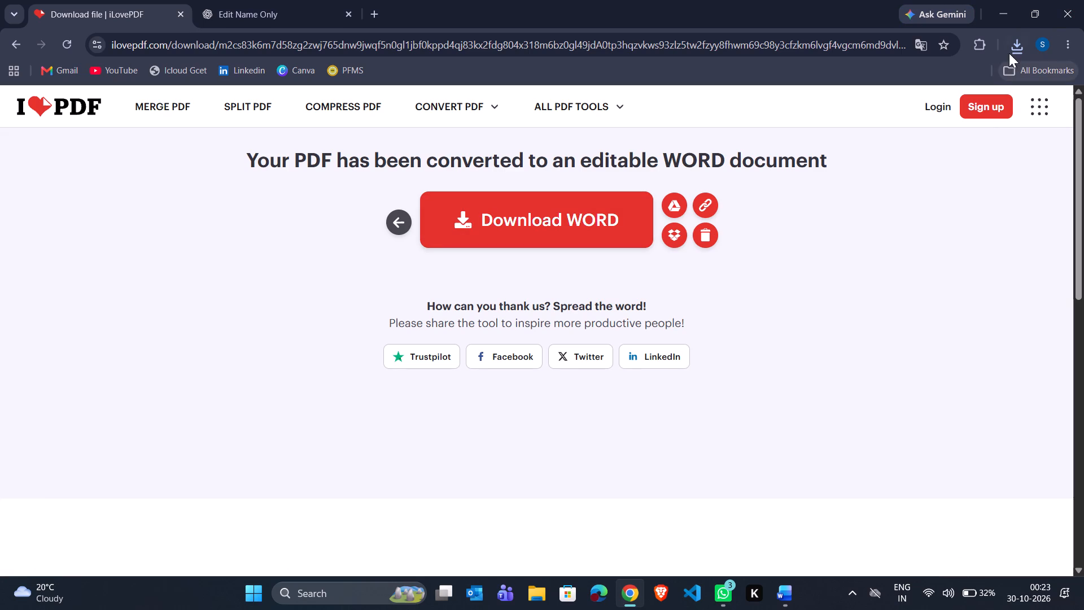
left_click(578, 242)
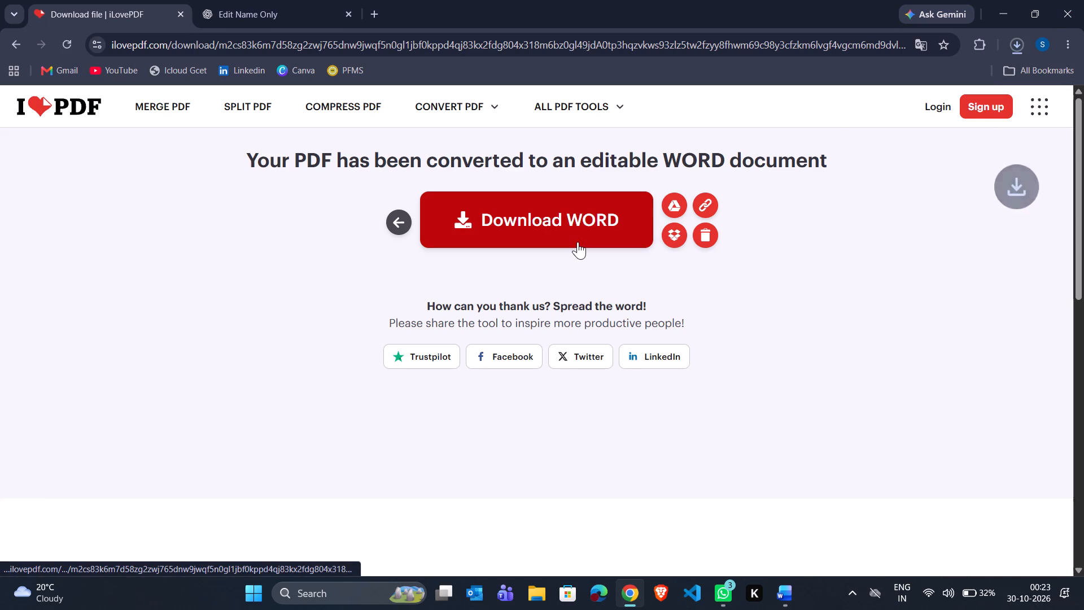
Return to the PDF to WORD converter and convert the downloaded AI_Powered_Software_Engineering_Agent final report PDF.
left_click(388, 218)
left_click(1021, 41)
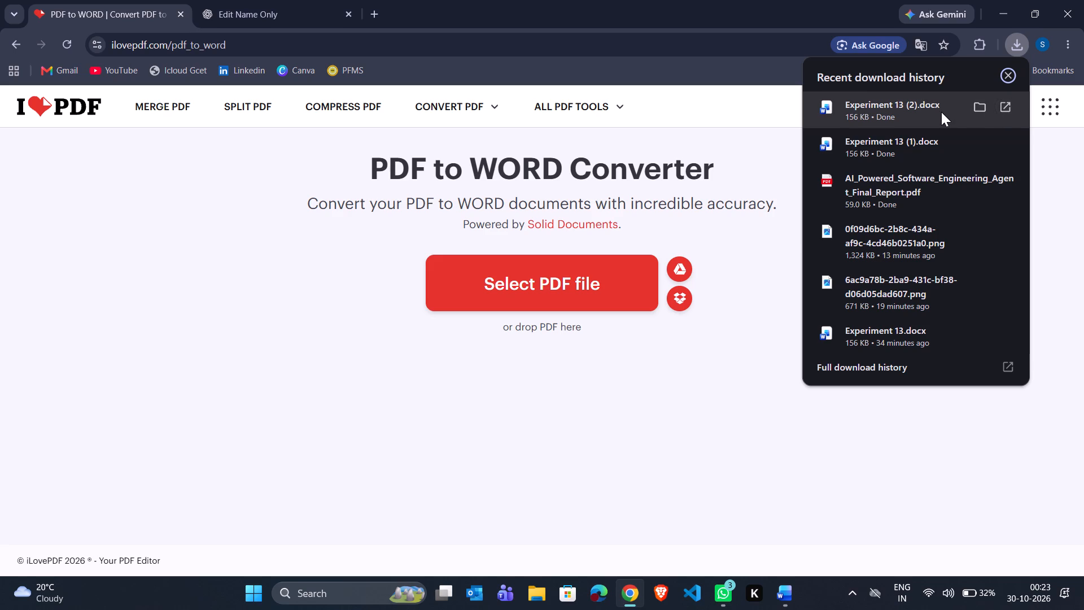
right_click(941, 112)
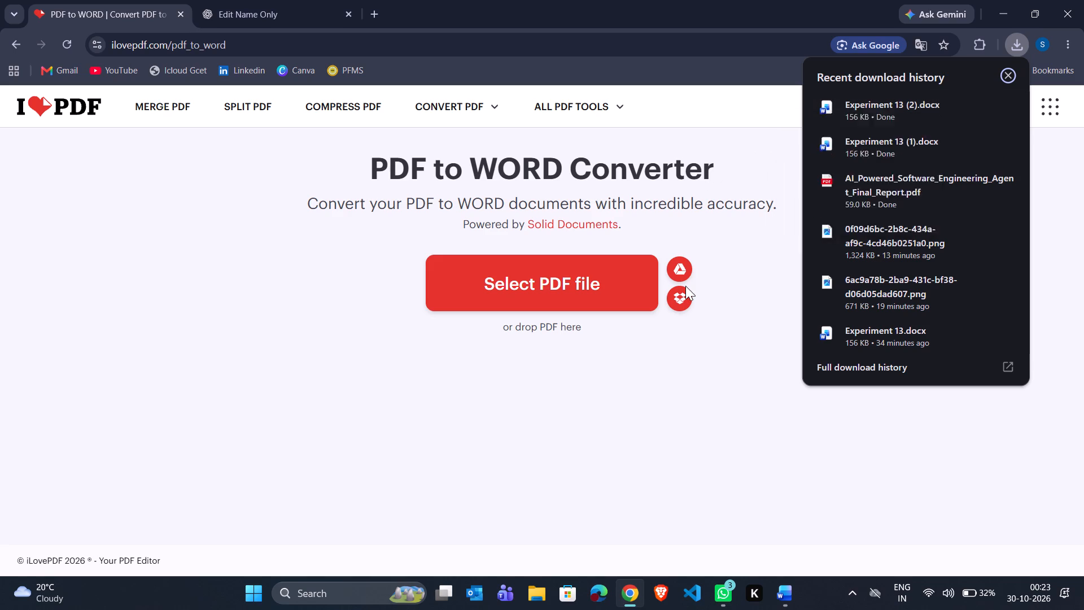
left_click(685, 286)
left_click(586, 295)
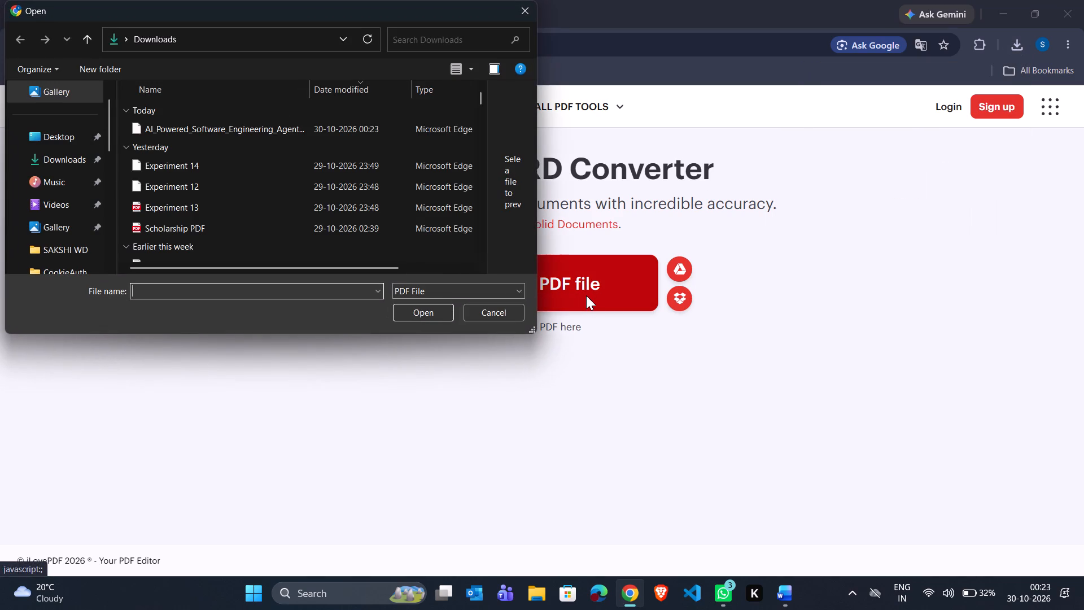
double_click(156, 134)
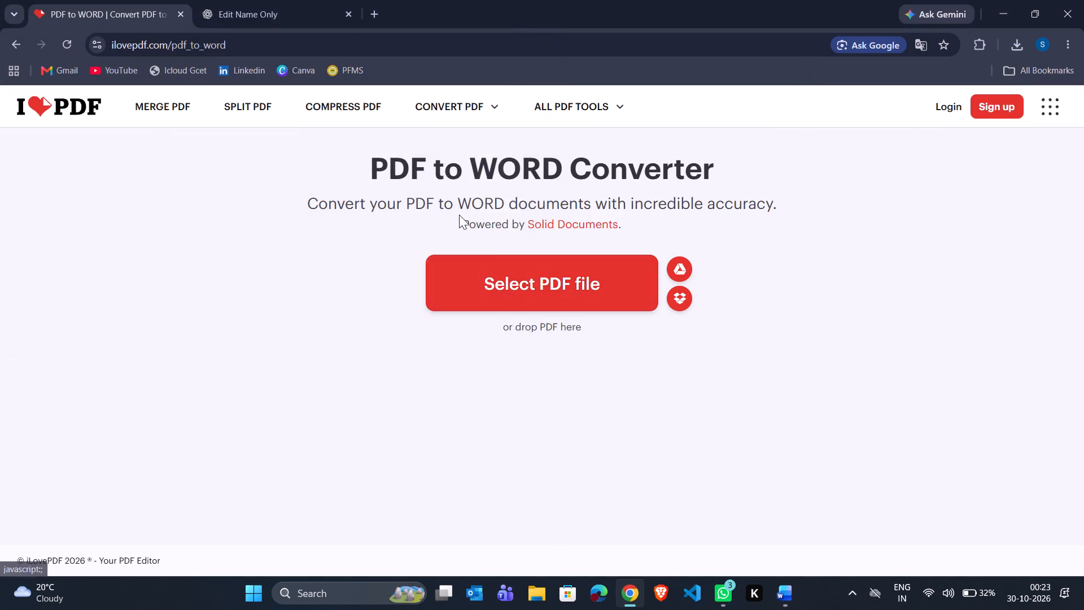
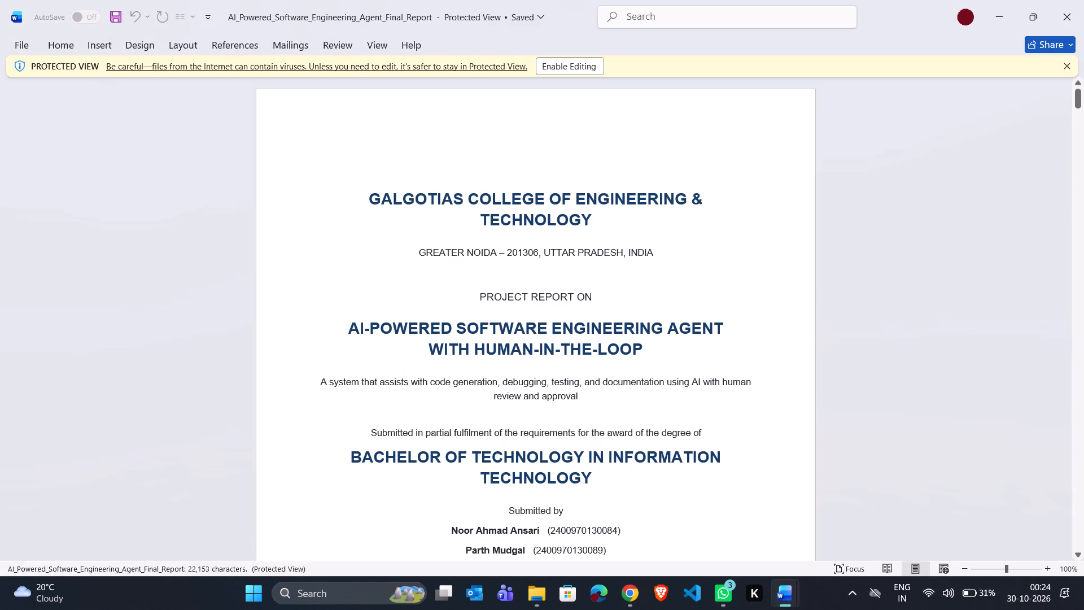
left_click(571, 66)
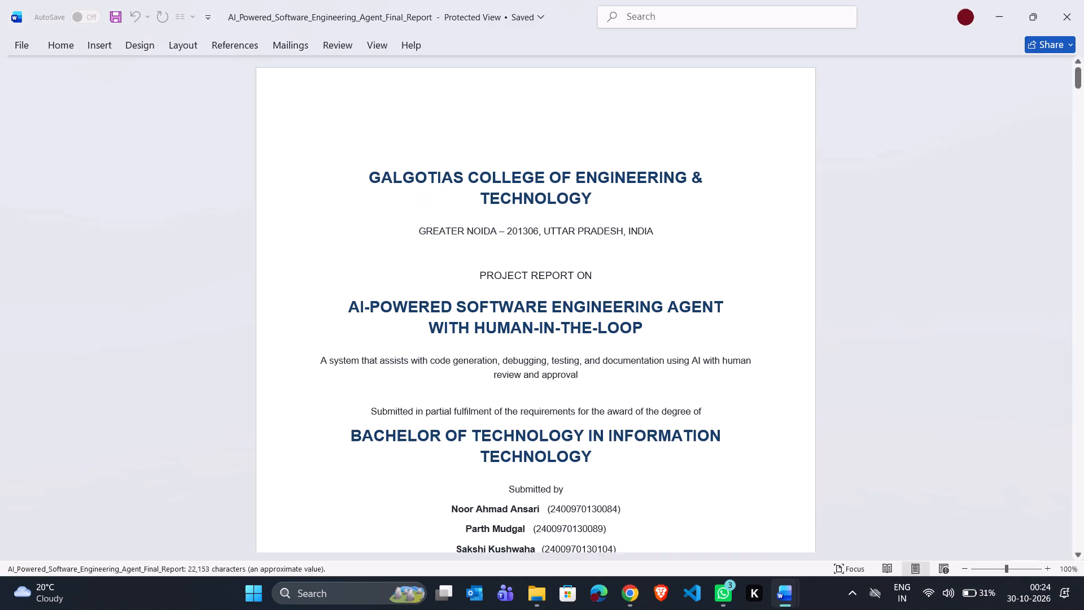
Set the font color of all text in the report to Automatic black.
left_click(519, 287)
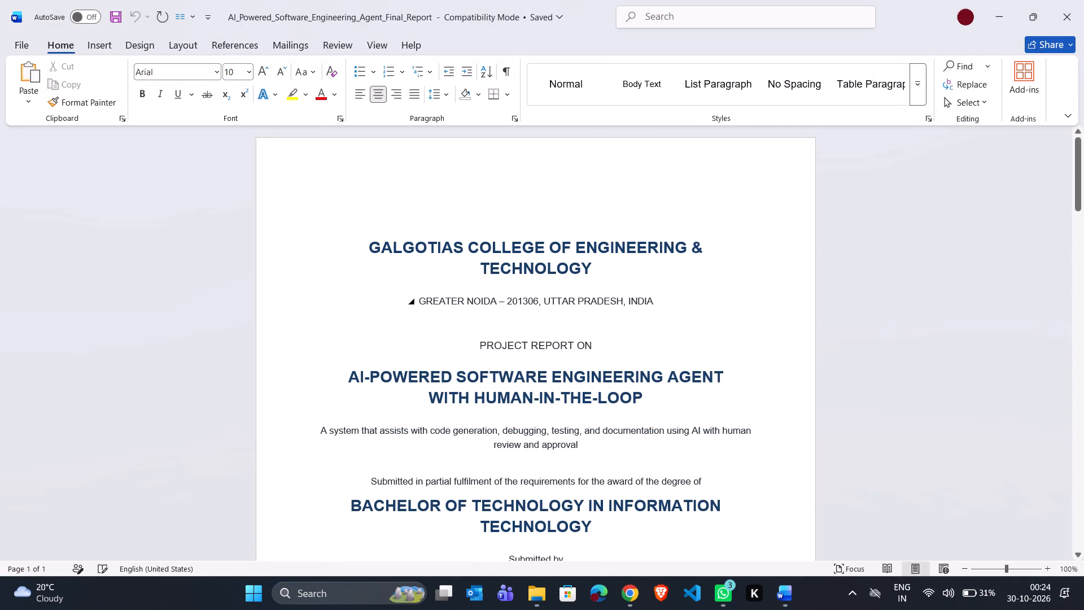
key("ctrl+a")
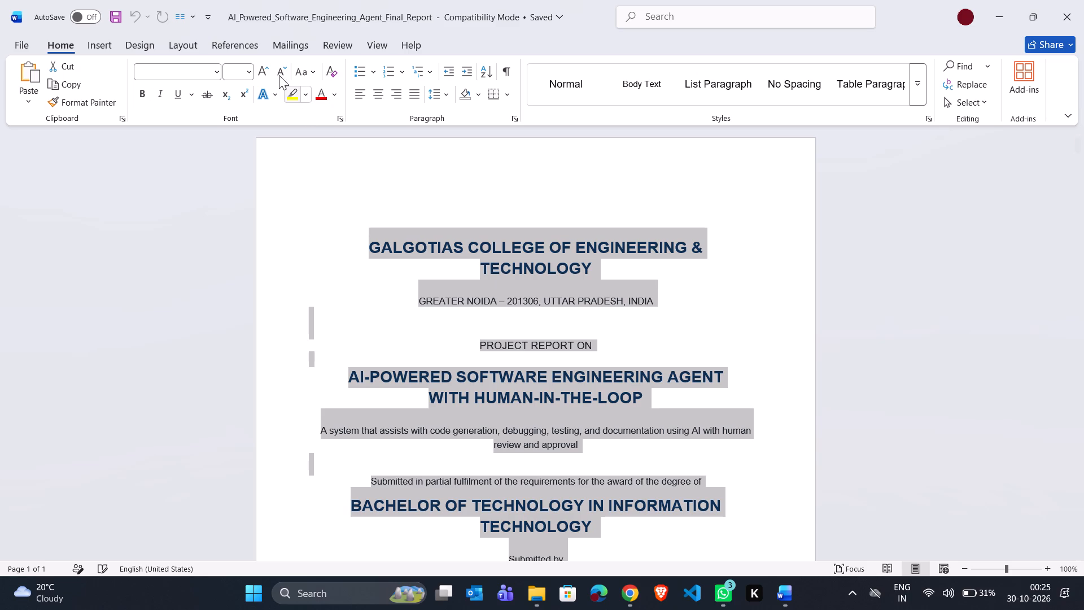
left_click(334, 102)
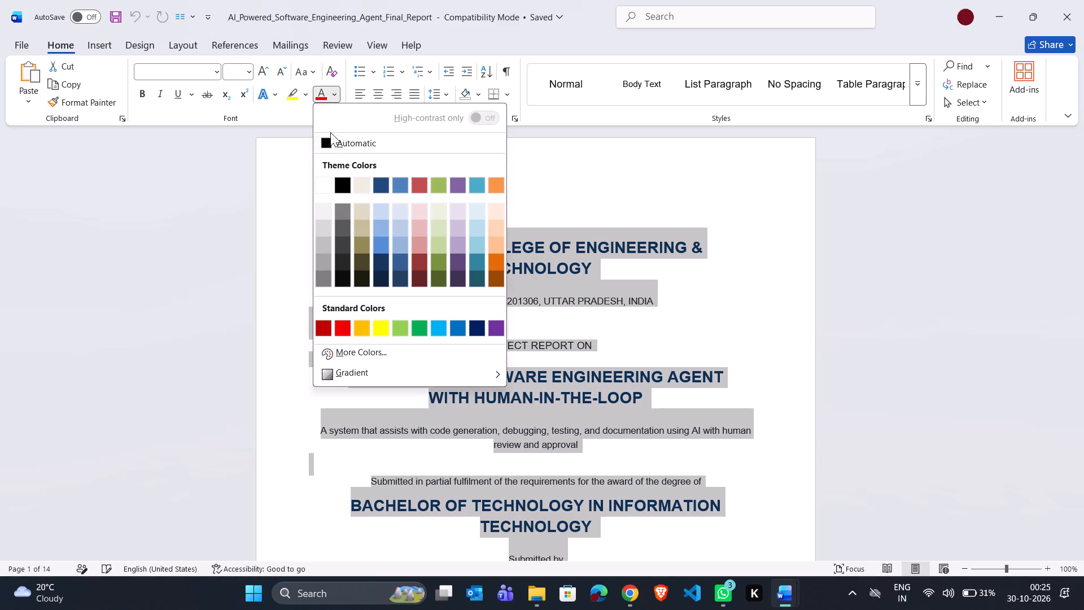
left_click(327, 142)
left_click(536, 198)
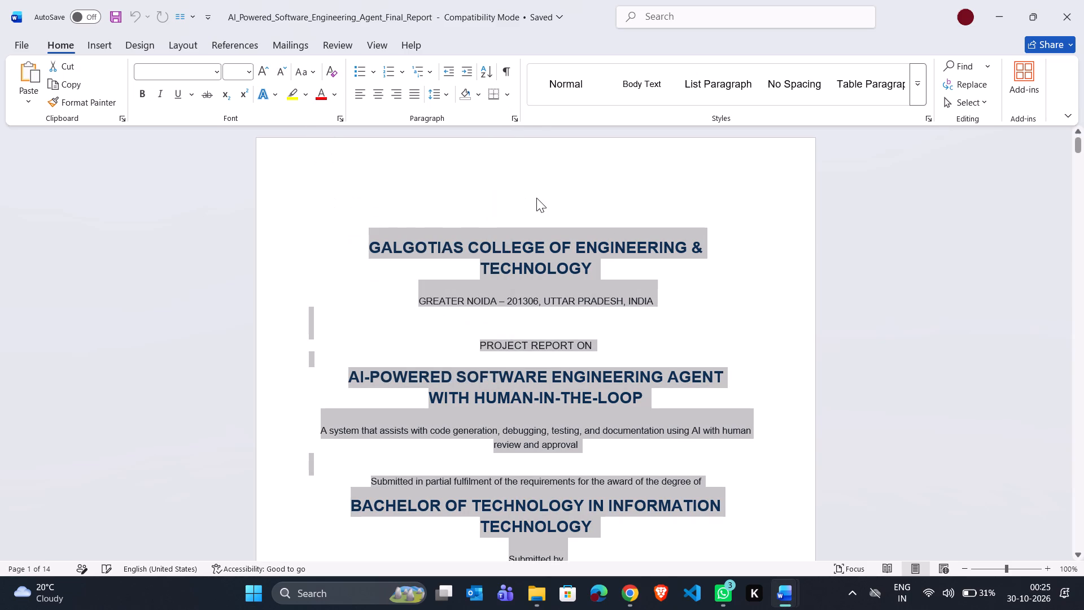
left_click(694, 290)
Change the font of the entire report to Times New Roman and check the formatted pages.
scroll(697, 413, "down", 5)
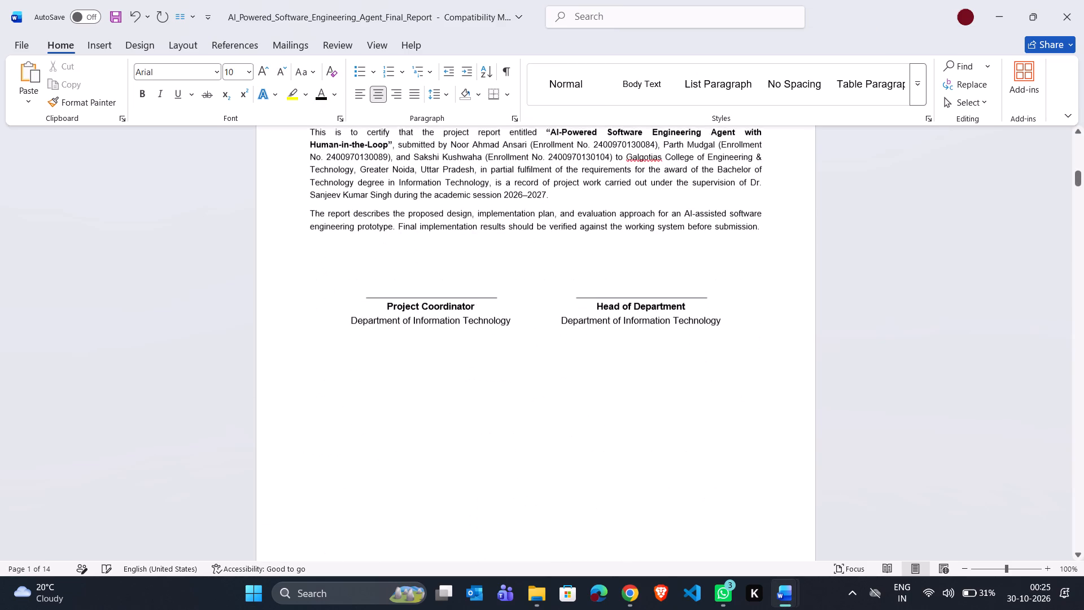
left_click(446, 195)
scroll(446, 195, "up", 1)
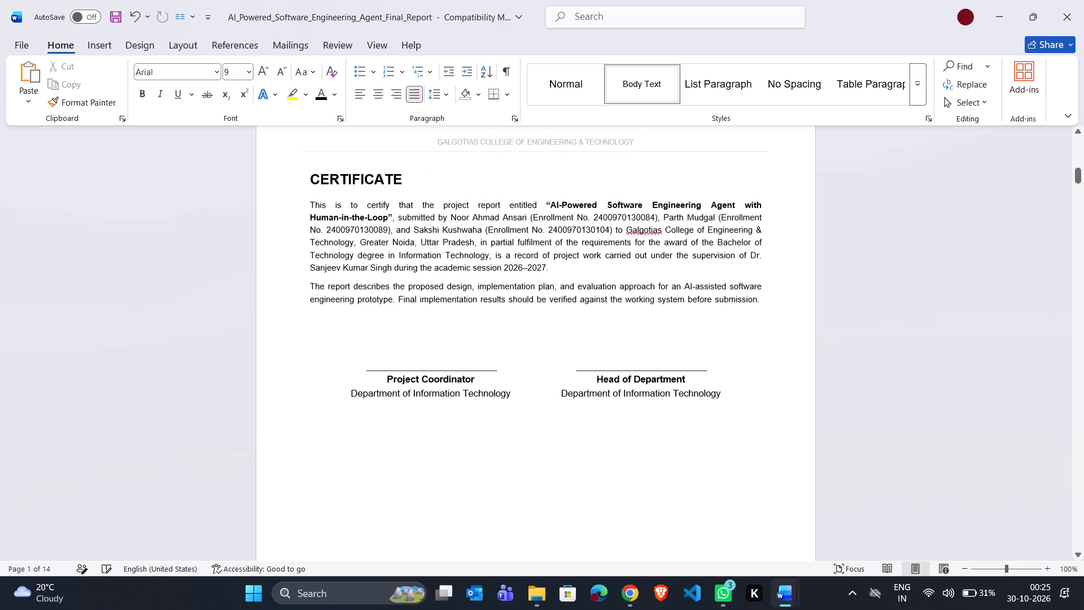
left_click(418, 212)
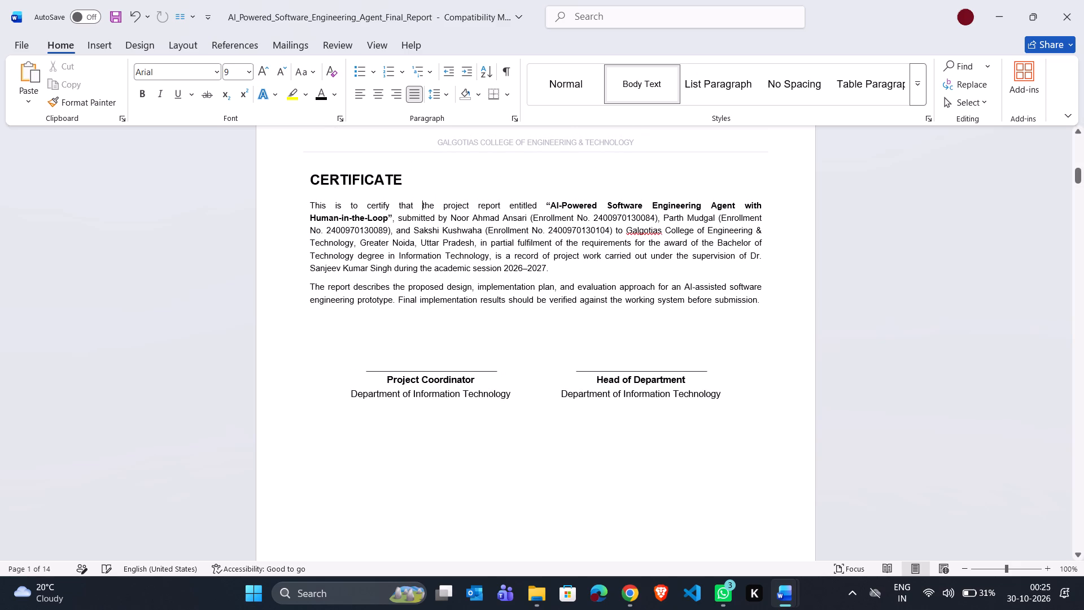
key("ctrl+a")
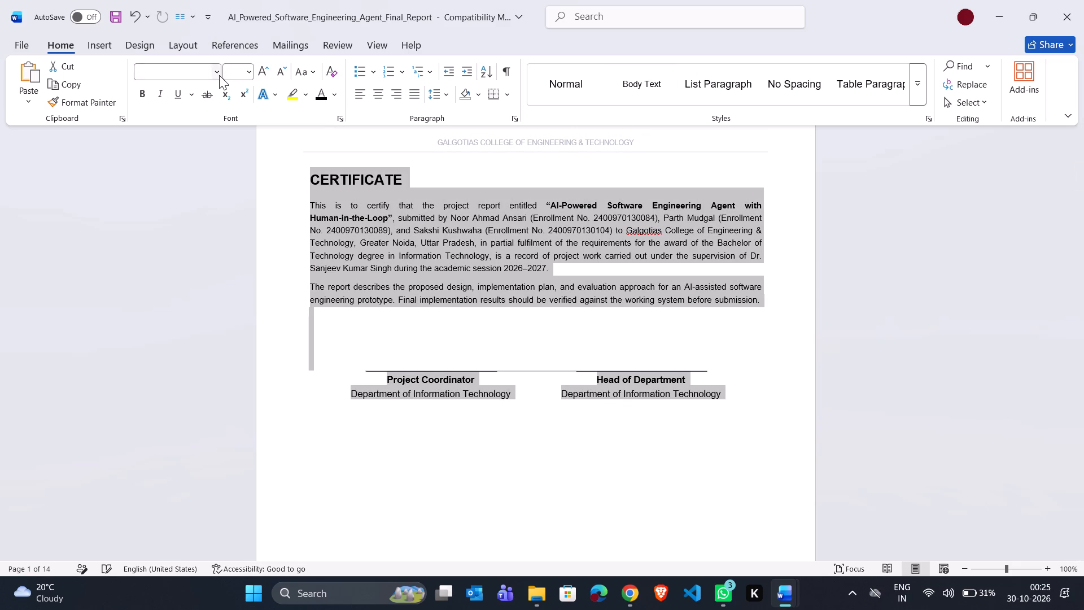
left_click(219, 75)
left_click(199, 170)
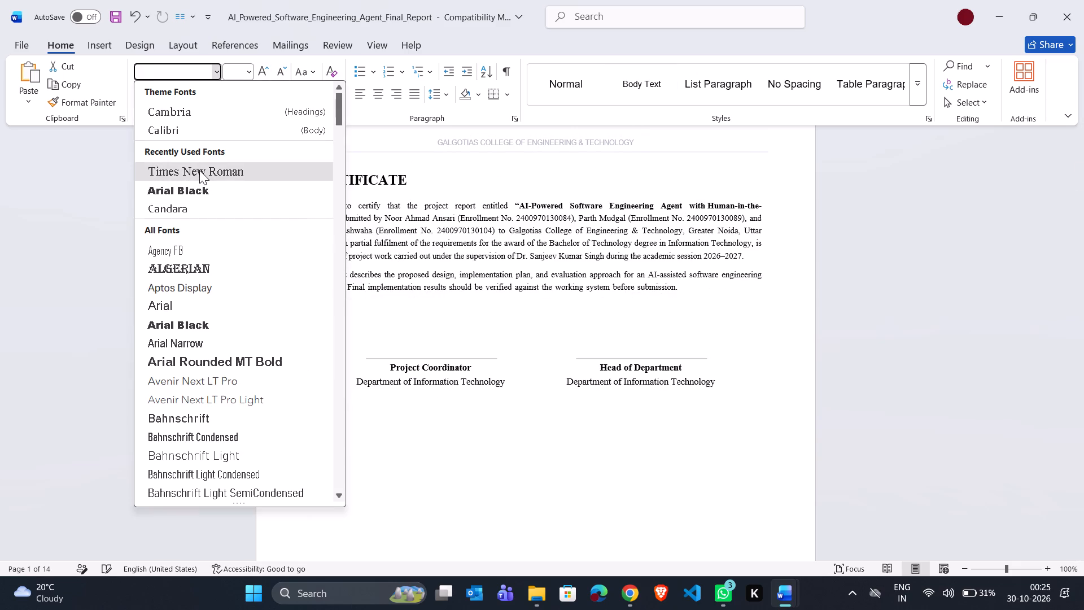
left_click(396, 253)
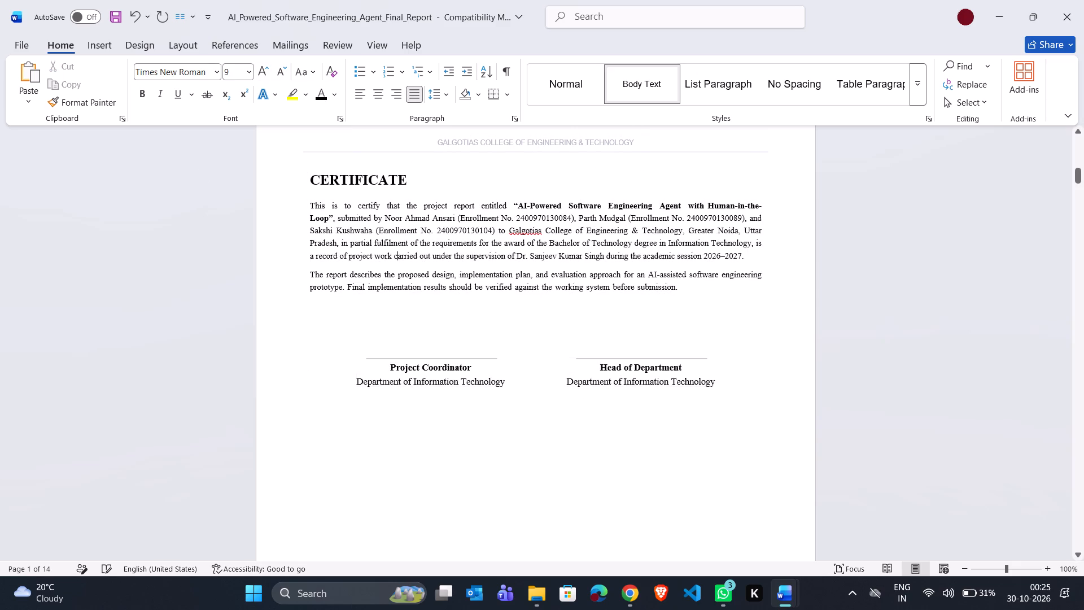
scroll(407, 348, "up", 5)
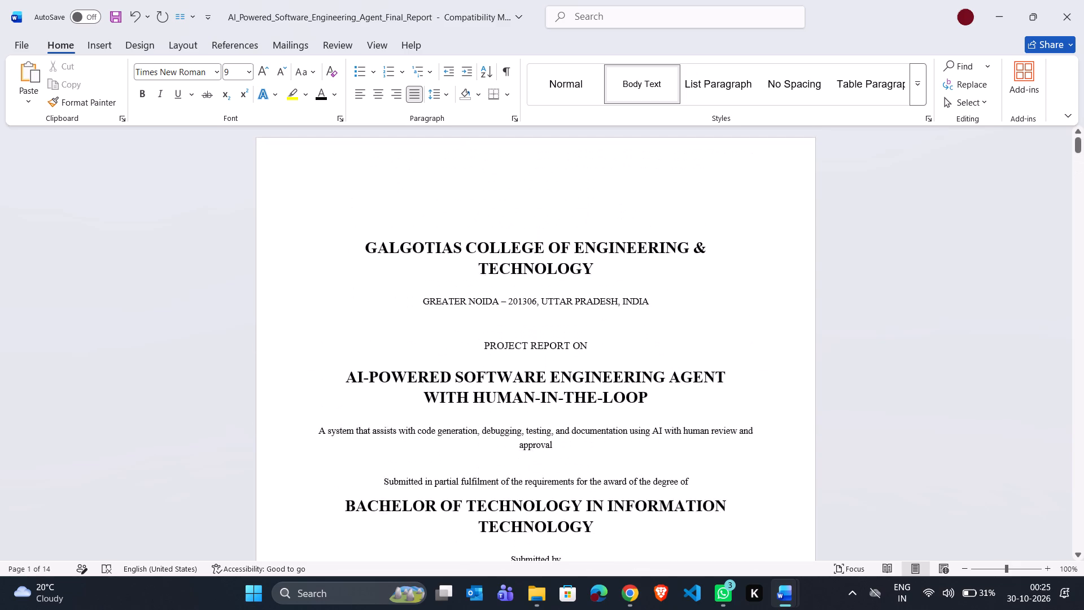
scroll(562, 335, "down", 4, "ctrl")
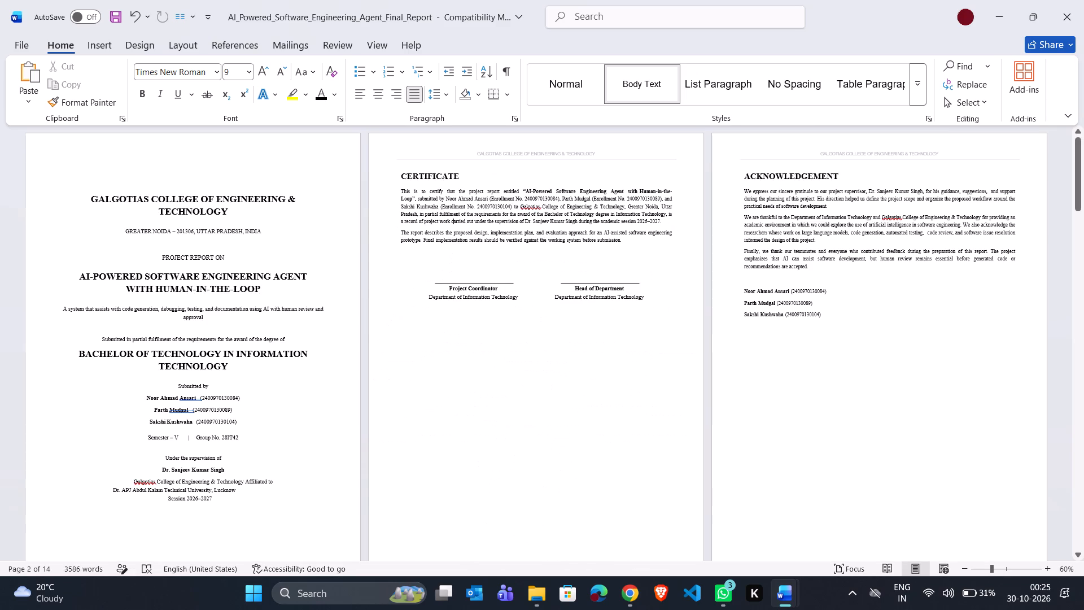
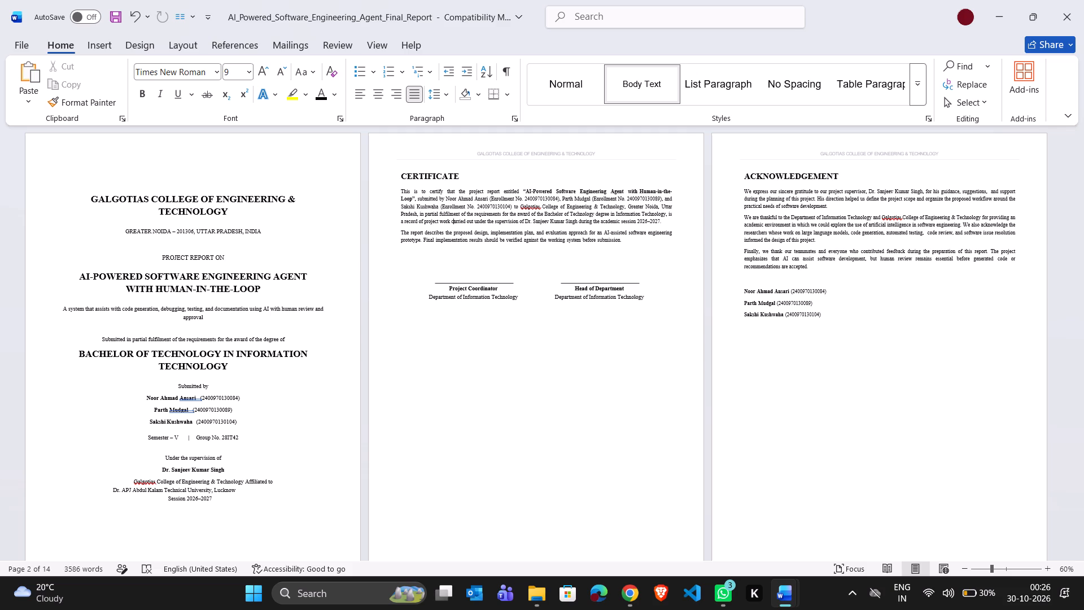
Look through the report from the certificate page to the references to check its formatting, and return to the cover page title.
scroll(548, 304, "down", 7)
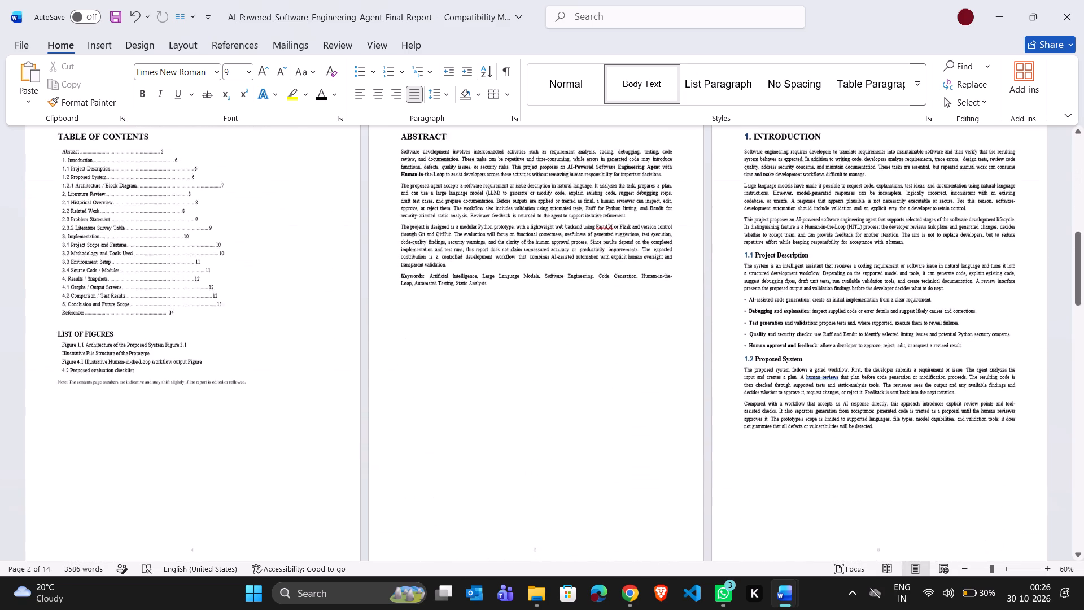
scroll(548, 304, "down", 9)
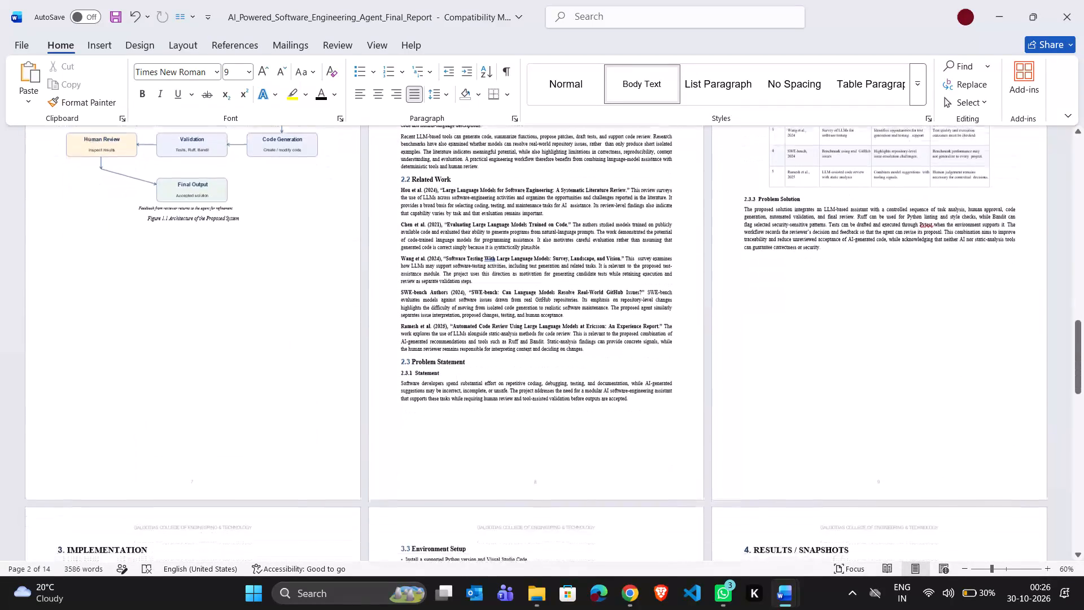
scroll(548, 304, "down", 14)
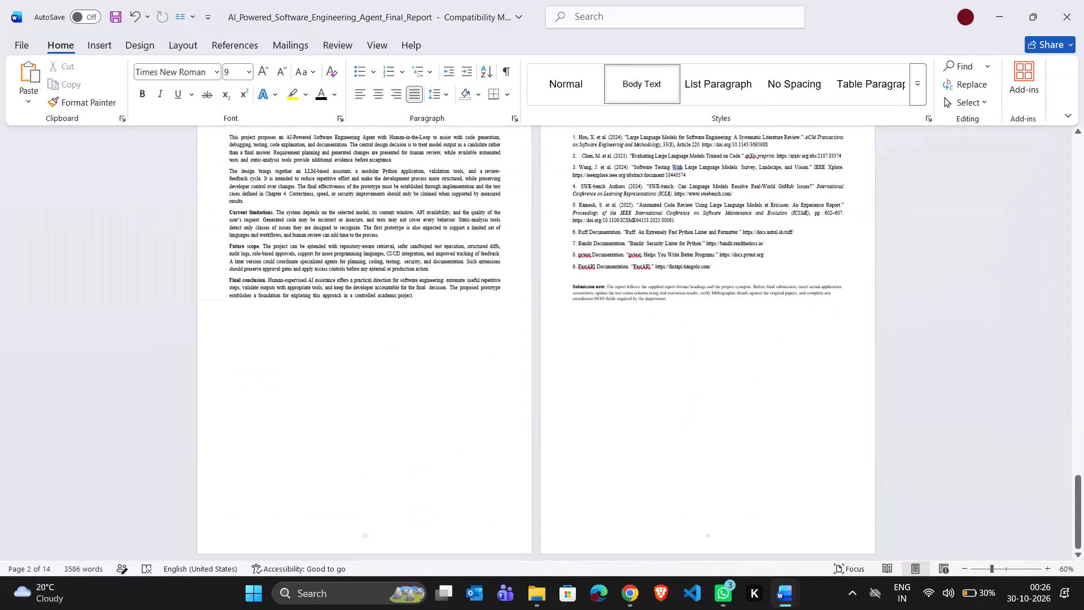
scroll(548, 304, "down", 2)
scroll(548, 304, "up", 1)
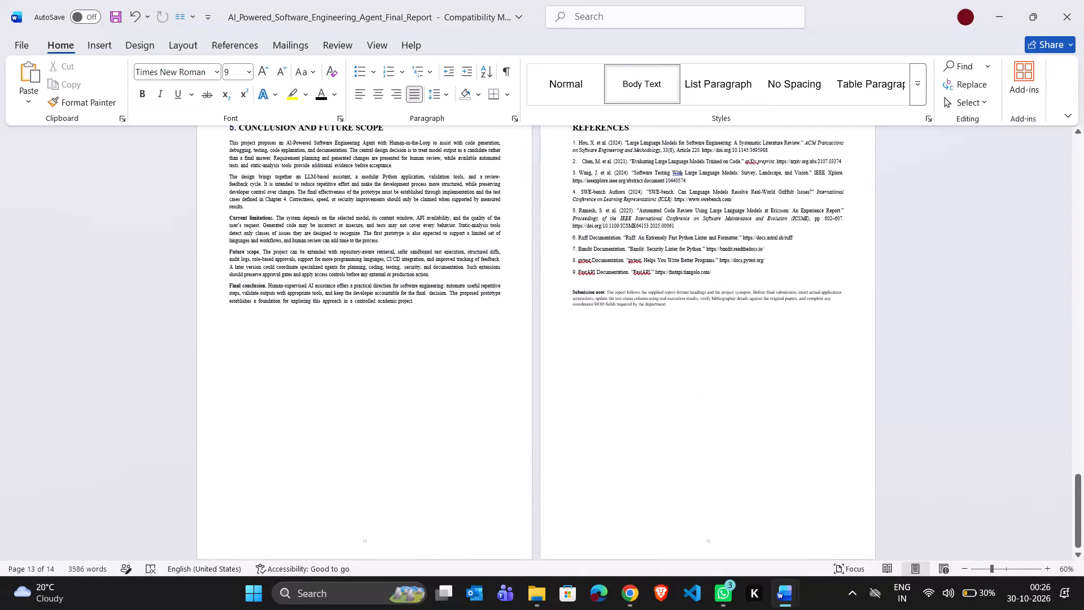
scroll(548, 304, "up", 1)
scroll(688, 394, "down", 2)
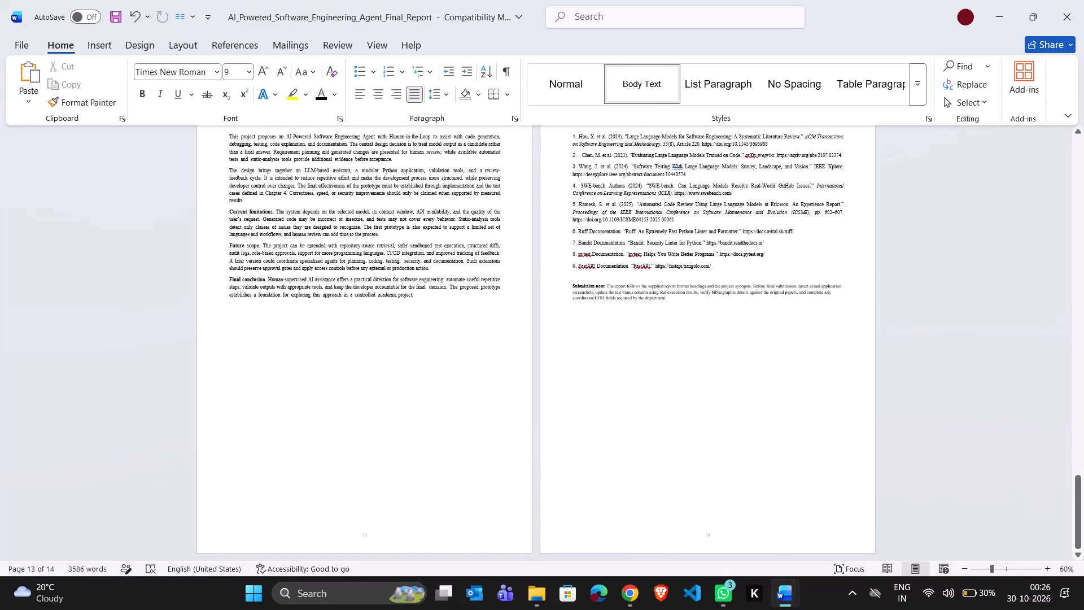
left_click(694, 434)
scroll(607, 391, "up", 20)
scroll(607, 391, "up", 20)
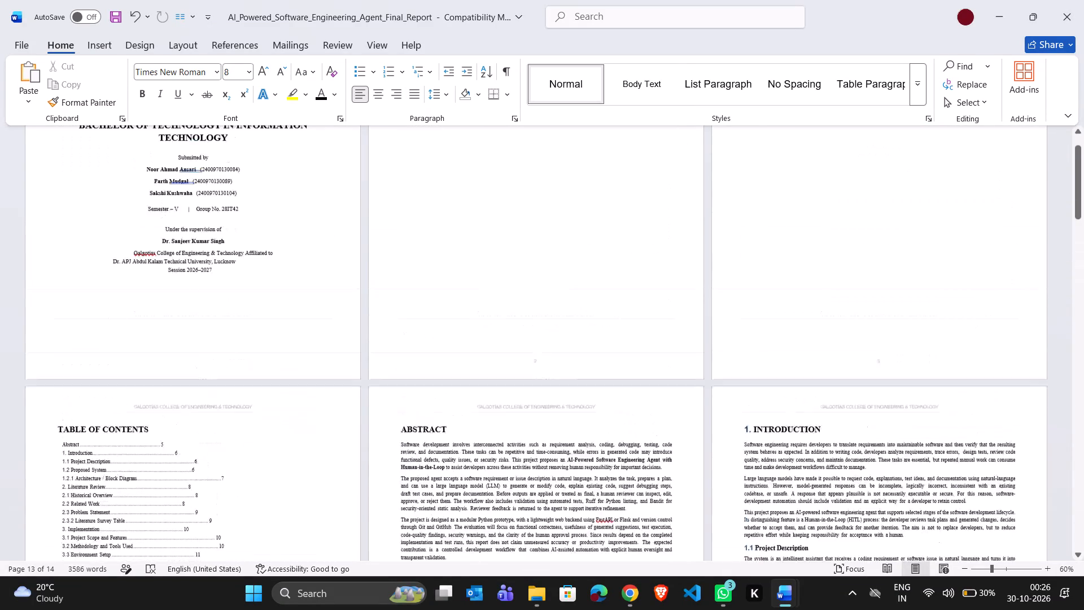
scroll(442, 297, "up", 2)
left_click(292, 203)
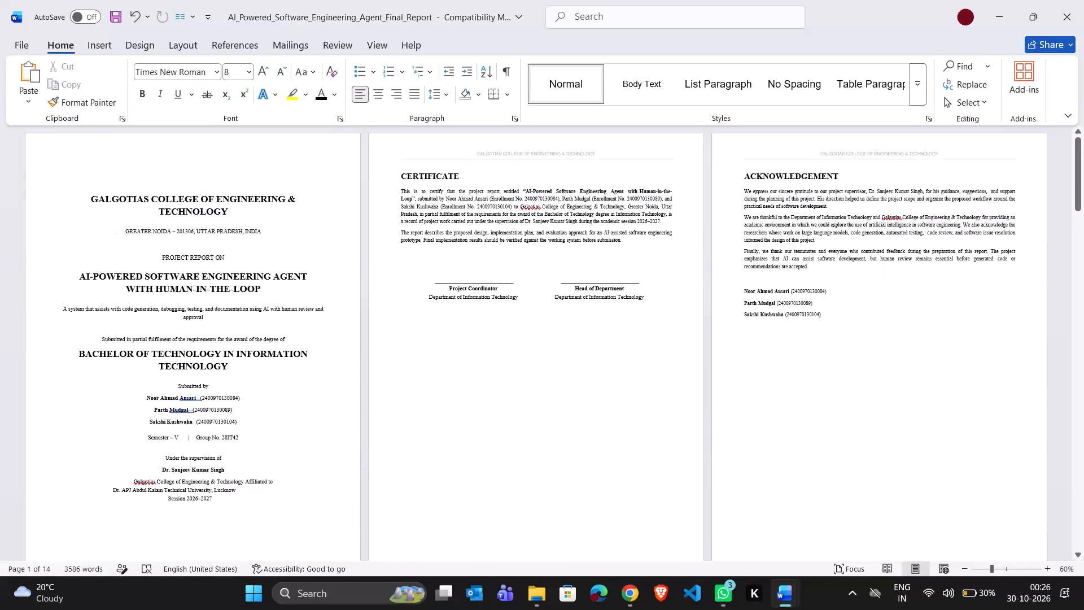
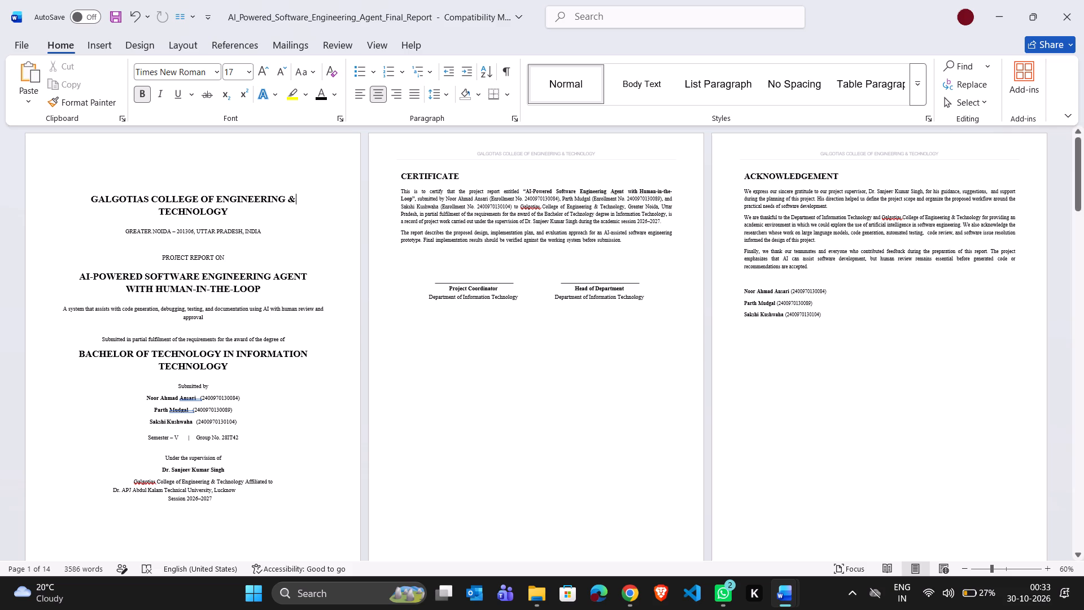
Set both body paragraphs under the CERTIFICATE heading to font size 12.
double_click(401, 194)
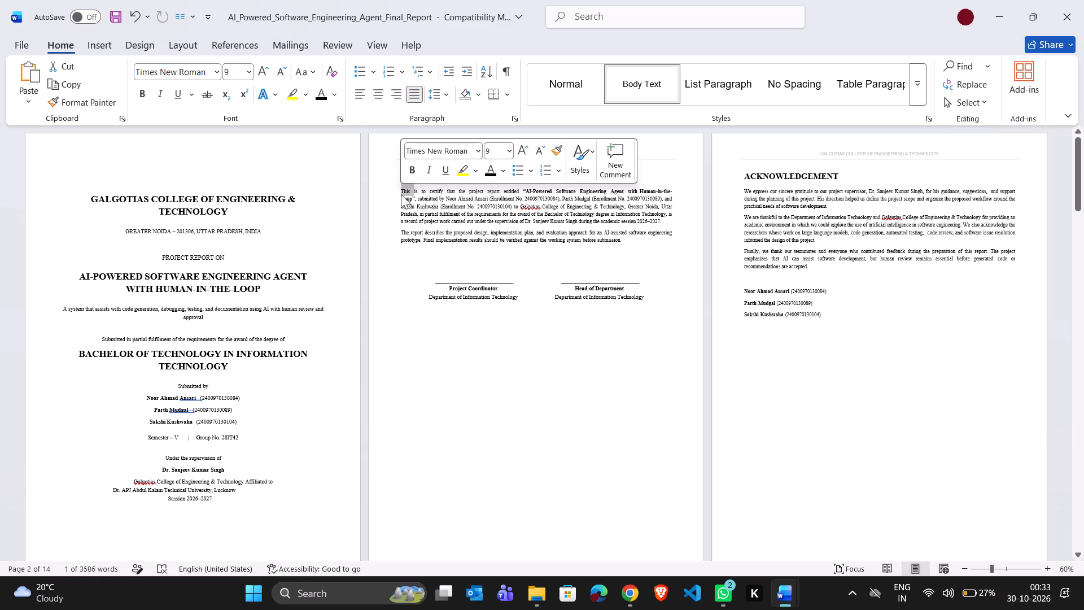
scroll(454, 201, "up", 2, "ctrl")
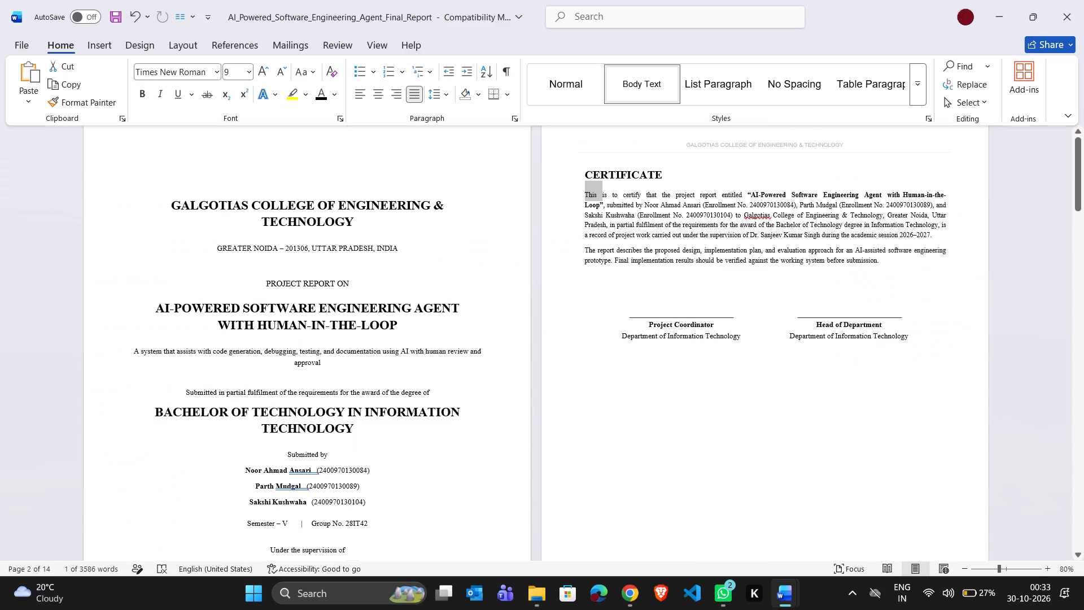
scroll(454, 201, "up", 1, "ctrl")
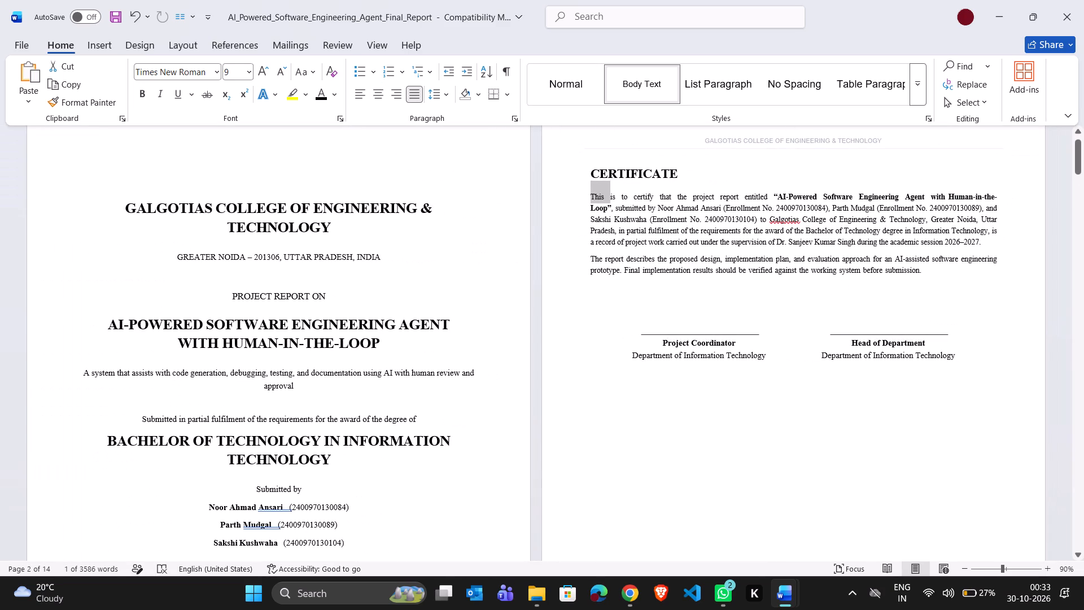
scroll(567, 240, "up", 1, "ctrl")
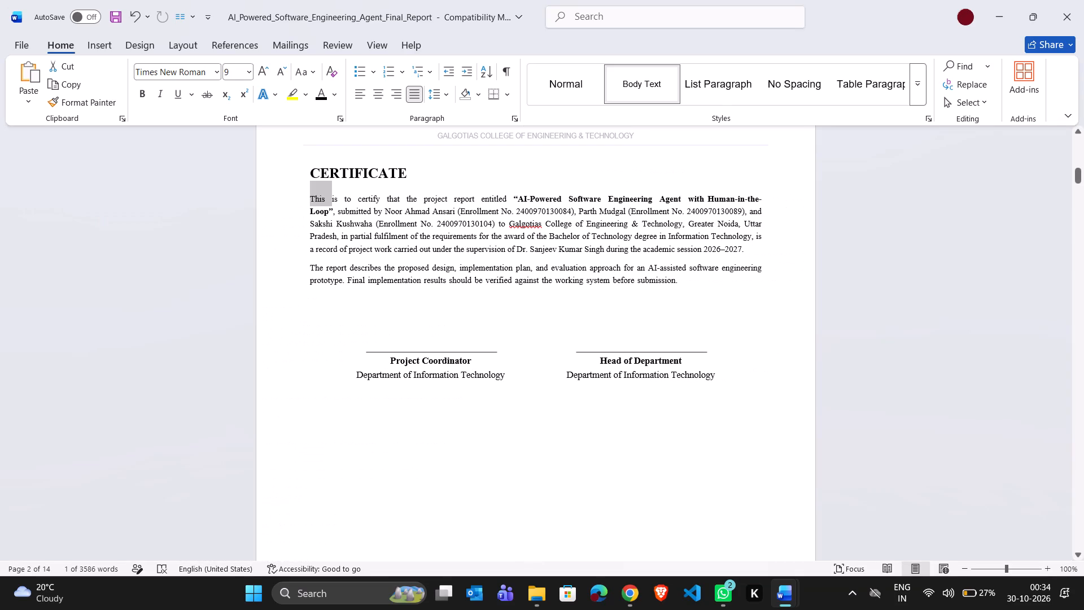
scroll(485, 302, "up", 1)
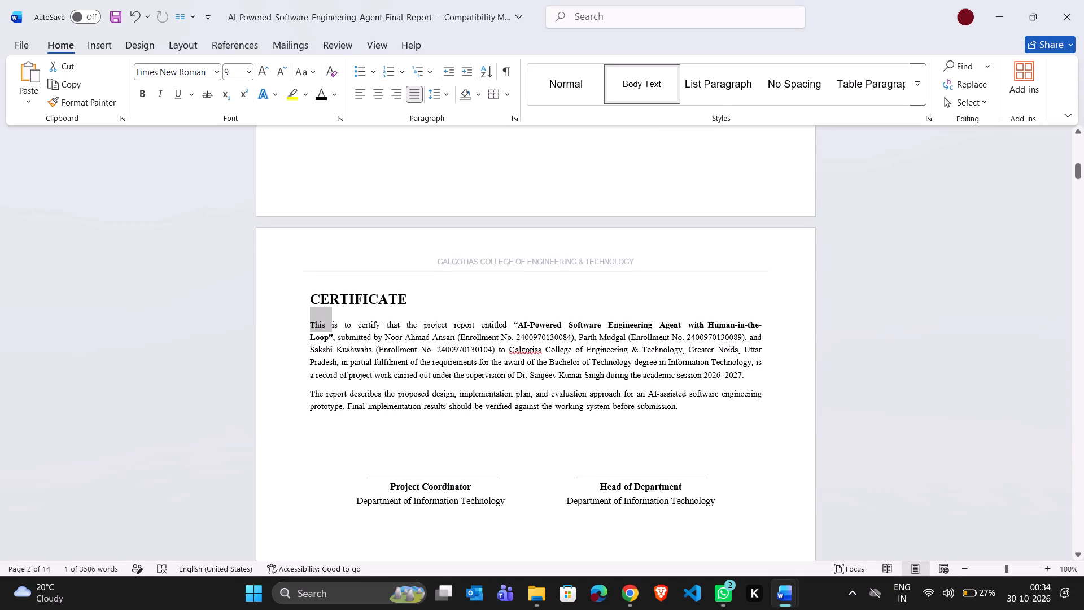
left_click(314, 338)
left_click(312, 326)
left_click_drag(312, 326, 721, 401)
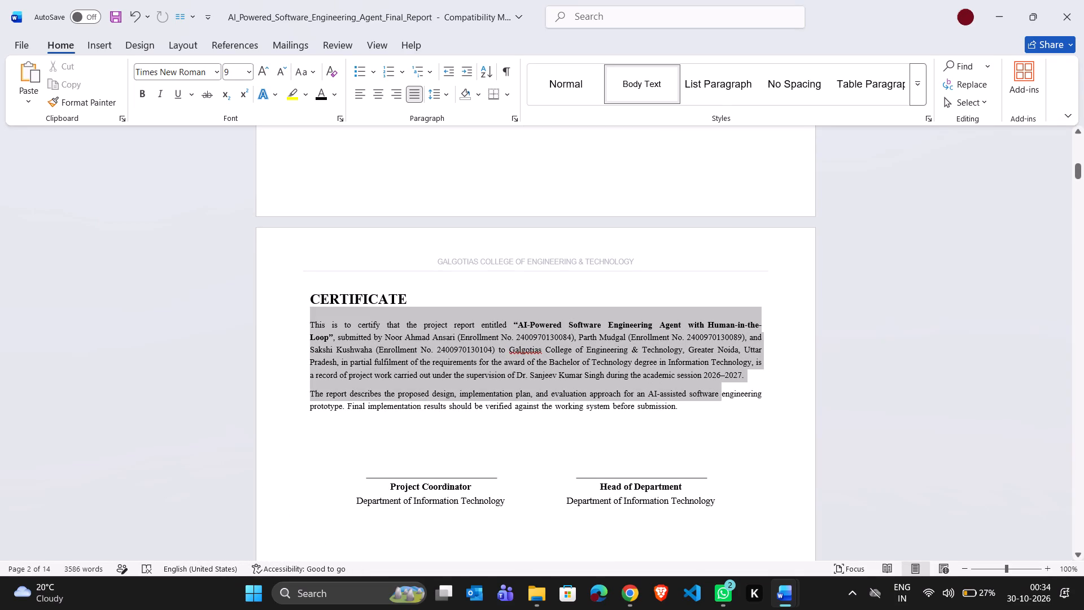
left_click_drag(721, 401, 740, 404)
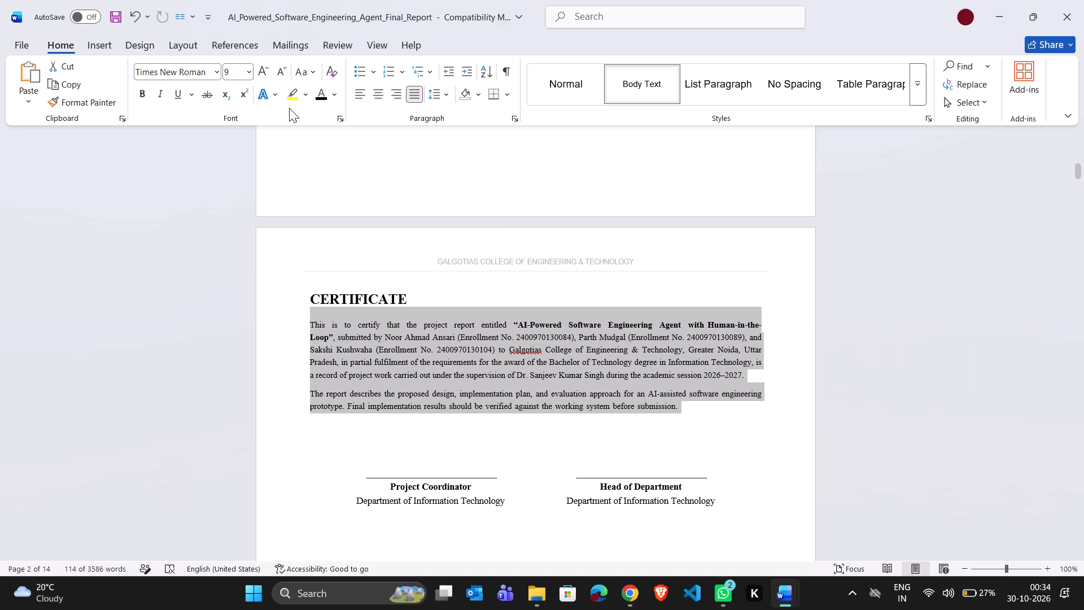
left_click(233, 62)
left_click(233, 75)
key("BackSpace")
type("12")
key("Return")
Select the CERTIFICATE heading on the second page for formatting.
left_click(289, 272)
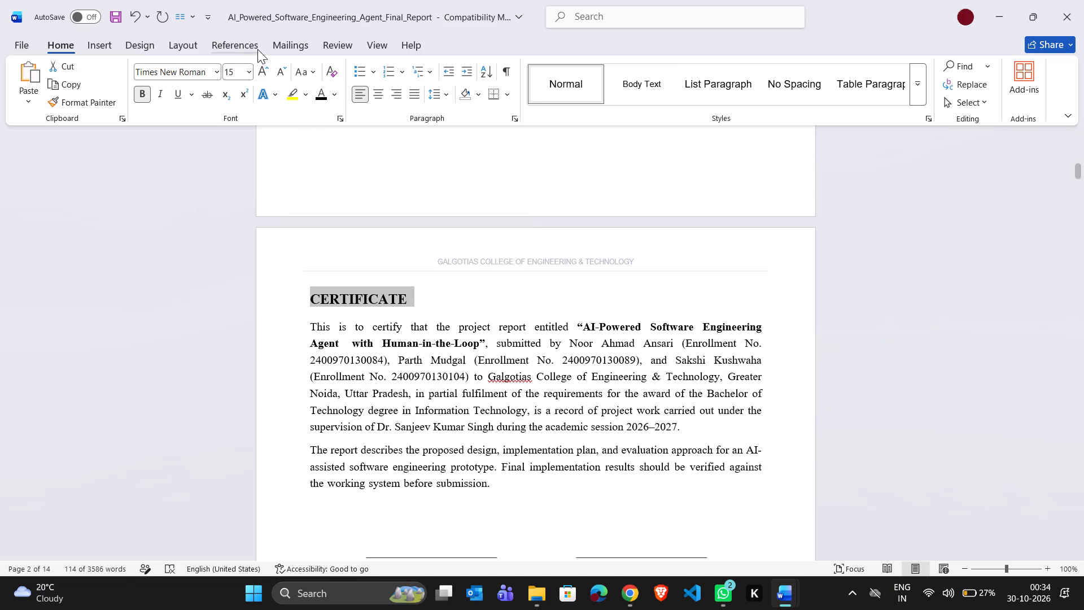
left_click(401, 249)
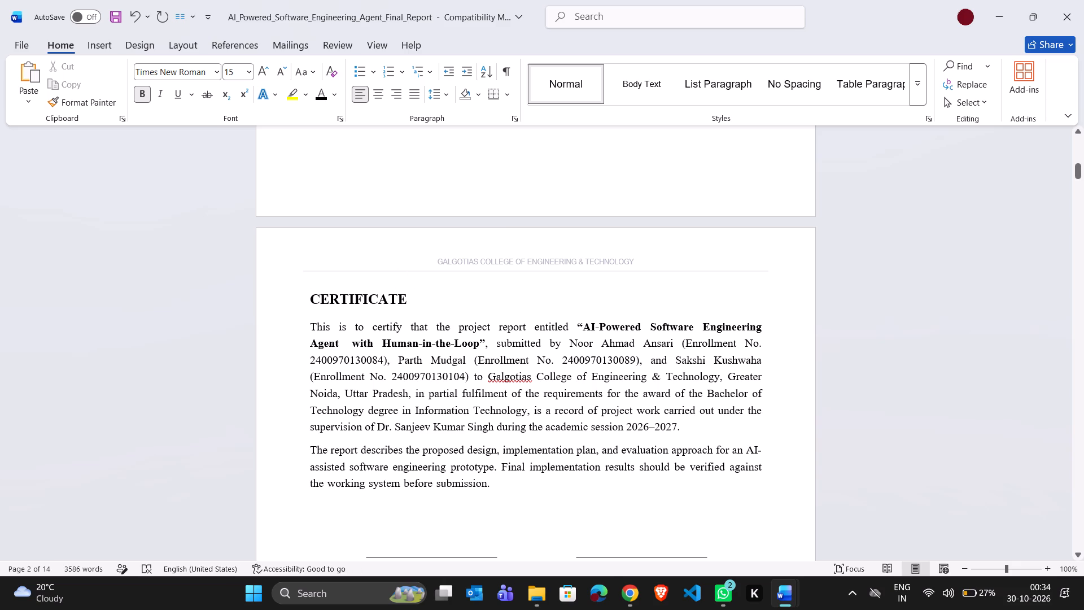
double_click(389, 282)
double_click(387, 294)
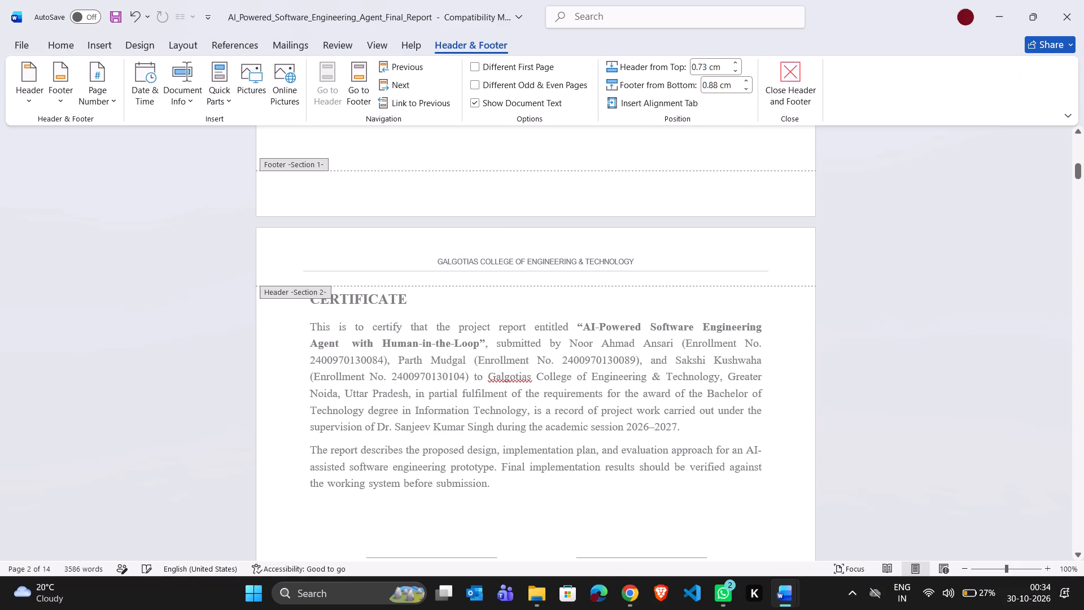
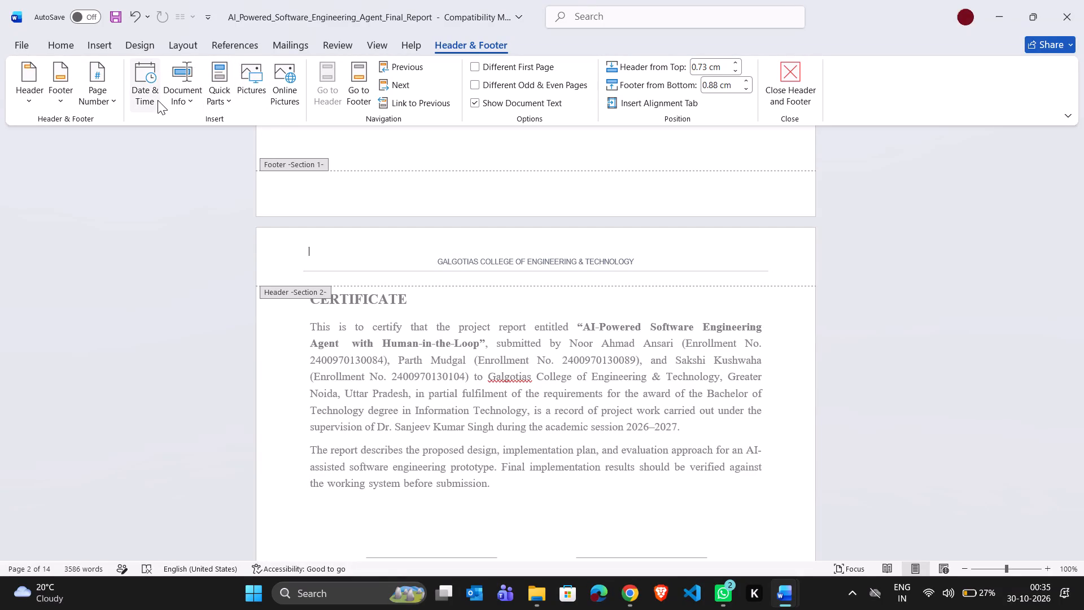
Insert a Plain Number 2 page number at the bottom of the page for Section 2, and return to the document body.
left_click(98, 97)
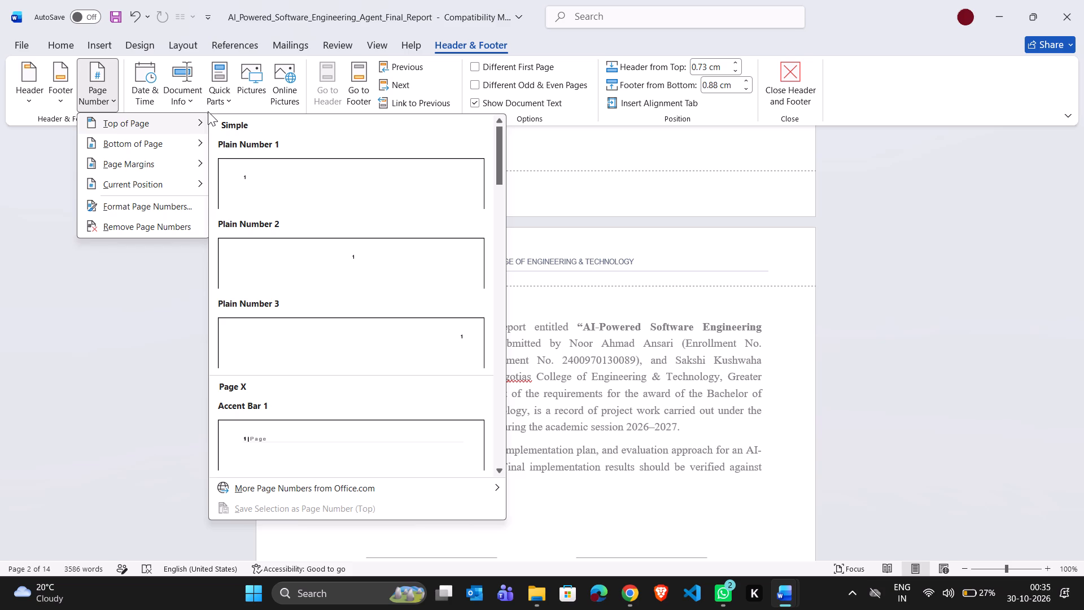
left_click(145, 145)
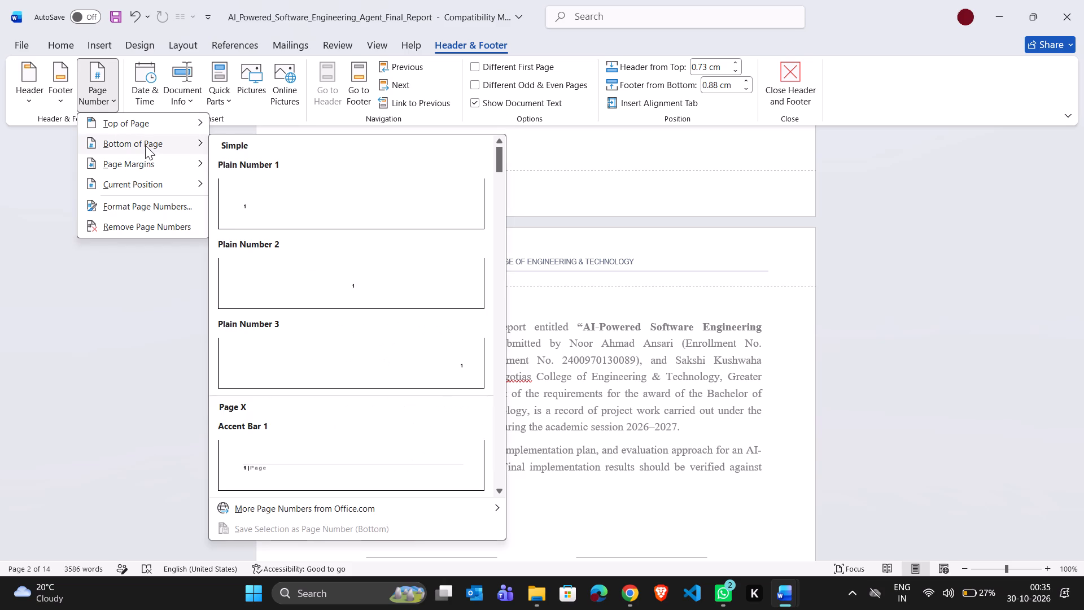
left_click(312, 277)
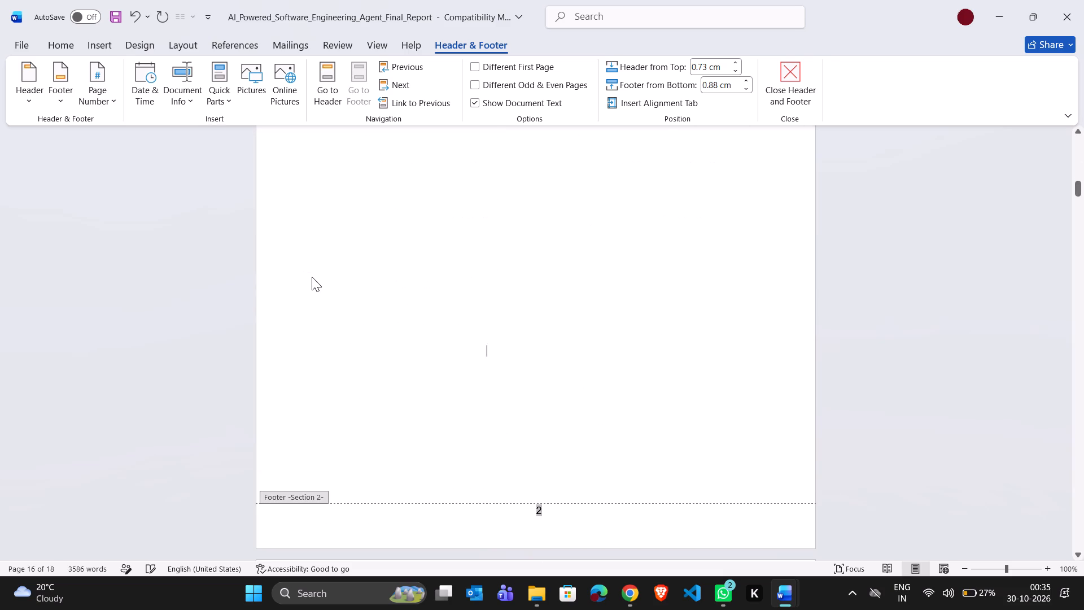
scroll(432, 316, "up", 5)
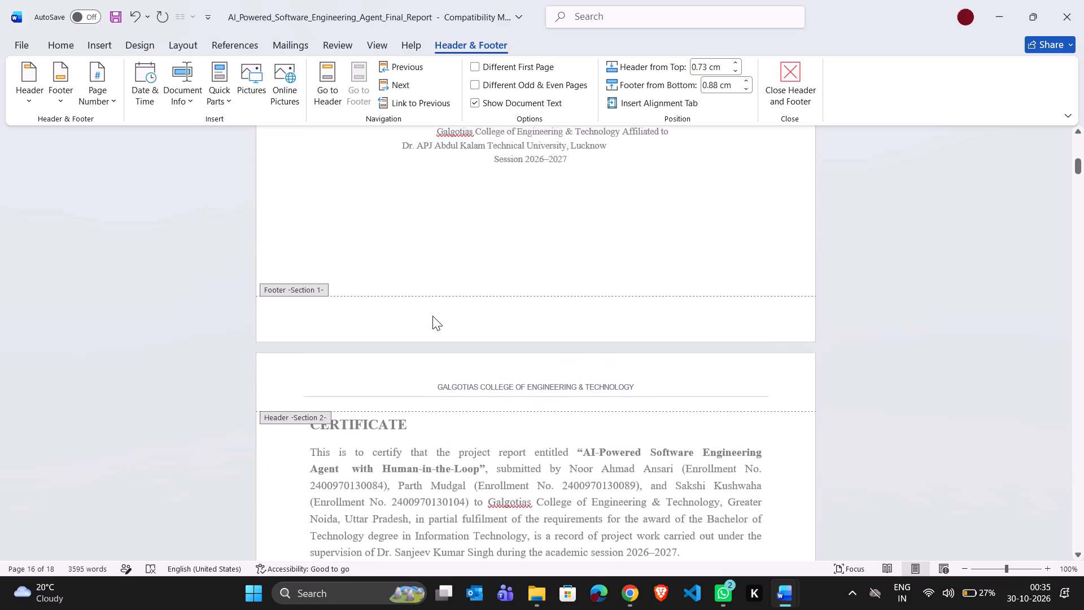
scroll(432, 316, "up", 3)
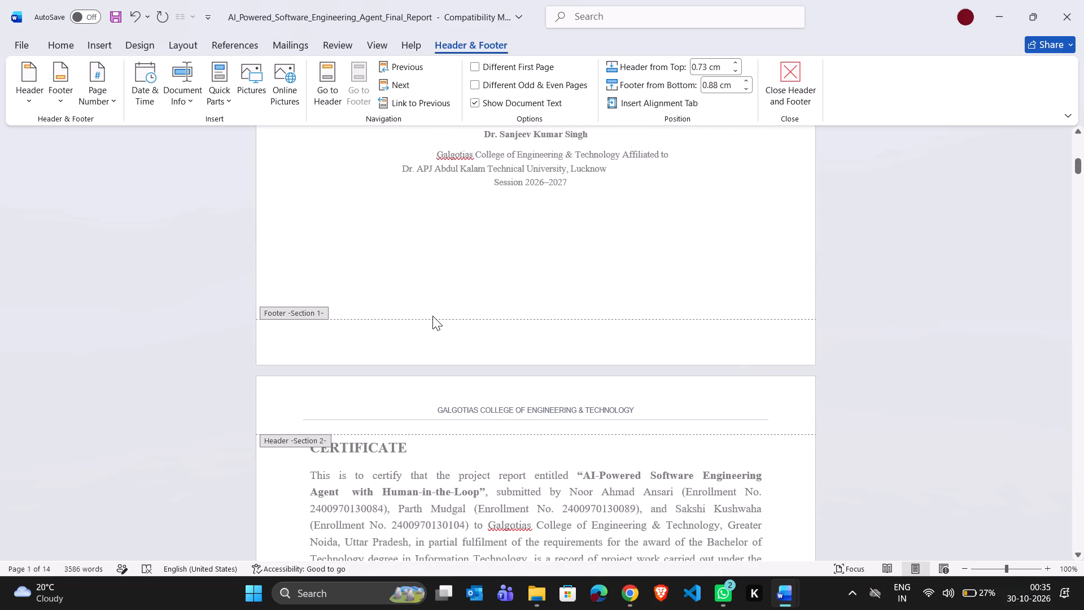
scroll(432, 316, "up", 2)
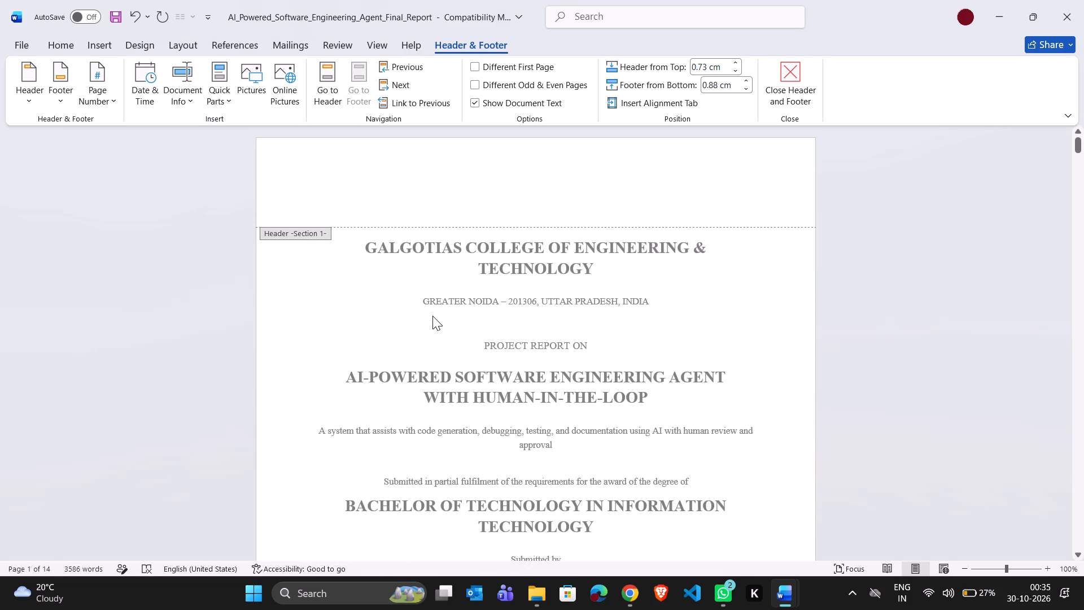
scroll(432, 316, "up", 1)
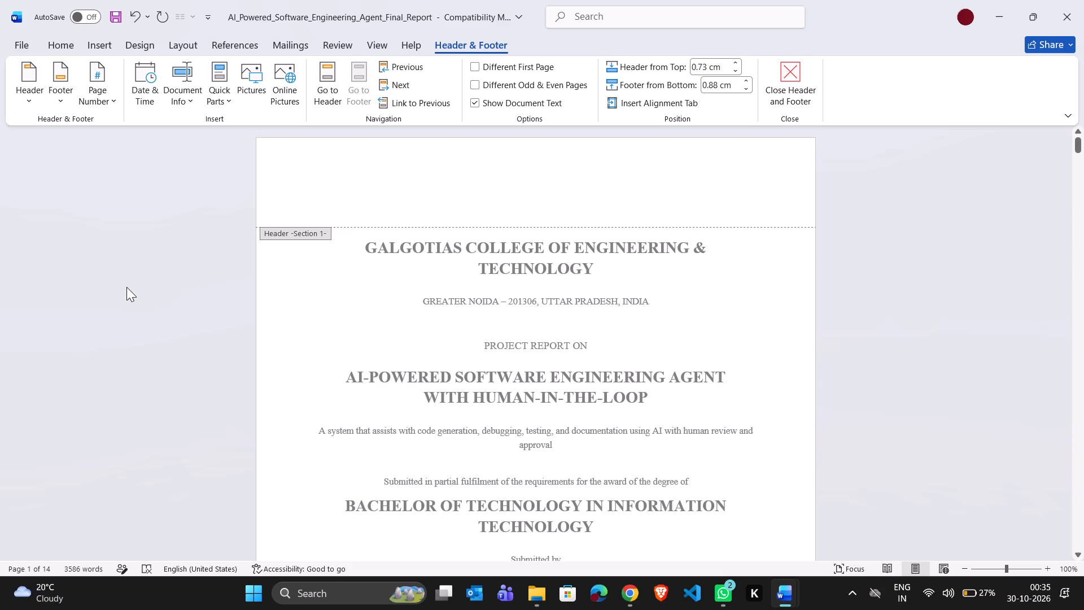
double_click(126, 287)
Look through the cover, certificate and following pages to check the footer page numbering and layout.
scroll(630, 368, "down", 5)
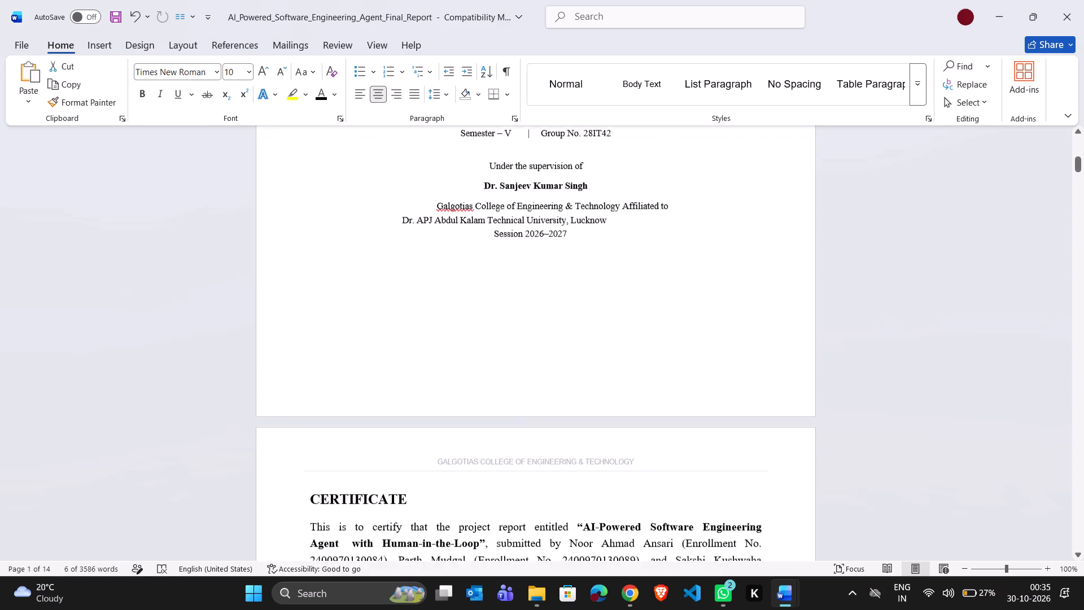
scroll(630, 368, "down", 4)
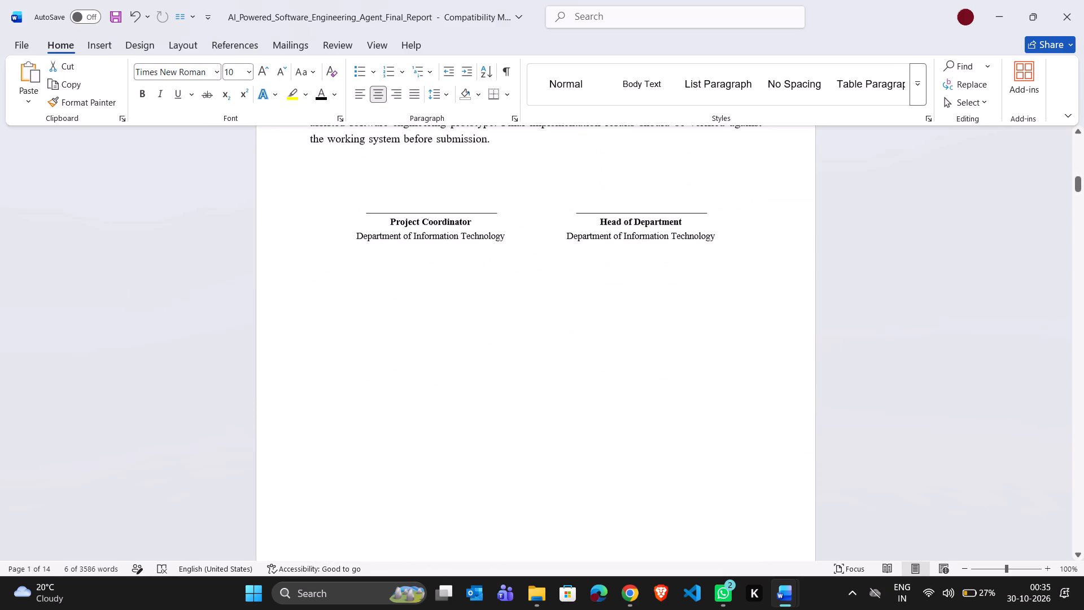
scroll(630, 368, "down", 1)
scroll(630, 368, "up", 6)
scroll(630, 368, "down", 1)
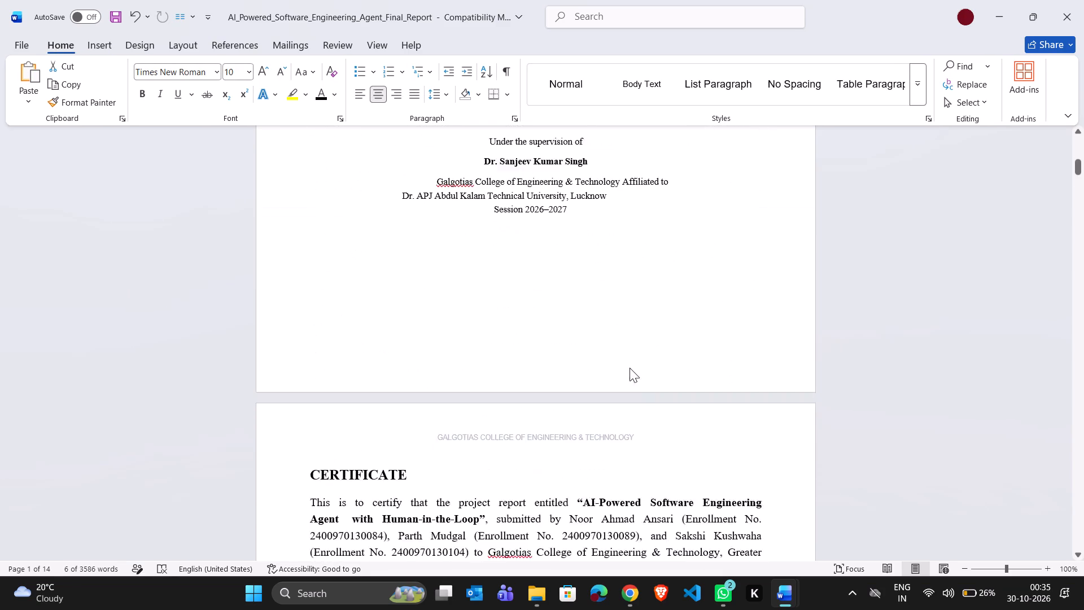
scroll(630, 368, "down", 6)
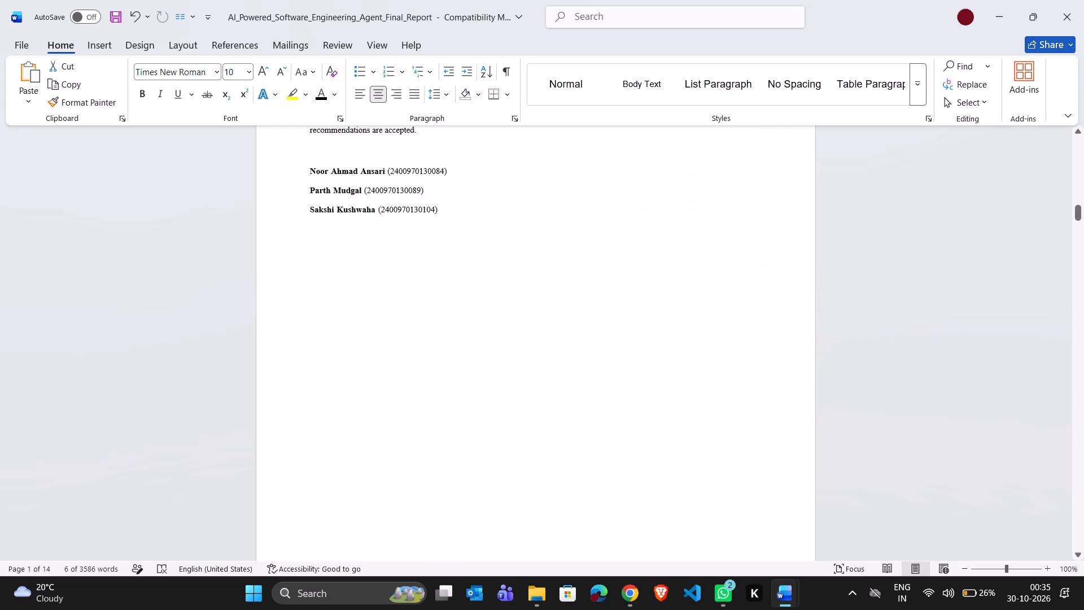
scroll(630, 368, "down", 2)
scroll(630, 368, "up", 7)
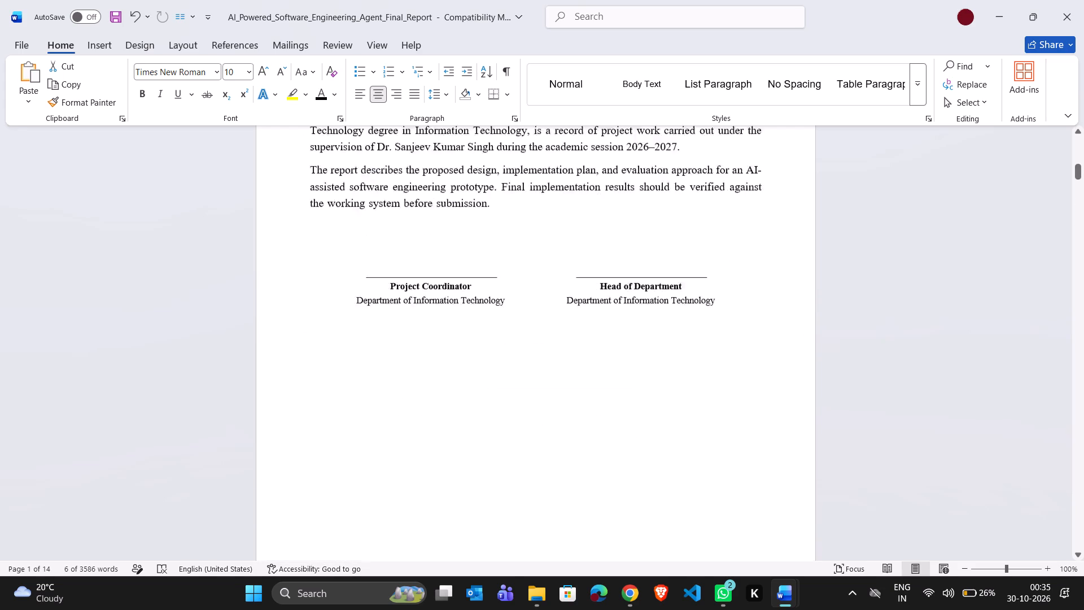
scroll(630, 368, "up", 4)
scroll(630, 368, "down", 1)
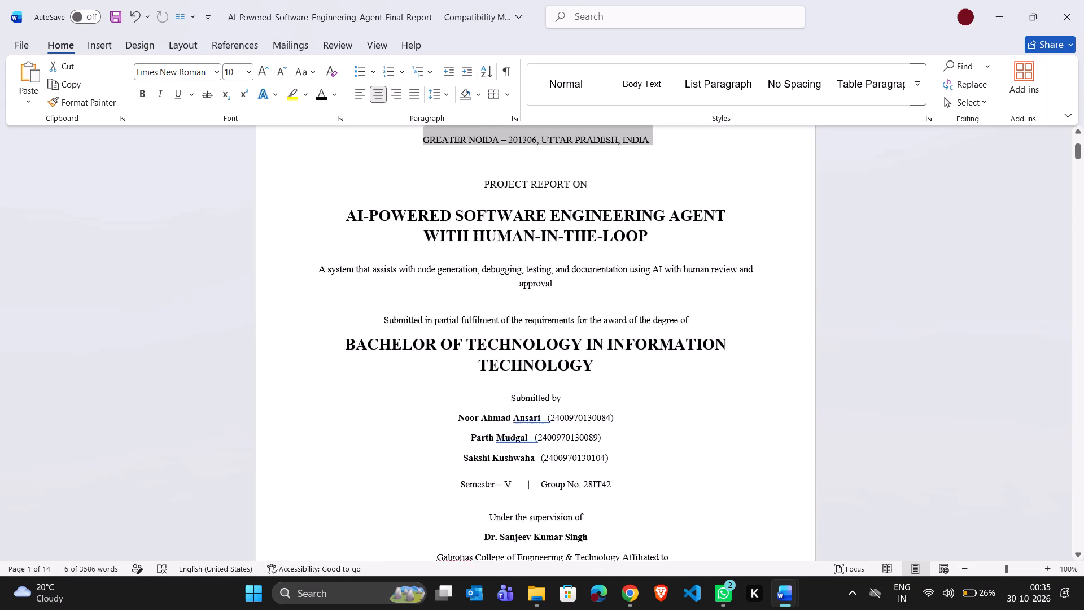
scroll(630, 368, "down", 3)
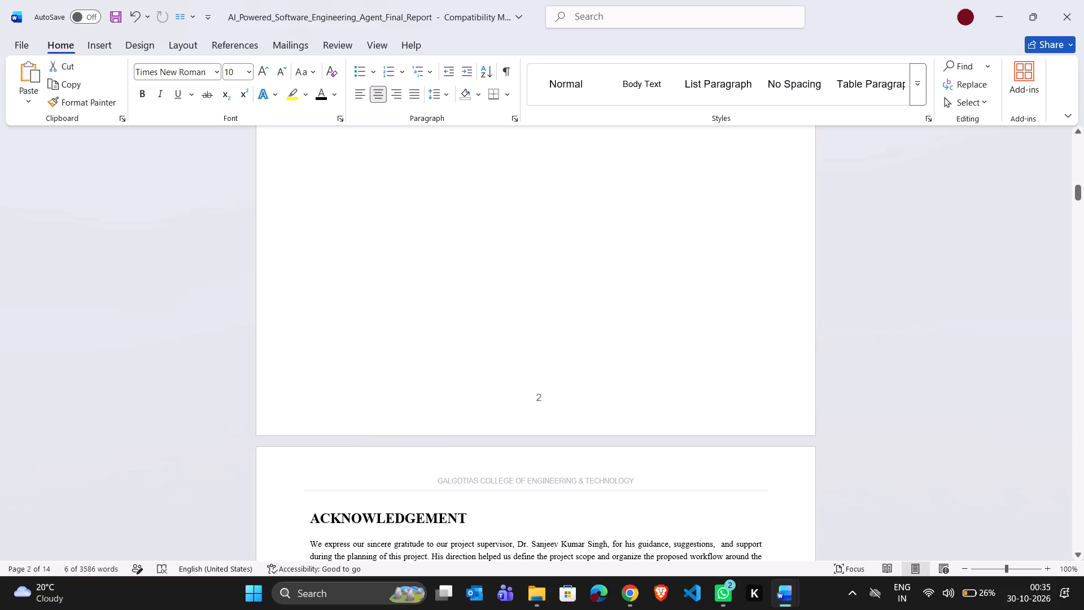
Center the CERTIFICATE heading on the second page.
scroll(637, 373, "up", 3)
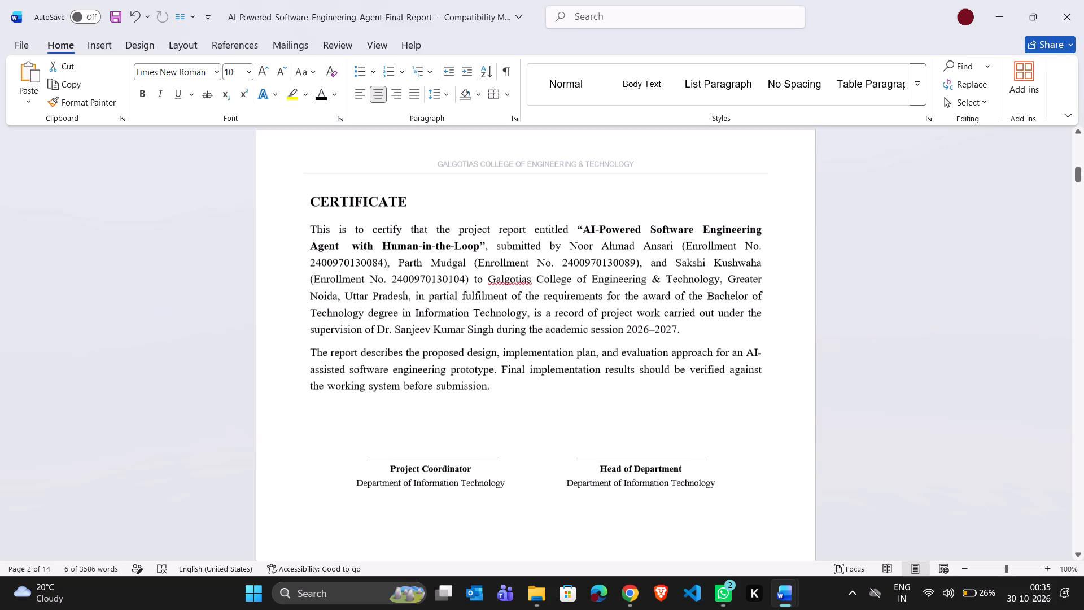
left_click_drag(406, 206, 326, 203)
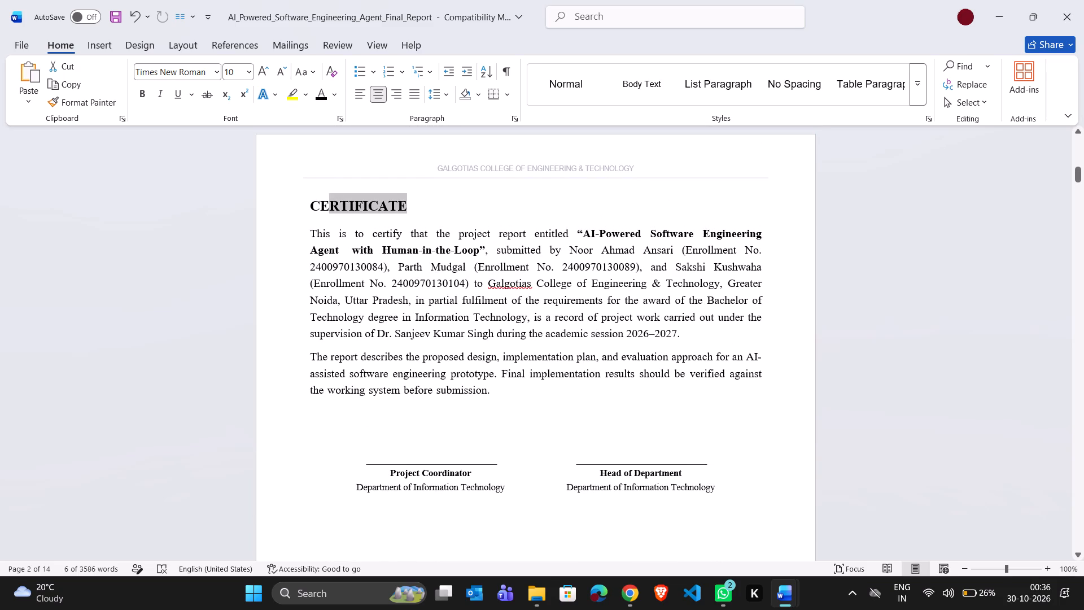
left_click_drag(326, 203, 312, 204)
left_click(384, 96)
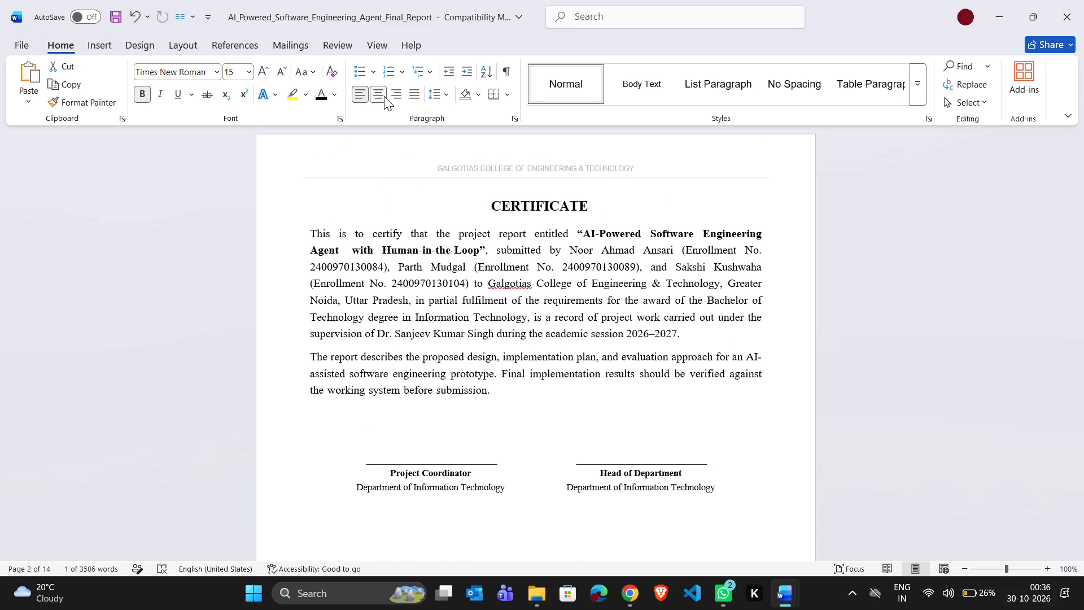
left_click(417, 221)
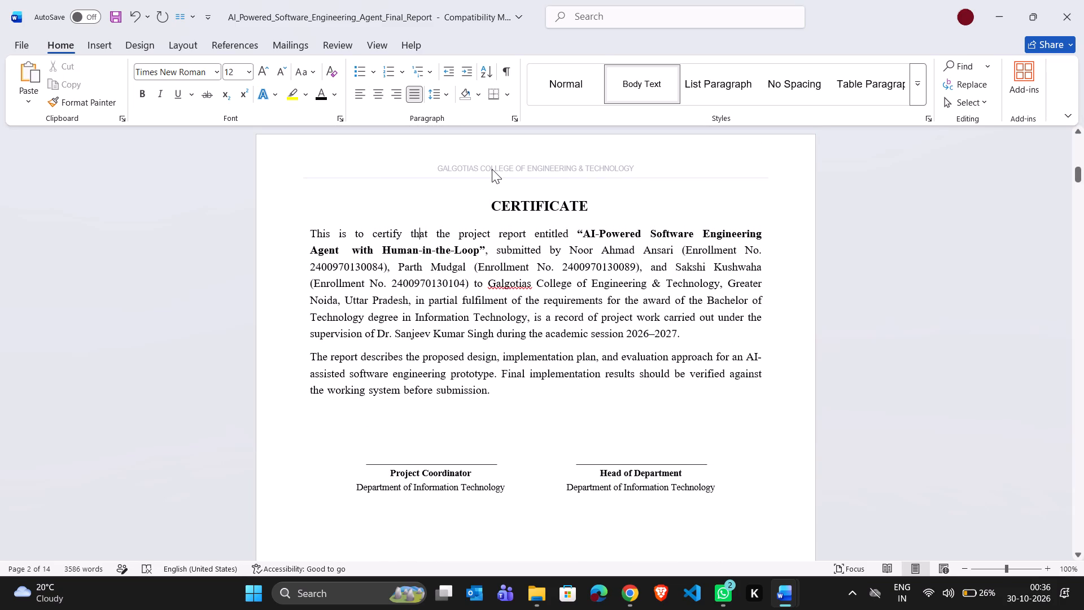
Open the header text "GALGOTIAS COLLEGE OF ENGINEERING & TECHNOLOGY" on the certificate page for editing.
double_click(492, 169)
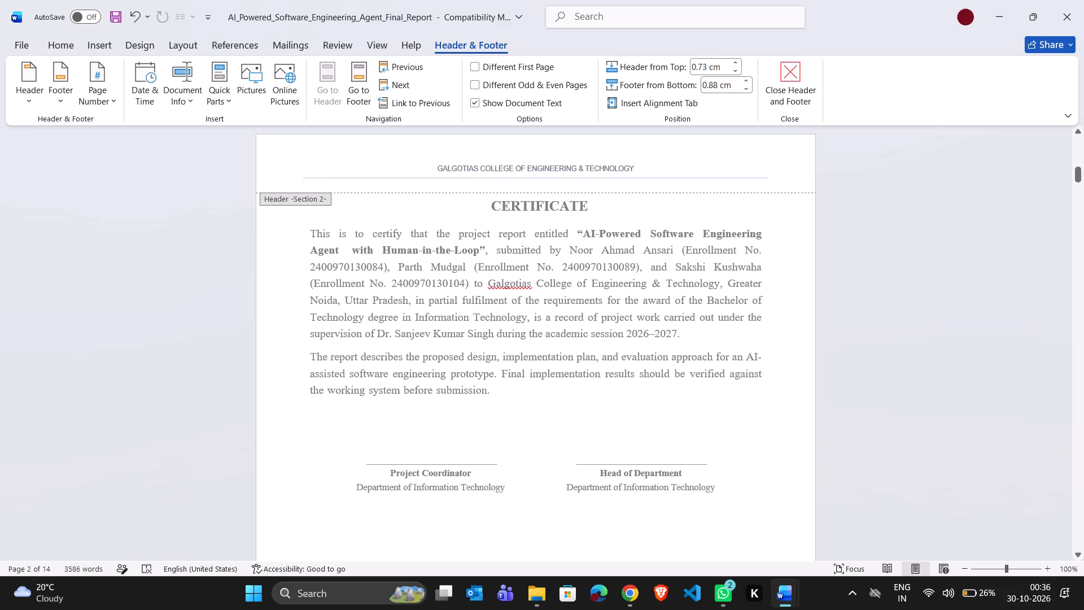
left_click(496, 165)
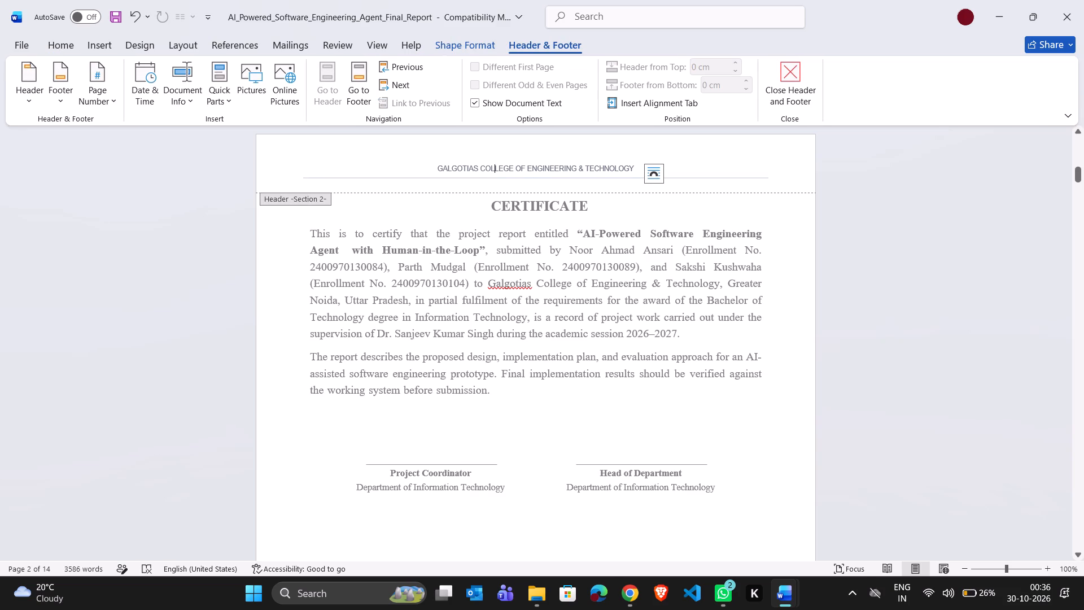
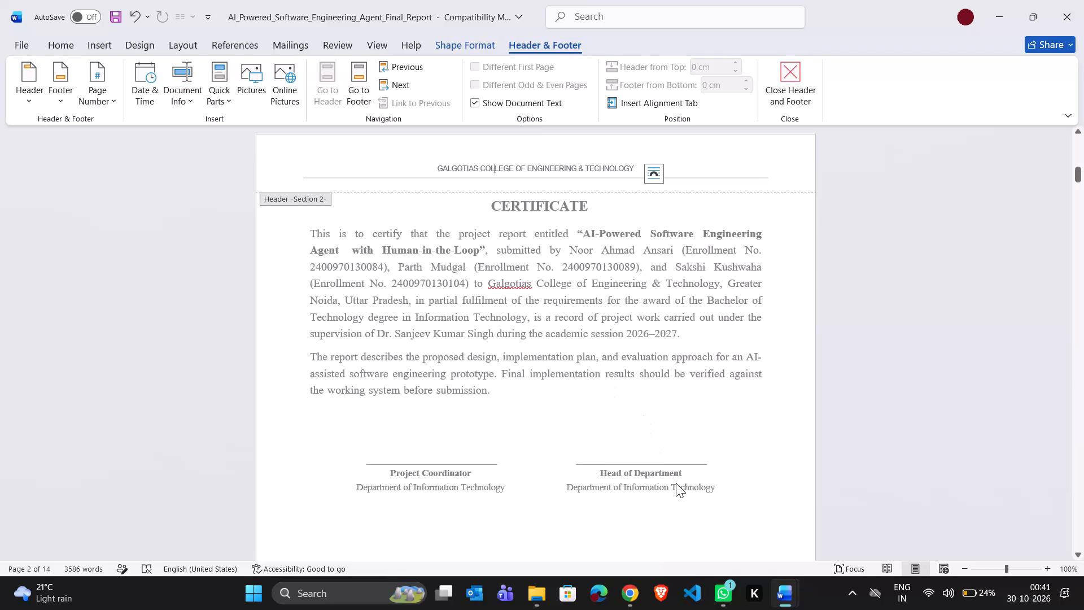
Close the certificate page's header and return to the document body.
left_click(574, 395)
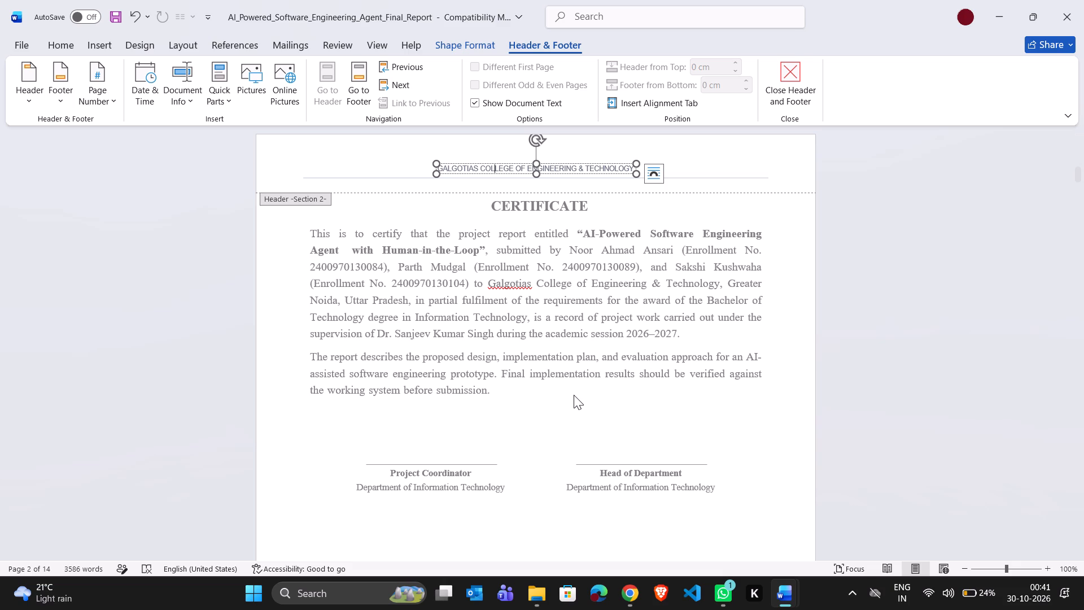
left_click(123, 347)
left_click(860, 434)
left_click(110, 351)
left_click(88, 416)
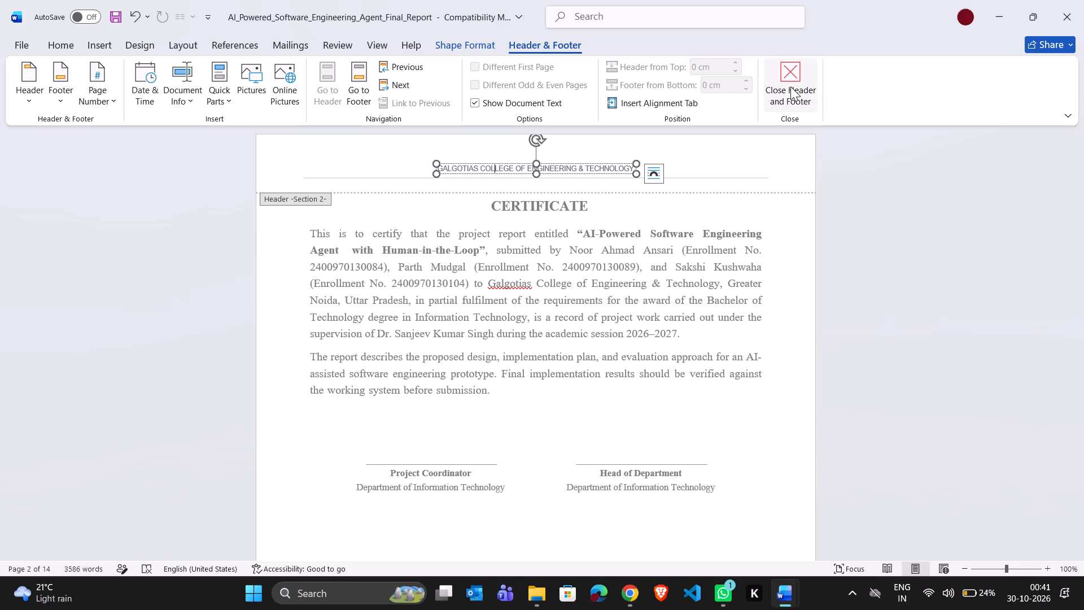
left_click(790, 86)
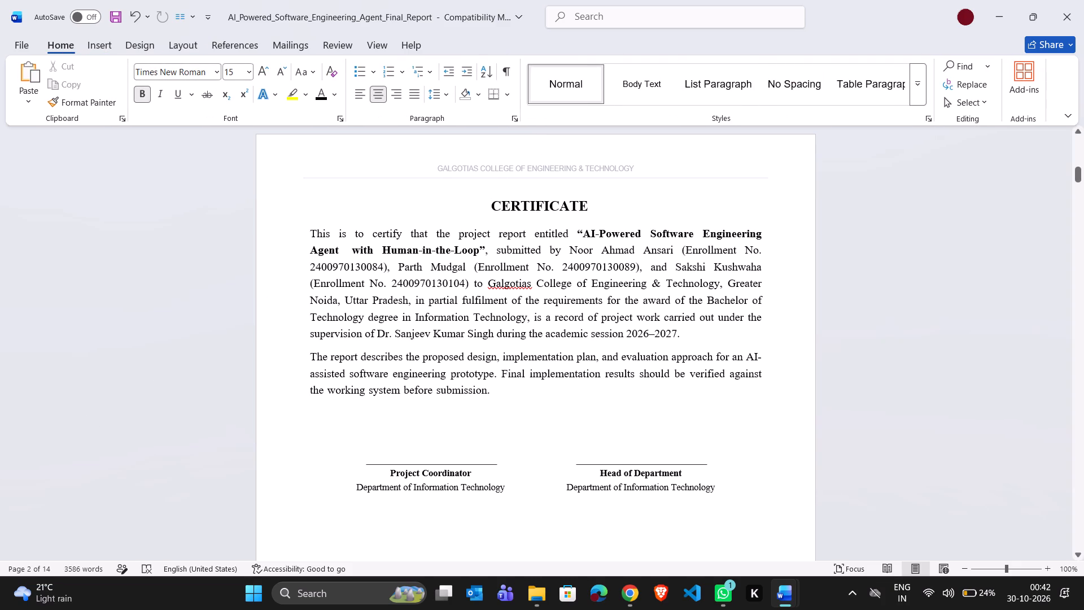
Look over the certificate page's text, signature lines and footer page number, through to the Acknowledgement page.
scroll(372, 293, "down", 1)
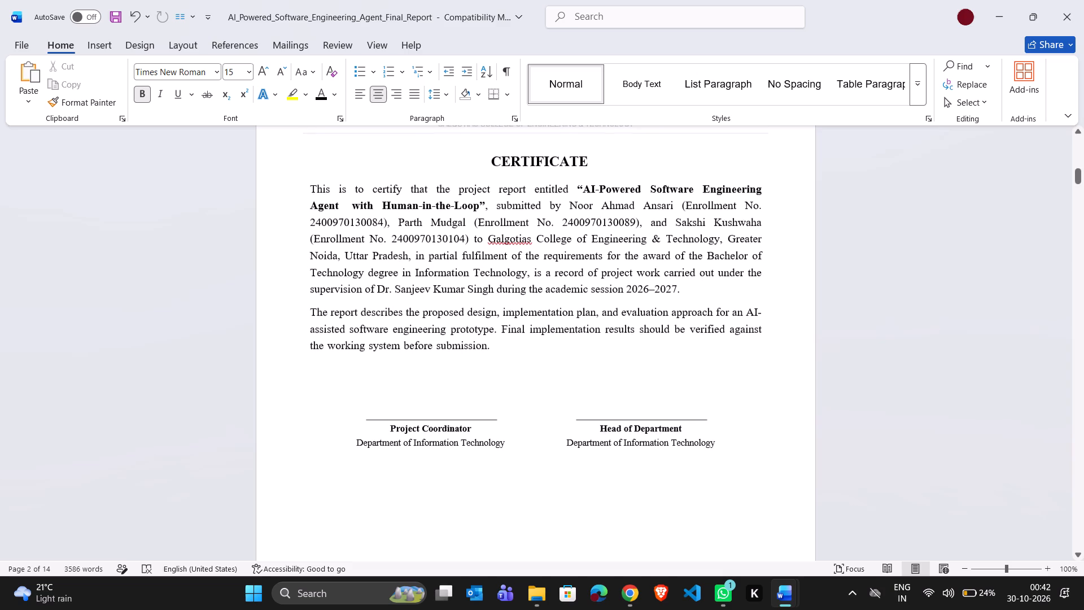
scroll(372, 293, "down", 3)
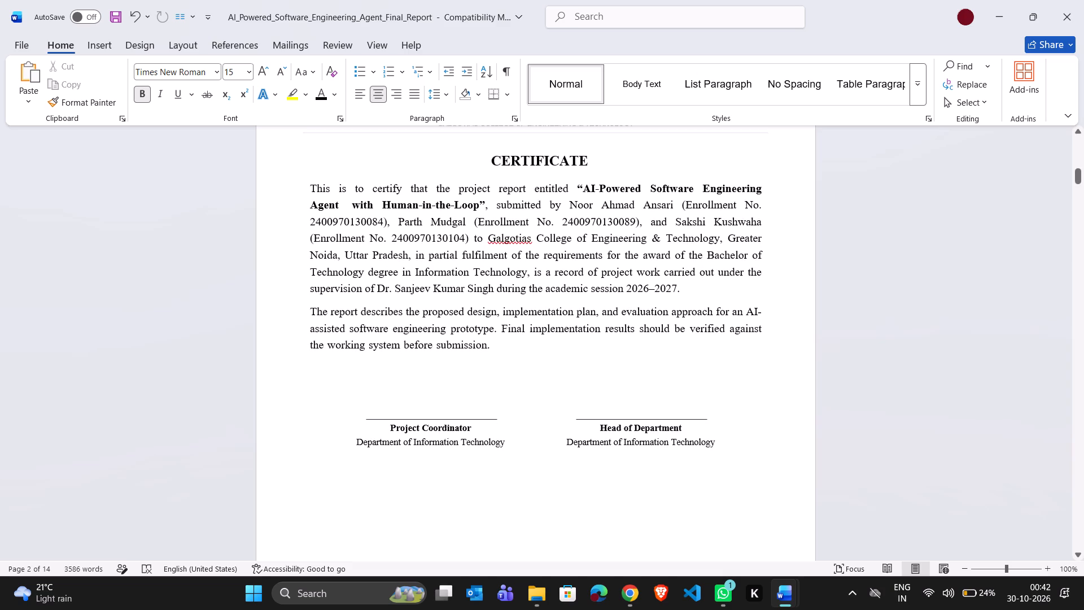
scroll(372, 293, "down", 3)
scroll(605, 293, "down", 5)
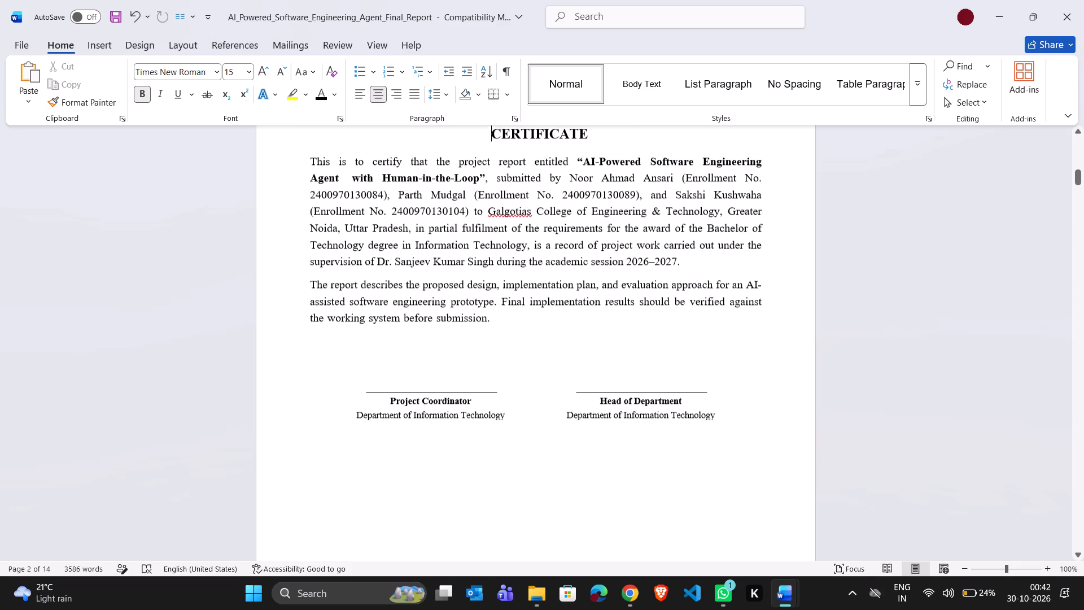
scroll(605, 293, "down", 1)
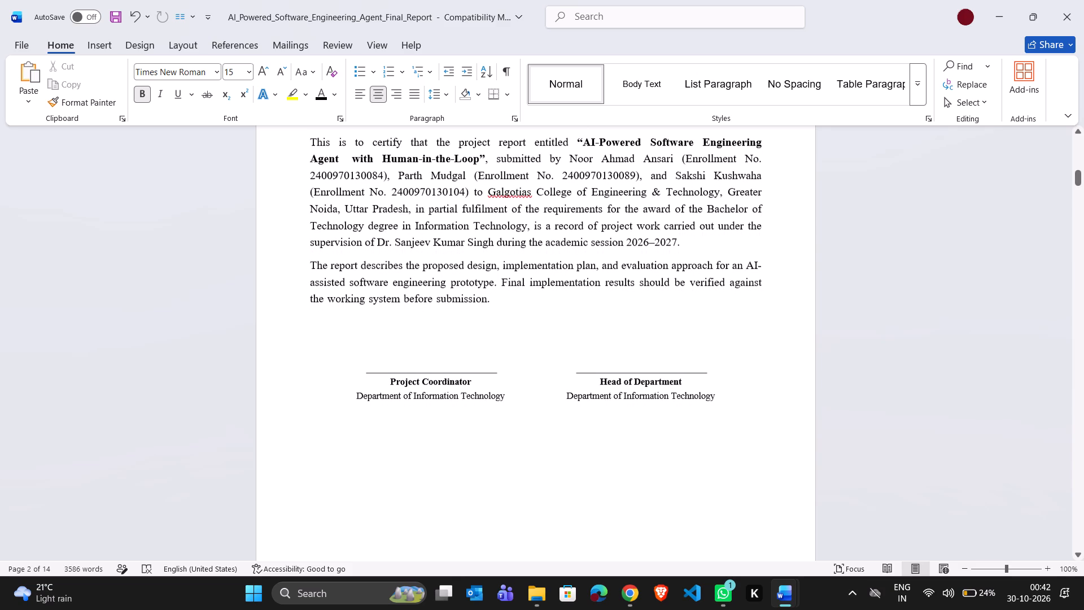
scroll(605, 293, "down", 2)
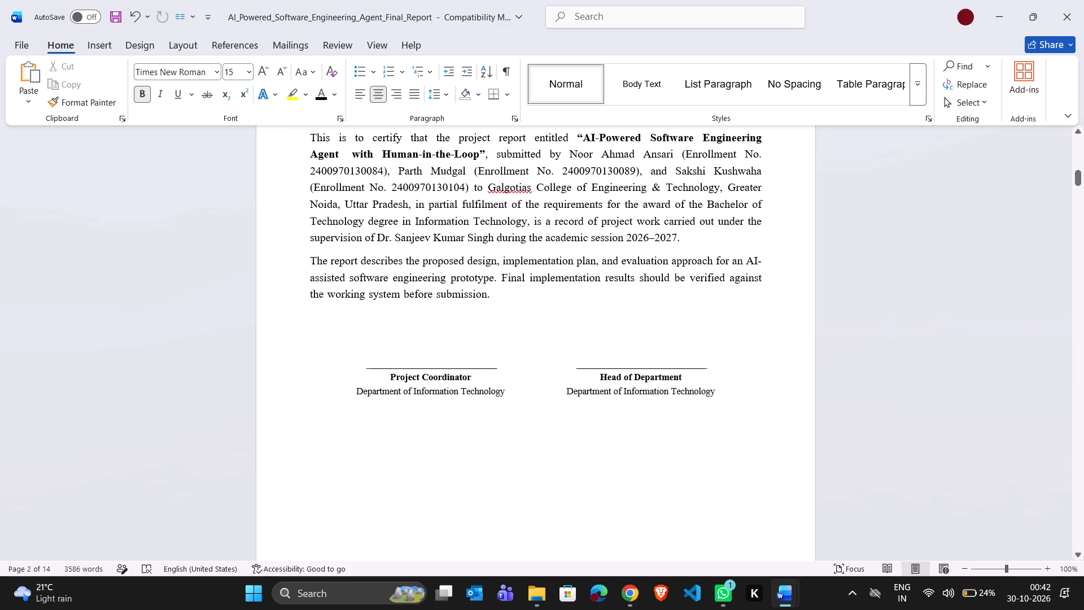
scroll(518, 456, "down", 4)
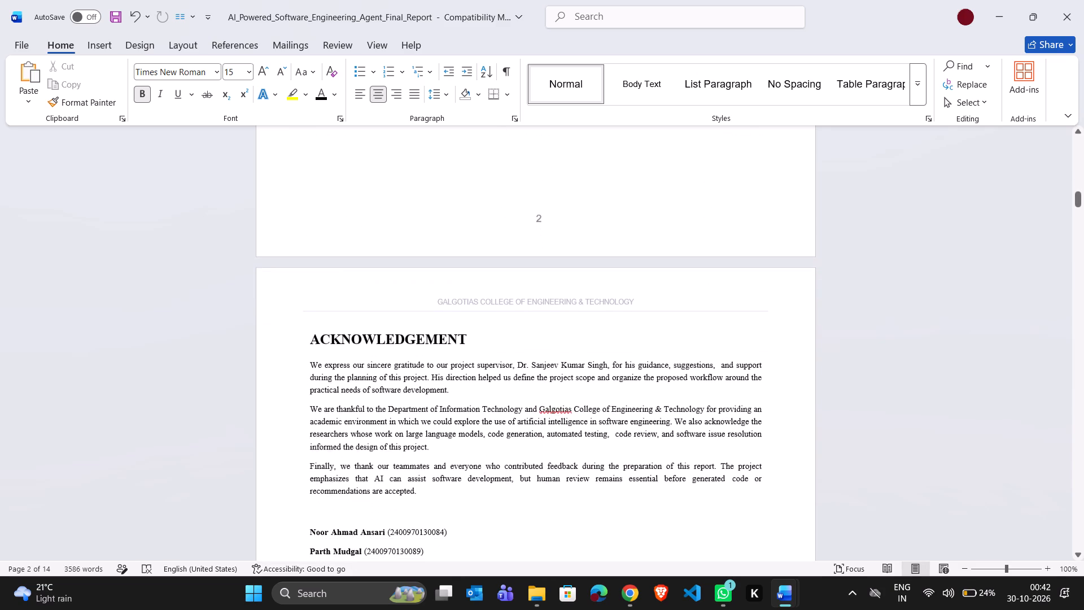
Center the ACKNOWLEDGEMENT heading.
left_click(464, 340)
left_click_drag(473, 340, 467, 339)
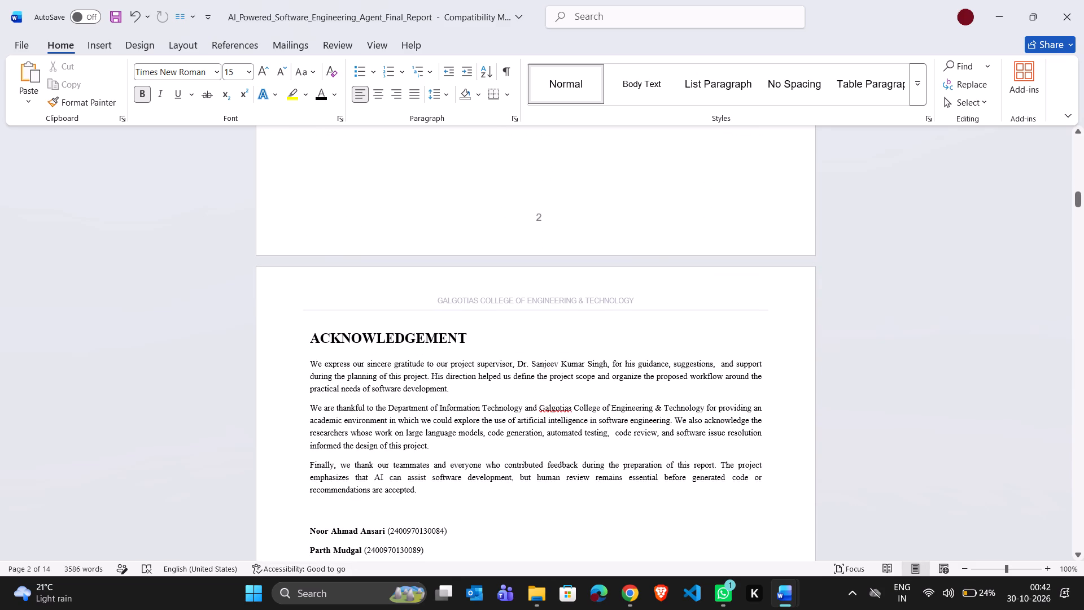
left_click_drag(467, 339, 314, 334)
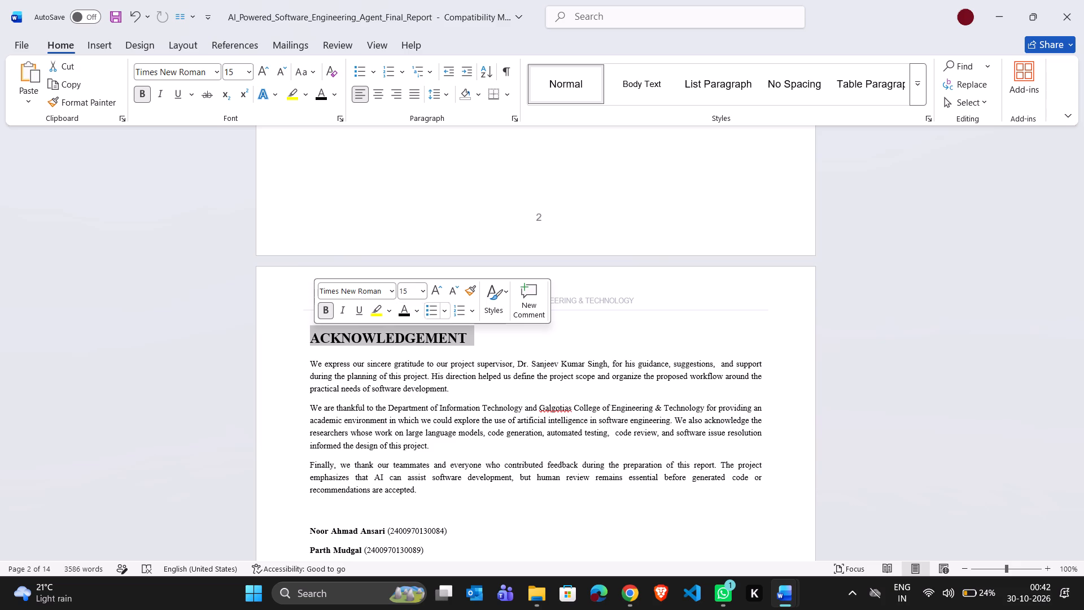
left_click(381, 97)
left_click(474, 361)
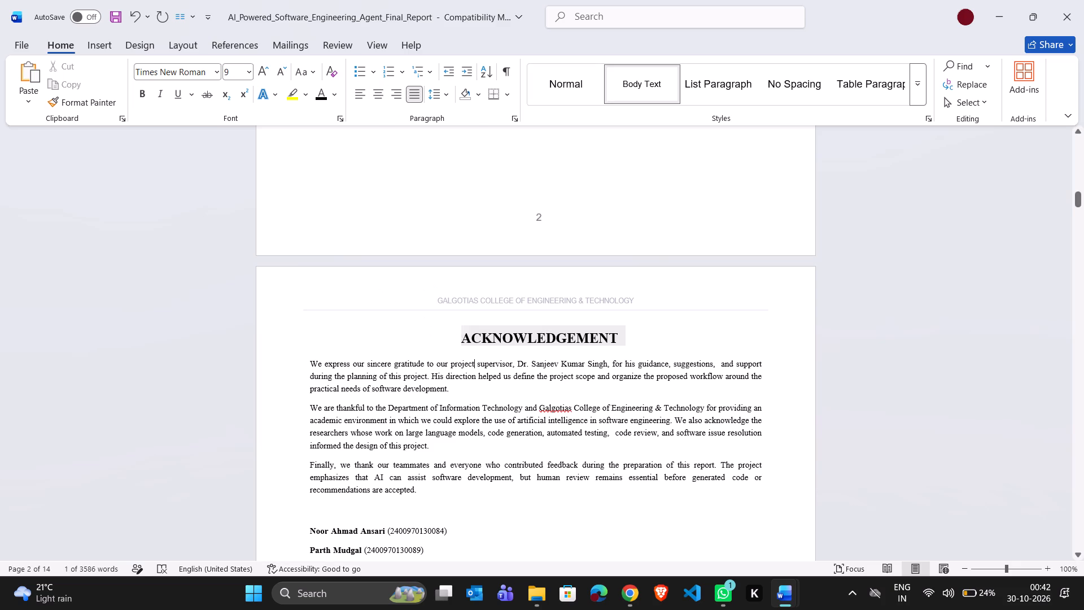
Set all acknowledgement text below the heading, including the student name lines, to font size 12.
left_click_drag(308, 361, 431, 517)
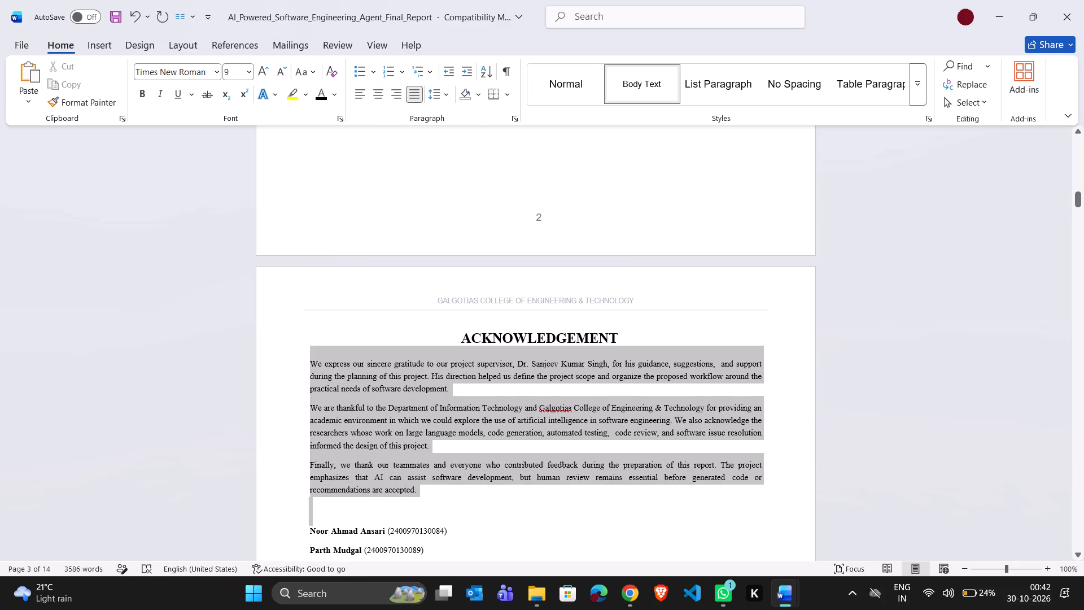
left_click_drag(431, 517, 460, 303)
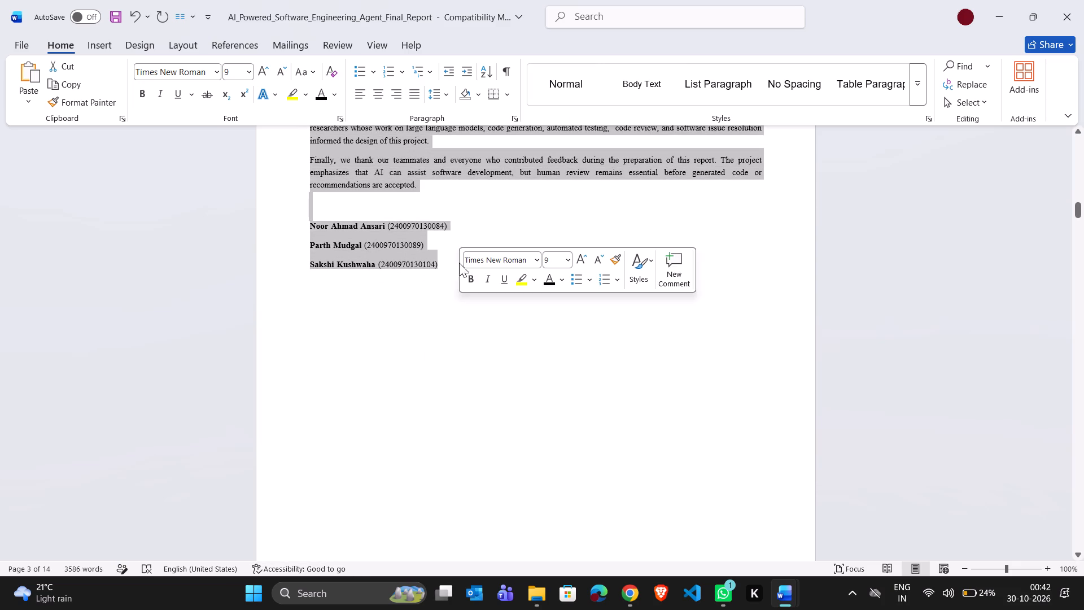
left_click(553, 264)
double_click(553, 259)
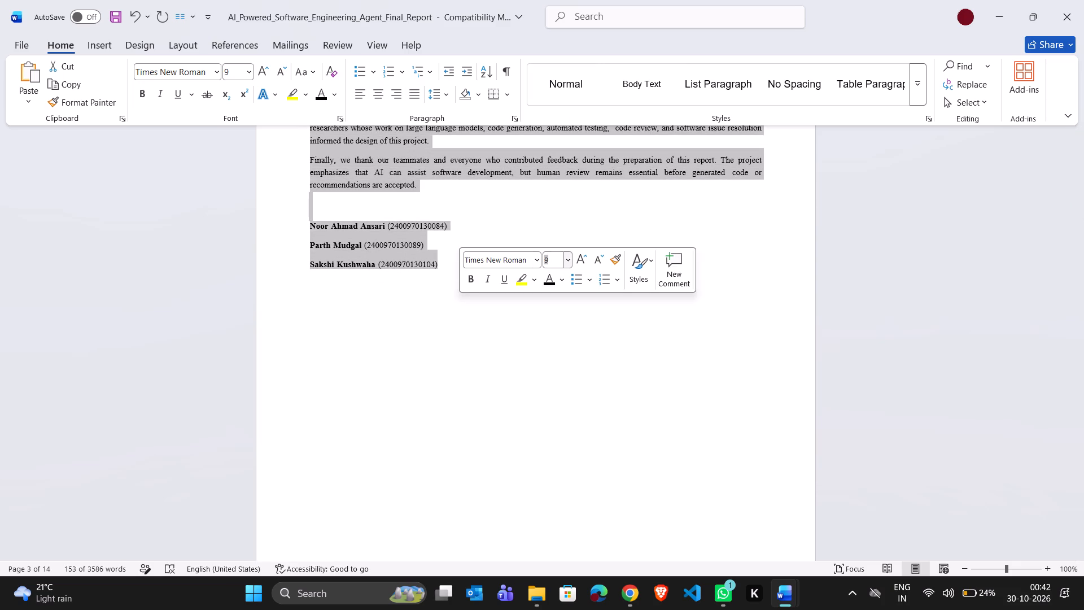
key("BackSpace")
type("12")
key("Return")
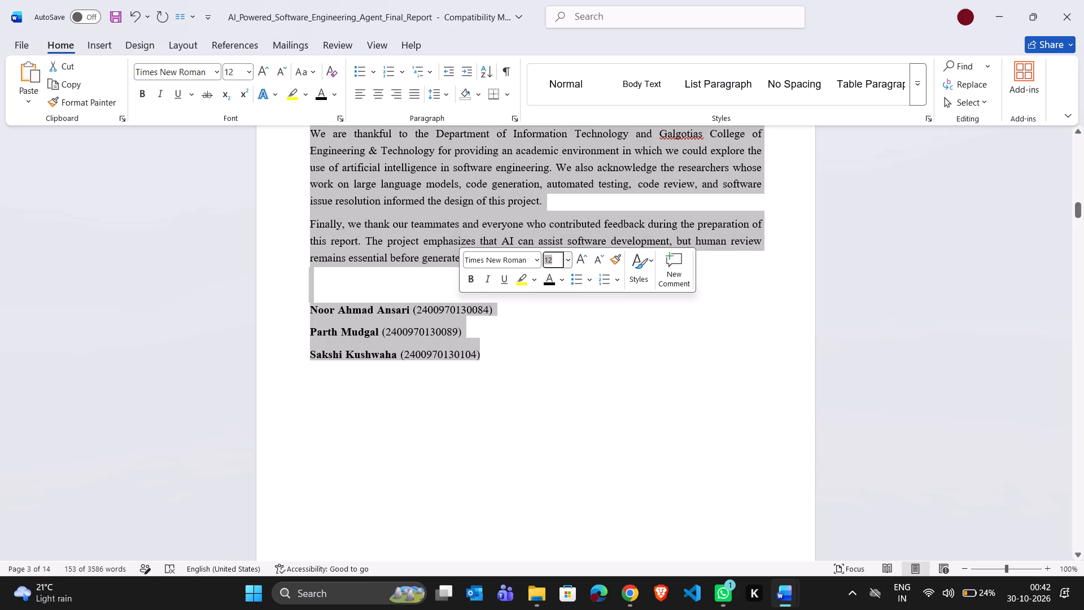
left_click(548, 436)
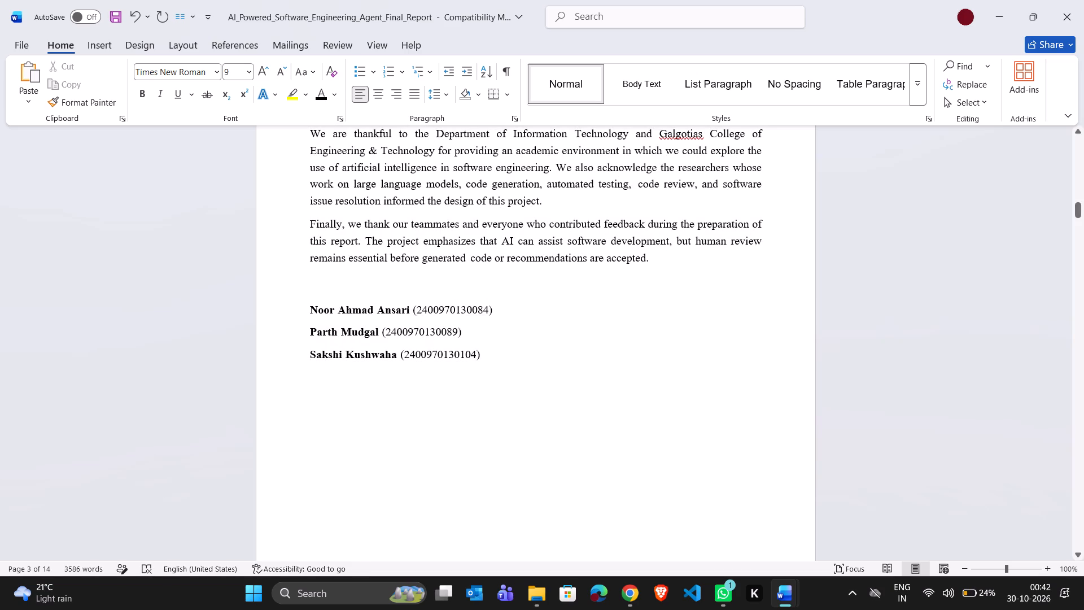
Review the Acknowledgement page's layout, then look through the contents and list of figures as far as the Abstract page.
scroll(517, 369, "down", 1)
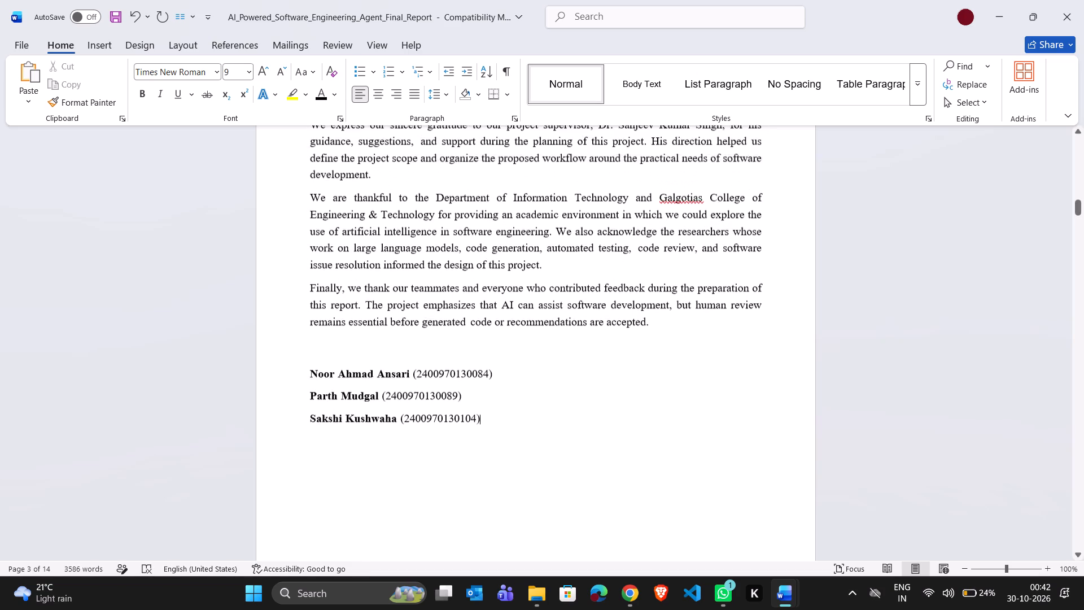
scroll(517, 369, "down", 1)
scroll(517, 369, "up", 1)
scroll(517, 369, "down", 1)
scroll(517, 369, "up", 1)
scroll(517, 369, "down", 5)
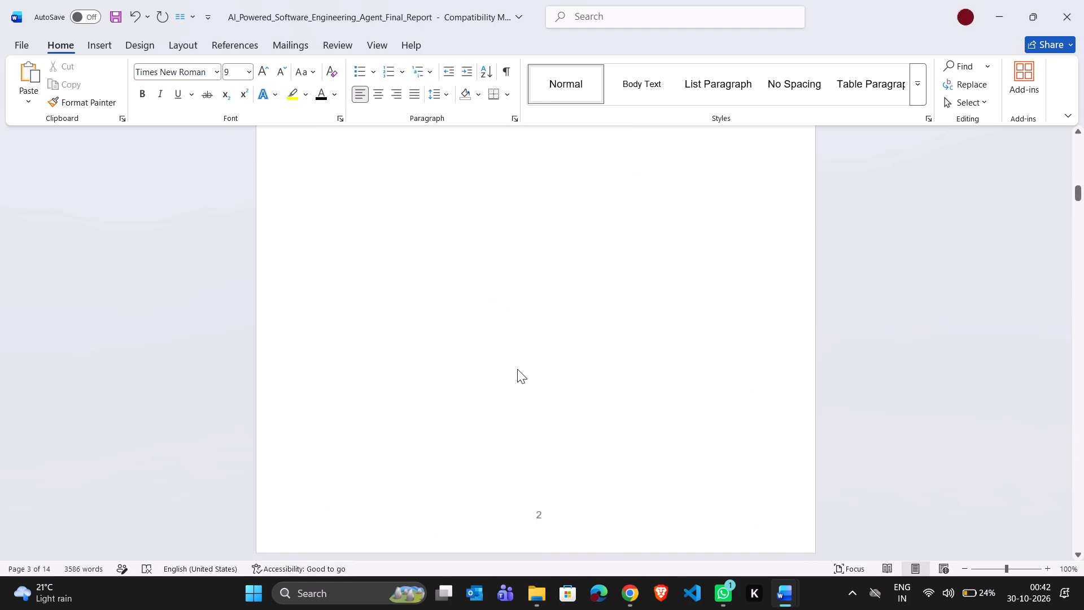
scroll(517, 369, "down", 1)
scroll(517, 369, "up", 1)
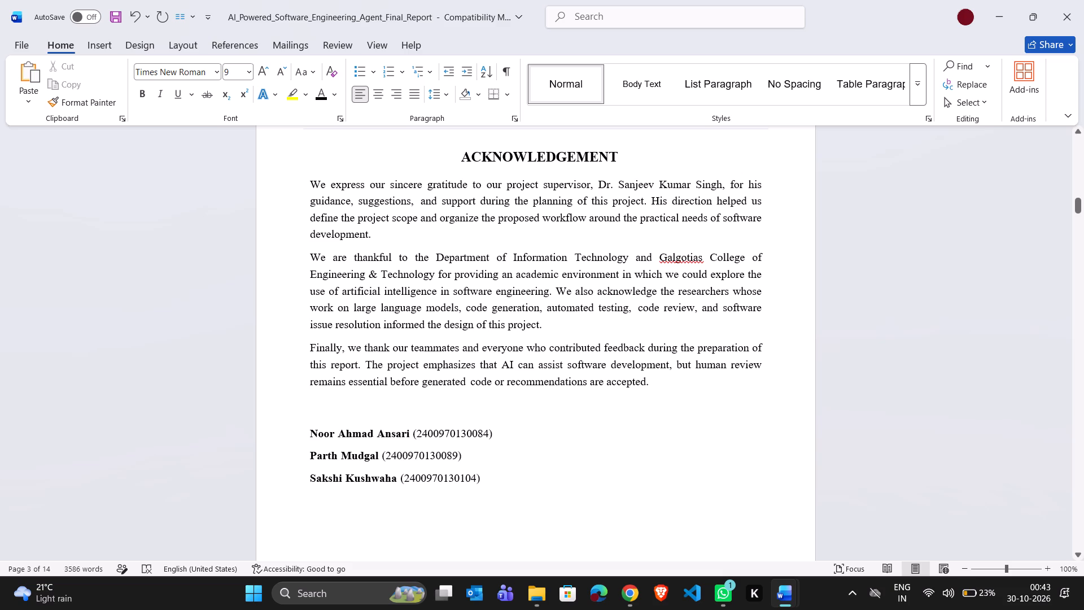
scroll(547, 408, "down", 2)
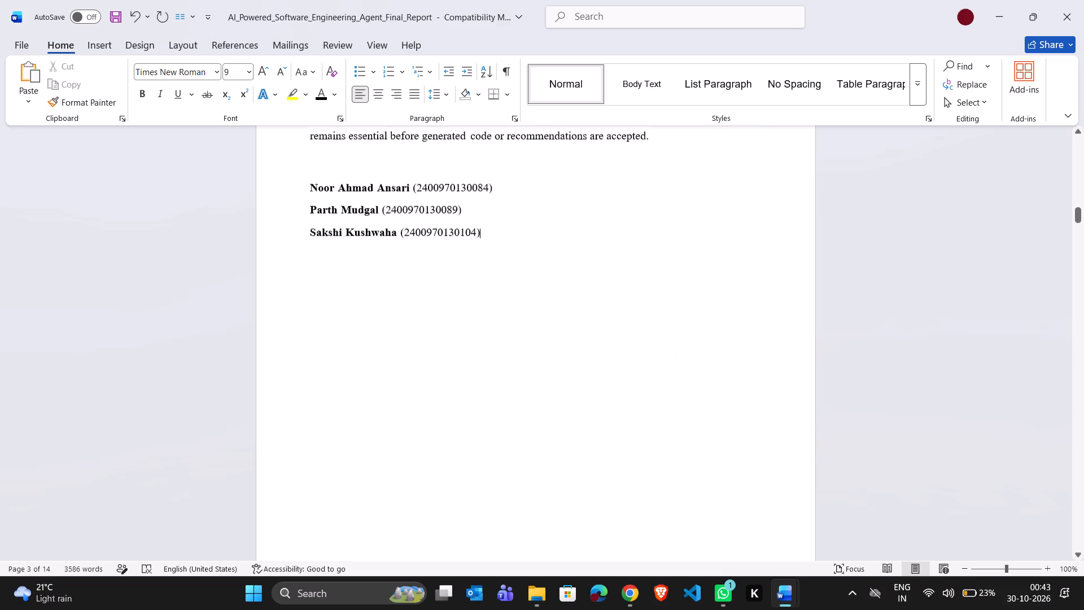
scroll(547, 408, "down", 1)
scroll(547, 408, "up", 1)
scroll(547, 408, "down", 1)
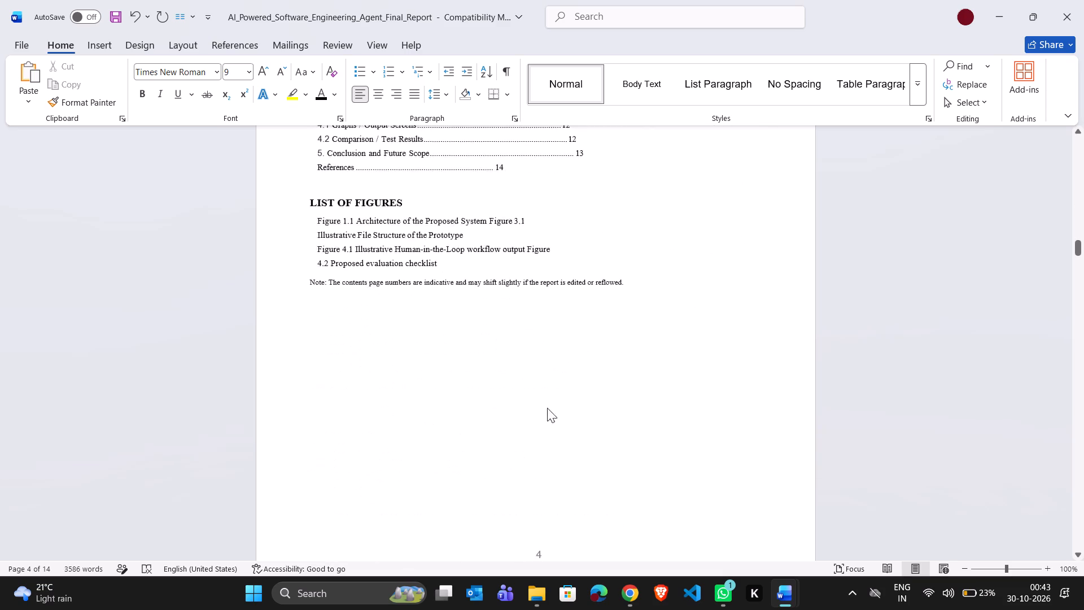
scroll(547, 408, "down", 2)
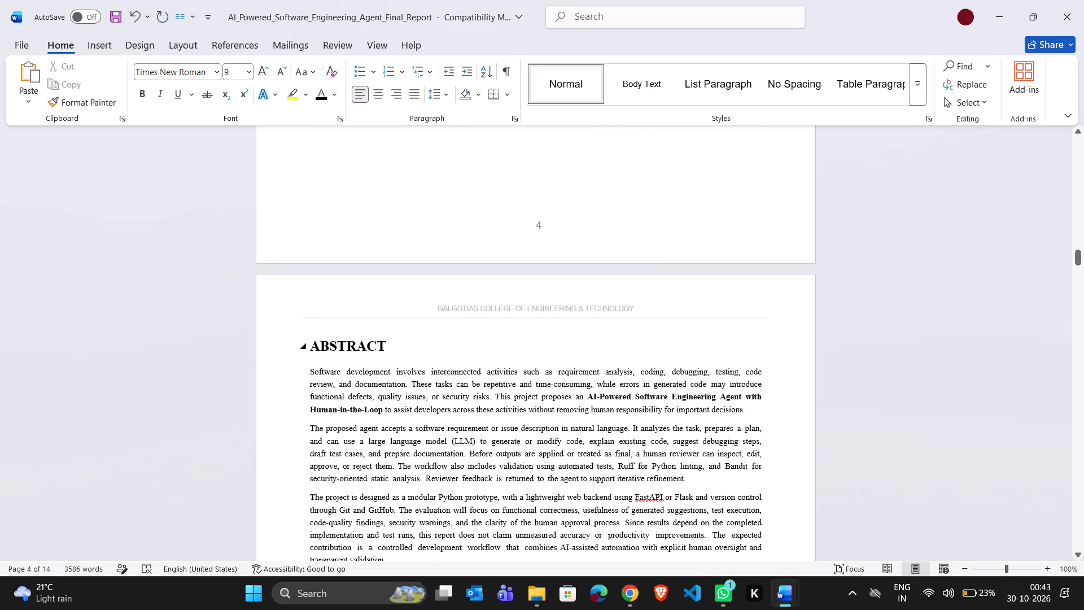
Center the ABSTRACT heading.
left_click_drag(314, 345, 403, 347)
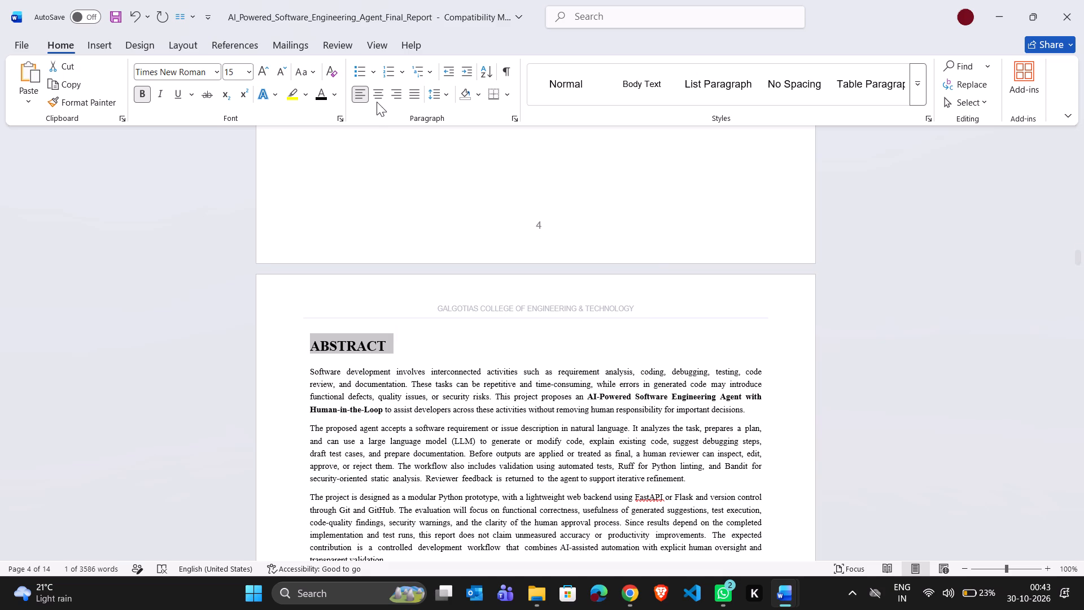
left_click(377, 101)
left_click(429, 338)
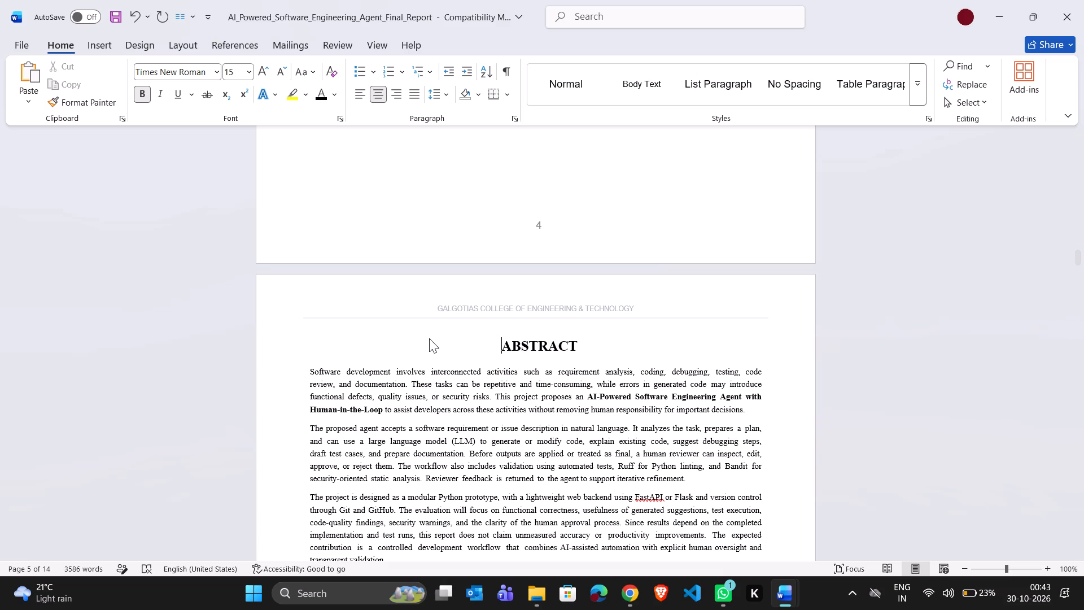
Set the abstract's body paragraphs and the Keywords paragraph to font size 12.
left_click_drag(310, 368, 479, 480)
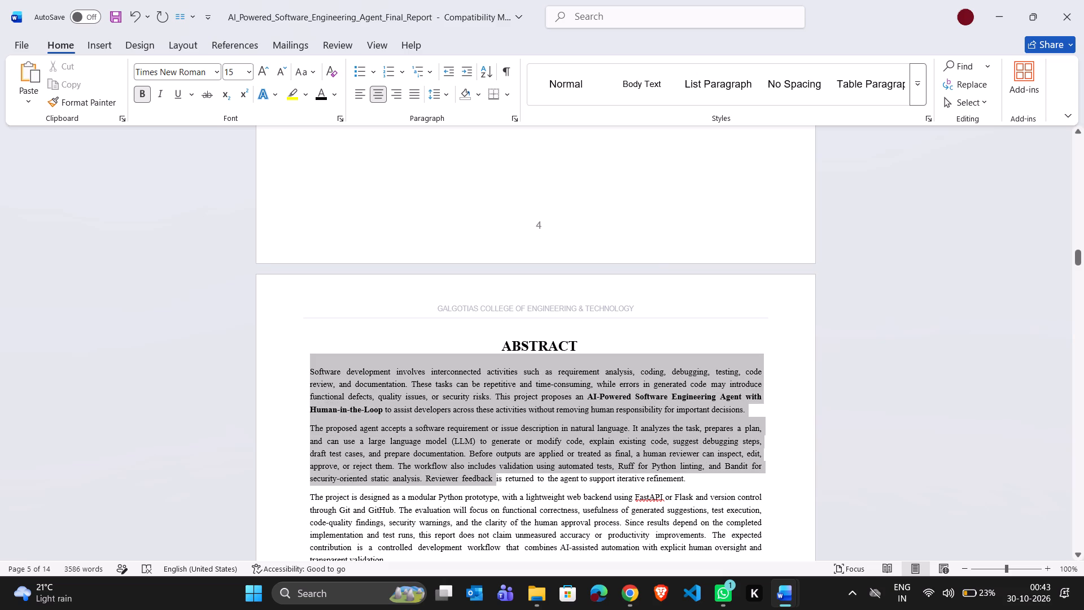
left_click_drag(479, 480, 483, 418)
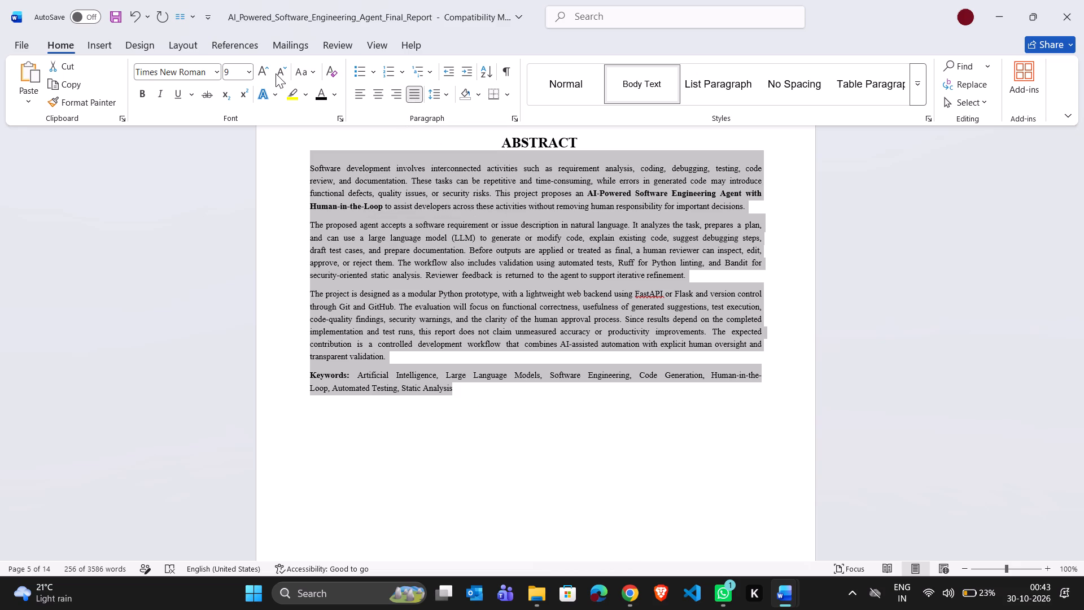
left_click(238, 67)
key("BackSpace")
type("12")
key("Return")
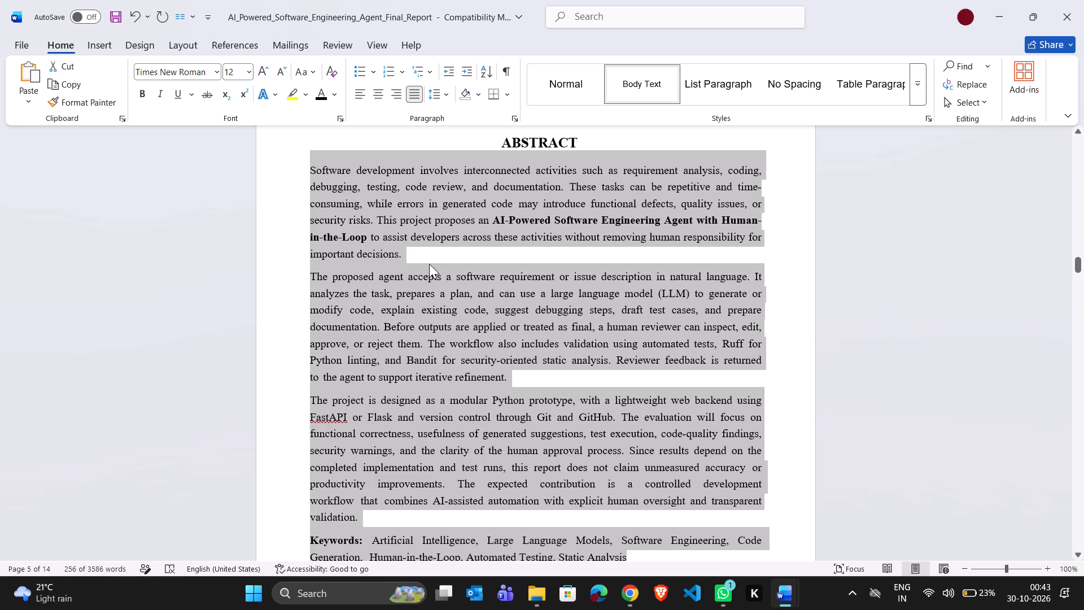
left_click(507, 342)
scroll(528, 399, "down", 1)
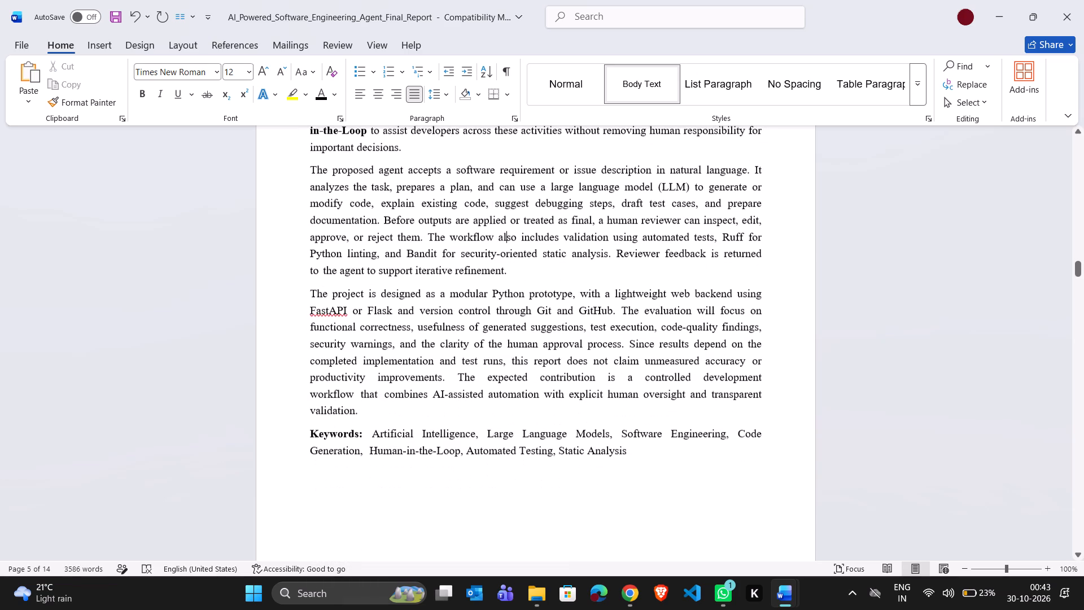
Review the layout of the Abstract page, then look back through the contents page to the Acknowledgement page.
scroll(528, 399, "down", 1)
scroll(528, 399, "up", 1)
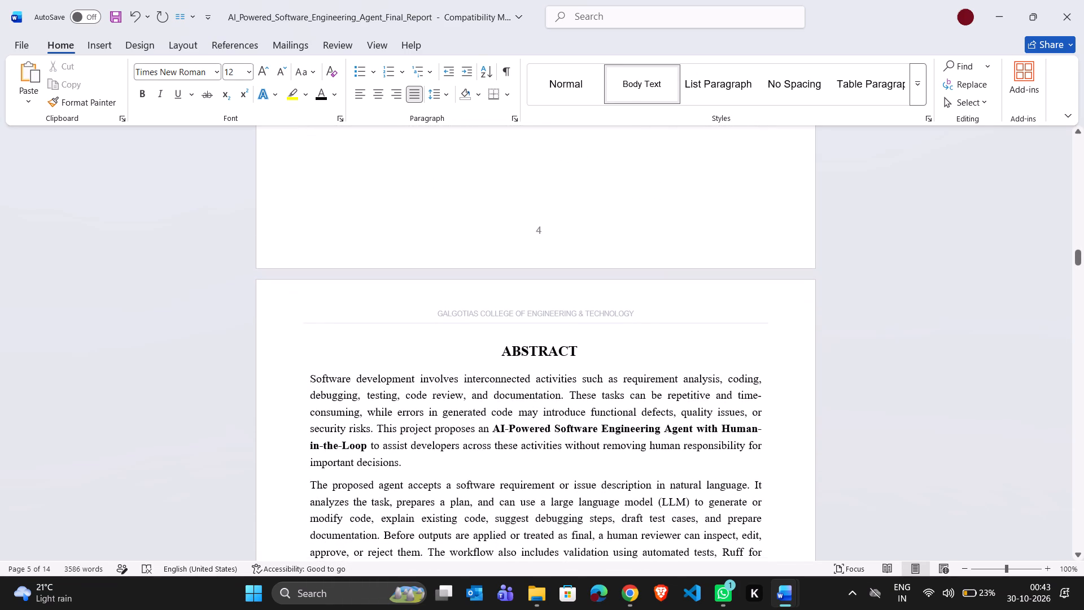
scroll(528, 399, "down", 1)
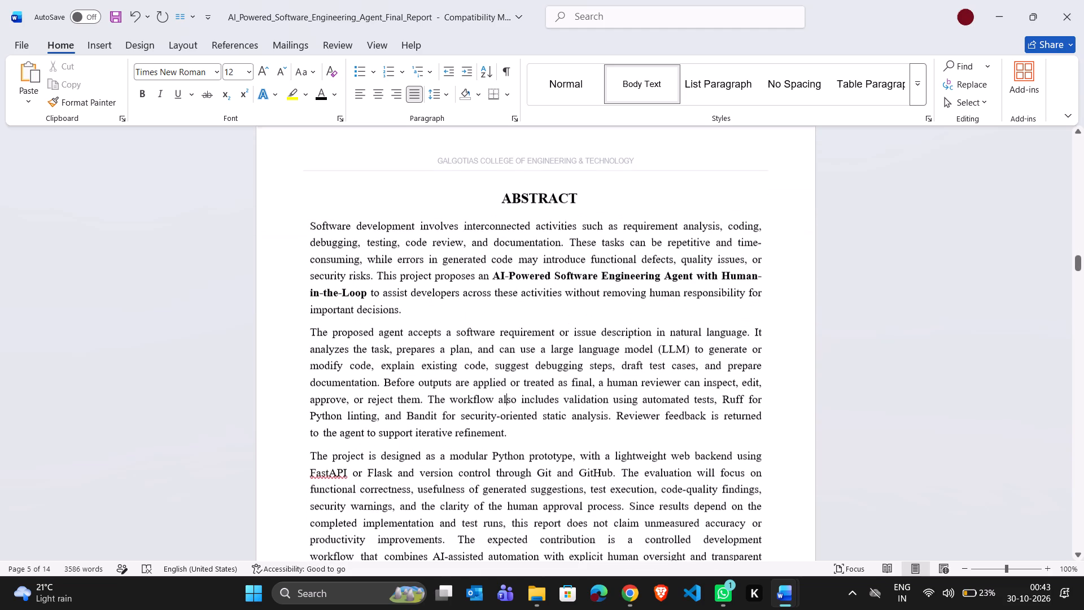
scroll(528, 399, "down", 3)
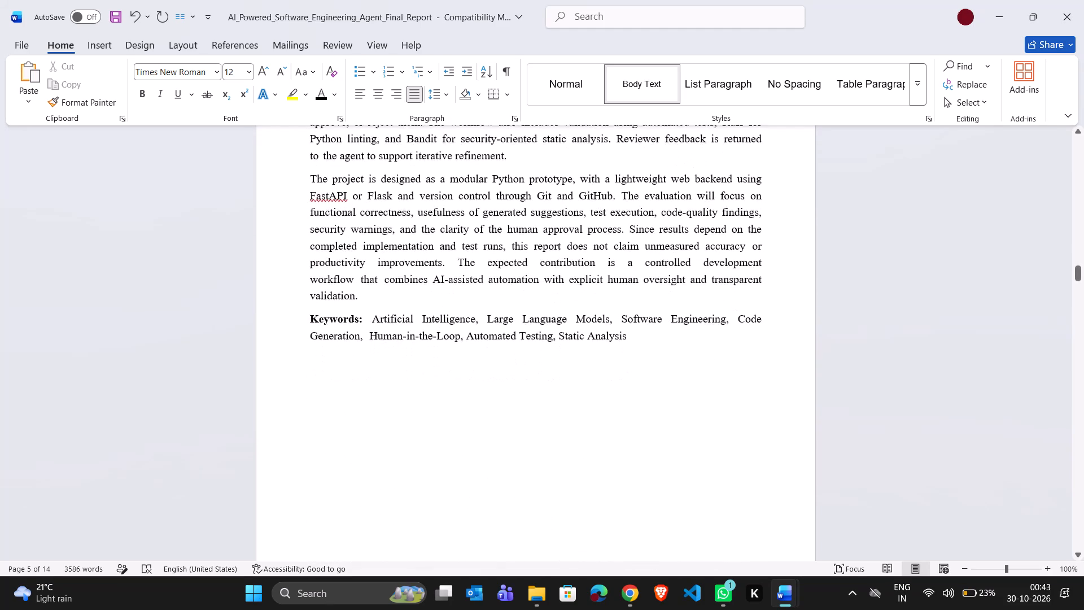
scroll(528, 399, "down", 1)
scroll(528, 399, "up", 4)
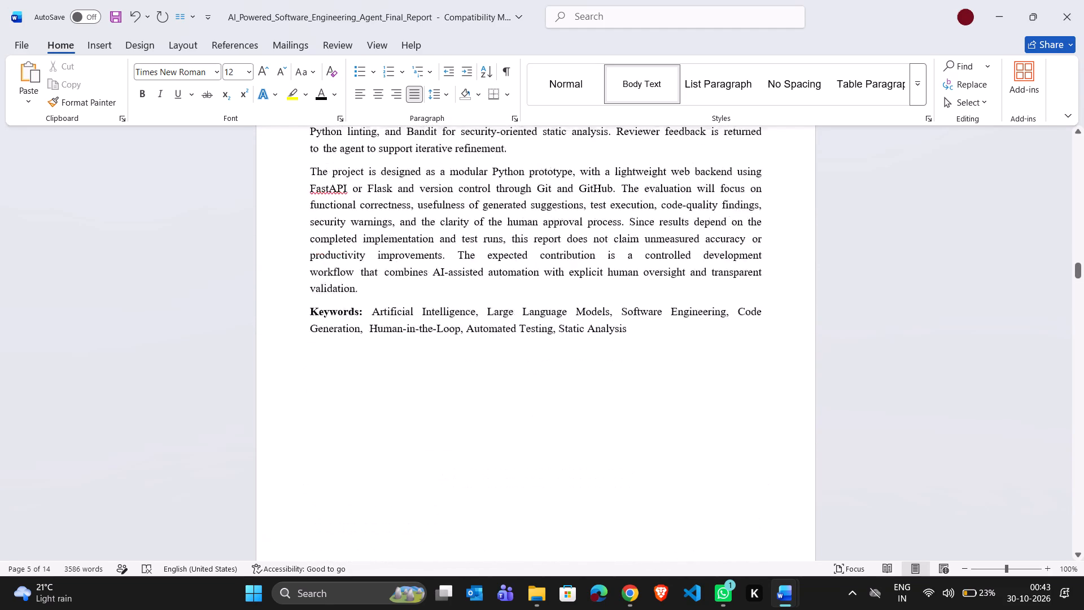
scroll(528, 399, "up", 4)
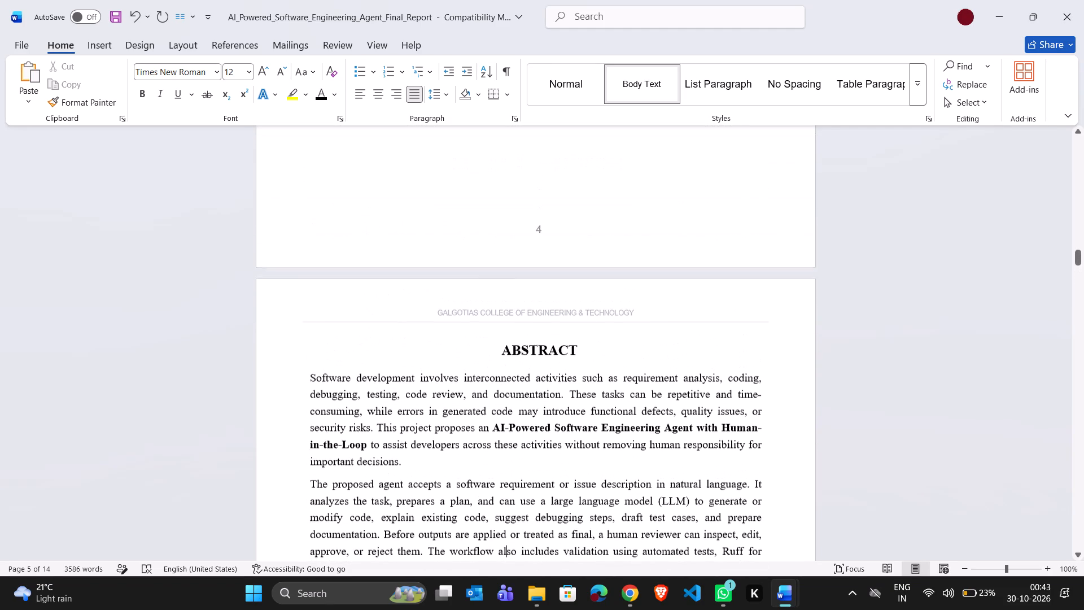
scroll(528, 399, "up", 4)
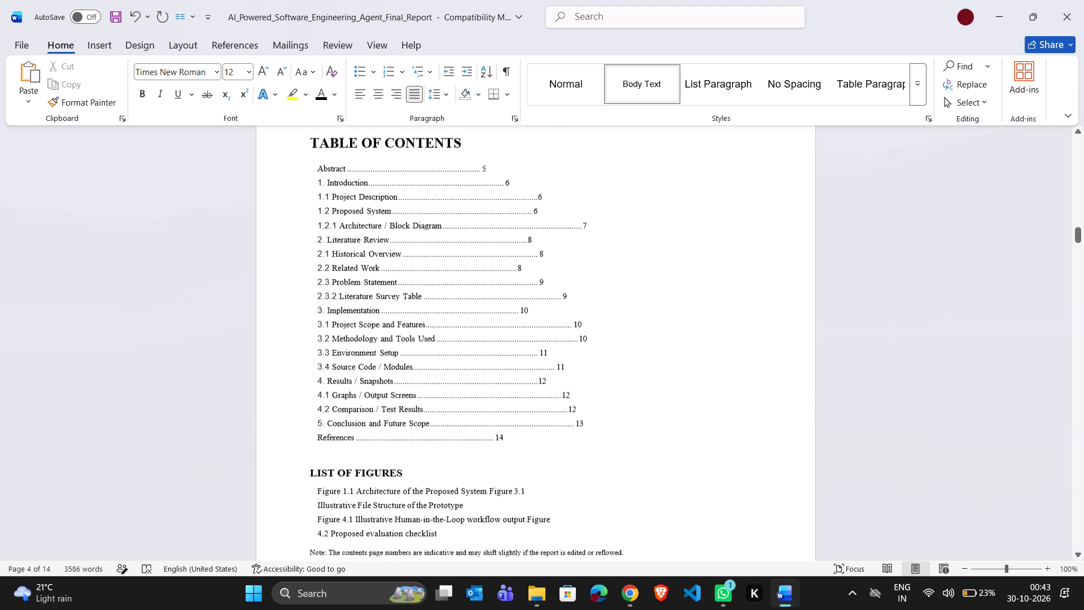
scroll(528, 399, "up", 3)
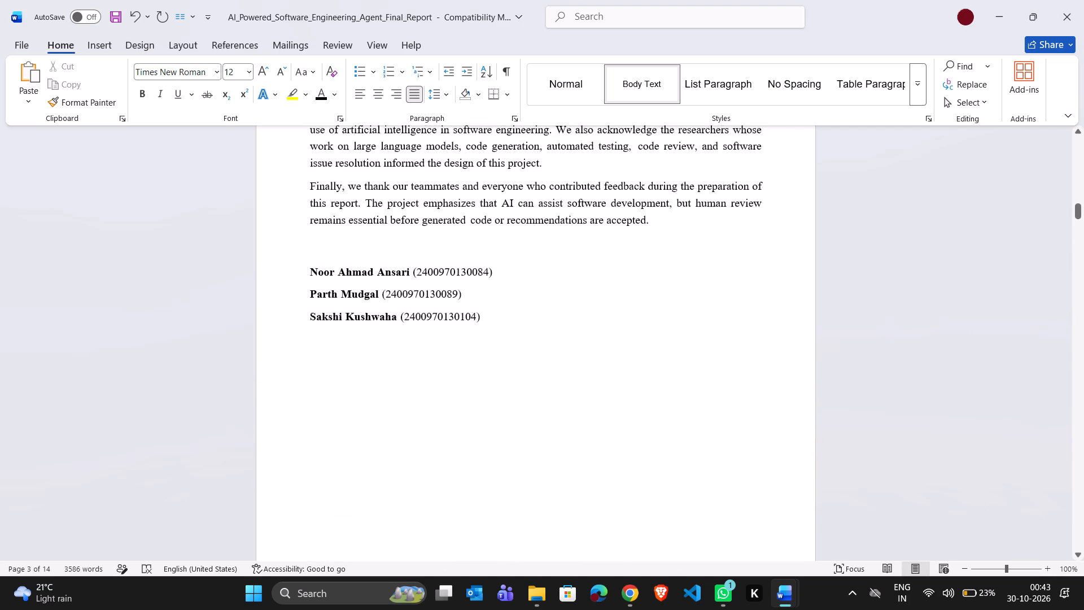
scroll(528, 399, "up", 1)
Compare the pages side by side at reduced zoom, from the cover page through the Abstract and Introduction.
scroll(528, 399, "down", 4, "ctrl")
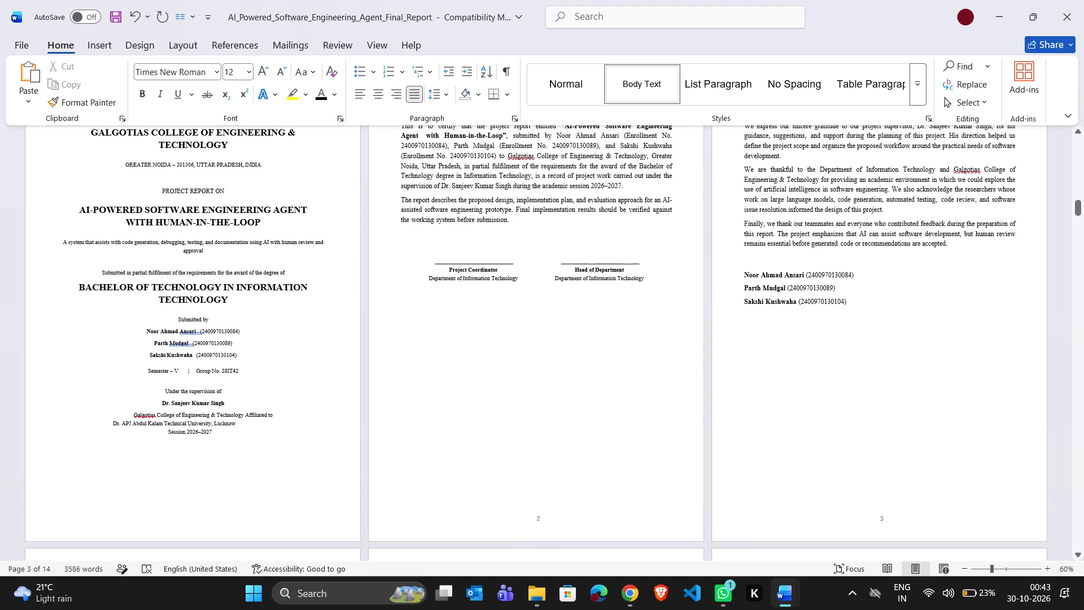
scroll(528, 399, "down", 1)
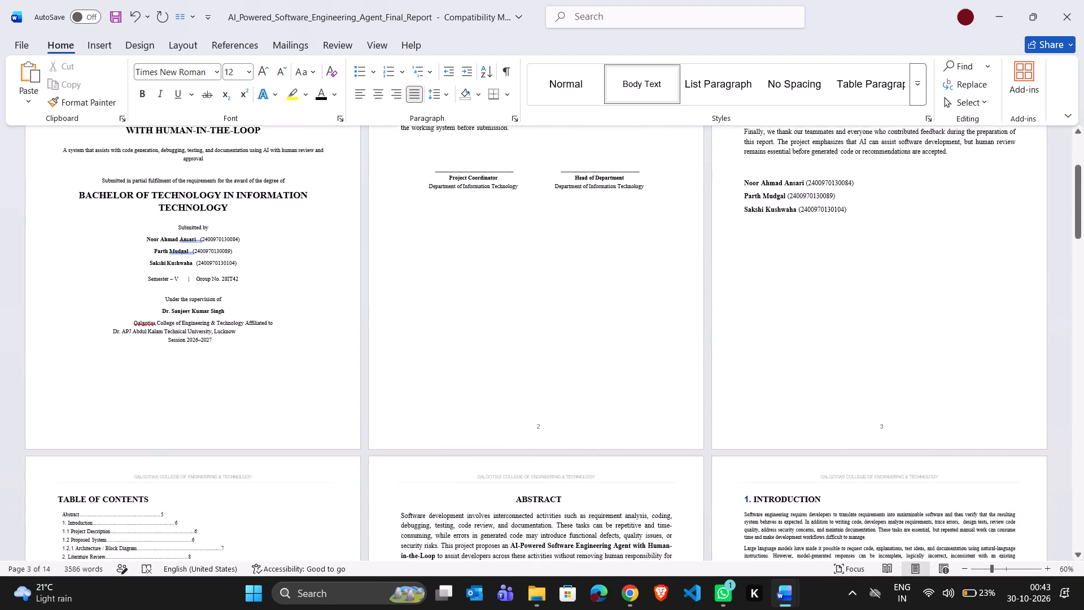
scroll(528, 399, "down", 3)
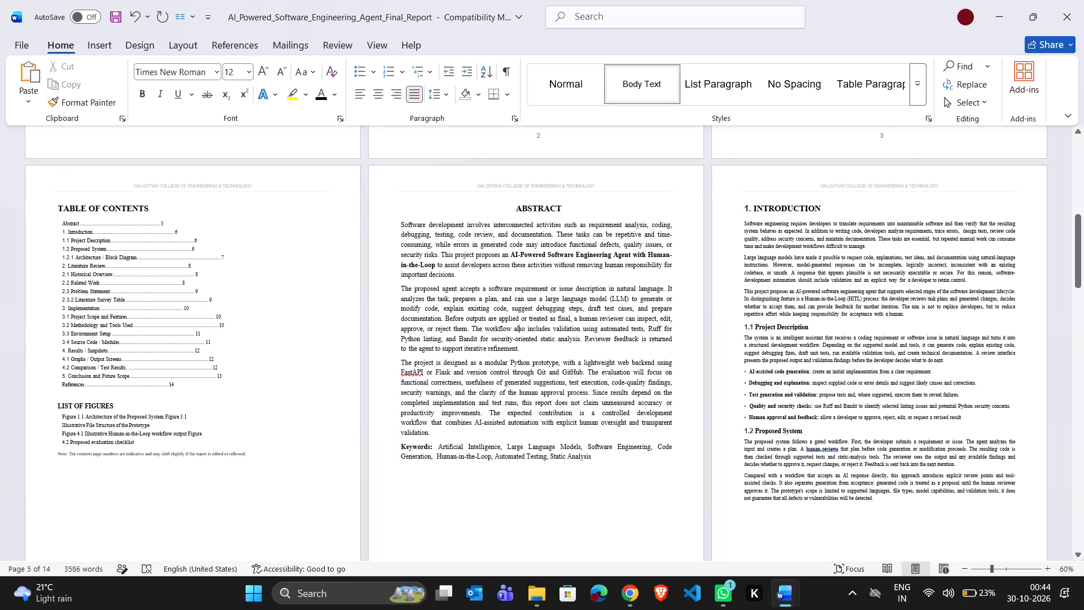
scroll(692, 404, "up", 1, "ctrl")
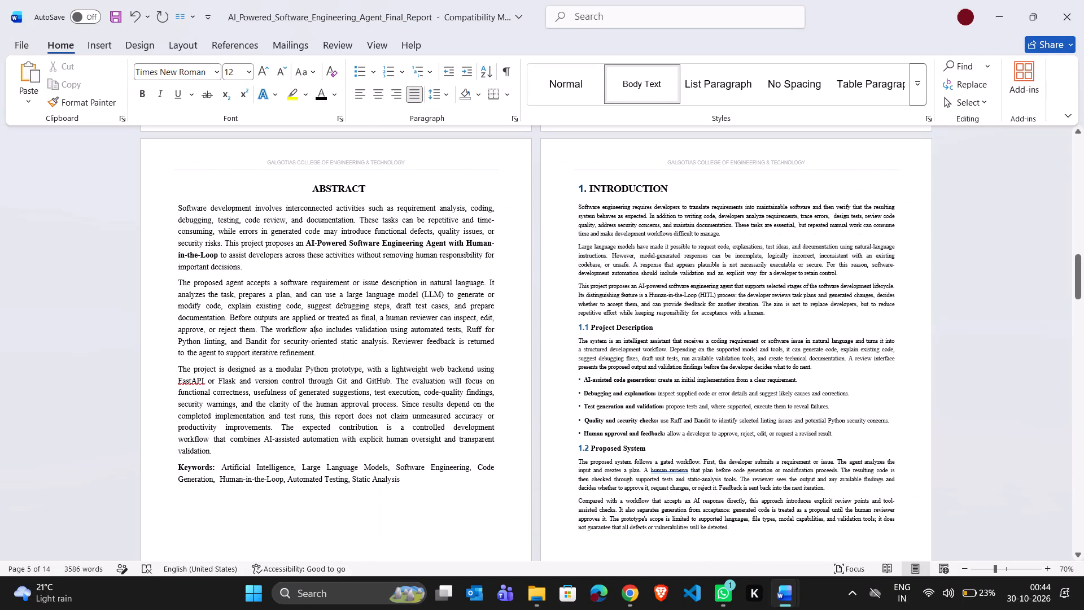
scroll(676, 244, "up", 1, "ctrl")
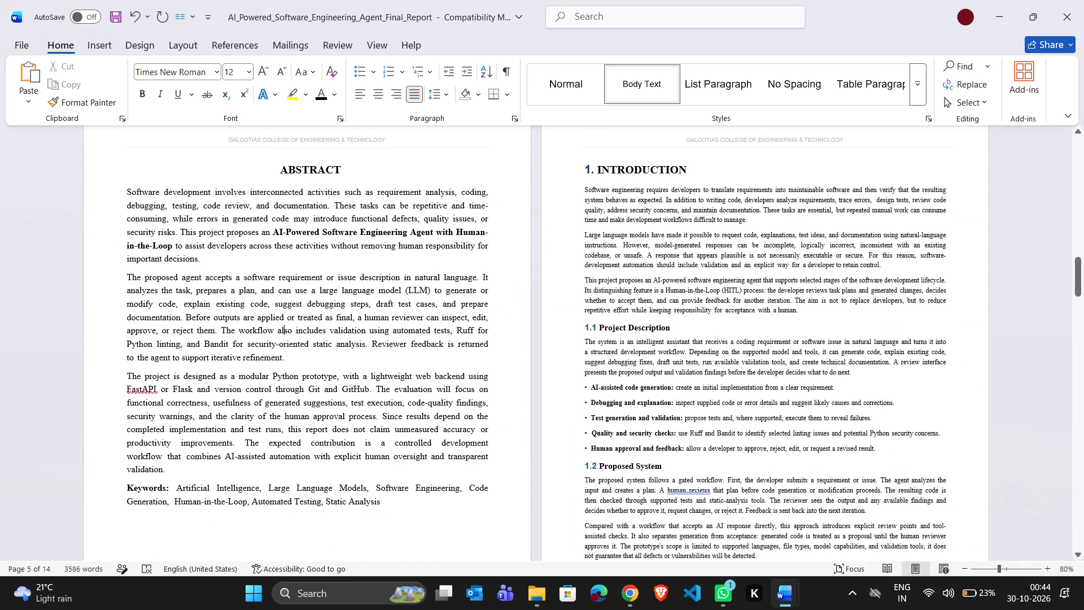
scroll(559, 249, "up", 1, "ctrl")
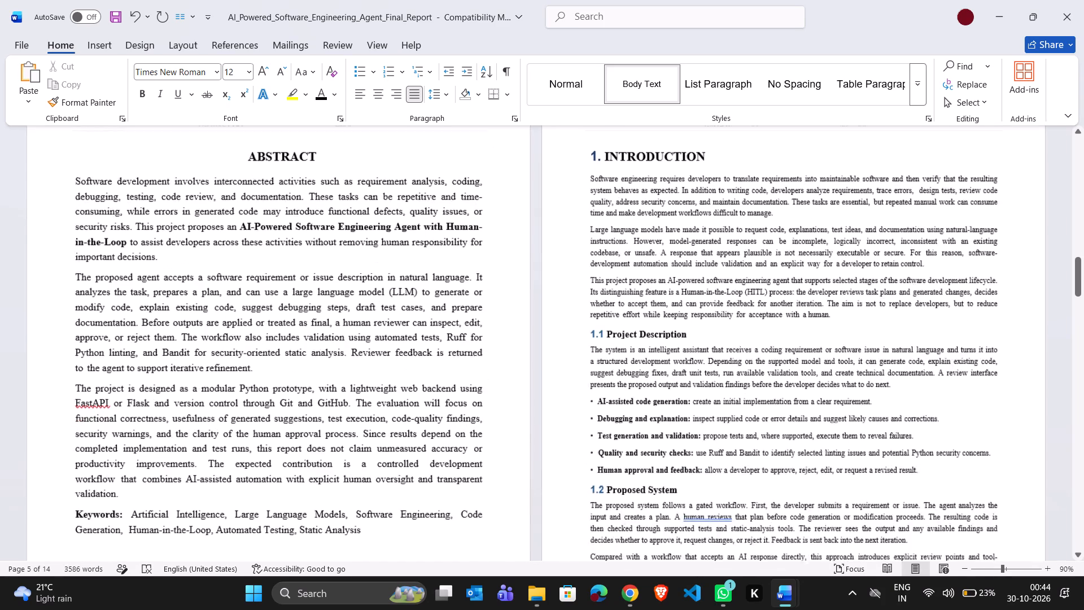
scroll(559, 249, "up", 1, "ctrl")
Center the "1. INTRODUCTION" heading.
scroll(542, 288, "down", 4)
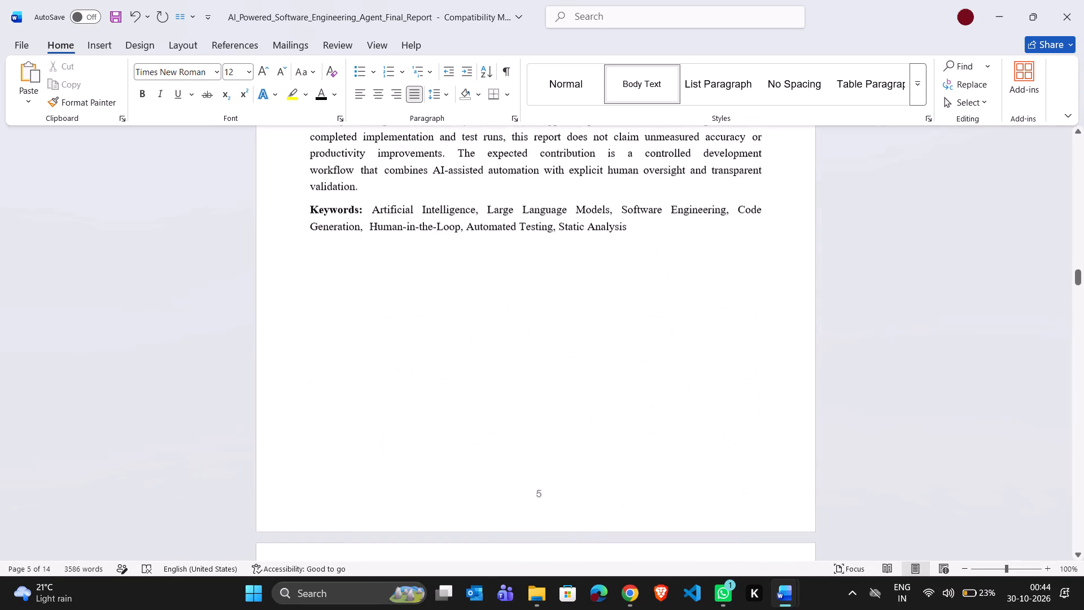
scroll(542, 288, "down", 2)
scroll(504, 298, "up", 1)
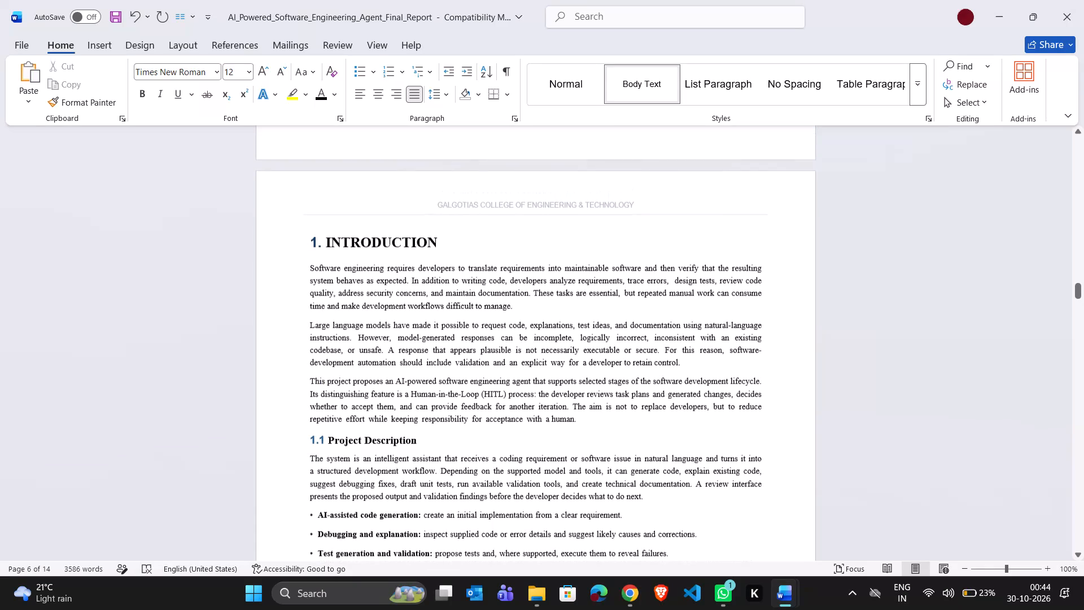
scroll(504, 298, "up", 1)
scroll(504, 298, "down", 1)
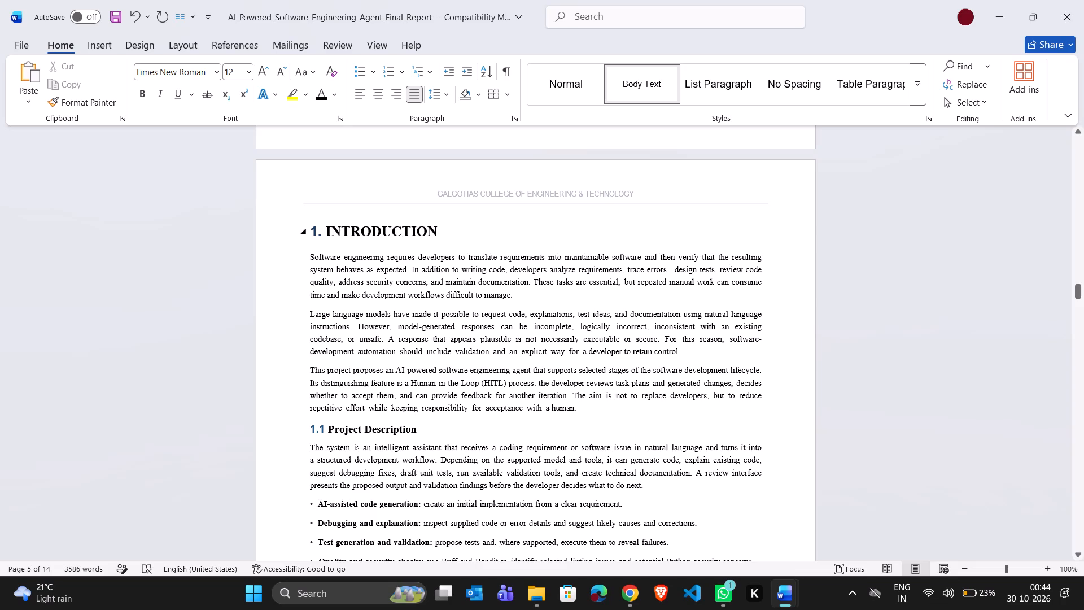
left_click_drag(442, 232, 320, 223)
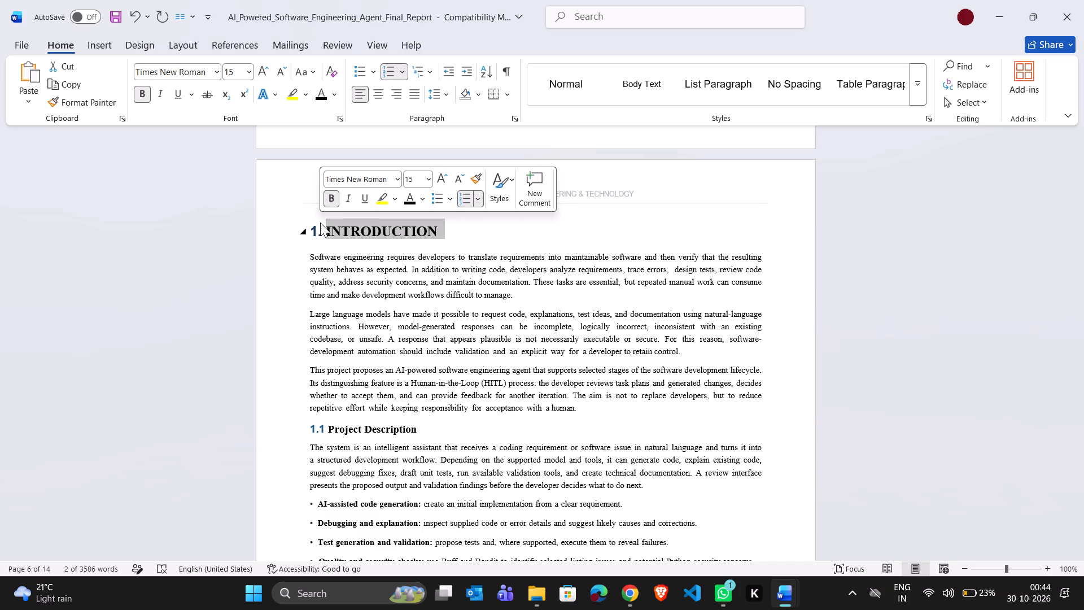
left_click(378, 94)
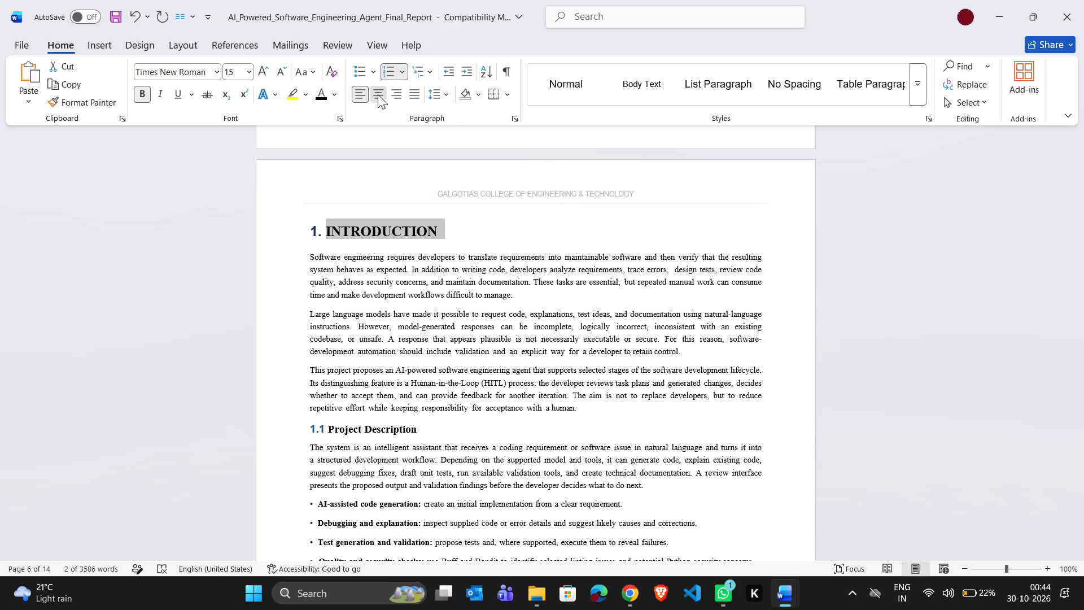
left_click(448, 345)
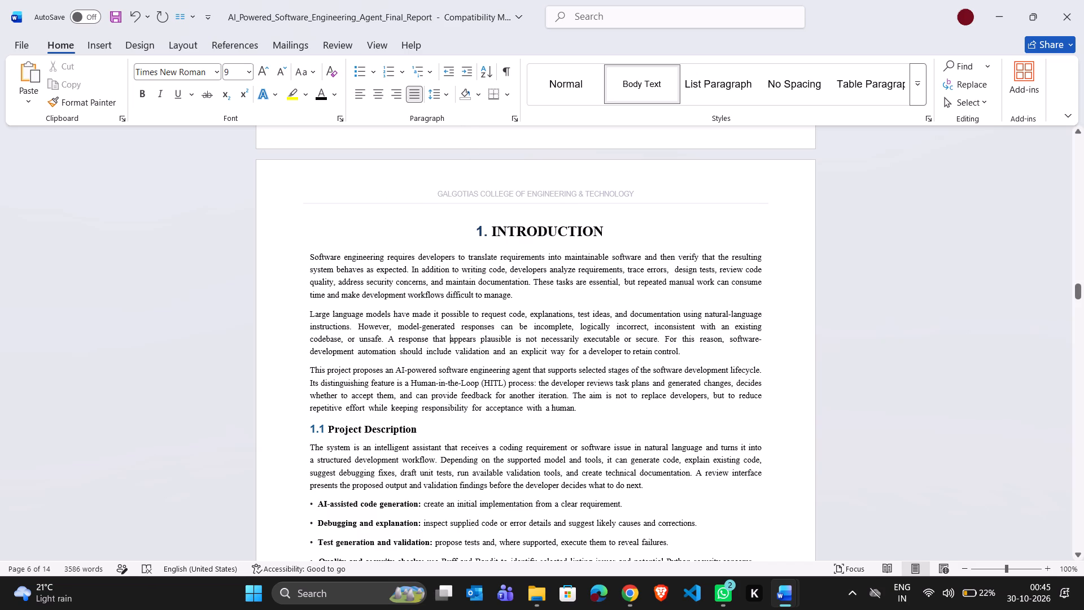
Set the three body paragraphs under the INTRODUCTION heading to font size 12.
left_click_drag(307, 256, 568, 402)
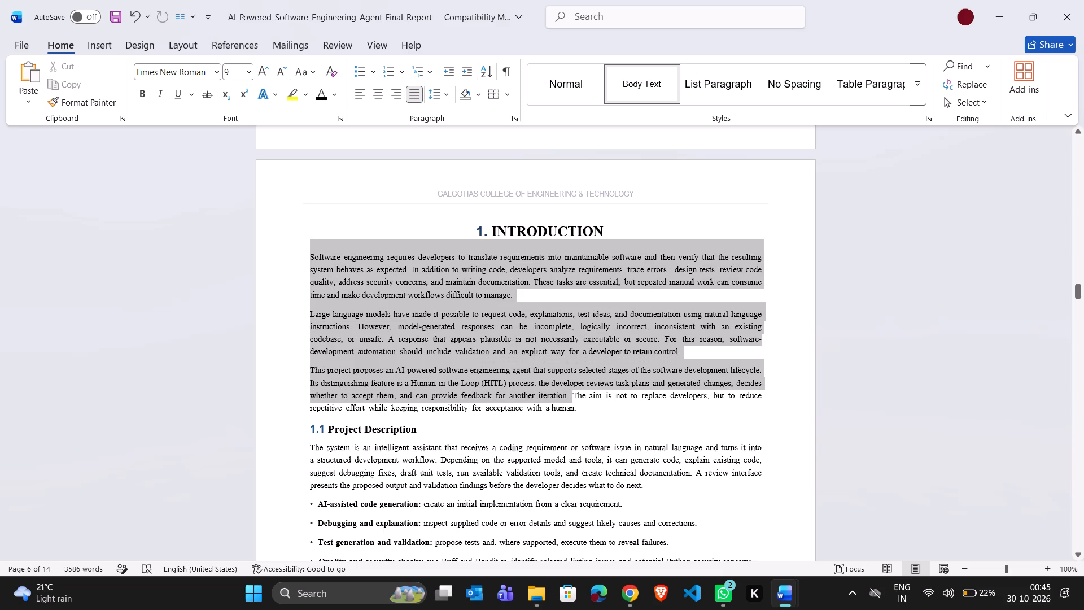
left_click_drag(568, 402, 572, 405)
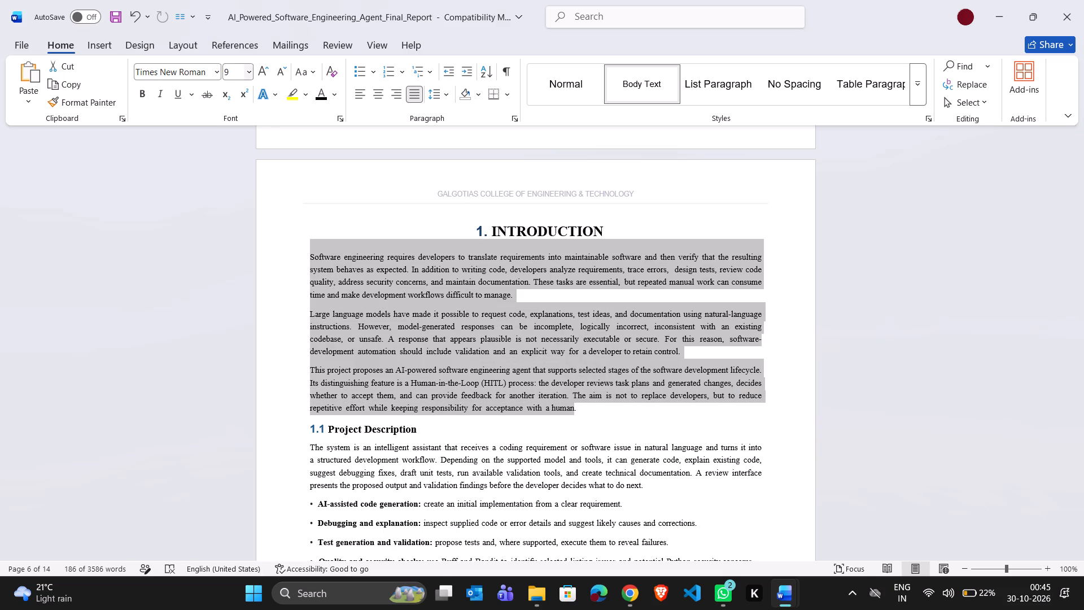
left_click(236, 69)
key("BackSpace")
type("12")
key("Return")
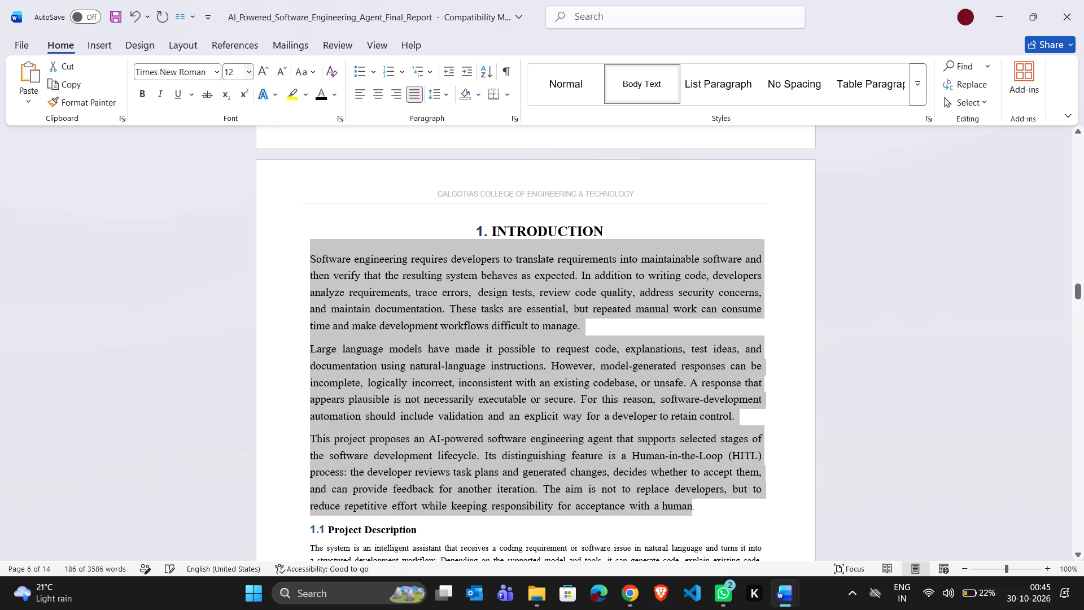
left_click(229, 191)
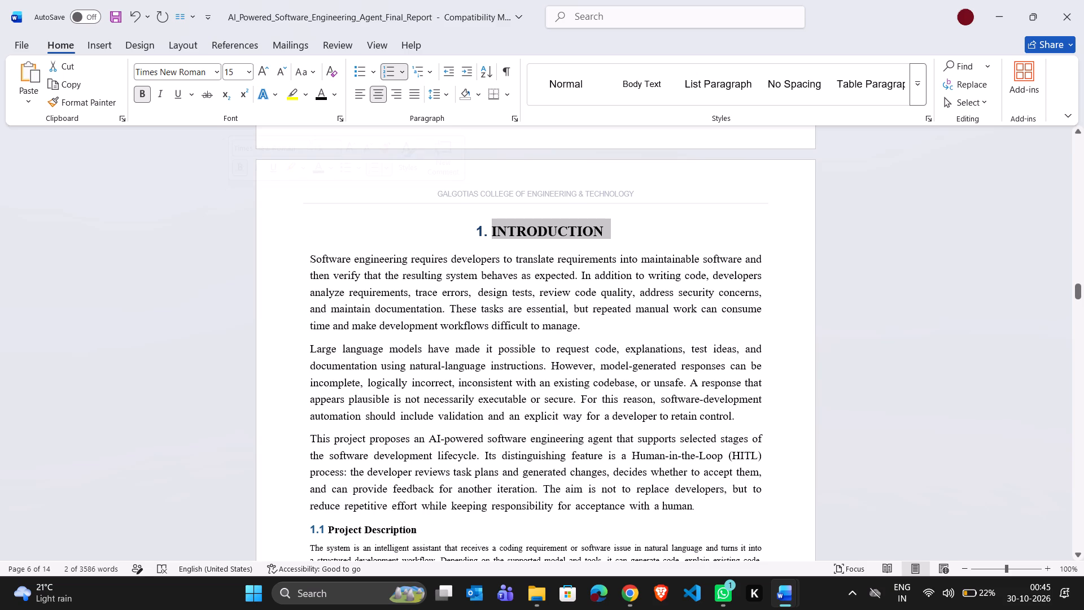
left_click(368, 226)
Set the "1.1 Project Description" subheading text to font size 12.
scroll(419, 287, "down", 1)
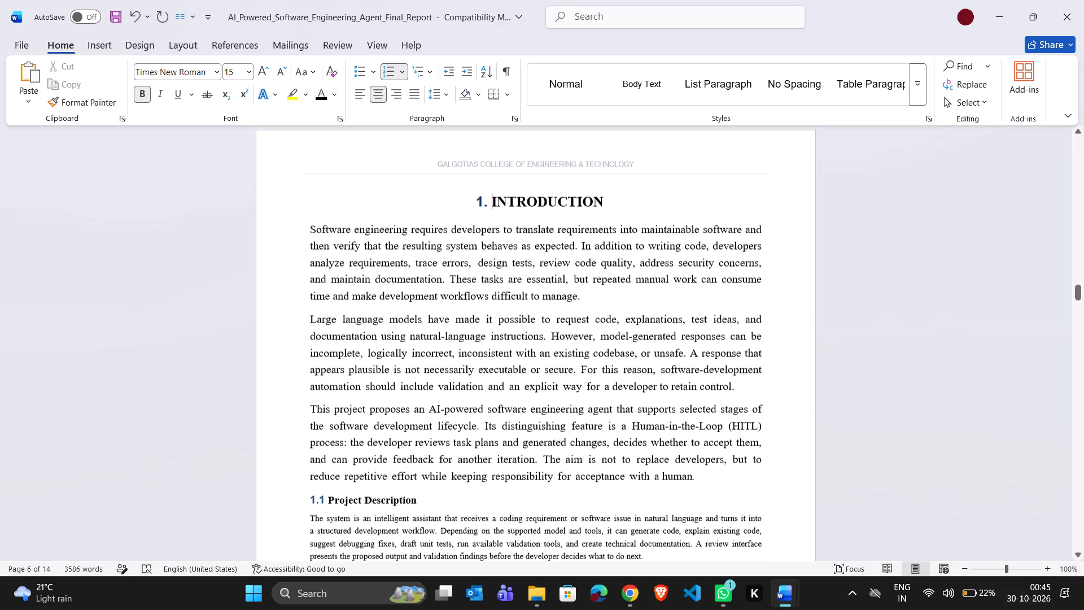
scroll(419, 287, "down", 1)
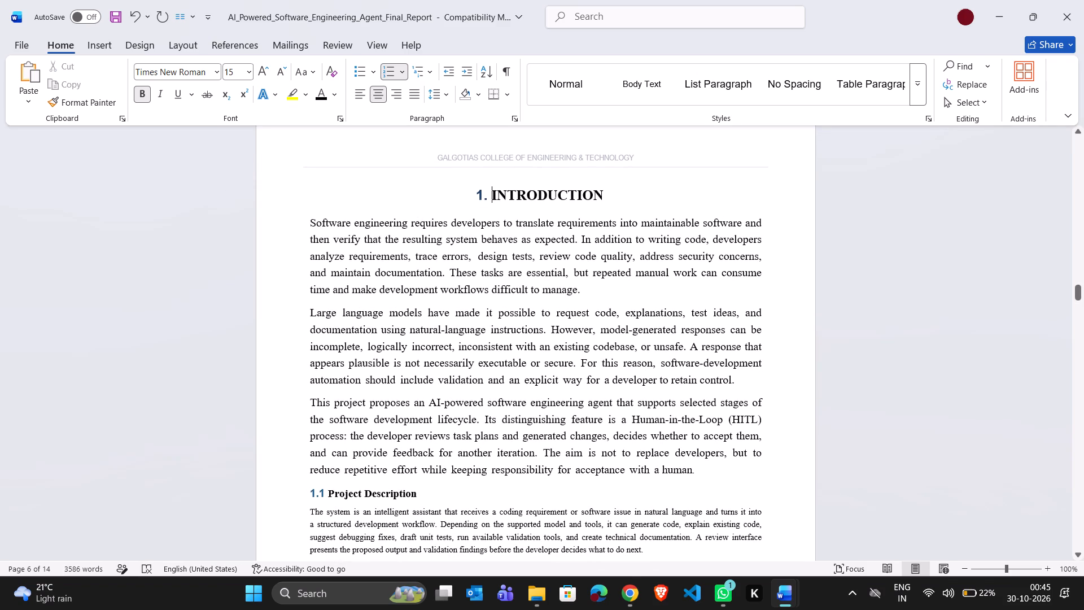
scroll(460, 289, "down", 1)
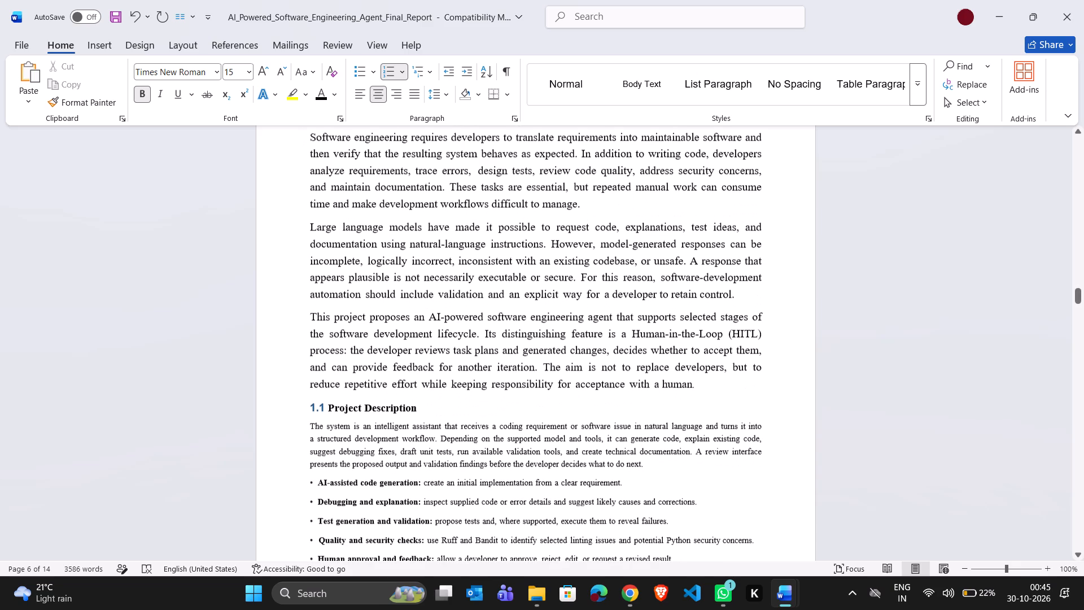
scroll(384, 336, "down", 1)
left_click(406, 365)
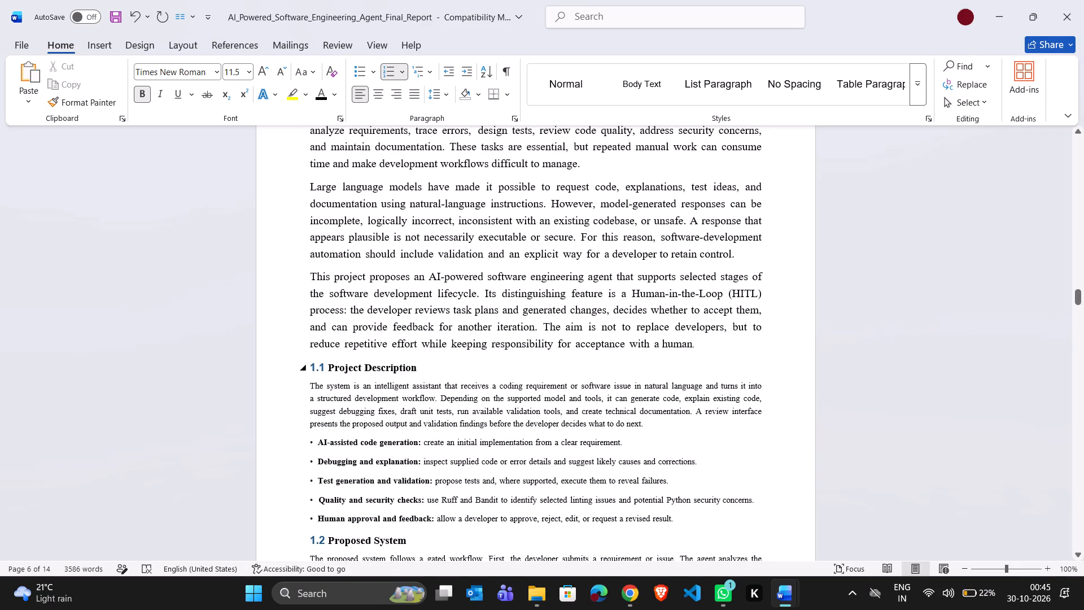
left_click_drag(422, 369, 338, 362)
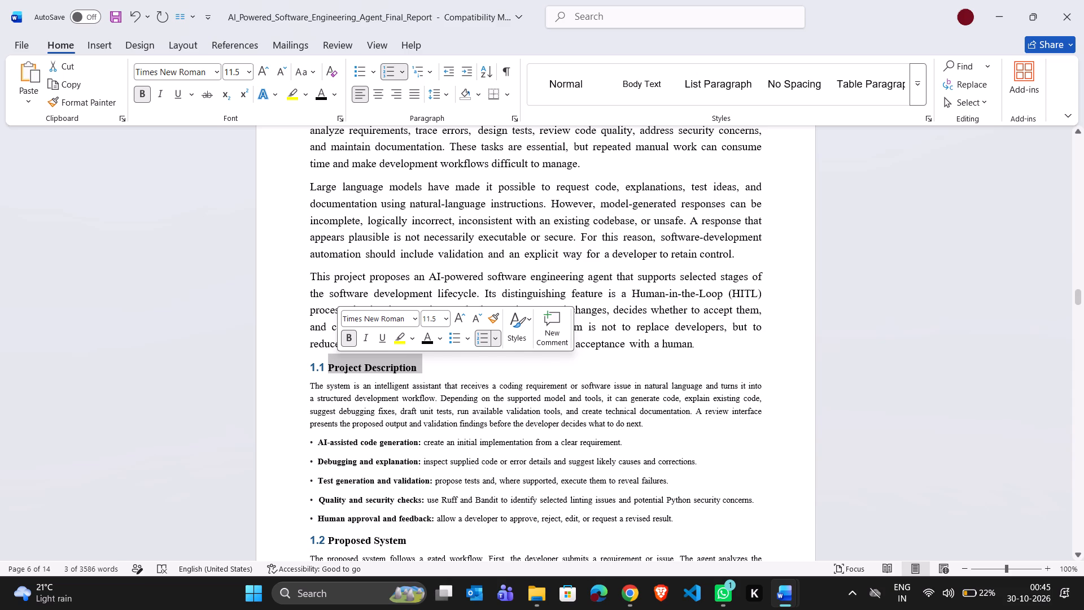
left_click(247, 68)
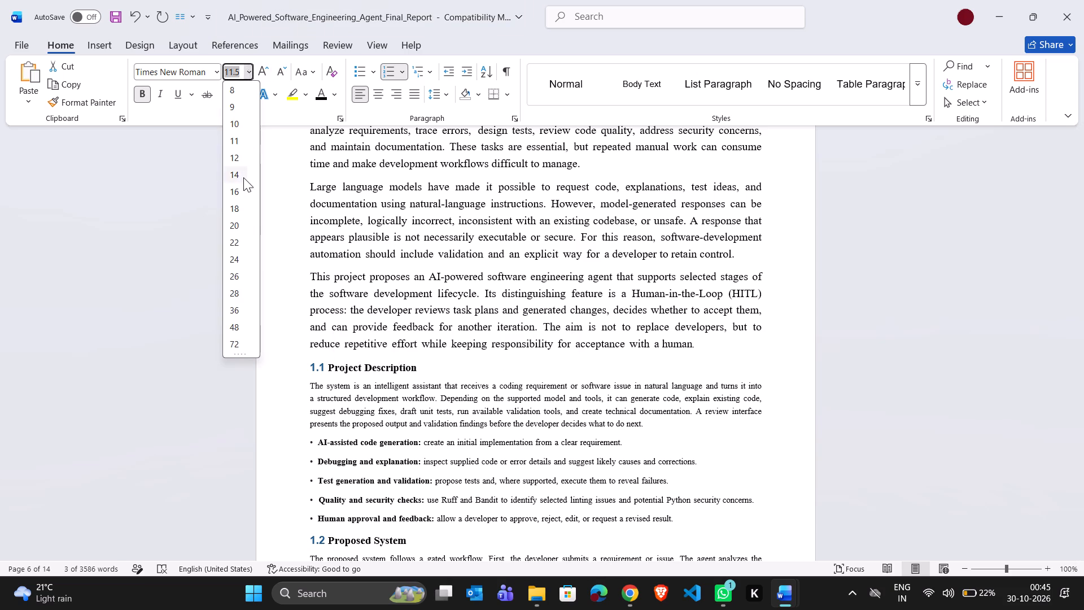
left_click(238, 161)
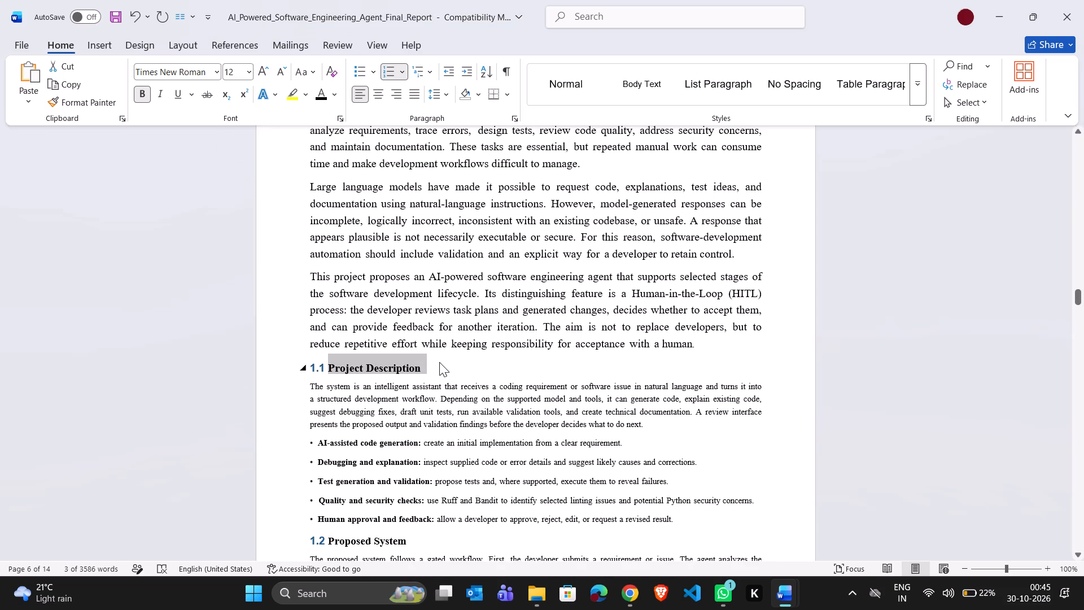
left_click(439, 362)
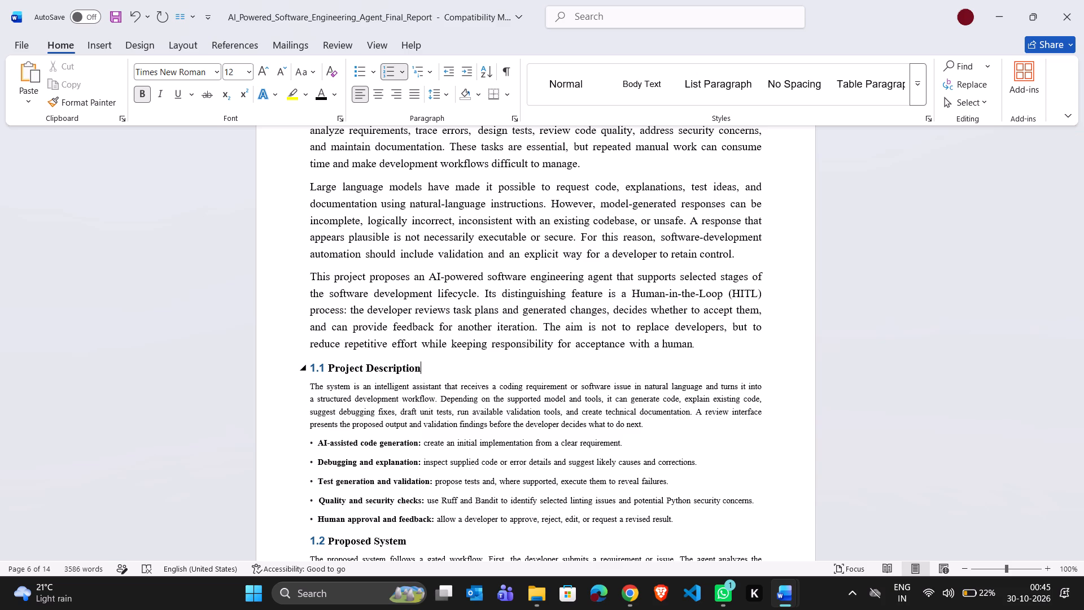
Set the Project Description paragraph and its five bullet points to font size 12.
left_click_drag(309, 383, 533, 488)
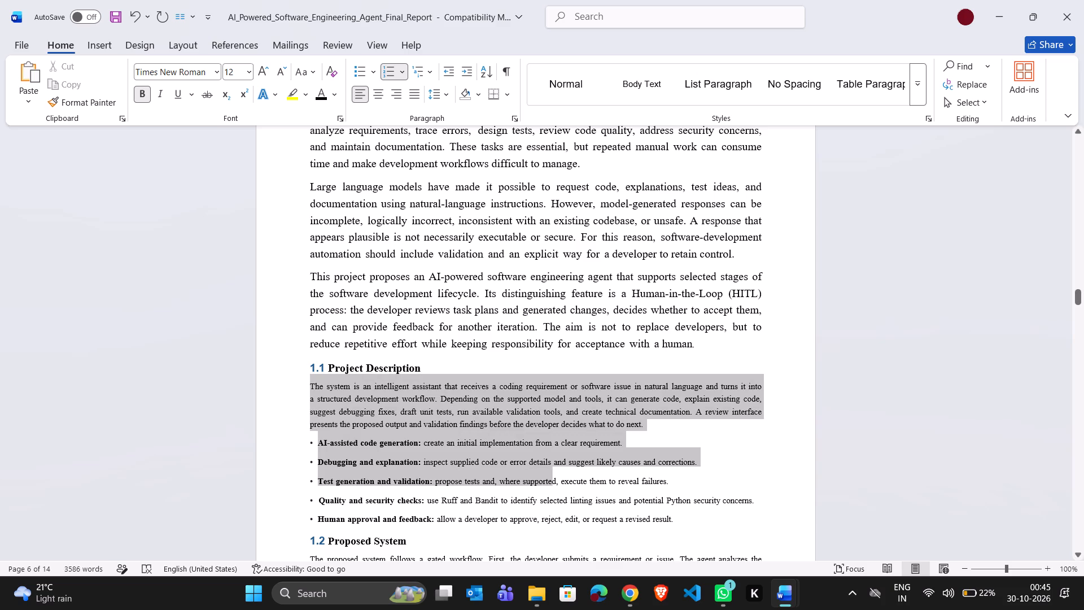
left_click_drag(533, 488, 658, 513)
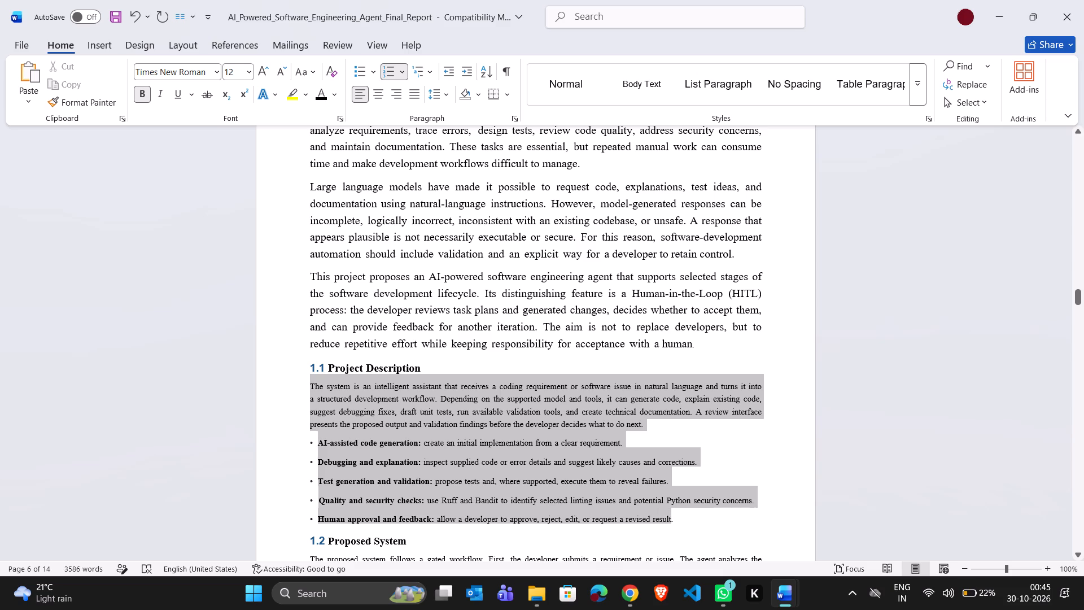
left_click_drag(658, 513, 658, 514)
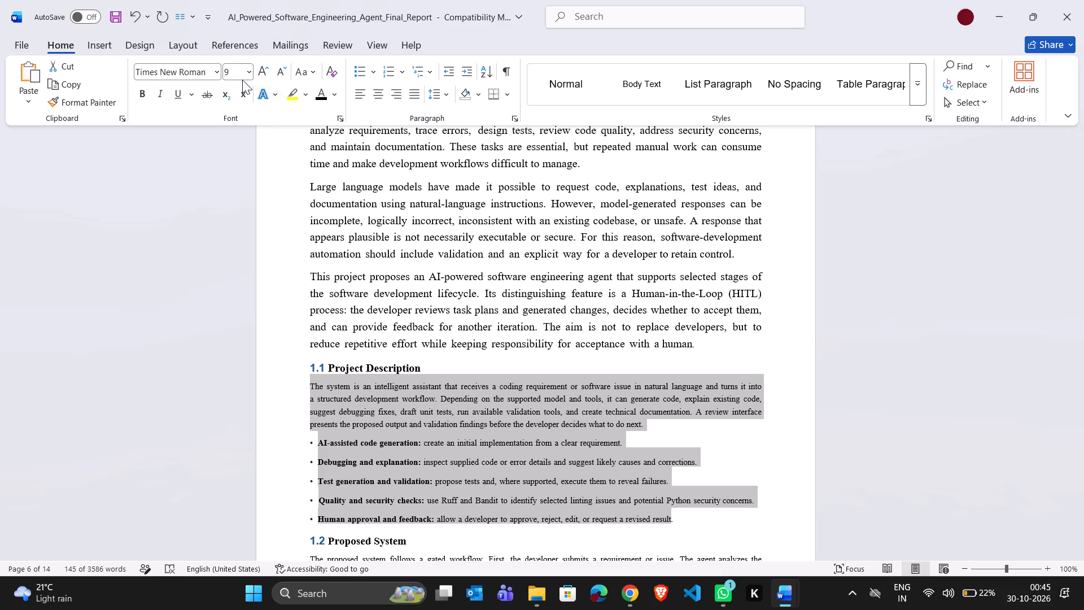
left_click_drag(228, 58, 230, 69)
left_click(230, 69)
key("BackSpace")
type("12")
key("Return")
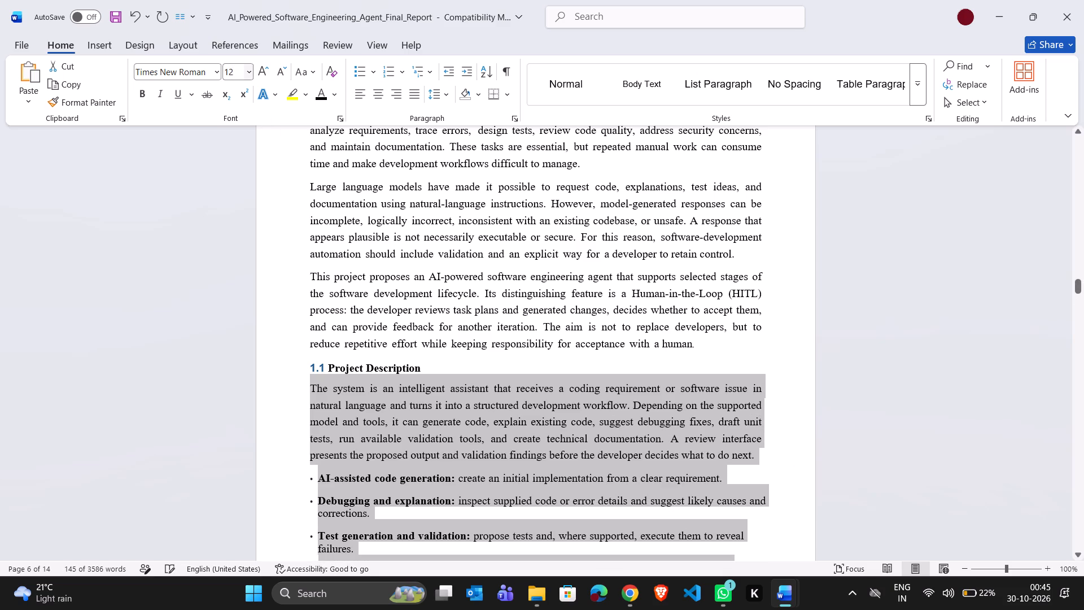
Review the layout from the Project Description section through to the Architecture / Block Diagram page.
left_click(480, 231)
scroll(480, 231, "down", 1)
scroll(372, 334, "down", 1)
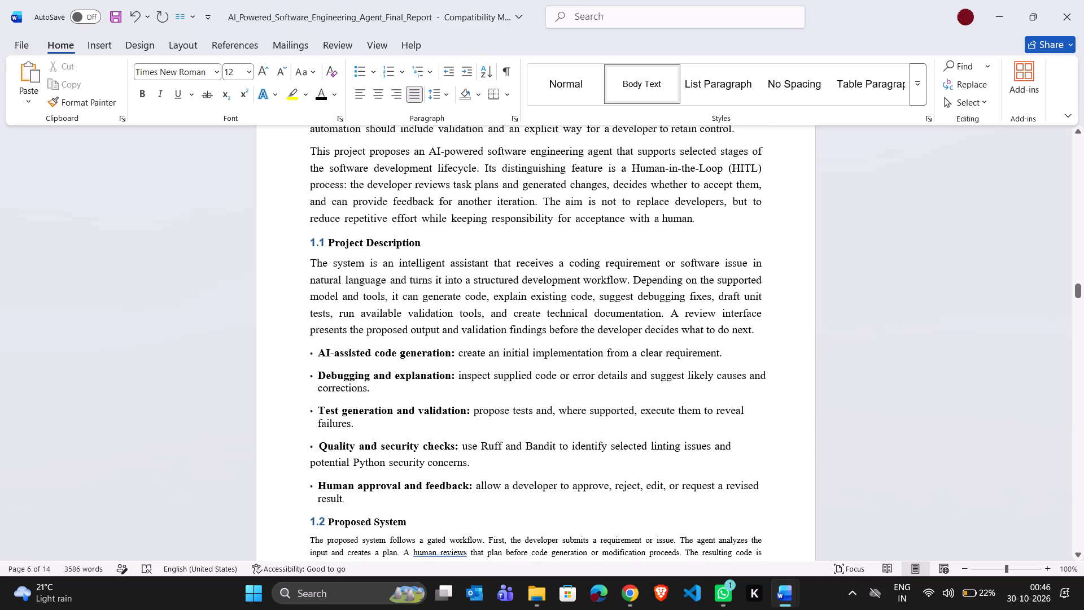
scroll(372, 334, "down", 1)
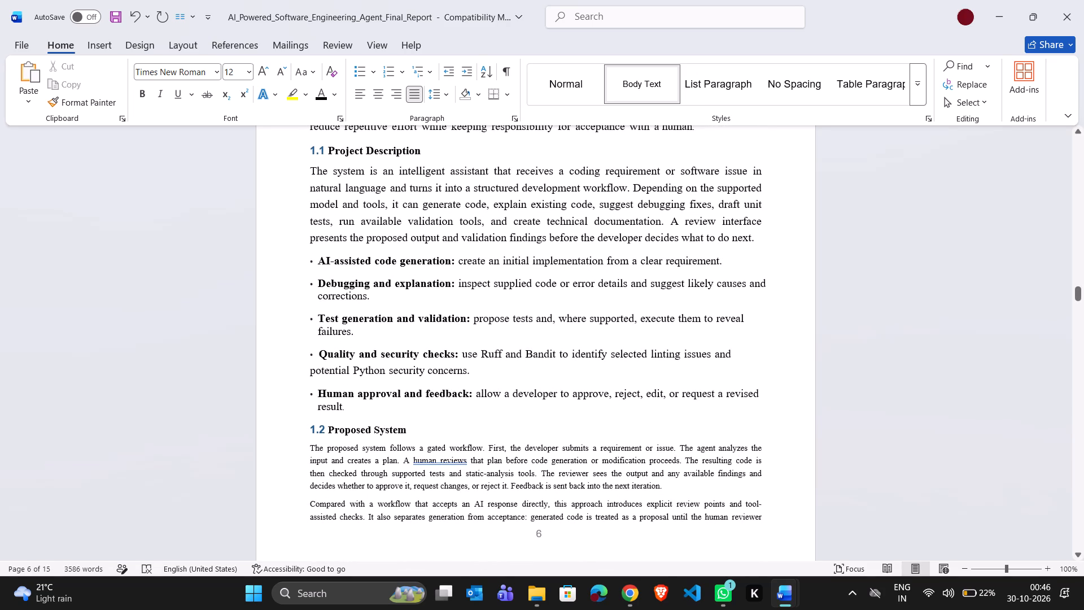
scroll(372, 334, "down", 1)
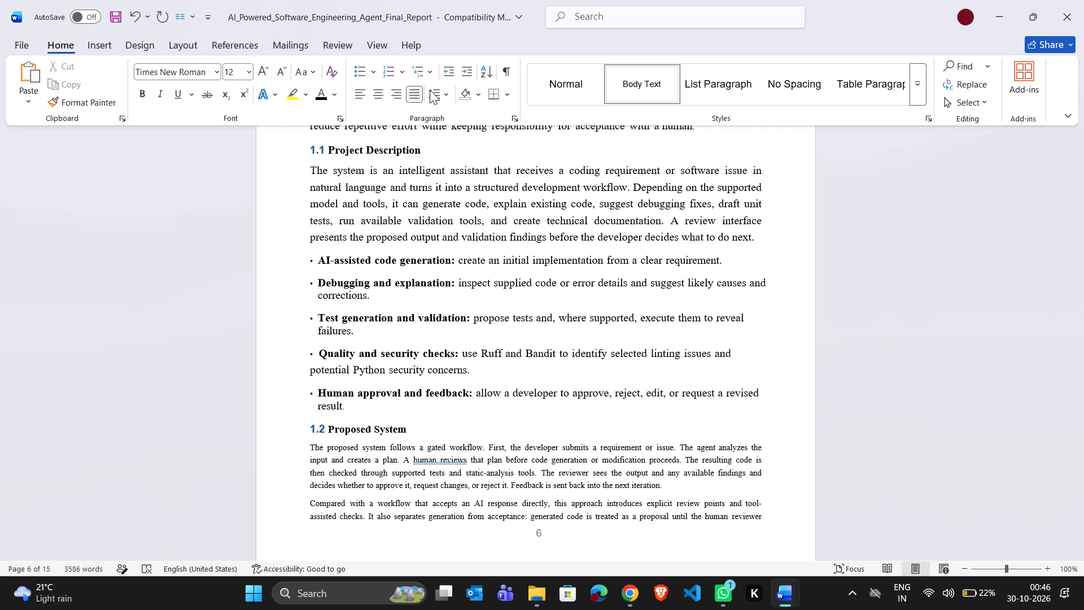
scroll(350, 350, "down", 1)
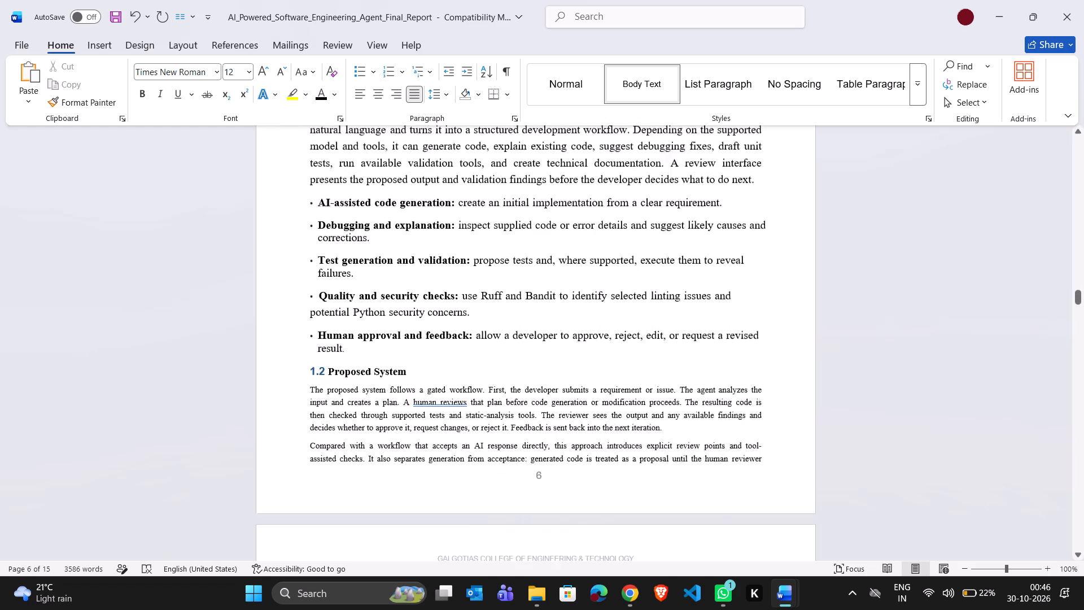
scroll(350, 350, "down", 4)
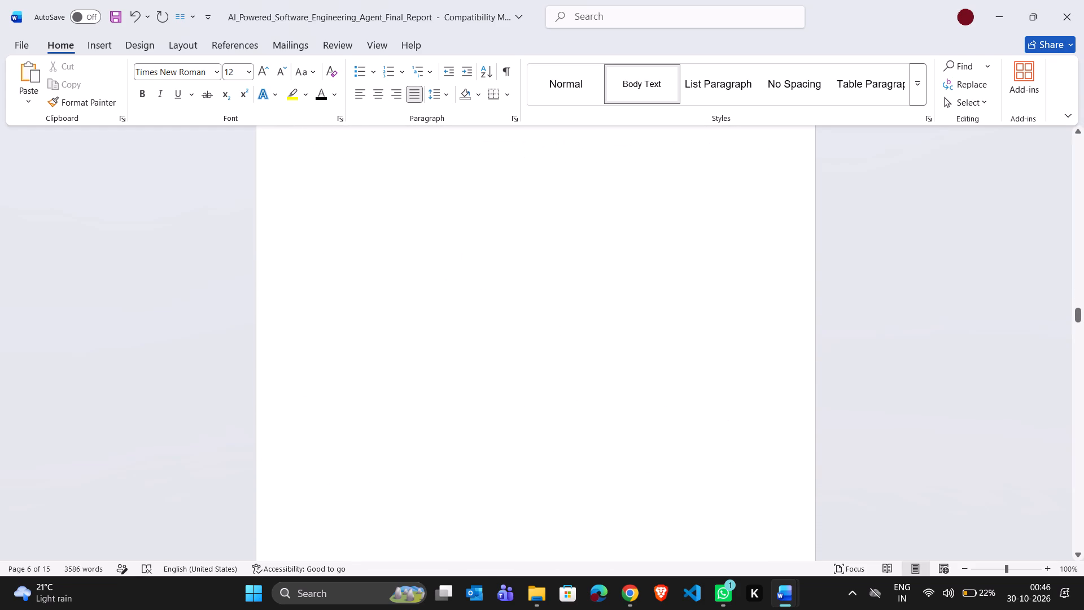
scroll(350, 350, "down", 3)
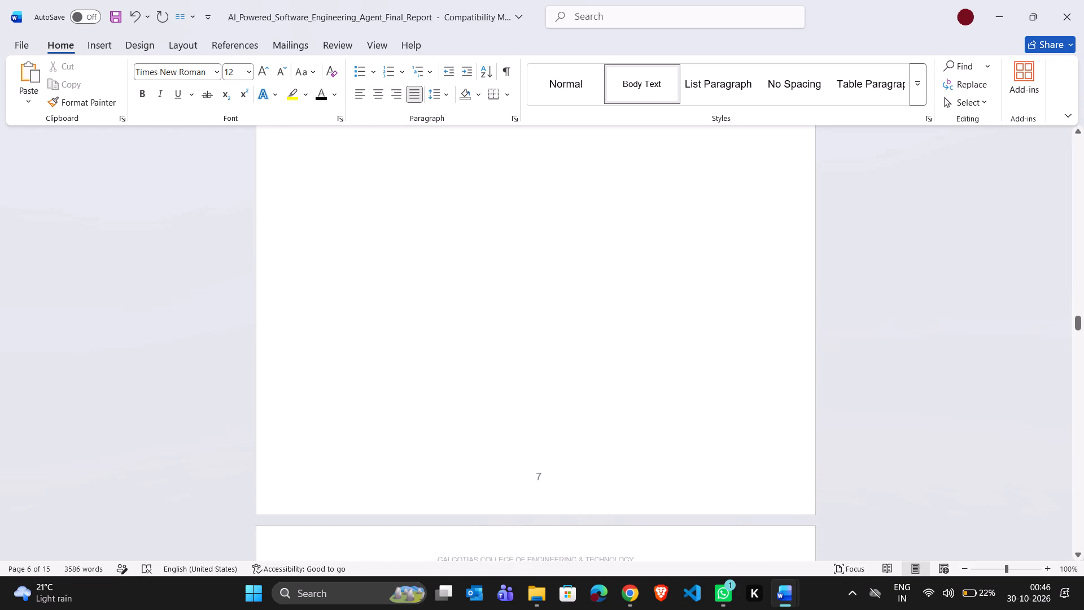
scroll(350, 350, "down", 3)
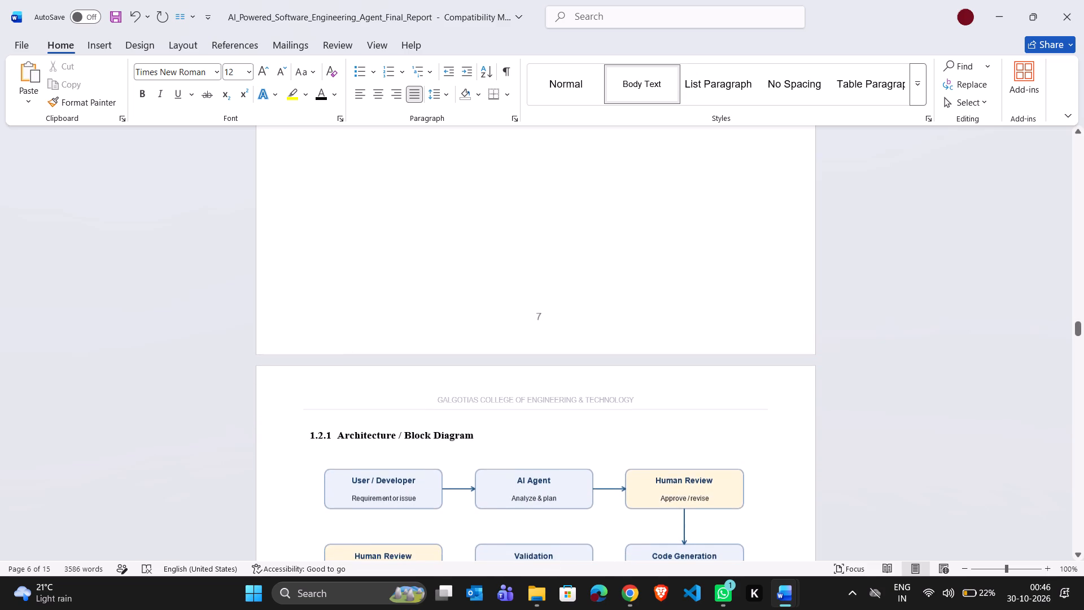
scroll(350, 350, "down", 1)
scroll(350, 350, "up", 4)
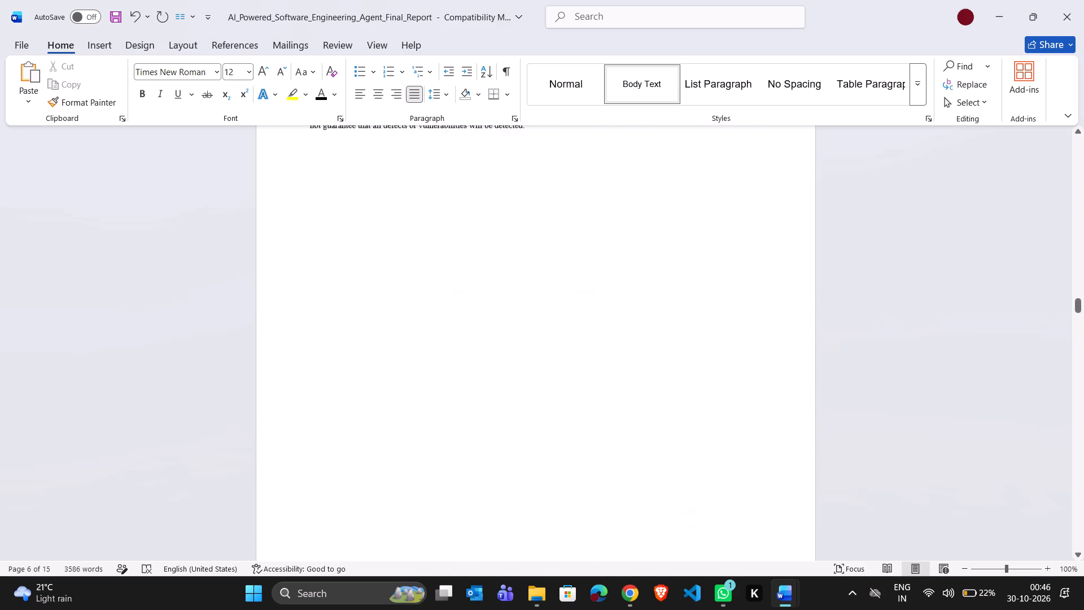
scroll(350, 350, "up", 3)
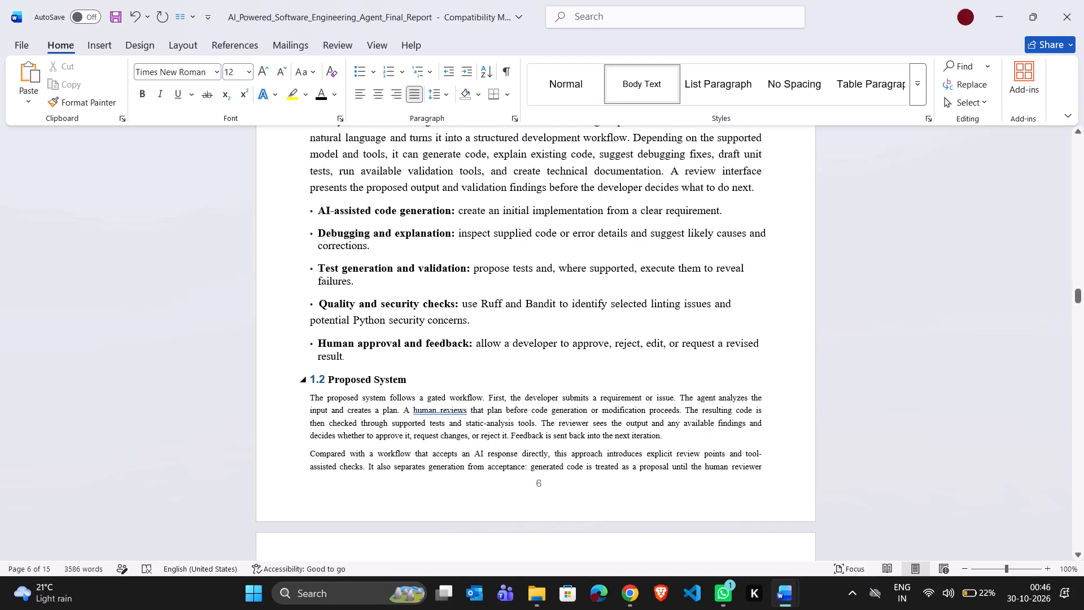
Set the "1.2 Proposed System" subheading text to font size 12.
left_click_drag(410, 377, 321, 373)
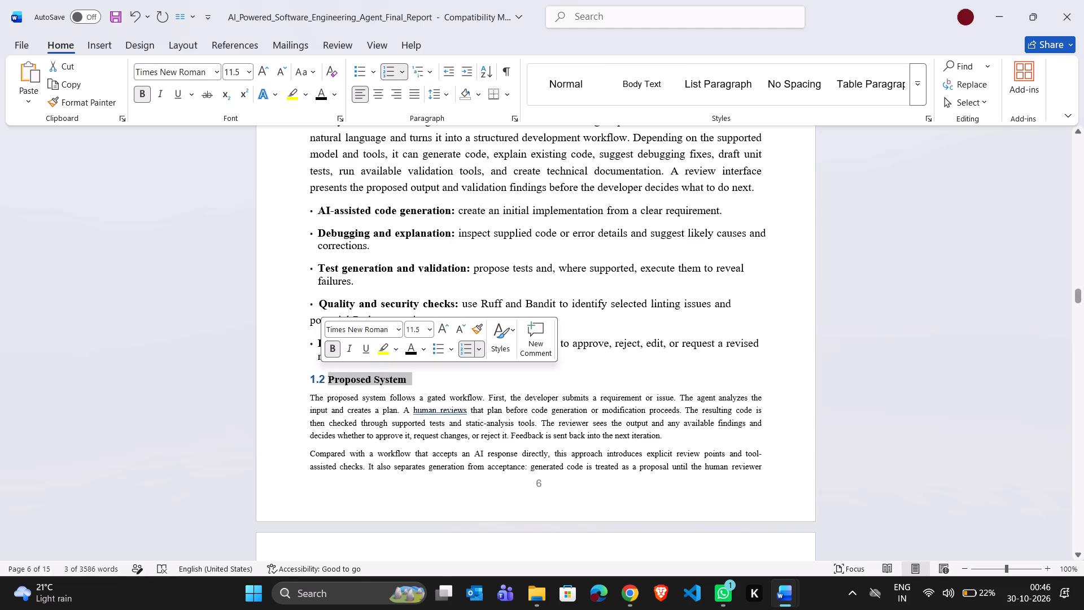
left_click(253, 69)
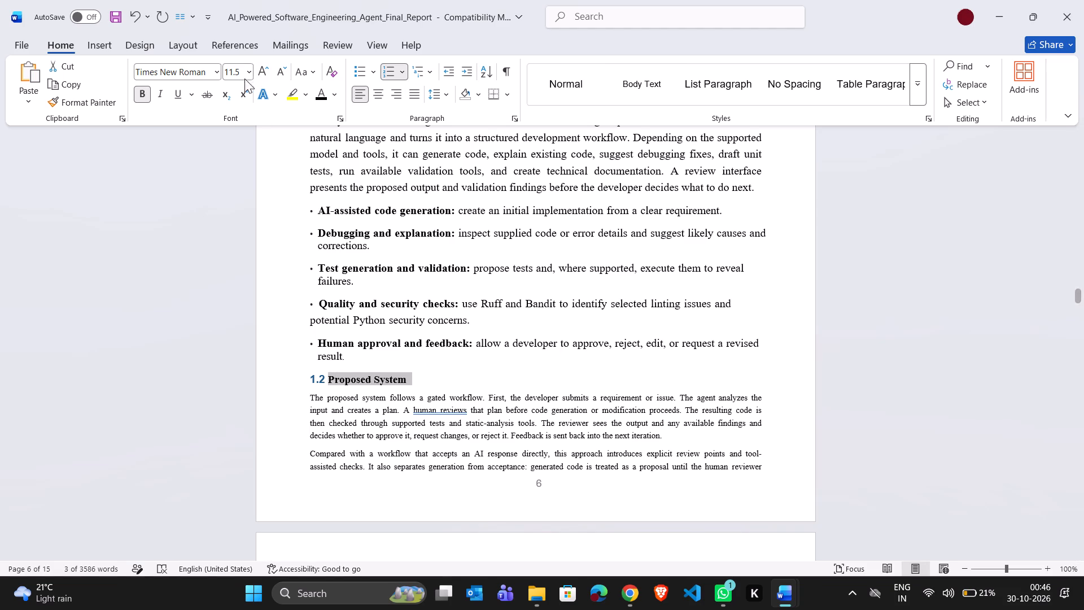
left_click(243, 73)
key("BackSpace")
type("12")
key("Return")
left_click(242, 71)
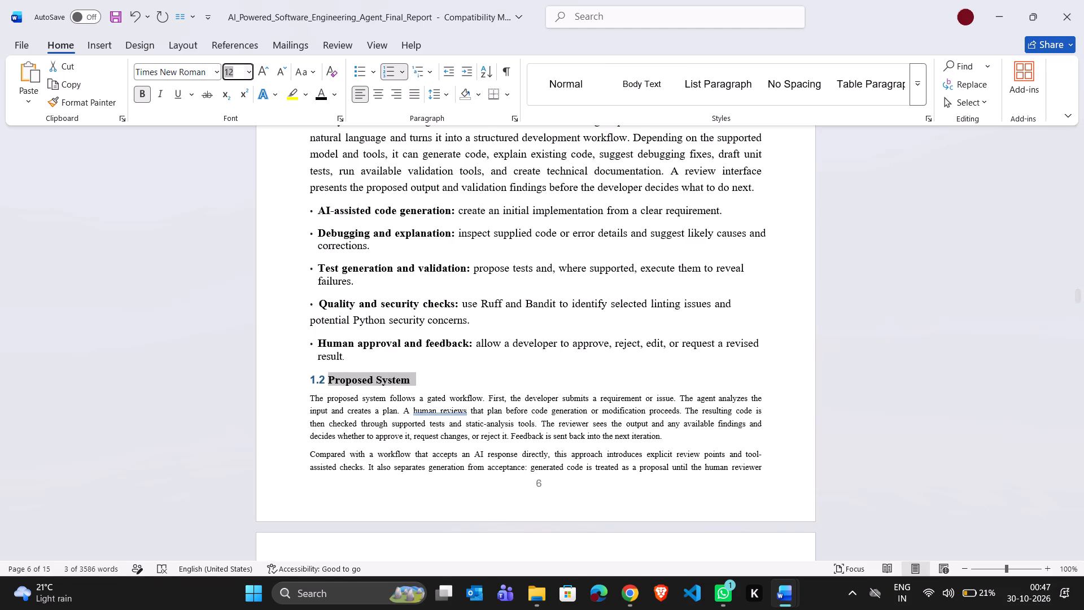
left_click(277, 125)
Set the "ABSTRACT" heading on page 5 to font size 14.
scroll(338, 265, "up", 4)
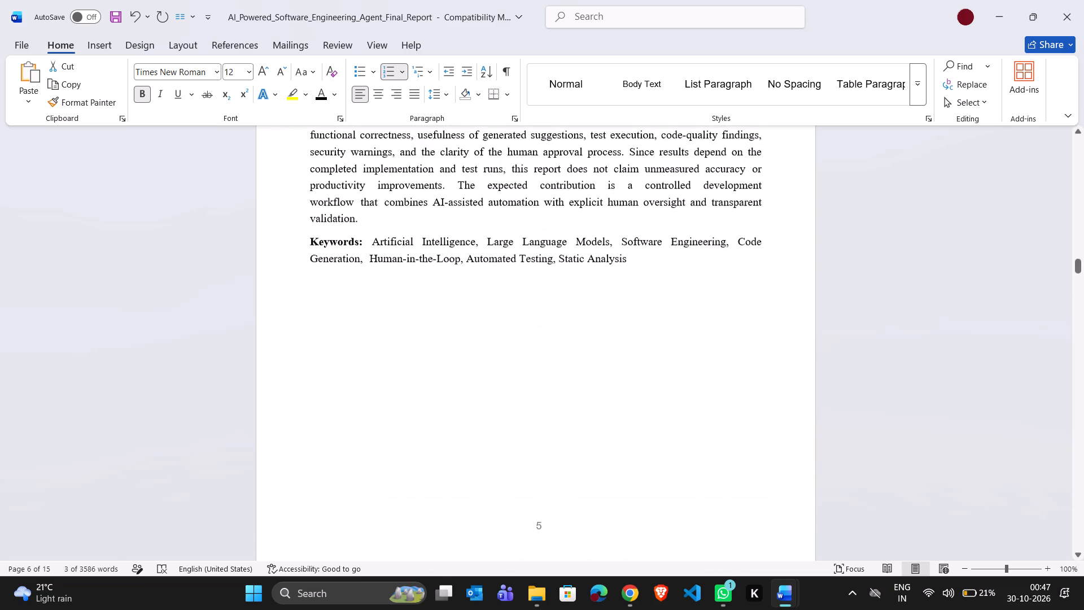
right_click(338, 265)
scroll(338, 265, "up", 11)
left_click(584, 376)
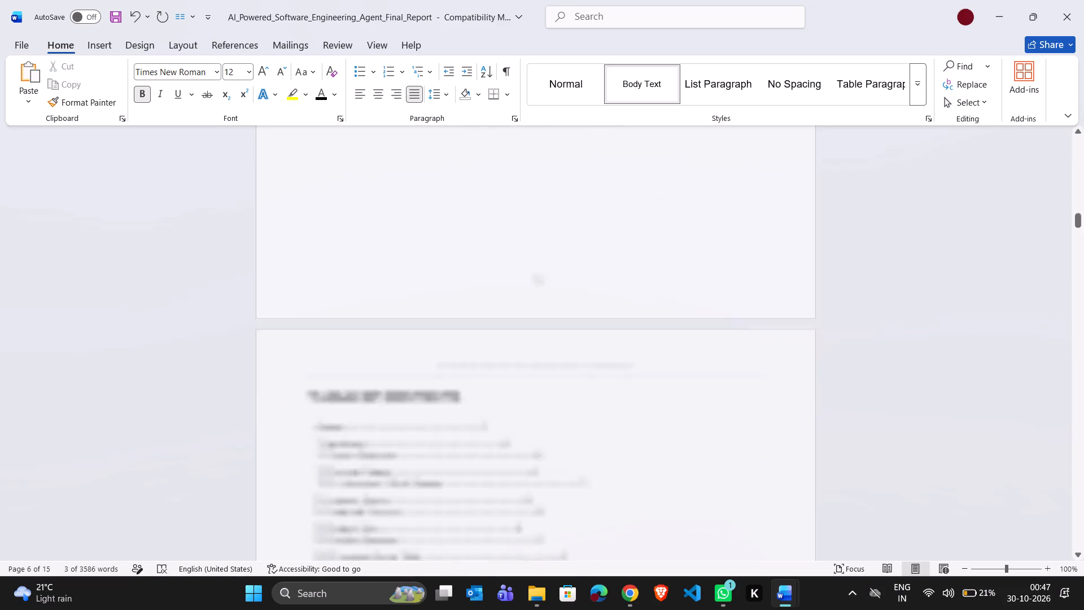
scroll(579, 395, "up", 4)
scroll(579, 395, "down", 1)
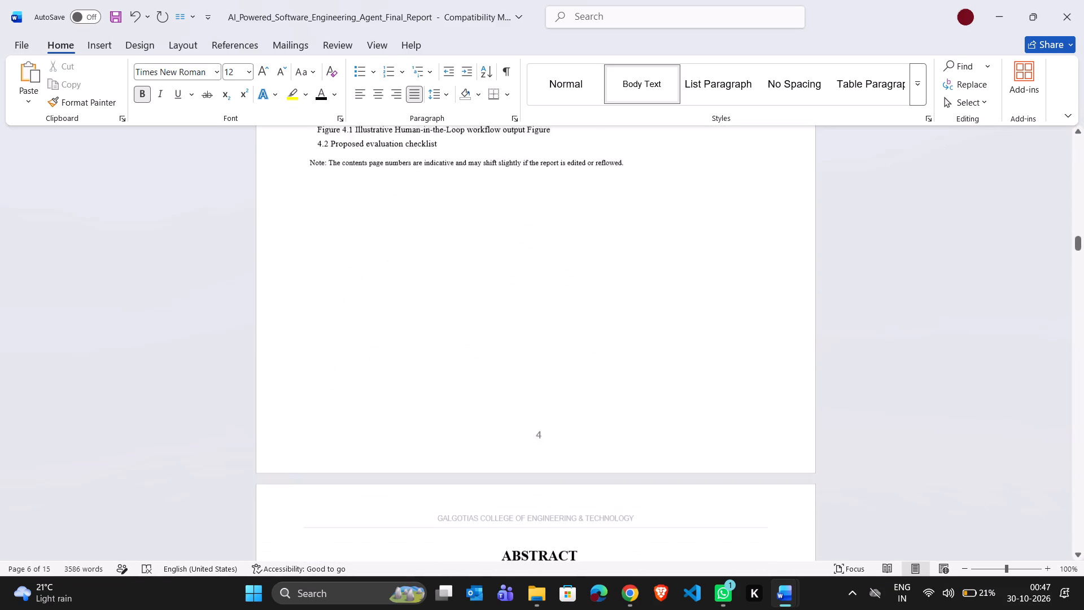
scroll(579, 395, "down", 1)
left_click_drag(584, 399, 512, 387)
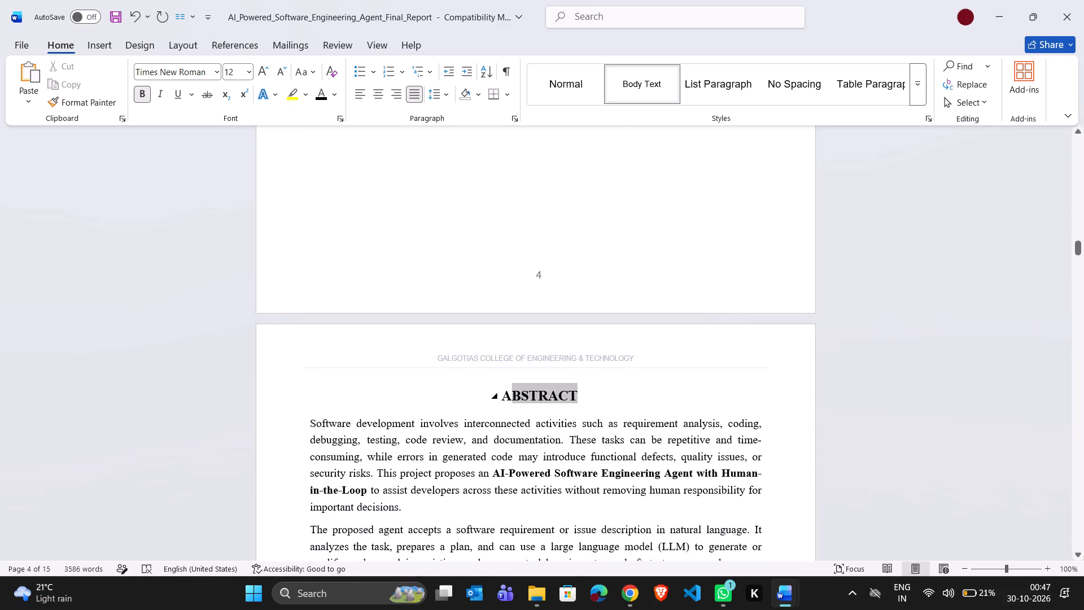
left_click_drag(512, 387, 505, 386)
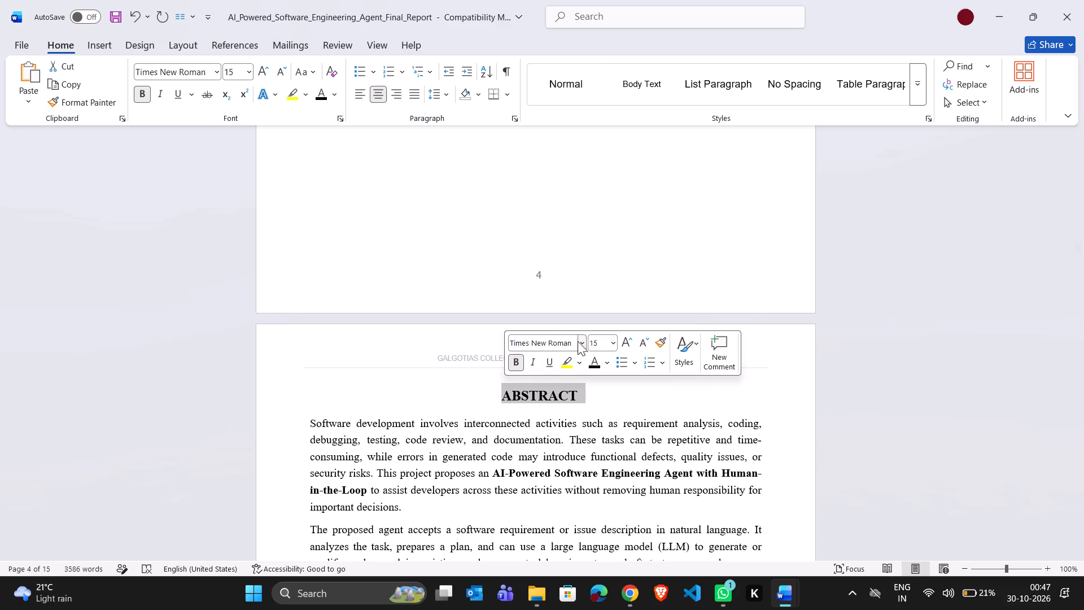
left_click(603, 346)
key("BackSpace")
type("14")
key("Return")
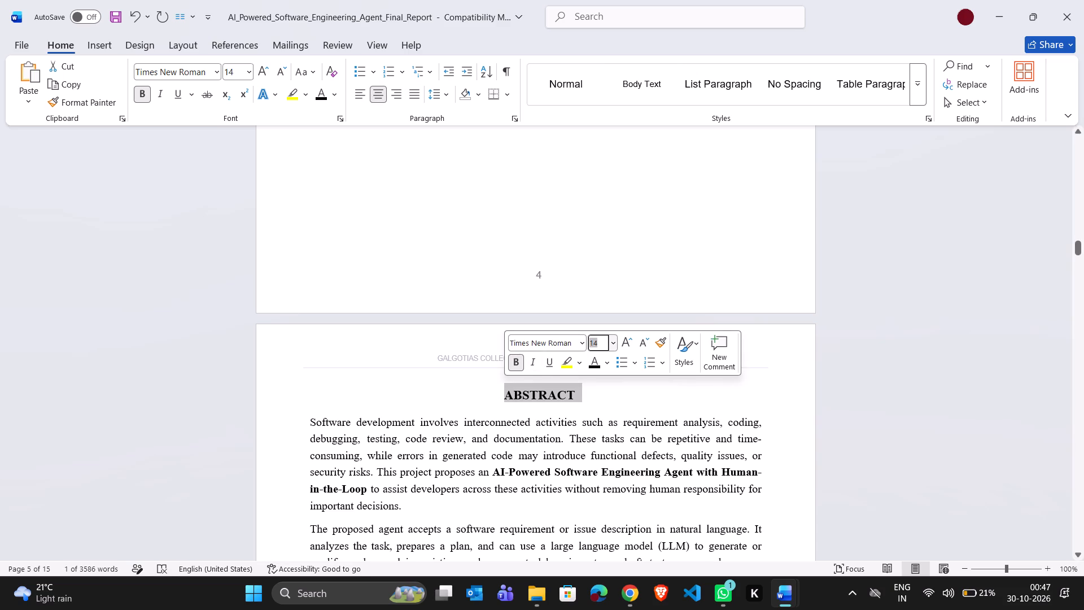
left_click(675, 478)
Set the "1. INTRODUCTION" heading text on page 6 to font size 14.
scroll(625, 392, "down", 3)
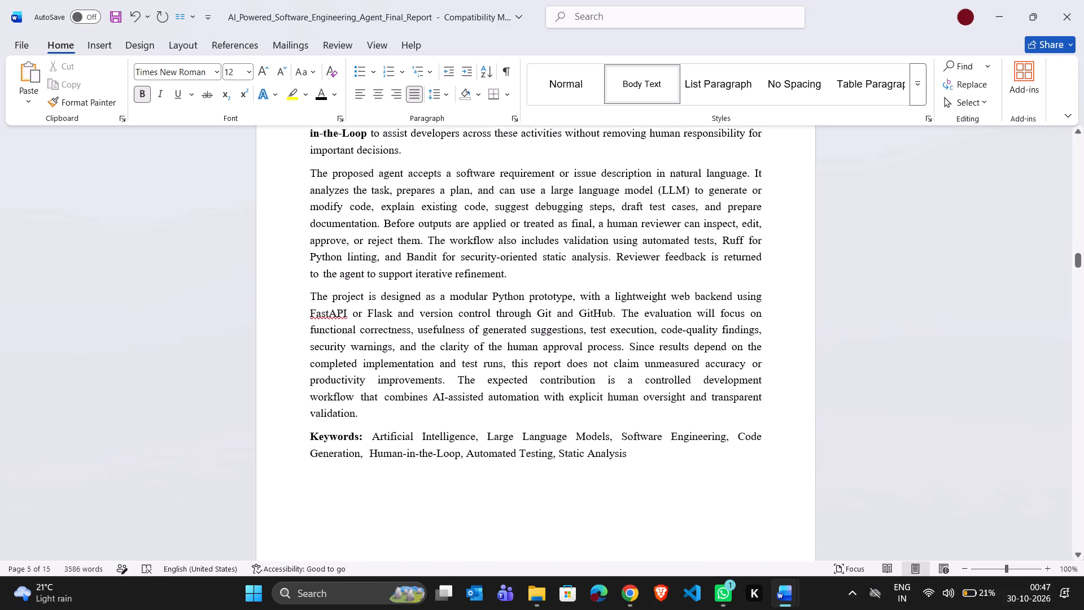
scroll(543, 363, "down", 3)
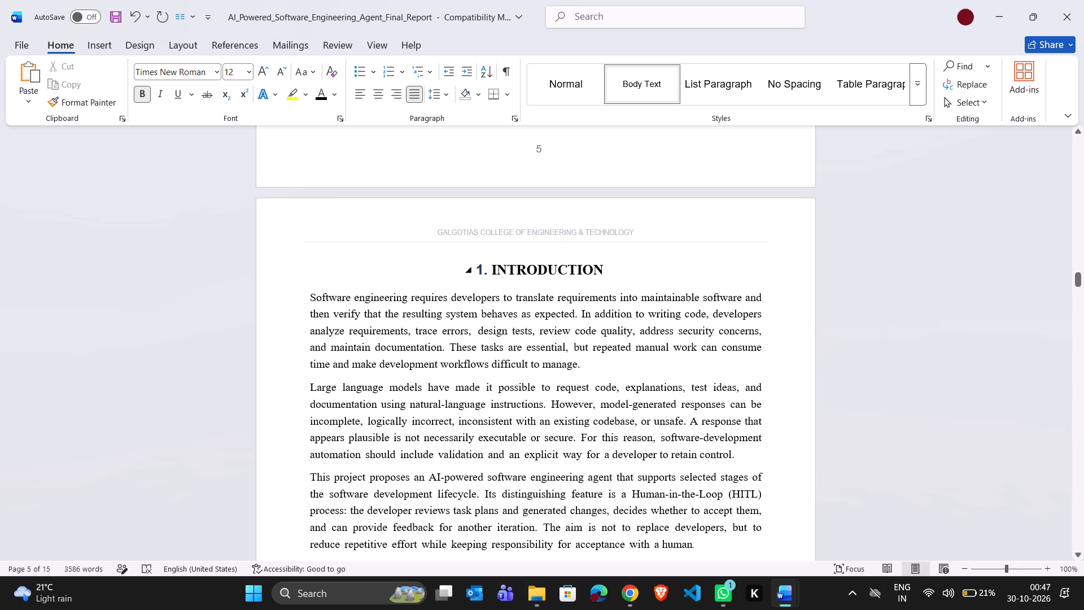
left_click_drag(608, 272, 485, 265)
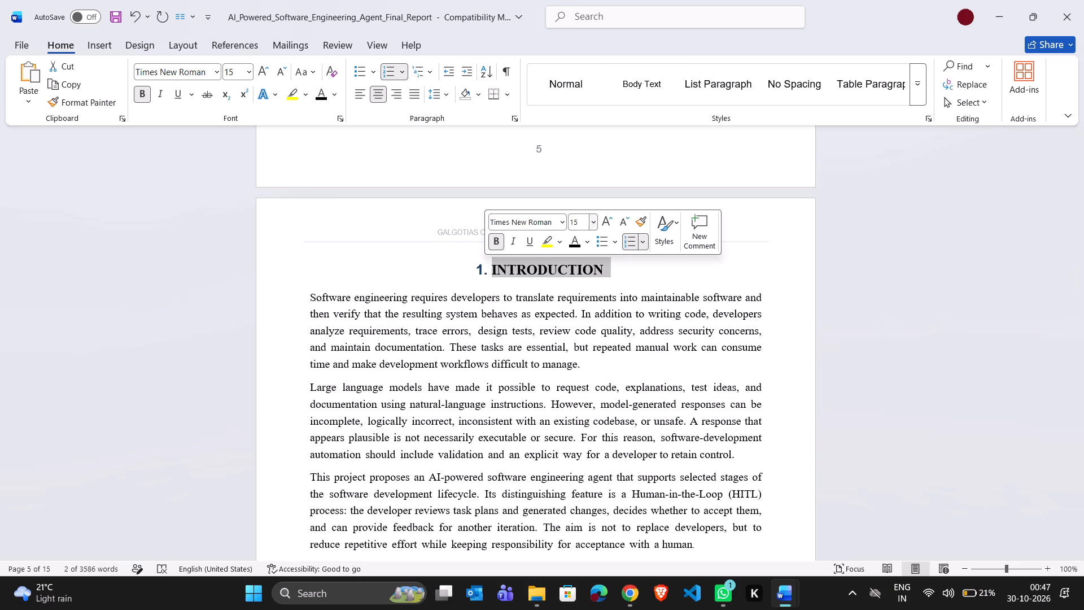
left_click(574, 224)
key("BackSpace")
type("14")
key("Return")
left_click(554, 329)
Set the two body paragraphs under the "1.2 Proposed System" subheading to font size 12.
scroll(554, 329, "down", 1)
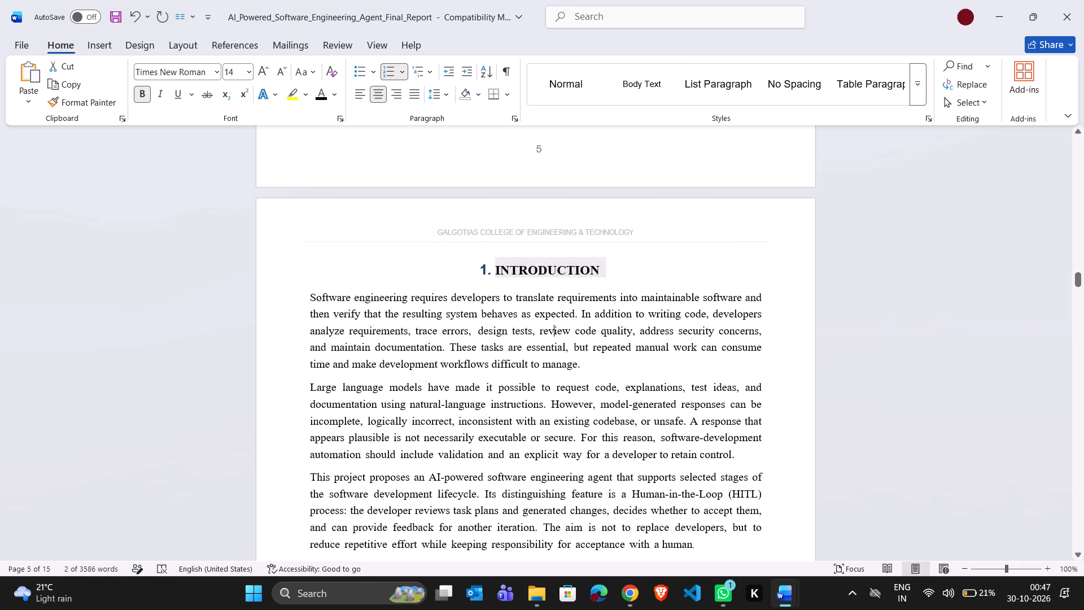
scroll(554, 329, "down", 2)
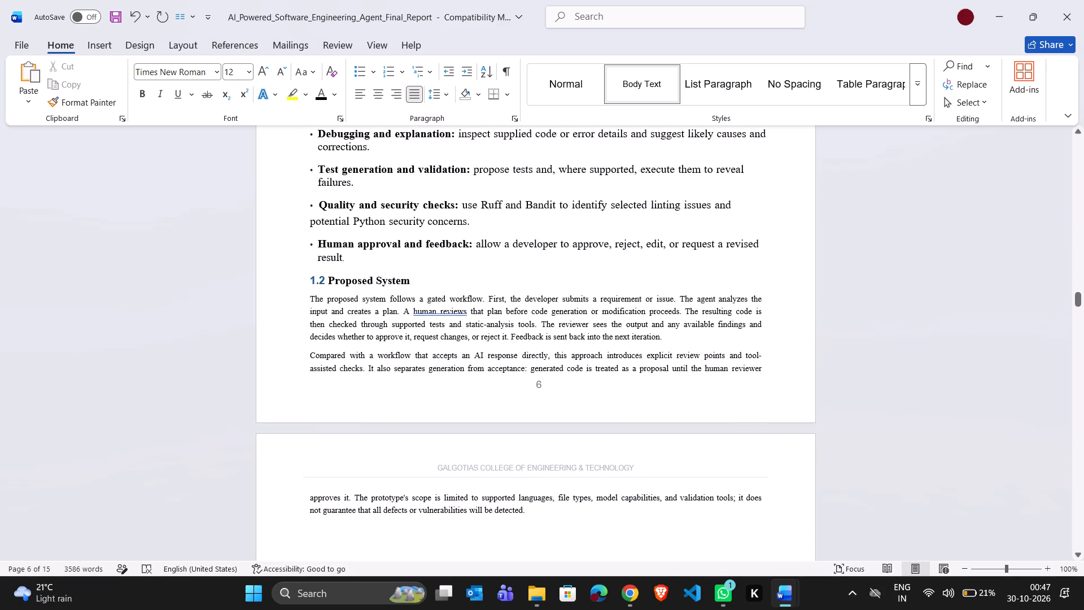
left_click_drag(308, 298, 558, 480)
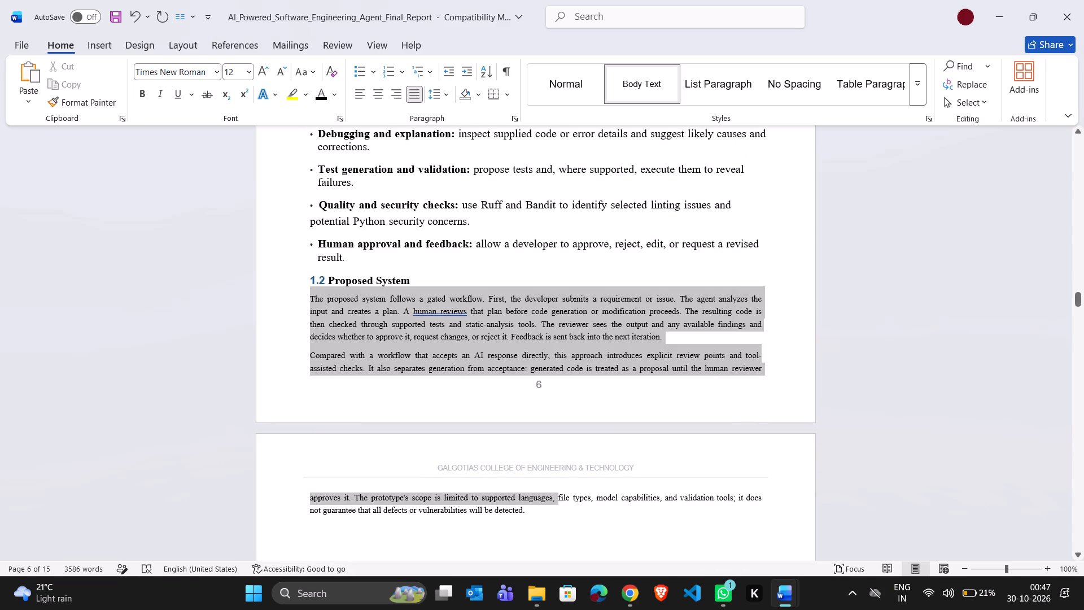
left_click_drag(558, 480, 555, 529)
left_click(644, 490)
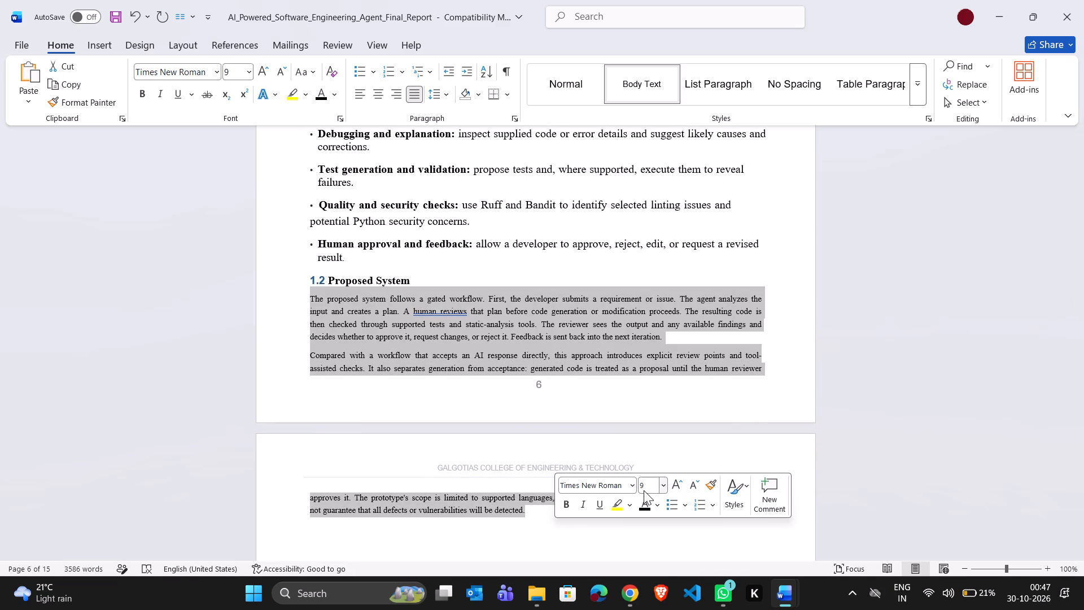
left_click(647, 484)
key("BackSpace")
type("12")
key("Return")
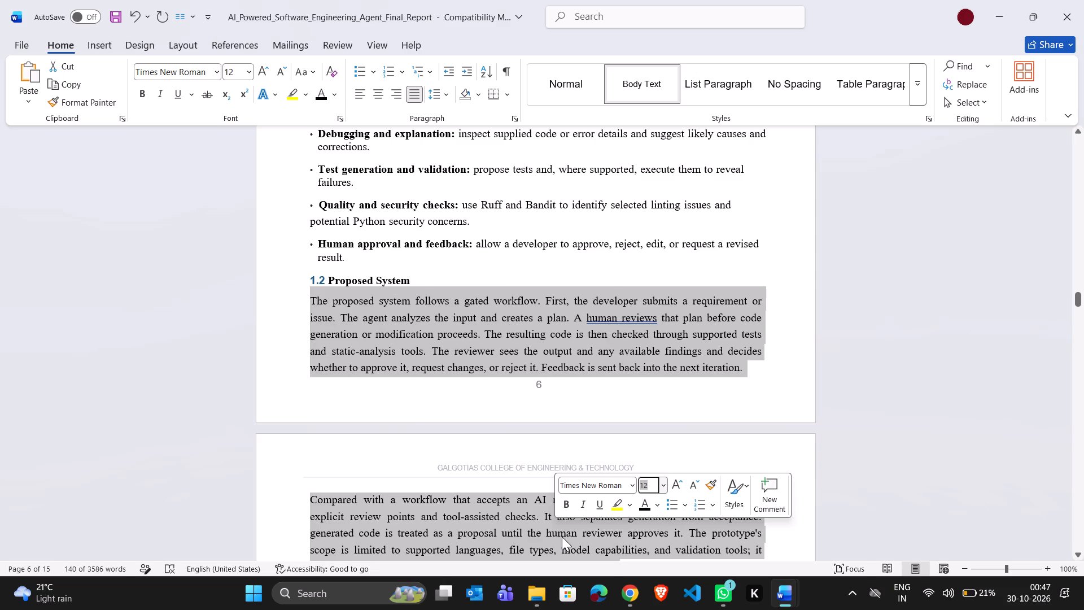
left_click(562, 537)
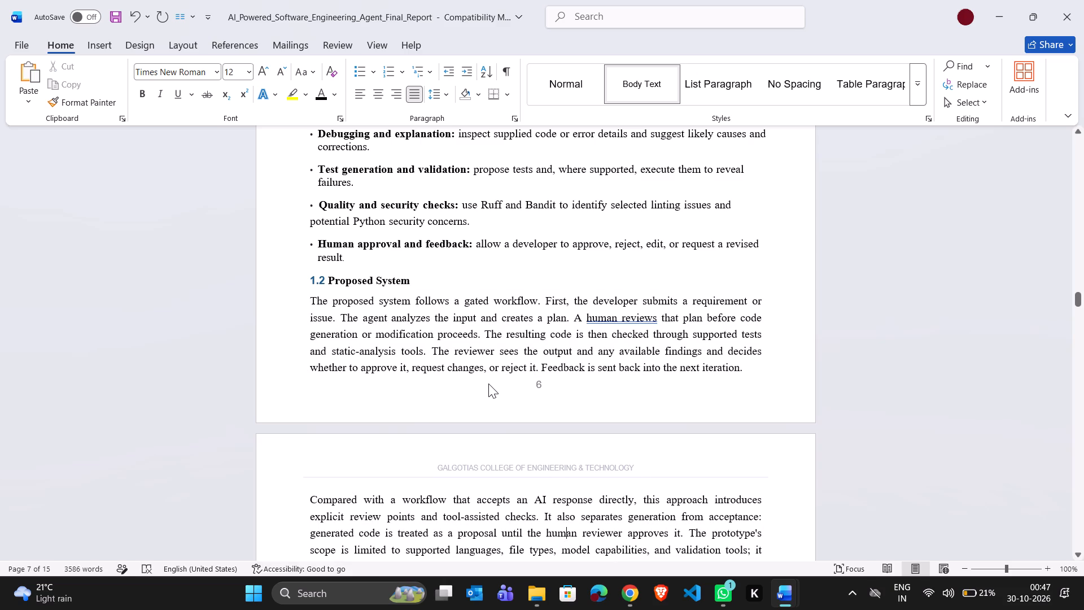
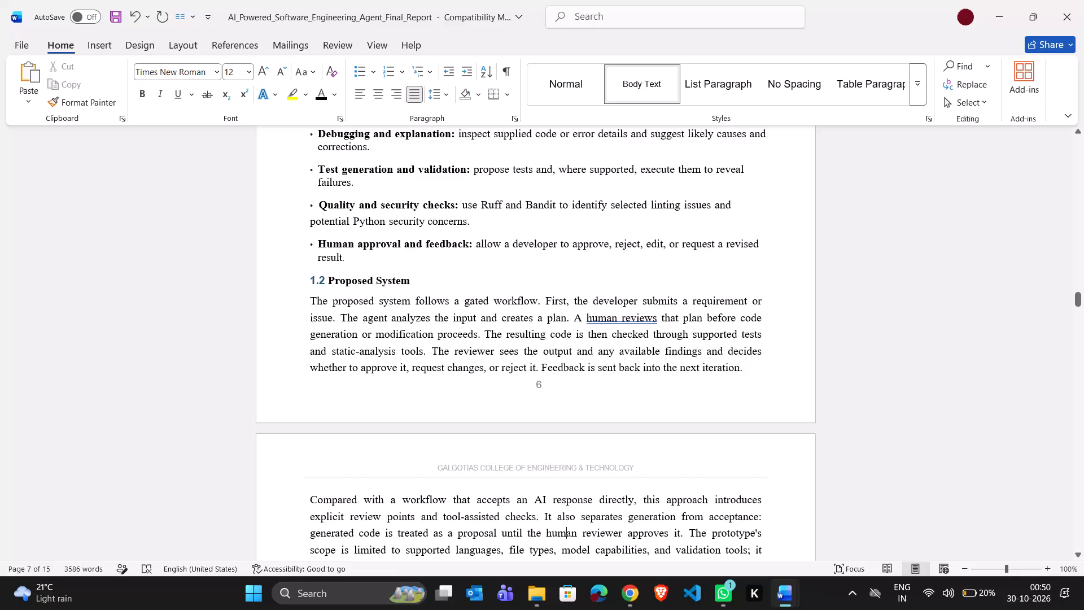
Review the formatting of pages 6 to 8, including the font size of the "1.2.1 Architecture / Block Diagram" subheading.
scroll(467, 359, "up", 1)
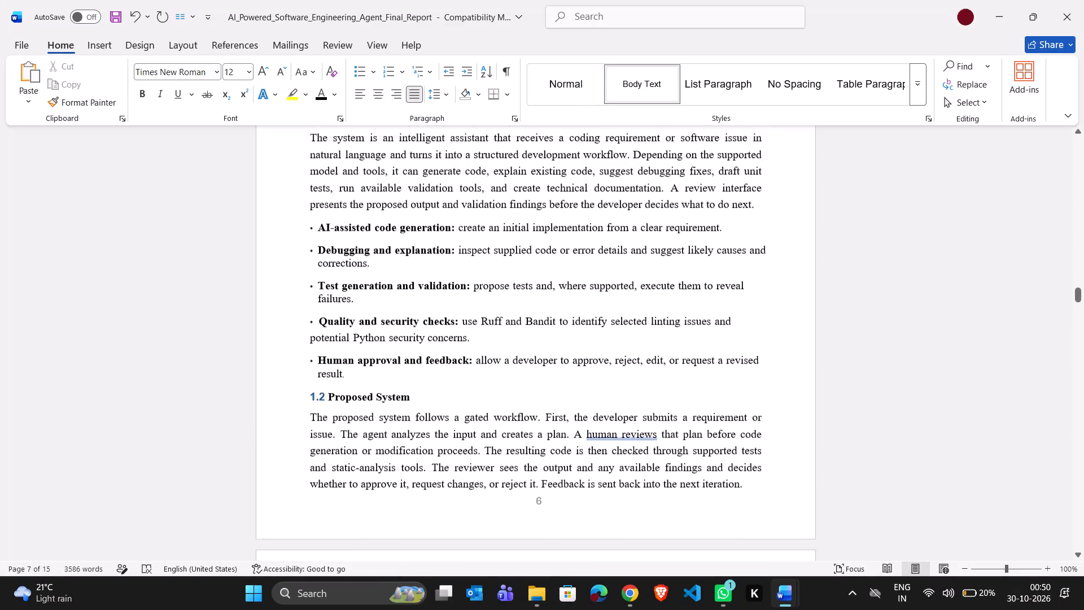
scroll(467, 359, "up", 3)
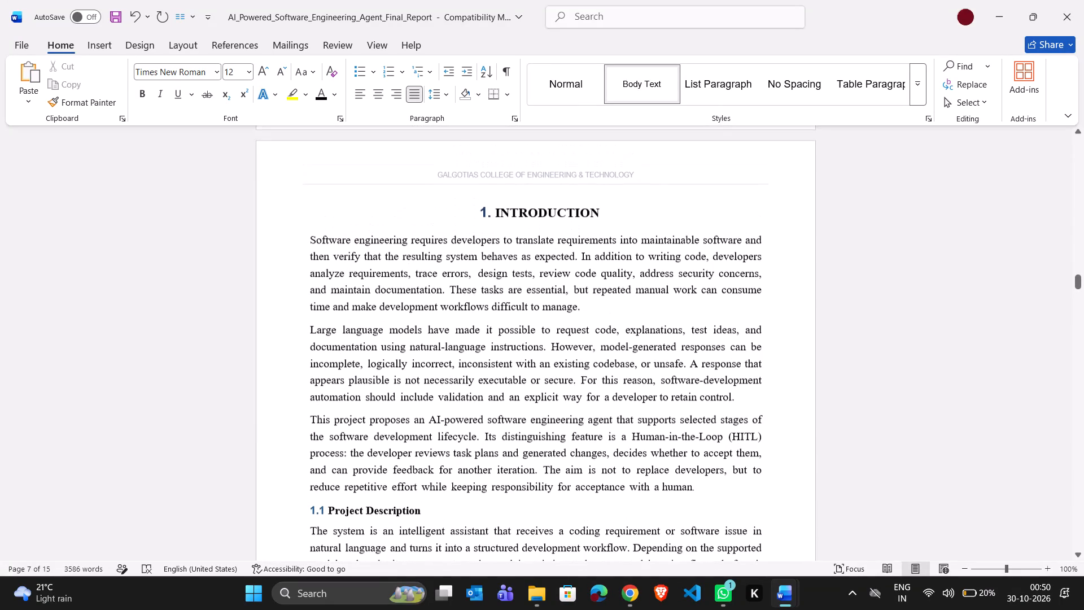
scroll(467, 359, "up", 1)
scroll(467, 359, "down", 5)
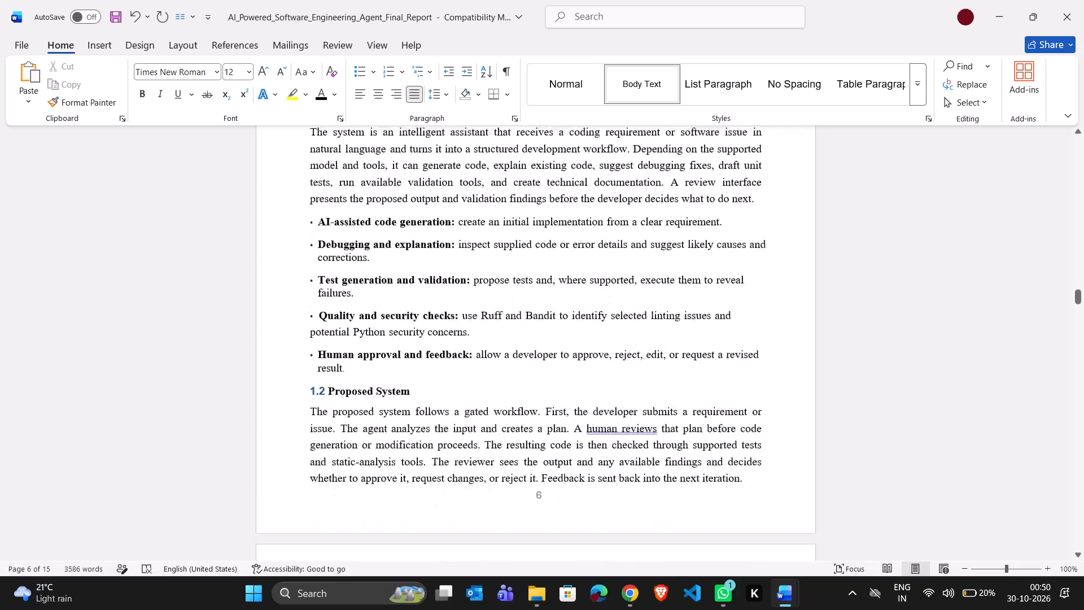
scroll(467, 359, "down", 4)
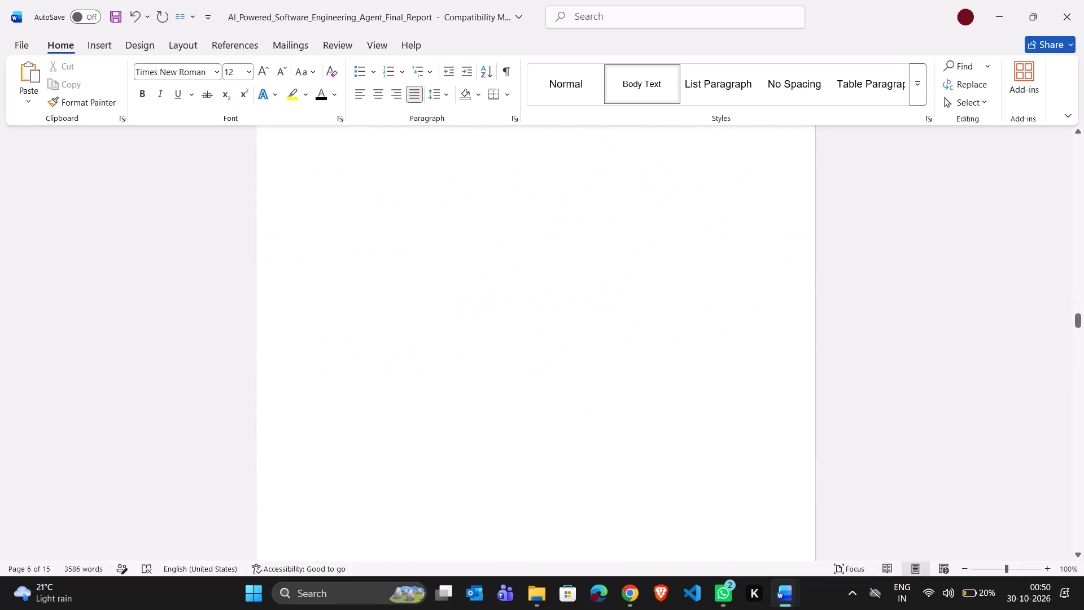
scroll(467, 359, "down", 4)
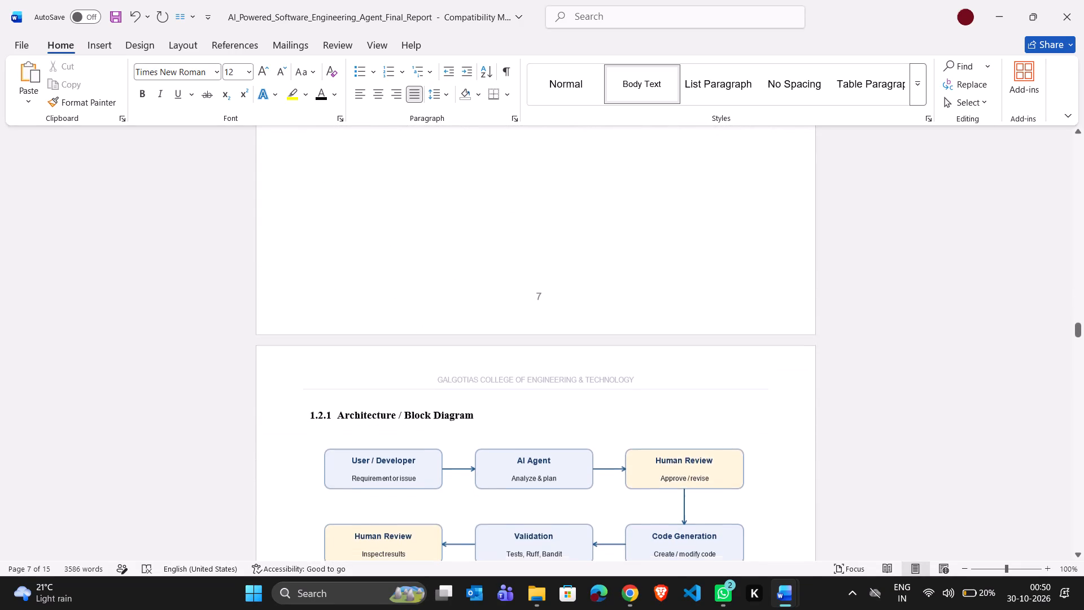
scroll(467, 359, "down", 1)
left_click_drag(477, 274, 404, 272)
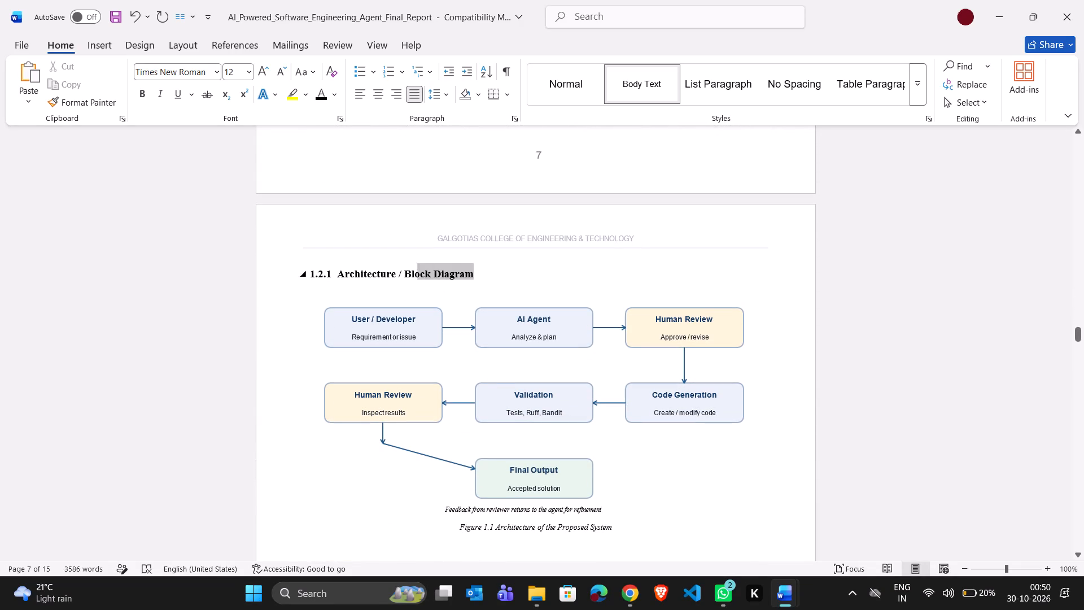
left_click_drag(404, 272, 337, 270)
left_click(360, 294)
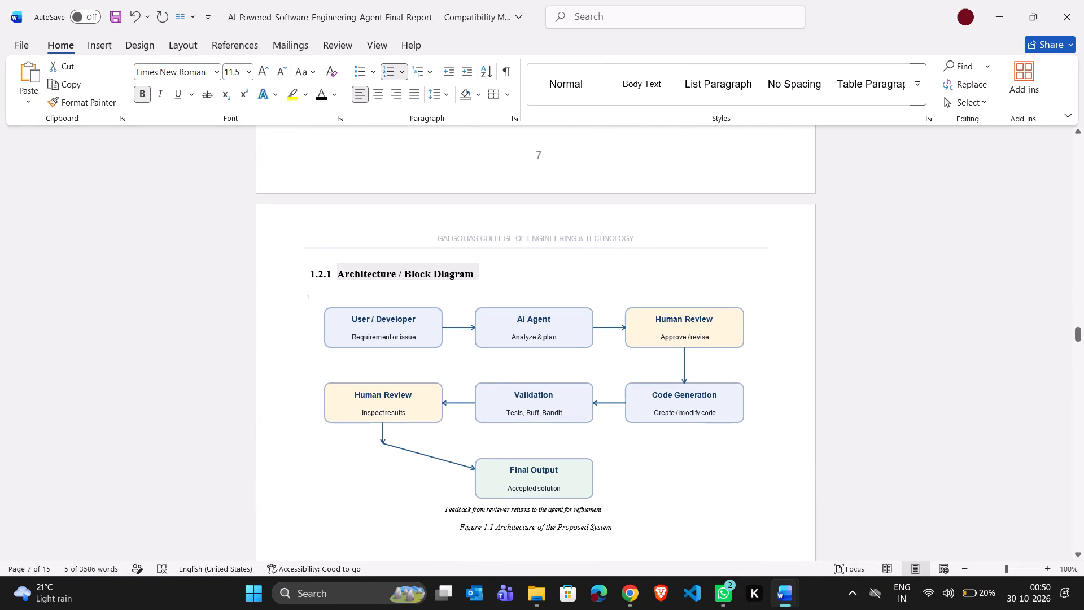
Set the "Feedback from reviewer returns to the agent for refinement" note under the block diagram to font size 12.
scroll(517, 355, "down", 1)
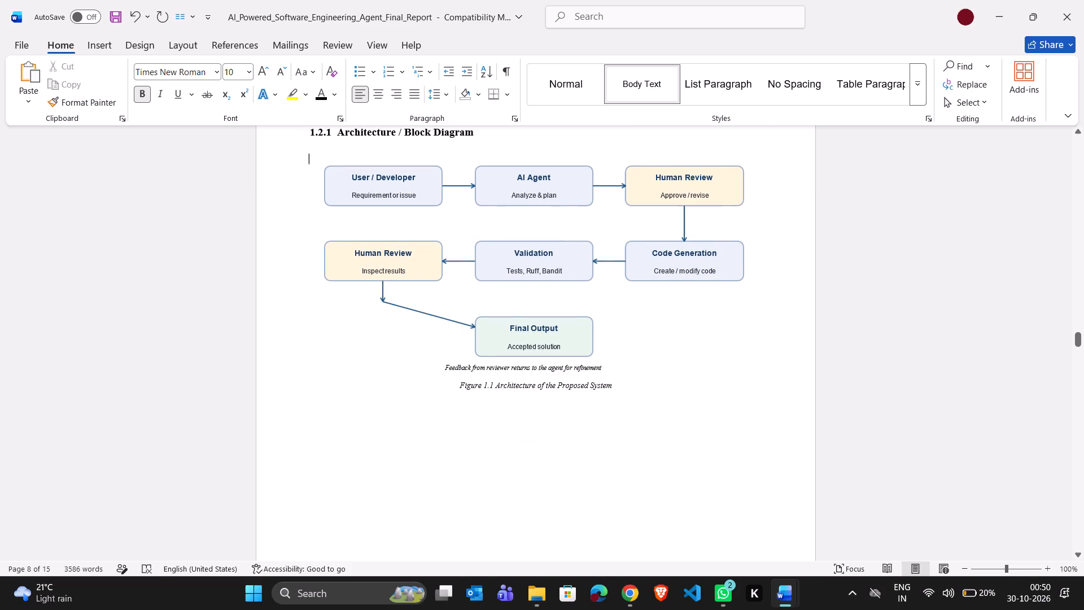
left_click_drag(606, 373, 444, 367)
left_click(444, 367)
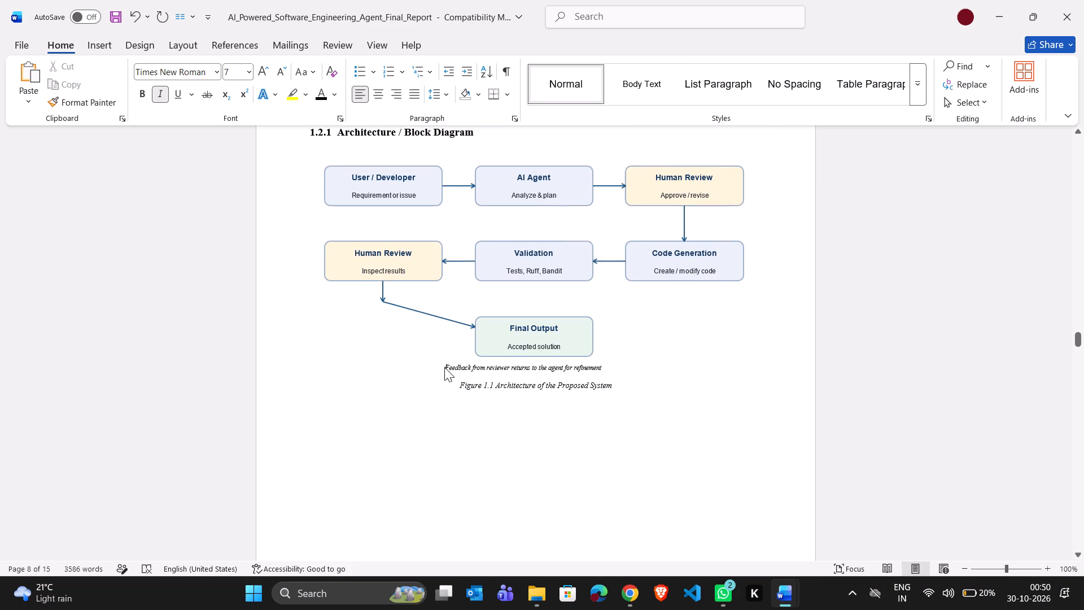
left_click(613, 367)
left_click(613, 351)
double_click(600, 365)
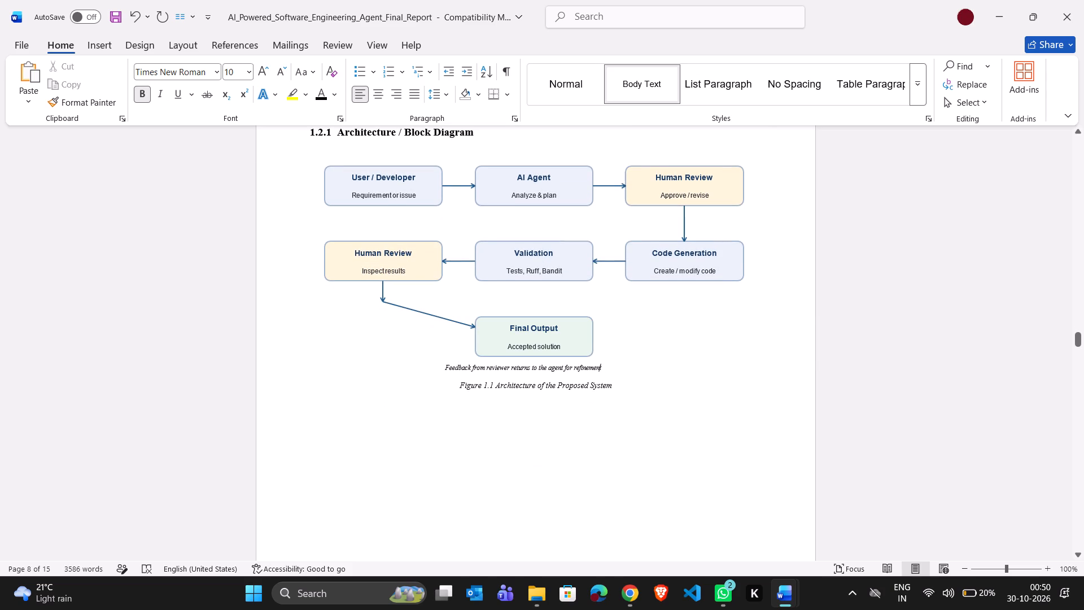
left_click(640, 434)
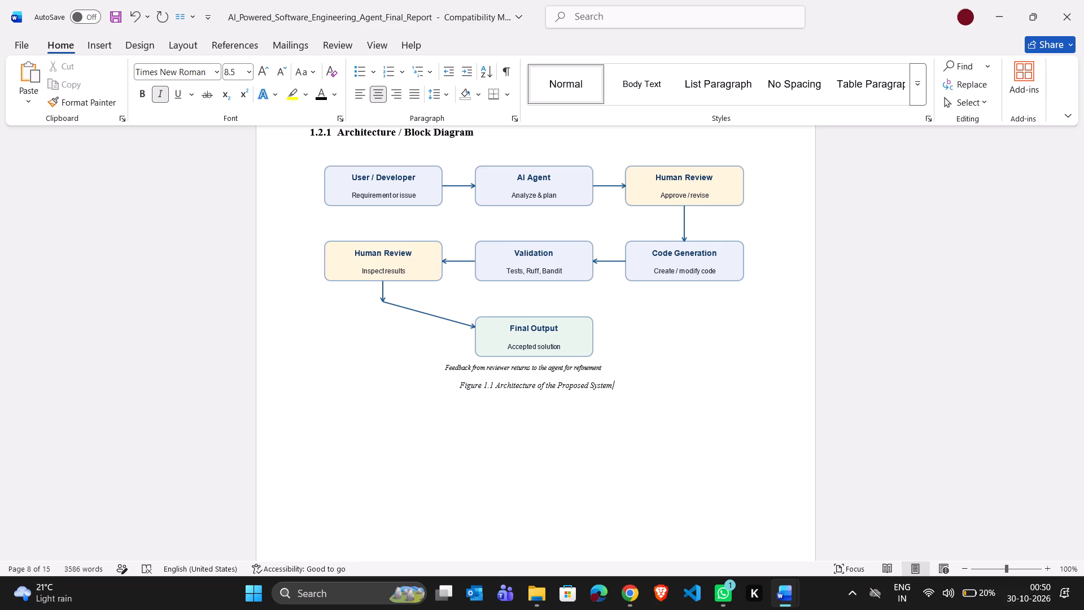
left_click_drag(607, 367, 602, 367)
left_click_drag(602, 367, 369, 367)
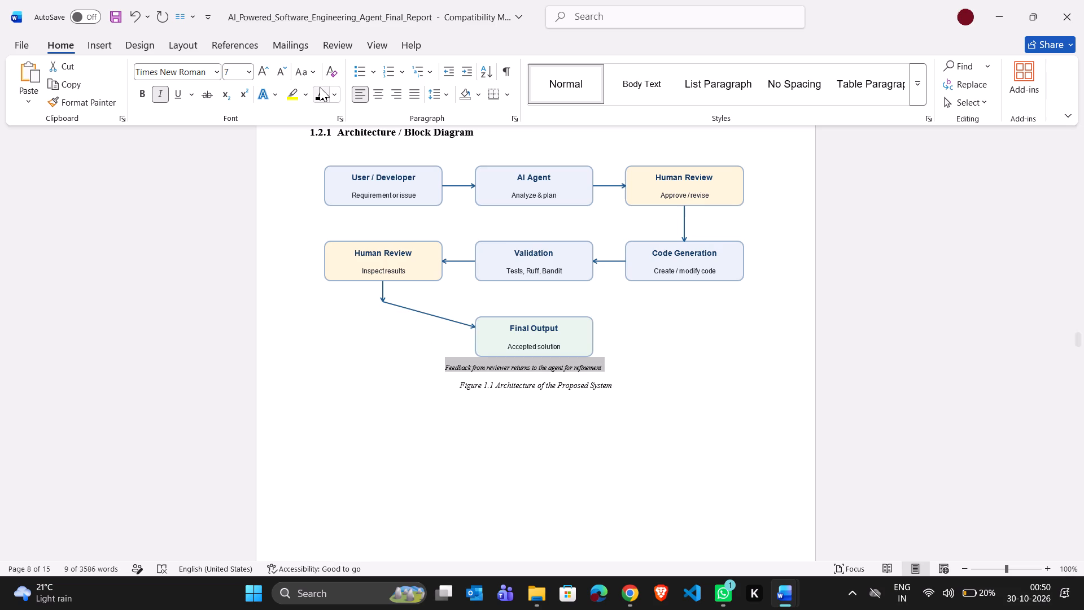
left_click(246, 69)
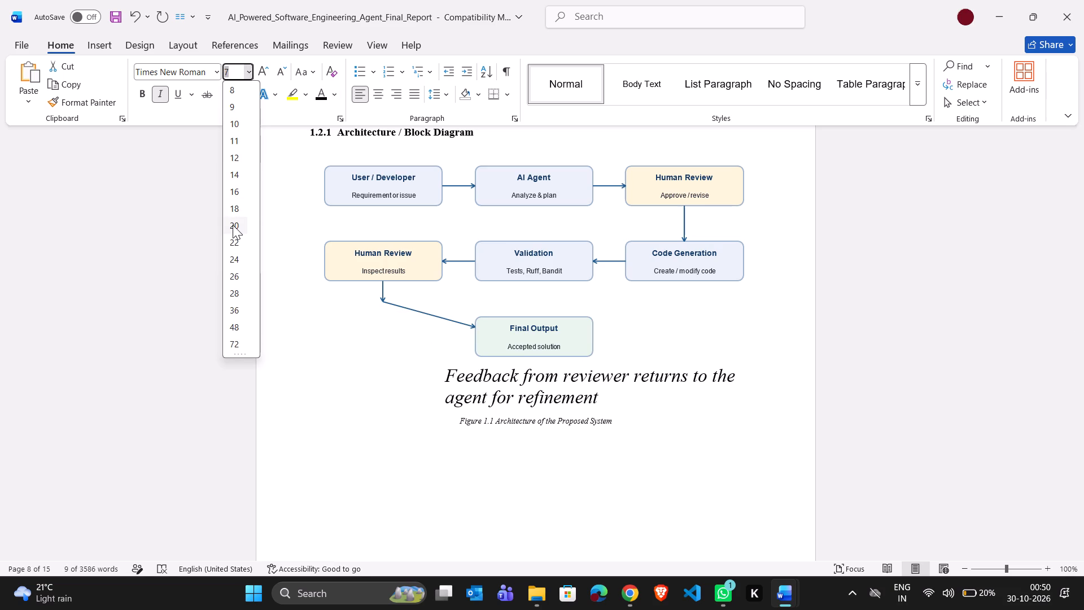
left_click(235, 158)
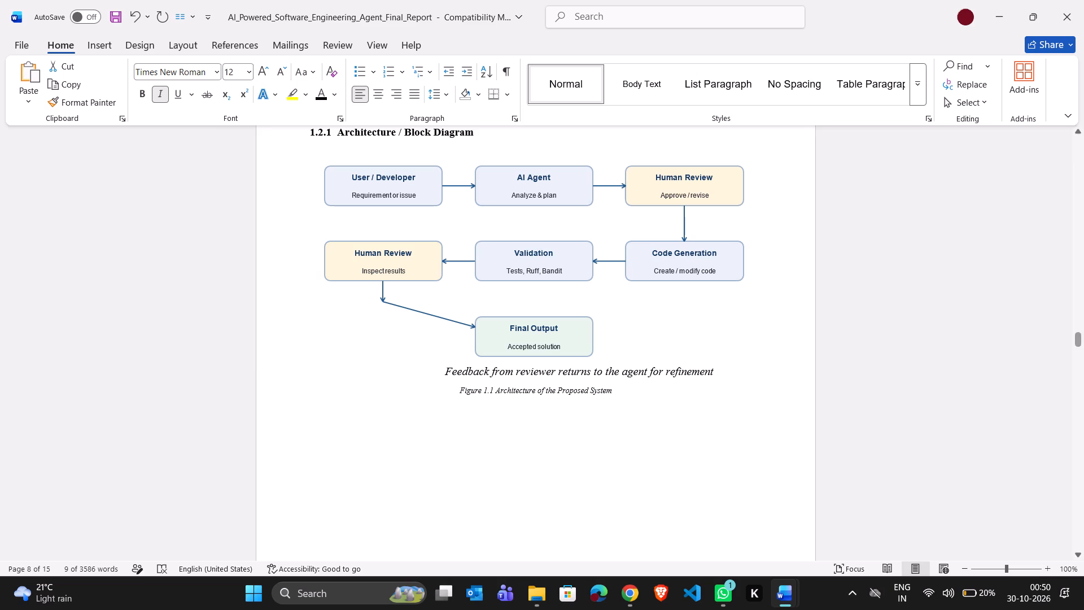
Remove the feedback note's indent, center it beneath the block diagram, and add a blank line above it.
left_click(414, 98)
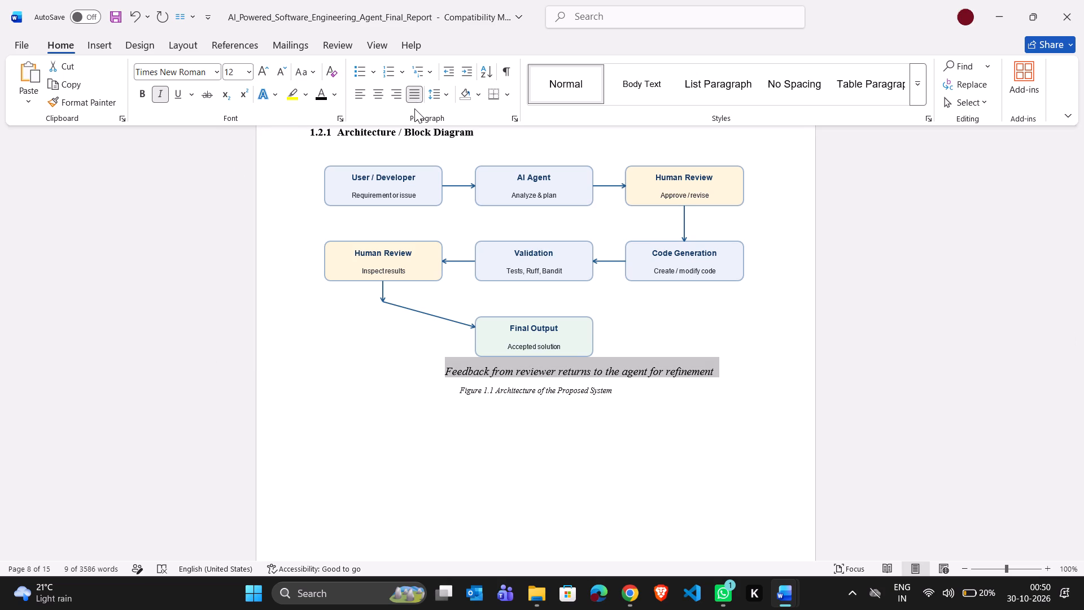
triple_click(416, 96)
left_click(453, 403)
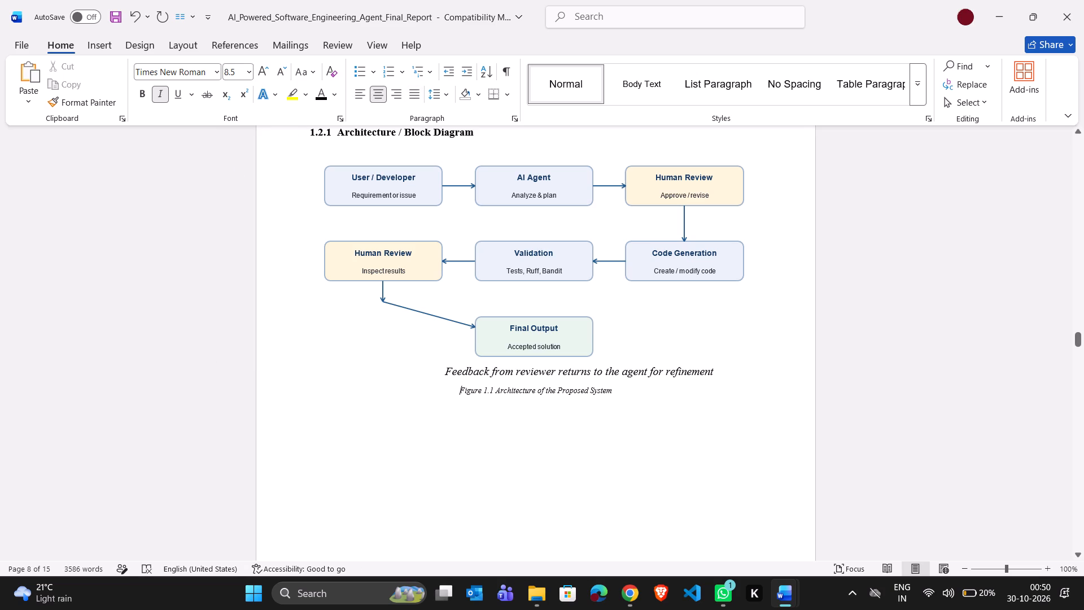
left_click(448, 372)
key("BackSpace")
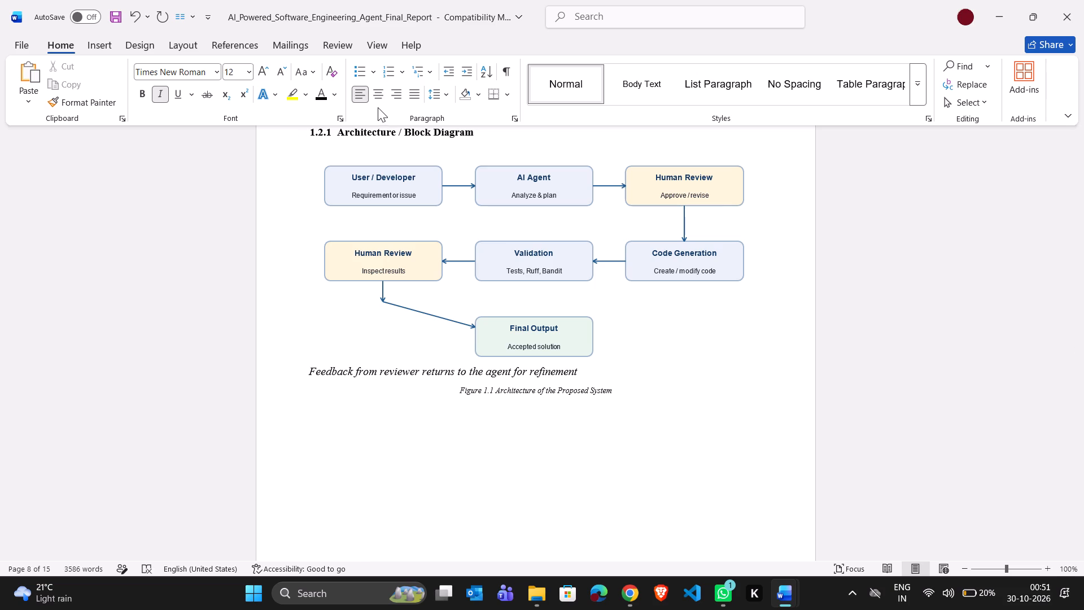
left_click(377, 99)
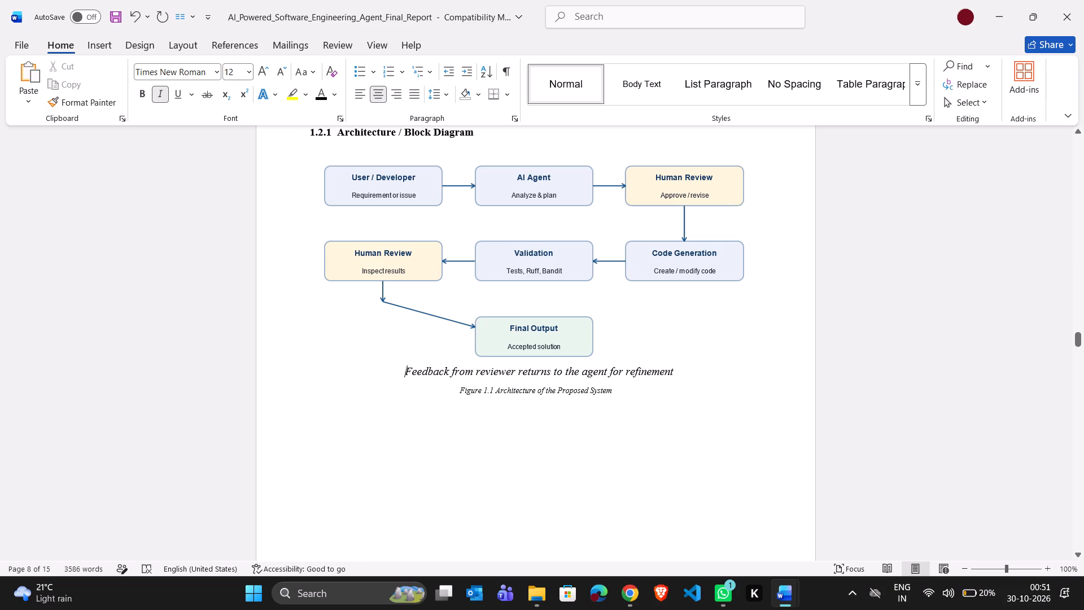
key("Return")
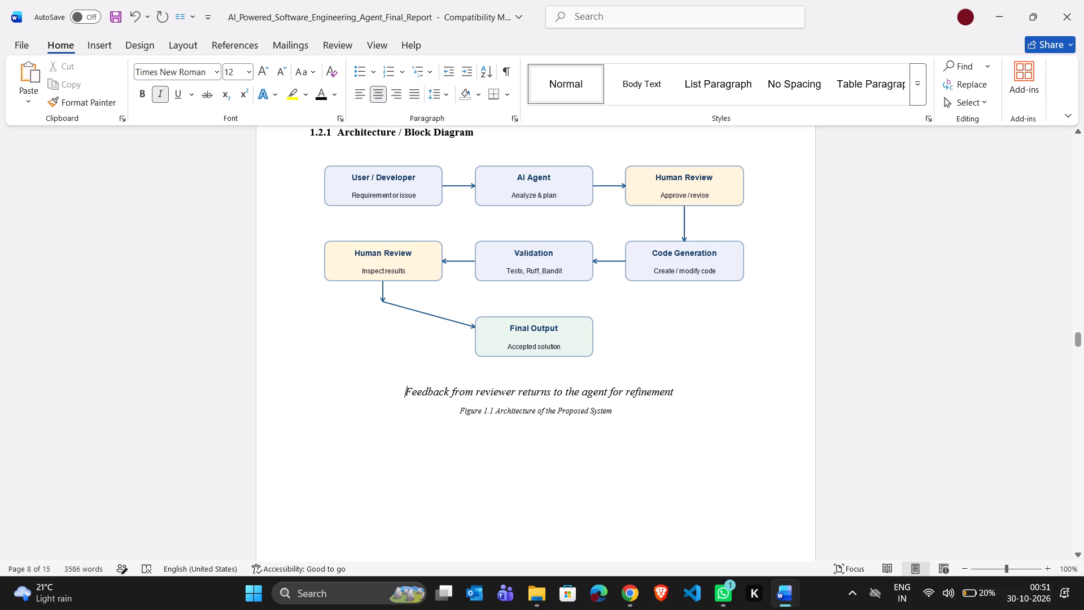
Enlarge the whole architecture block diagram by extending its lower-right corner slightly past the right text margin.
scroll(681, 392, "up", 1)
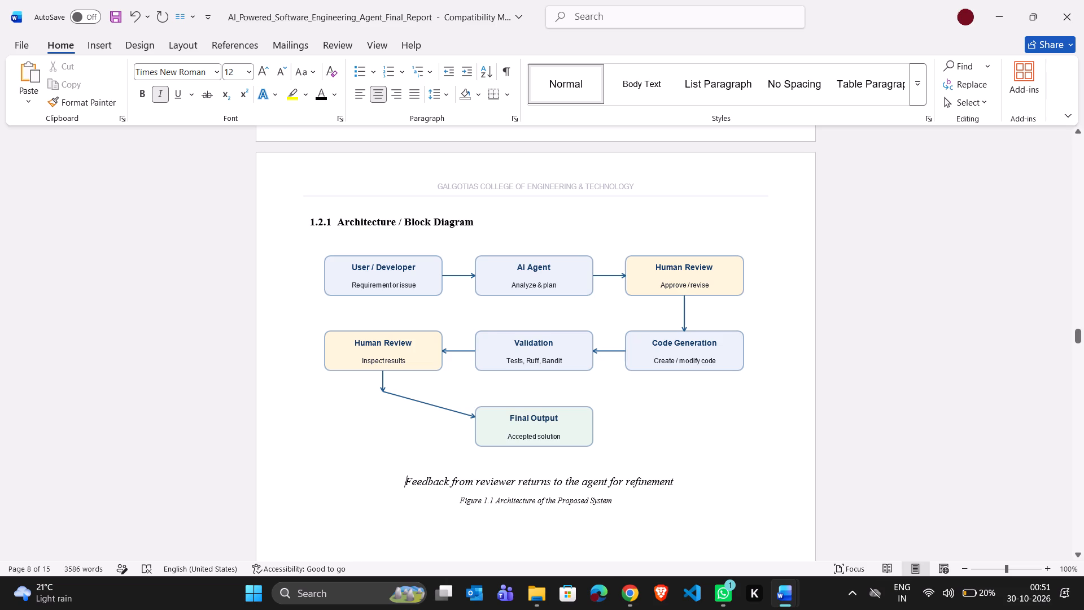
left_click(386, 269)
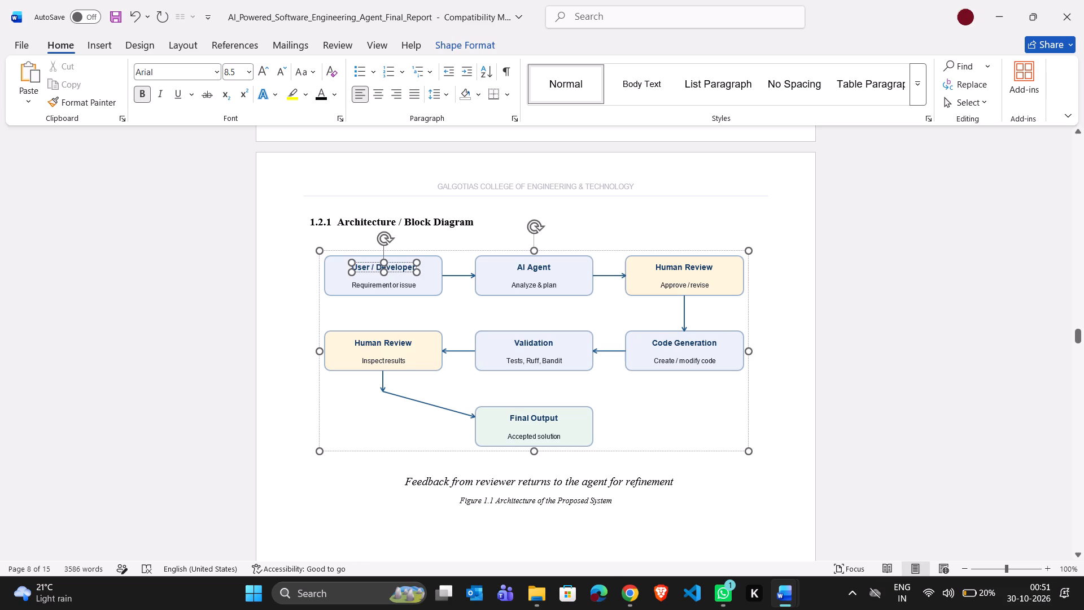
left_click_drag(749, 451, 768, 483)
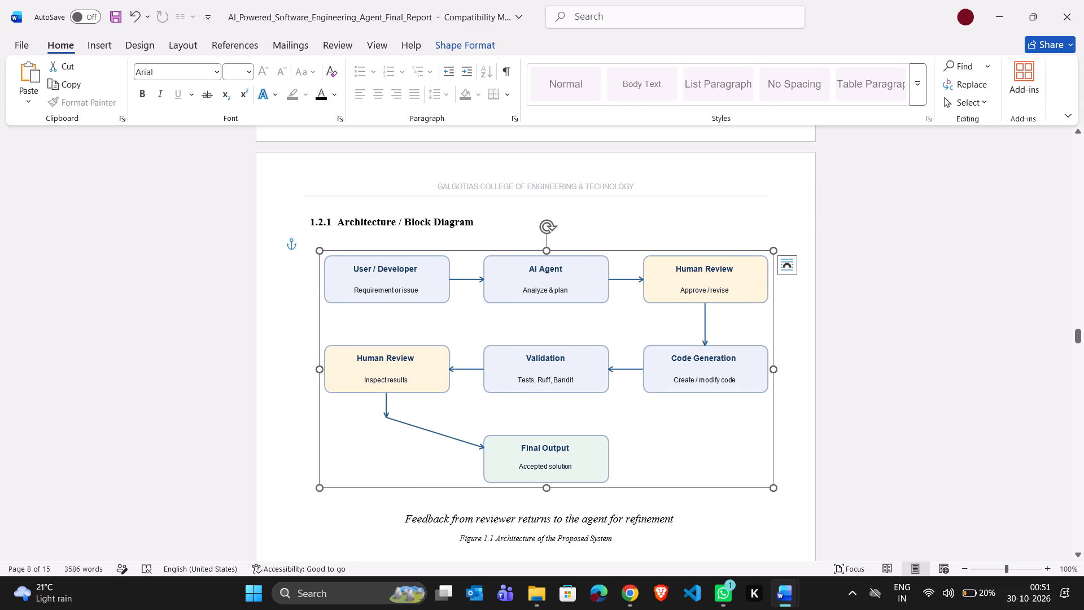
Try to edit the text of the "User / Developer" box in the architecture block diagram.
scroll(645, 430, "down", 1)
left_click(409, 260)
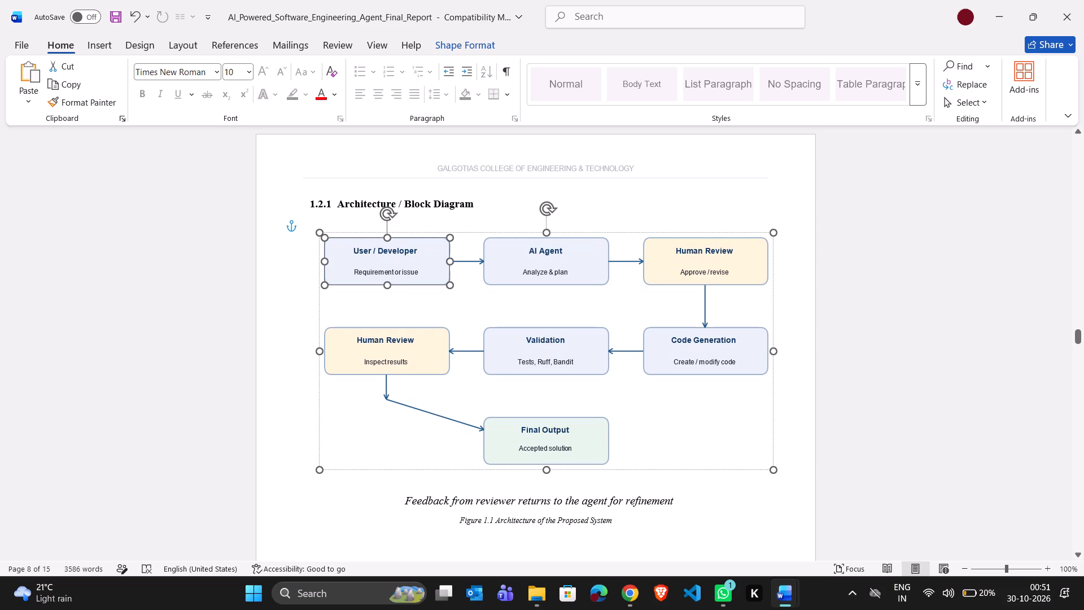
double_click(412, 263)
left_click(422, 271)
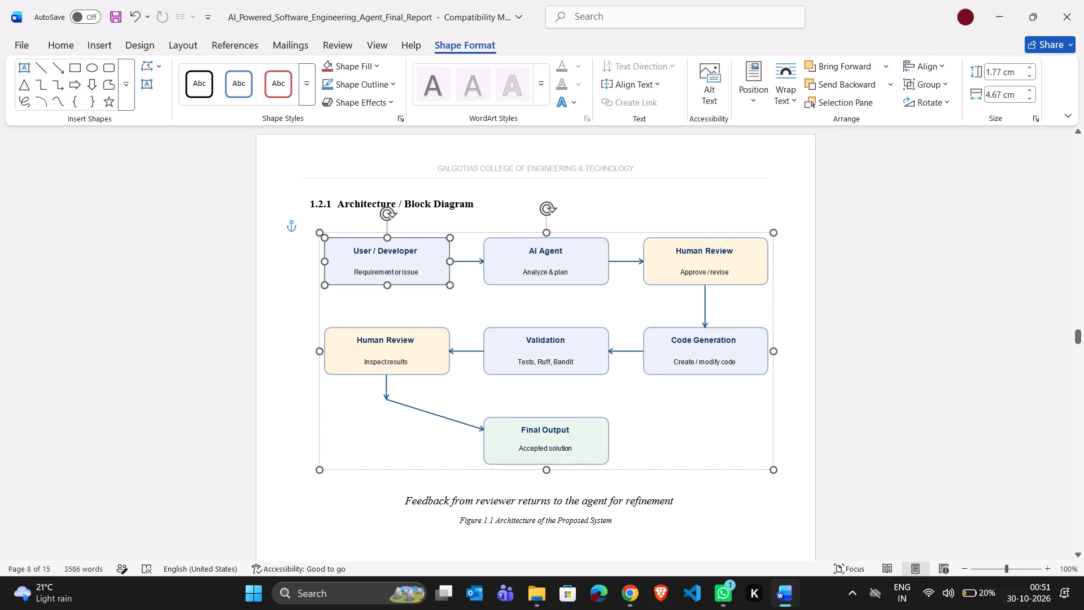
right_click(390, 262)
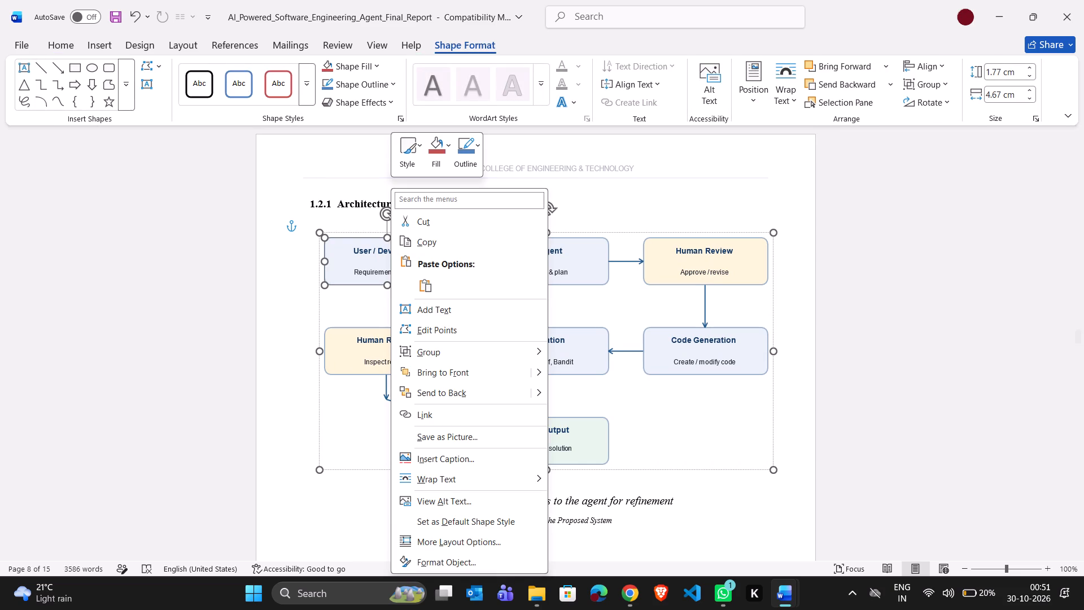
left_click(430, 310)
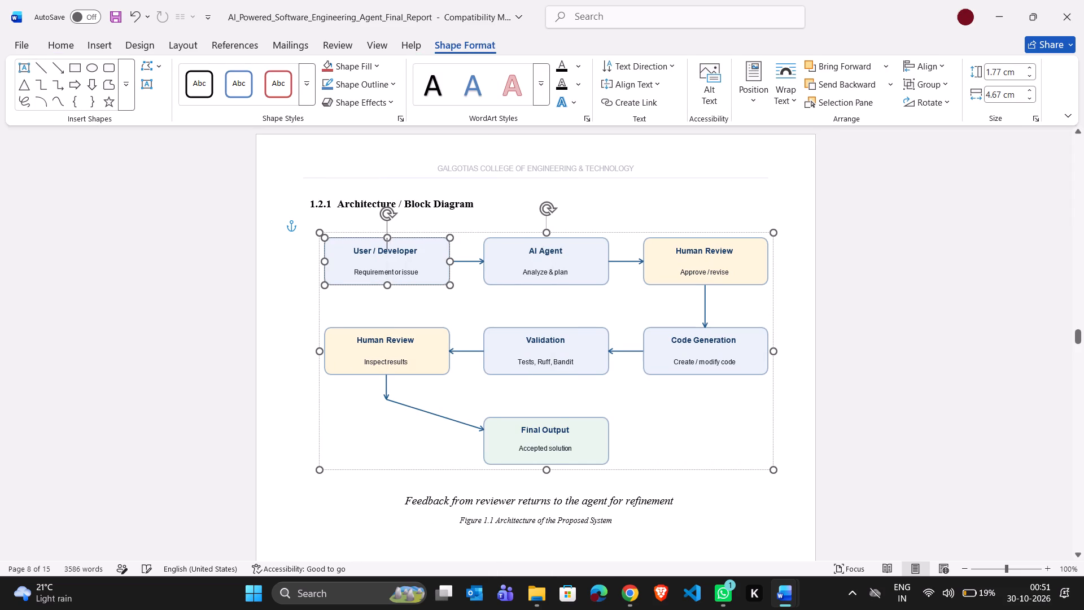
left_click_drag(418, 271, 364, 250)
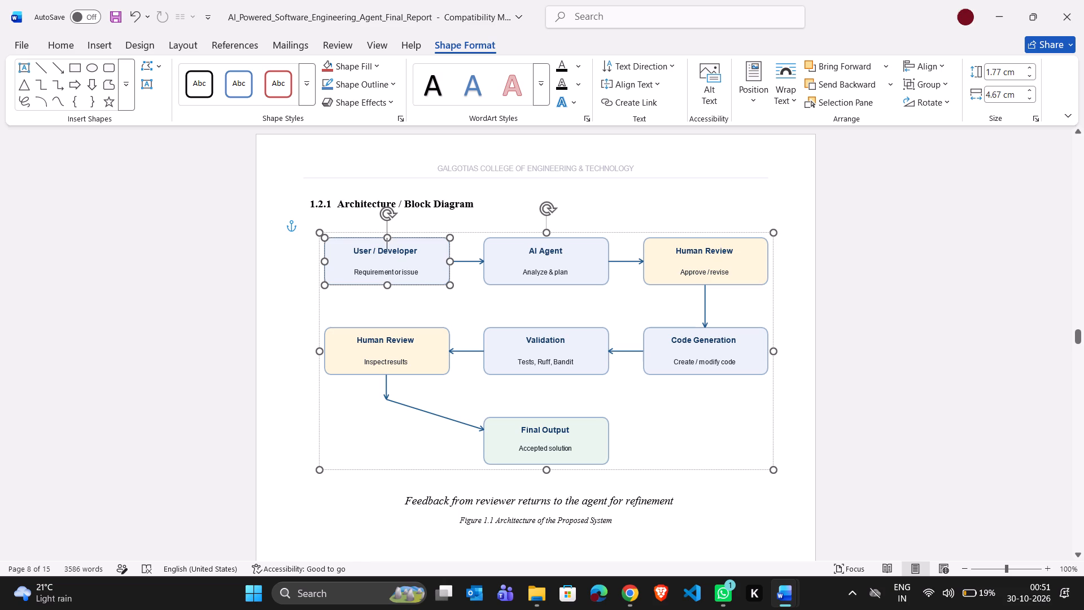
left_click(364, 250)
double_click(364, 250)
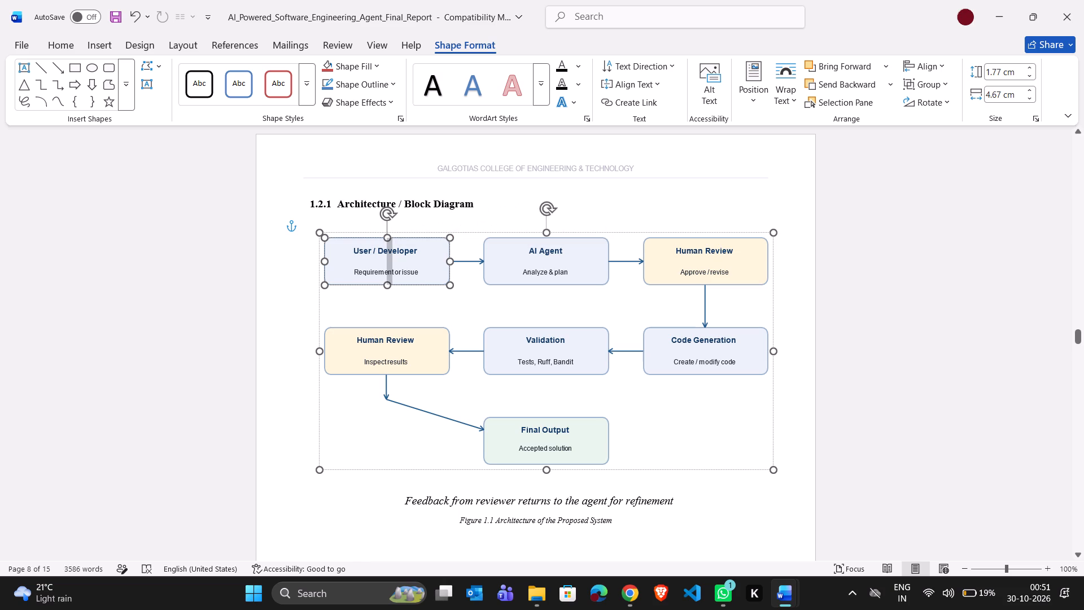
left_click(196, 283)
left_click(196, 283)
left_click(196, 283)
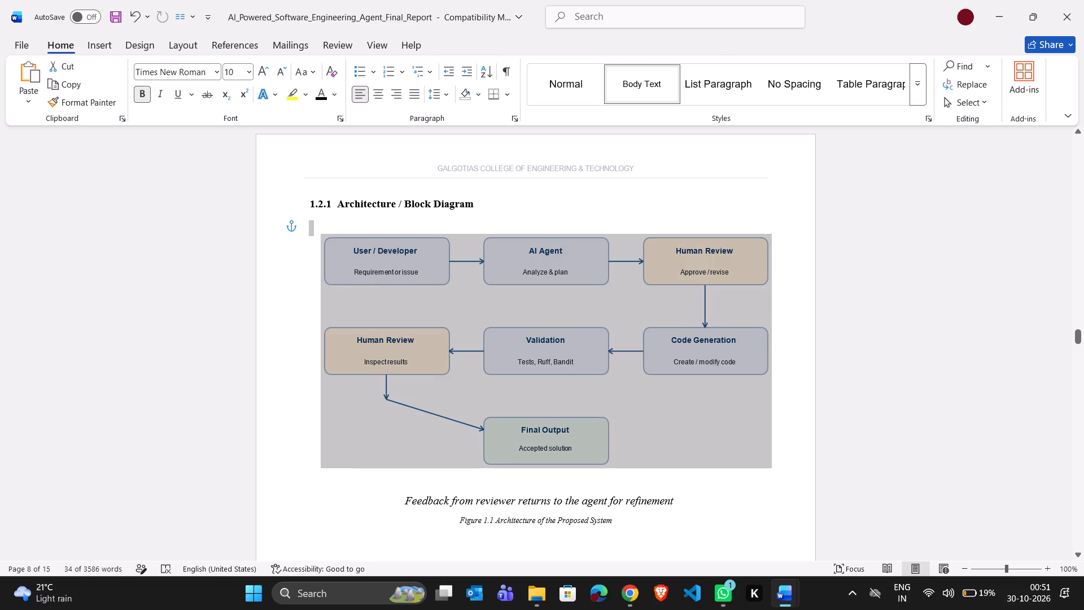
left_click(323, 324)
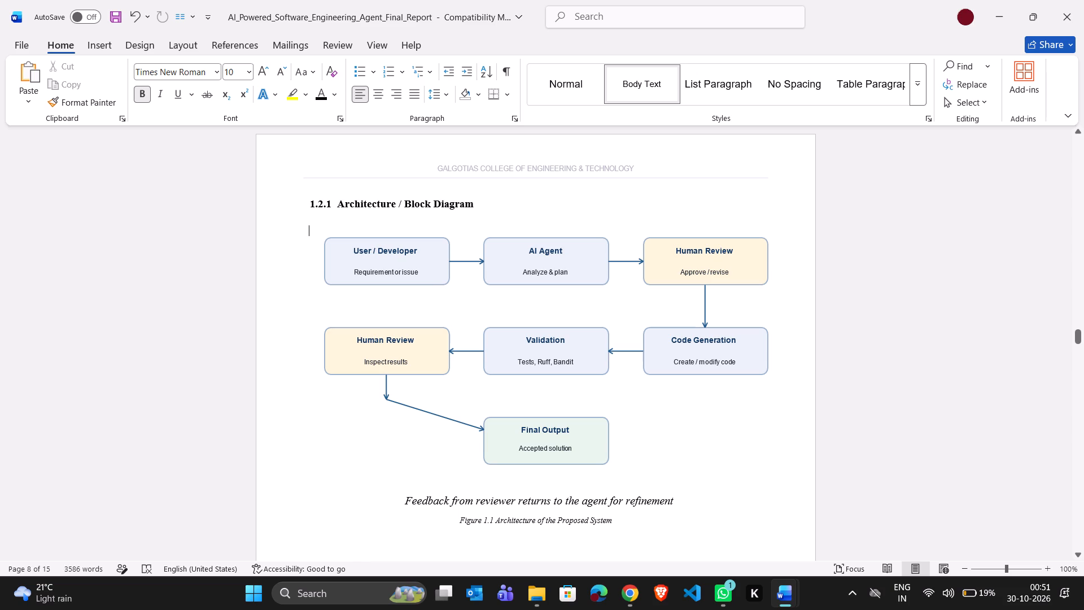
Set the "Architecture / Block Diagram" subheading text of section 1.2.1 to font size 12.
left_click(457, 209)
left_click(248, 75)
left_click(242, 155)
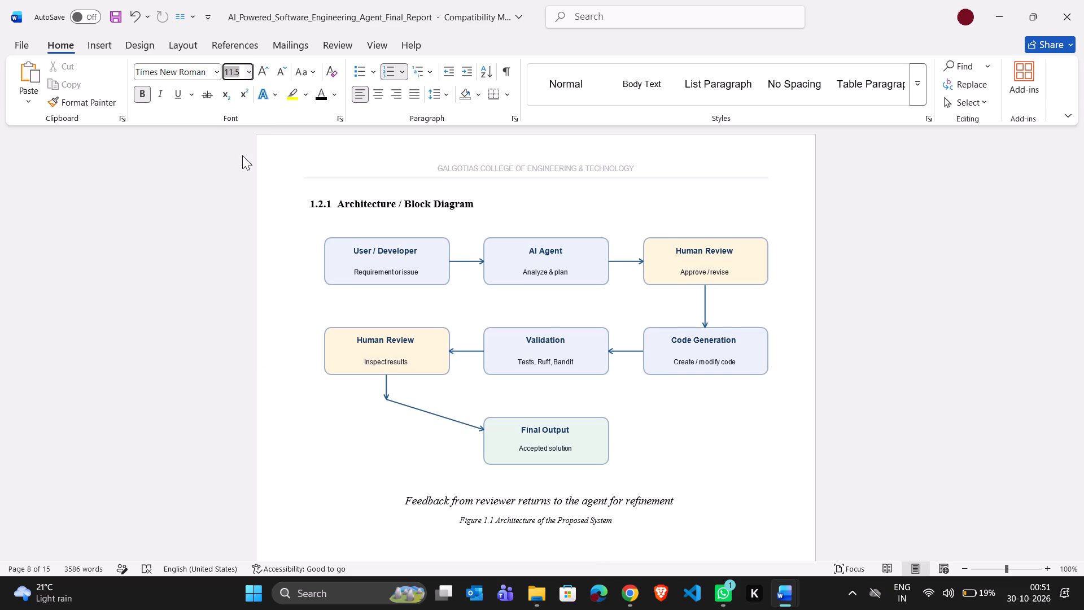
left_click(291, 290)
left_click(488, 211)
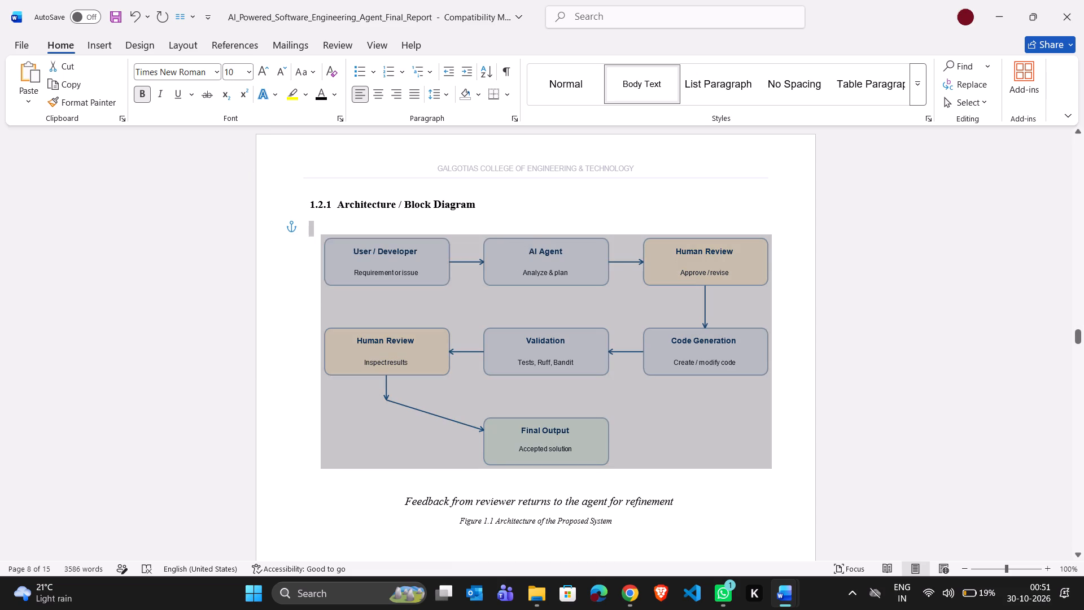
left_click_drag(475, 201, 349, 202)
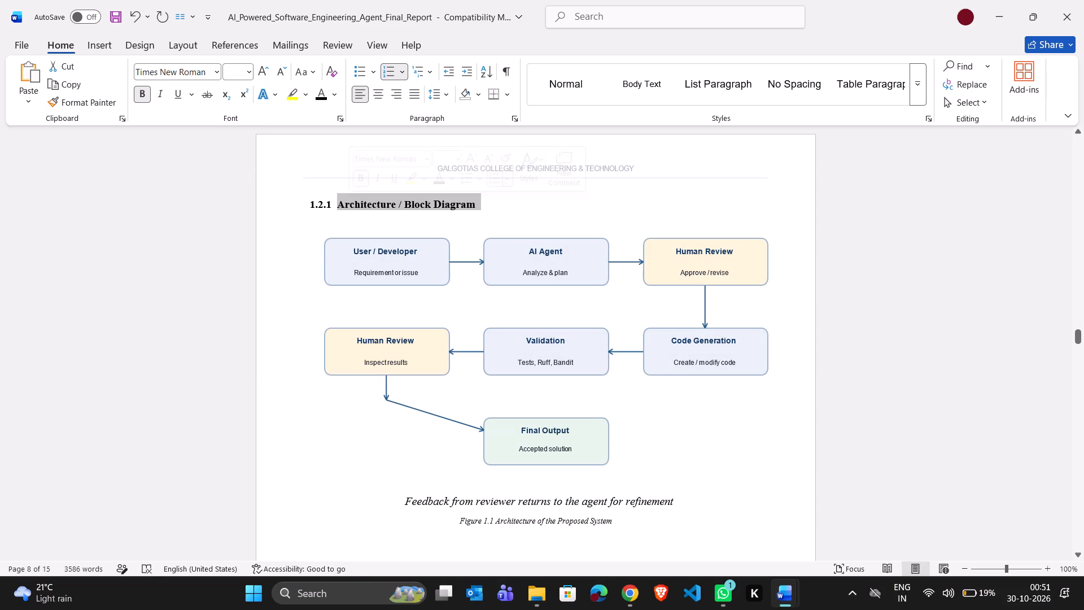
left_click(254, 76)
left_click(251, 74)
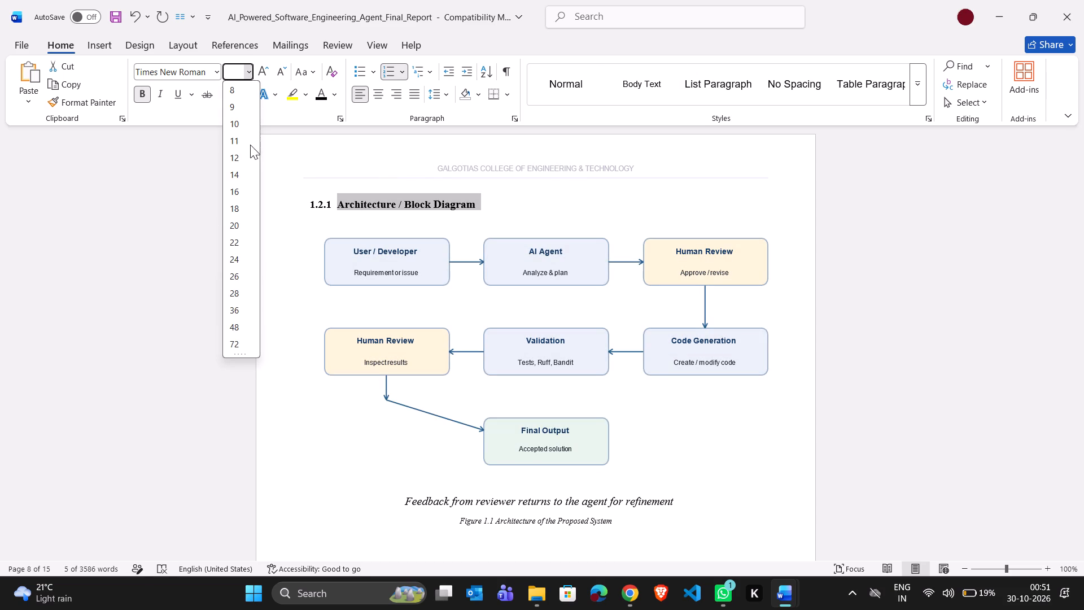
left_click(243, 157)
left_click(299, 261)
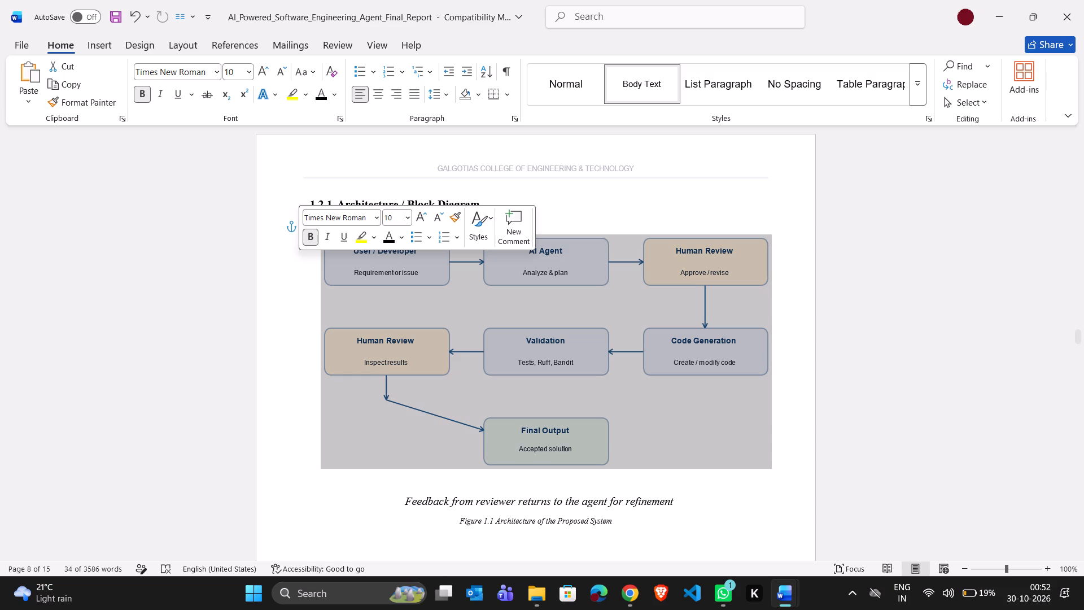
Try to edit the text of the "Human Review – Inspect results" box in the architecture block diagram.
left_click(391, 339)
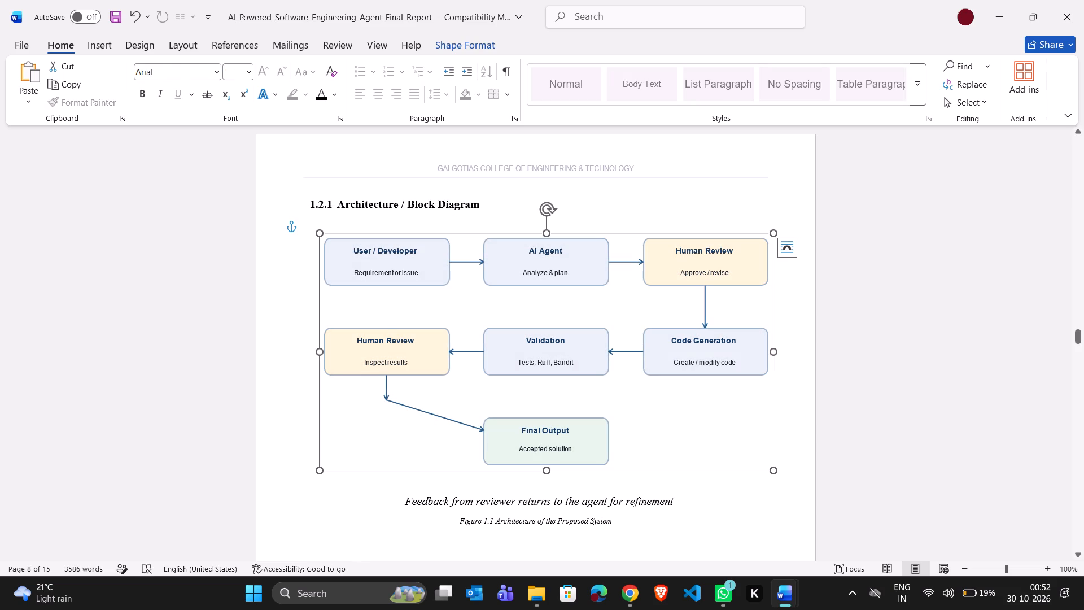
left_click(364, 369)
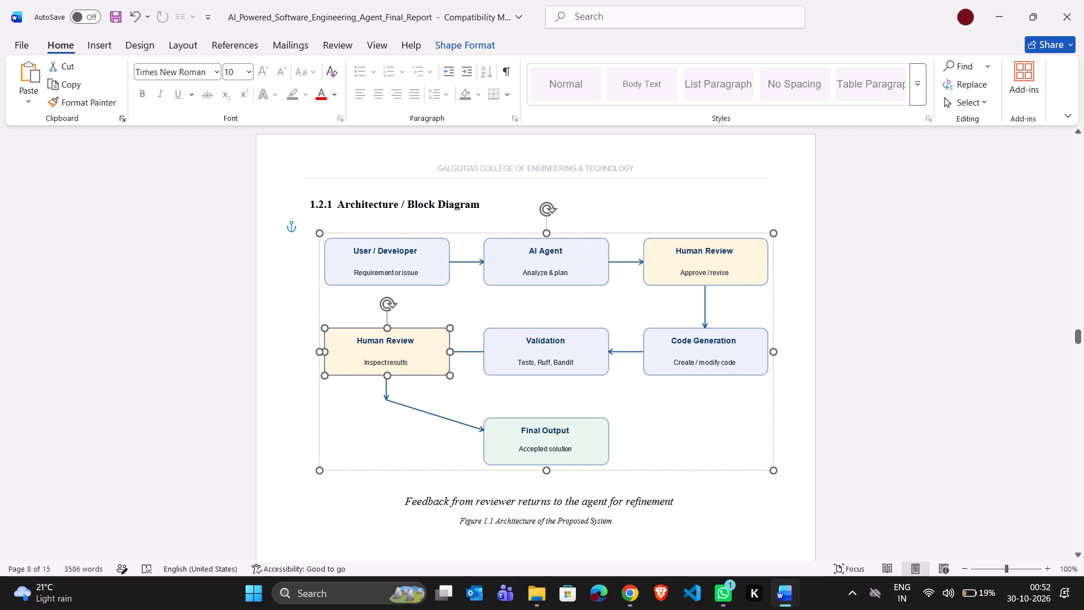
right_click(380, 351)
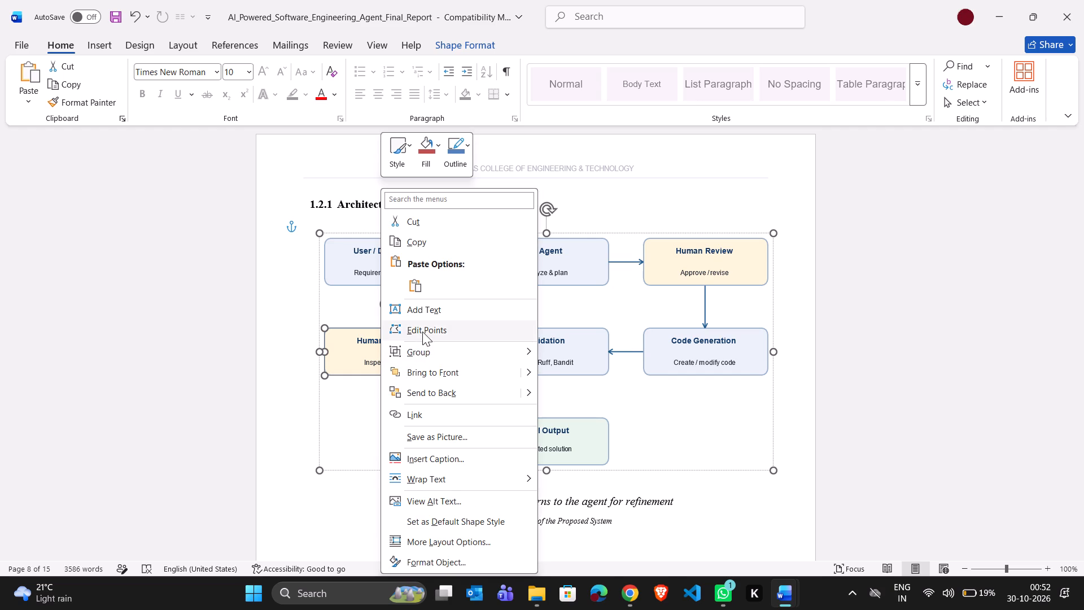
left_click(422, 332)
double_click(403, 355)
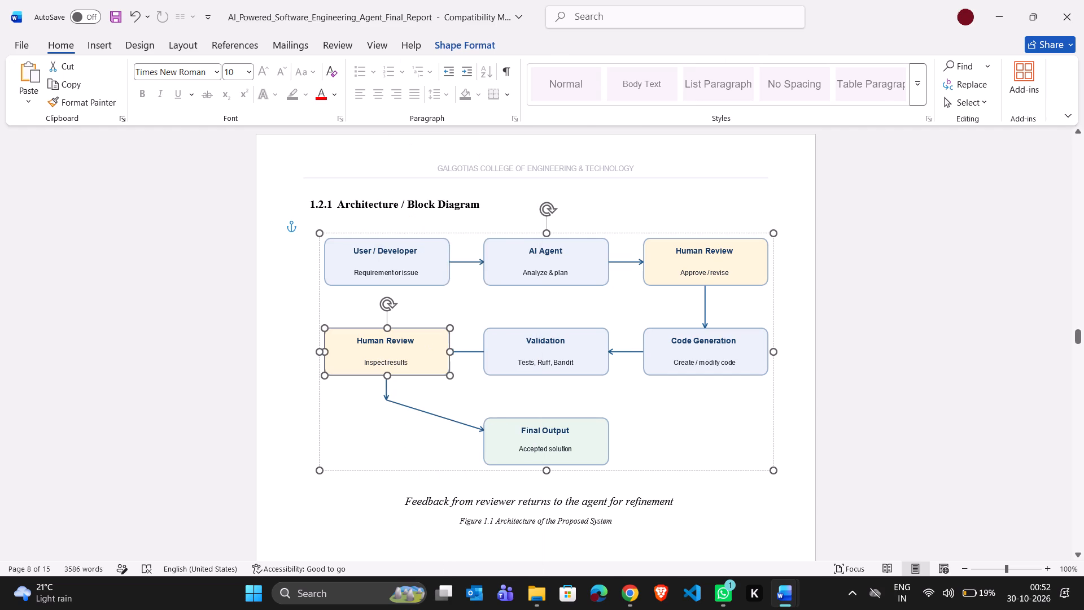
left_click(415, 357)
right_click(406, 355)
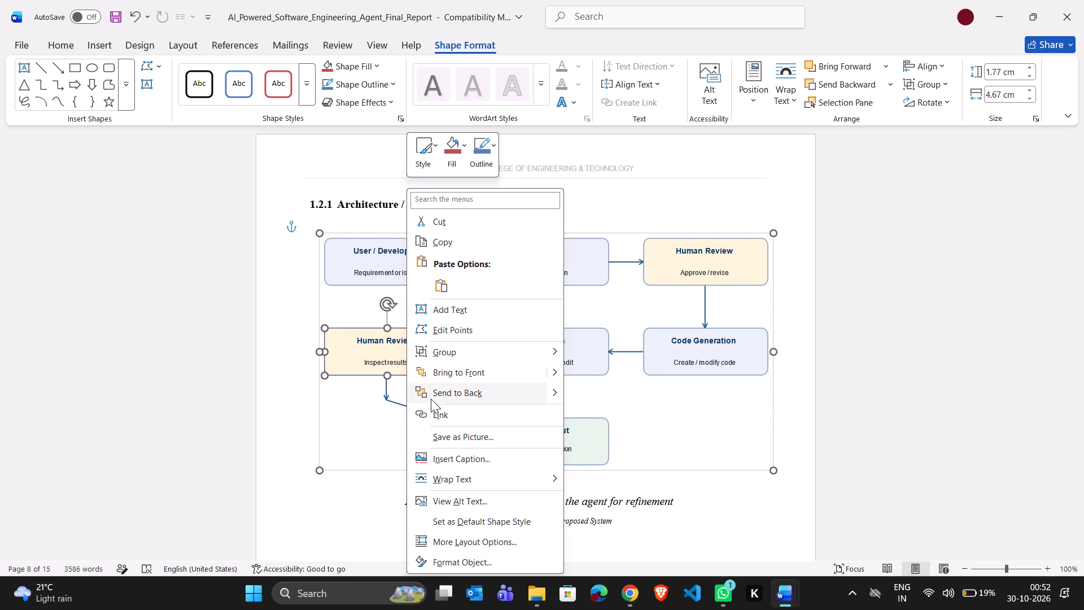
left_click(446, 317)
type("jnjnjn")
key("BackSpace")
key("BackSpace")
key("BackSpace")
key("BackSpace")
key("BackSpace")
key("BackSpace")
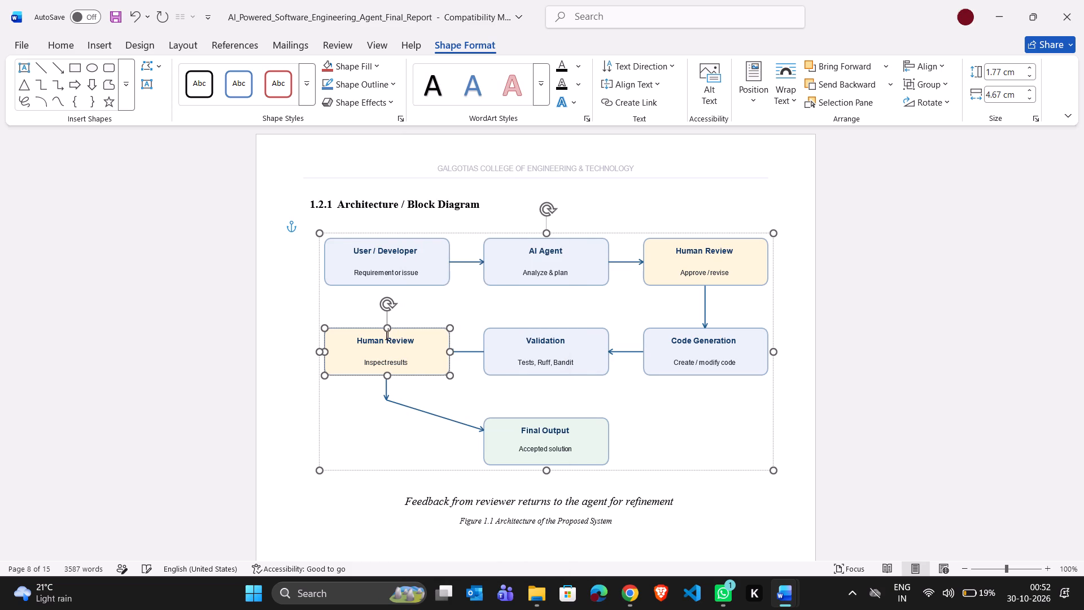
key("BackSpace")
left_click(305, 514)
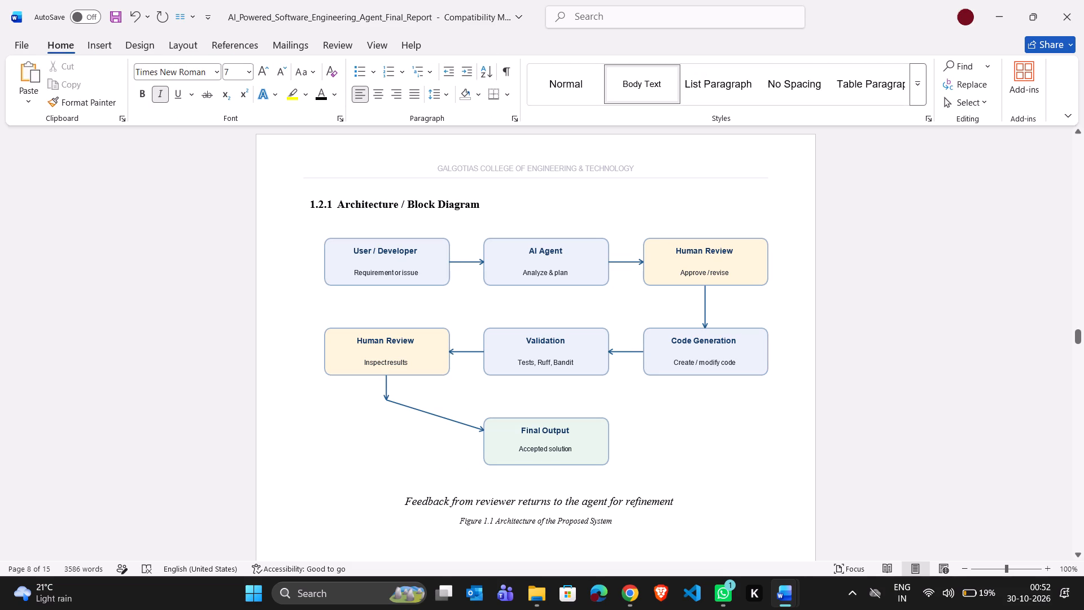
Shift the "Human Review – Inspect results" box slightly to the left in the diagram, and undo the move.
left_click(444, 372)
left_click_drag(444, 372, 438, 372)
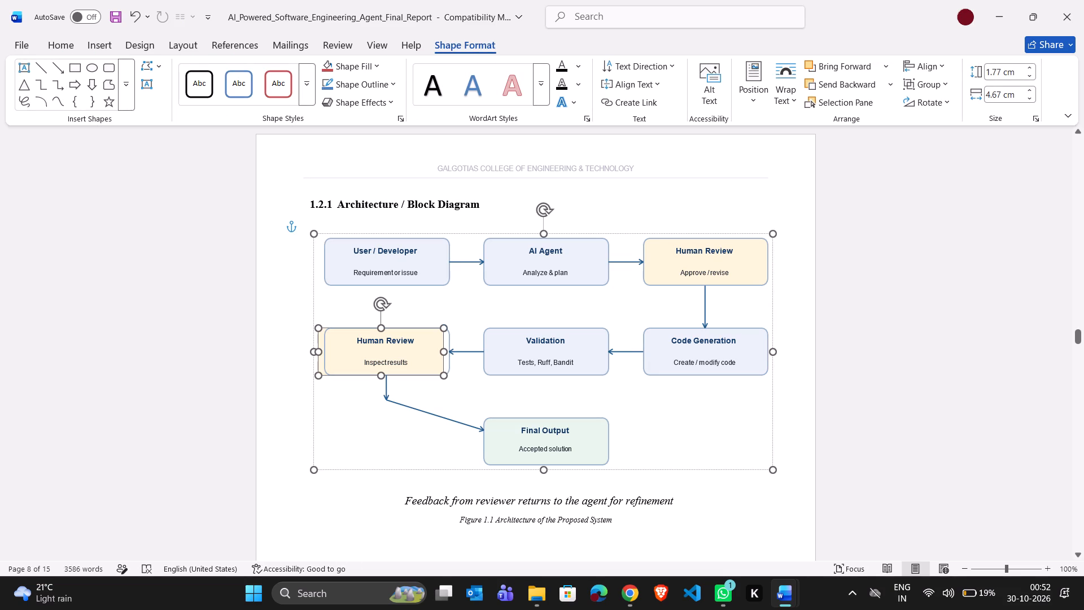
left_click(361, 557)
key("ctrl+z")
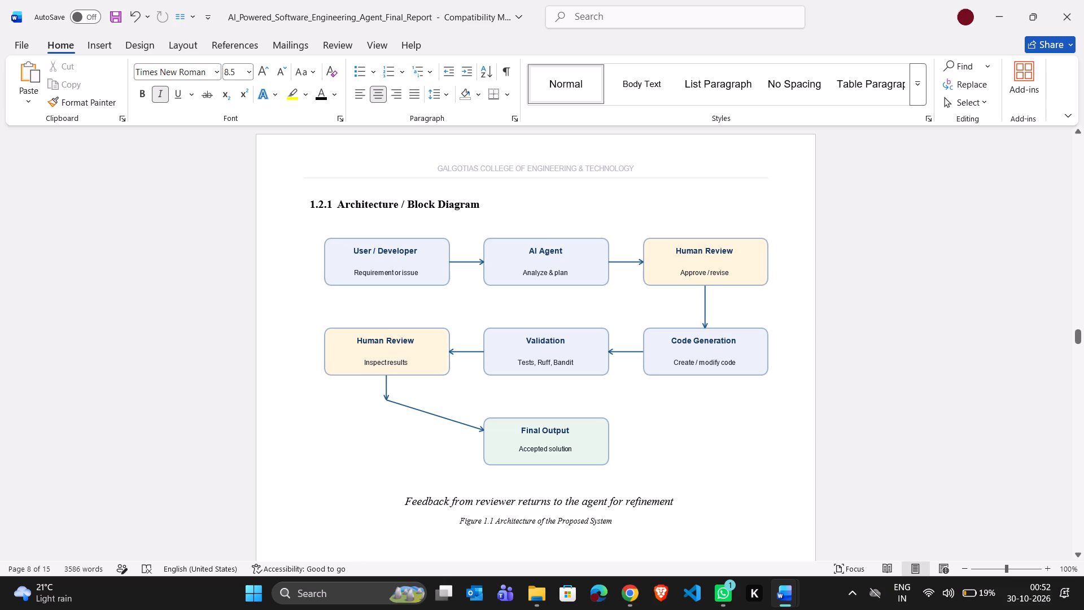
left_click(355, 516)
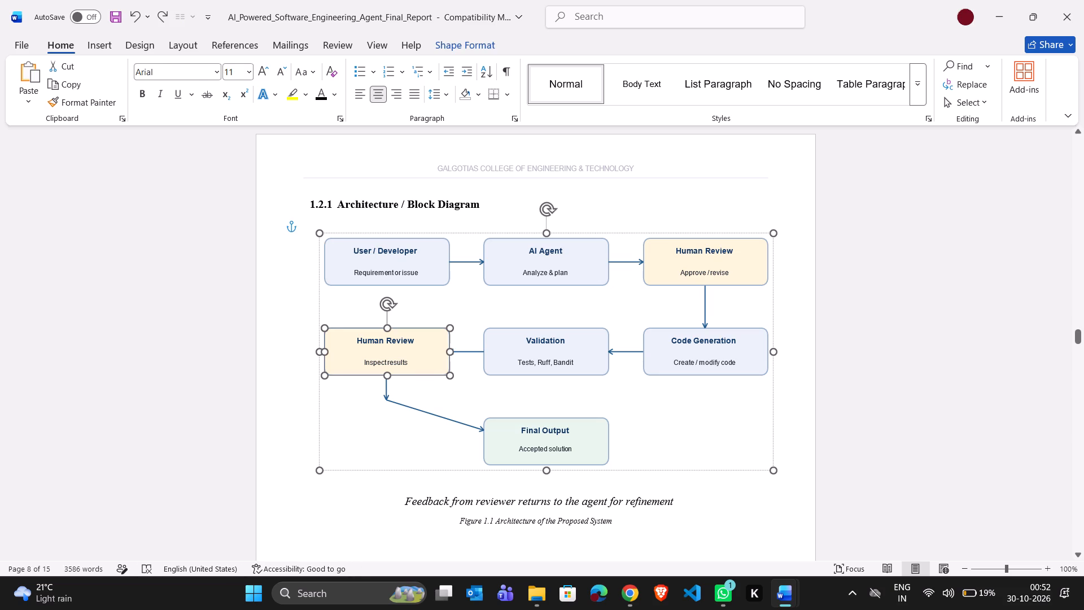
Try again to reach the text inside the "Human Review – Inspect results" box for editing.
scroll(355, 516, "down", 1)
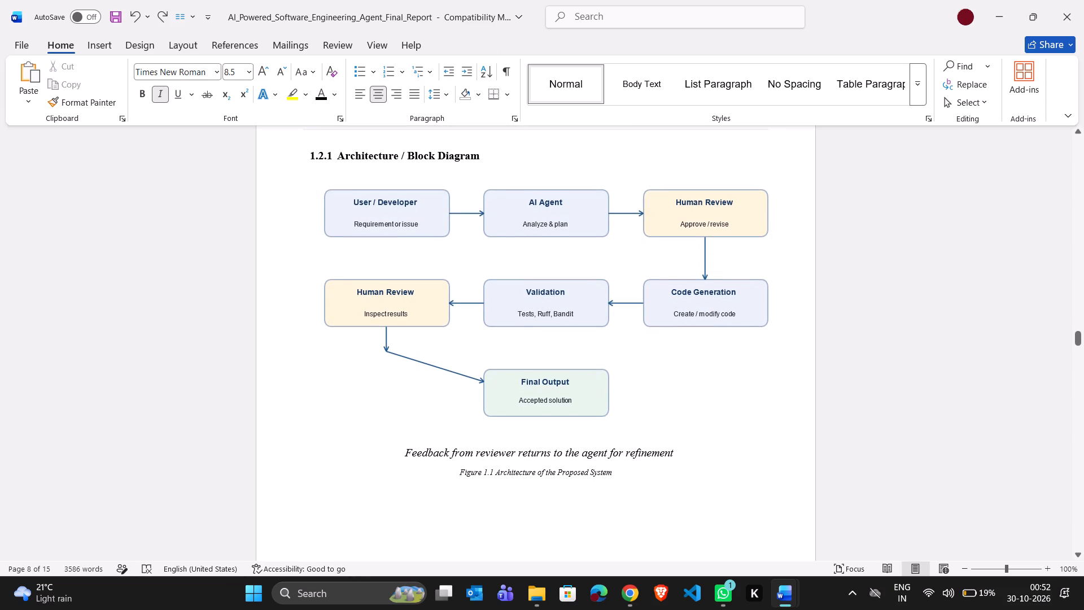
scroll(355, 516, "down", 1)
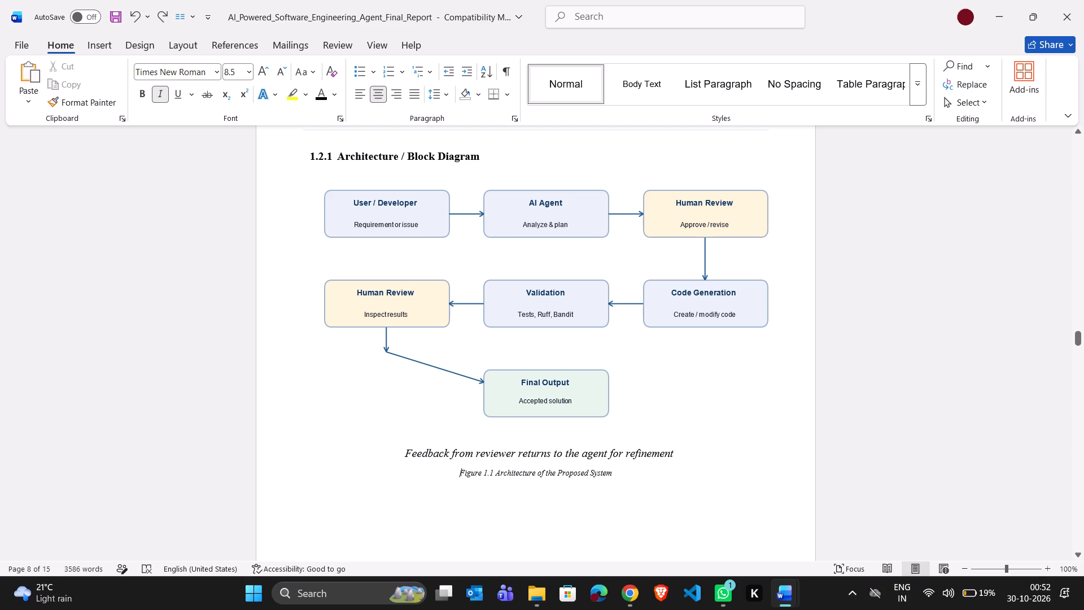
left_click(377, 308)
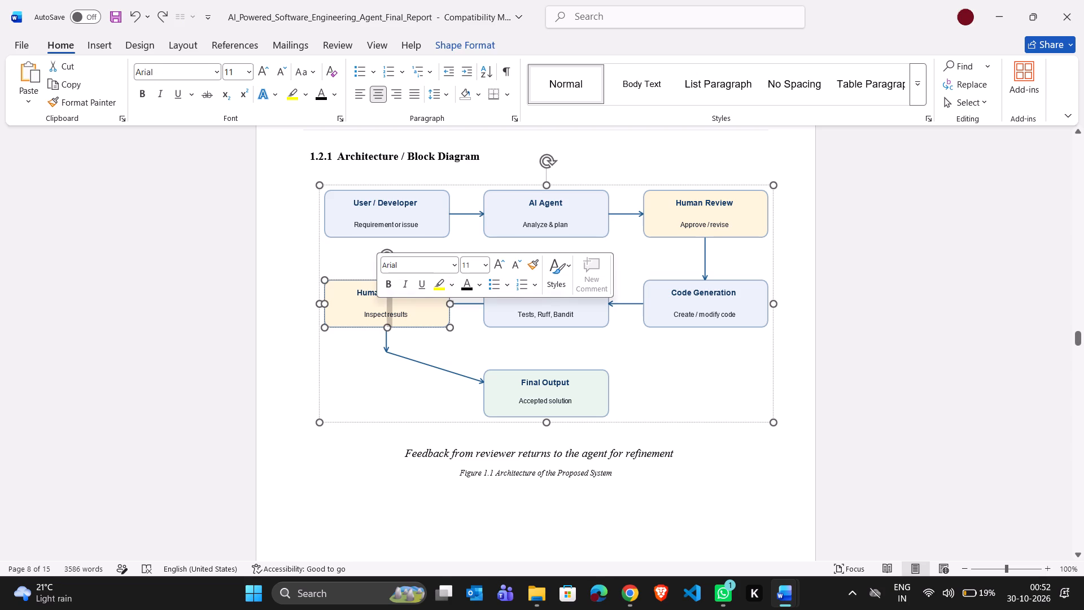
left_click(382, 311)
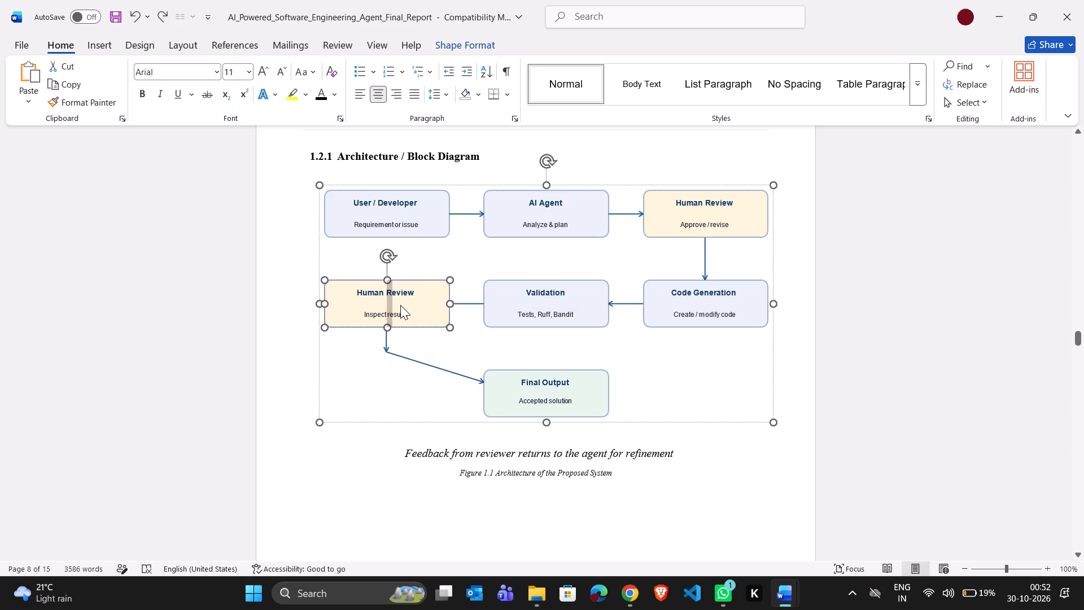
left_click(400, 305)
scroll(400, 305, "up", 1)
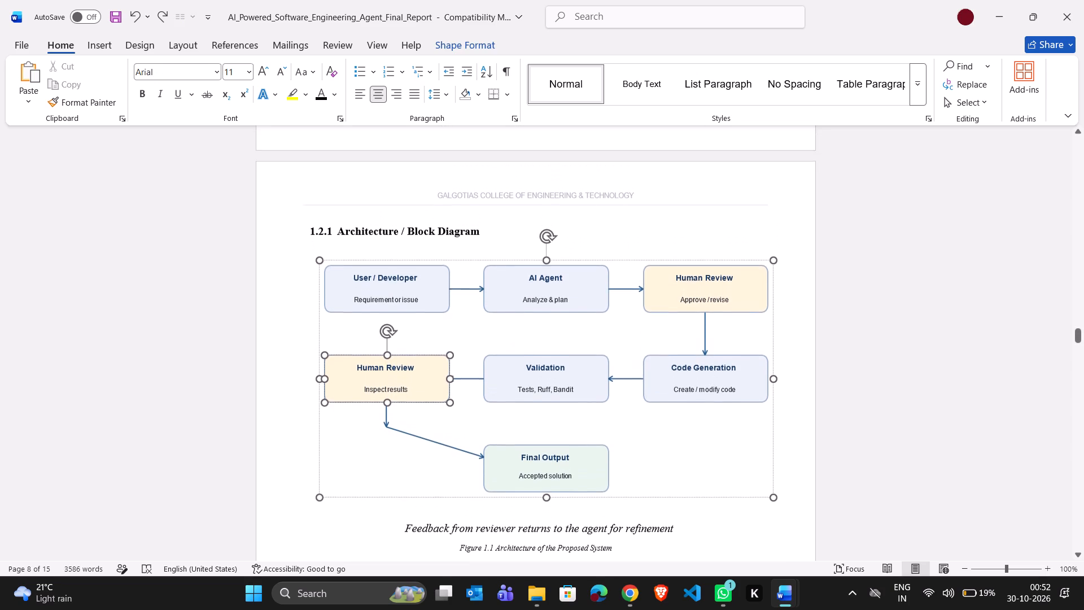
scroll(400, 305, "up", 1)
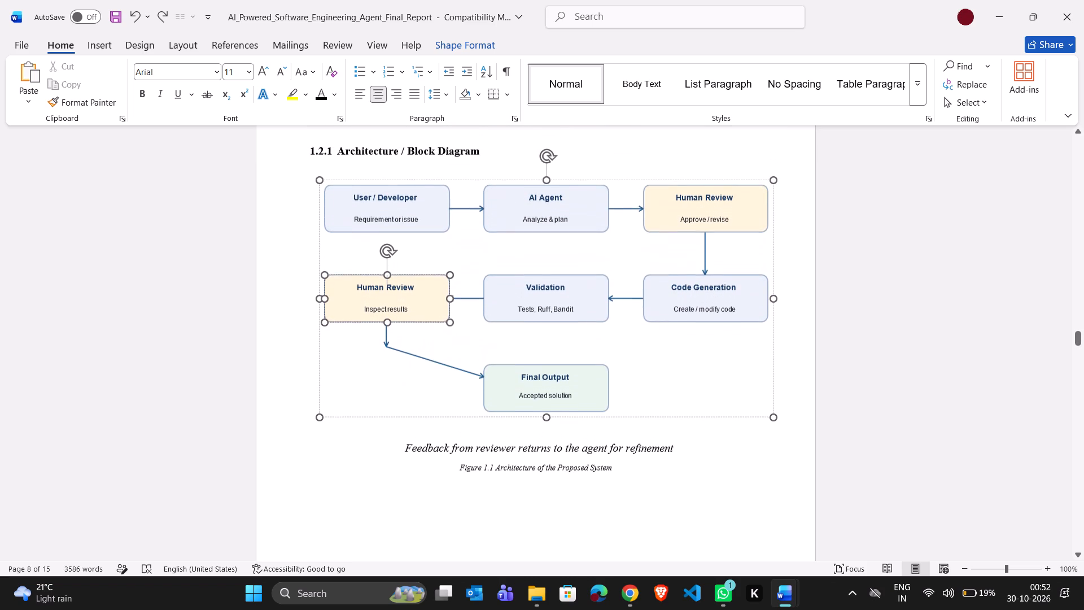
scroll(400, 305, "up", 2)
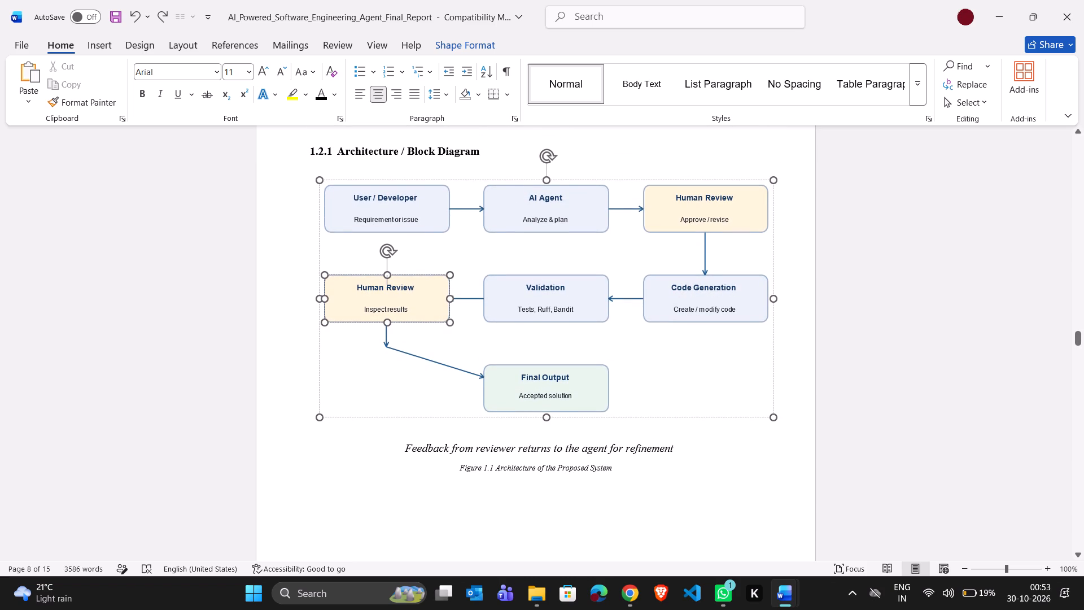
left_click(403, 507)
Center the "LITERATURE REVIEW" chapter heading on page 9 and set its text to font size 14.
scroll(403, 507, "down", 3)
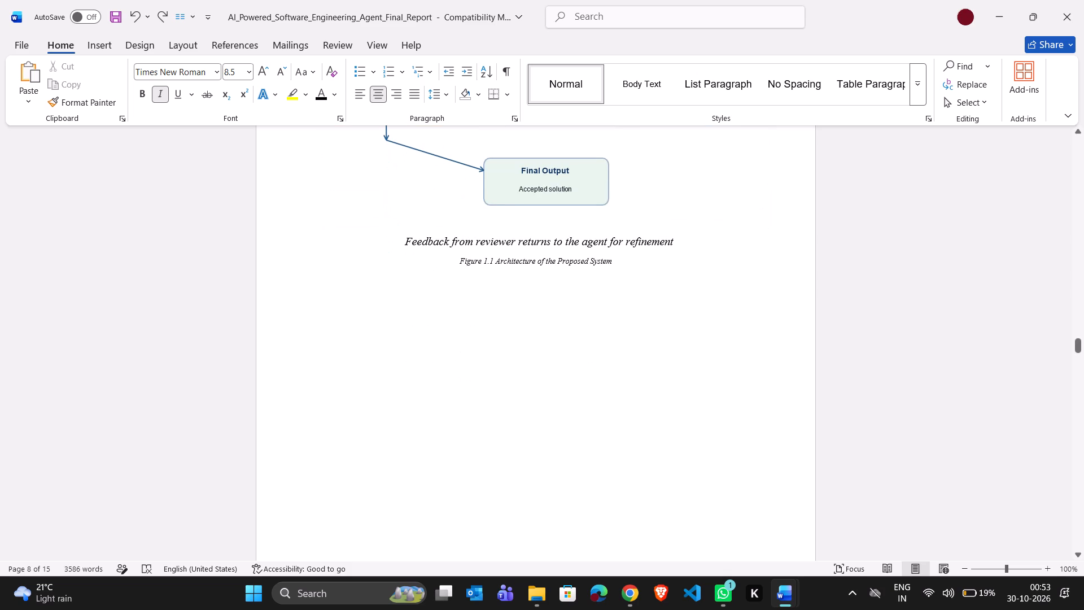
scroll(403, 507, "down", 1)
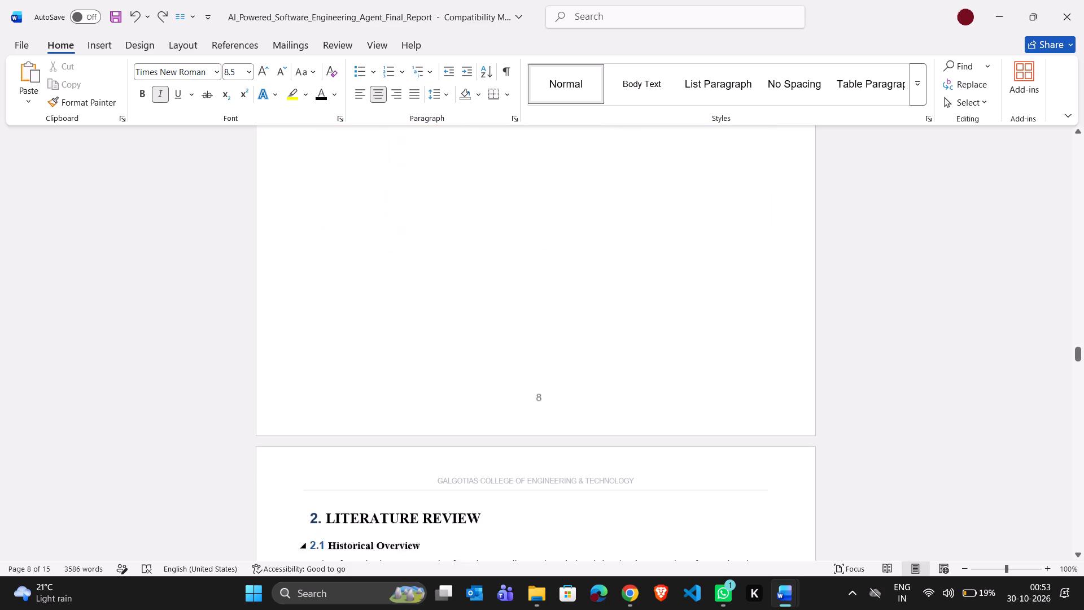
scroll(403, 507, "down", 3)
scroll(479, 323, "up", 1)
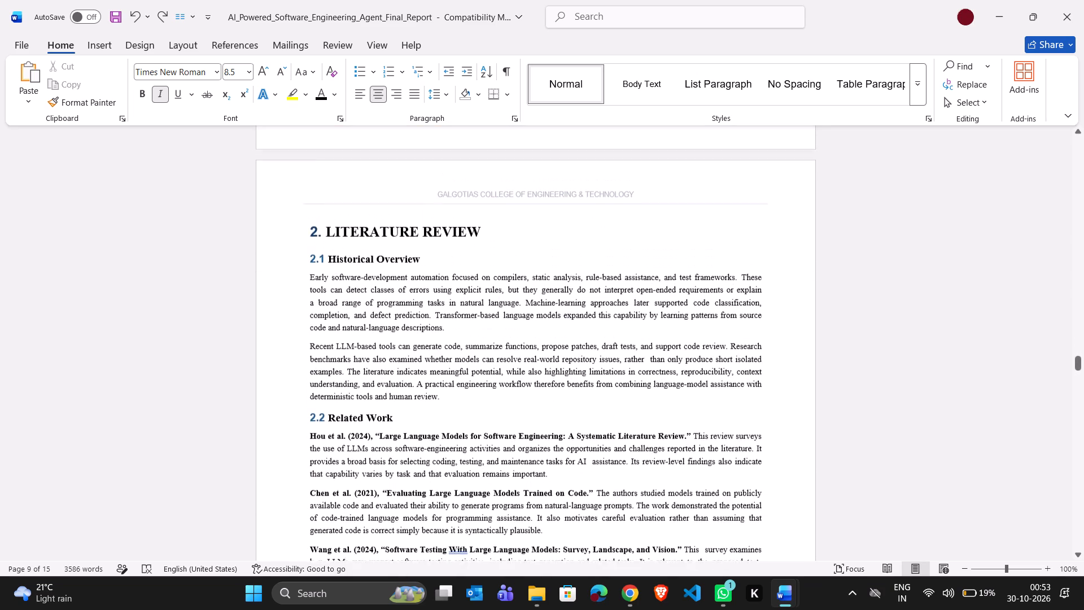
scroll(479, 323, "up", 1)
left_click_drag(488, 239, 331, 235)
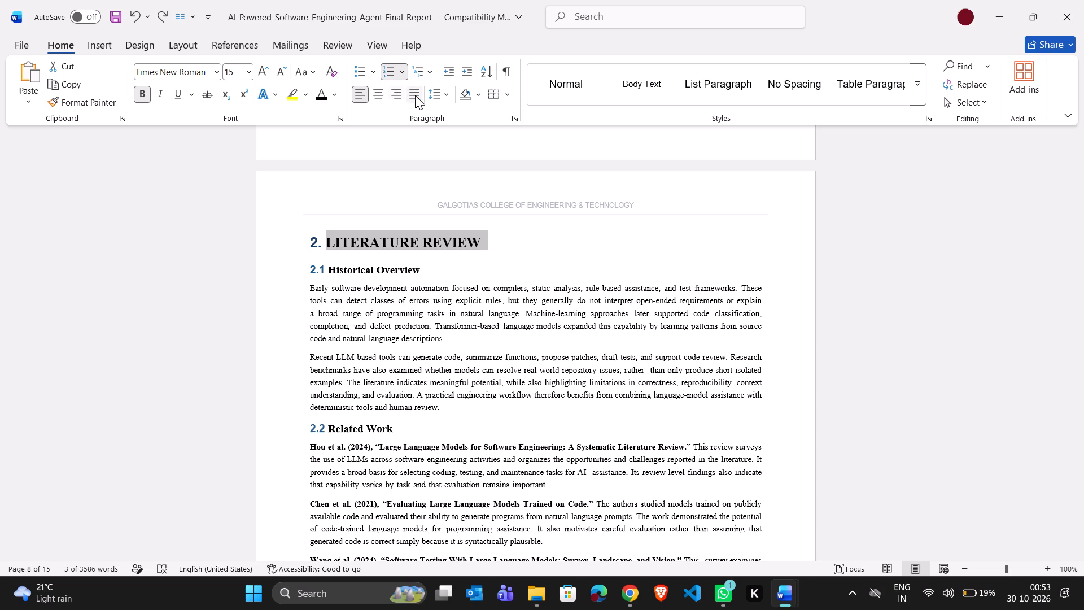
left_click(382, 95)
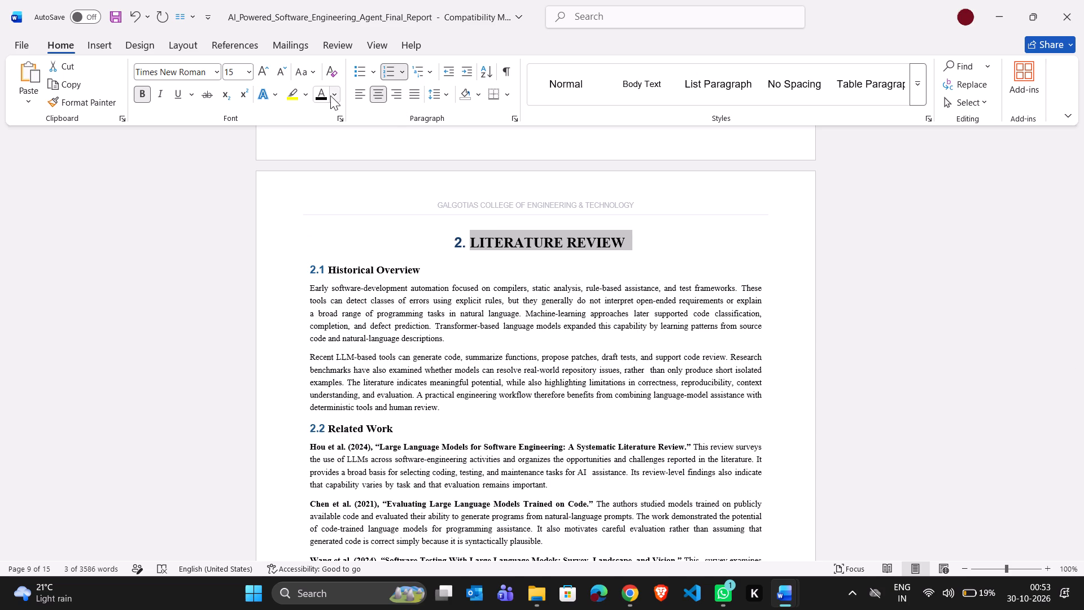
left_click(247, 71)
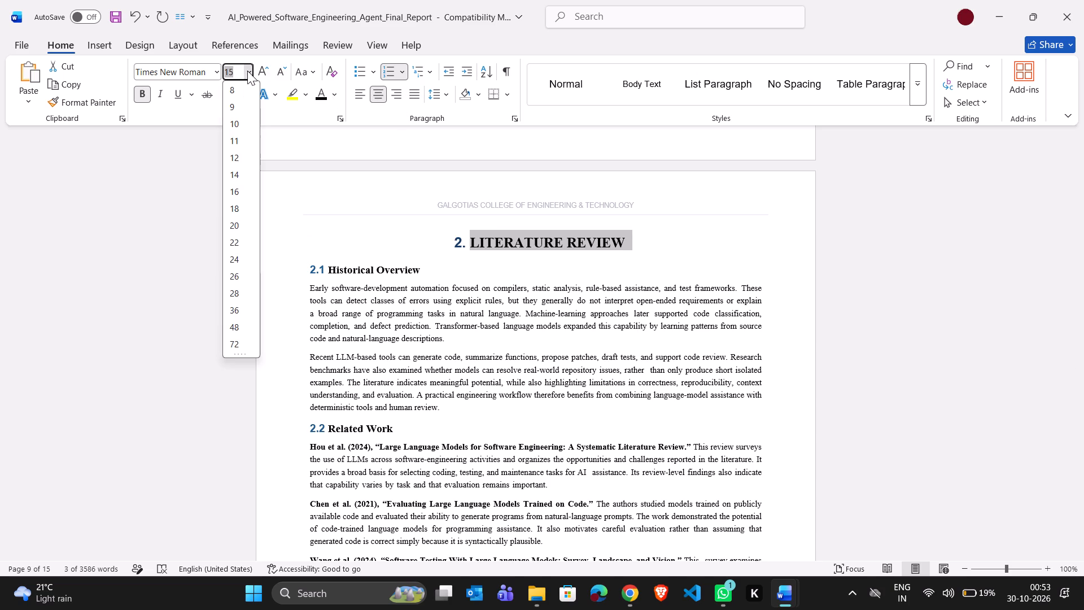
left_click(240, 173)
left_click(108, 311)
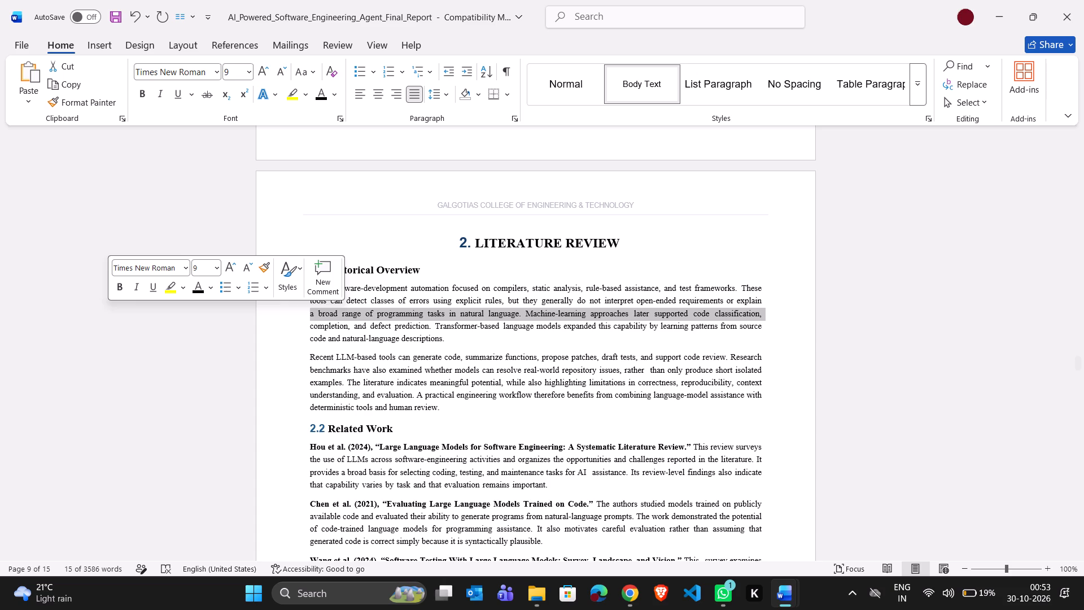
Set the Literature Review text from the "Historical Overview" subheading through the paragraph under "2.3.1 Statement" to font size 12.
left_click(229, 352)
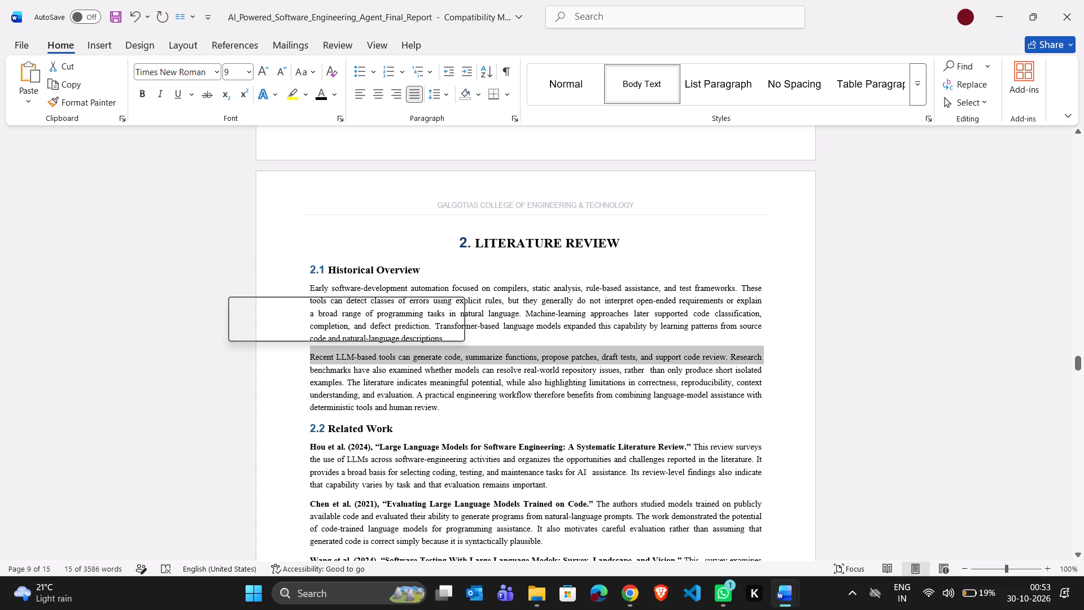
left_click(395, 269)
left_click_drag(435, 265, 330, 265)
left_click(330, 265)
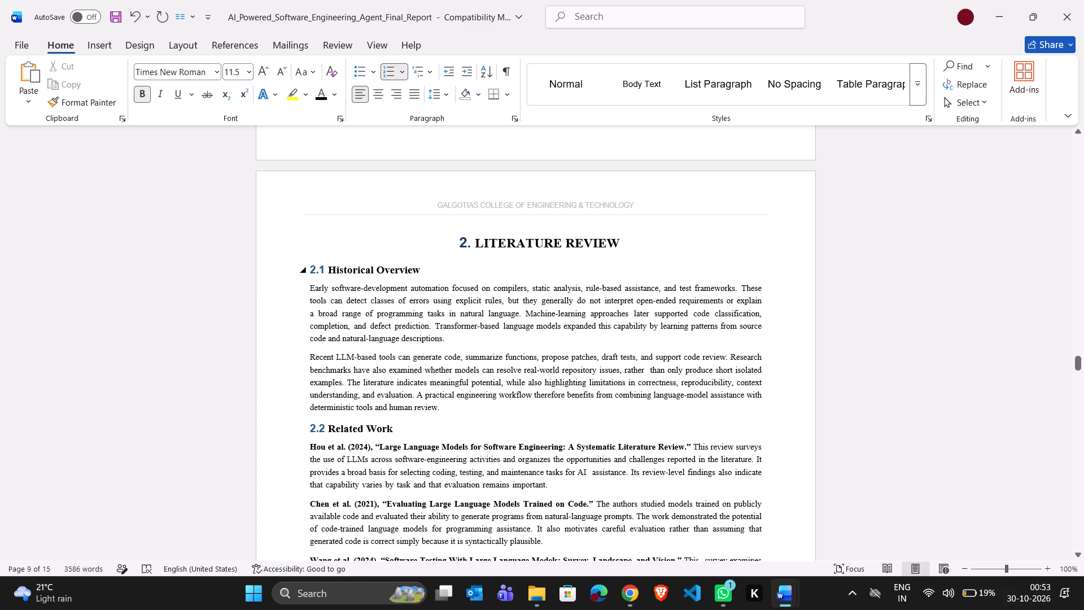
left_click_drag(330, 269, 497, 487)
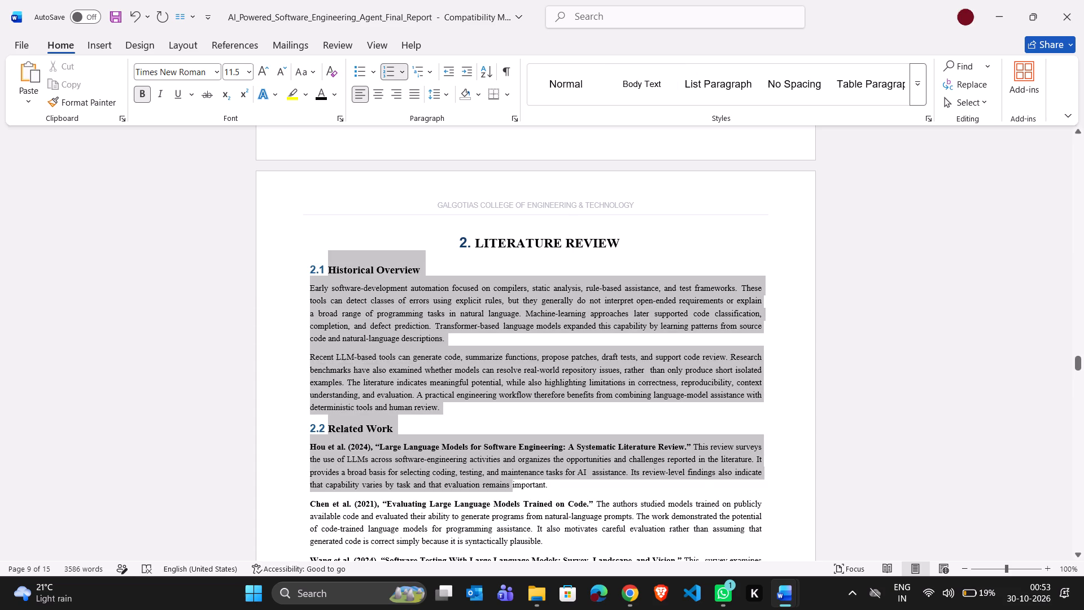
left_click_drag(497, 487, 513, 448)
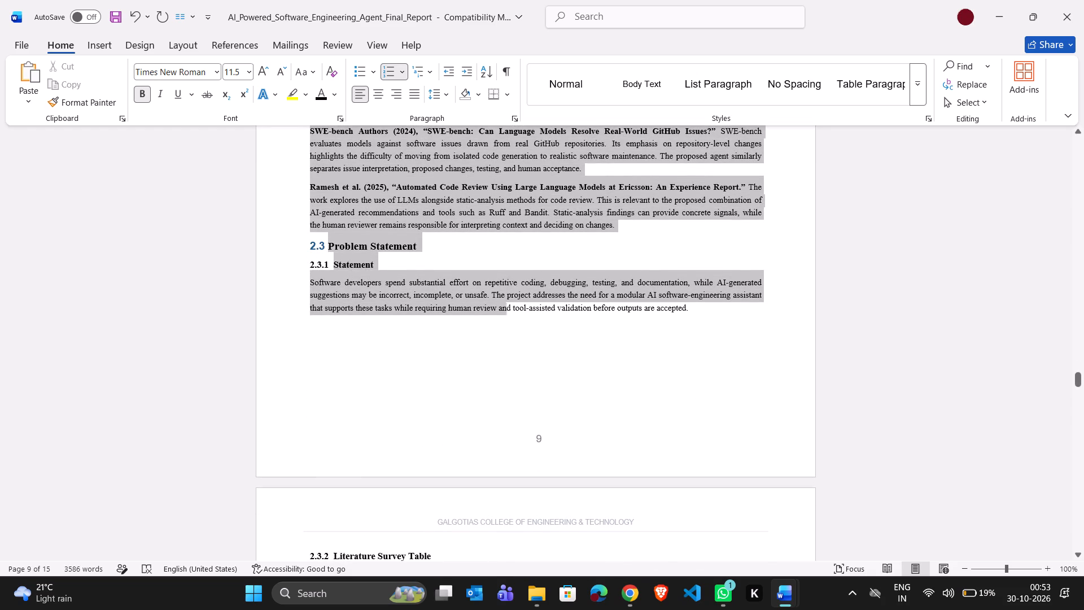
left_click_drag(513, 448, 613, 375)
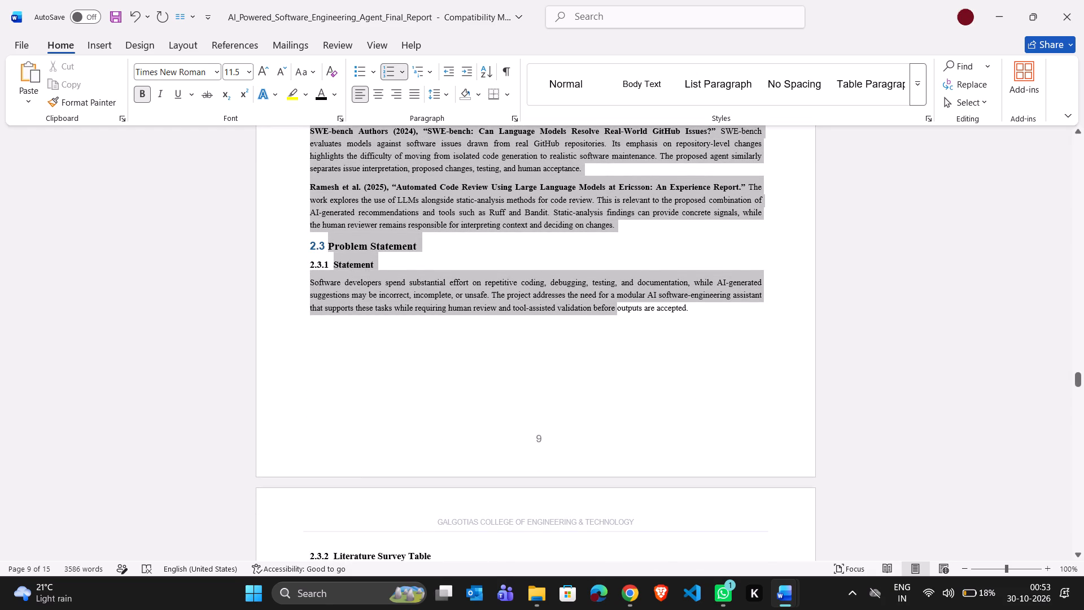
left_click_drag(613, 375, 738, 403)
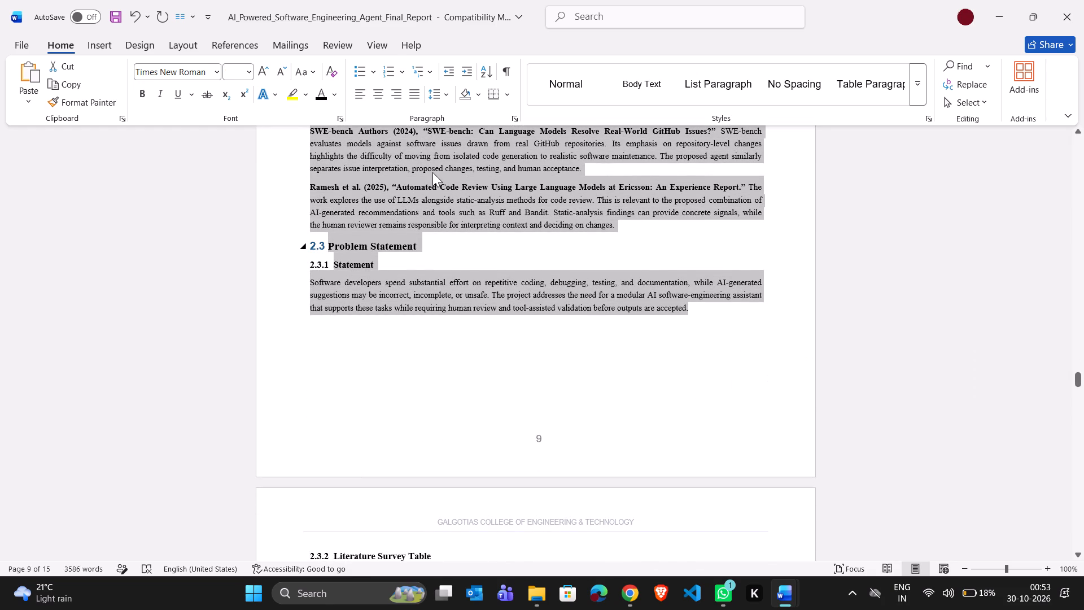
left_click(250, 76)
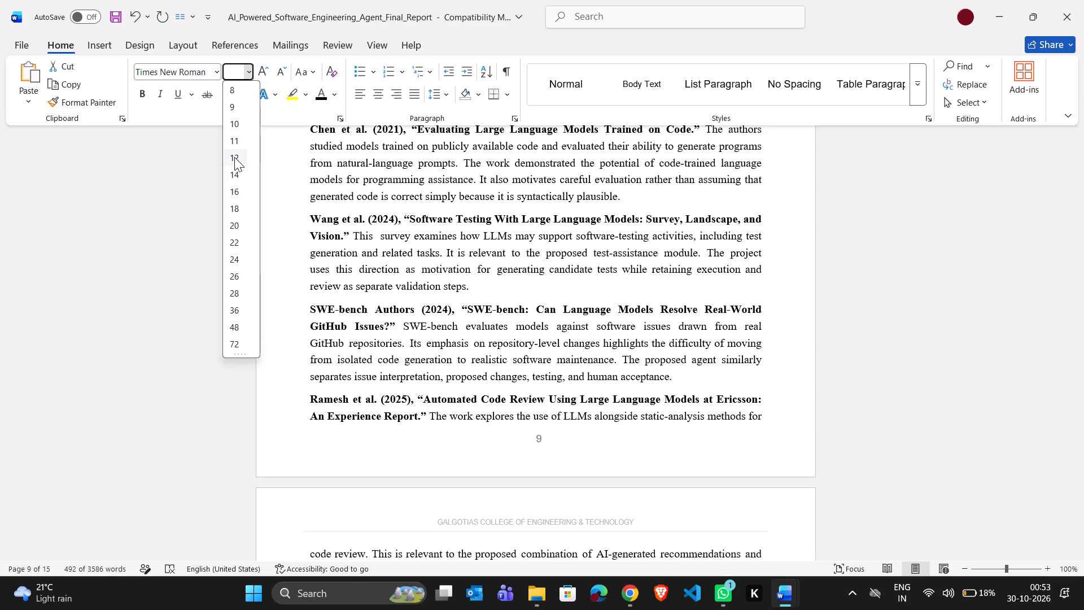
left_click(234, 157)
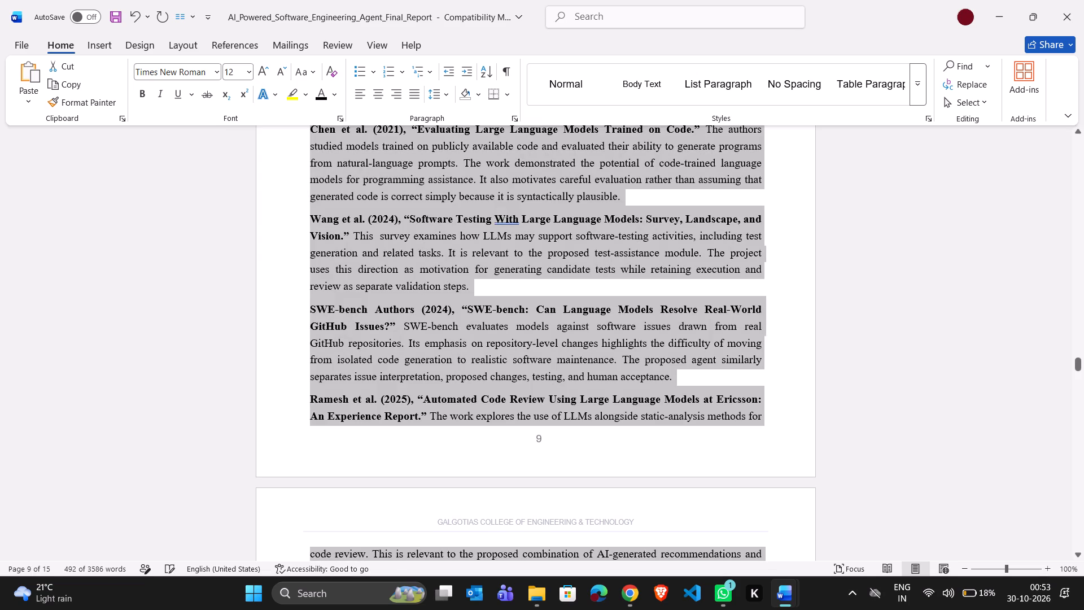
left_click(268, 331)
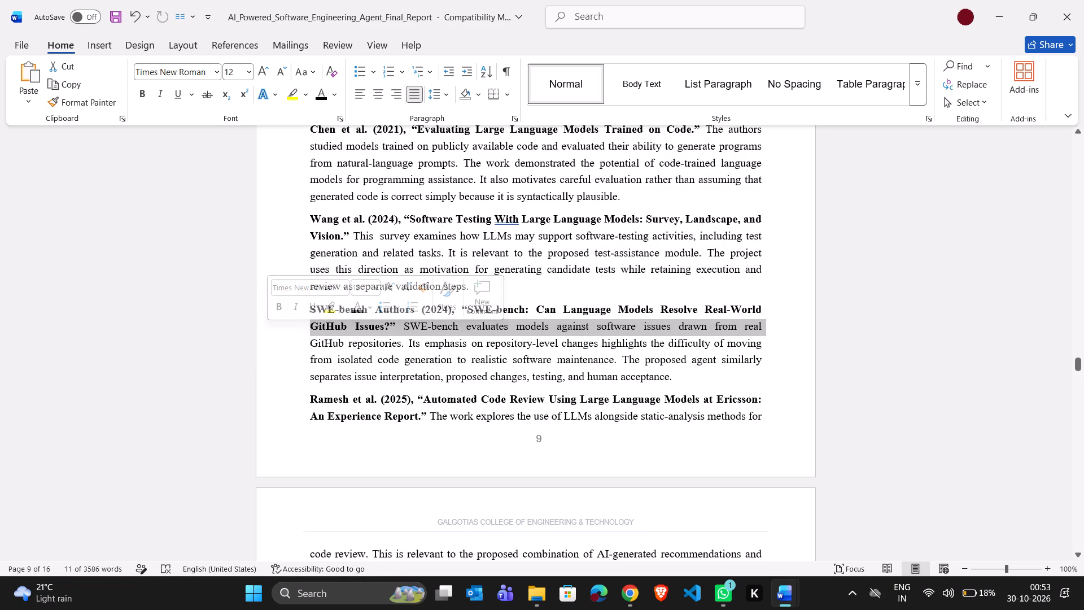
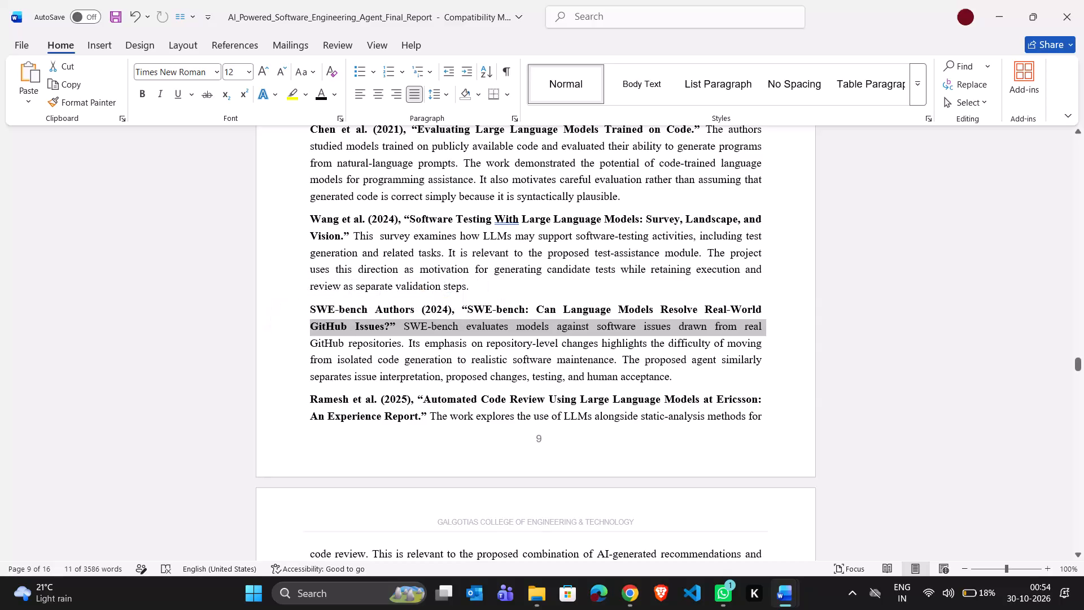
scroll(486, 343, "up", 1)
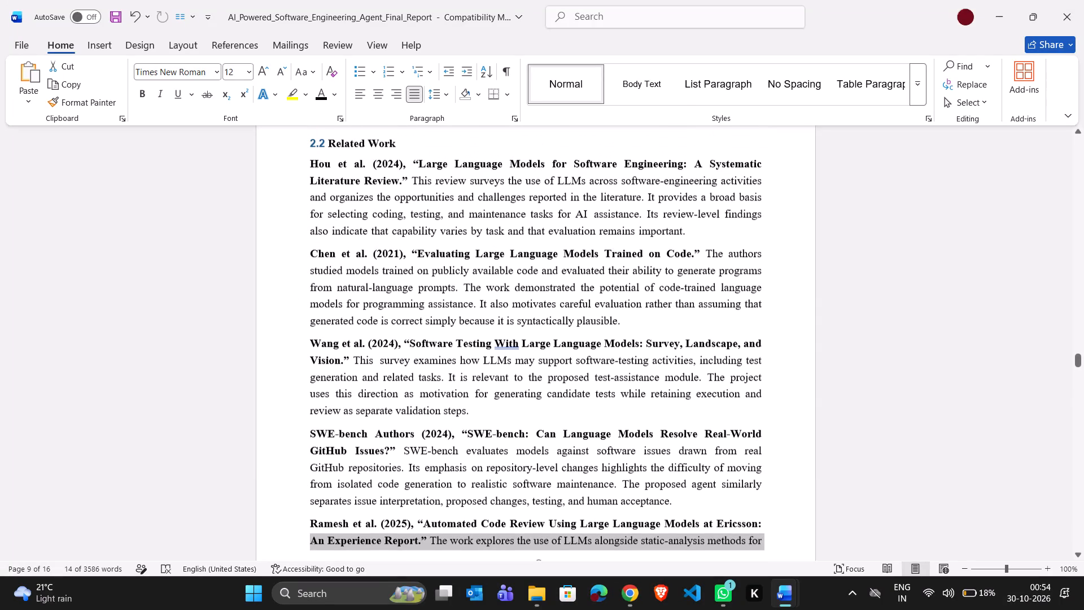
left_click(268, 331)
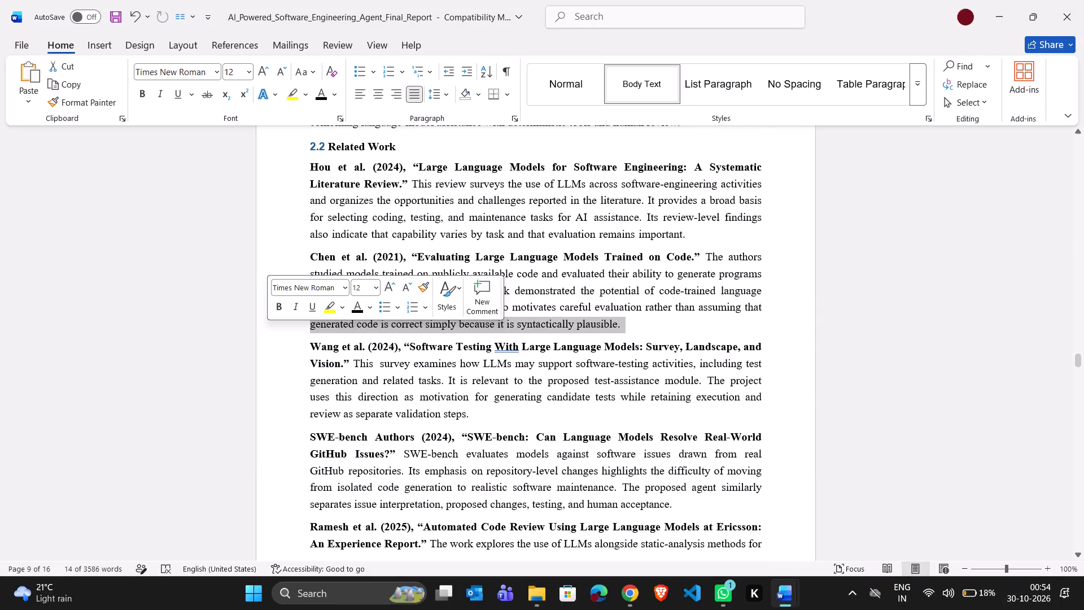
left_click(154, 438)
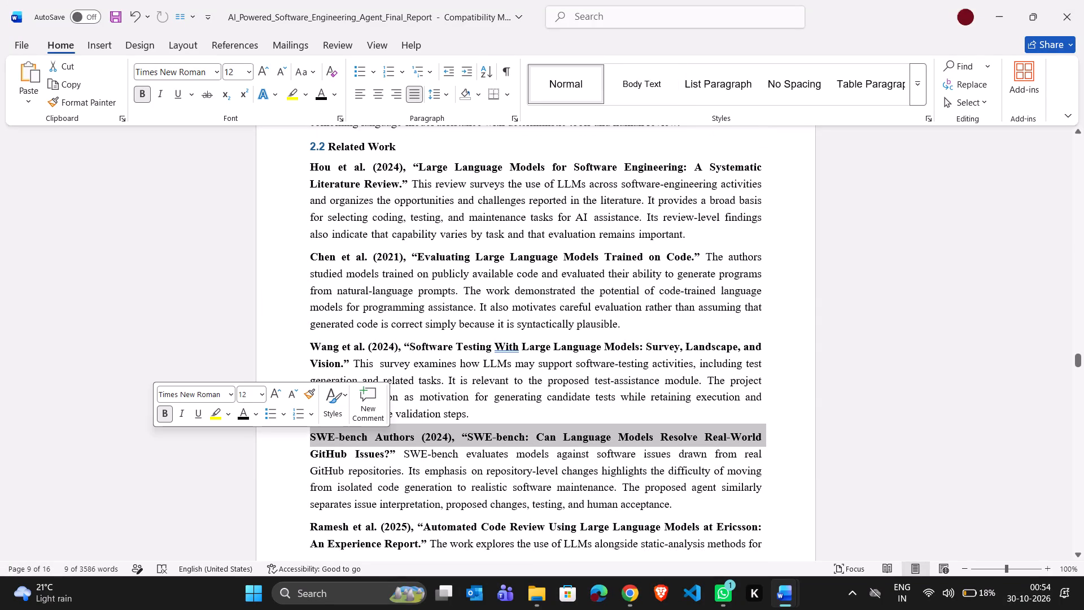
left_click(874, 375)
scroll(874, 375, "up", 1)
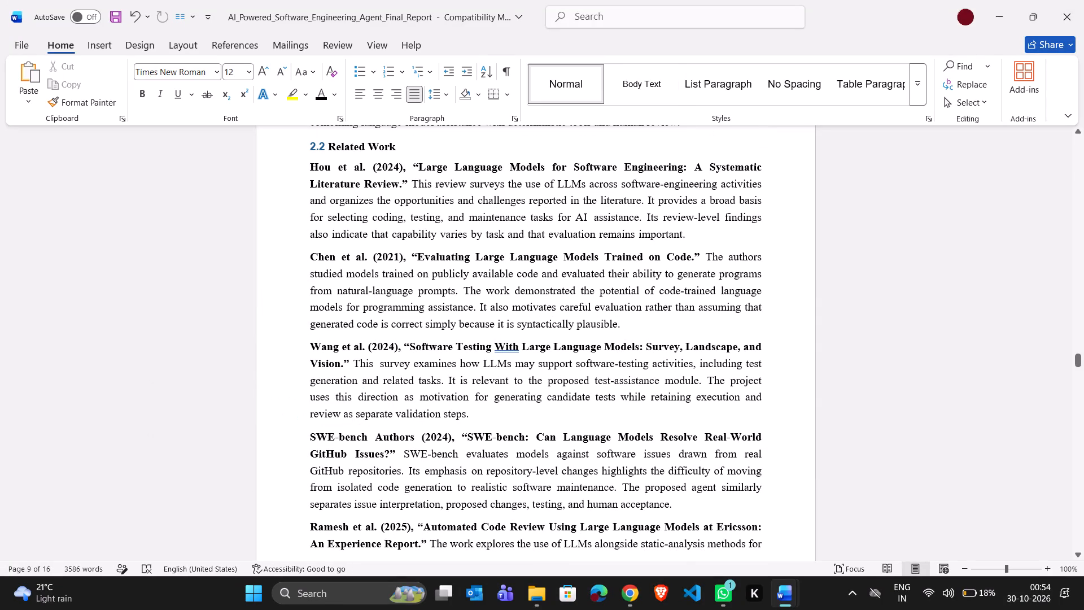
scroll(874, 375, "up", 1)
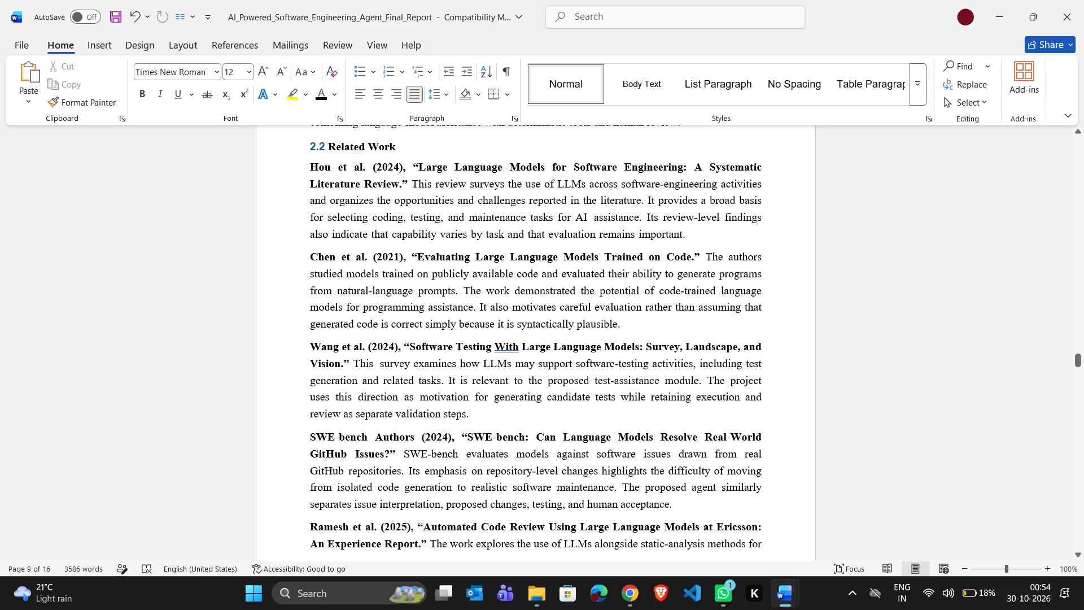
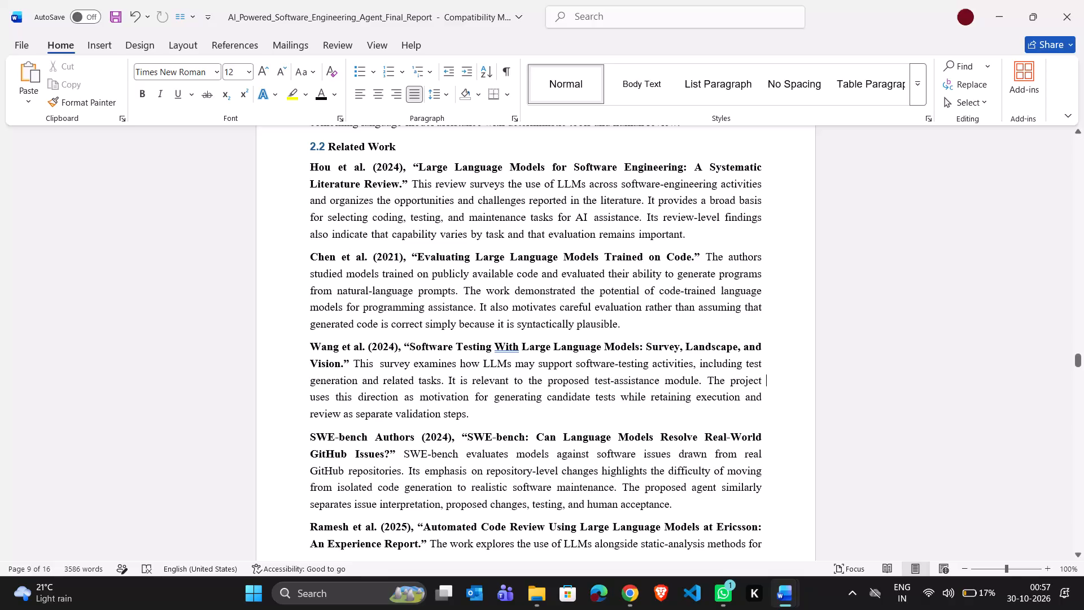
Review the formatting and page layout from the Related Work section through the Literature Survey Table section.
scroll(506, 314, "down", 1)
scroll(417, 408, "down", 2)
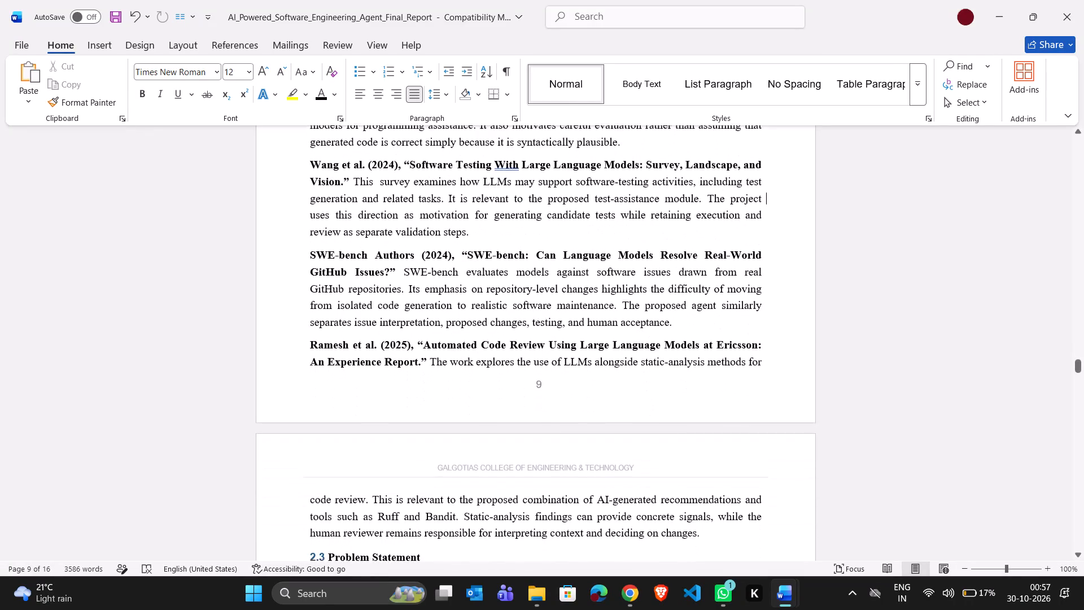
scroll(417, 408, "down", 2)
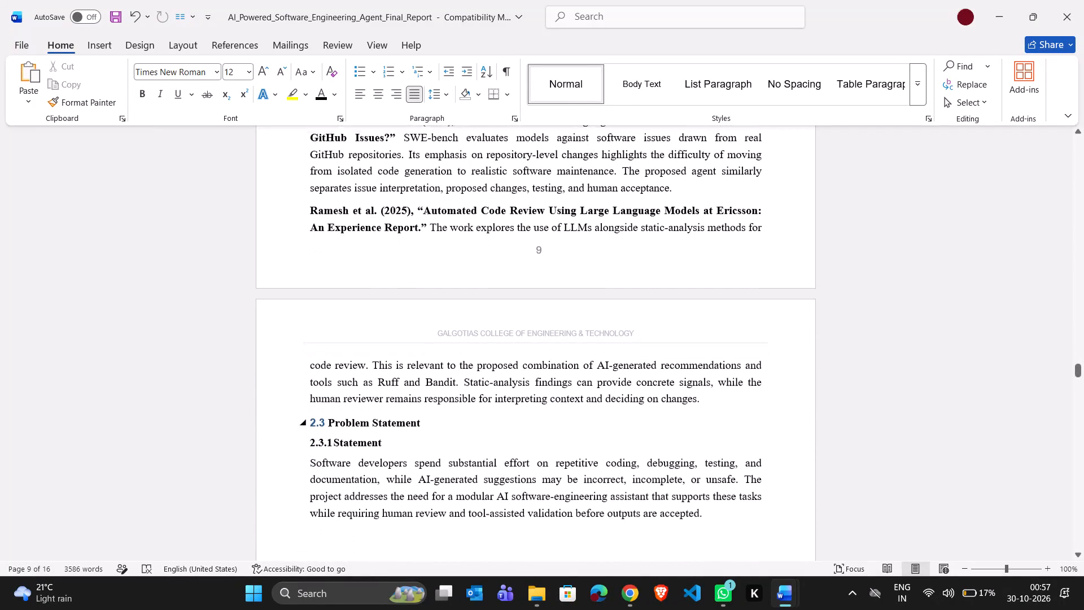
scroll(417, 408, "down", 1)
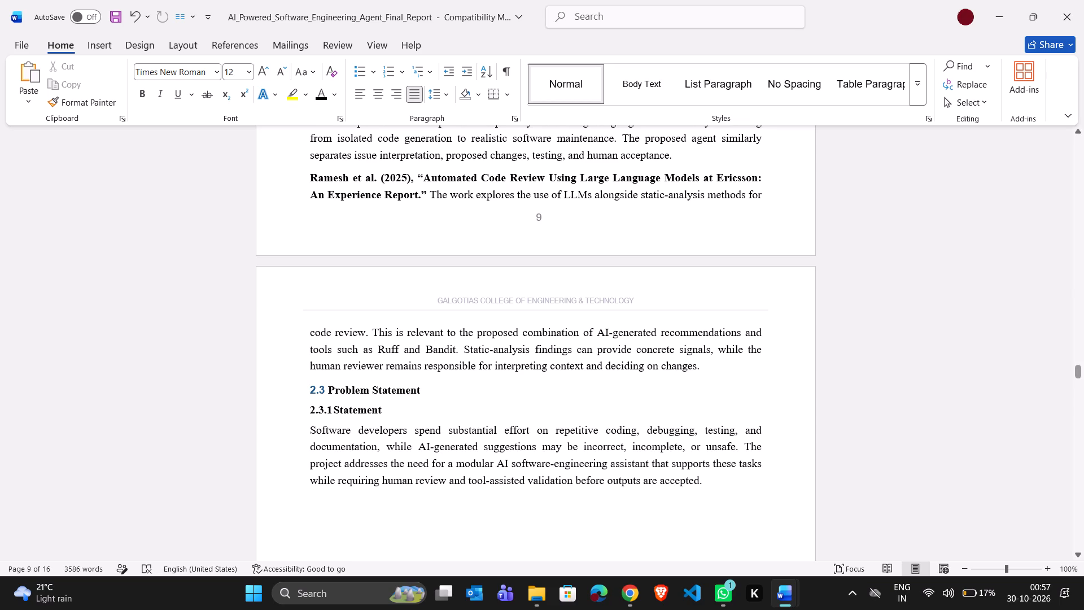
scroll(452, 447, "down", 3)
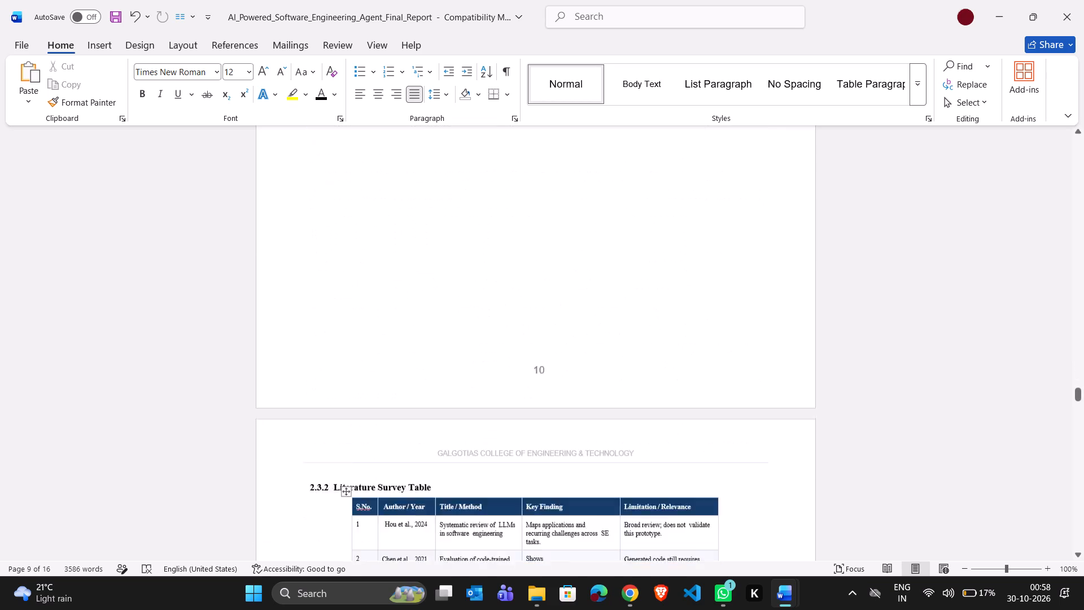
scroll(452, 447, "down", 2)
scroll(452, 447, "up", 2)
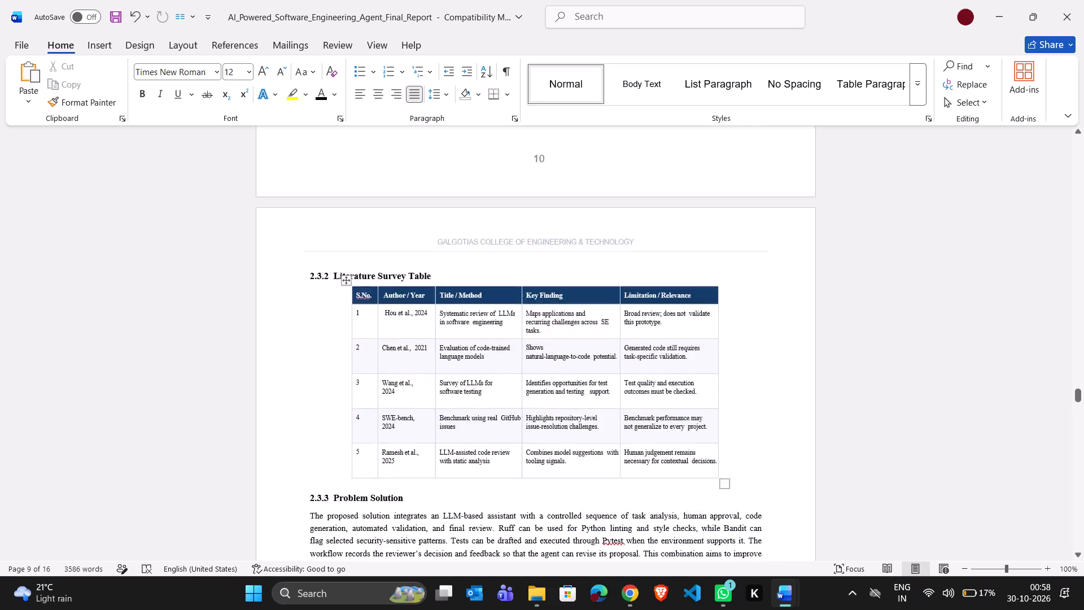
scroll(452, 447, "up", 2)
scroll(452, 447, "down", 1)
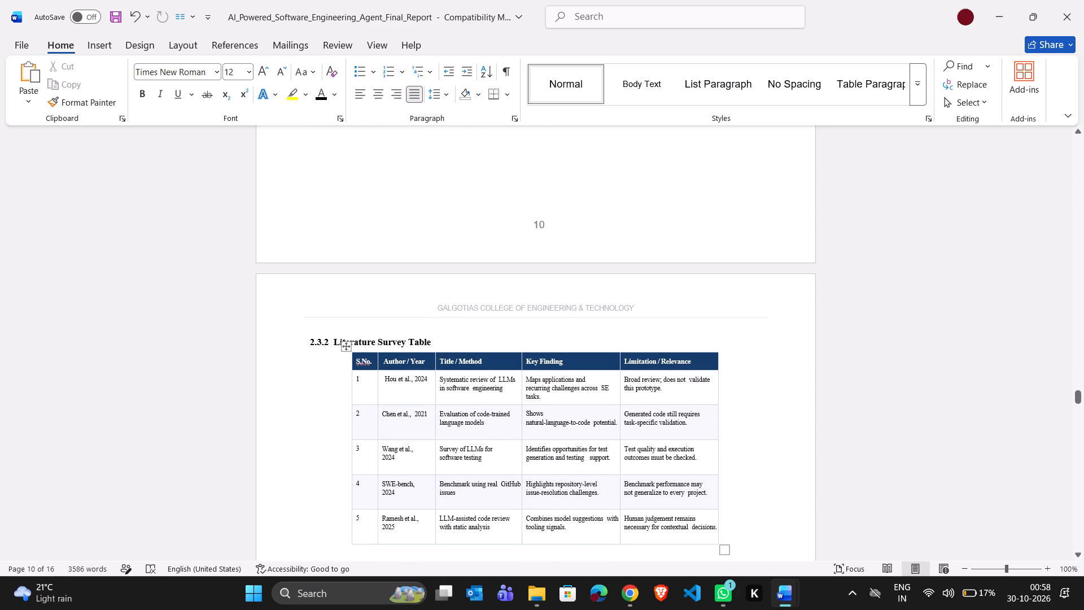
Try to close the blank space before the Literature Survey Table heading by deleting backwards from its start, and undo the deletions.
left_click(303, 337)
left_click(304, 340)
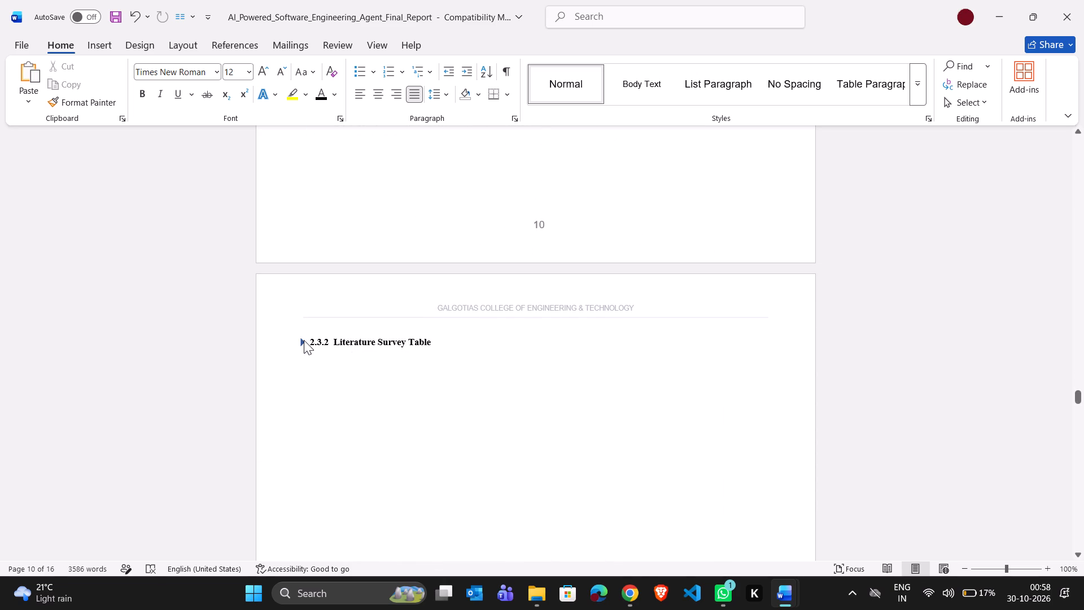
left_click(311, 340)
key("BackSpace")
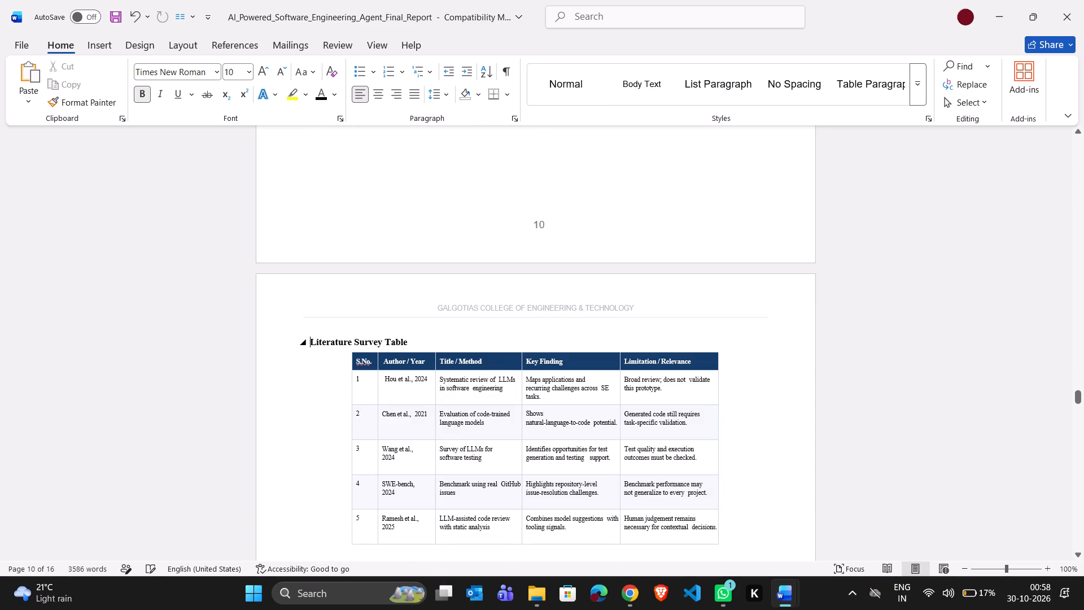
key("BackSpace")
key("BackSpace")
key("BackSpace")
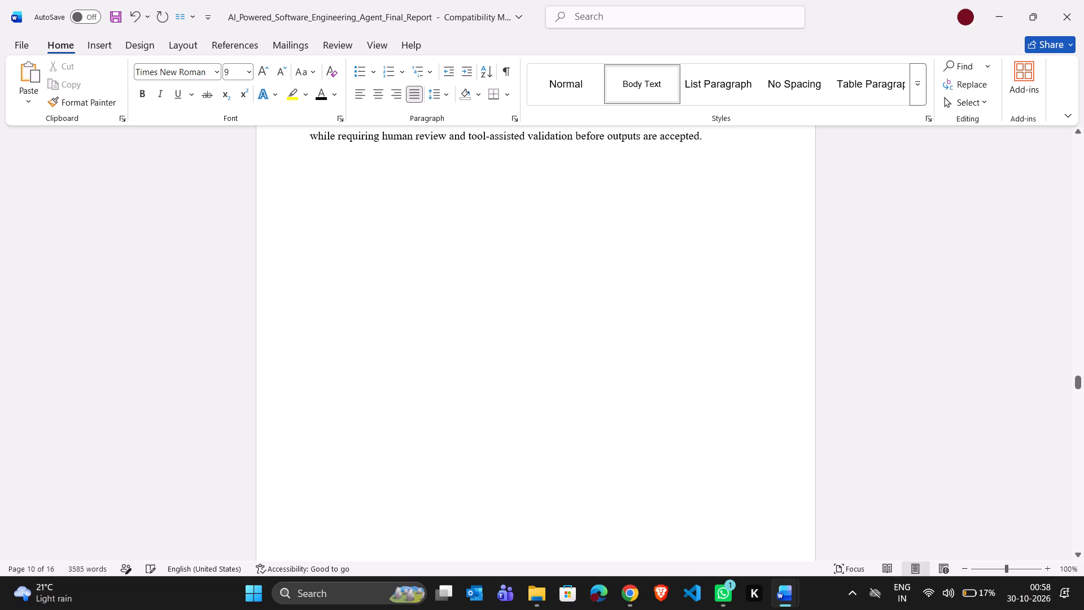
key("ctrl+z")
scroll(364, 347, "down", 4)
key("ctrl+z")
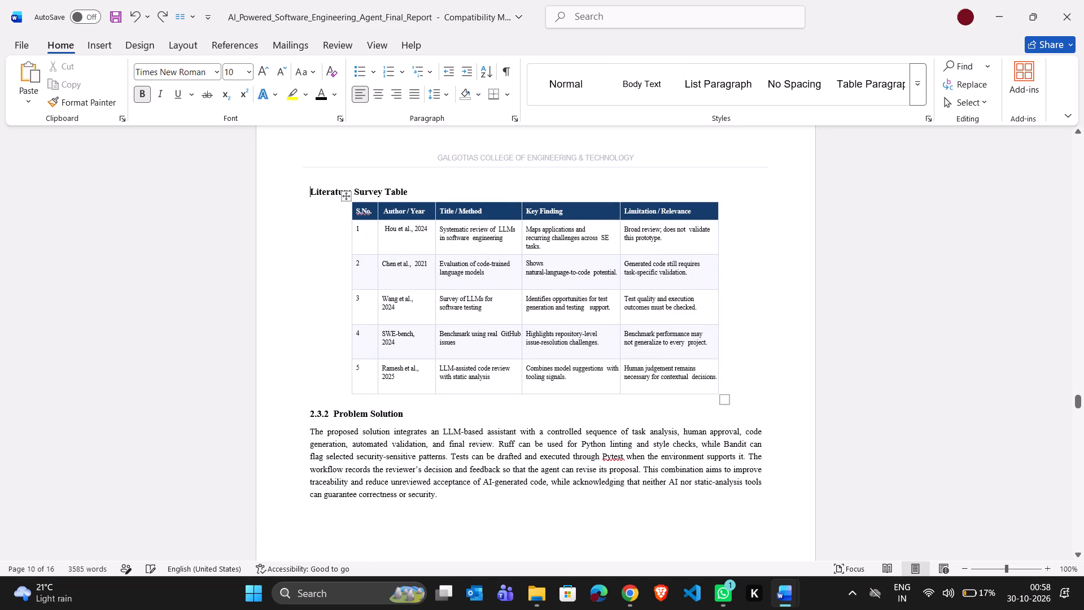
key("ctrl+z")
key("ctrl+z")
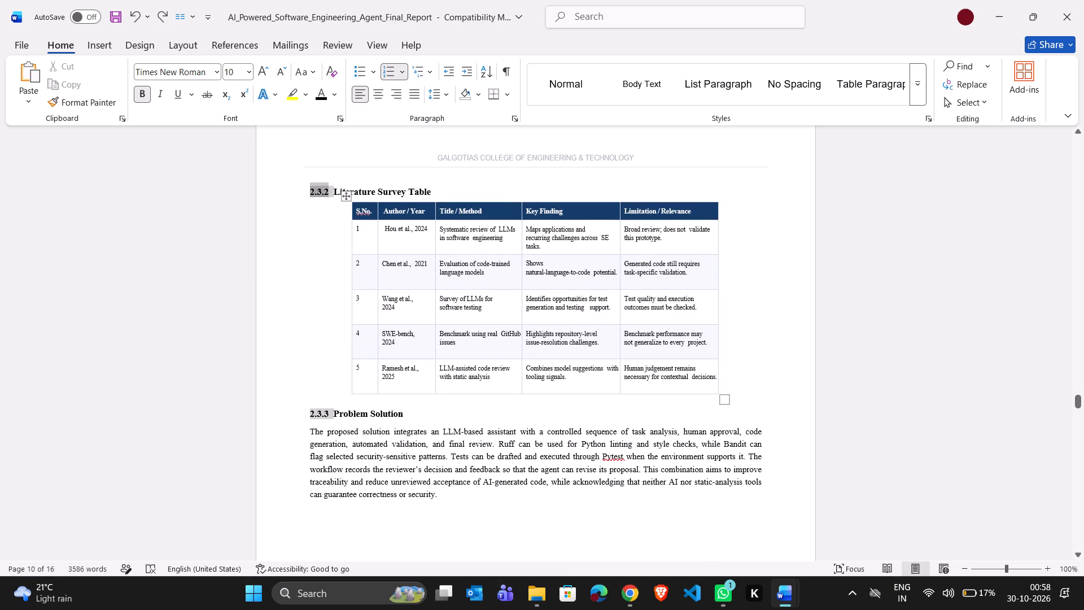
Set the Literature Survey Table heading, its table, and the Problem Solution heading and paragraph to font size 12.
left_click(380, 375)
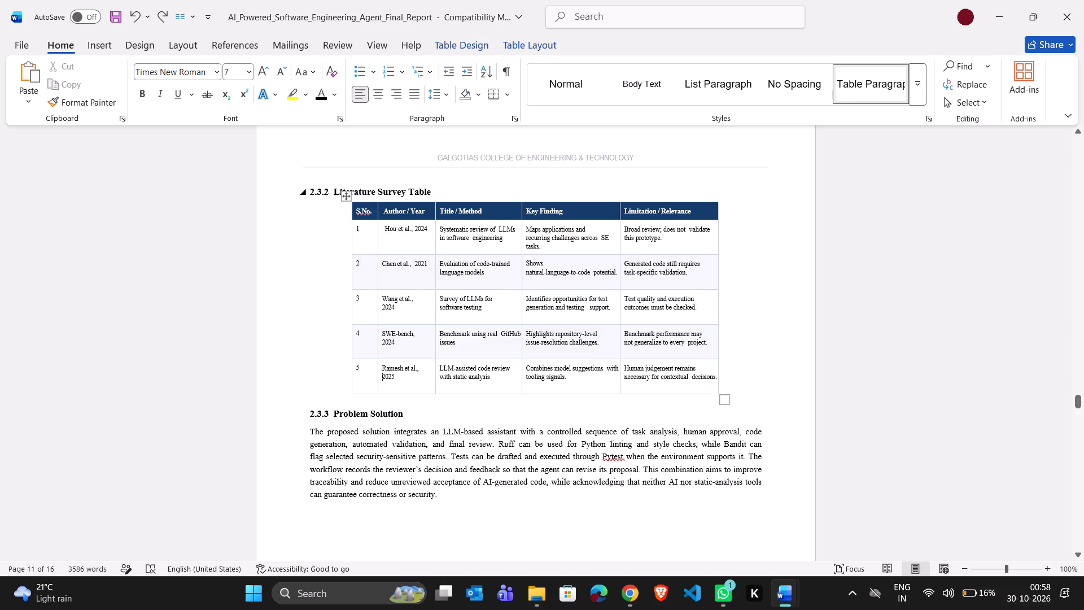
left_click_drag(332, 191, 545, 369)
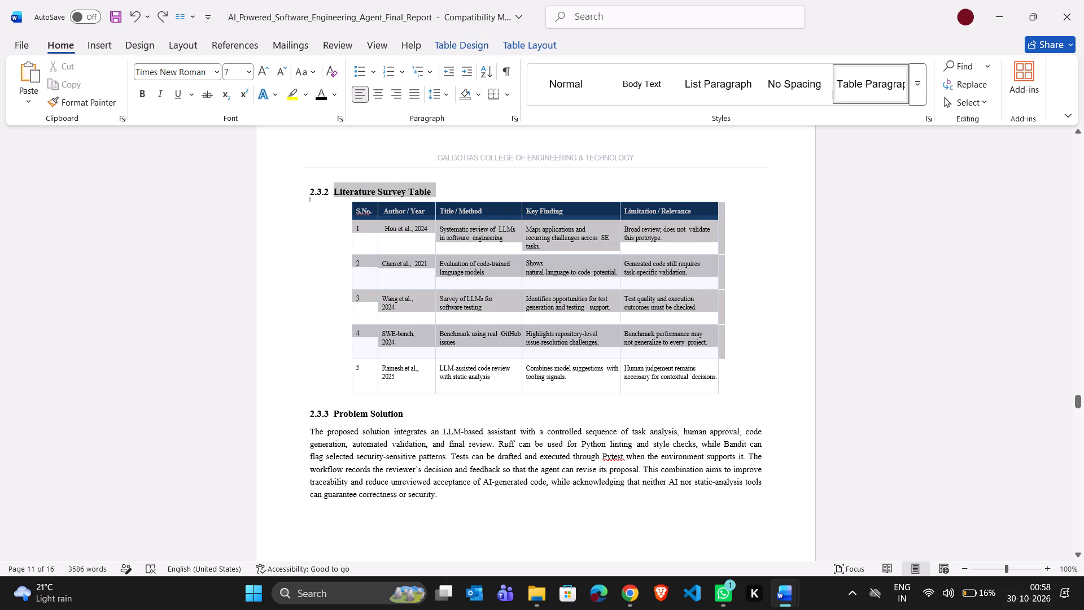
left_click_drag(545, 369, 703, 491)
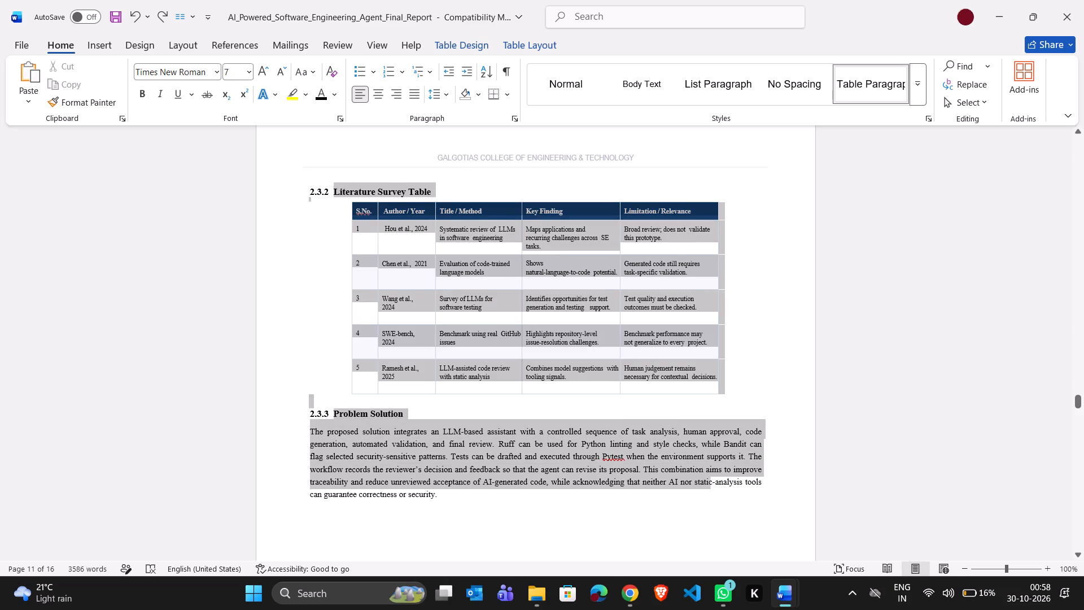
left_click_drag(703, 491, 627, 558)
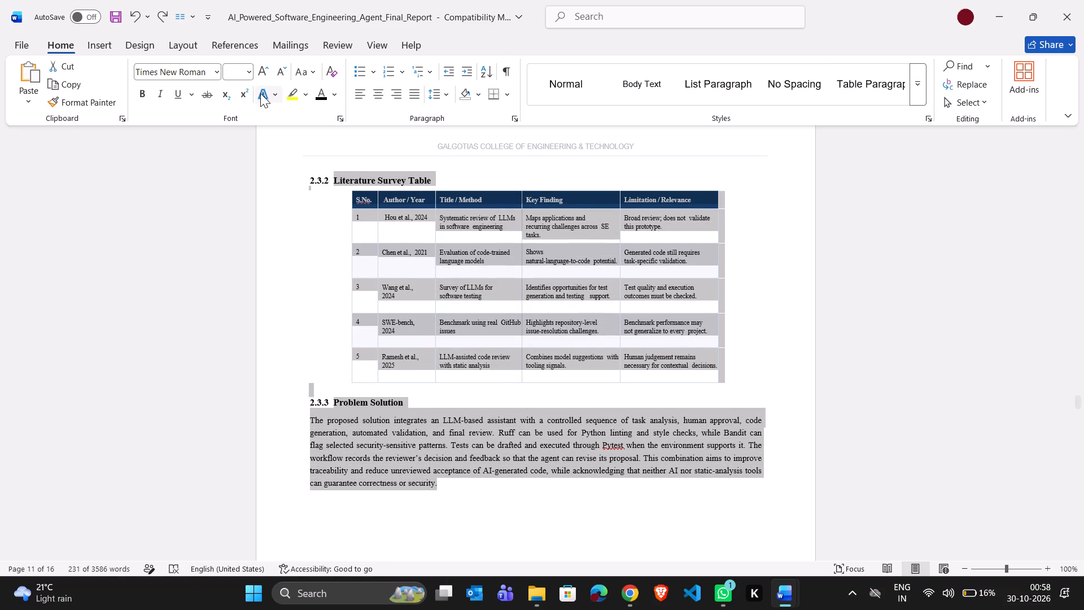
left_click(235, 76)
type("12")
key("Return")
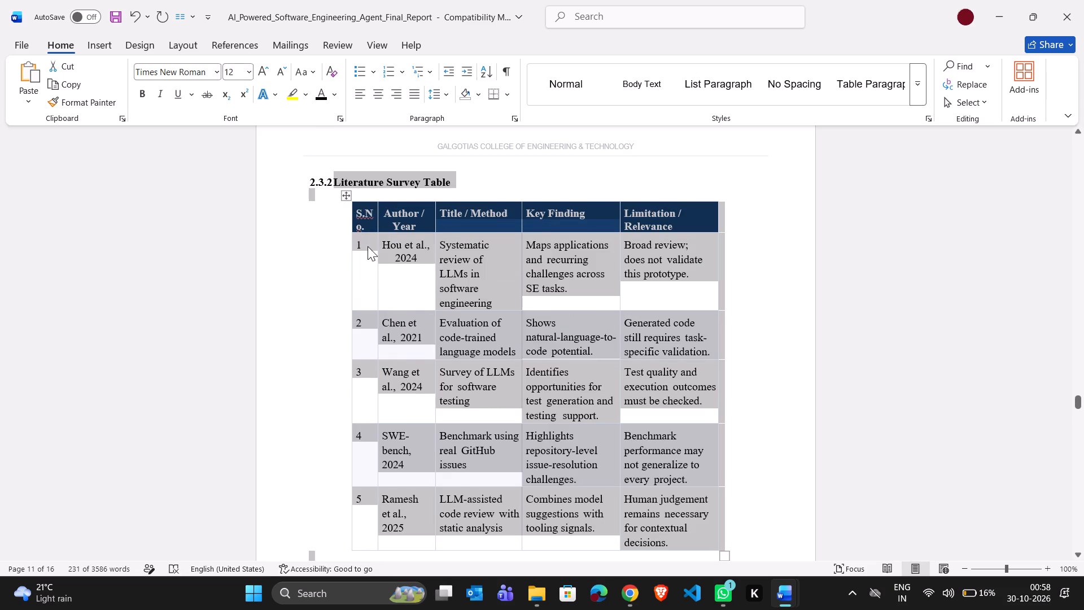
Enlarge the whole Literature Survey Table slightly from its lower-right corner, widening it toward the right page margin.
left_click(327, 243)
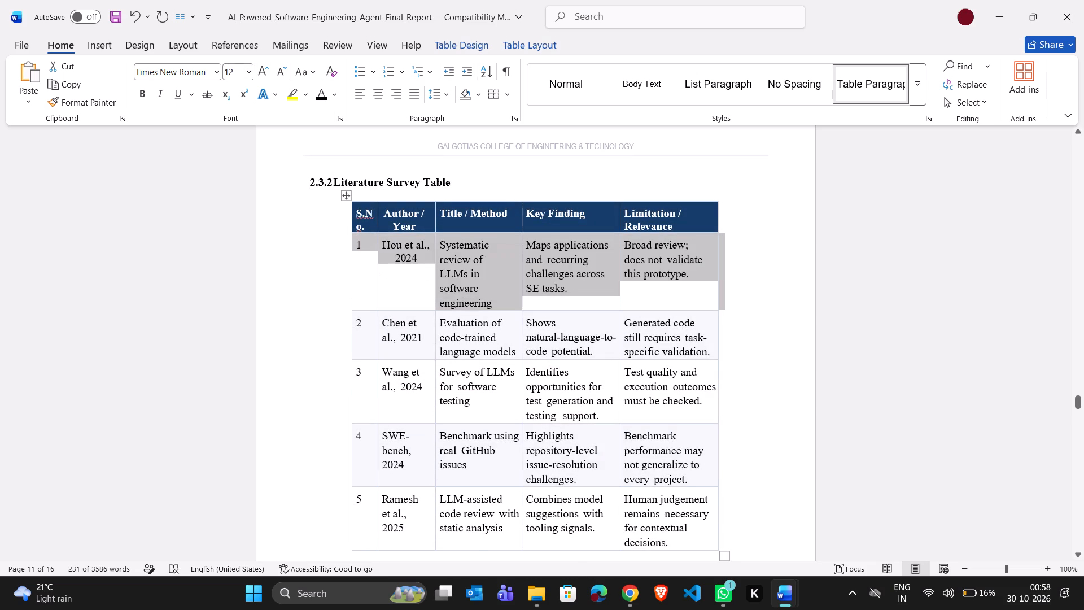
left_click(365, 213)
left_click_drag(365, 213, 522, 369)
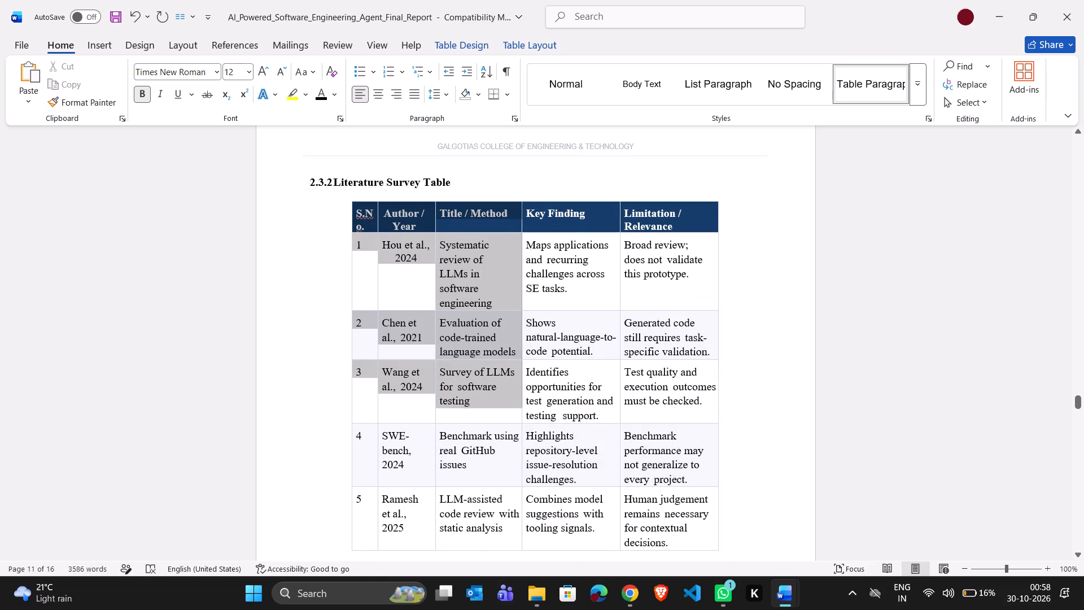
left_click_drag(522, 369, 714, 548)
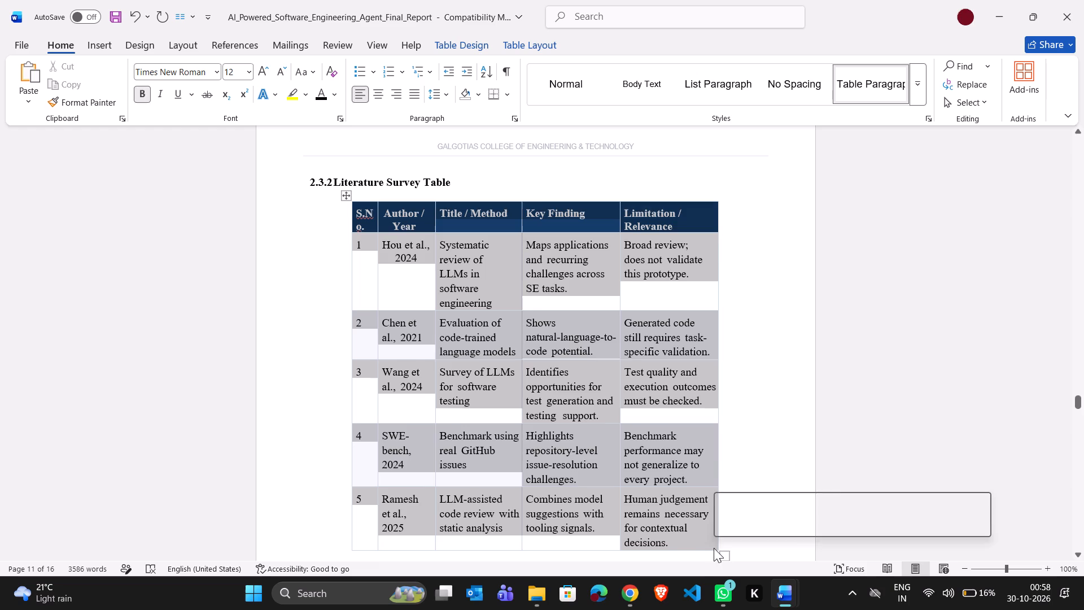
scroll(729, 448, "down", 1)
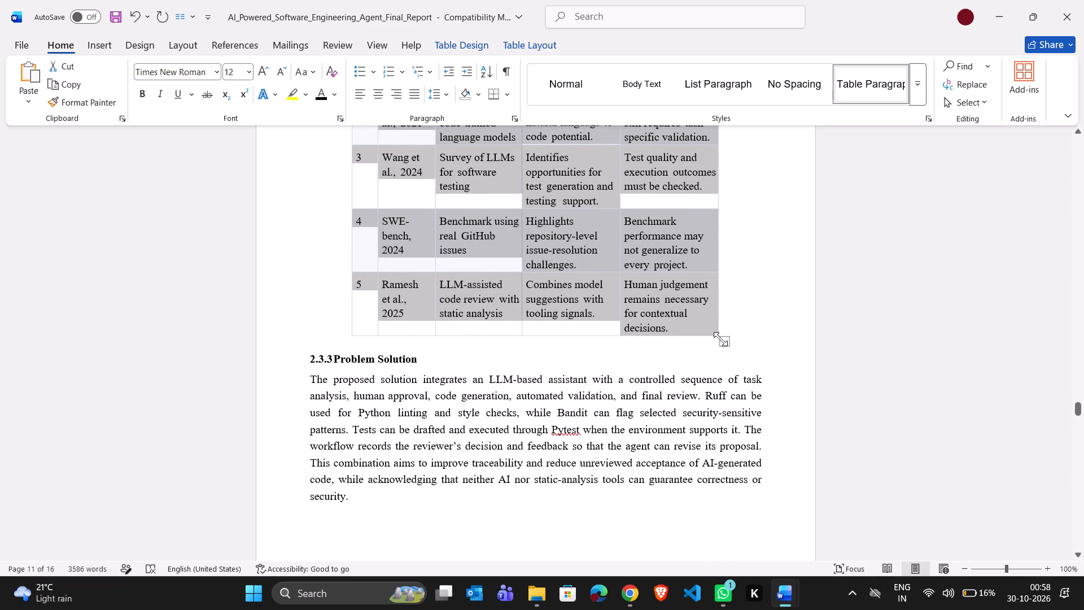
left_click_drag(720, 339, 745, 346)
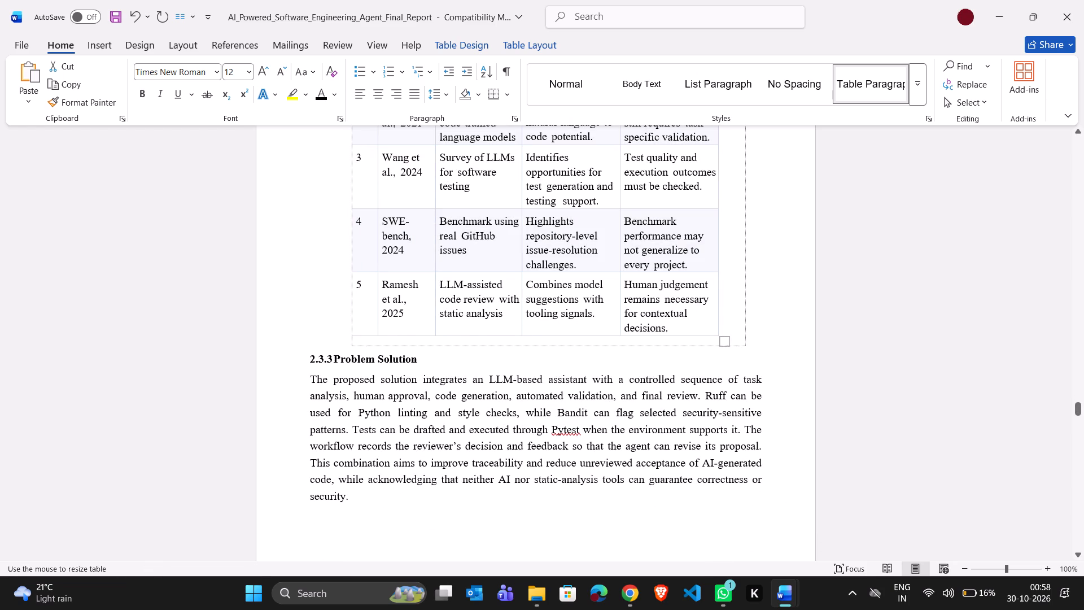
left_click_drag(745, 346, 746, 346)
scroll(554, 347, "up", 1)
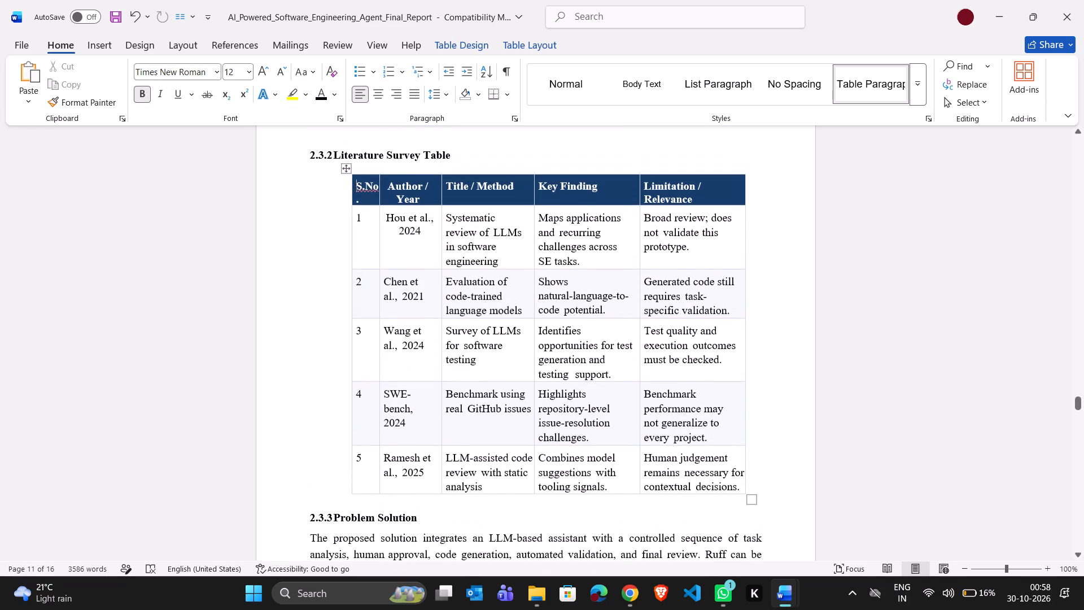
Extend the Literature Survey Table's left edge outward so that the S.No. header fits on one line.
left_click(373, 241)
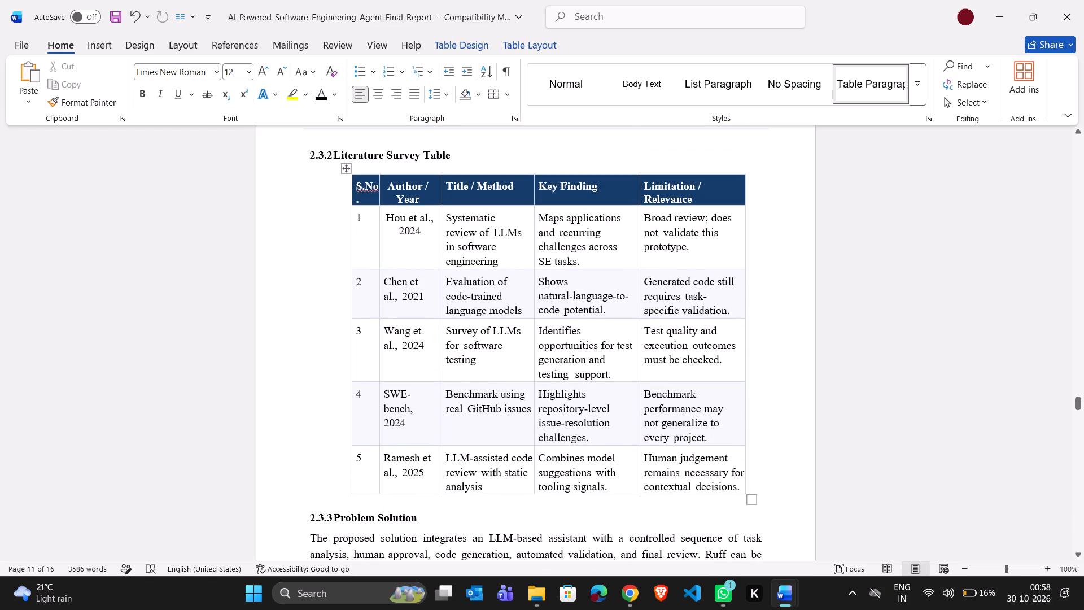
left_click_drag(346, 168, 333, 167)
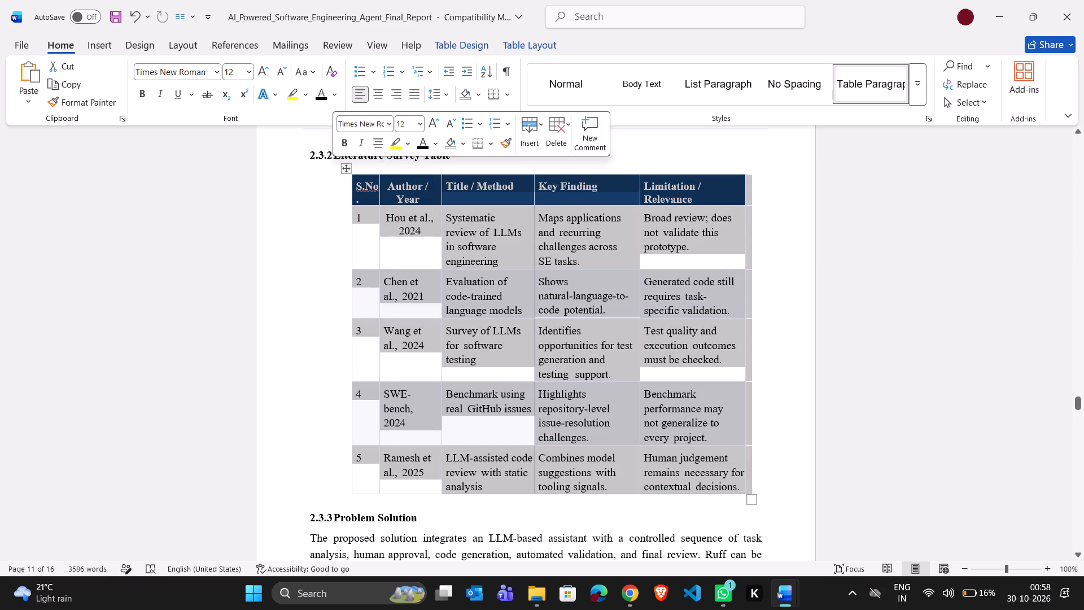
left_click_drag(347, 166, 333, 170)
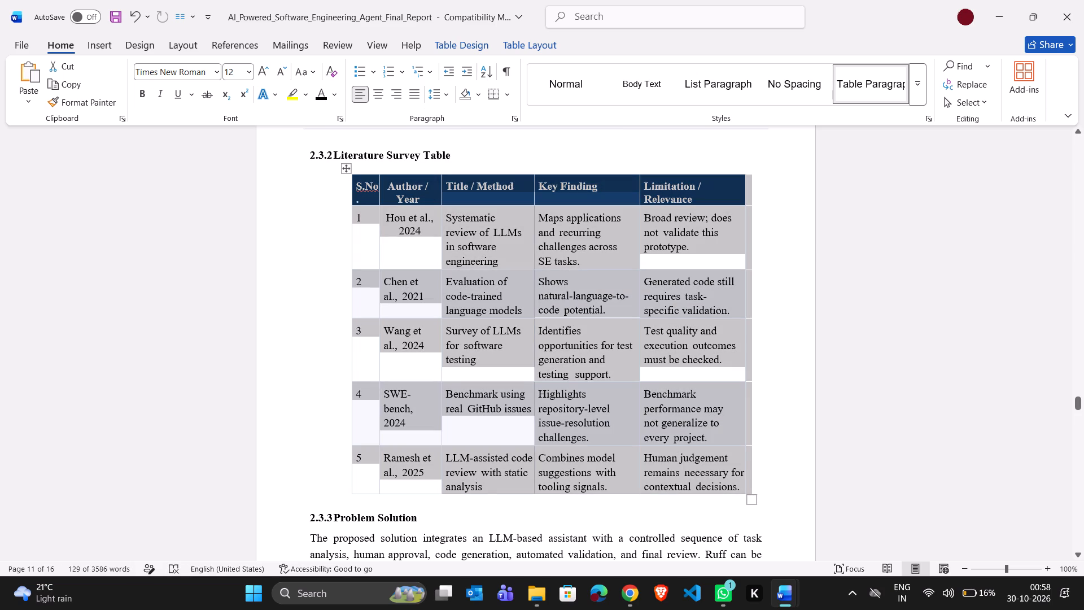
left_click_drag(351, 196, 333, 195)
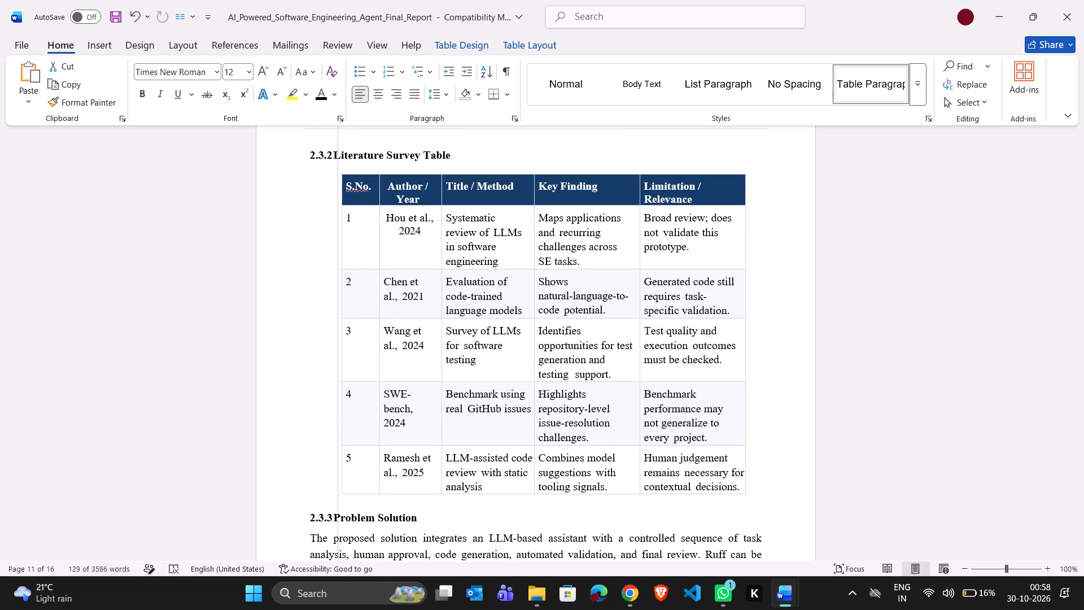
left_click_drag(333, 195, 331, 195)
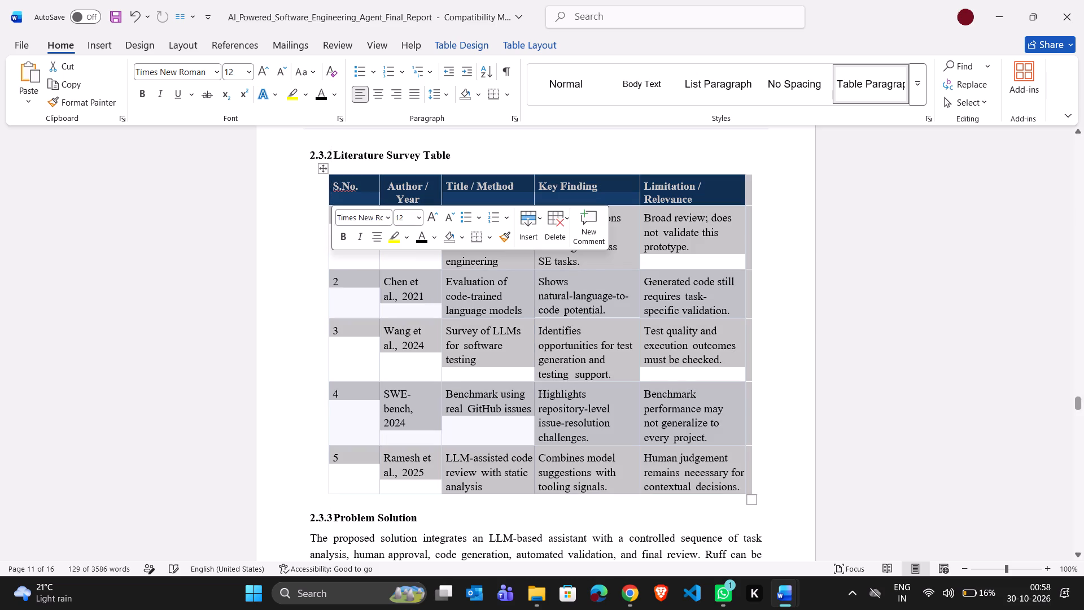
Move the border between the S.No. and Author / Year columns left so that both headers fit on one line.
left_click(378, 279)
left_click_drag(378, 279, 365, 279)
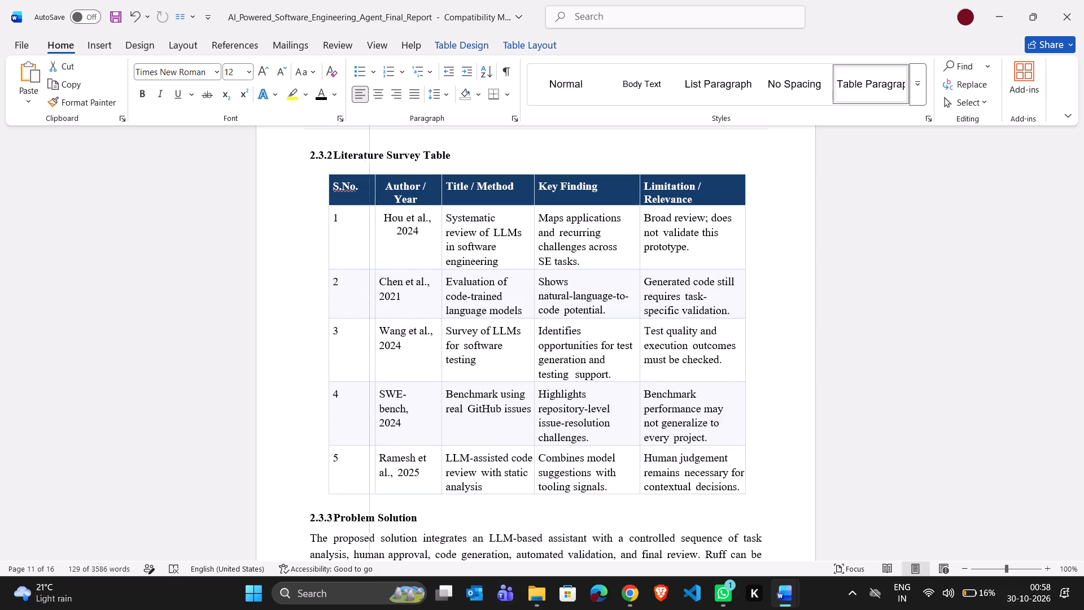
left_click_drag(365, 279, 363, 280)
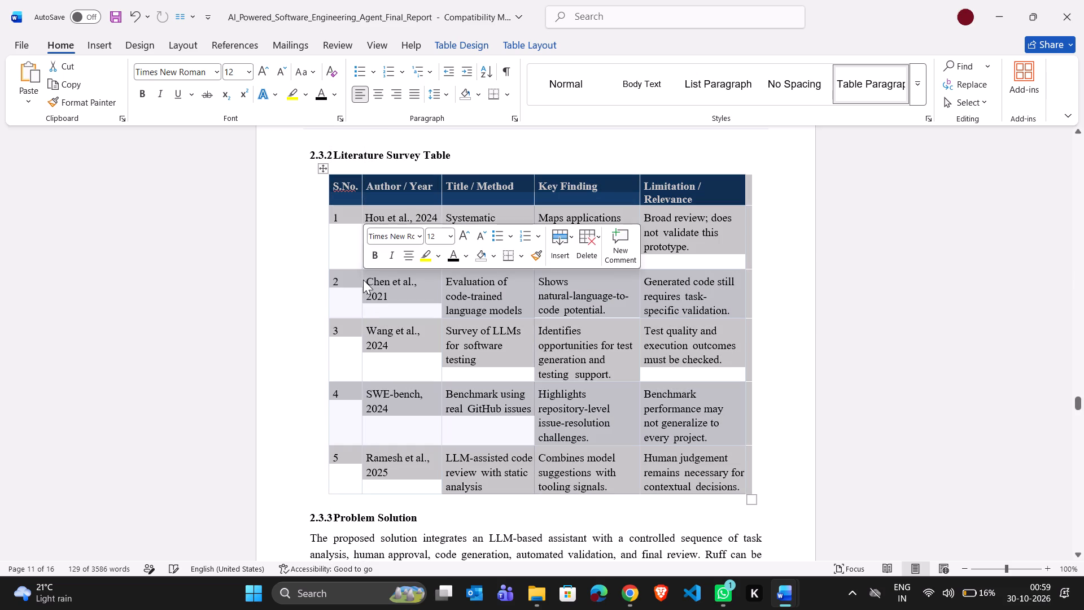
left_click(311, 289)
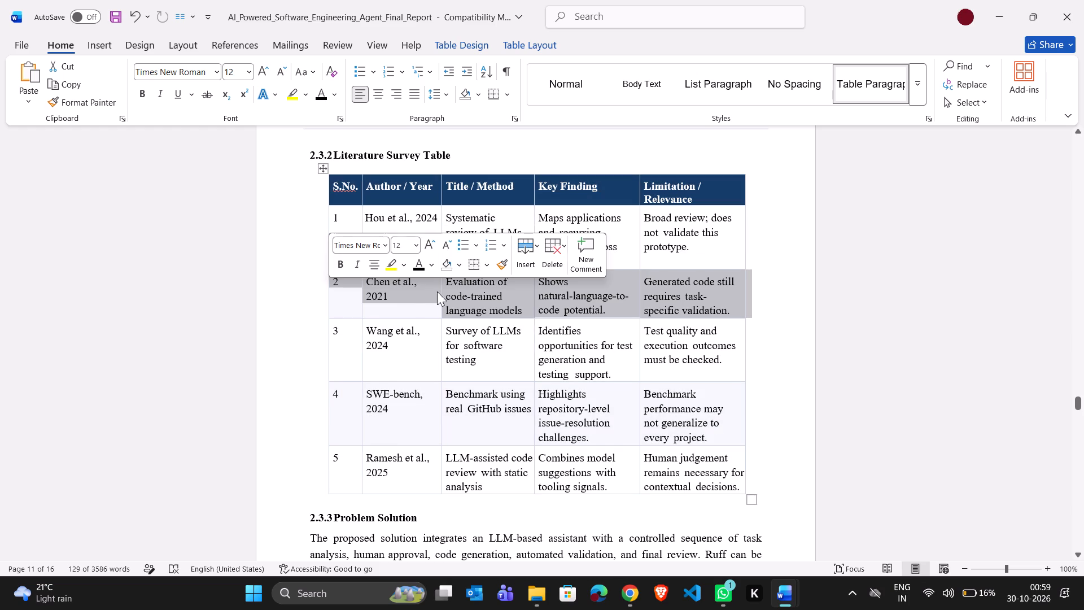
left_click(601, 156)
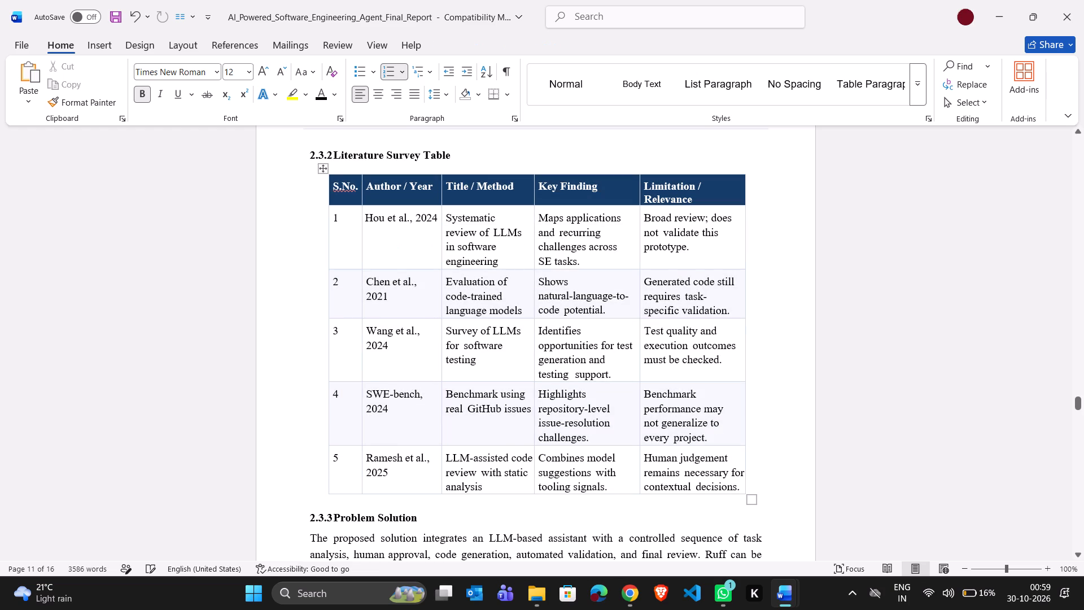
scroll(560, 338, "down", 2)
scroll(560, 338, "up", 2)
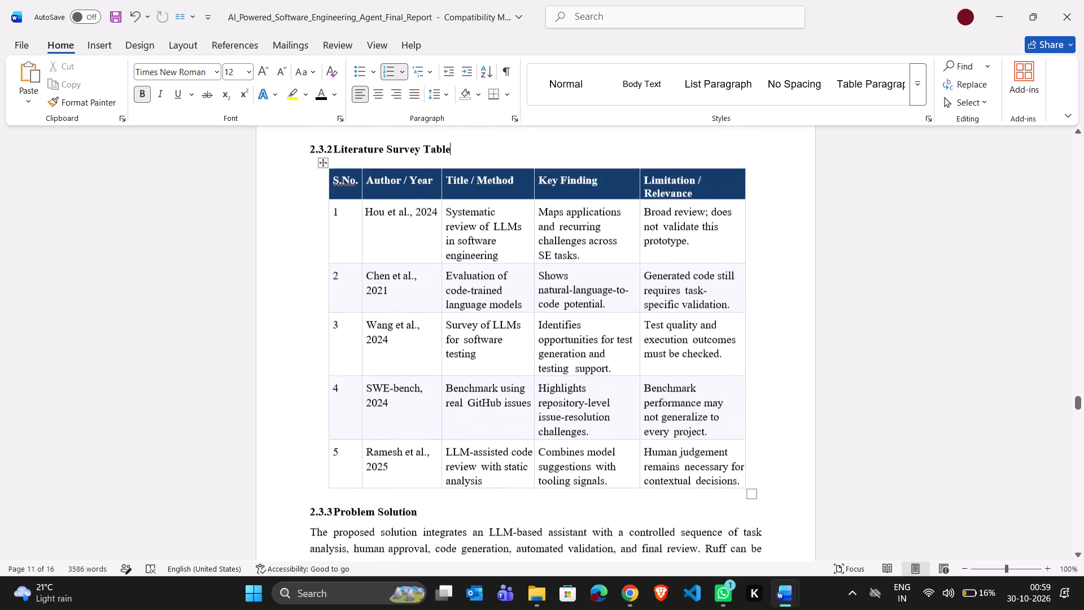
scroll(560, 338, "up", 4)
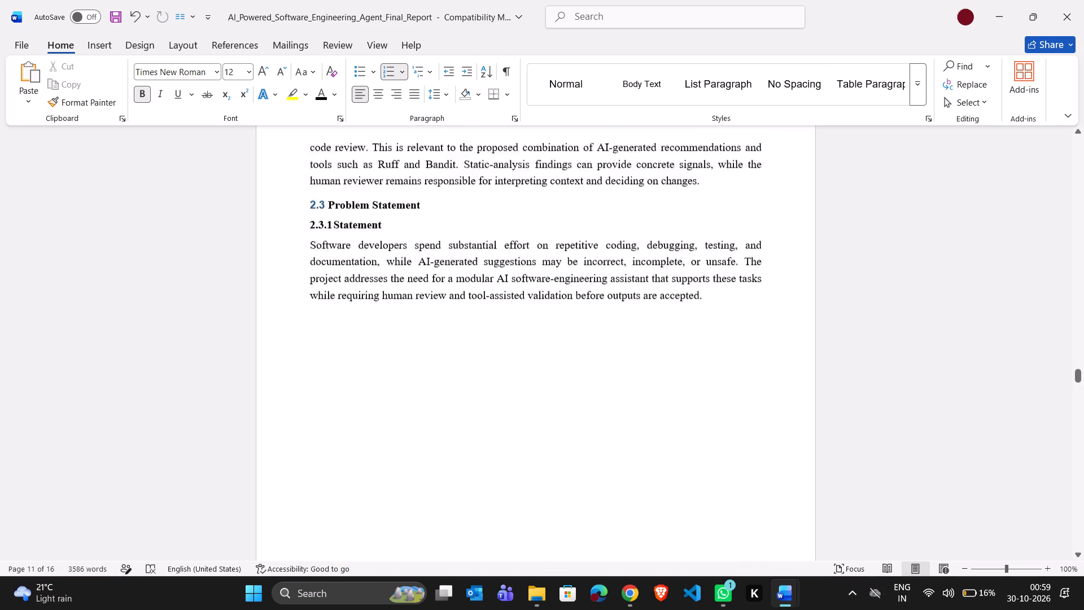
Copy the text from the "code review" paragraph at the top of page 10 through the end of the Statement paragraph.
scroll(560, 338, "up", 2)
left_click_drag(309, 262, 732, 416)
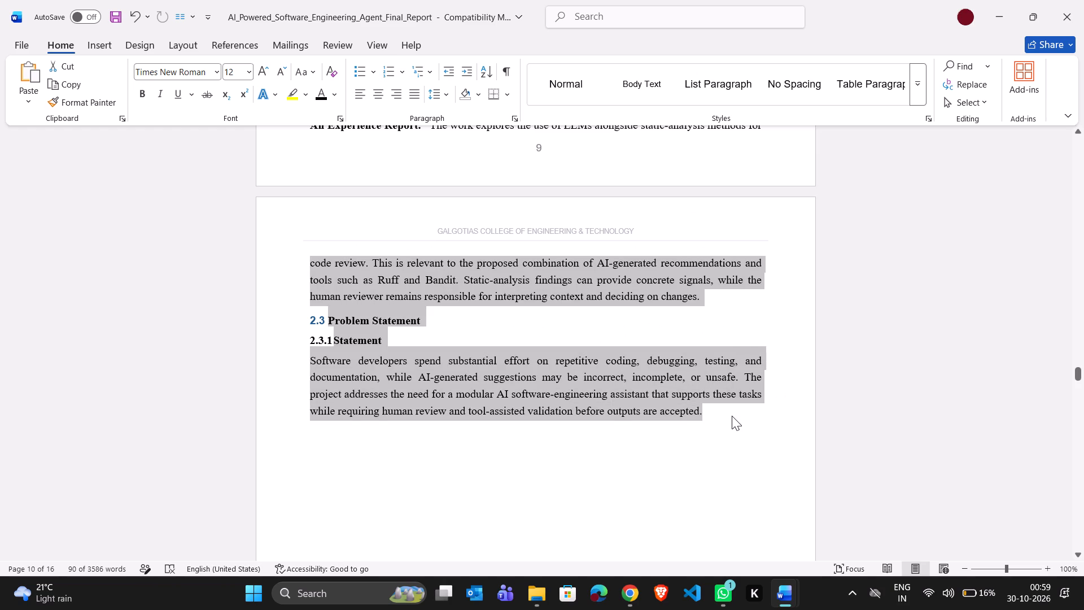
key("ctrl+c")
left_click(580, 485)
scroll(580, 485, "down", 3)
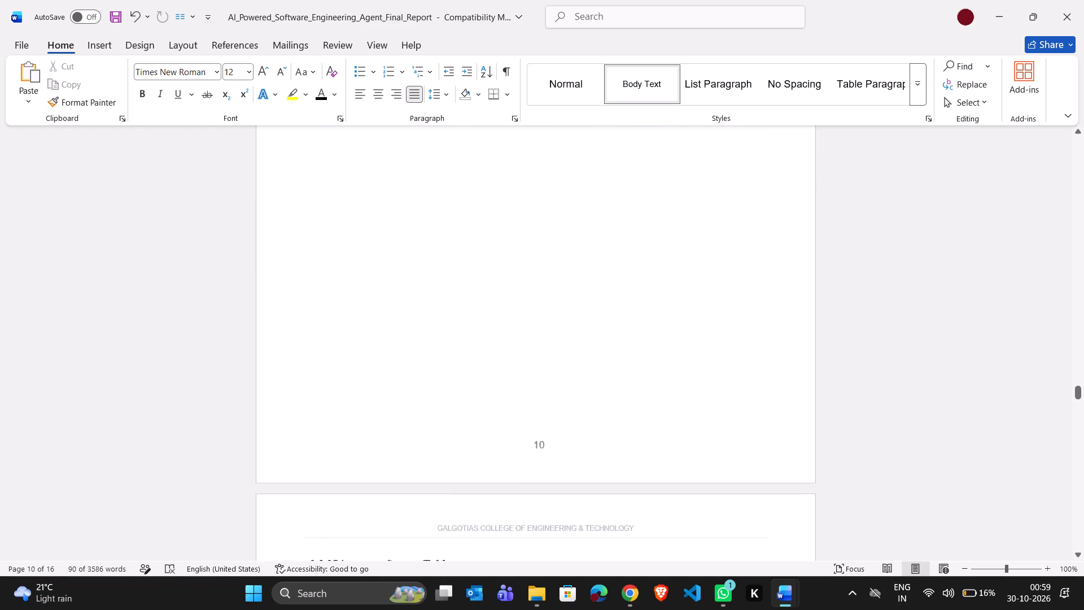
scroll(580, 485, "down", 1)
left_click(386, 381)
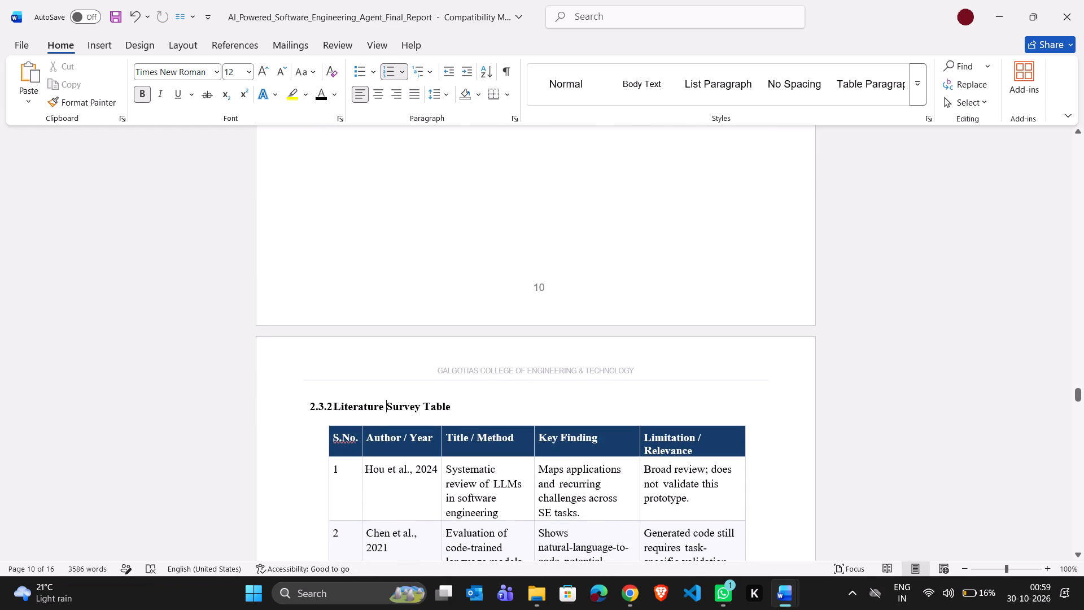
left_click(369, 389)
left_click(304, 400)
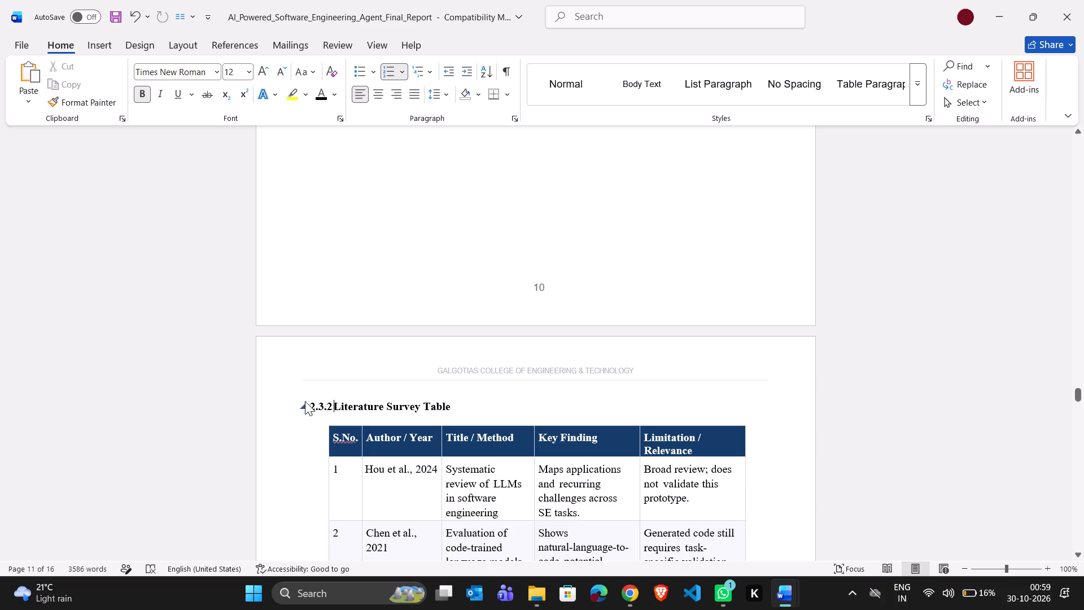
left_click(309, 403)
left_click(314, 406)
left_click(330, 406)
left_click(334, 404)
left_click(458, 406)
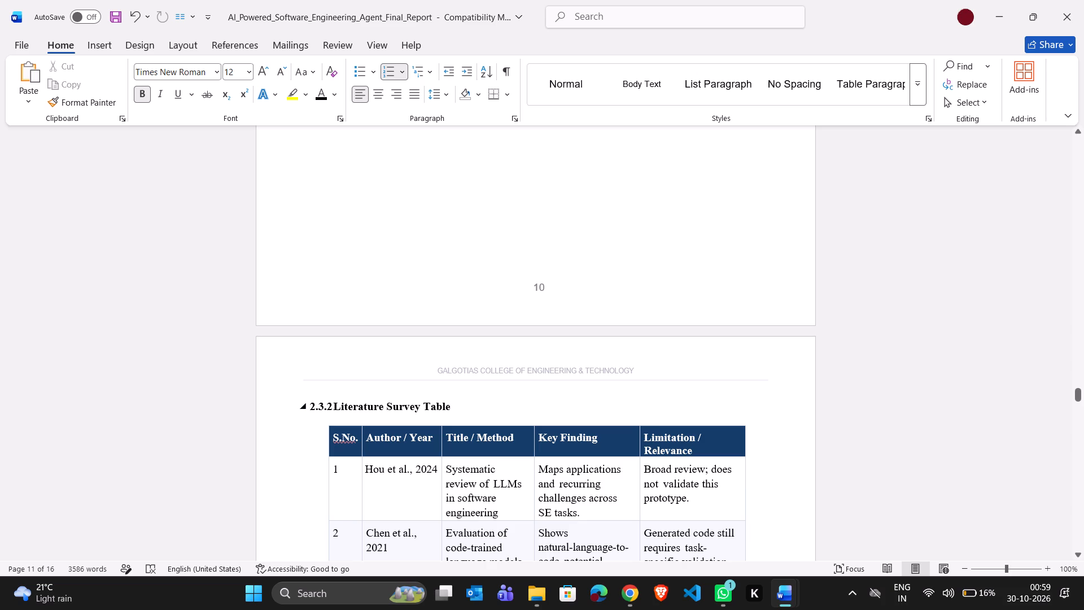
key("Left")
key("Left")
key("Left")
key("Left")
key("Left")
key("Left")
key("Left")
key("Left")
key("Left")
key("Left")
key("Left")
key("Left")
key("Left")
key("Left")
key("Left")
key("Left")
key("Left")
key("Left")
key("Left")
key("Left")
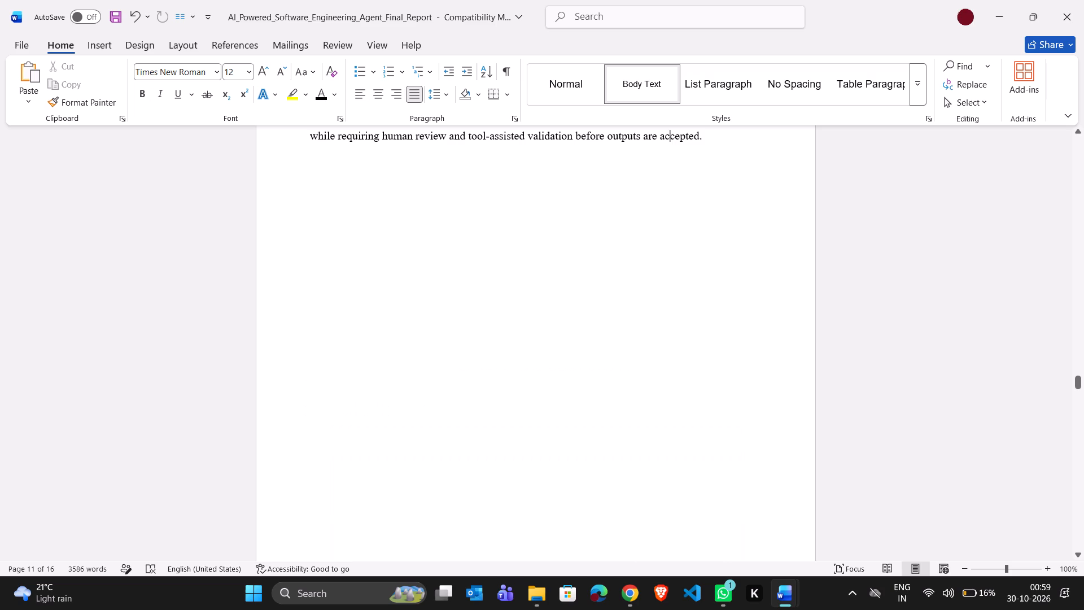
Paste the copied text onto a new unnumbered line directly above the Literature Survey Table heading.
scroll(716, 356, "down", 3)
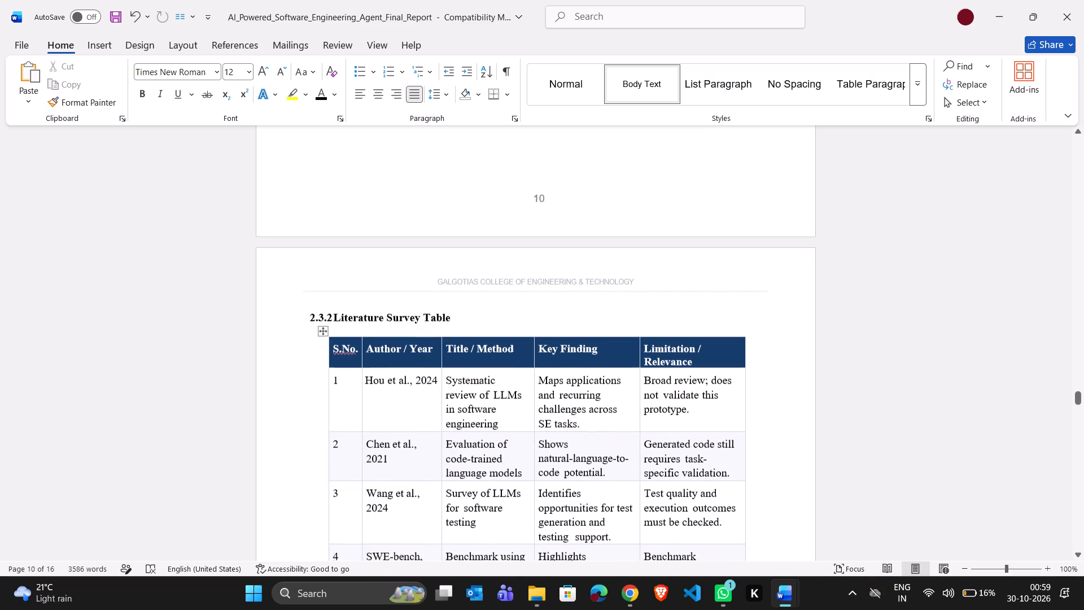
left_click(433, 299)
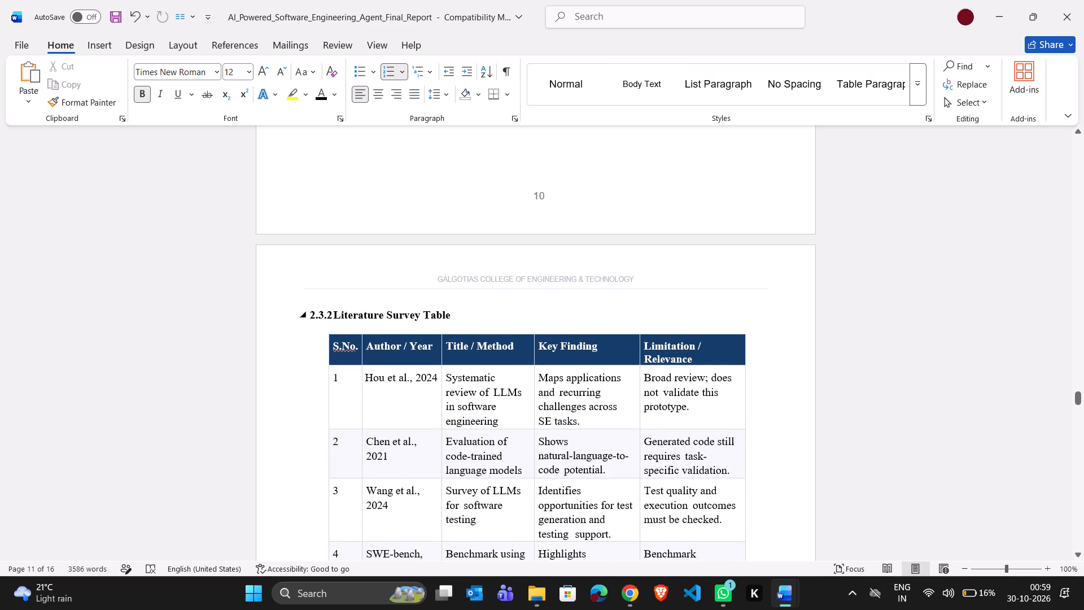
left_click(468, 307)
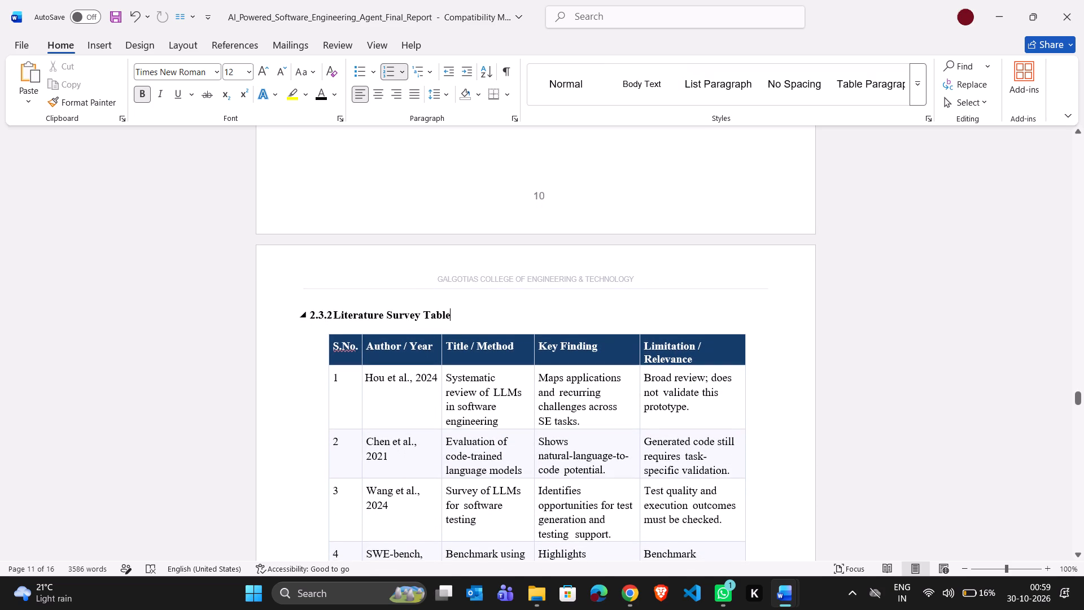
left_click(336, 316)
key("Return")
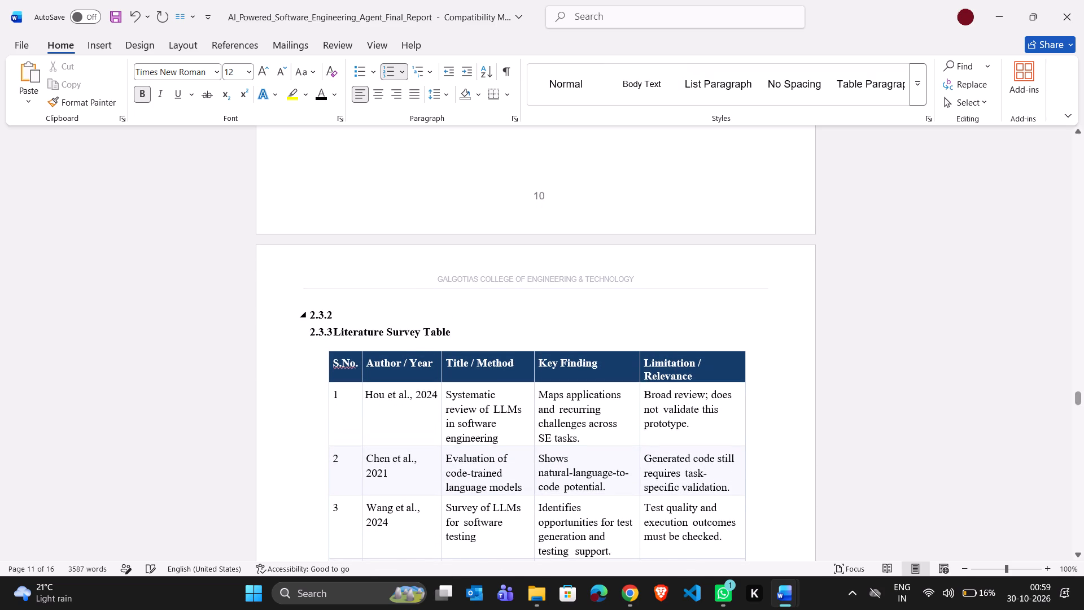
left_click(334, 311)
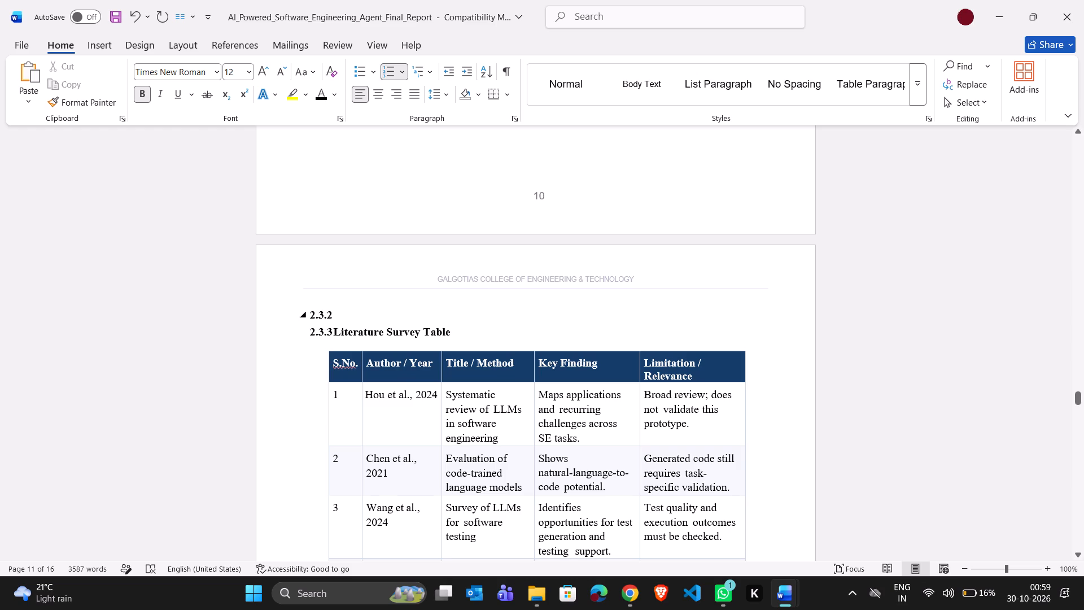
left_click(334, 311)
key("BackSpace")
key("ctrl+v")
scroll(401, 389, "up", 1)
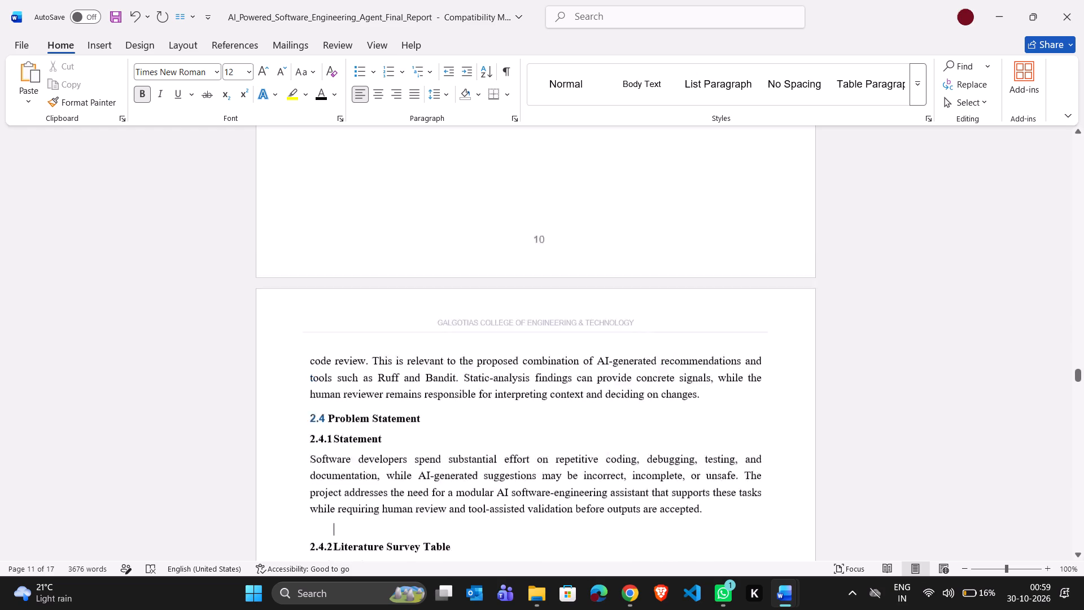
Delete the original copy of the "code review" text, Problem Statement and Statement section from the preceding page.
scroll(401, 389, "up", 3)
left_click_drag(707, 457, 304, 279)
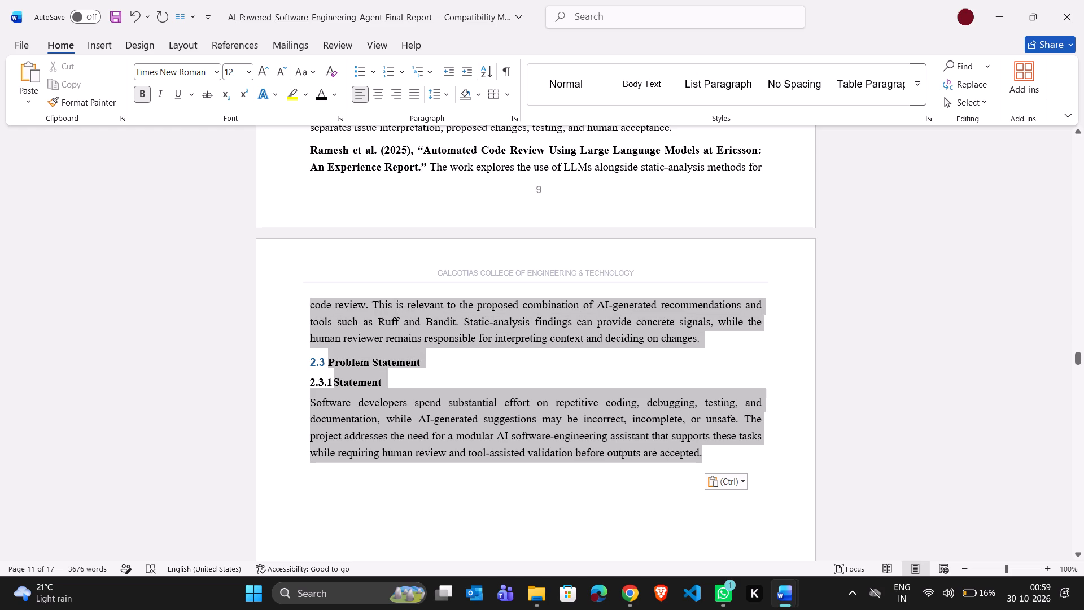
left_click_drag(304, 279, 304, 278)
key("Delete")
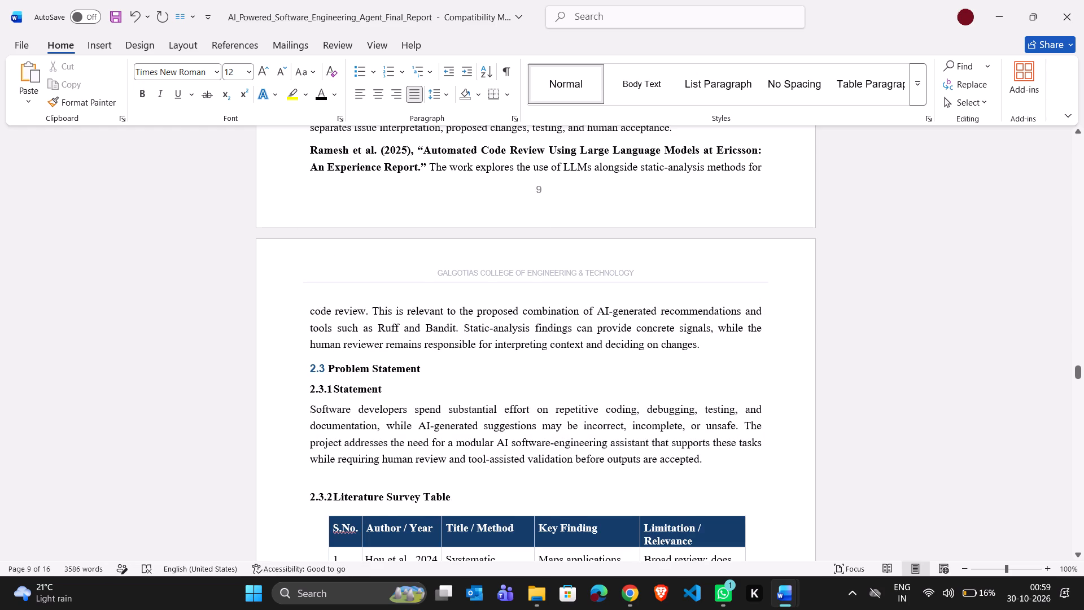
Review the layout from the Related Work section through the Literature Survey Table and Problem Solution.
scroll(440, 337, "down", 3)
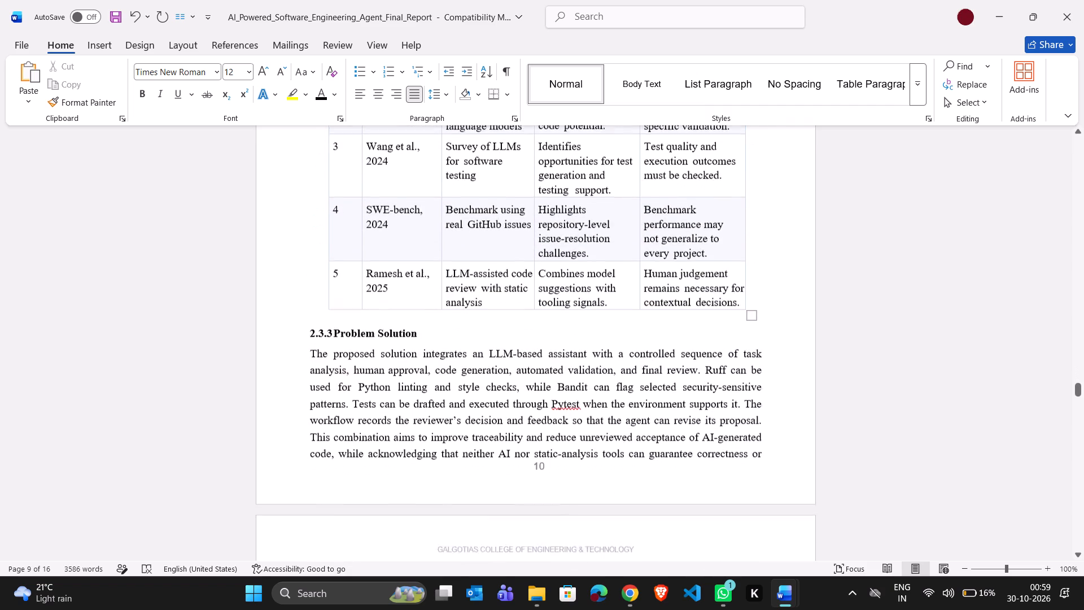
scroll(440, 337, "down", 1)
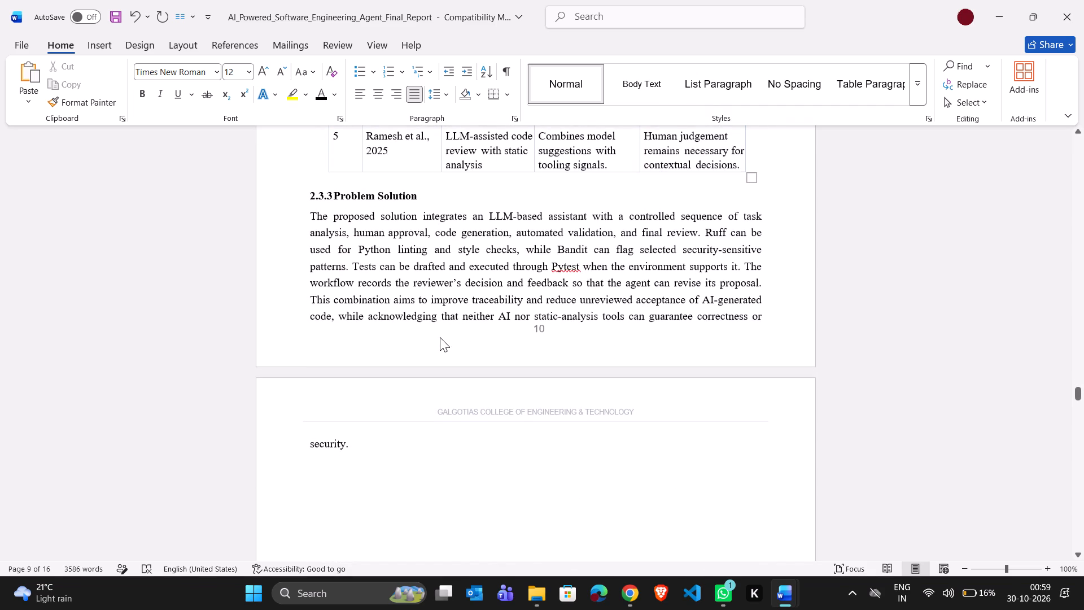
scroll(440, 337, "up", 1)
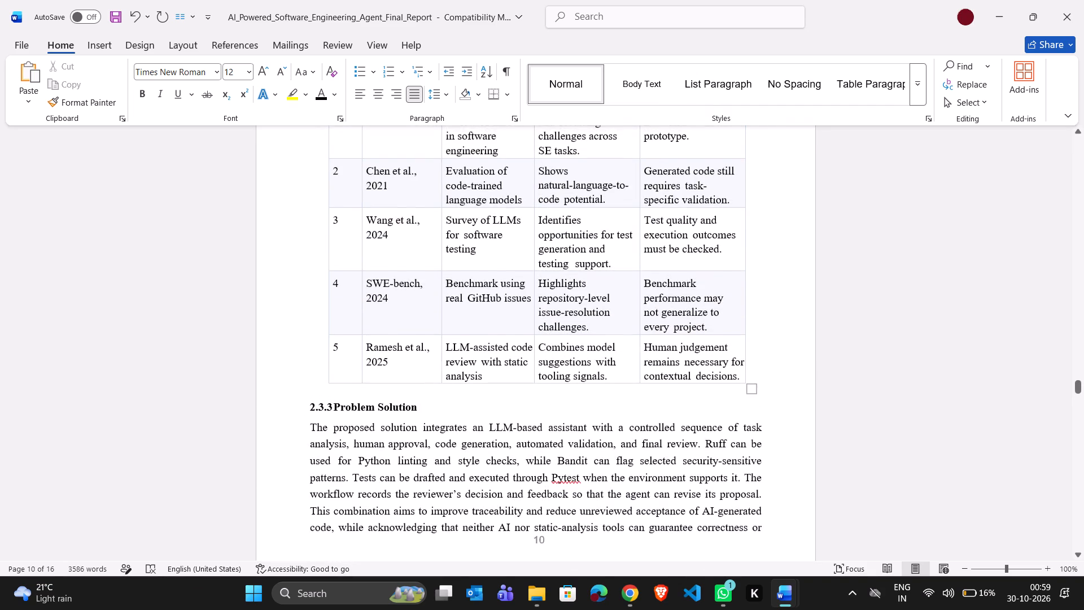
scroll(440, 337, "up", 2)
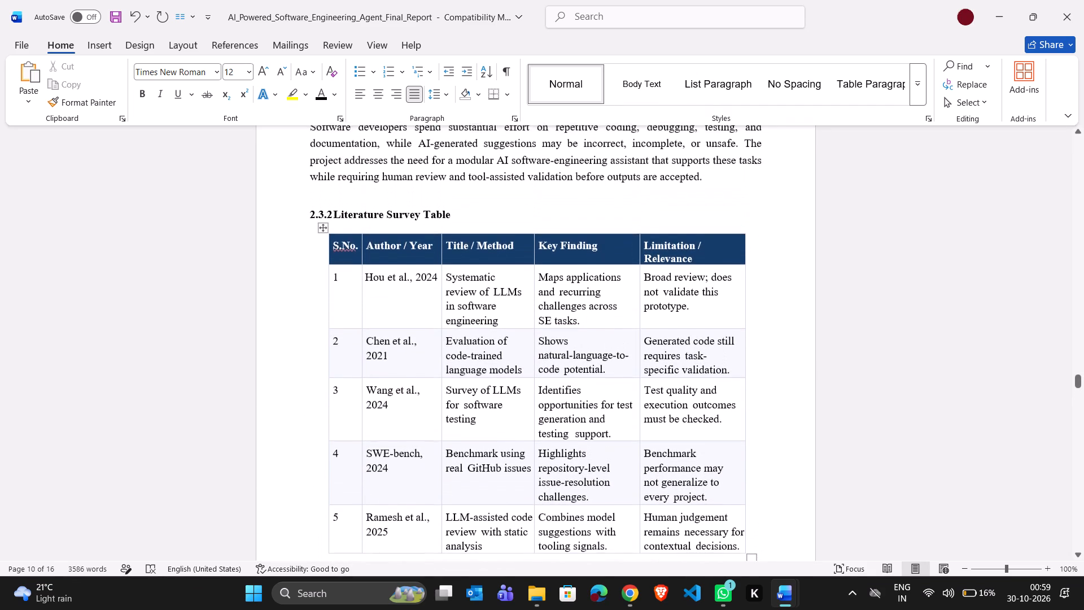
scroll(440, 337, "up", 2)
scroll(440, 337, "down", 1)
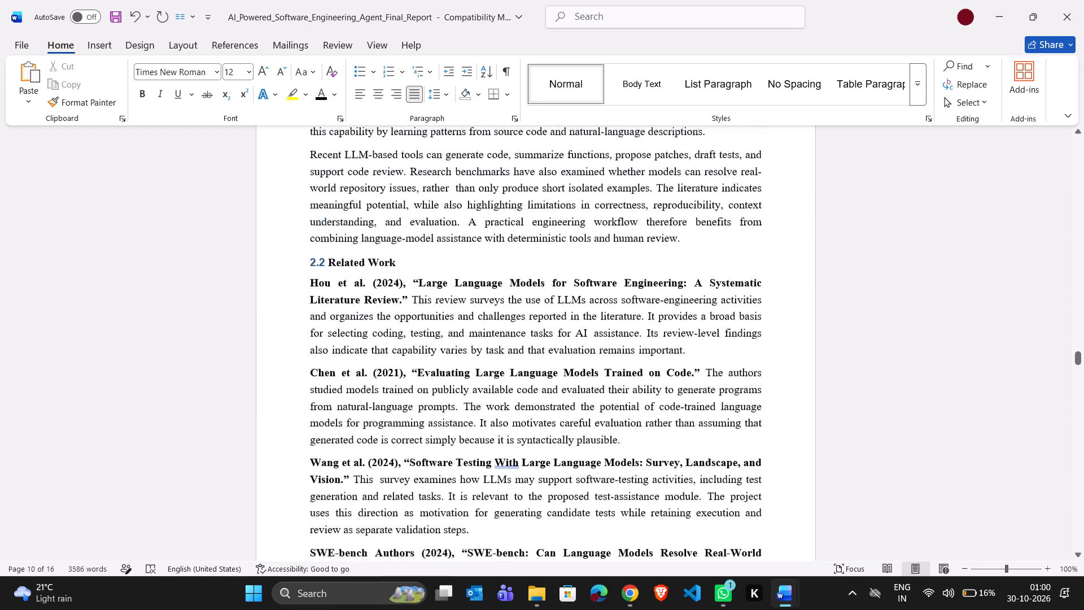
scroll(440, 337, "down", 4)
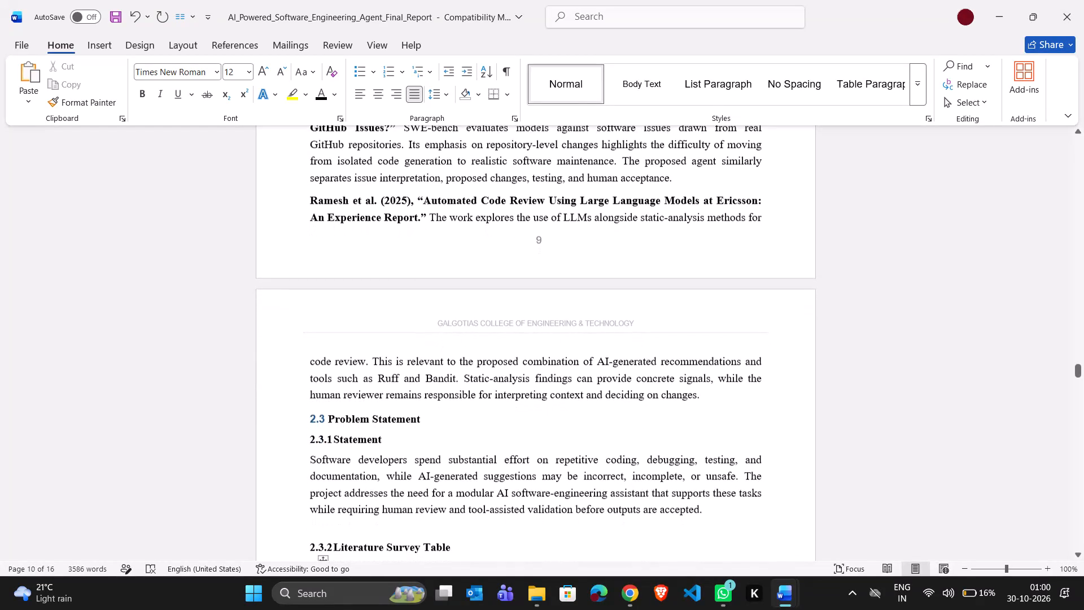
Remove the blank line between the Statement paragraph and the Literature Survey Table heading.
scroll(440, 337, "down", 1)
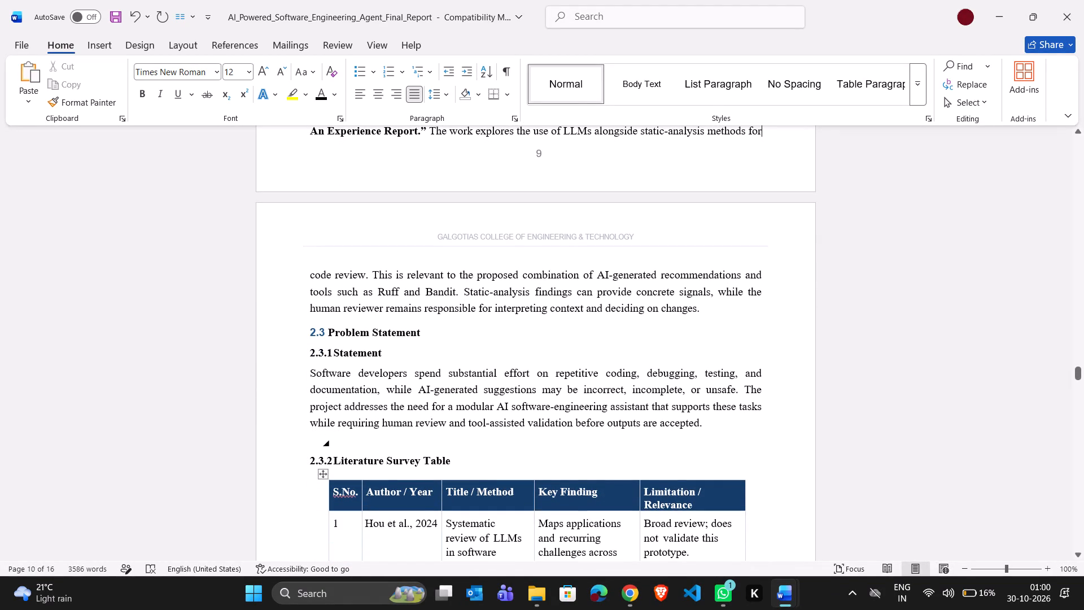
left_click(344, 439)
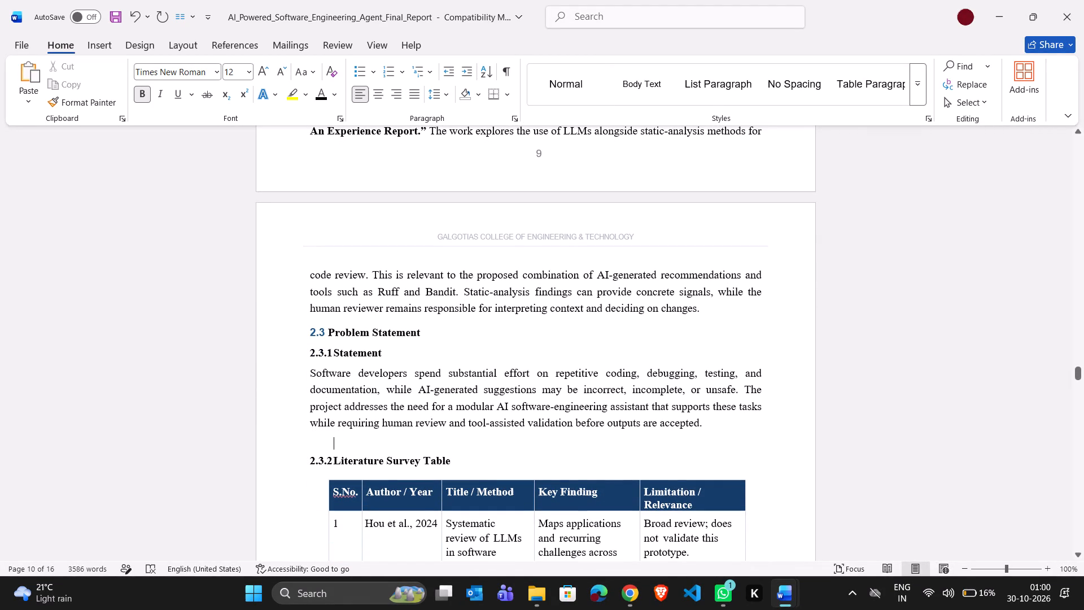
key("BackSpace")
key("BackSpace")
key("BackSpace")
Examine the page flow and formatting across the Literature Review and Implementation chapters.
scroll(307, 444, "down", 1)
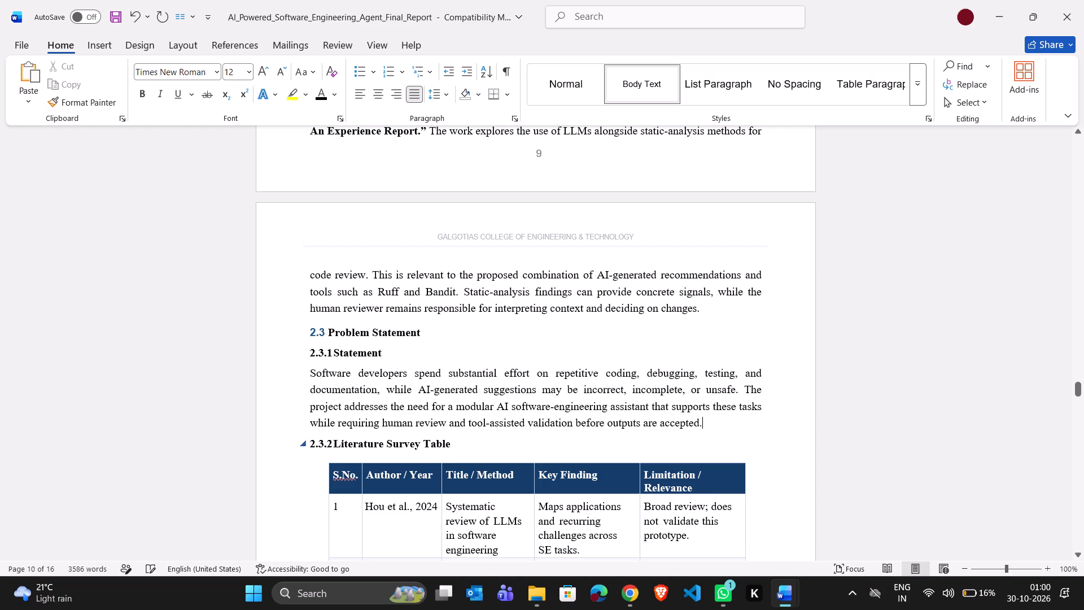
scroll(307, 444, "down", 4)
scroll(307, 444, "up", 2)
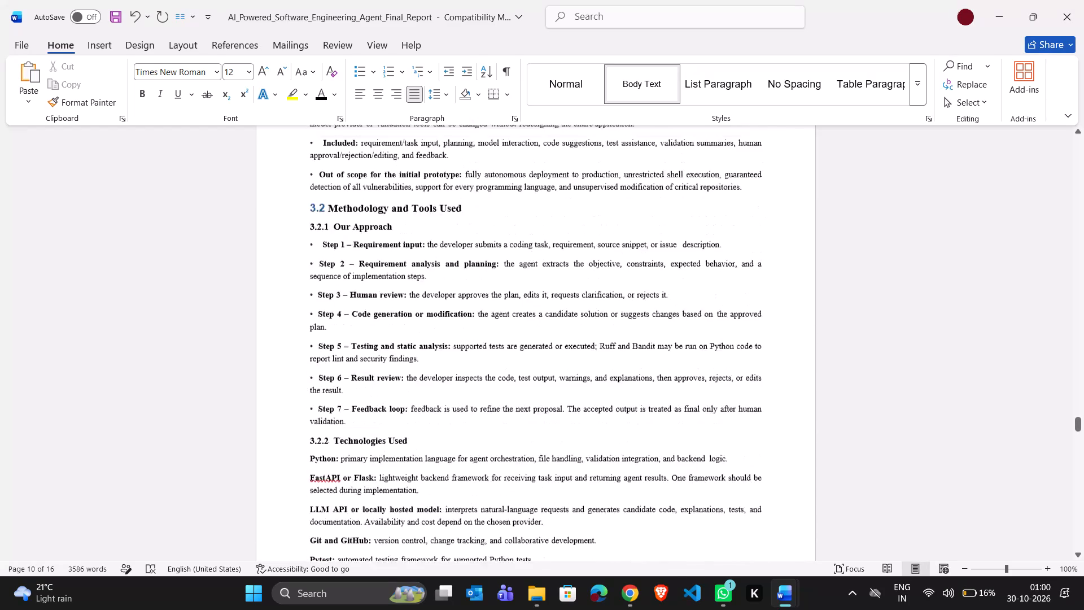
scroll(307, 444, "up", 3)
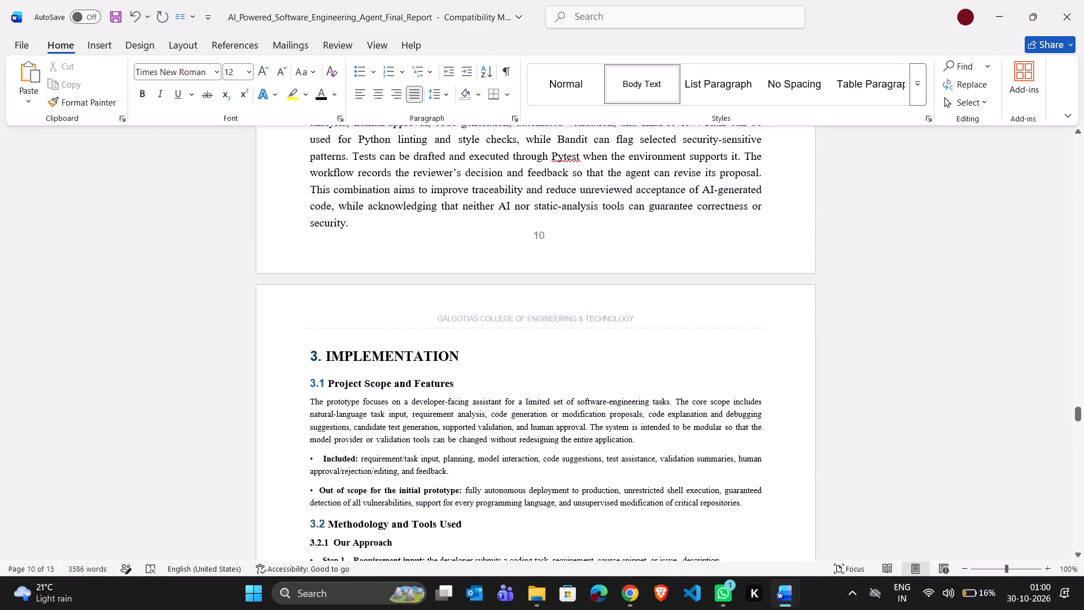
scroll(320, 494, "up", 2)
scroll(320, 494, "down", 3, "ctrl")
scroll(326, 433, "up", 1)
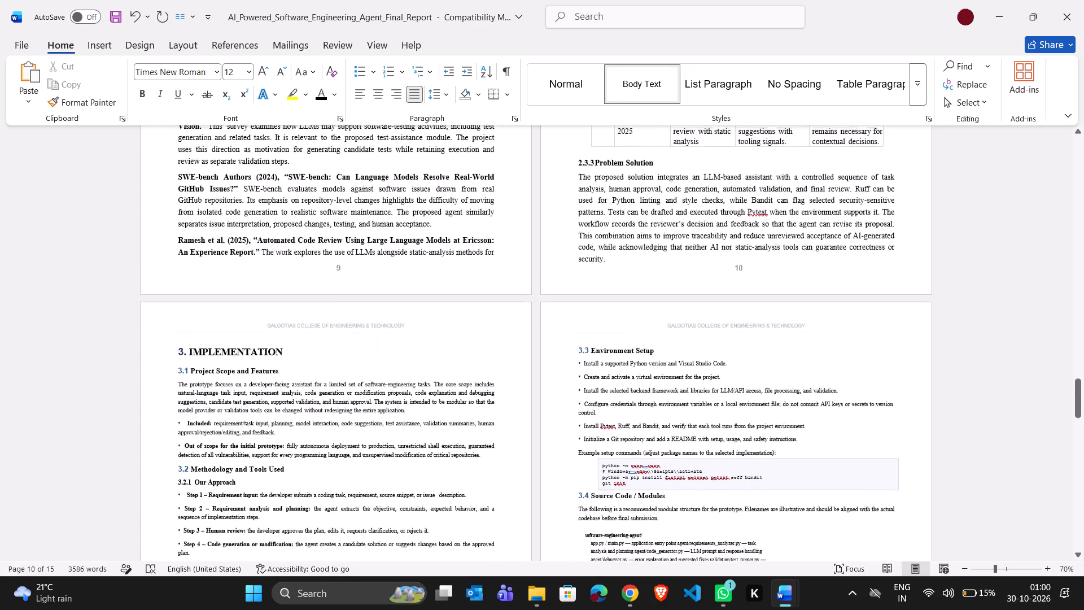
scroll(326, 433, "up", 5)
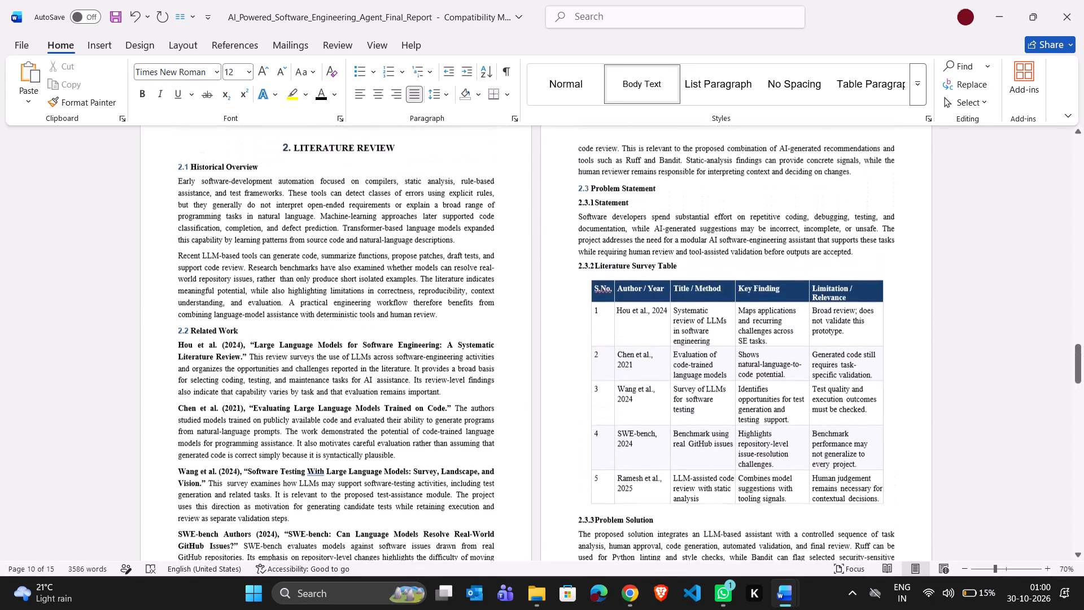
scroll(326, 433, "up", 1)
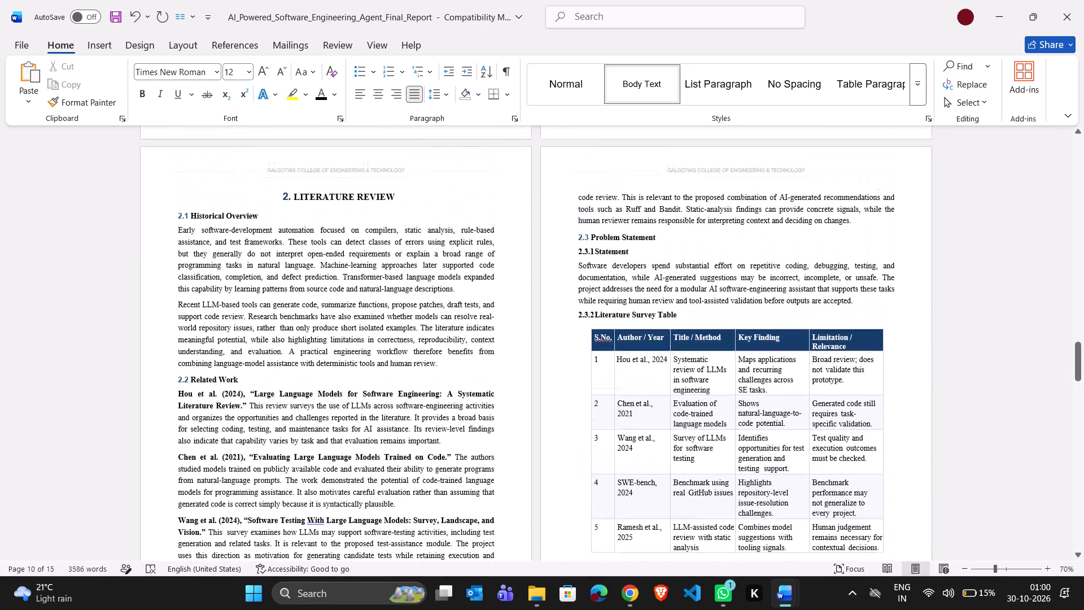
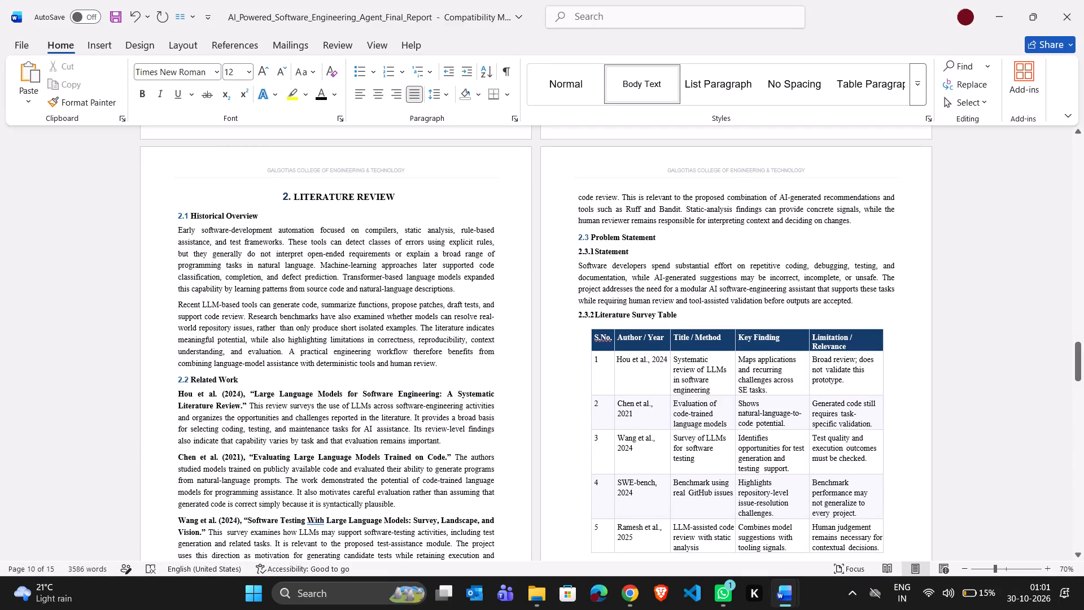
Check the layout from the Literature Review through the Literature Survey Table and Problem Solution to the opening page of the Implementation chapter.
scroll(253, 430, "up", 1, "ctrl")
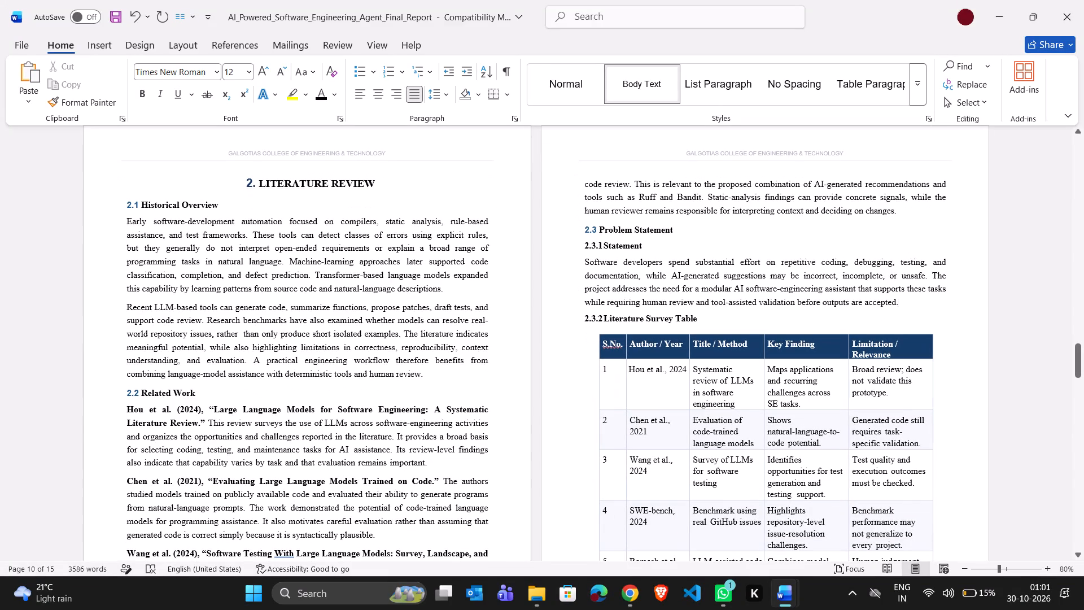
scroll(285, 427, "down", 3)
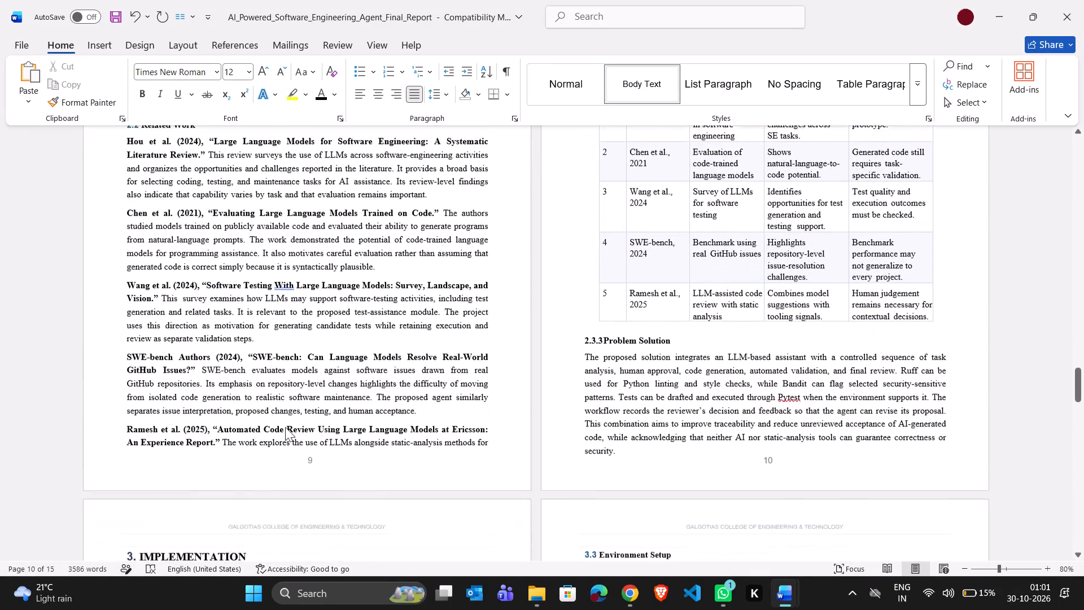
scroll(285, 427, "down", 1)
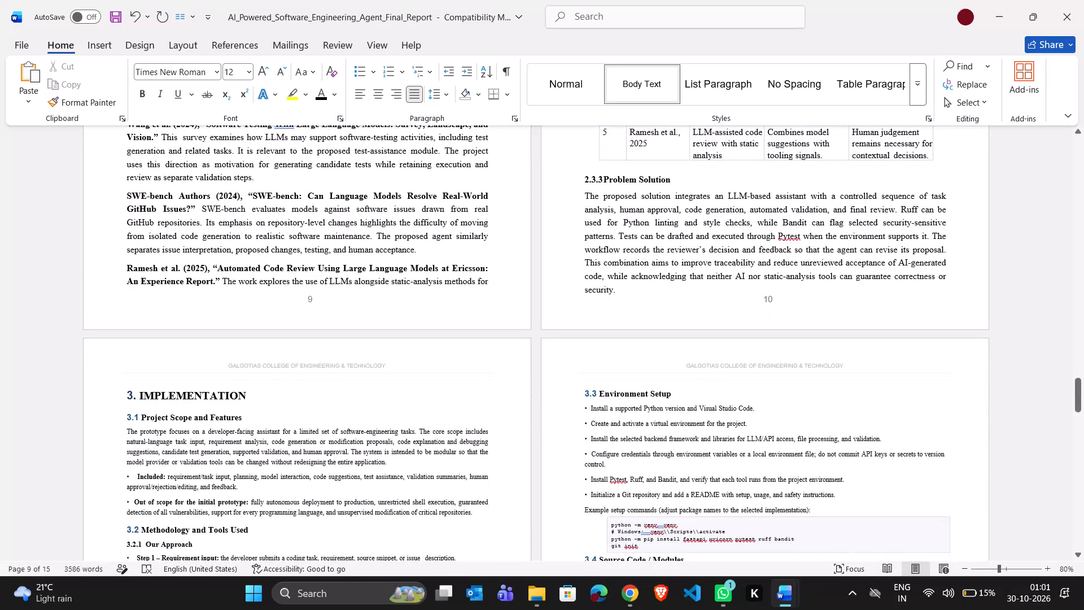
scroll(317, 429, "up", 3, "ctrl")
scroll(317, 429, "down", 4)
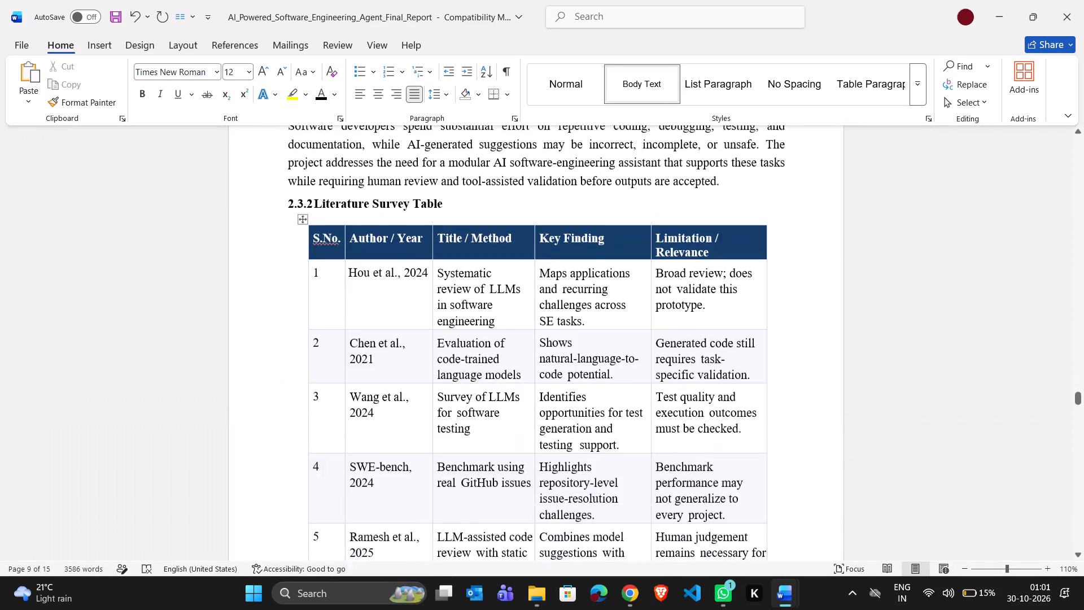
scroll(317, 429, "down", 3)
scroll(317, 429, "up", 2)
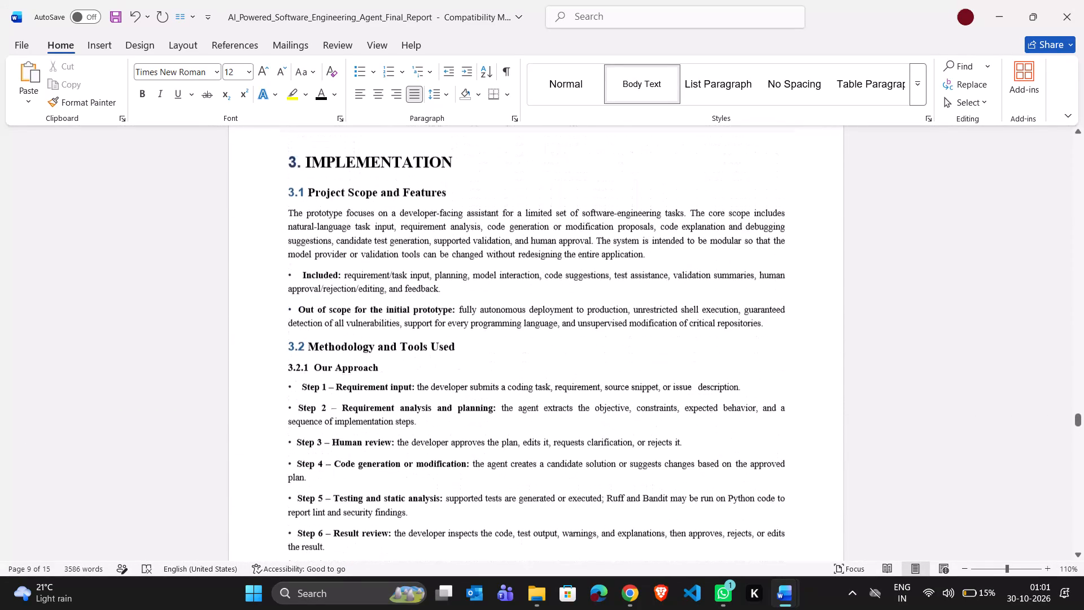
scroll(317, 429, "up", 1)
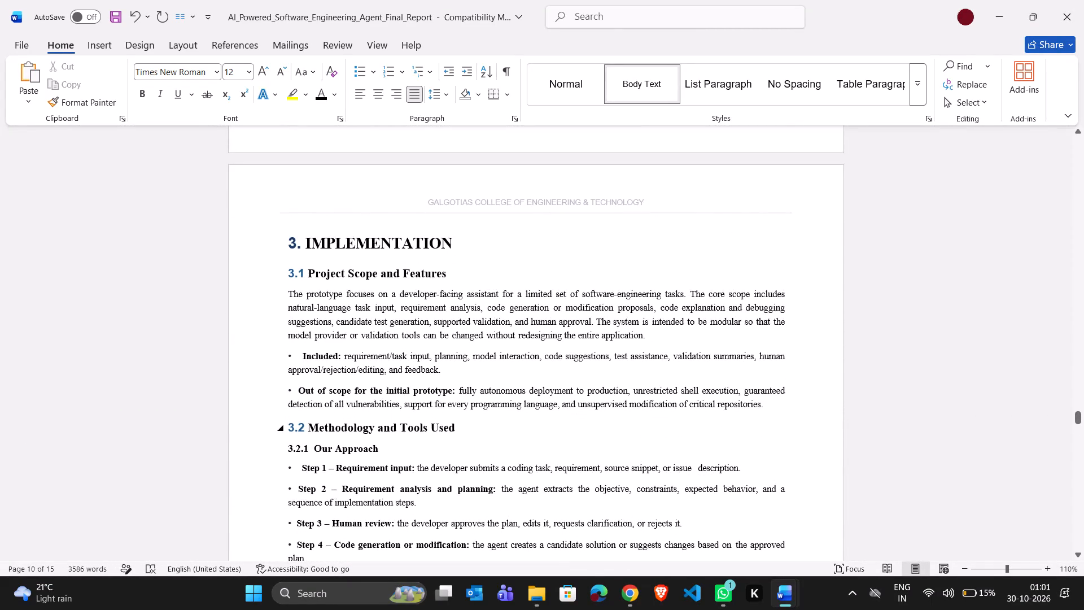
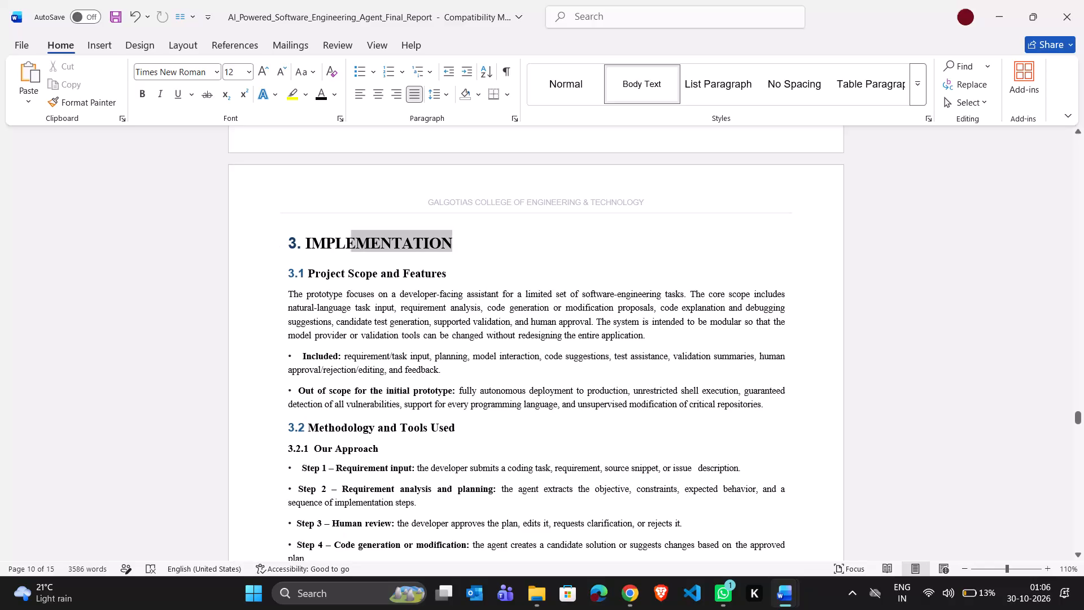
Center the IMPLEMENTATION chapter heading.
left_click(379, 94)
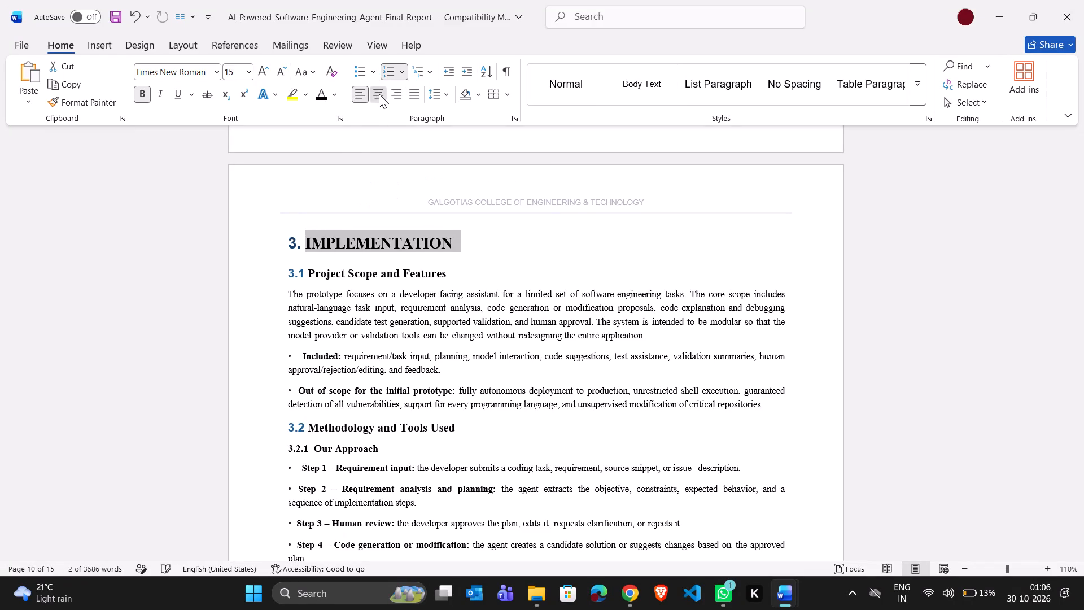
left_click(650, 285)
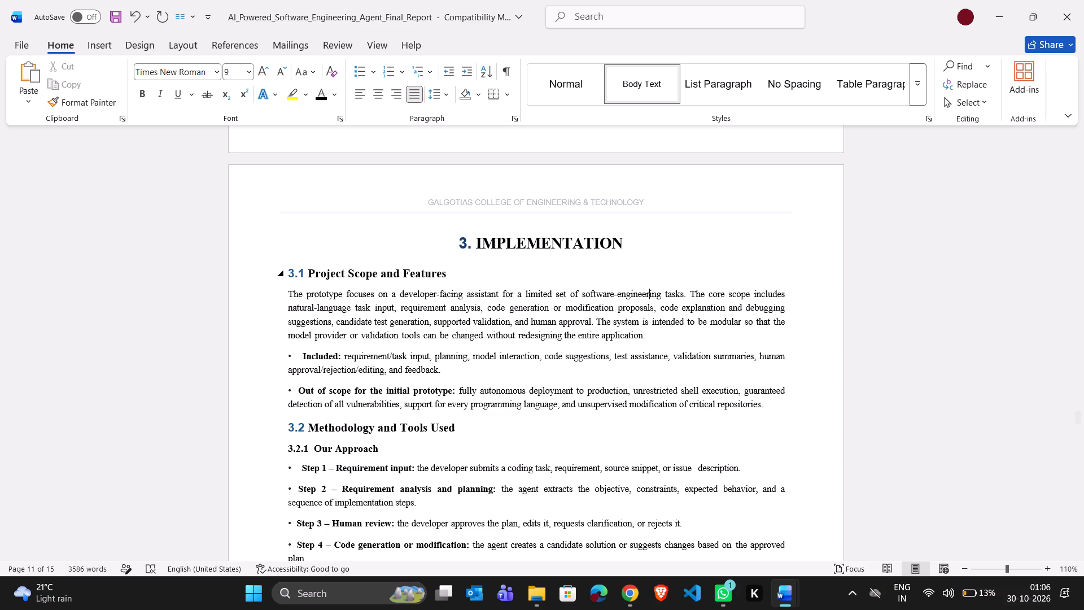
Check the formatting of the pages from the Implementation chapter through the conclusion to the References.
scroll(448, 343, "down", 7)
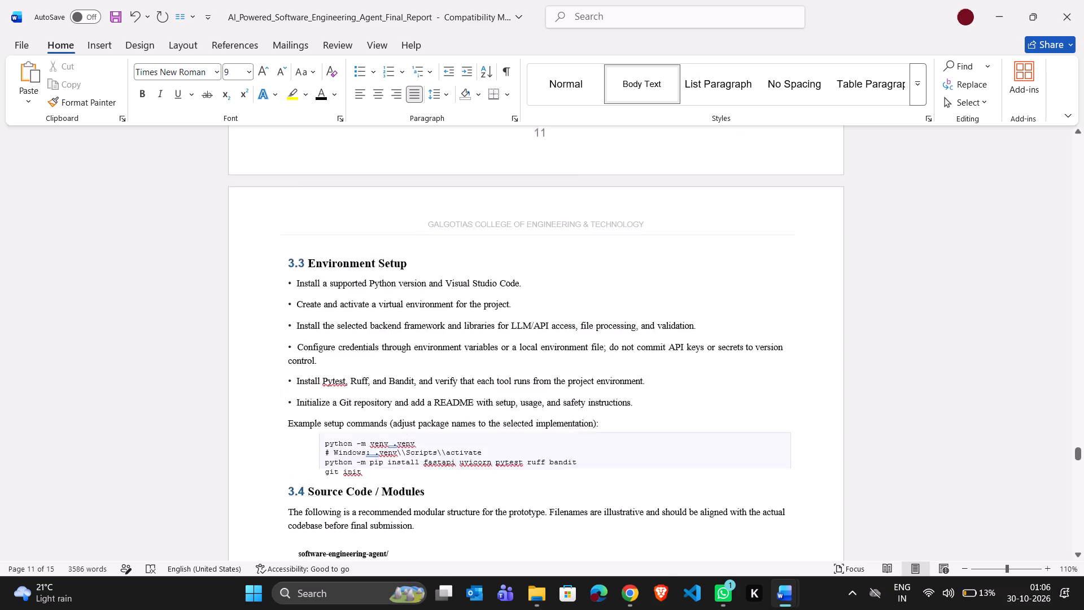
scroll(448, 343, "down", 4)
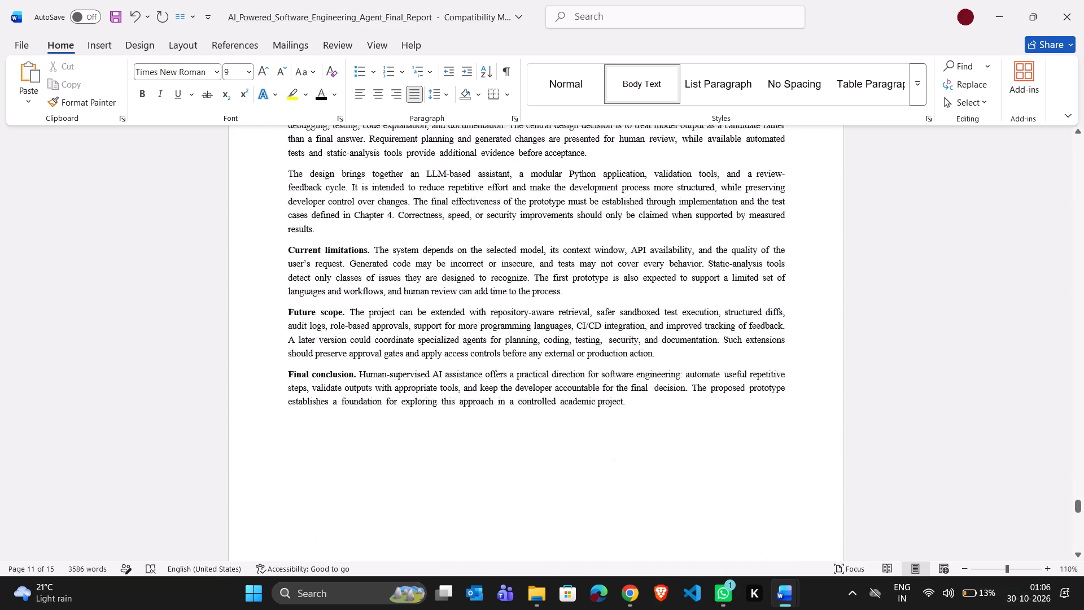
scroll(448, 343, "down", 5)
scroll(448, 343, "up", 2)
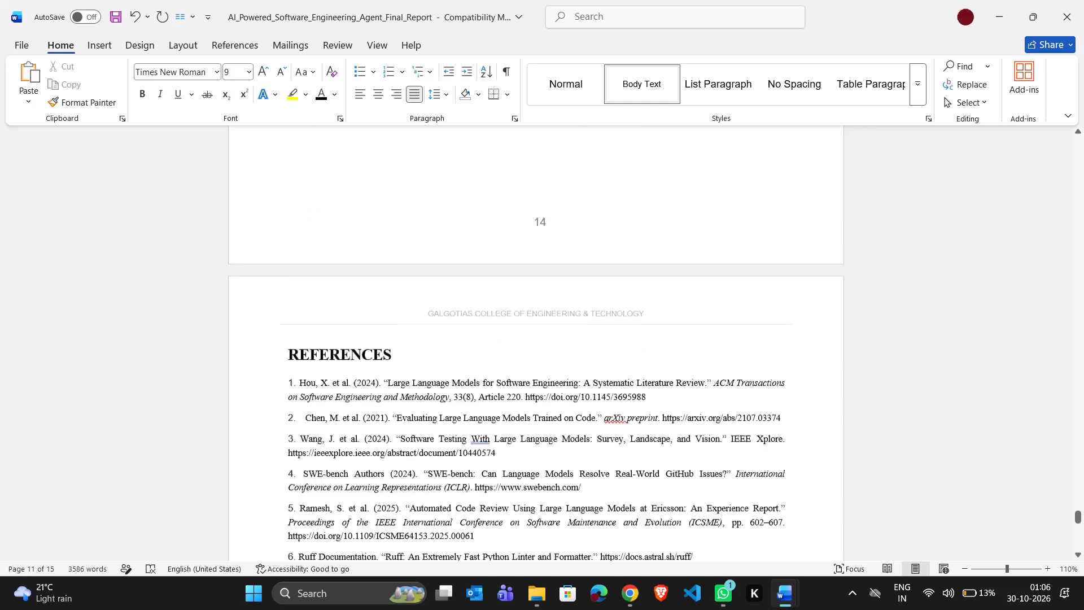
scroll(448, 343, "up", 9)
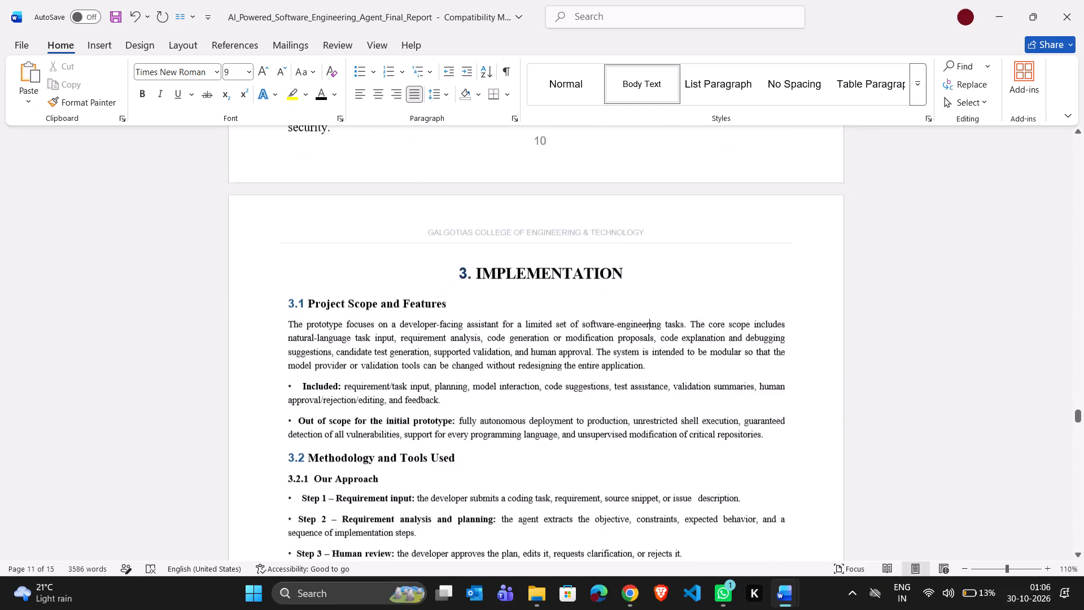
scroll(448, 343, "up", 6)
scroll(448, 343, "down", 1)
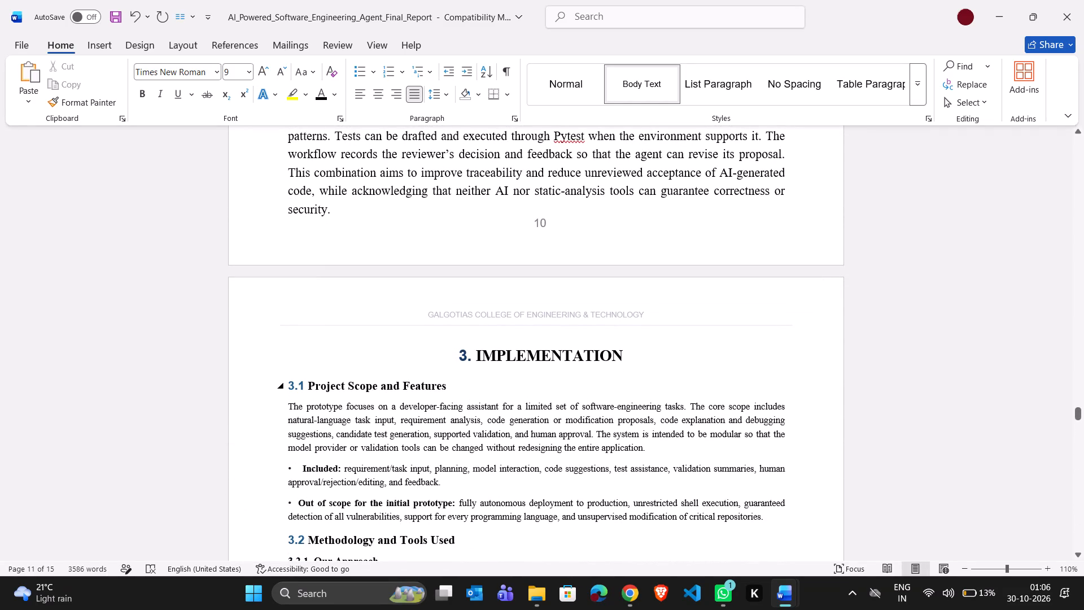
Set the font size of the heading "Project Scope and Features" in section 3.1 to 12.
left_click_drag(449, 387, 306, 386)
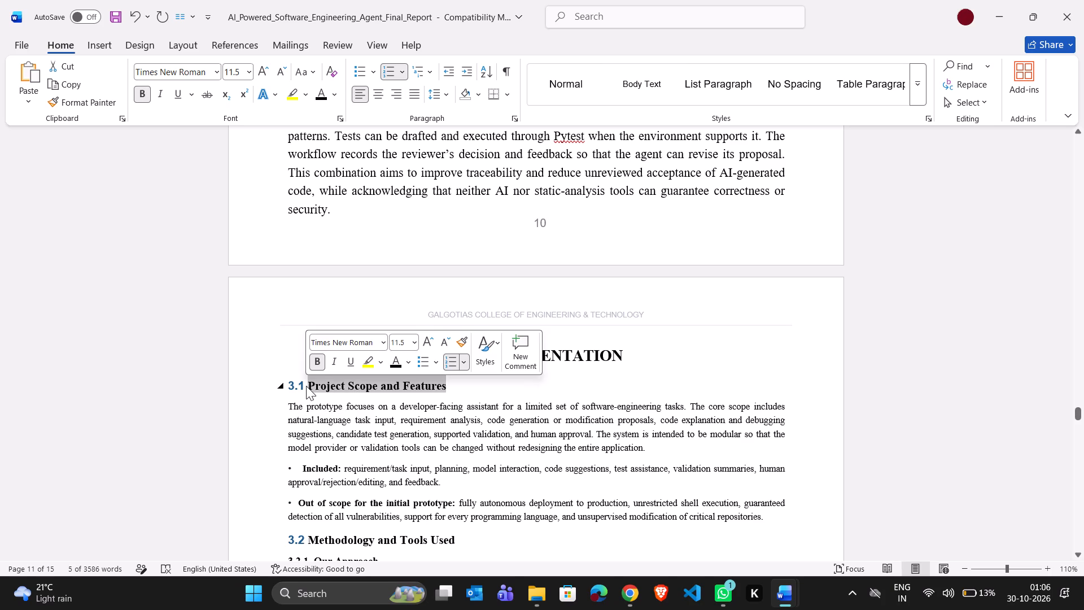
left_click(405, 342)
key("BackSpace")
type("12")
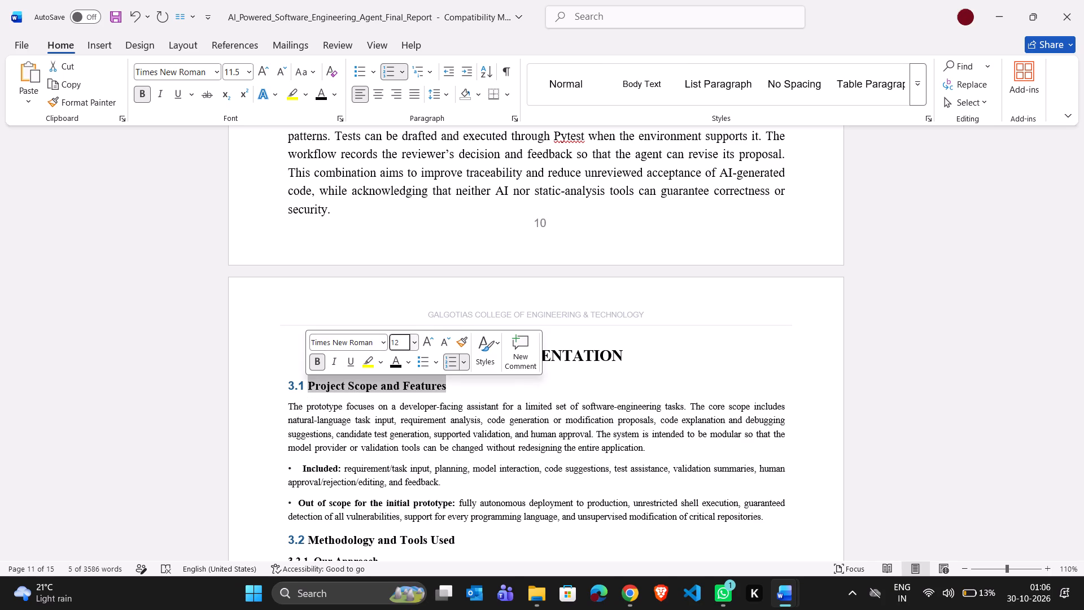
key("Return")
left_click(339, 404)
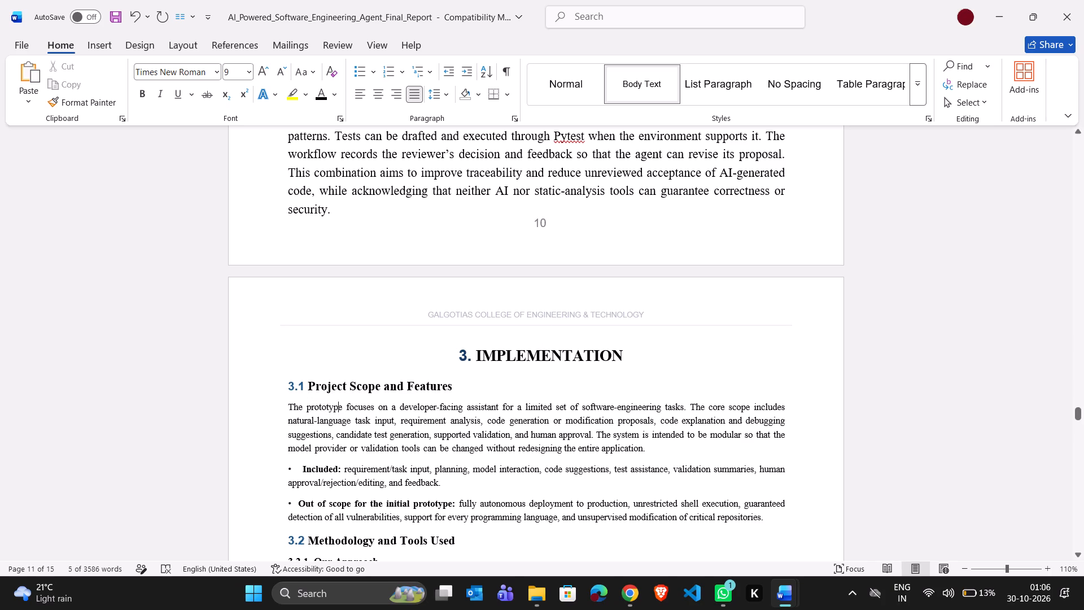
Set the font size of the IMPLEMENTATION chapter heading to 14.
left_click(508, 359)
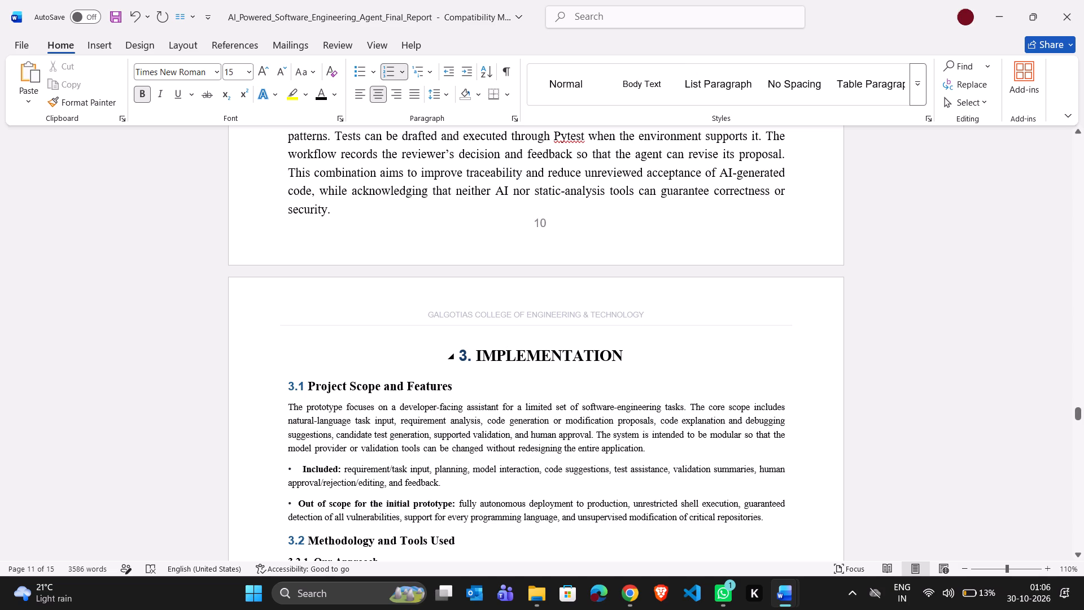
left_click_drag(628, 356, 470, 349)
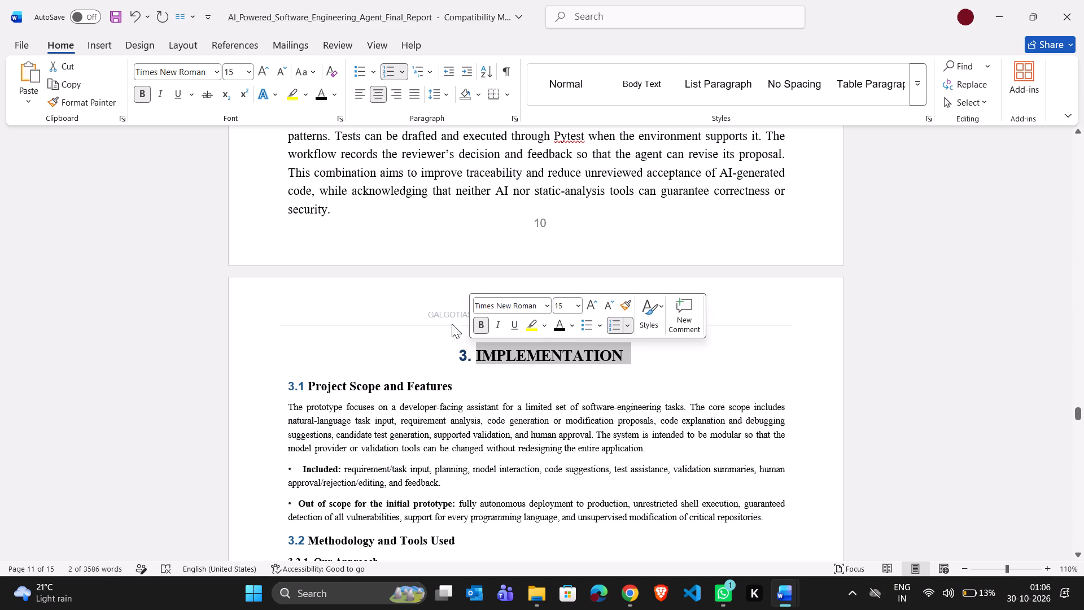
left_click(248, 71)
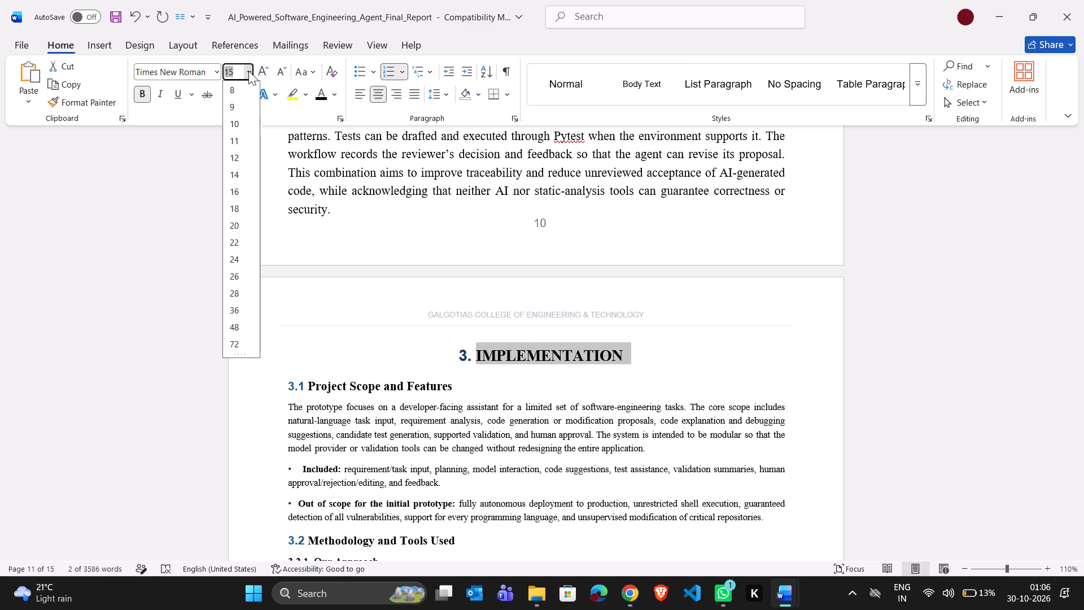
left_click(234, 172)
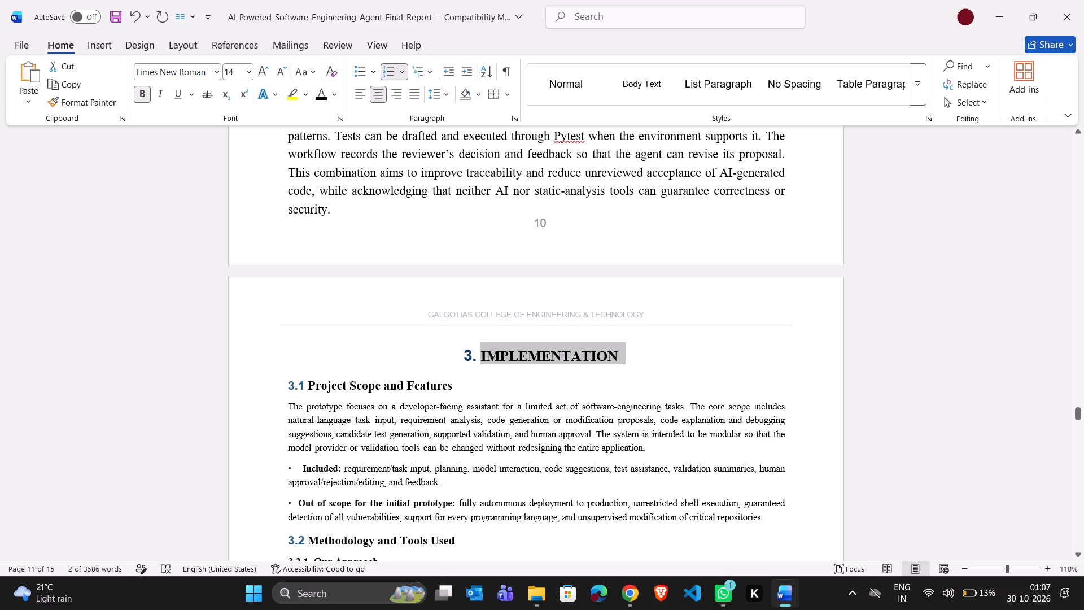
left_click(329, 314)
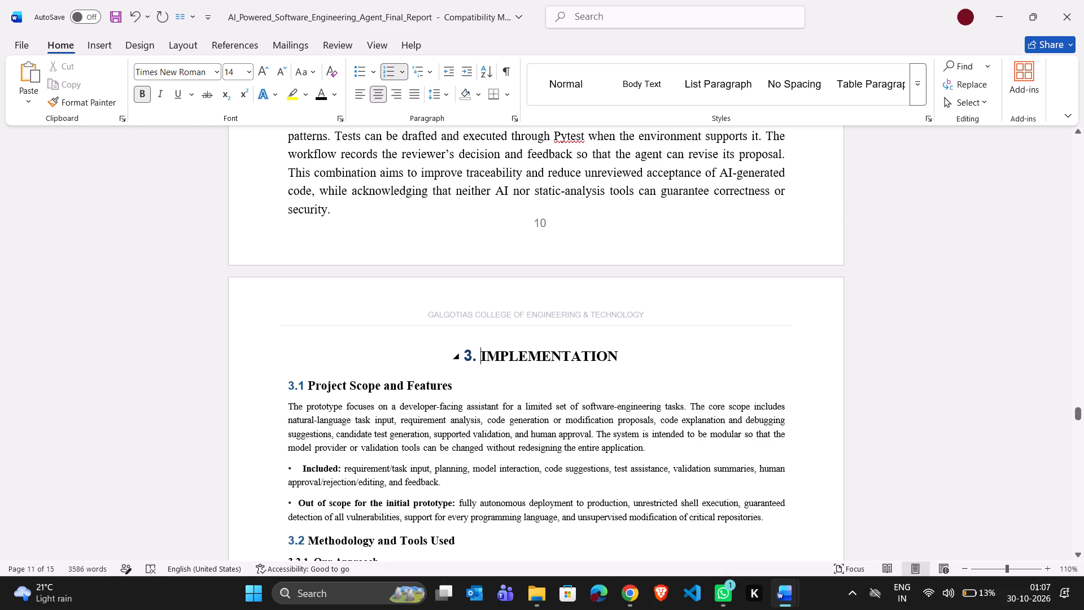
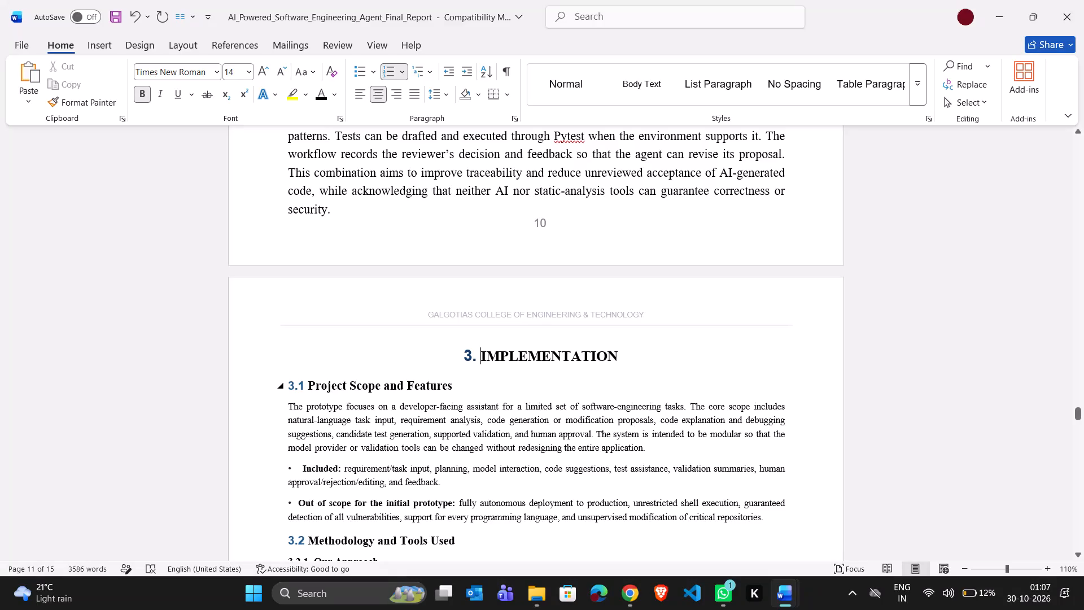
Set the font size of the chapter 3 text, from the first 3.1 paragraph through the end of section 3.4, to 12.
left_click_drag(289, 407, 314, 417)
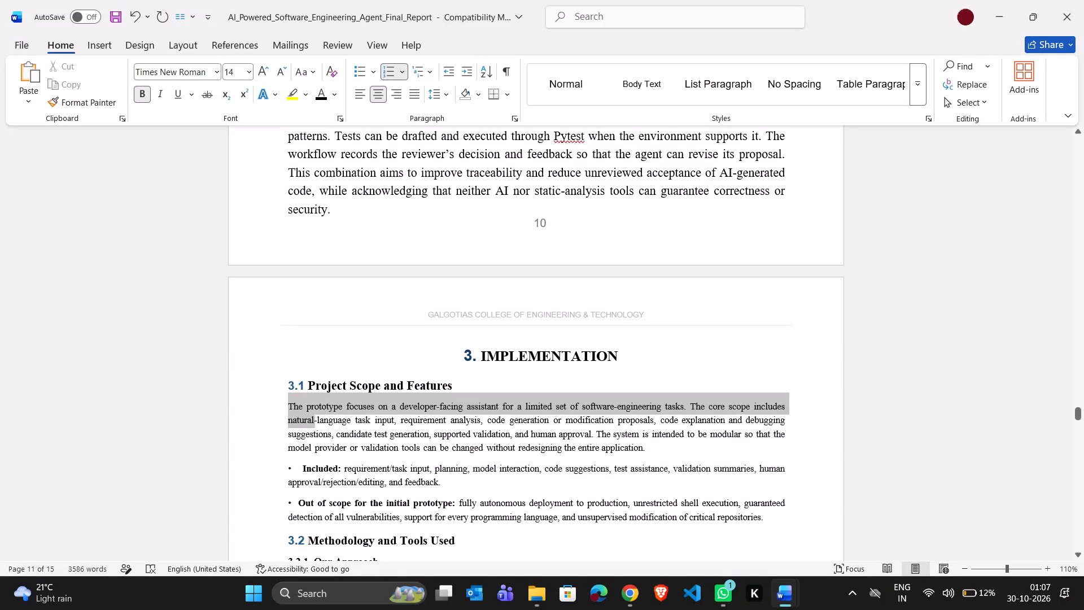
left_click_drag(314, 417, 448, 547)
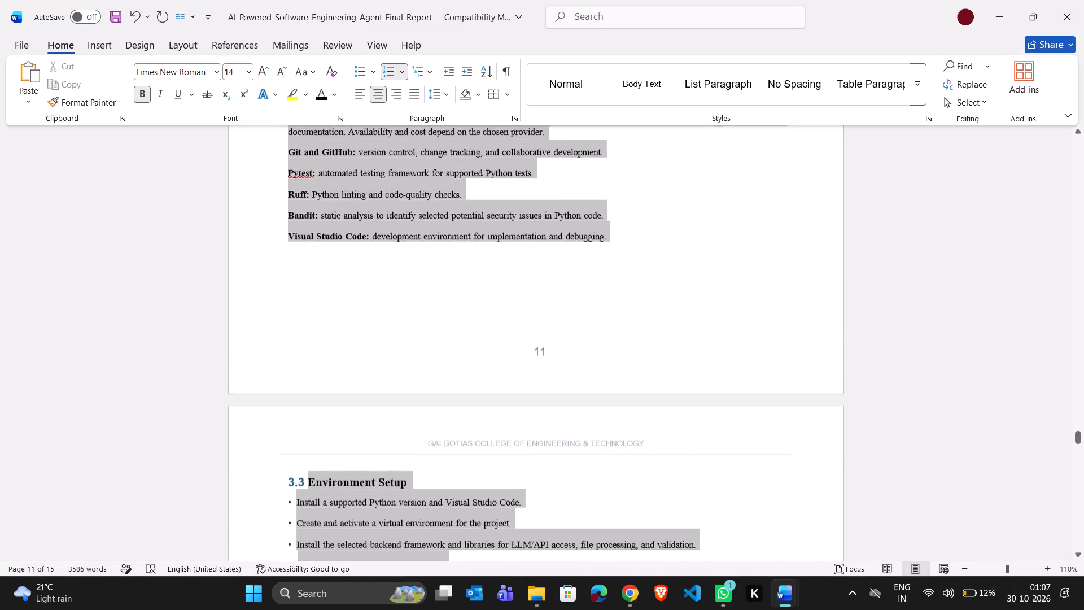
left_click_drag(448, 547, 497, 545)
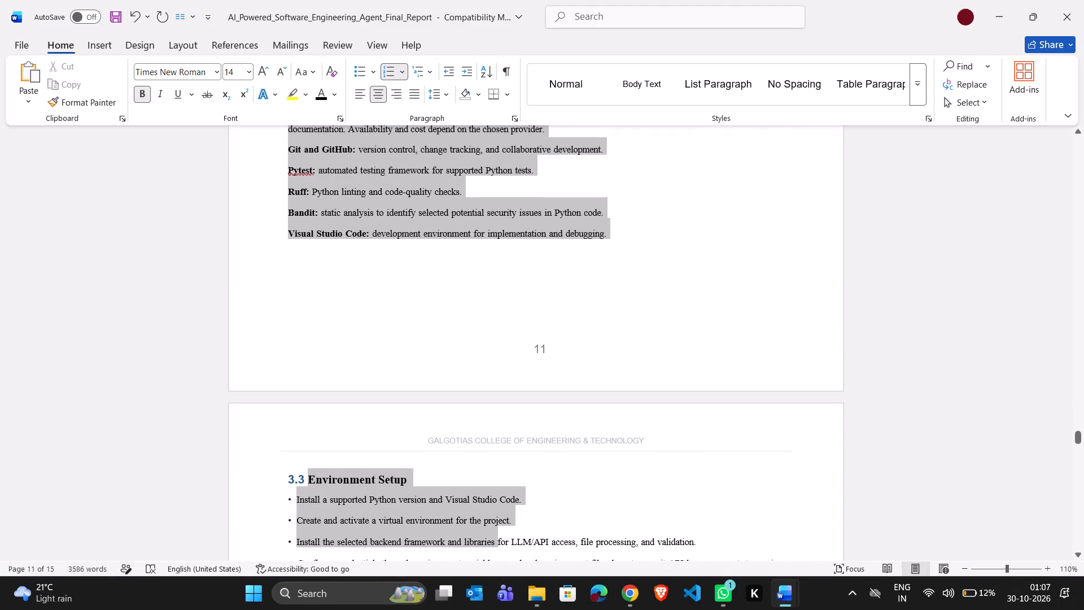
left_click_drag(497, 545, 552, 547)
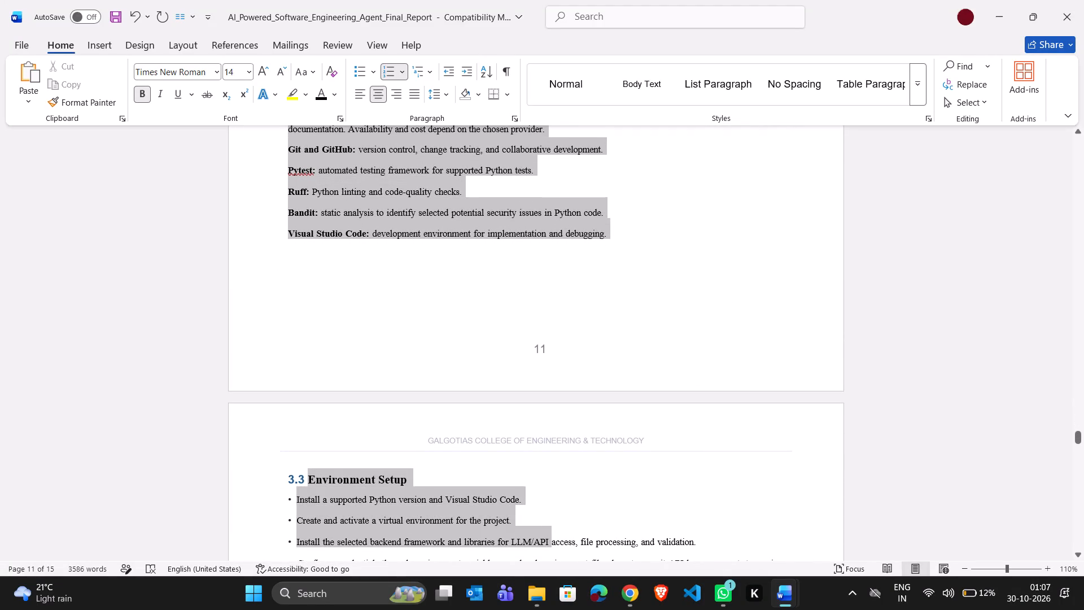
left_click_drag(552, 547, 537, 551)
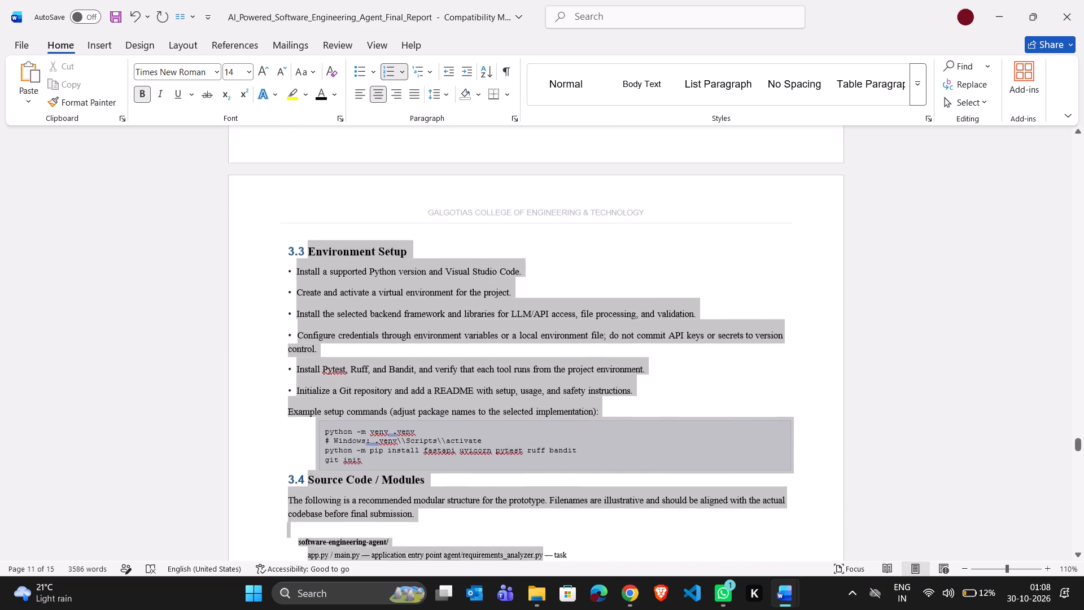
left_click_drag(537, 551, 519, 548)
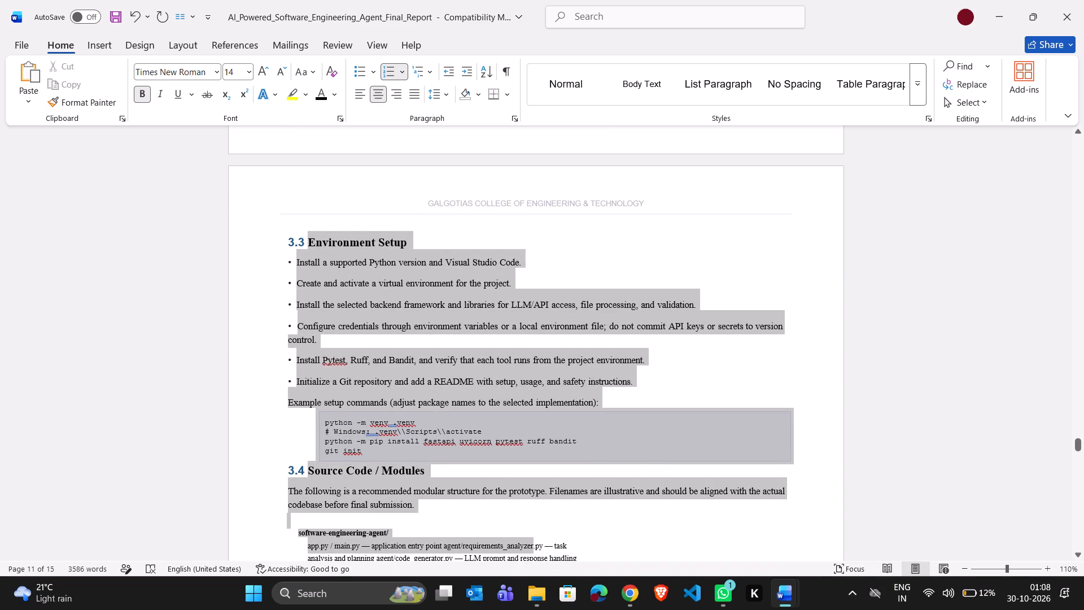
left_click_drag(519, 548, 623, 349)
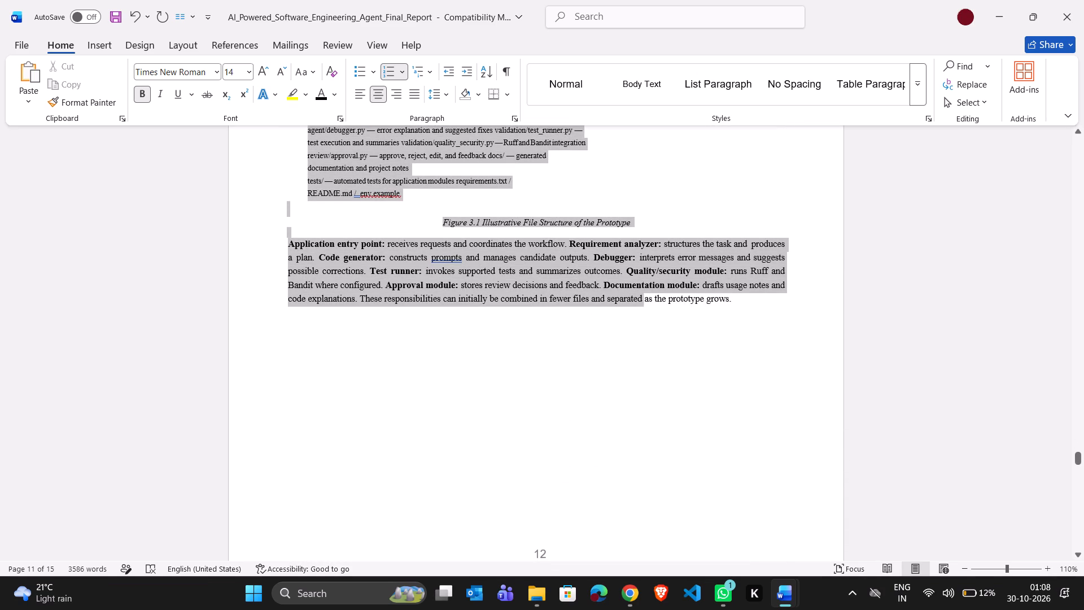
left_click_drag(623, 349, 738, 349)
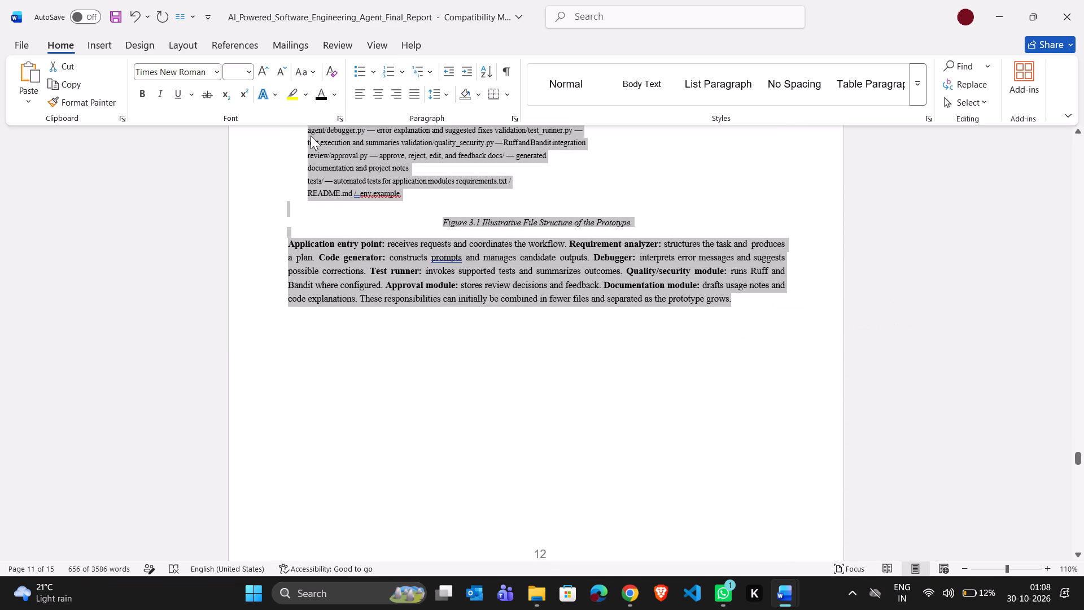
left_click(251, 76)
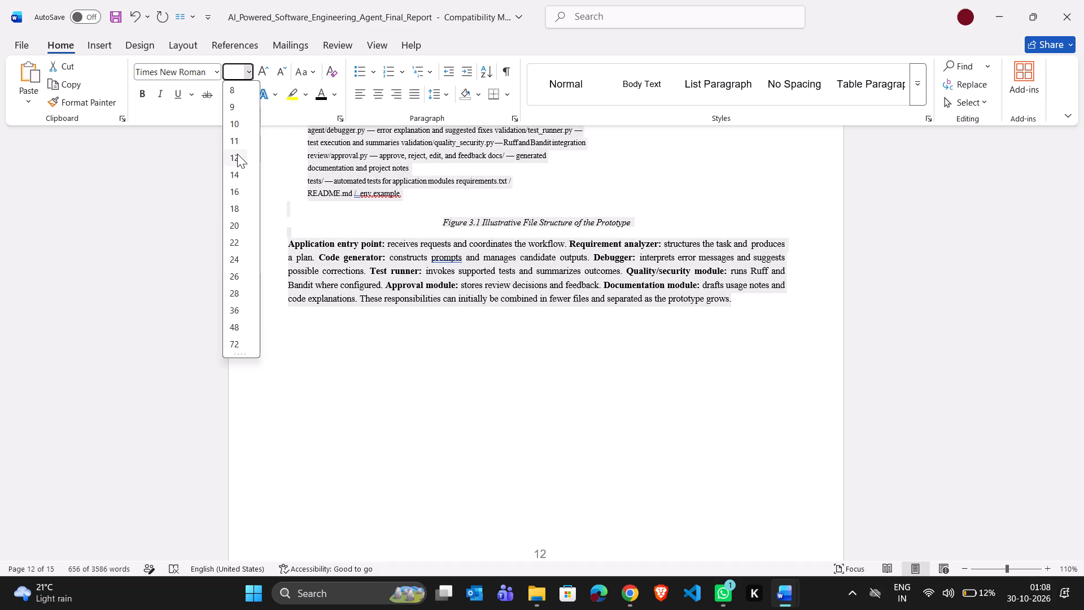
left_click(237, 162)
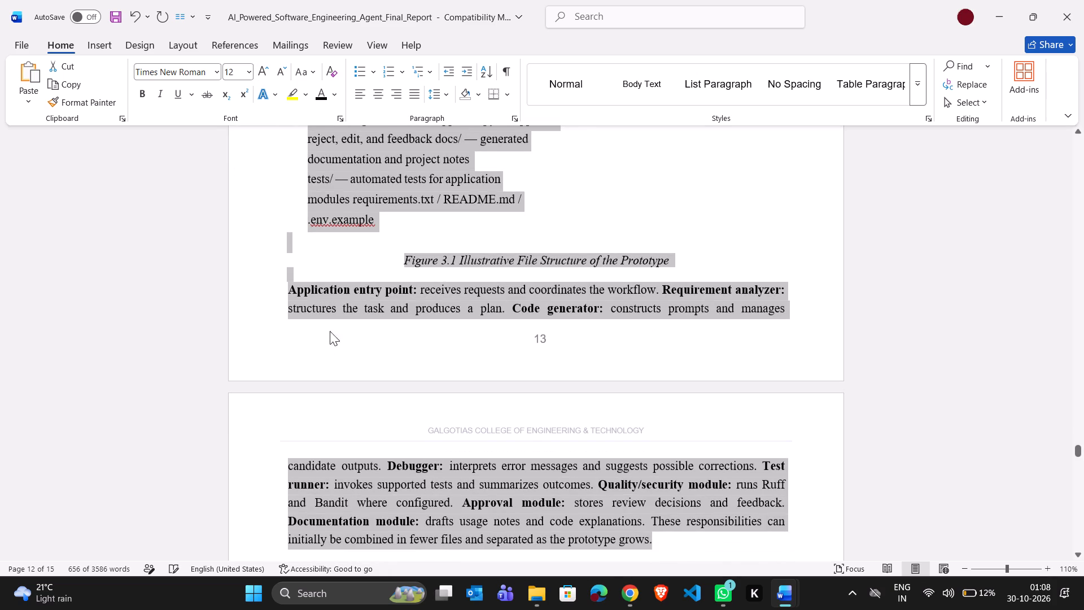
left_click(339, 346)
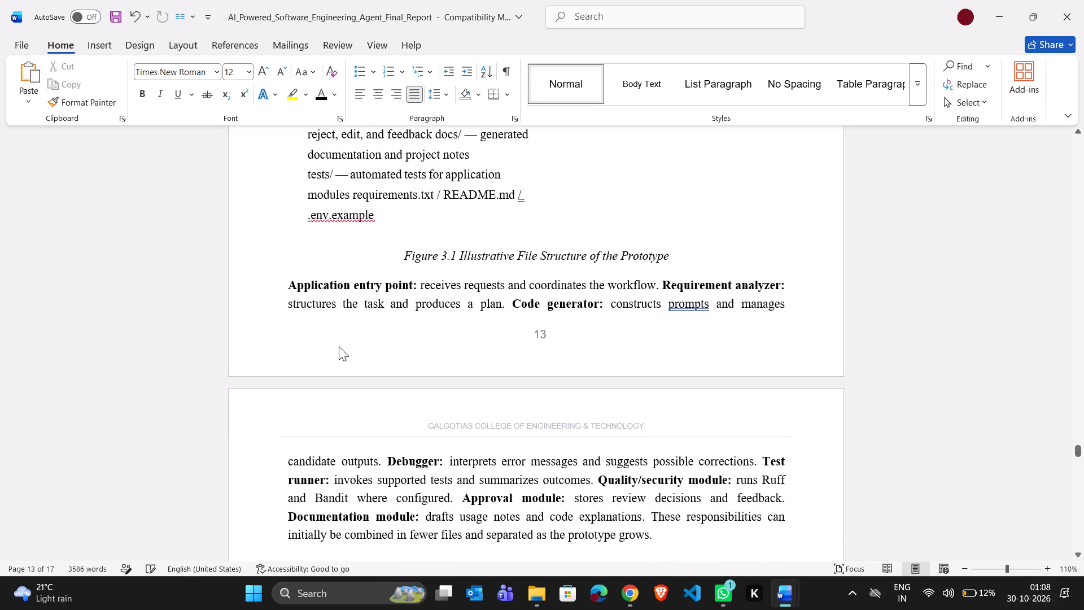
Check the resized text and page layout of chapter 3, from Figure 3.1 back to the IMPLEMENTATION heading.
scroll(356, 330, "up", 3)
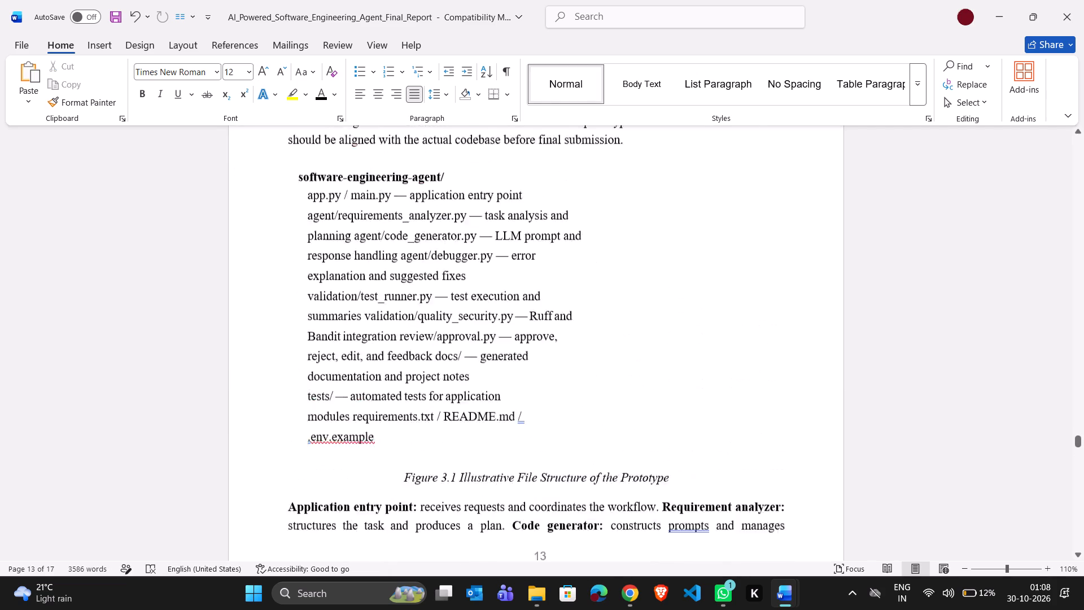
scroll(356, 330, "up", 3)
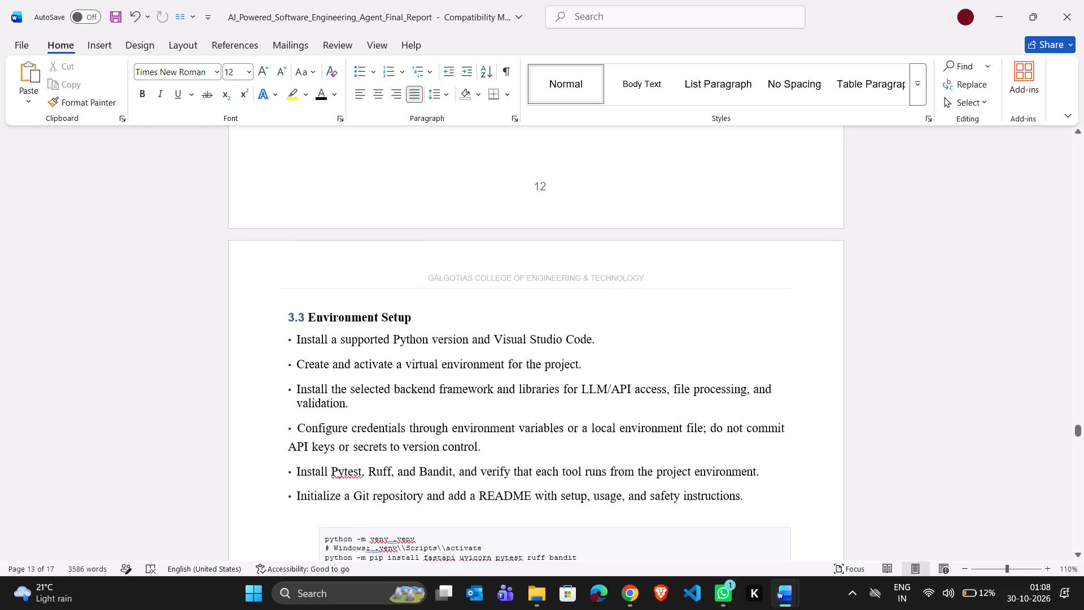
scroll(356, 330, "up", 4)
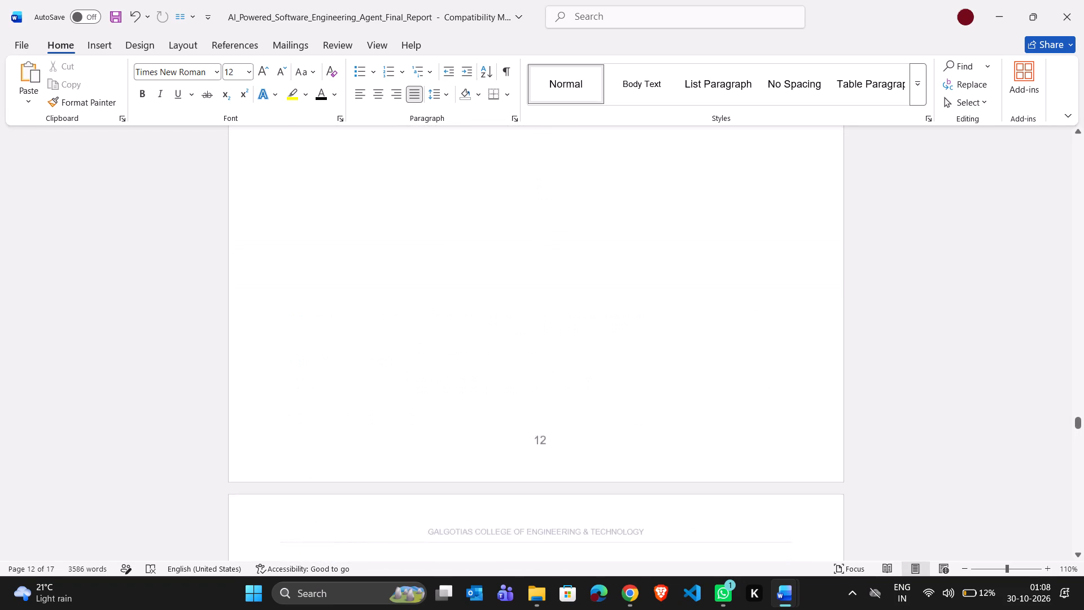
scroll(356, 330, "up", 3)
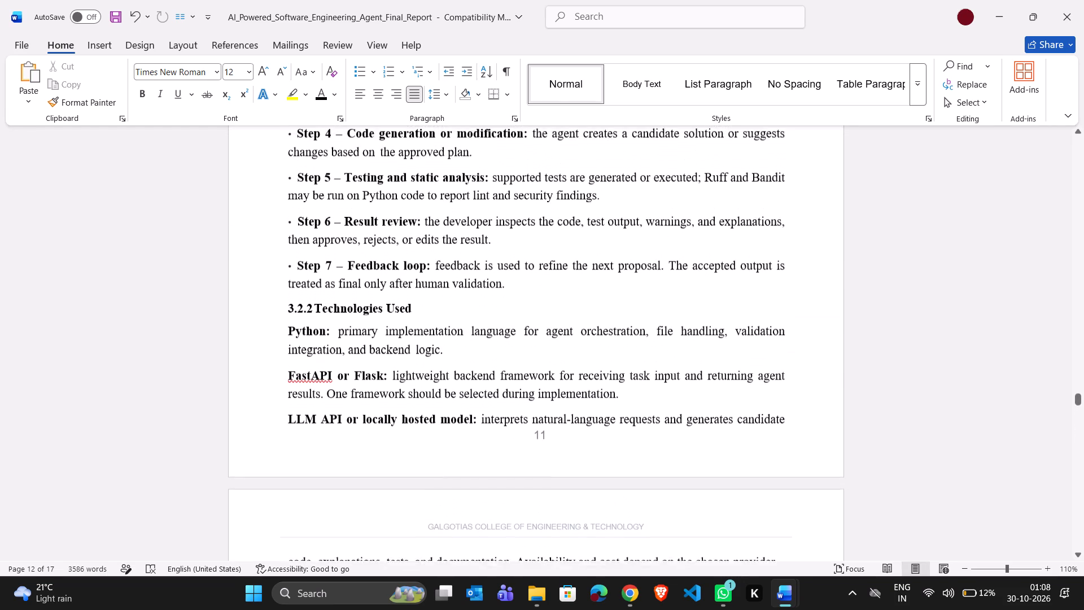
scroll(356, 330, "up", 1)
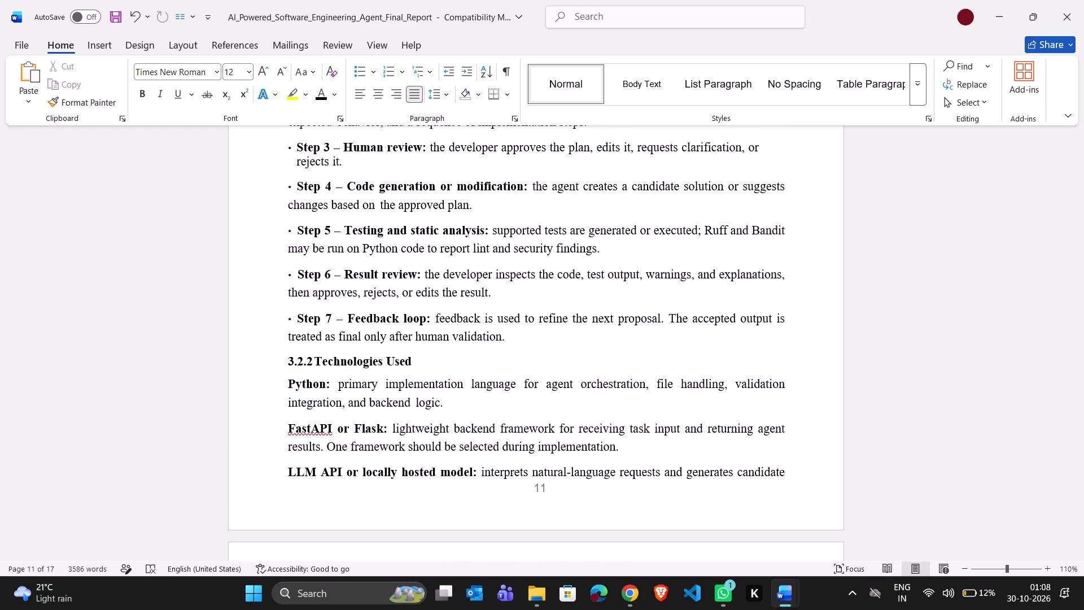
scroll(399, 313, "up", 2)
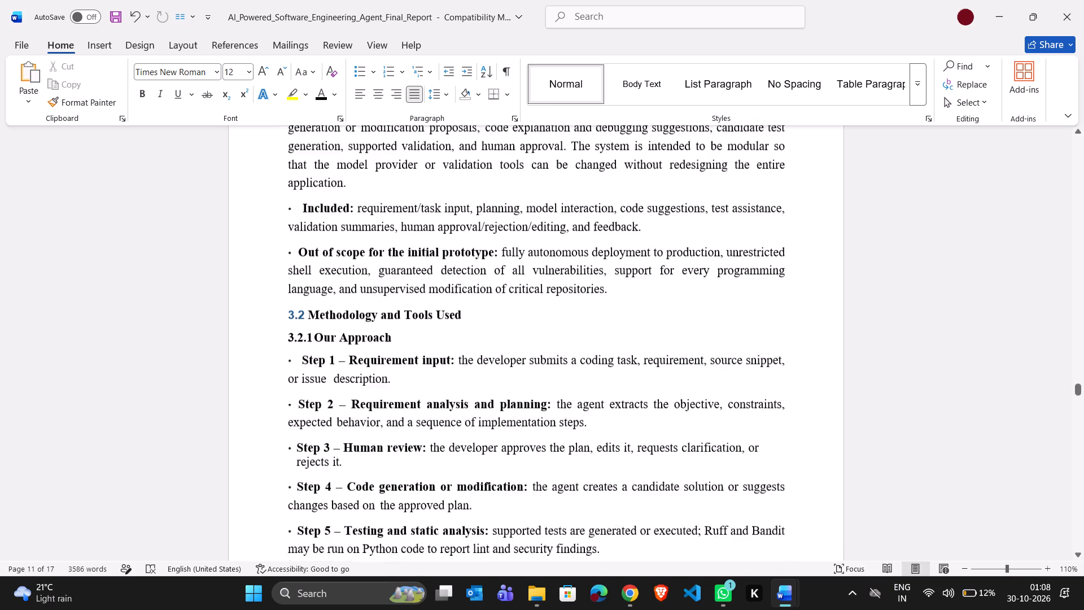
scroll(399, 313, "up", 1)
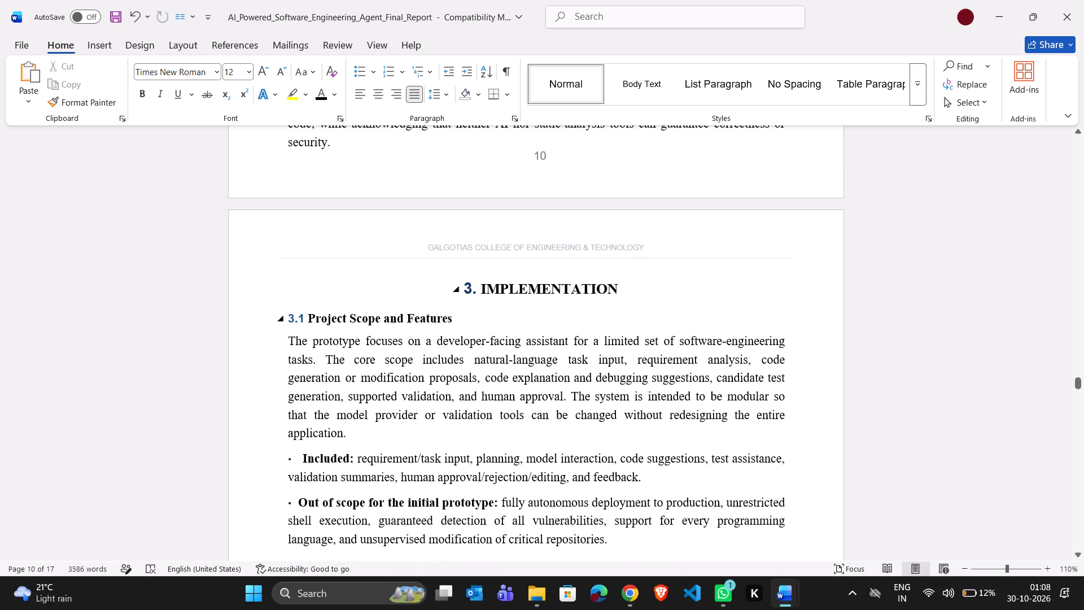
left_click(515, 291)
left_click(415, 349)
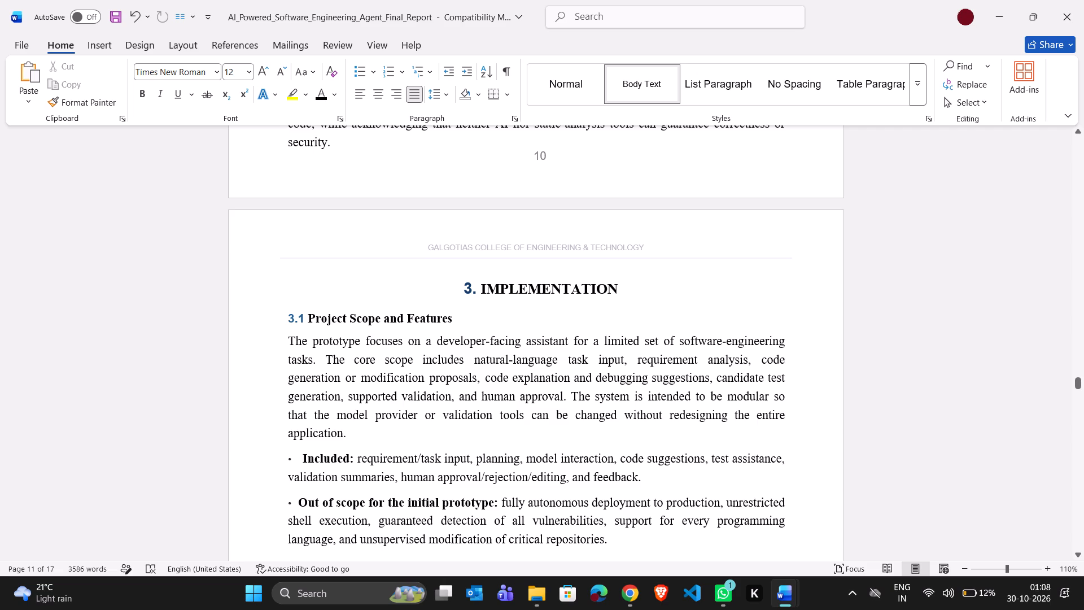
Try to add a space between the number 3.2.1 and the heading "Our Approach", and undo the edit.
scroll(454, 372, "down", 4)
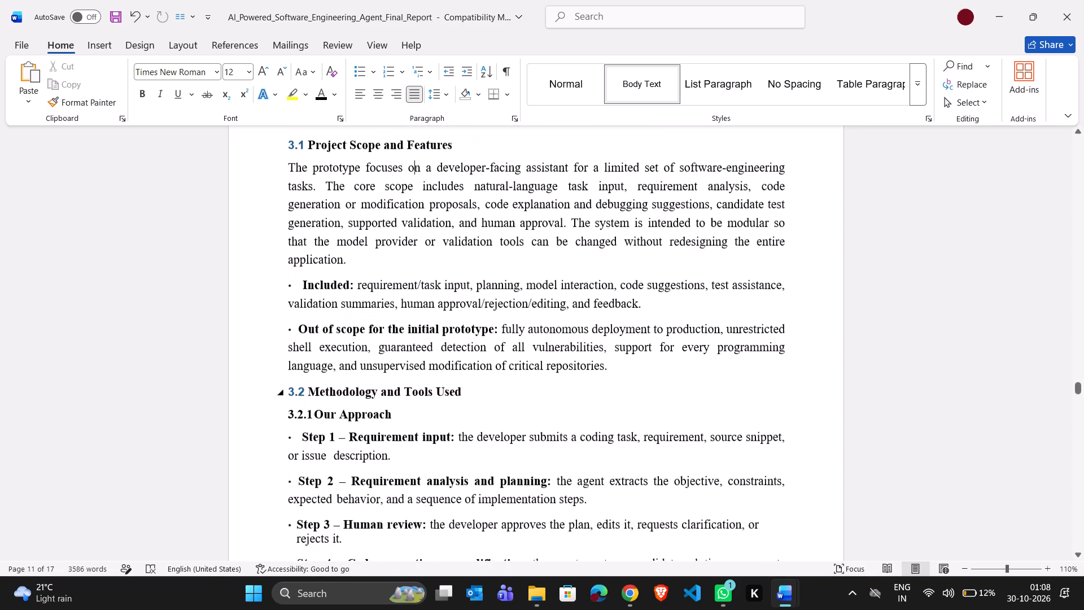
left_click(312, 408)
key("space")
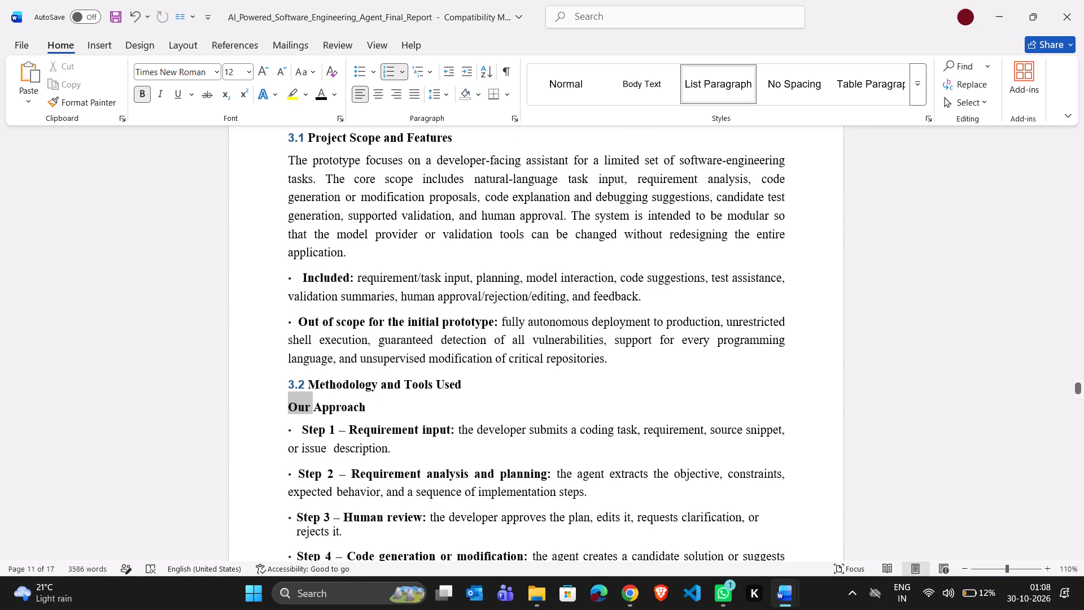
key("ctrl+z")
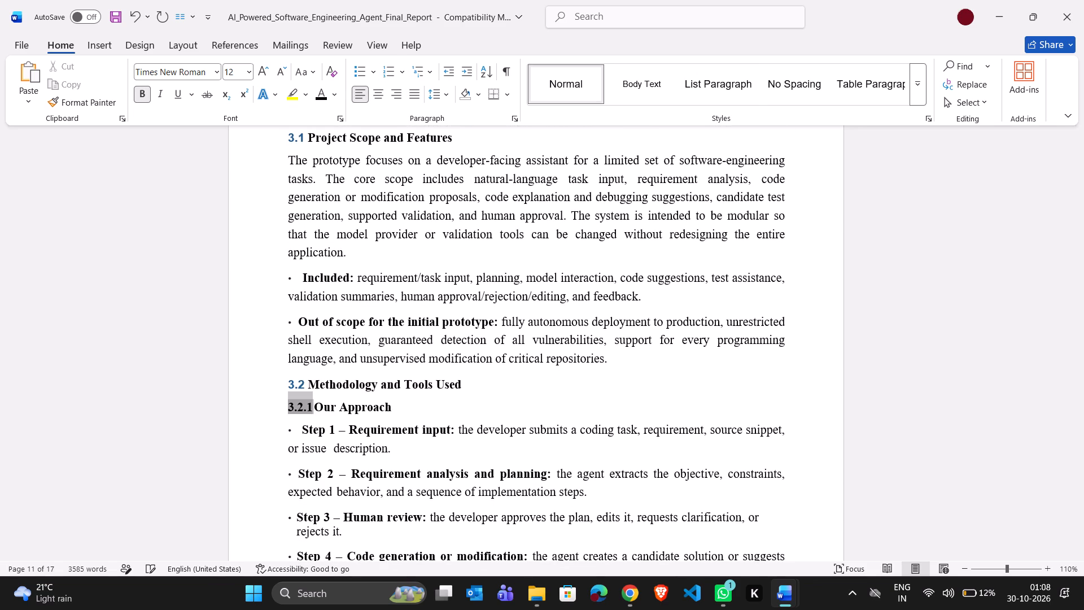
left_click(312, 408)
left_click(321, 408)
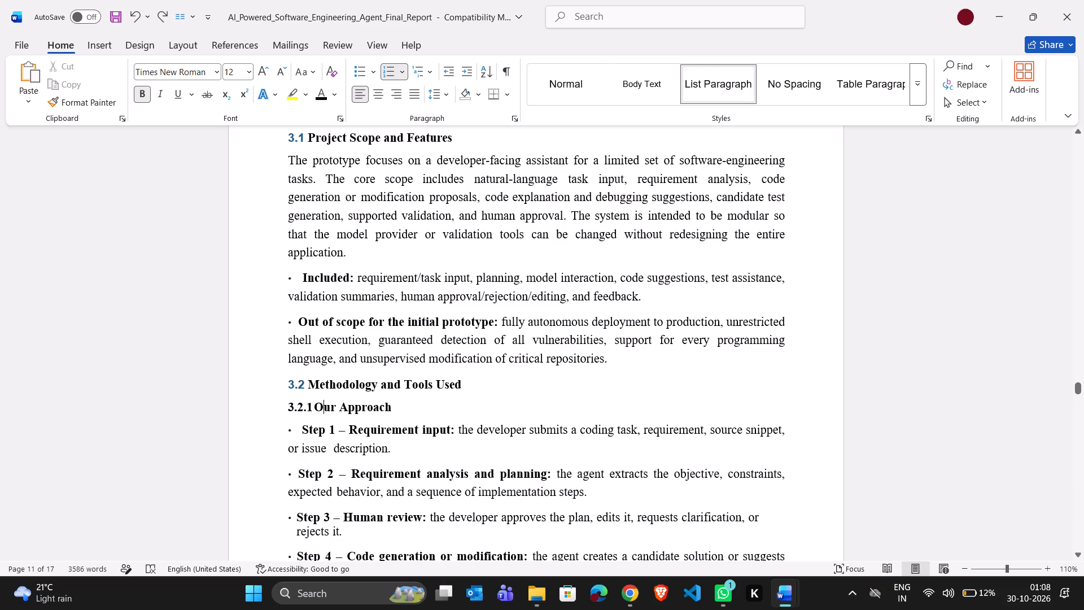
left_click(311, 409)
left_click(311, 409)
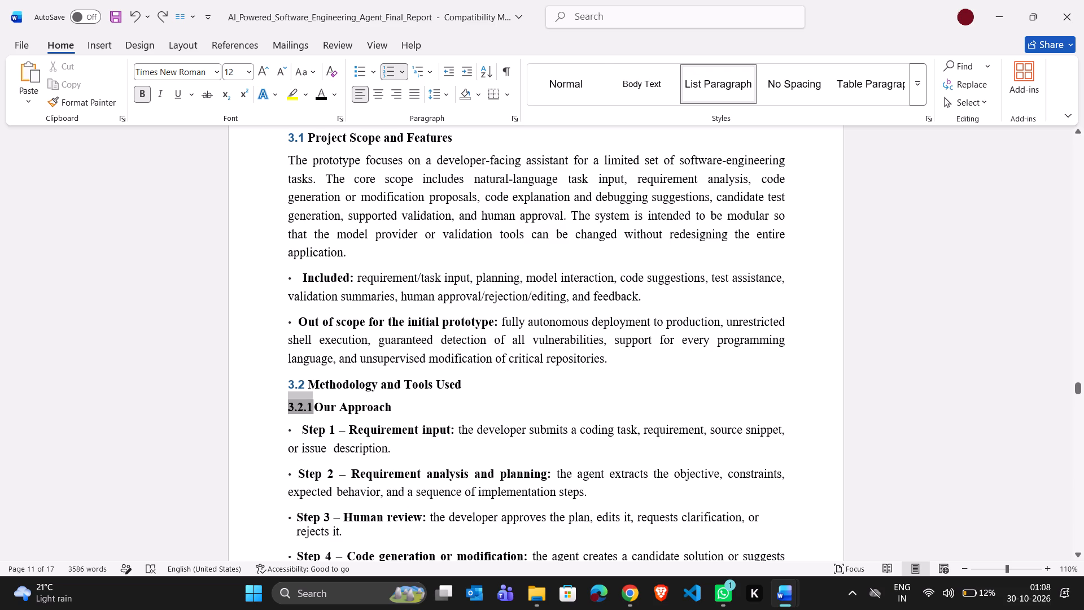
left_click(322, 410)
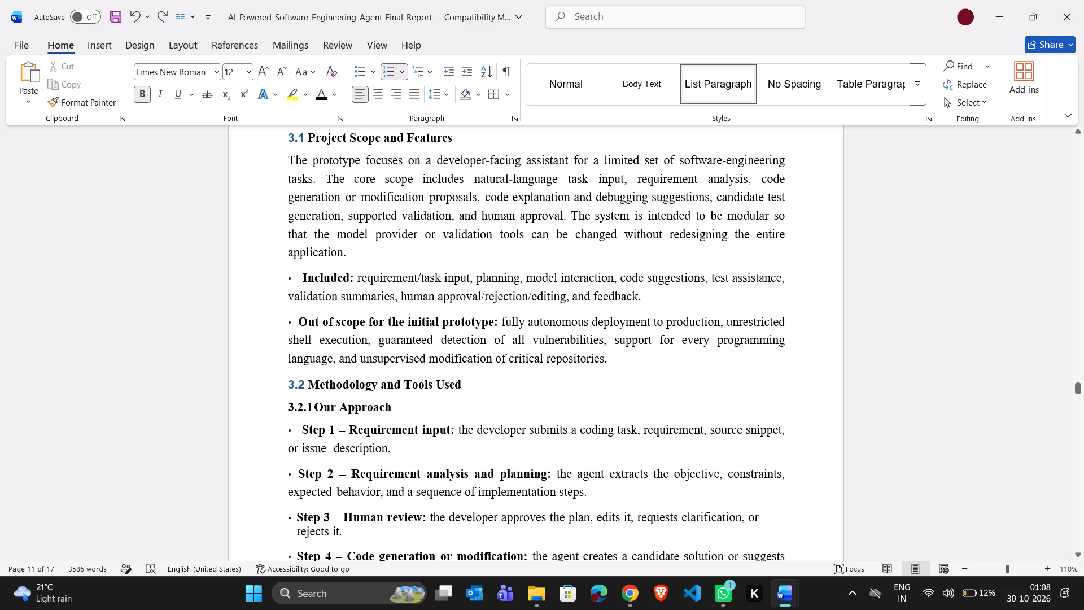
Review the heading number spacing and page layout from chapter 3 back to the INTRODUCTION heading.
scroll(313, 409, "up", 2)
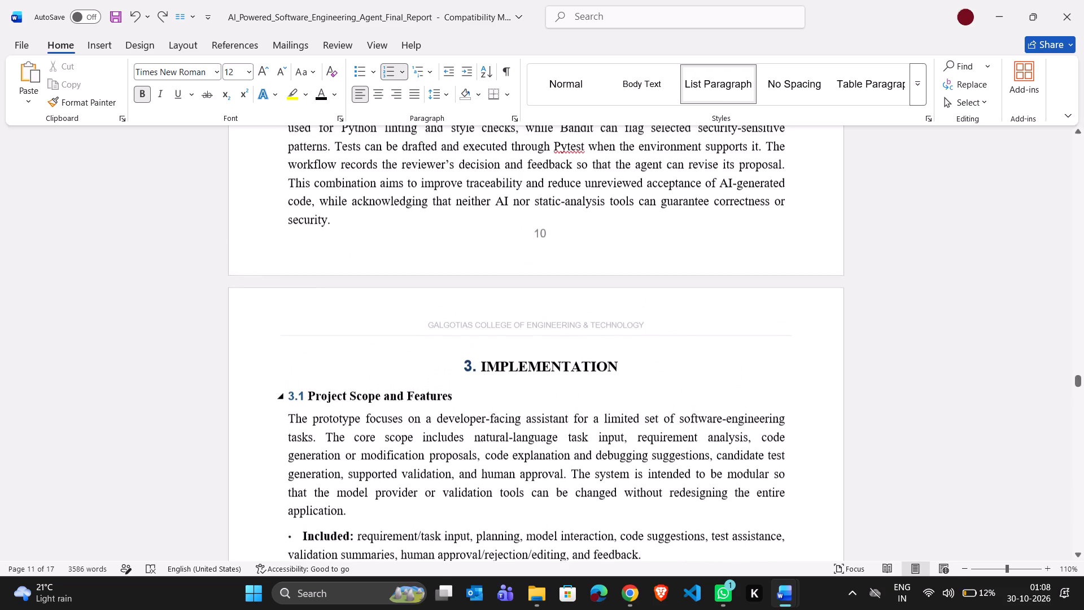
scroll(313, 409, "up", 1)
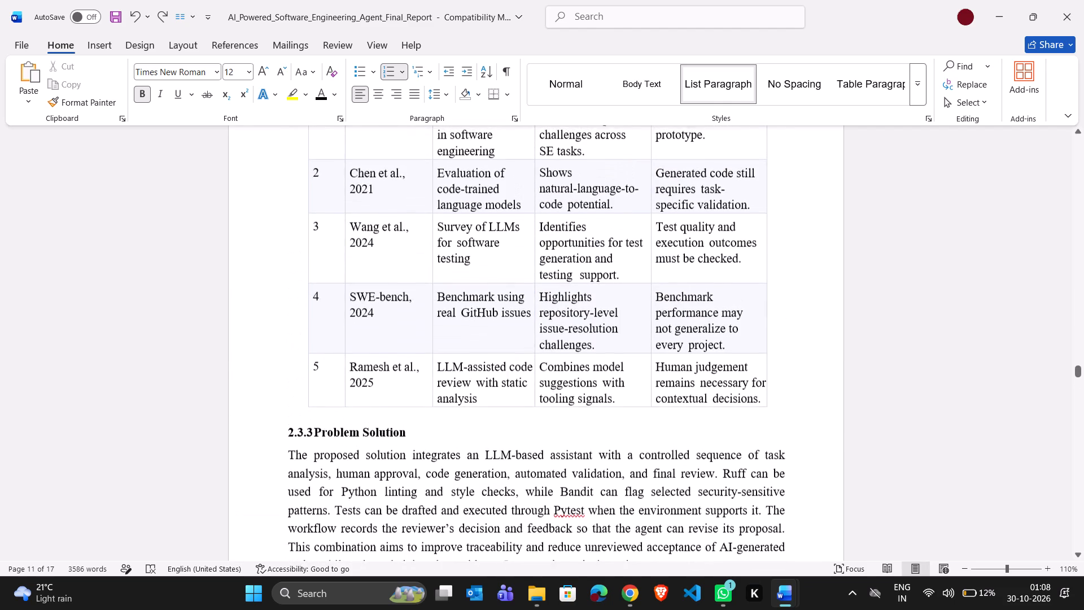
scroll(313, 409, "down", 1)
scroll(313, 409, "right", 1)
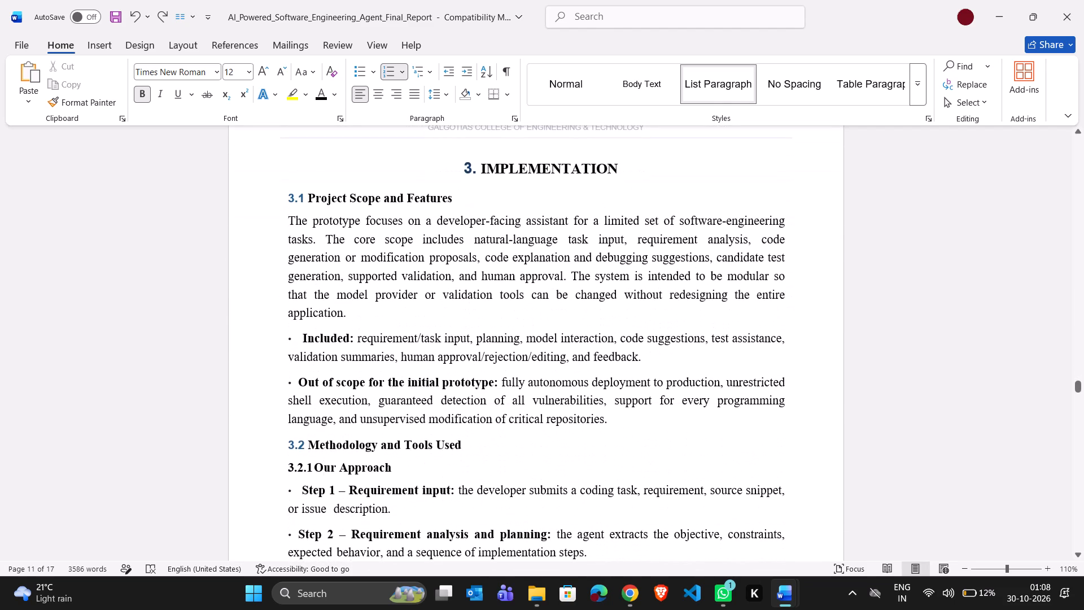
scroll(365, 455, "up", 2)
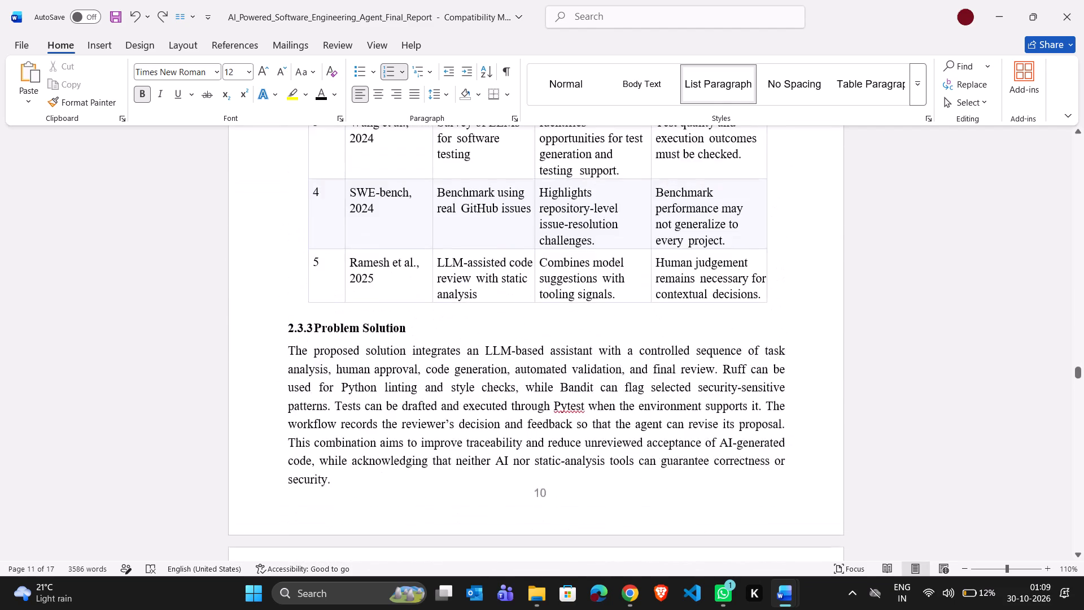
scroll(365, 455, "up", 4)
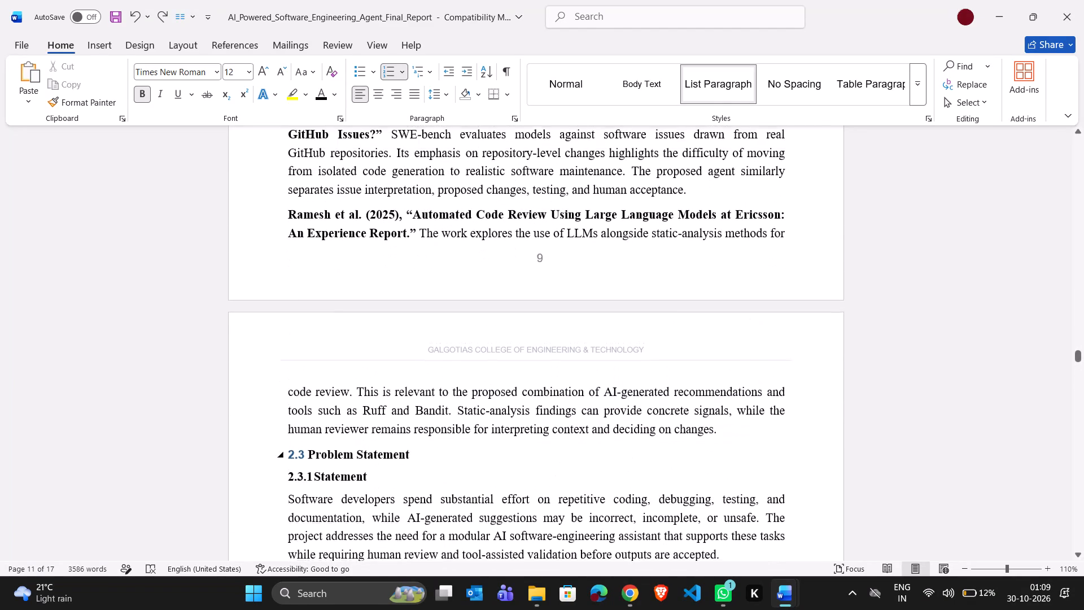
scroll(365, 455, "up", 2)
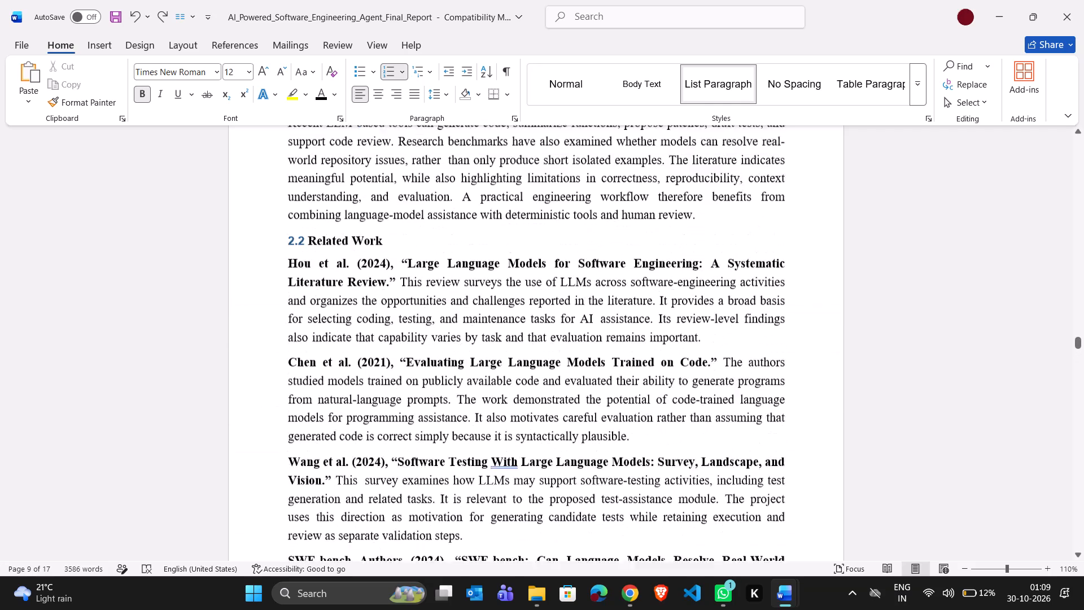
scroll(365, 455, "up", 3)
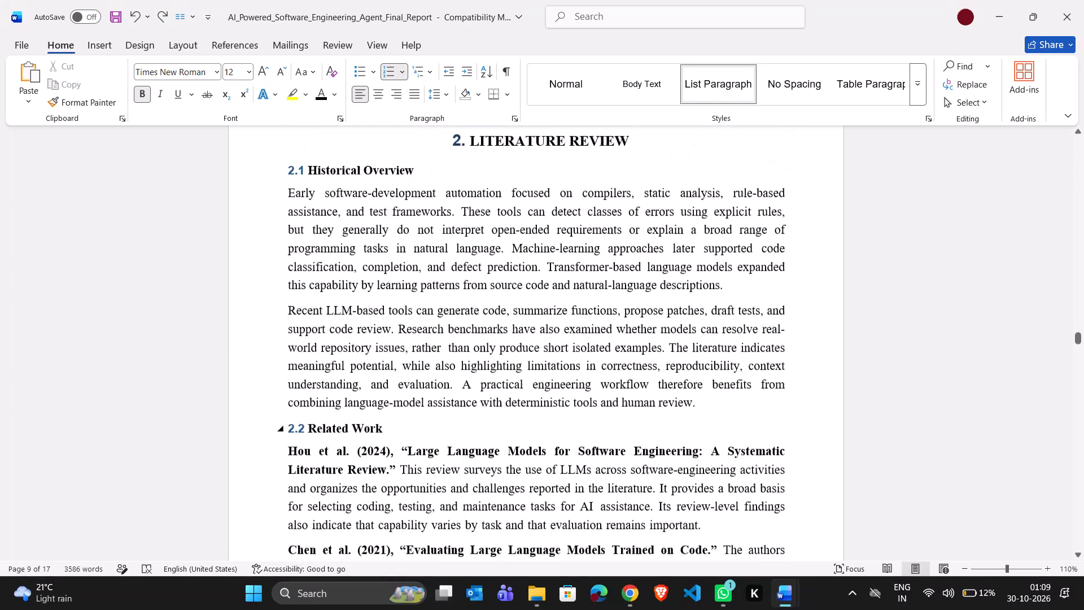
scroll(365, 455, "up", 4)
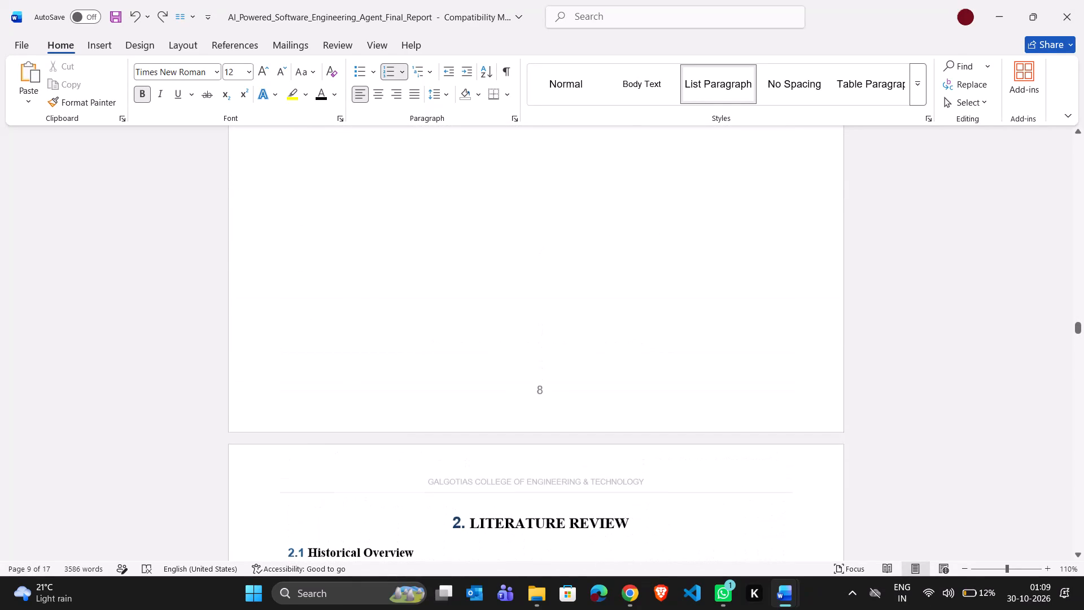
scroll(365, 455, "up", 4)
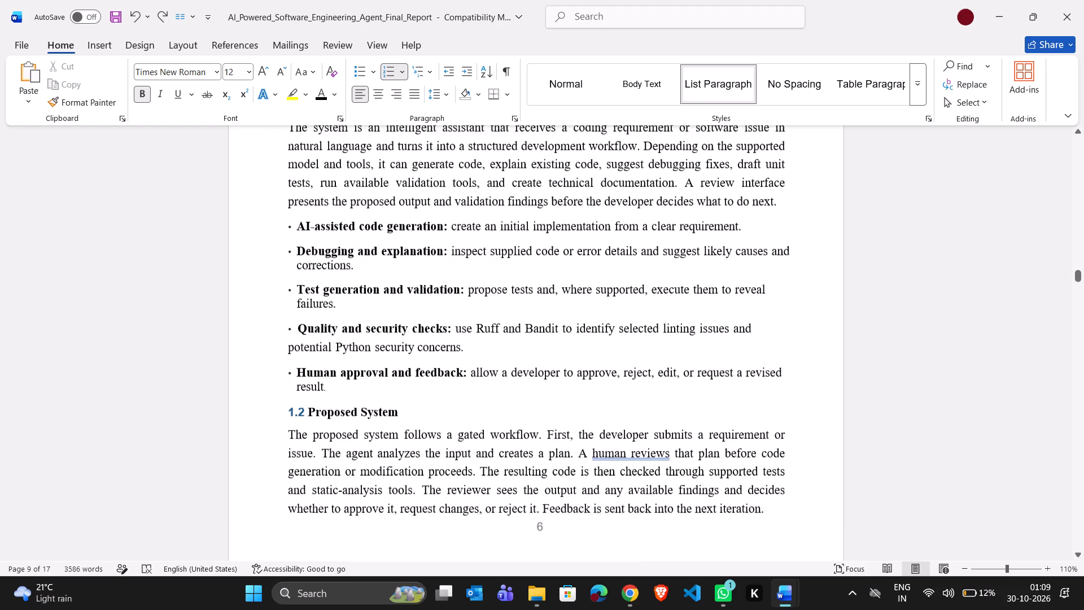
scroll(365, 455, "down", 1)
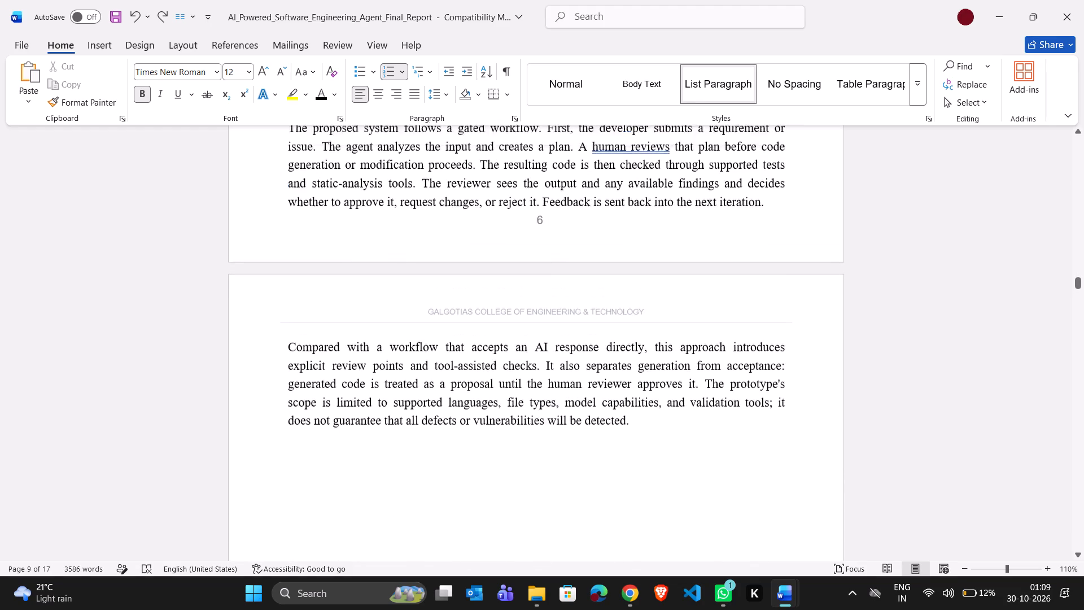
scroll(365, 455, "up", 2)
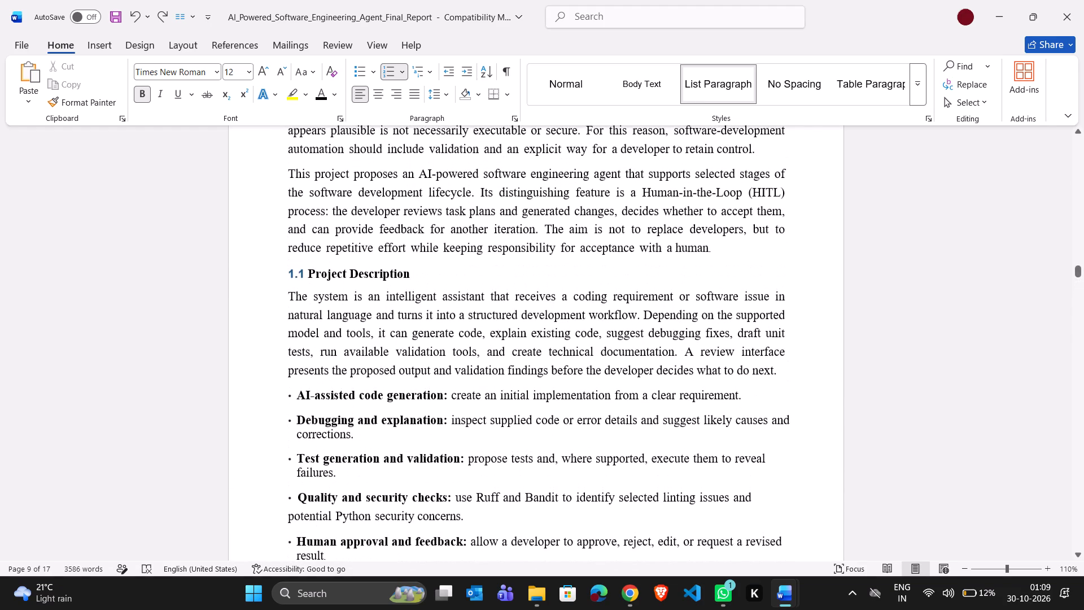
scroll(365, 455, "up", 4)
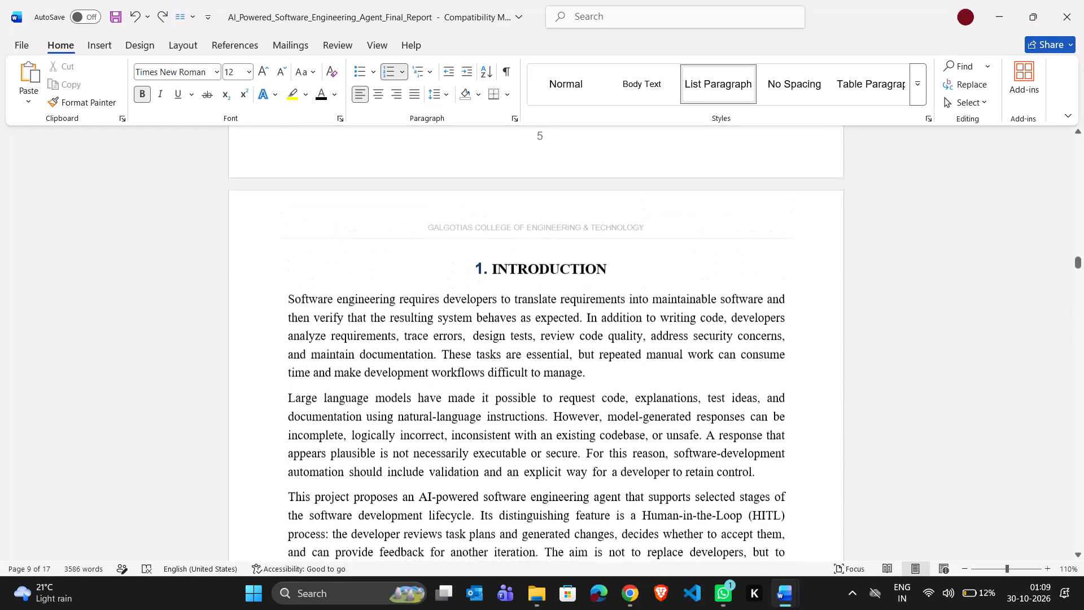
scroll(365, 455, "up", 3)
Insert a space between the number 2.3.1 and the heading "Statement" in the Problem Statement section.
scroll(365, 455, "down", 2)
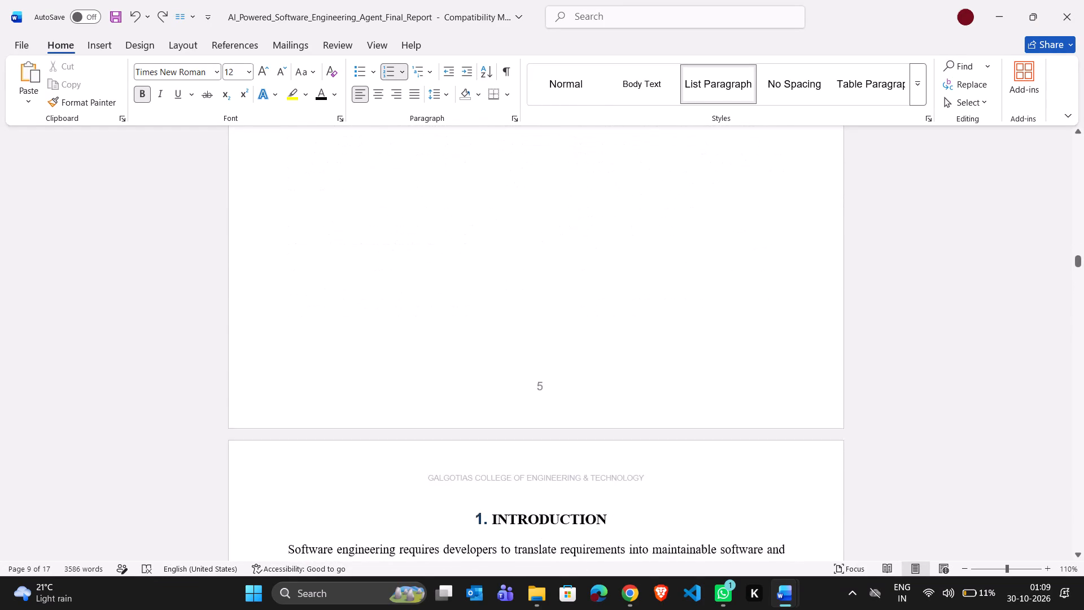
scroll(365, 455, "down", 2)
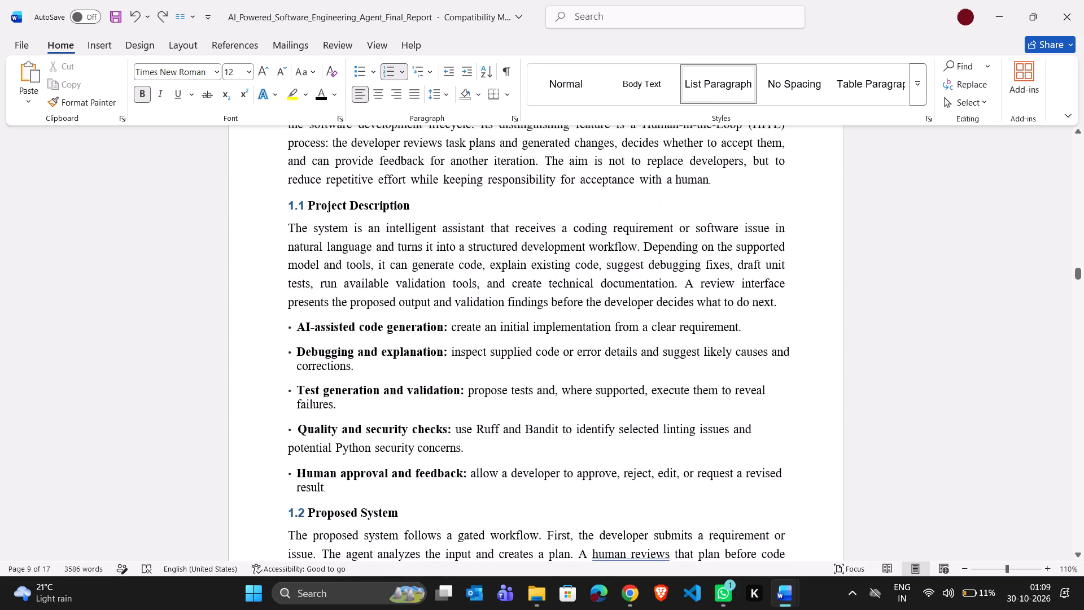
scroll(365, 455, "down", 5)
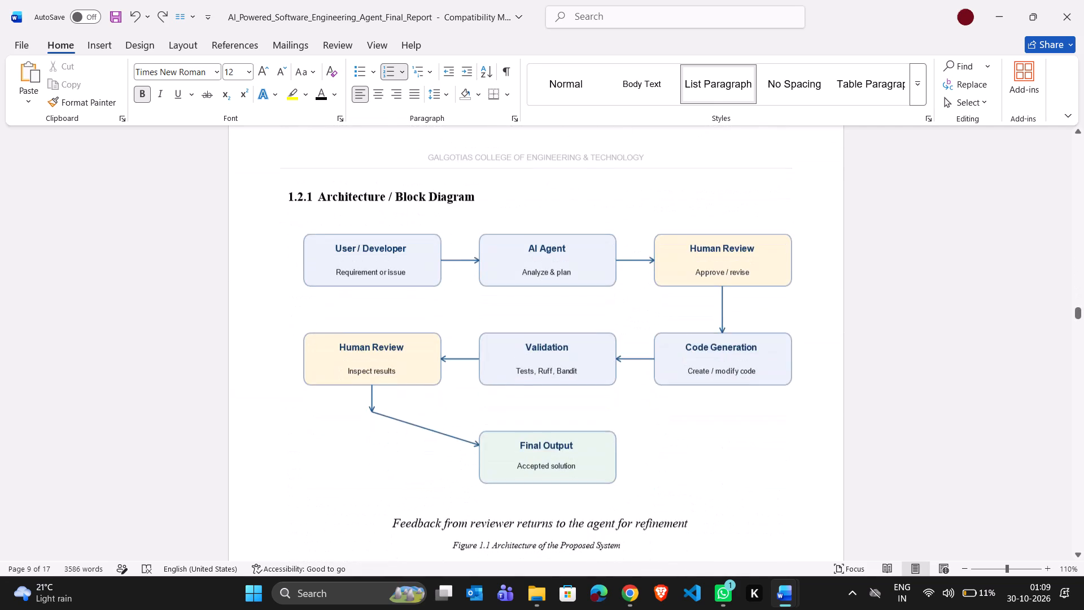
scroll(365, 455, "down", 4)
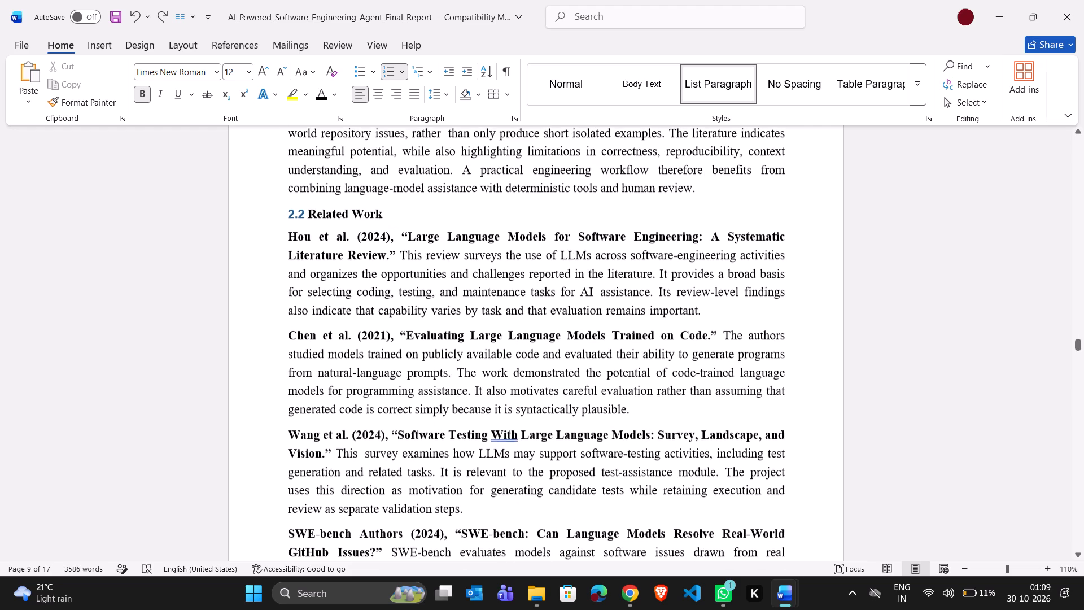
scroll(365, 455, "down", 4)
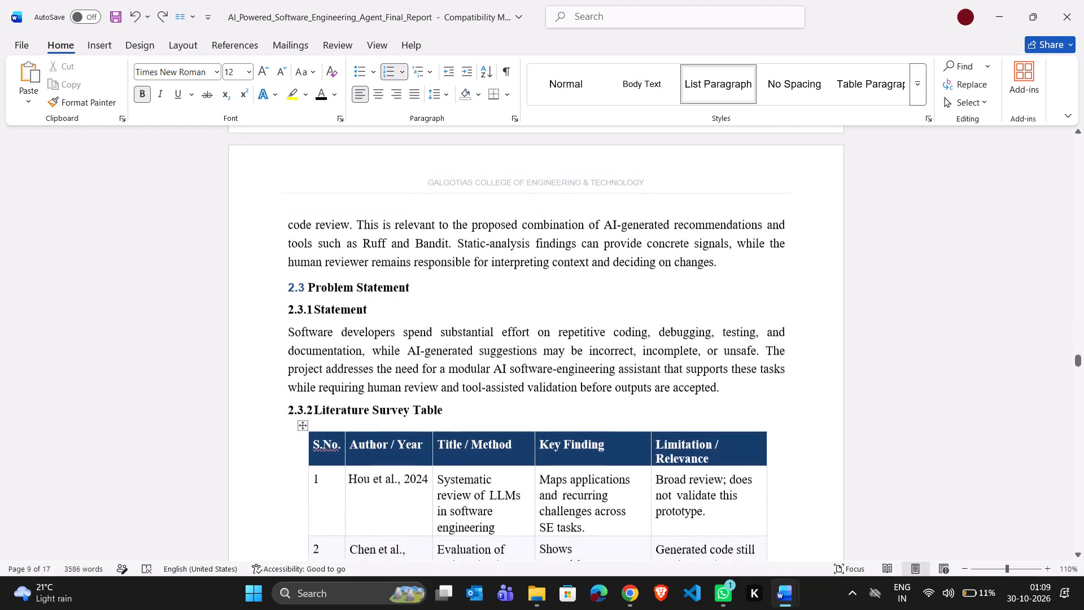
scroll(365, 455, "down", 1)
left_click(316, 295)
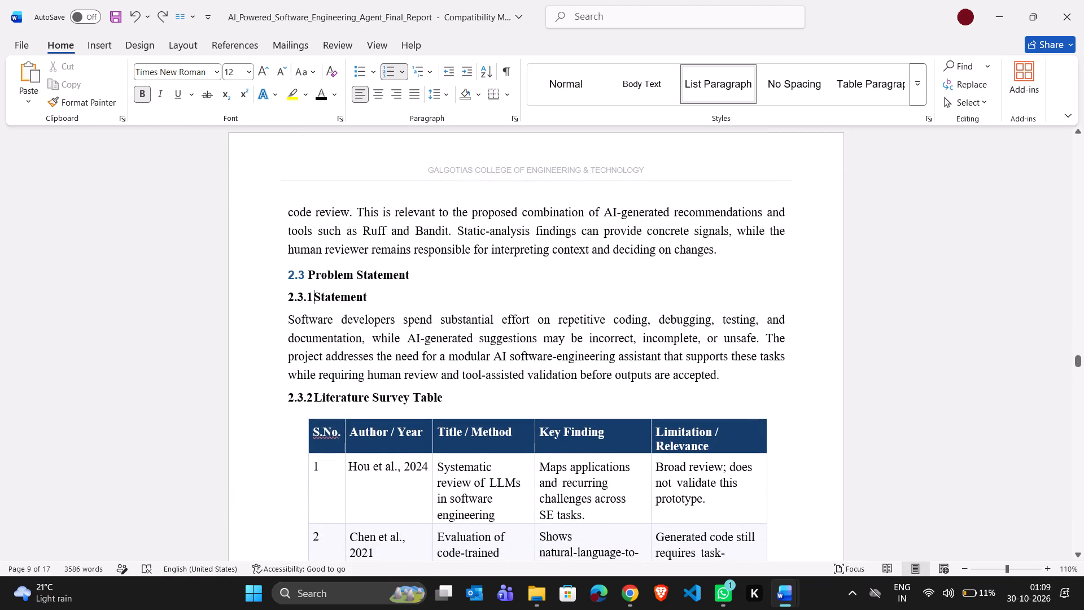
key("space")
Insert a space between the number 2.3.3 and the heading "Problem Solution" below the literature survey table.
scroll(348, 345, "down", 2)
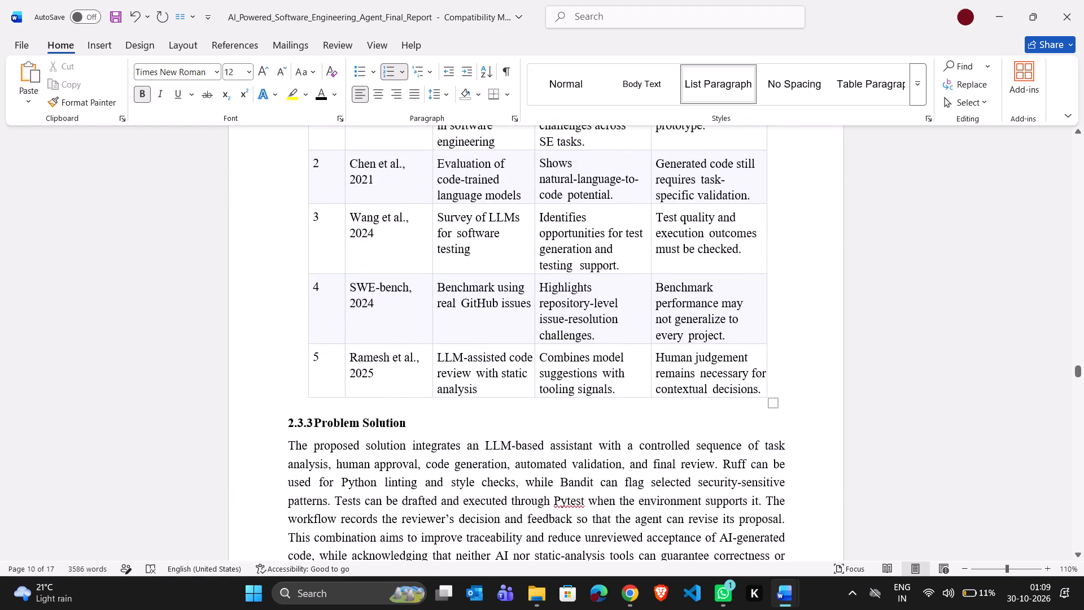
scroll(348, 345, "up", 2)
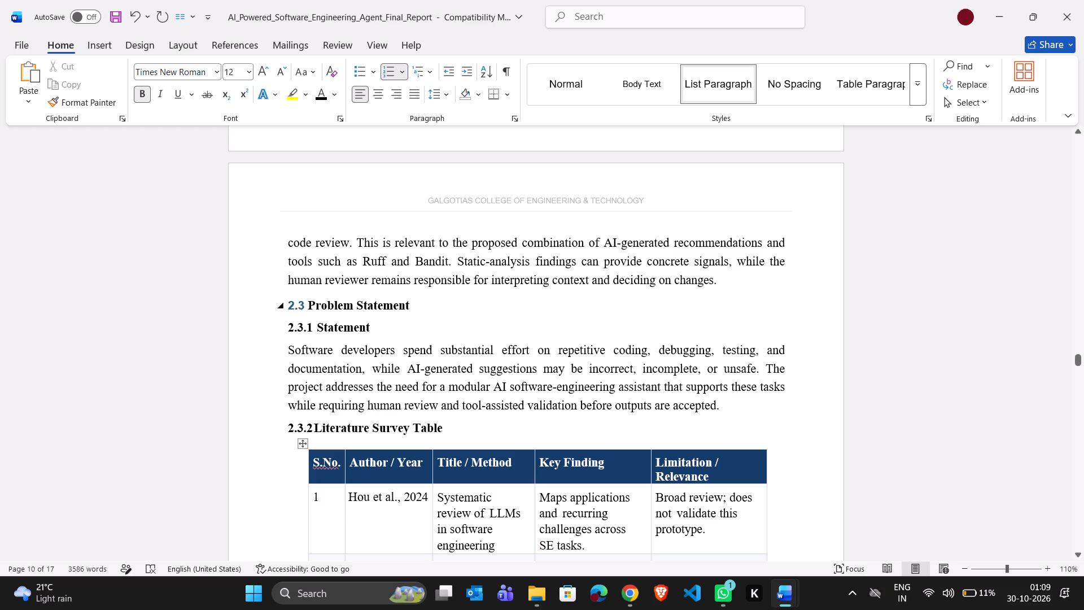
scroll(349, 372, "down", 2)
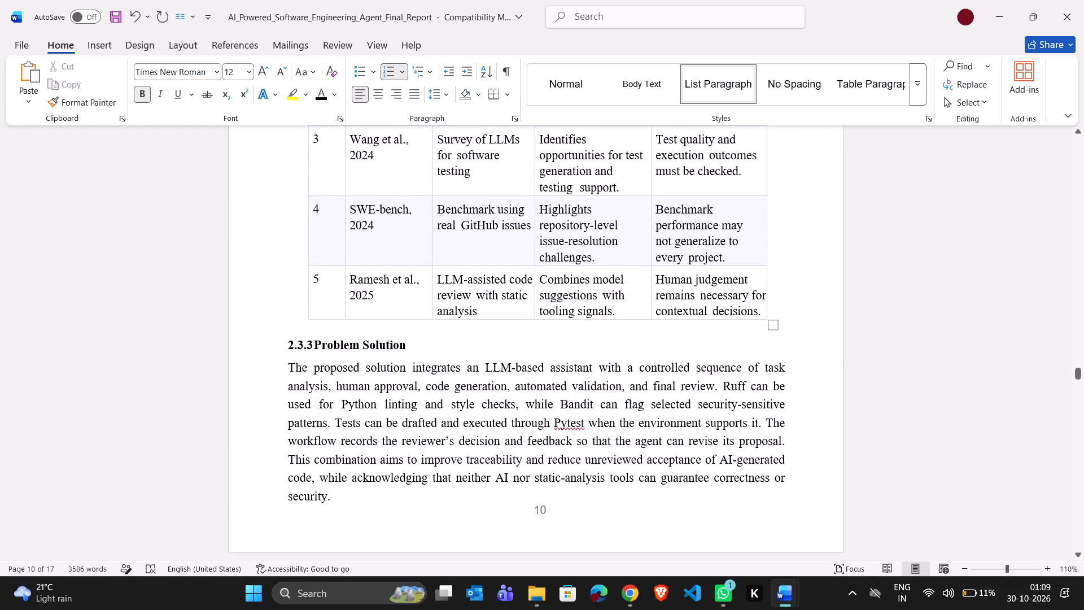
left_click(315, 350)
key("space")
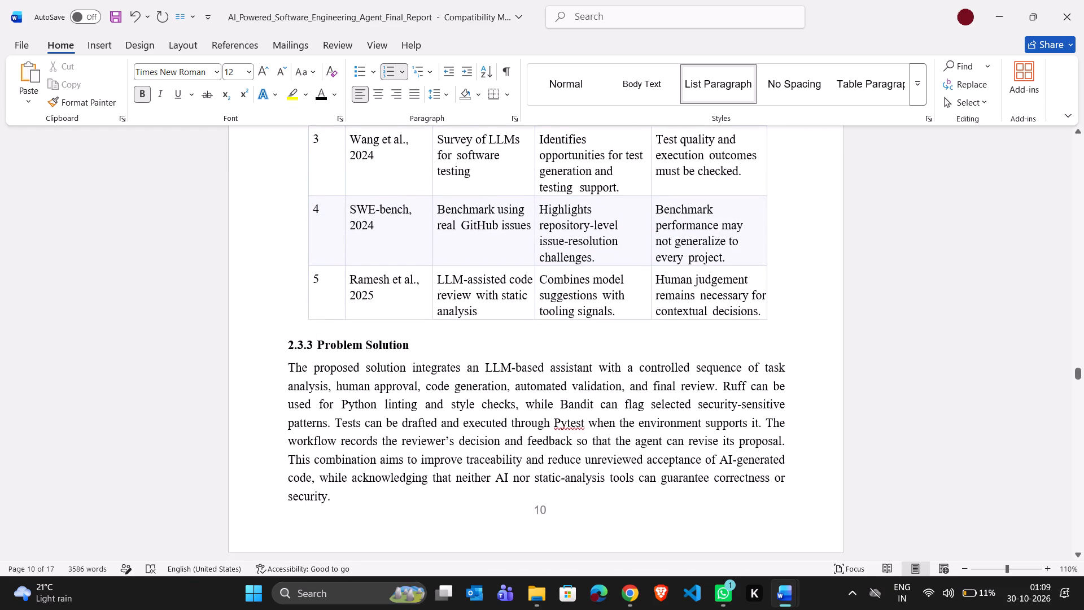
Insert a space after the numbers of the chapter 3 subheadings 3.2.2 "Technologies Used" and 3.2.1 "Our Approach".
scroll(360, 373, "down", 1)
scroll(315, 477, "down", 1)
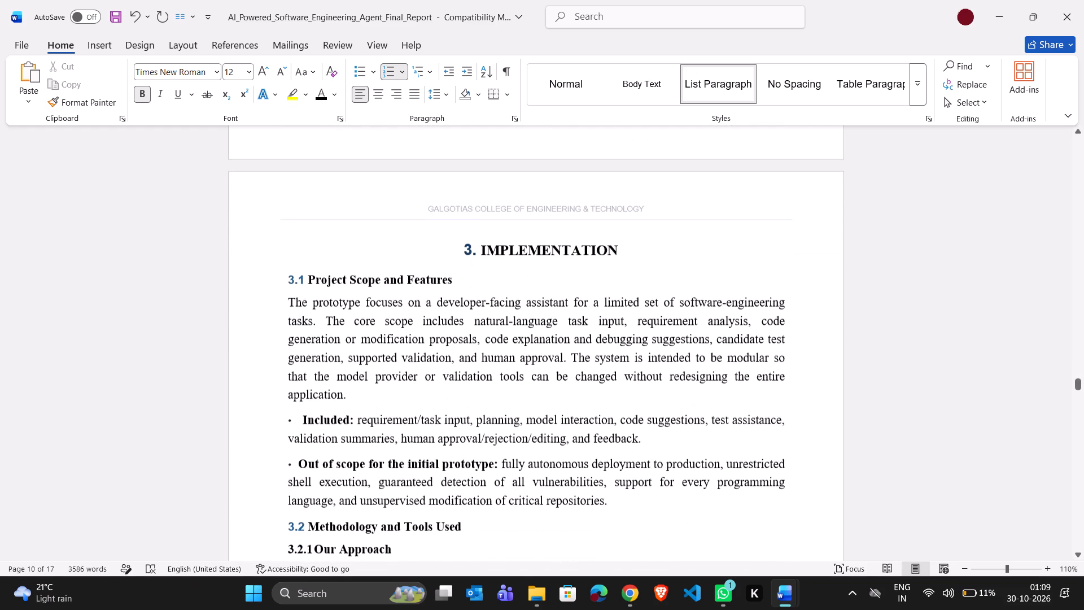
scroll(315, 477, "down", 2)
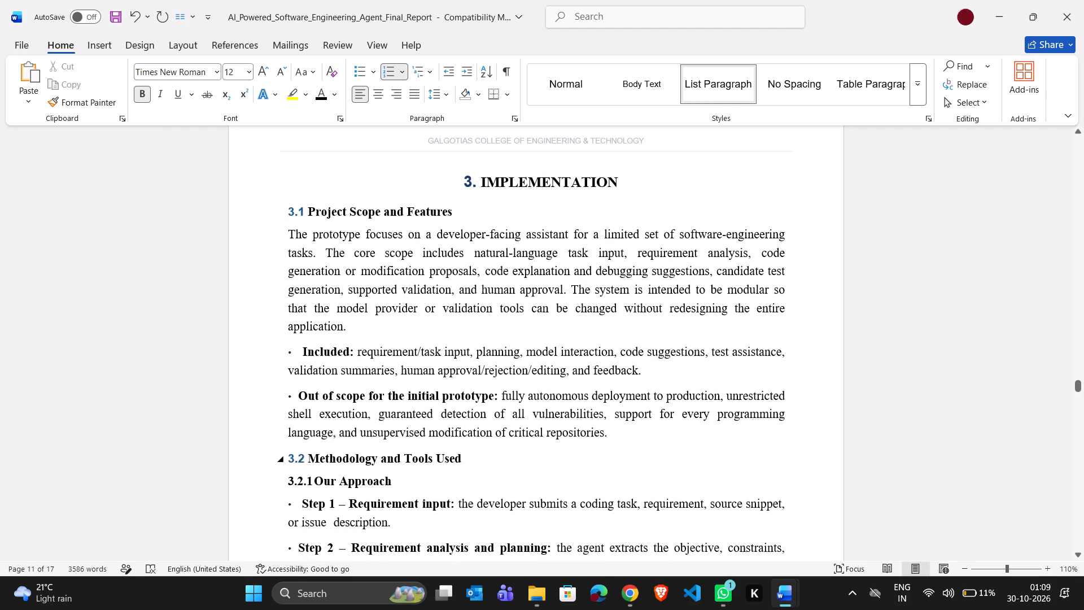
scroll(325, 460, "down", 4)
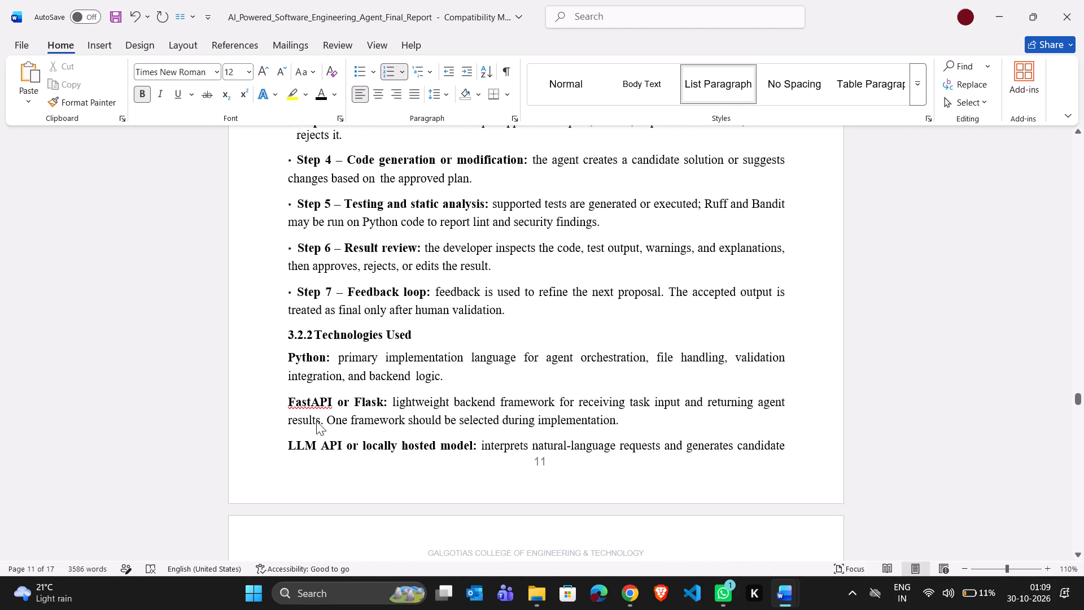
left_click(317, 336)
key("space")
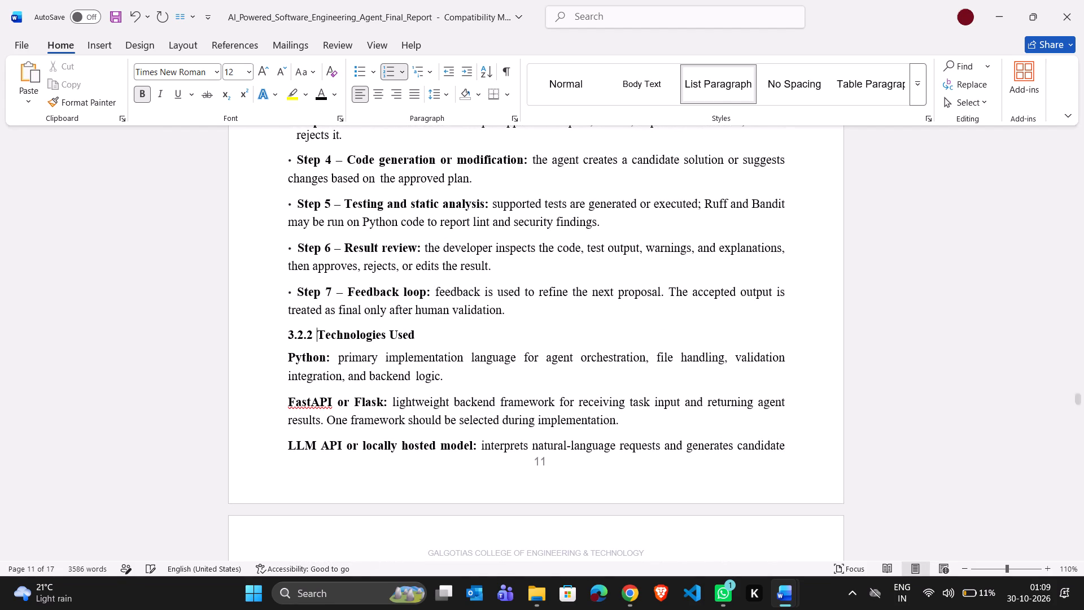
scroll(351, 430, "down", 1)
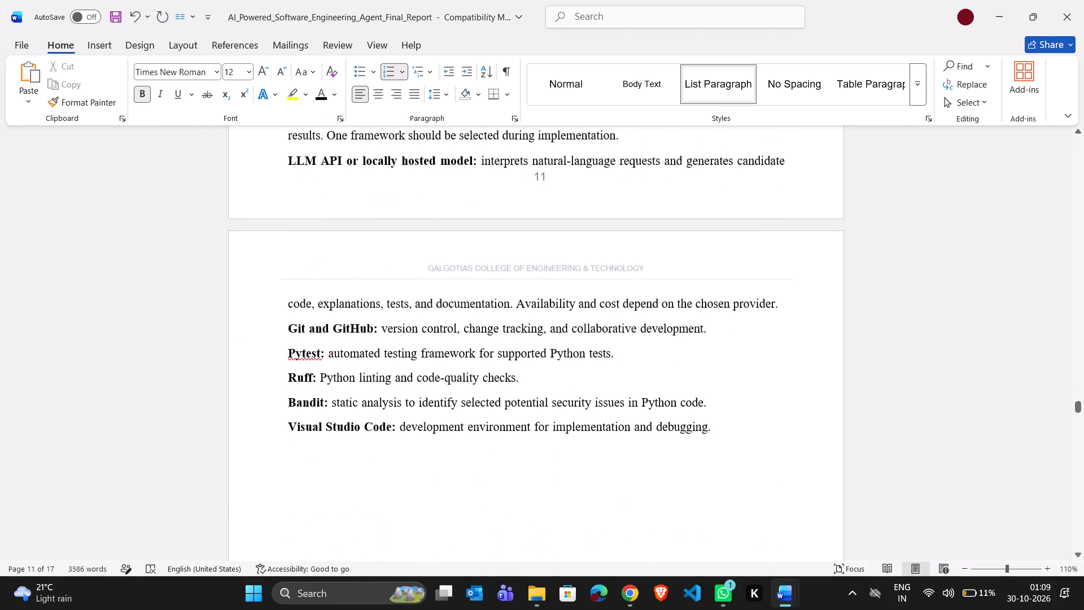
scroll(351, 430, "up", 2)
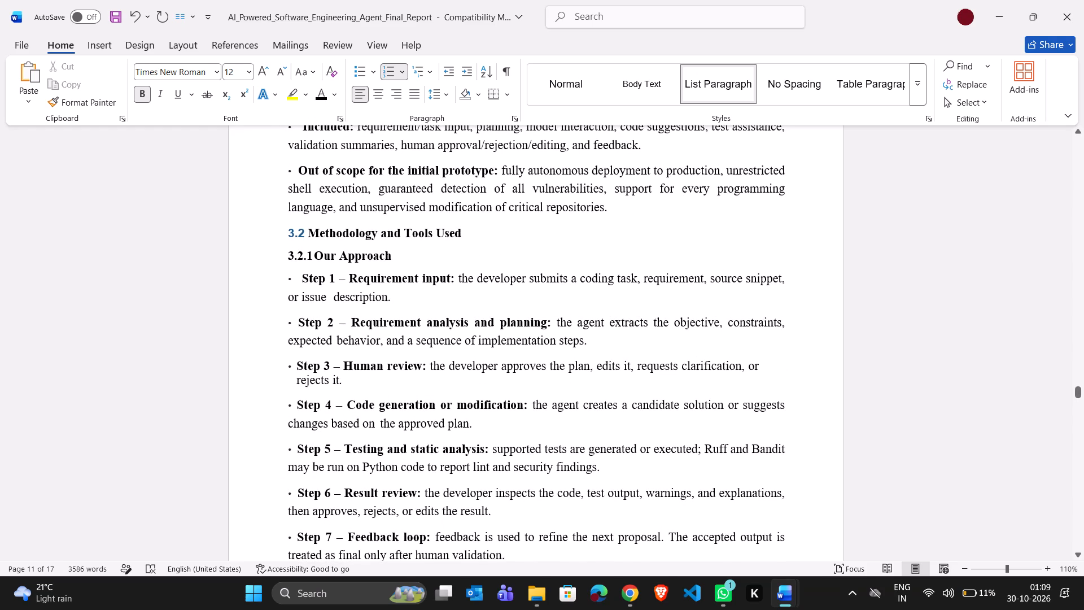
left_click(314, 255)
key("space")
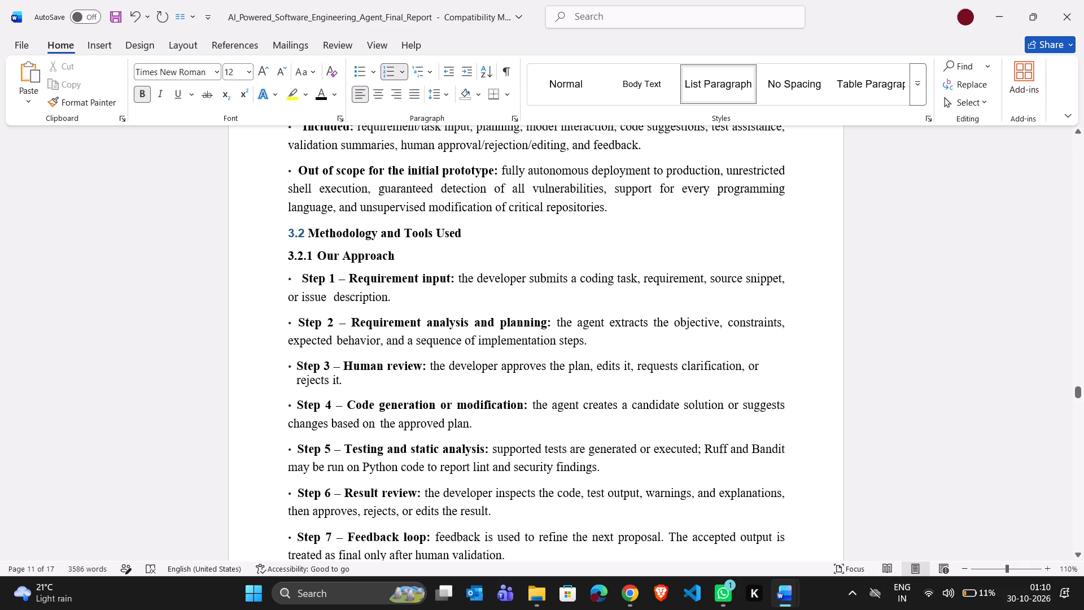
Insert an empty paragraph after the "FastAPI or Flask" paragraph in 3.2.2 to push the "LLM API or locally hosted model" paragraph onto the next page.
scroll(379, 410, "down", 2)
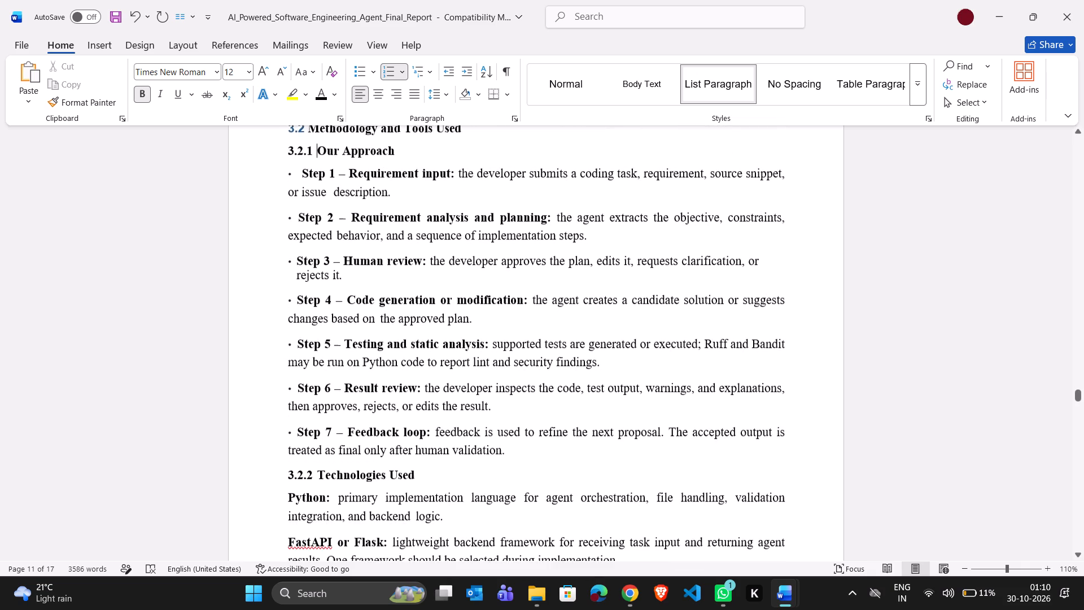
scroll(379, 410, "down", 1)
left_click(355, 435)
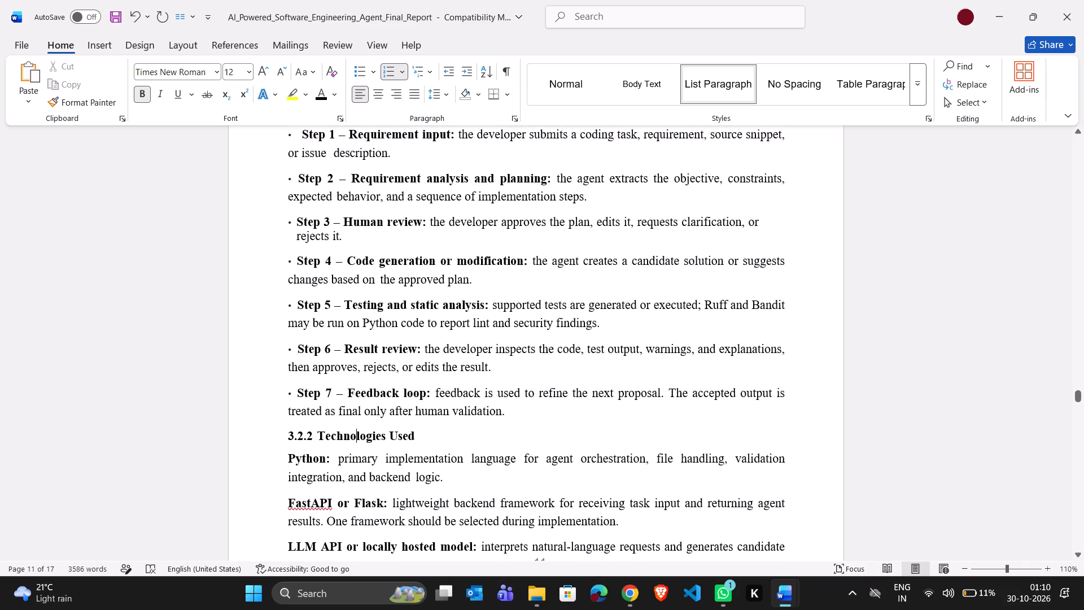
scroll(422, 434, "up", 1)
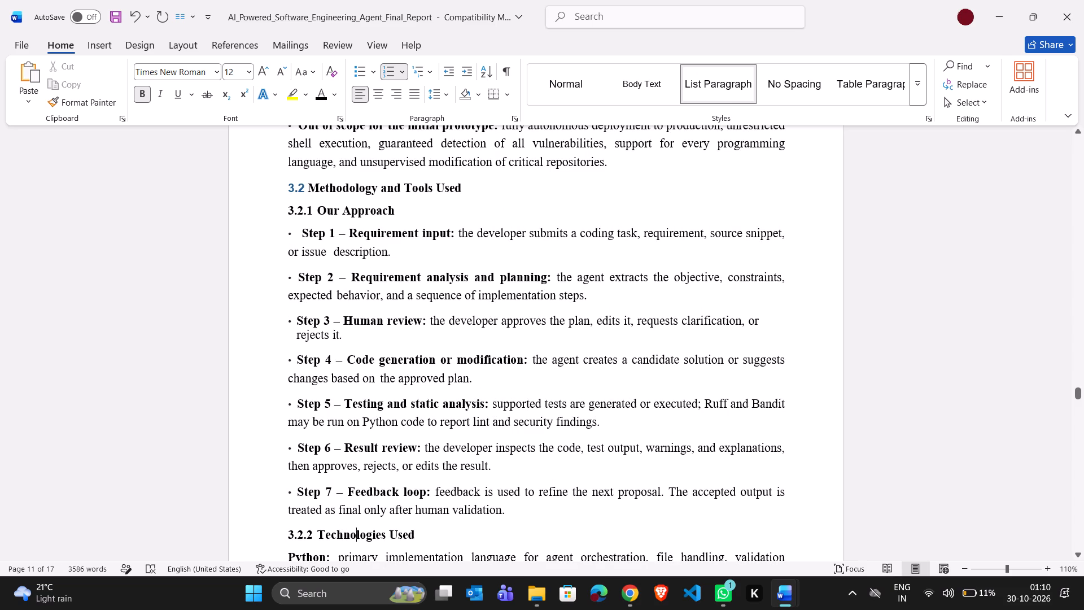
scroll(403, 279, "down", 2)
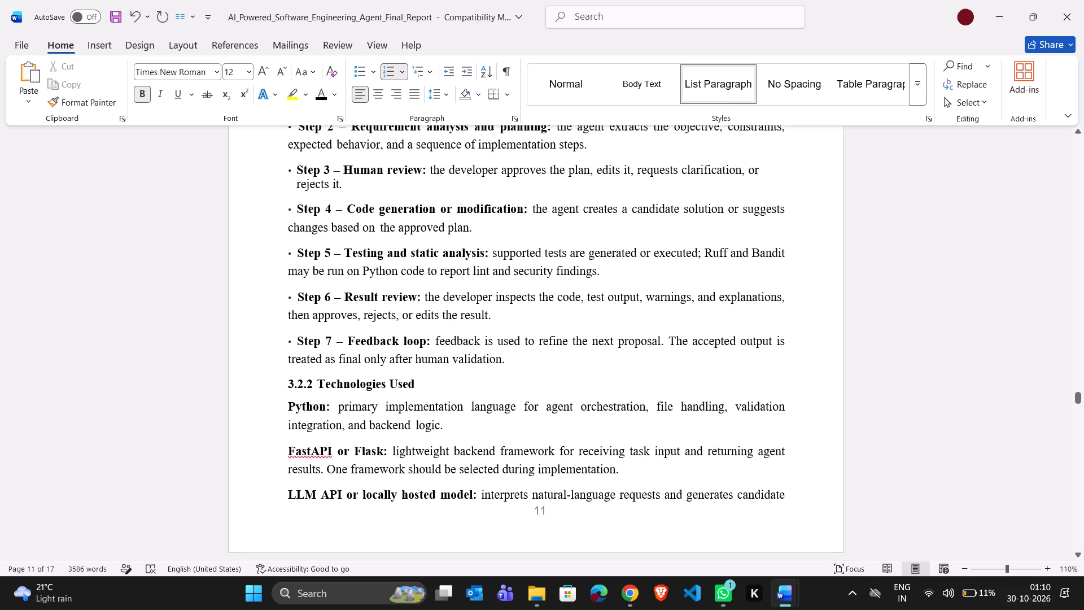
scroll(394, 409, "down", 2)
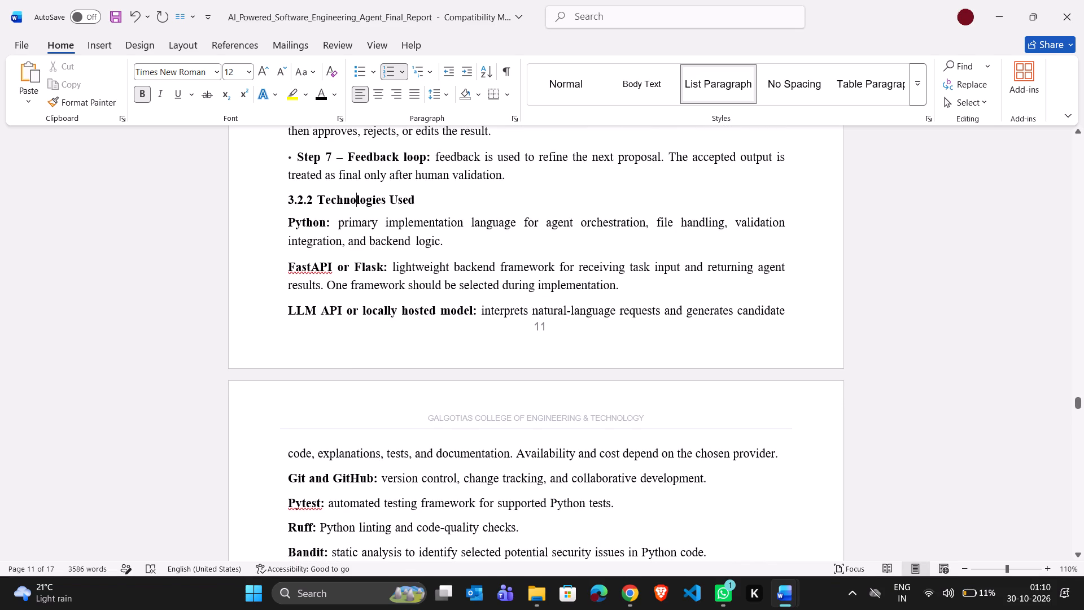
left_click(637, 290)
key("Return")
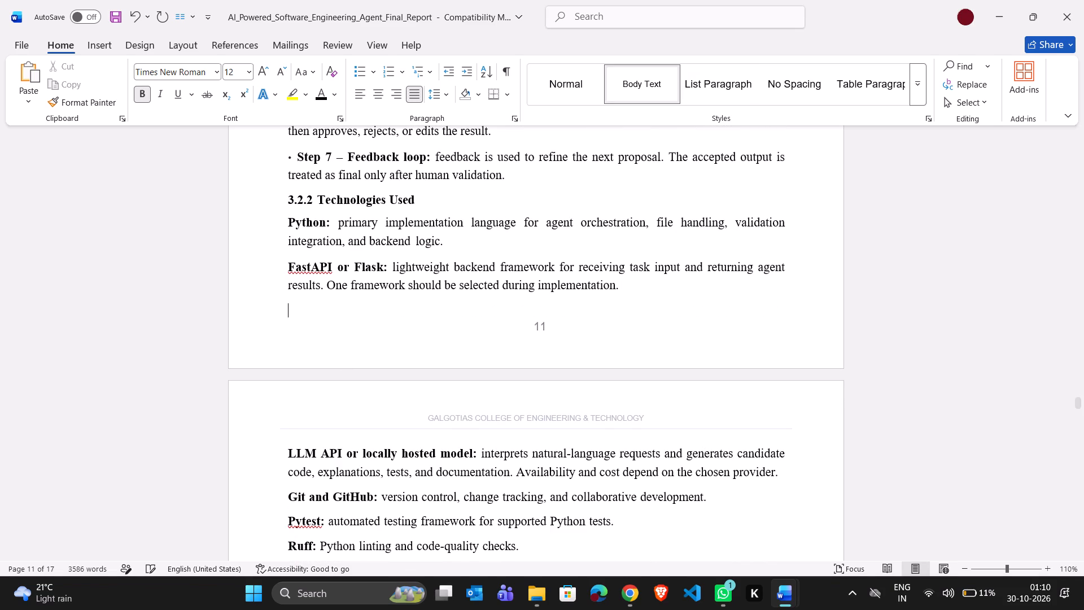
Capitalize the first letter of "version control" to read "Version control" in the "Git and GitHub" line of section 3.2.2.
scroll(524, 344, "down", 1)
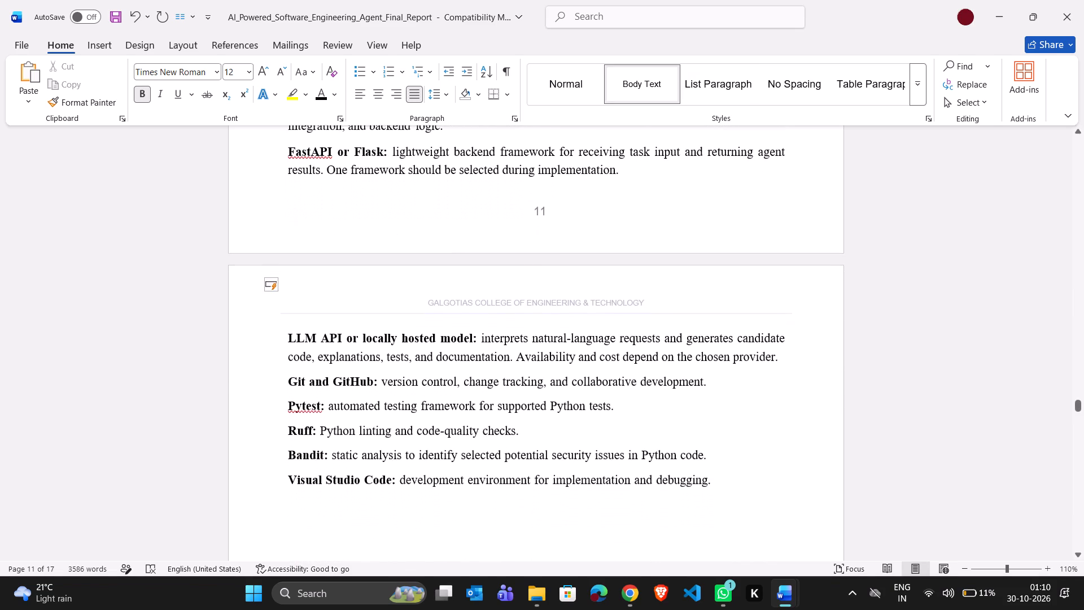
scroll(524, 344, "down", 1)
scroll(454, 344, "down", 1)
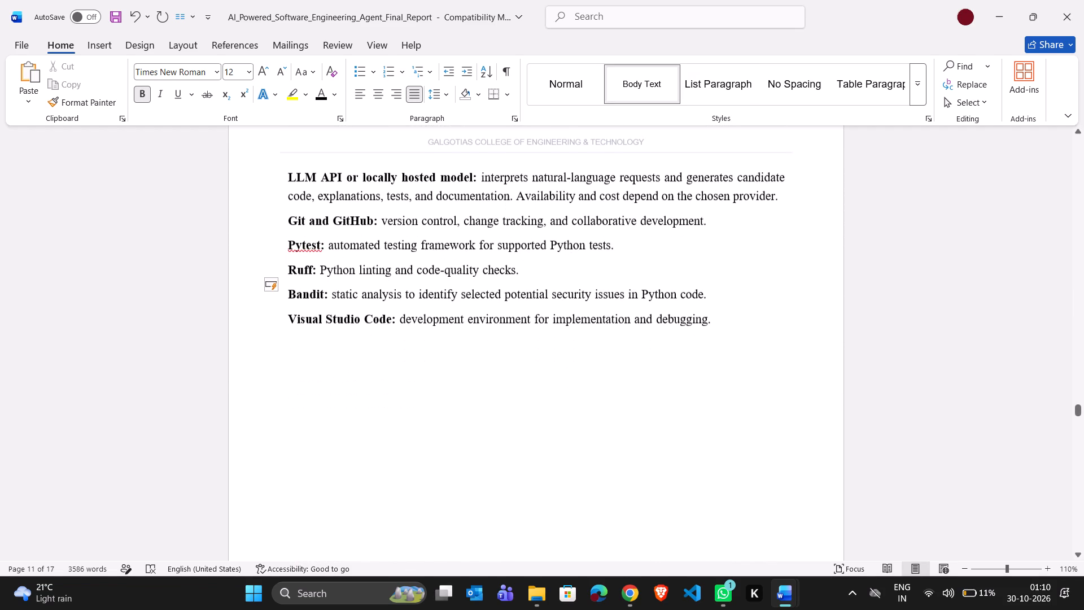
scroll(454, 344, "down", 1)
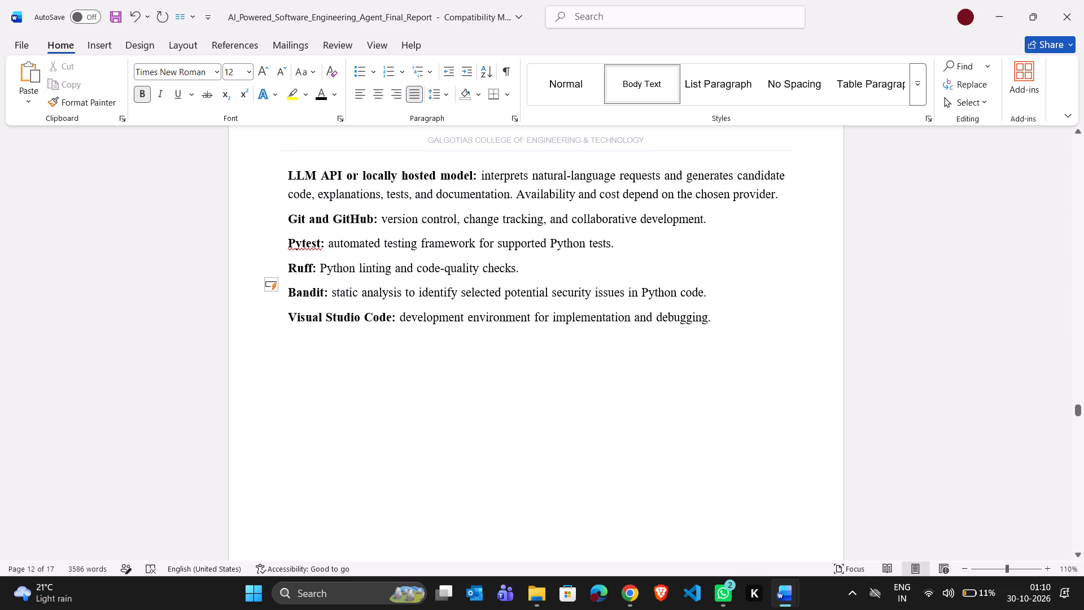
left_click(390, 220)
key("BackSpace")
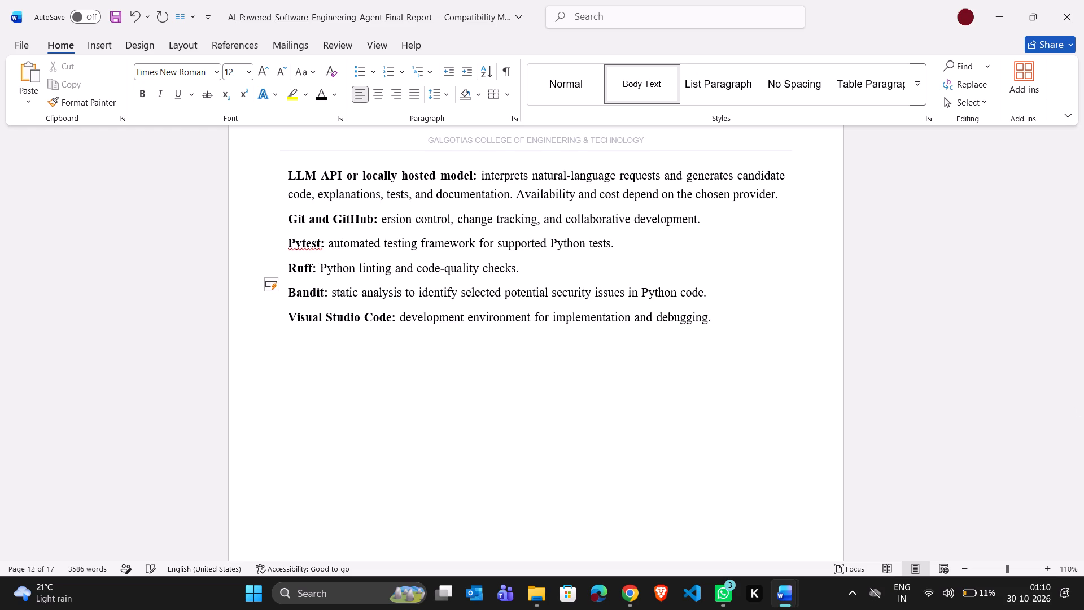
key("shift+v")
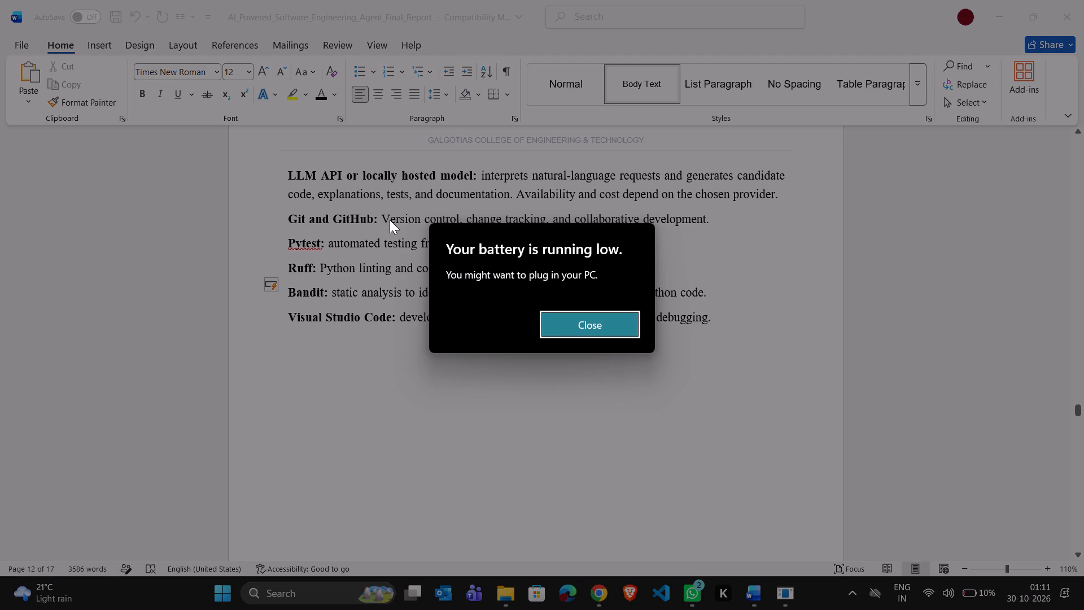
Dismiss the low-battery notice to return to the report.
left_click(549, 327)
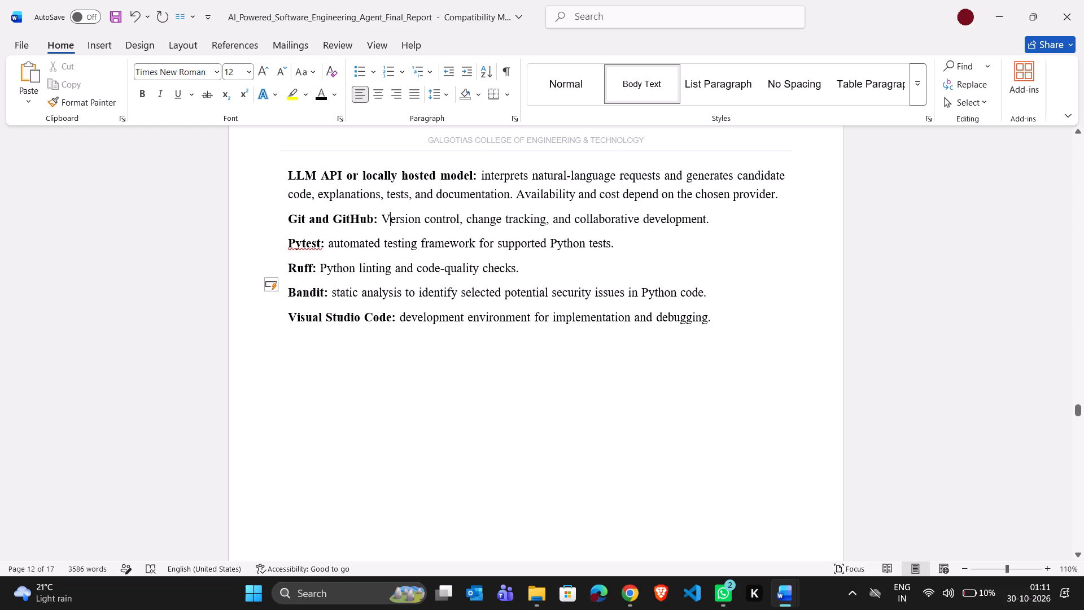
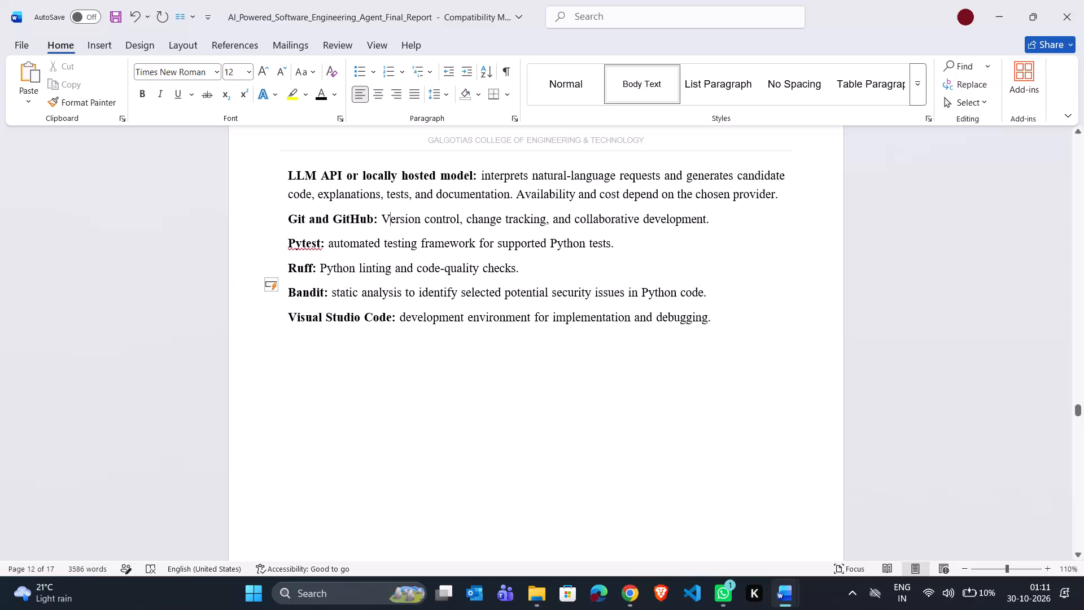
Capitalize the first word of the Pytest, Bandit and Visual Studio Code descriptions to "Automated", "Static" and "Development" in section 3.2.2.
left_click(331, 243)
key("BackSpace")
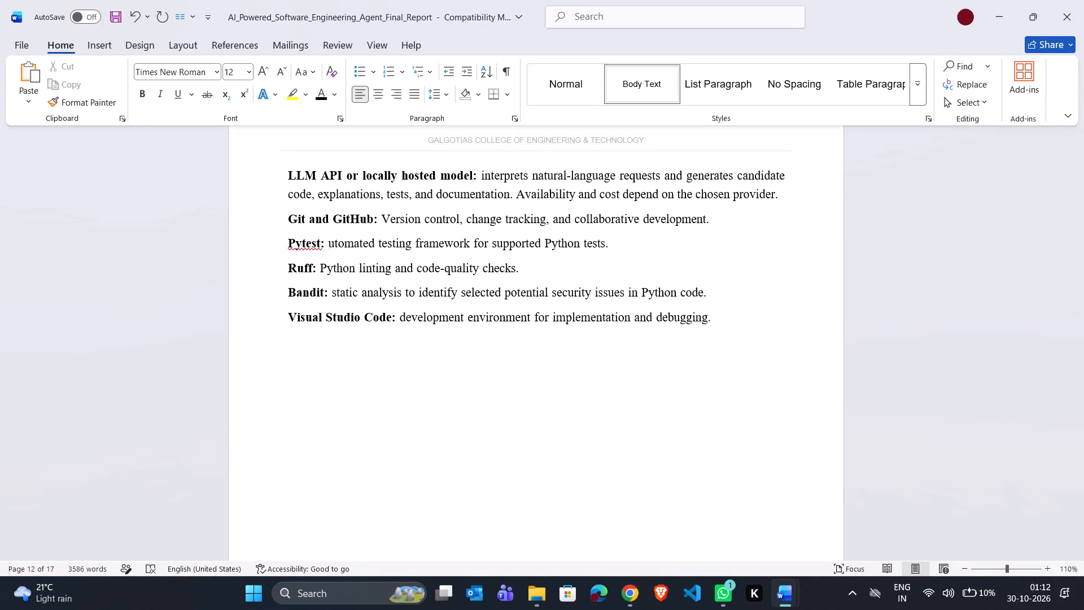
key("shift+a")
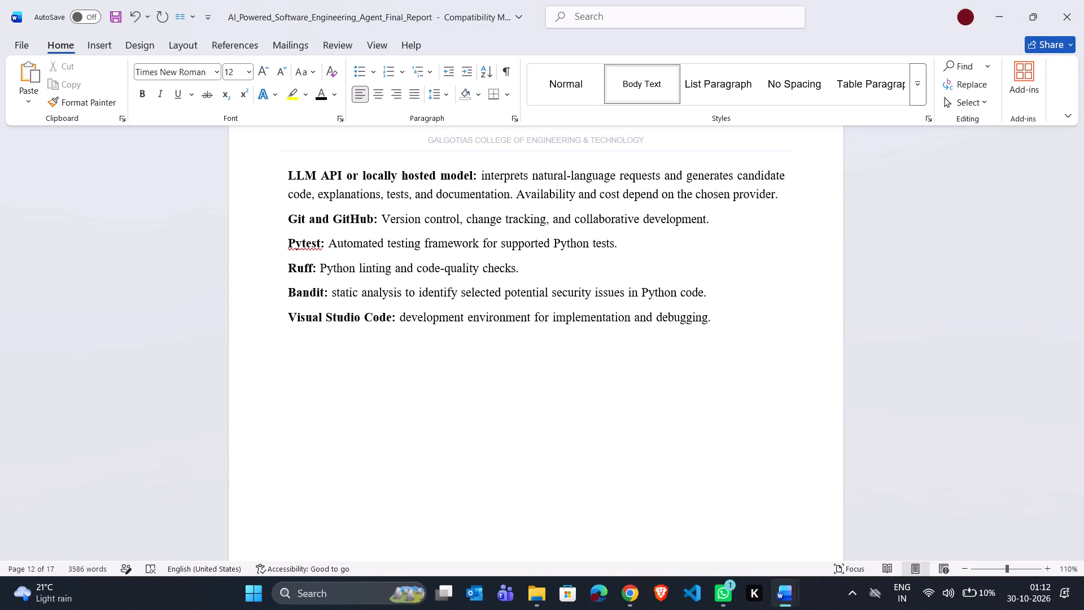
left_click(342, 290)
key("Left")
key("BackSpace")
key("shift+s")
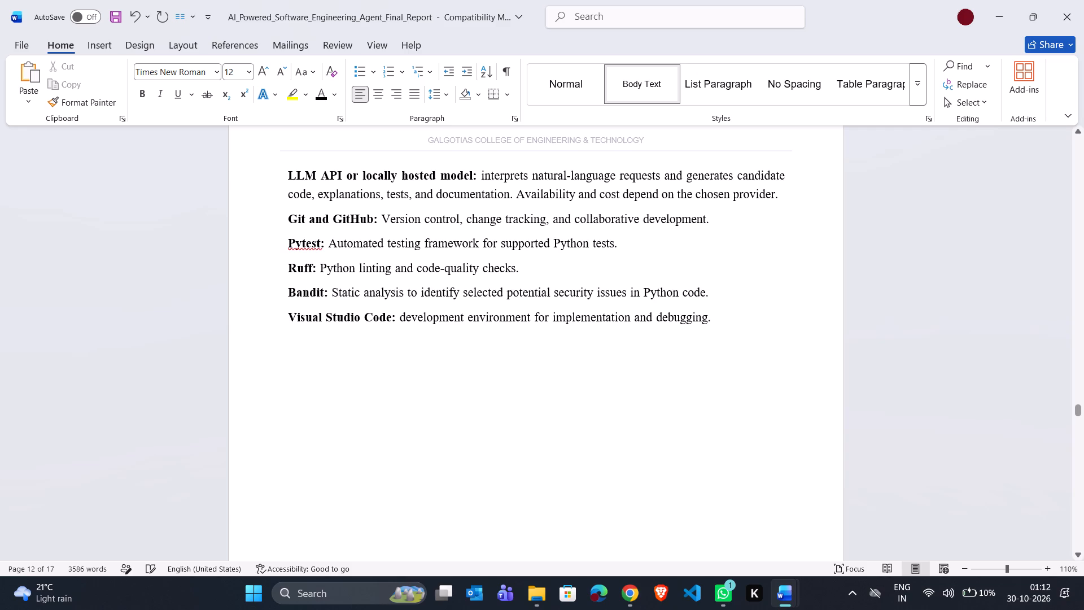
left_click(408, 318)
key("BackSpace")
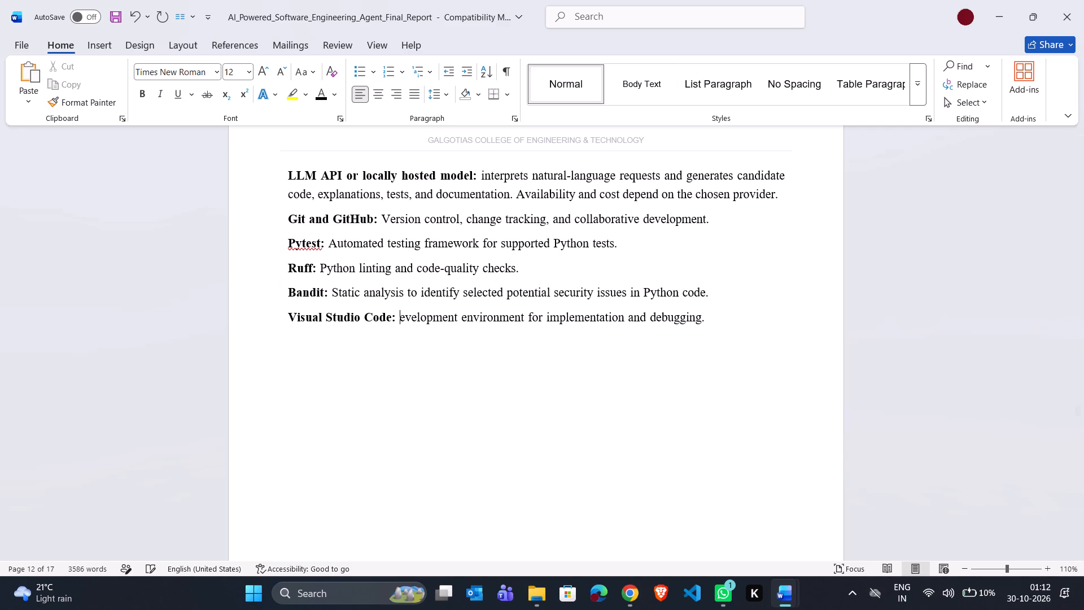
key("shift+d")
left_click(418, 340)
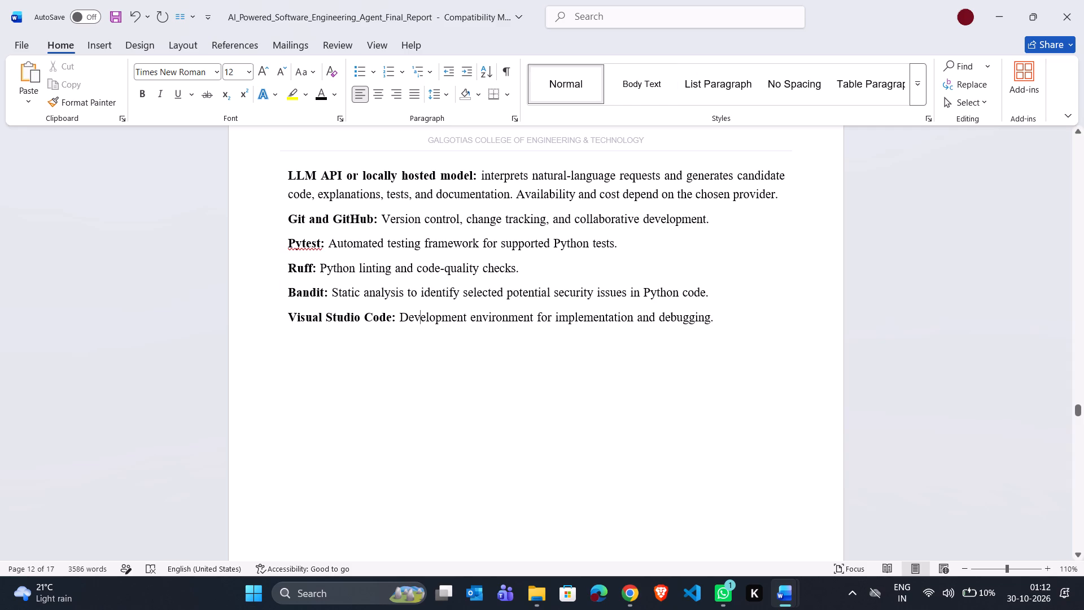
Capitalize the first word of the LLM API, FastAPI or Flask, and Python descriptions to "Interprets", "Lightweight" and "Primary" in section 3.2.2.
scroll(481, 297, "up", 1)
left_click(486, 238)
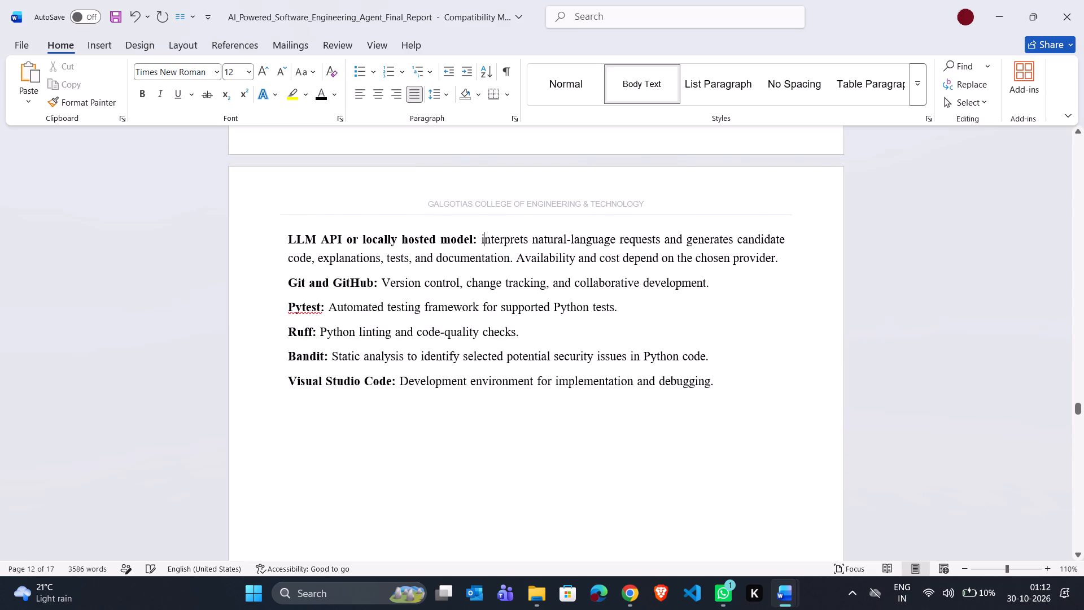
key("BackSpace")
key("shift+i")
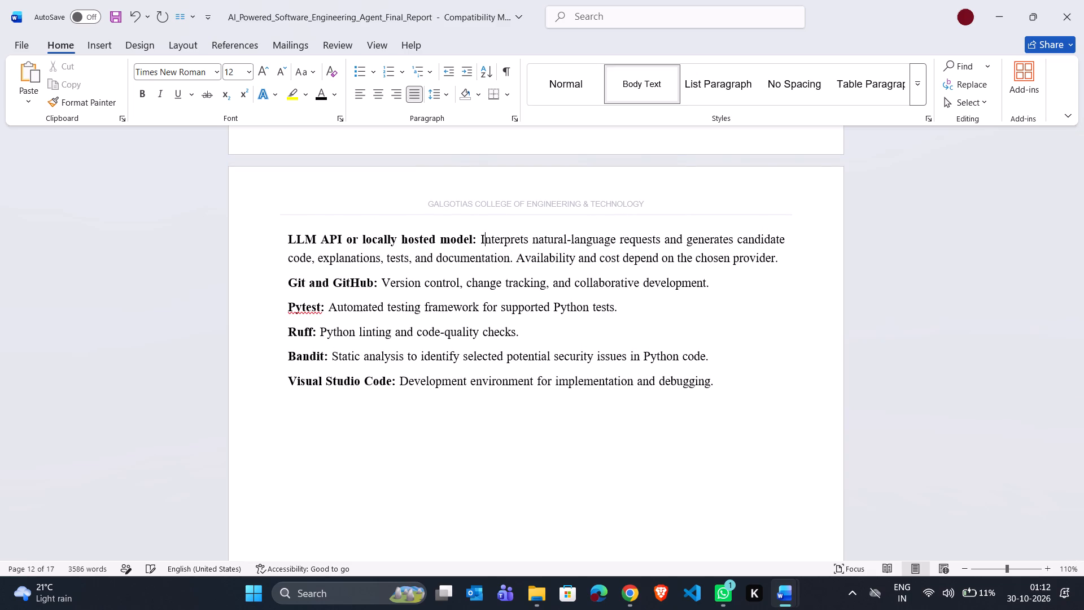
scroll(486, 238, "up", 3)
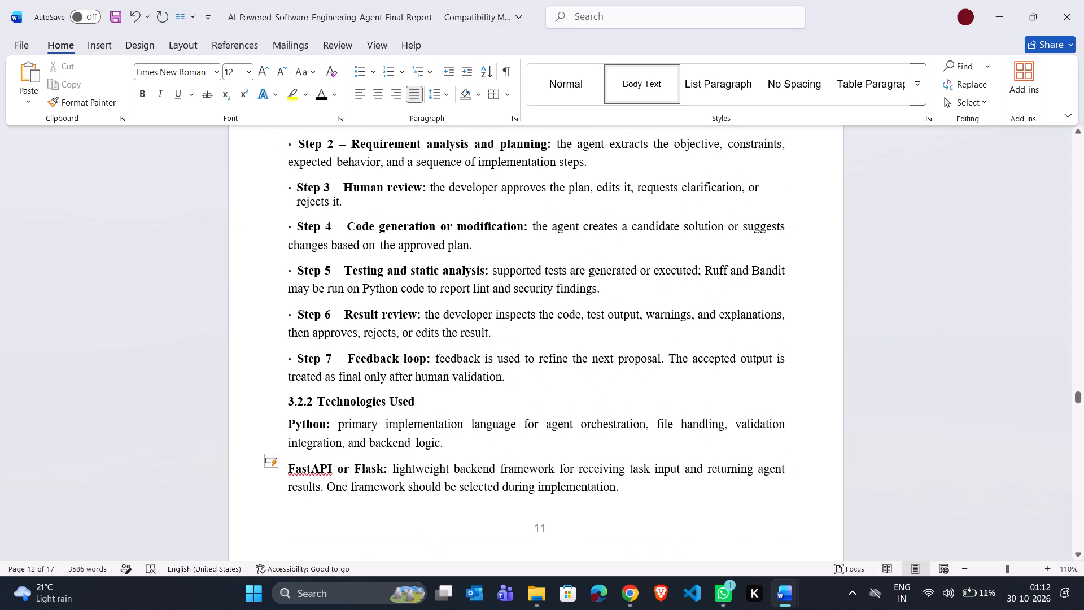
left_click(398, 468)
key("BackSpace")
key("BackSpace")
type("Li")
left_click(344, 429)
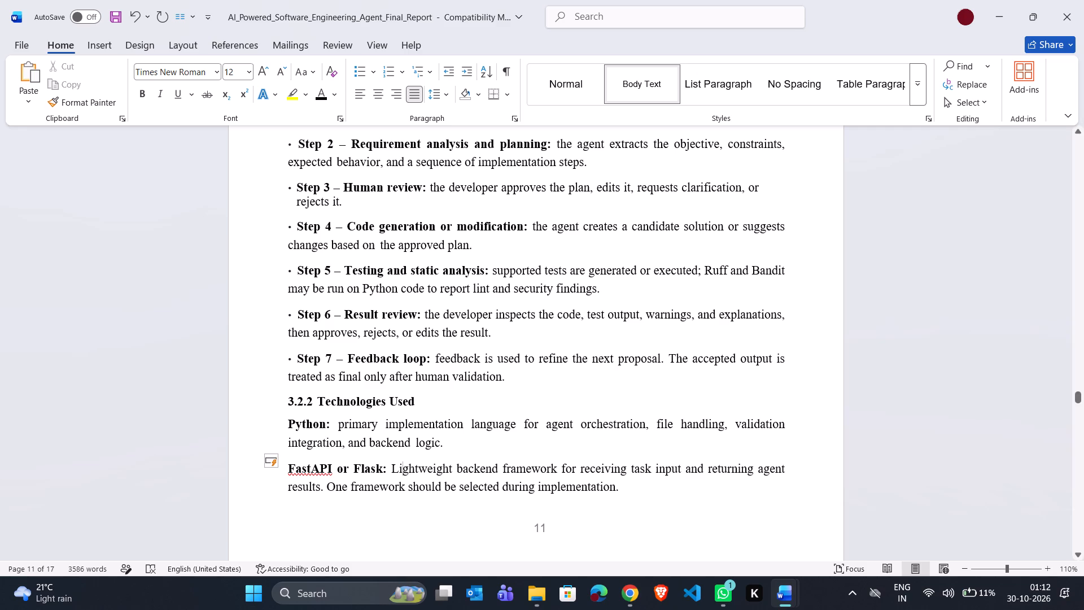
key("BackSpace")
key("shift+p")
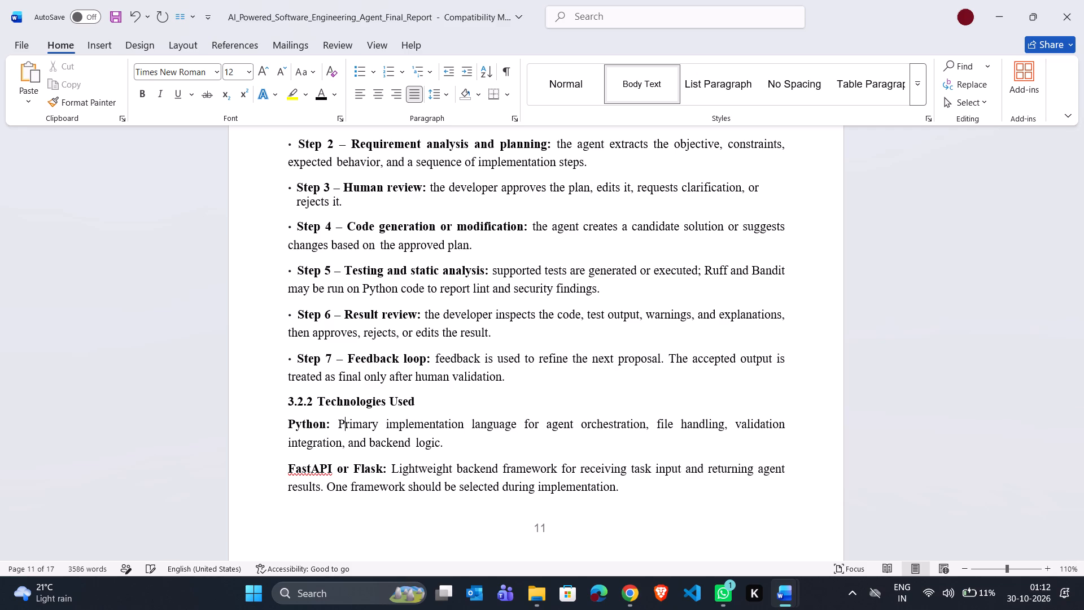
Capitalize the first word after the Step 7, Step 6 and Step 5 labels in section 3.2.1 to "Feedback", "The" and "Supported".
left_click(440, 359)
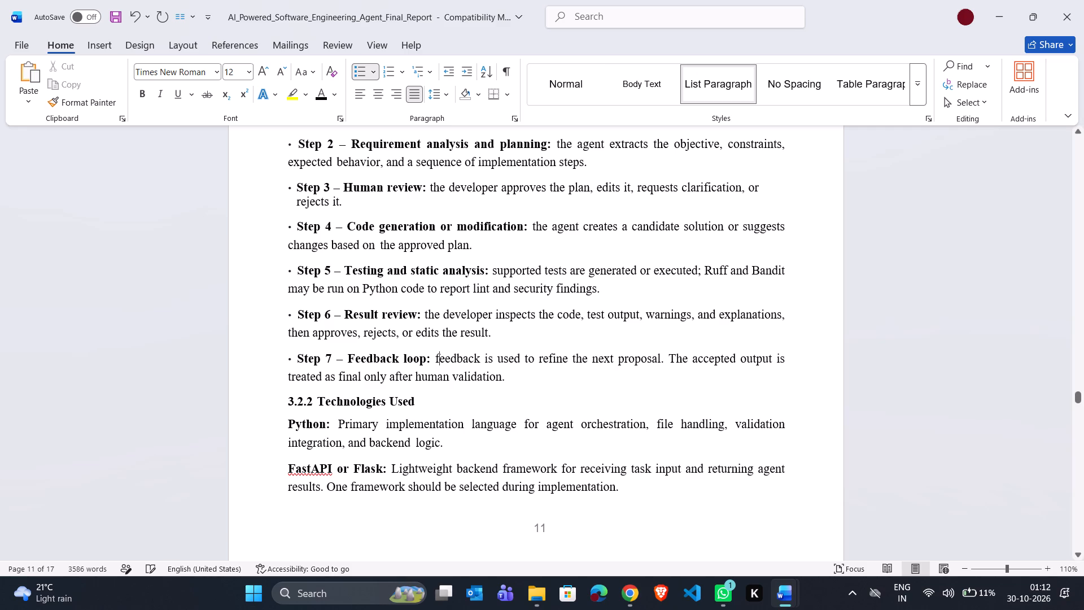
key("BackSpace")
key("shift+f")
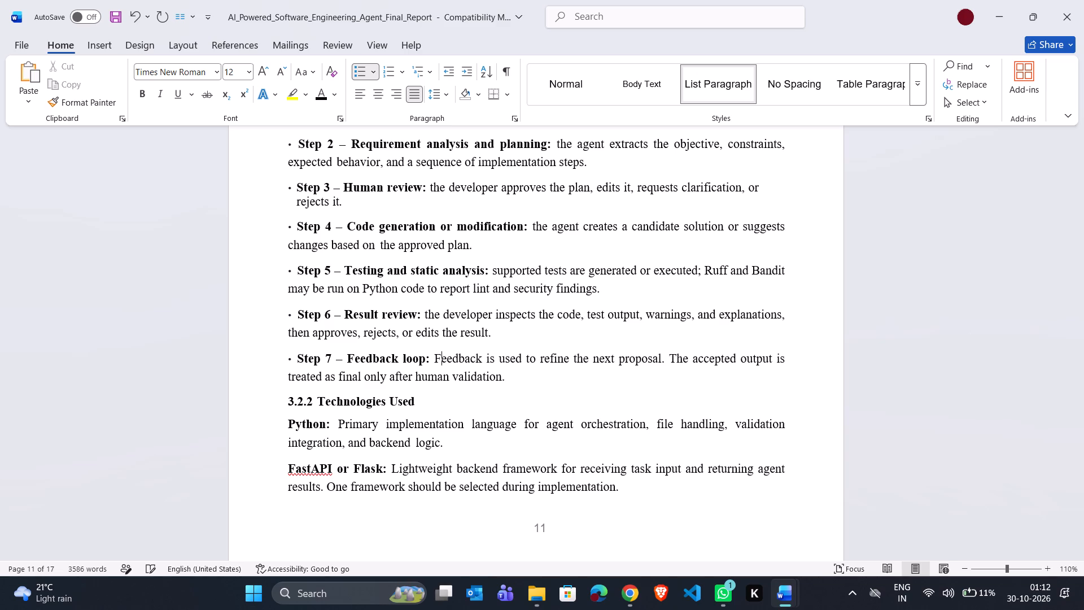
left_click(429, 316)
key("BackSpace")
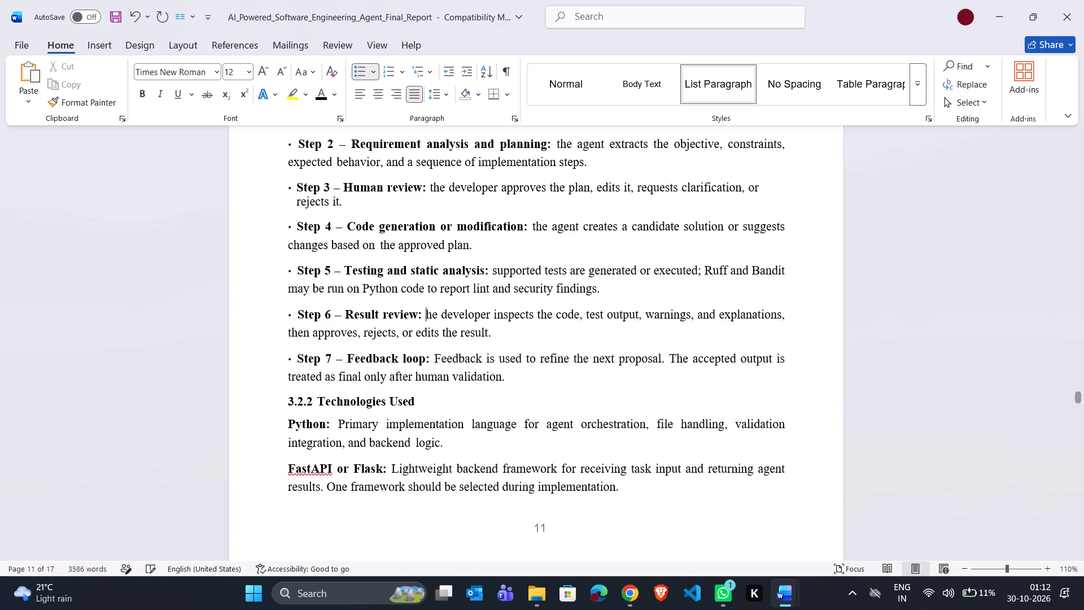
key("shift+t")
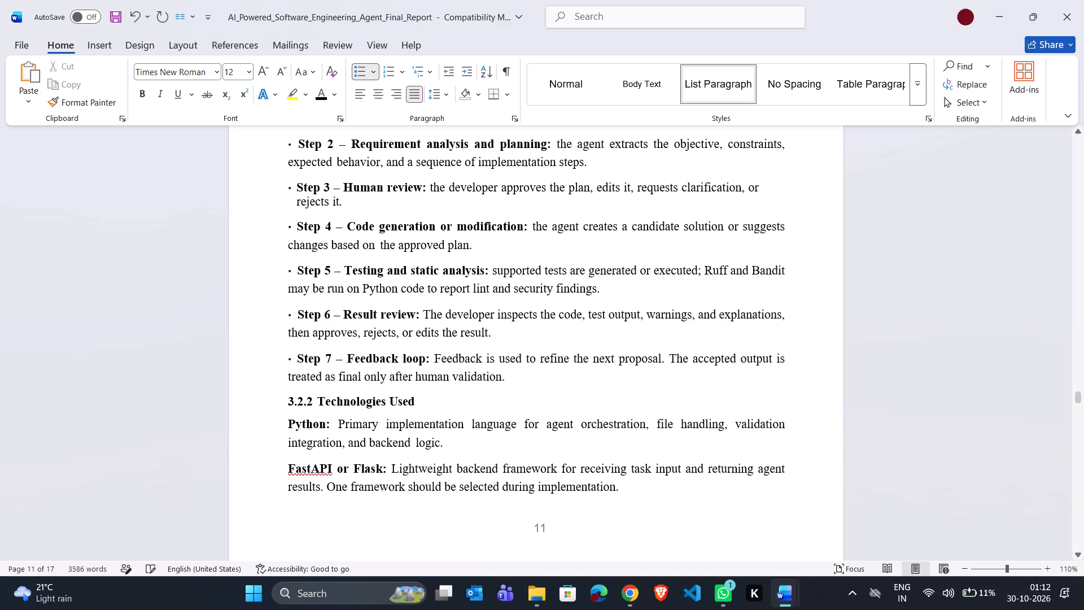
left_click(498, 273)
key("BackSpace")
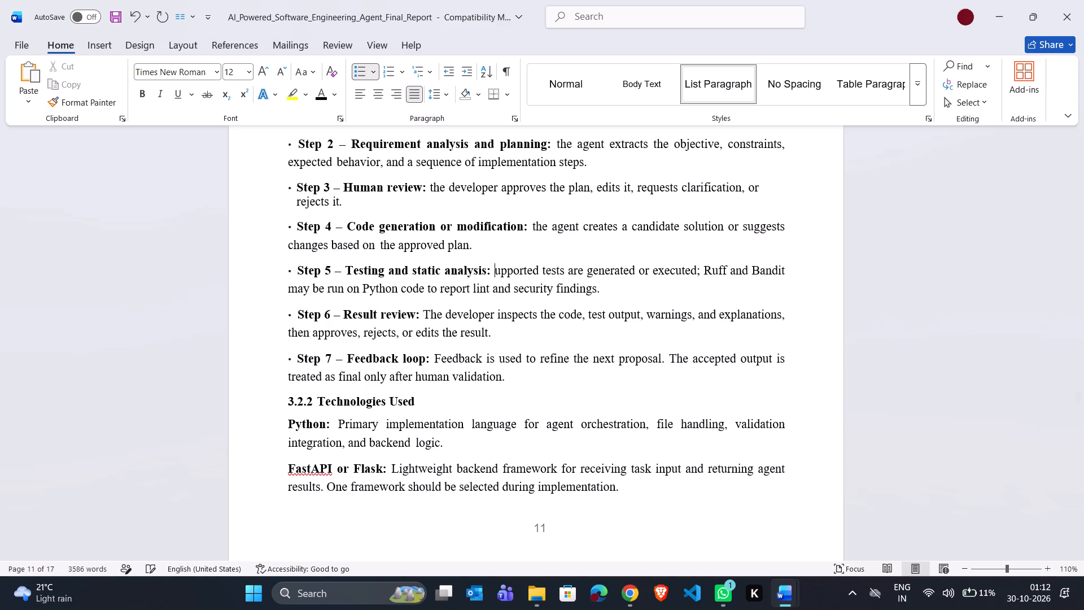
key("shift+s")
Capitalize "the" to "The" at the start of the Step 4 and Step 3 descriptions in section 3.2.1.
scroll(523, 234, "up", 1)
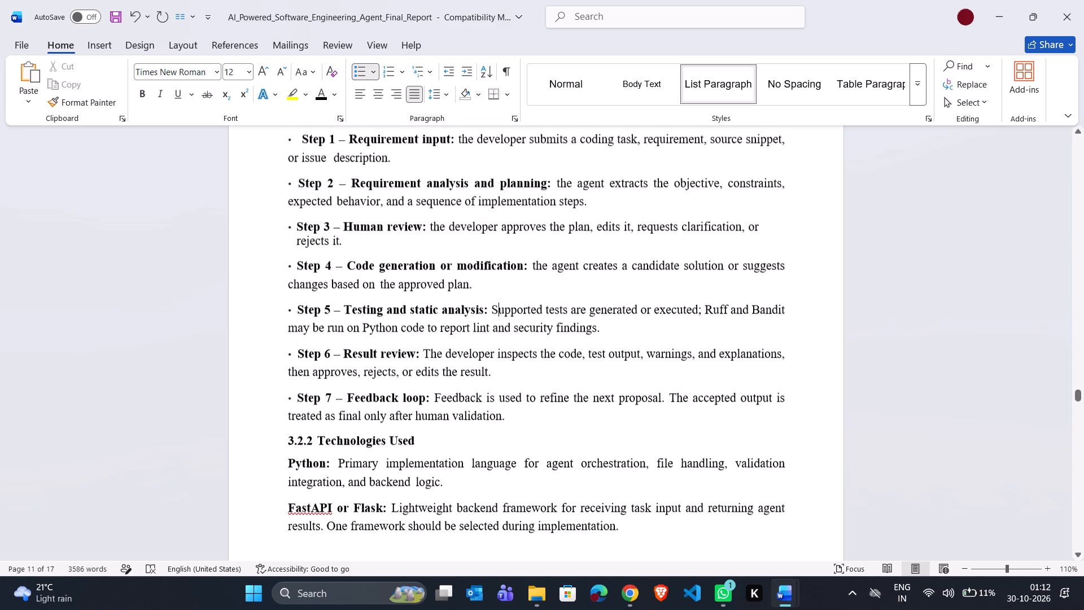
scroll(523, 234, "up", 1)
left_click(536, 332)
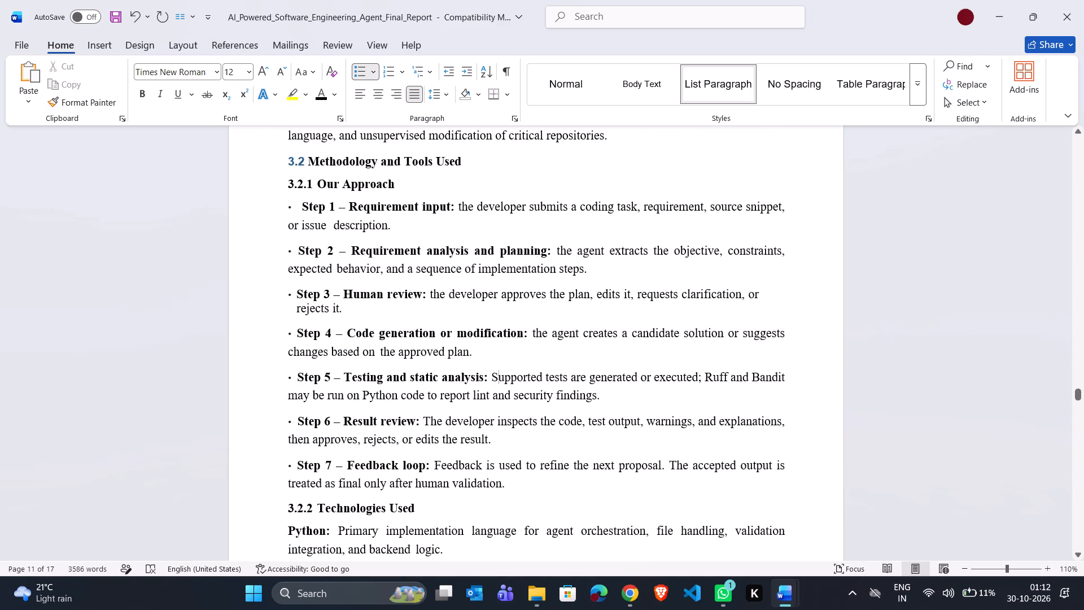
key("BackSpace")
key("shift+t")
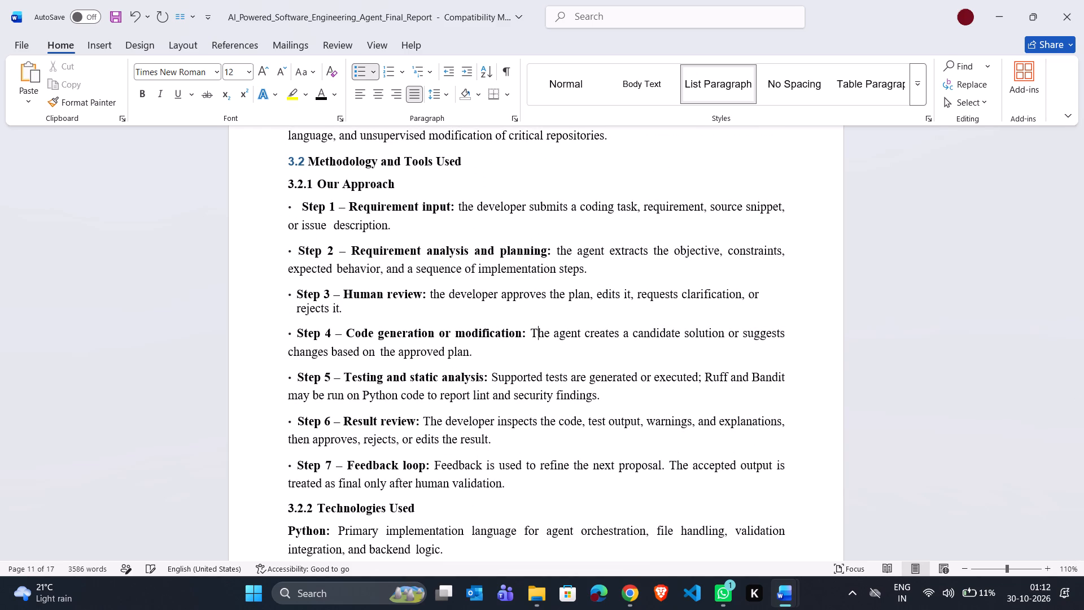
left_click(435, 293)
key("BackSpace")
key("shift+t")
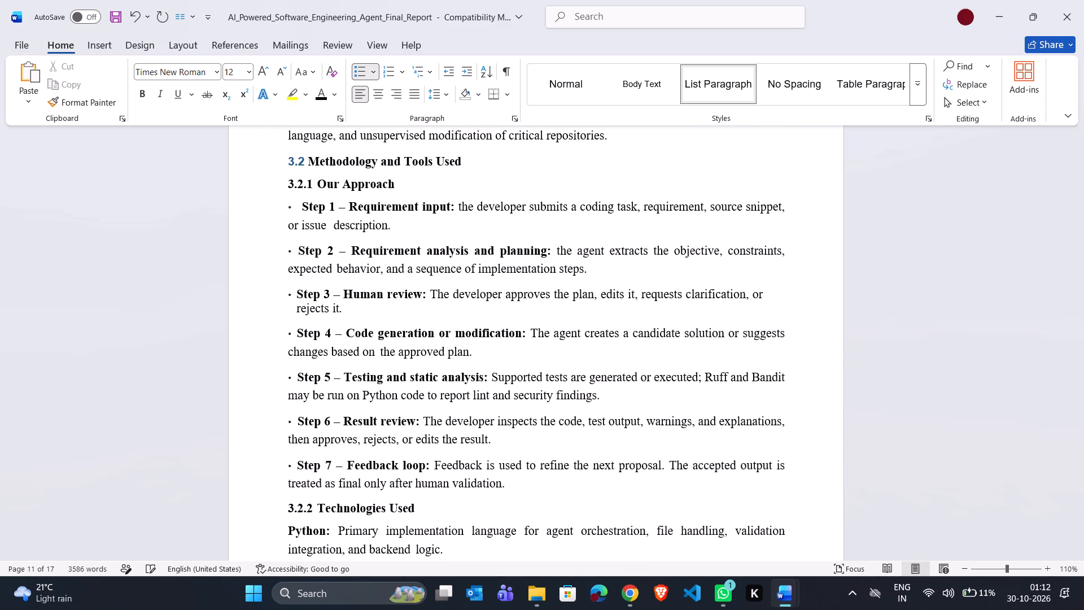
Capitalize "the" to "The" at the start of the Step 2 and Step 1 descriptions in section 3.2.1.
left_click(563, 249)
key("BackSpace")
key("shift+t")
scroll(563, 249, "up", 1)
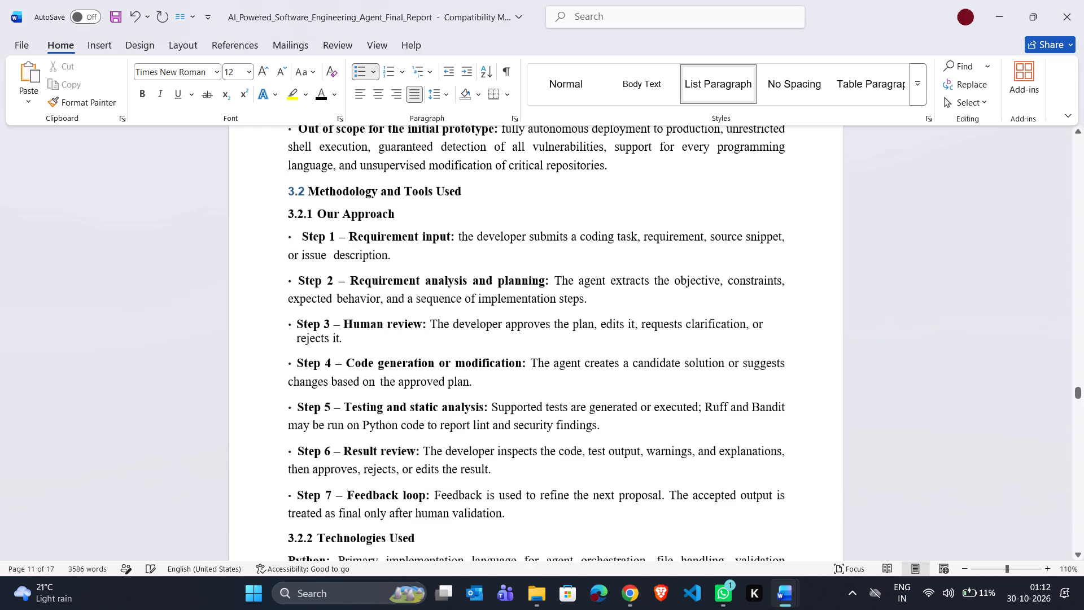
scroll(563, 249, "up", 1)
left_click(459, 307)
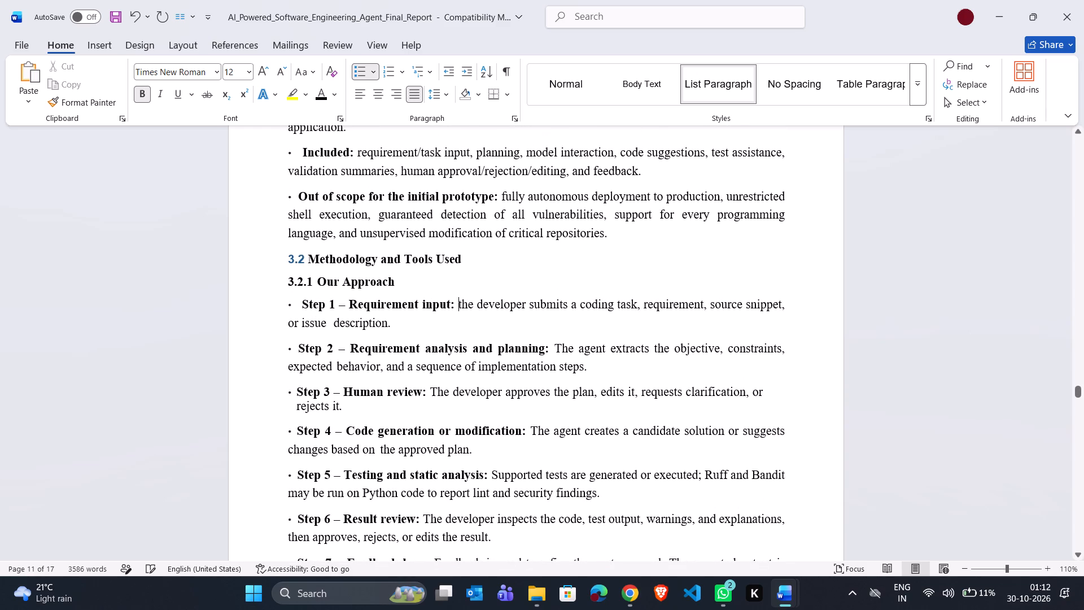
left_click(464, 308)
key("BackSpace")
key("shift+t")
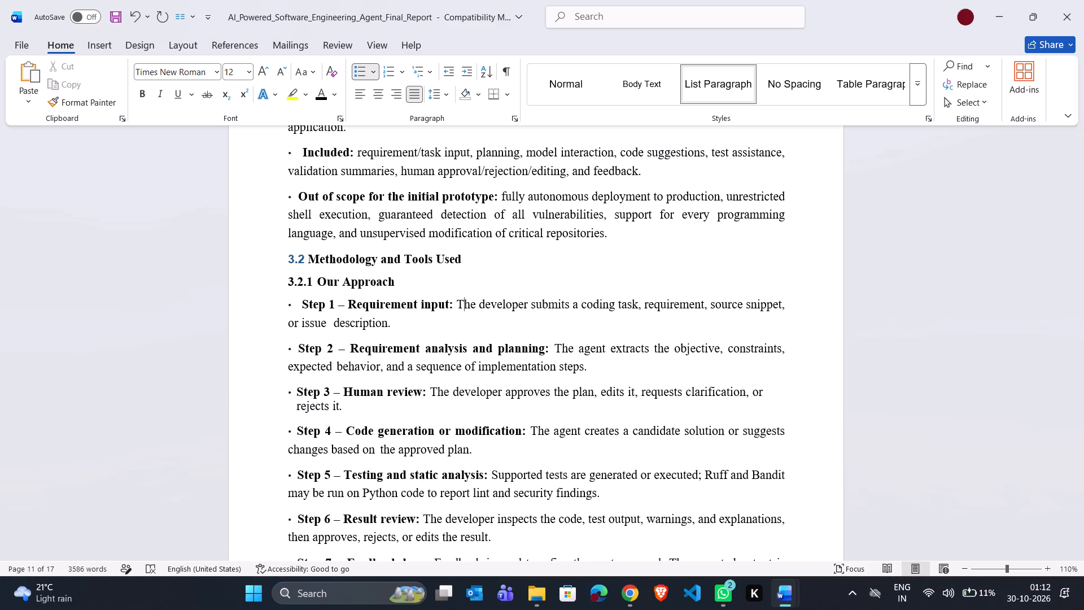
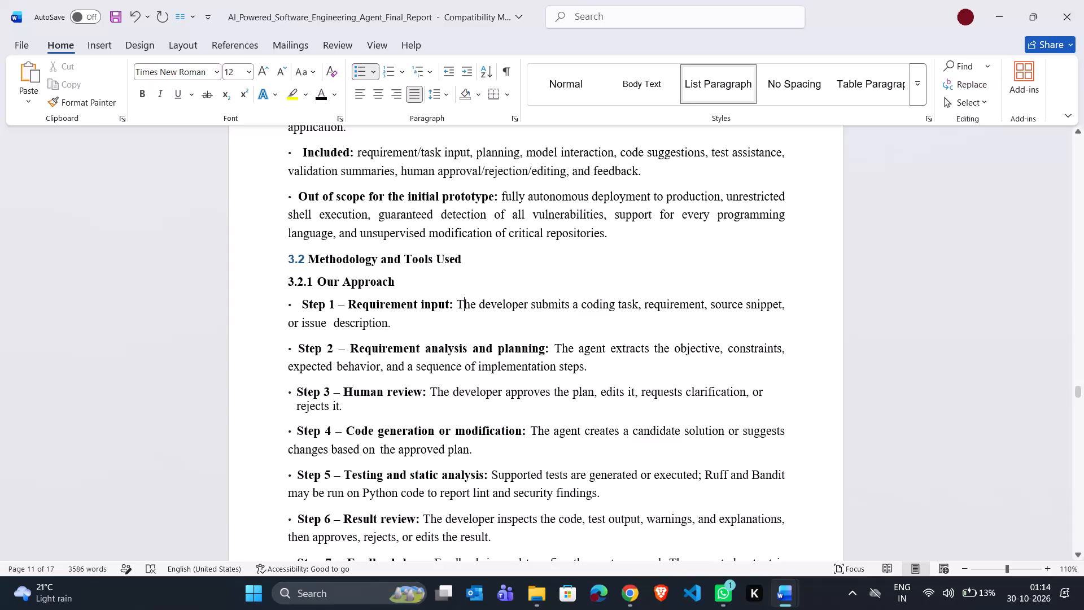
Review the capitalization and page layout from section 3.2.1 through the technology descriptions to the start of section 3.3 Environment Setup.
scroll(467, 404, "down", 3)
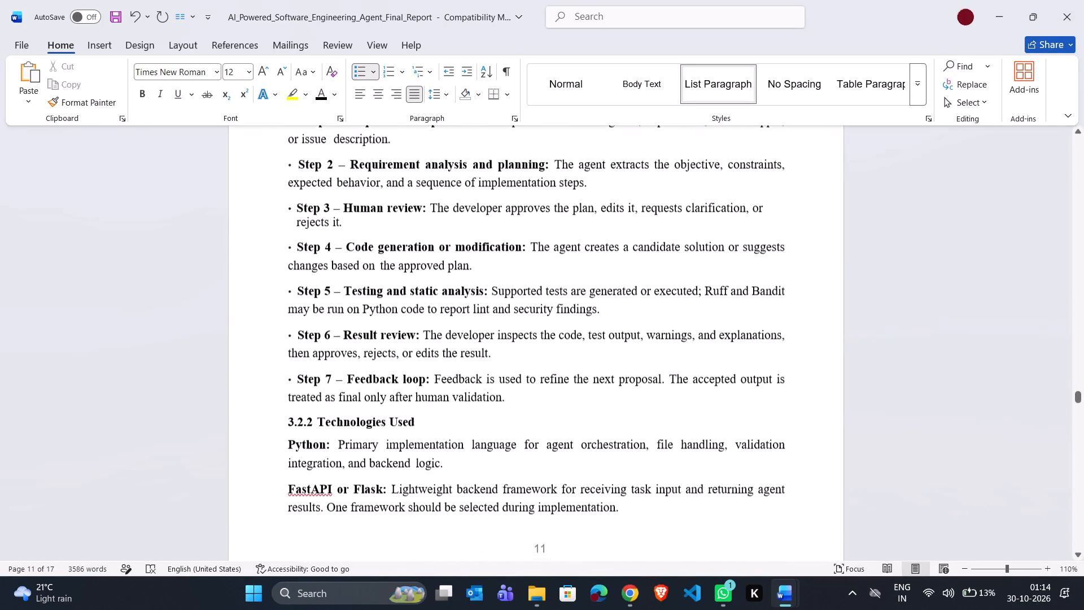
scroll(467, 404, "down", 4)
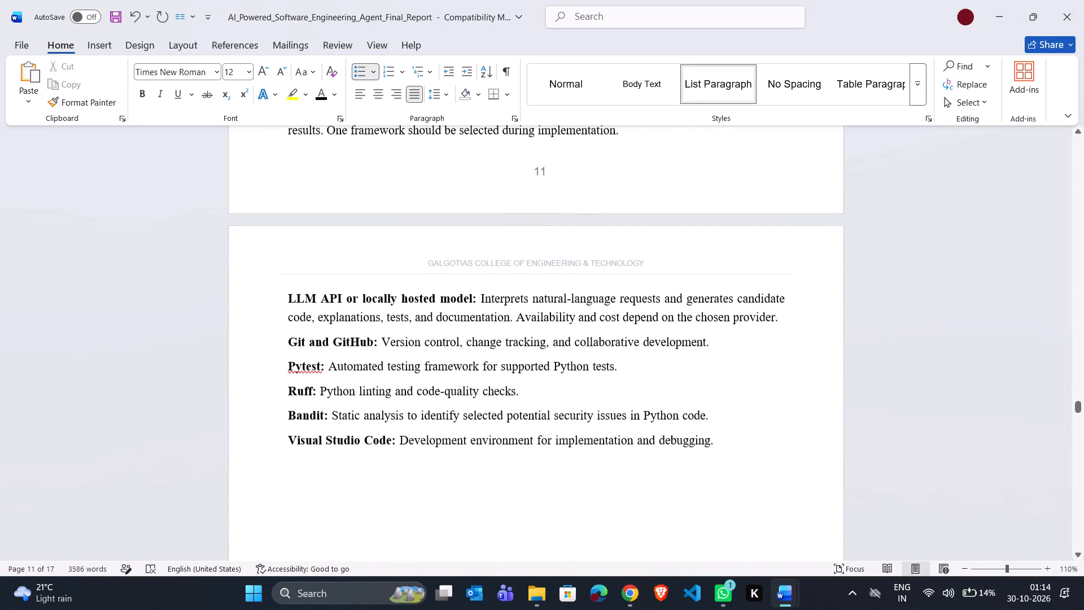
scroll(379, 481, "down", 1)
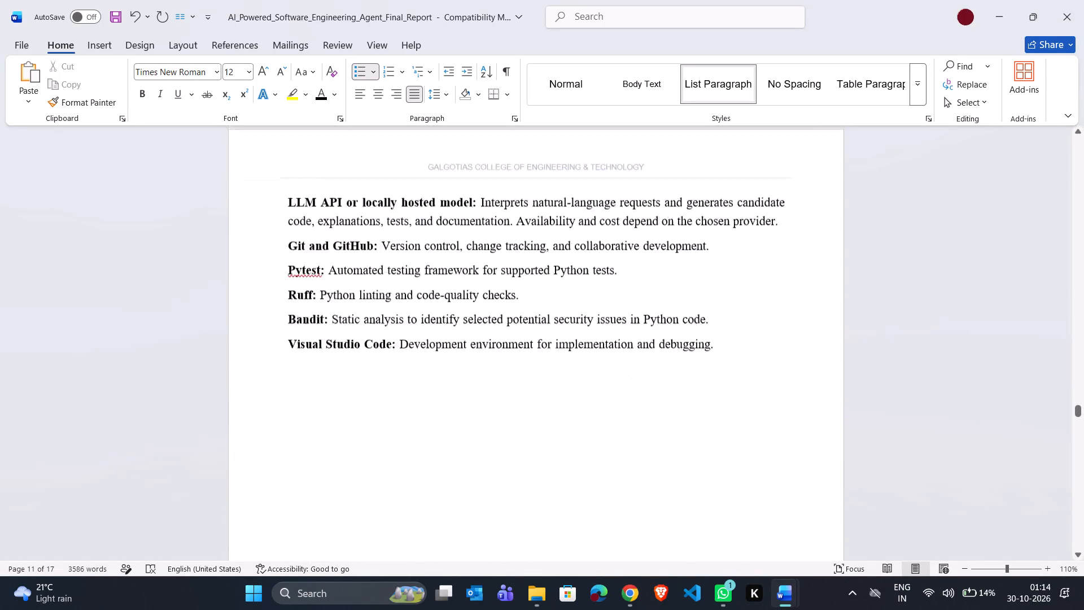
scroll(379, 481, "down", 3)
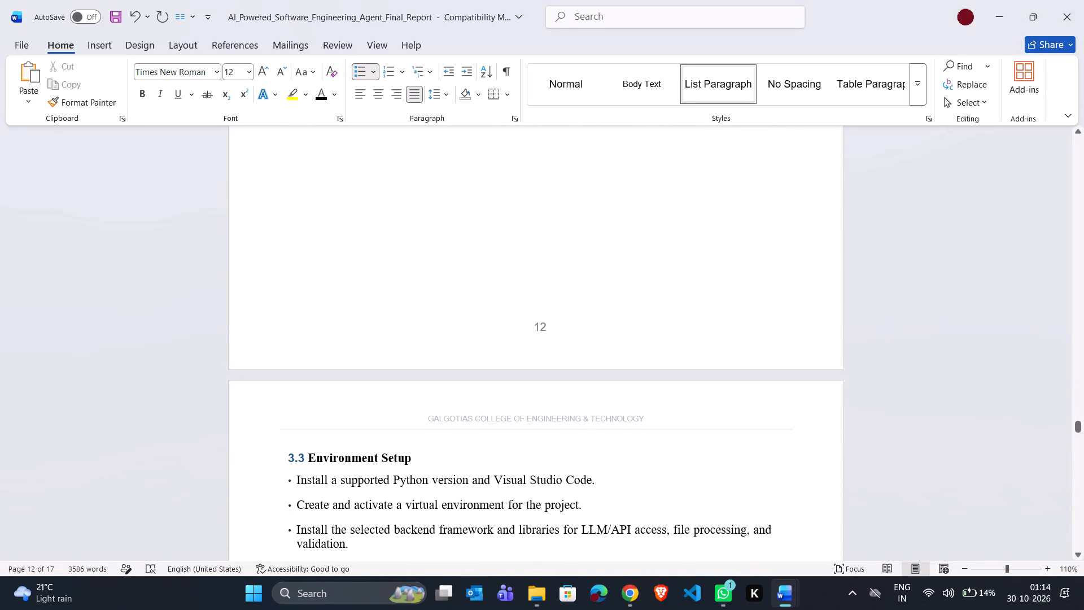
scroll(383, 456, "down", 1)
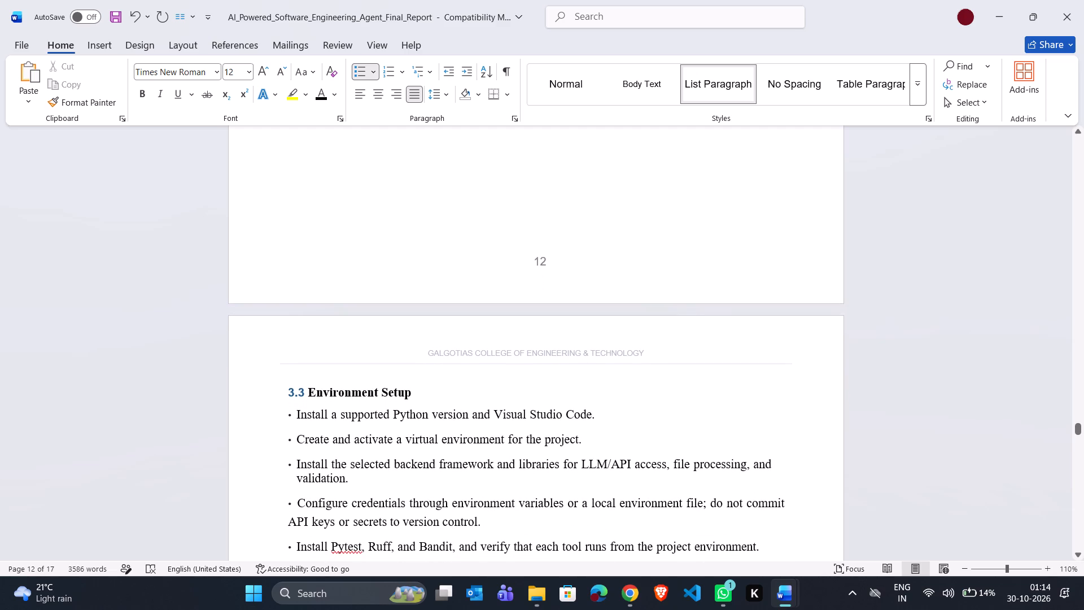
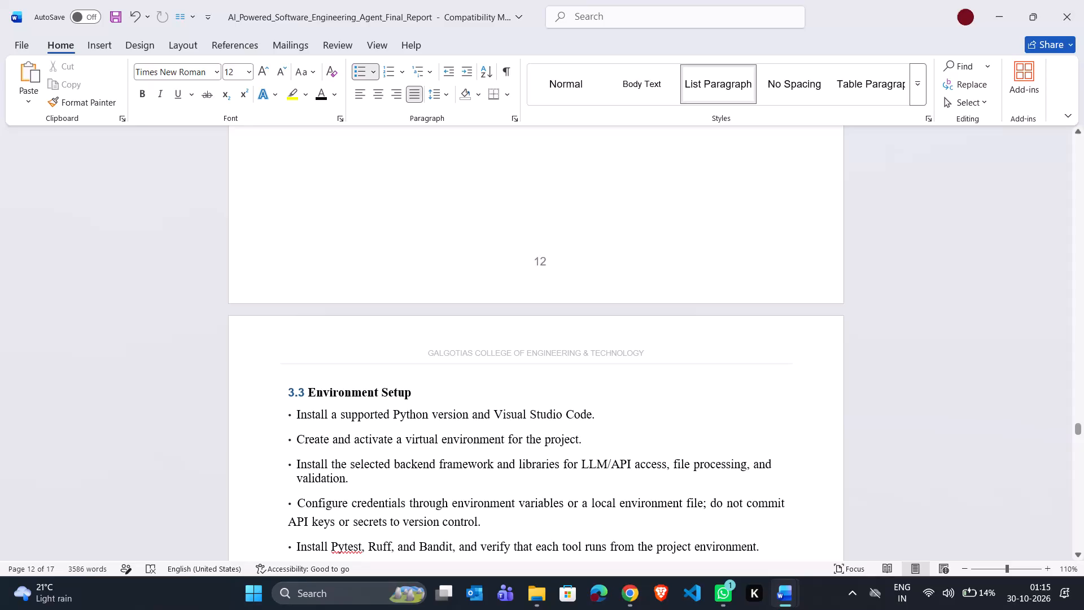
Review the page layout around sections 3.3 Environment Setup and 3.4 Source Code / Modules, back to 3.2.2 Technologies Used.
scroll(444, 400, "down", 1)
scroll(444, 400, "up", 2)
scroll(444, 400, "right", 1)
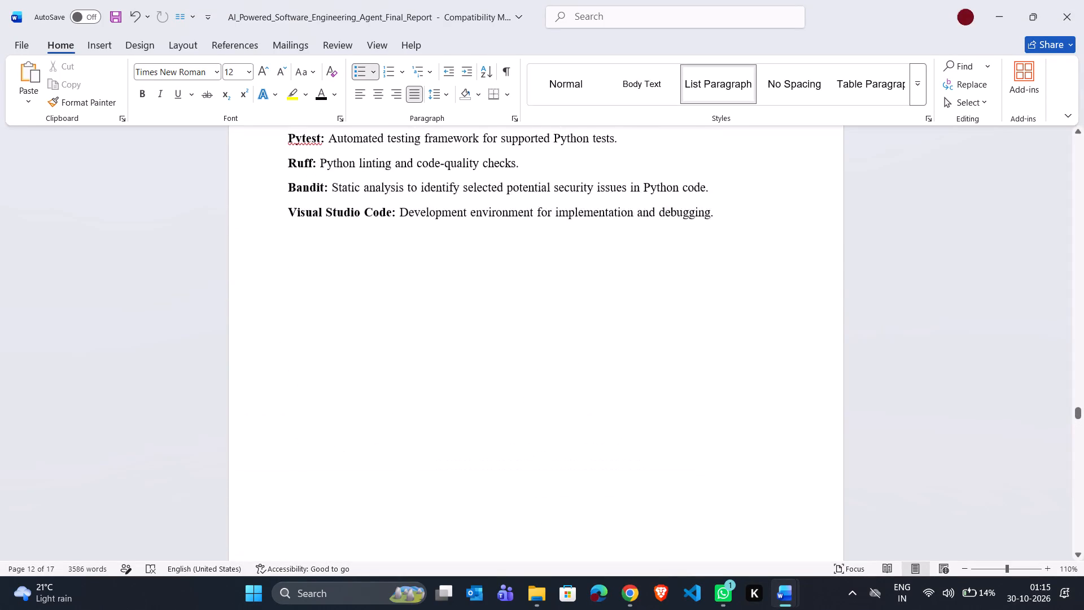
scroll(444, 400, "right", 1)
scroll(444, 400, "up", 2)
scroll(444, 400, "right", 1)
scroll(444, 400, "up", 1)
scroll(444, 400, "right", 1)
scroll(444, 400, "up", 1)
scroll(444, 400, "right", 1)
scroll(444, 400, "down", 4)
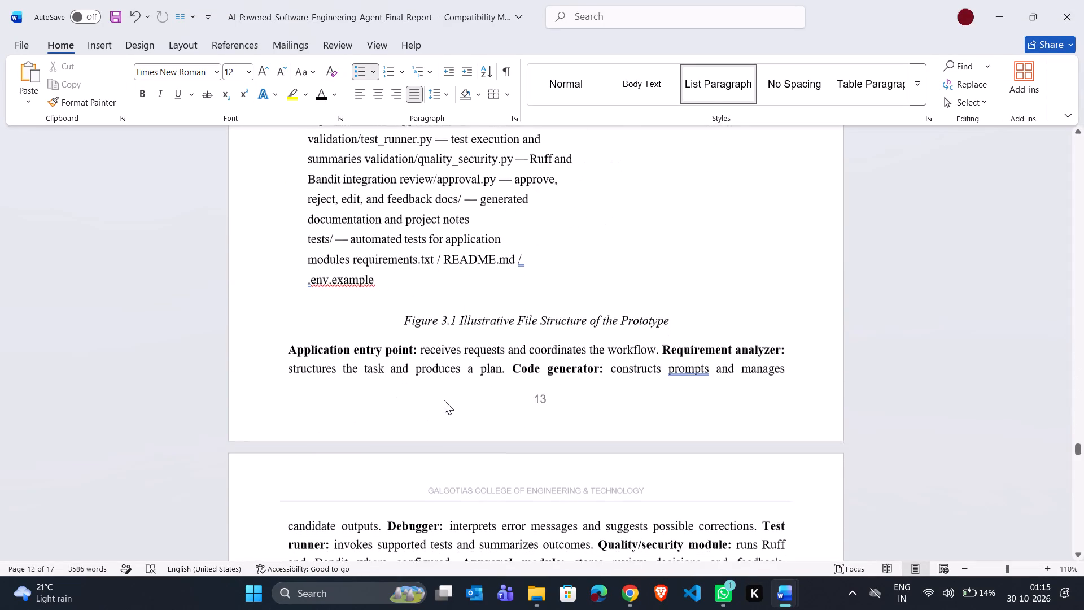
scroll(444, 400, "up", 2)
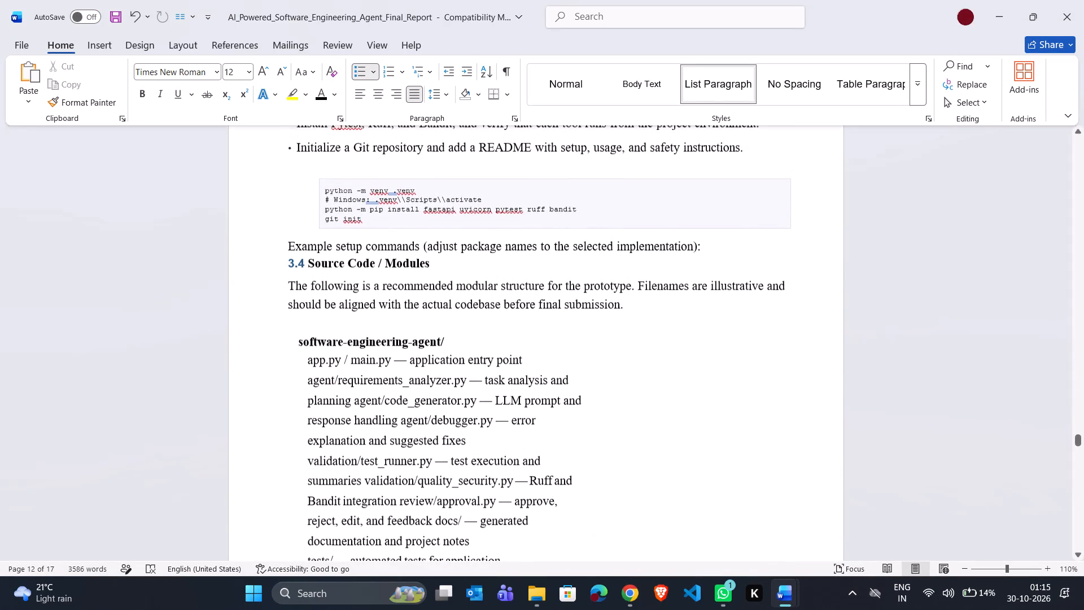
scroll(444, 400, "up", 1)
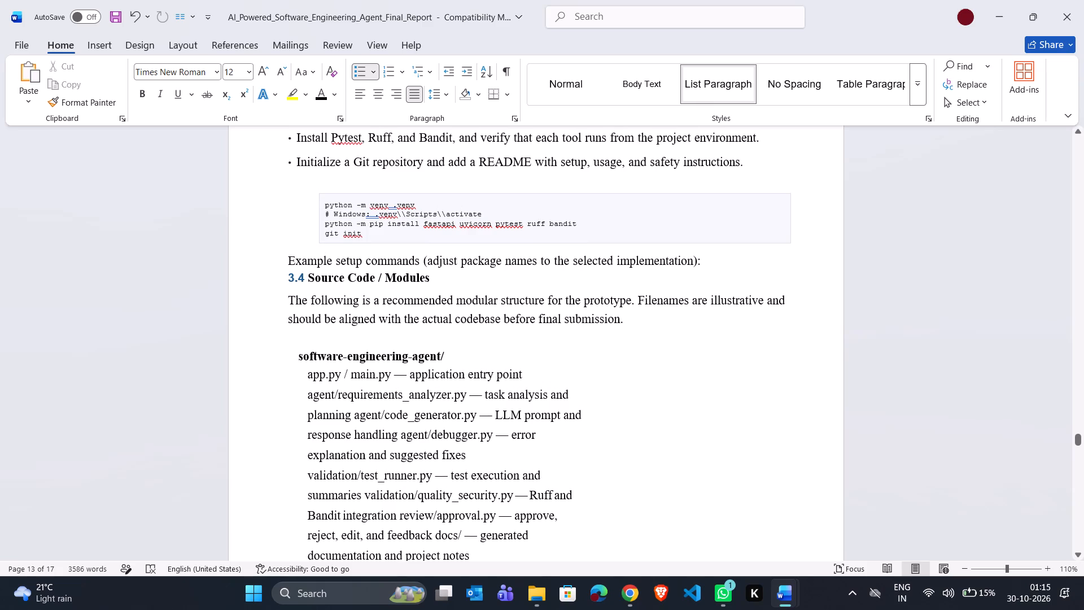
scroll(444, 400, "up", 2)
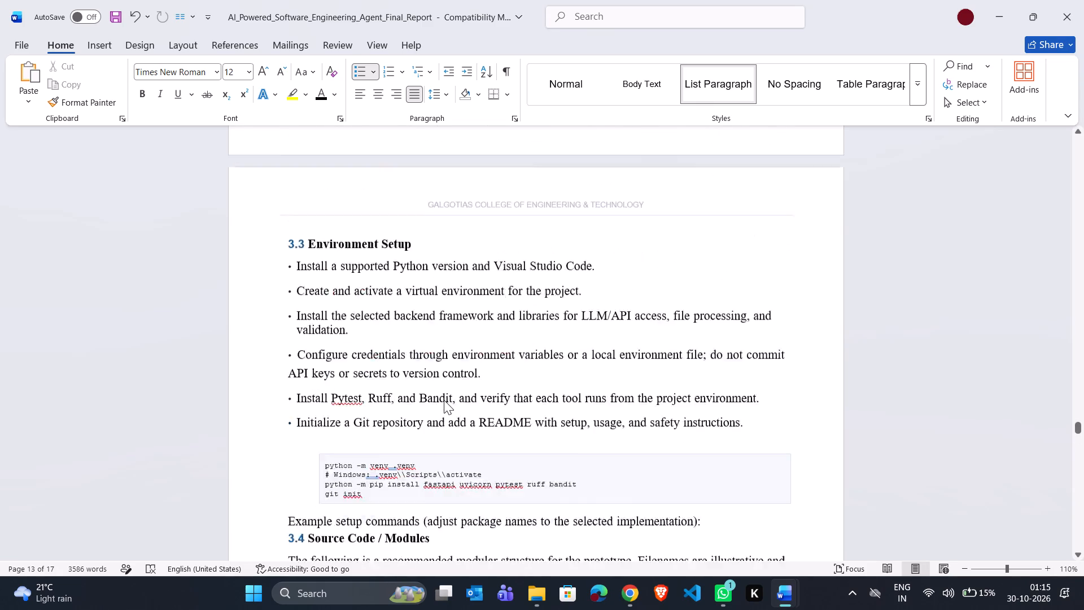
scroll(444, 400, "up", 3)
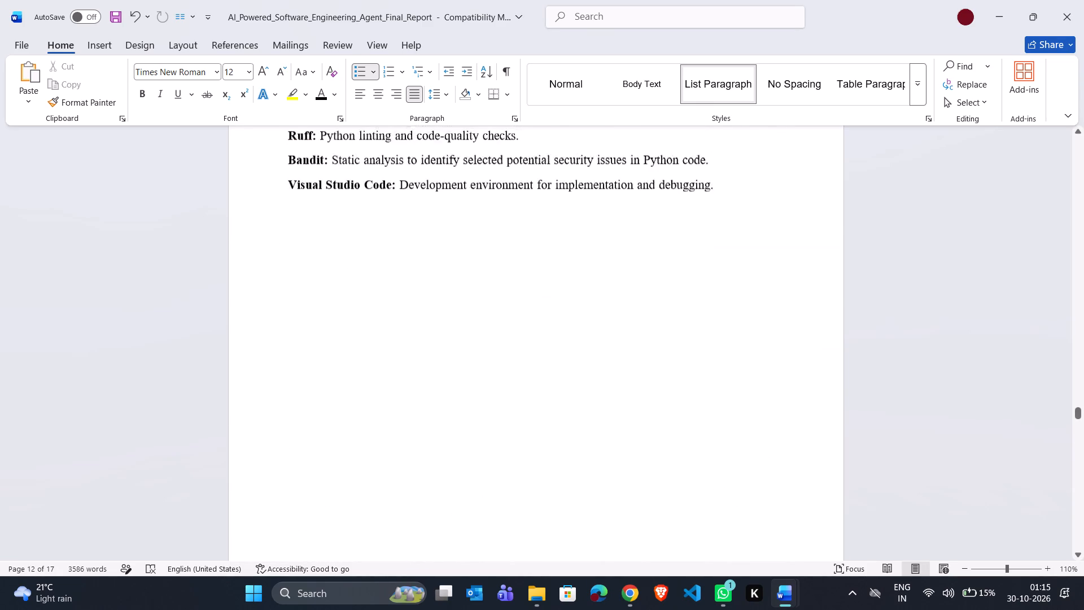
scroll(444, 400, "up", 4)
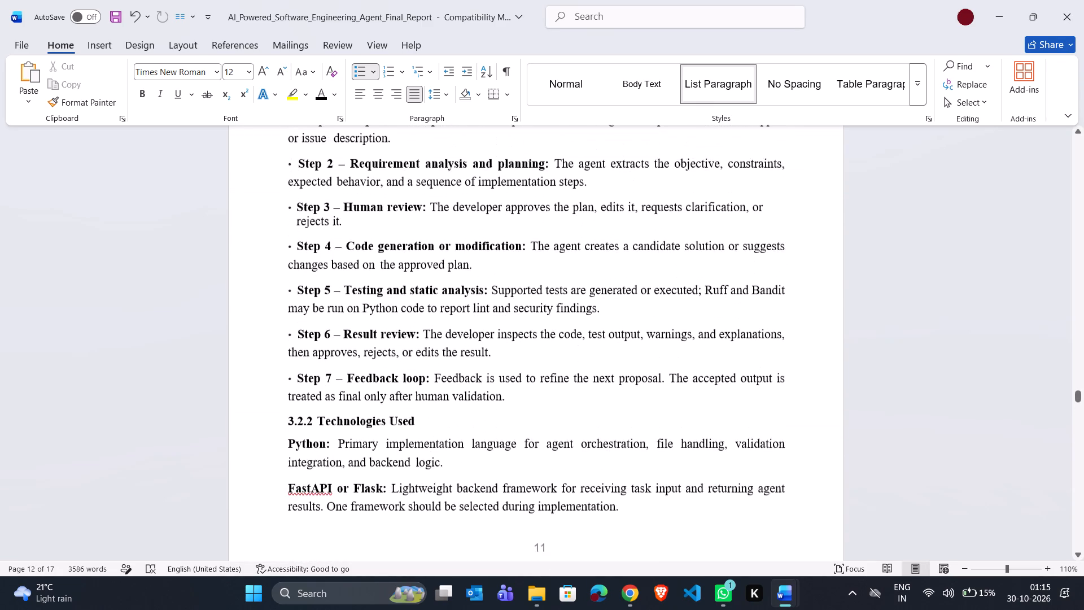
scroll(444, 400, "down", 2)
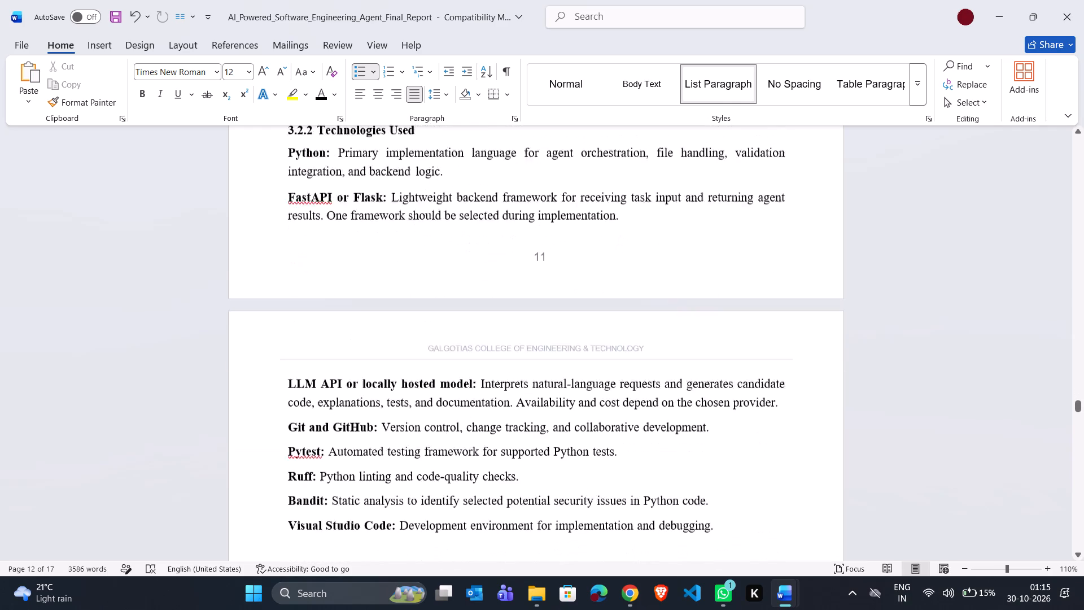
Copy the technology descriptions on page 12, from LLM API or locally hosted model through Visual Studio Code.
left_click_drag(285, 331, 672, 433)
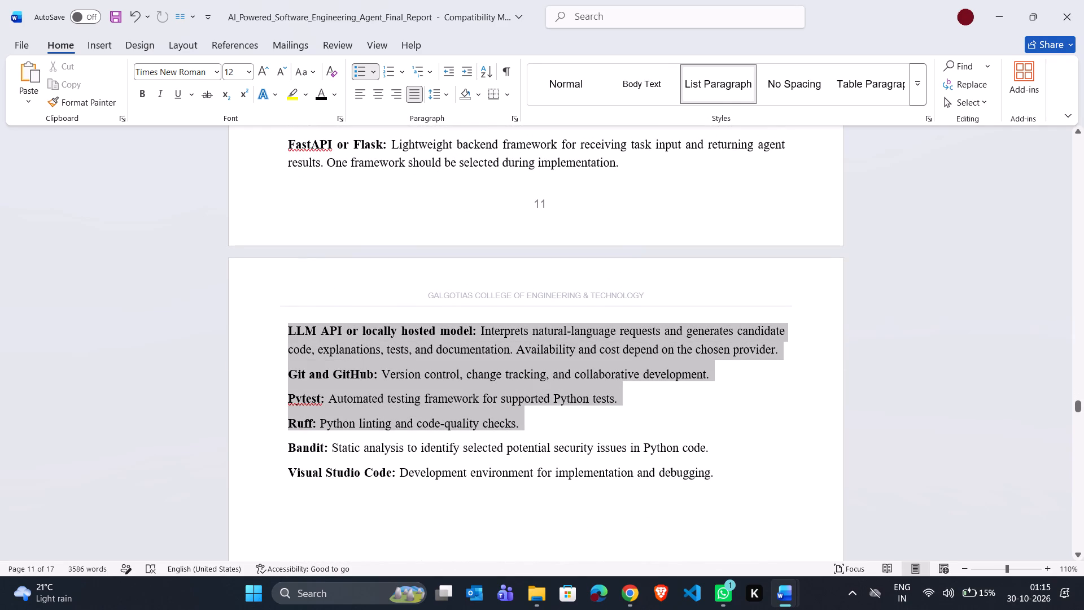
left_click_drag(672, 433, 758, 459)
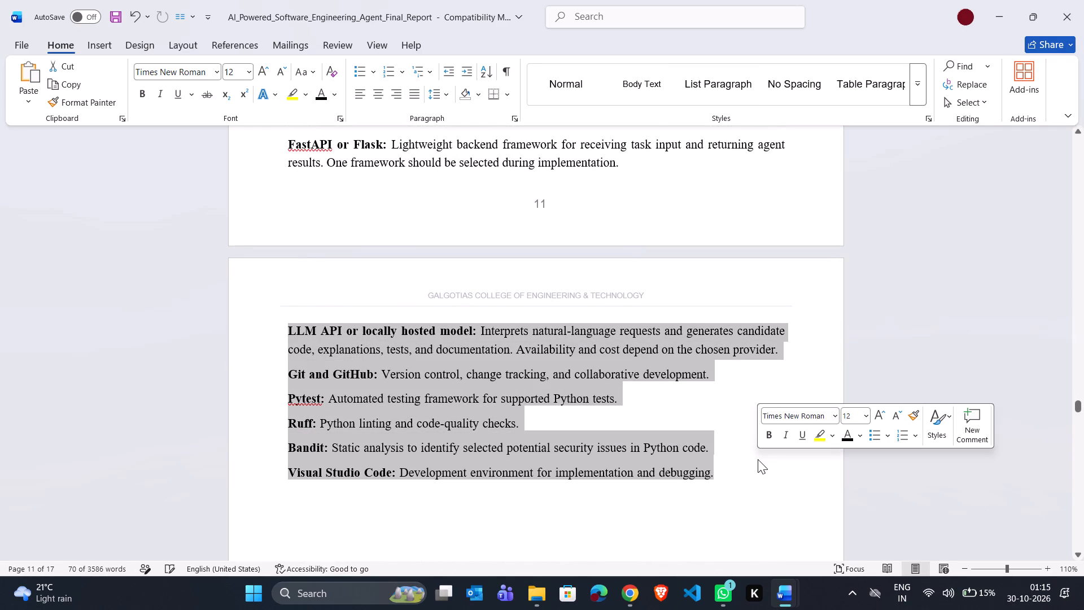
key("ctrl+c")
left_click(758, 459)
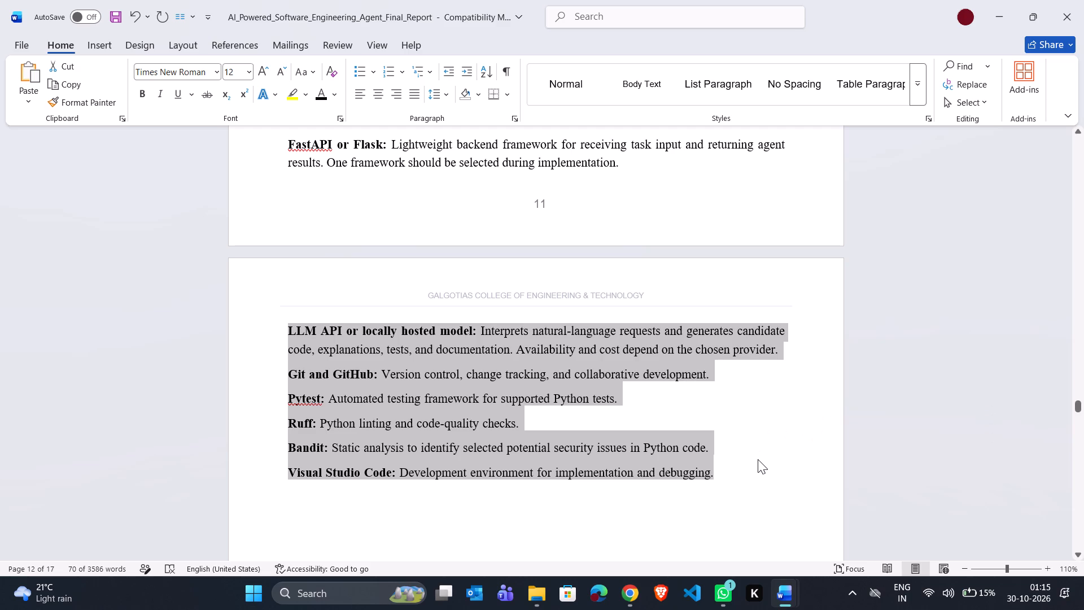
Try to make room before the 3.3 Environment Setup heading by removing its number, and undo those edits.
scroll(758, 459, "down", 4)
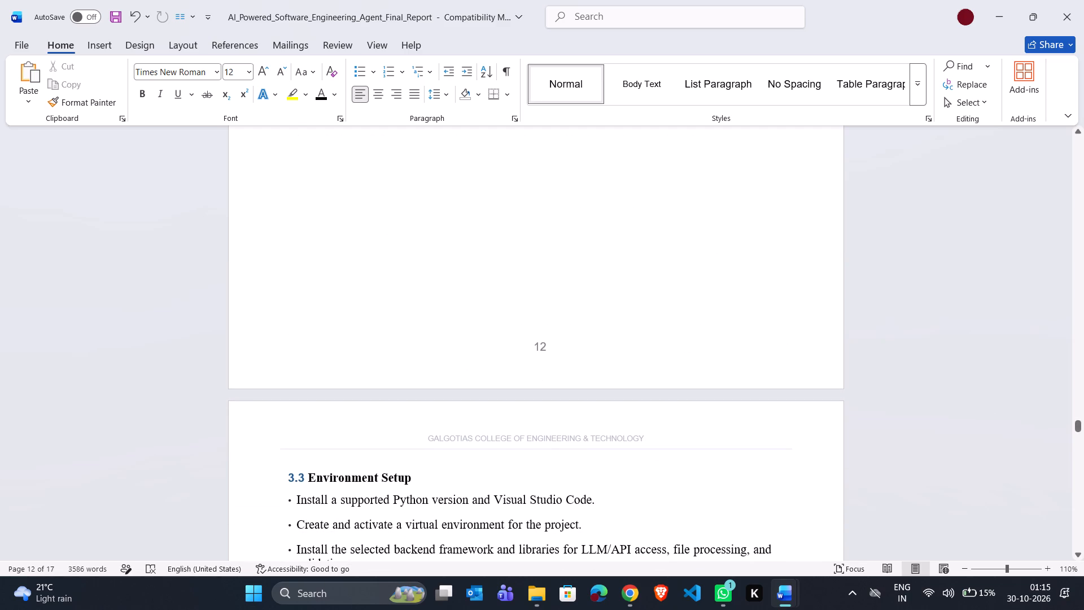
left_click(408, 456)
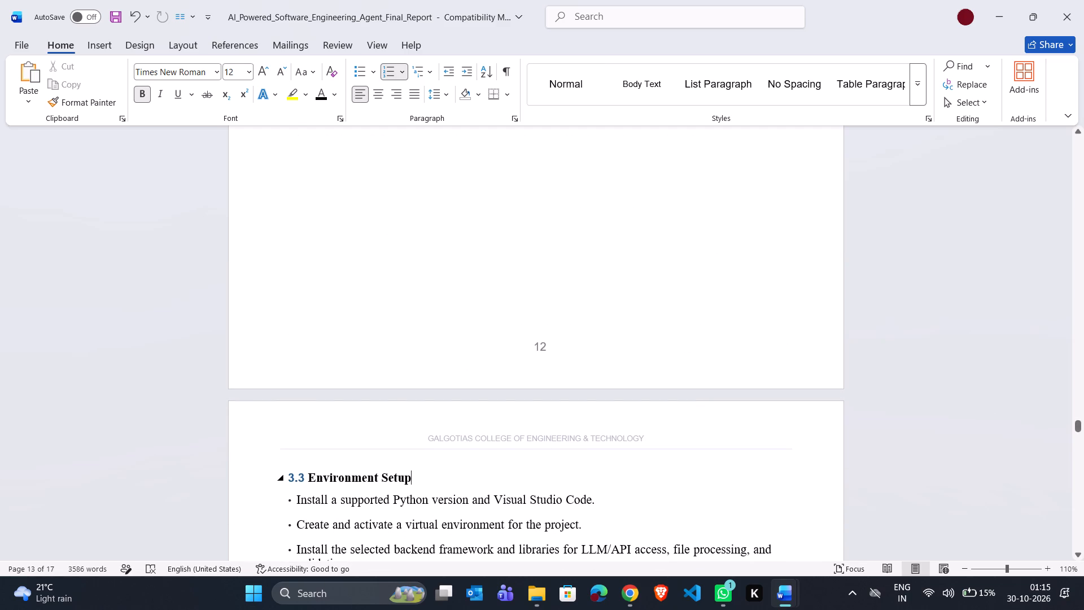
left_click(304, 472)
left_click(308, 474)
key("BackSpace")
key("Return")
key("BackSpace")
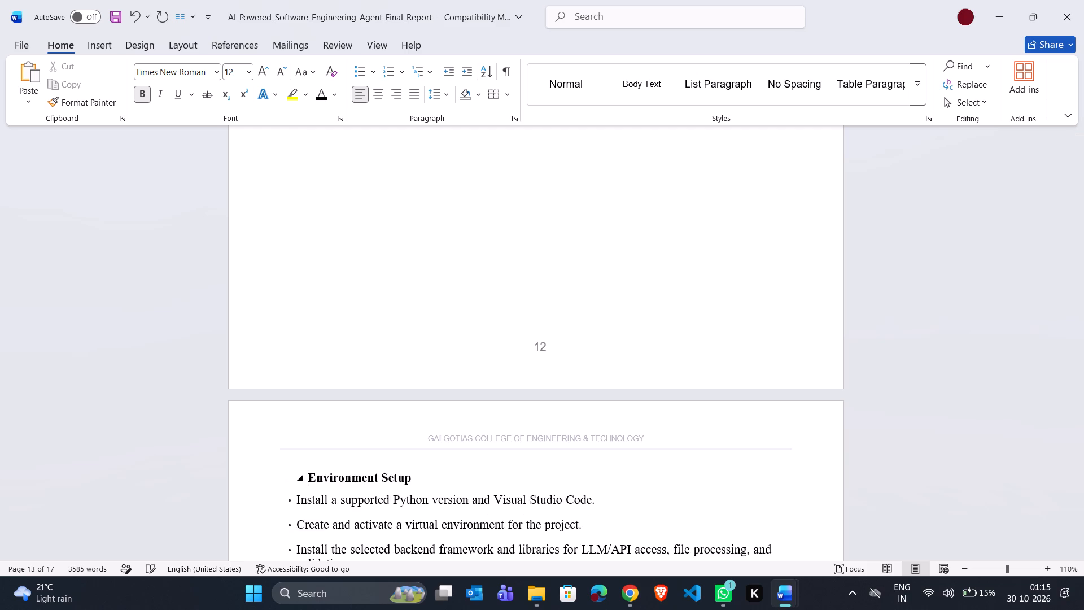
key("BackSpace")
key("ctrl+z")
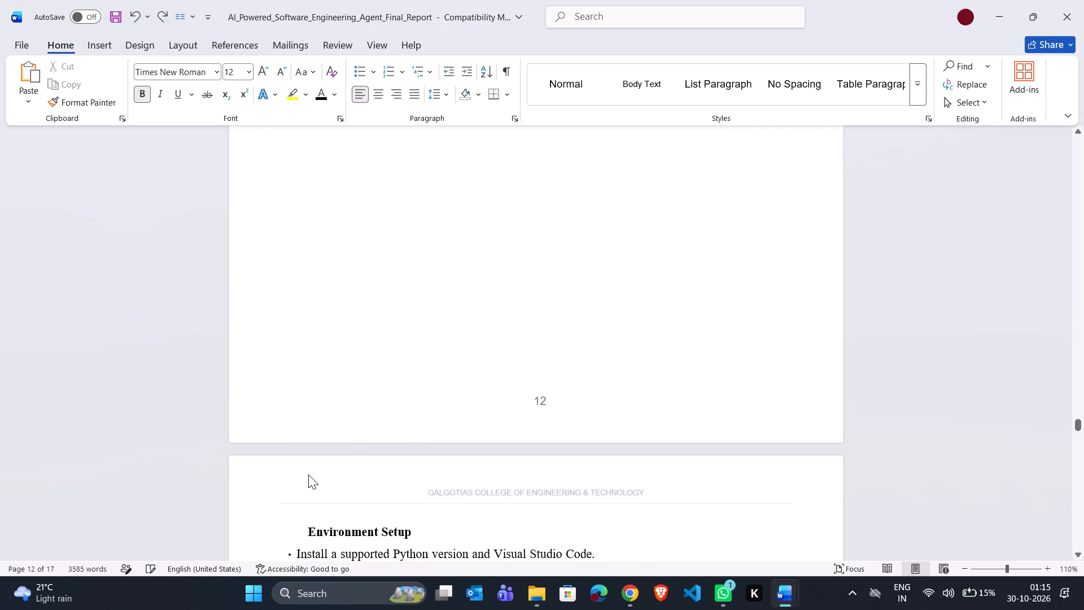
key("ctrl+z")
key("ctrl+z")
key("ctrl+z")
Add an unnumbered line above the 3.3 Environment Setup heading and paste the copied technology descriptions there.
key("Return")
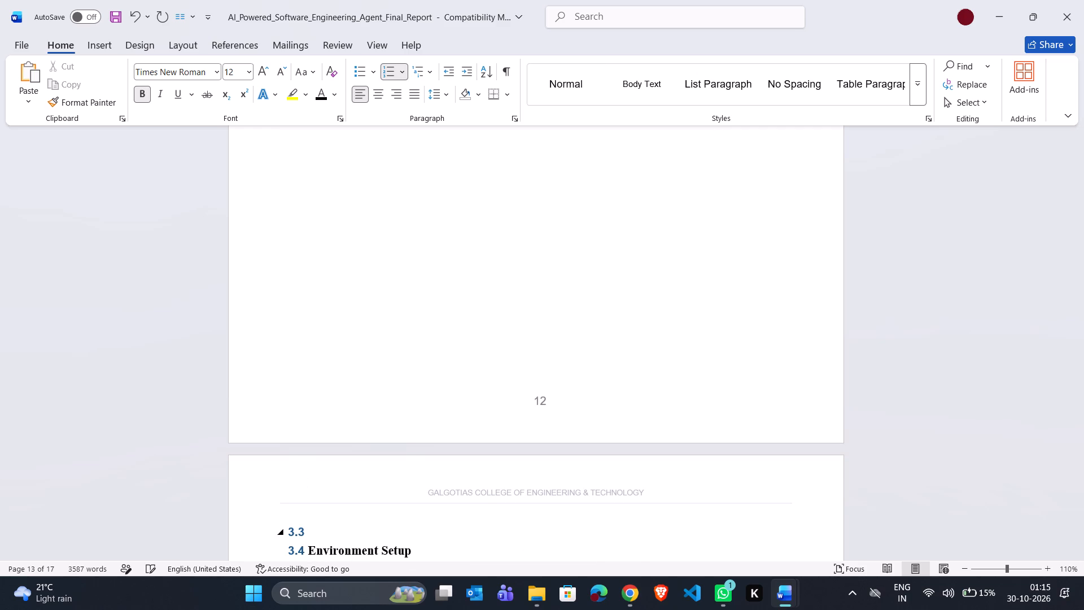
key("Up")
key("BackSpace")
key("ctrl+v")
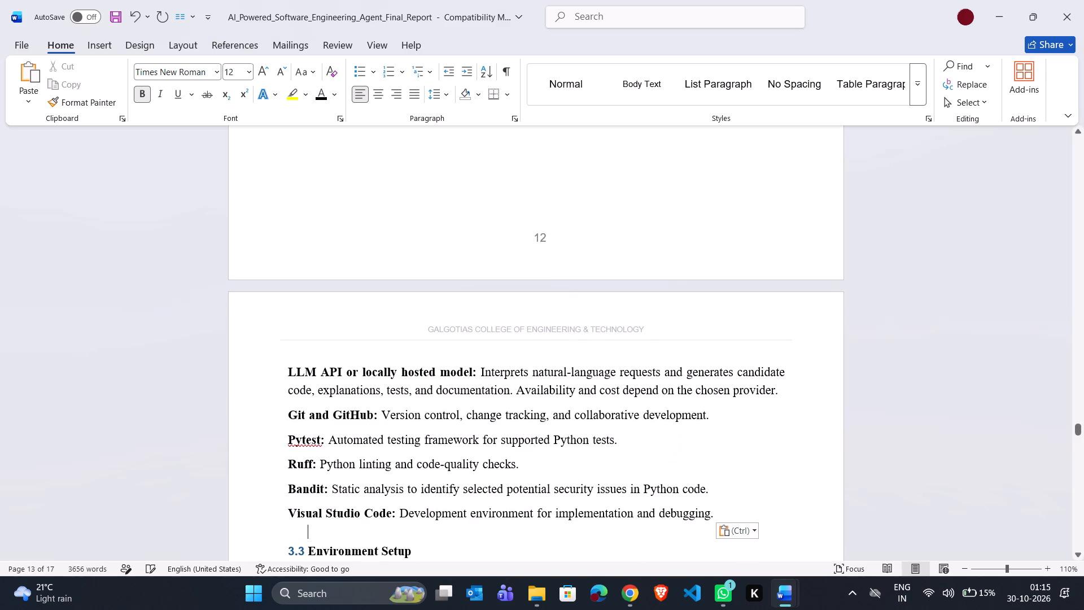
Go back to the original technology descriptions on page 12.
scroll(381, 422, "up", 2)
left_click(429, 448)
scroll(429, 448, "up", 2)
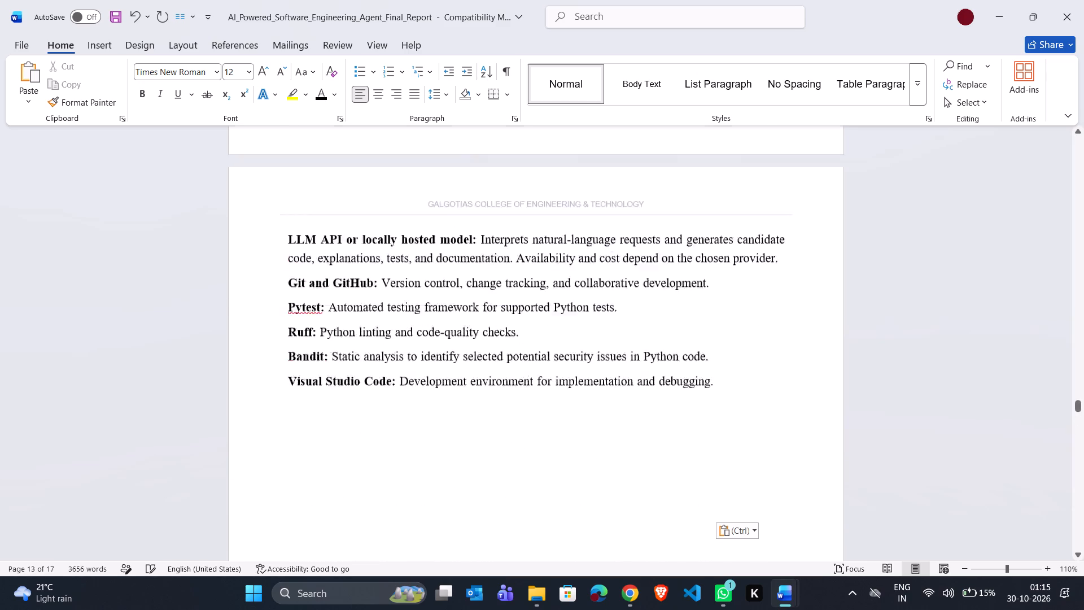
Delete the original copy of the technology descriptions, from LLM API or locally hosted model through Visual Studio Code.
left_click_drag(732, 519, 243, 351)
key("Delete")
Remove the empty line between the Visual Studio Code description and the 3.3 Environment Setup heading.
scroll(375, 365, "down", 1)
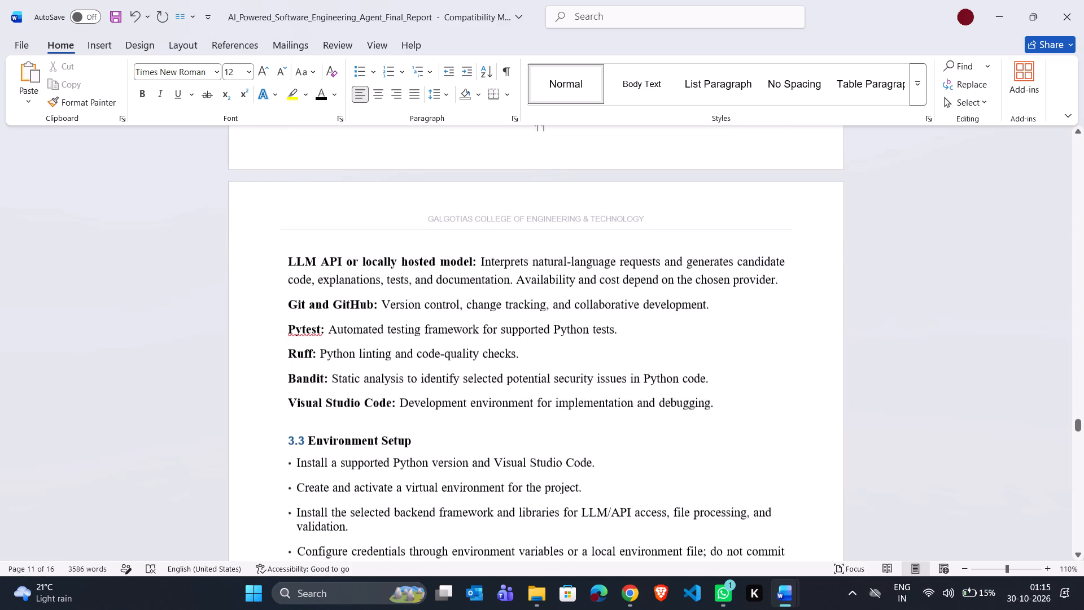
left_click(330, 409)
key("BackSpace")
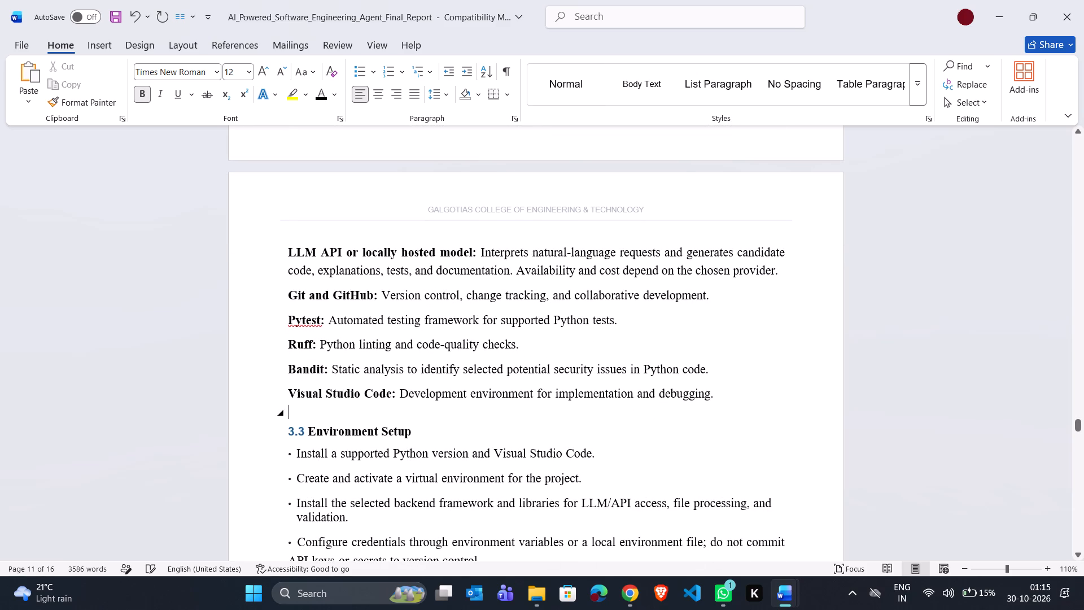
key("BackSpace")
key("BackSpace")
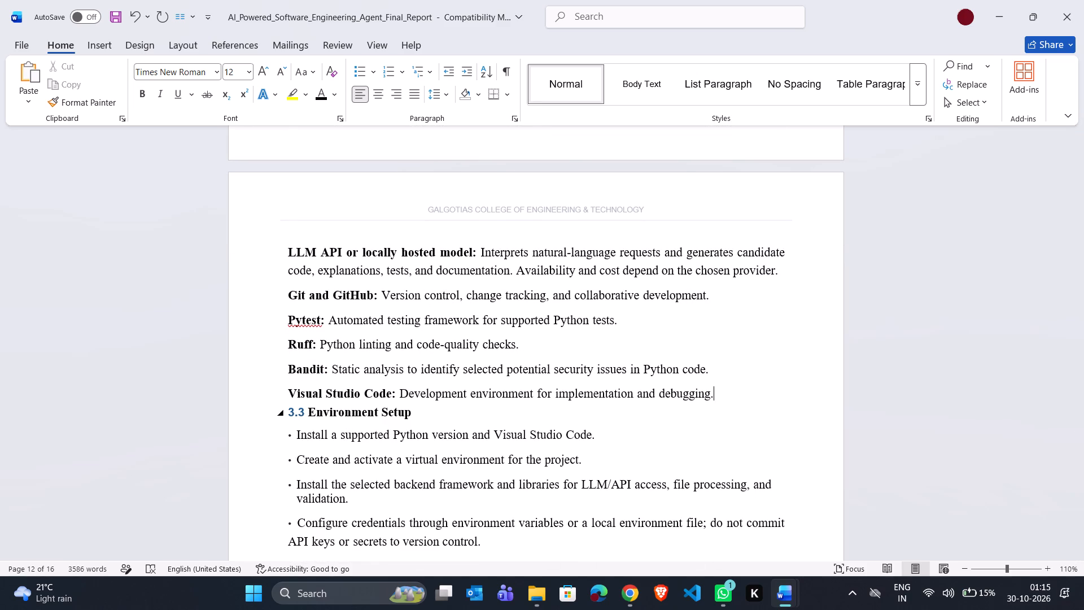
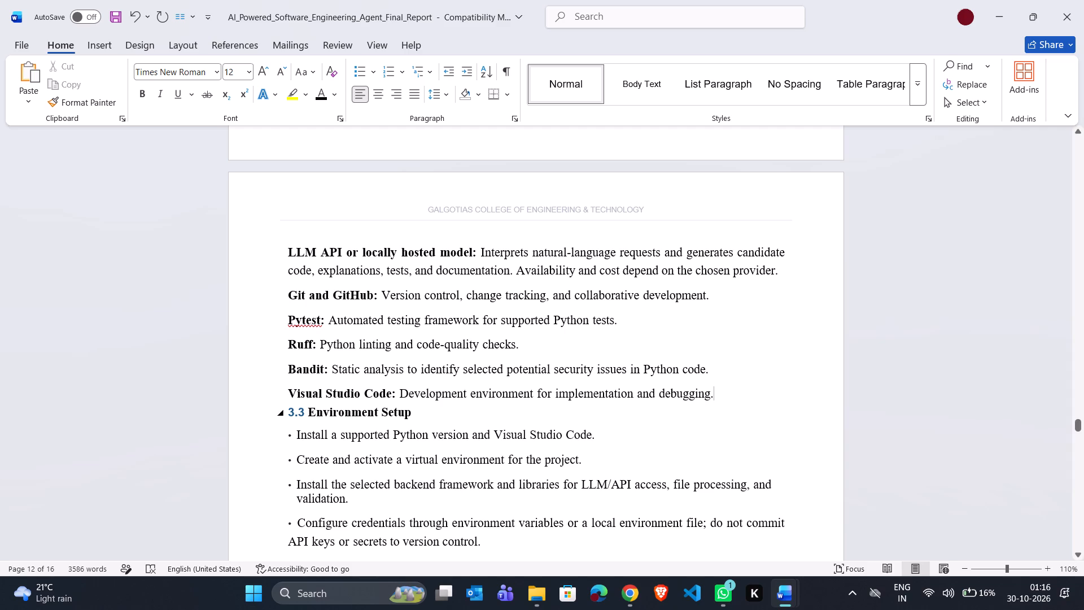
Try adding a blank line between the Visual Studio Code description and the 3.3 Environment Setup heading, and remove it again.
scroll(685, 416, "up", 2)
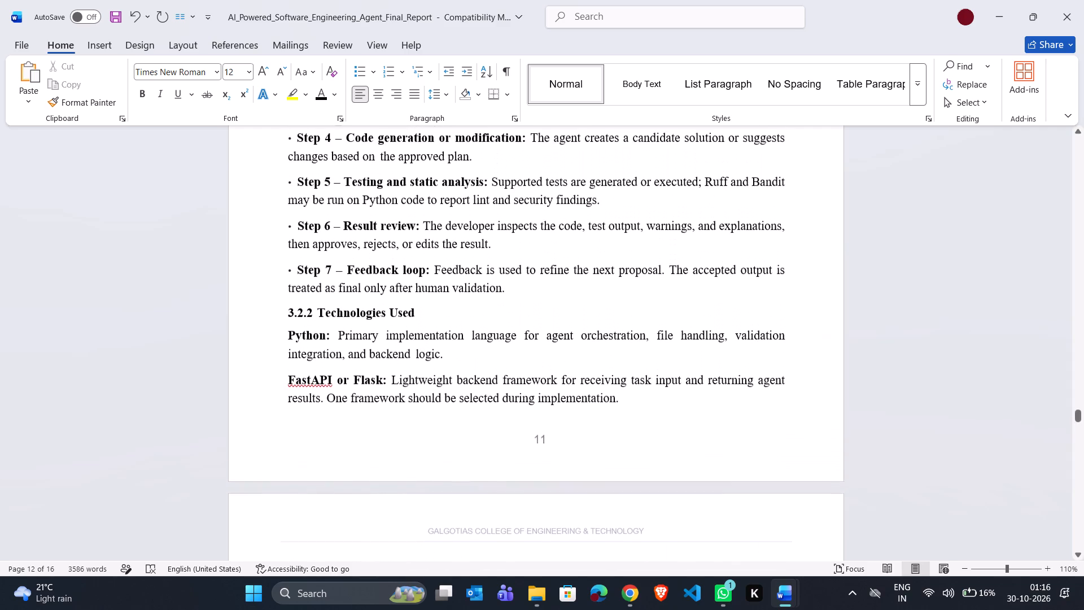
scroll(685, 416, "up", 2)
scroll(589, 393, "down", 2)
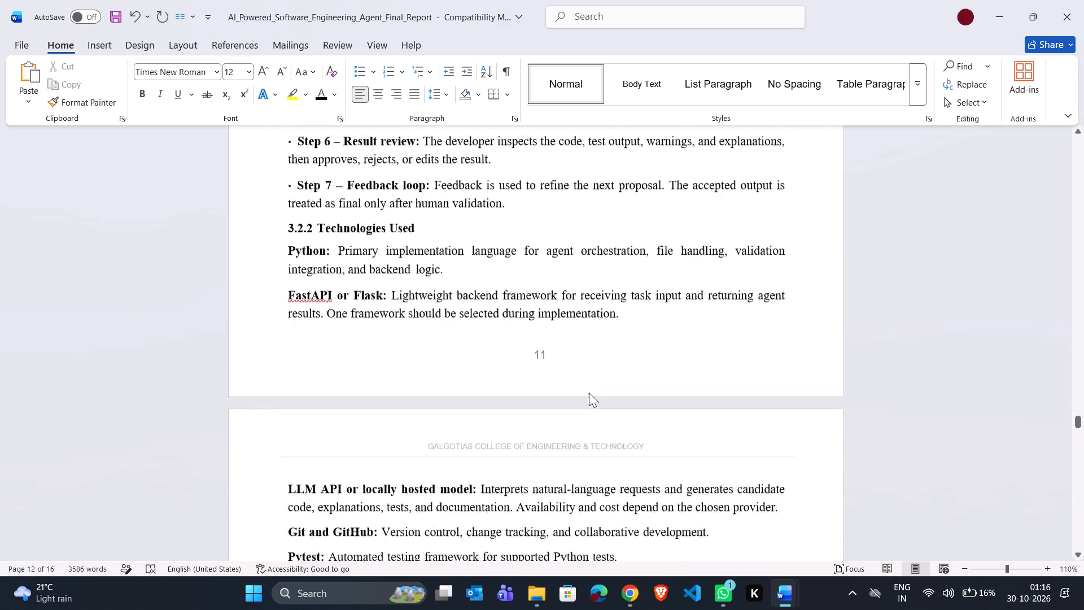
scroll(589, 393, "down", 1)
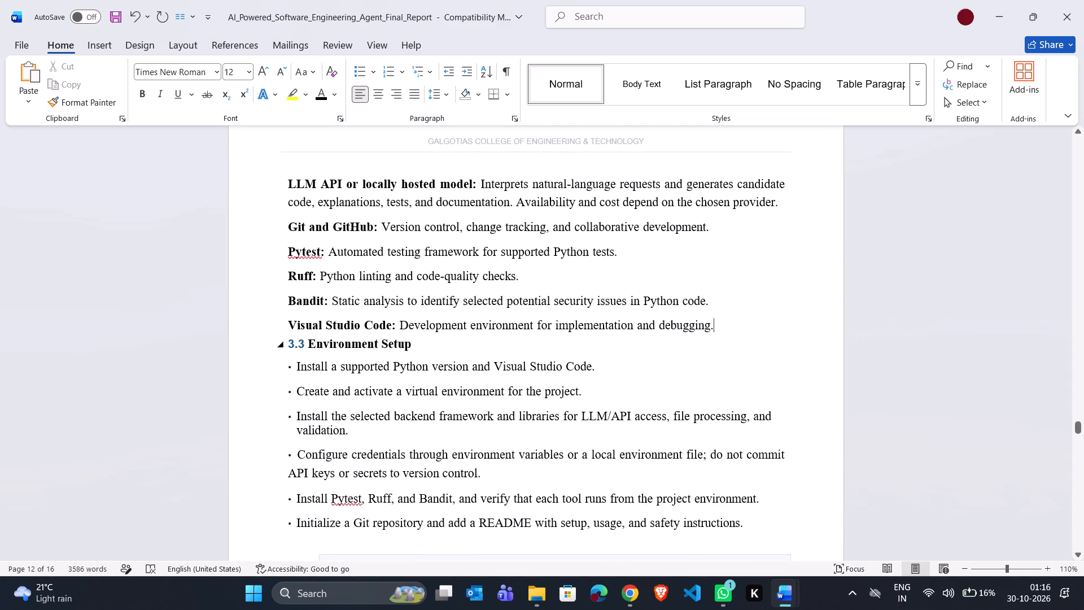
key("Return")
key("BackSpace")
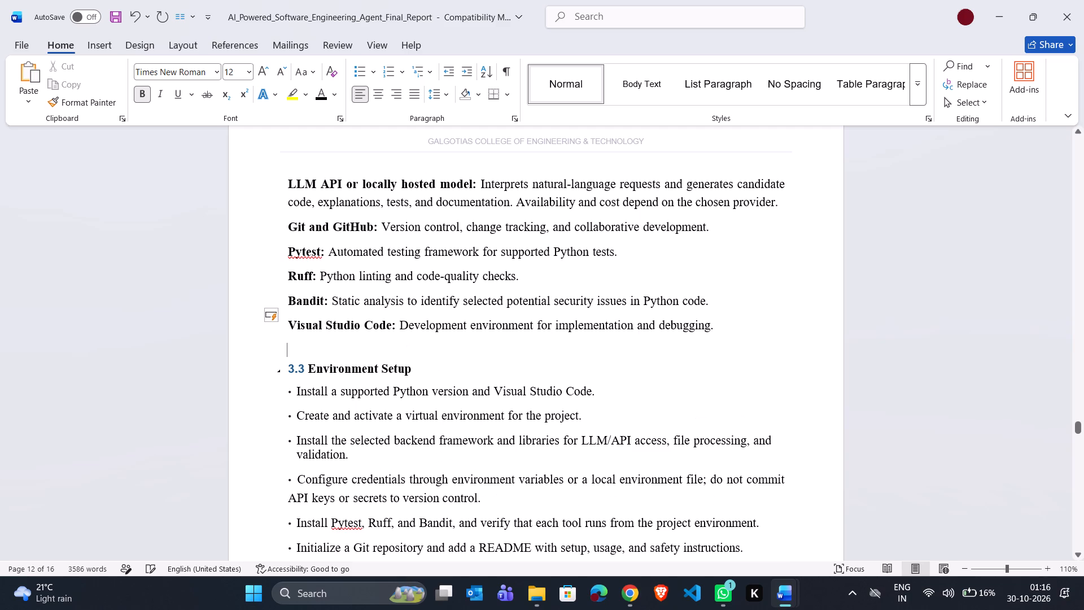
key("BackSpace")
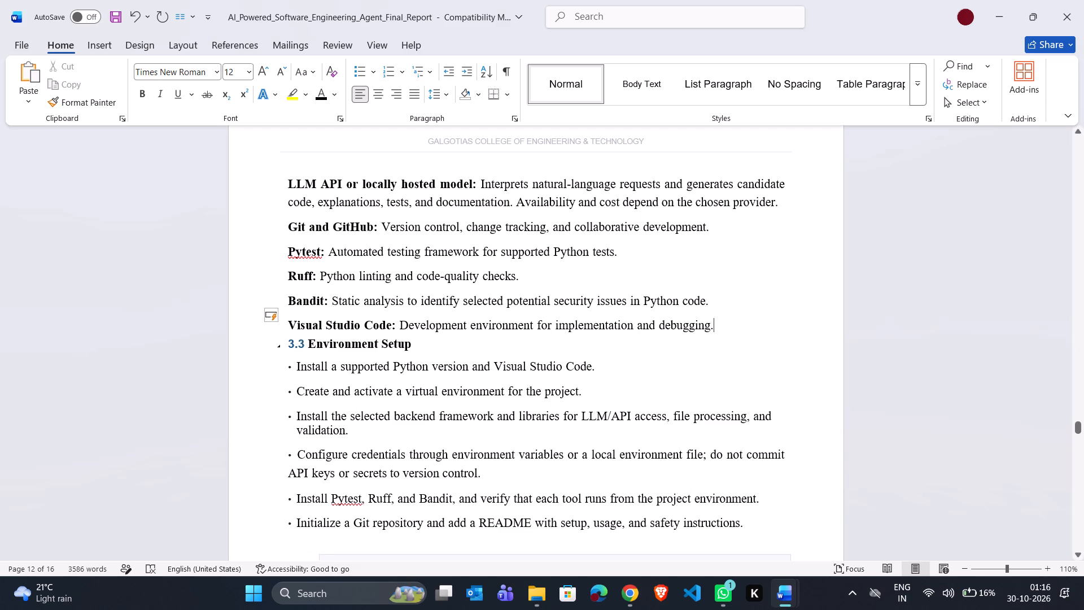
Check the page 12 layout from the 3.3 Environment Setup bullets through the 3.4 Source Code / Modules section.
left_click(311, 371)
scroll(480, 469, "down", 1)
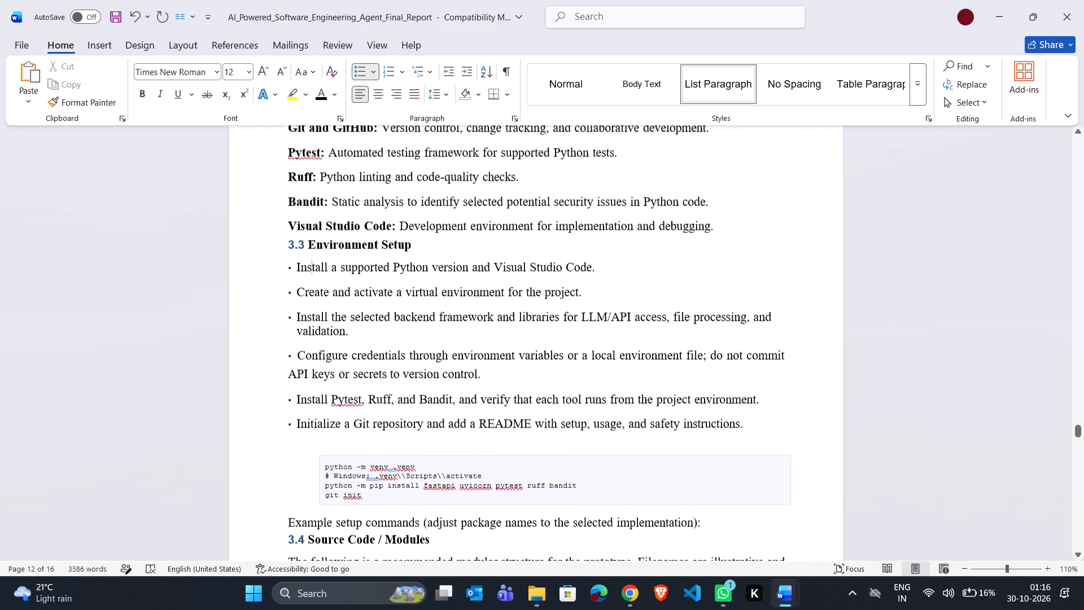
scroll(504, 437, "down", 1)
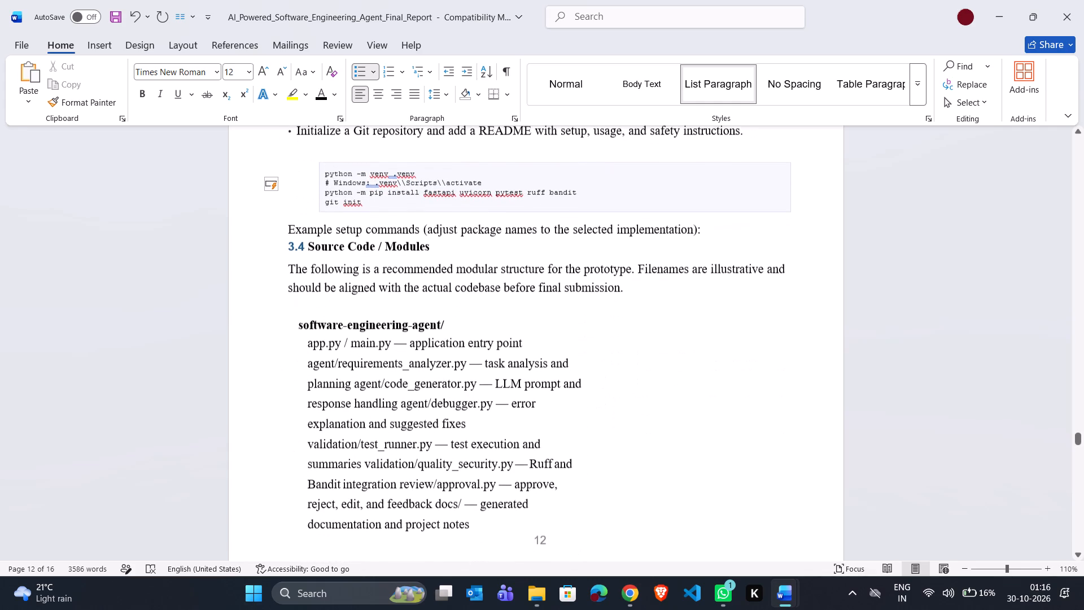
scroll(504, 437, "up", 1)
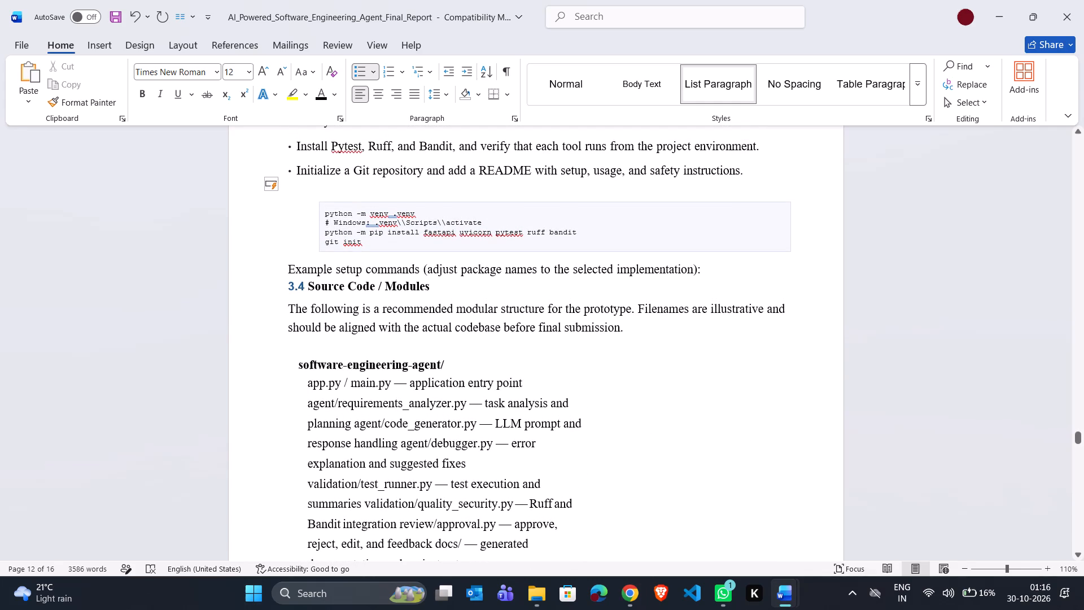
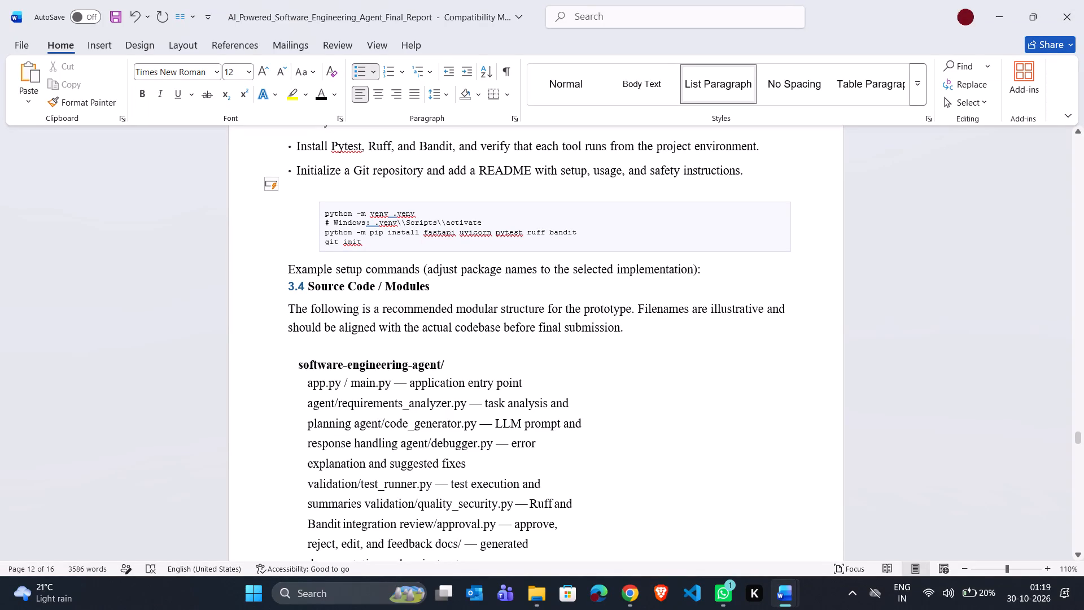
Below the Figure 3.1 caption, start the Requirement analyzer, Code generator and Debugger descriptions on their own lines, without leading spaces.
scroll(480, 413, "down", 3)
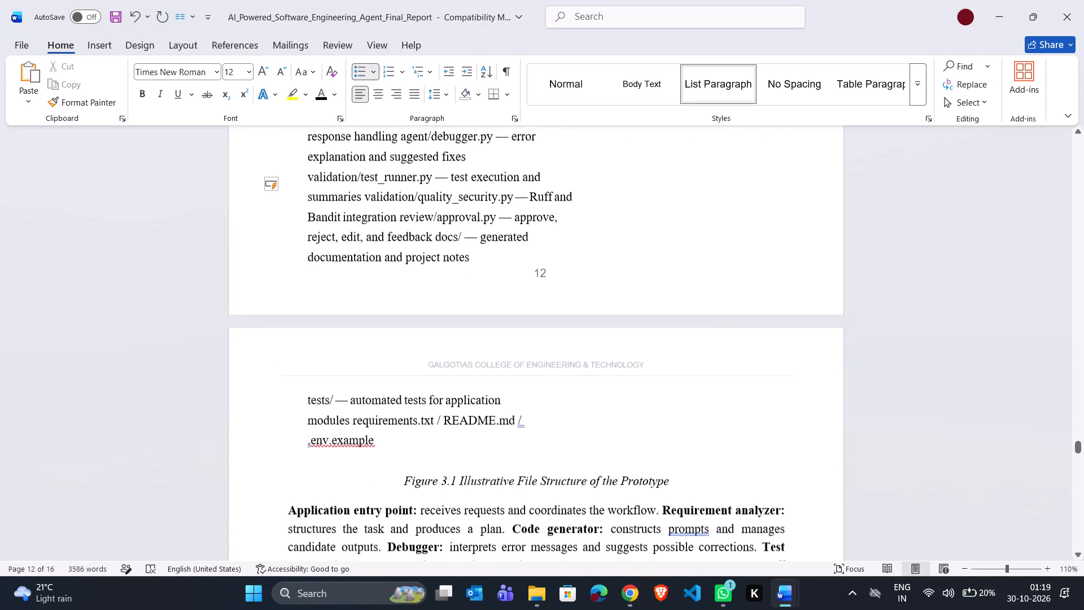
scroll(480, 413, "down", 3)
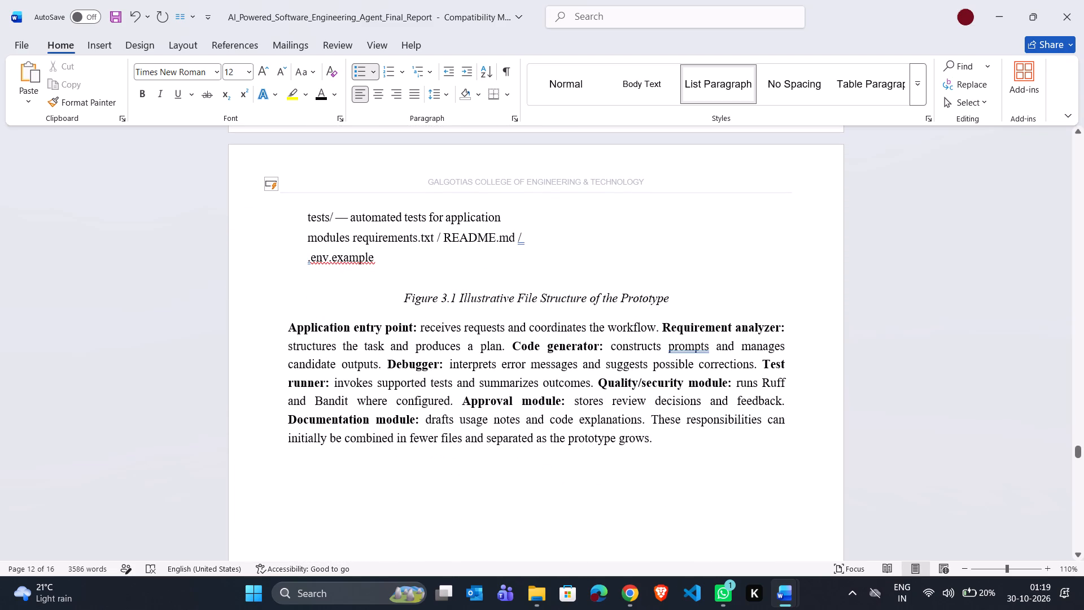
left_click(660, 329)
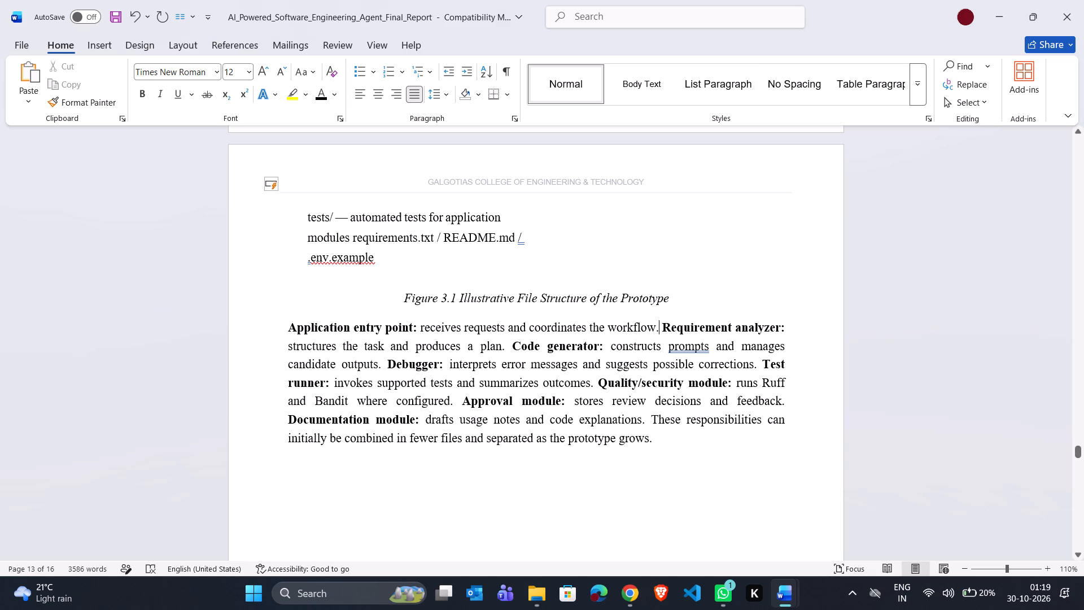
key("Return")
key("Right")
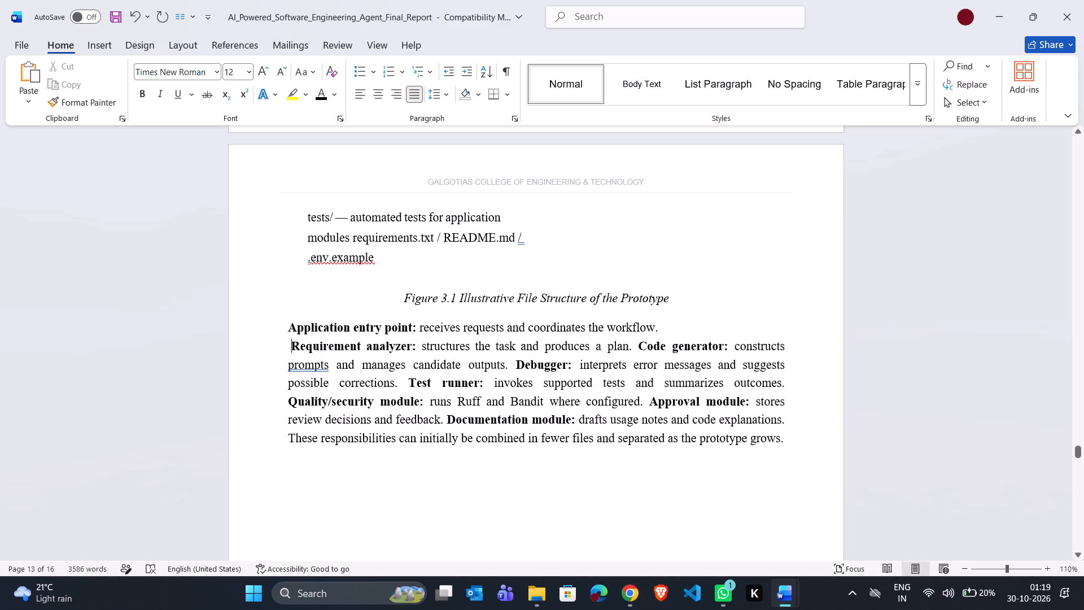
key("BackSpace")
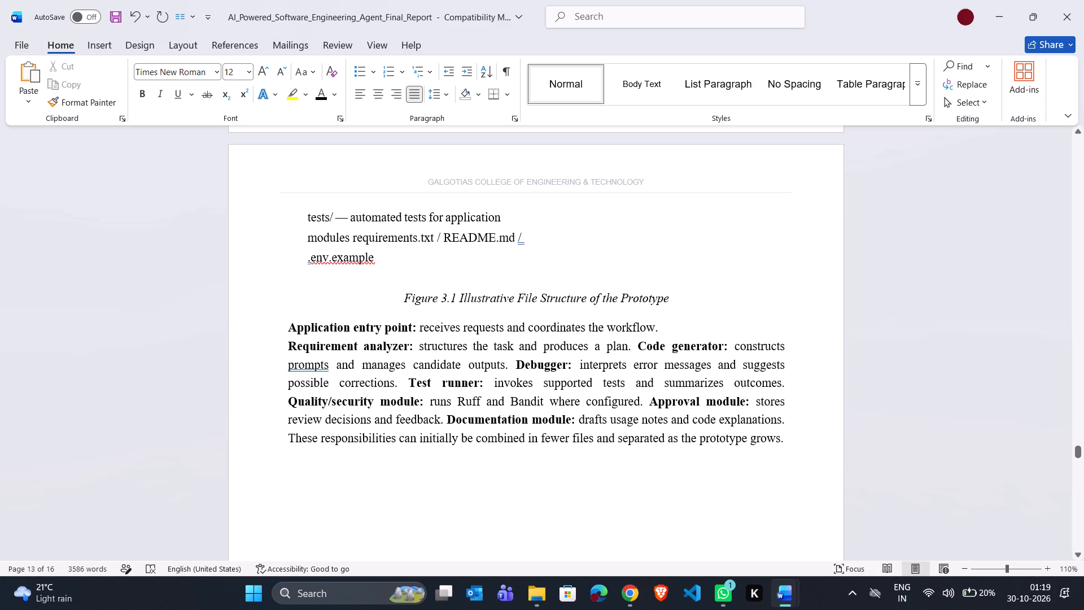
left_click(633, 341)
key("Return")
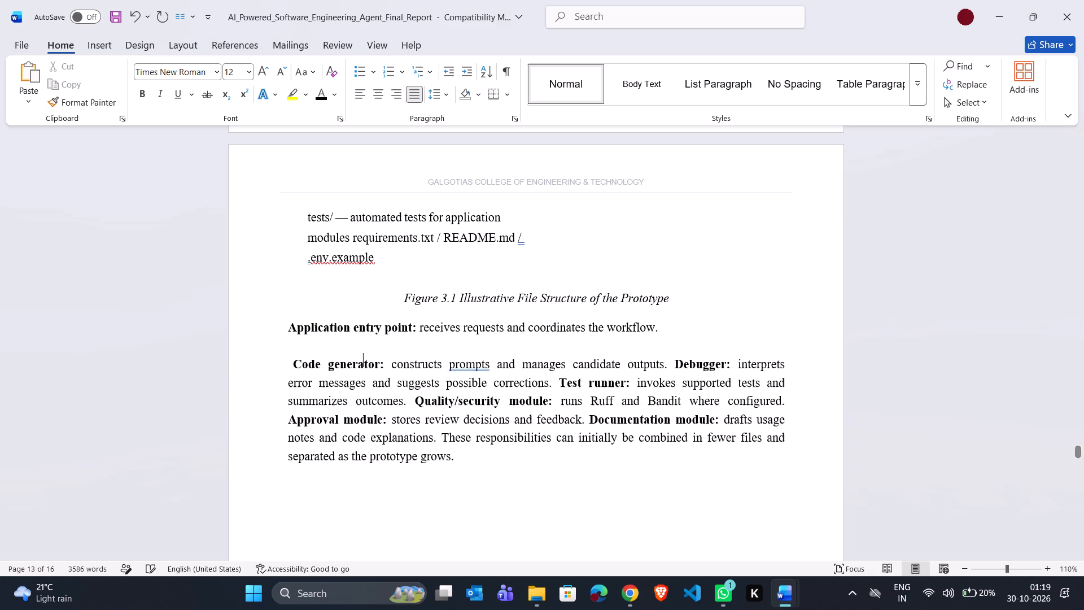
key("Right")
key("BackSpace")
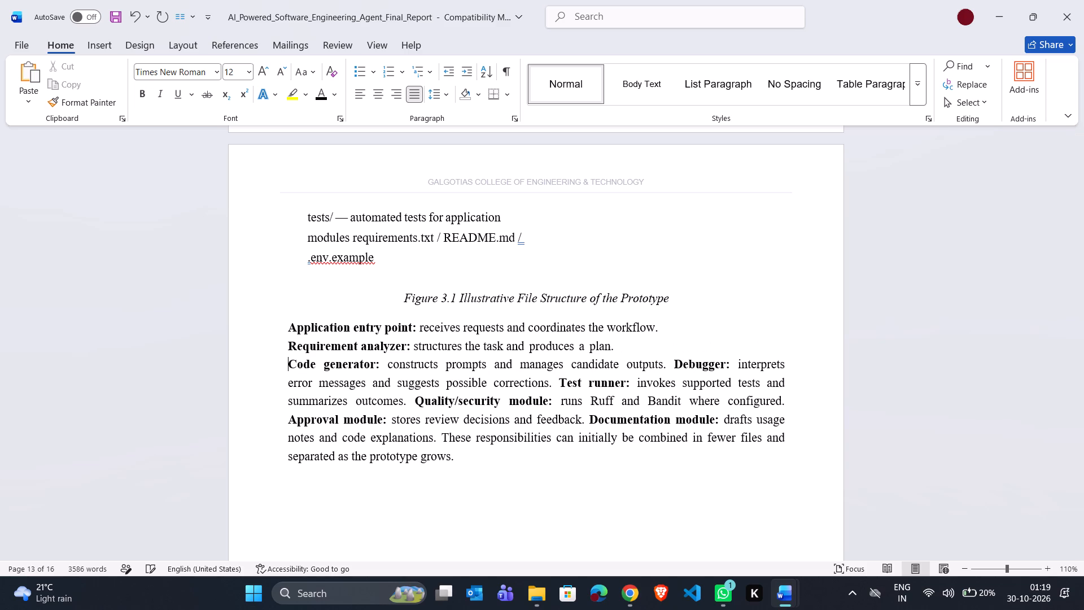
left_click(672, 363)
key("Return")
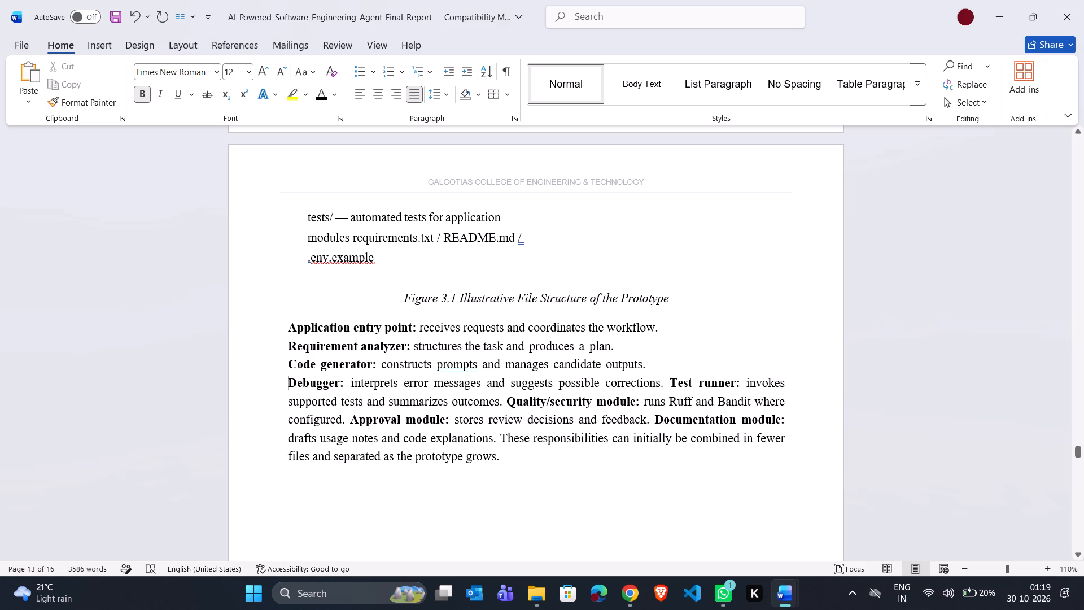
Start the Test runner, Quality/security module, Approval module and Documentation module descriptions on their own lines.
left_click(671, 385)
key("Return")
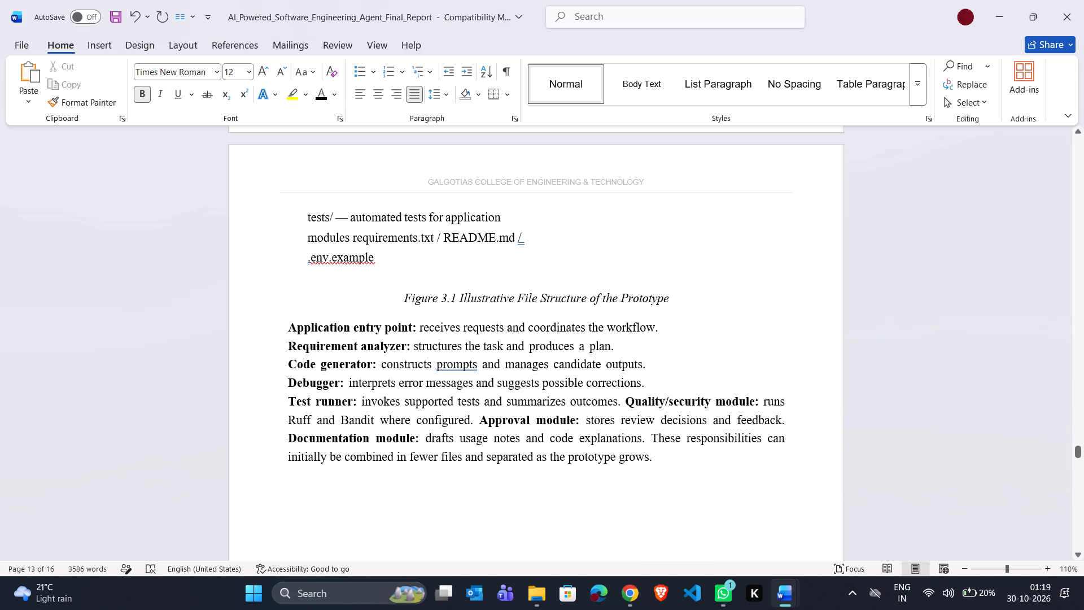
left_click(624, 401)
key("Return")
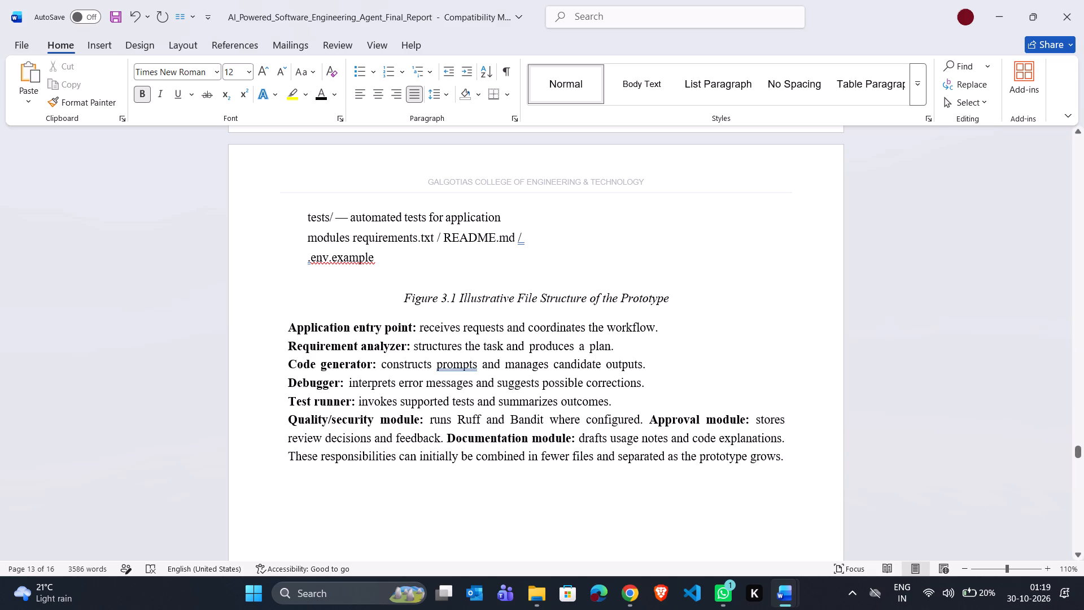
left_click(652, 419)
key("Return")
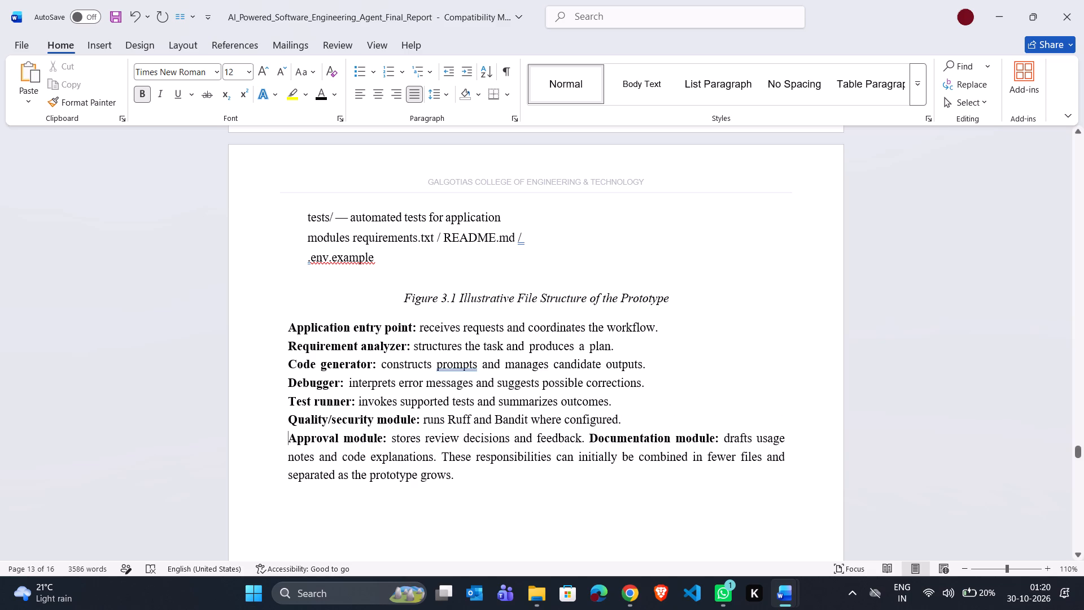
left_click(590, 439)
key("Return")
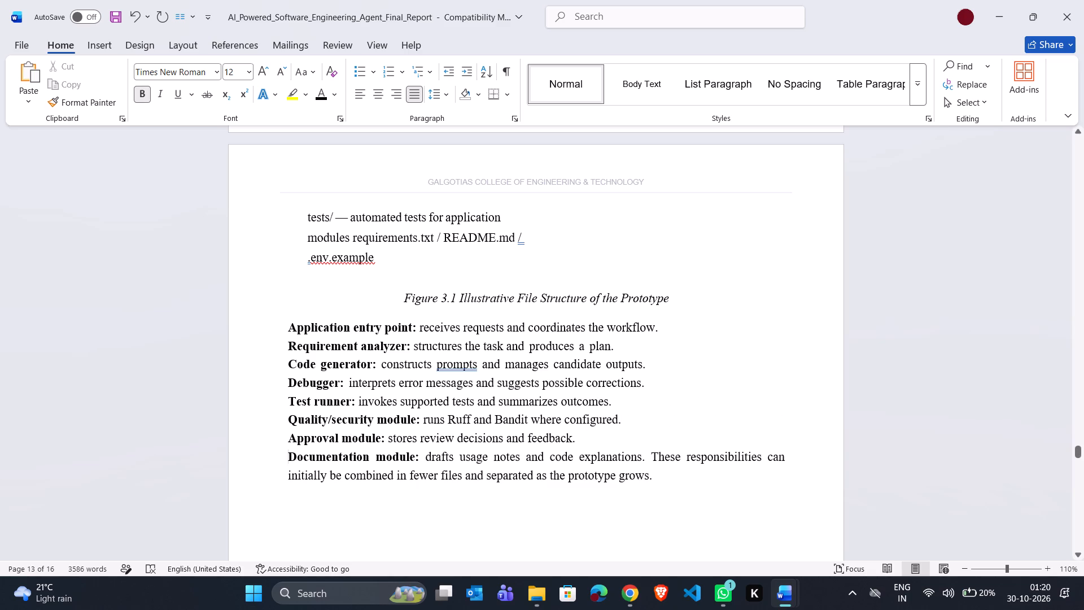
Review the section 3.4 file structure listing and the separated module descriptions across pages 12 and 13.
left_click(449, 502)
scroll(512, 301, "up", 2)
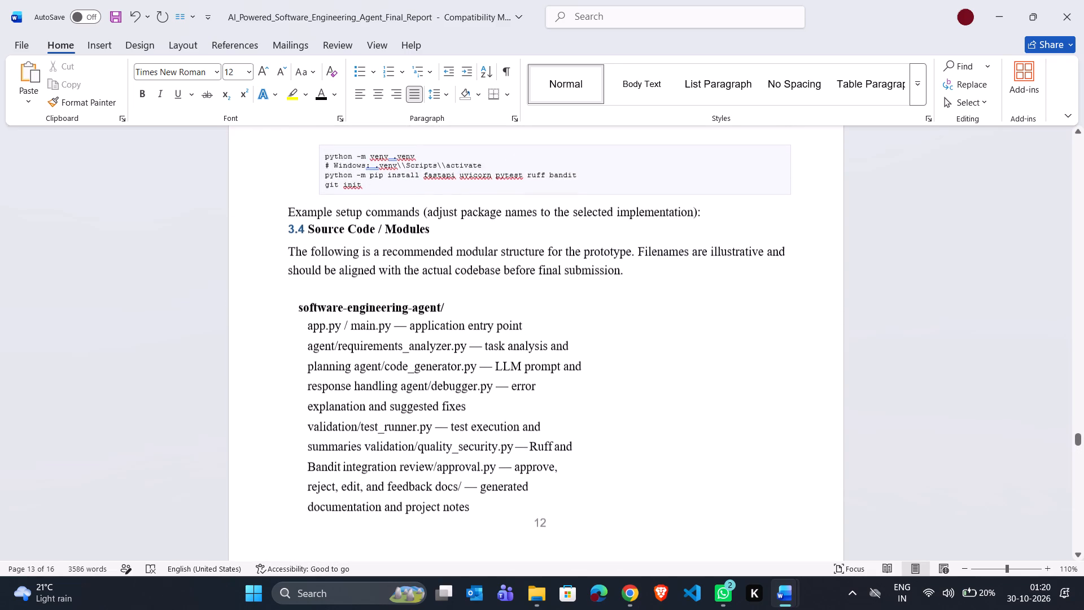
scroll(512, 301, "up", 1)
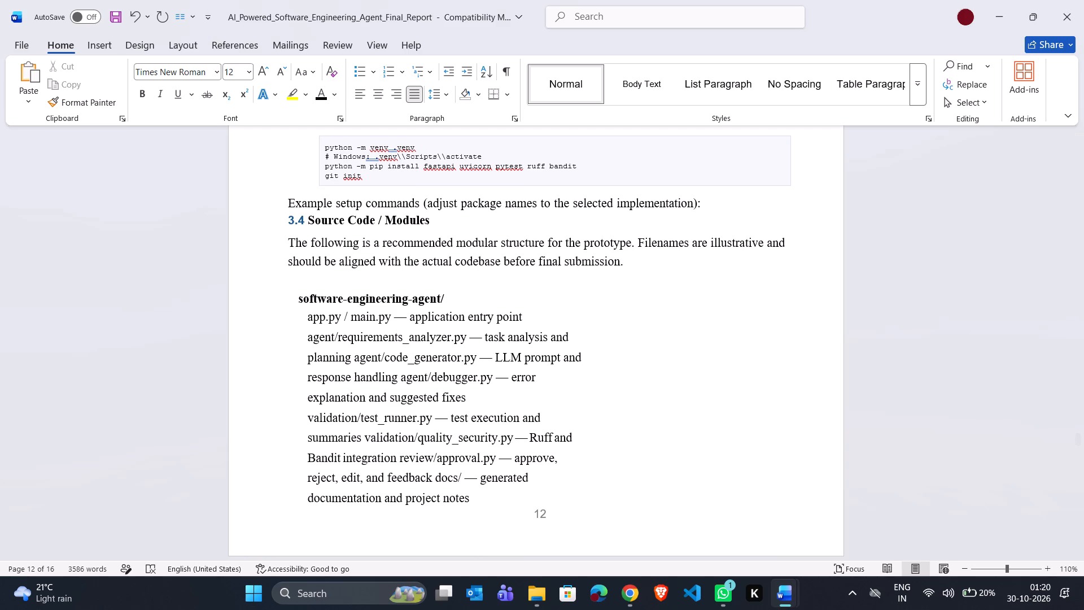
scroll(495, 360, "down", 2)
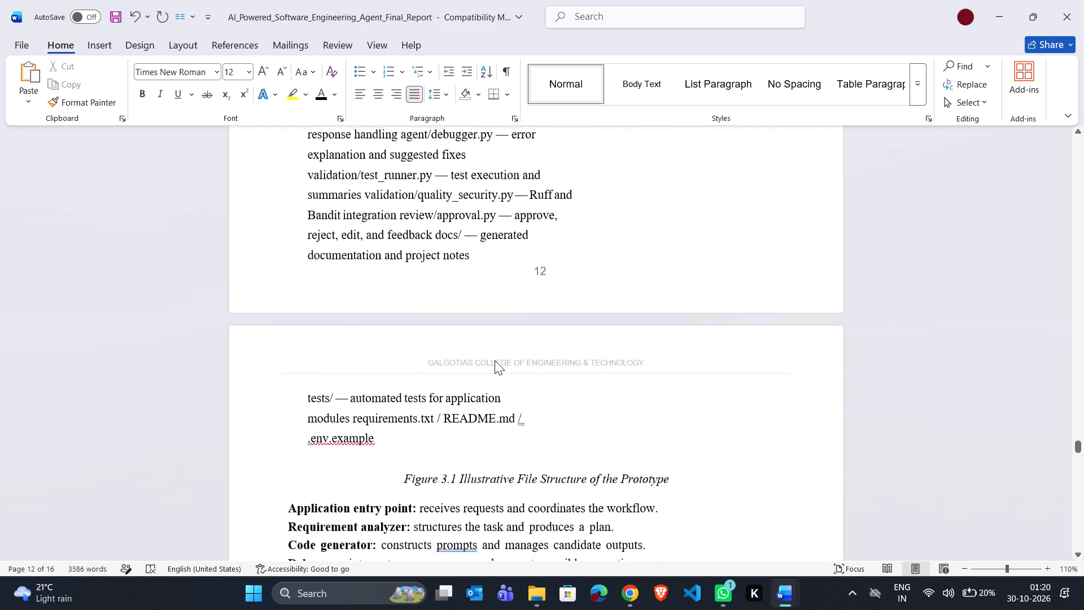
scroll(495, 360, "down", 2)
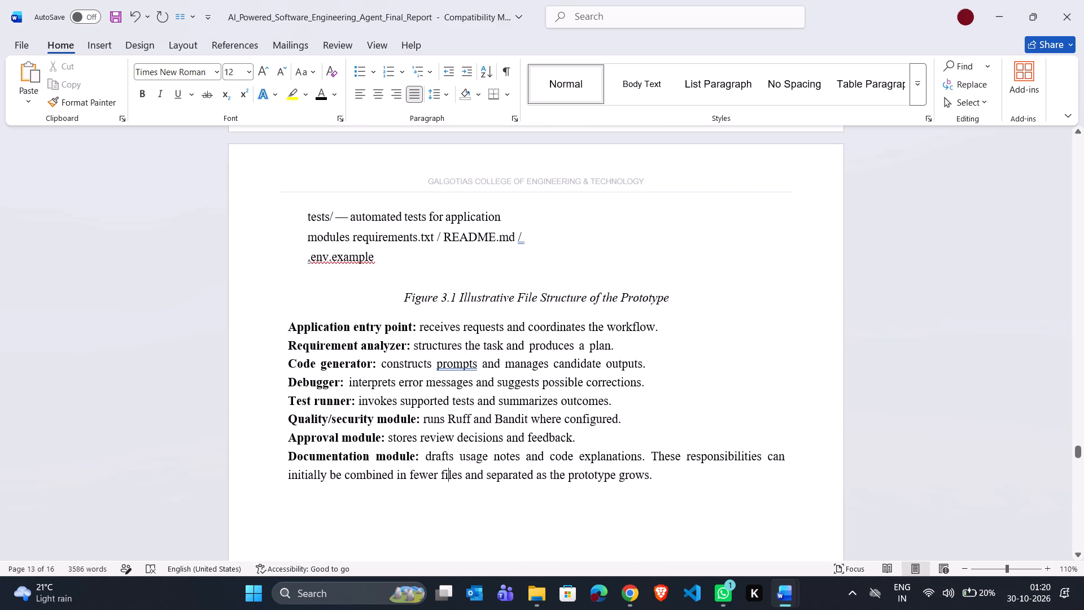
scroll(565, 359, "down", 1)
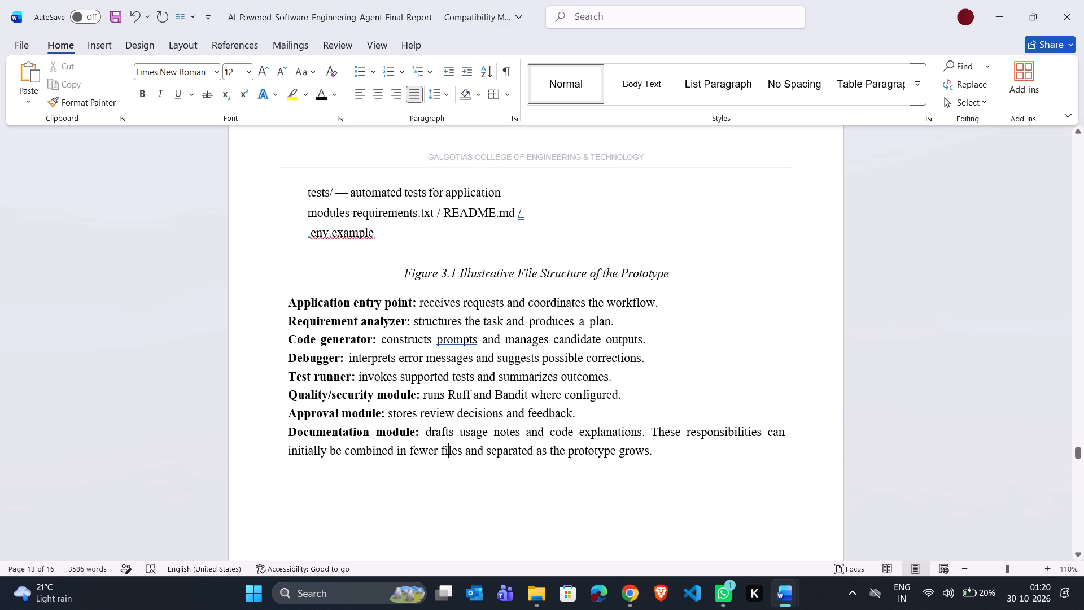
scroll(565, 359, "up", 1)
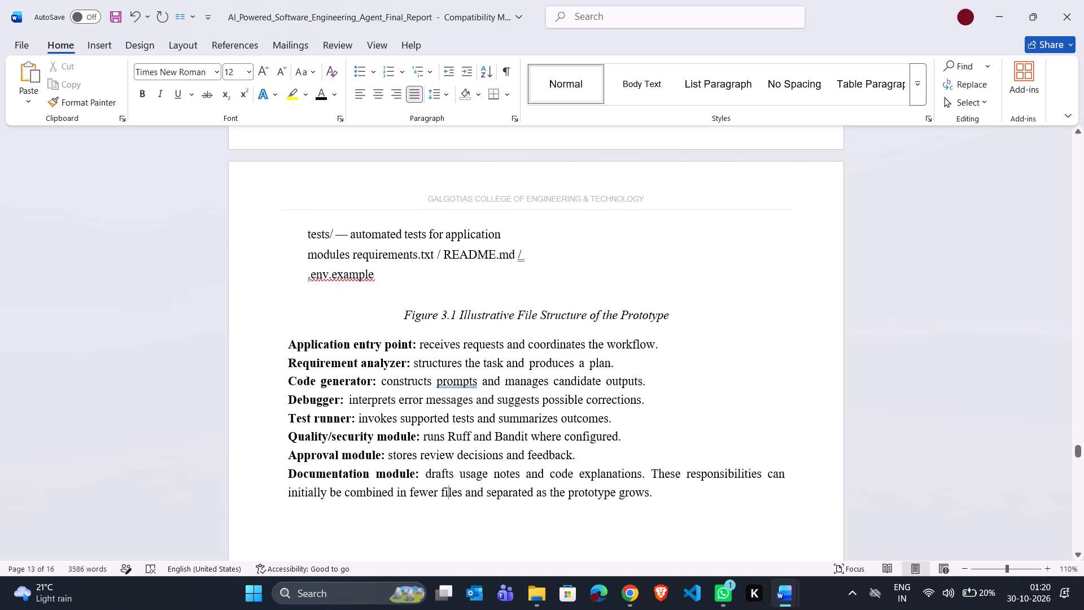
Capitalize the first word of the Application entry point, Requirement analyzer, Code generator and Debugger descriptions: Receives, Structures, Constructs, Interprets.
left_click(425, 350)
key("BackSpace")
key("shift+r")
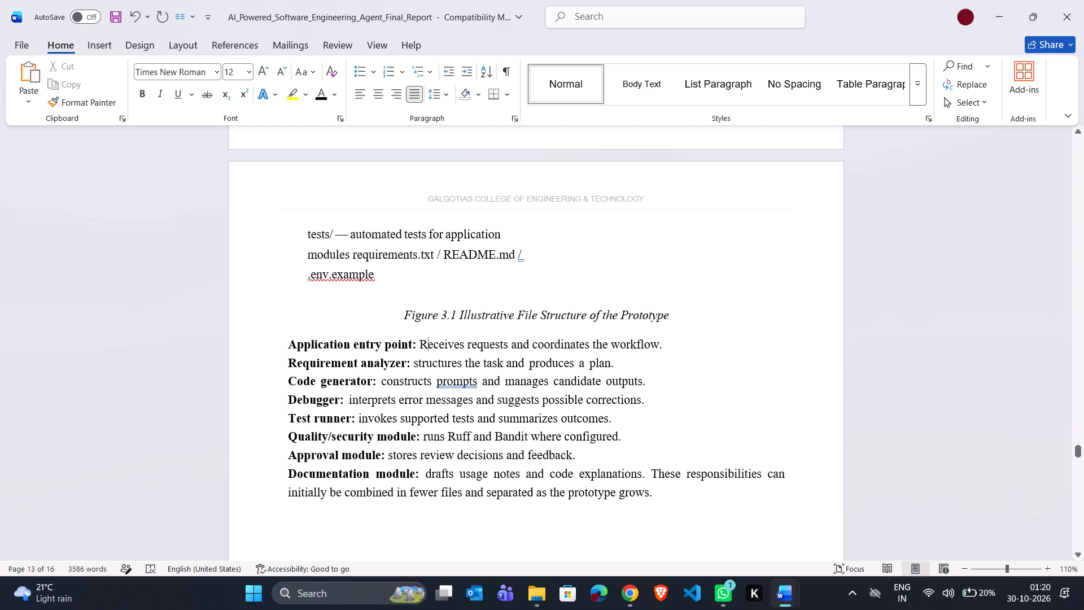
left_click(419, 365)
key("BackSpace")
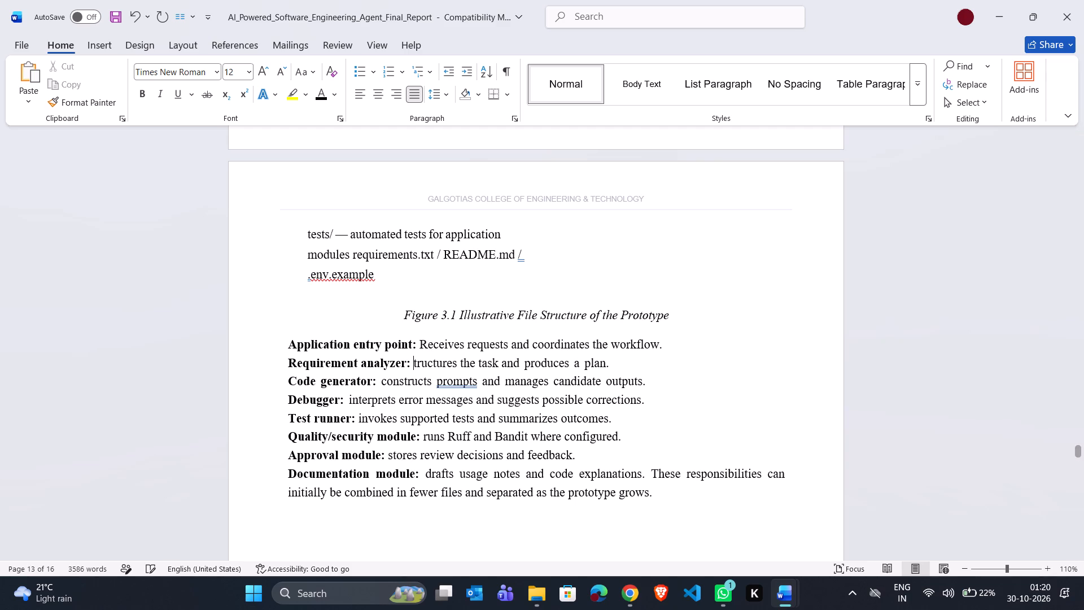
key("shift+s")
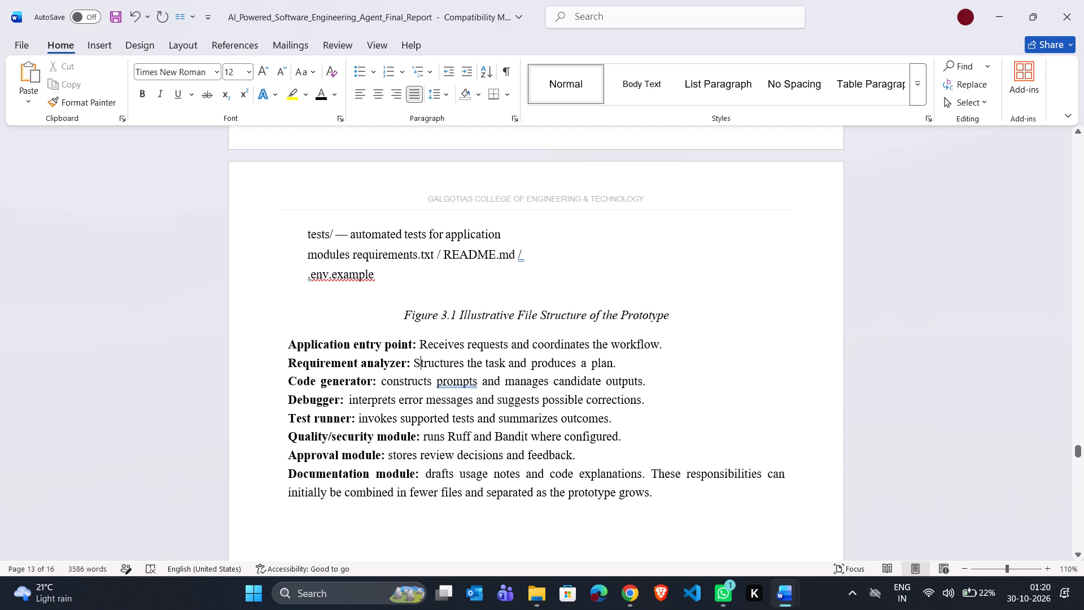
left_click(384, 381)
key("BackSpace")
key("shift+c")
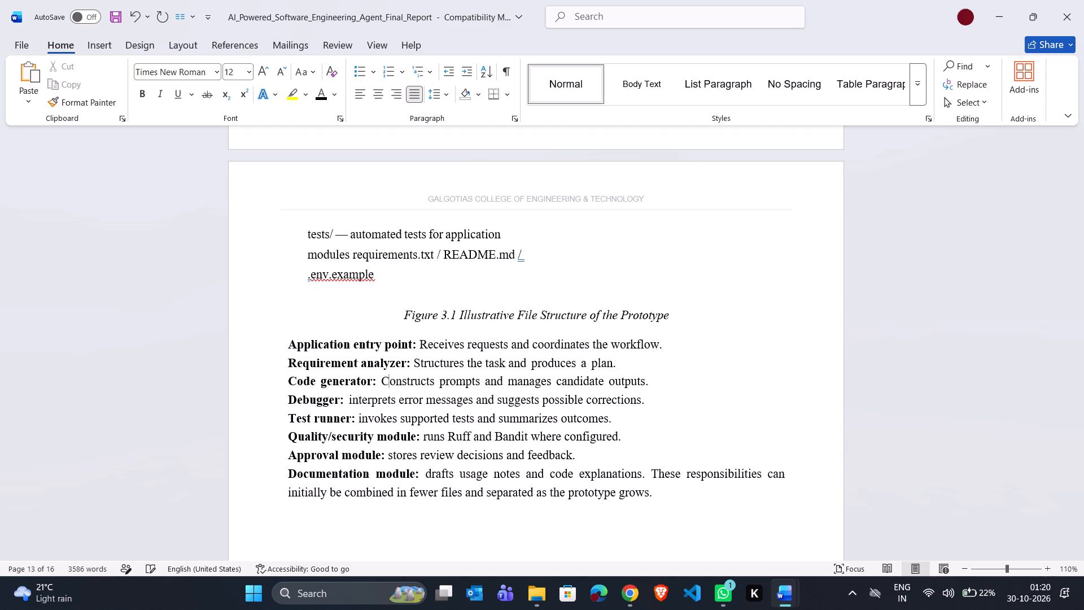
left_click(355, 399)
key("BackSpace")
key("shift+i")
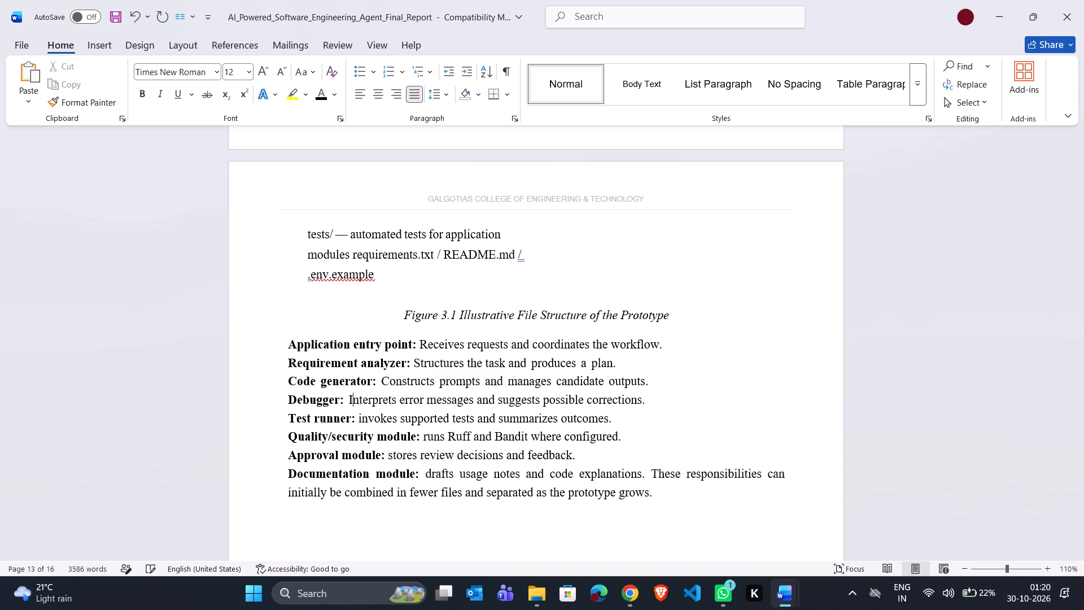
Capitalize the first word of the Test runner, Quality/security, Approval and Documentation module descriptions: Invokes, Runs, Stores, Drafts.
left_click(362, 416)
key("BackSpace")
key("shift+i")
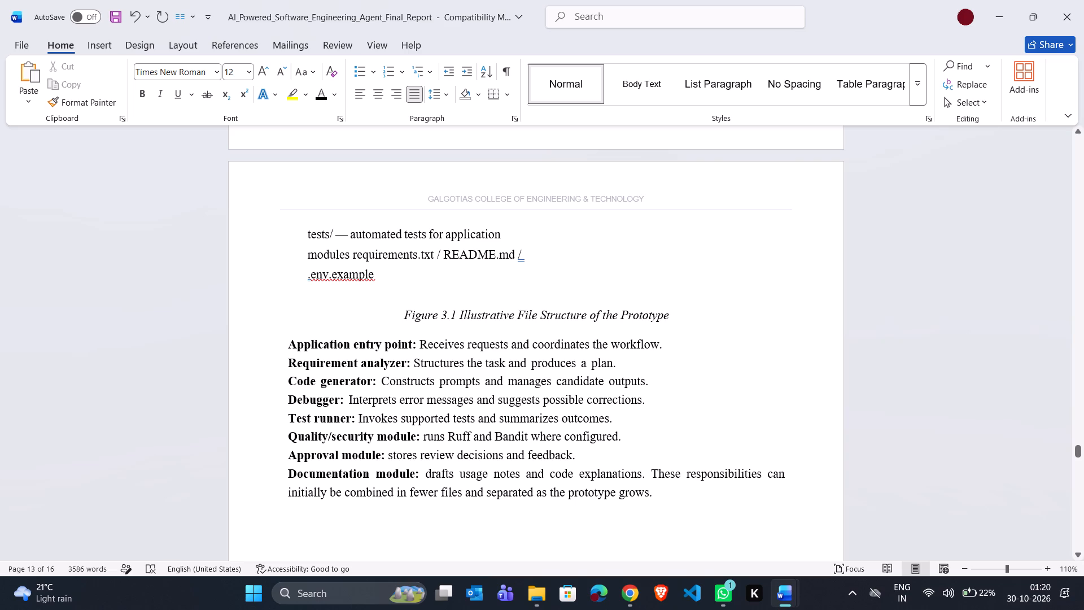
left_click(427, 434)
key("BackSpace")
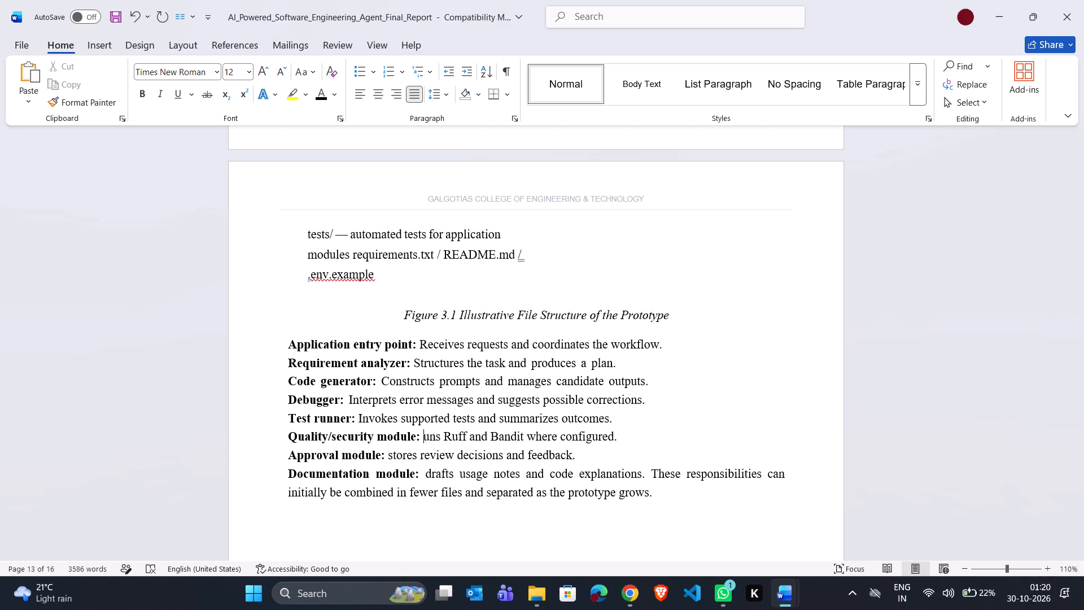
key("shift+r")
left_click(391, 459)
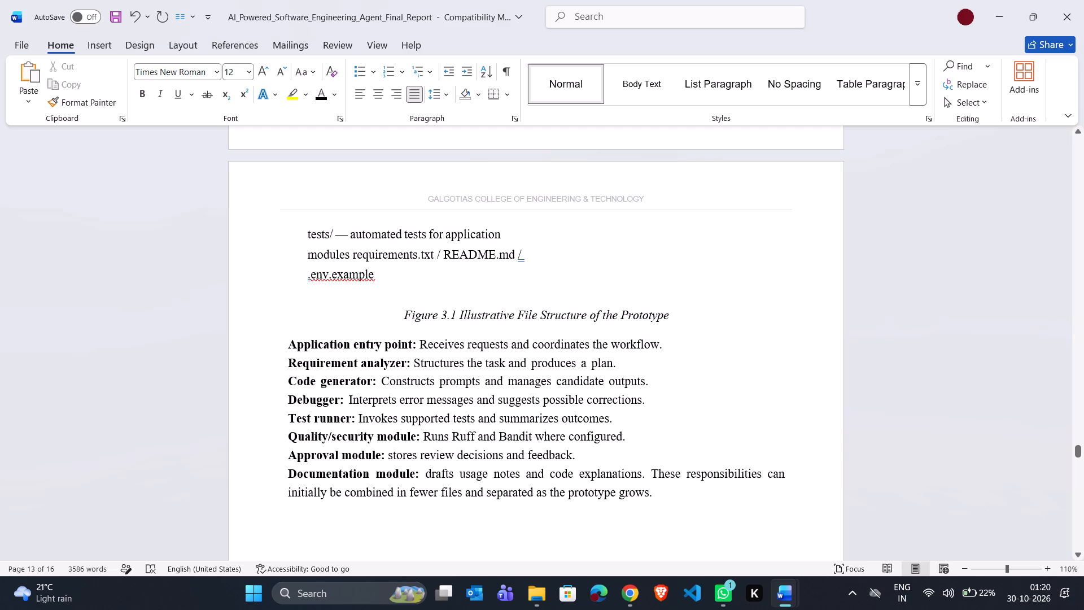
key("BackSpace")
key("shift+s")
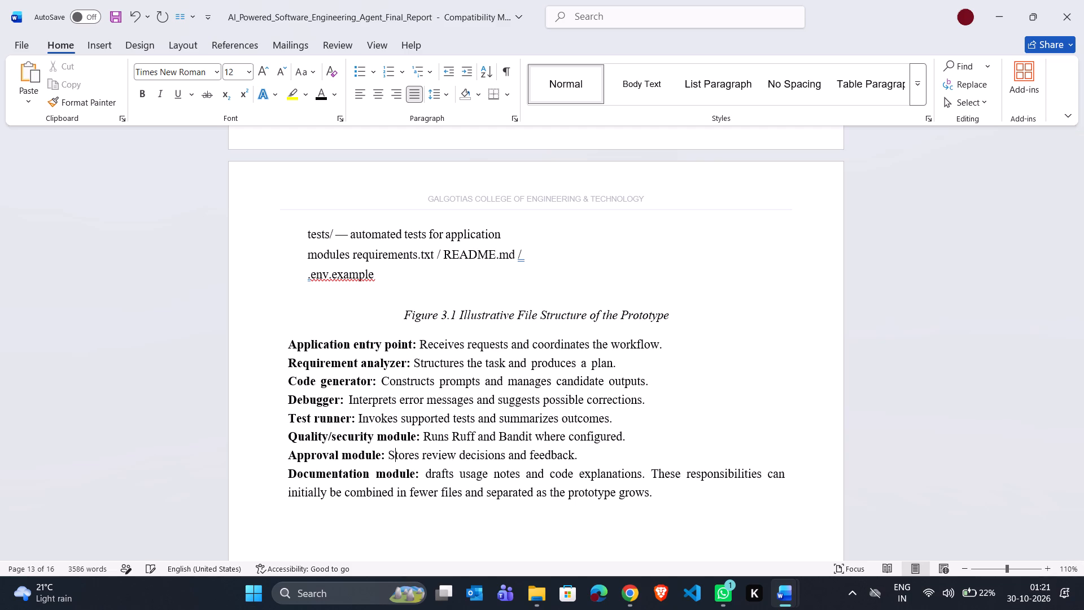
left_click(431, 473)
key("BackSpace")
key("shift+d")
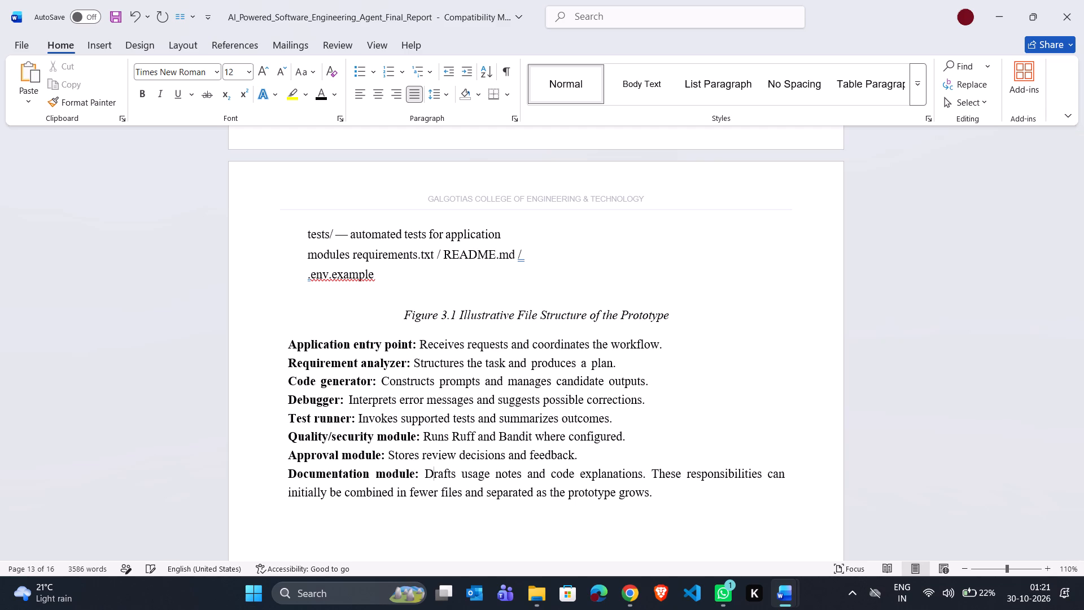
Review page 13 below the module descriptions through to the start of chapter 4.
scroll(459, 477, "down", 1)
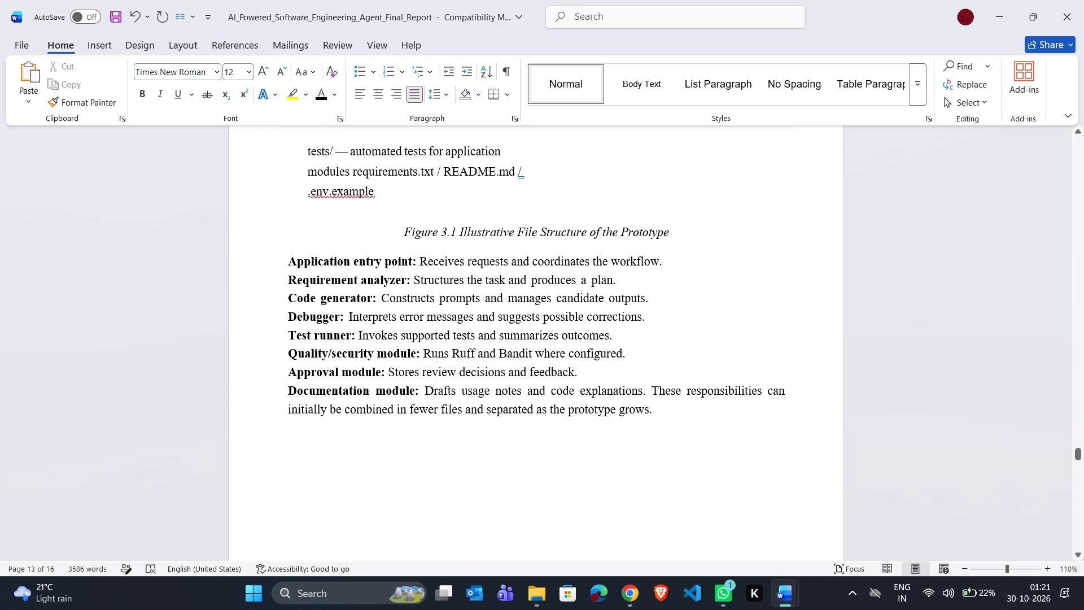
left_click(426, 508)
scroll(426, 508, "down", 1)
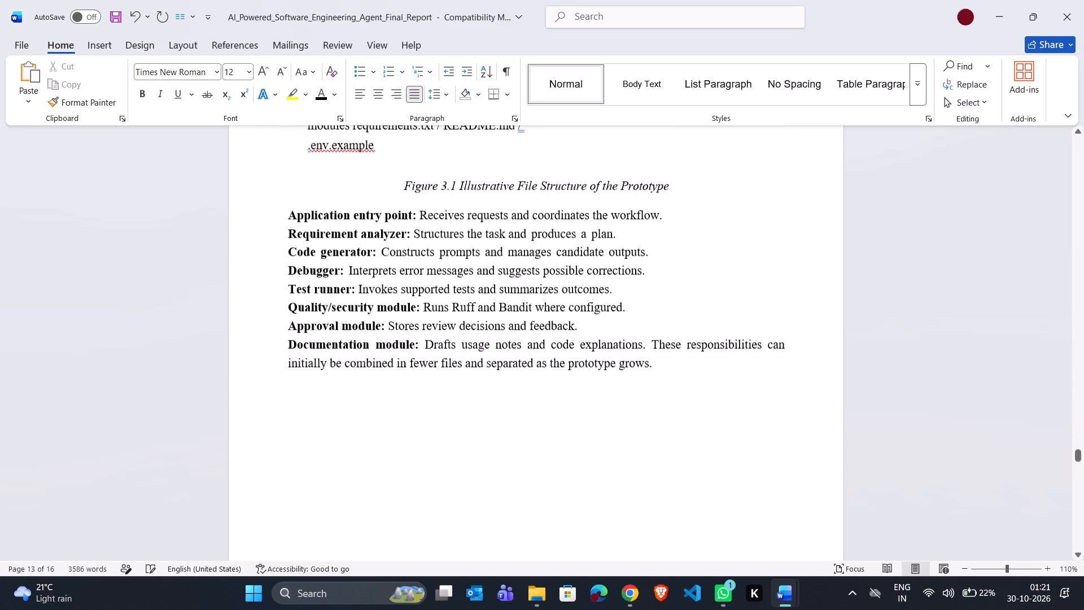
scroll(426, 508, "down", 2)
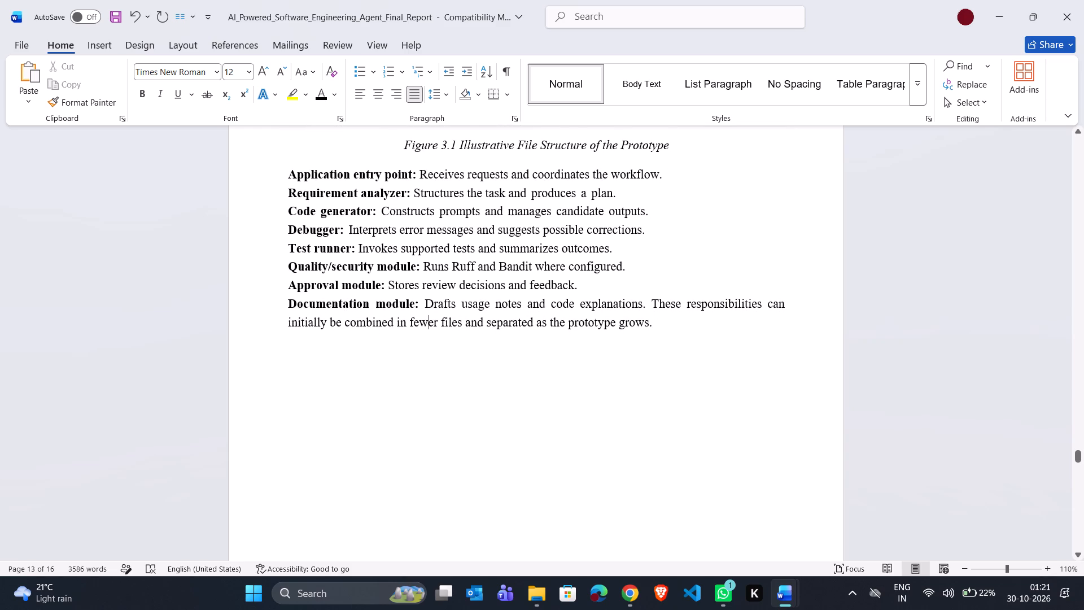
scroll(405, 489, "down", 1)
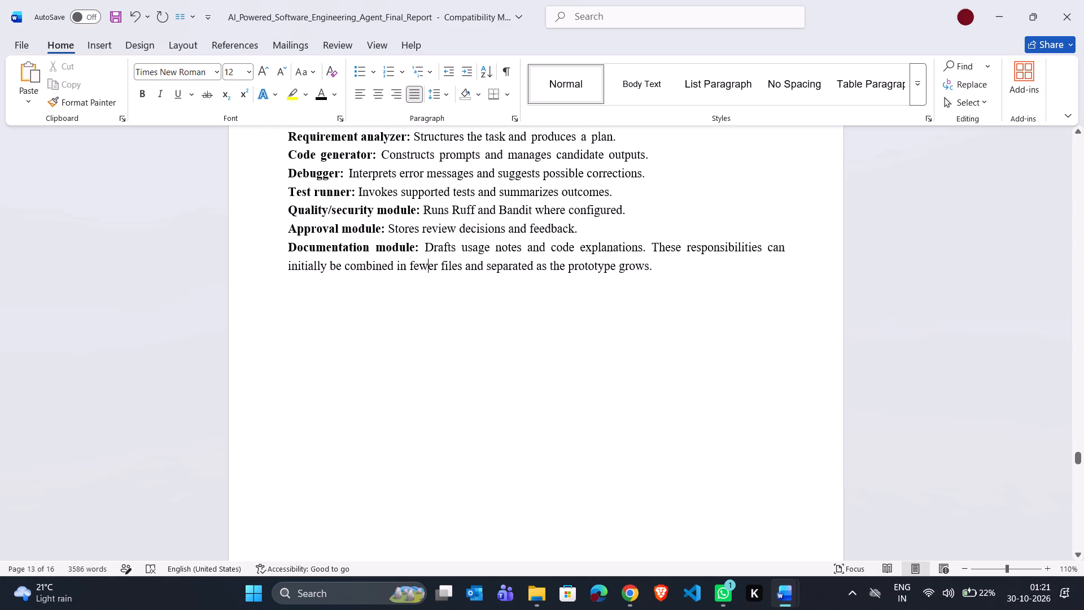
left_click(663, 265)
scroll(439, 381, "down", 1)
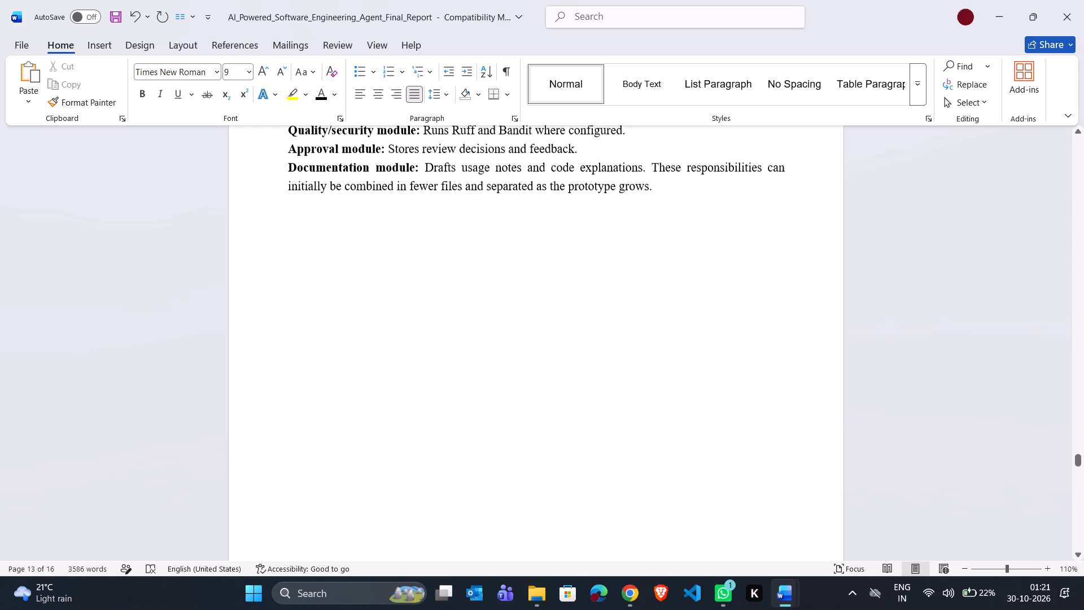
scroll(439, 381, "down", 3)
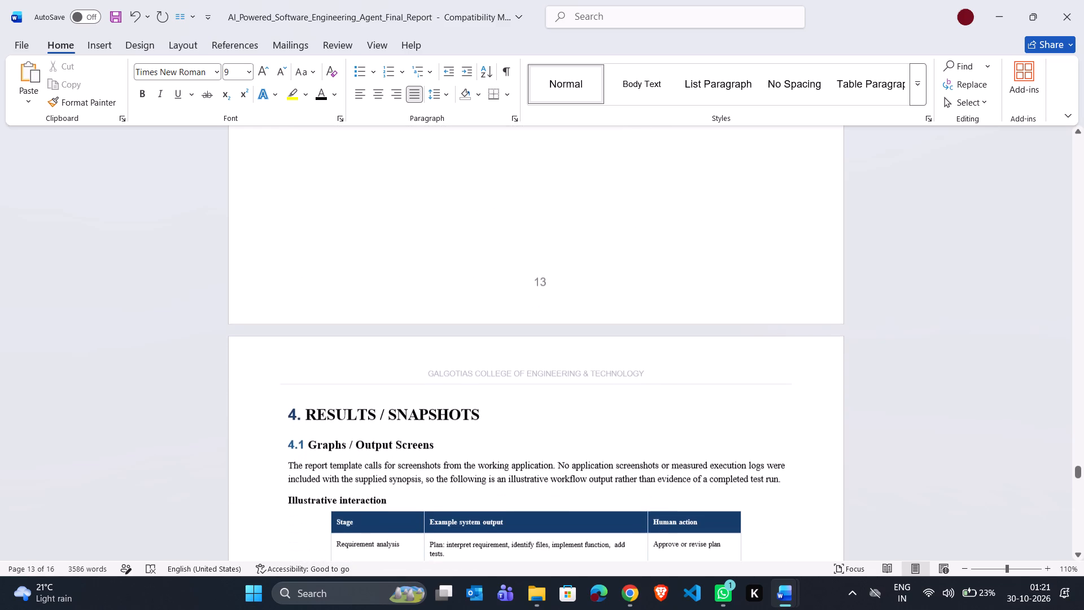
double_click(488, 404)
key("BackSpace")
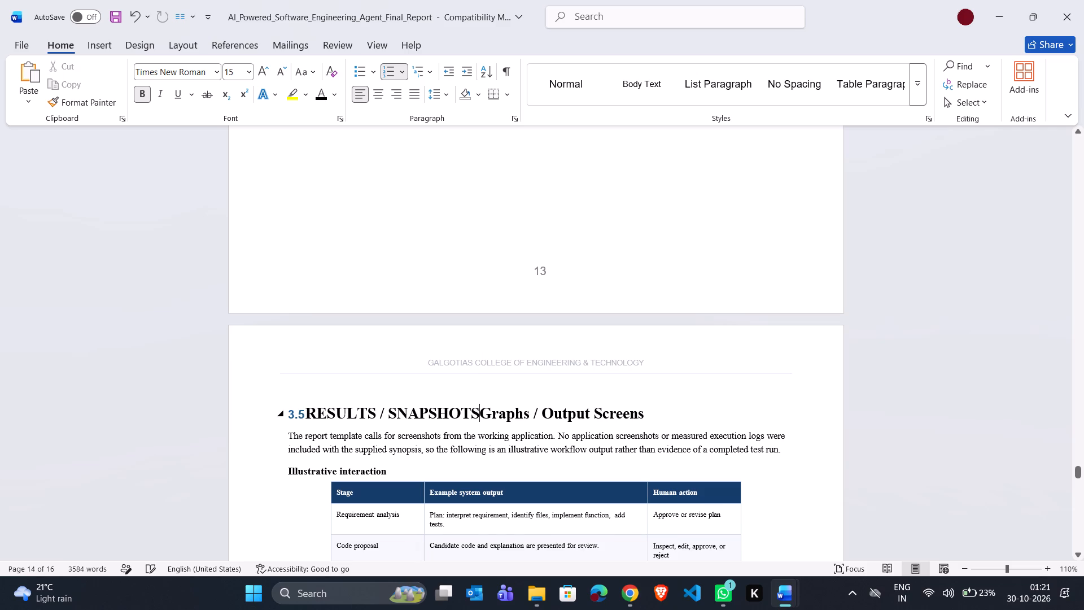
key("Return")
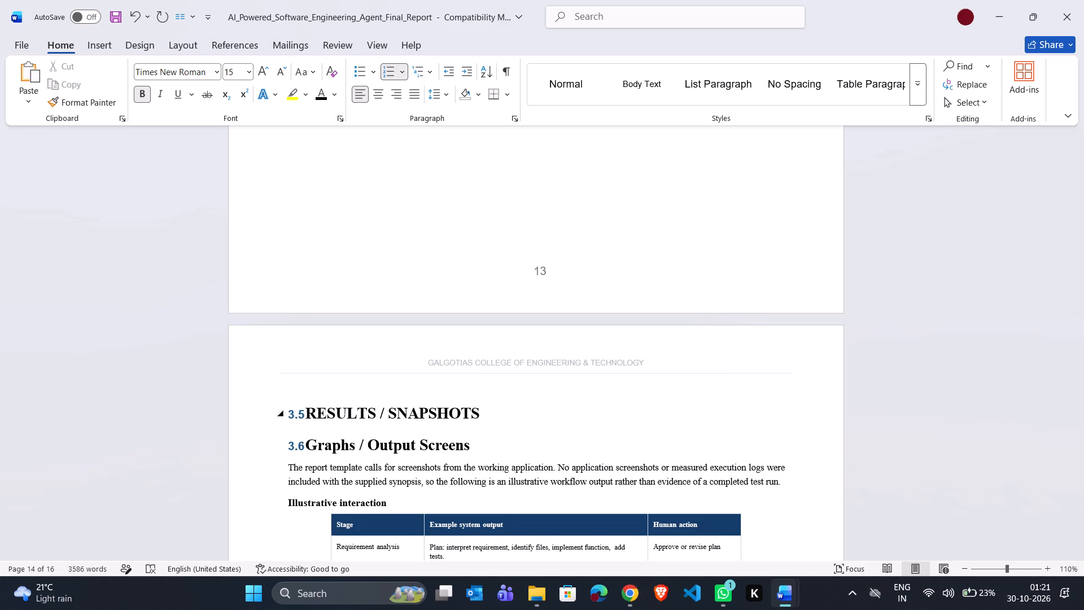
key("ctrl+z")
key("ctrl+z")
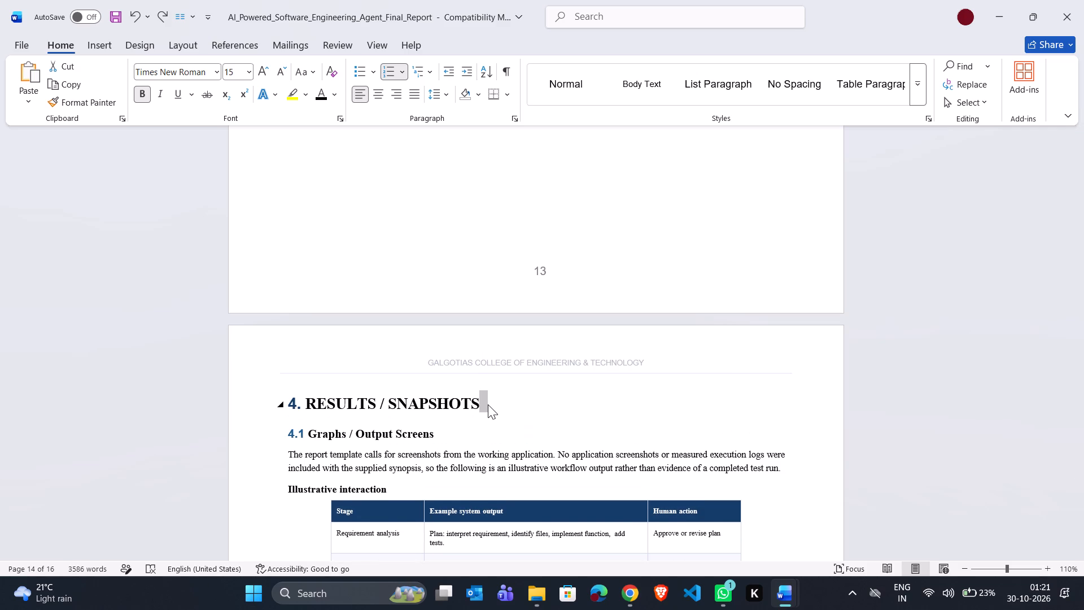
Shorten the chapter 4 heading to RESULTS by removing the slash and the word SNAPSHOTS.
left_click(468, 409)
left_click_drag(480, 407, 405, 400)
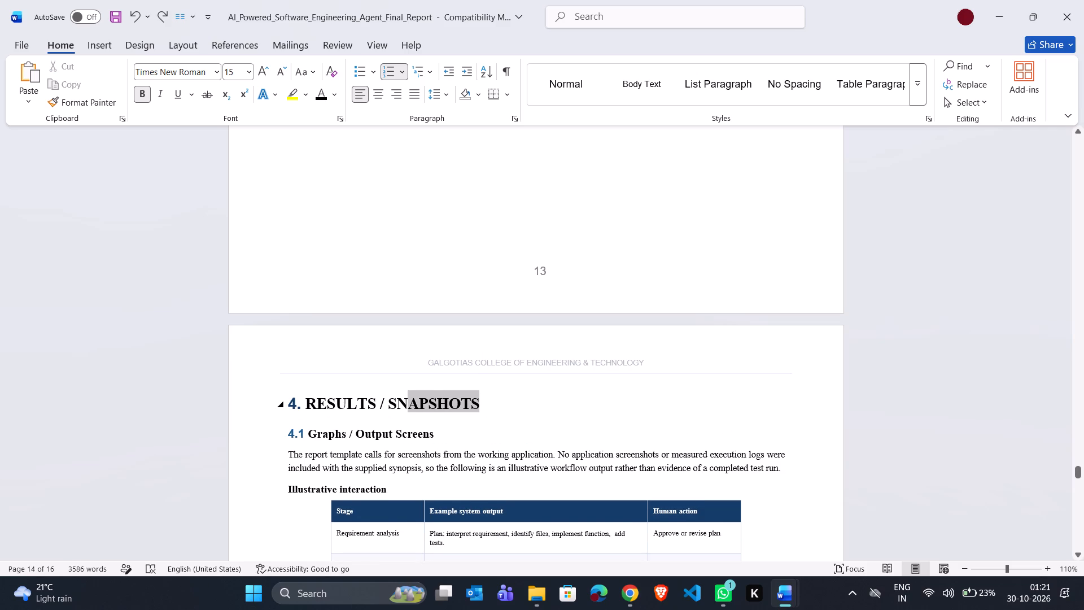
left_click_drag(405, 400, 390, 400)
key("BackSpace")
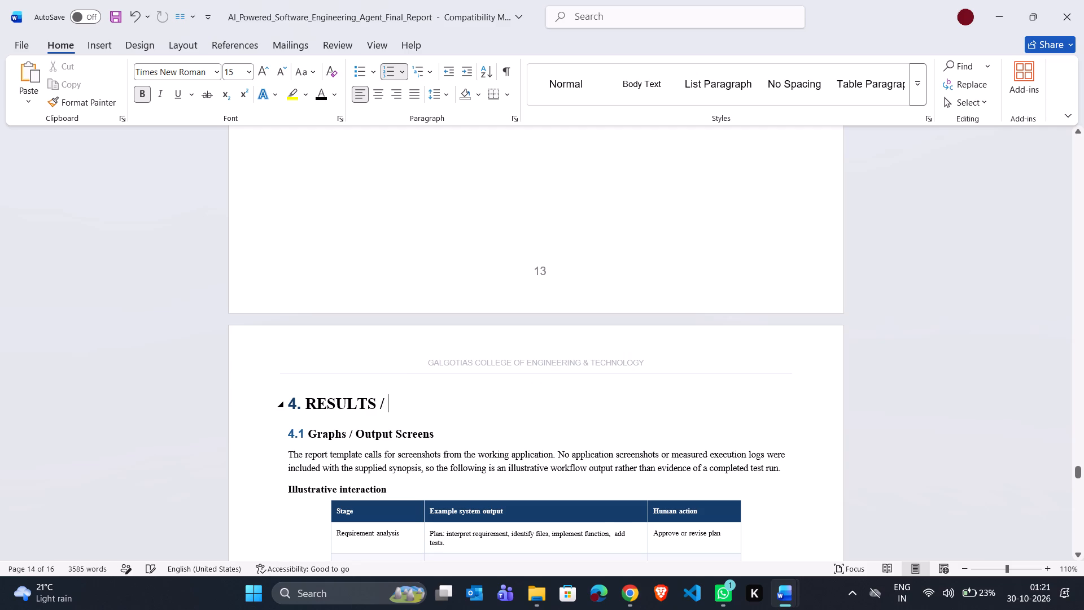
key("BackSpace")
key("BackSpace")
Center the chapter 4 RESULTS heading and set its font size to 14.
left_click_drag(382, 400, 308, 402)
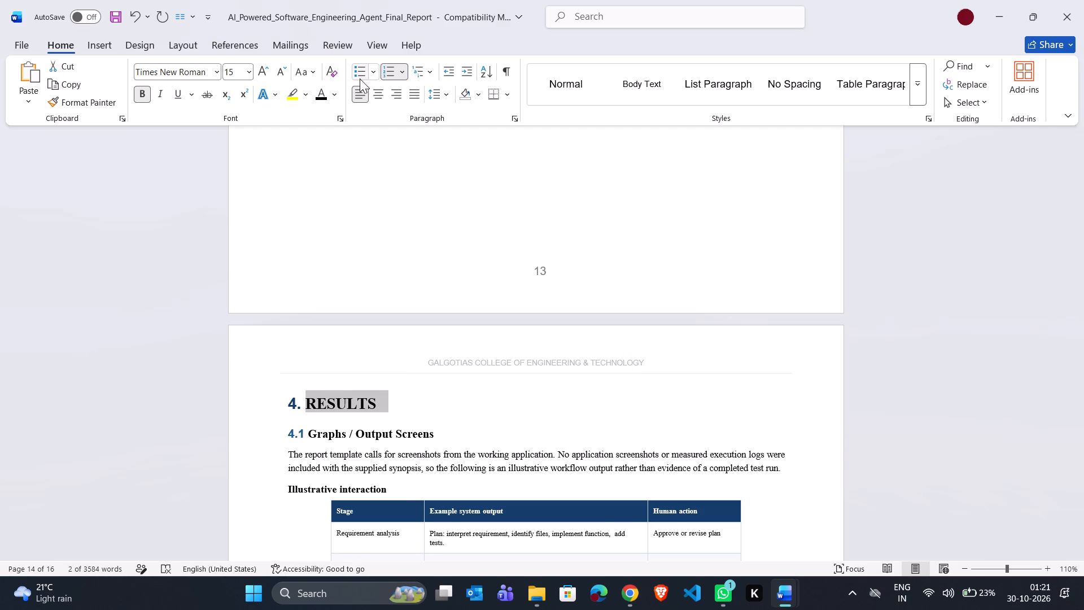
left_click(374, 92)
left_click(246, 71)
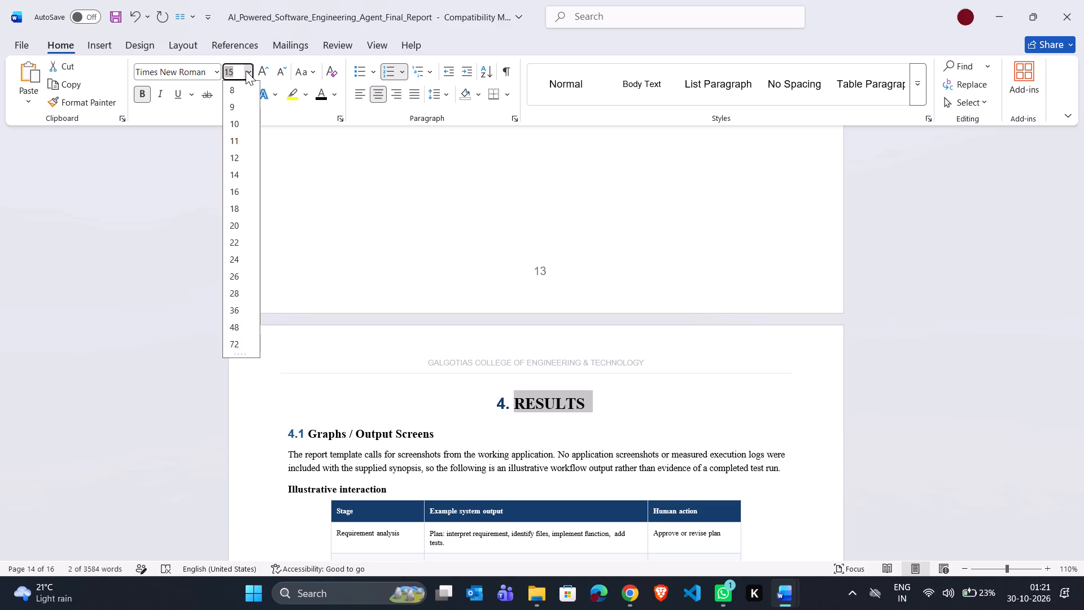
left_click(231, 180)
left_click(475, 188)
Check the heading and subheading formatting in chapter 3, Implementation, as a reference for chapter 4.
scroll(475, 188, "up", 2)
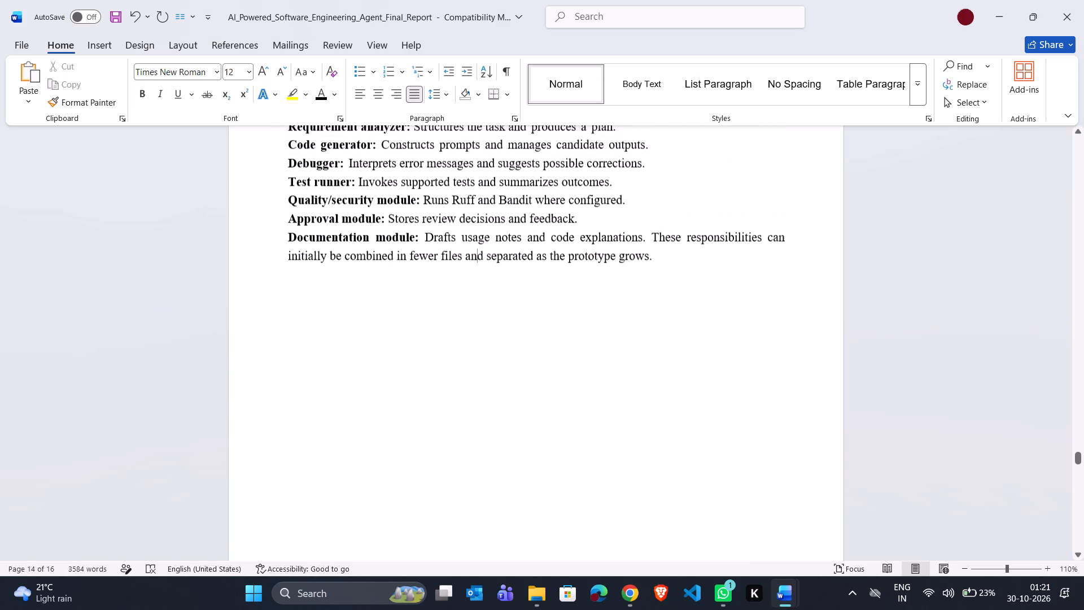
scroll(475, 188, "up", 4)
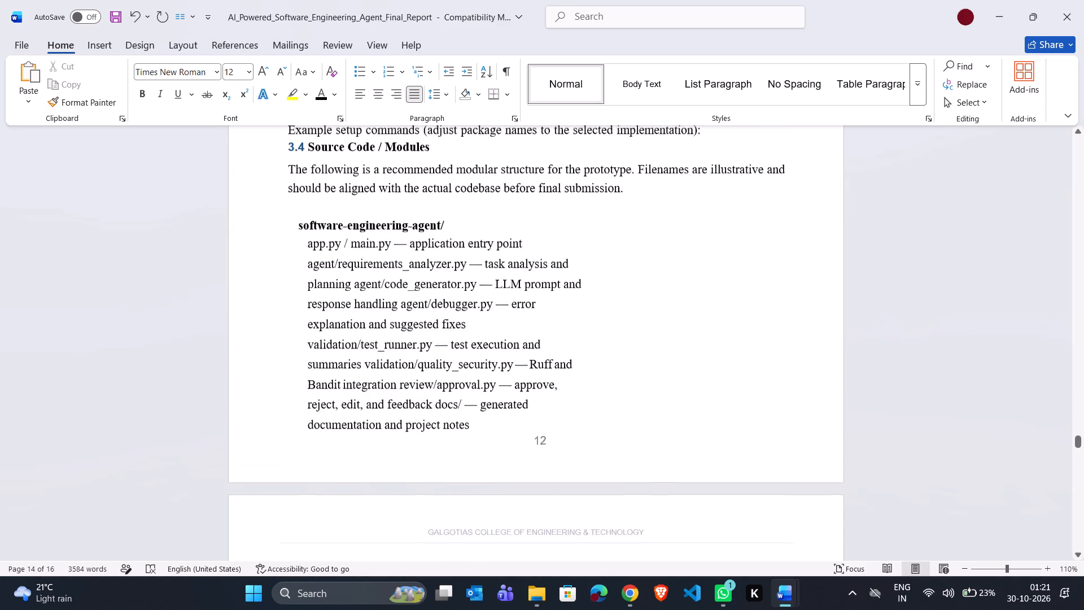
scroll(475, 188, "up", 5)
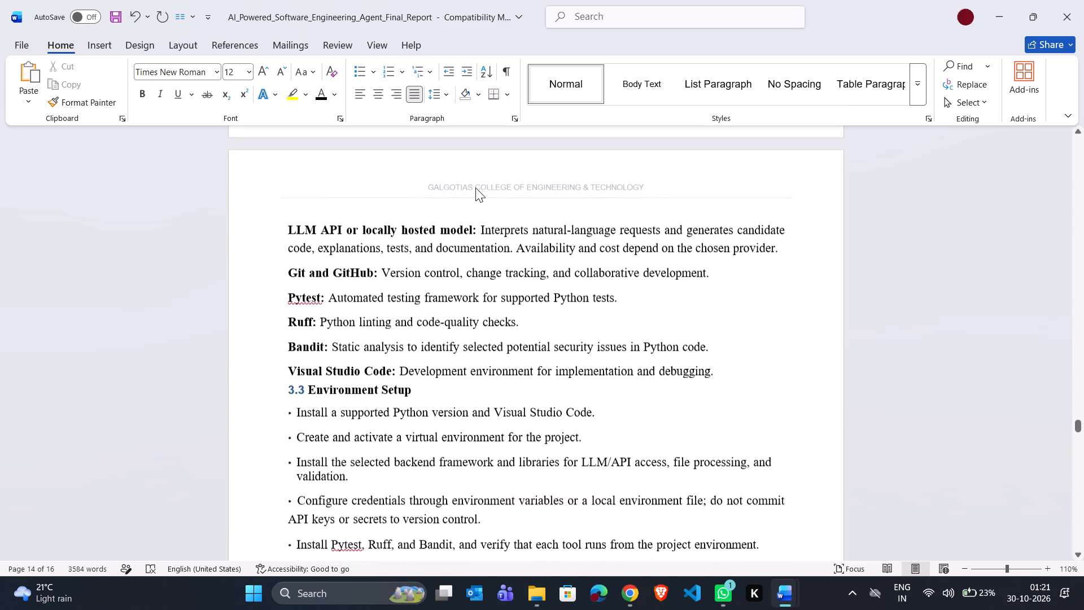
scroll(475, 188, "up", 1)
left_click(503, 198)
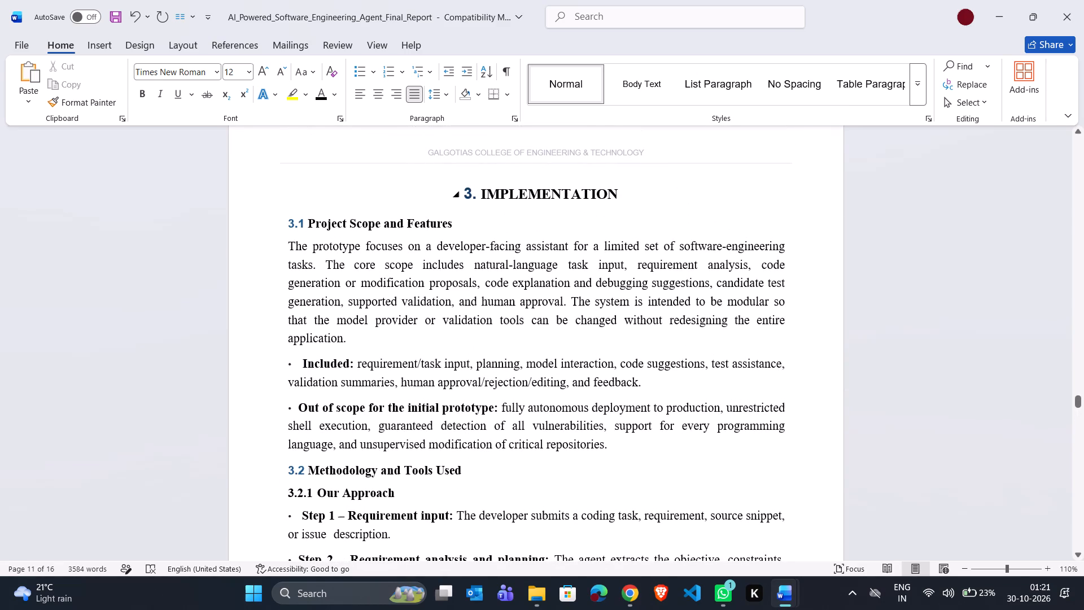
left_click(396, 228)
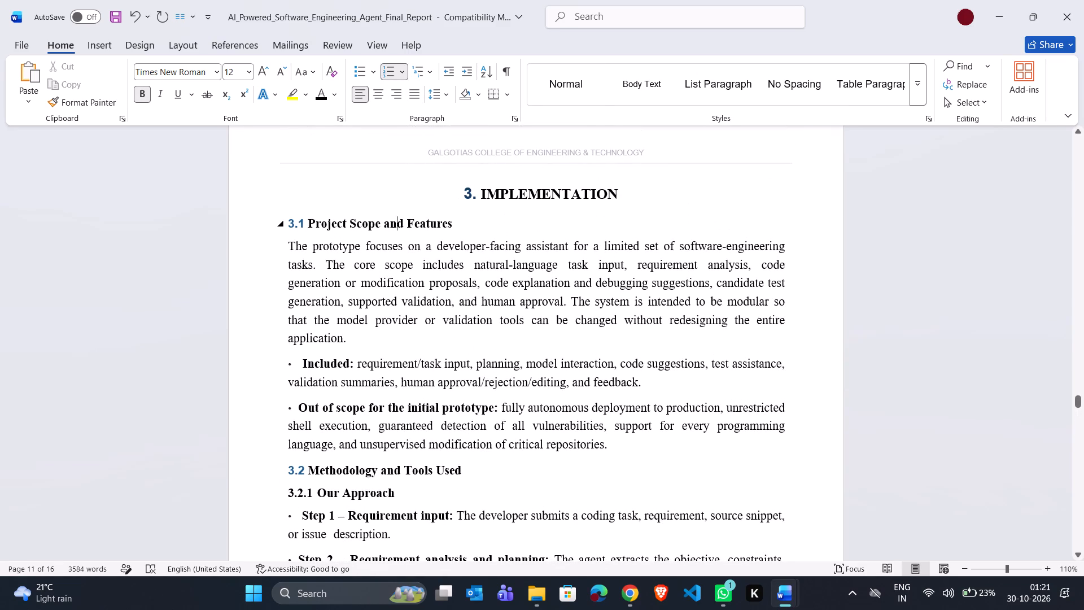
scroll(384, 346, "down", 8)
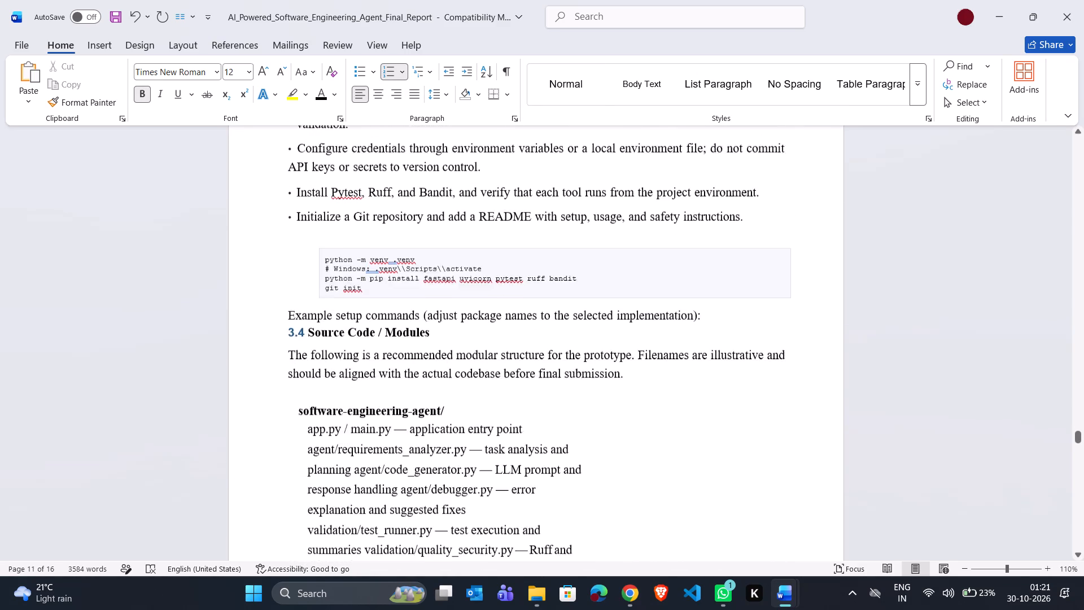
scroll(384, 346, "down", 5)
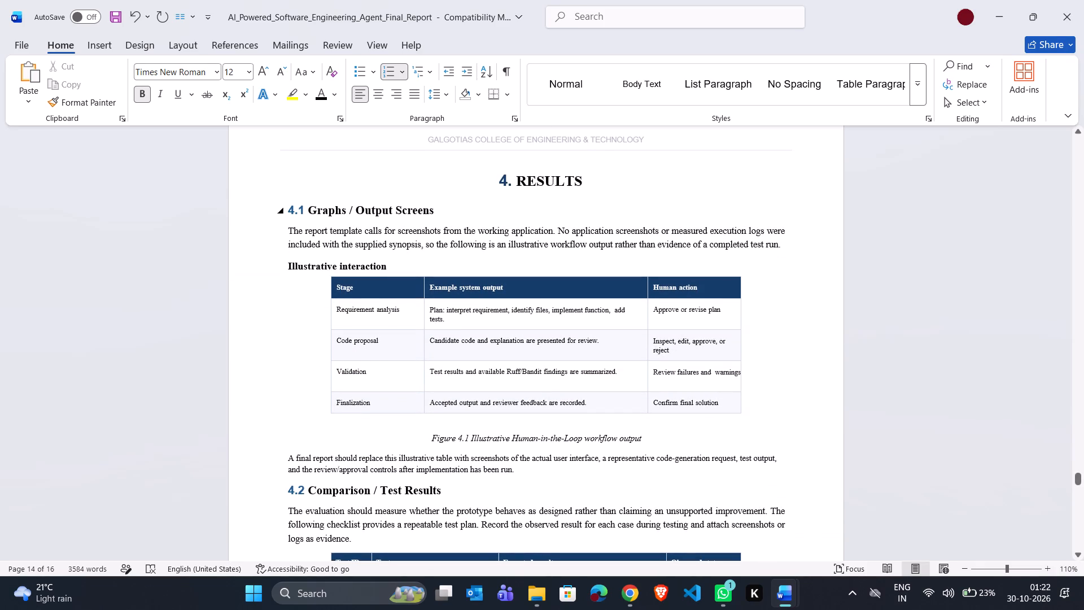
Set the font size to 12 for chapter 4, from the Graphs / Output Screens subheading through the Evaluation measures paragraph, tables included.
left_click_drag(309, 210, 454, 317)
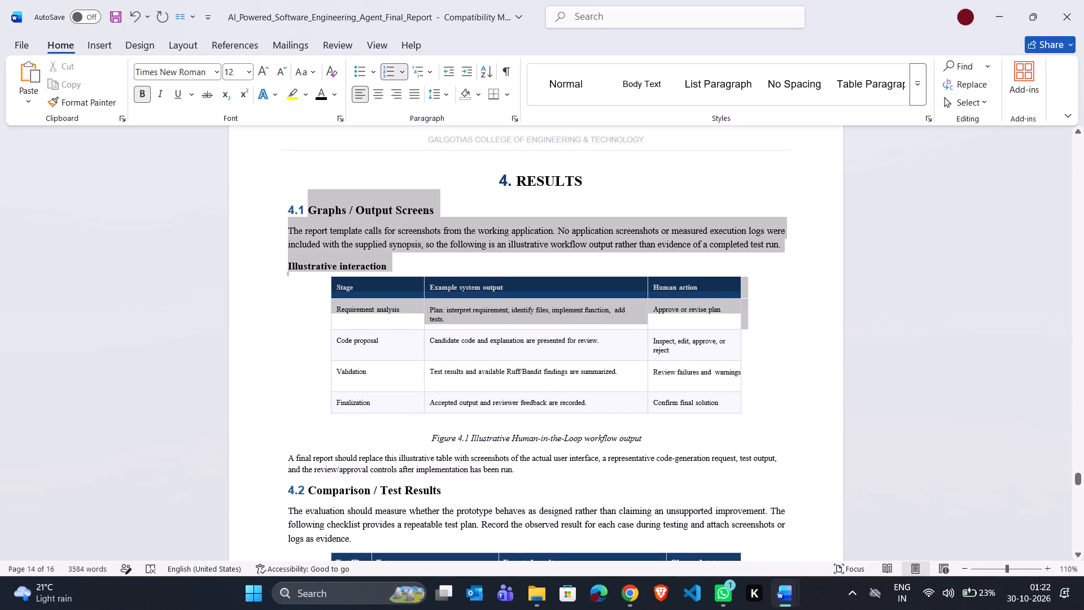
left_click_drag(454, 317, 502, 565)
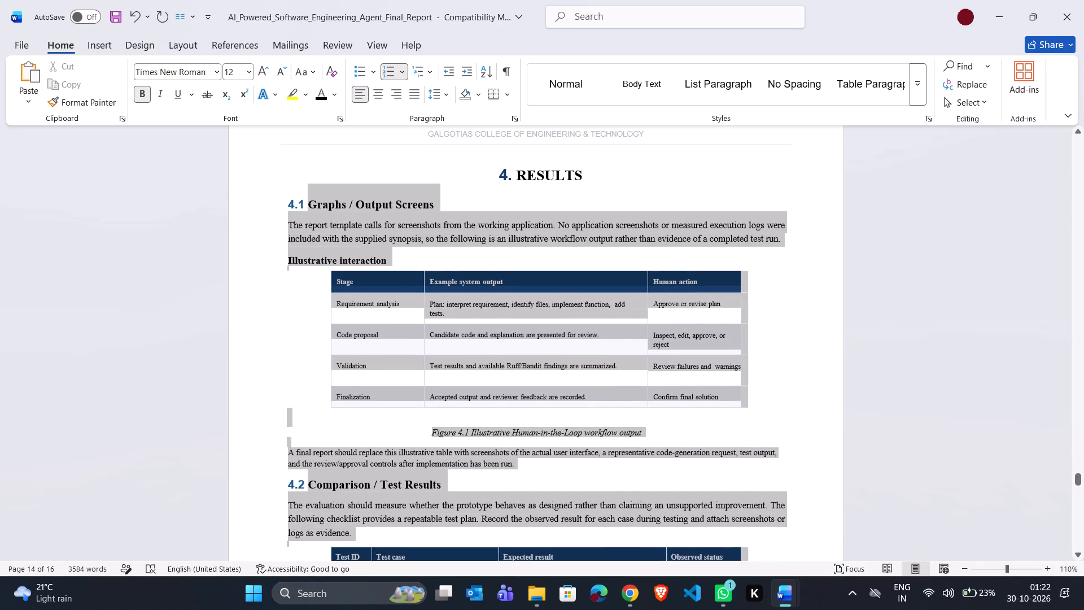
left_click_drag(502, 565, 624, 526)
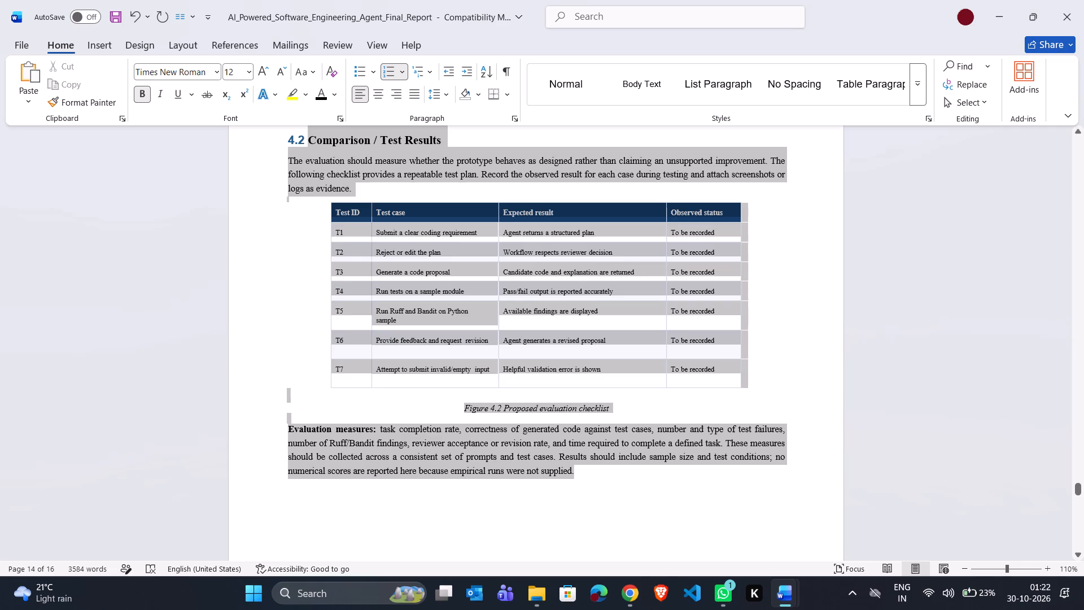
left_click_drag(624, 526, 541, 280)
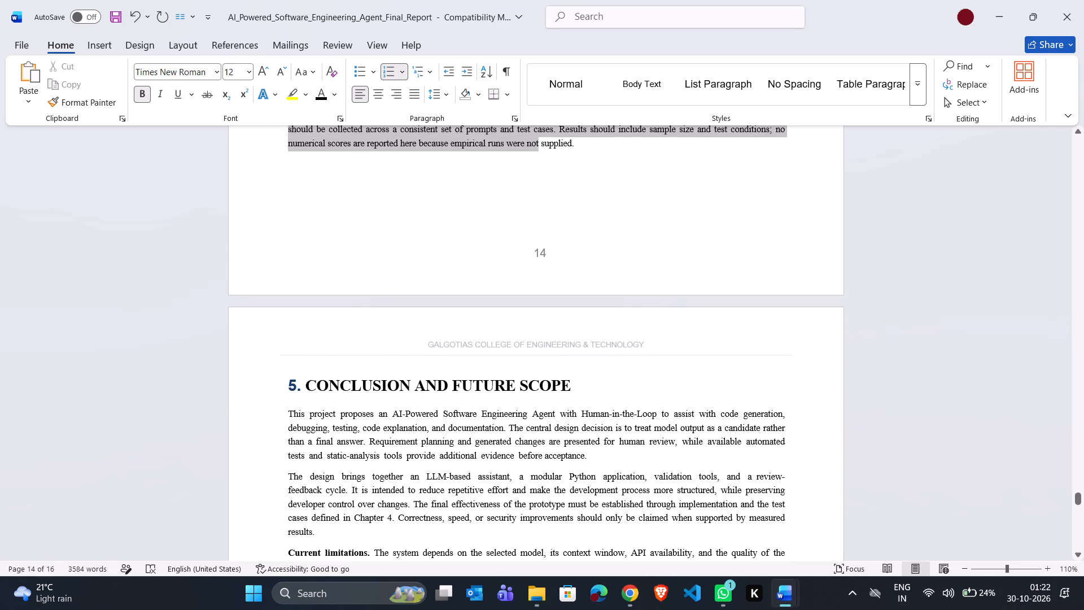
left_click_drag(541, 280, 551, 269)
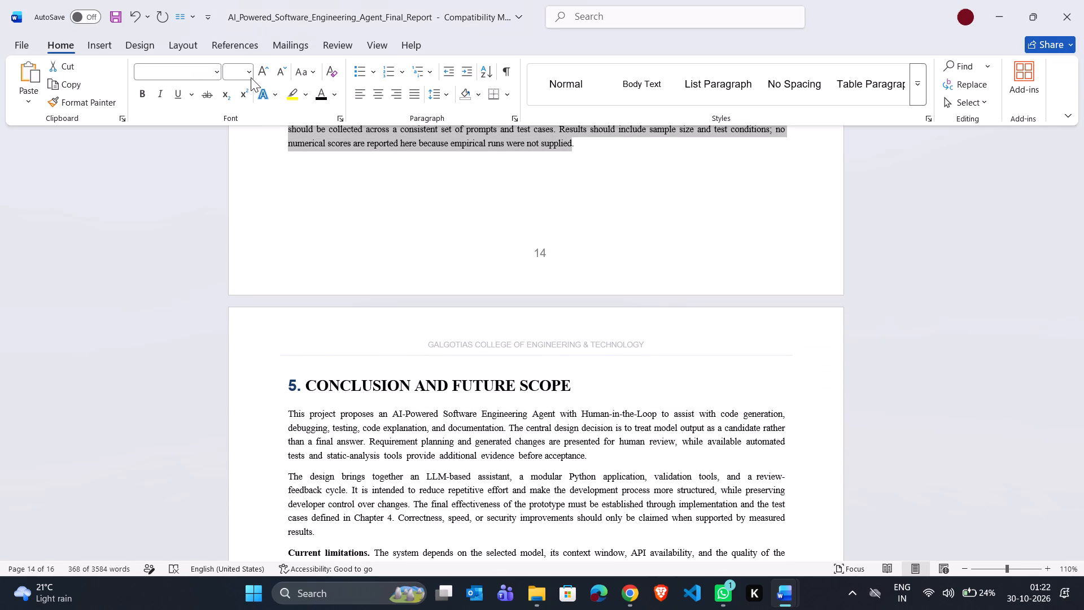
left_click(248, 72)
left_click(241, 163)
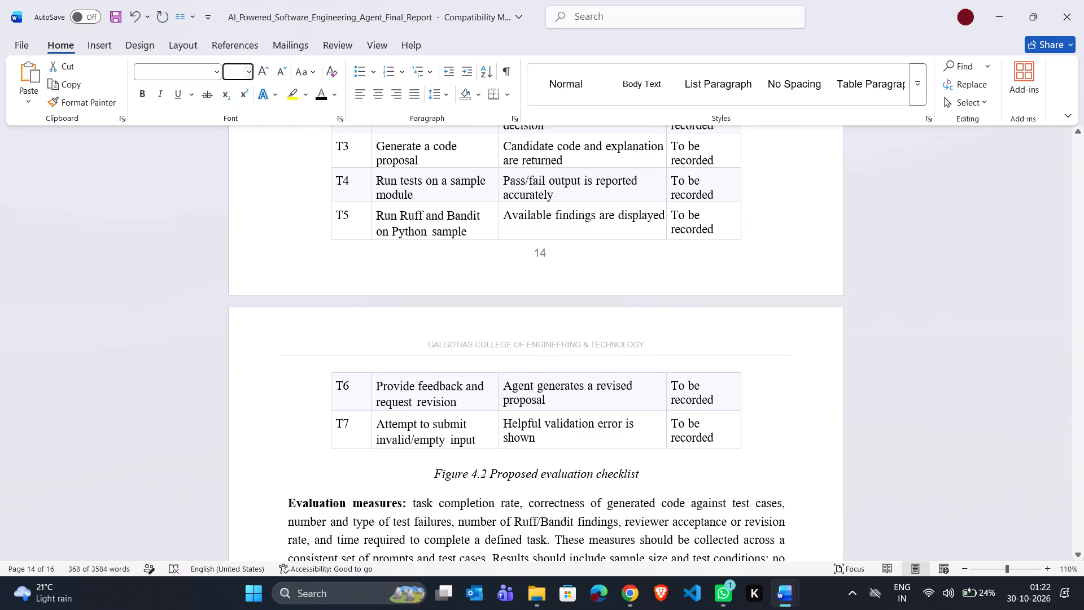
Widen the Test ID and Test case columns of the section 4.2 table by extending its left edge outward and shifting their divider left.
left_click(319, 277)
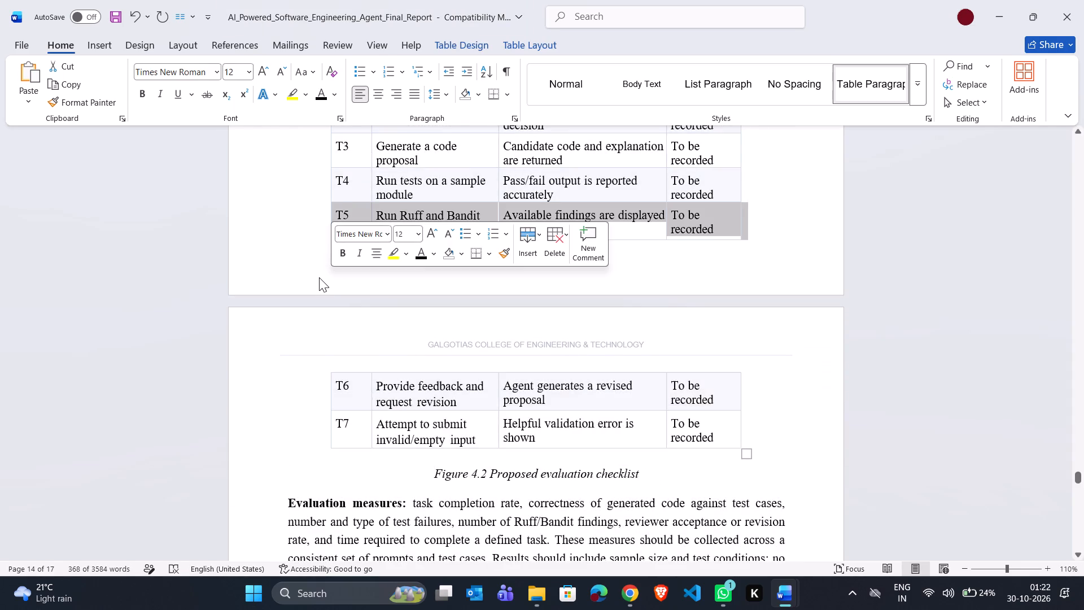
scroll(319, 277, "up", 2)
left_click(294, 326)
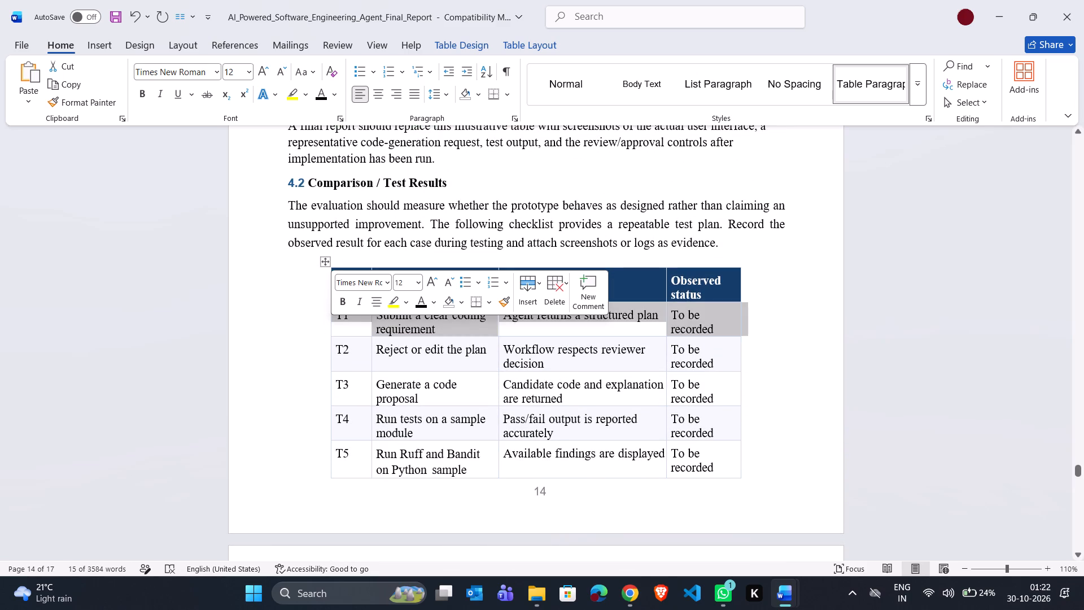
left_click_drag(326, 265, 319, 266)
scroll(550, 380, "down", 1)
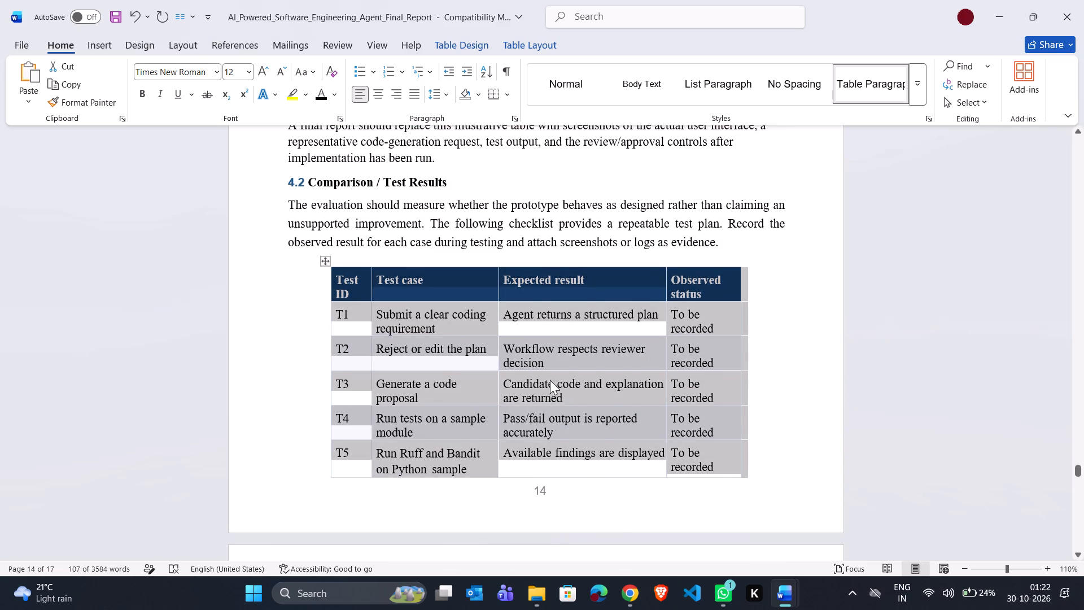
scroll(550, 380, "down", 1)
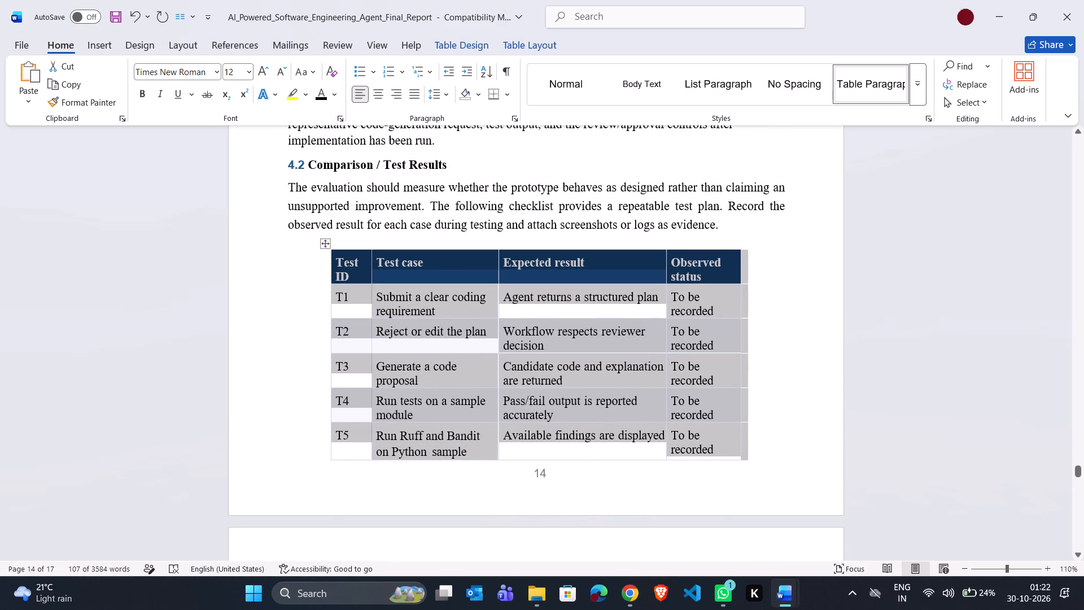
left_click_drag(330, 337, 312, 339)
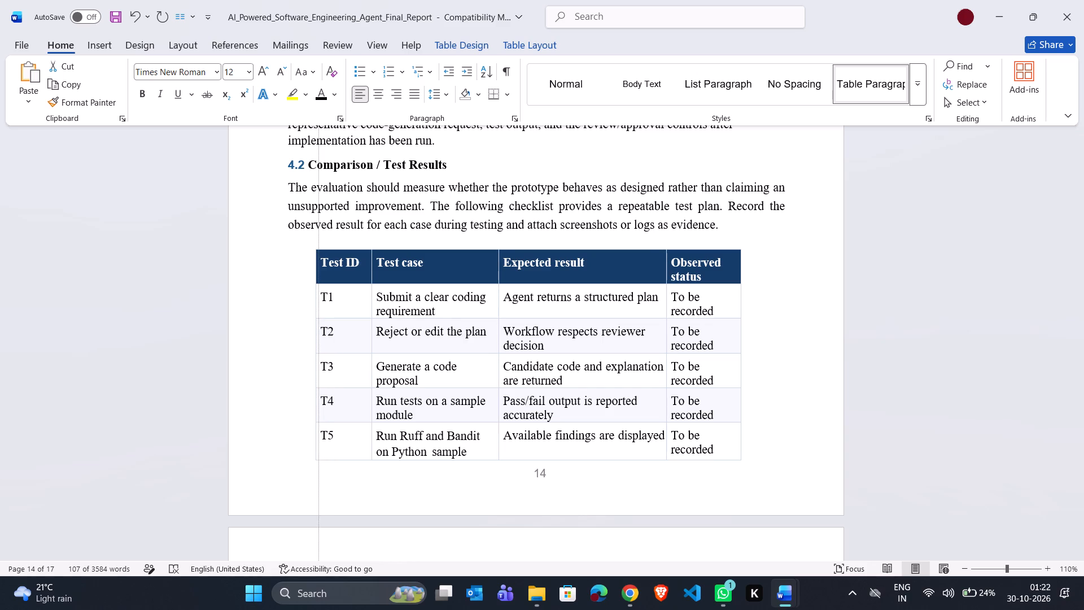
left_click_drag(312, 339, 308, 341)
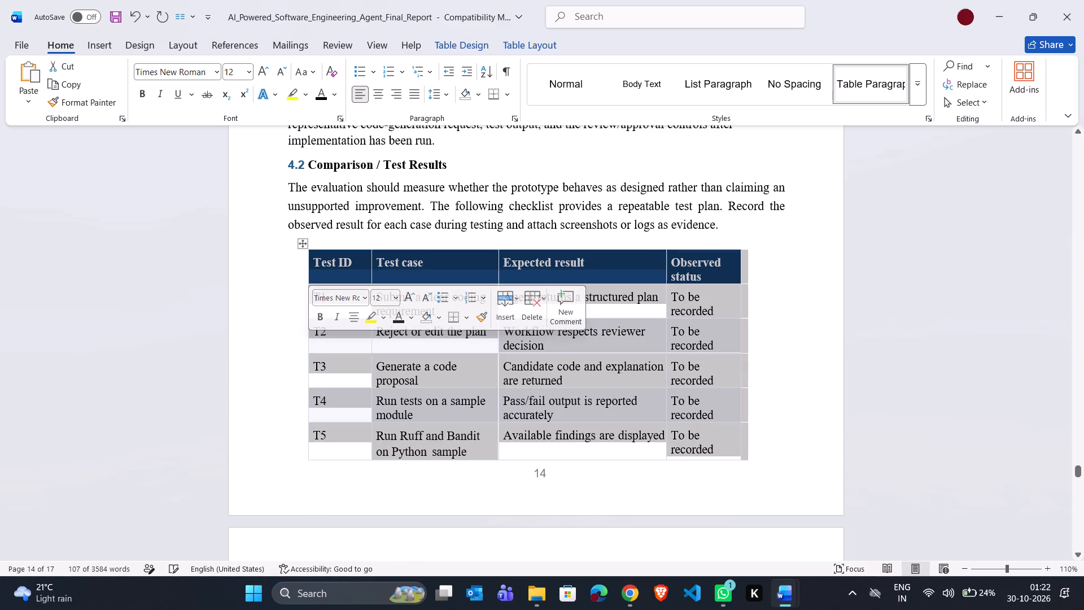
left_click(372, 348)
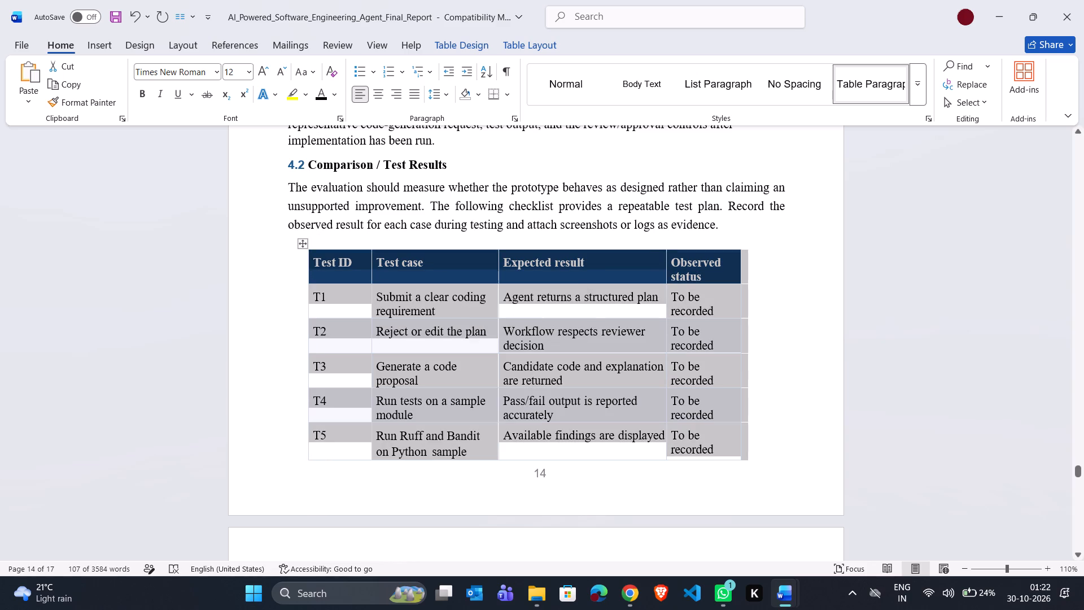
left_click_drag(371, 348, 359, 348)
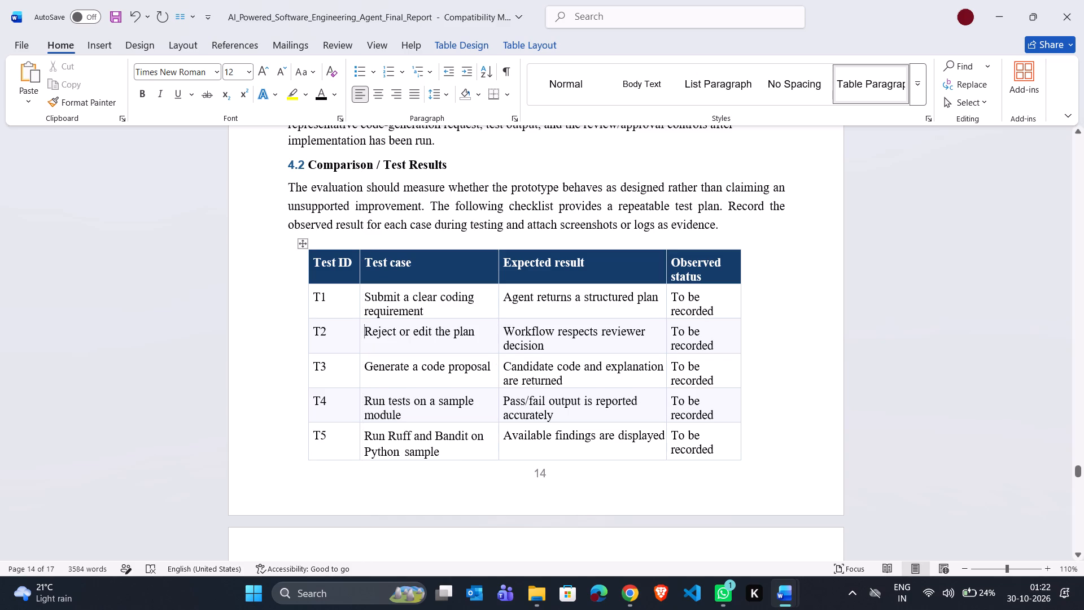
Widen the Observed status column of the section 4.2 table by extending its right edge outward until the header fits on one line.
left_click_drag(740, 370, 753, 371)
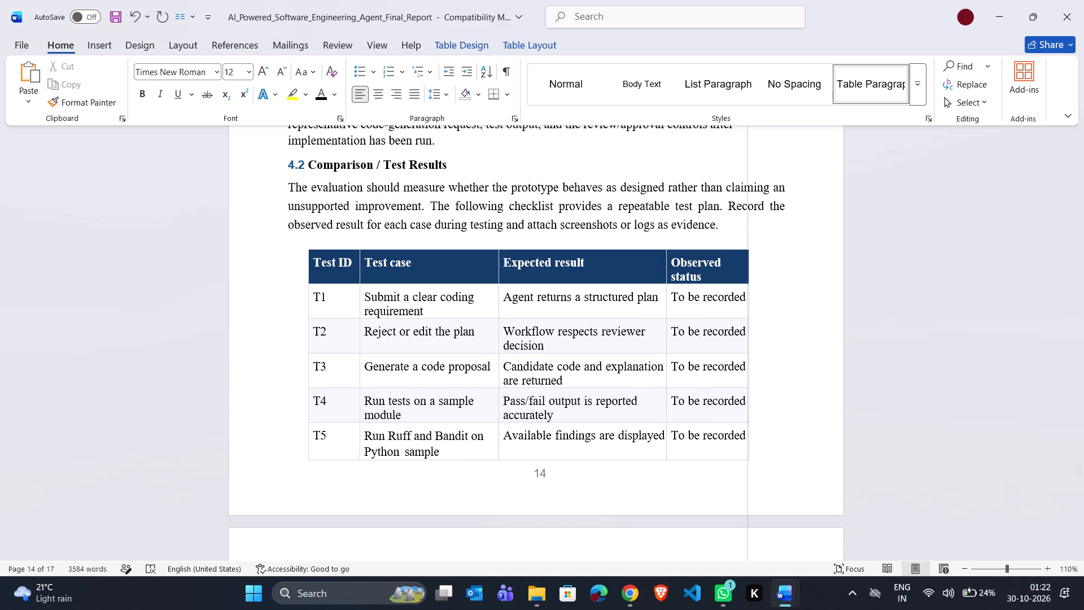
left_click_drag(753, 371, 755, 372)
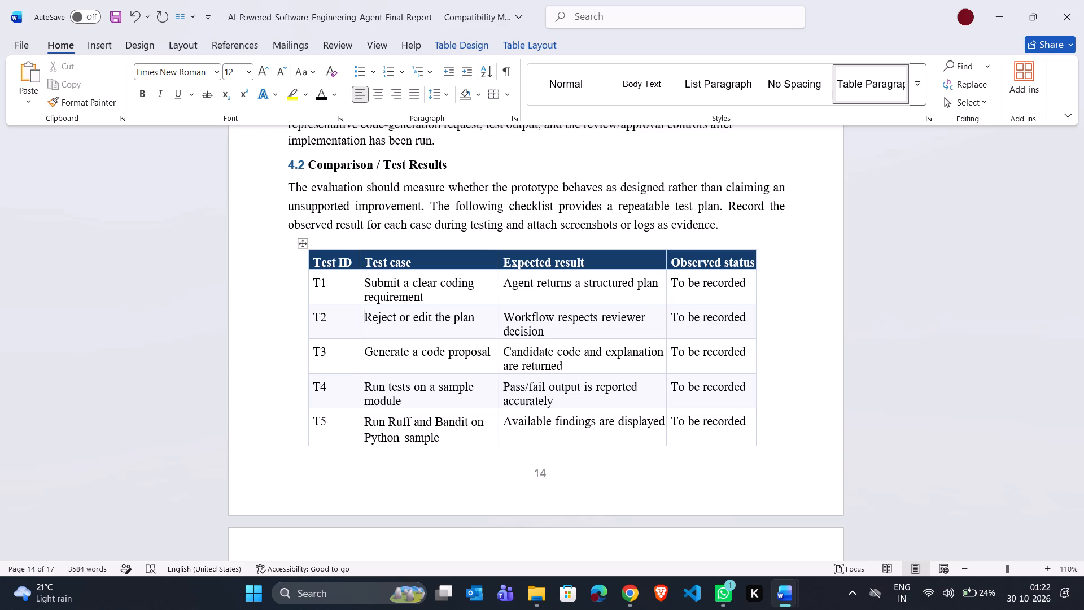
left_click(572, 499)
Widen the Example system output column of the Illustrative interaction table by extending the table's left edge outward and shifting the Stage divider left.
scroll(572, 499, "down", 2)
scroll(572, 499, "up", 2)
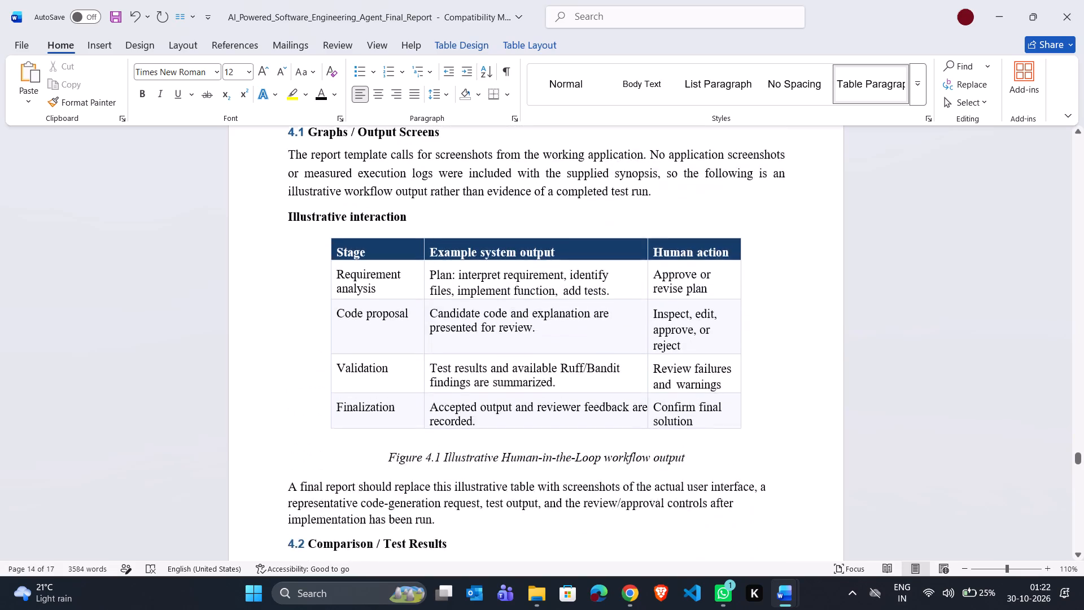
scroll(572, 499, "down", 1)
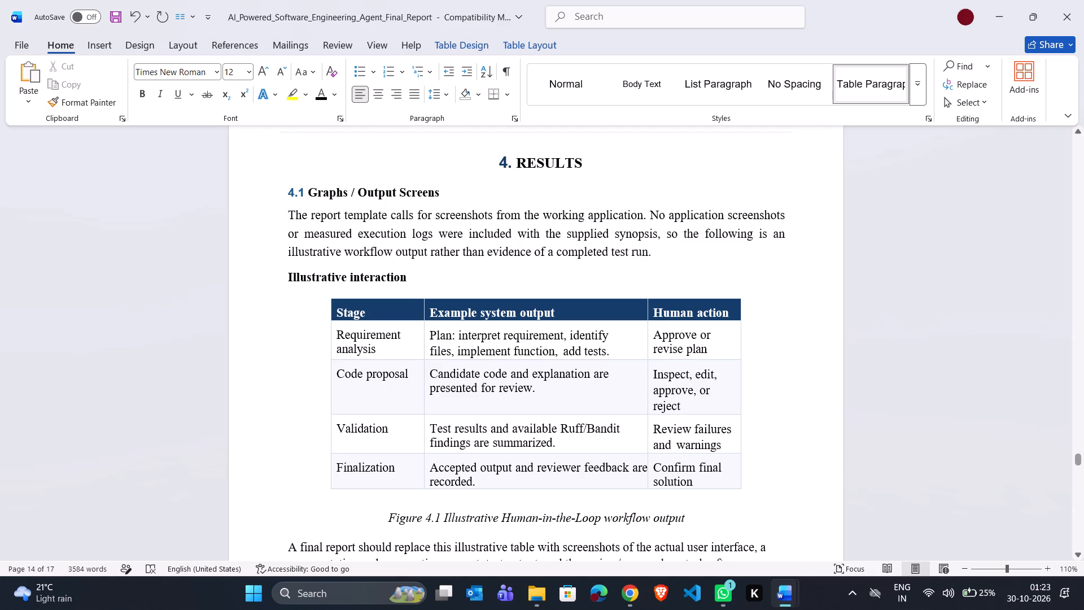
left_click_drag(329, 390, 320, 390)
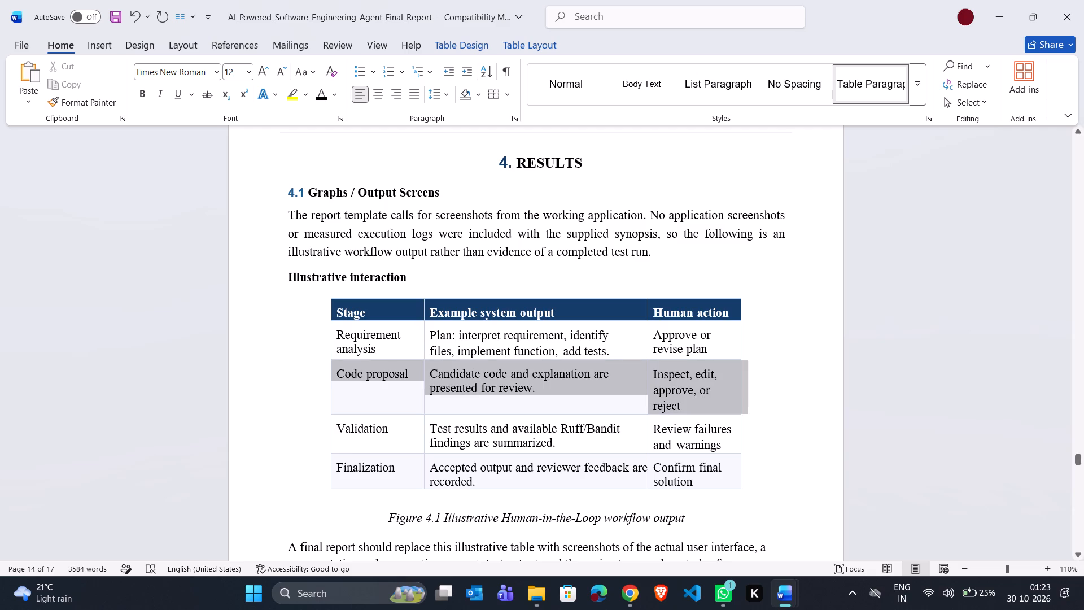
left_click_drag(320, 390, 318, 390)
left_click(330, 391)
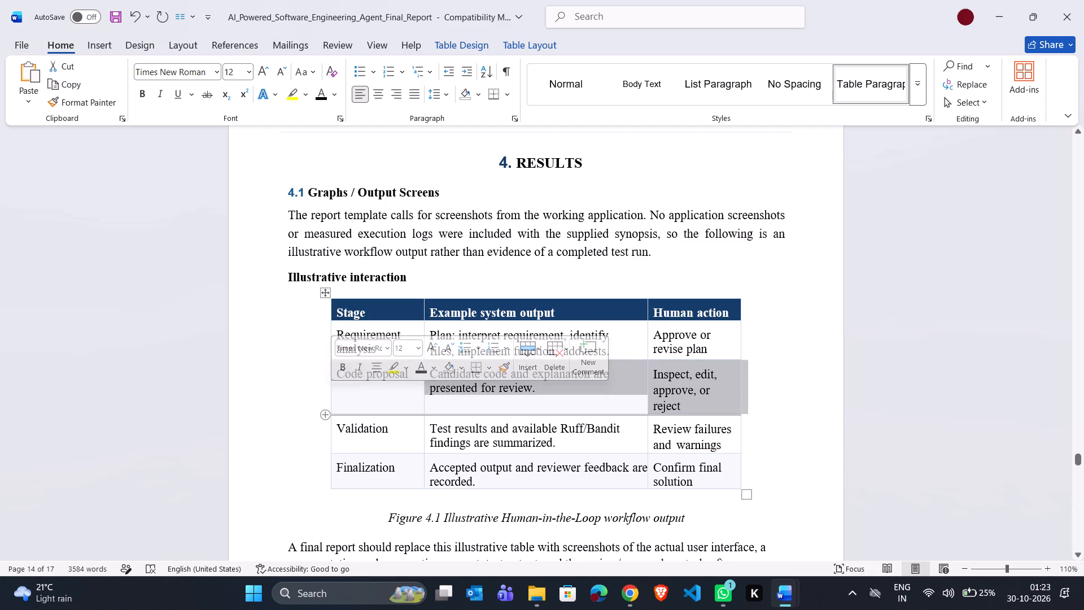
left_click(318, 409)
left_click(301, 484)
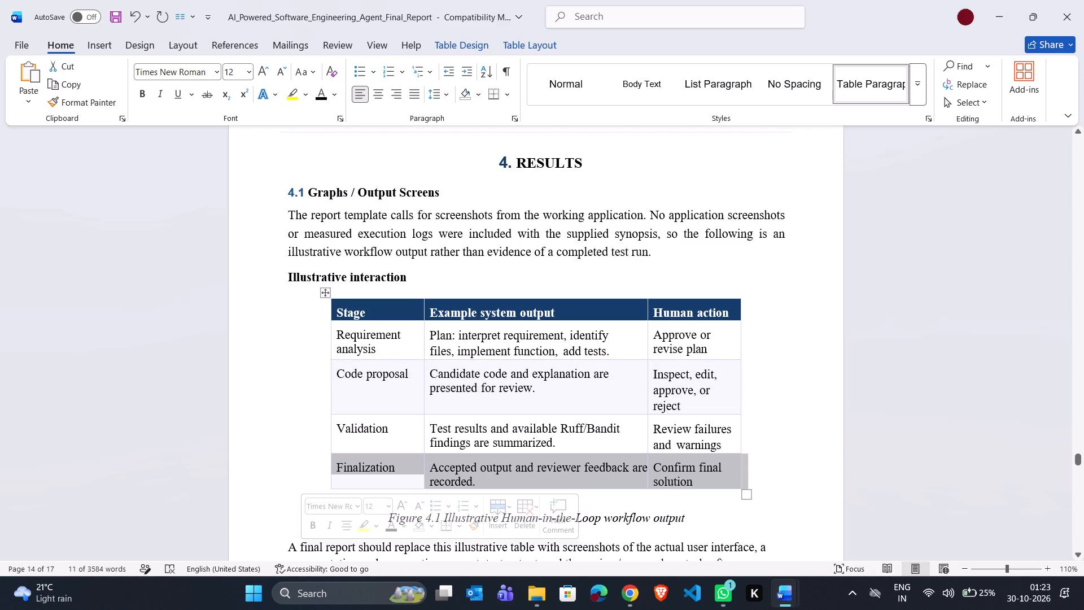
left_click_drag(331, 411, 316, 412)
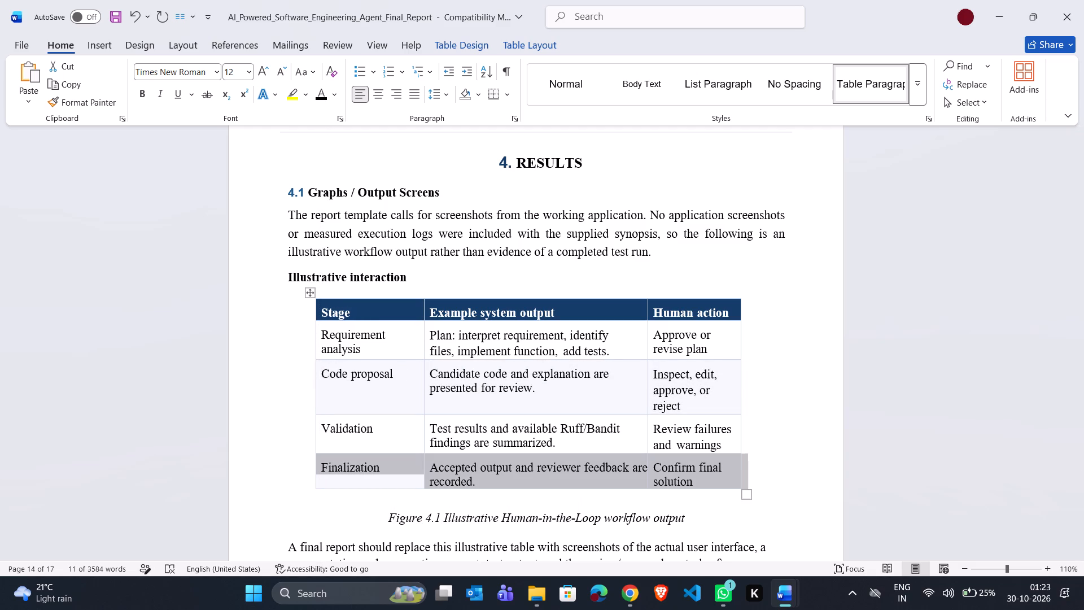
left_click(185, 448)
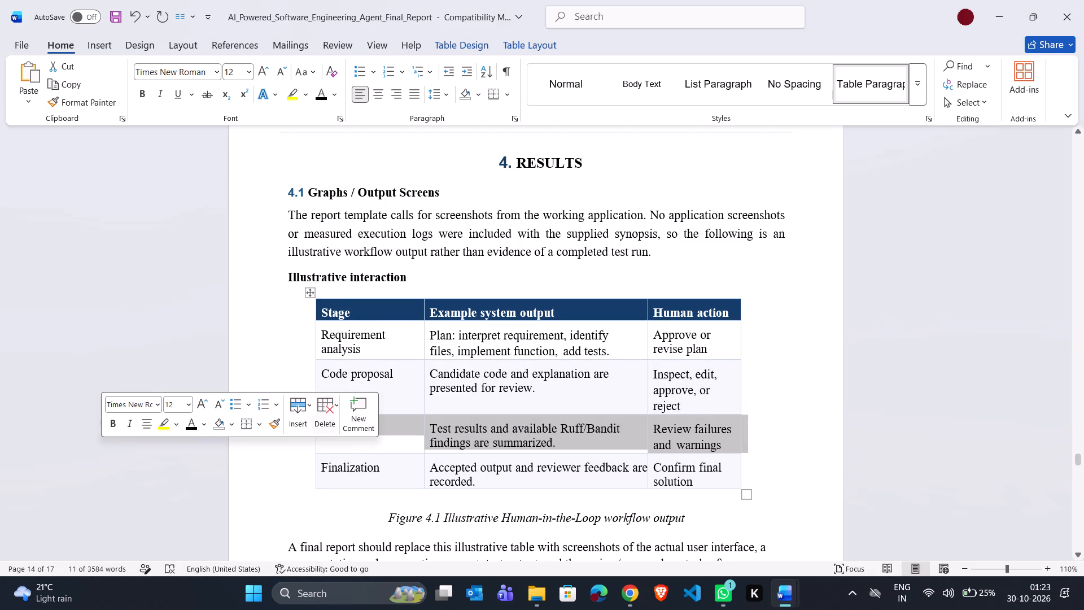
left_click(229, 350)
left_click(177, 455)
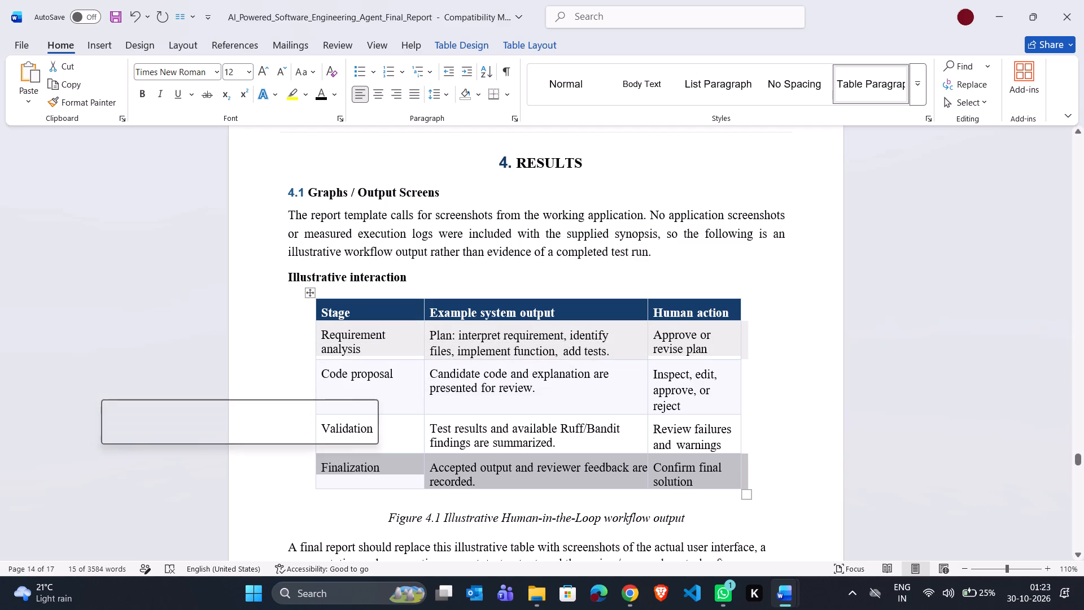
left_click(832, 253)
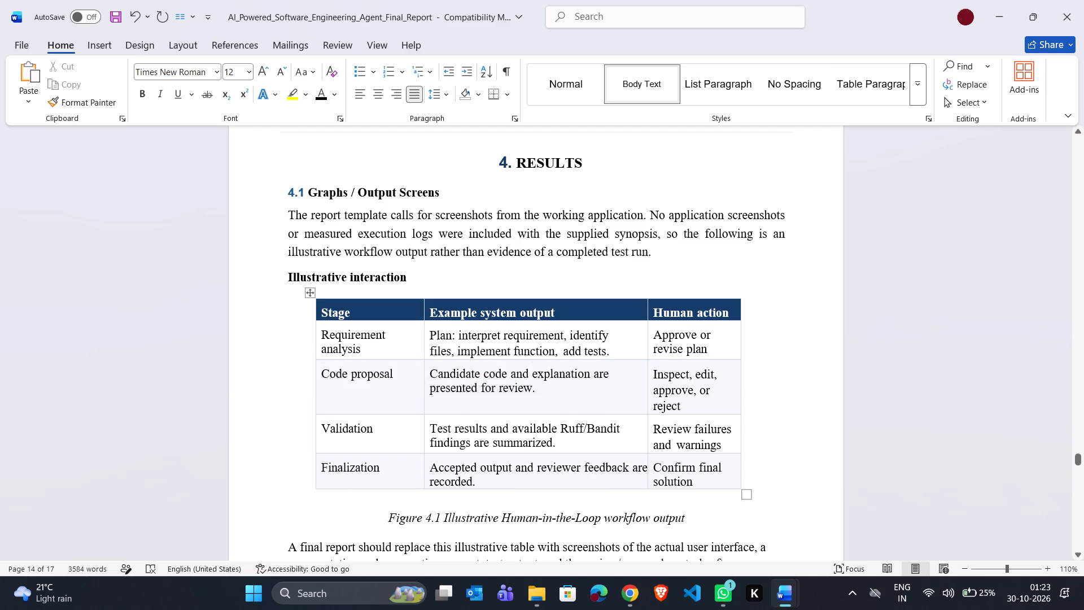
left_click_drag(423, 385, 406, 385)
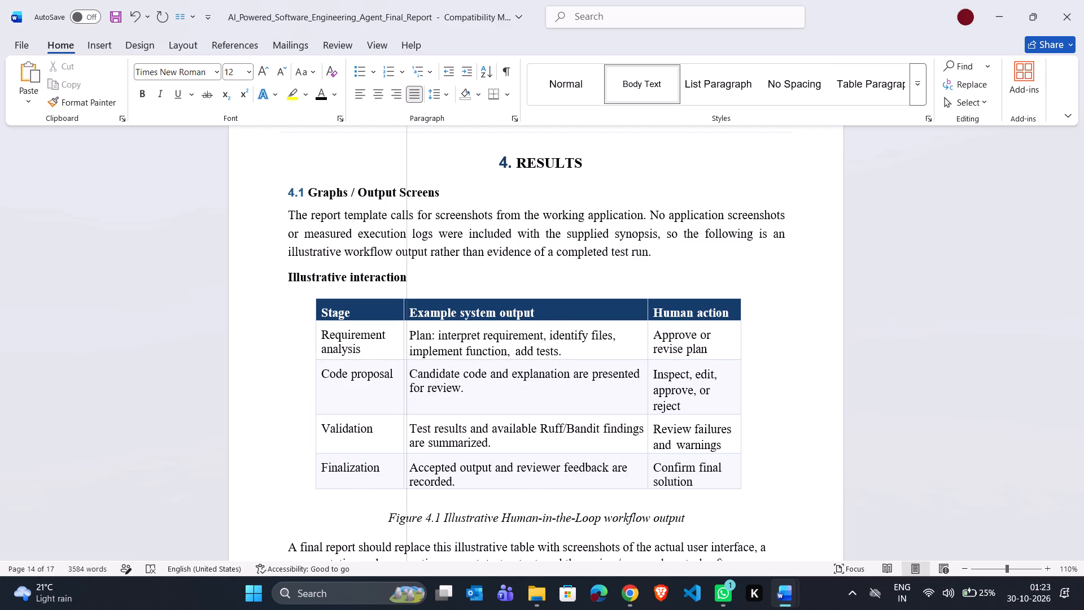
left_click_drag(406, 385, 405, 385)
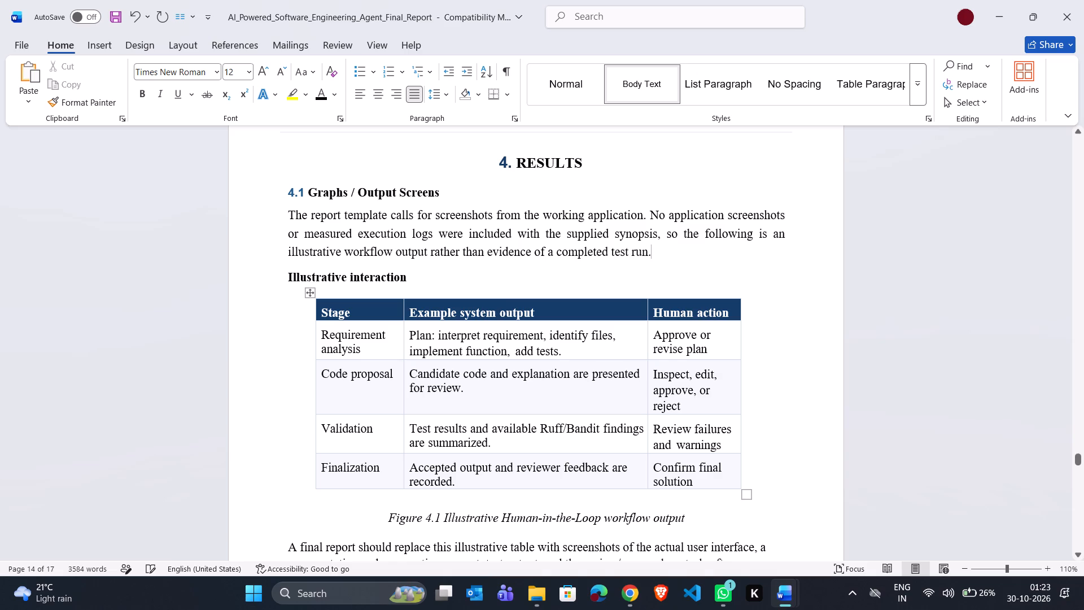
Widen the Human action column of the Illustrative interaction table by extending the table's right edge outward.
left_click_drag(741, 386, 745, 386)
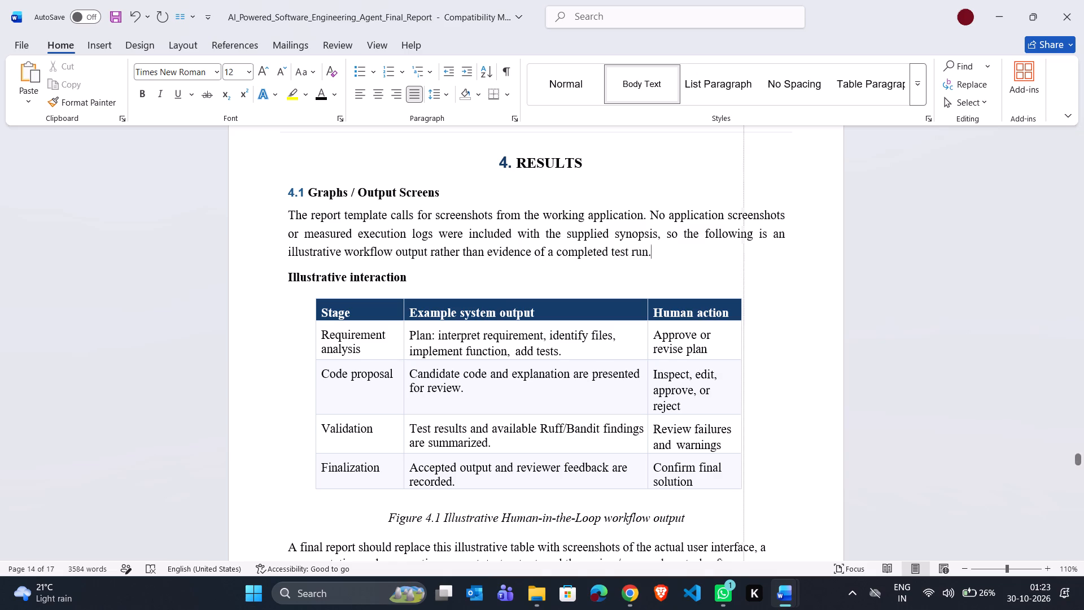
left_click_drag(745, 386, 754, 384)
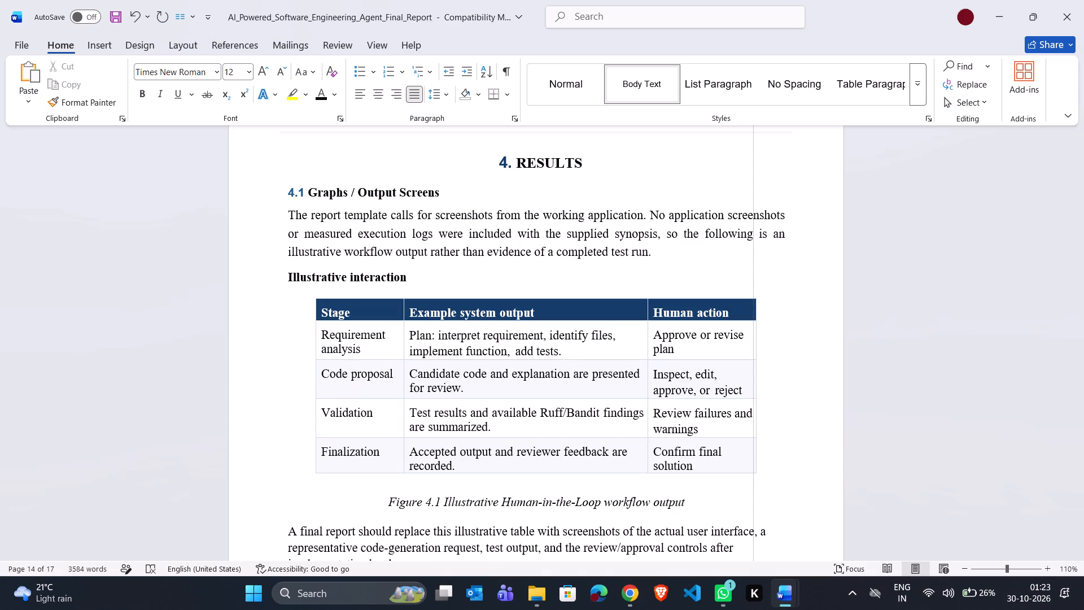
left_click_drag(754, 384, 760, 382)
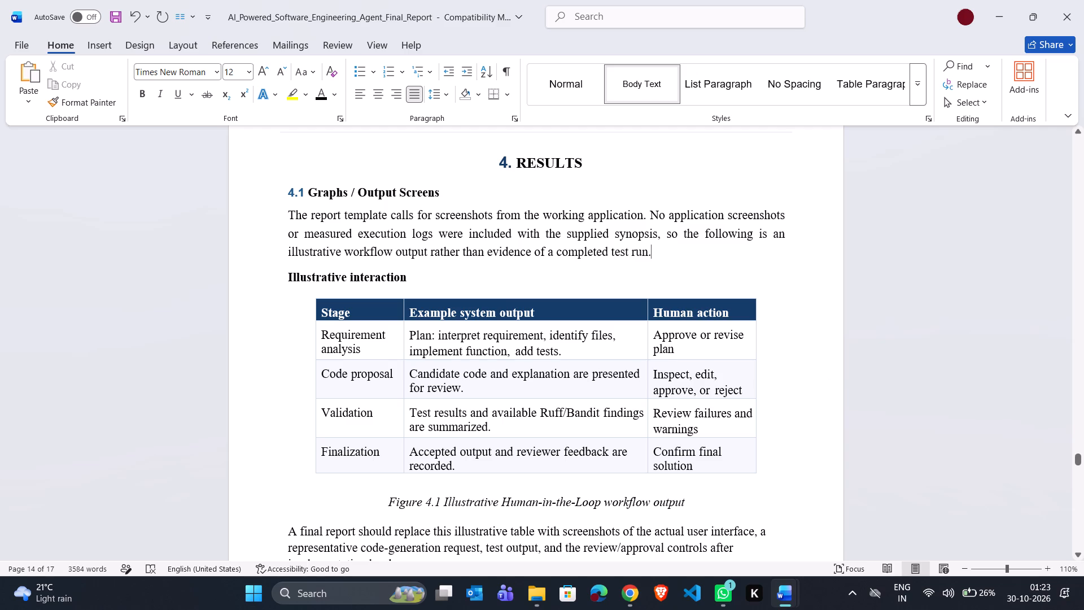
left_click(929, 399)
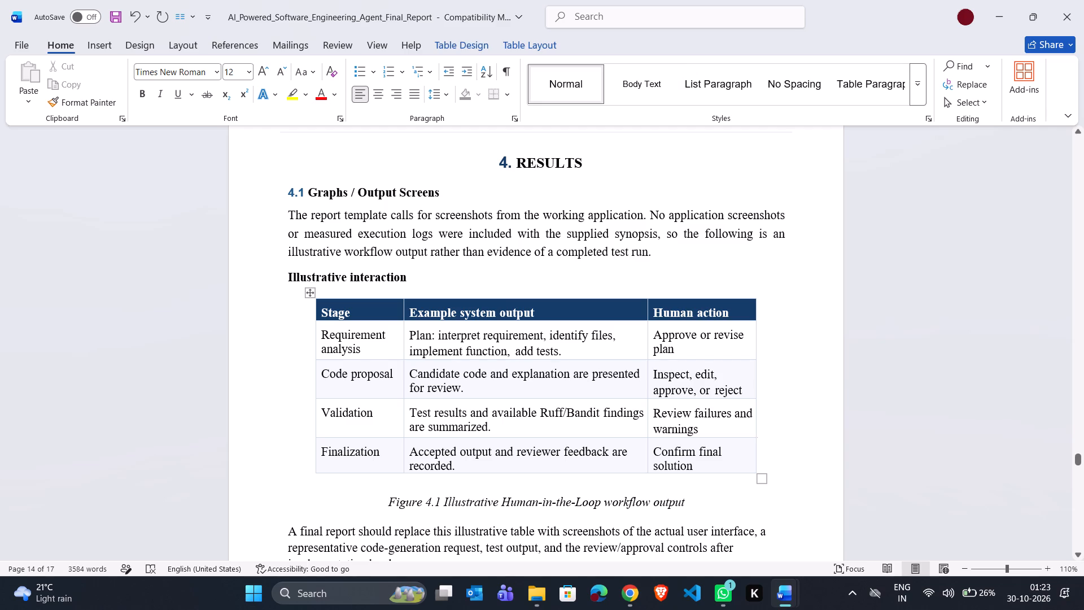
Review the chapter 4 formatting, from the Figure 4.1 caption through the section 4.2 table to the Evaluation measures paragraph.
scroll(671, 372, "down", 1)
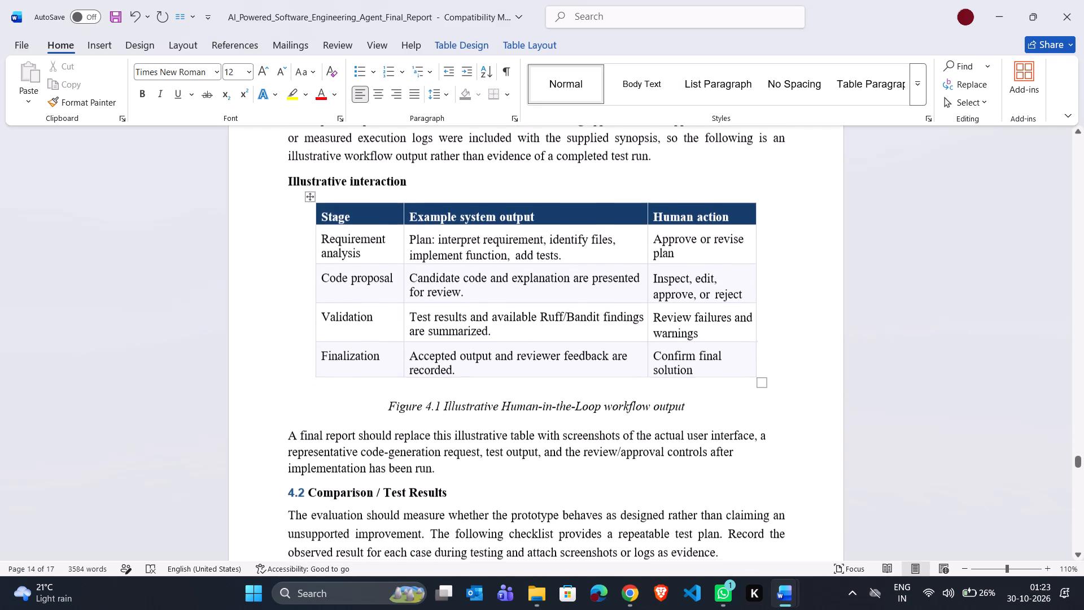
scroll(642, 437, "down", 1)
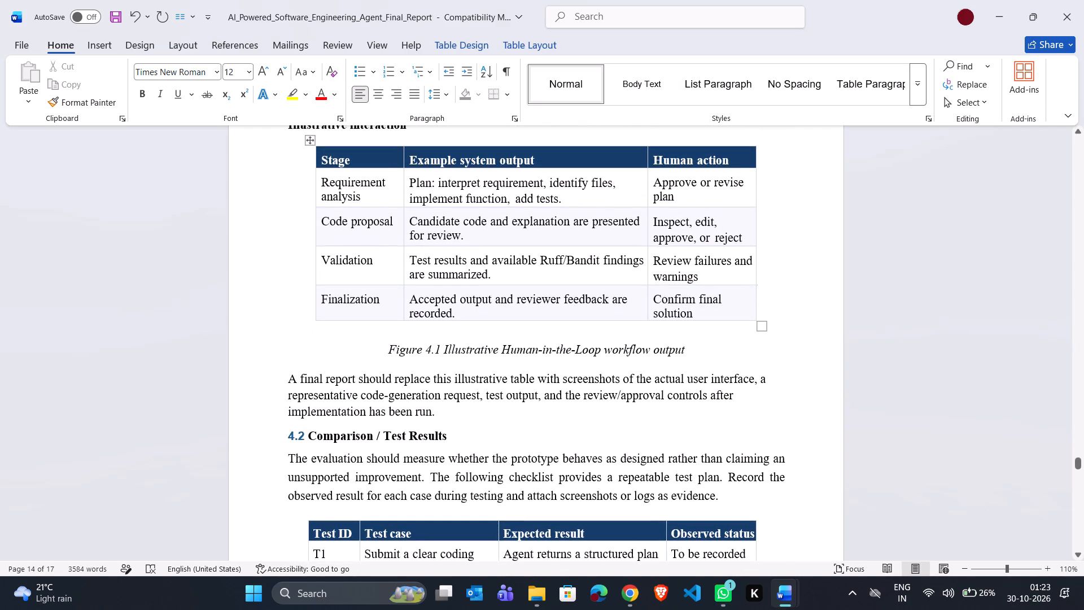
left_click_drag(693, 353, 403, 350)
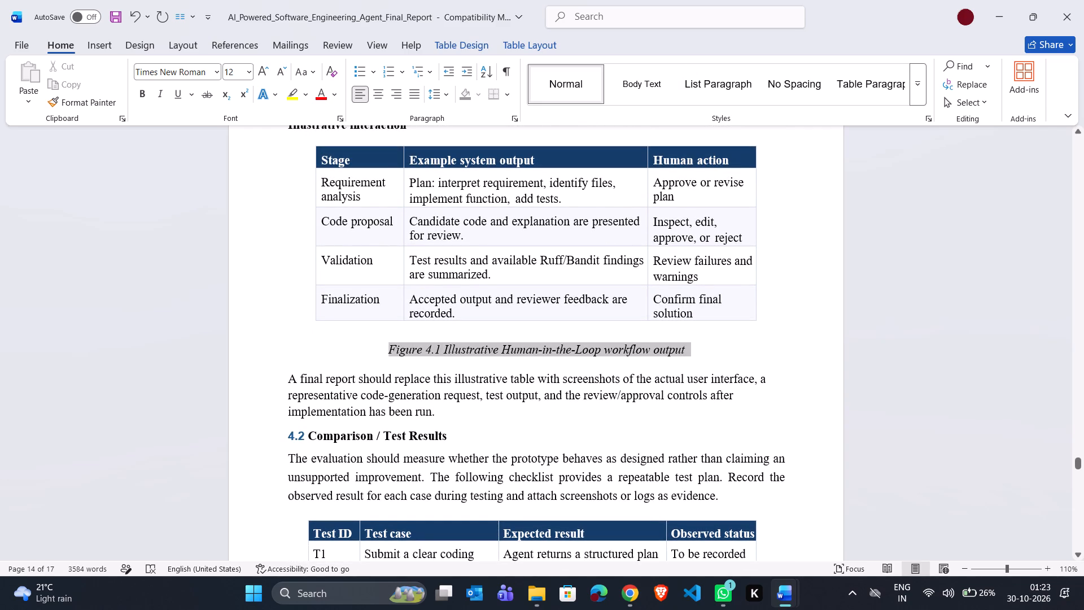
left_click_drag(403, 350, 404, 350)
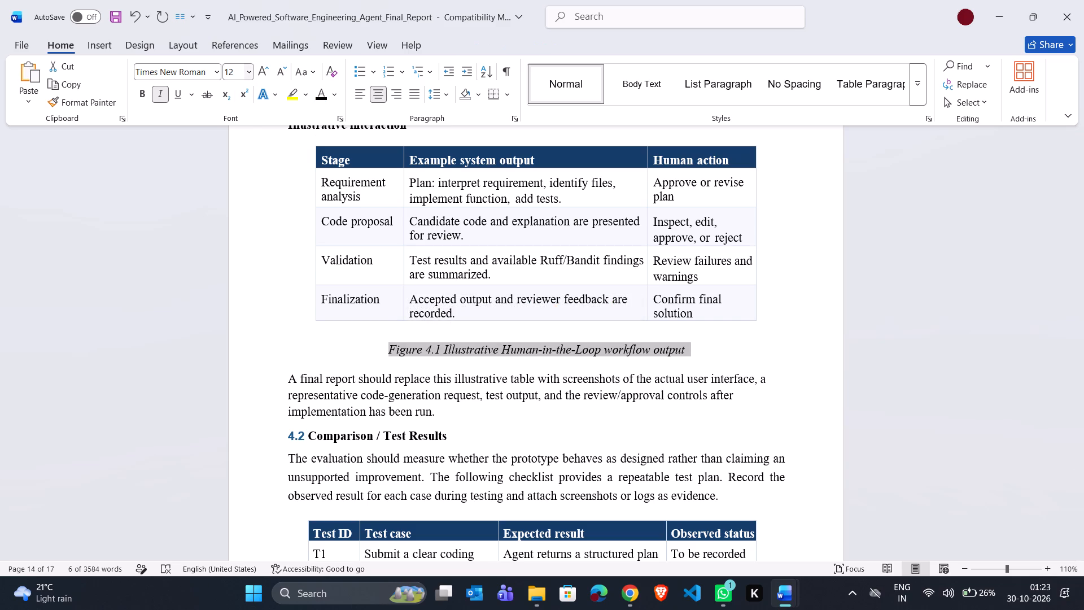
left_click(263, 277)
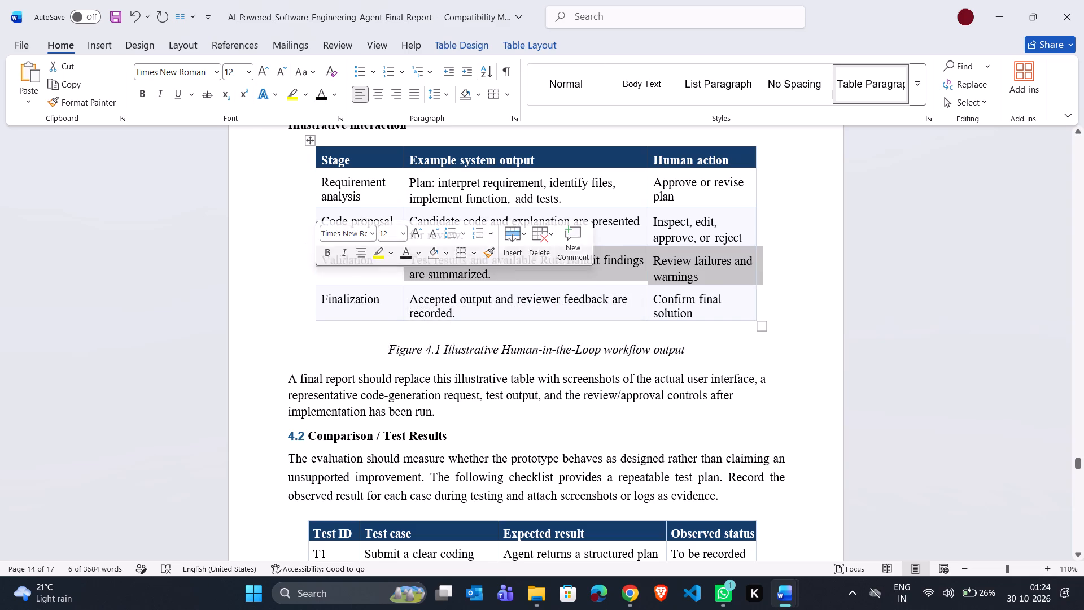
scroll(390, 412, "down", 3)
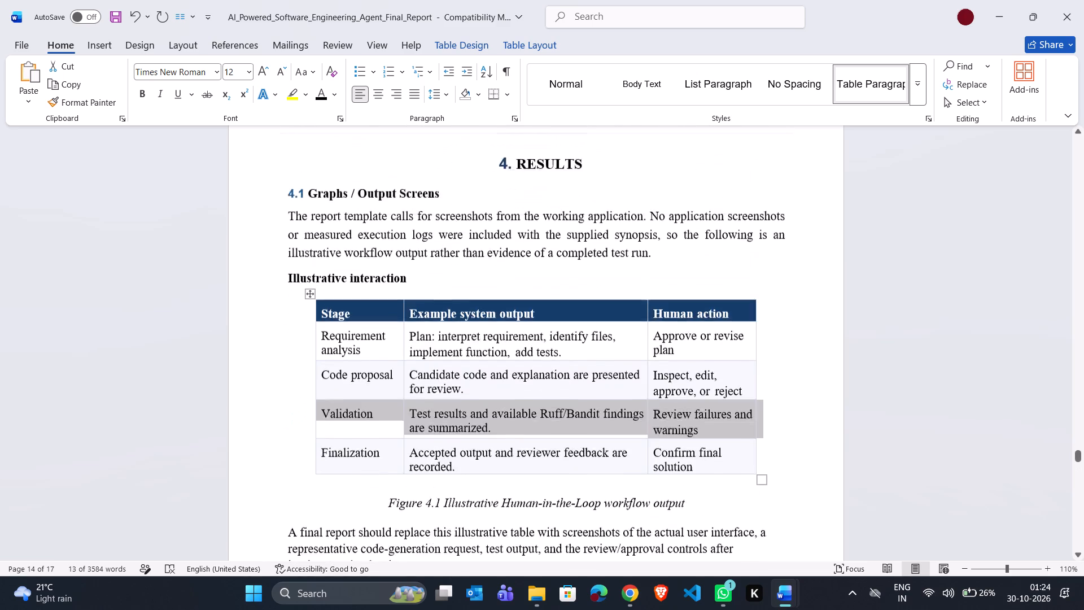
scroll(461, 407, "down", 4)
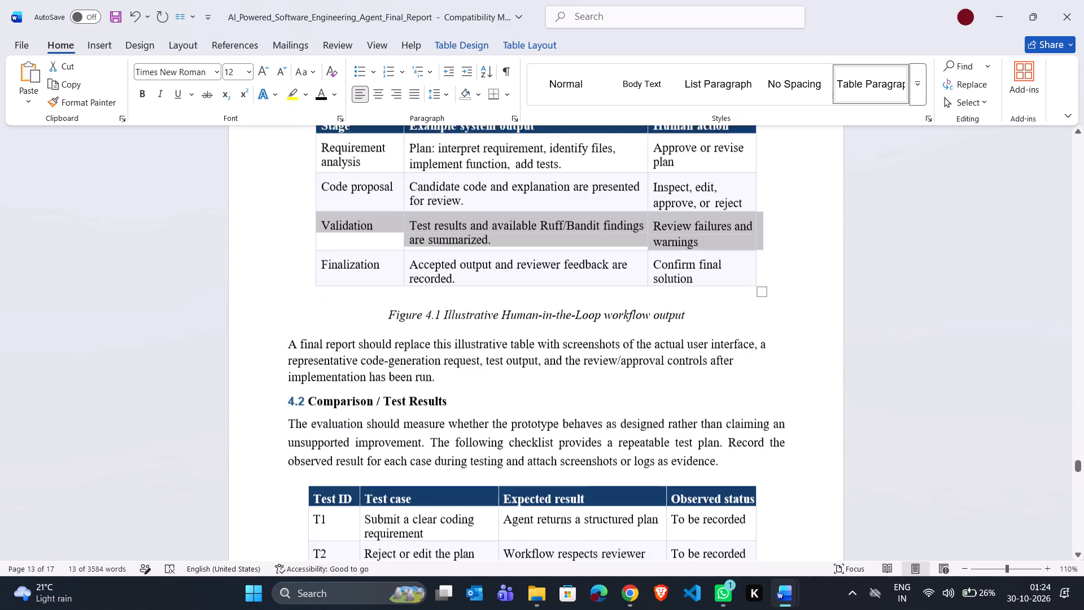
left_click(191, 451)
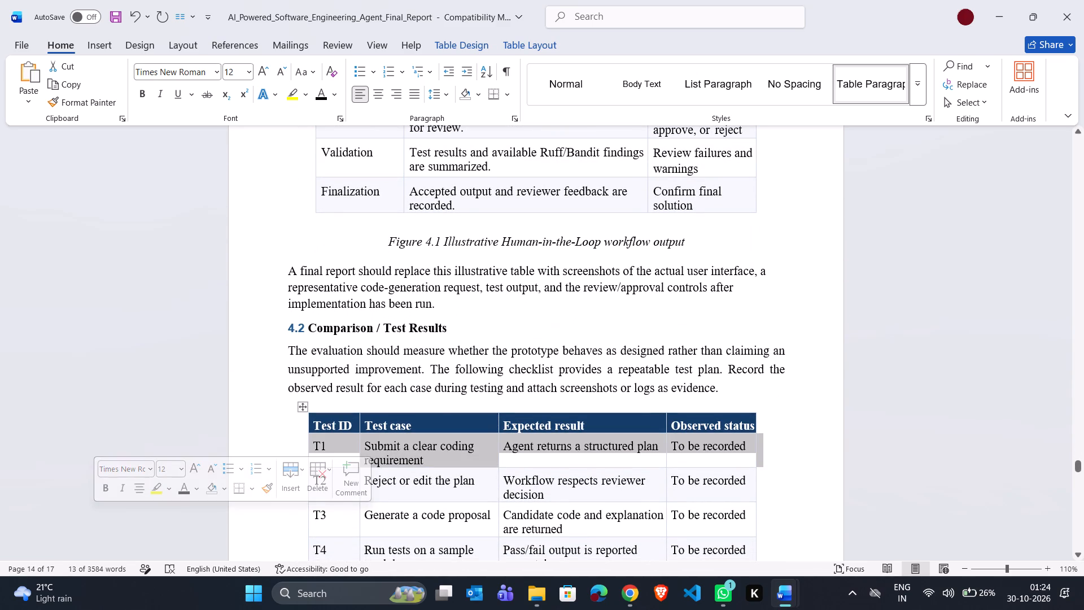
left_click(980, 385)
scroll(980, 385, "down", 1)
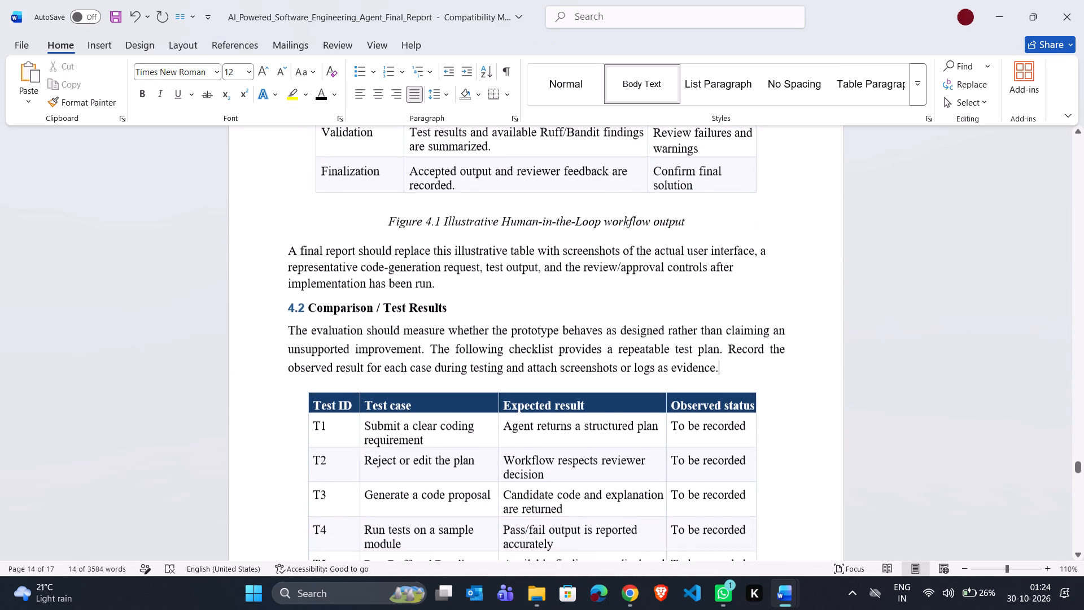
scroll(980, 385, "down", 4)
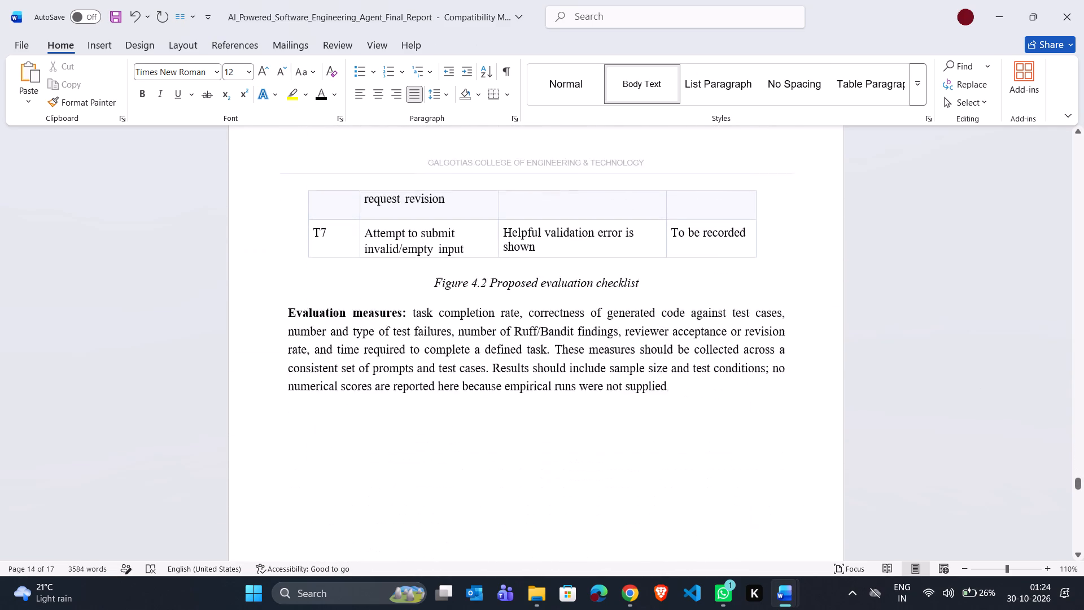
Add a blank line after "Python sample" in the T5 test case cell to push the whole T6 row onto the next page.
scroll(772, 373, "up", 1)
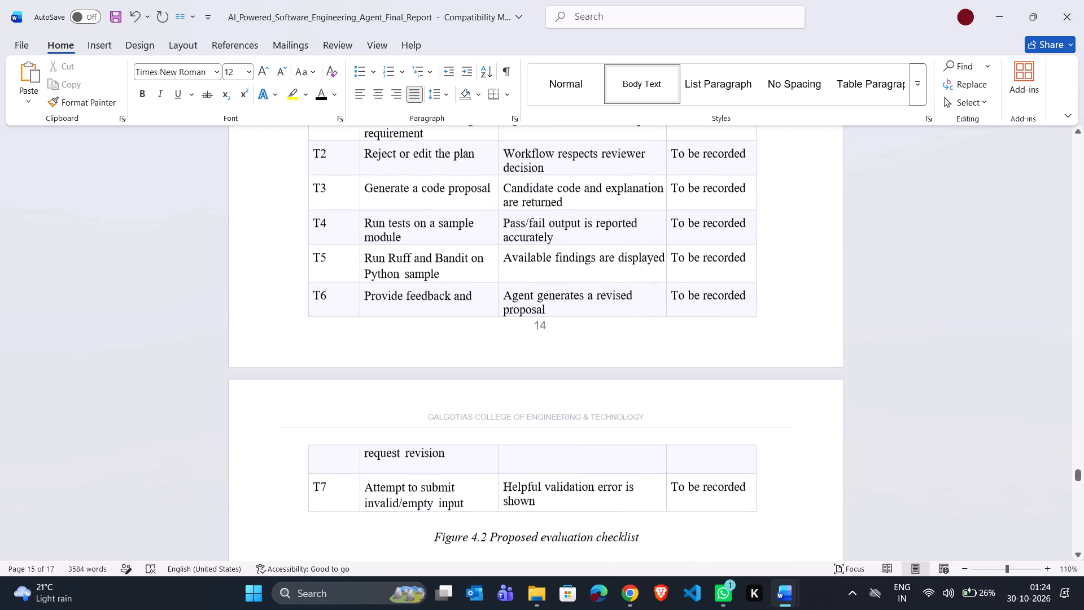
scroll(772, 373, "up", 1)
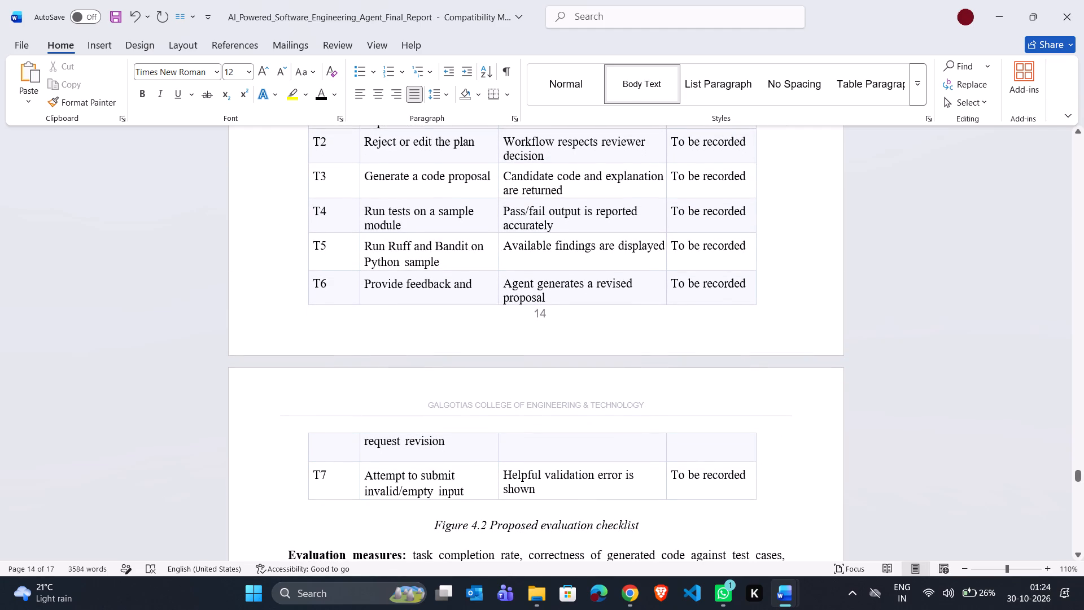
scroll(477, 291, "up", 1)
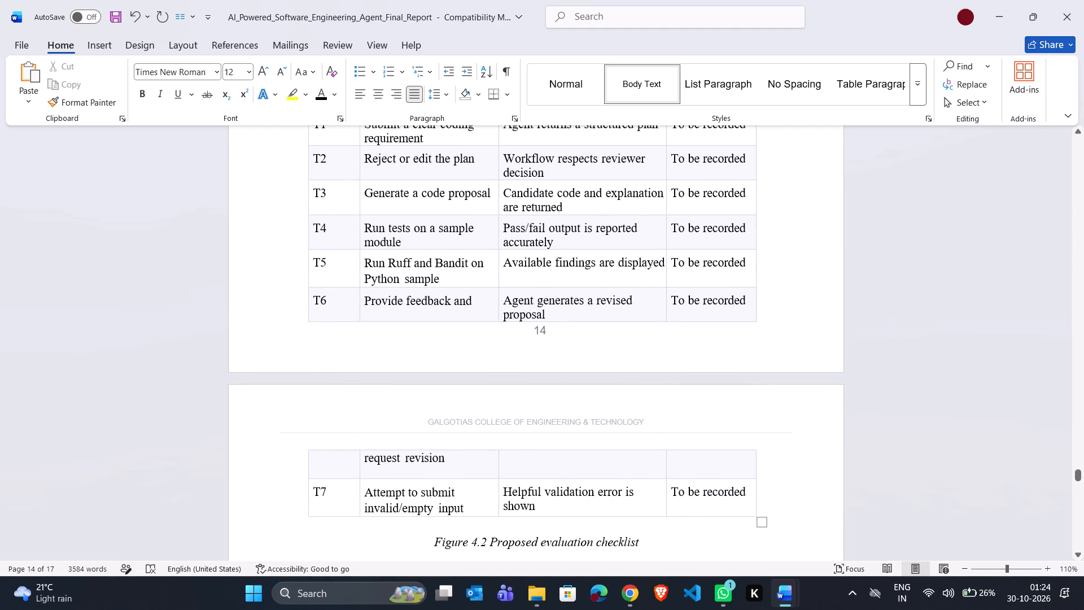
left_click(454, 277)
key("Return")
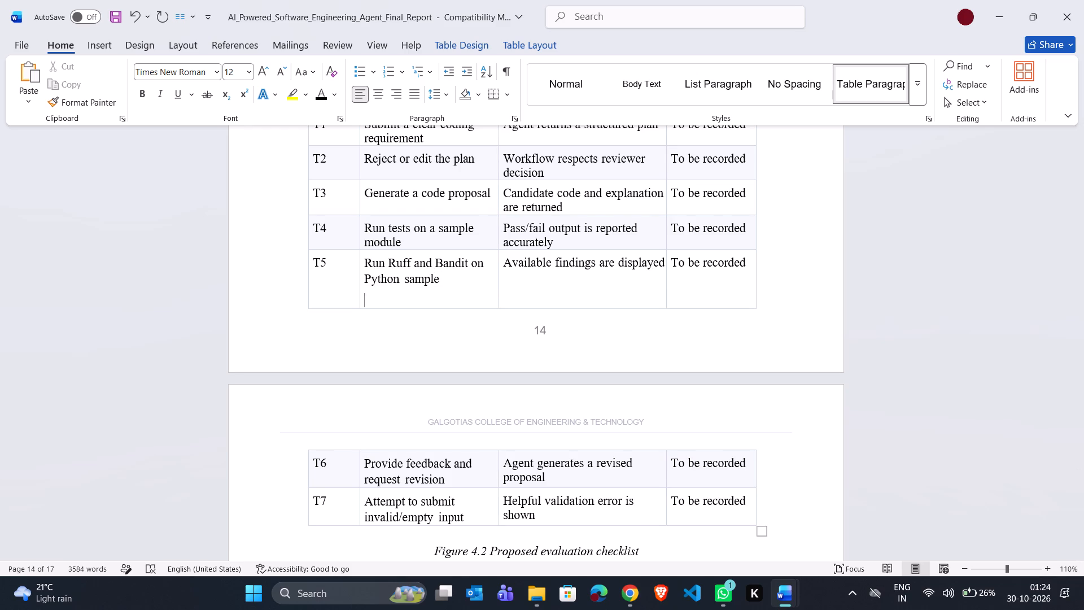
scroll(490, 342, "down", 1)
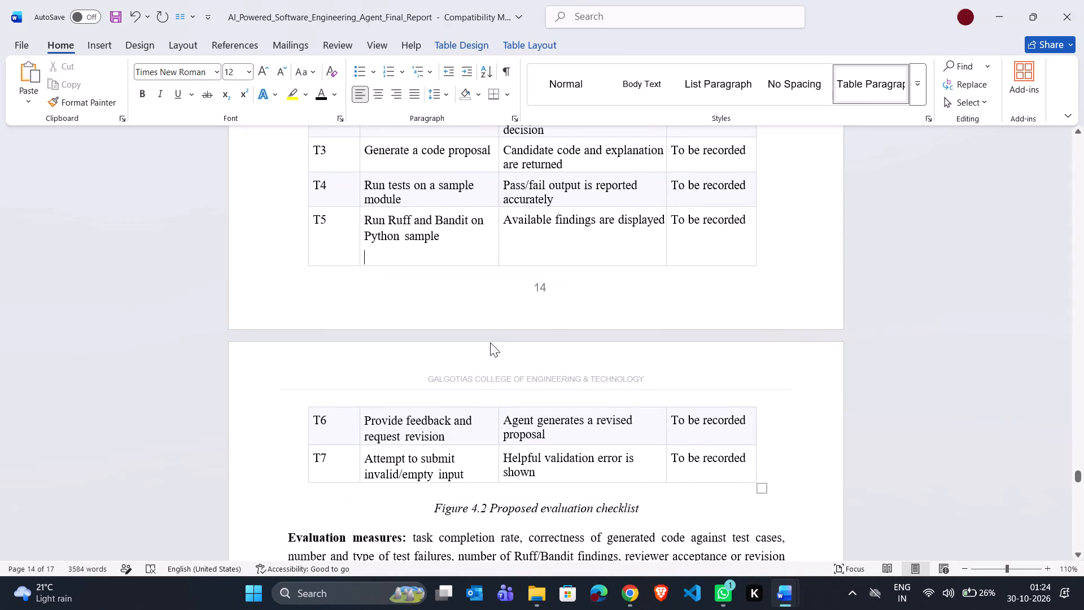
scroll(490, 342, "down", 1)
Remove the blank line after "Python sample" in the T5 test case cell of the evaluation checklist table.
scroll(490, 342, "up", 1)
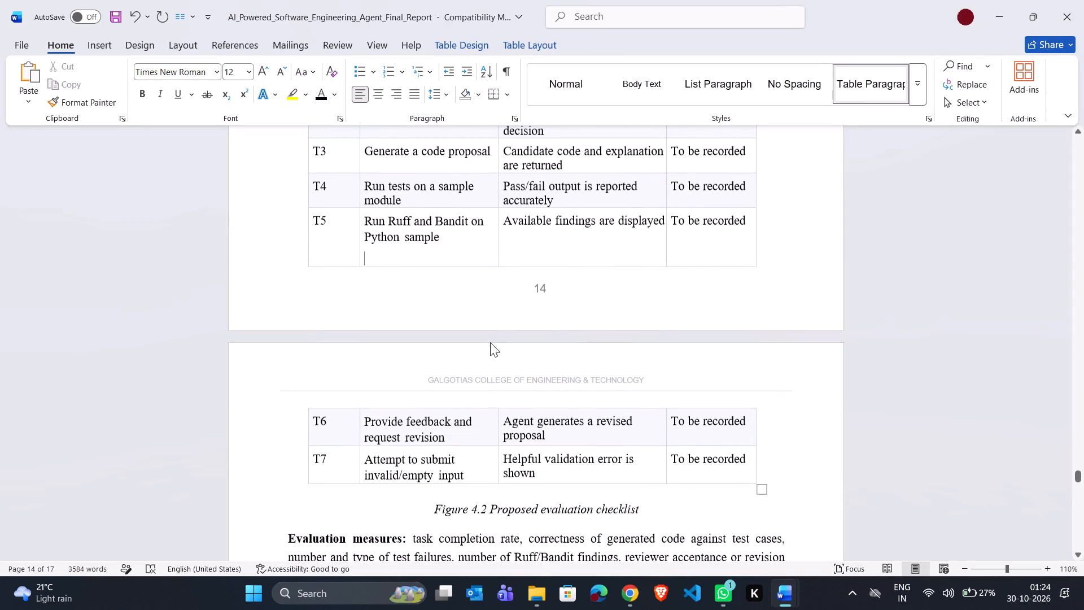
scroll(490, 342, "up", 1)
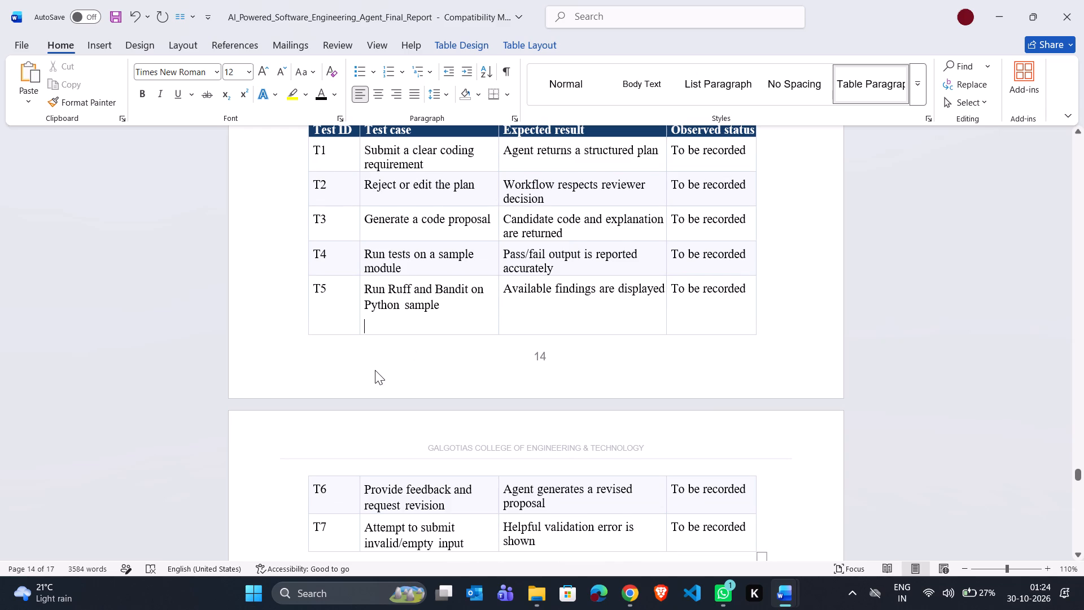
scroll(375, 370, "up", 1)
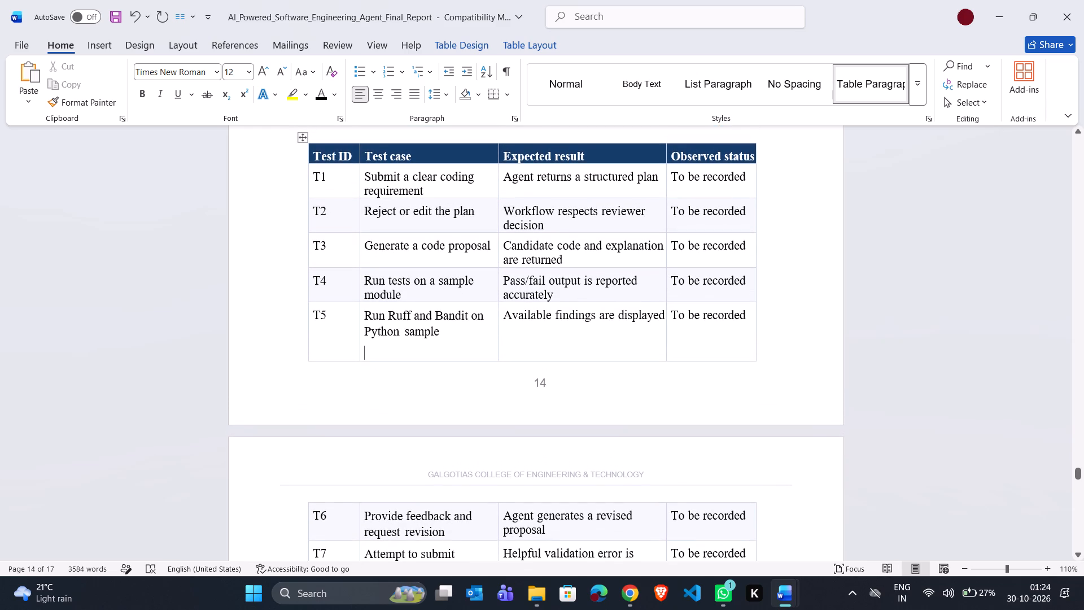
key("BackSpace")
key("BackSpace")
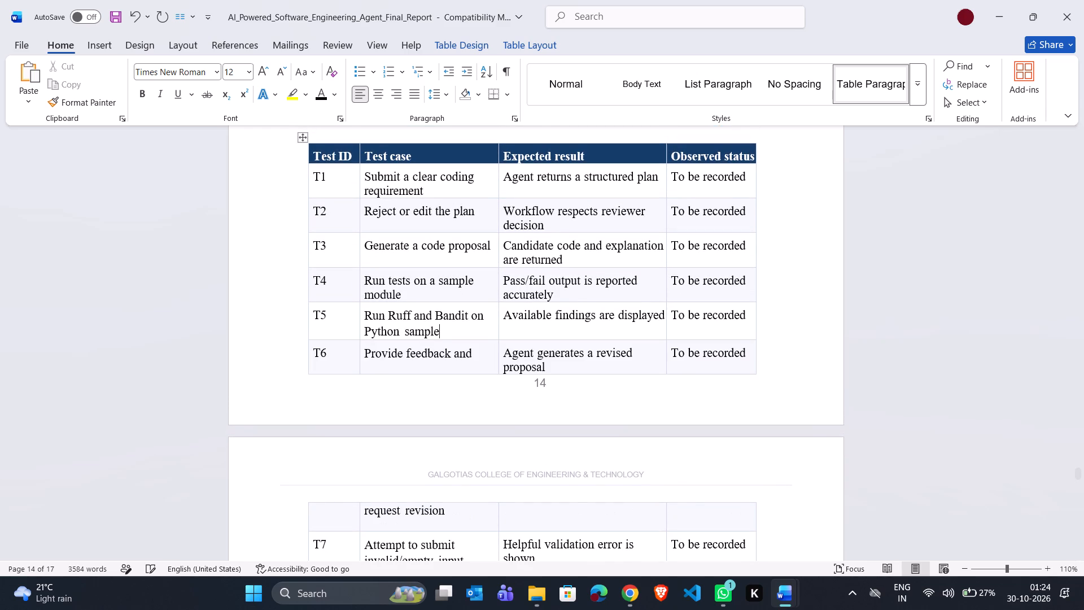
key("Return")
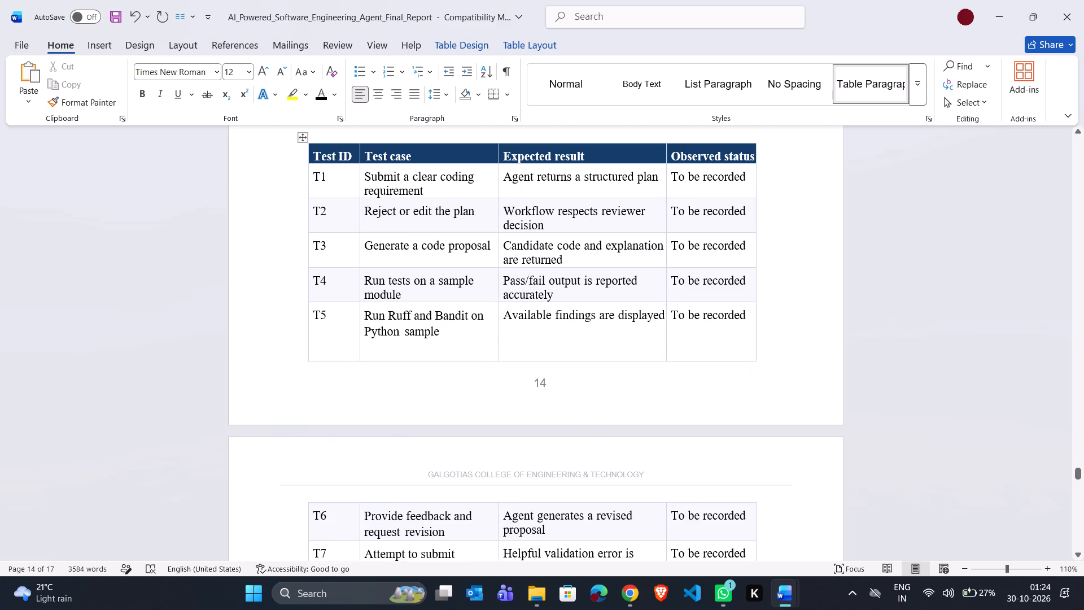
left_click(330, 401)
left_click(445, 336)
left_click(435, 351)
key("BackSpace")
key("BackSpace")
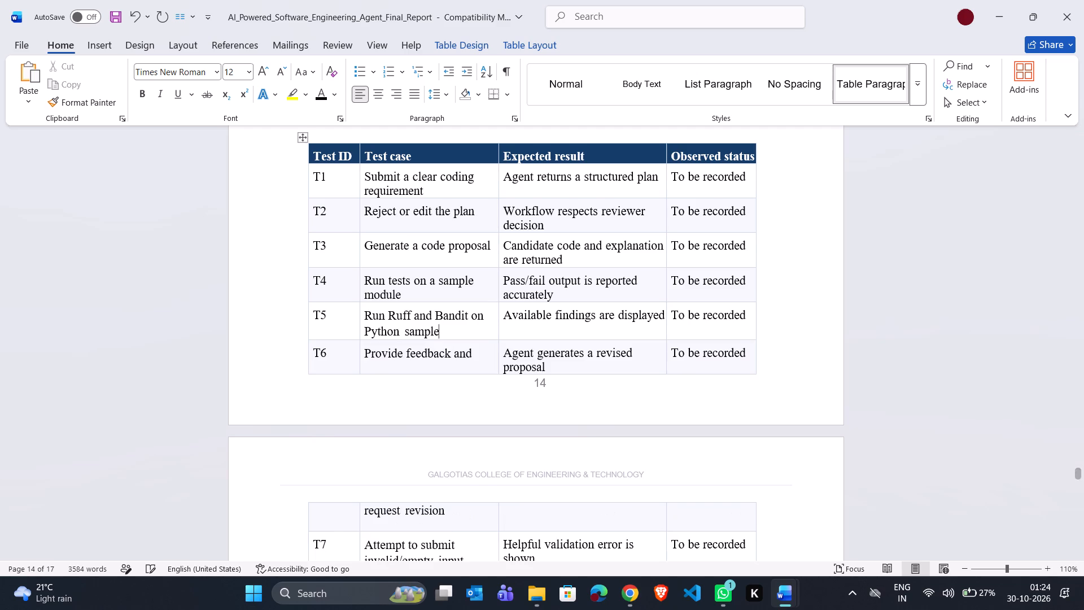
Increase the header row height of the evaluation checklist table to push the whole T6 row onto the next page.
scroll(410, 394, "up", 1)
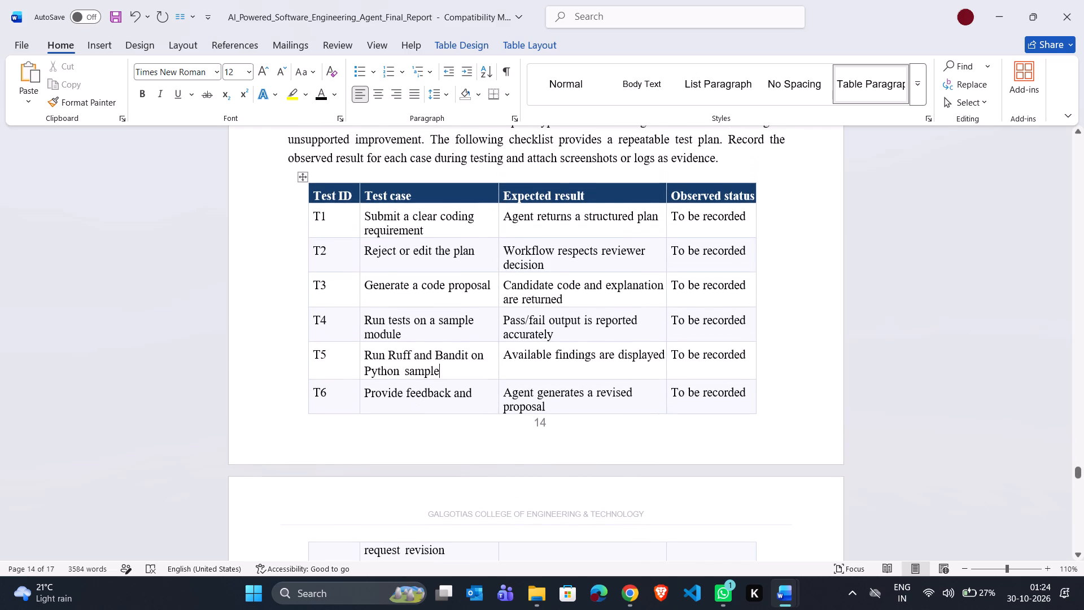
scroll(410, 394, "up", 1)
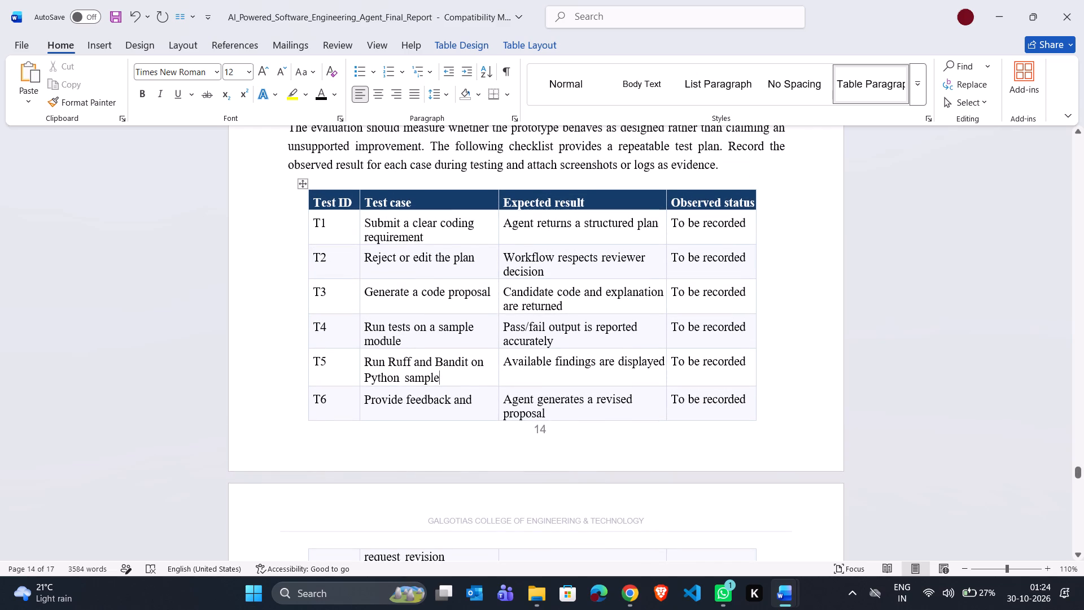
left_click(430, 209)
left_click_drag(436, 211, 435, 223)
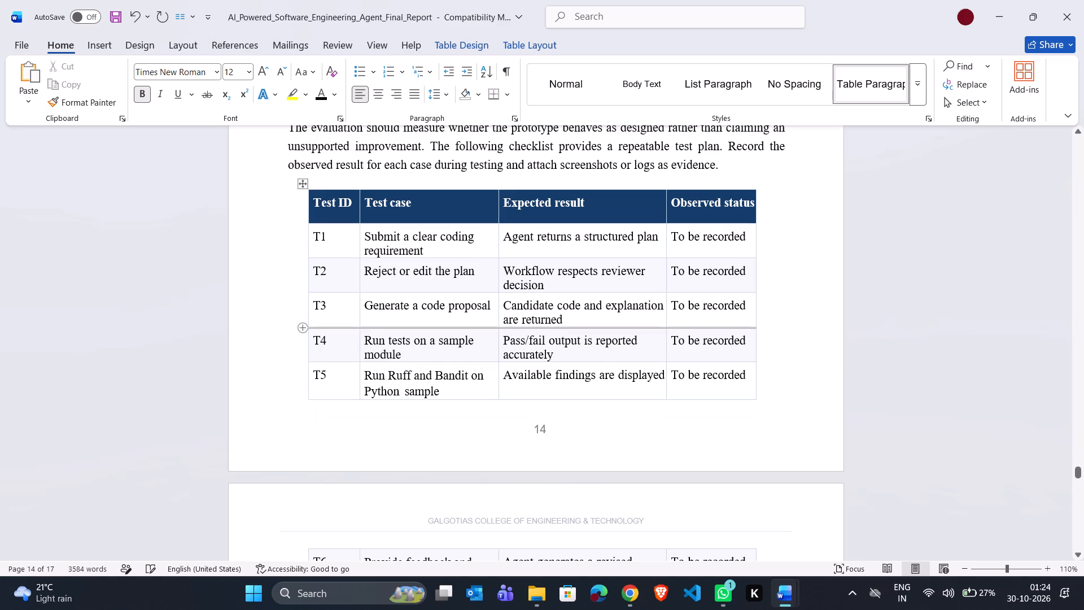
left_click(301, 338)
left_click(270, 346)
left_click(211, 418)
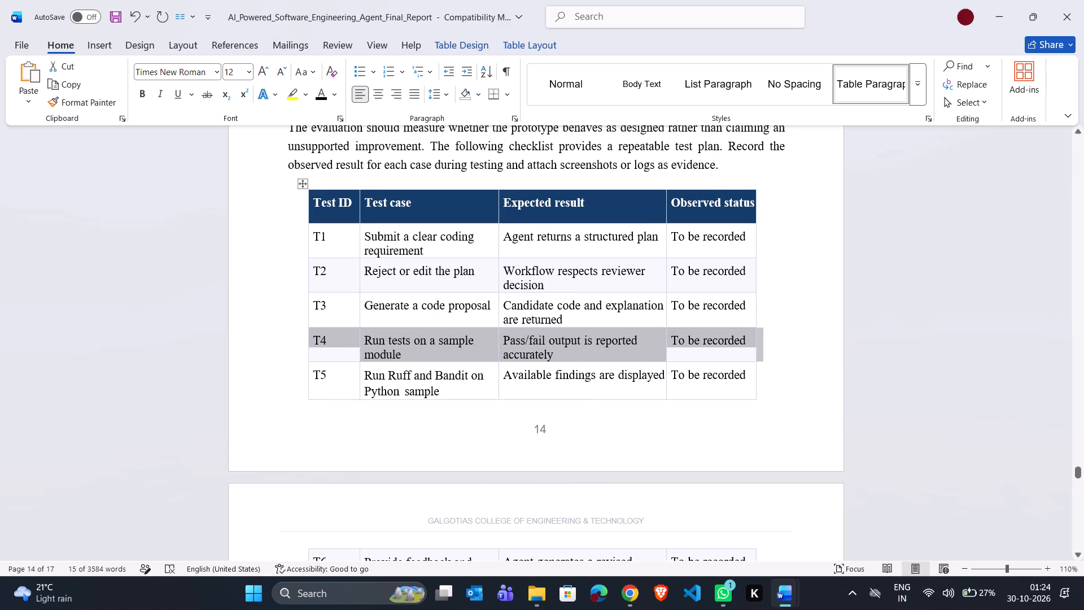
Center the "Test case" and "Expected result" column headings in the evaluation checklist table.
left_click(391, 210)
double_click(384, 101)
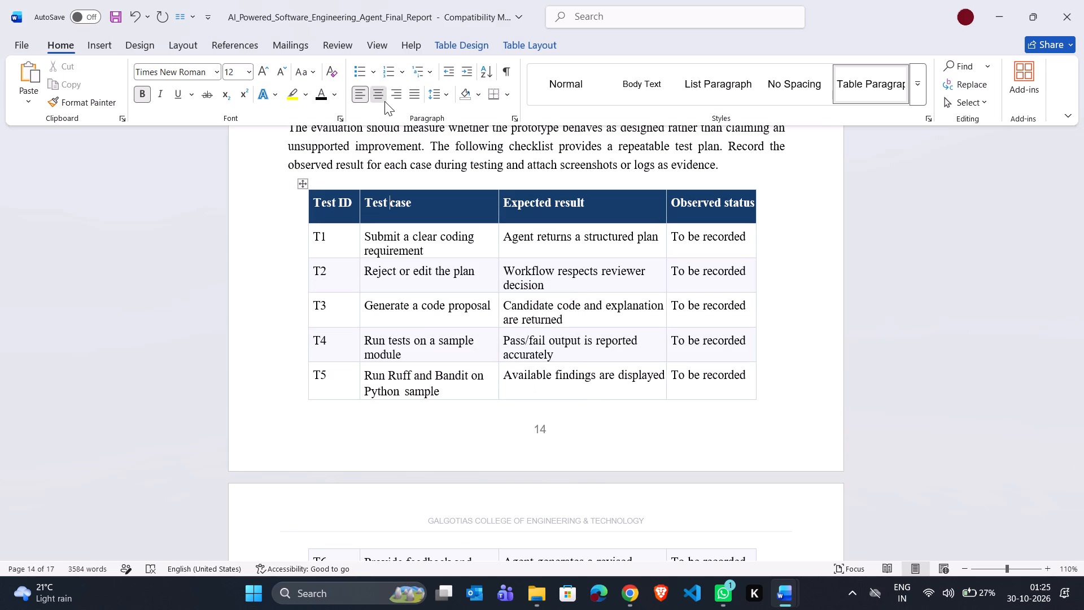
left_click(381, 99)
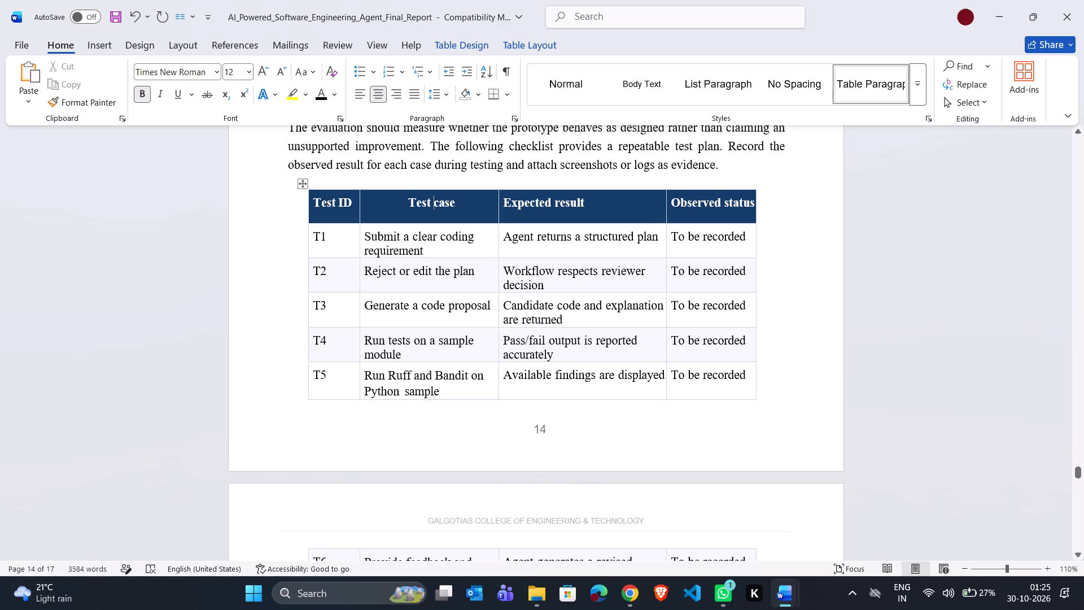
left_click(523, 207)
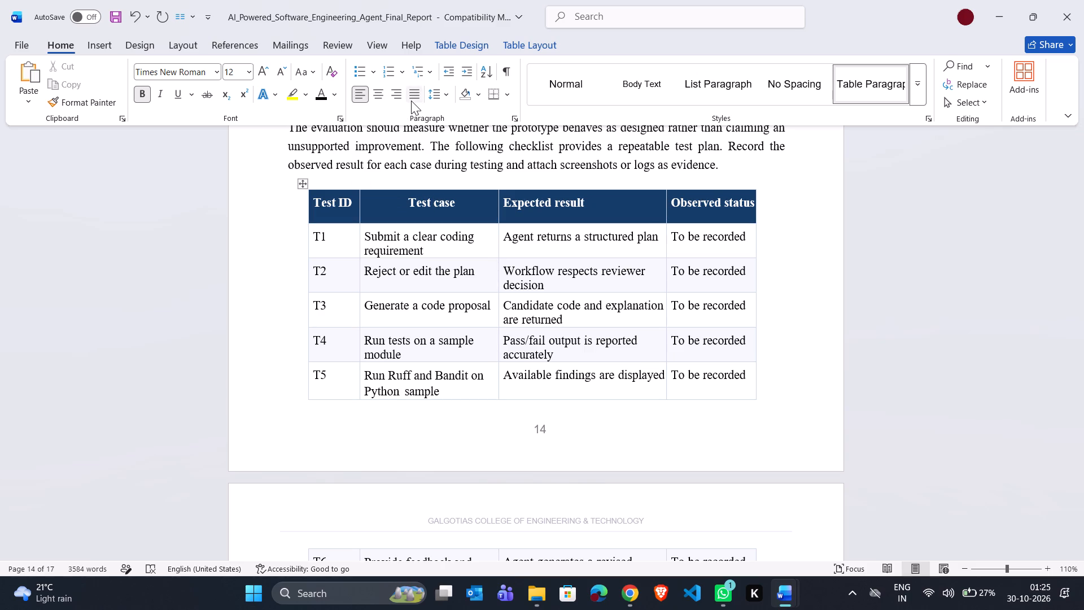
left_click(411, 101)
left_click_drag(590, 203, 506, 201)
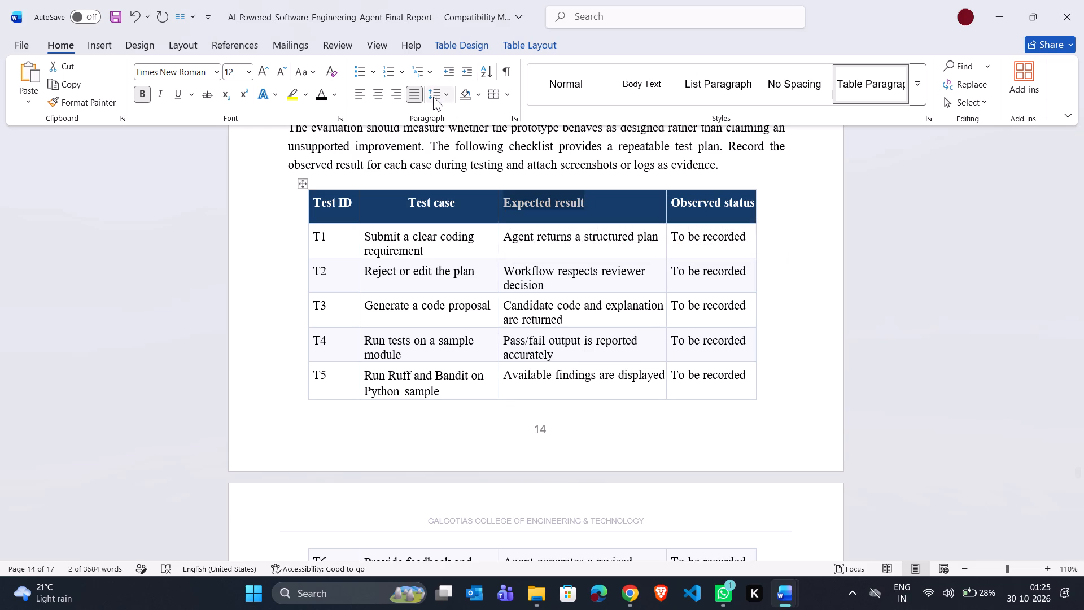
left_click(384, 93)
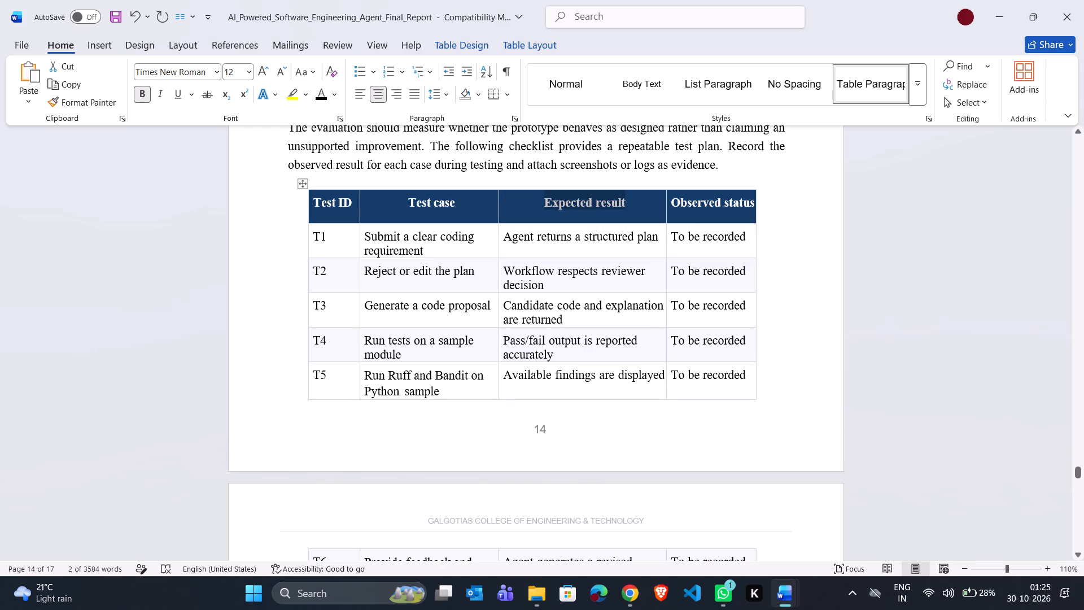
left_click(281, 205)
left_click(833, 306)
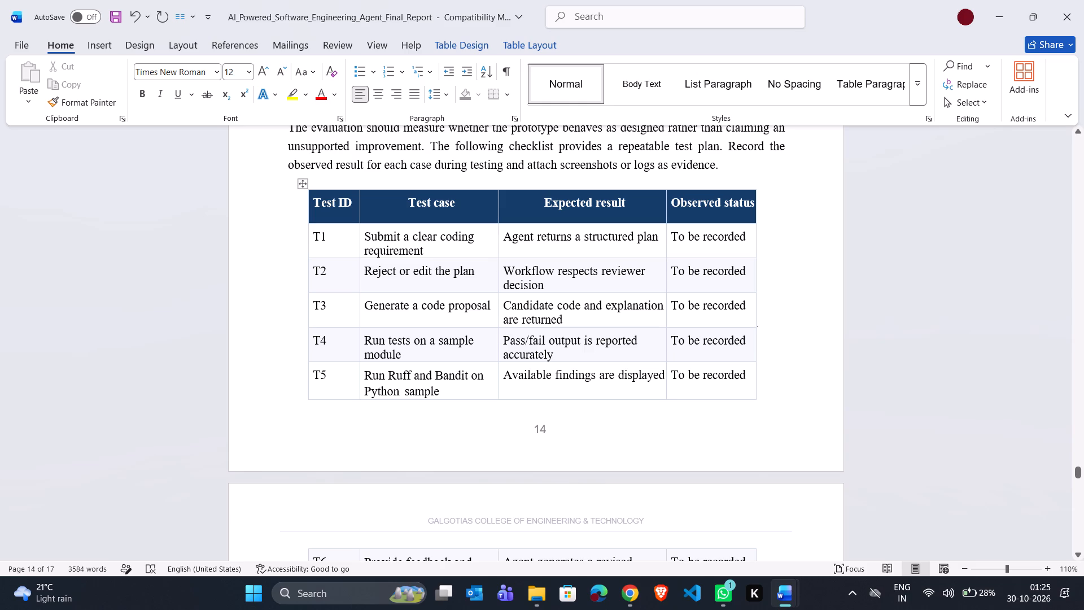
Widen the Observed status column slightly by extending the evaluation checklist table's right edge outward.
left_click_drag(755, 289, 761, 290)
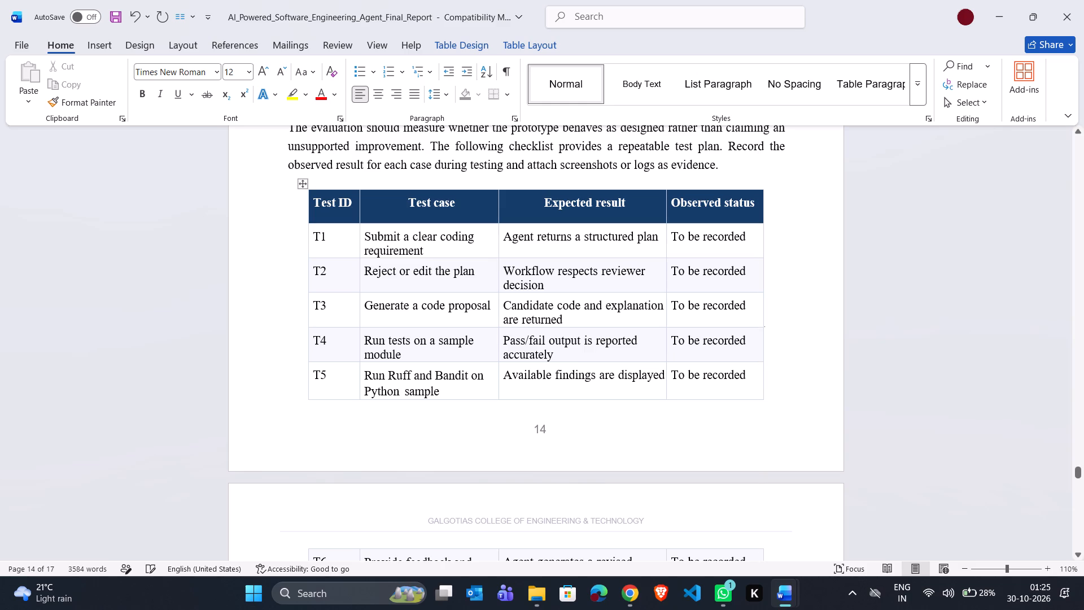
left_click(797, 342)
Set the chapter 5 heading text "CONCLUSION AND FUTURE SCOPE" to 14 points.
scroll(607, 454, "down", 1)
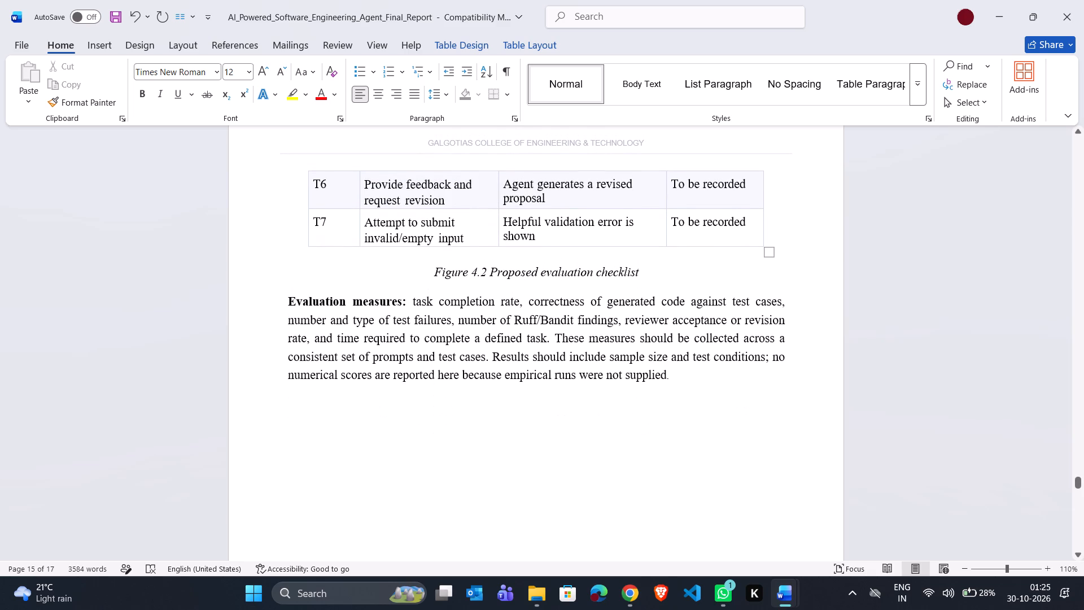
scroll(541, 489, "down", 1)
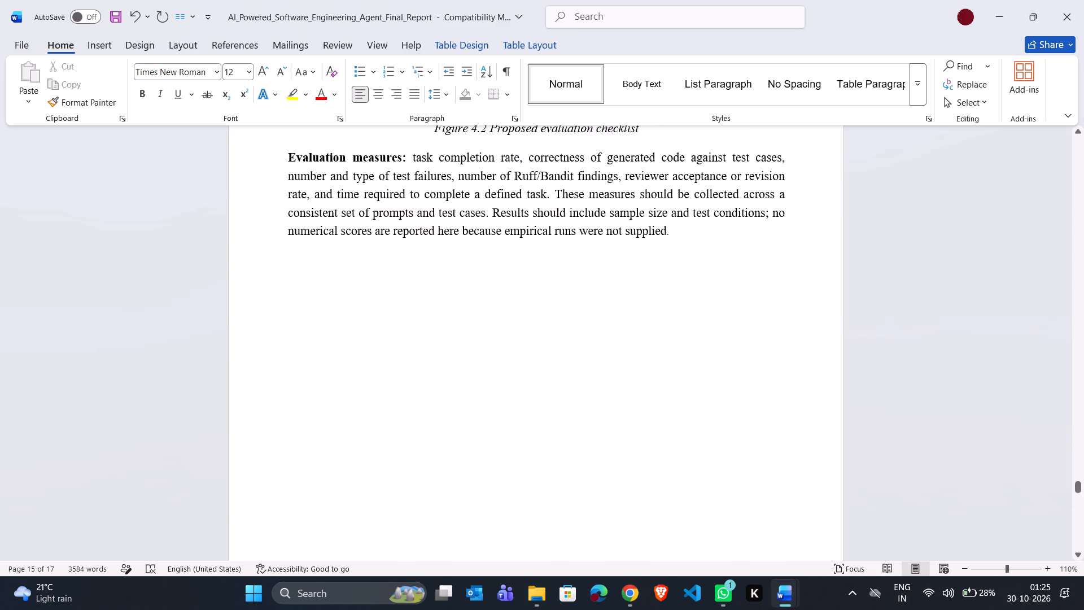
scroll(541, 489, "down", 3)
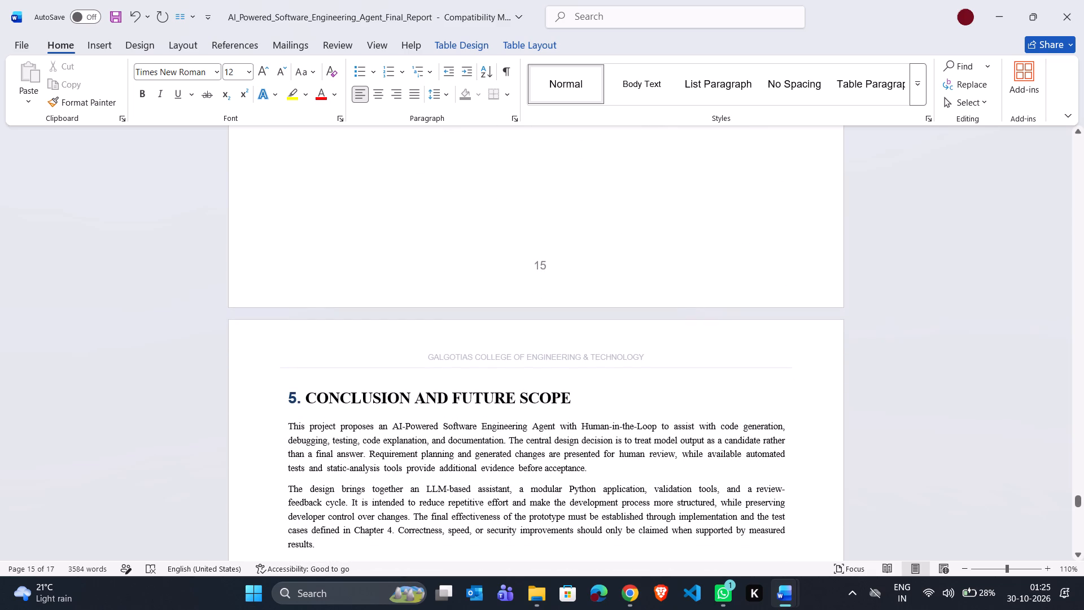
left_click_drag(576, 402, 309, 378)
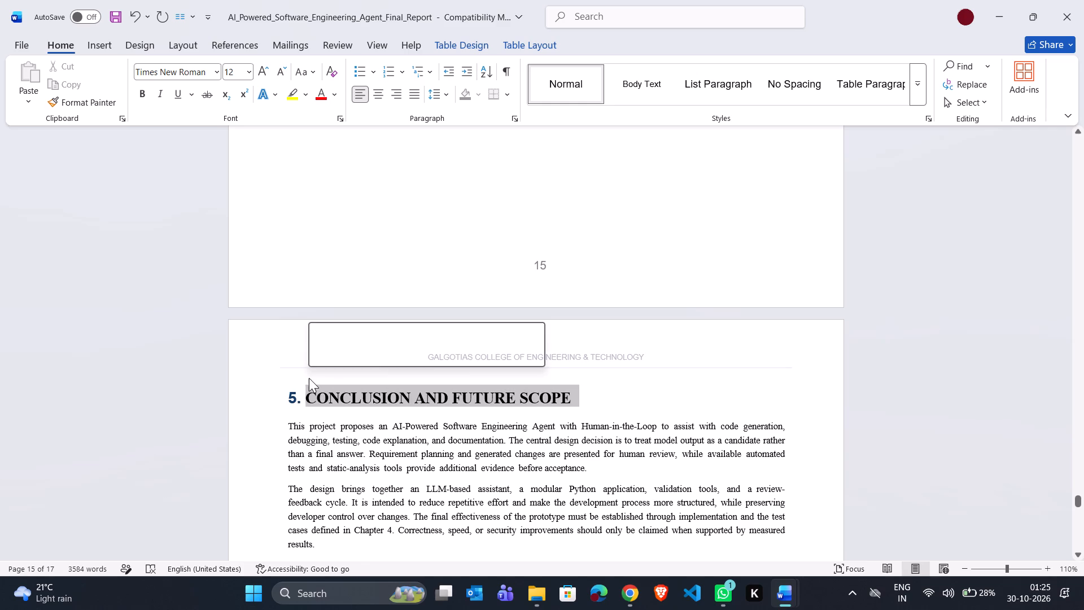
left_click(238, 72)
left_click(251, 73)
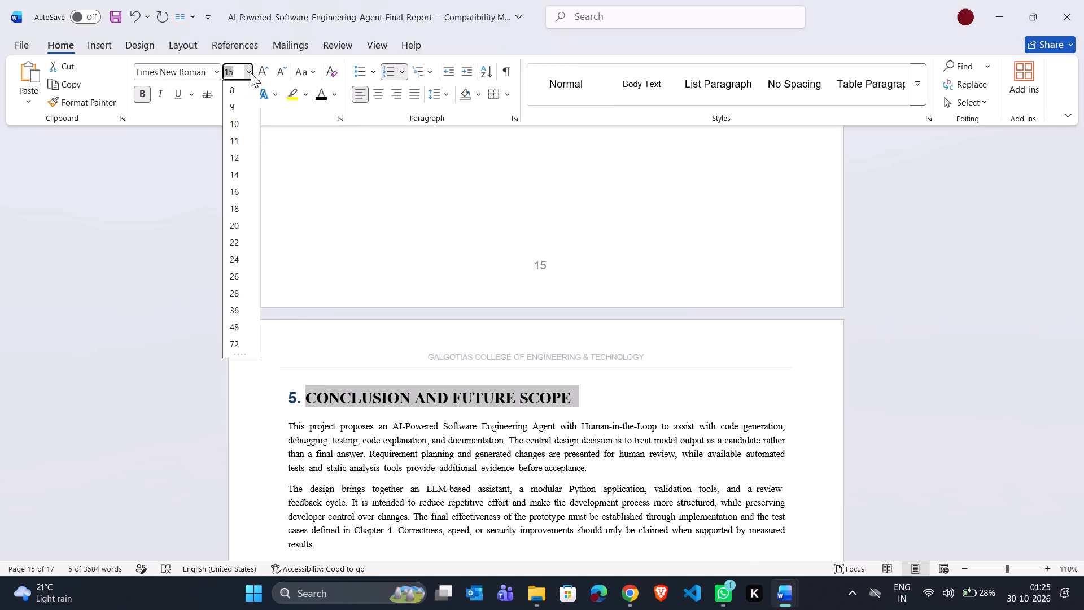
left_click(231, 173)
left_click(398, 245)
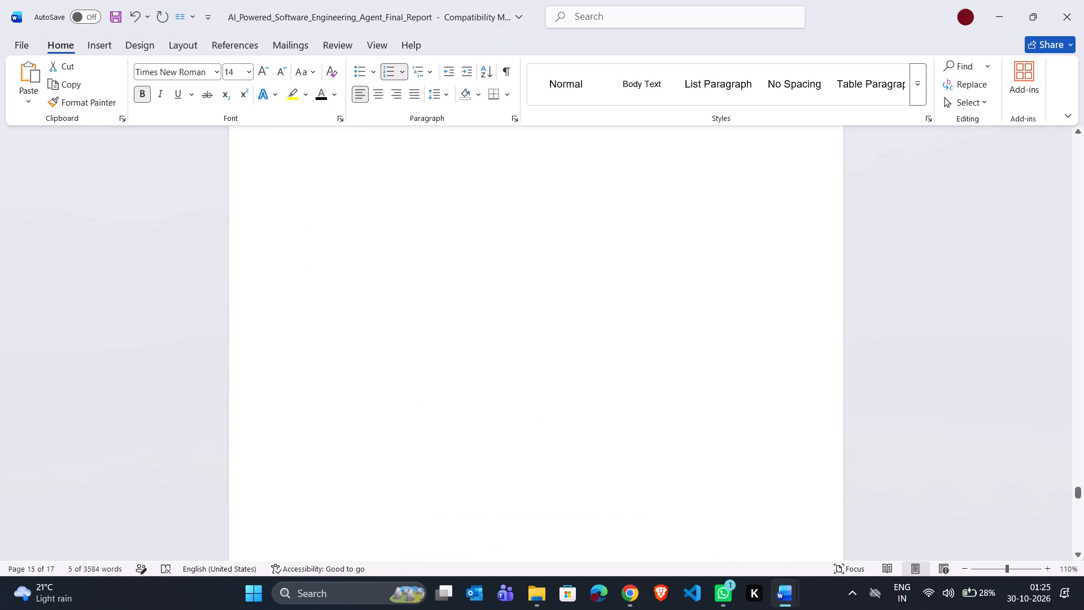
Set all chapter 5 body text, from "This project proposes" through the Final conclusion paragraph, to 12 points.
scroll(419, 379, "down", 3)
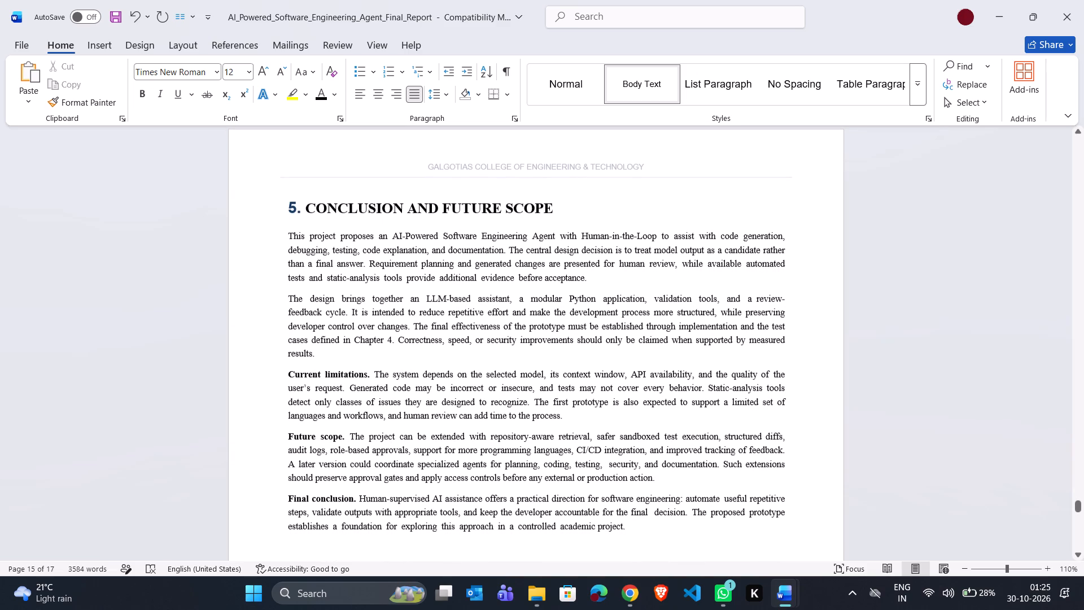
left_click_drag(289, 235, 578, 470)
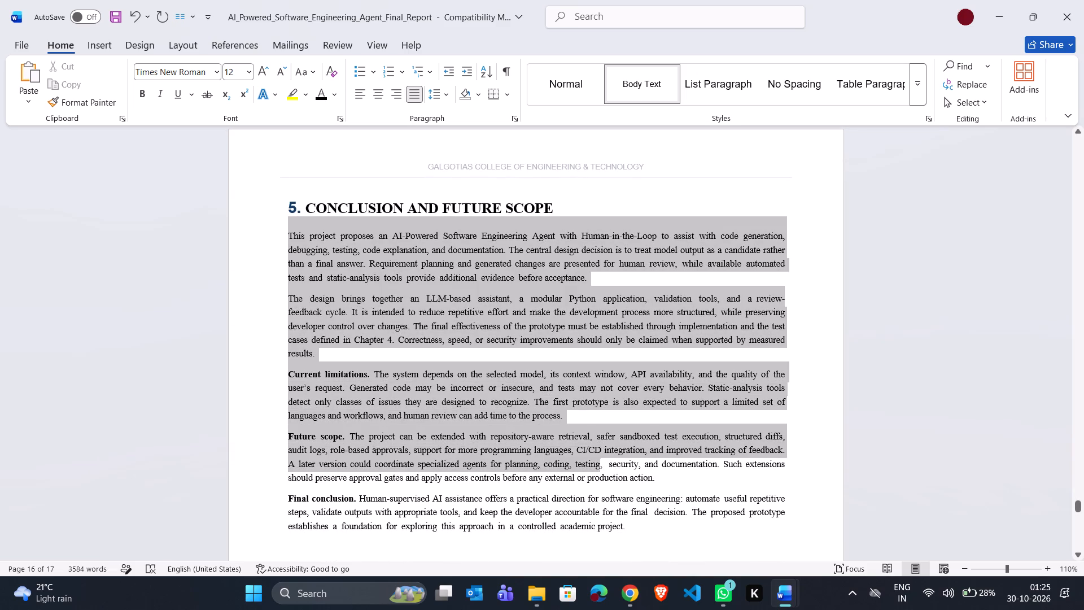
left_click_drag(578, 470, 620, 426)
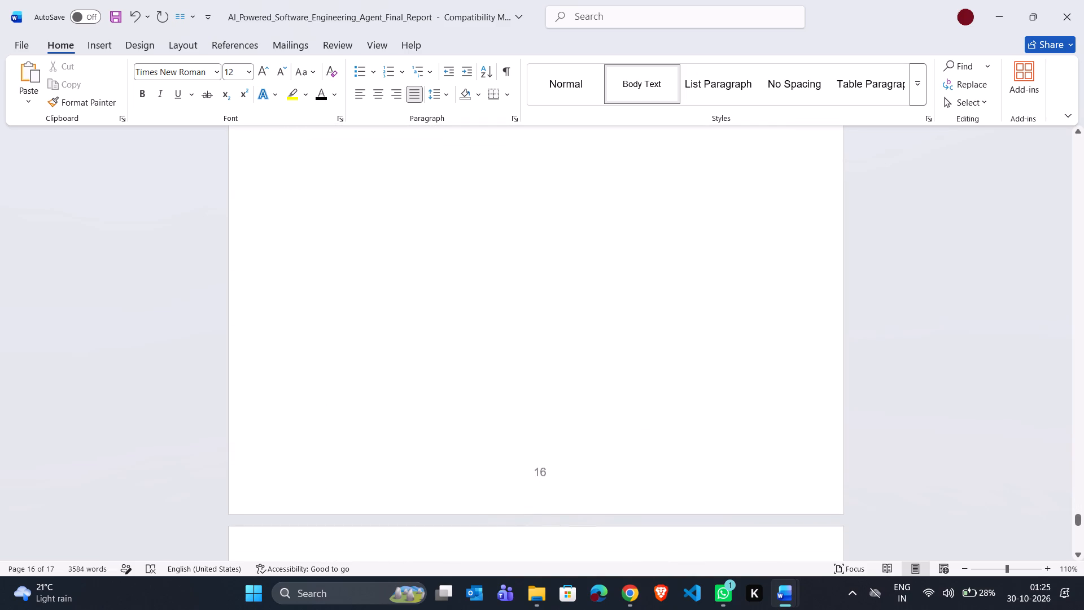
left_click_drag(620, 426, 798, 520)
left_click(251, 70)
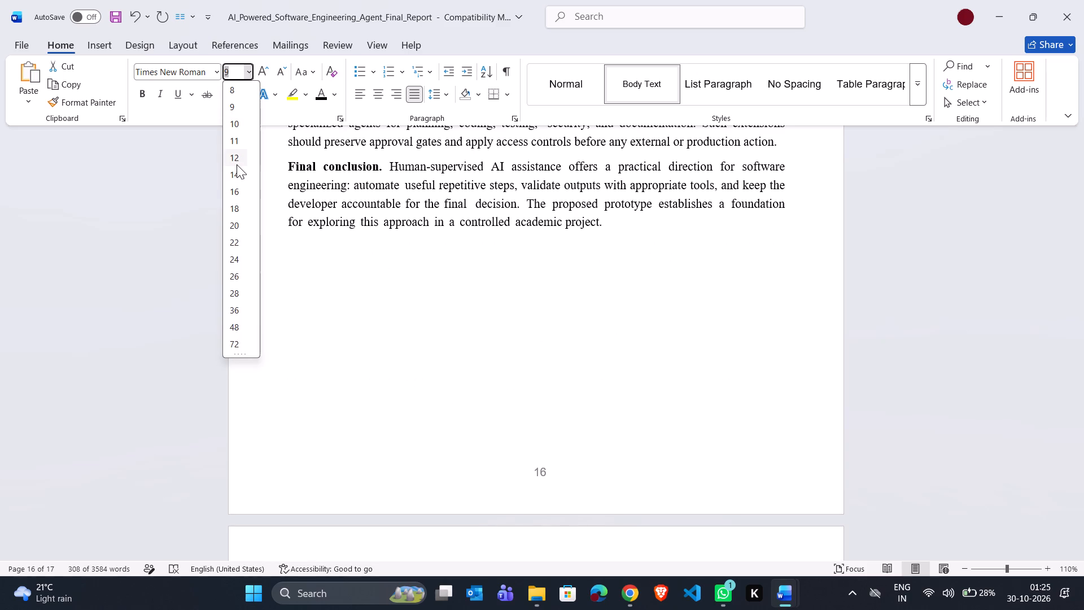
left_click(237, 164)
left_click(399, 377)
Set the "REFERENCES" heading text to 12 points.
scroll(496, 421, "down", 3)
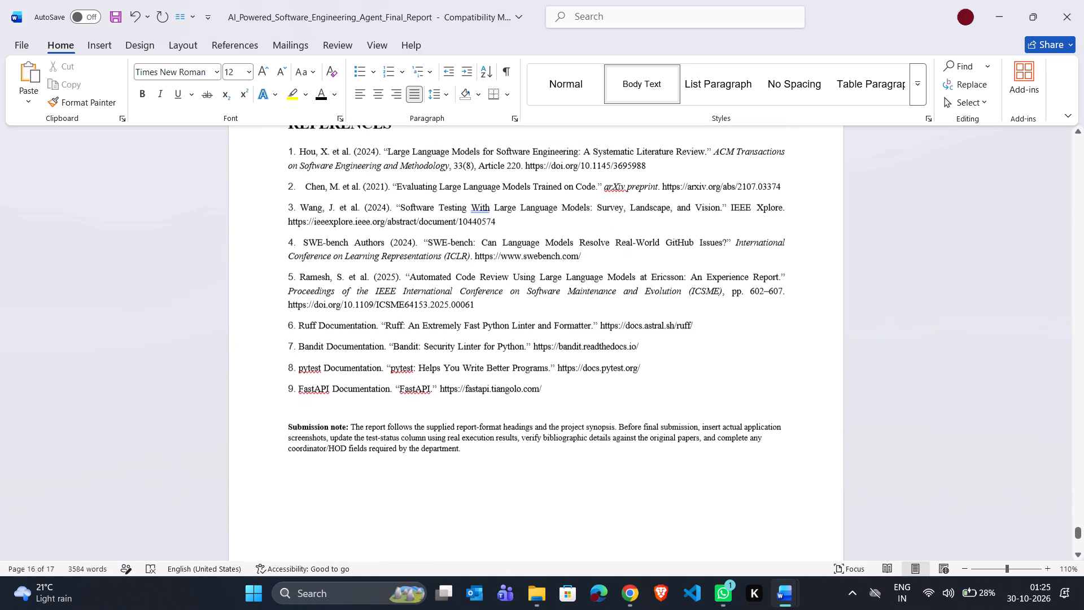
scroll(496, 421, "down", 1)
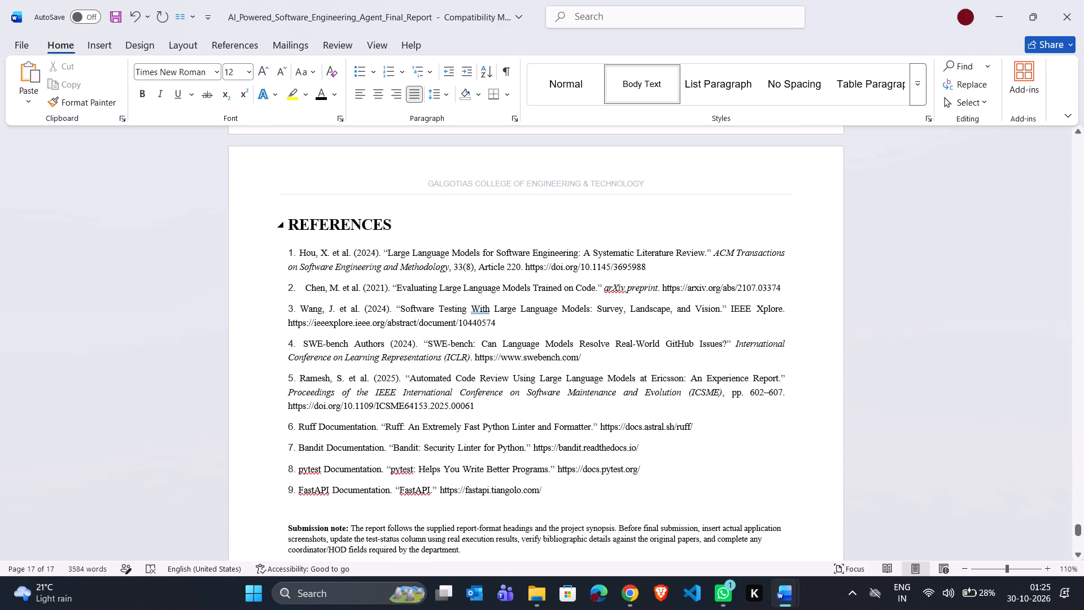
left_click_drag(289, 229, 396, 232)
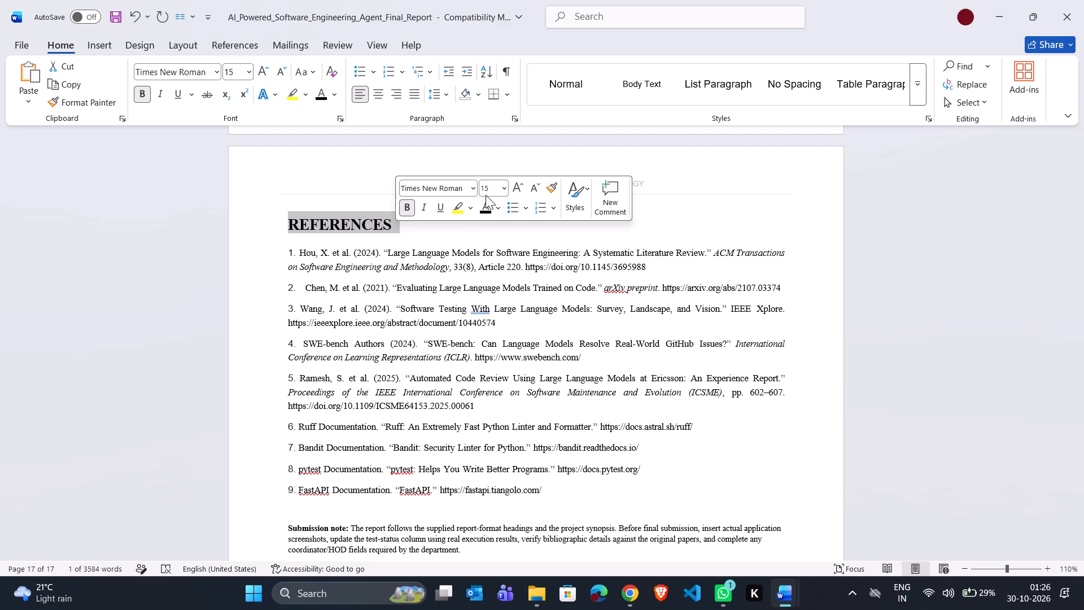
left_click(507, 189)
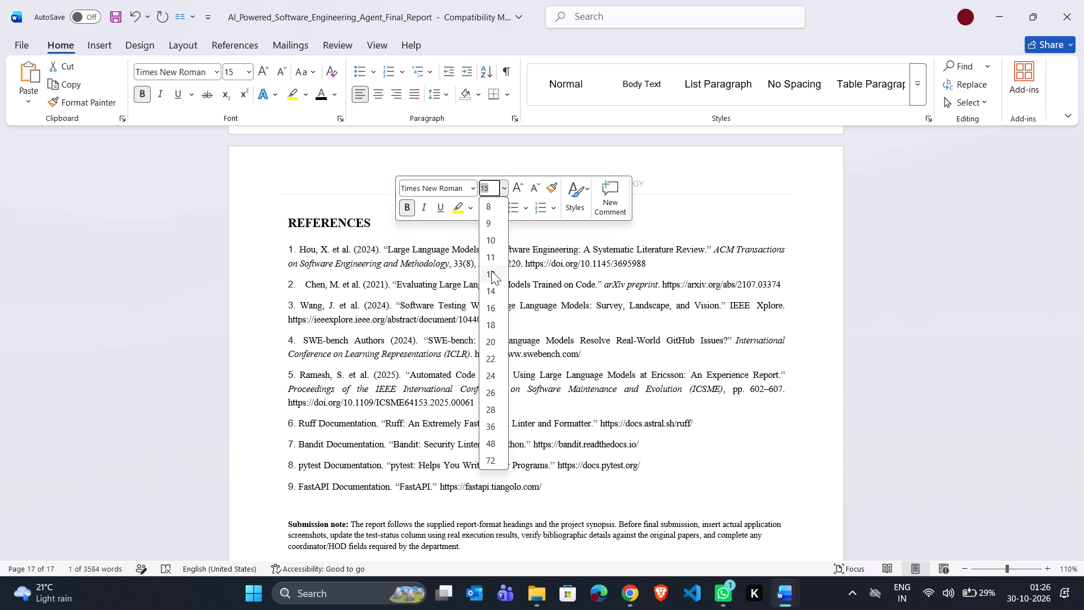
left_click(491, 271)
left_click(645, 240)
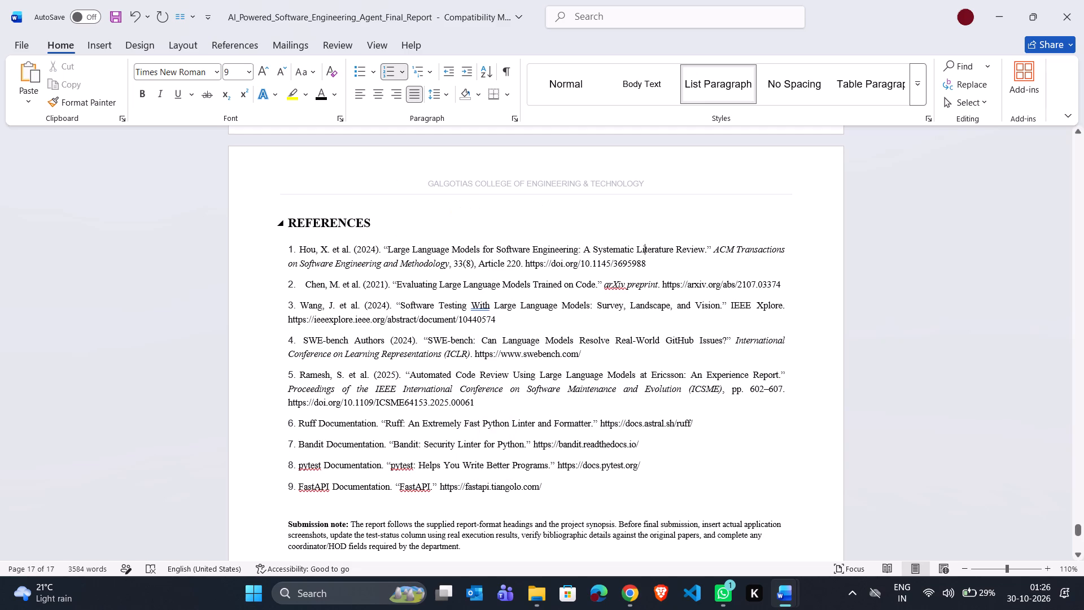
Set the text of all nine reference entries and the Submission note paragraph to 12 points.
left_click(290, 249)
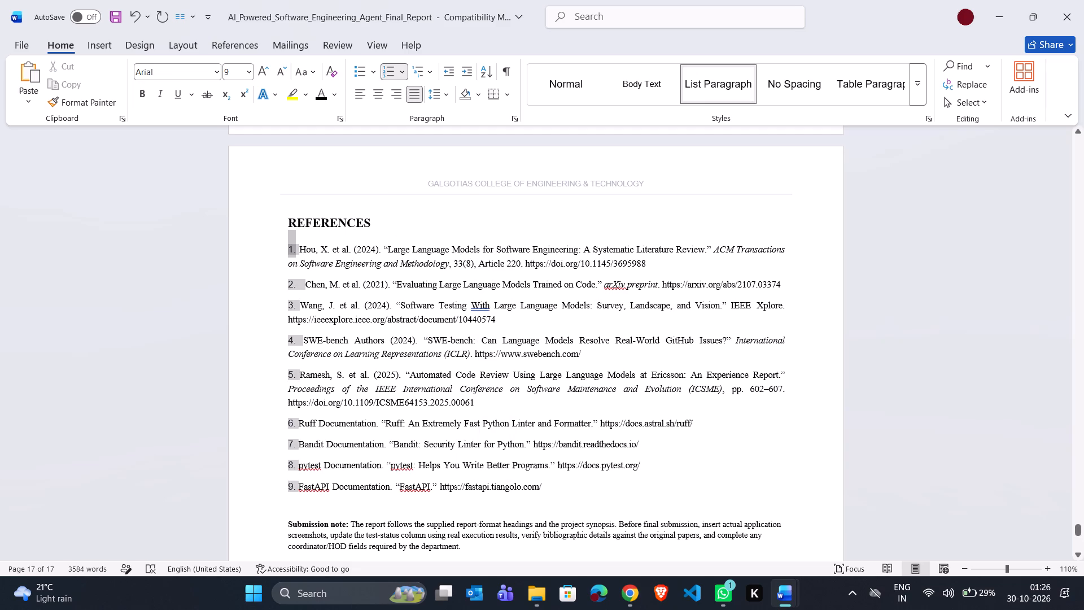
left_click(731, 495)
left_click_drag(298, 249, 311, 252)
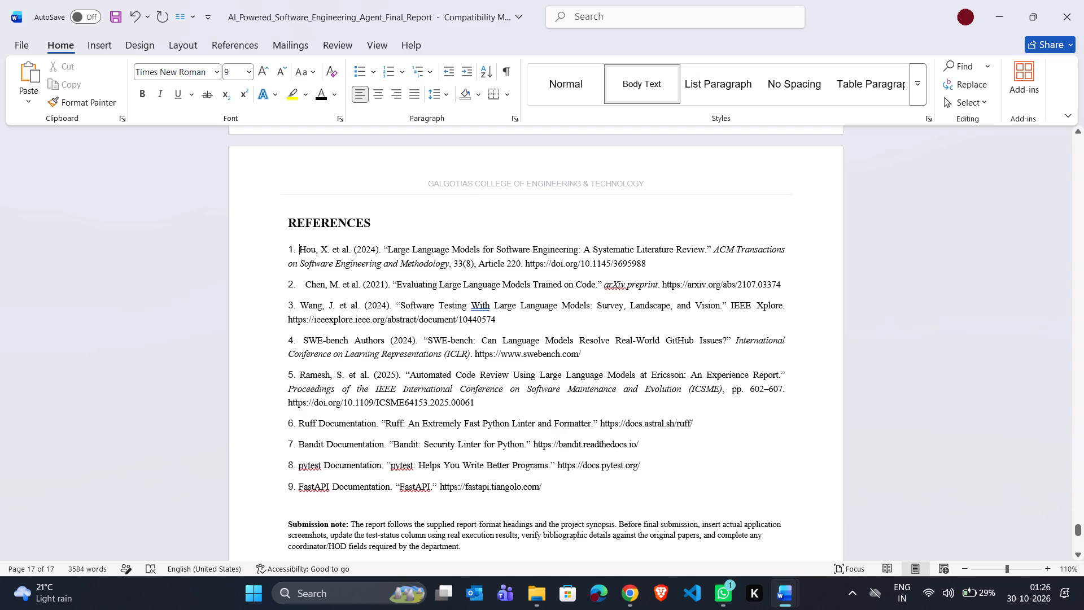
left_click_drag(311, 252, 502, 581)
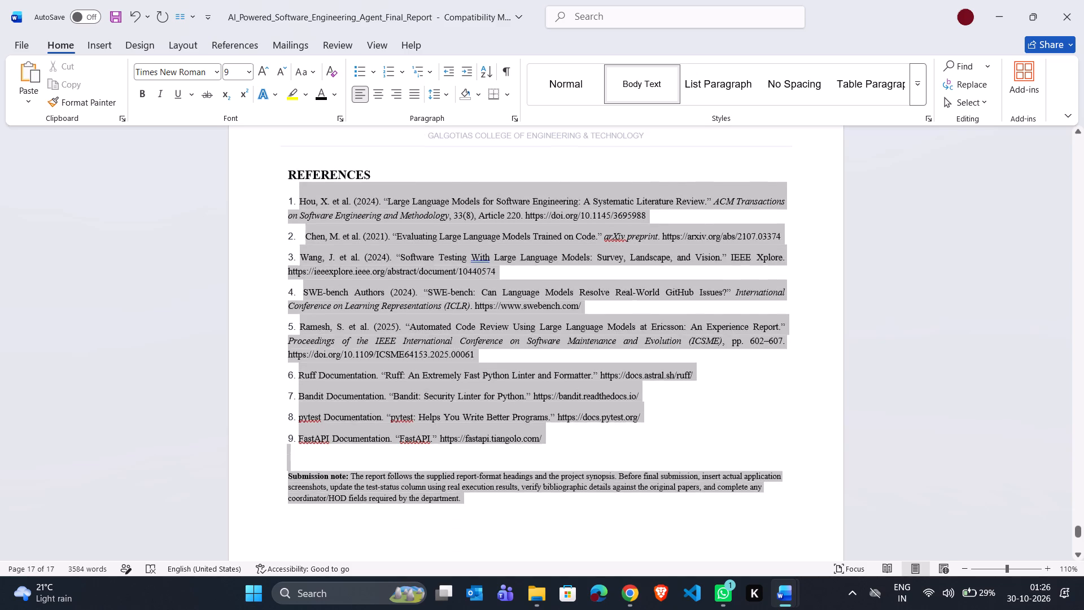
left_click_drag(502, 581, 499, 609)
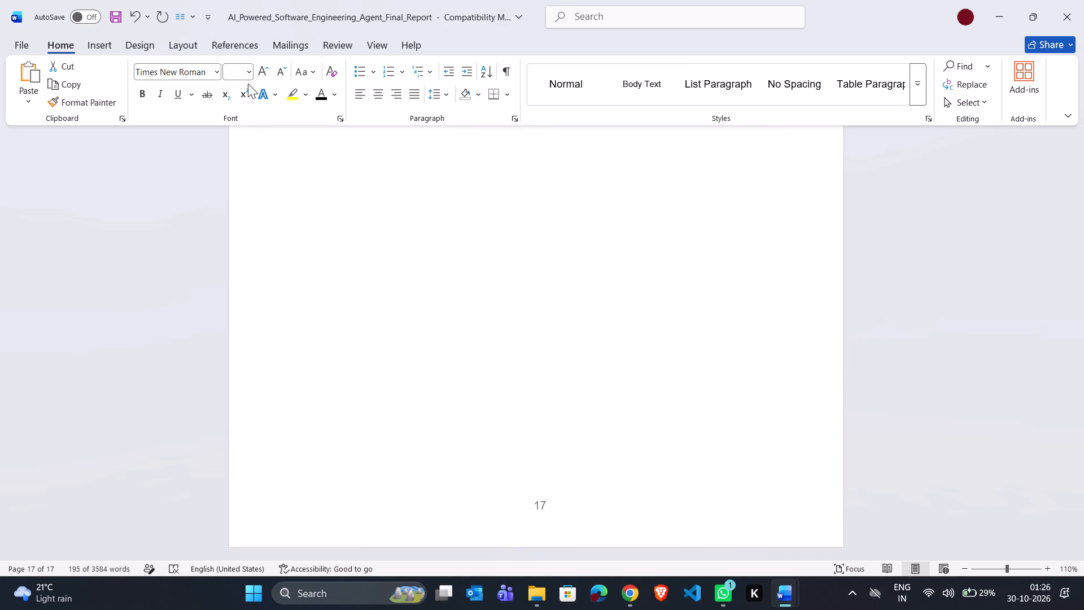
left_click(248, 76)
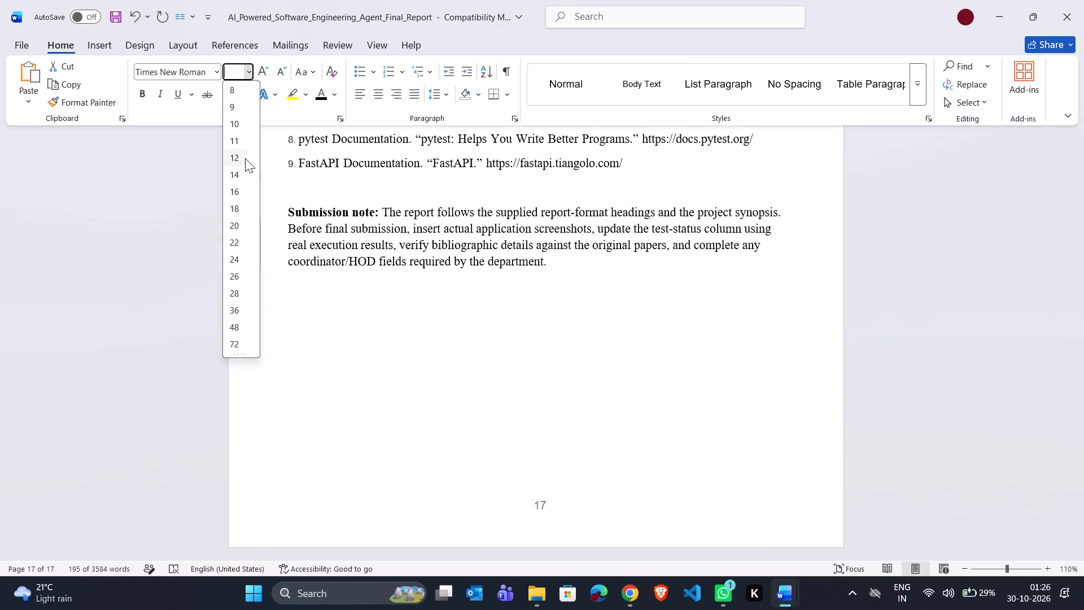
left_click(245, 158)
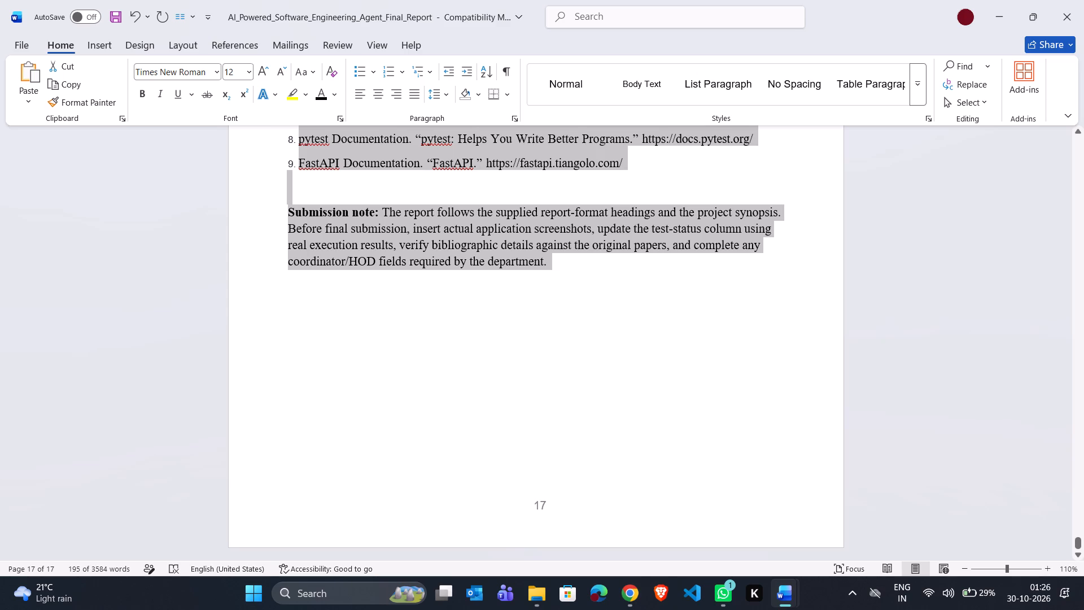
left_click(430, 373)
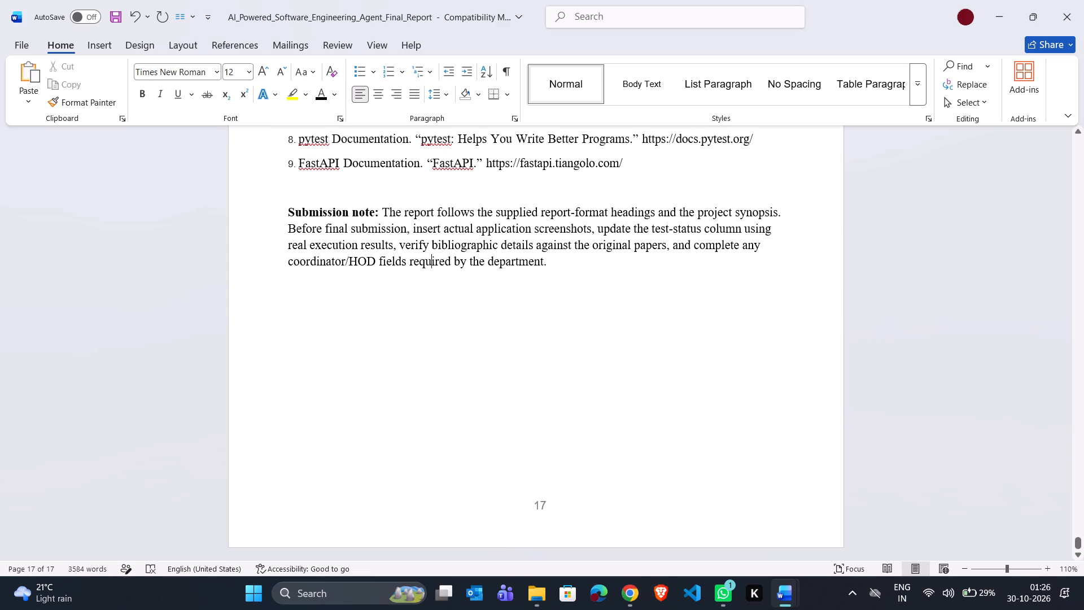
Delete the "Submission note" paragraph below the reference list.
left_click(561, 268)
left_click_drag(551, 262, 303, 213)
key("BackSpace")
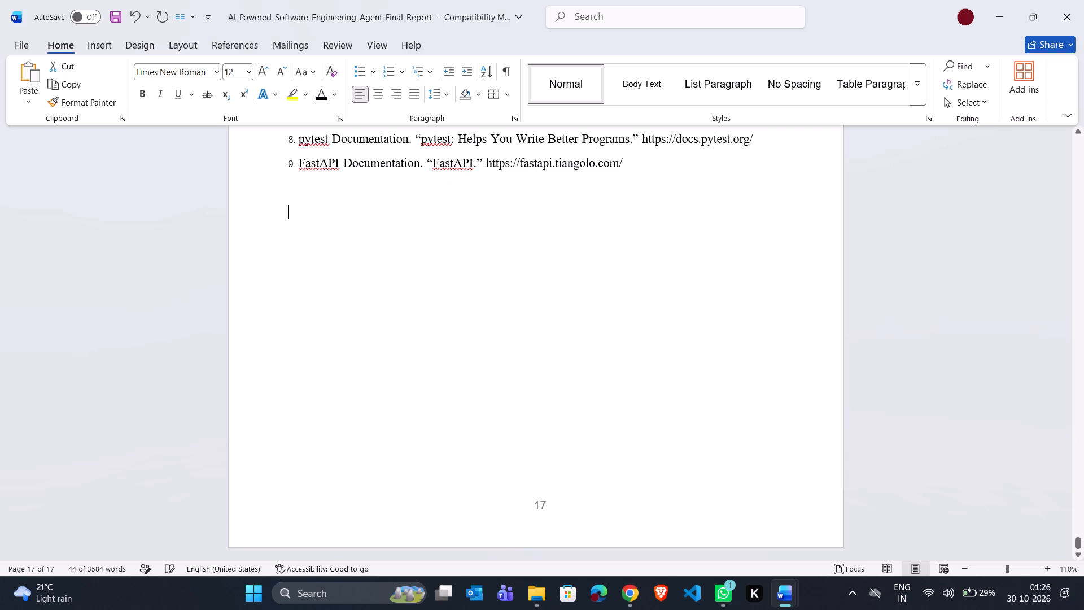
Justify all the reference entries, from the Hou et al. entry through the FastAPI Documentation entry.
scroll(303, 213, "up", 2)
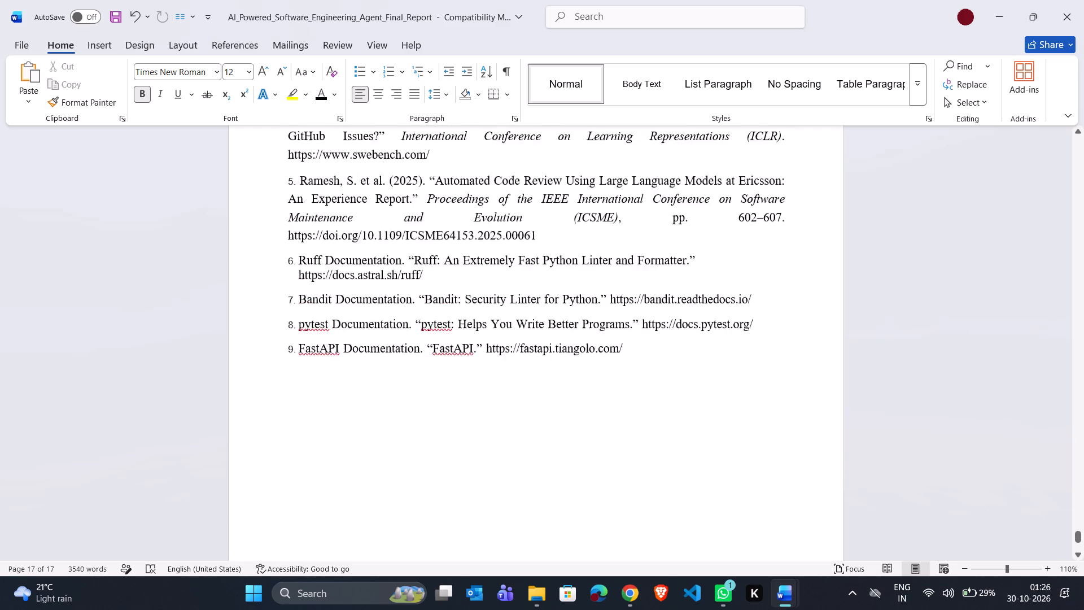
scroll(303, 213, "up", 2)
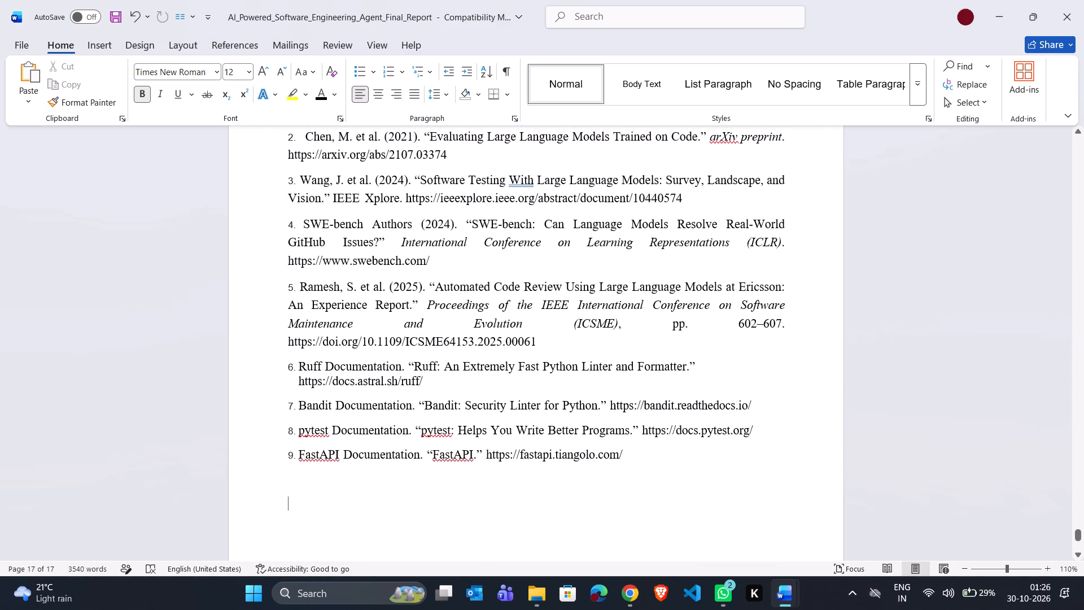
left_click_drag(637, 467, 421, 299)
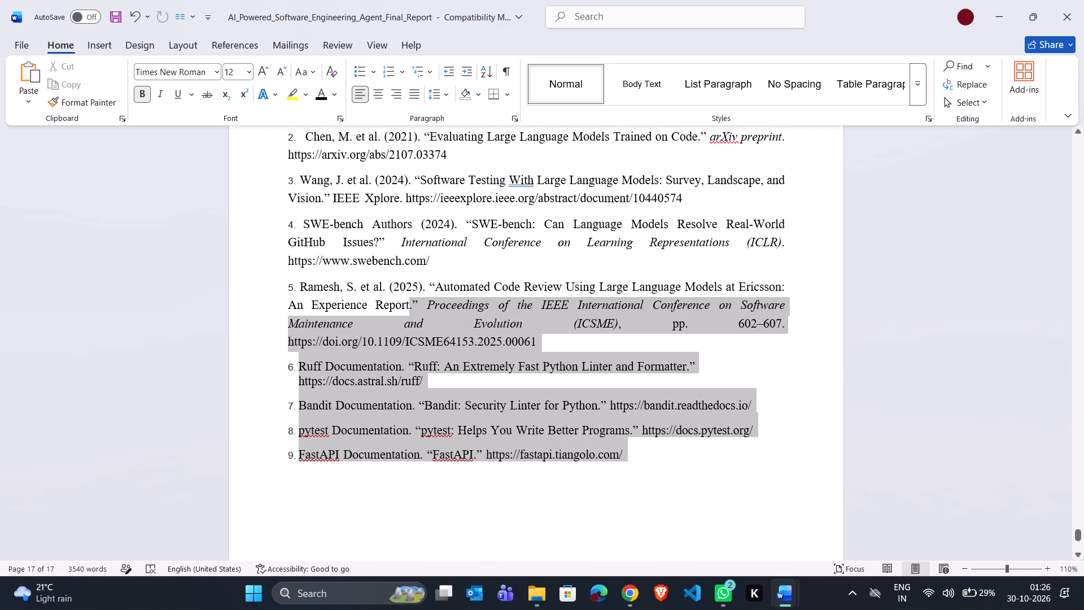
left_click_drag(421, 299, 375, 151)
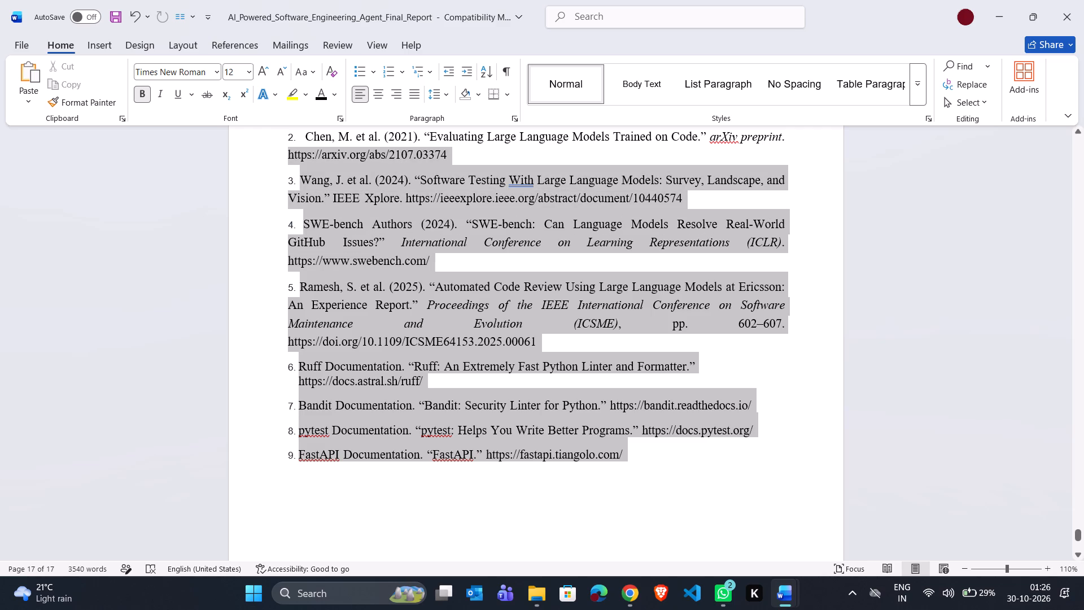
left_click_drag(375, 151, 300, 329)
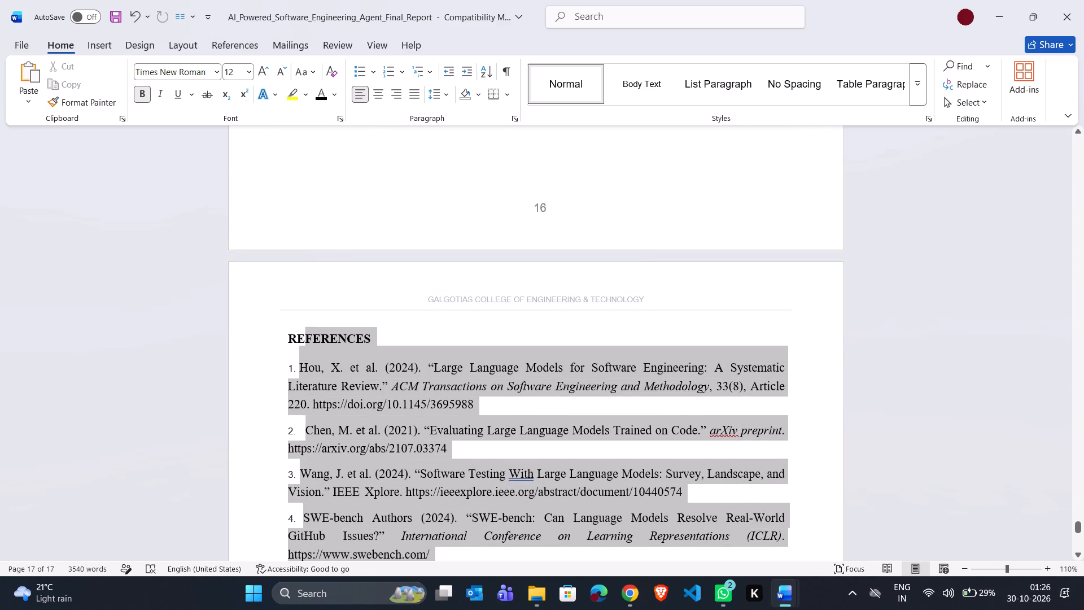
left_click_drag(300, 329, 286, 374)
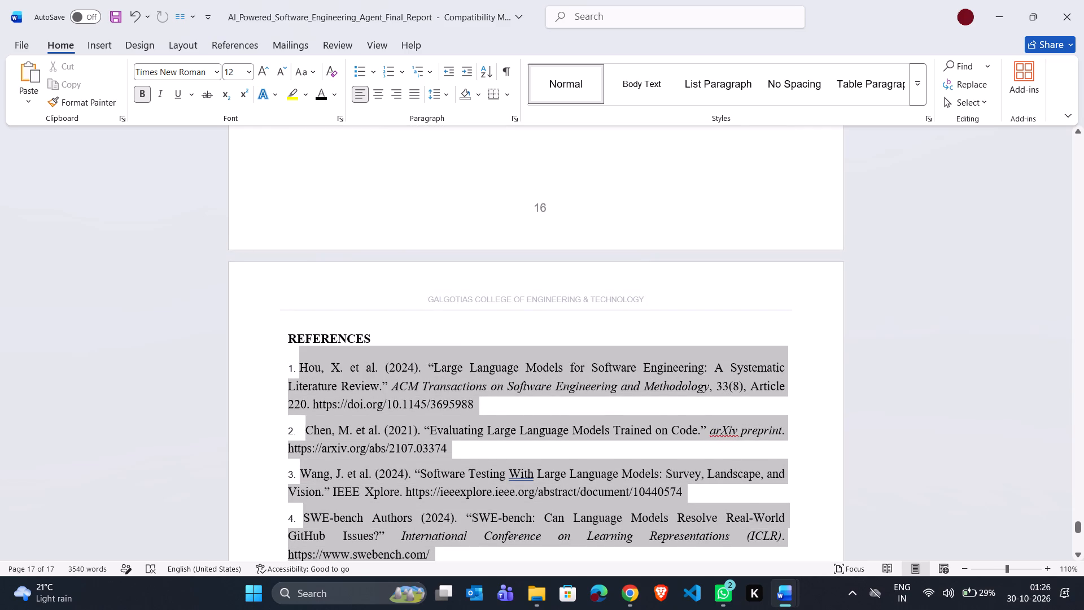
left_click_drag(286, 374, 290, 372)
left_click(412, 99)
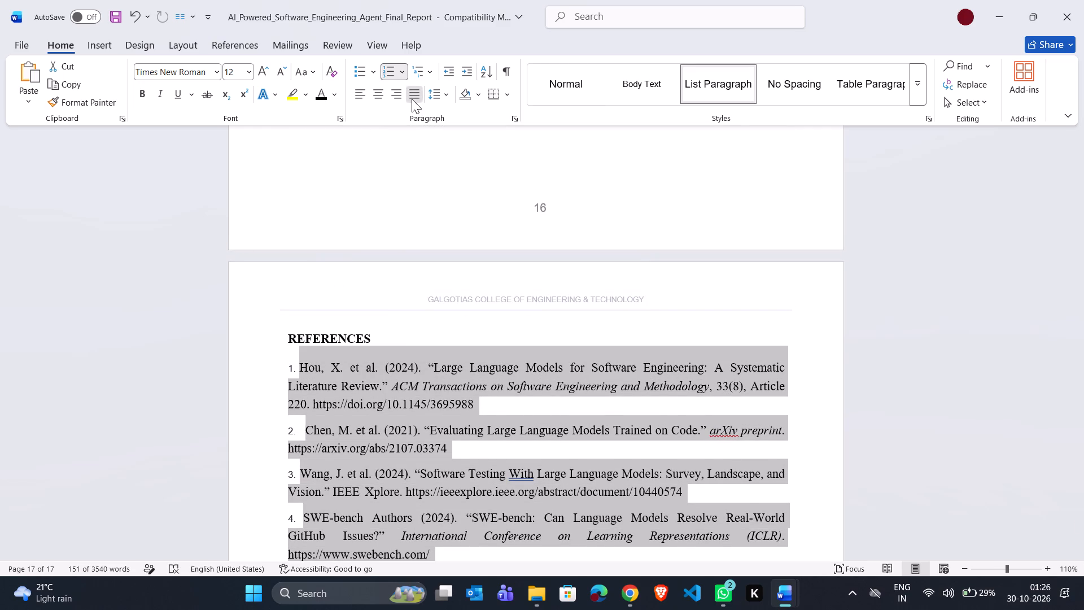
left_click(412, 99)
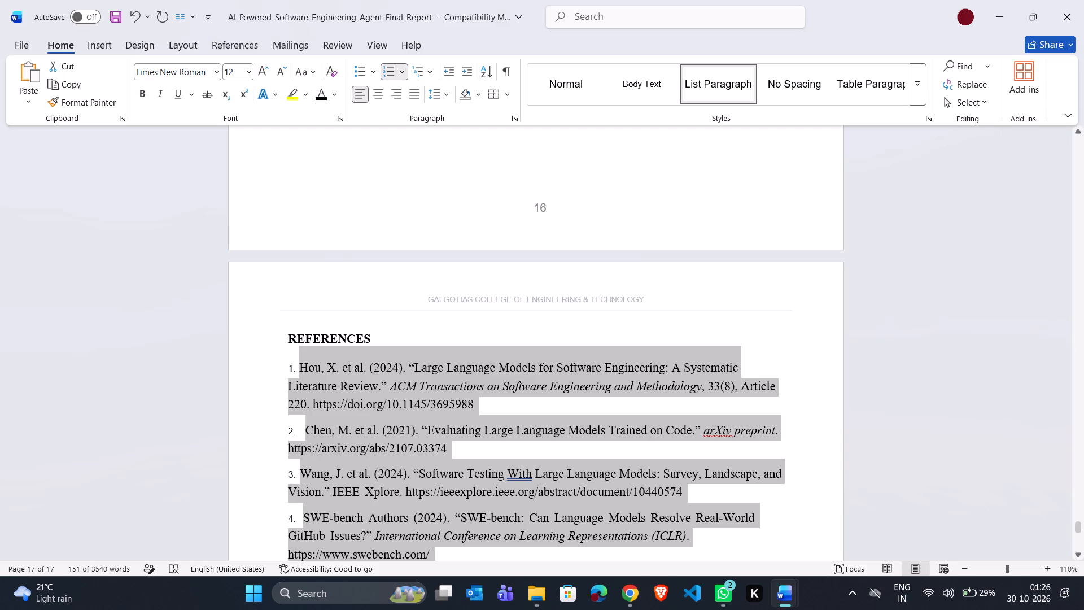
left_click(414, 93)
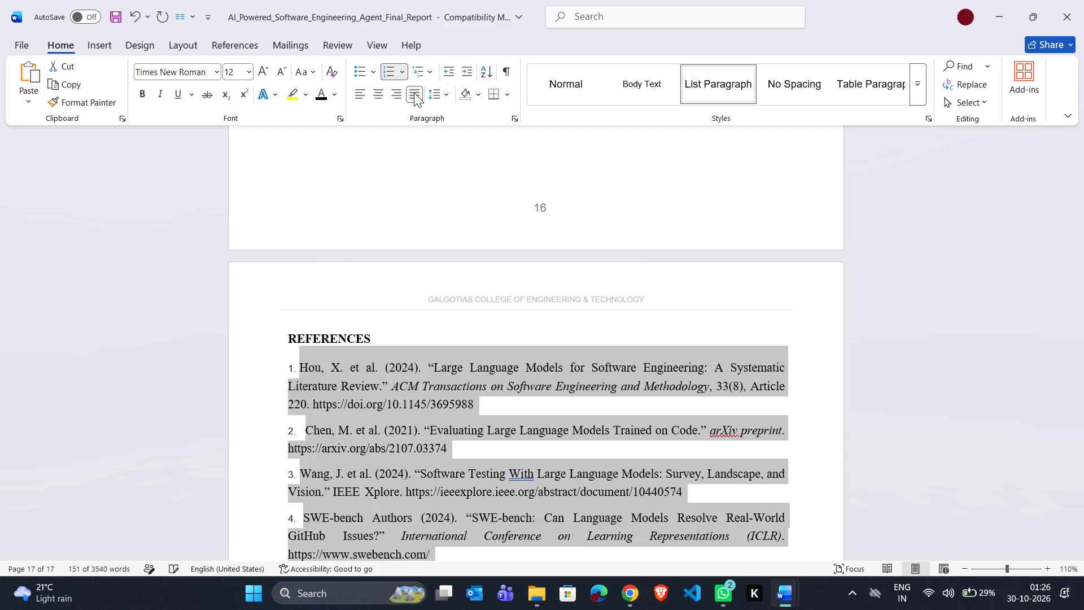
left_click(366, 290)
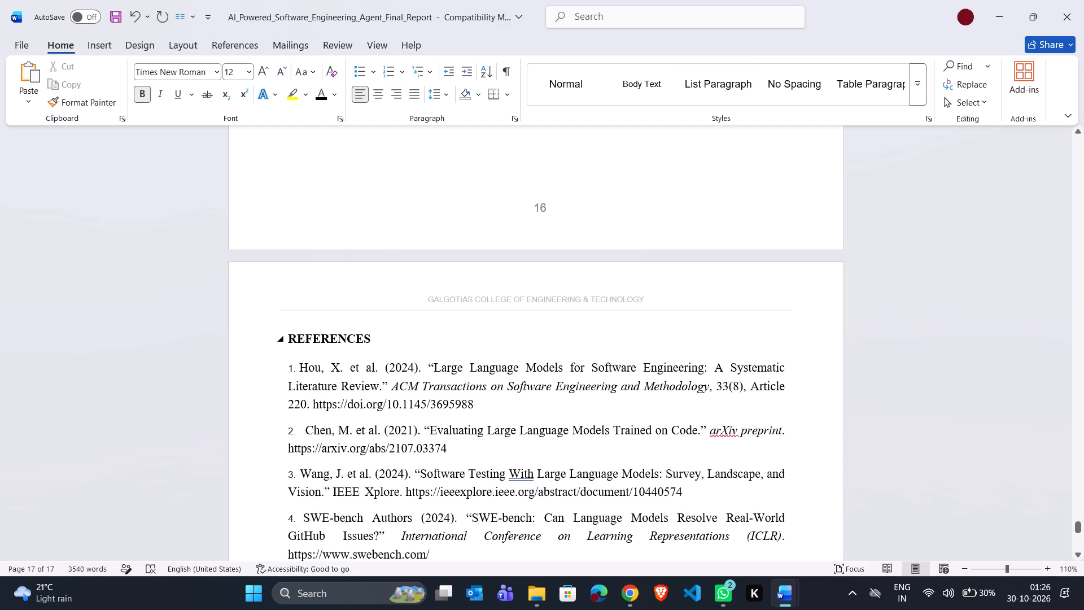
Center the "REFERENCES" heading on the page.
left_click_drag(377, 342, 292, 333)
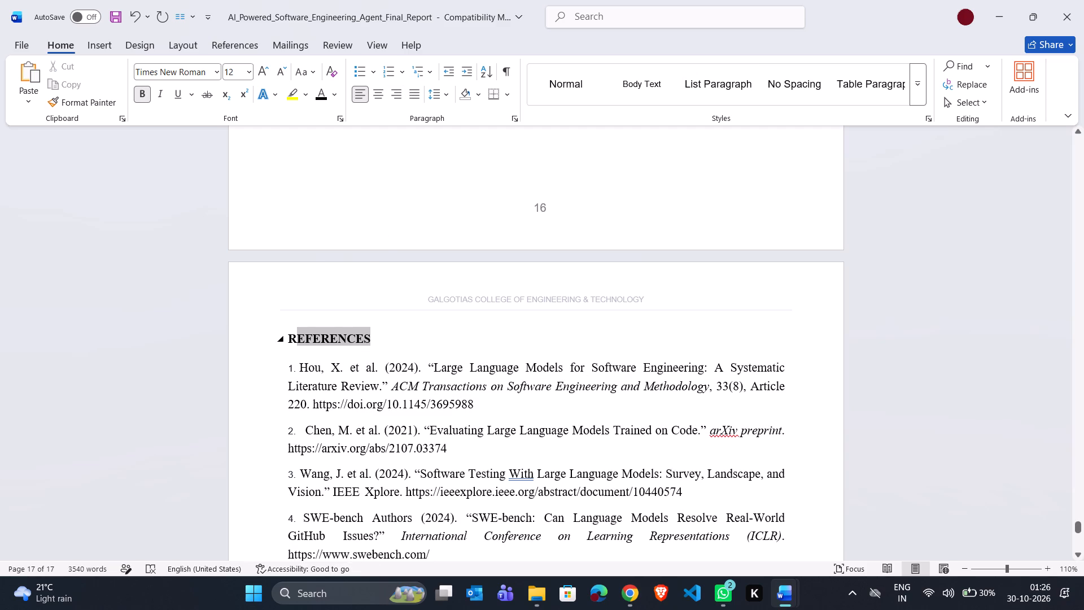
left_click_drag(292, 333, 288, 333)
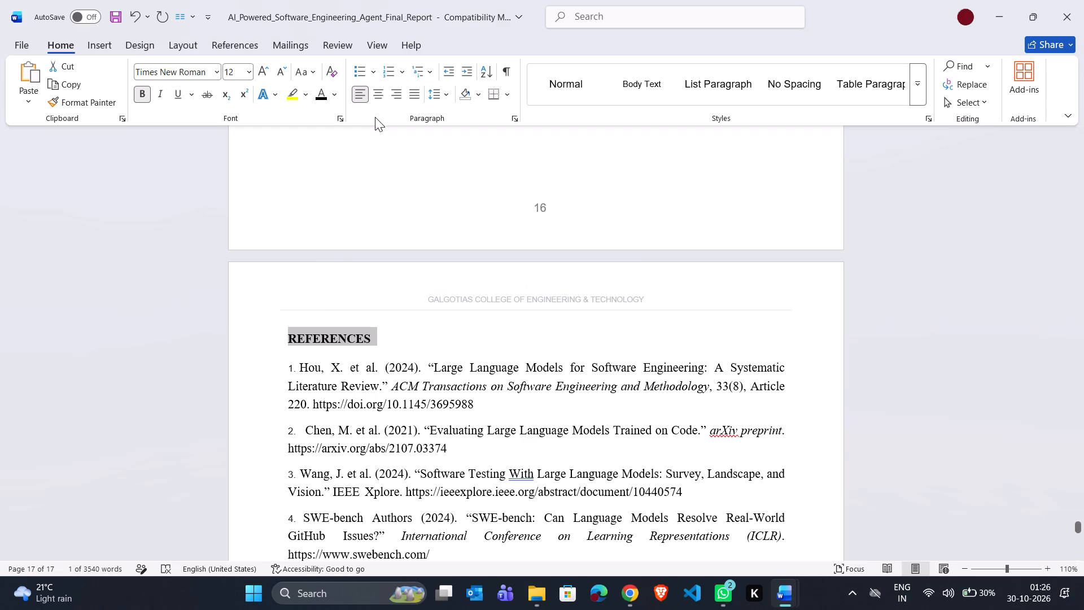
left_click(379, 102)
left_click(395, 221)
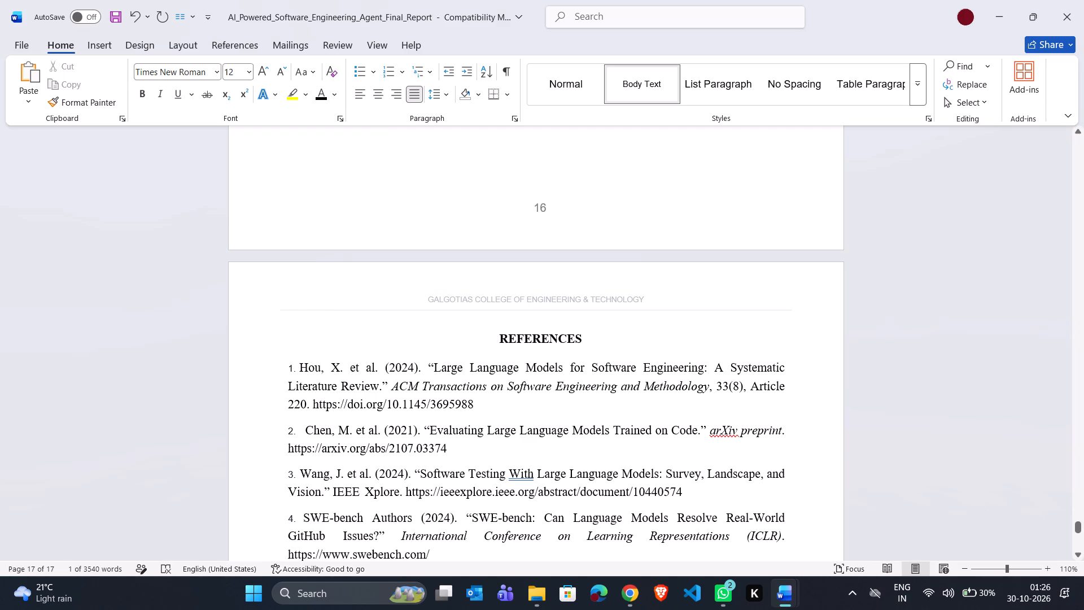
Make the FastAPI address in reference 9 a live hyperlink by breaking the line before it and rejoining it.
scroll(469, 452, "down", 3)
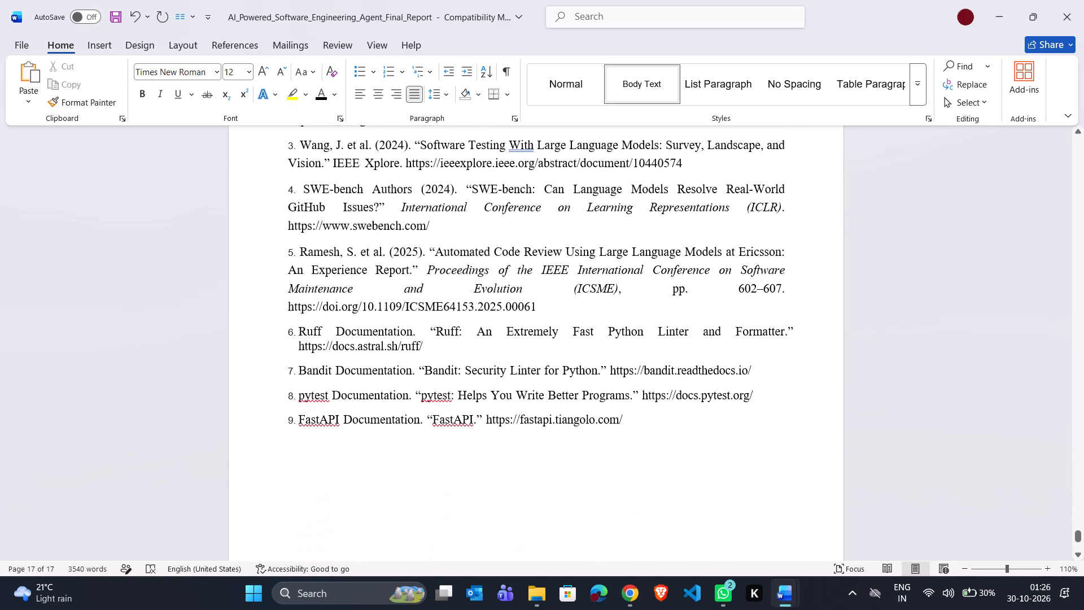
left_click(669, 415)
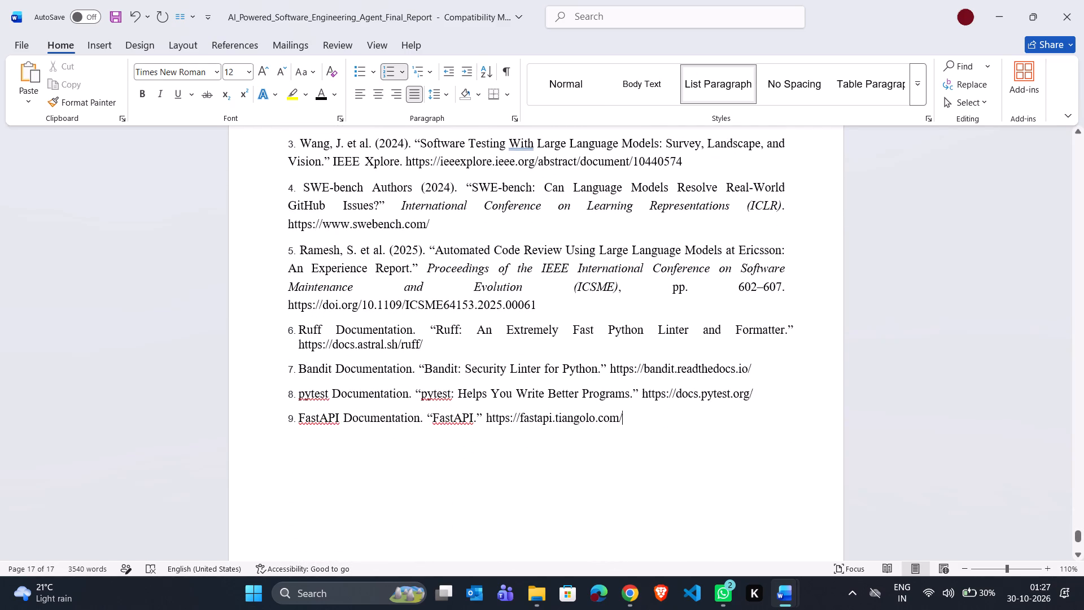
left_click_drag(617, 417, 486, 417)
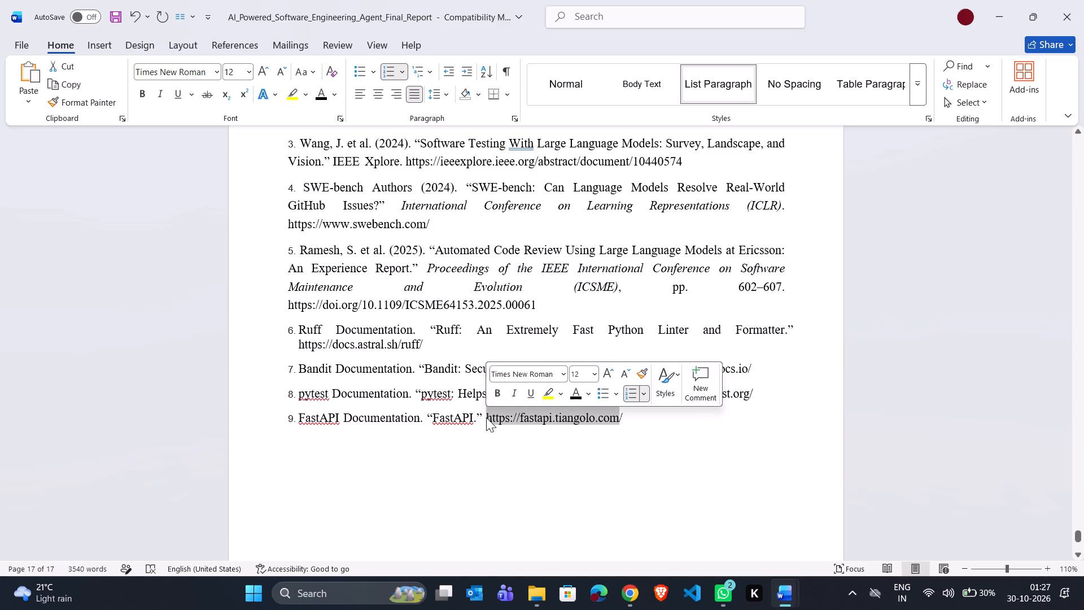
left_click(486, 417)
key("Return")
key("BackSpace")
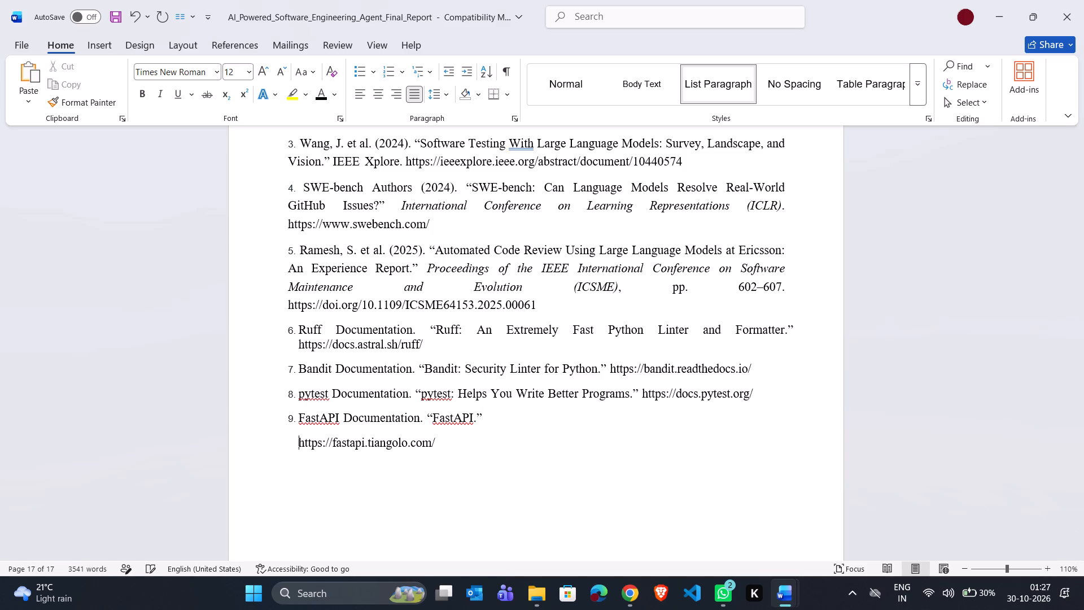
key("BackSpace")
key("BackSpace")
key("BackSpace")
left_click(538, 502)
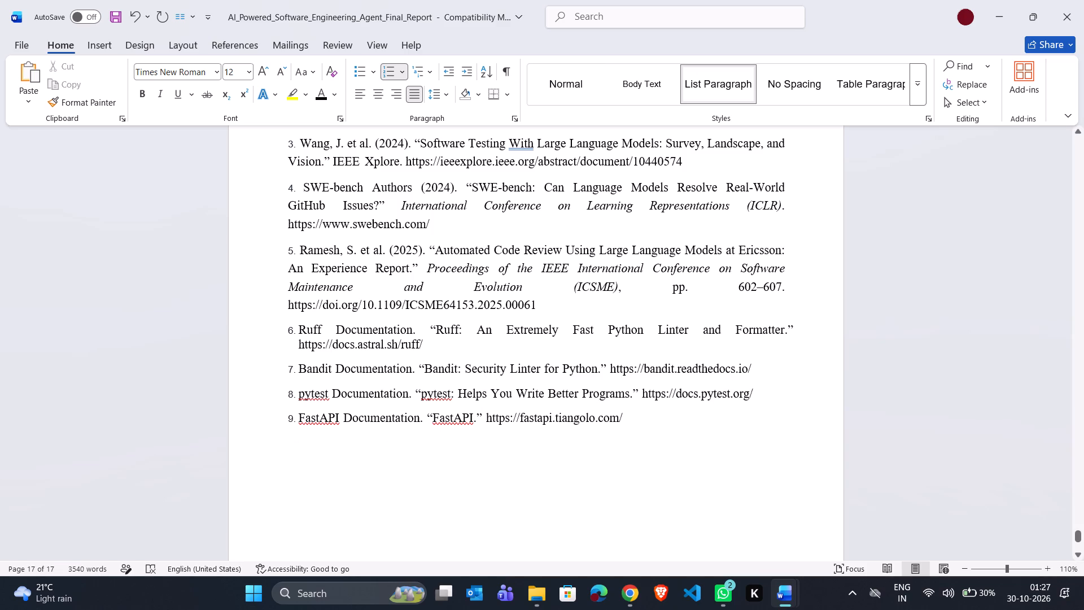
Make the pytest address in reference 8 a live hyperlink by breaking the line before it and rejoining it.
left_click(641, 392)
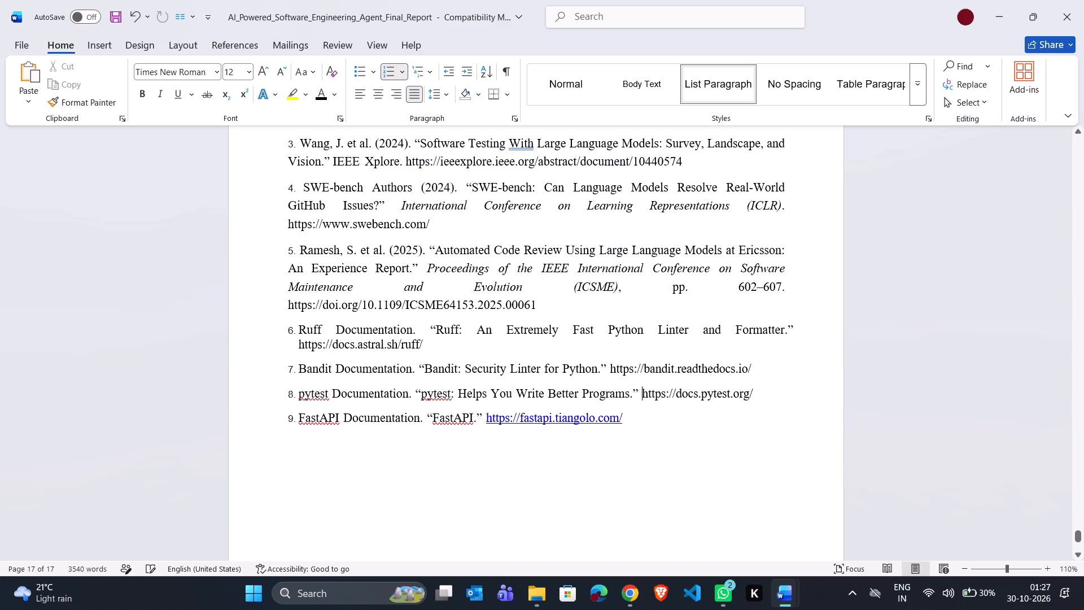
key("Return")
key("BackSpace")
key("BackSpace")
key("BackSpace")
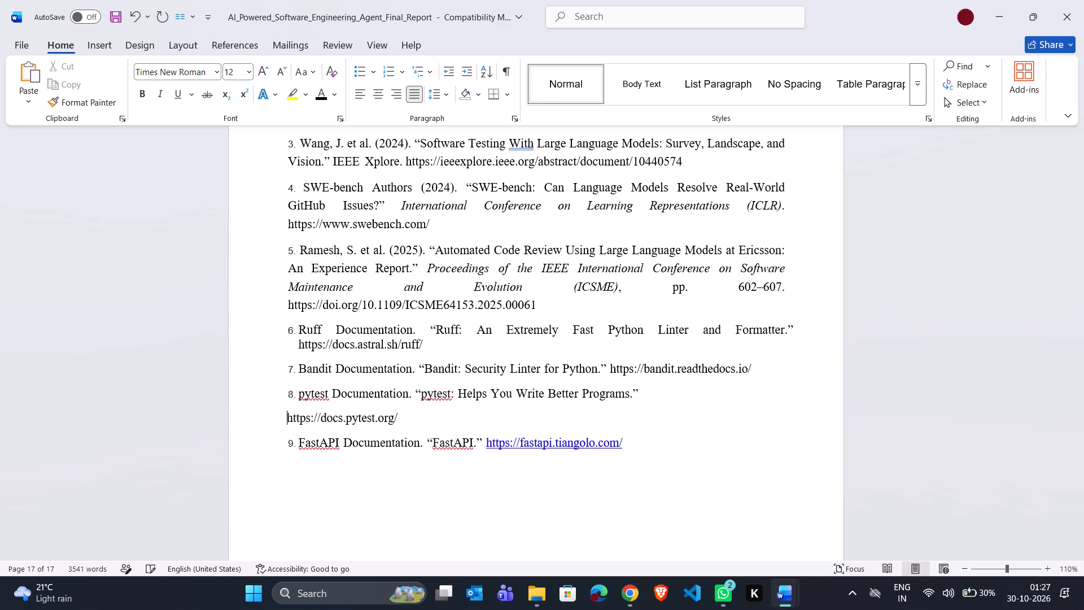
key("BackSpace")
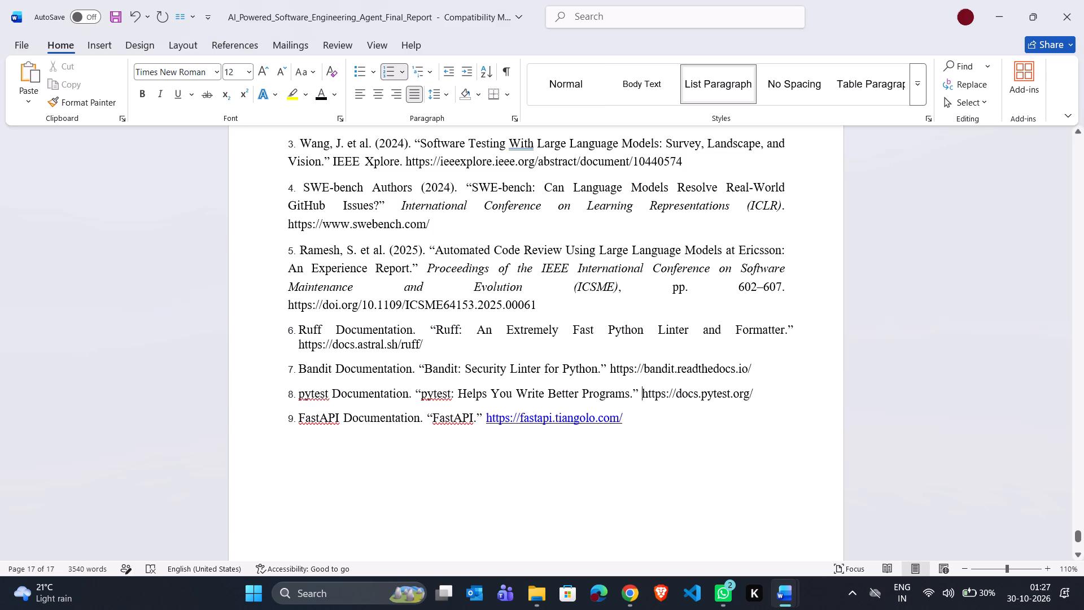
left_click(609, 369)
key("Return")
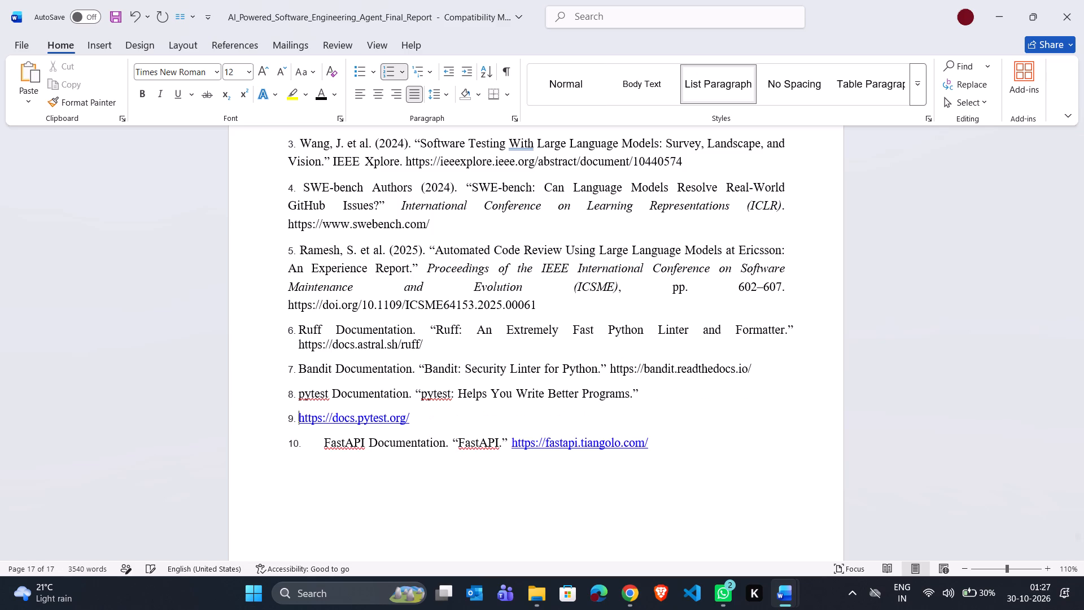
key("BackSpace")
key("BackSpace")
key("BackSpace")
key("BackSpace")
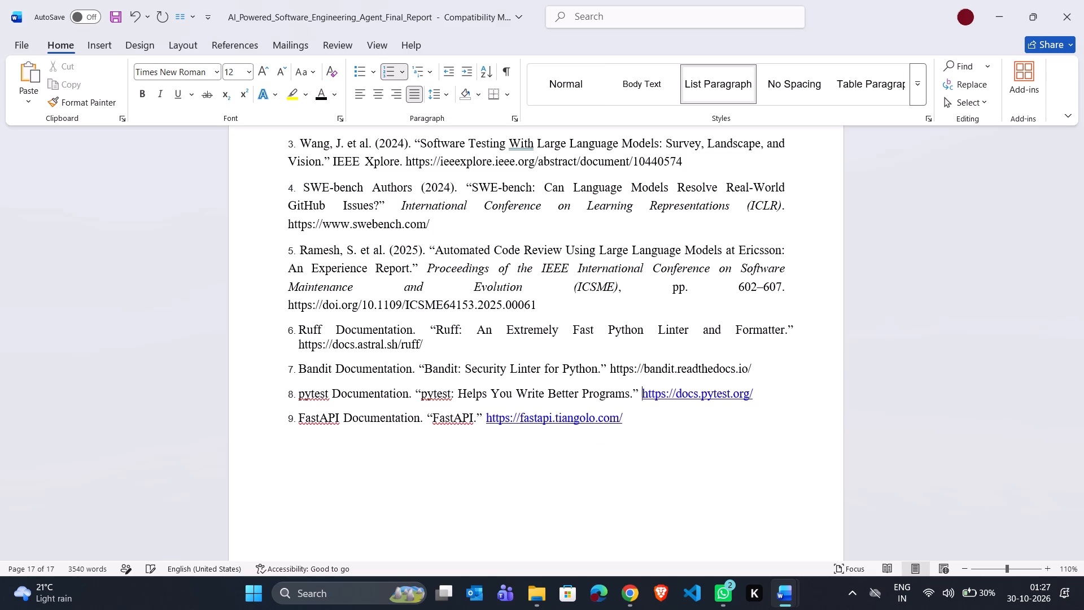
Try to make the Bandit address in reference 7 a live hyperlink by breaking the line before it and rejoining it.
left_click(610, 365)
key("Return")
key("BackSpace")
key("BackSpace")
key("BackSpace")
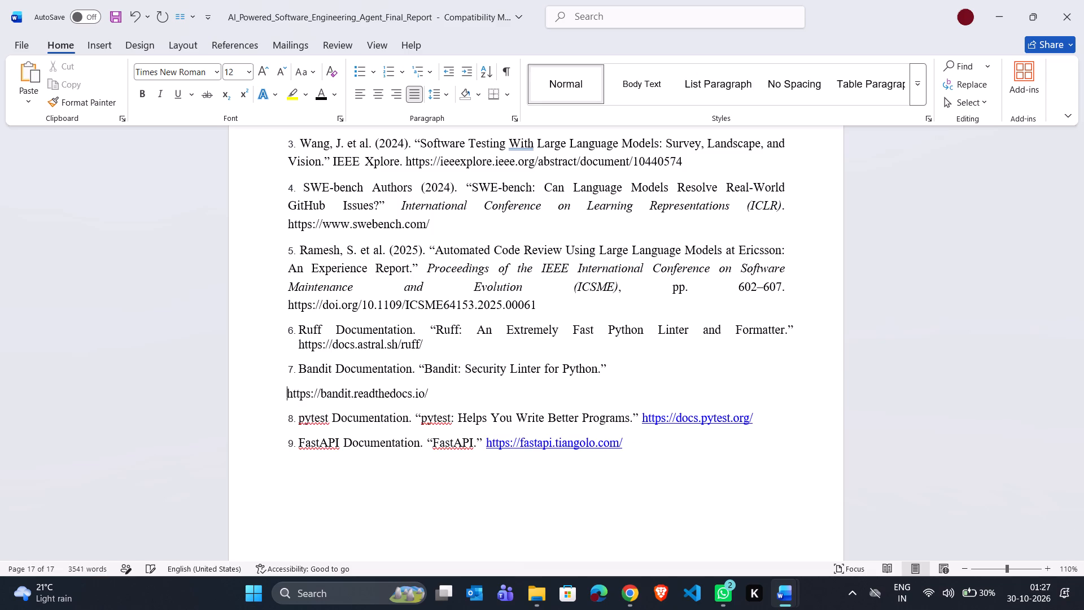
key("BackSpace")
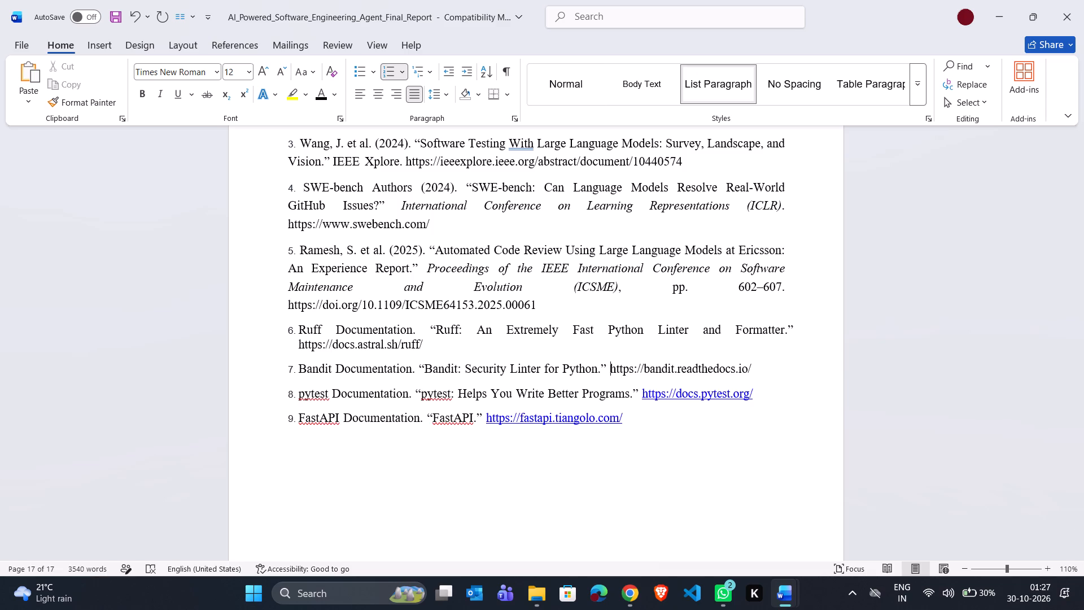
Place the insertion point before the Ruff address in reference 6.
left_click(296, 343)
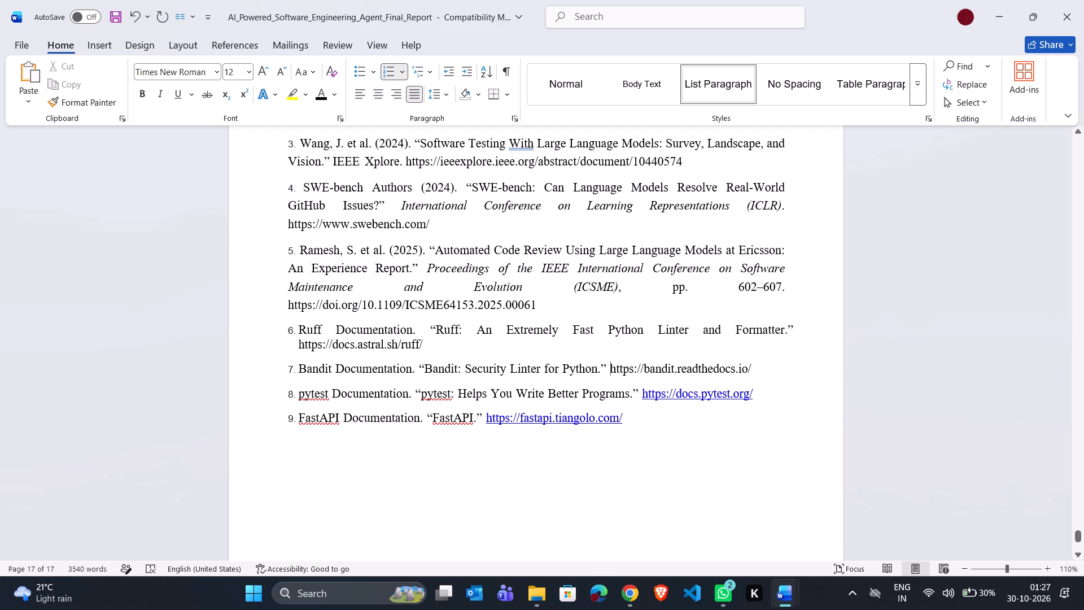
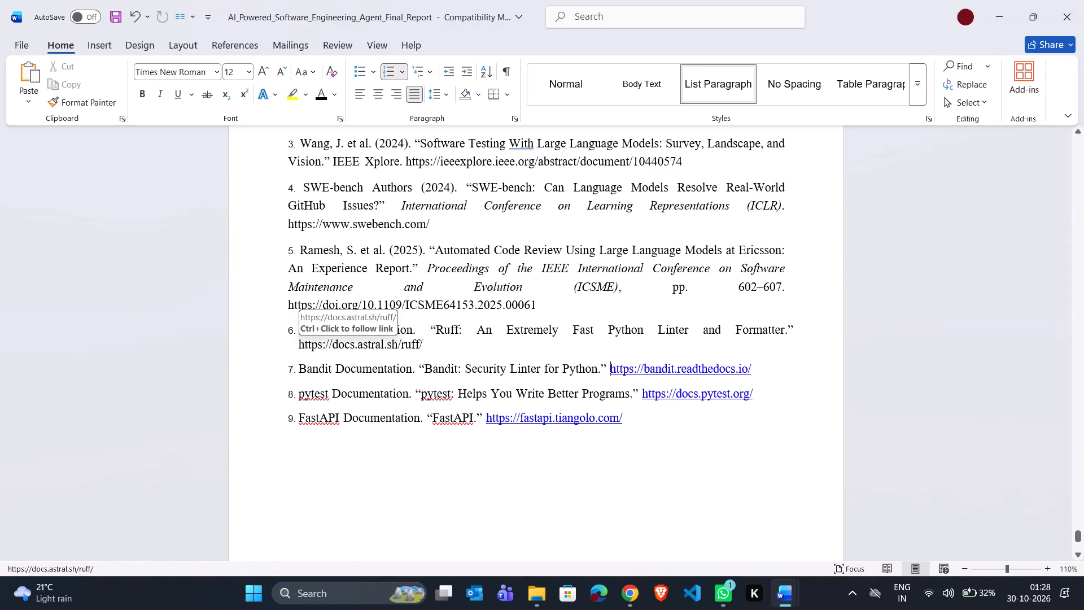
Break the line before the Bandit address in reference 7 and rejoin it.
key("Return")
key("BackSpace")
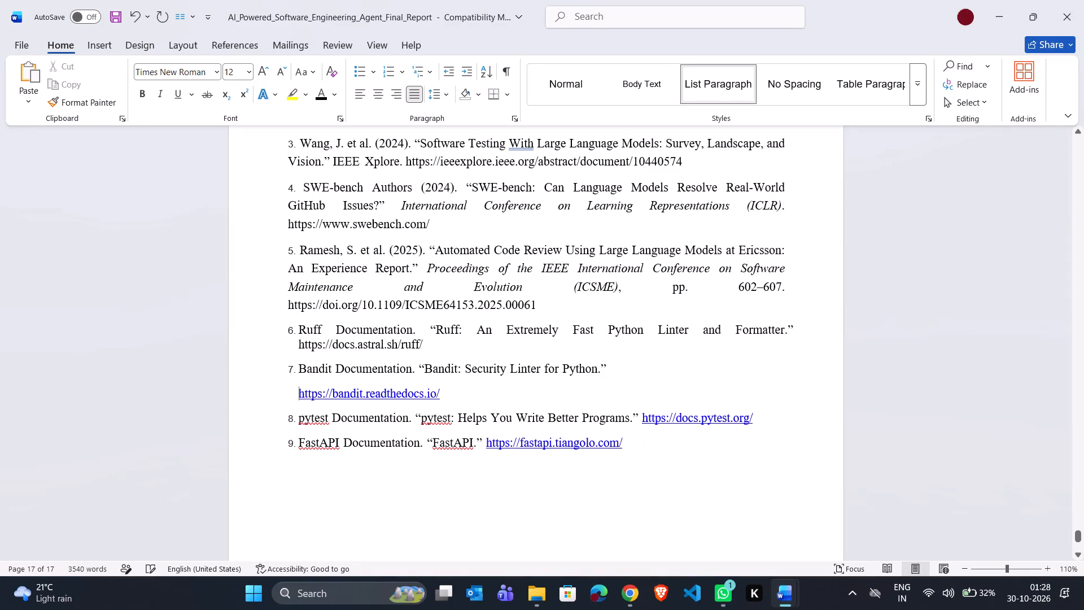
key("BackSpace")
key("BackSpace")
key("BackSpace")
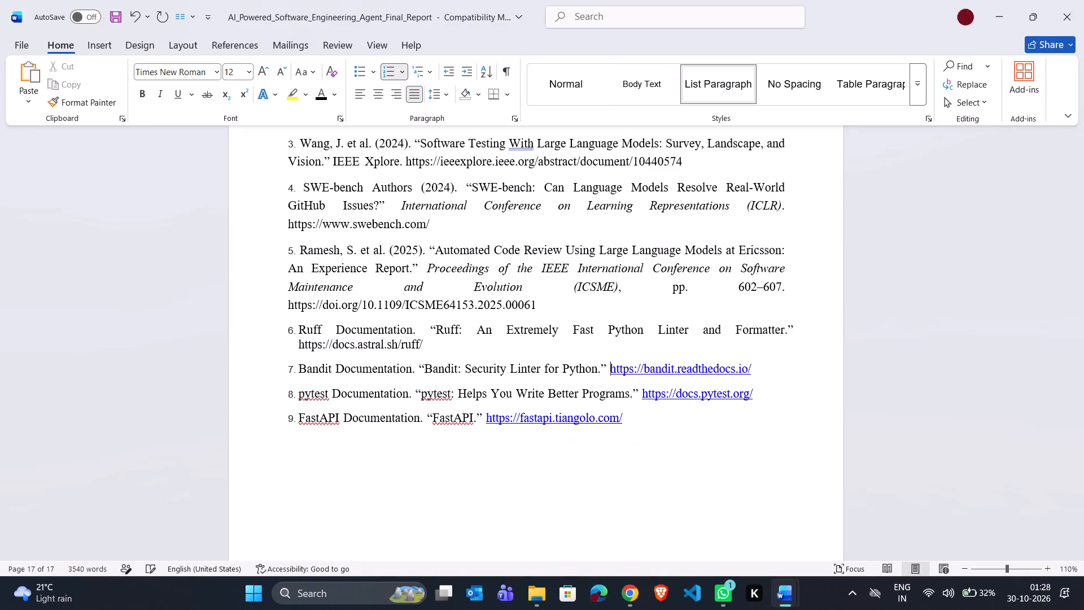
Make the Ruff address in reference 6 a live hyperlink by breaking the line before it and rejoining it.
left_click(301, 344)
key("Return")
key("BackSpace")
key("BackSpace")
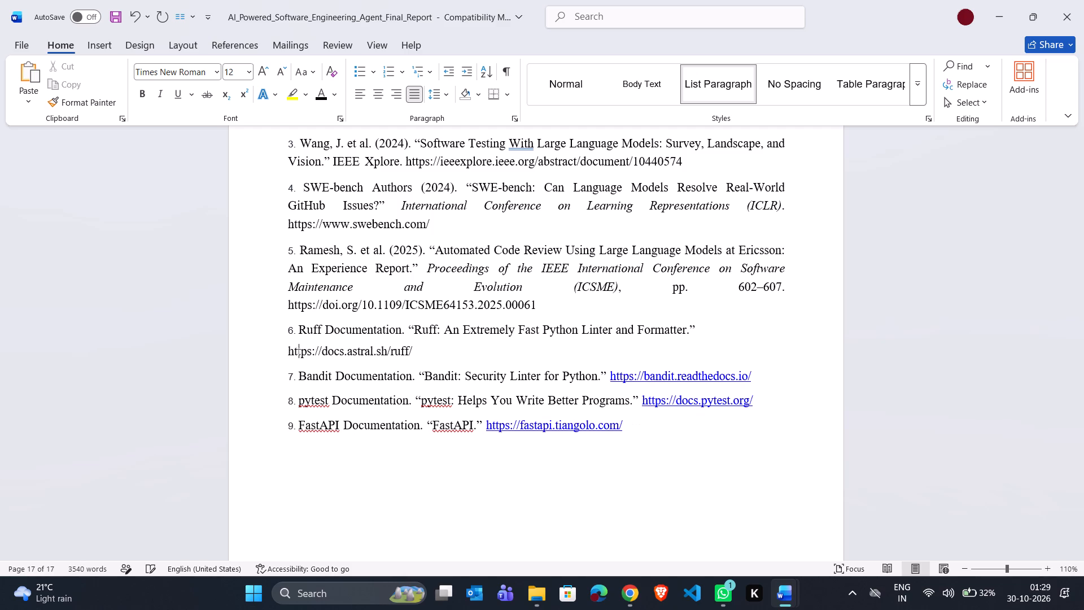
key("BackSpace")
key("BackSpace")
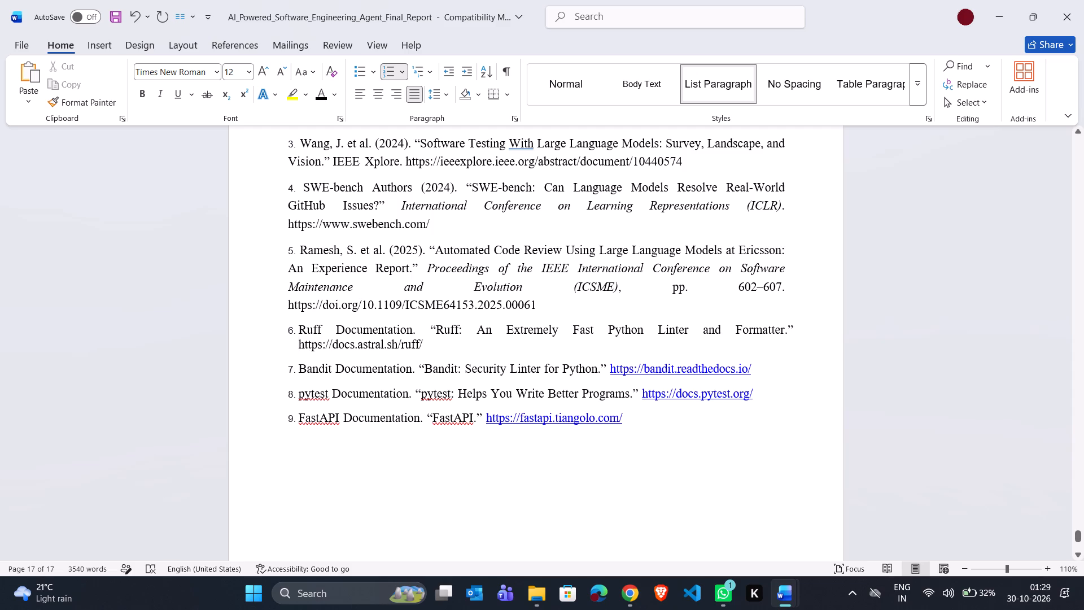
Make the DOI address in reference 5 a live hyperlink by breaking the line before it and removing the new line's numbering.
left_click(283, 303)
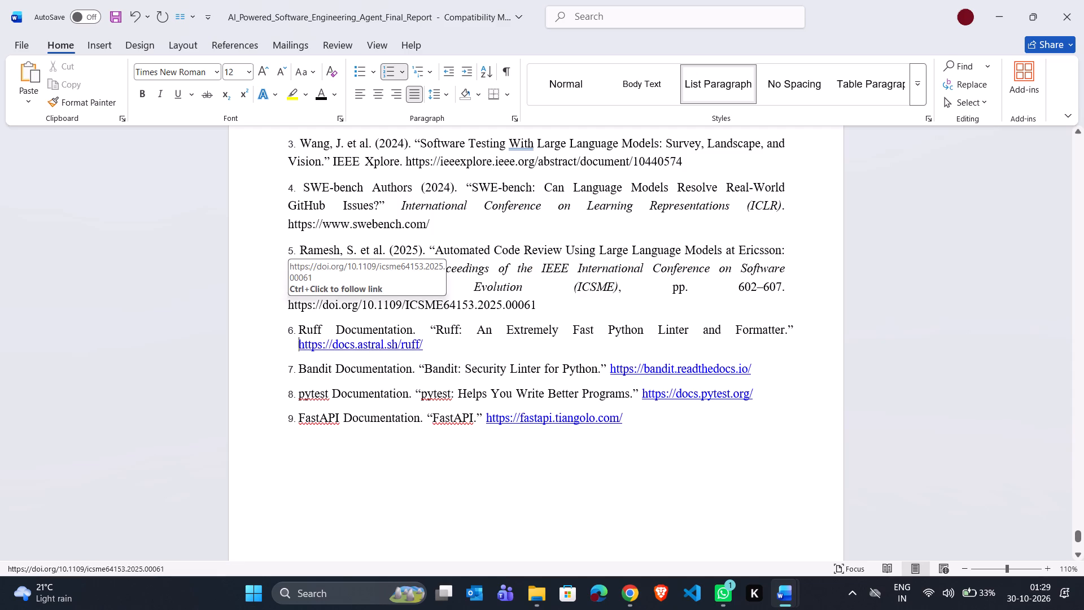
left_click(289, 301)
key("Return")
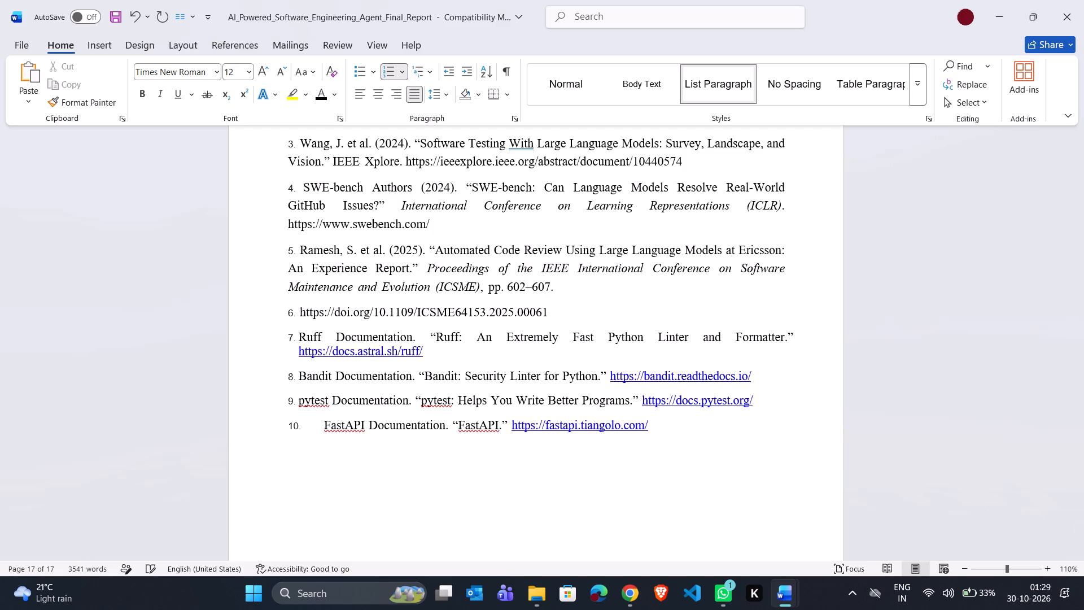
key("BackSpace")
key("BackSpace")
key("BackSpace")
key("BackSpace")
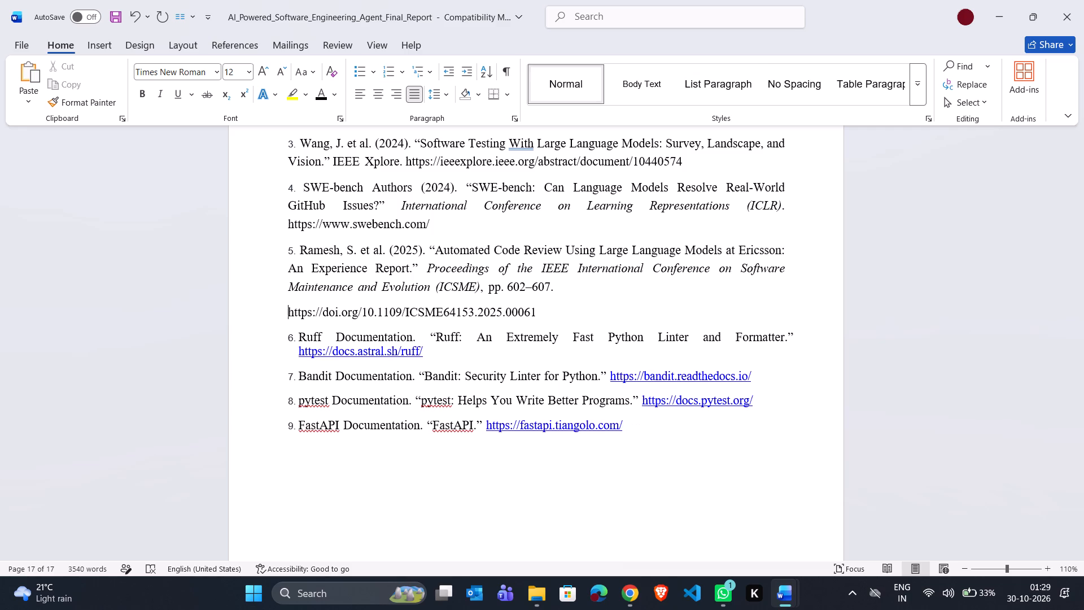
key("BackSpace")
key("BackSpace")
key("BackSpace")
key("BackSpace")
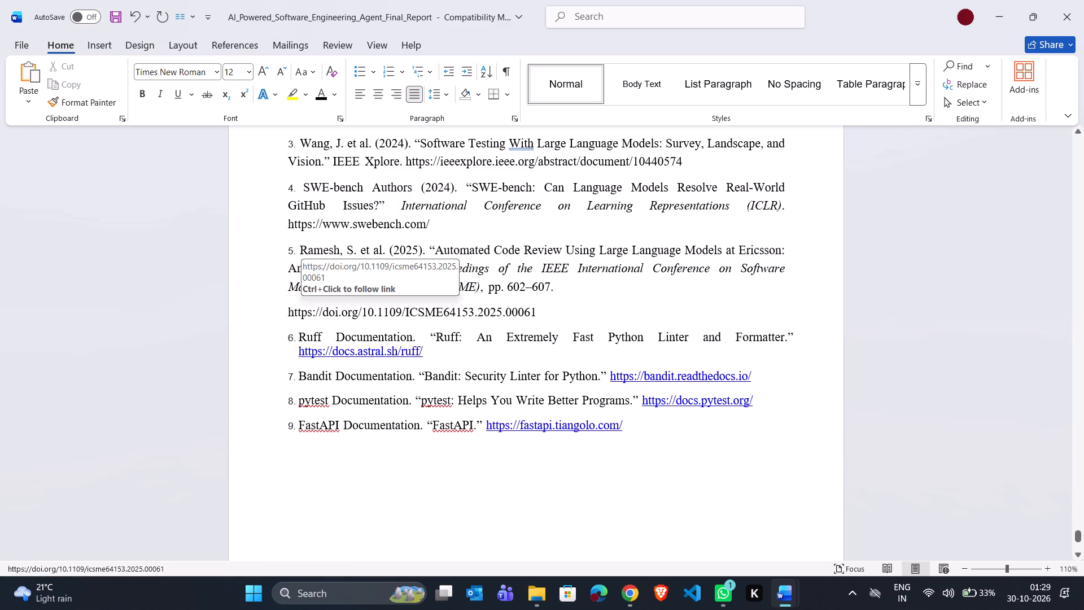
key("BackSpace")
left_click(436, 223)
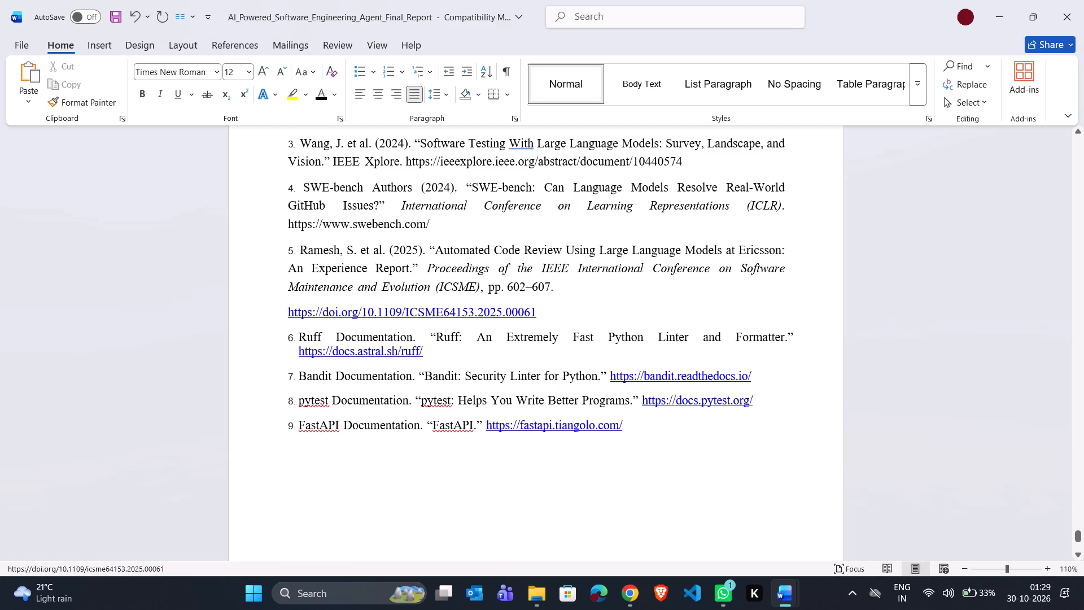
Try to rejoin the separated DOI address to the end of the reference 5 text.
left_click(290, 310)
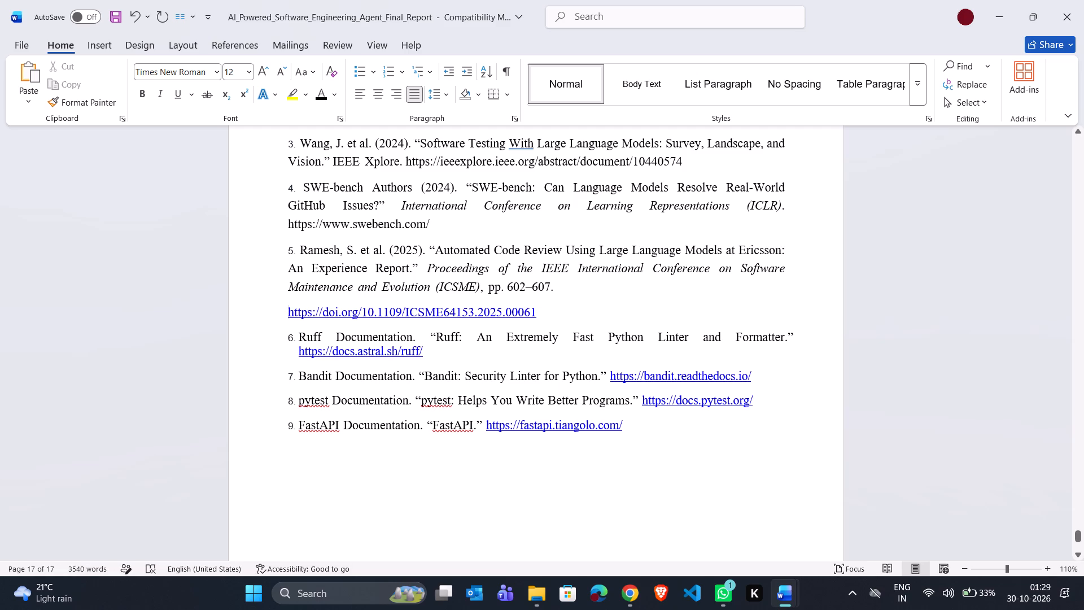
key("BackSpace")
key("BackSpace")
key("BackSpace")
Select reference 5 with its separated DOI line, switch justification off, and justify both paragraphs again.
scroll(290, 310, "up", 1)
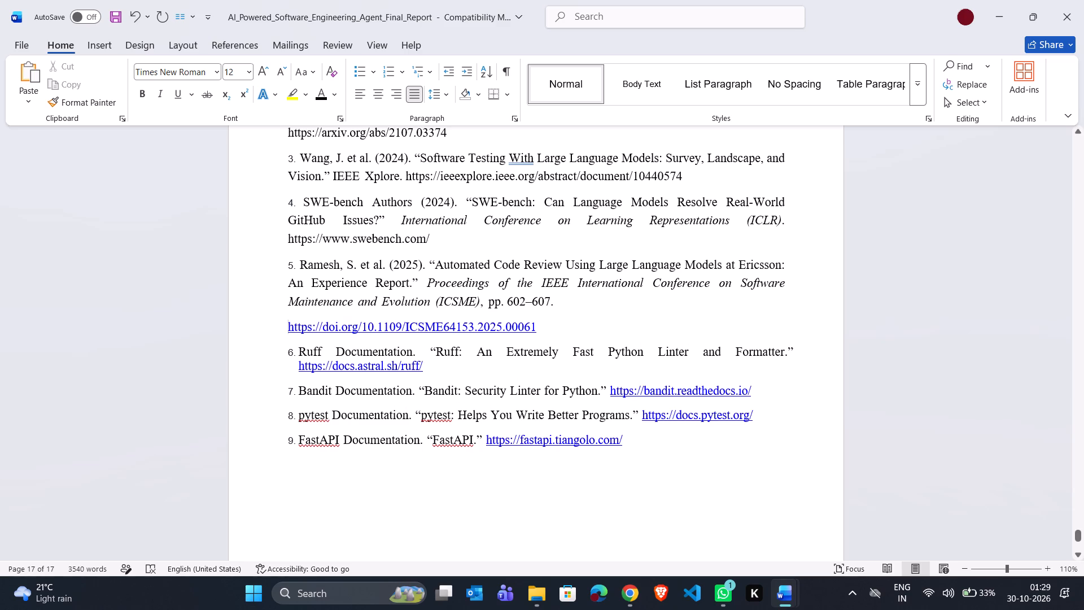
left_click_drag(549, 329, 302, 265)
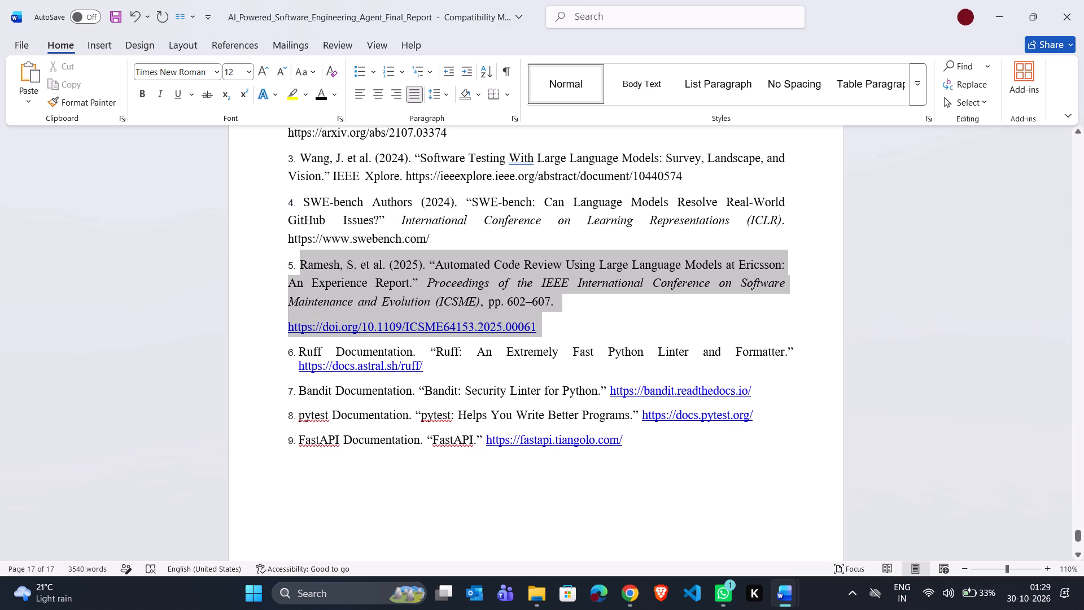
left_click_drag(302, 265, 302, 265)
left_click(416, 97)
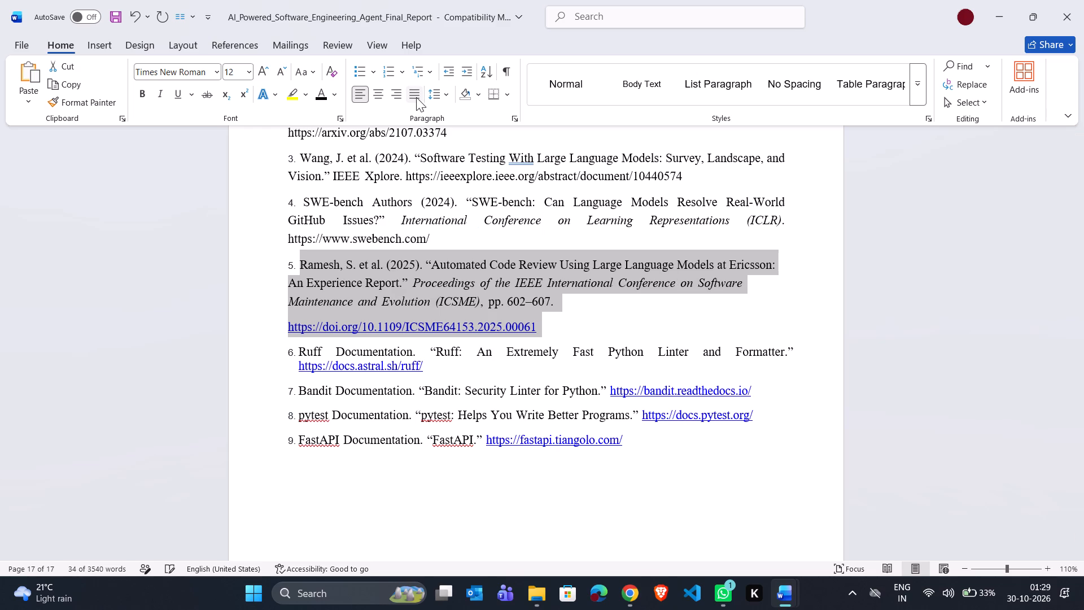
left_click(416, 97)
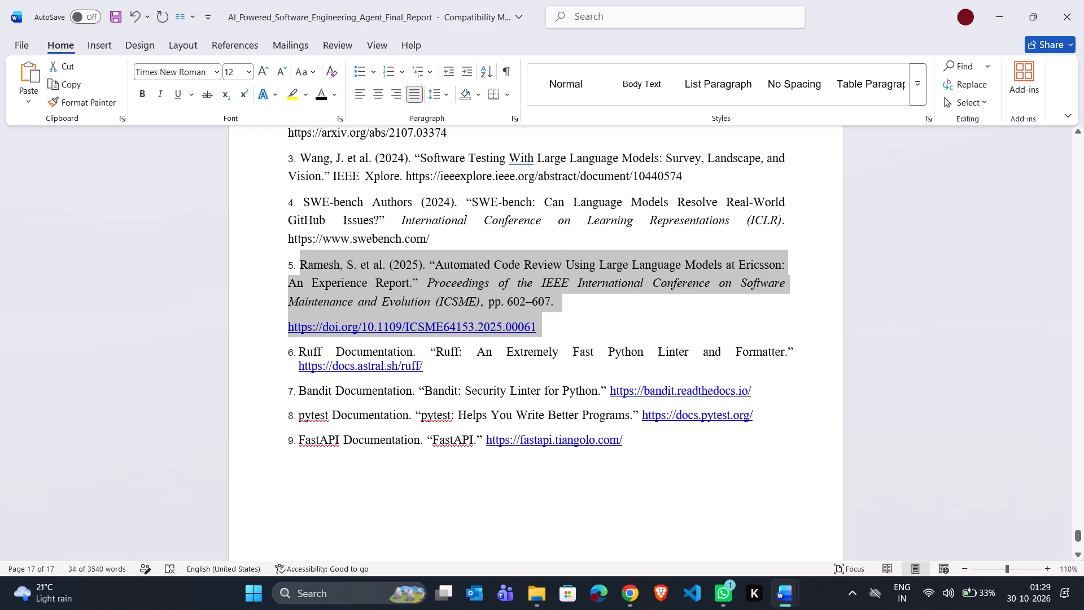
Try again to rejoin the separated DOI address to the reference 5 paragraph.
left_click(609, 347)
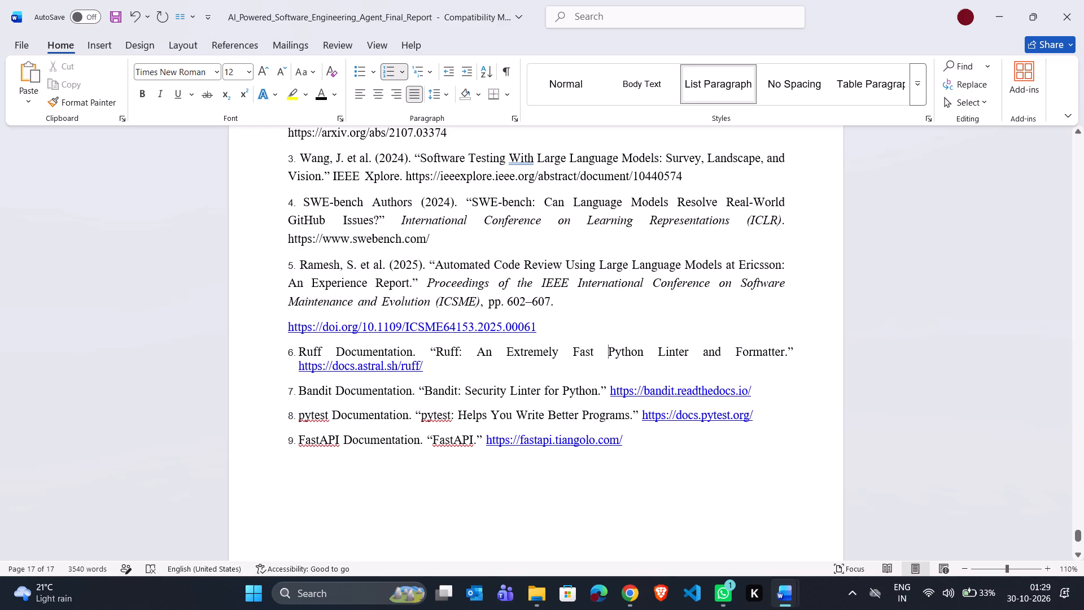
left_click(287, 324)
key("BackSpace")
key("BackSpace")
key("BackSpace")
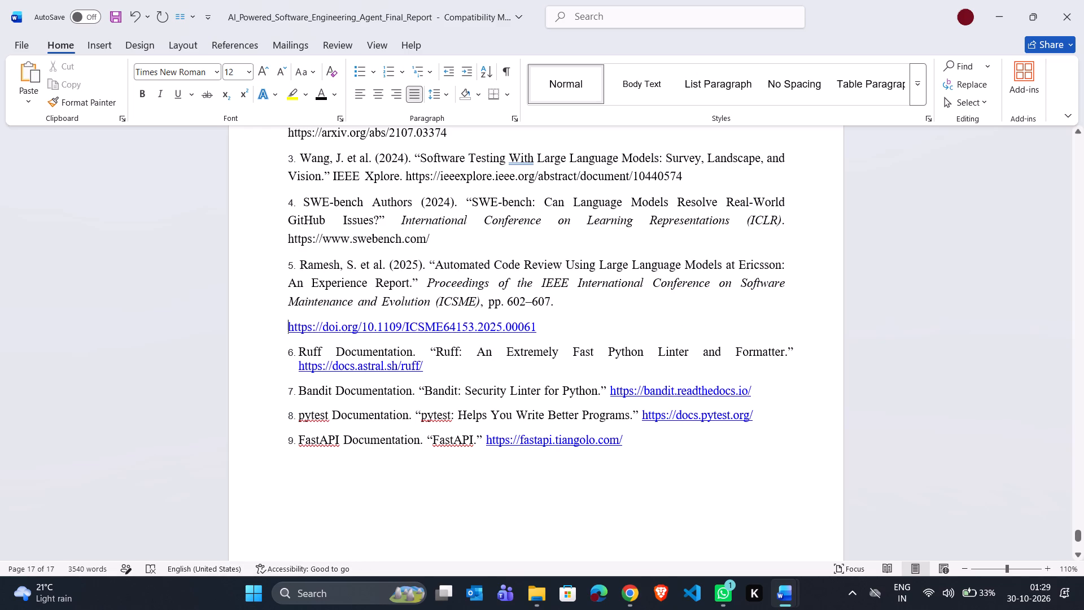
Undo the reference 5 alignment changes, numbering removal and line break to bring the DOI address back into its paragraph.
key("ctrl+z")
key("ctrl+z")
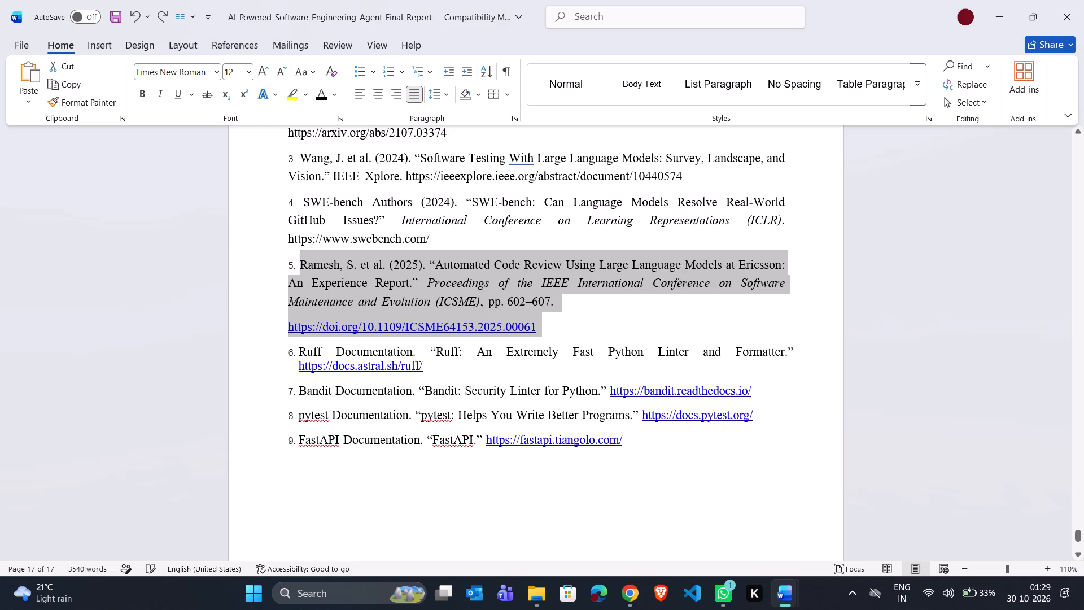
key("ctrl+z")
key("ctrl+z")
key("ctrl+z")
key("ctrl+z")
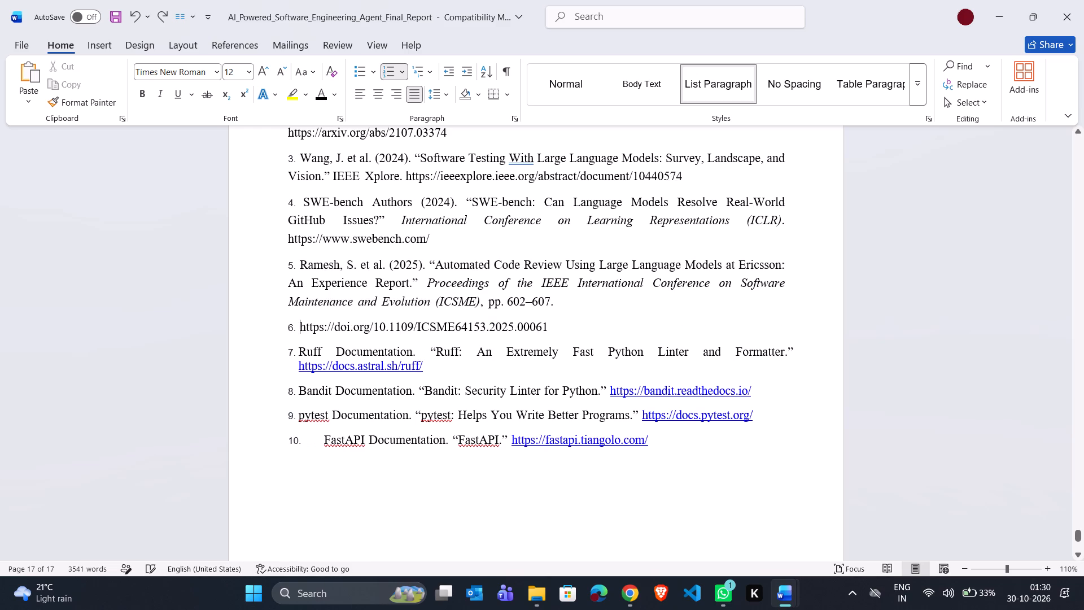
key("ctrl+z")
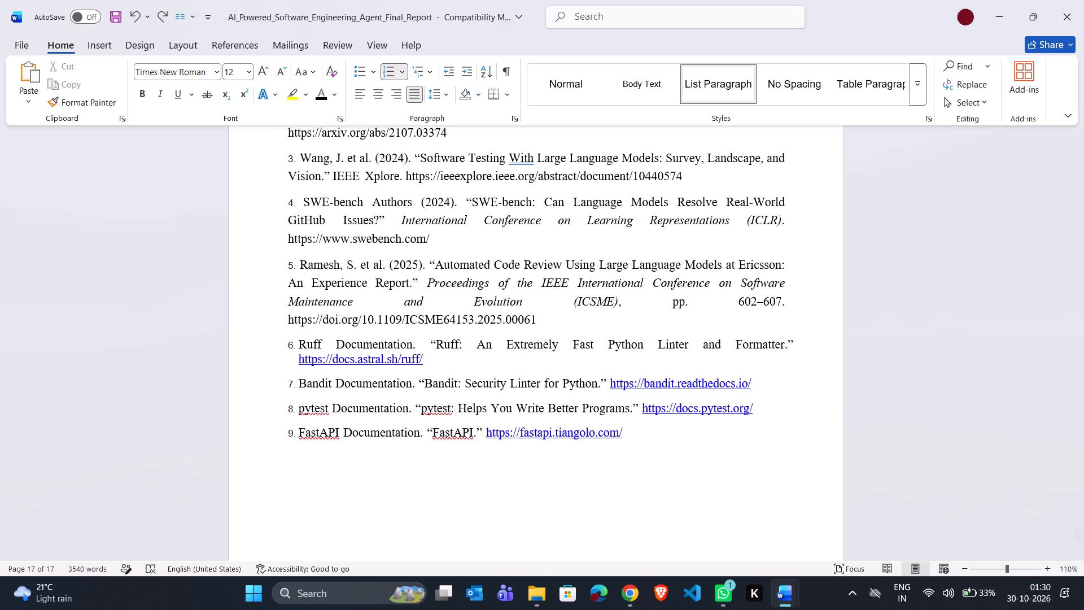
left_click(562, 326)
Make the SWE-bench address in reference 4 a live hyperlink by moving it onto its own unnumbered line.
scroll(530, 330, "up", 1)
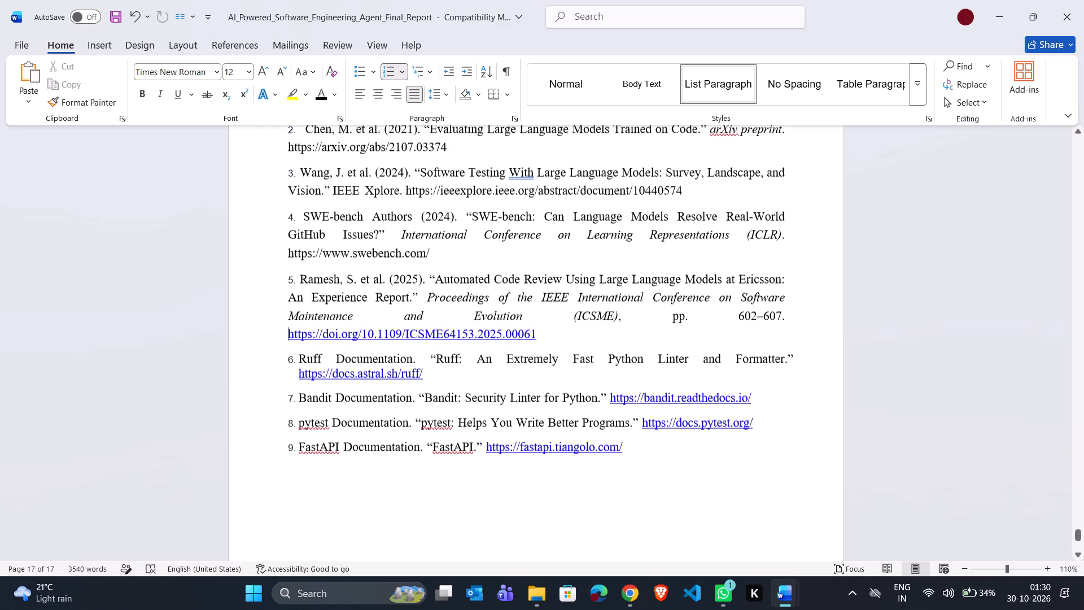
scroll(530, 330, "up", 1)
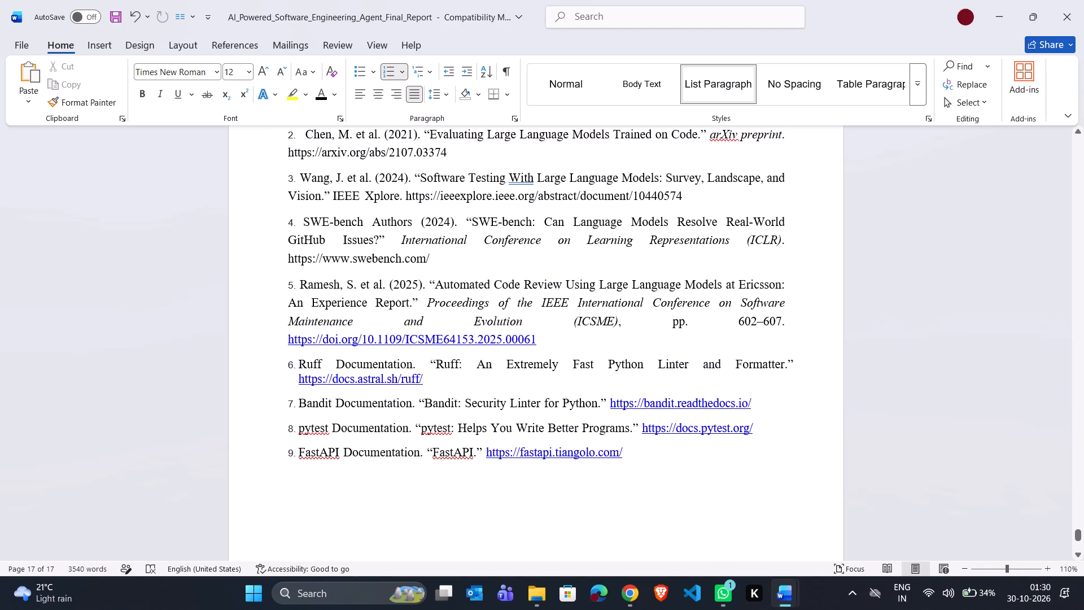
scroll(304, 308, "up", 1)
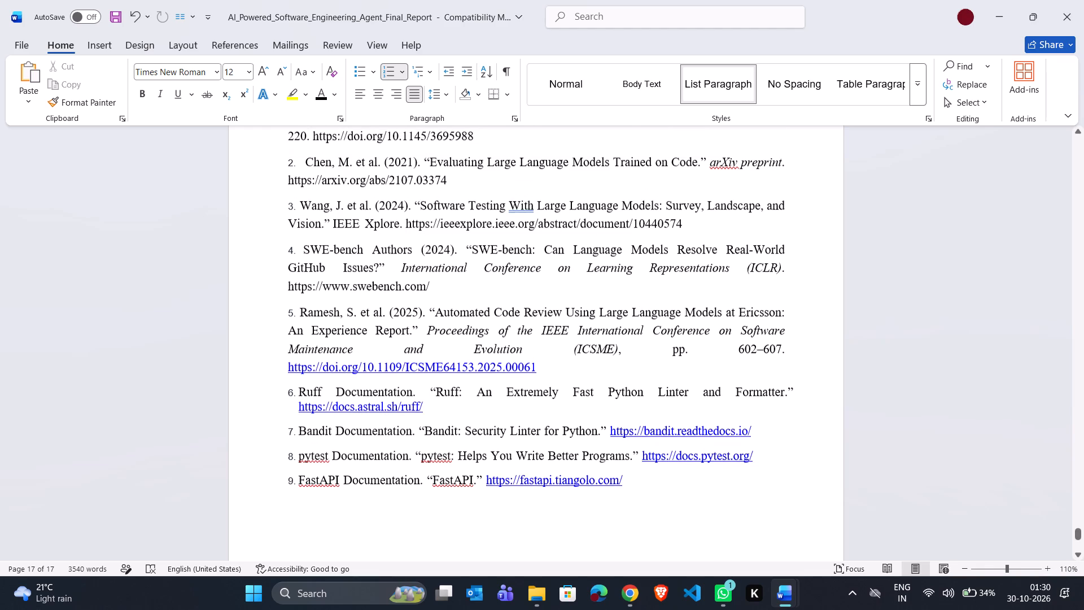
scroll(304, 308, "up", 1)
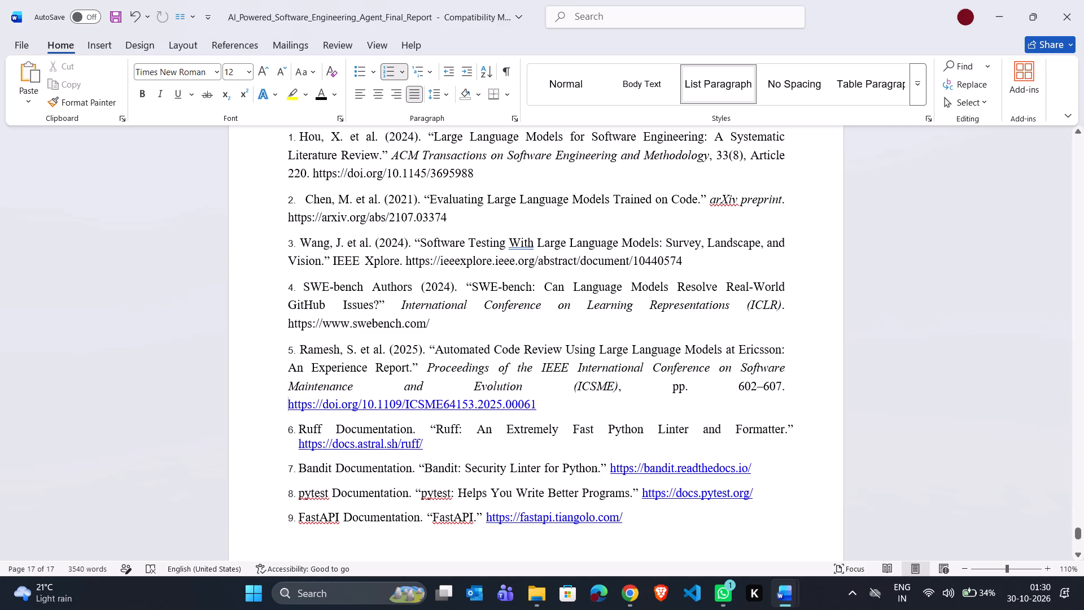
left_click(285, 321)
key("Return")
key("BackSpace")
key("BackSpace")
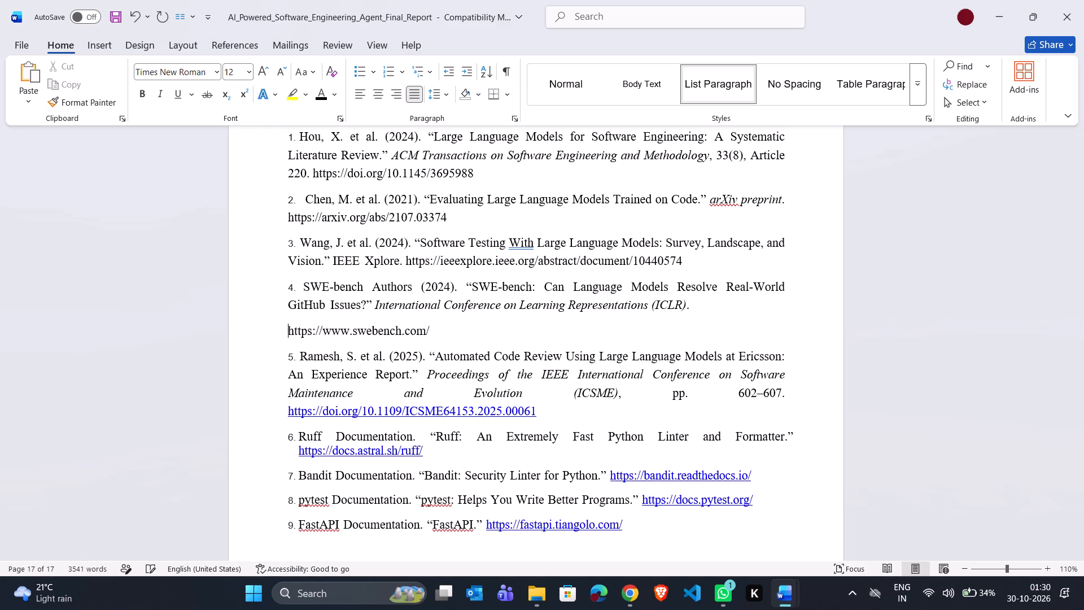
key("BackSpace")
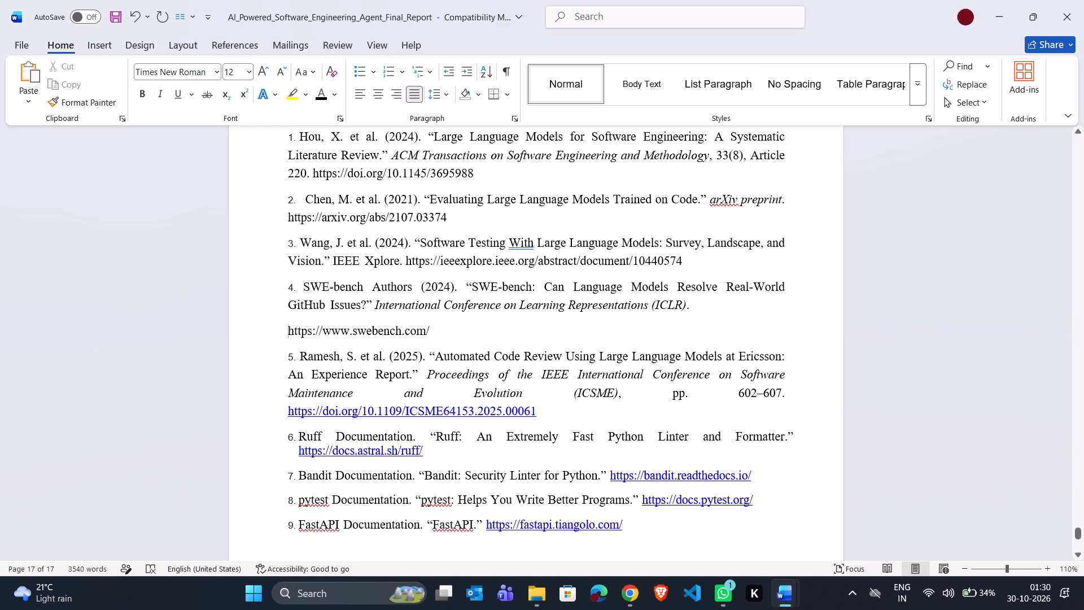
left_click(456, 329)
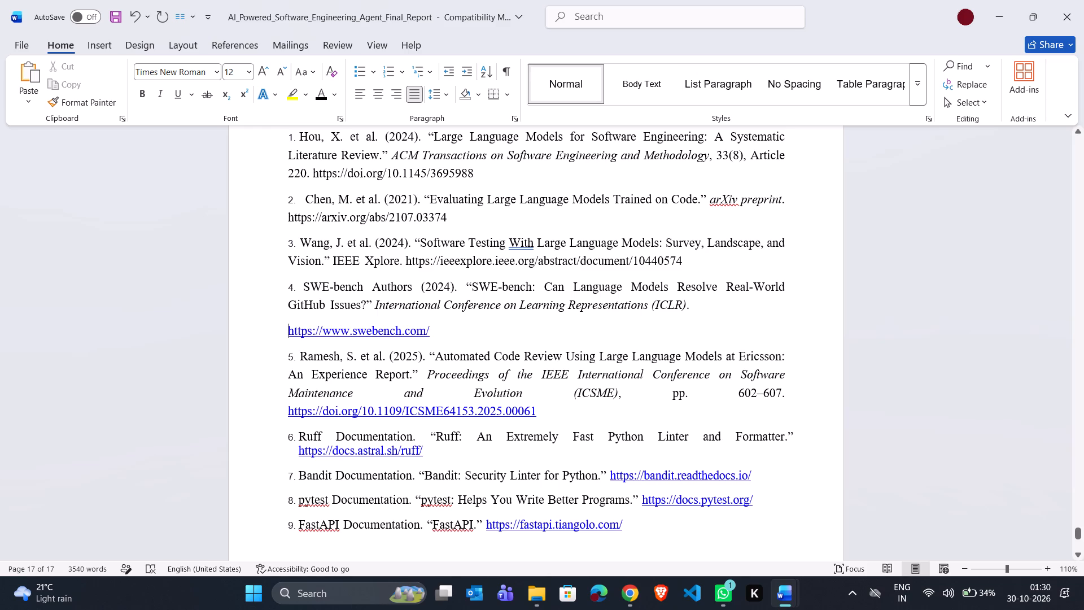
Break the line before the IEEE Xplore address in reference 3 and remove the numbering from the new line.
scroll(436, 349, "up", 1)
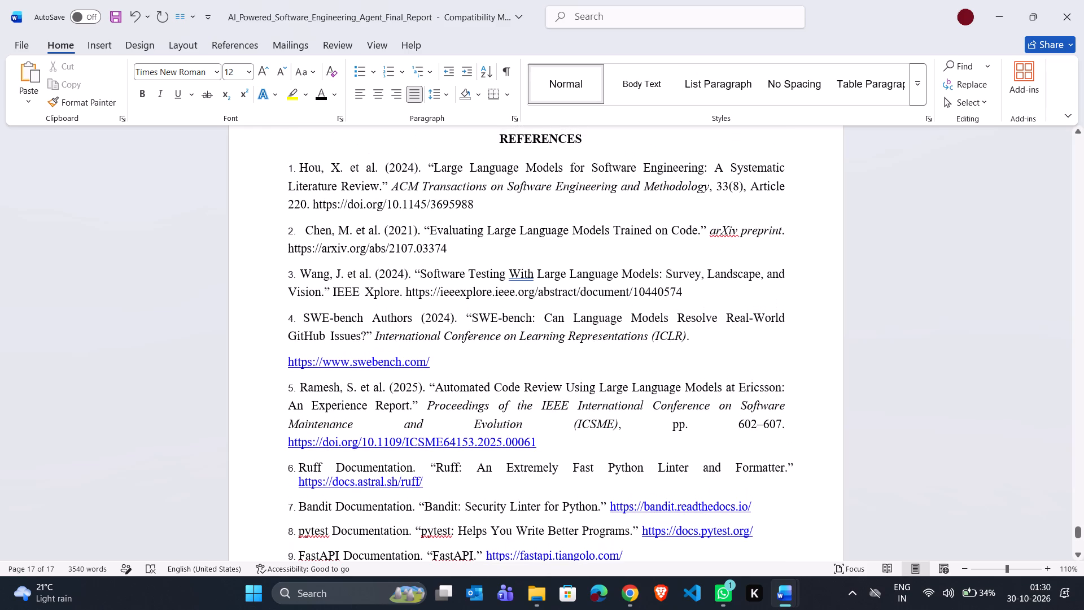
left_click(407, 296)
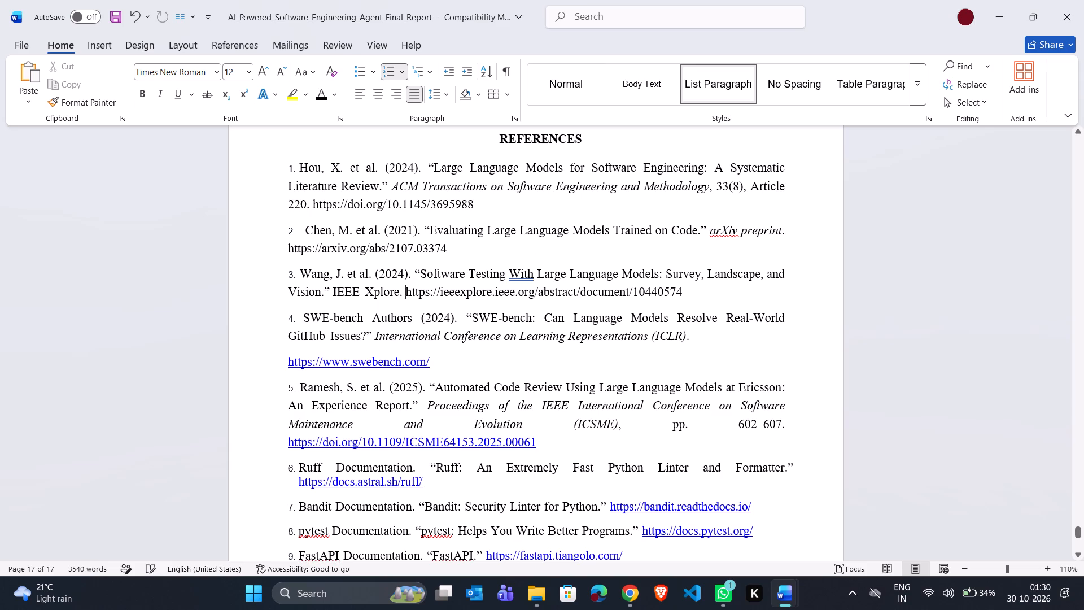
key("Return")
key("BackSpace")
key("BackSpace")
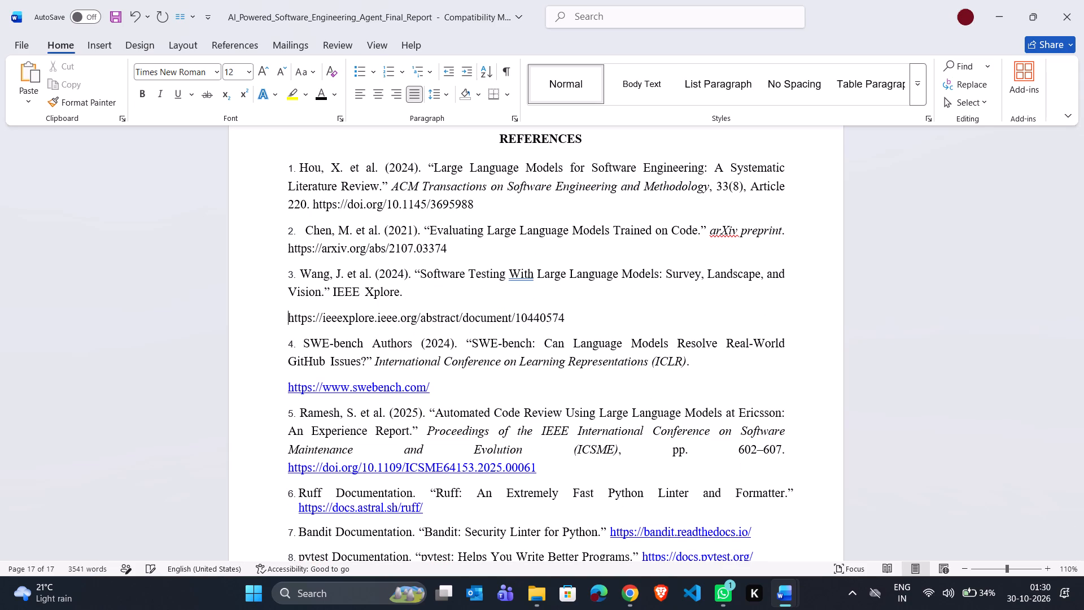
key("BackSpace")
key("BackSpace")
key("BackSpace")
key("BackSpace")
Turn the IEEE Xplore address on its own line under reference 3 into a live hyperlink.
key("BackSpace")
key("BackSpace")
key("BackSpace")
key("BackSpace")
key("BackSpace")
left_click(469, 289)
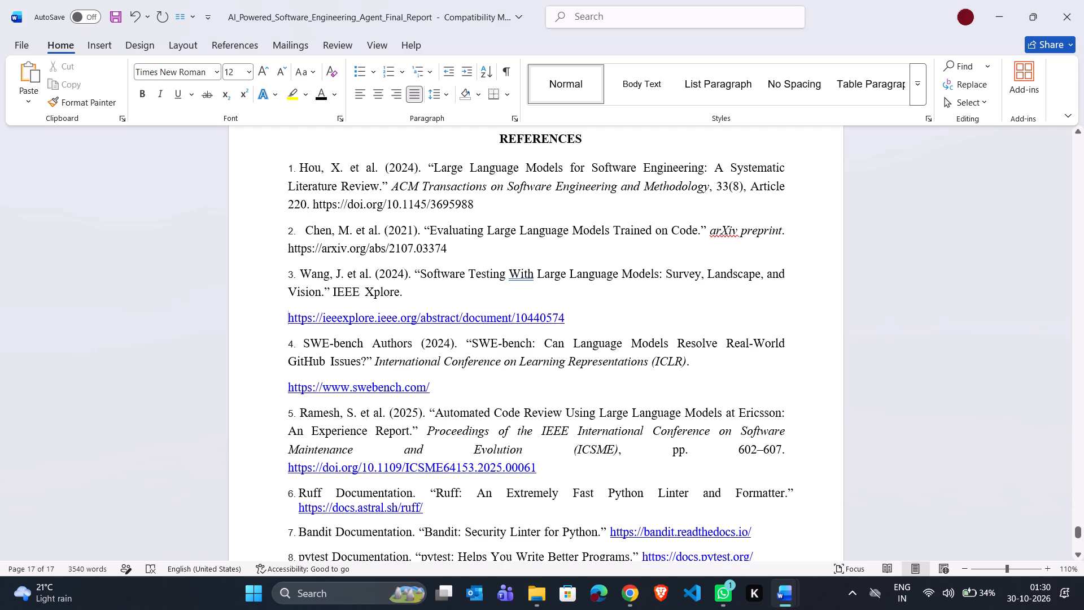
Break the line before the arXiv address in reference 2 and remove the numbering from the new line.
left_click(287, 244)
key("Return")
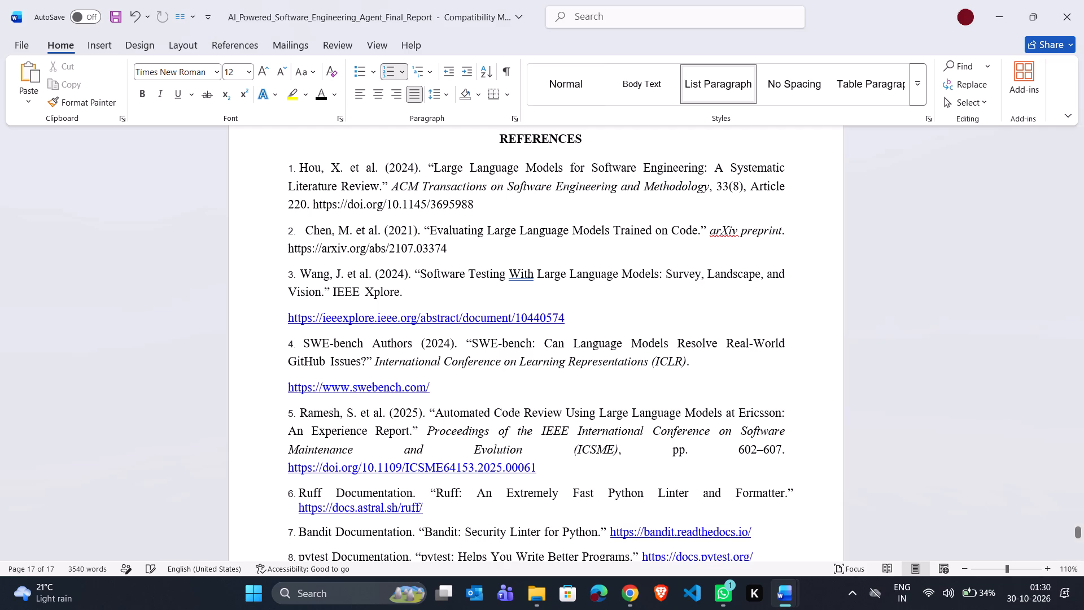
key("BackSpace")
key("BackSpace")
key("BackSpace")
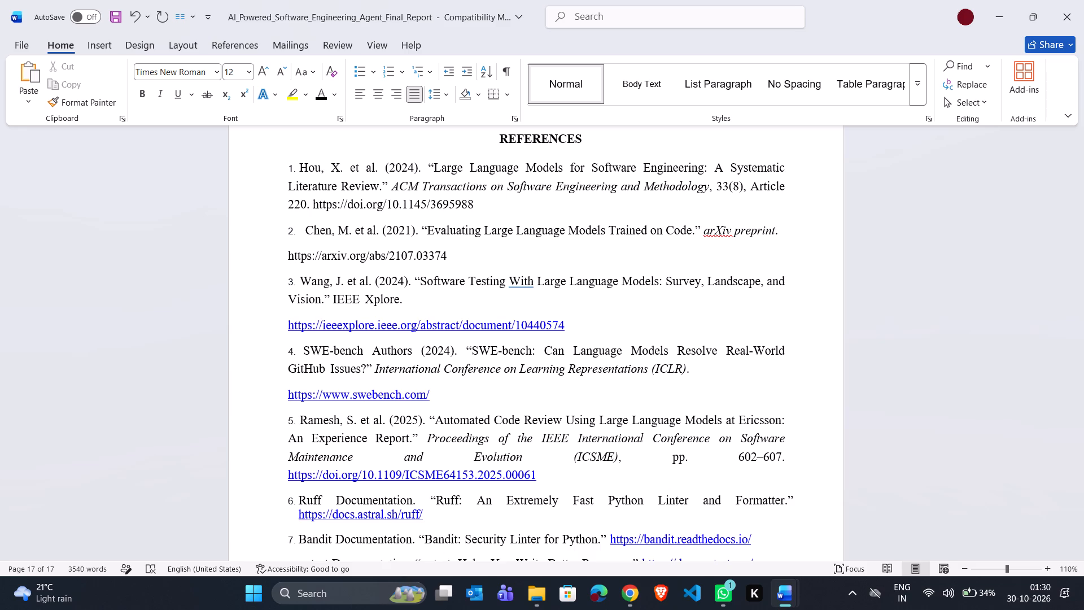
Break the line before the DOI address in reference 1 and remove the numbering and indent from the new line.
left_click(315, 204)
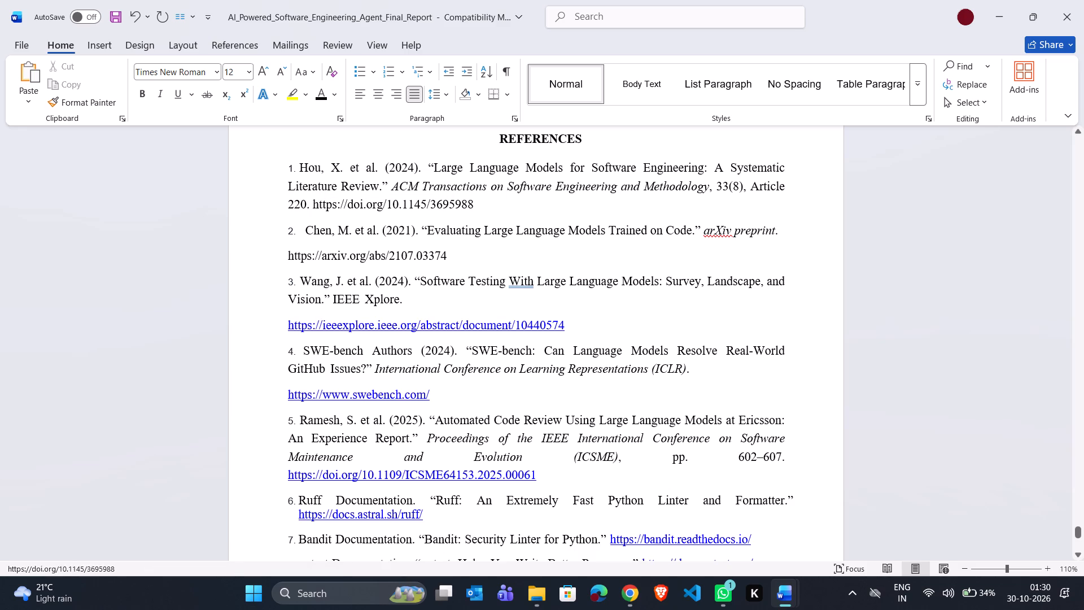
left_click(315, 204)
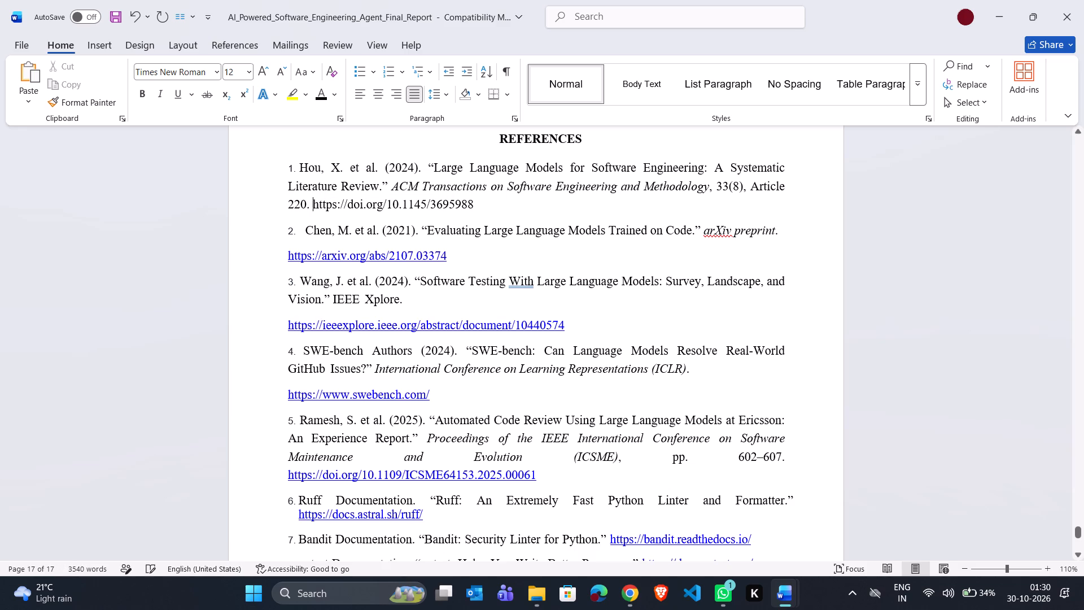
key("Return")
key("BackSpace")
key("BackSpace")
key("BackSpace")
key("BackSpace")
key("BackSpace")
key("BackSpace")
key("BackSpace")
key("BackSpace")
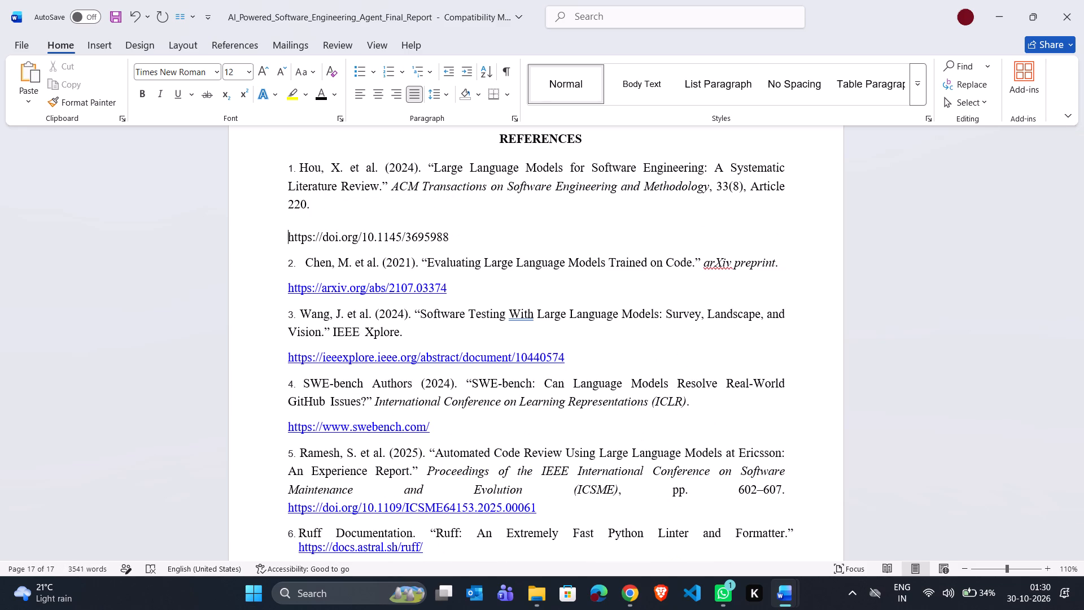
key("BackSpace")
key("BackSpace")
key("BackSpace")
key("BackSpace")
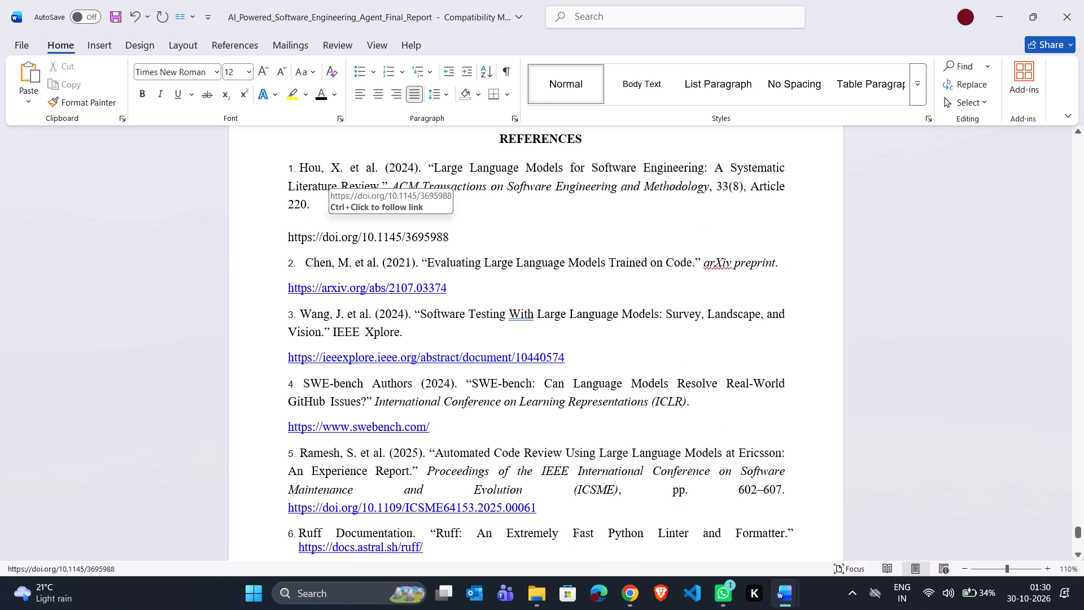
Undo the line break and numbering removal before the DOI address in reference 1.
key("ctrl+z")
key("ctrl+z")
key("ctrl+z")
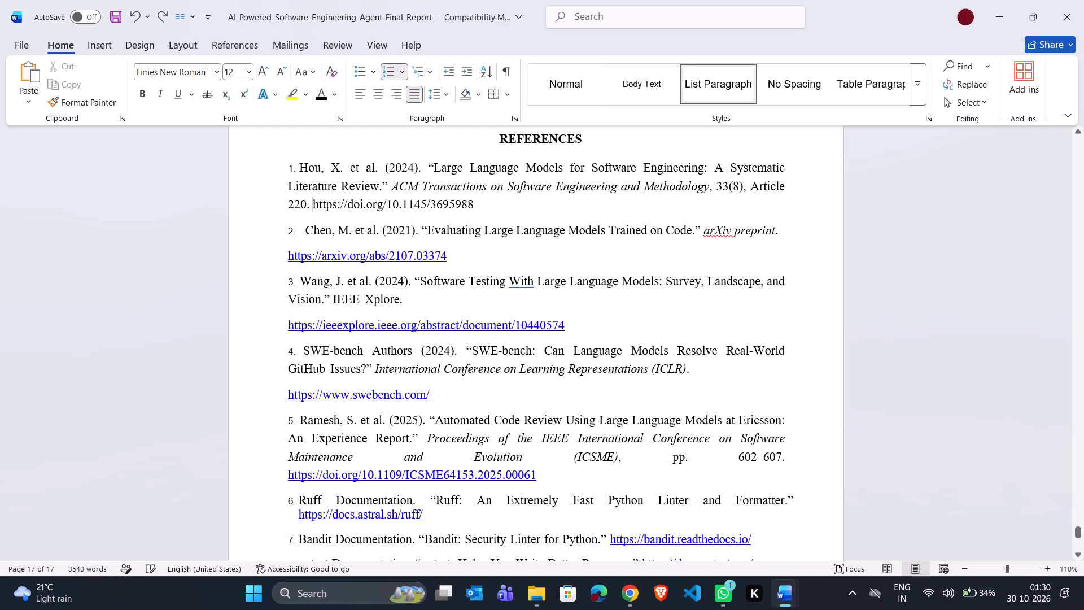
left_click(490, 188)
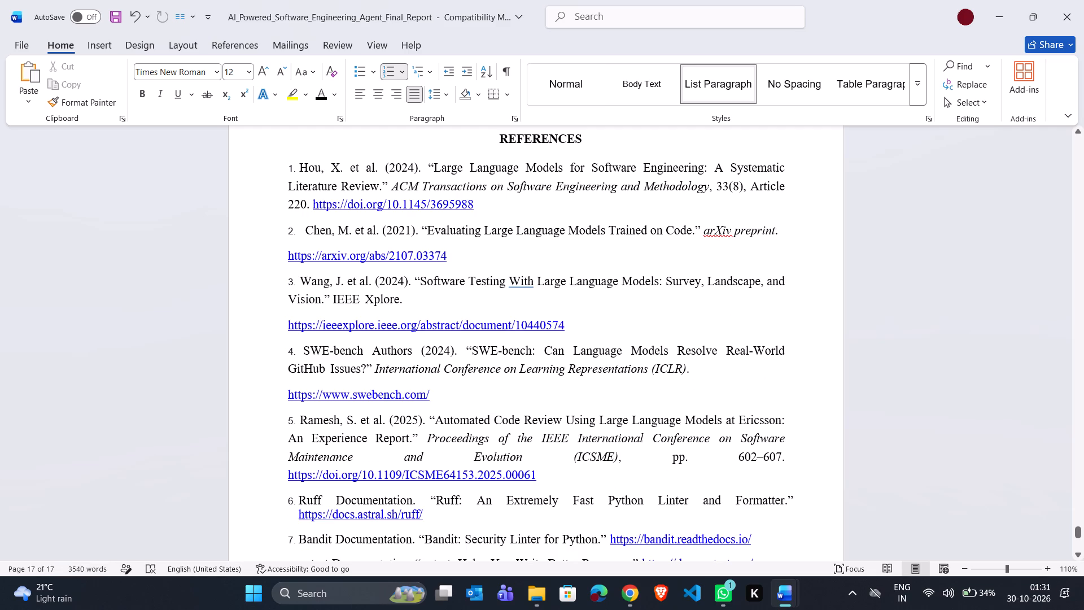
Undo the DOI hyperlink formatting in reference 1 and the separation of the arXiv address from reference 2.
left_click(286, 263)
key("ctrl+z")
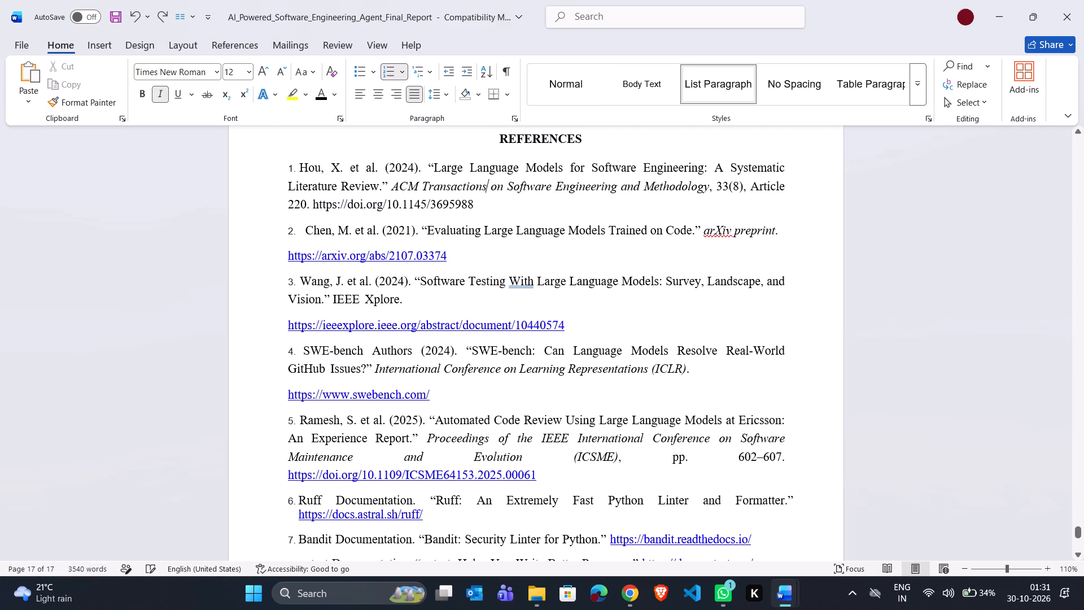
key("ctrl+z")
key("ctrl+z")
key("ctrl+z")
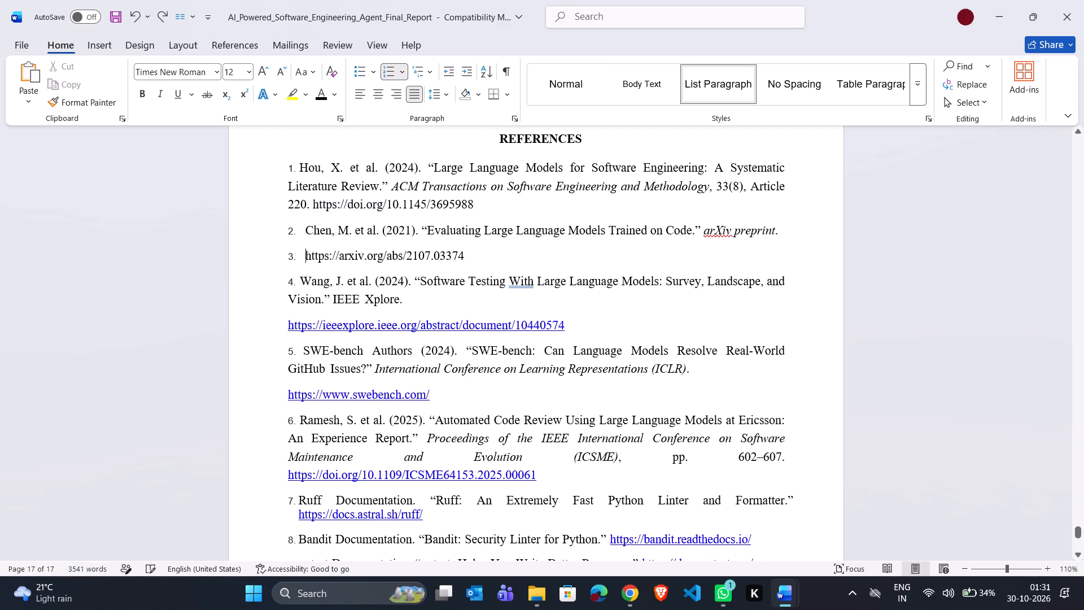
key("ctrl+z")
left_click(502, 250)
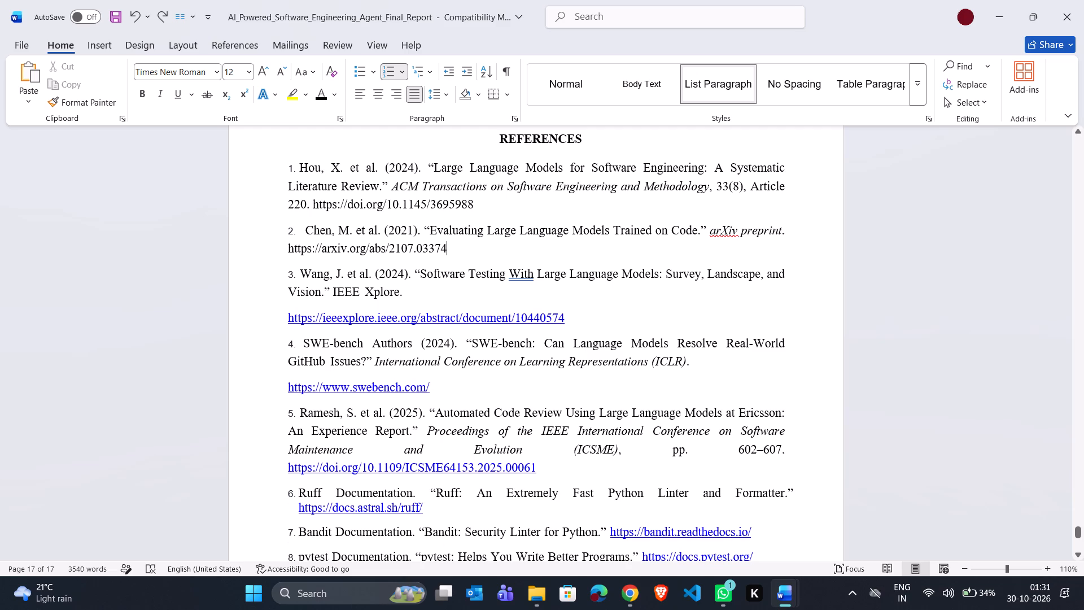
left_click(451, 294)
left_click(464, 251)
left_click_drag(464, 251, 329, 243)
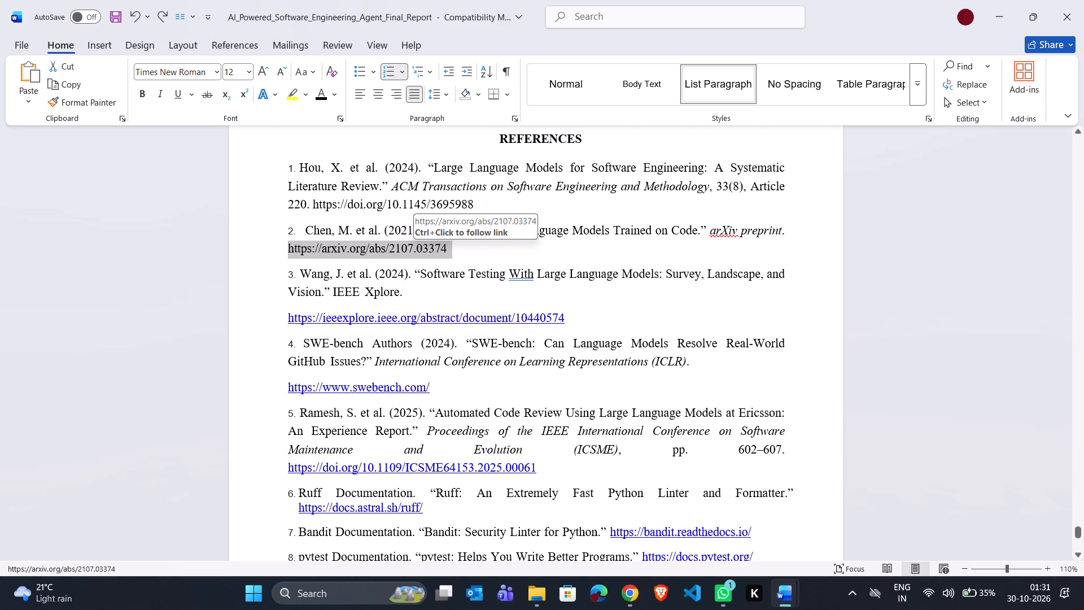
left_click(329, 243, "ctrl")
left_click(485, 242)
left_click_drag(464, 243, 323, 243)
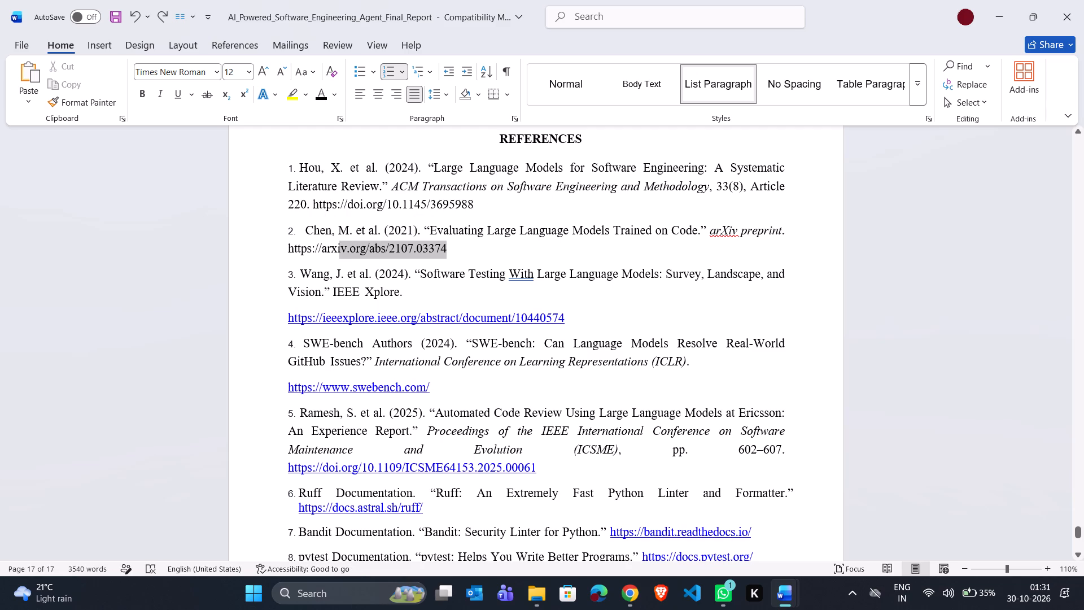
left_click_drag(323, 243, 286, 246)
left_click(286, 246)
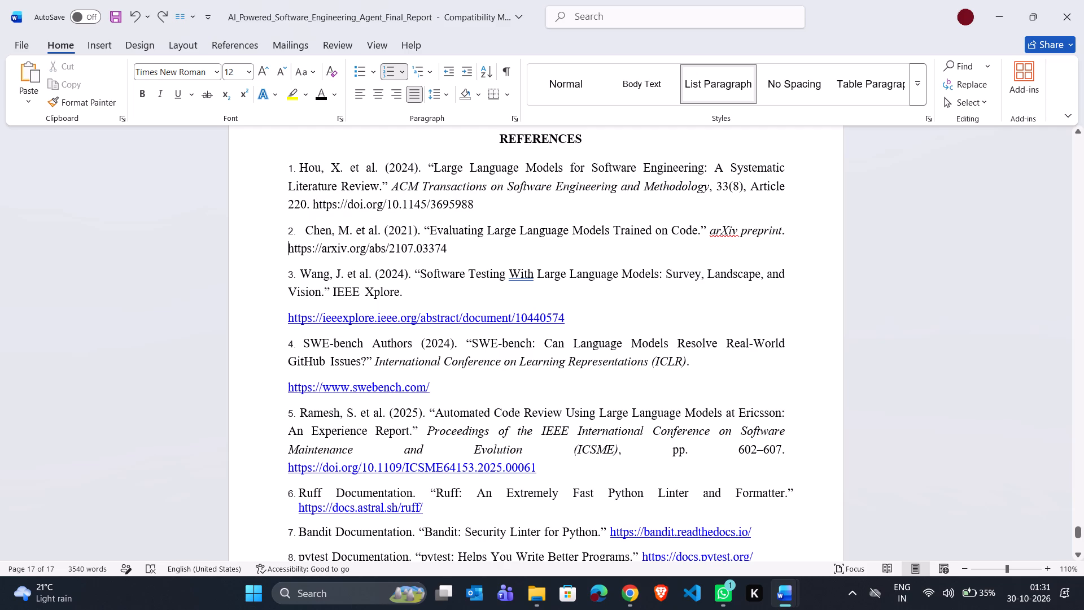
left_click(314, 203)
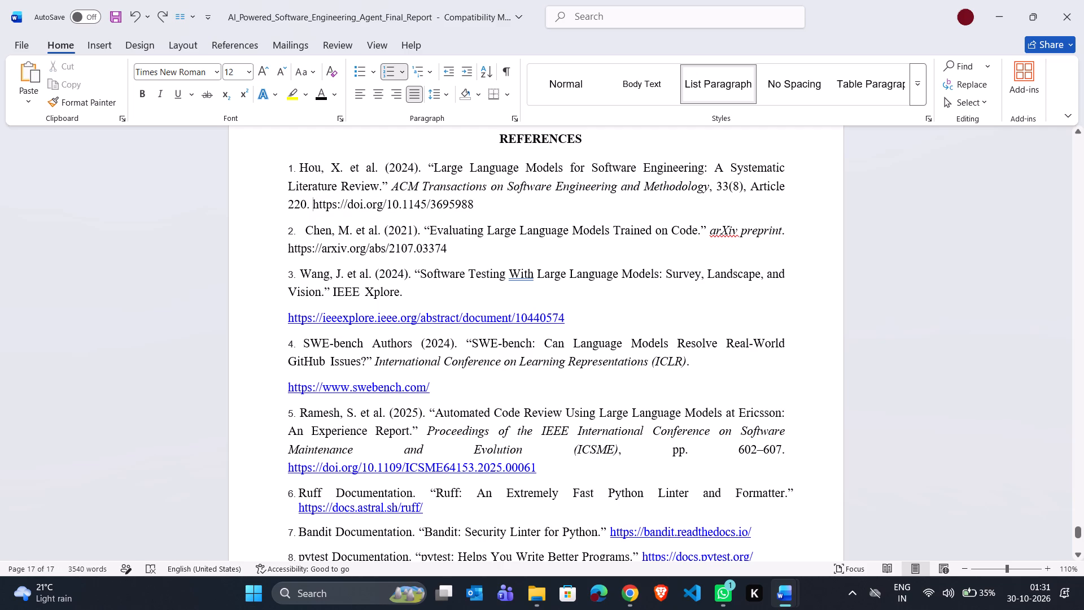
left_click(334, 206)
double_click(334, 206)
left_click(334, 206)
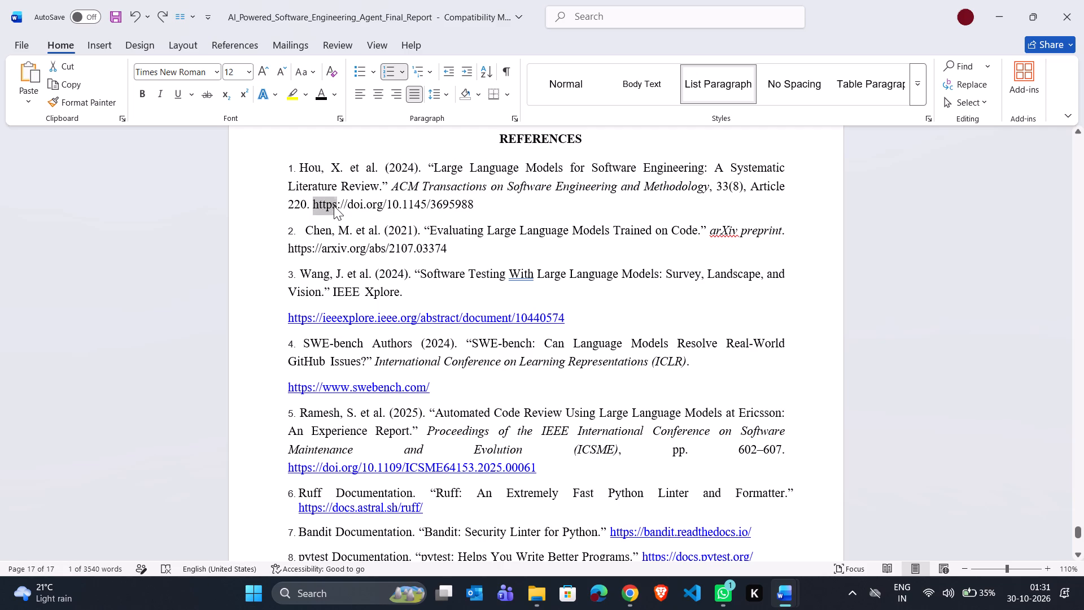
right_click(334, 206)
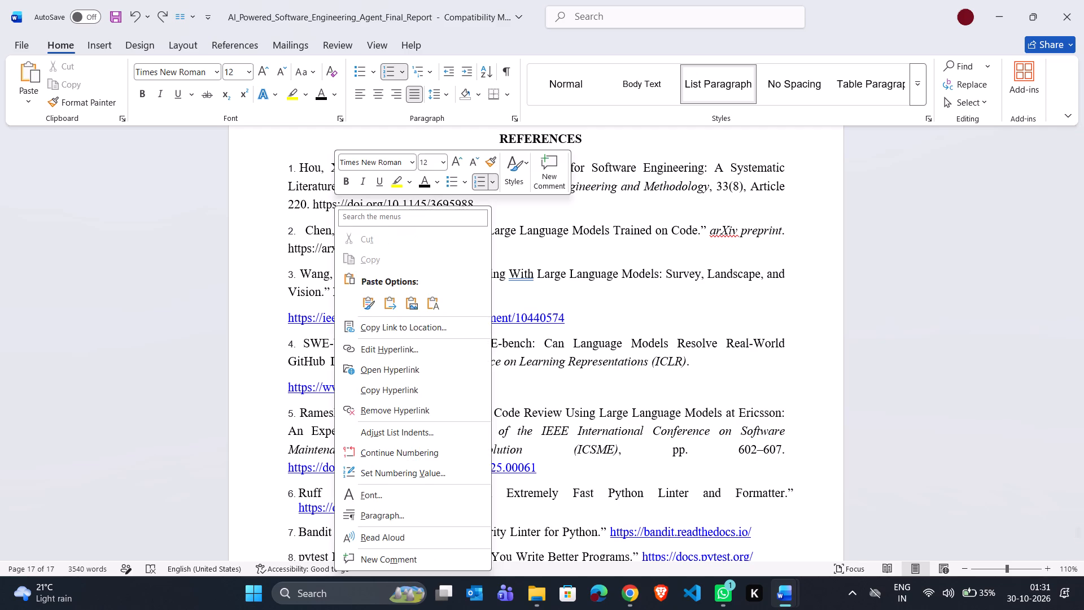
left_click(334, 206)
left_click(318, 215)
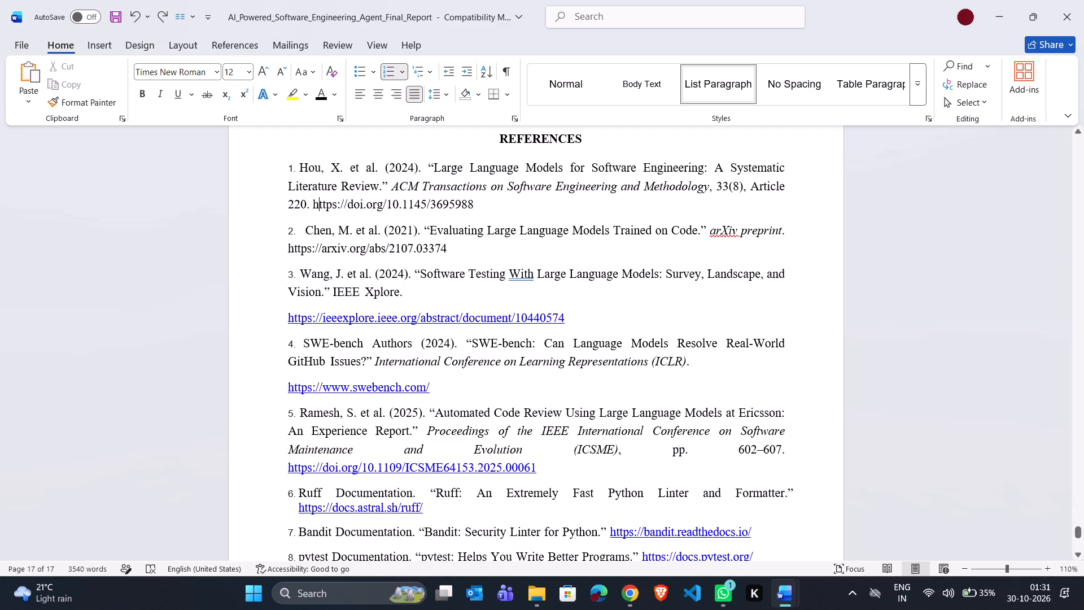
Follow the arXiv link in reference 2 into the browser, close its page and return to the software engineering report in Word.
left_click(329, 254)
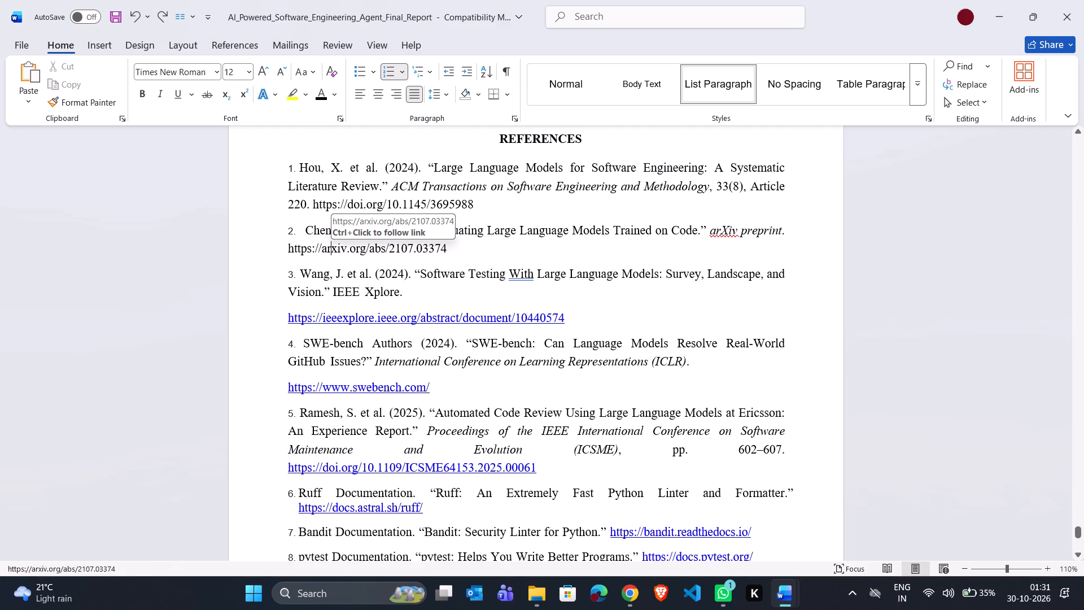
left_click(337, 249, "ctrl")
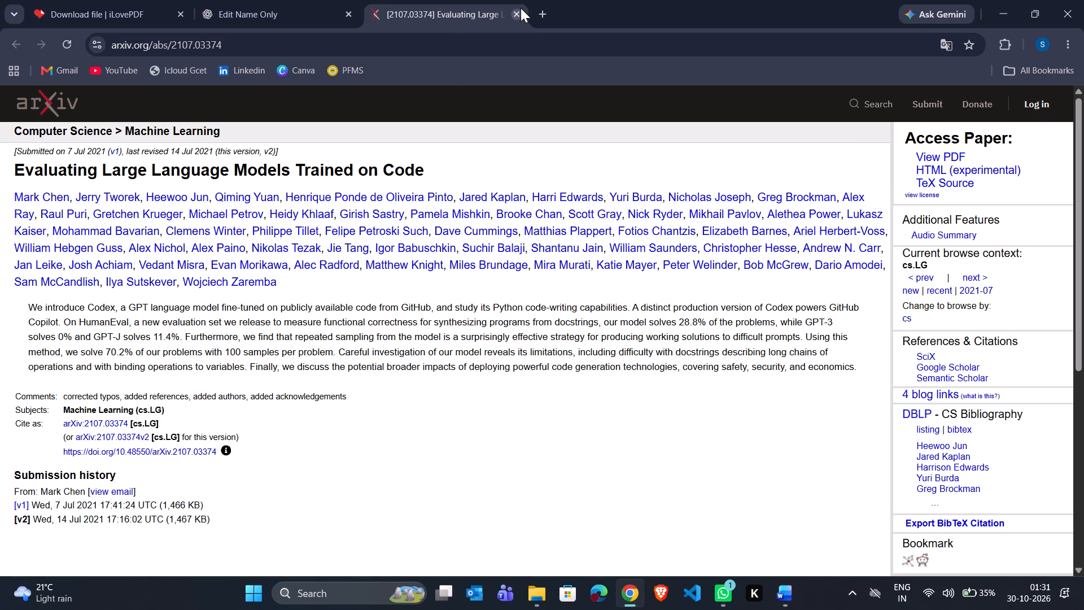
left_click(516, 8)
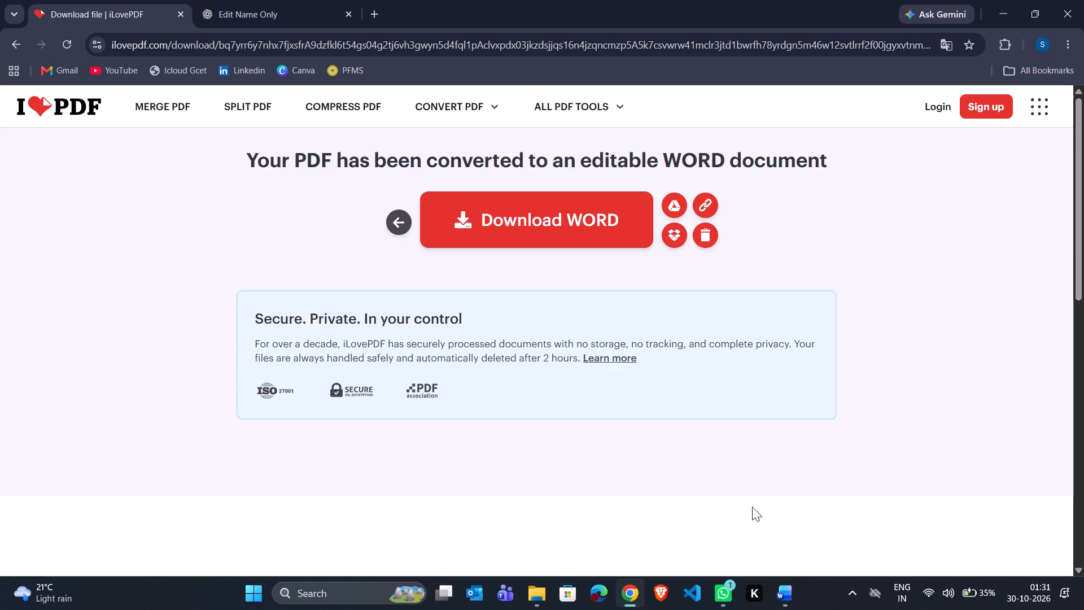
left_click(785, 581)
left_click(767, 540)
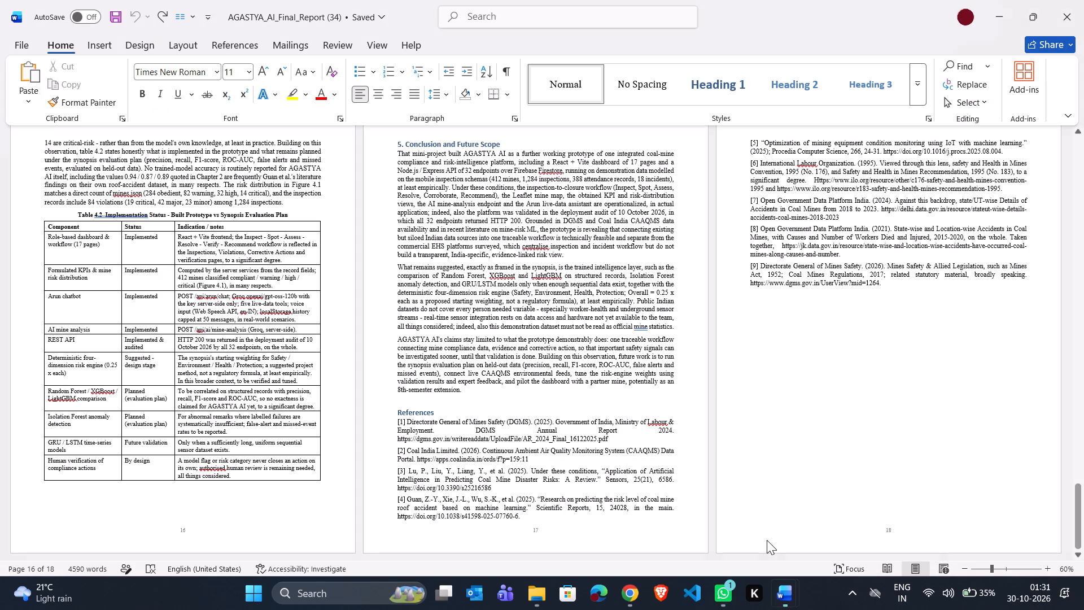
scroll(665, 383, "up", 4)
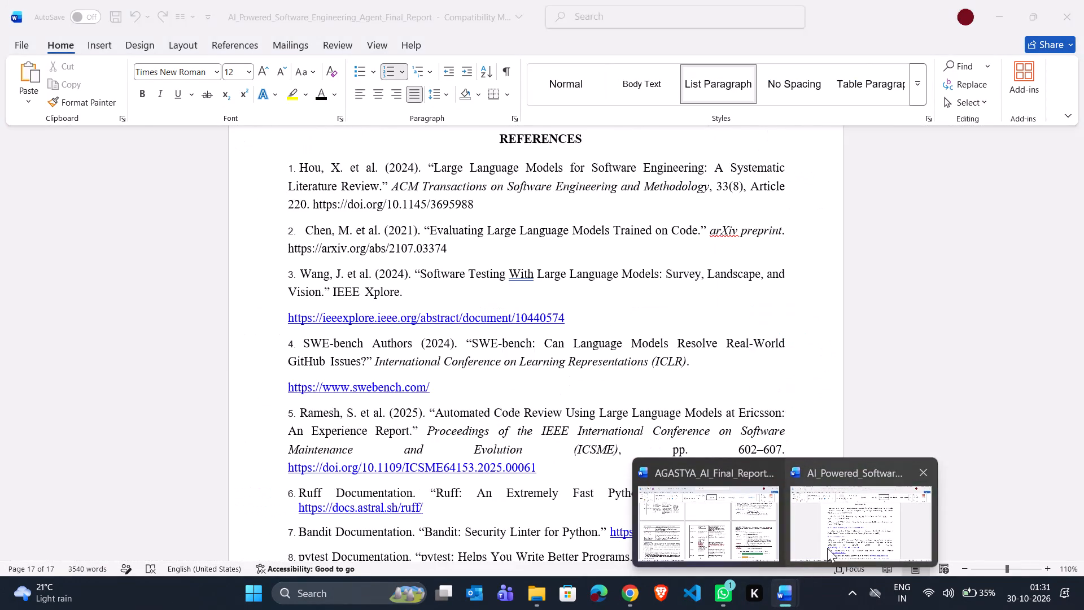
left_click(820, 547)
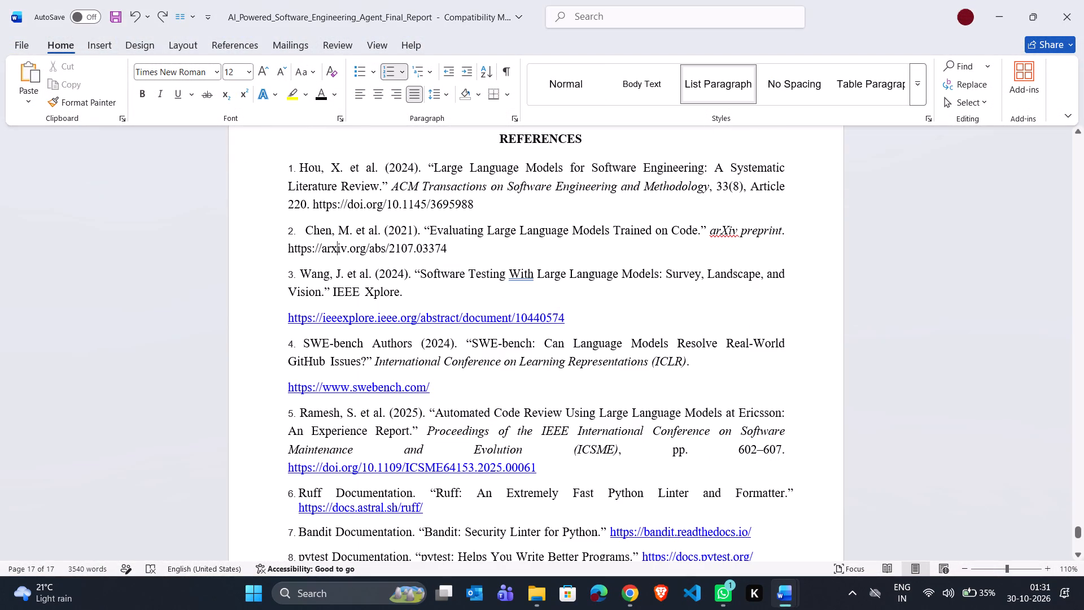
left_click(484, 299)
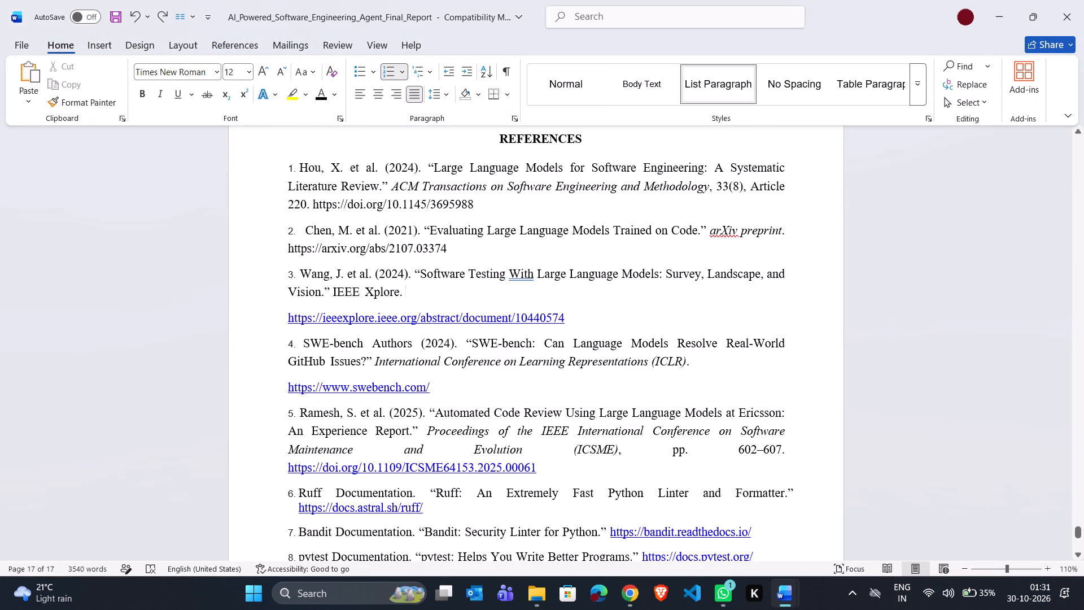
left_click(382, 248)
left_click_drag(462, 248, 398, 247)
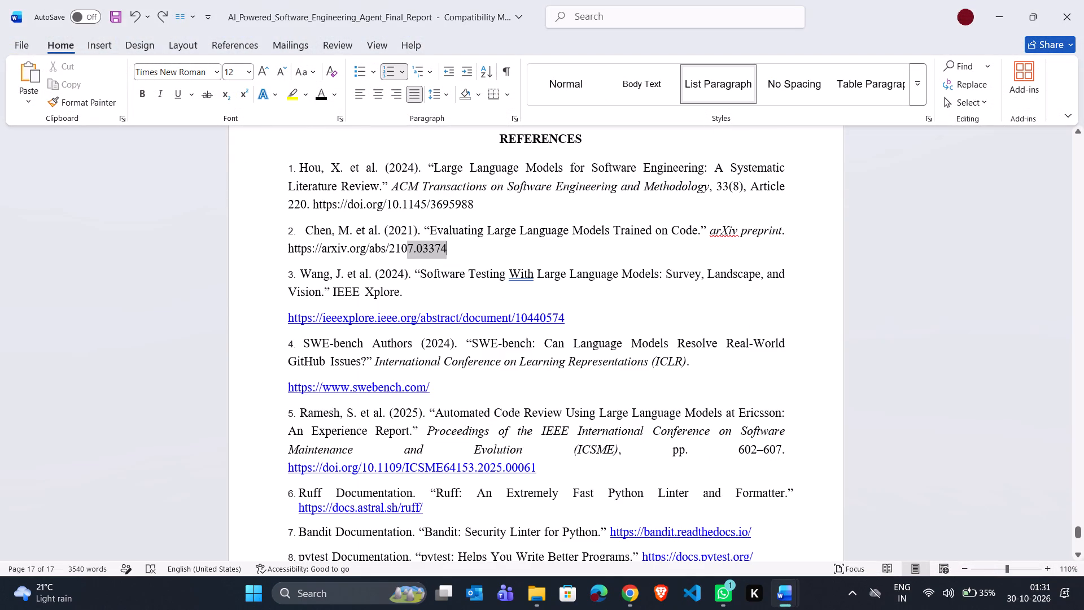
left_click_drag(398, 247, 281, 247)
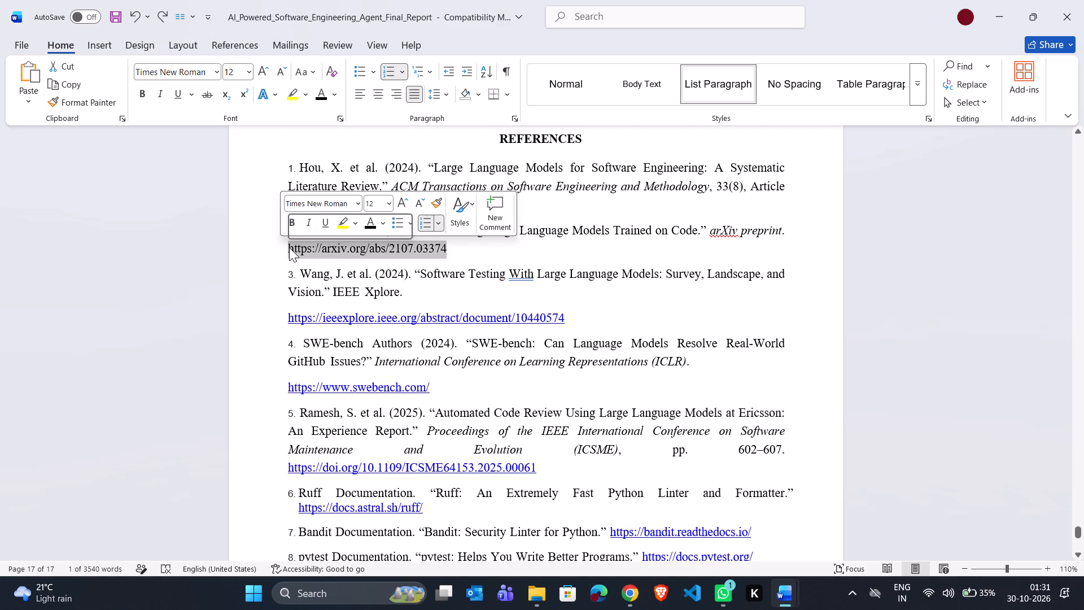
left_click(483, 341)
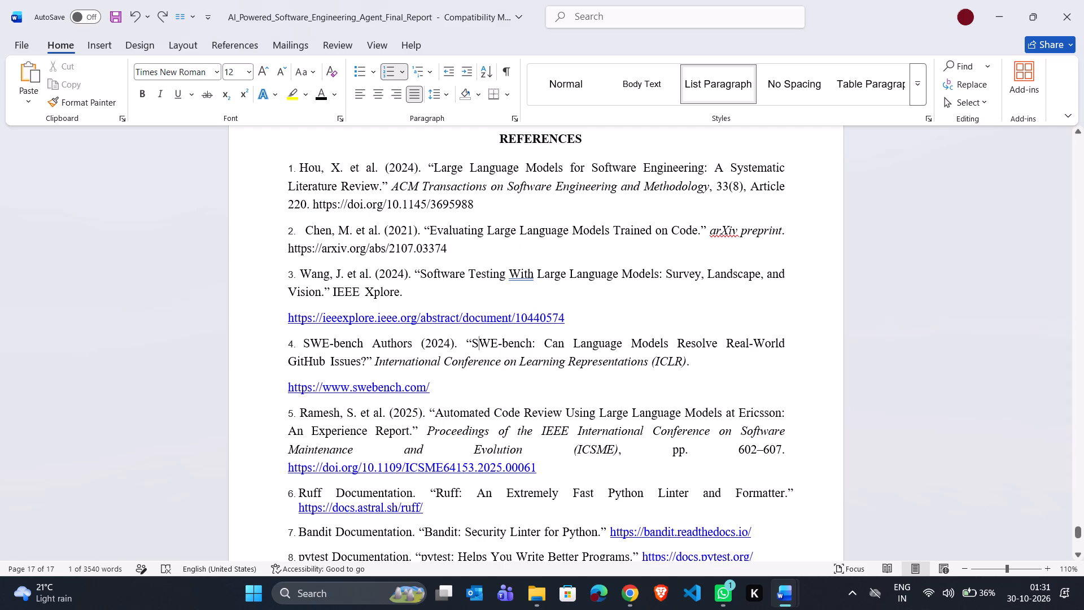
Move the arXiv address in reference 2 onto its own unnumbered line.
left_click(443, 255)
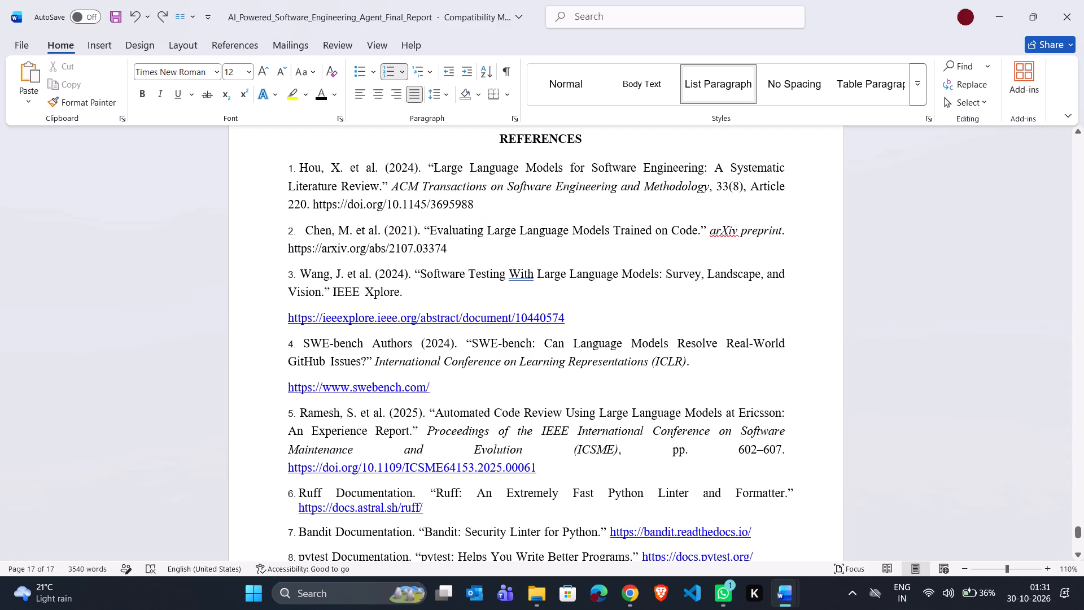
left_click(281, 247)
key("Return")
key("BackSpace")
key("BackSpace")
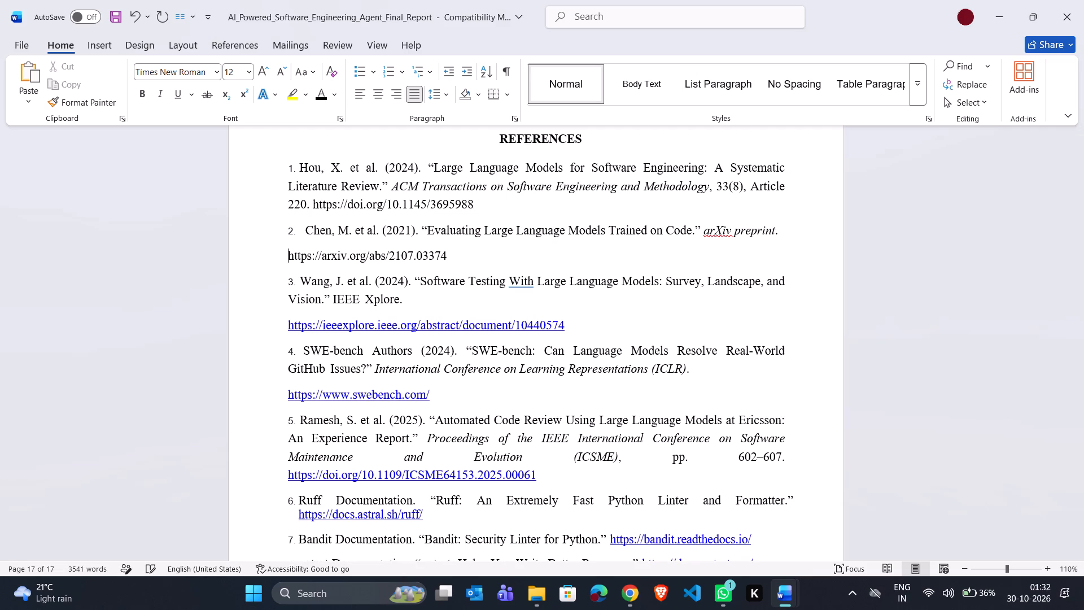
Turn the arXiv address of reference 2 into a live hyperlink, leaving no blank line above it.
left_click(312, 207)
key("Return")
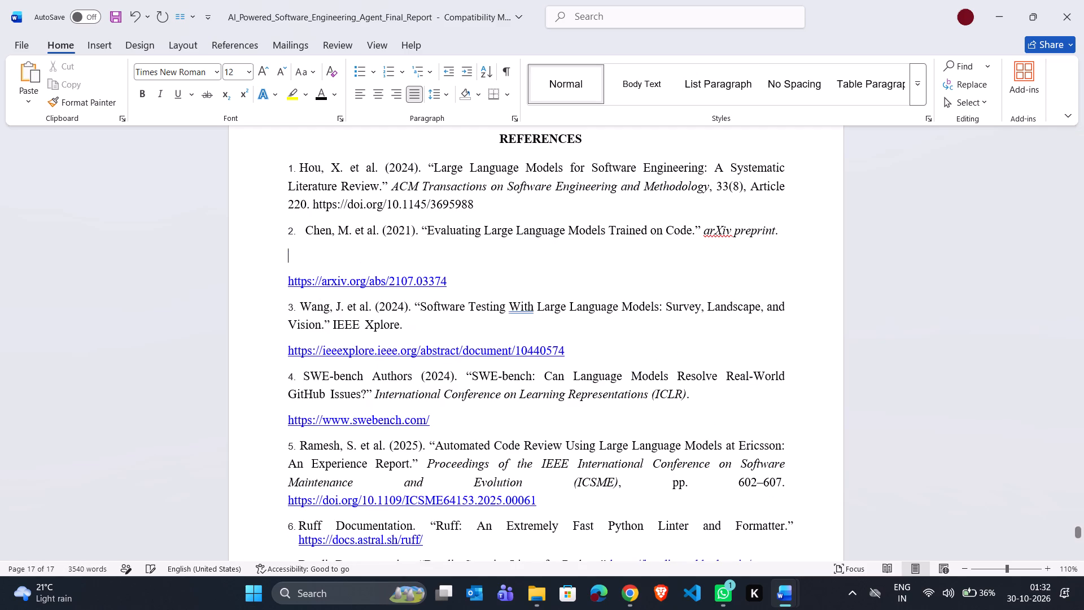
key("BackSpace")
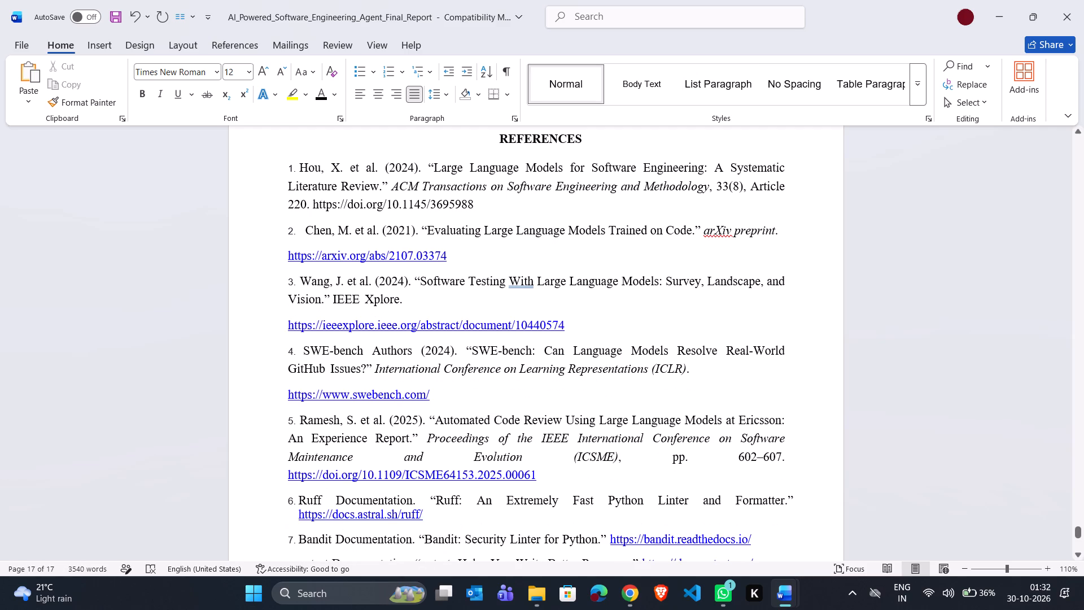
Move the DOI address of reference 1 onto its own unnumbered line and turn it into a live hyperlink.
left_click(315, 199)
key("Return")
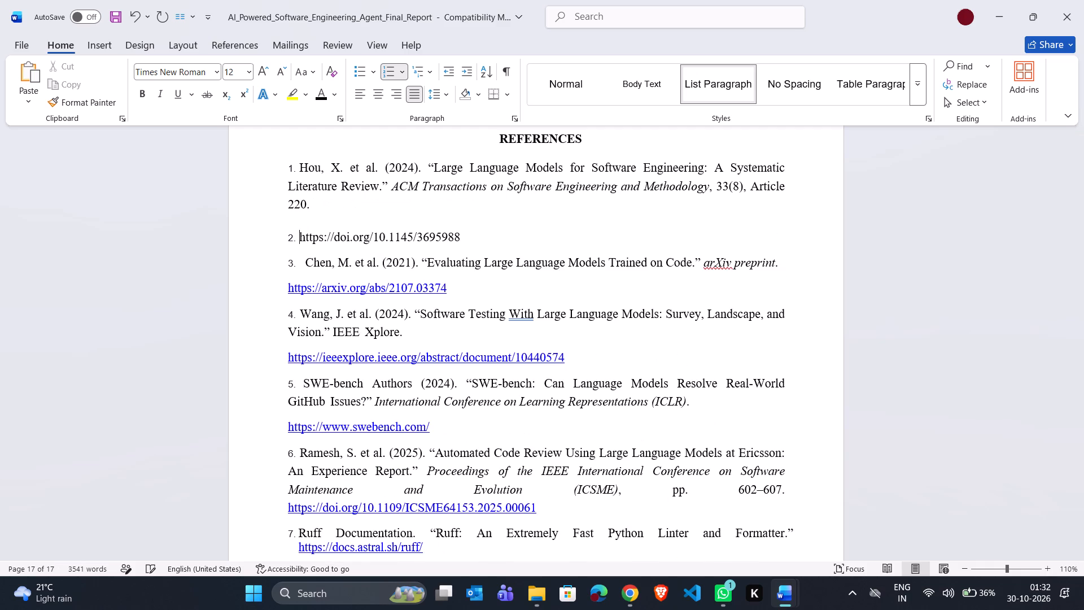
key("BackSpace")
key("BackSpace")
key("BackSpace")
key("BackSpace")
key("BackSpace")
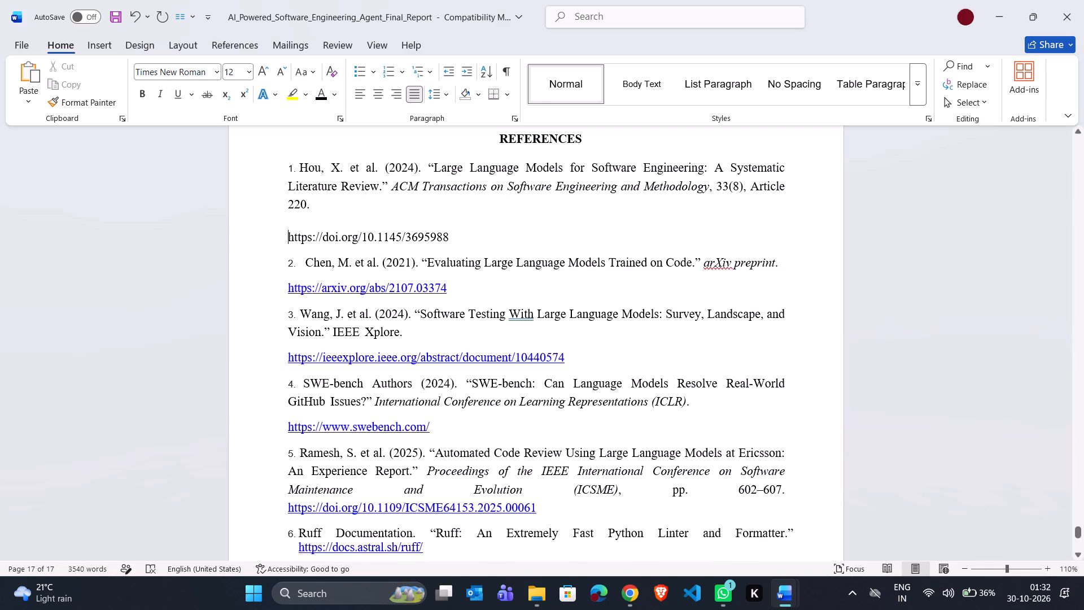
left_click(292, 205)
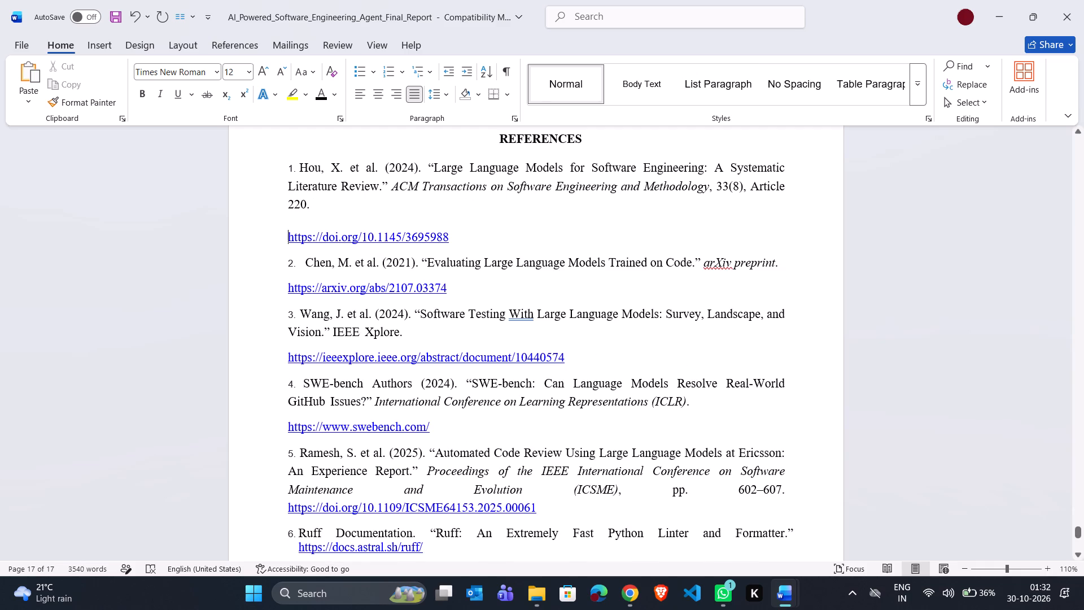
Bold the start of reference 1, from the author through “Large Language Models for Software Engineering:”.
left_click_drag(299, 167, 400, 185)
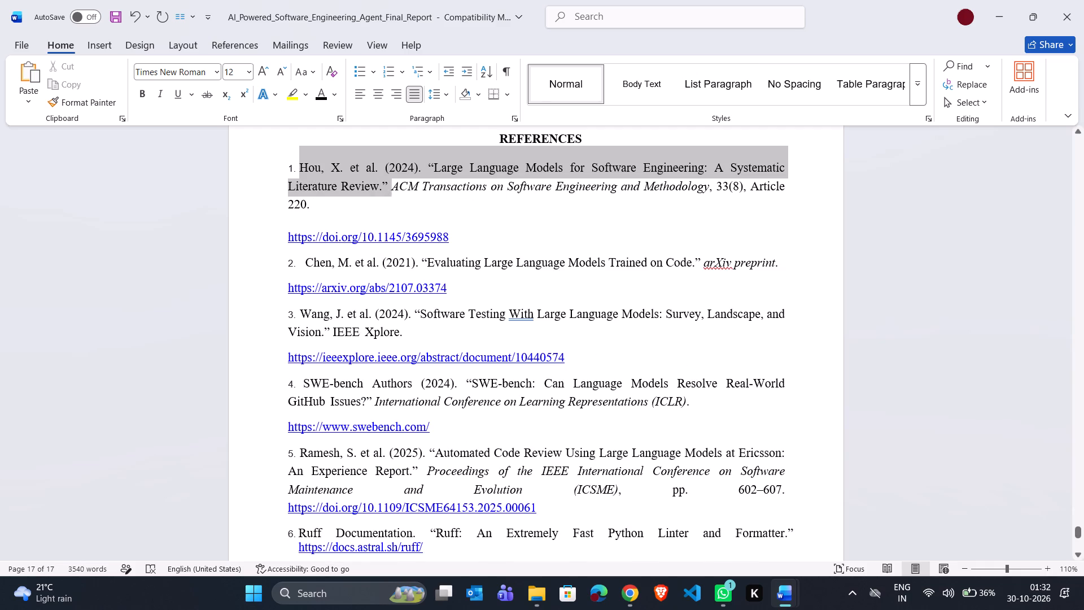
left_click_drag(400, 185, 642, 164)
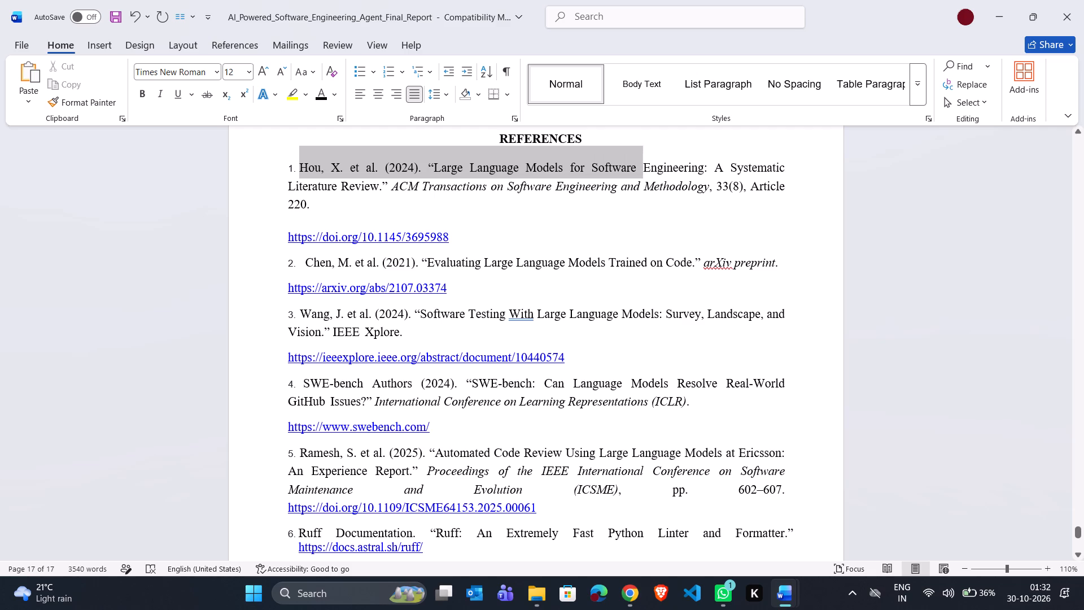
left_click_drag(642, 164, 706, 170)
left_click(717, 141)
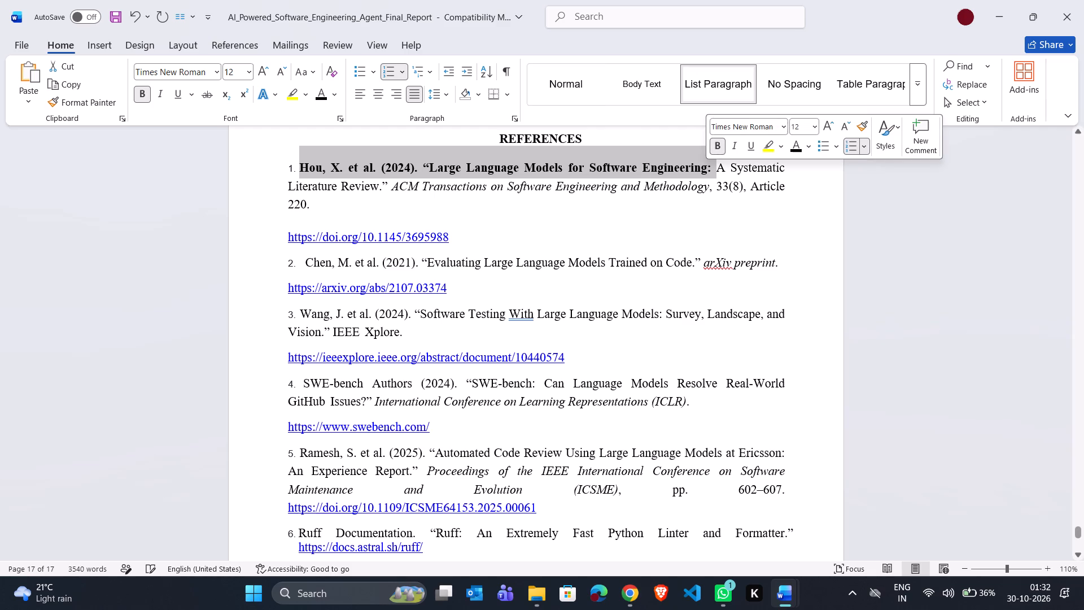
left_click(530, 322)
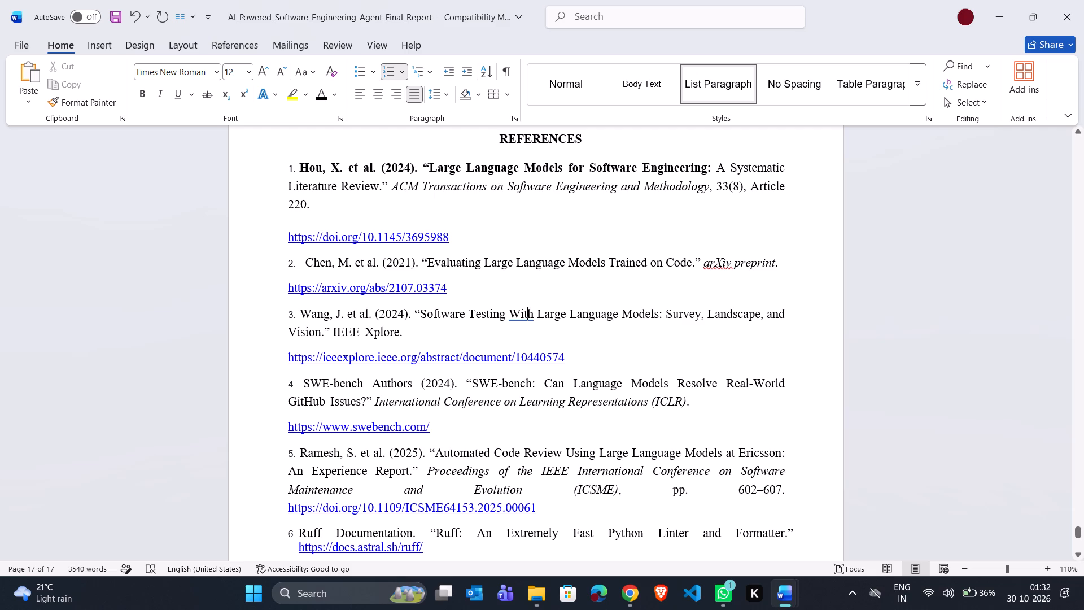
Bold the start of reference 3, from the author through “Software Testing With Large Language Models:”.
scroll(588, 318, "down", 1)
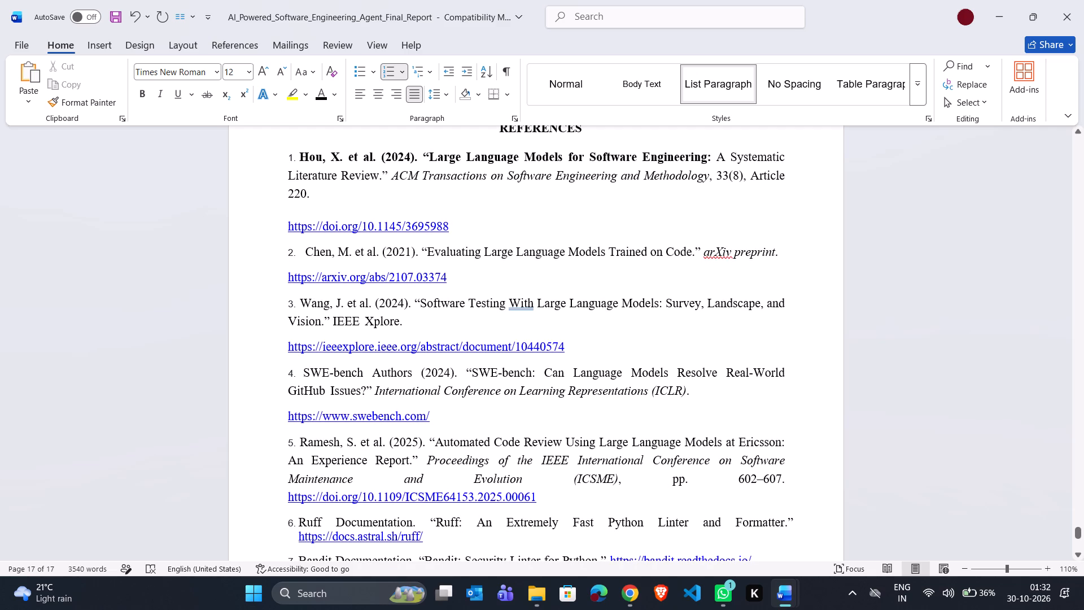
left_click_drag(661, 306, 374, 299)
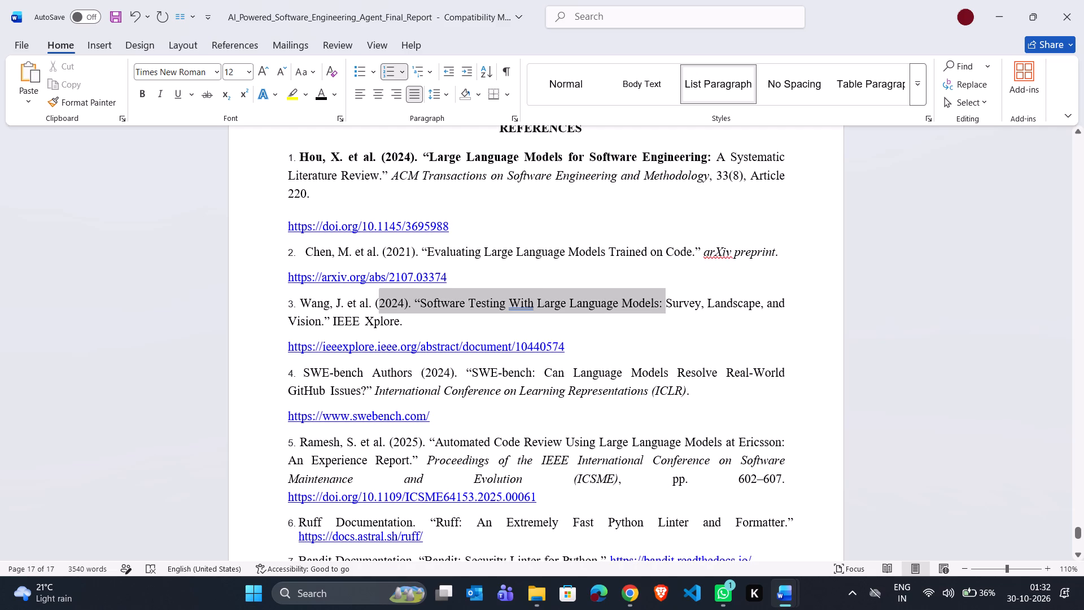
left_click_drag(374, 299, 317, 294)
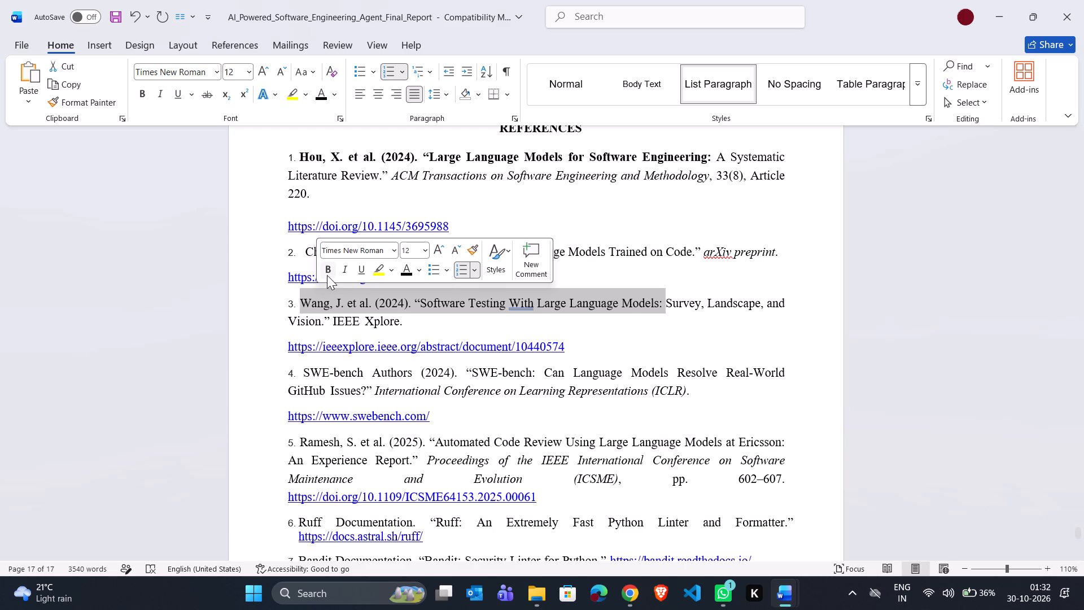
left_click(327, 275)
left_click(345, 307)
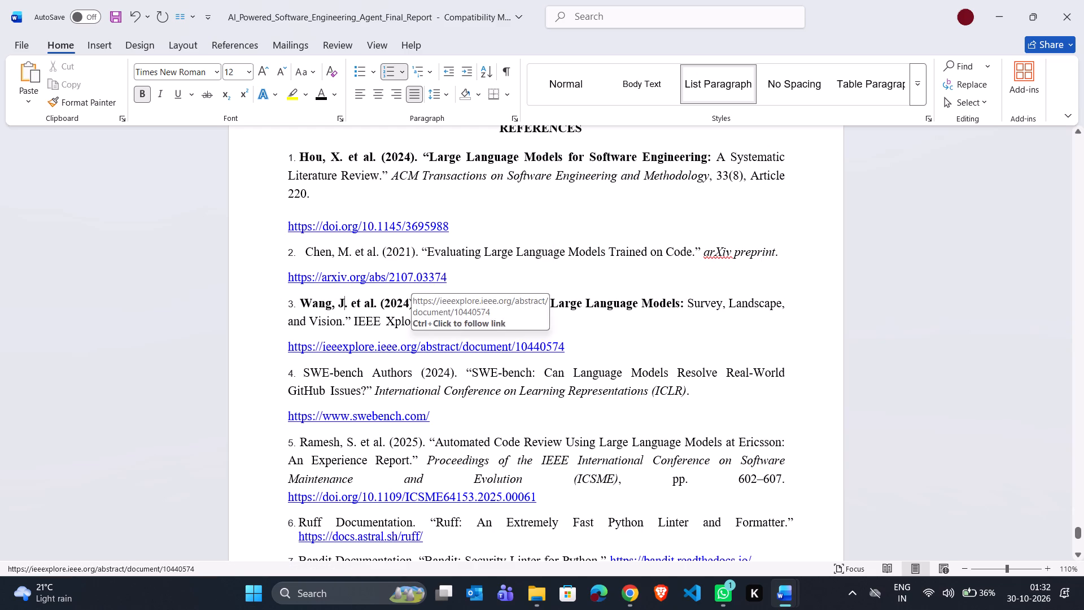
Bold the start of reference 4, from “SWE-bench Authors (2024).” through “SWE-bench:”.
left_click_drag(539, 373, 286, 366)
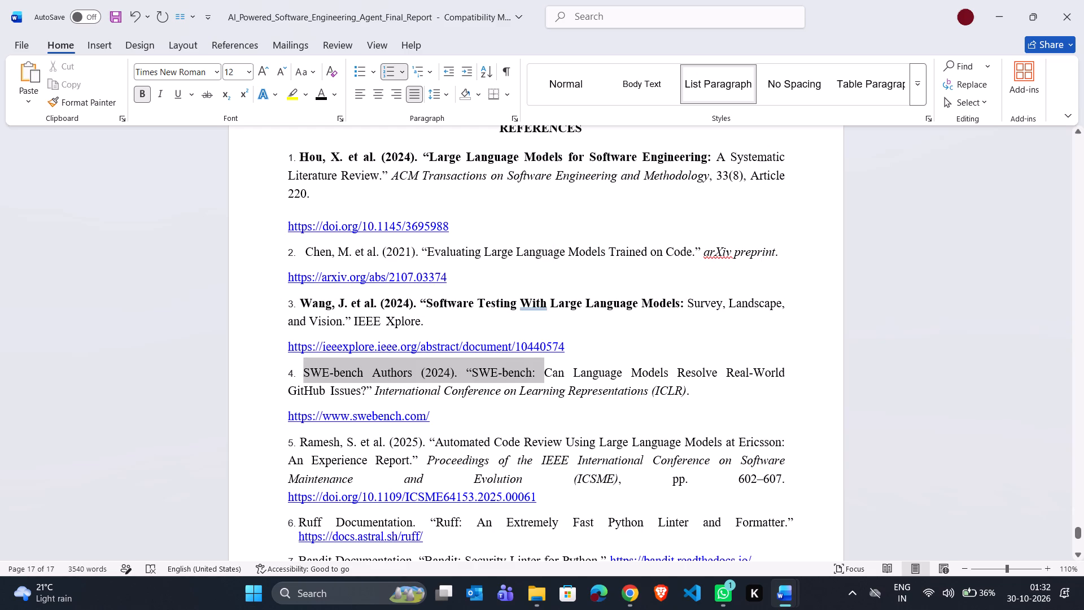
left_click_drag(286, 366, 285, 366)
left_click(295, 352)
left_click(295, 346)
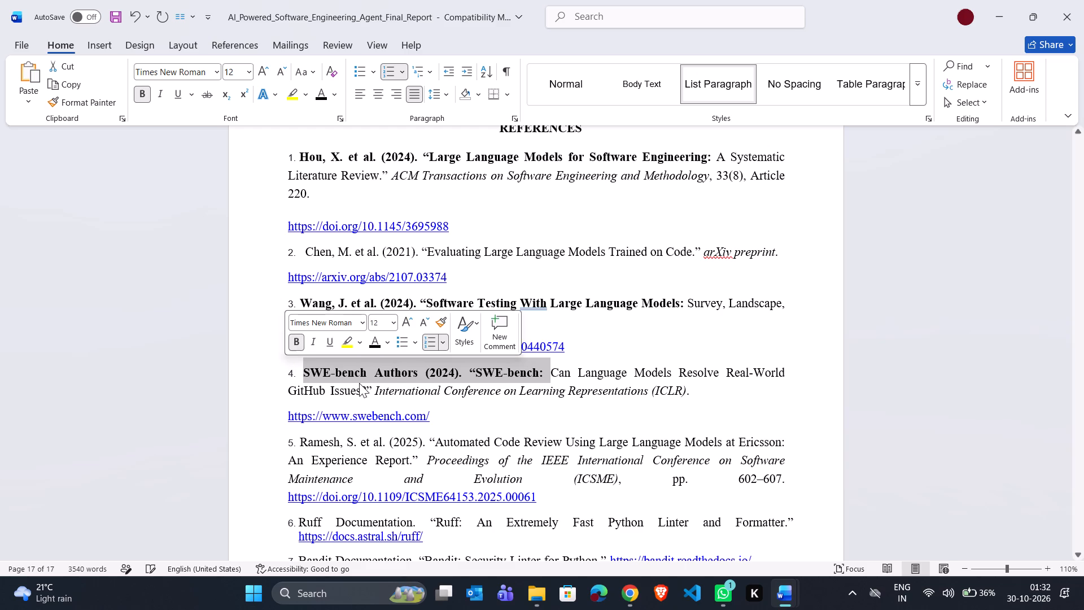
scroll(397, 416, "down", 1)
left_click(527, 379)
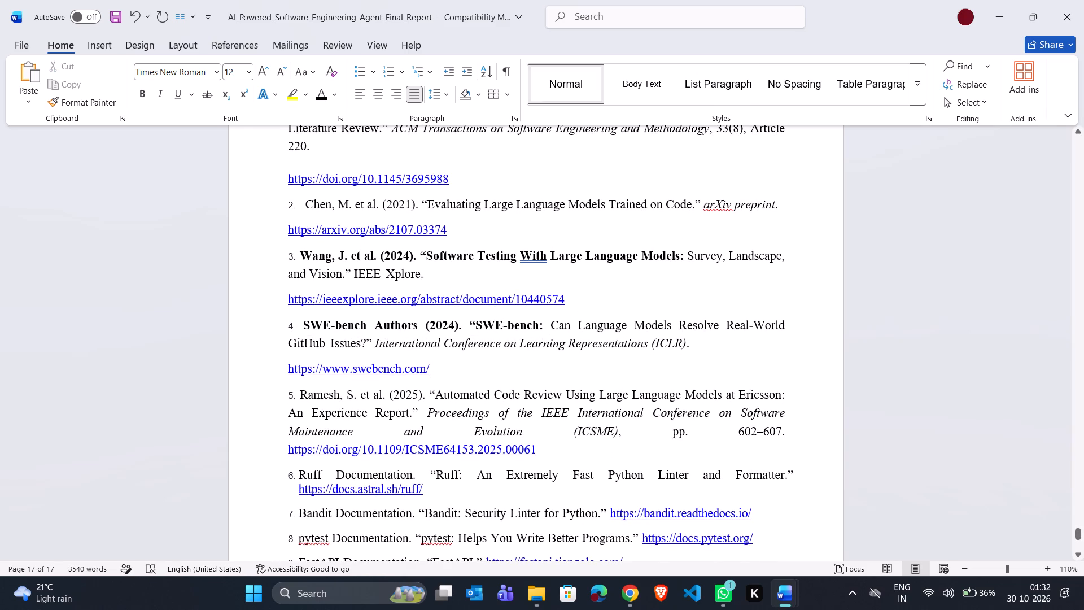
Bold the start of reference 5, from the author through “Automated Code Review Using Large Language Models at Ericsson:”.
scroll(471, 377, "down", 1)
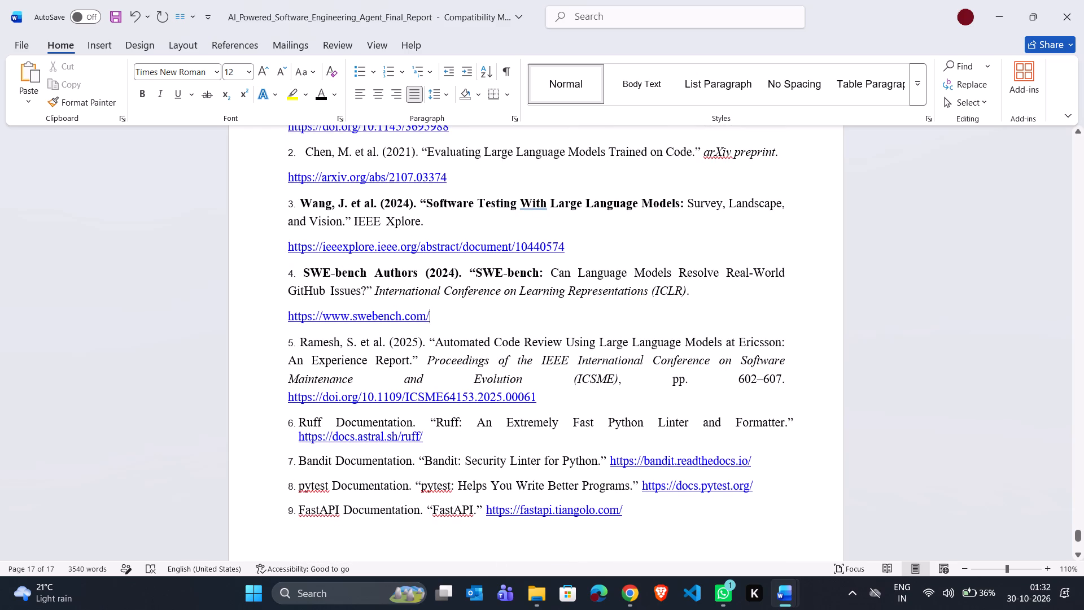
left_click_drag(800, 342, 491, 343)
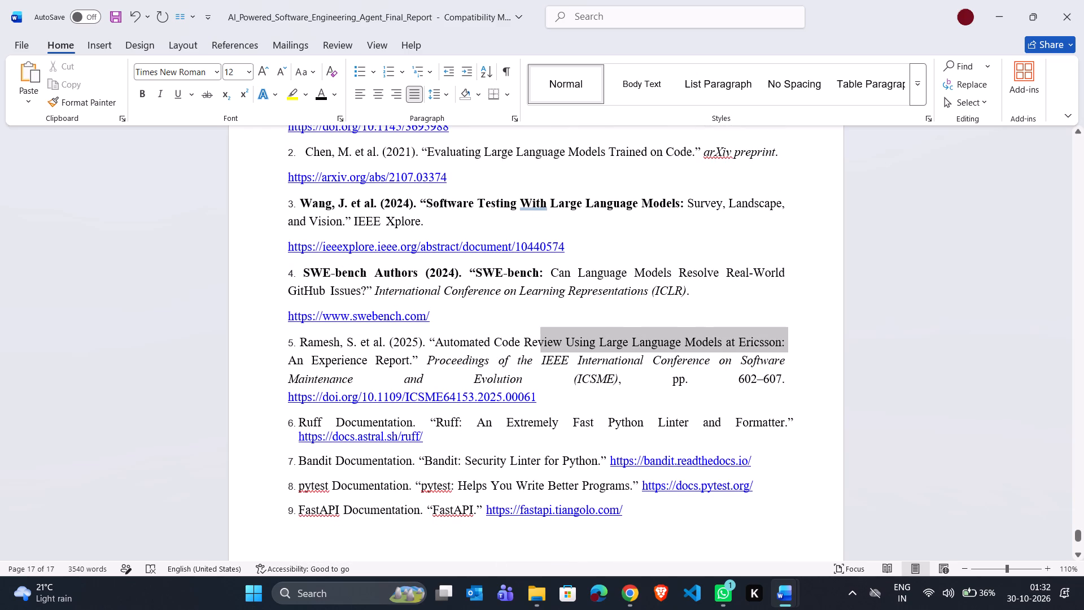
left_click_drag(491, 343, 313, 342)
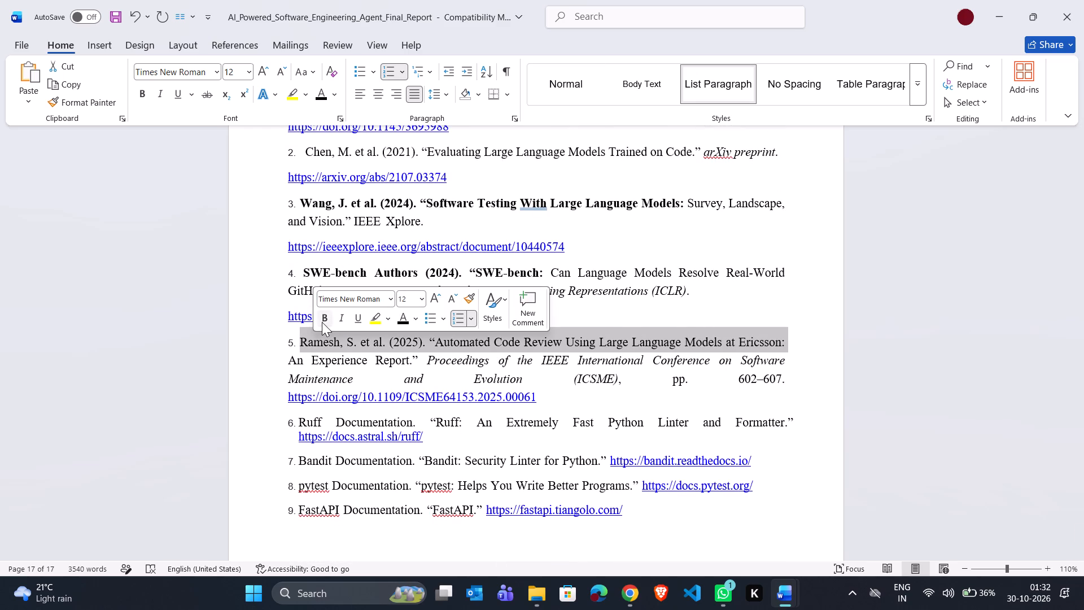
left_click(322, 322)
left_click(278, 381)
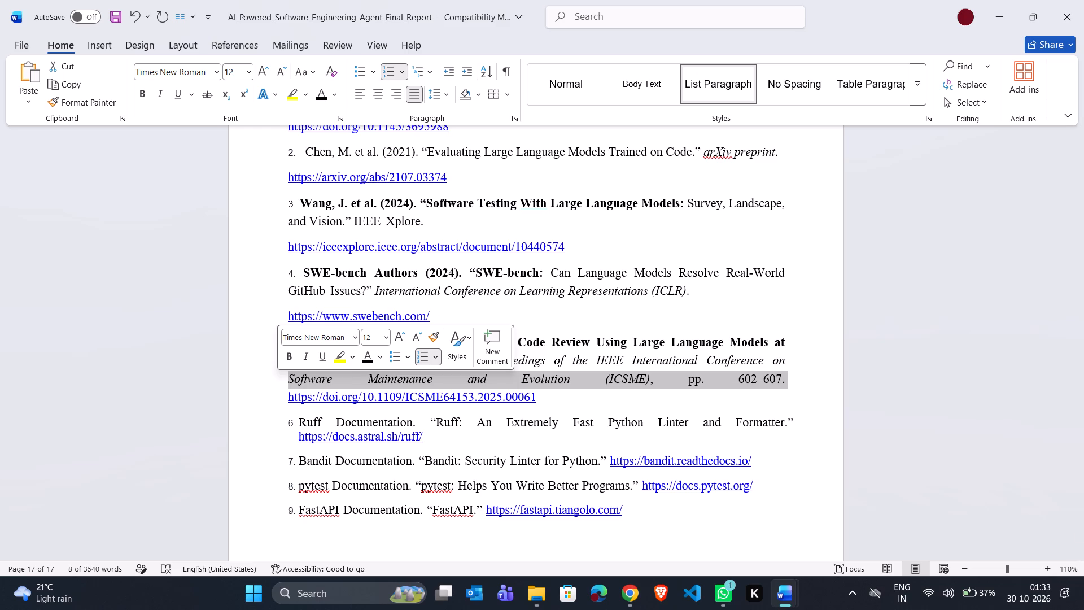
left_click(158, 401)
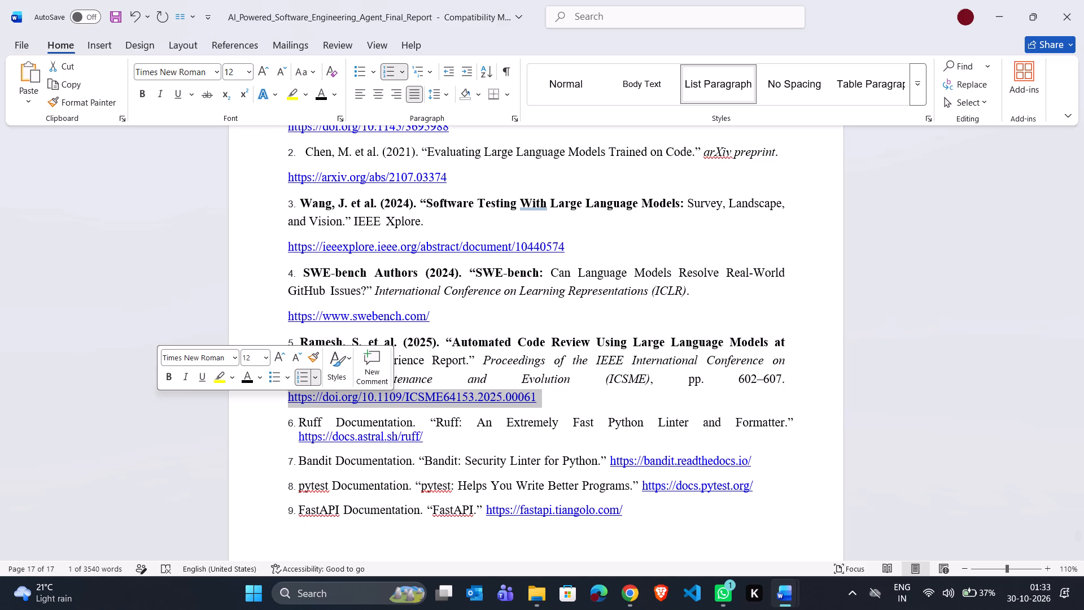
left_click(284, 495)
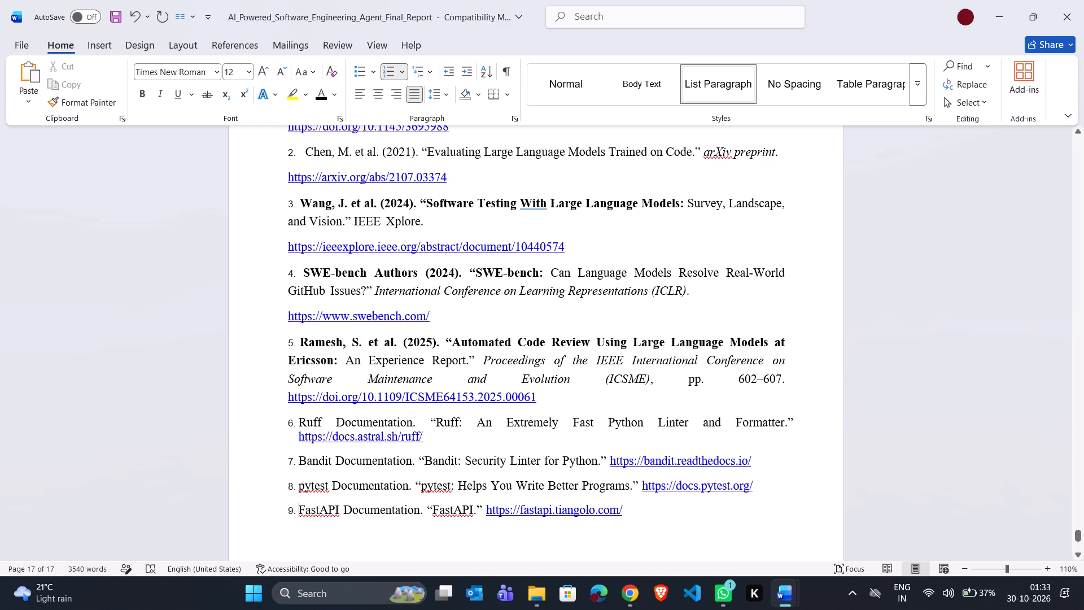
Bold the openings of references 6, 7 and 8, from each documentation name through the quoted tool name Ruff, Bandit or pytest.
left_click_drag(301, 422, 460, 425)
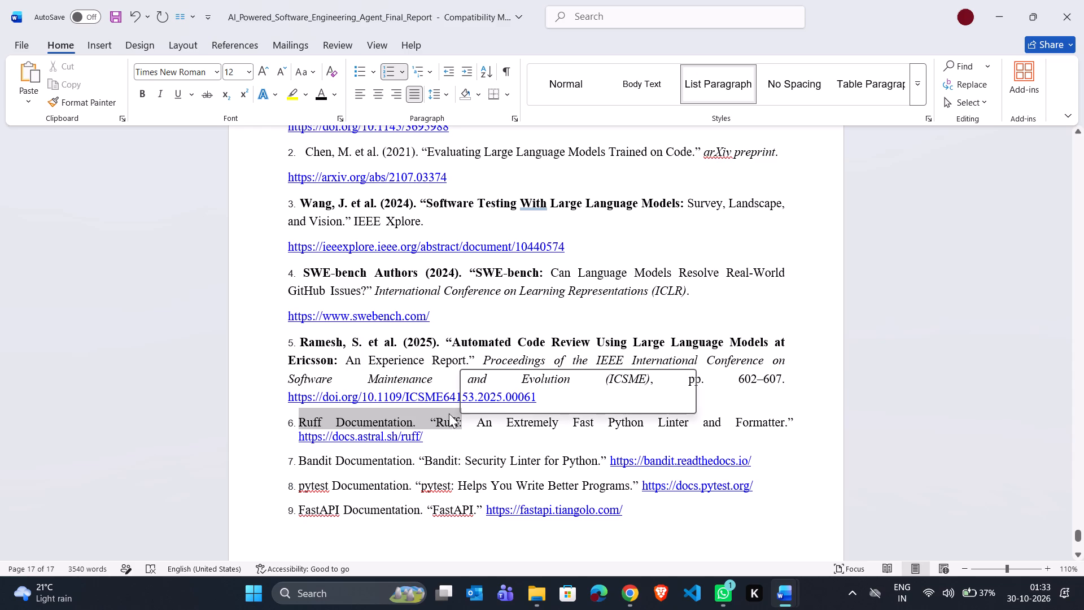
left_click(466, 406)
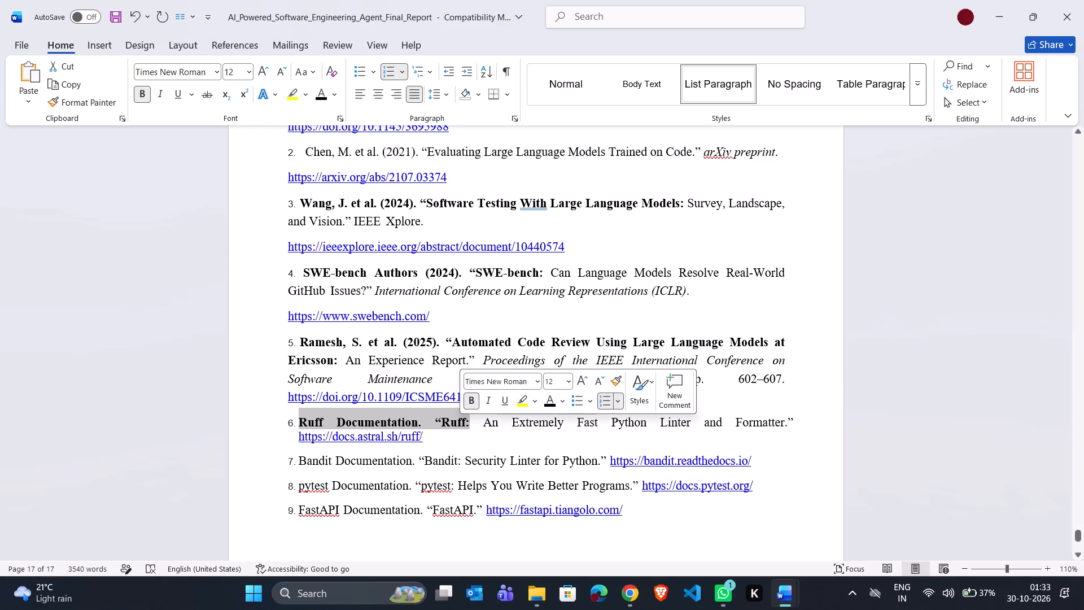
left_click(285, 457)
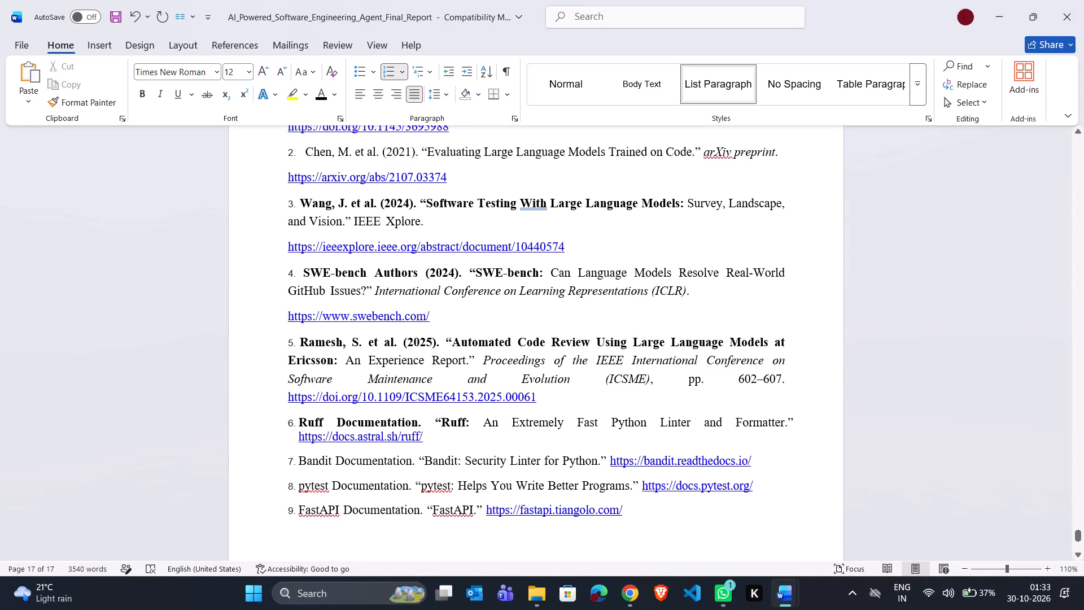
left_click_drag(461, 461, 294, 463)
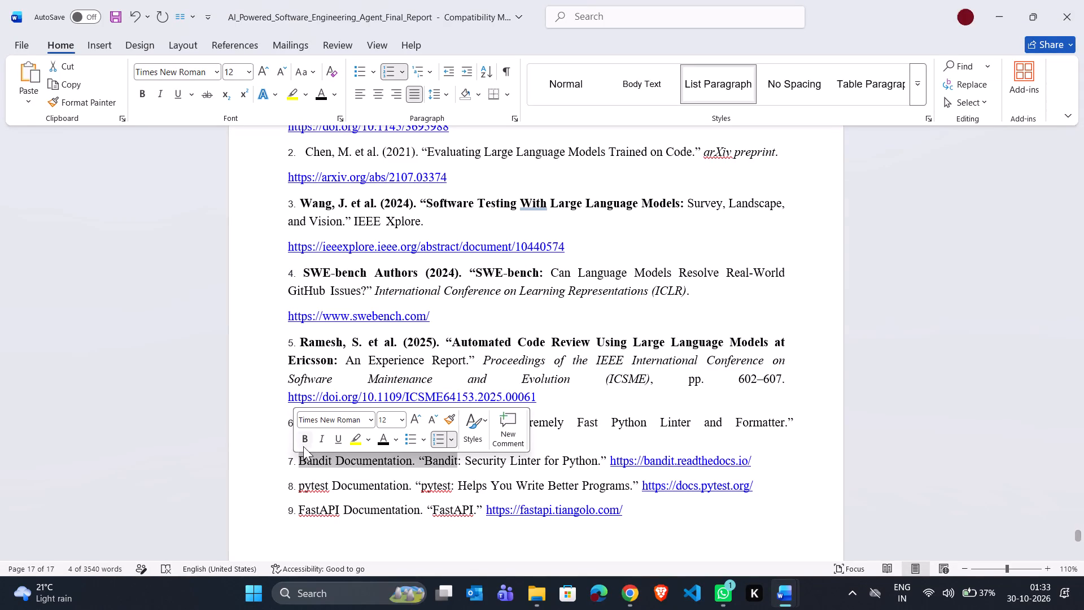
left_click(303, 438)
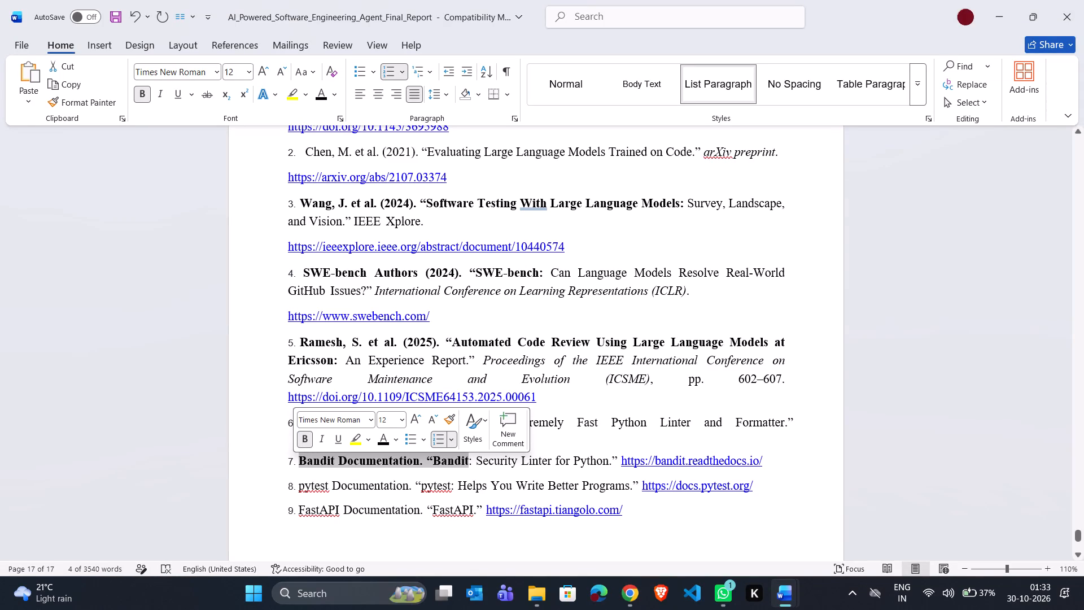
left_click_drag(454, 486, 308, 481)
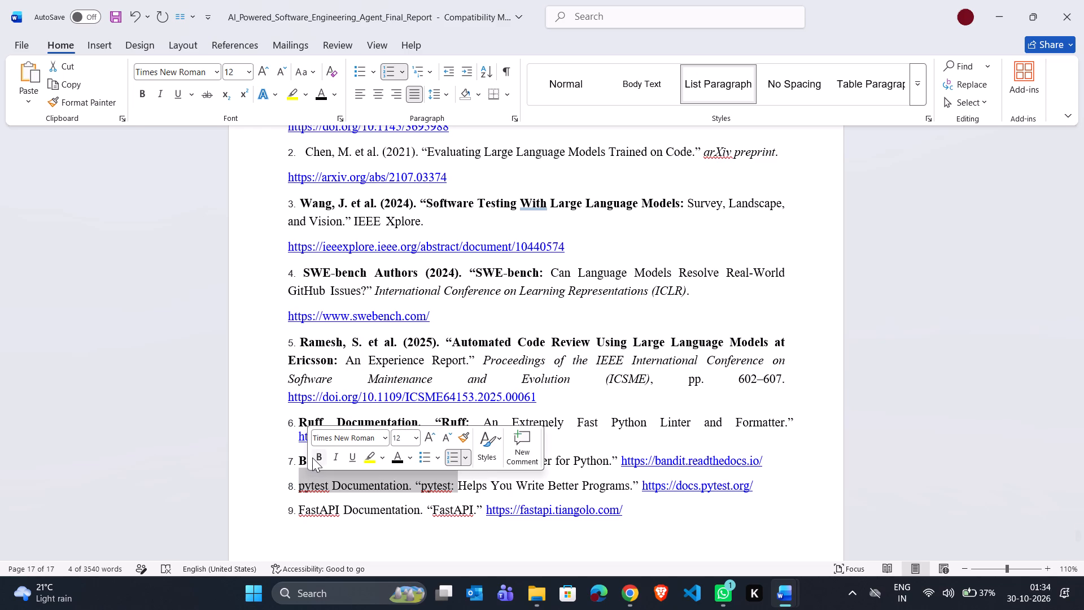
left_click(314, 457)
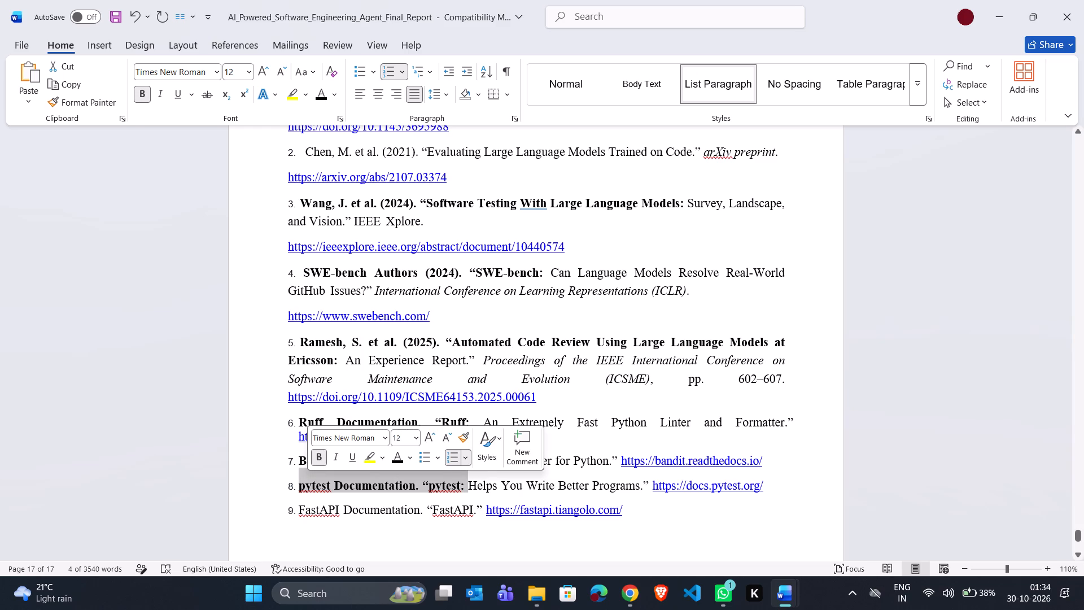
left_click(422, 516)
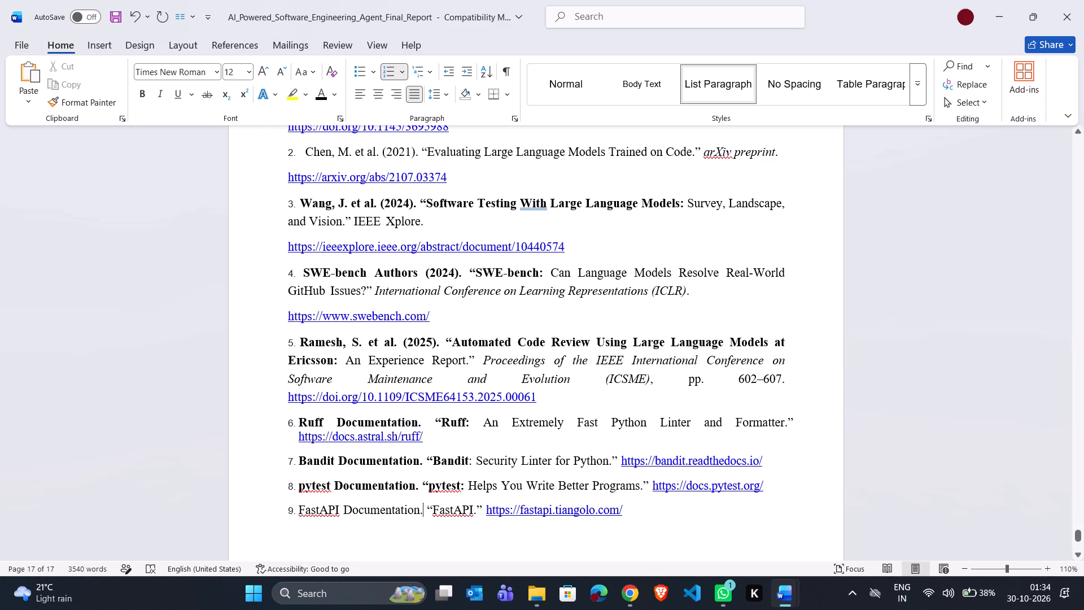
Center the chapter 5 heading “CONCLUSION AND FUTURE SCOPE” on its page.
scroll(392, 384, "up", 5)
scroll(392, 384, "down", 5, "ctrl")
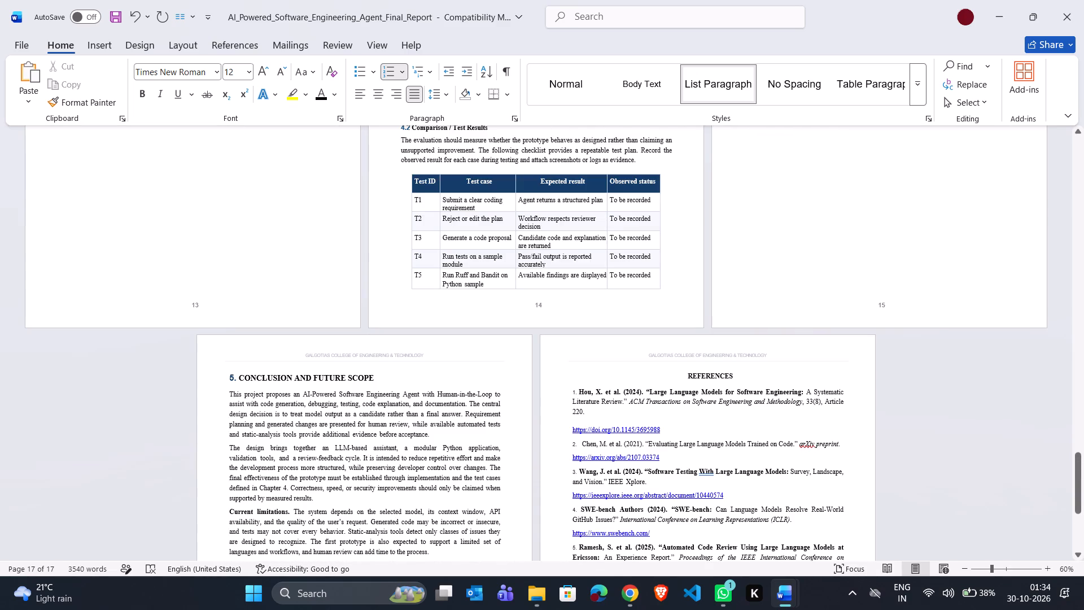
left_click(376, 374)
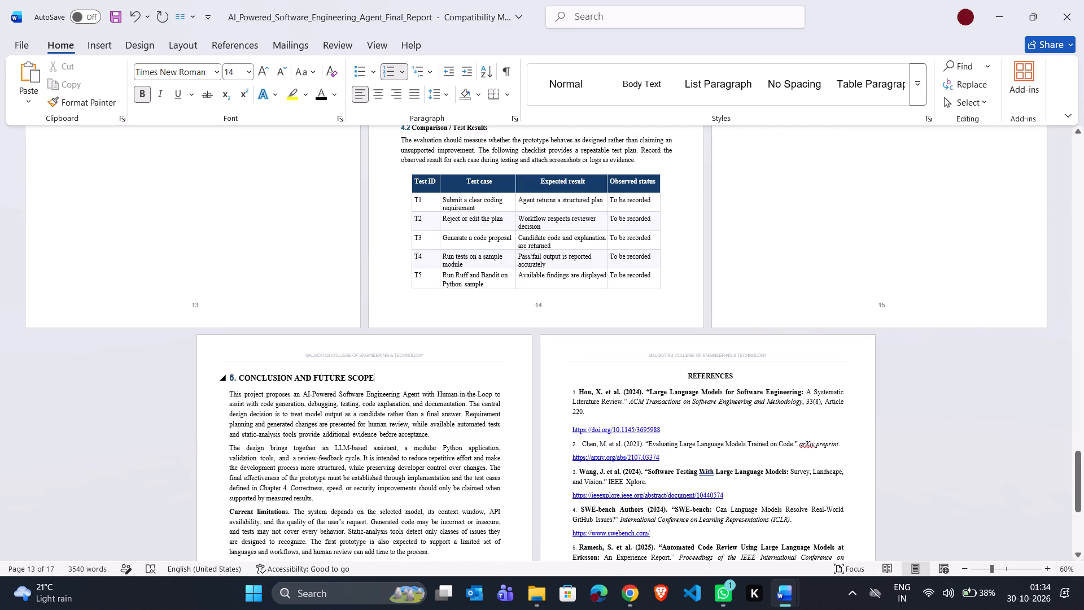
left_click(246, 375)
left_click_drag(378, 377, 257, 377)
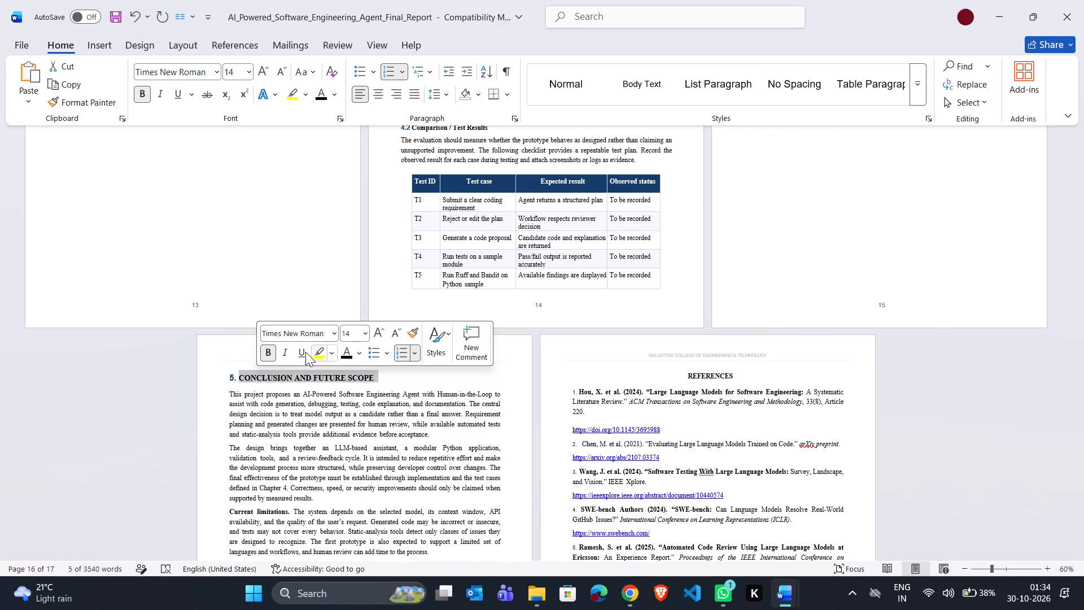
left_click(382, 99)
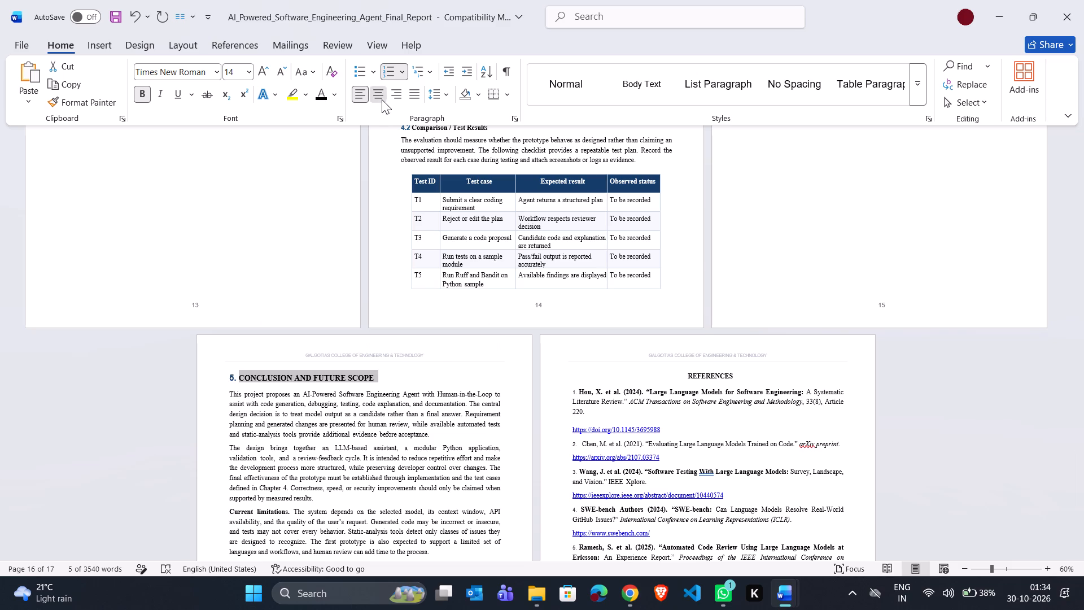
left_click(727, 385)
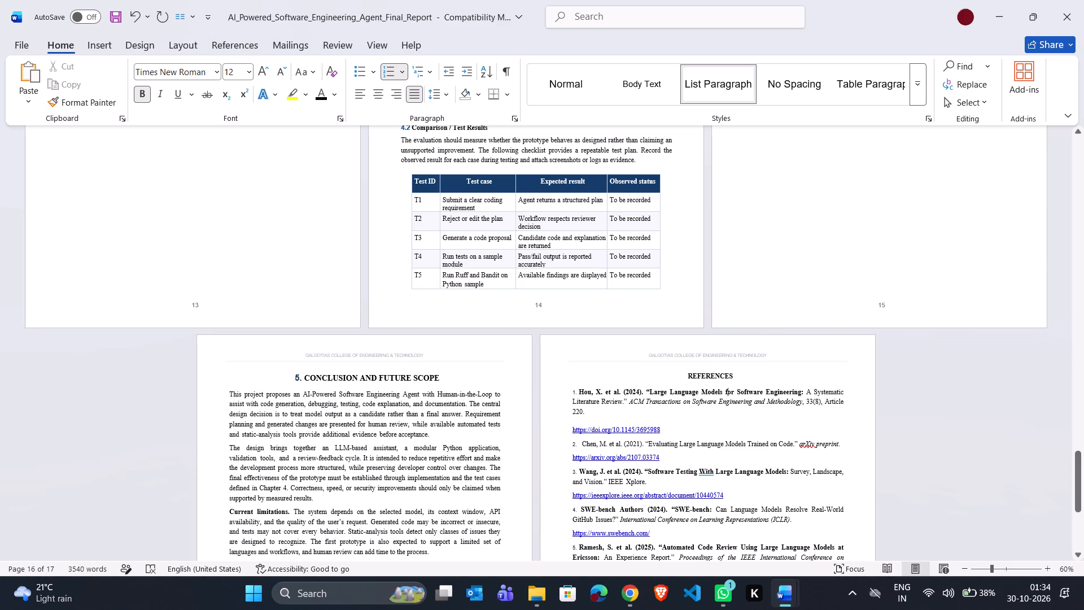
Set the “REFERENCES” heading on the last page to 14 pt.
left_click(725, 377)
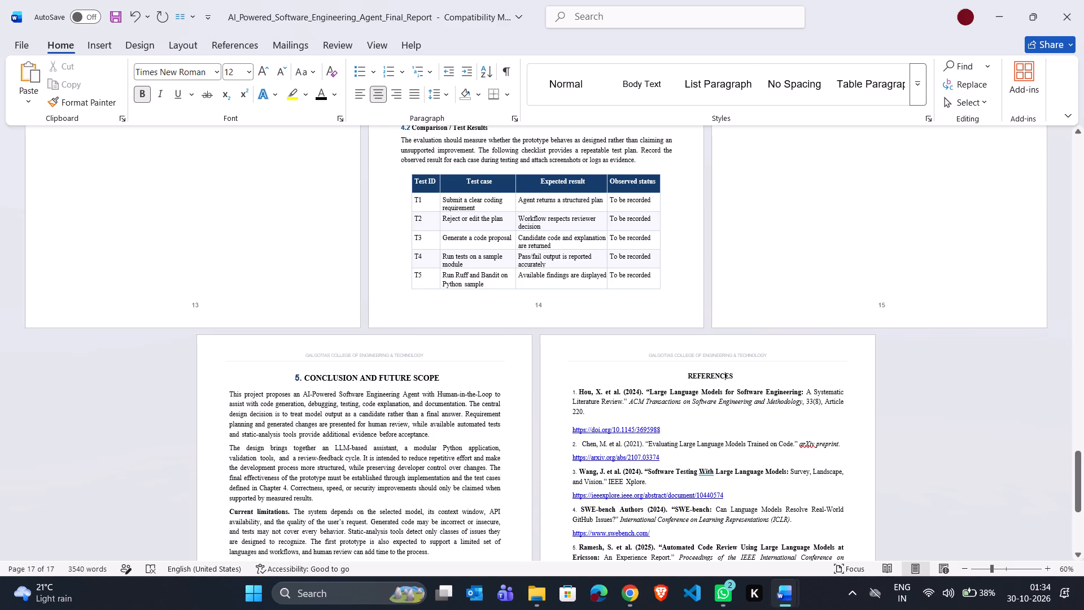
left_click(711, 377)
scroll(711, 377, "up", 2, "ctrl")
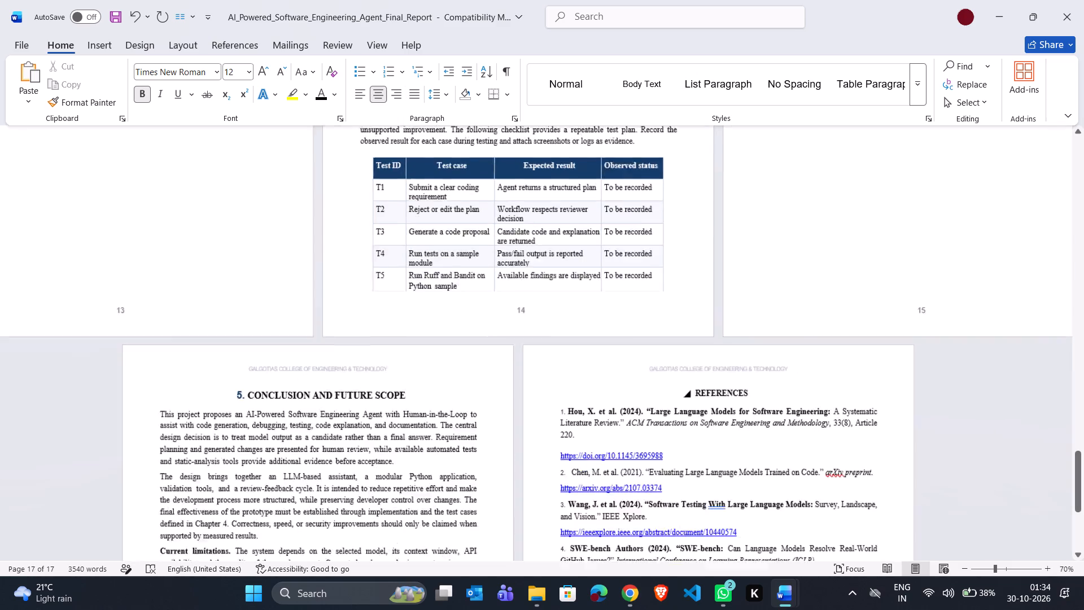
scroll(711, 377, "up", 3, "ctrl")
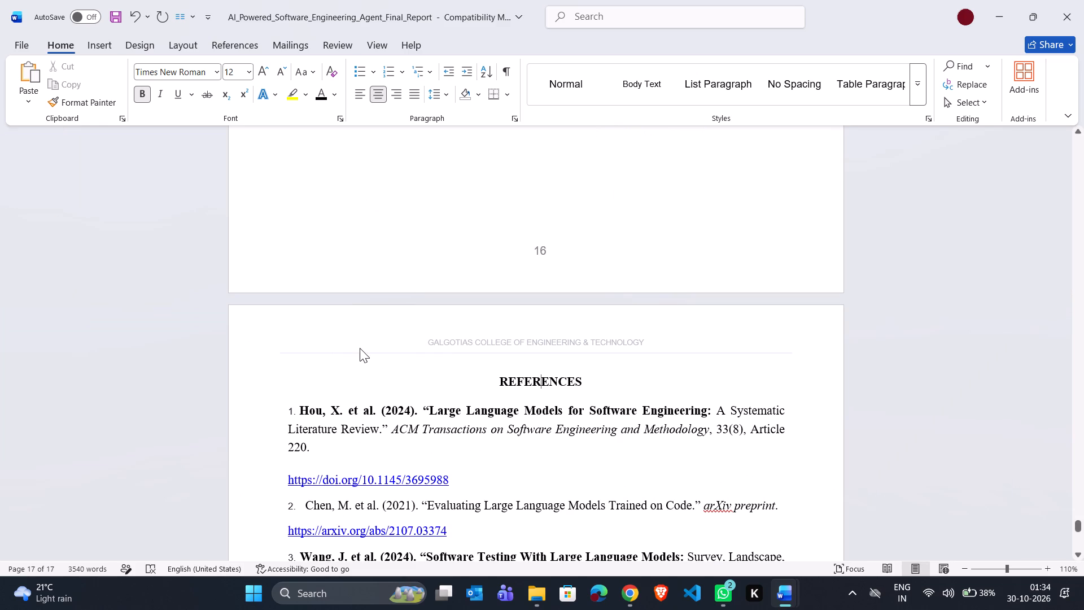
left_click_drag(584, 380, 504, 381)
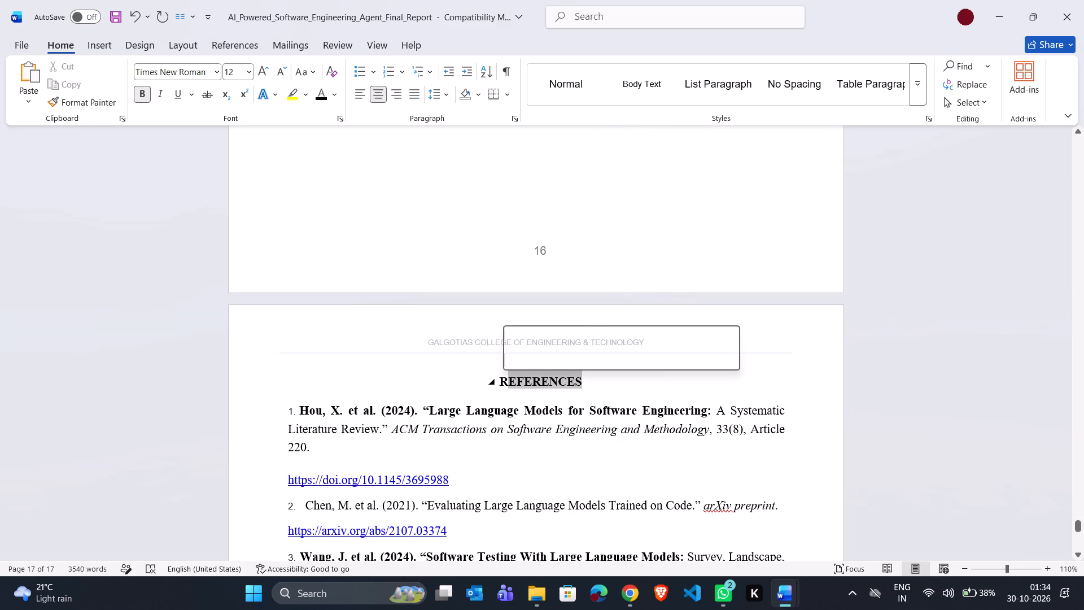
left_click(586, 370)
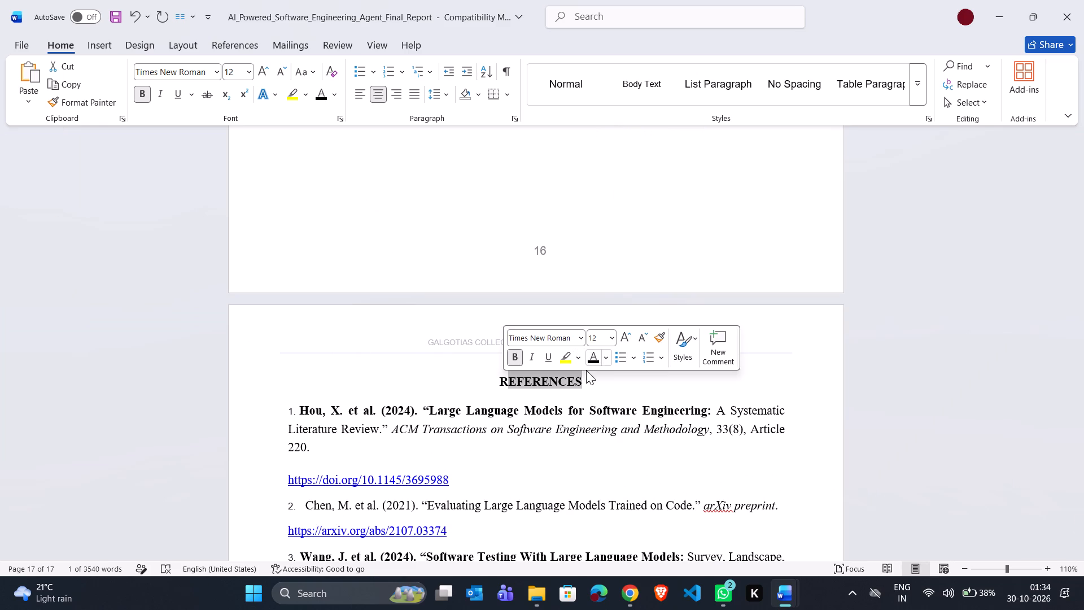
left_click(589, 378)
left_click_drag(589, 378, 508, 376)
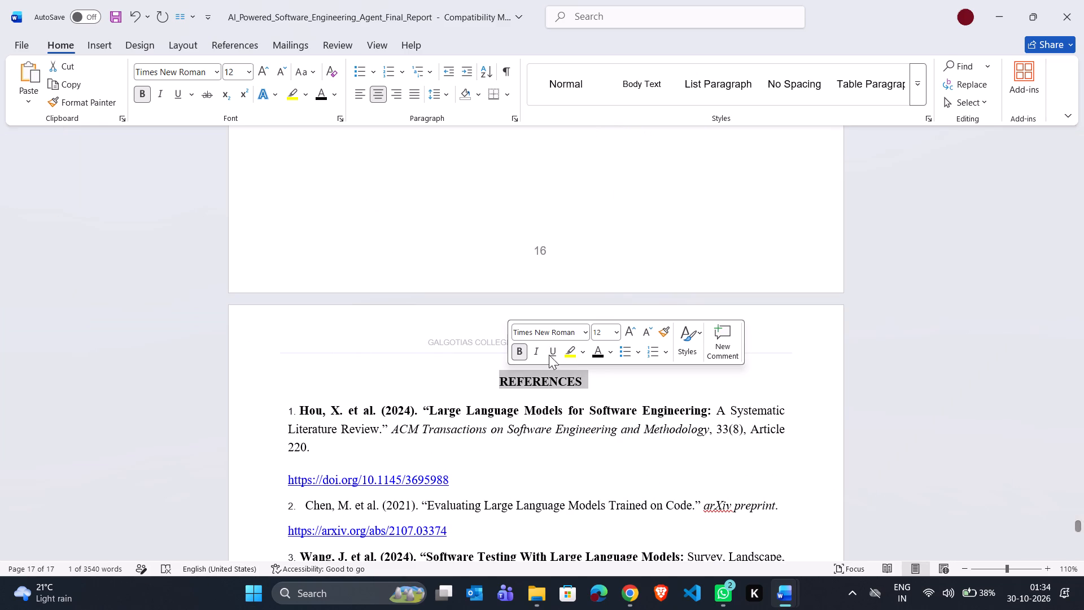
left_click(598, 335)
key("BackSpace")
type("14")
key("Return")
left_click(457, 377)
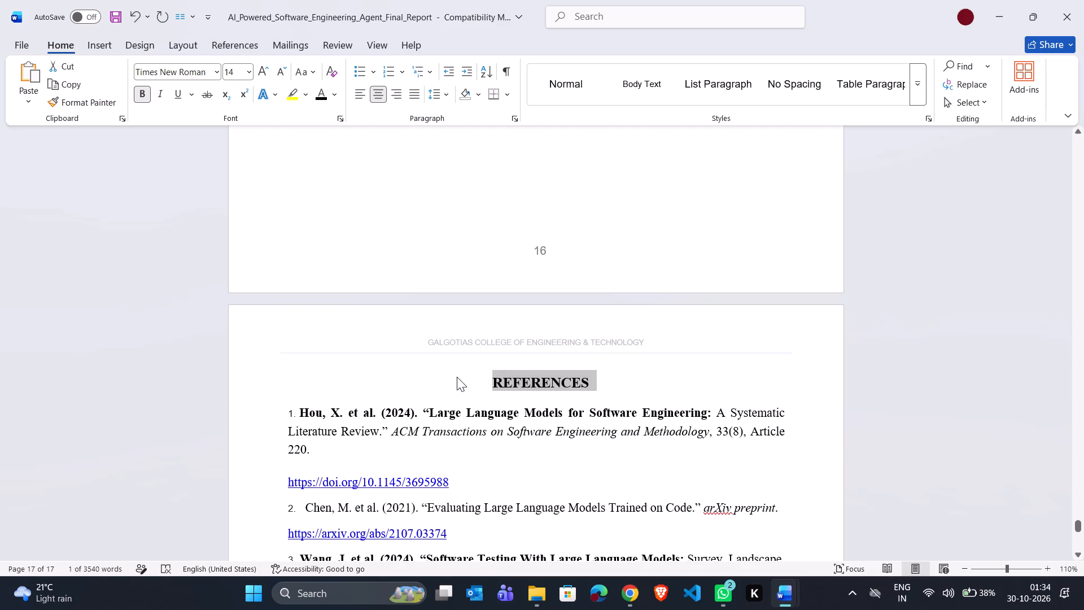
Review the layout of the whole report, from the reference list back to the cover page.
scroll(457, 377, "down", 1)
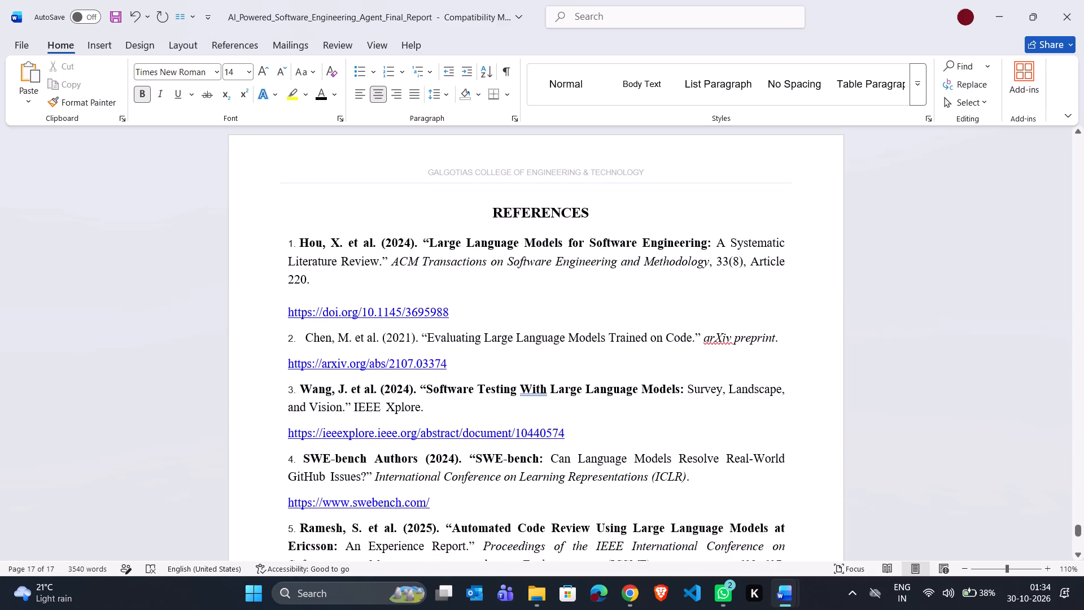
scroll(454, 376, "down", 6, "ctrl")
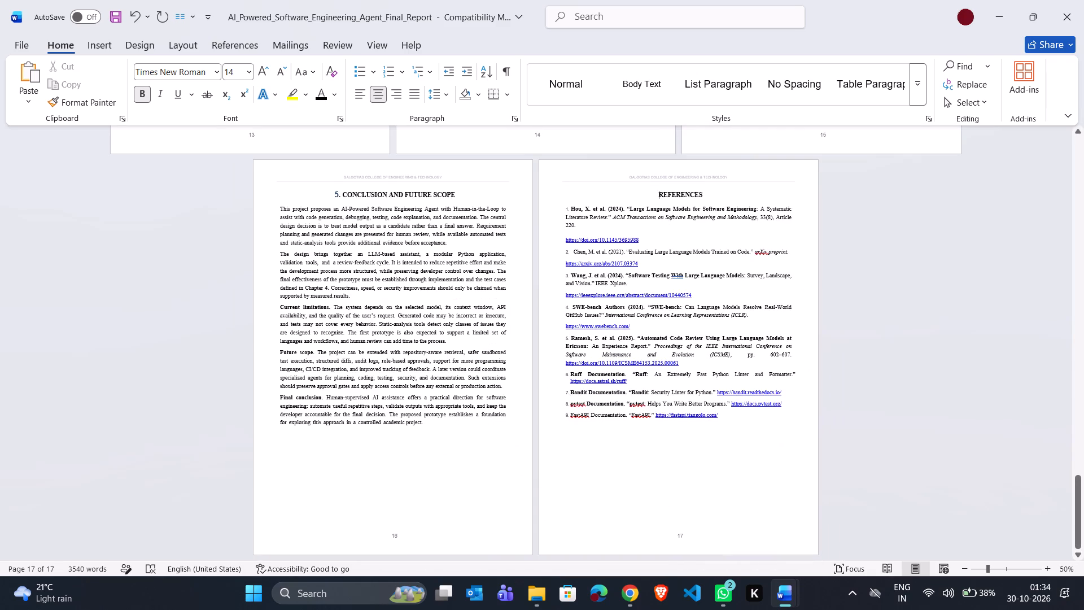
scroll(449, 402, "up", 4)
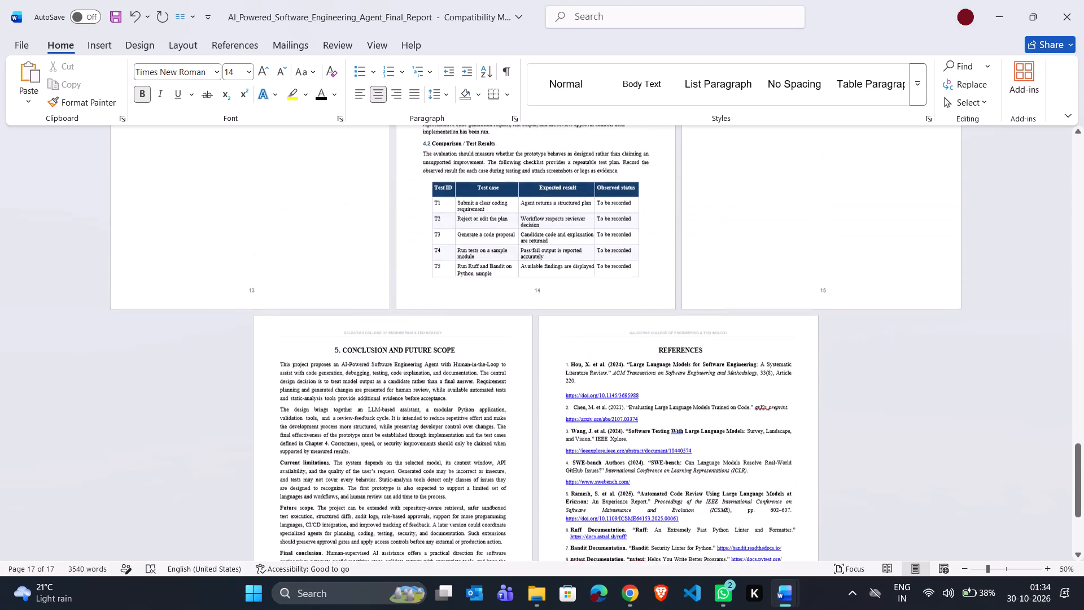
scroll(449, 402, "up", 3)
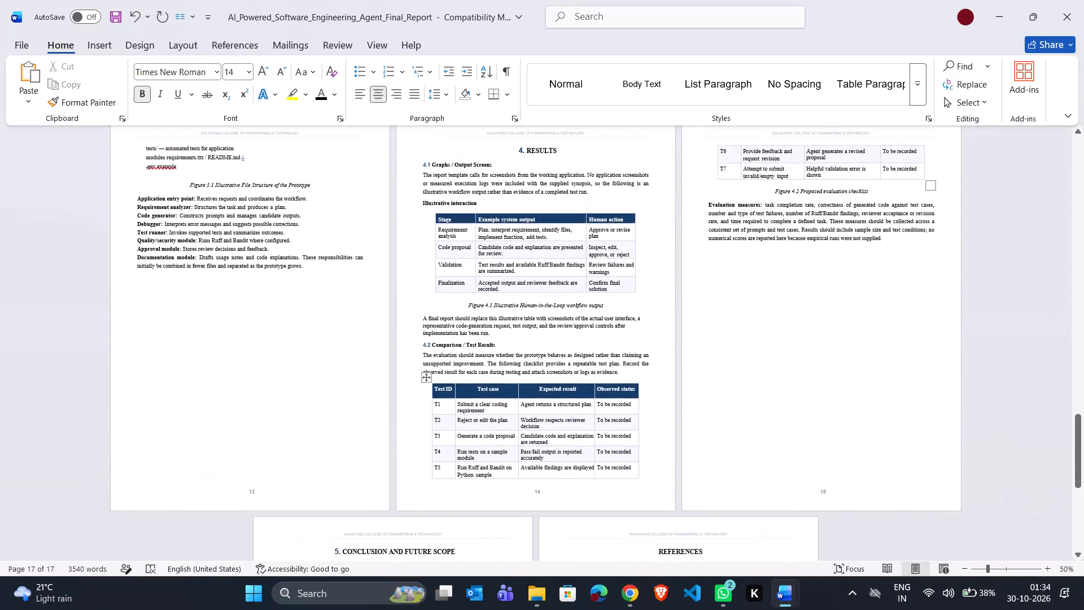
scroll(449, 402, "up", 4)
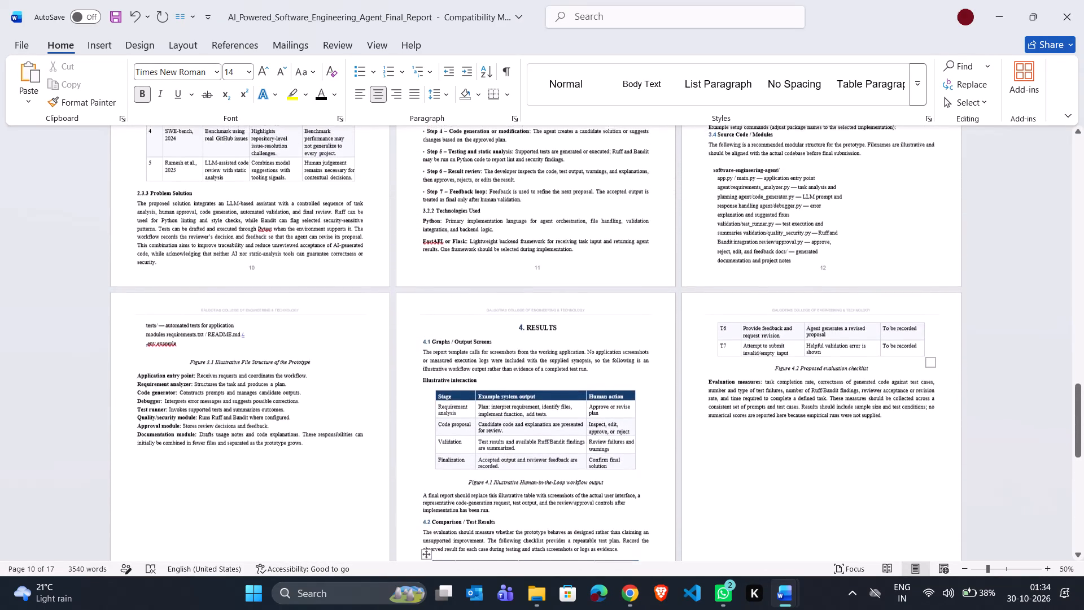
scroll(449, 402, "up", 5)
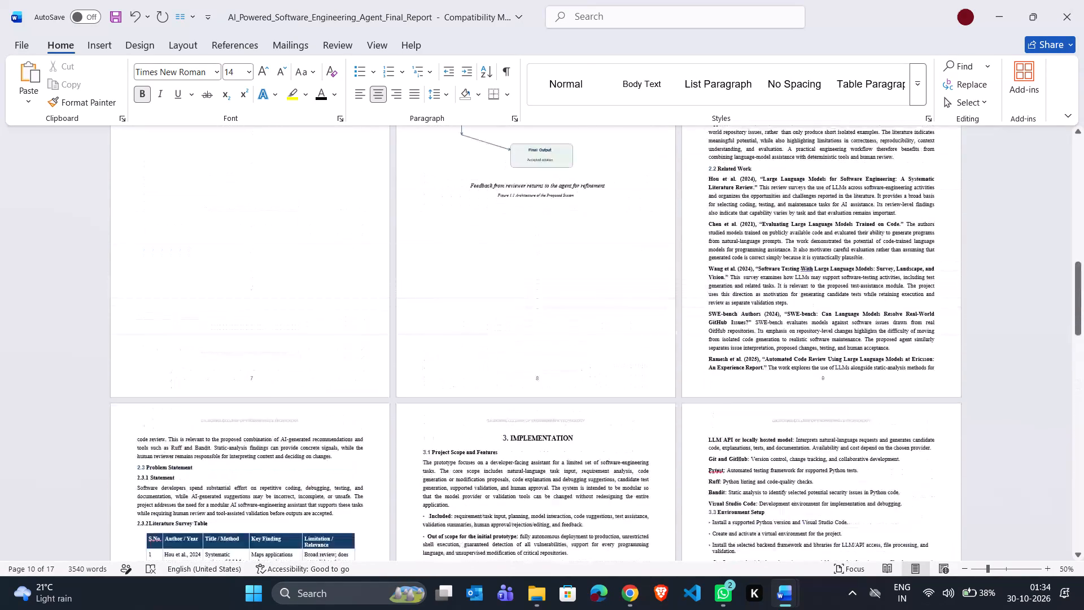
scroll(449, 402, "up", 6)
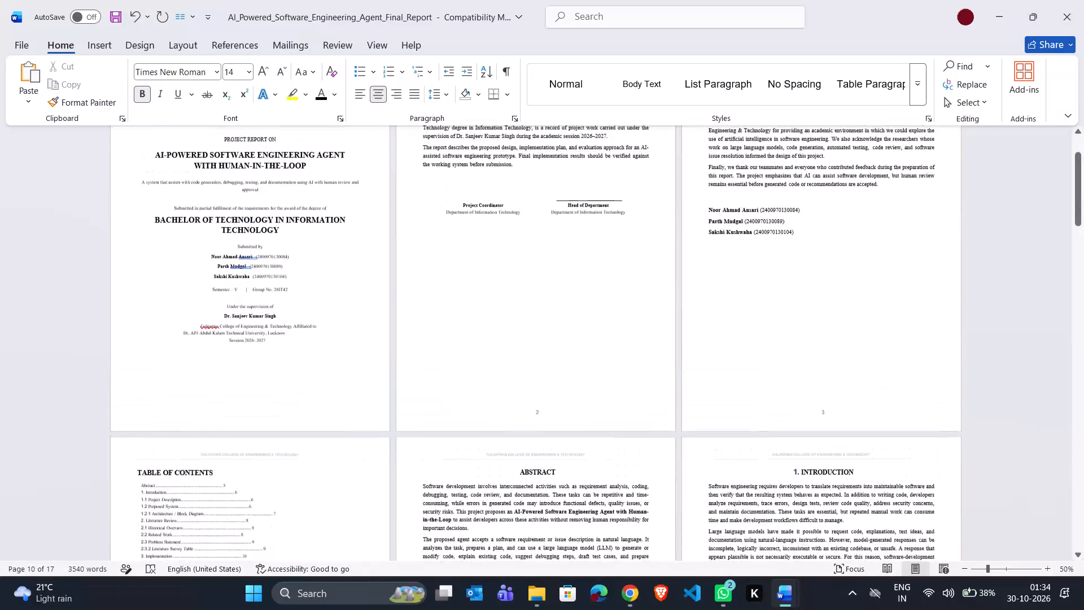
scroll(449, 402, "up", 2)
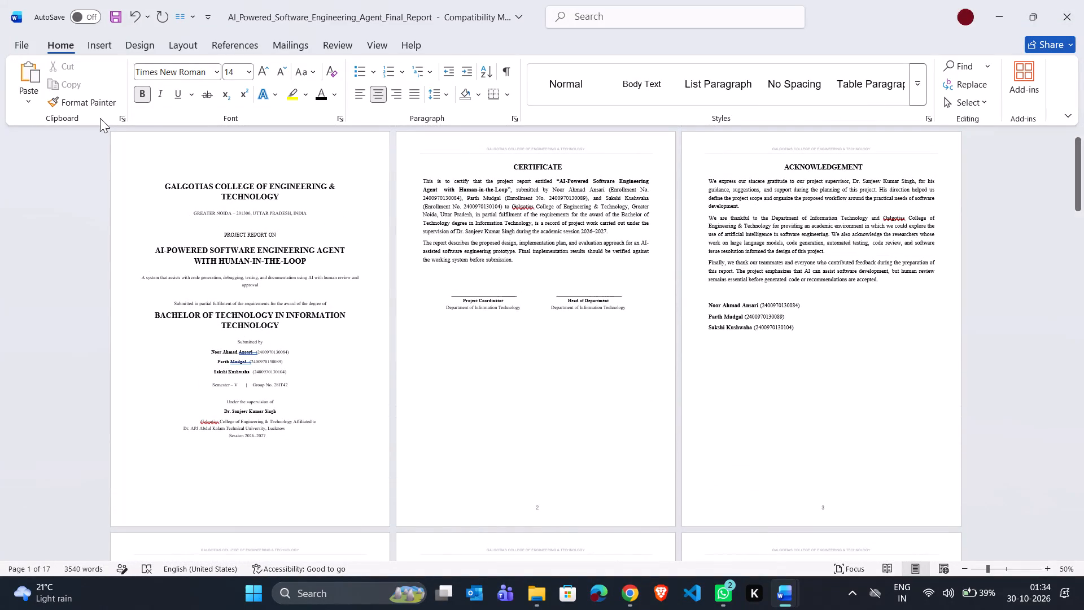
Export the report as a PDF to the Downloads folder, appending 2 to the file name AI_Powered_Software_Engineering_Agent_Final_Report.
left_click(23, 52)
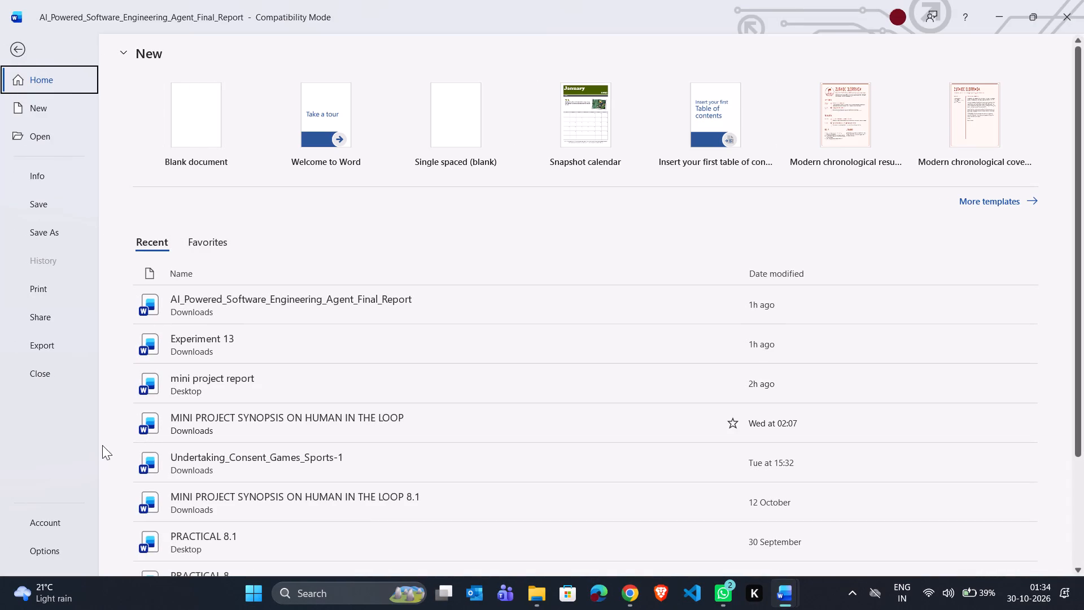
left_click(53, 345)
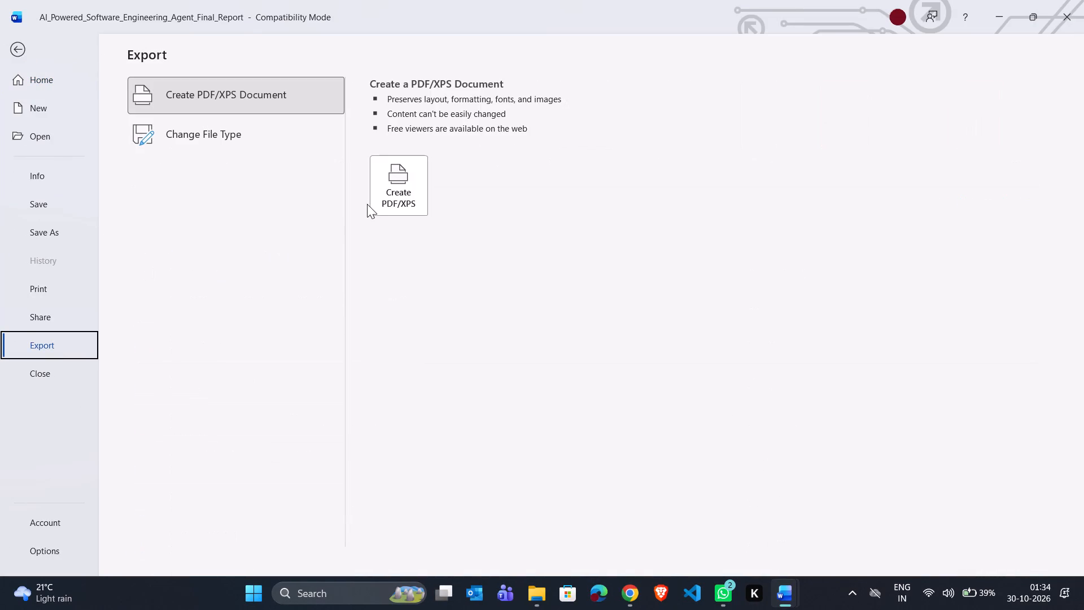
left_click_drag(369, 203, 406, 191)
double_click(406, 191)
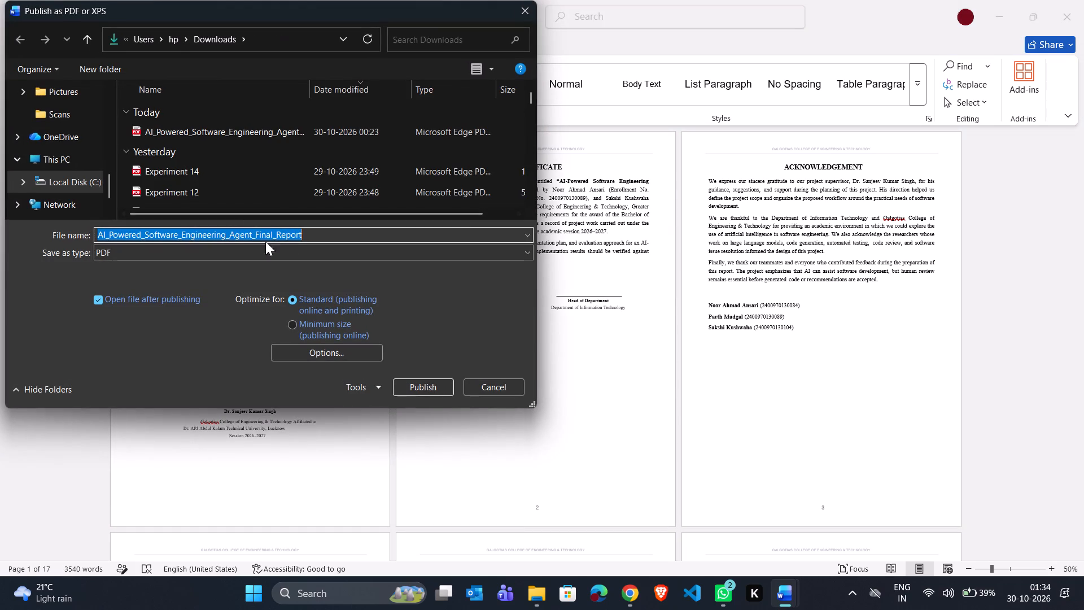
scroll(74, 138, "up", 3)
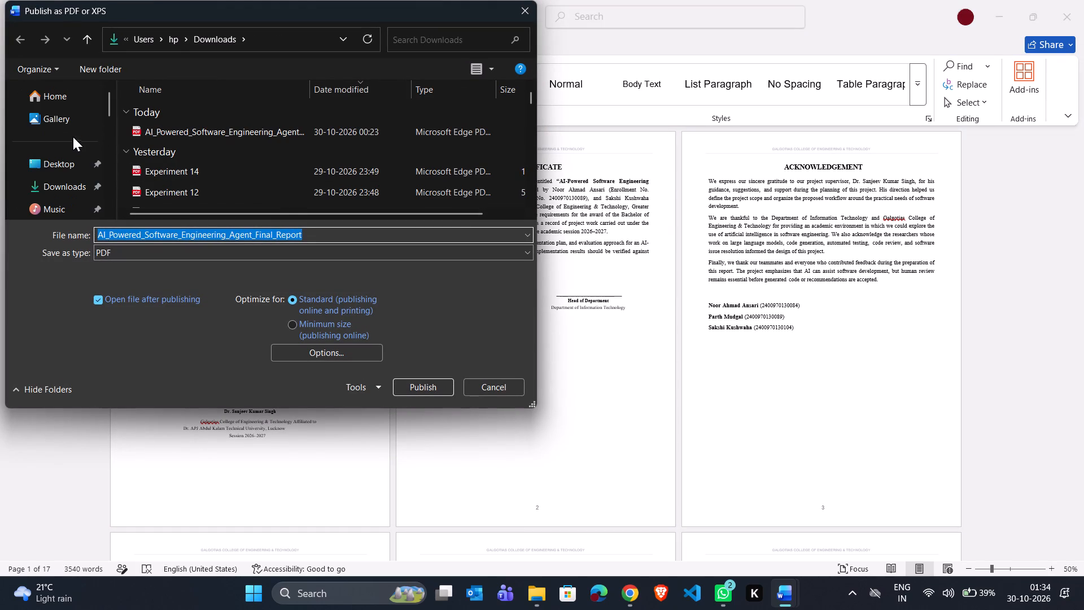
double_click(61, 164)
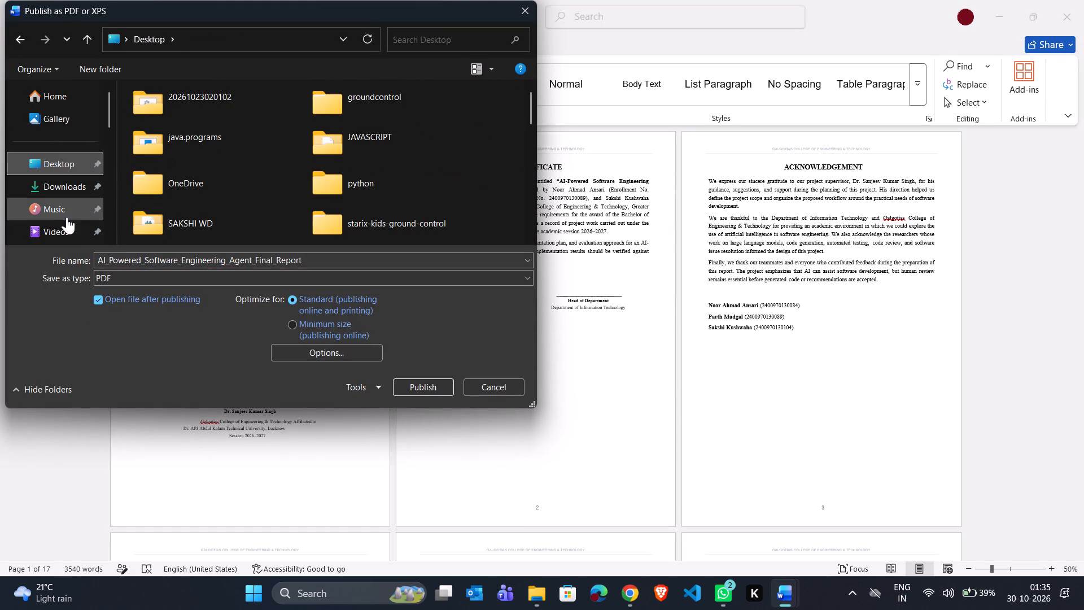
left_click(57, 189)
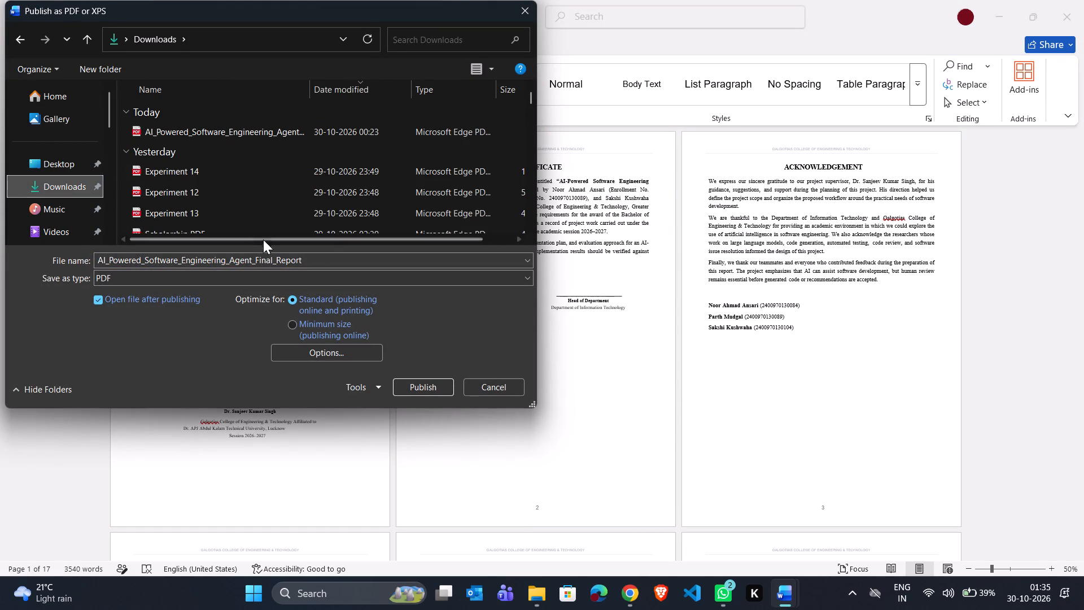
left_click(333, 259)
left_click(333, 259)
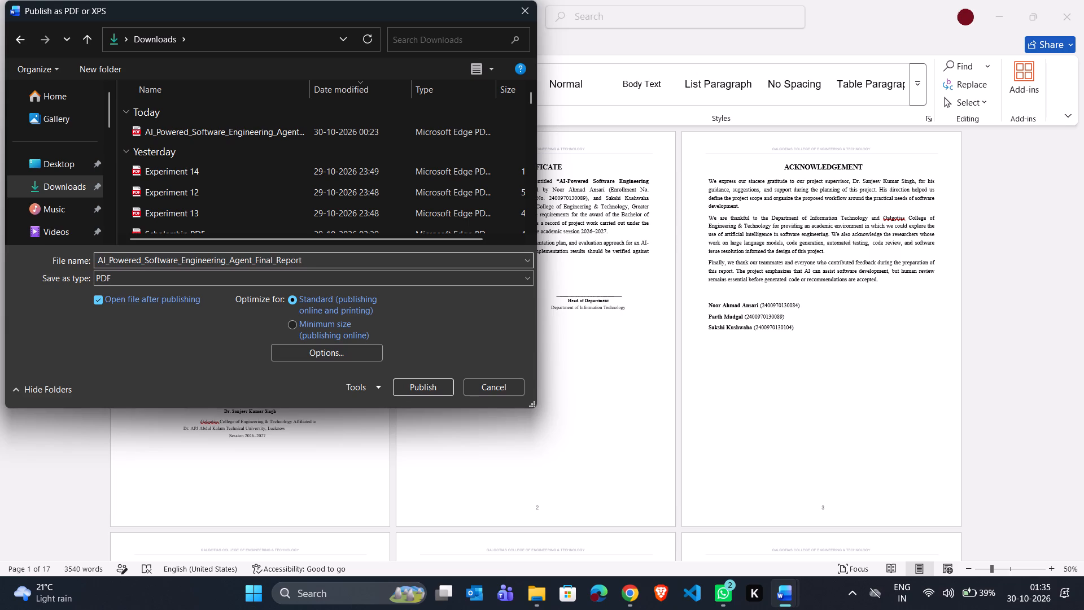
key("2")
key("Return")
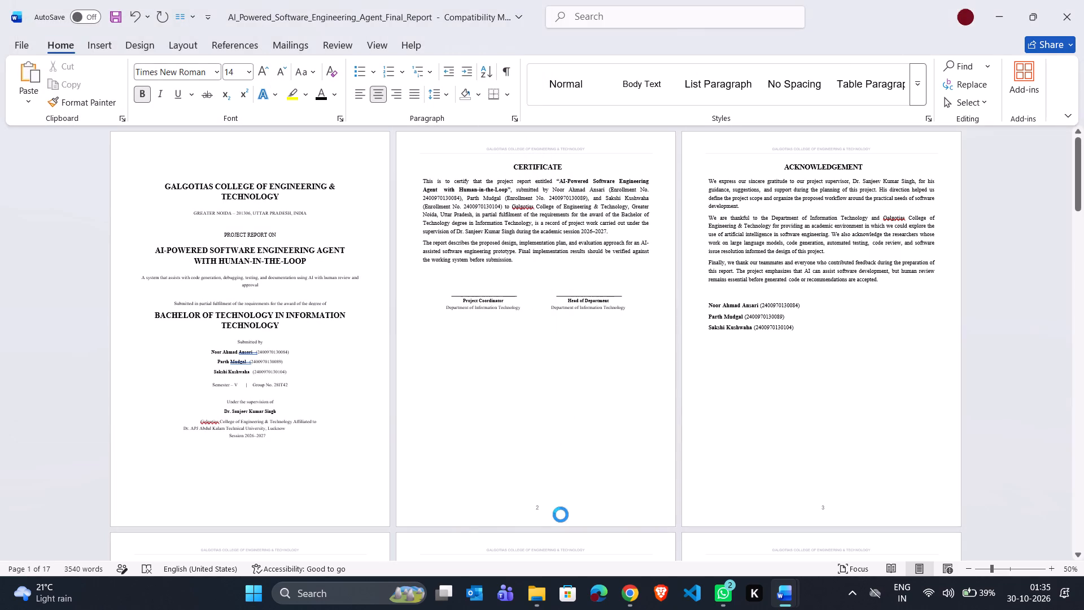
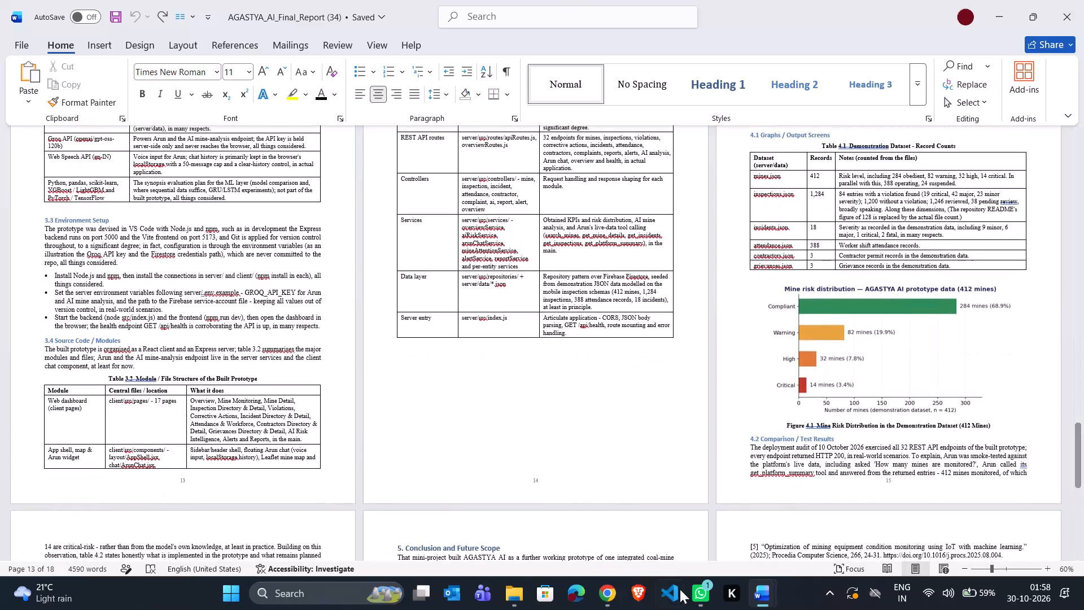
Copy the entire cover page content, including both logos, from the AGASTYA_AI_Final_Report document.
left_click(806, 545)
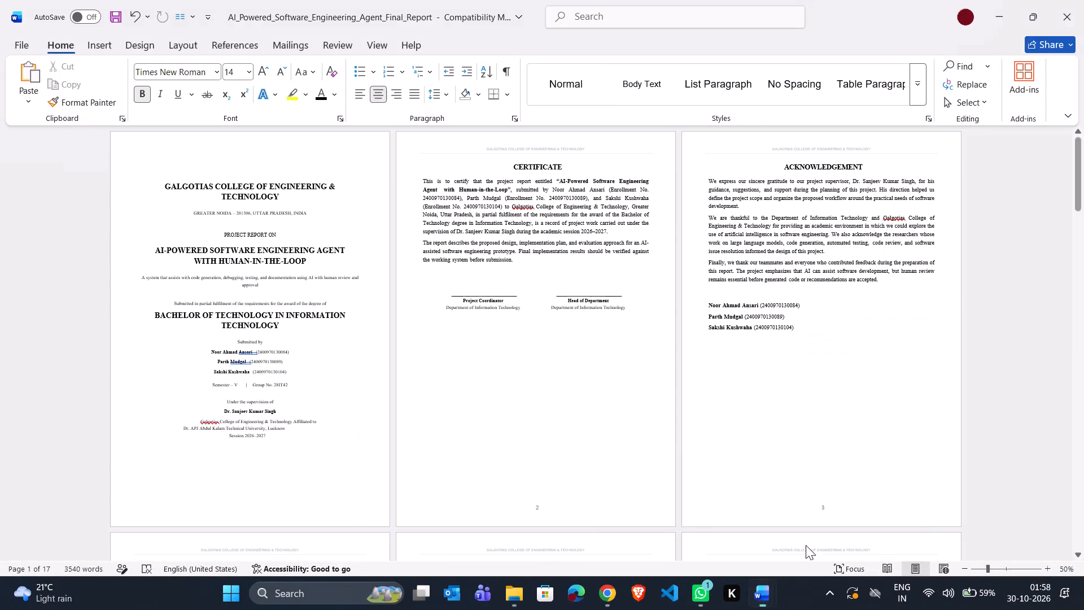
scroll(543, 328, "up", 3, "ctrl")
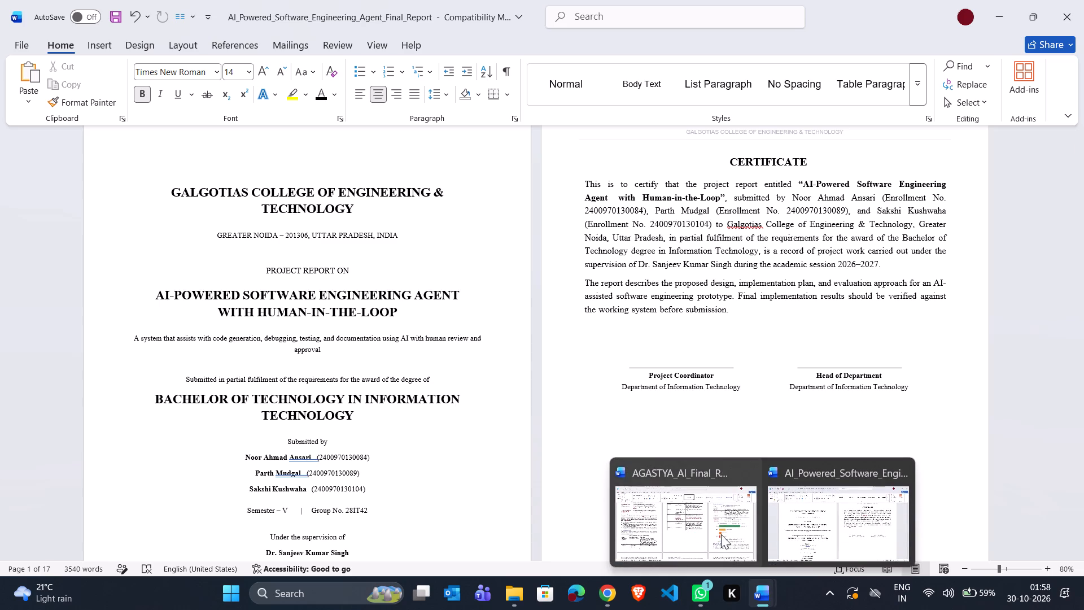
left_click(712, 526)
scroll(469, 343, "up", 20)
scroll(469, 343, "up", 4)
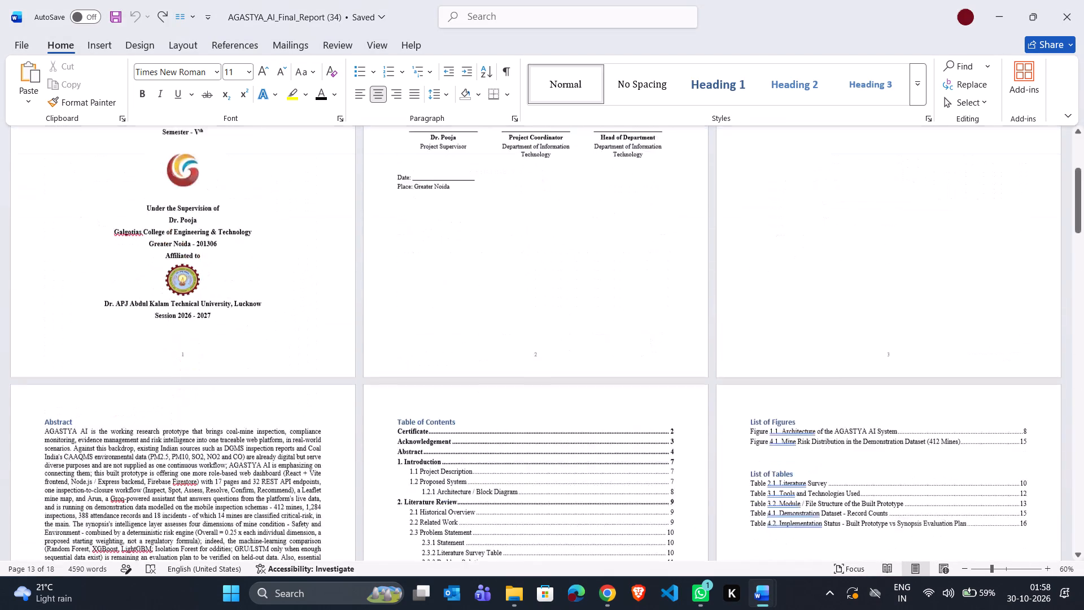
scroll(469, 343, "up", 1)
left_click_drag(237, 531, 120, 380)
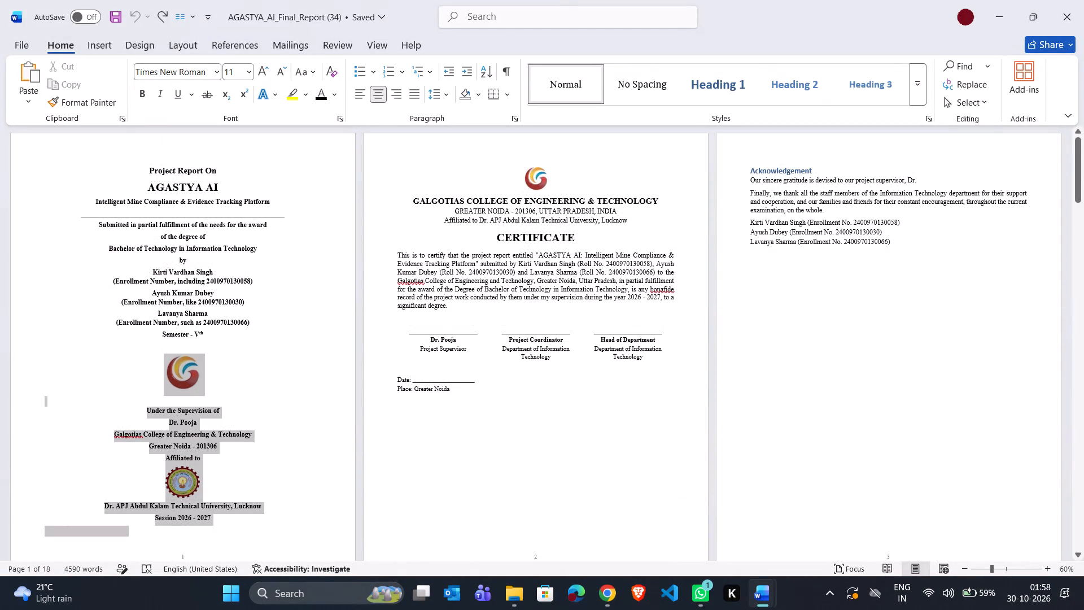
left_click_drag(120, 380, 115, 295)
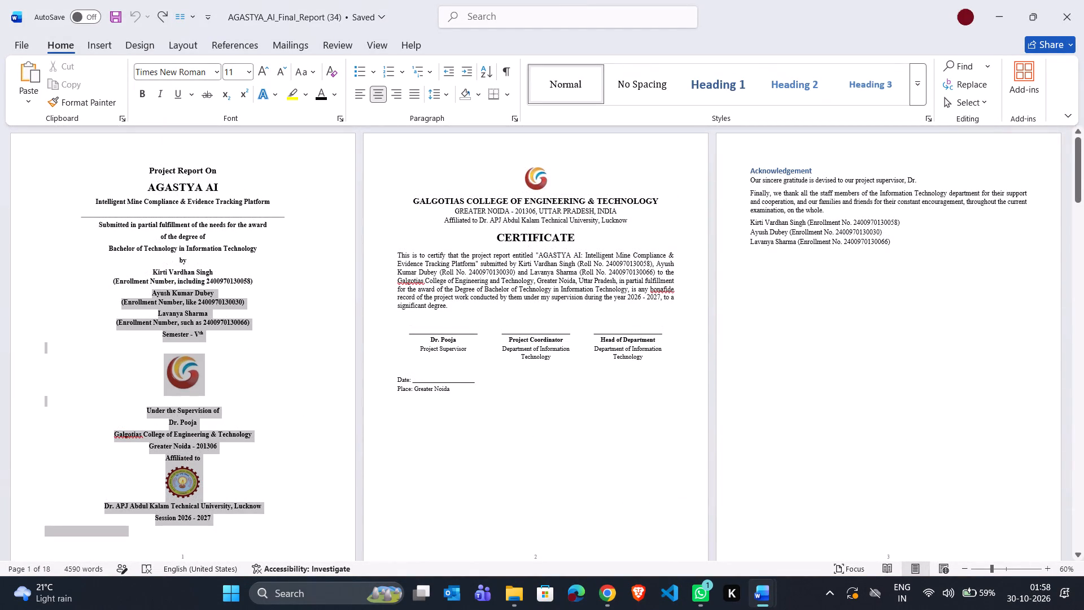
left_click_drag(115, 295, 112, 165)
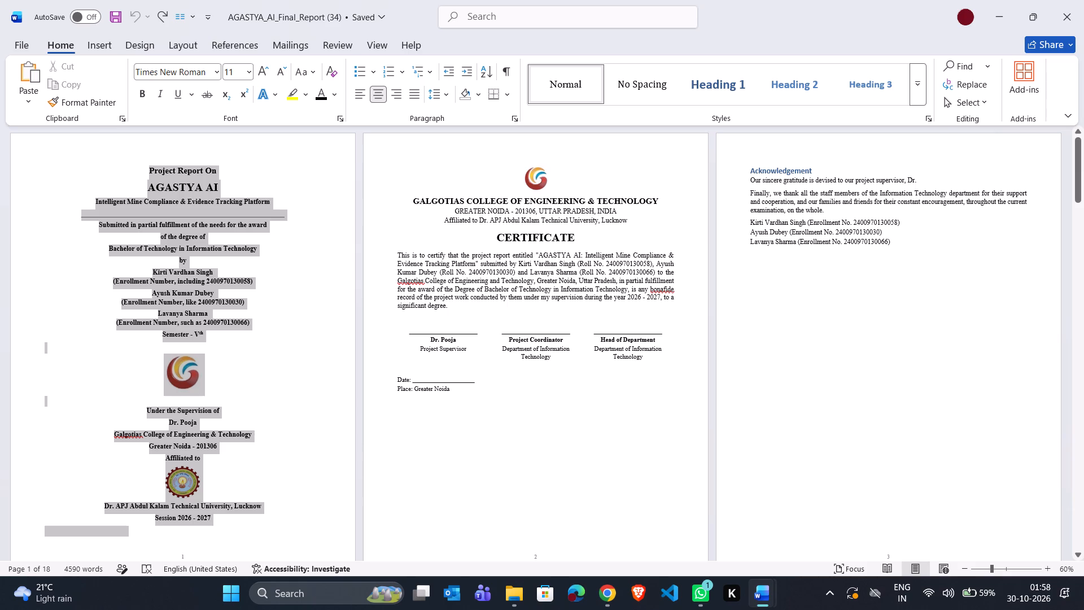
left_click_drag(112, 165, 112, 164)
key("ctrl+c")
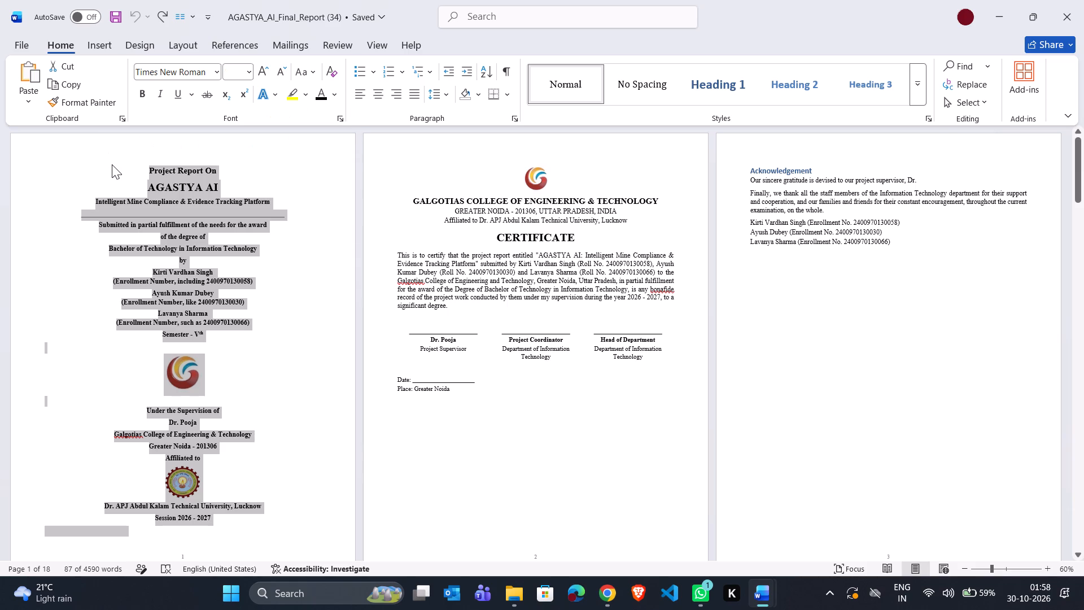
left_click(336, 268)
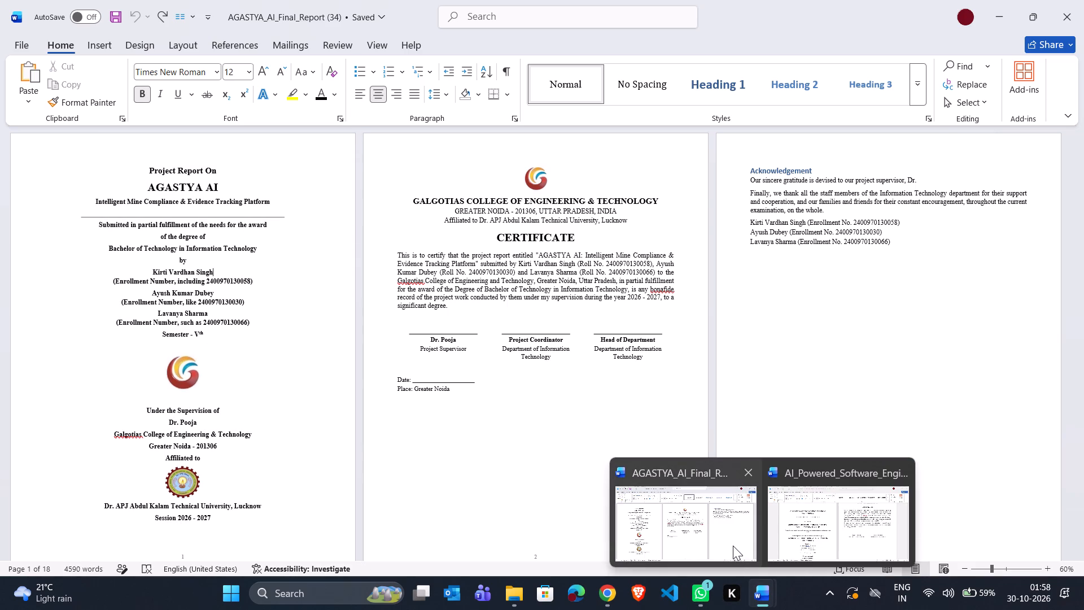
Replace the whole cover page text of the AI_Powered_Software_Engineering_Agent_Final_Report document with the copied AGASTYA AI cover page.
left_click(809, 531)
scroll(493, 464, "down", 1)
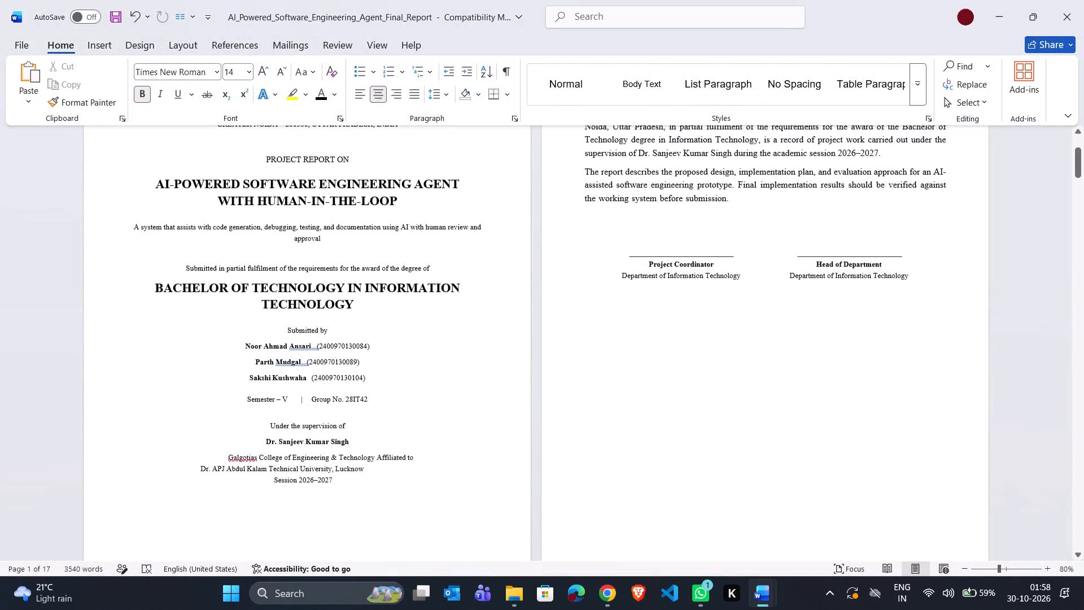
left_click_drag(364, 483, 217, 322)
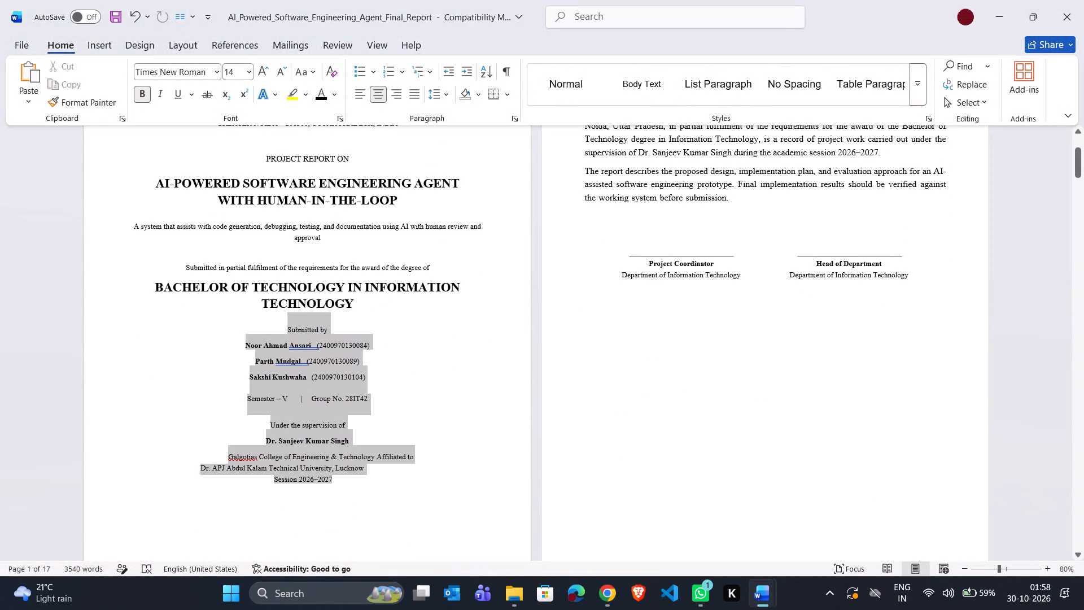
left_click_drag(217, 322, 216, 224)
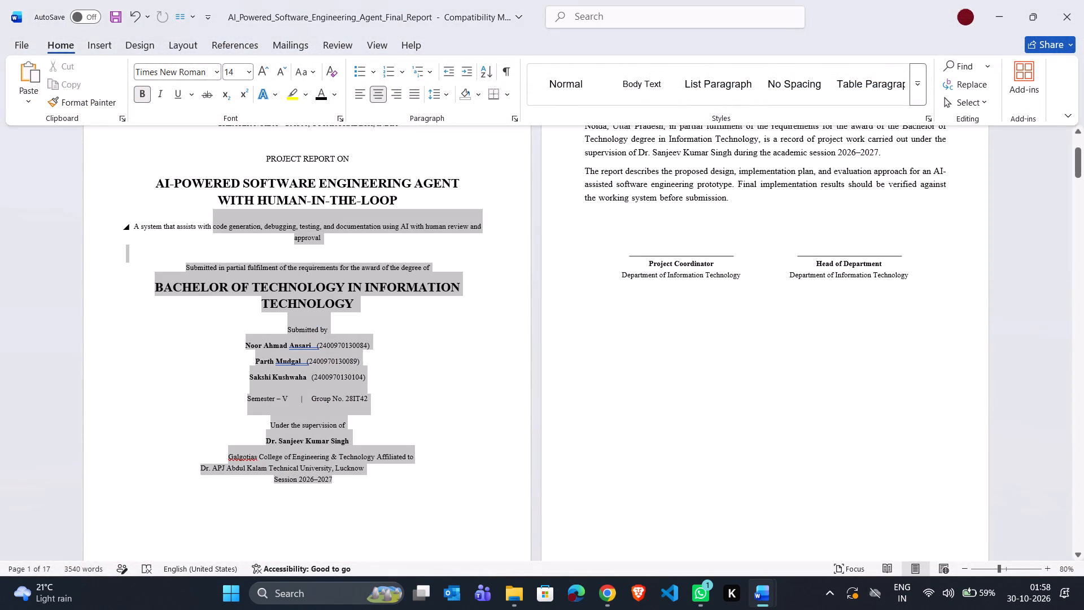
left_click_drag(216, 224, 212, 182)
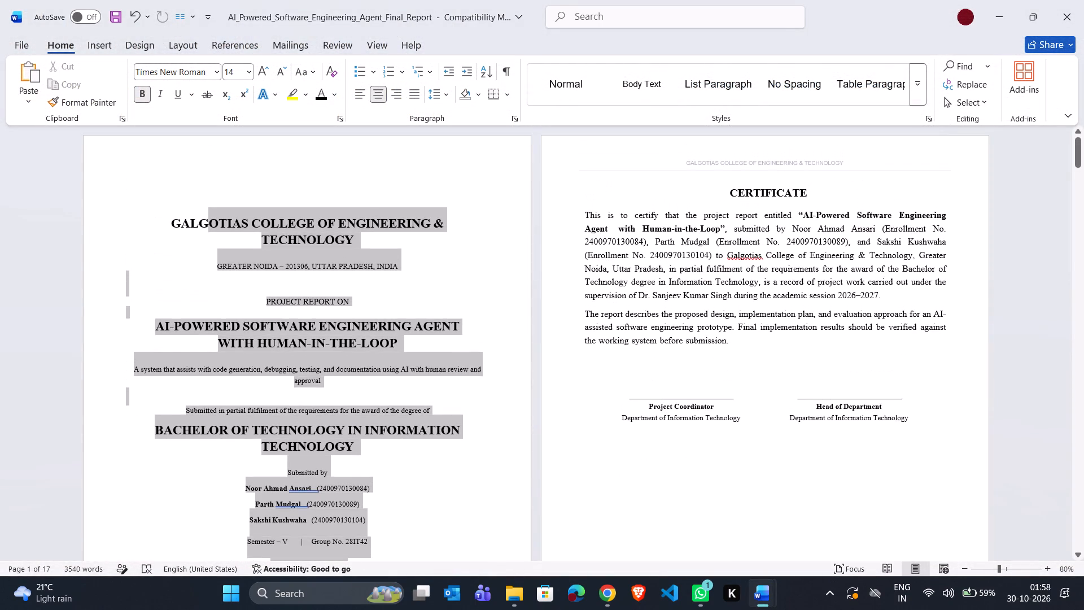
left_click_drag(212, 182, 127, 203)
key("ctrl+v")
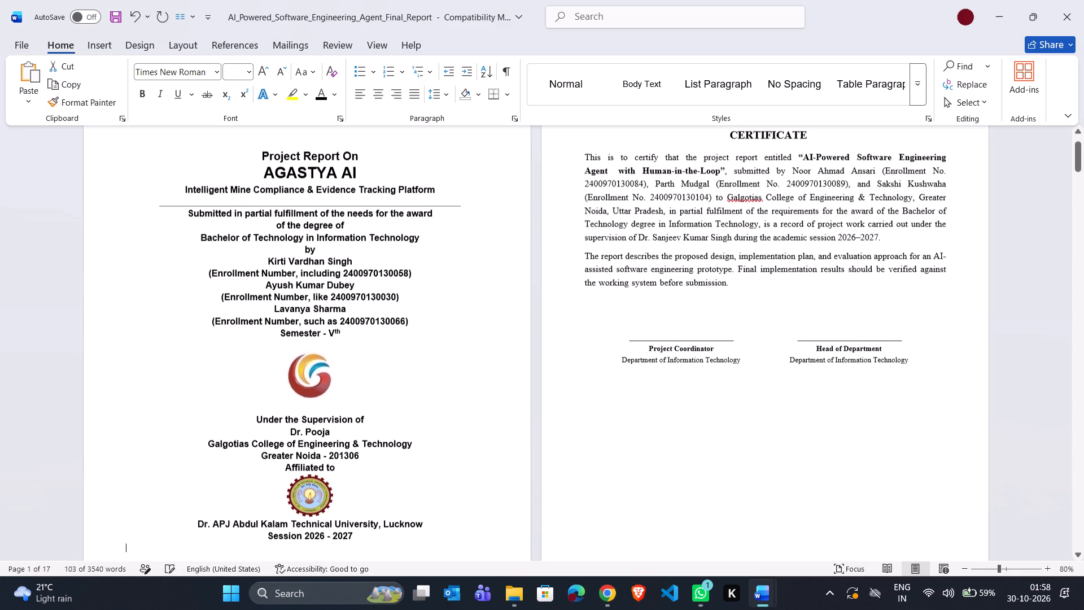
scroll(340, 302, "down", 1)
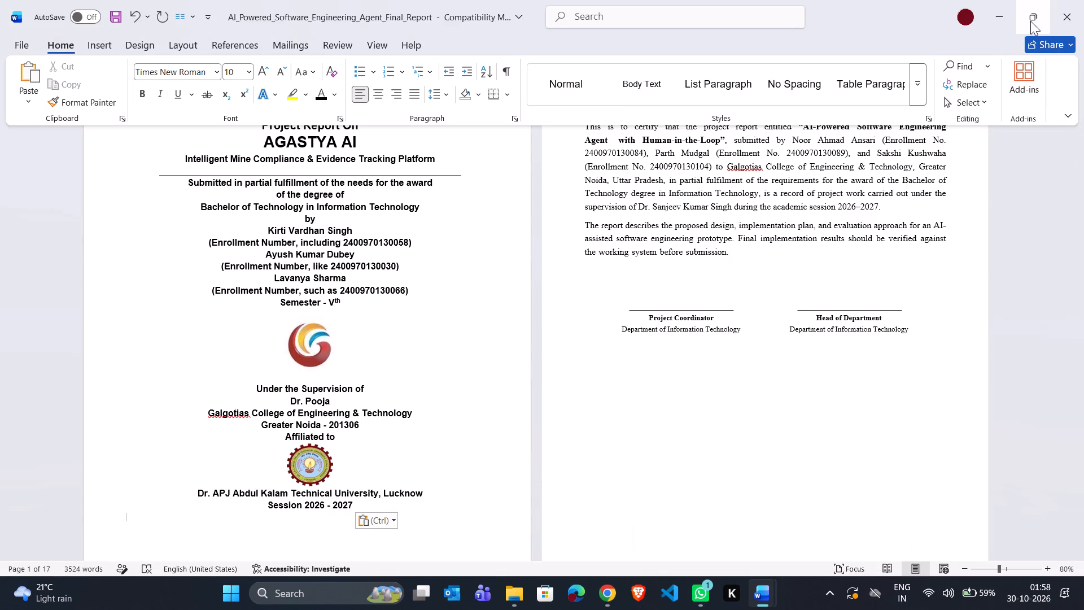
Arrange the two reports side by side, with the AGASTYA report in the left half and the AI-Powered report in the right half.
left_click(943, 60)
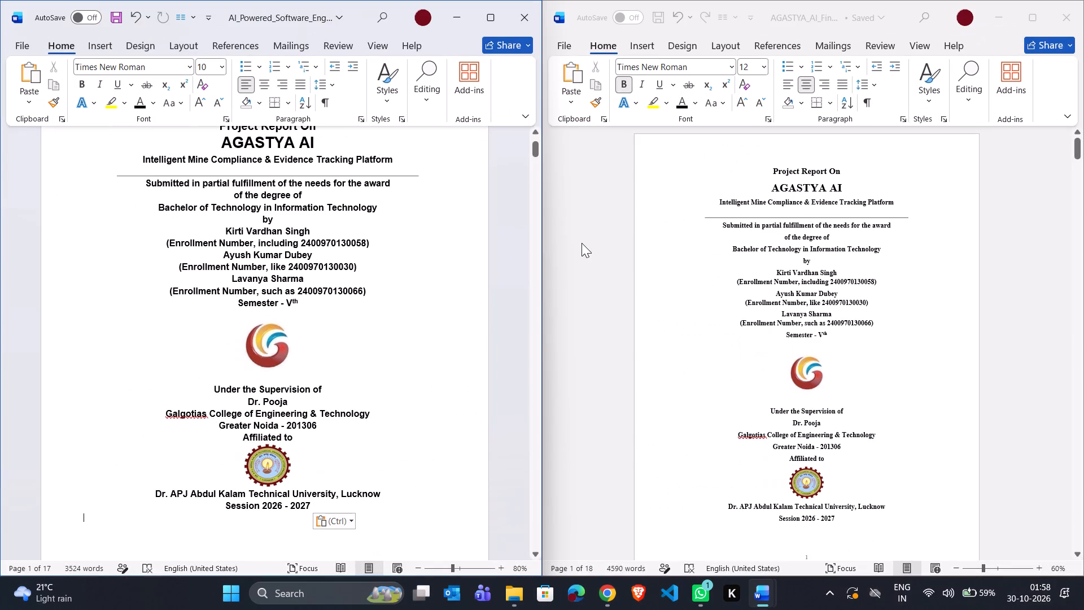
scroll(517, 307, "up", 2)
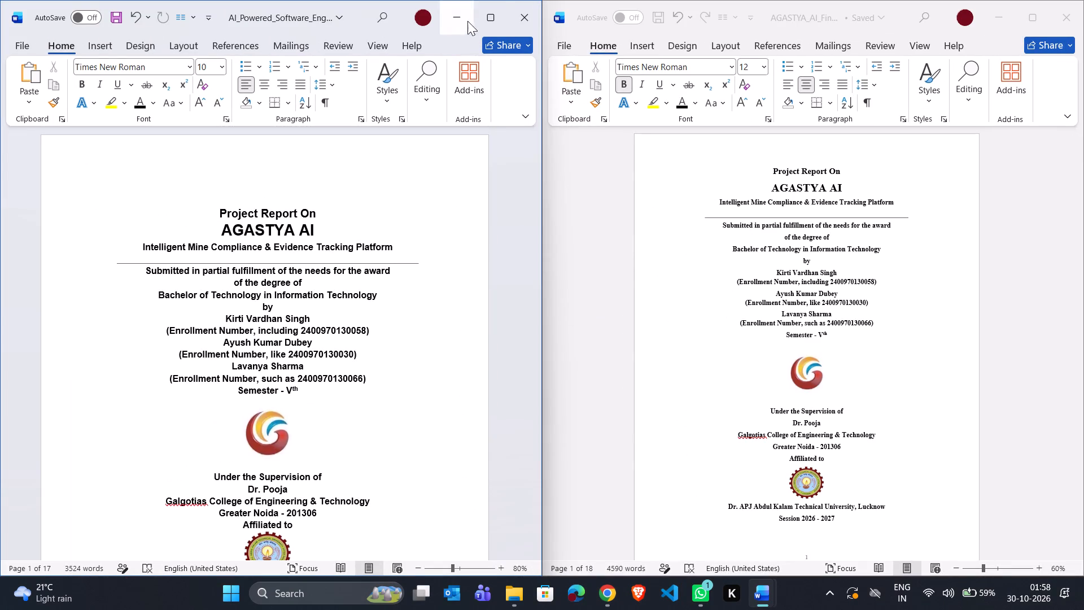
left_click(438, 56)
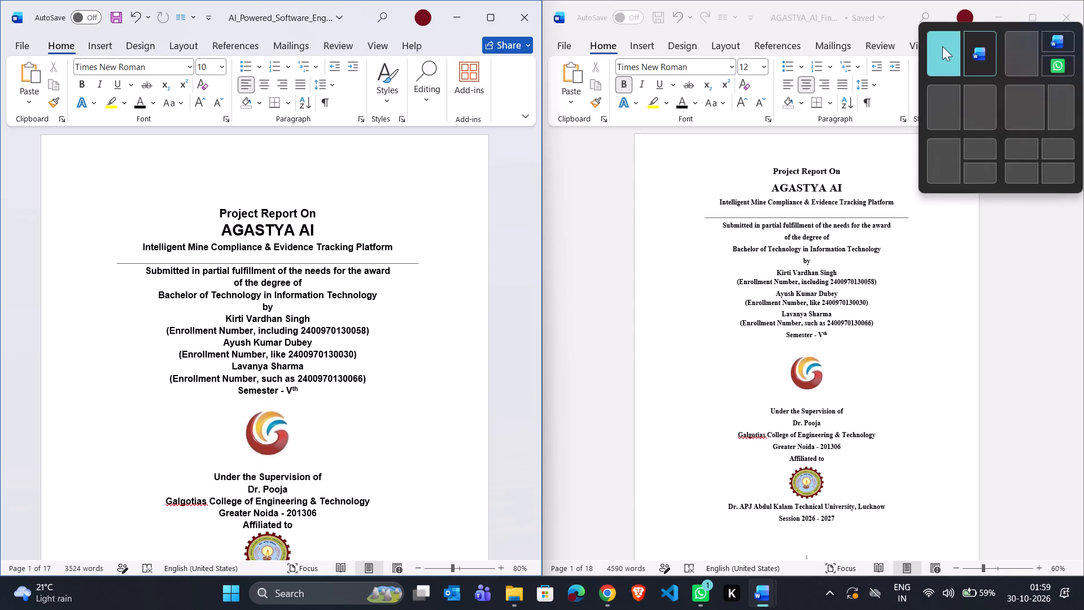
left_click(942, 46)
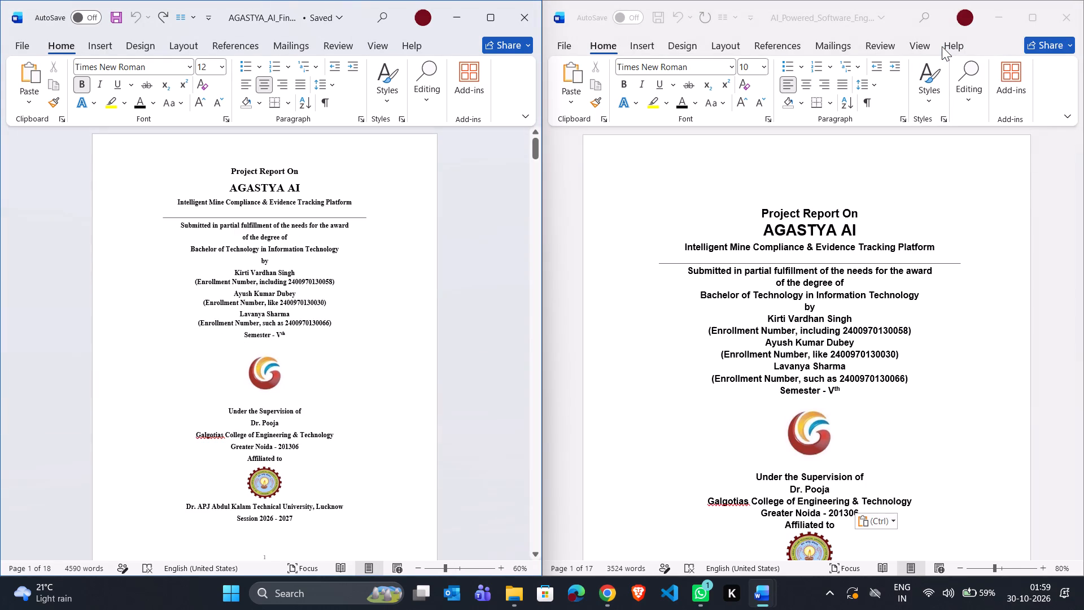
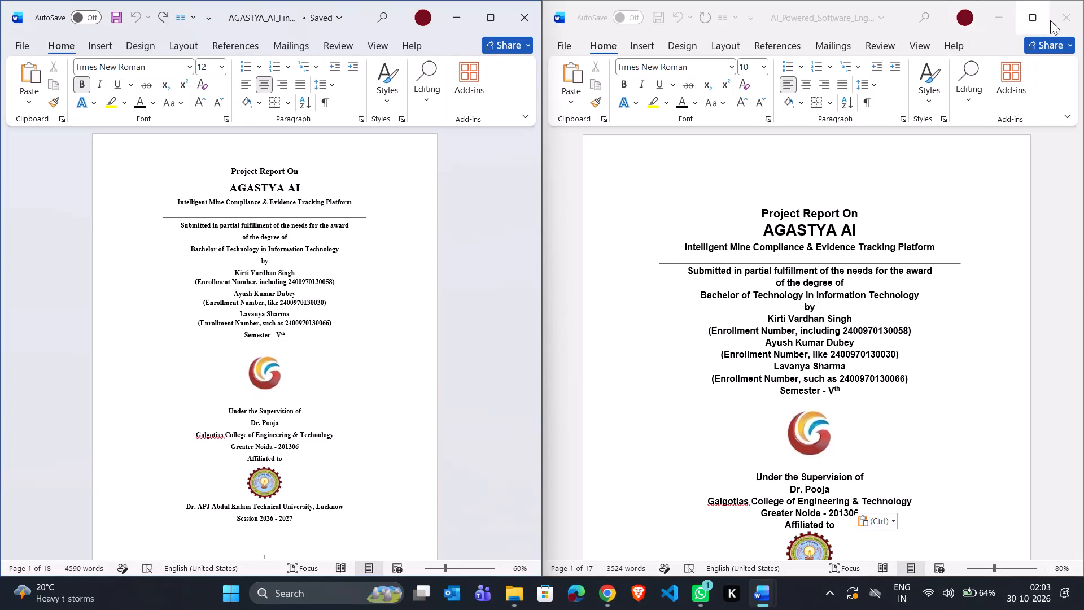
Change the font of the entire pasted cover page text in the AI-Powered report to Times New Roman.
left_click(792, 322)
scroll(724, 323, "down", 1)
left_click(798, 376)
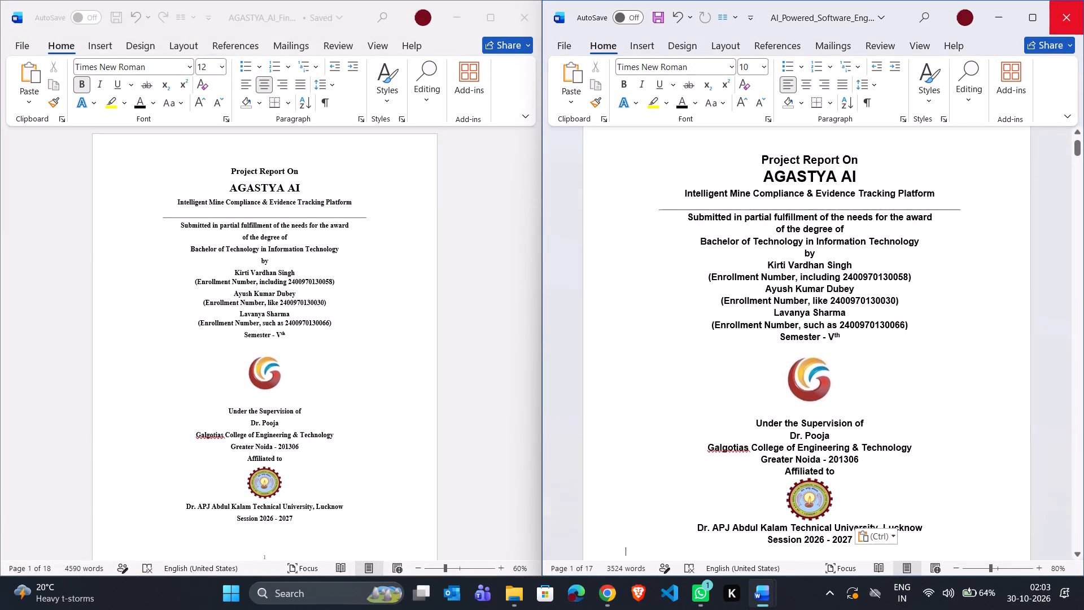
scroll(916, 437, "down", 1)
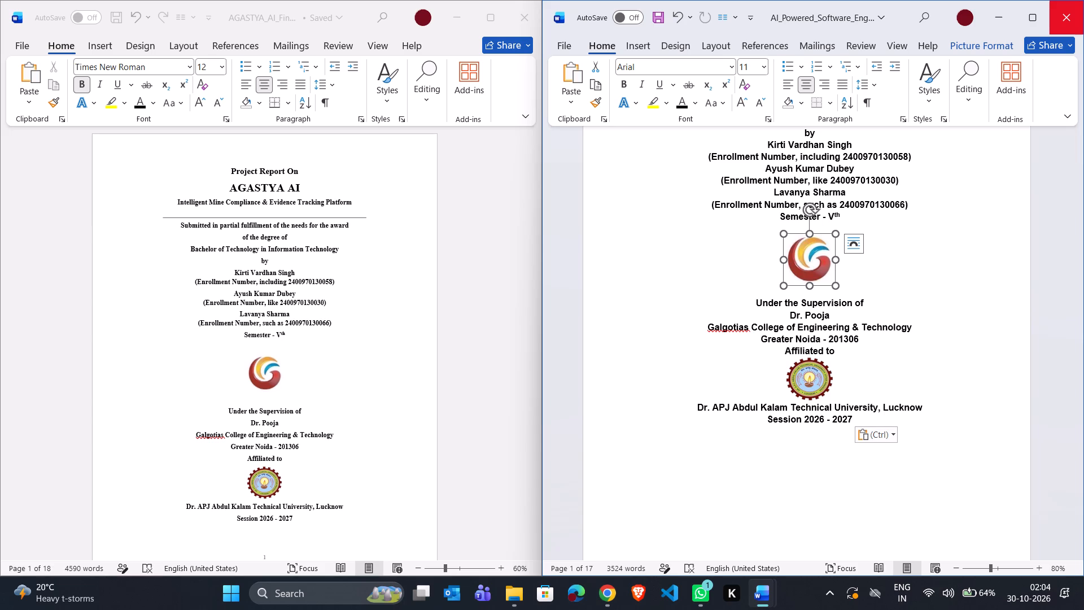
left_click_drag(857, 419, 772, 395)
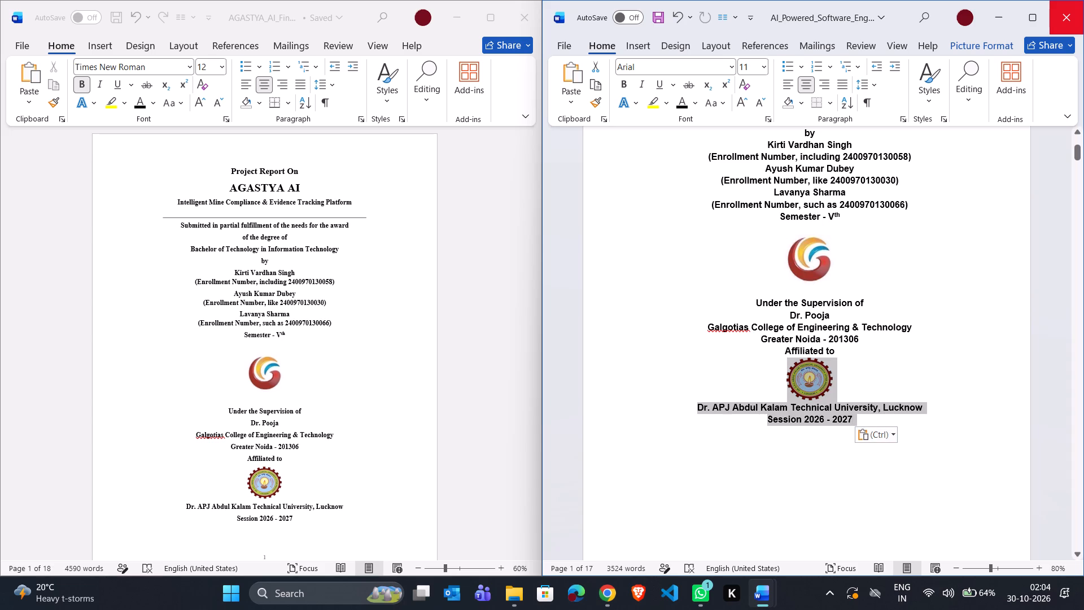
left_click_drag(772, 395, 750, 181)
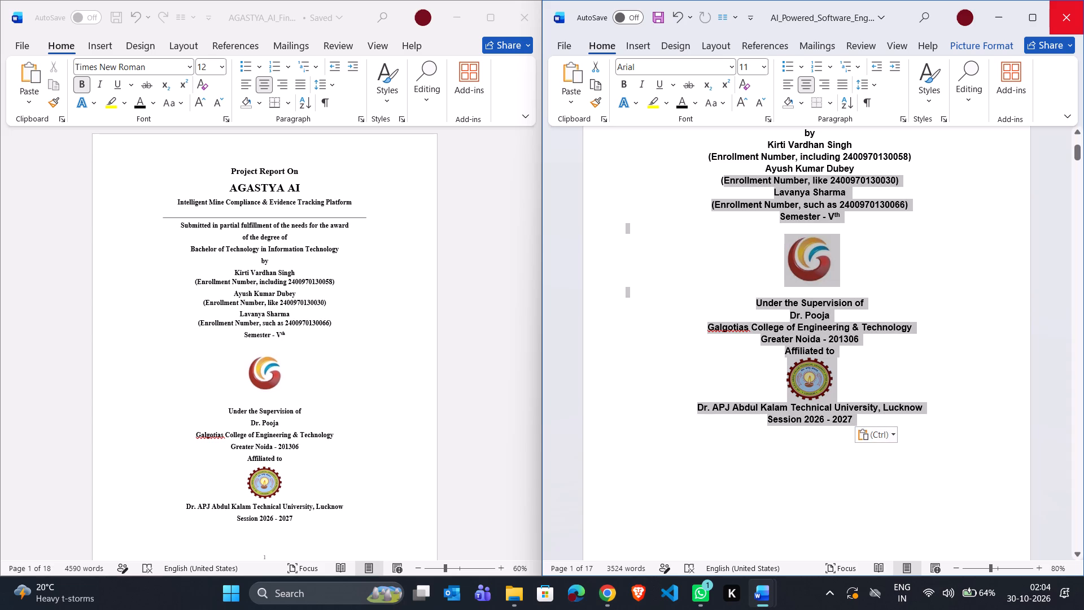
left_click_drag(750, 181, 726, 138)
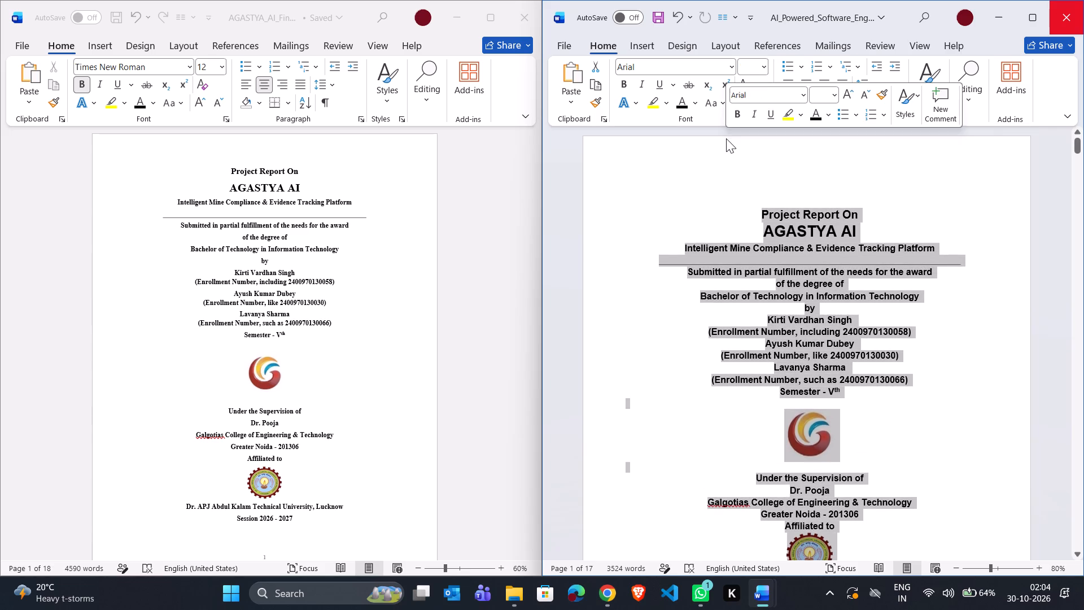
left_click(661, 69)
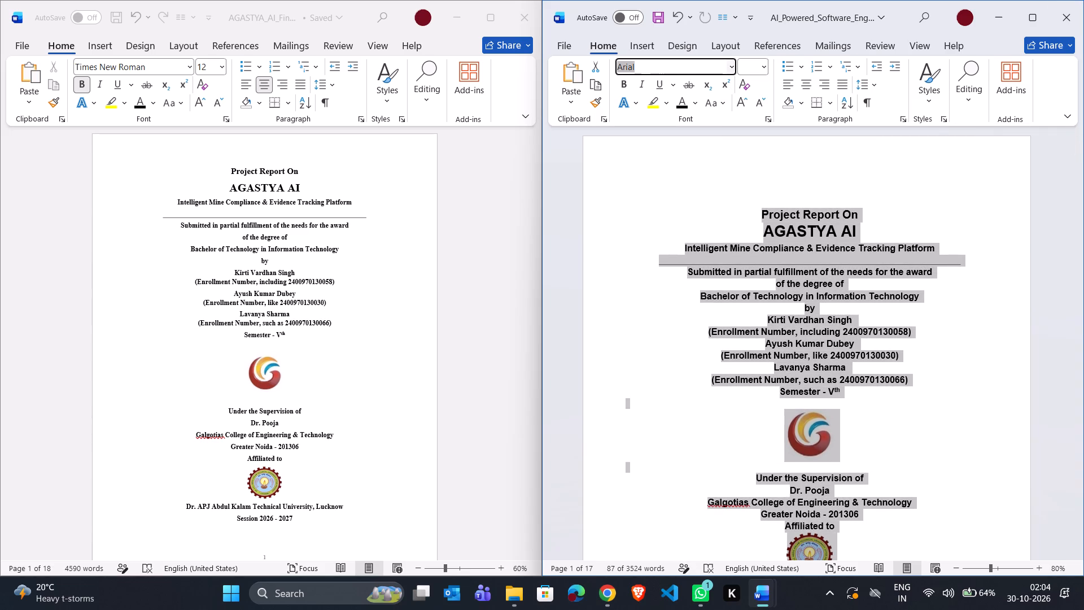
left_click(733, 68)
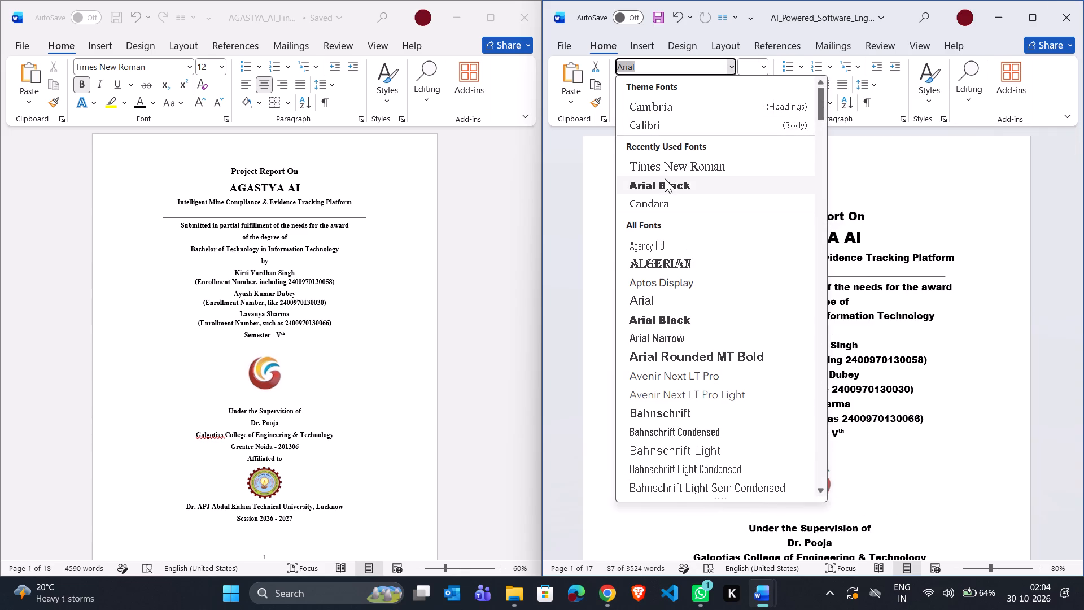
left_click(668, 164)
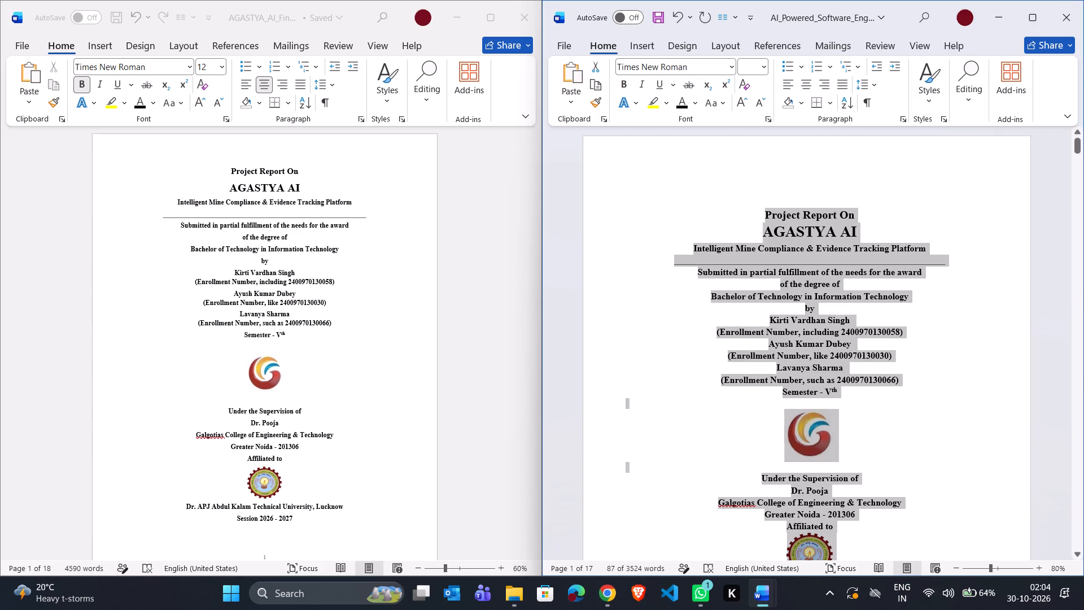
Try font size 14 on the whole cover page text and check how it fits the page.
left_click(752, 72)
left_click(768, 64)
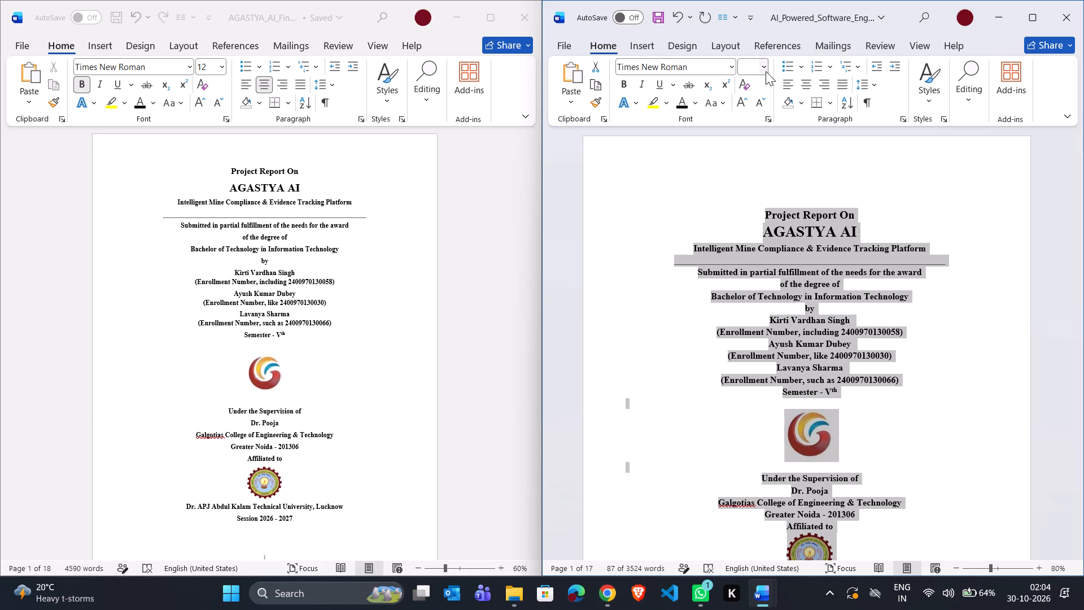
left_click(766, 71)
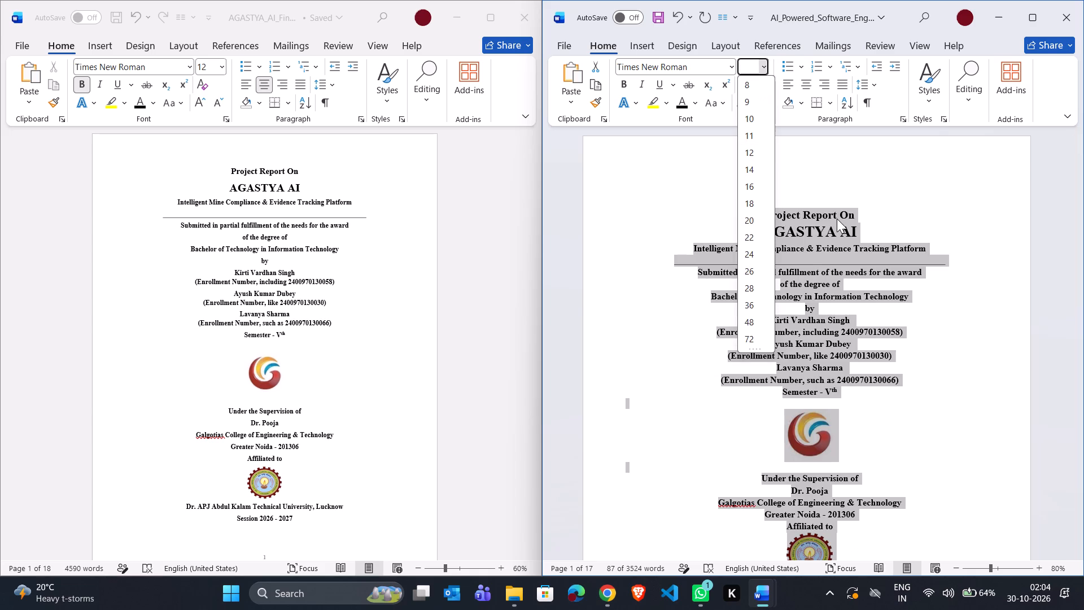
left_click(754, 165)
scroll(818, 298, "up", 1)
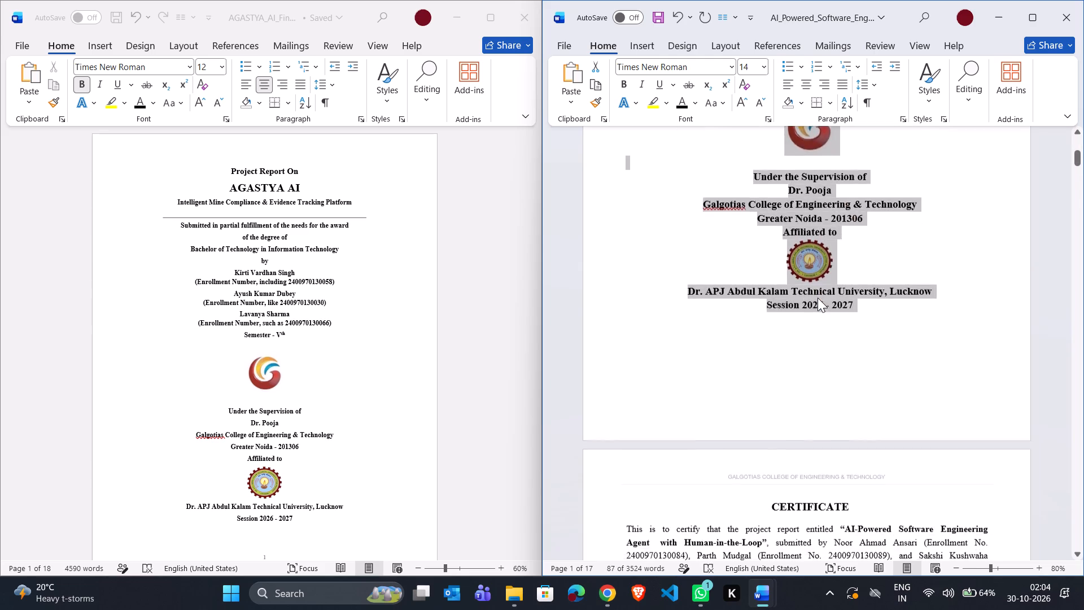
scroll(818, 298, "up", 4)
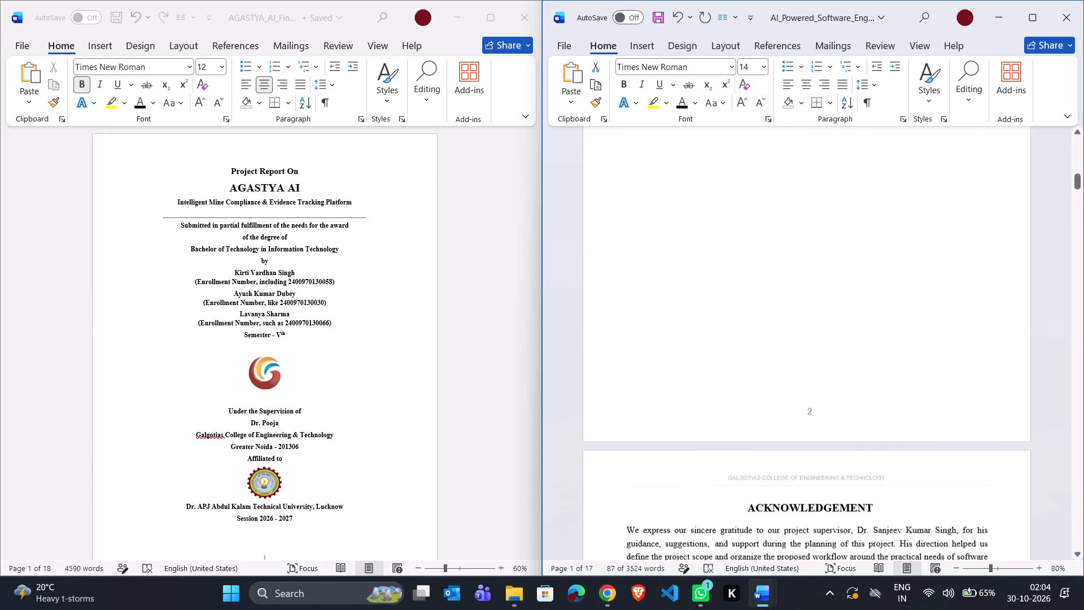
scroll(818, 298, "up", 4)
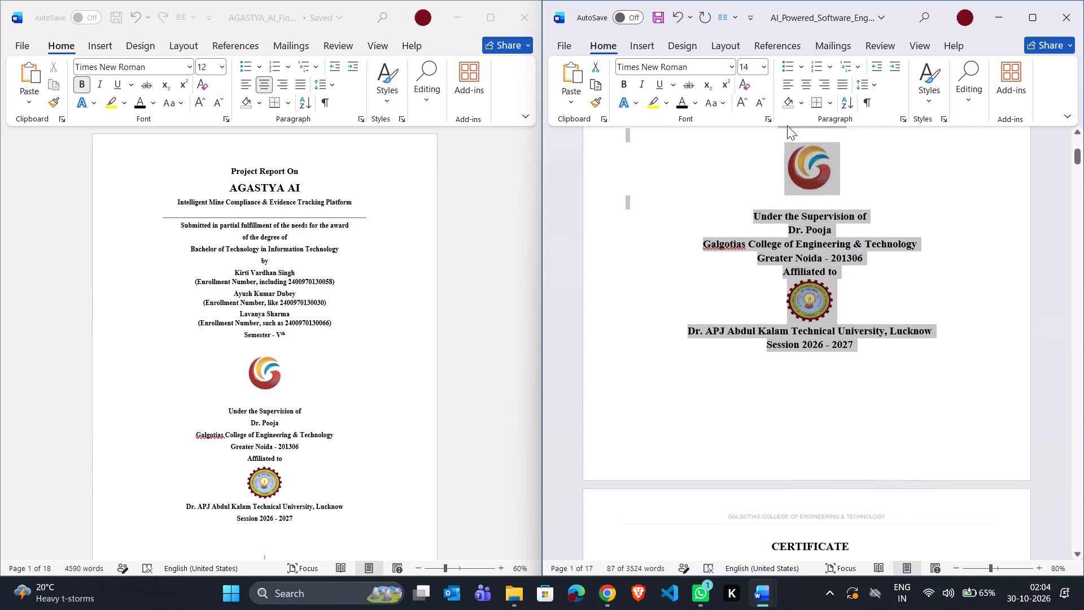
Set the font size of the whole cover page text to 16.
left_click(764, 68)
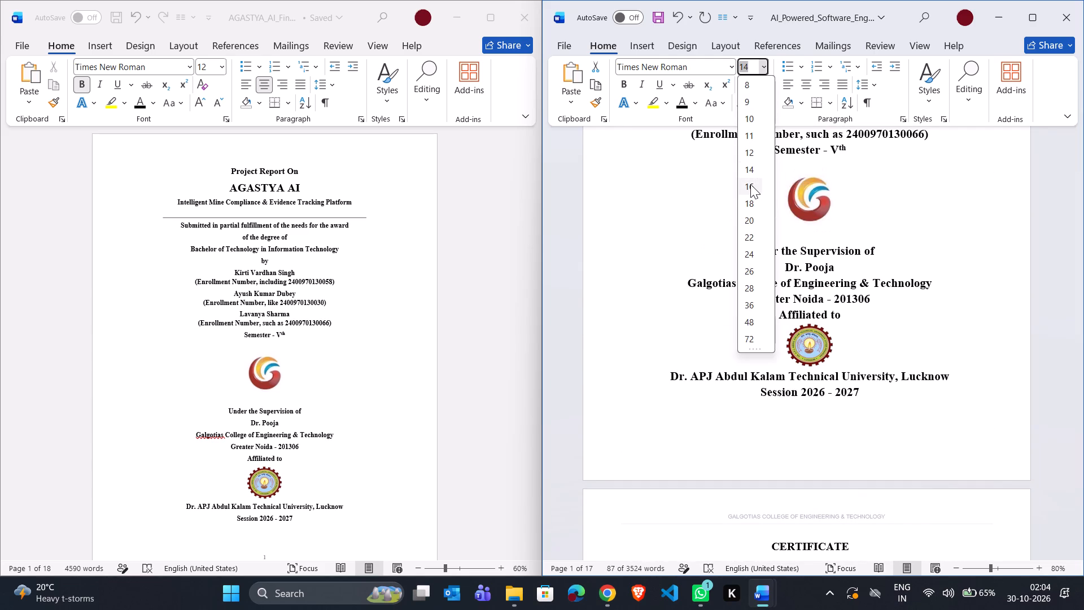
left_click(750, 184)
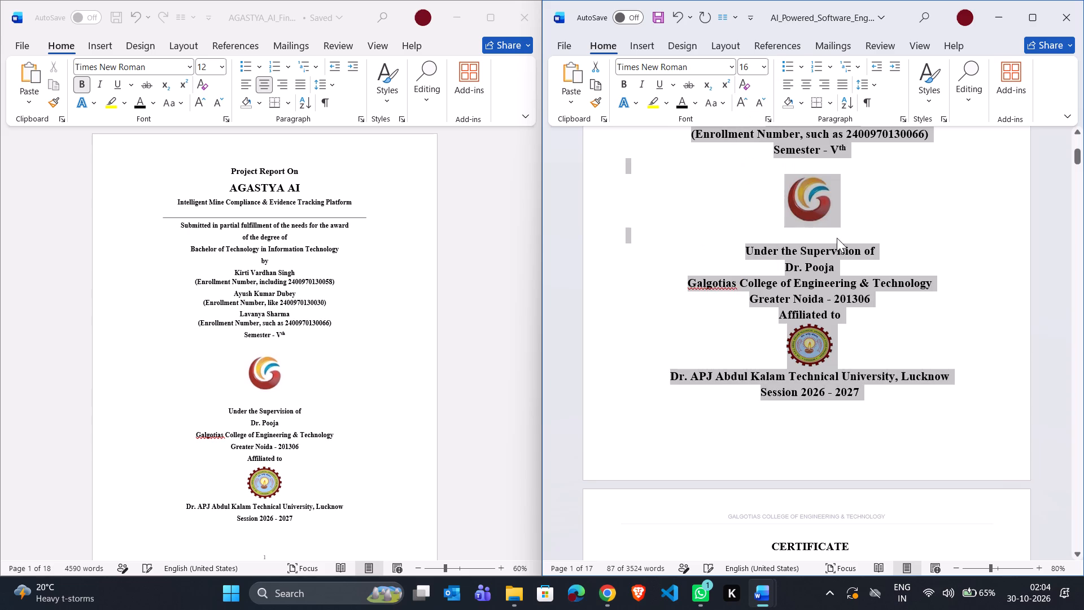
left_click(877, 277)
scroll(961, 304, "up", 1)
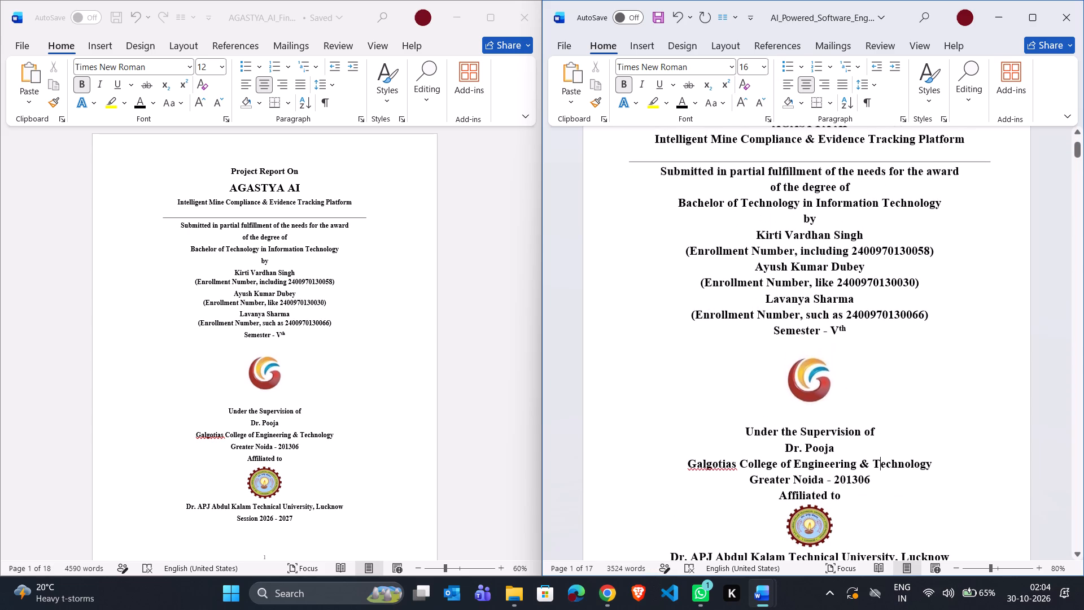
scroll(969, 386, "up", 1)
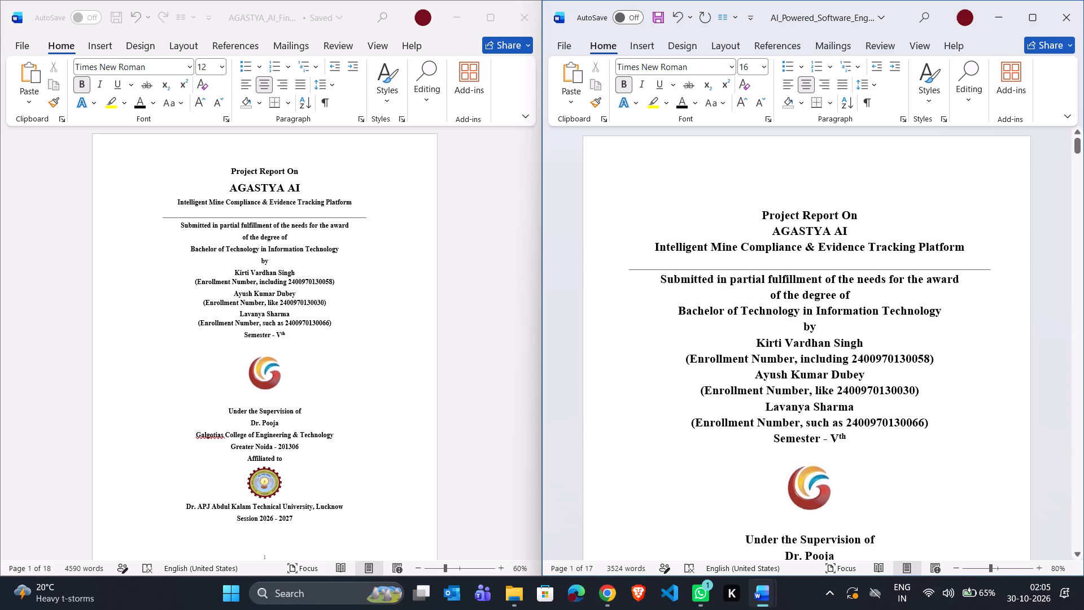
scroll(449, 347, "up", 3, "ctrl")
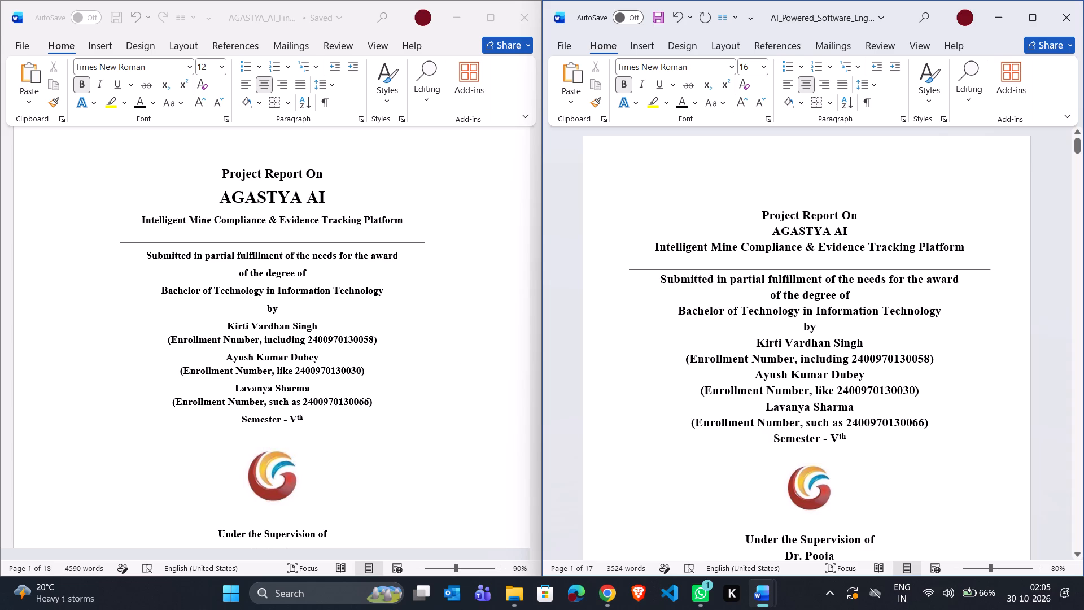
Replace the cover's AGASTYA AI title and subtitle with "AI-Powered Software Engineering Agent with Human-in-the-Loop", copied from the Certificate page.
left_click(836, 391)
scroll(863, 363, "down", 2)
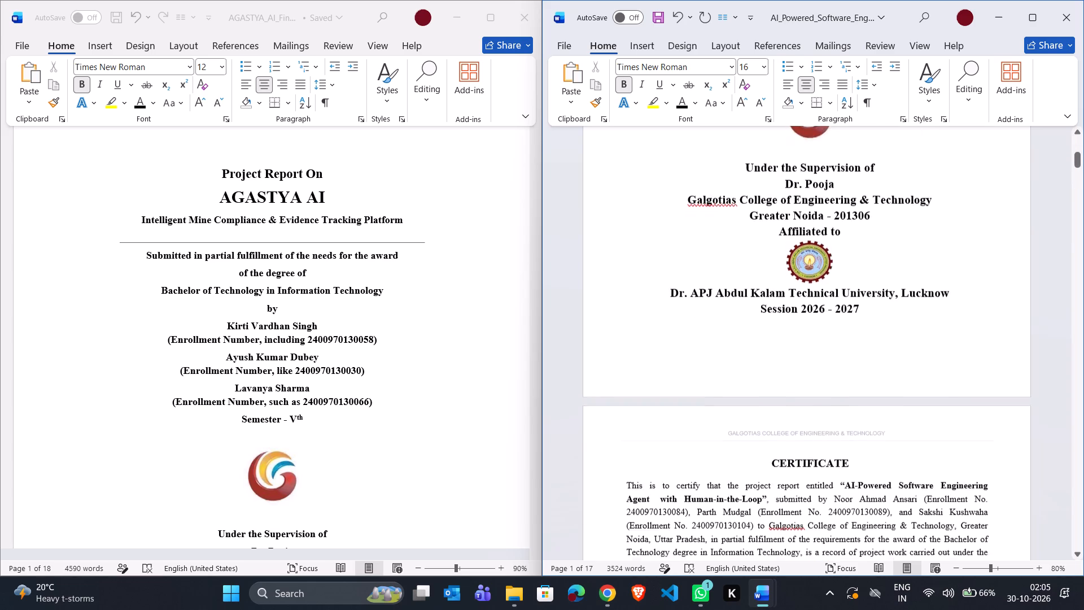
scroll(863, 363, "down", 3)
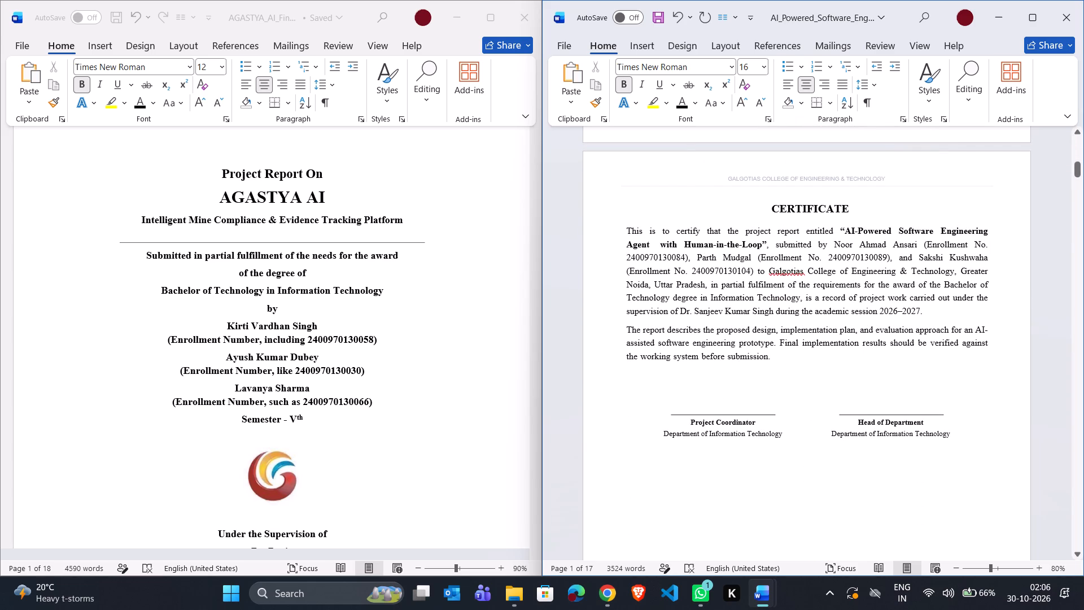
left_click_drag(760, 247, 847, 234)
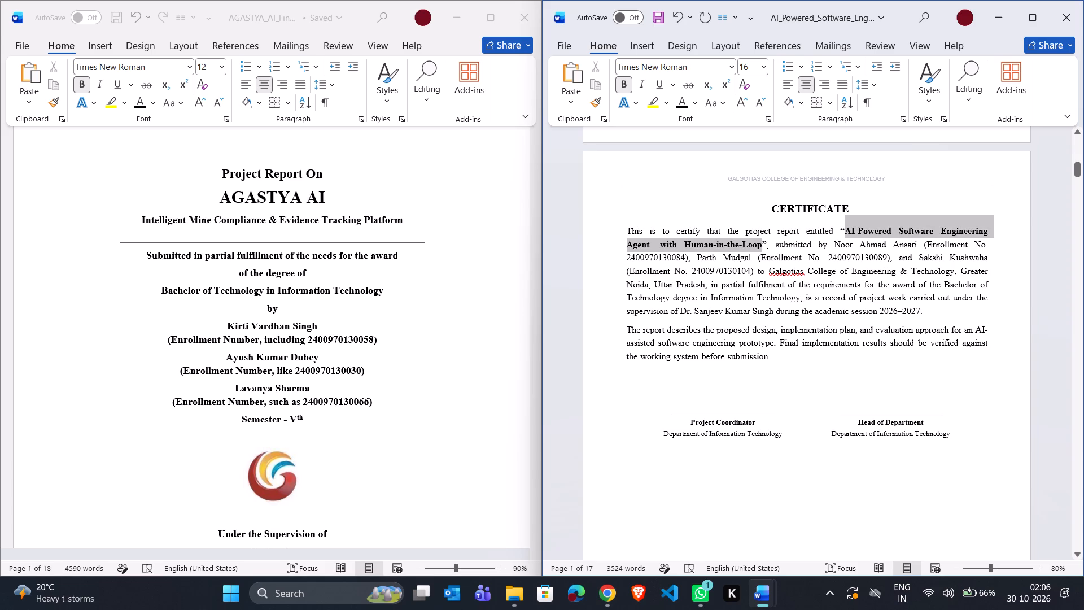
left_click_drag(847, 234, 846, 234)
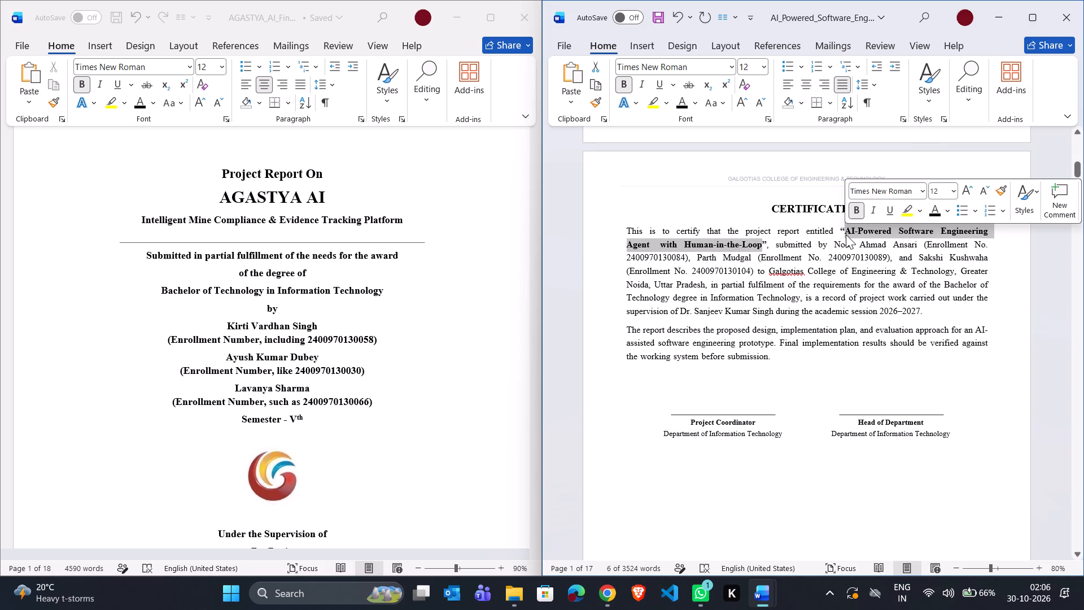
key("ctrl+c")
left_click(846, 234)
scroll(725, 230, "up", 7)
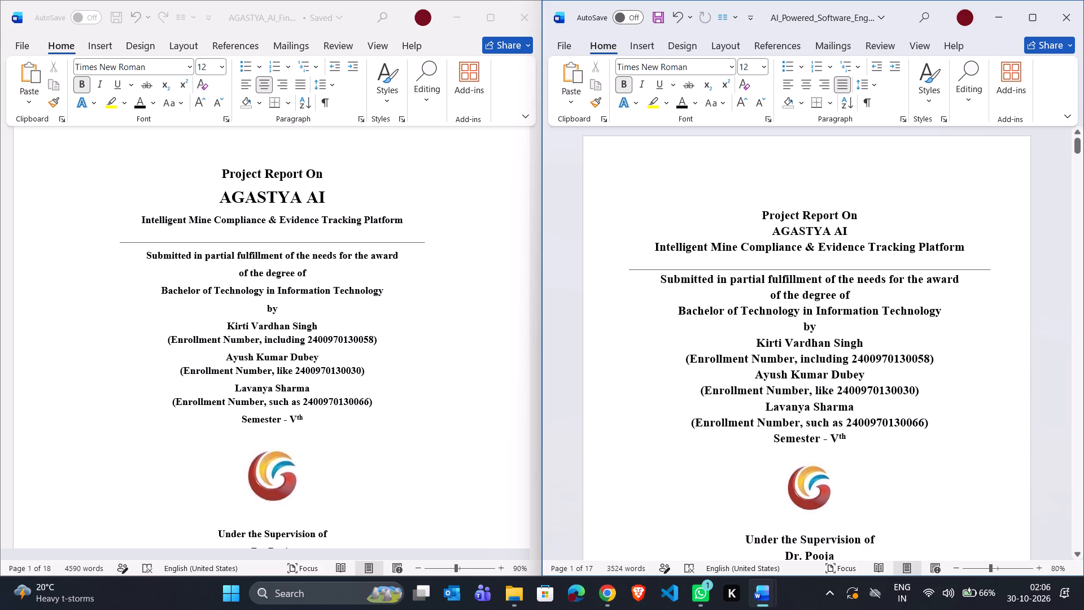
left_click_drag(973, 252, 778, 236)
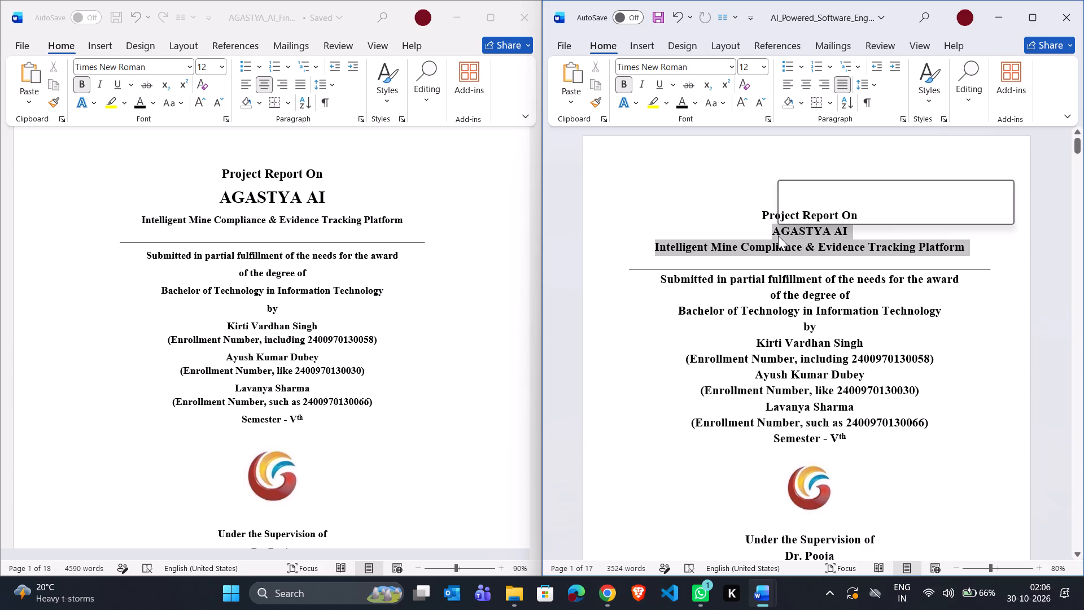
key("ctrl+v")
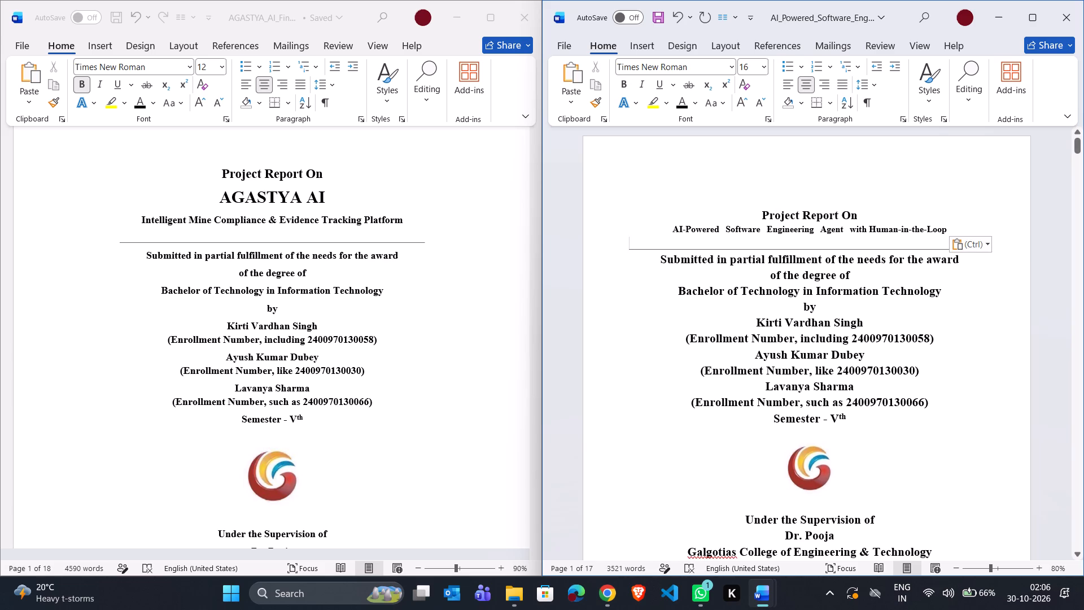
Set the font size of the pasted project title line on the cover page to 16.
left_click_drag(951, 227, 696, 247)
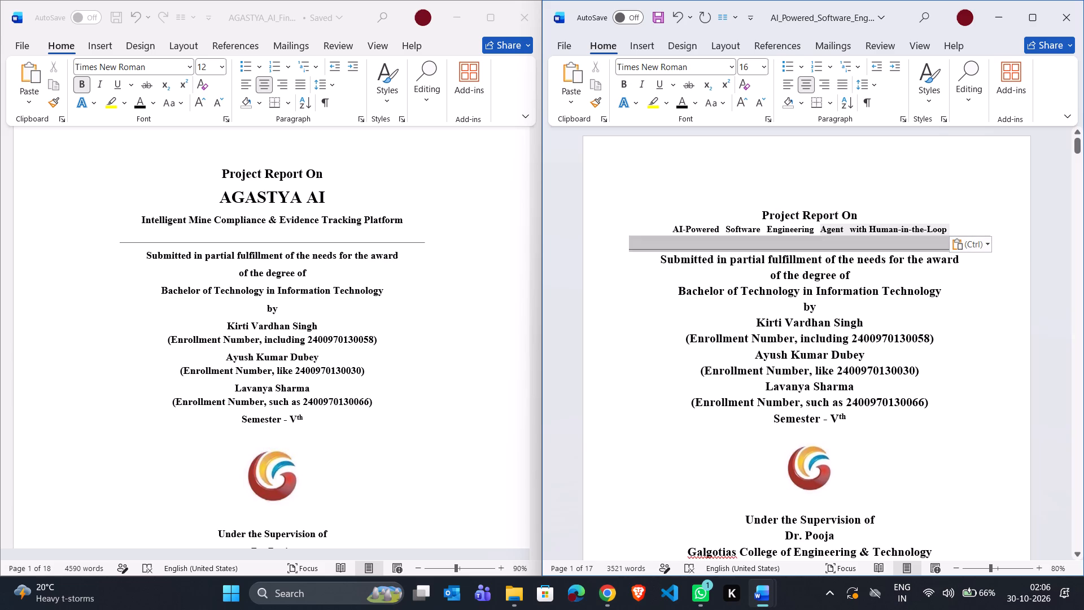
left_click_drag(696, 247, 670, 230)
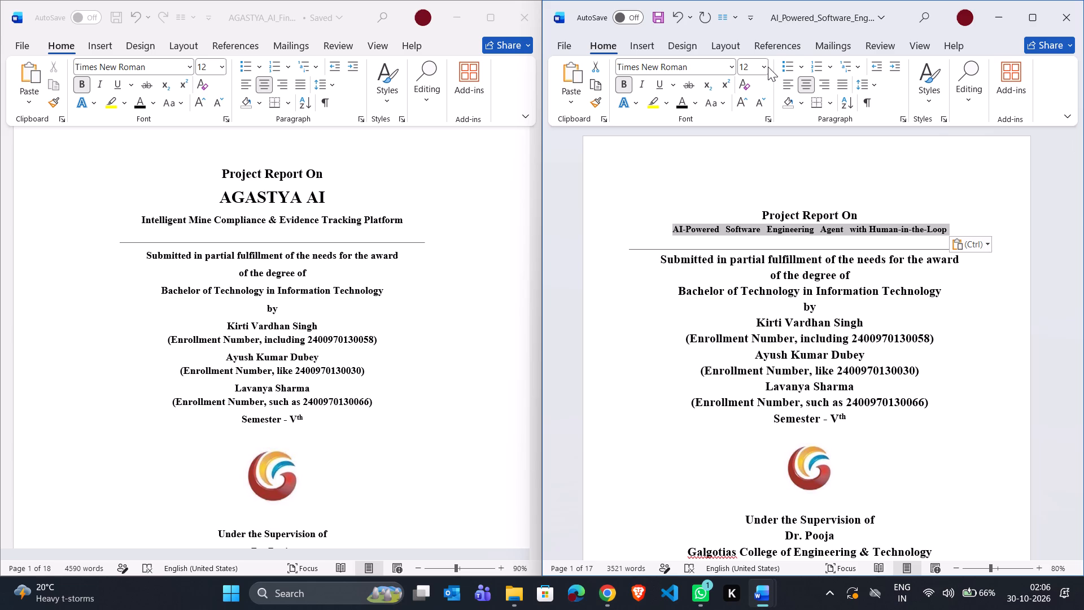
left_click(768, 67)
left_click(767, 60)
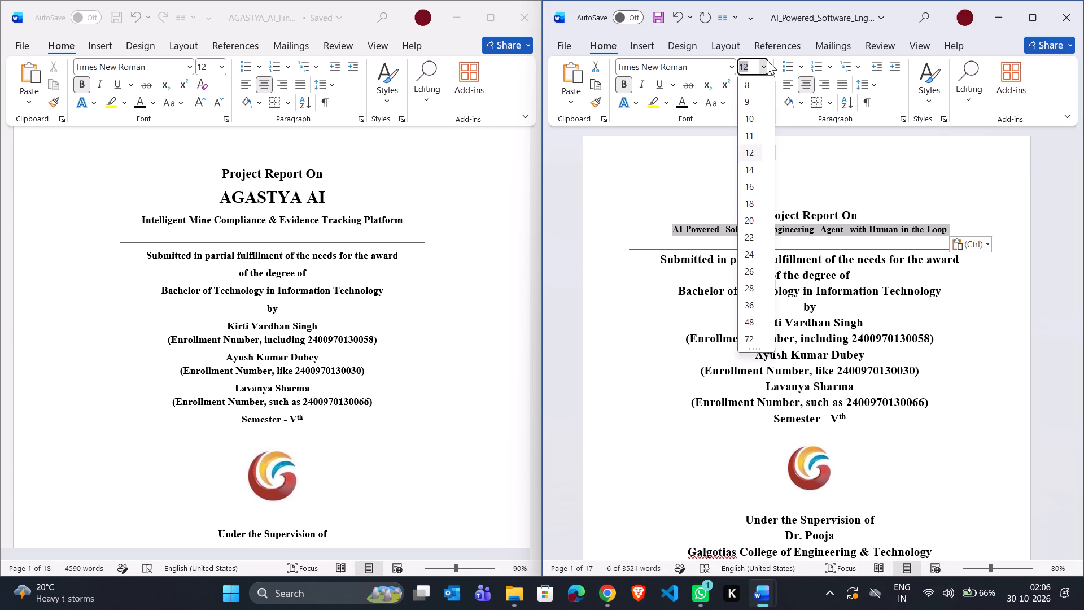
left_click(751, 185)
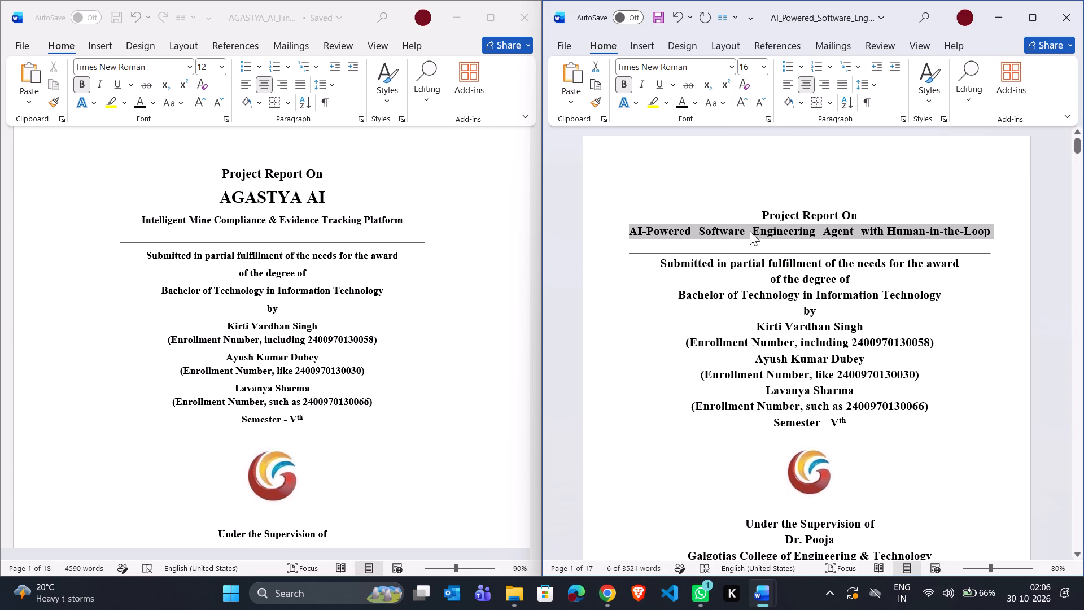
left_click(744, 230)
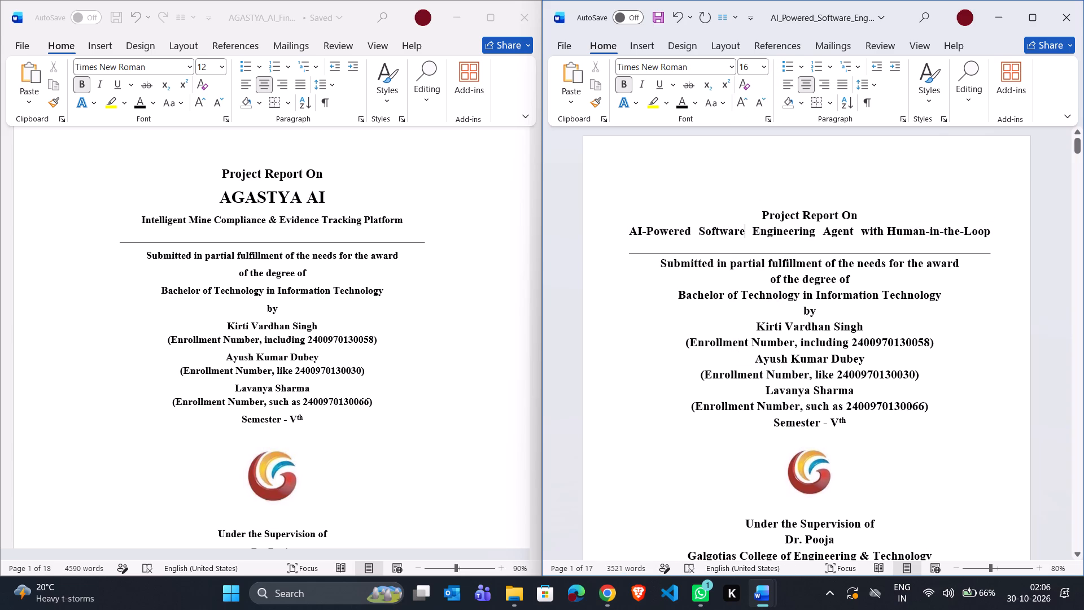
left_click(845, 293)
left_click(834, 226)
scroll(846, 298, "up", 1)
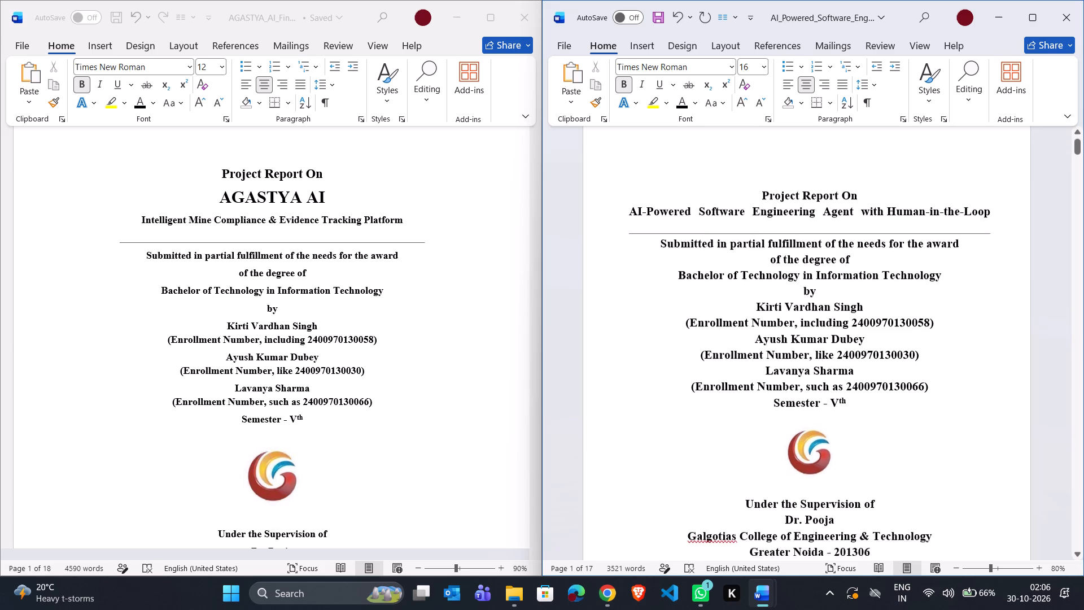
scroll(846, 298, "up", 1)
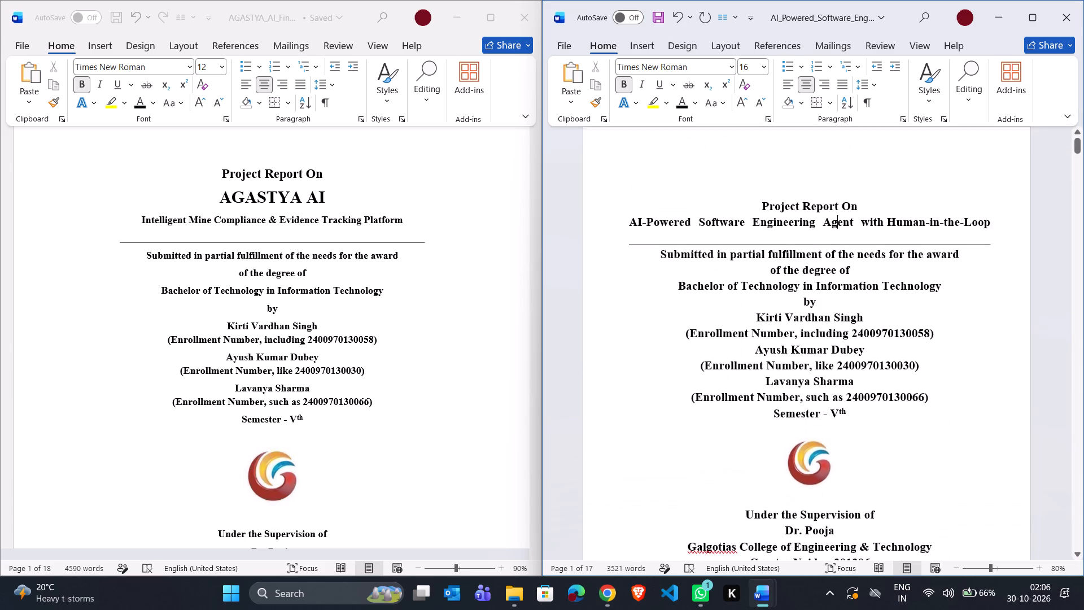
Break the cover page's project title after "AI-Powered" so that "Software Engineering Agent with Human-in-the-Loop" starts a new line.
scroll(846, 298, "up", 1)
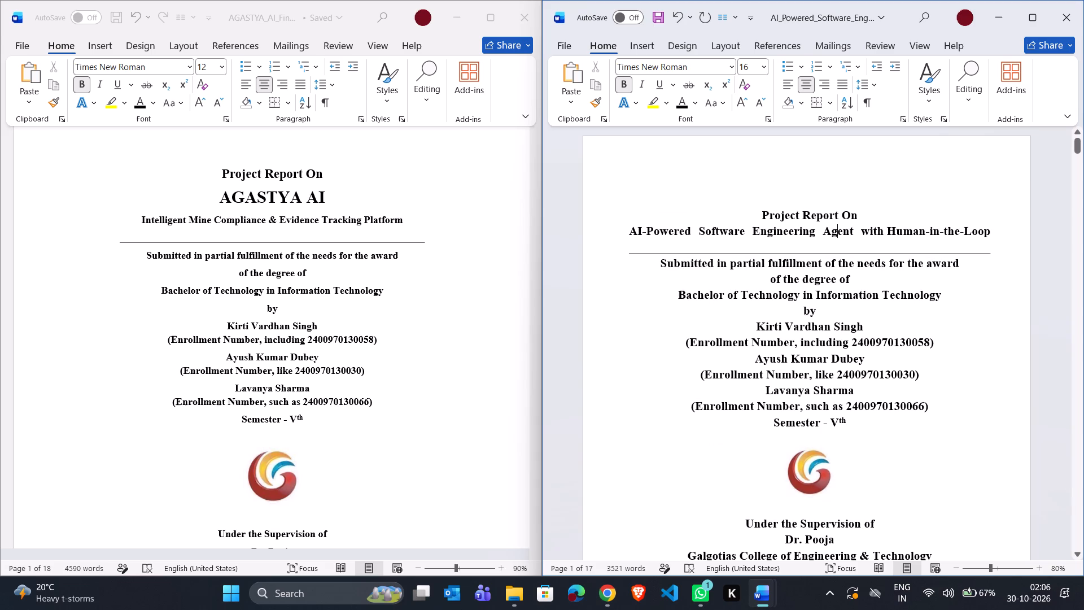
left_click(703, 235)
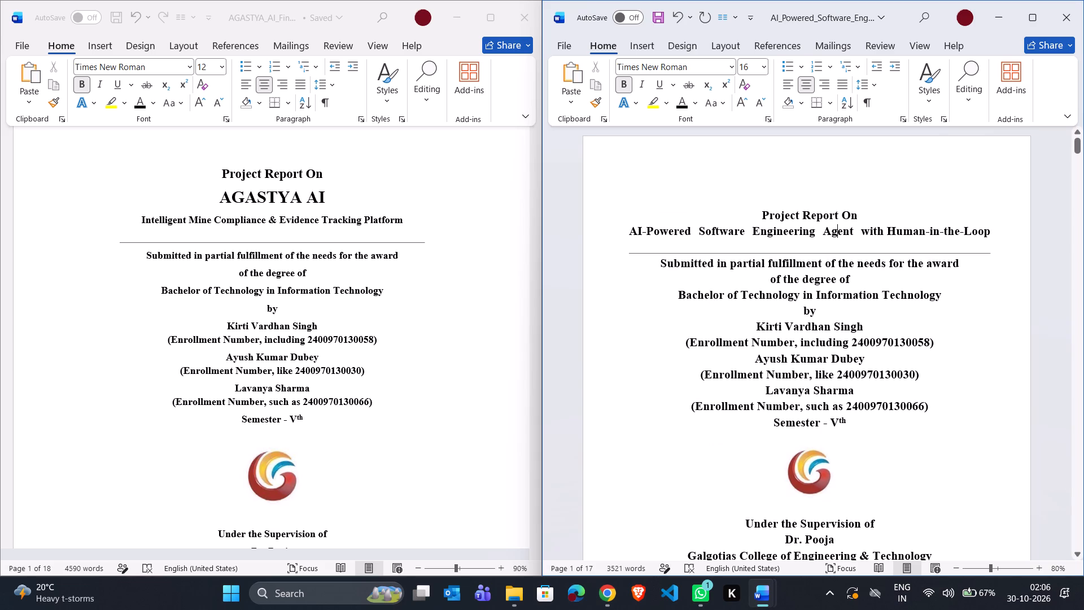
left_click(697, 230)
key("BackSpace")
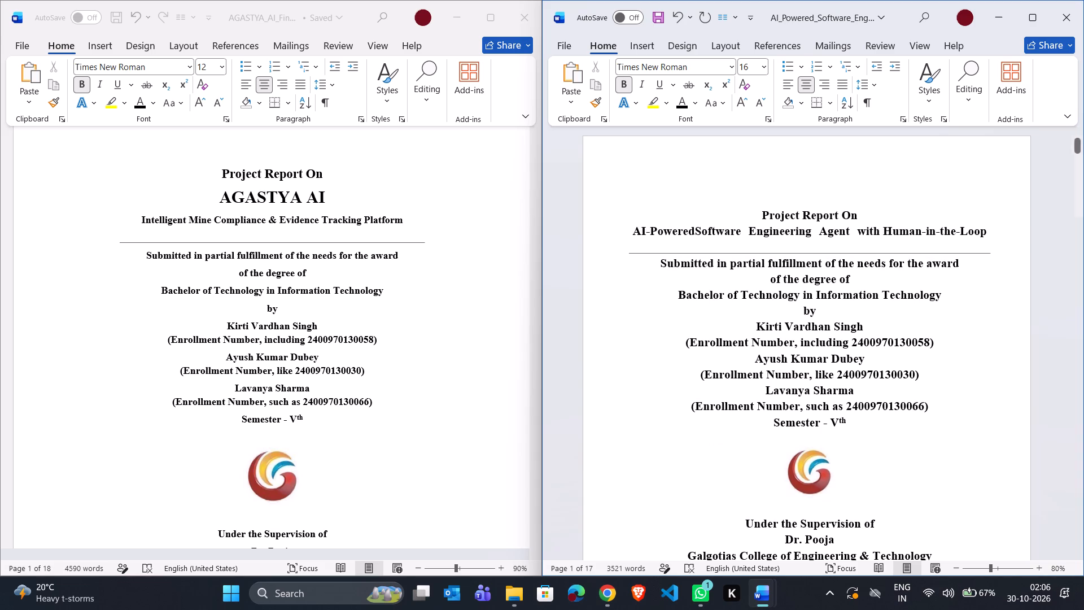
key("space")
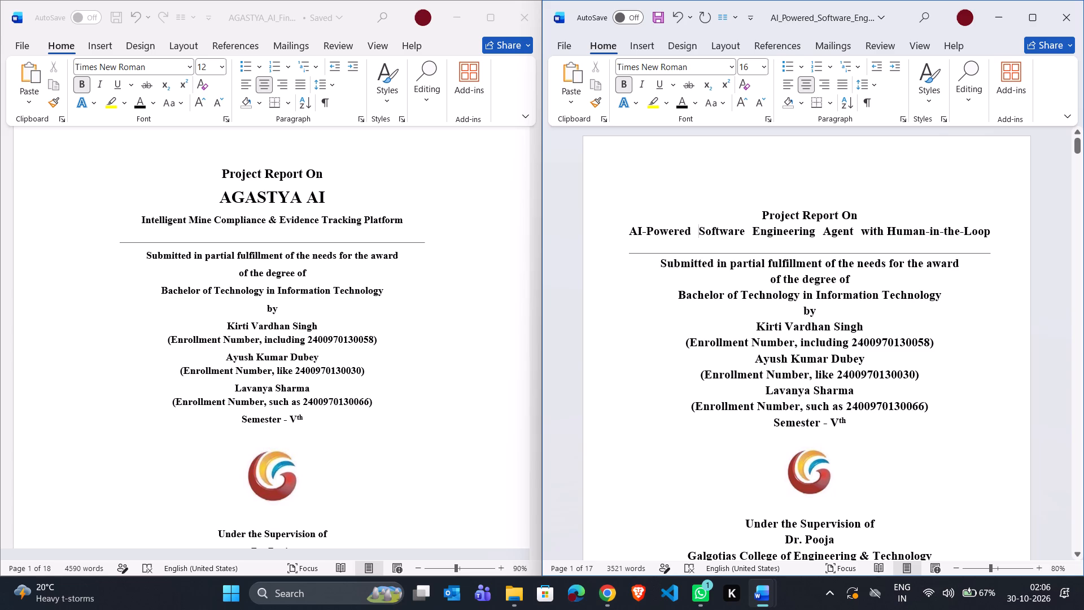
key("Return")
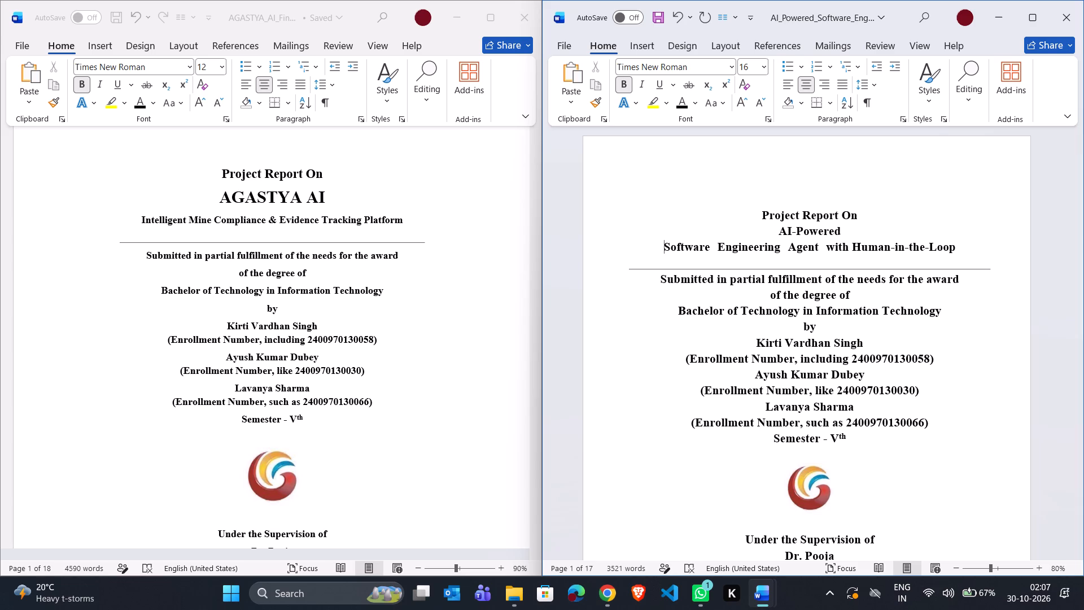
Replace the first student's name under "by" on the cover page with this project's first team member.
left_click_drag(869, 345, 749, 343)
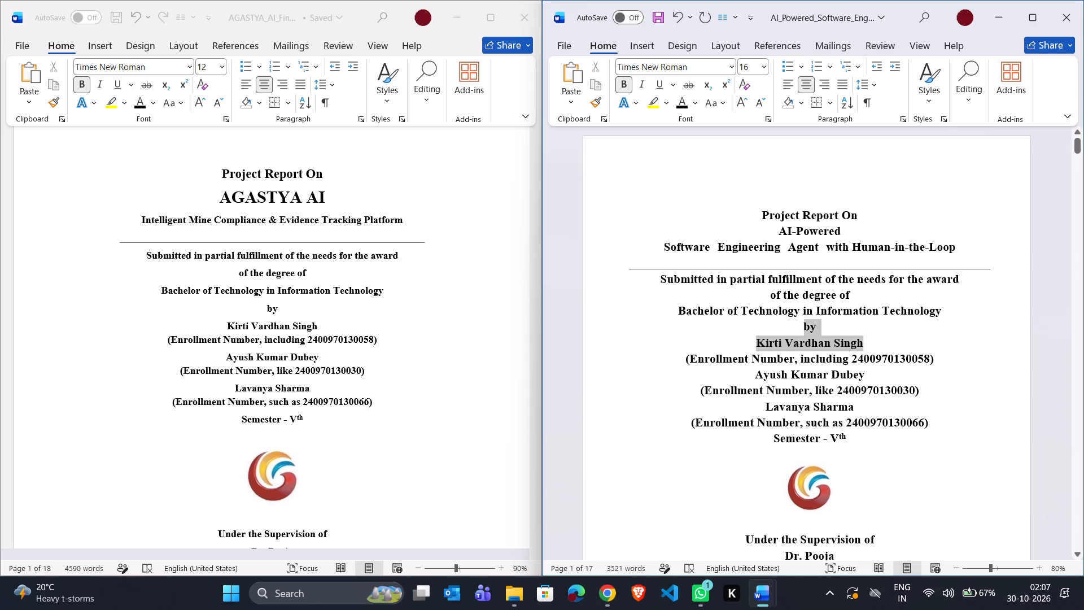
left_click_drag(749, 343, 721, 347)
key("BackSpace")
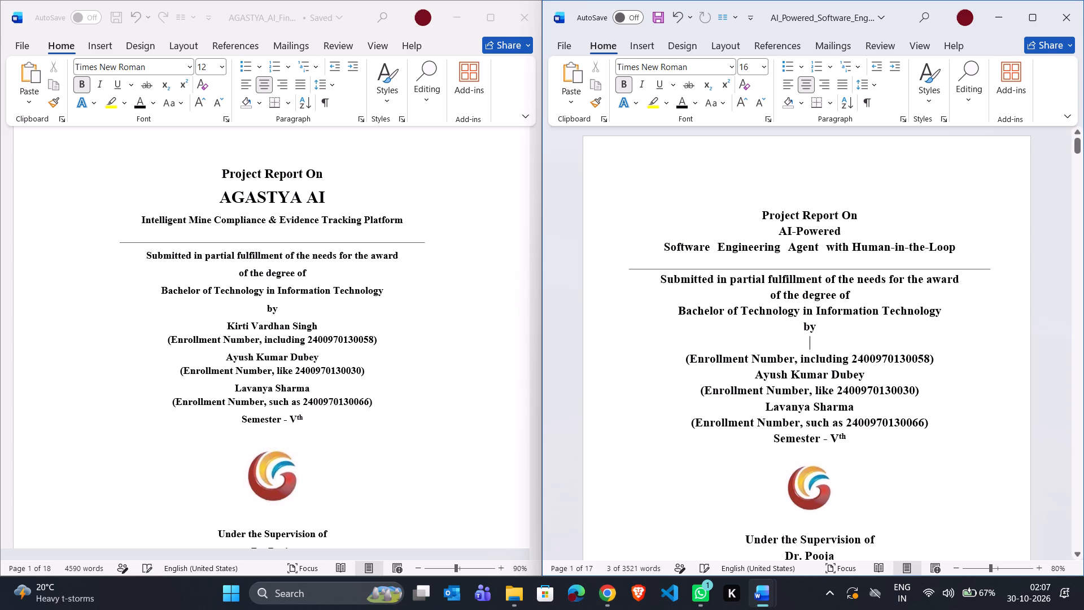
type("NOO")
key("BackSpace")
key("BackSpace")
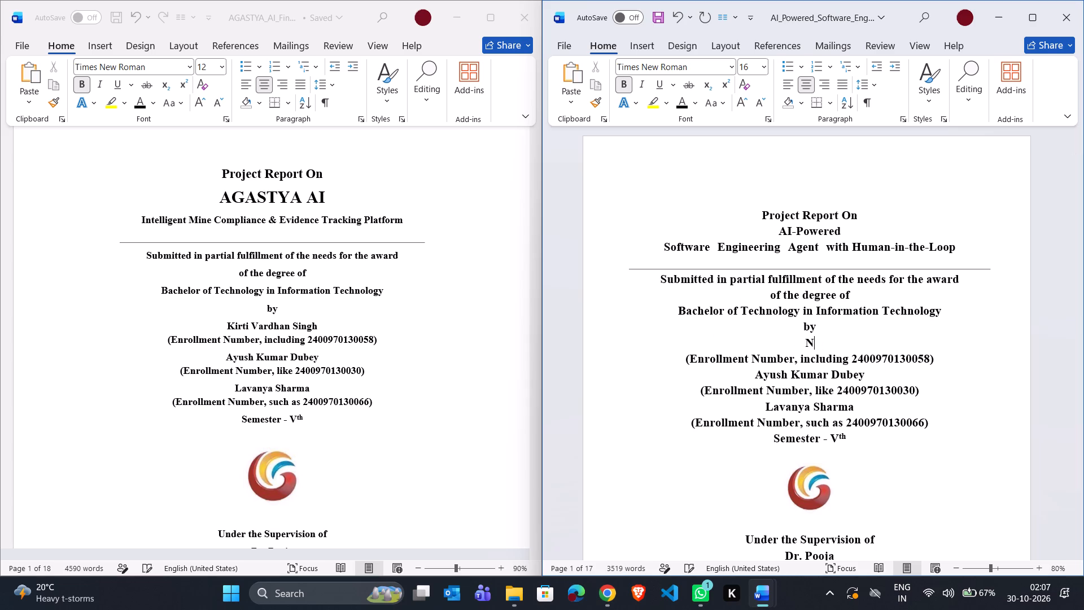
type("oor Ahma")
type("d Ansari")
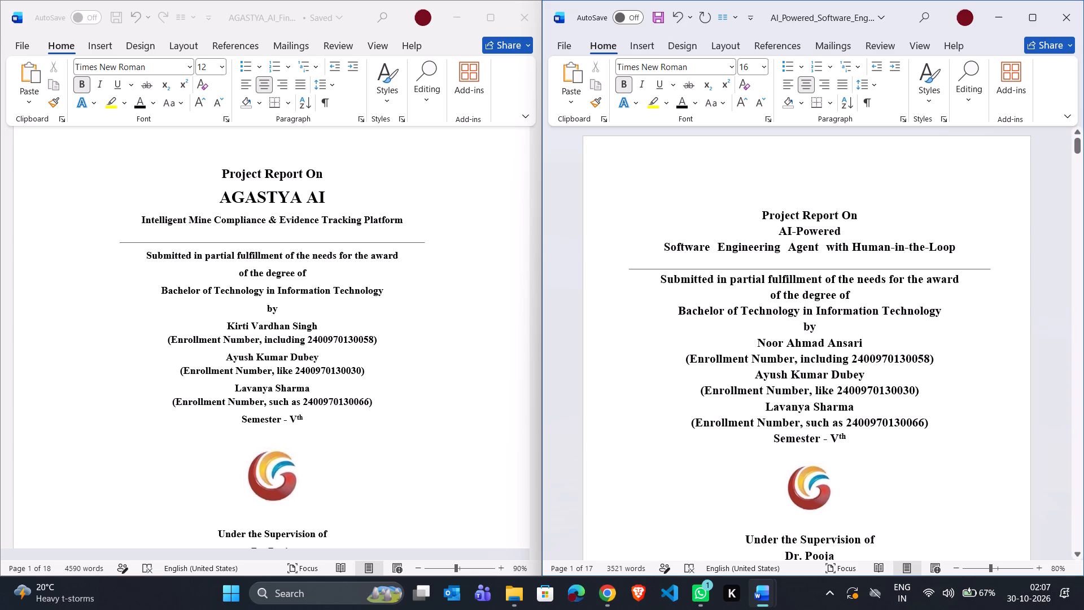
Reduce the first student's enrollment line to a number in parentheses, dropping "Enrollment Number, including", and enter that student's own number.
left_click_drag(847, 359, 722, 356)
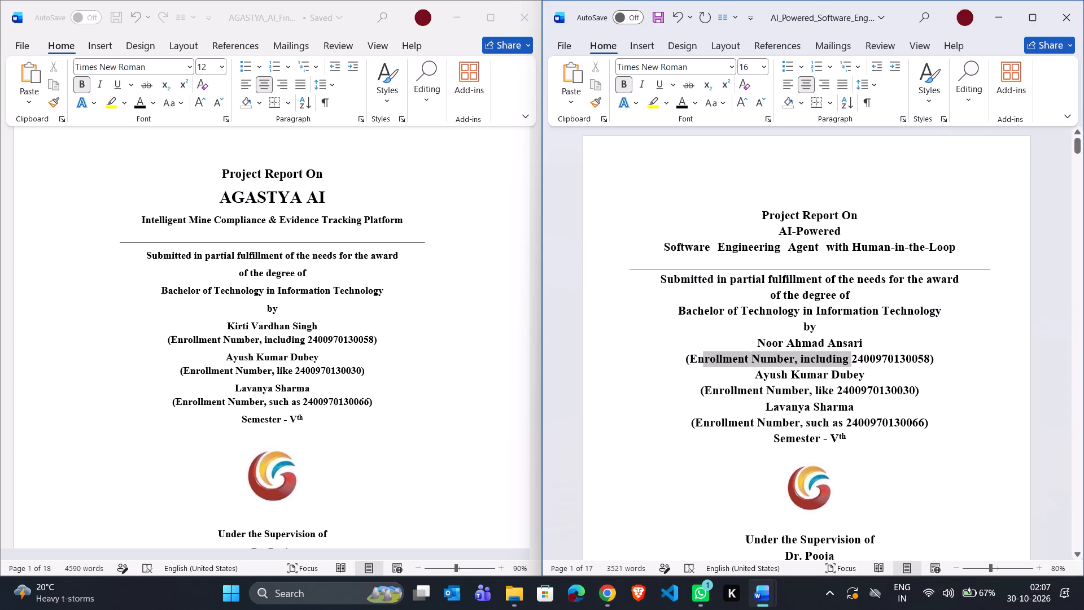
left_click_drag(722, 356, 687, 357)
key("BackSpace")
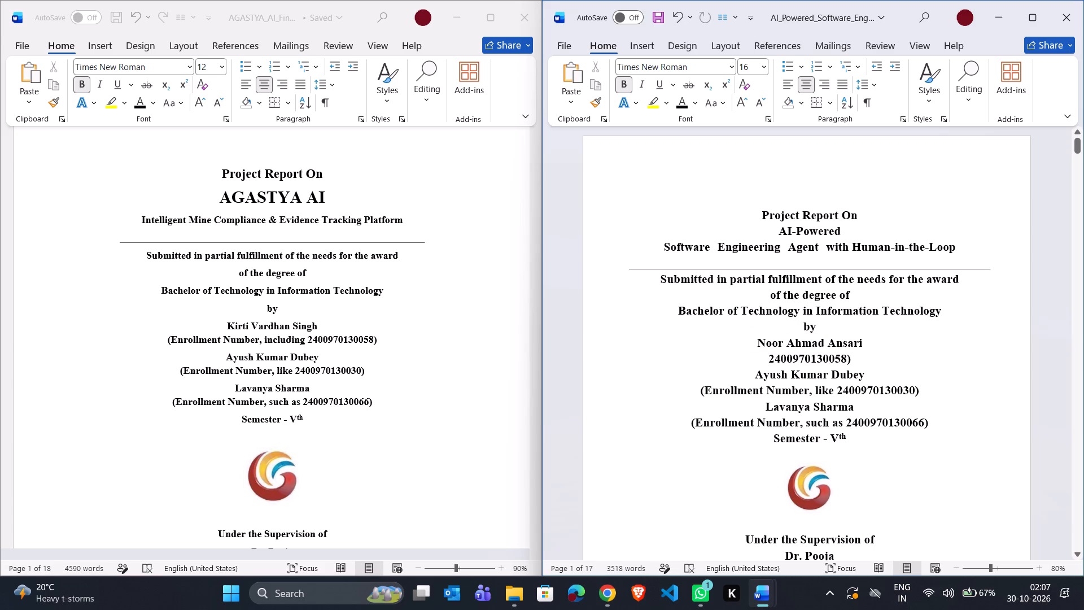
key("shift+parenleft")
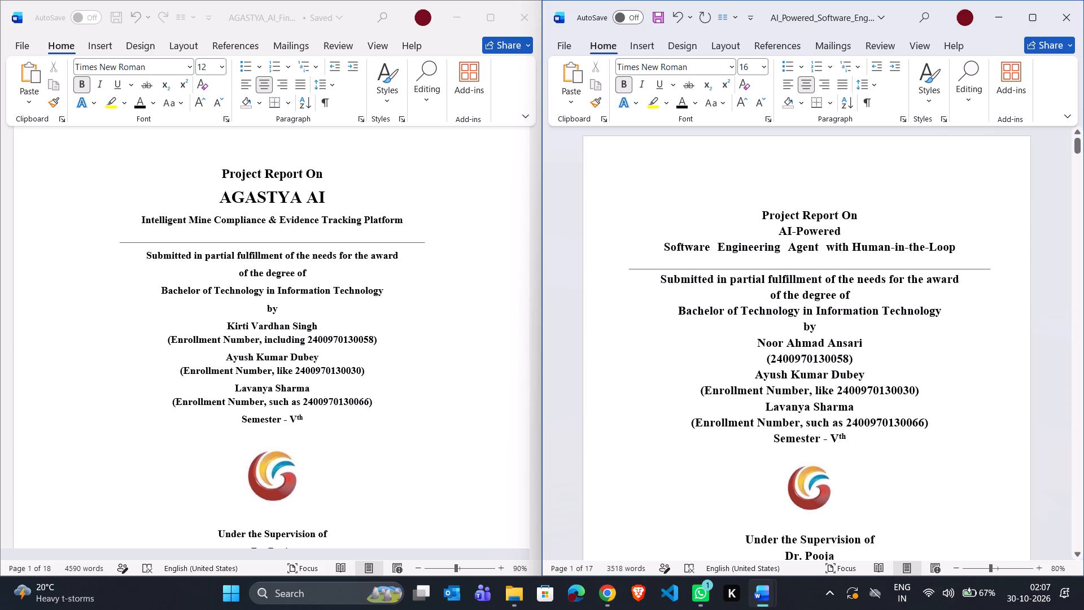
left_click(849, 358)
key("BackSpace")
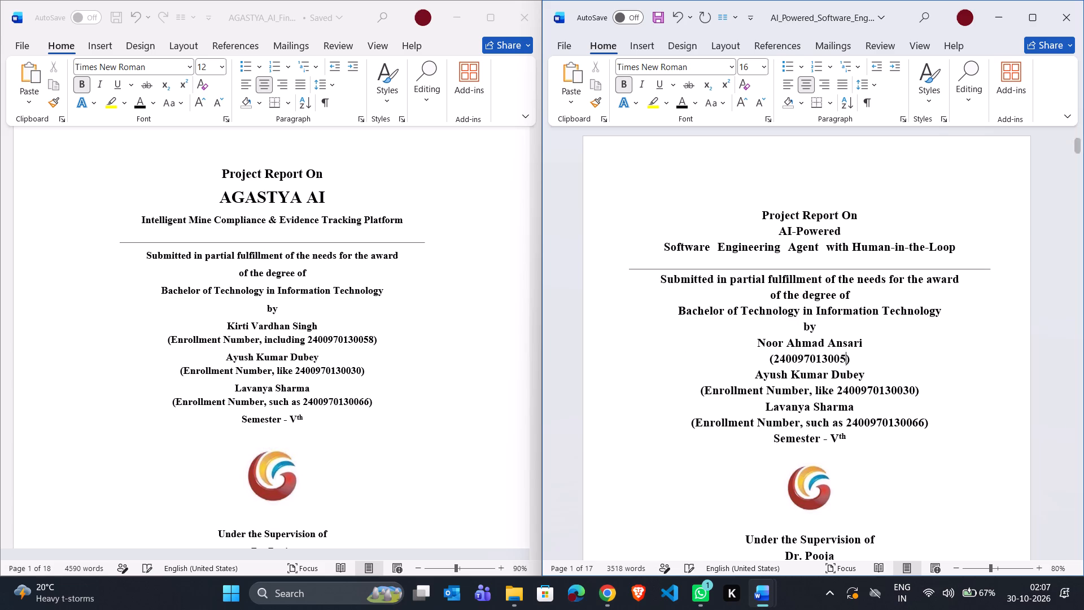
key("BackSpace")
key("BackSpace")
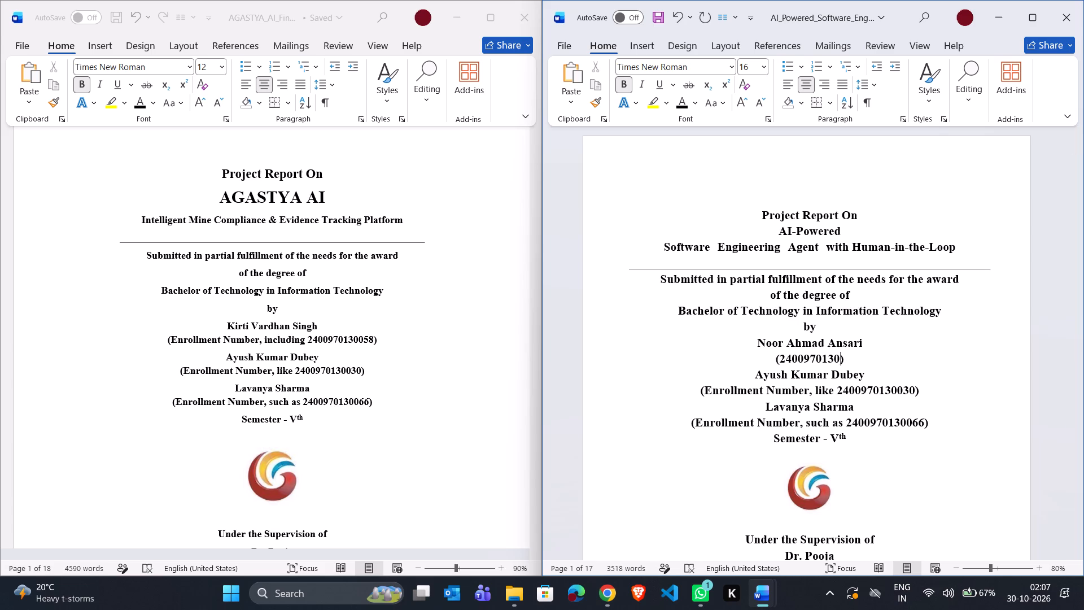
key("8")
key("BackSpace")
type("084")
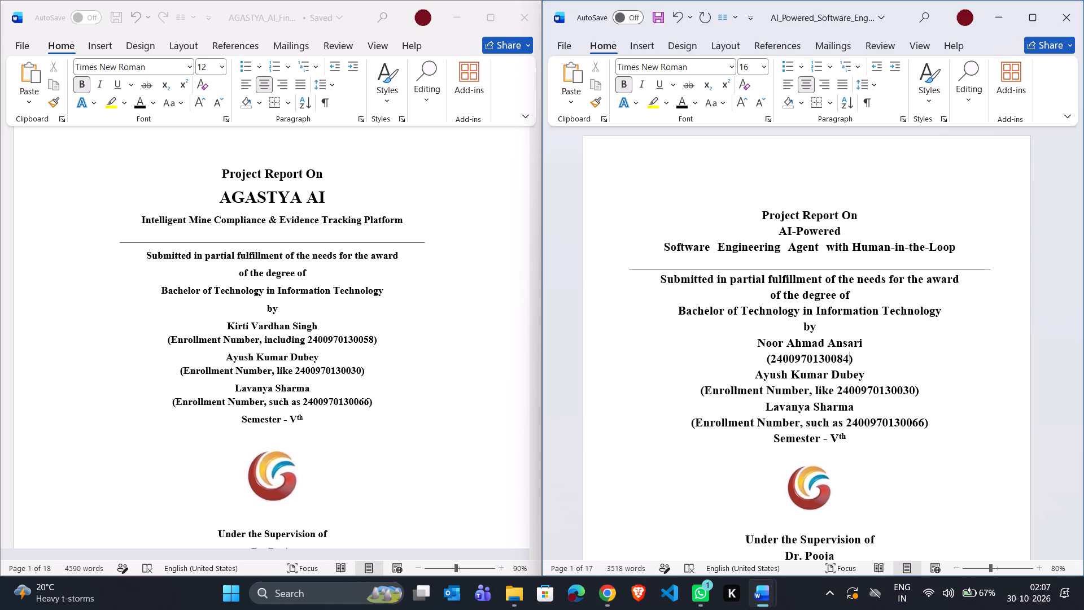
Replace the second student's name on the cover page with this project's second team member.
left_click_drag(865, 376, 854, 376)
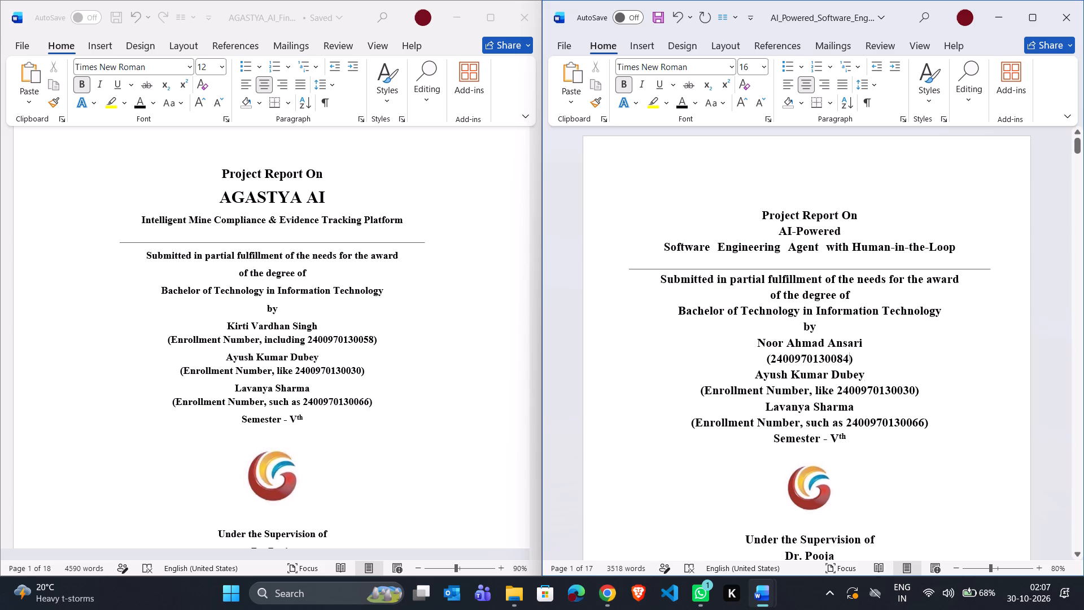
left_click_drag(854, 376, 766, 372)
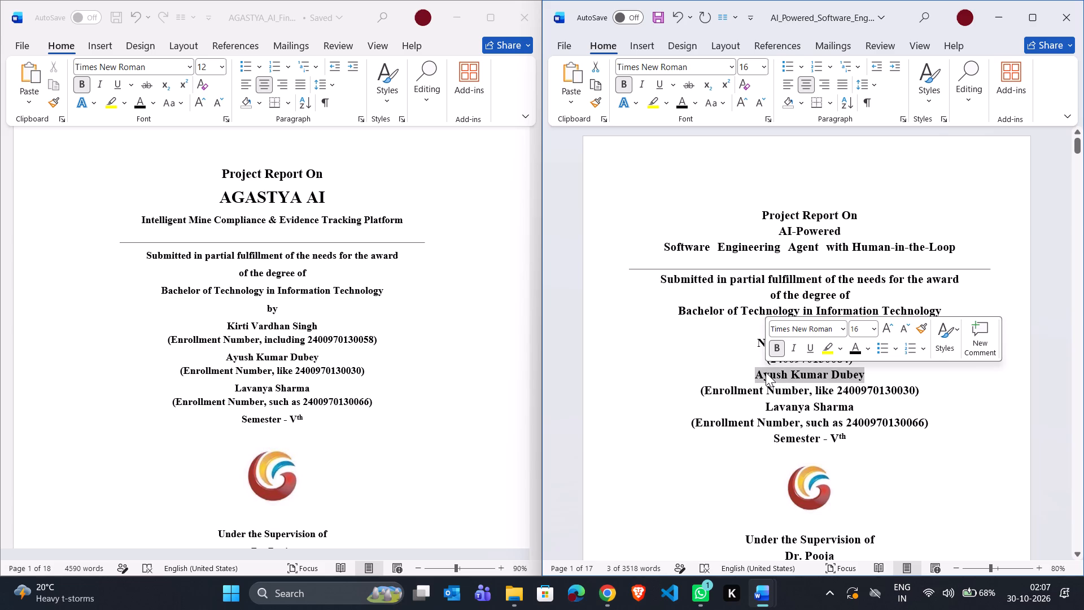
key("BackSpace")
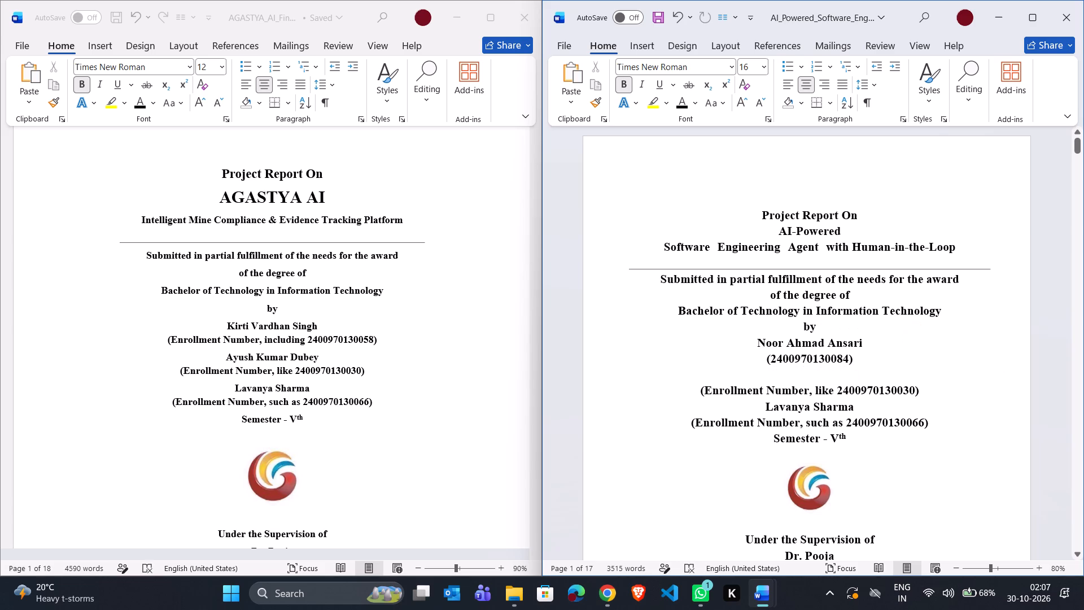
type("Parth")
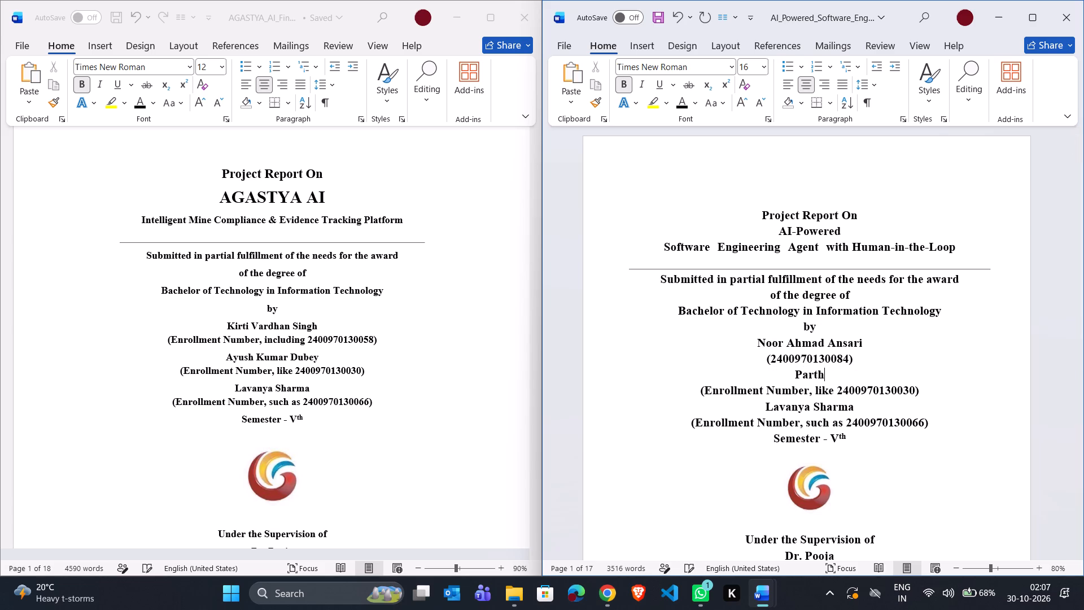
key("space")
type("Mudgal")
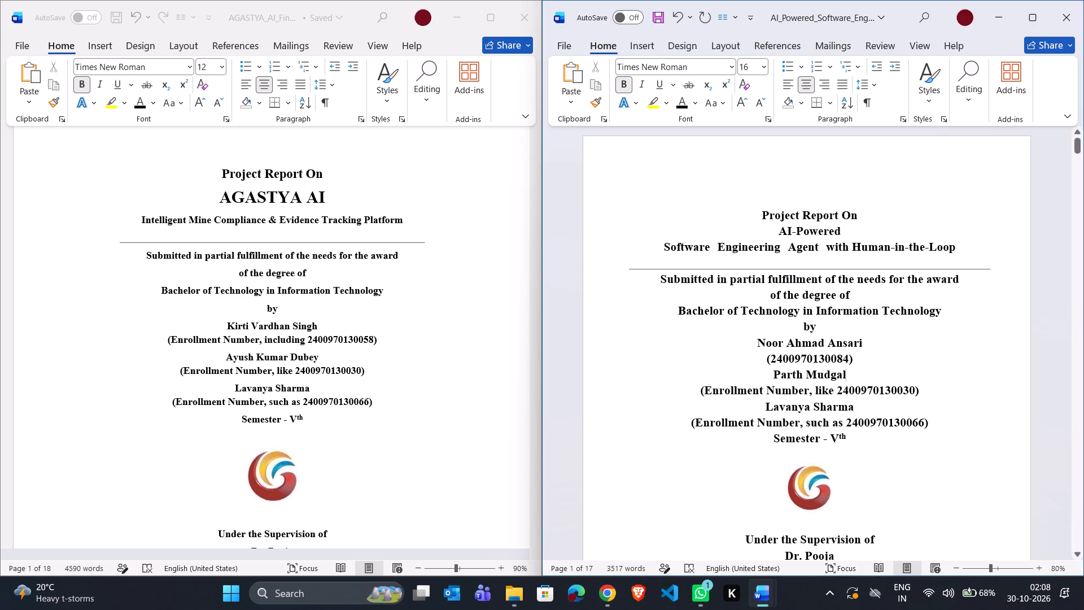
Reduce the second student's enrollment line to a number in parentheses, dropping "Enrollment Number, like", and enter that student's own number.
left_click_drag(839, 391, 713, 377)
left_click_drag(713, 377, 692, 393)
key("BackSpace")
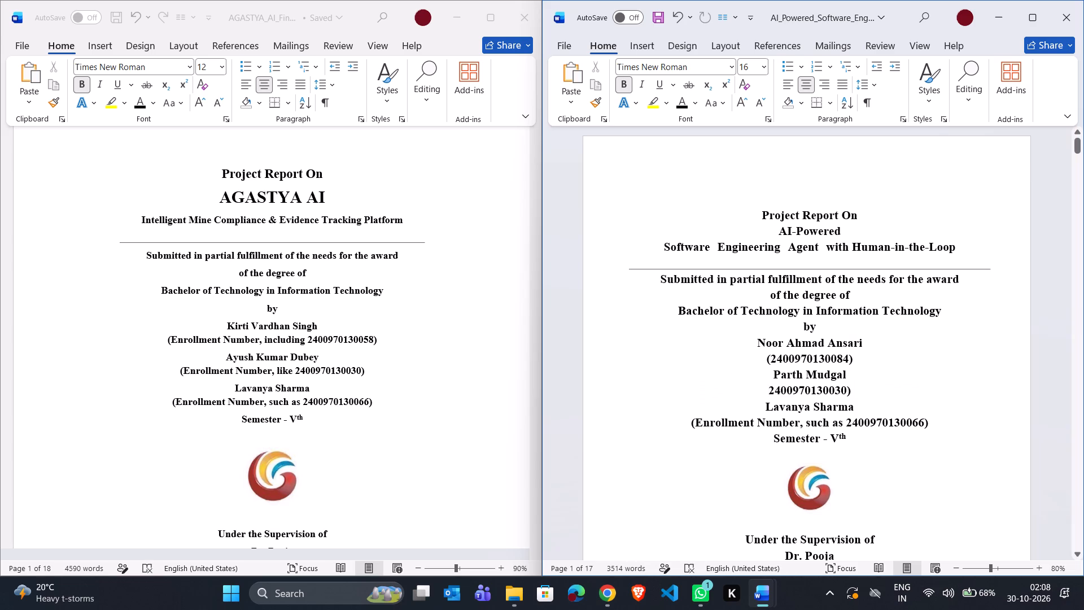
key("shift+parenleft")
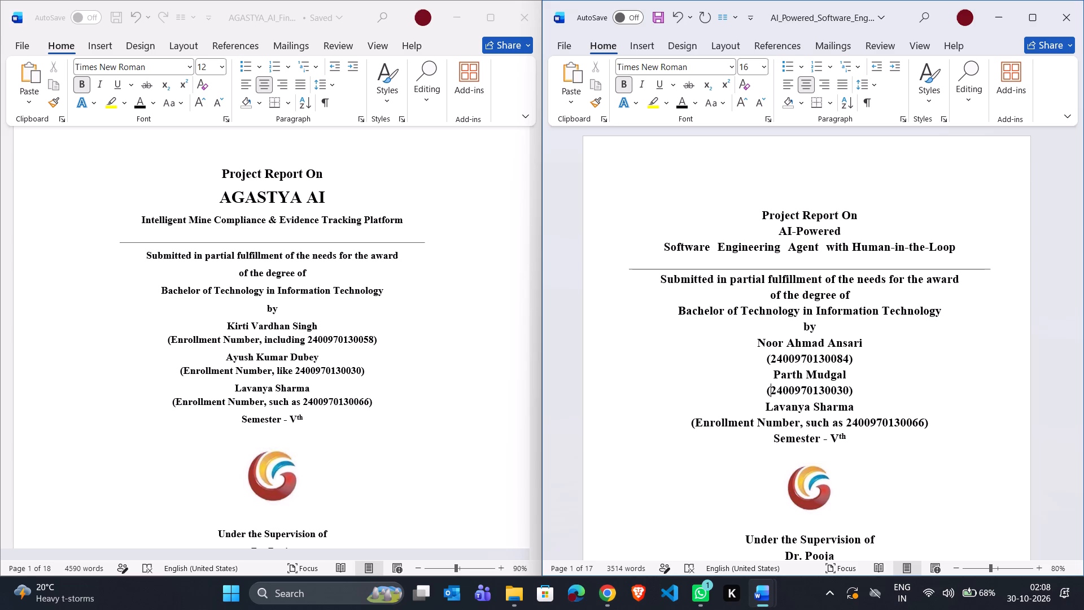
left_click(850, 391)
key("BackSpace")
key("BackSpace")
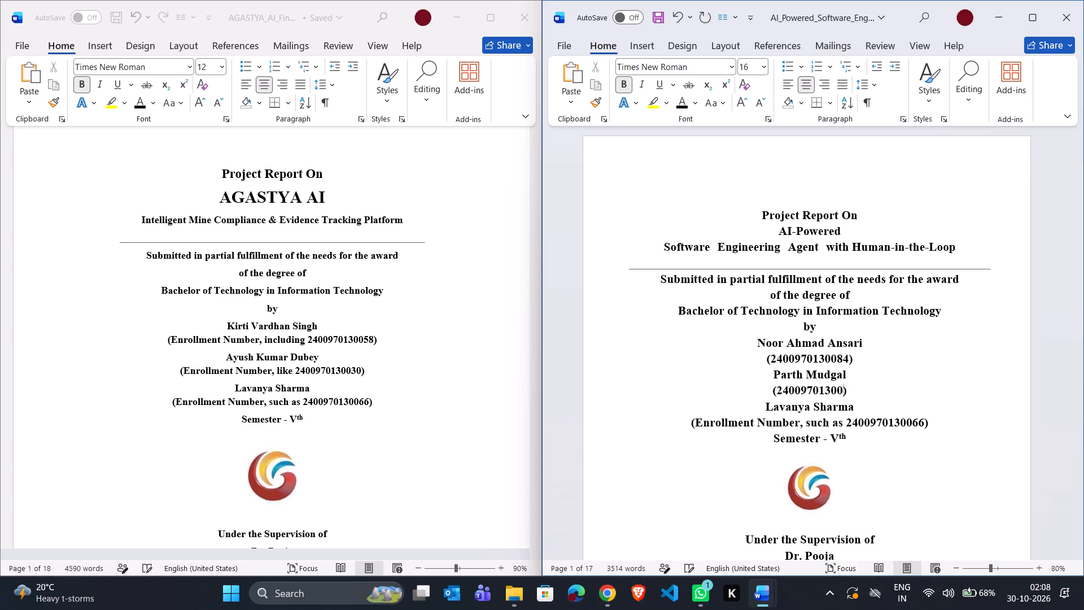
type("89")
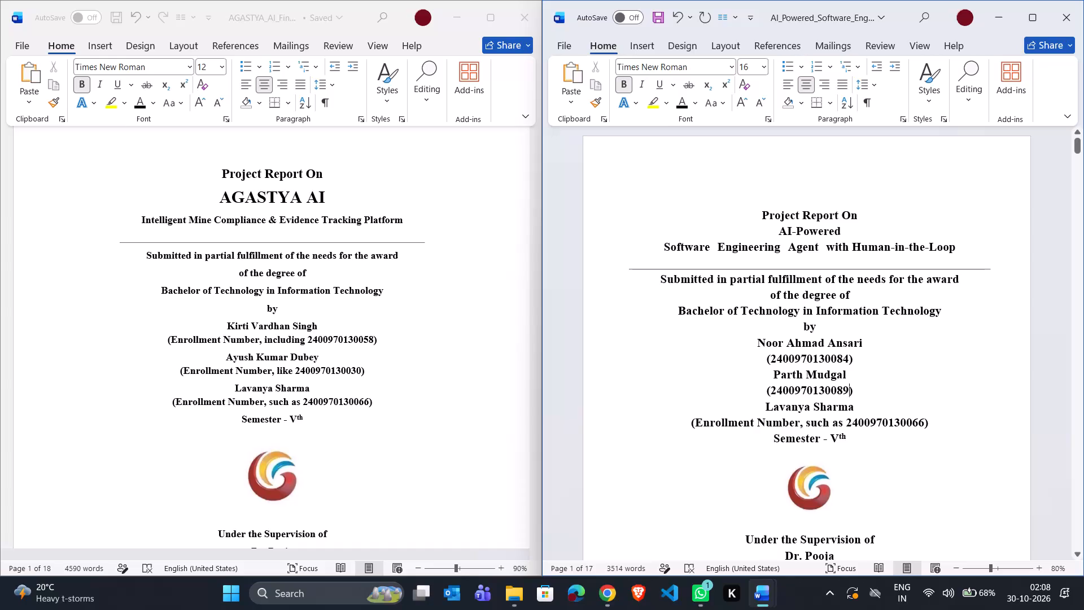
Replace the third student's name on the cover page with this project's third team member.
left_click_drag(859, 409, 768, 407)
key("BackSpace")
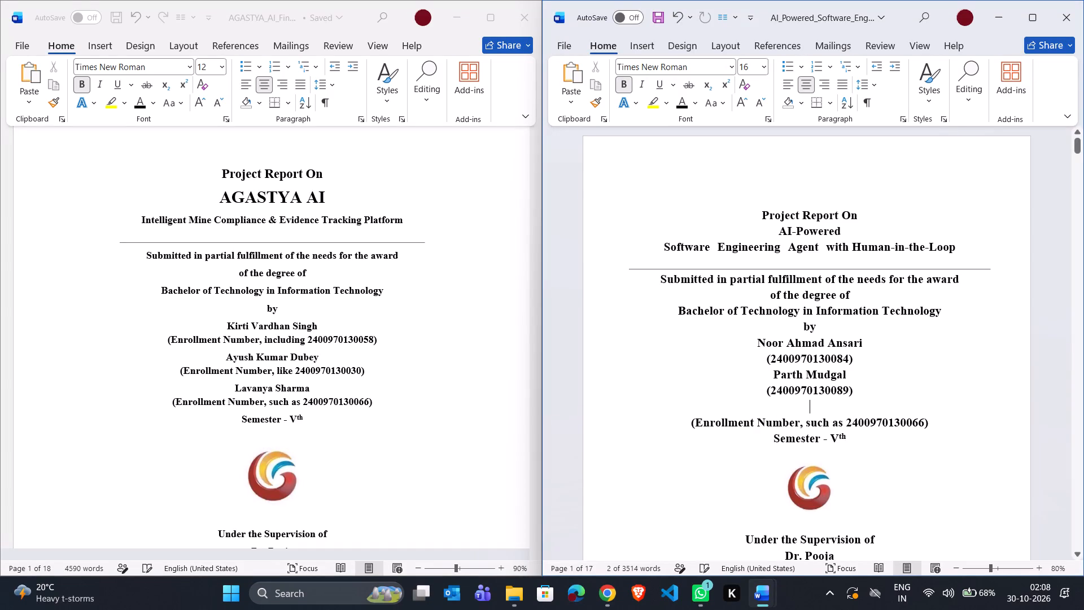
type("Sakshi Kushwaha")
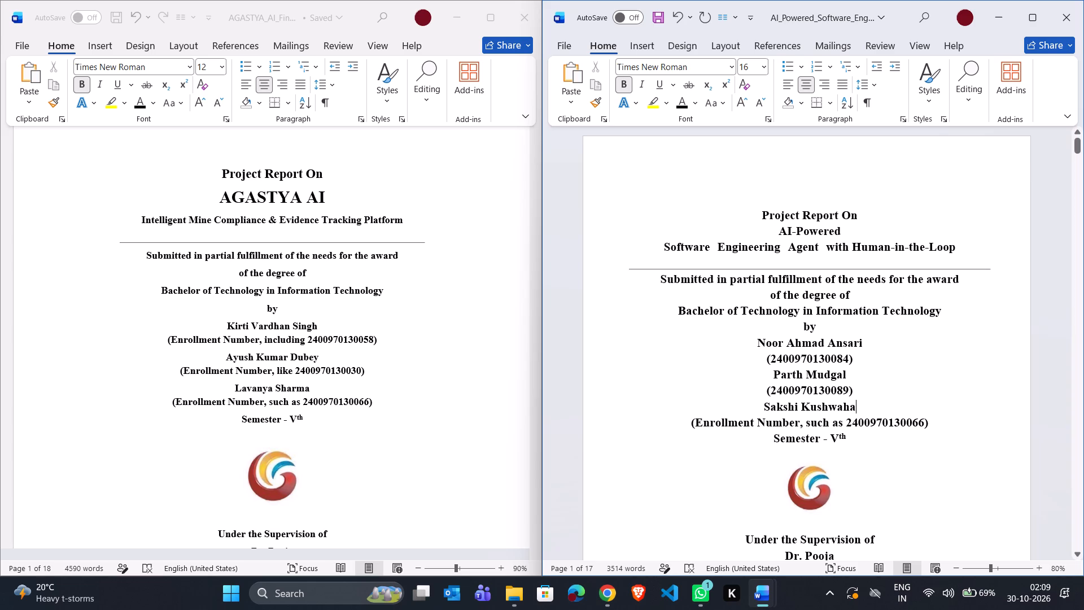
Delete the "(Enrollment Number, such as" wording in front of the third student's enrollment number.
left_click_drag(844, 424, 676, 422)
key("BackSpace")
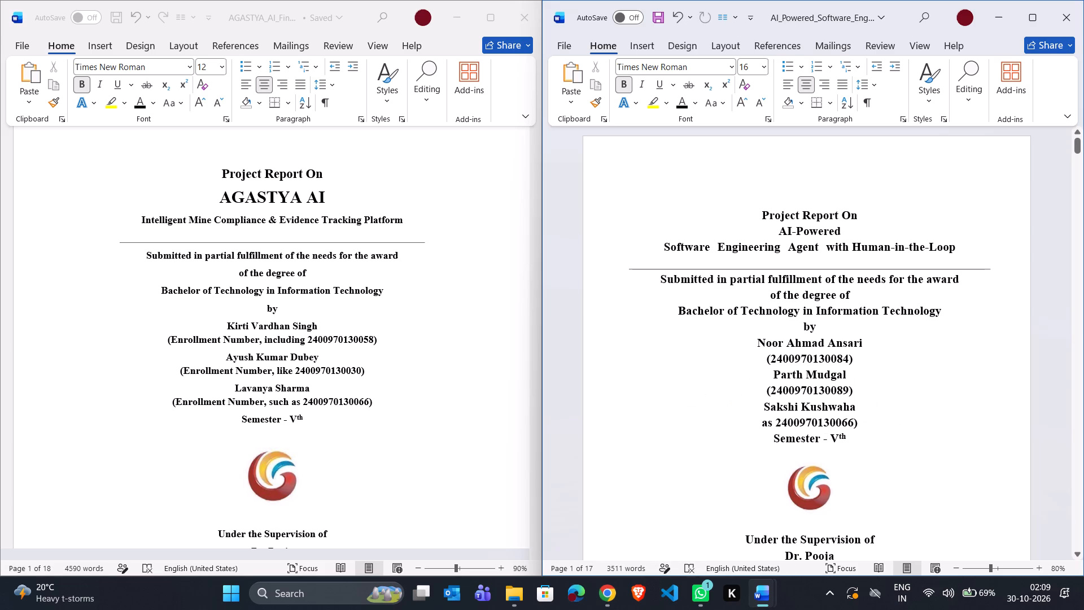
key("Right")
key("Right")
key("Right")
key("BackSpace")
key("BackSpace")
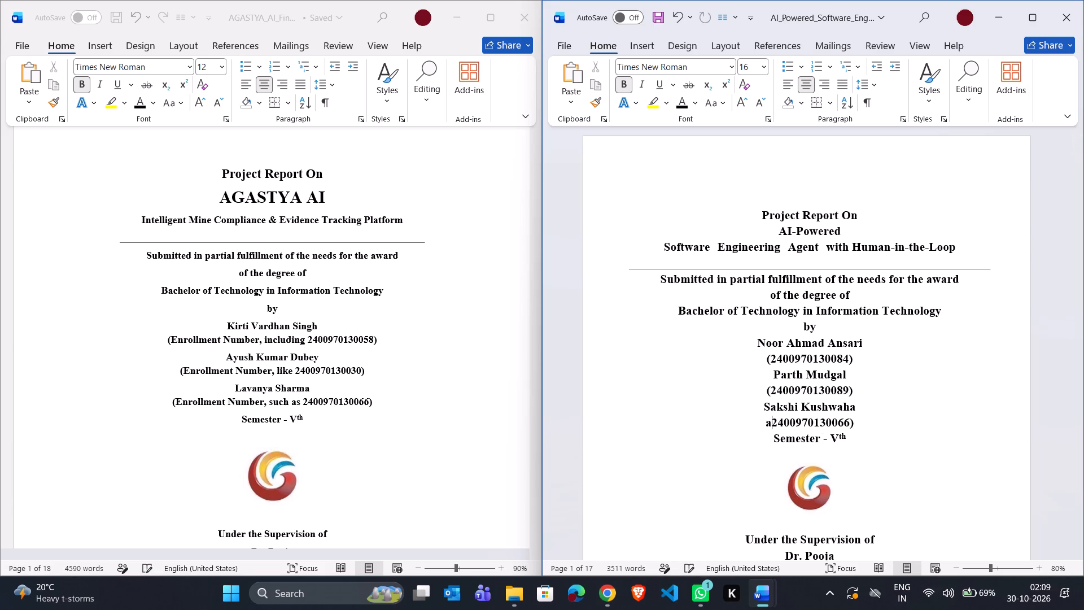
key("BackSpace")
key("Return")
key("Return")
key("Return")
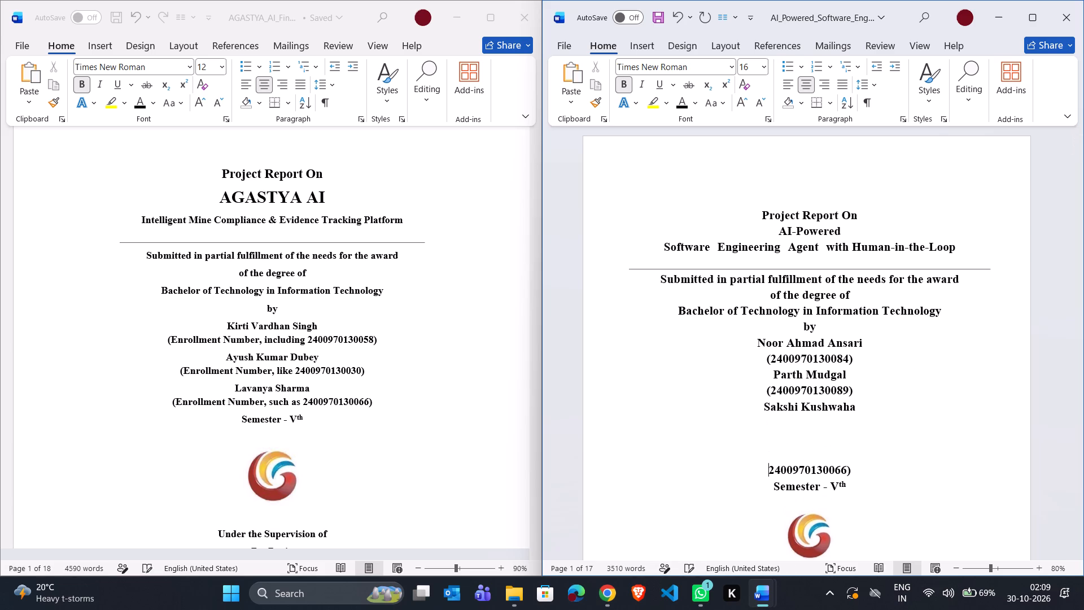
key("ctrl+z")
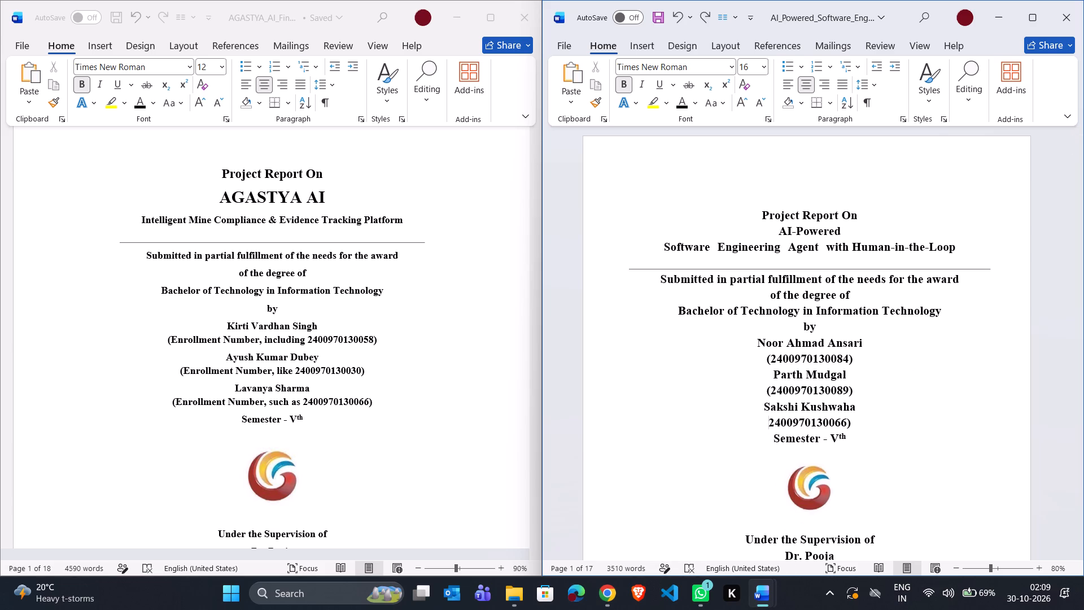
Add the opening parenthesis before the third student's enrollment number and change its final digits to that student's own number.
key("shift+parenleft")
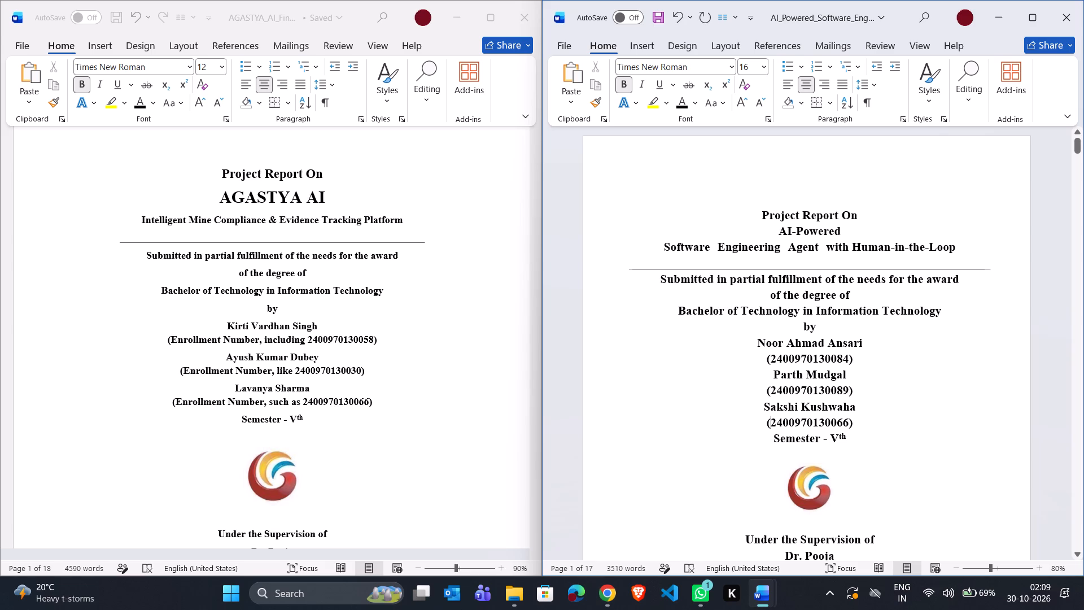
left_click(847, 425)
key("BackSpace")
key("BackSpace")
key("BackSpace")
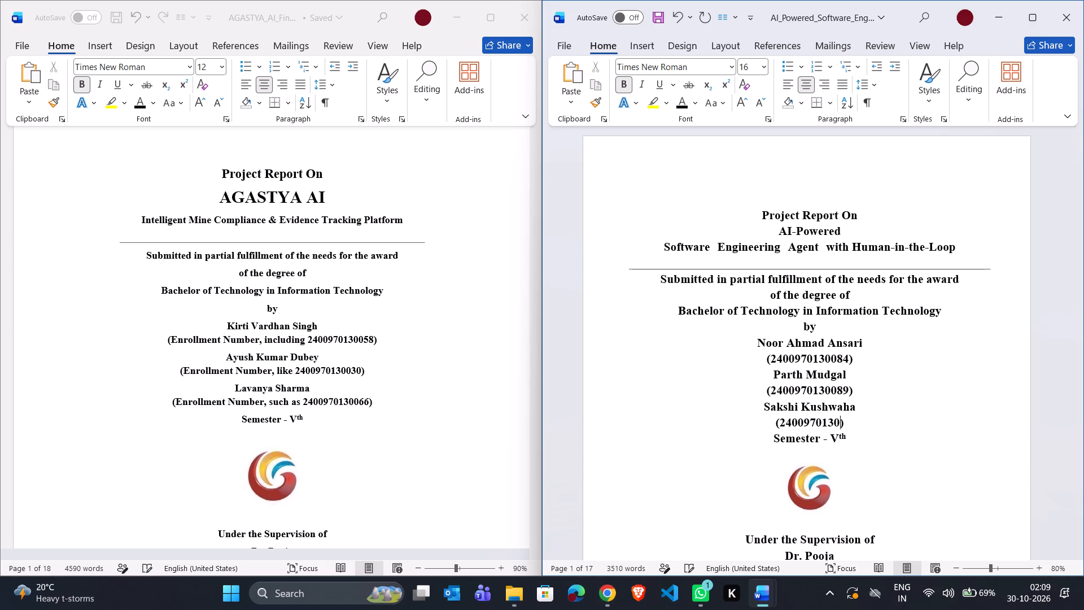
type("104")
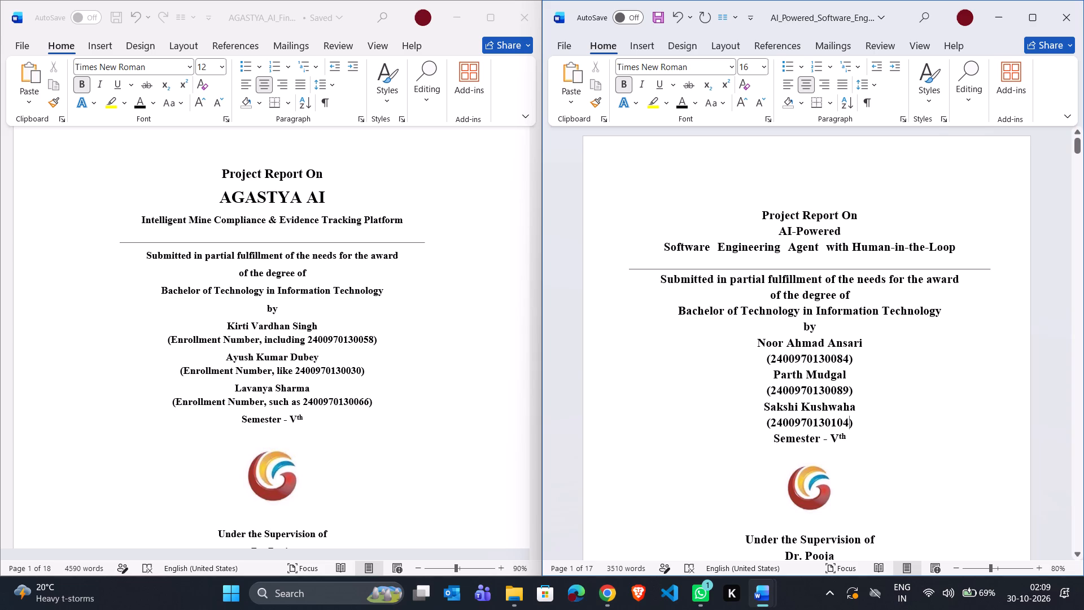
left_click(866, 428)
scroll(866, 428, "down", 1)
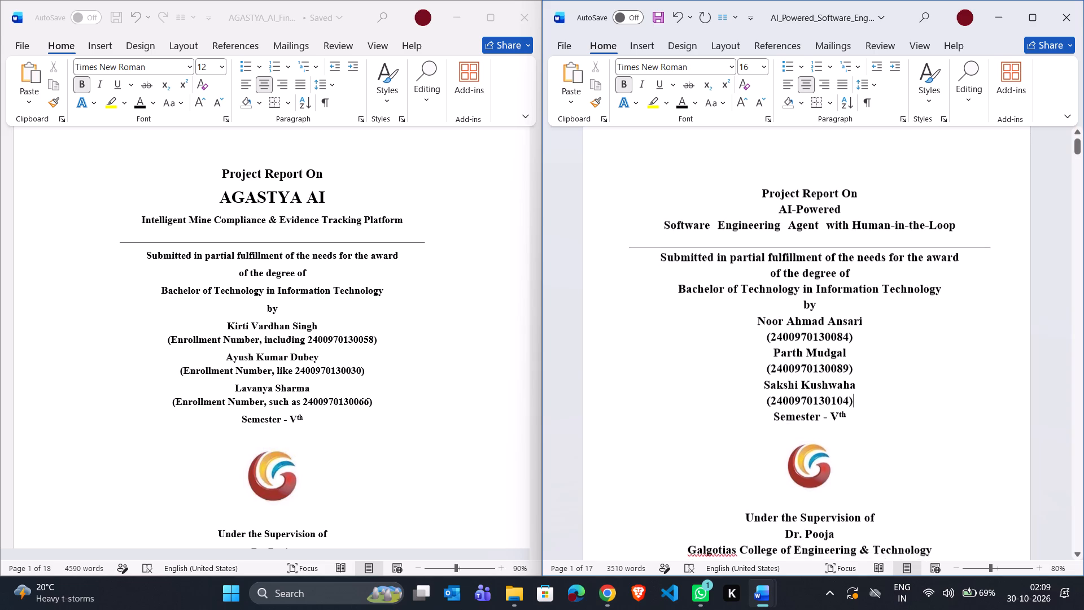
Add a blank line above and below the university emblem on the AI-Powered report's cover page.
scroll(866, 428, "down", 2)
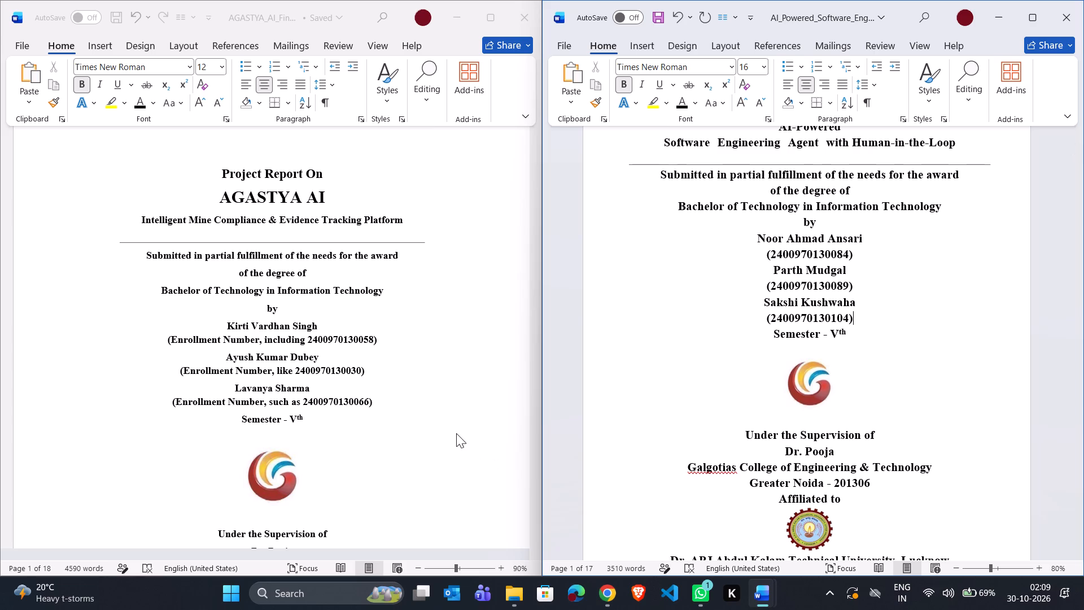
scroll(456, 433, "down", 2)
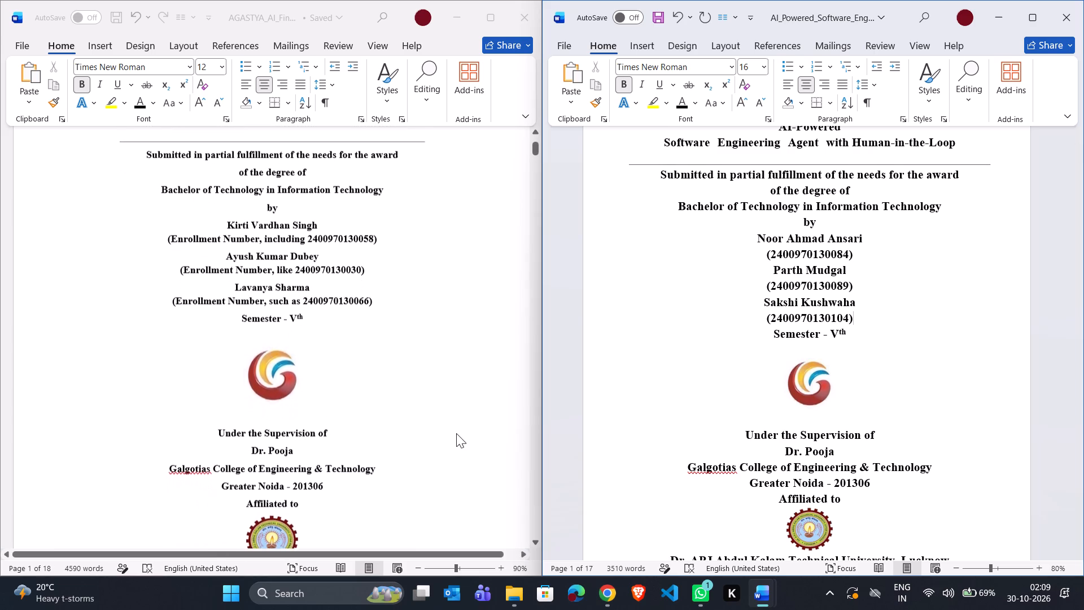
scroll(456, 433, "down", 1)
scroll(794, 412, "down", 2)
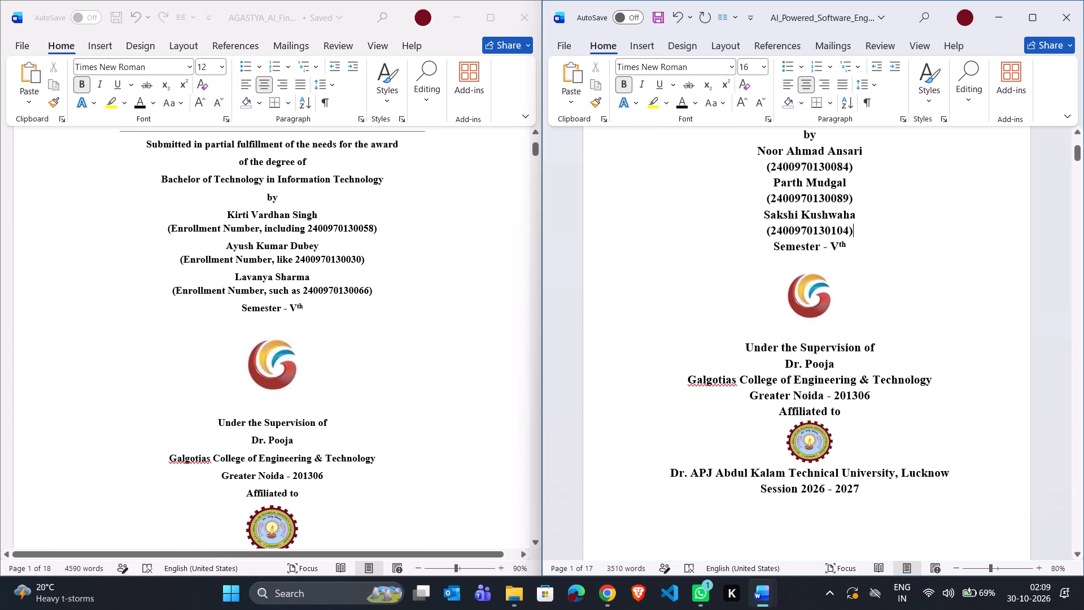
left_click(837, 368)
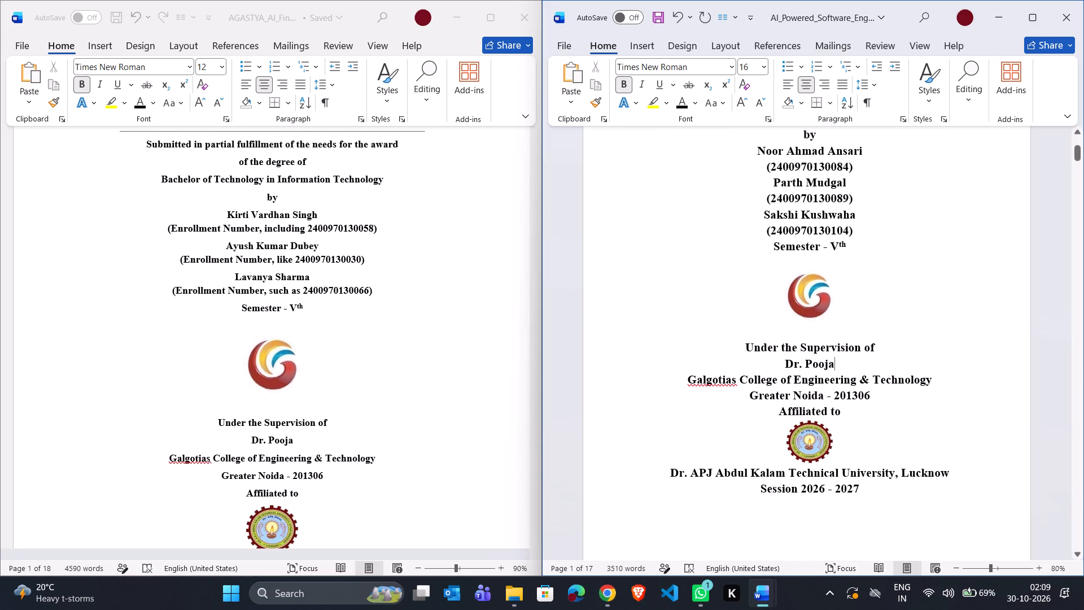
scroll(837, 368, "down", 1)
scroll(458, 387, "down", 1)
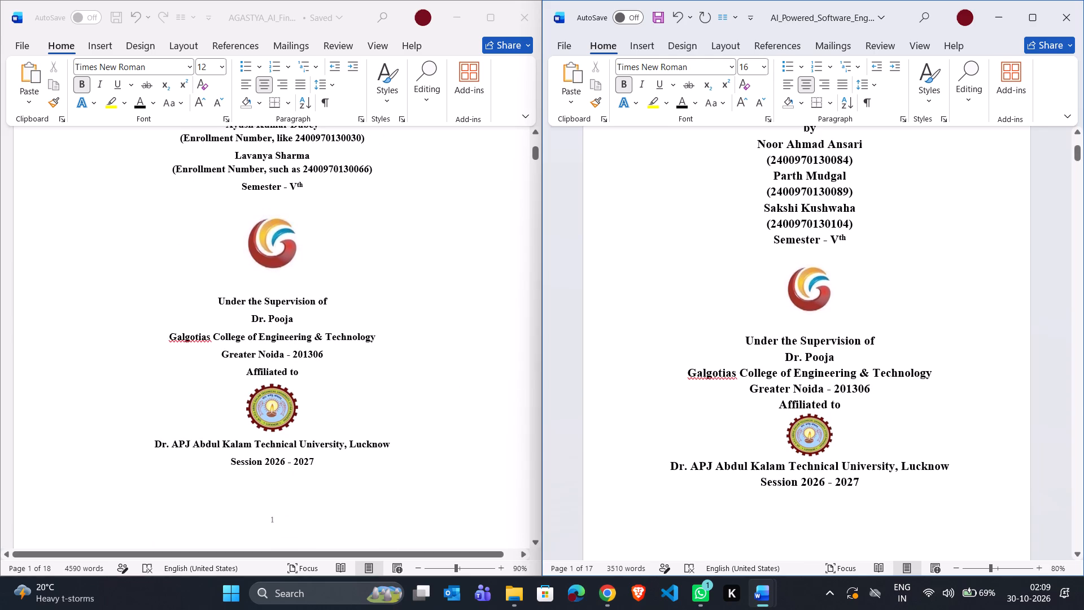
scroll(709, 419, "down", 1)
scroll(709, 419, "up", 1)
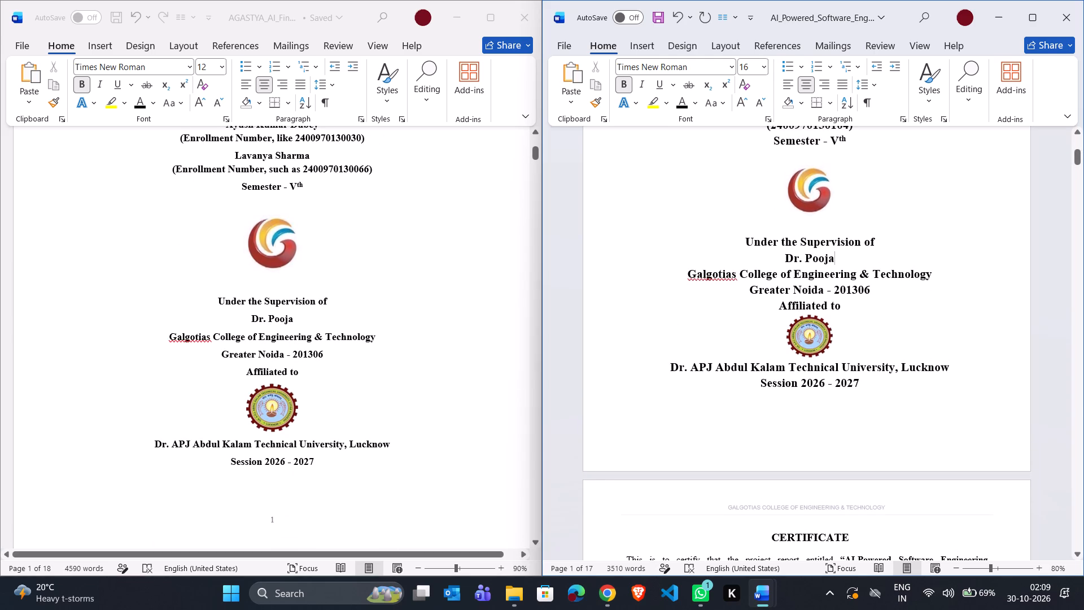
left_click(859, 311)
key("Return")
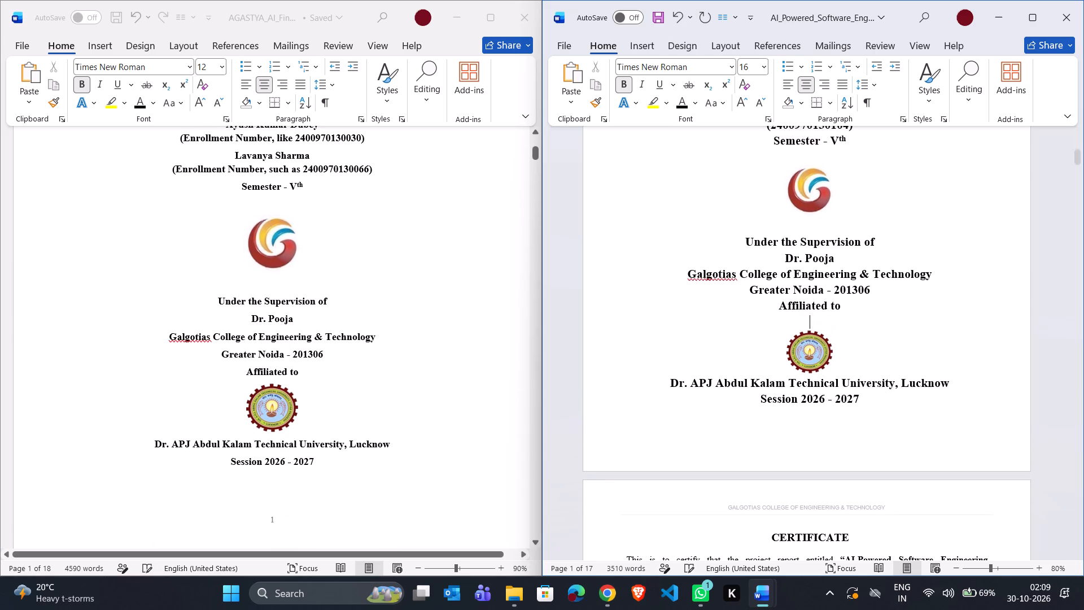
left_click(857, 351)
key("Return")
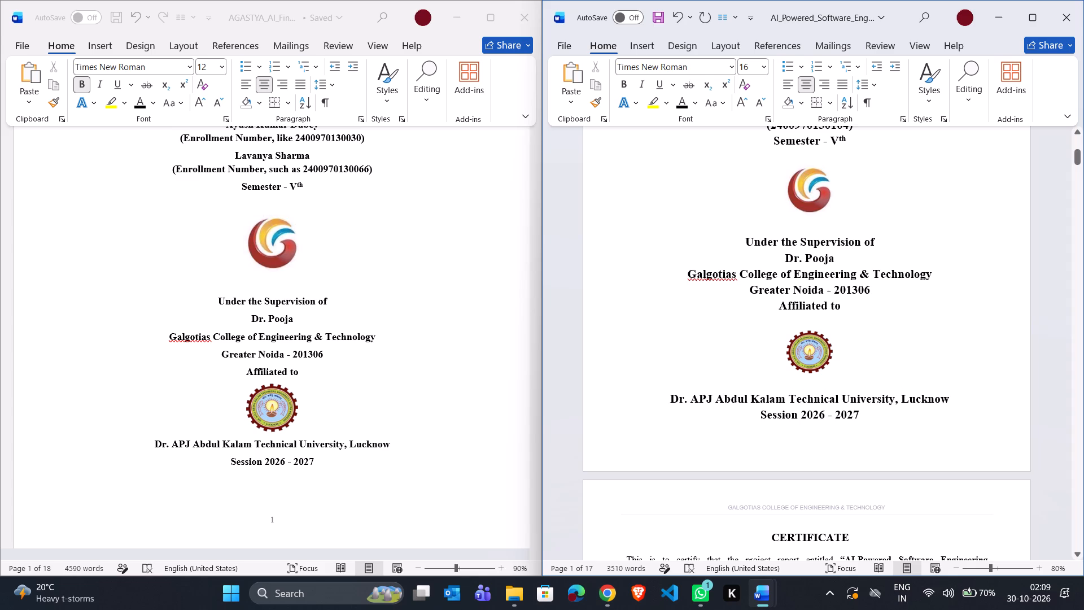
Add a blank line between the supervisor's name and "Galgotias College of Engineering & Technology" on the cover page.
scroll(773, 339, "up", 2)
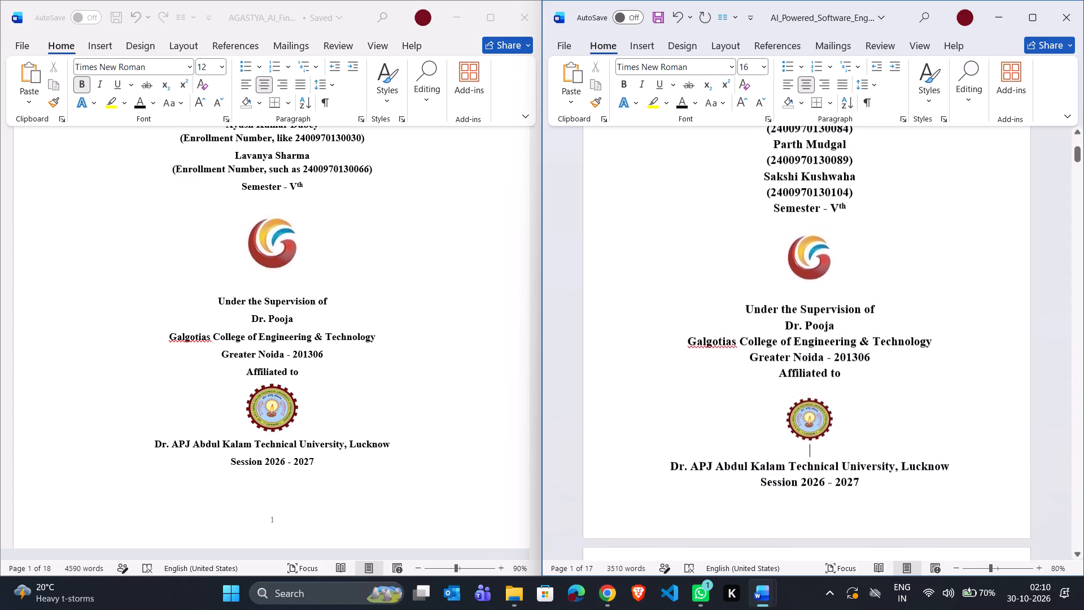
scroll(773, 339, "up", 1)
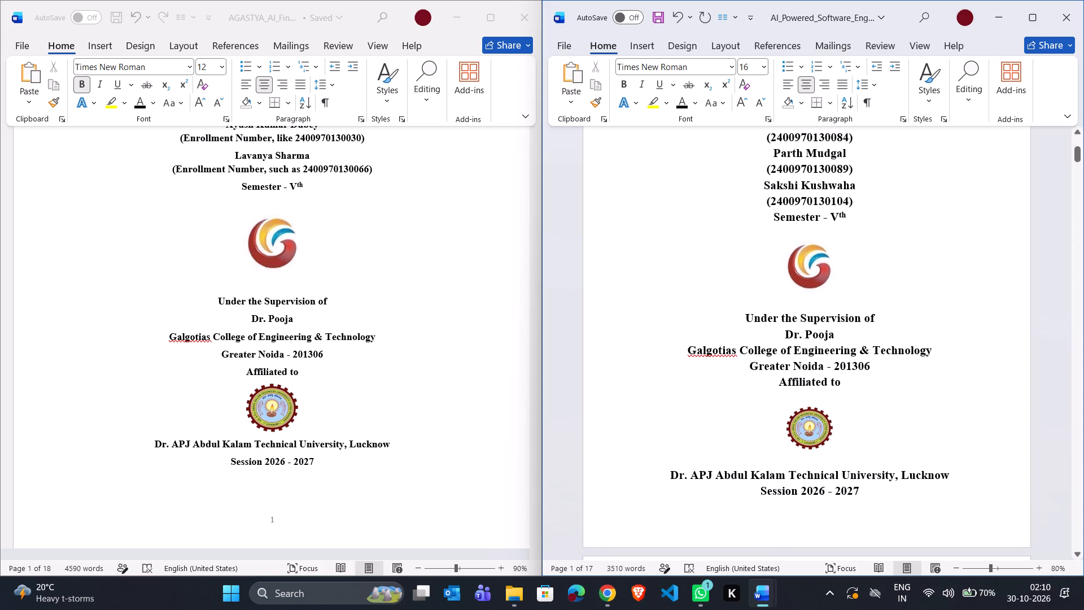
left_click(854, 328)
key("Return")
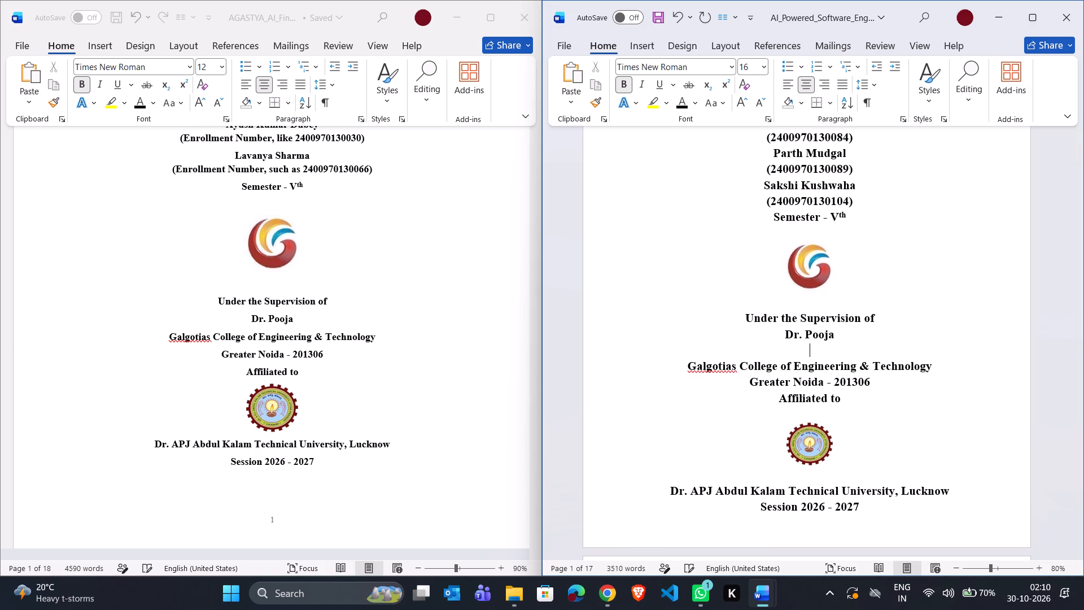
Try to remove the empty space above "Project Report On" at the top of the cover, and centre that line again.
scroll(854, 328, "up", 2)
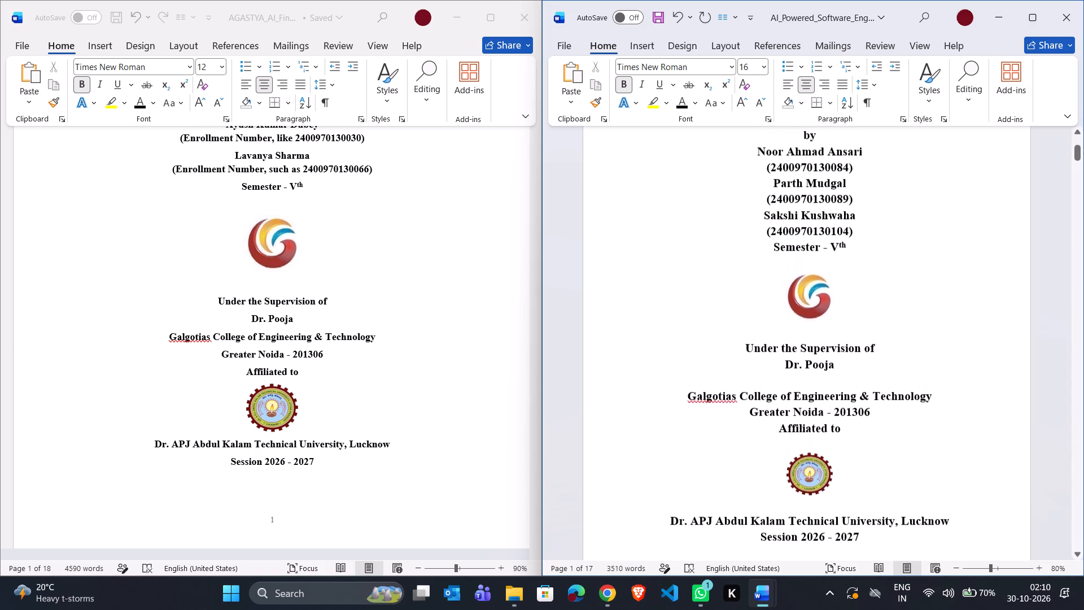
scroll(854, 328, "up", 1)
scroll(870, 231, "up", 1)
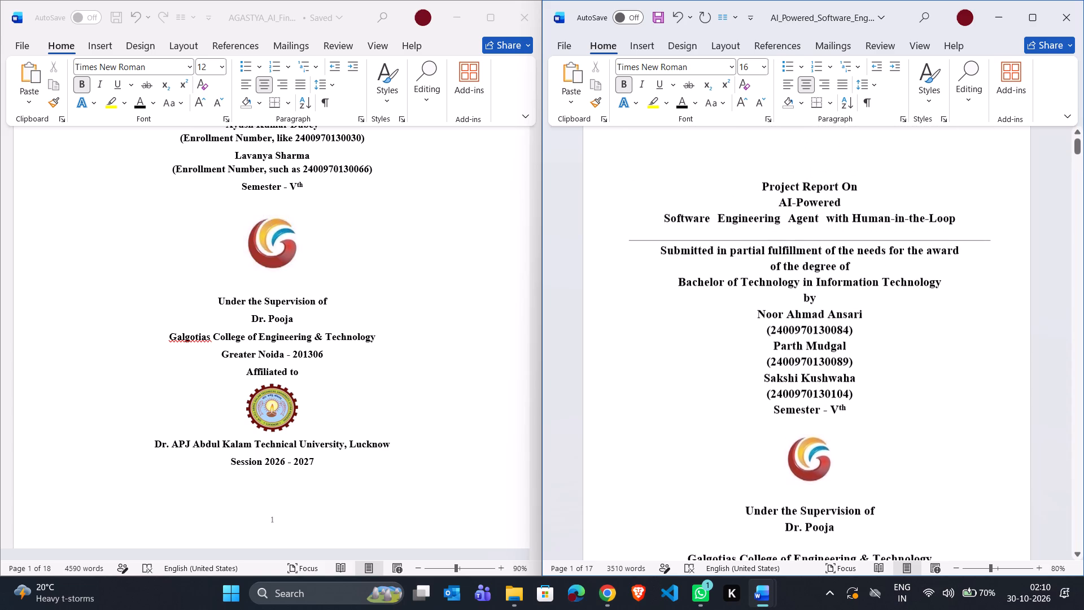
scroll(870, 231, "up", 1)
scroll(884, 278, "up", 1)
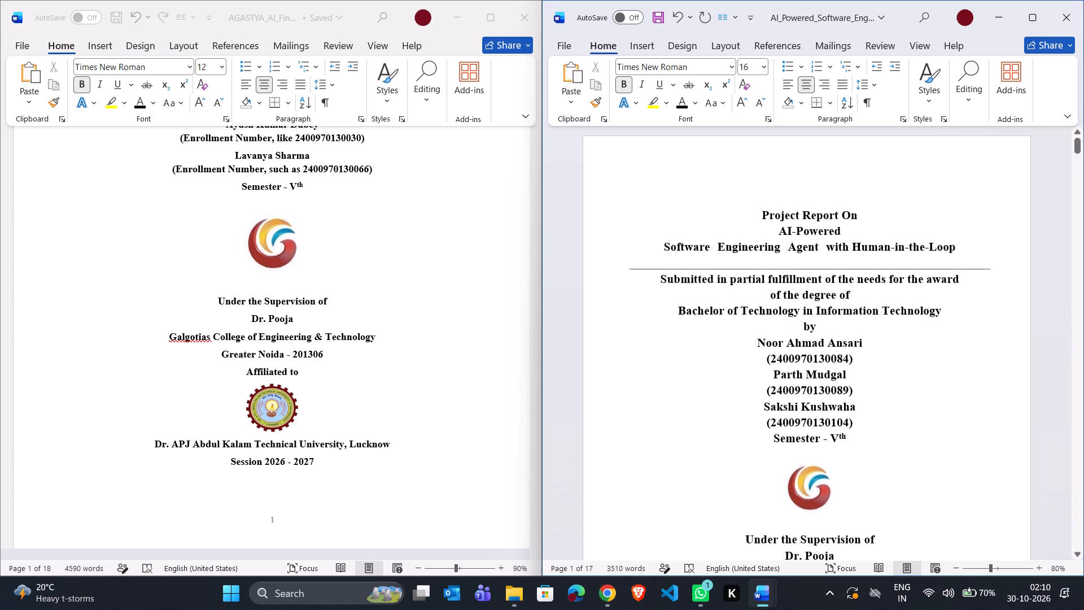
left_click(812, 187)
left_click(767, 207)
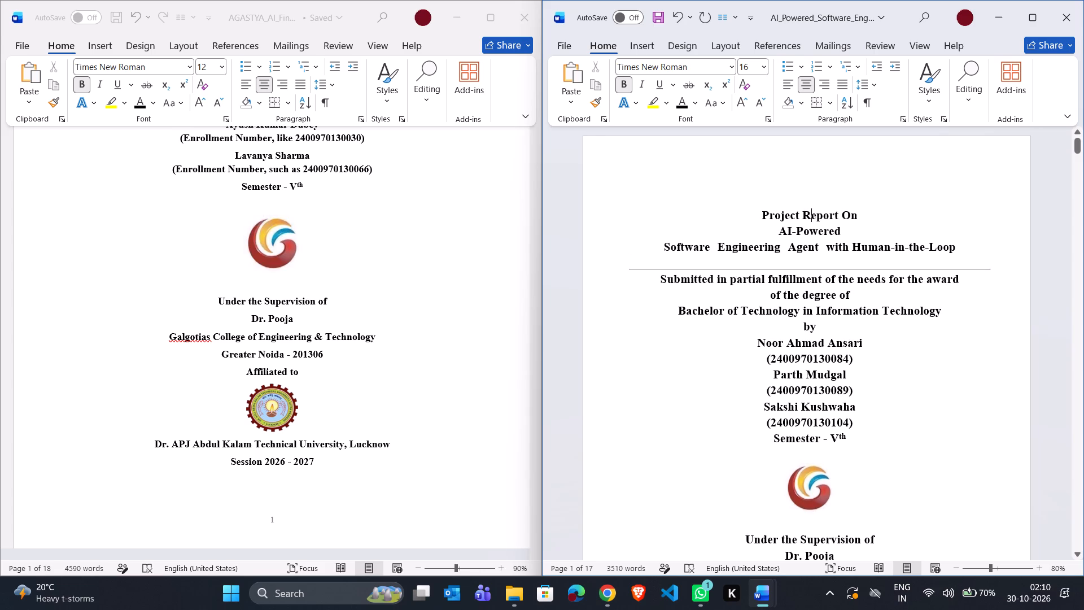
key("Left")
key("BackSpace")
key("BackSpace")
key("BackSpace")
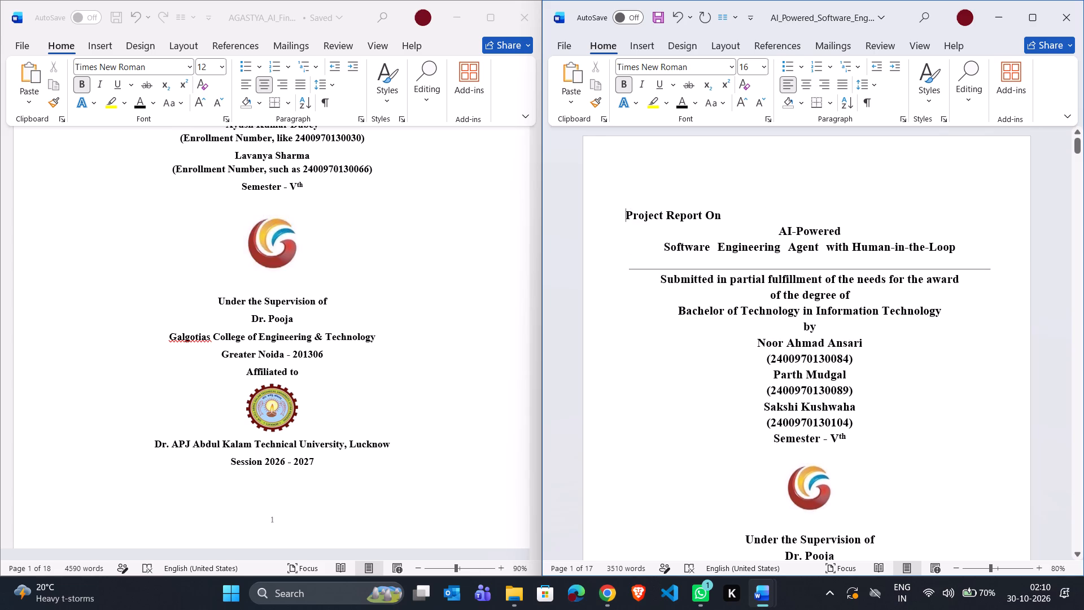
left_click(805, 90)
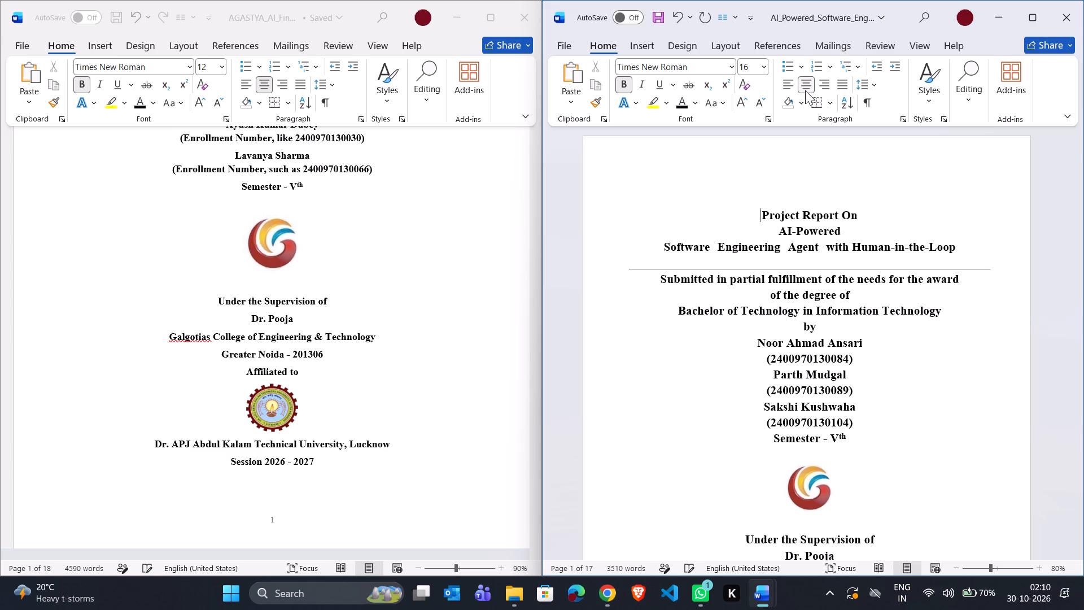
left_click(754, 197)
Compare the certificate pages of the two reports, including the heading block, certificate wording and signature lines.
scroll(676, 360, "down", 1)
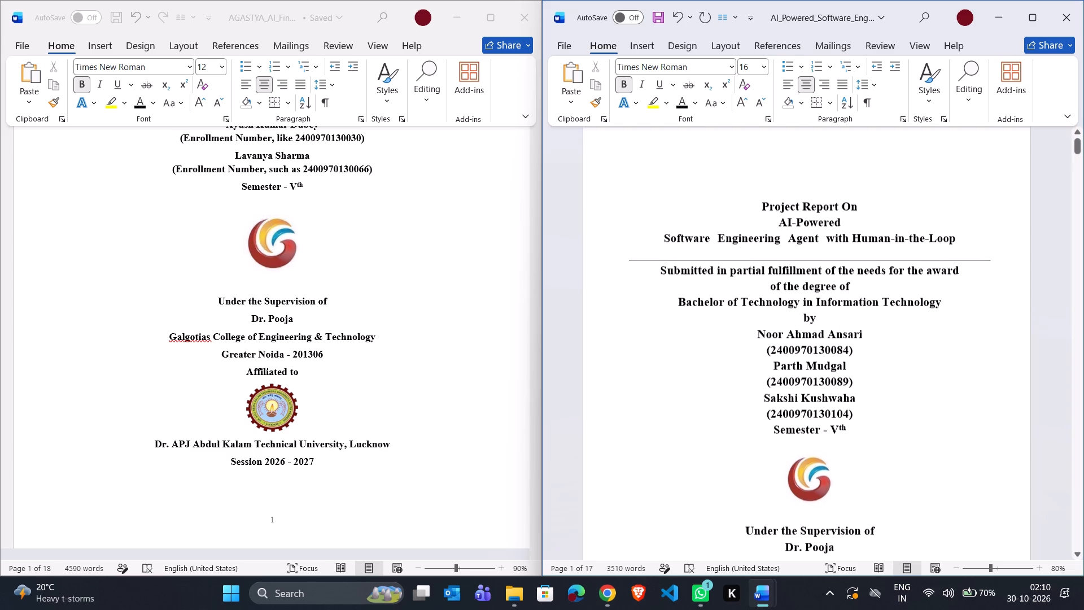
scroll(676, 360, "down", 5)
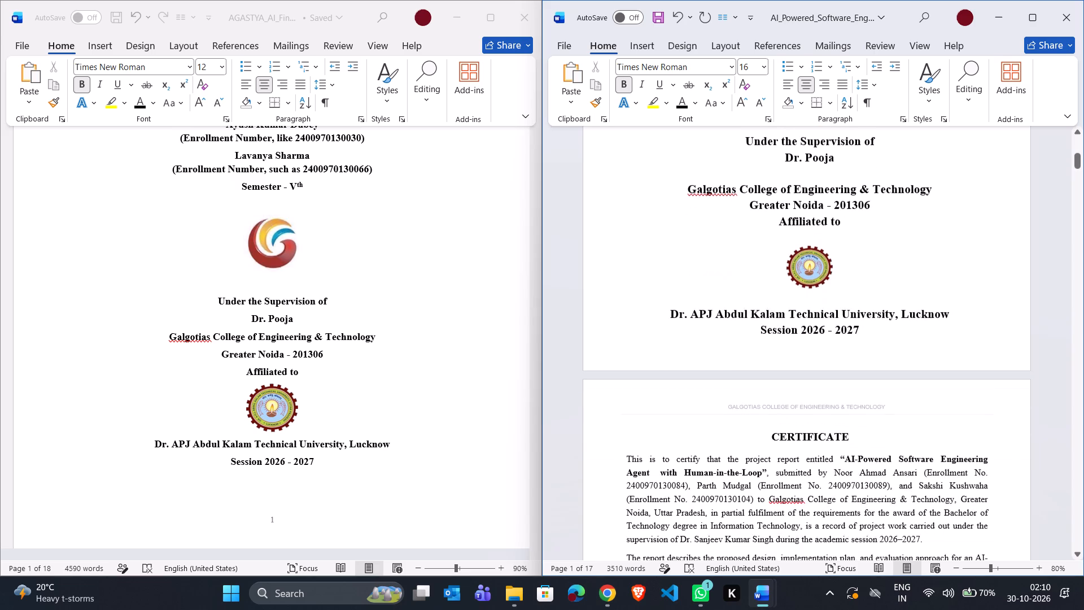
scroll(165, 391, "down", 2)
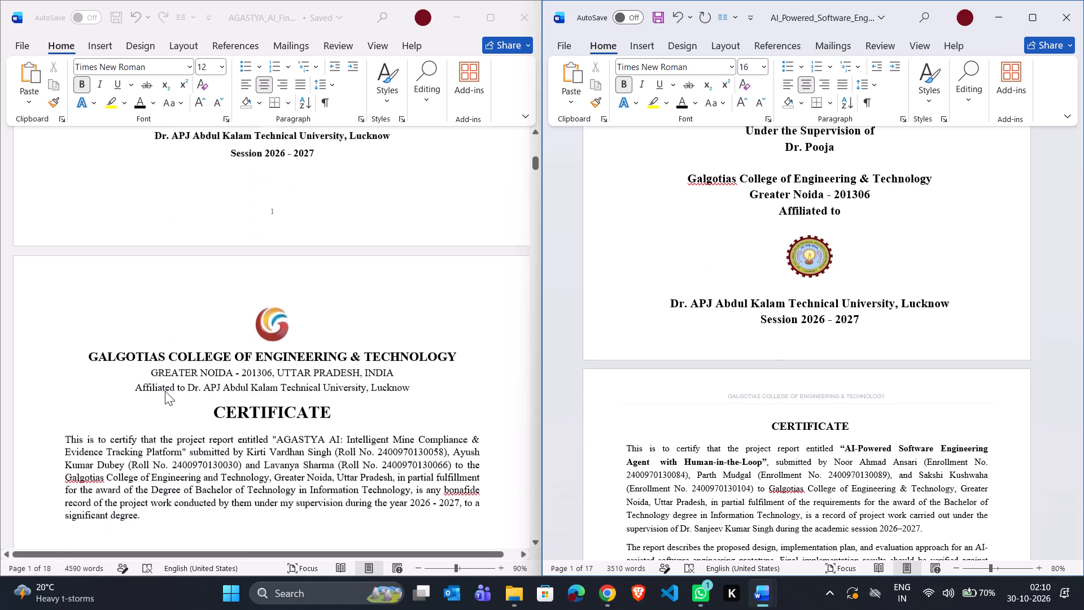
scroll(165, 391, "down", 1)
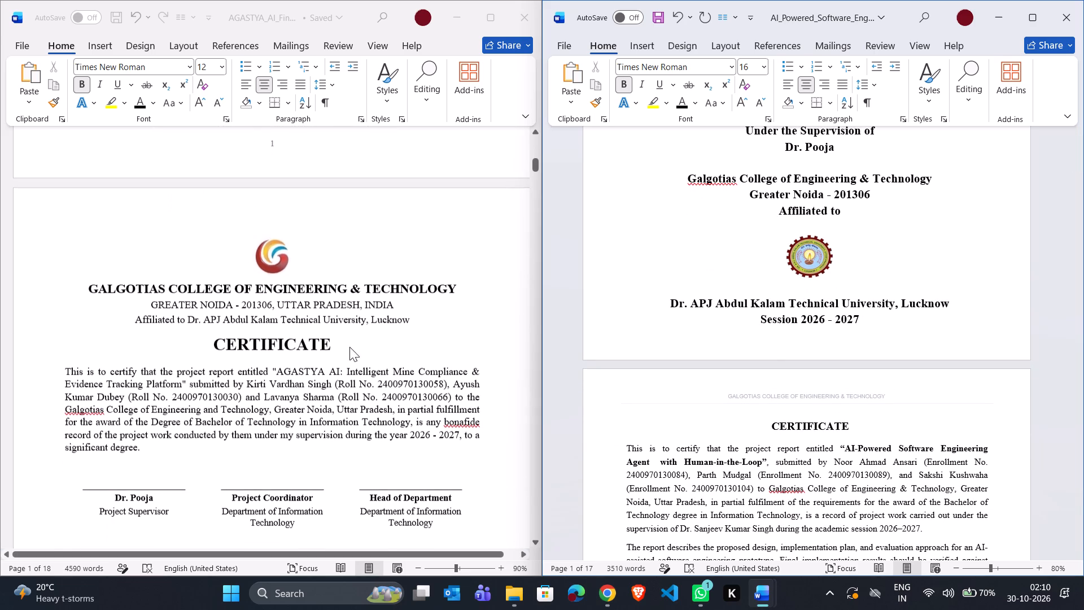
scroll(689, 406, "down", 1)
scroll(372, 428, "down", 3)
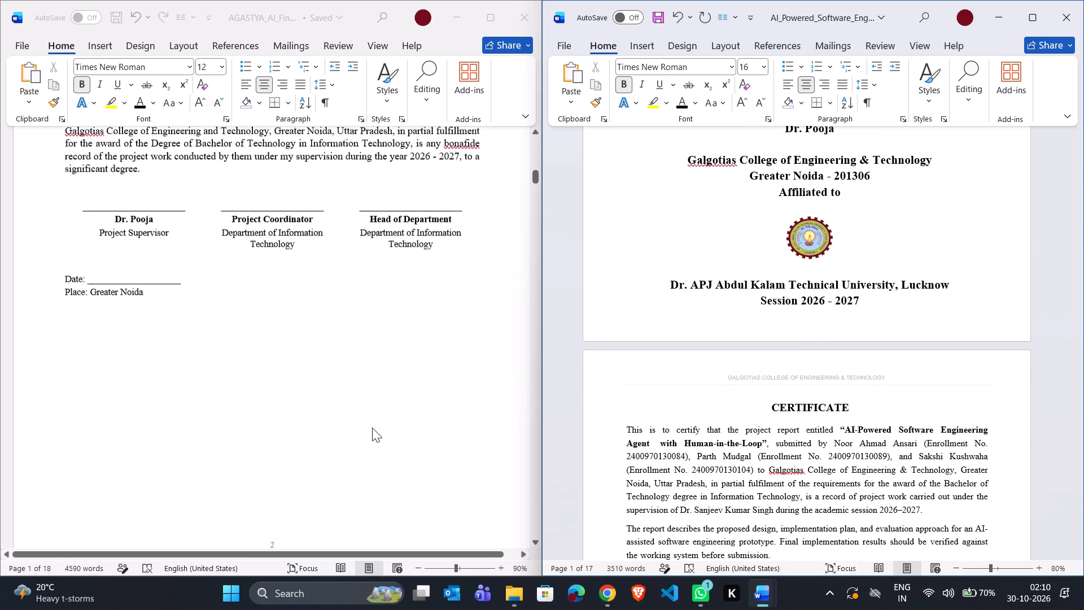
scroll(372, 428, "down", 2)
scroll(372, 428, "up", 5)
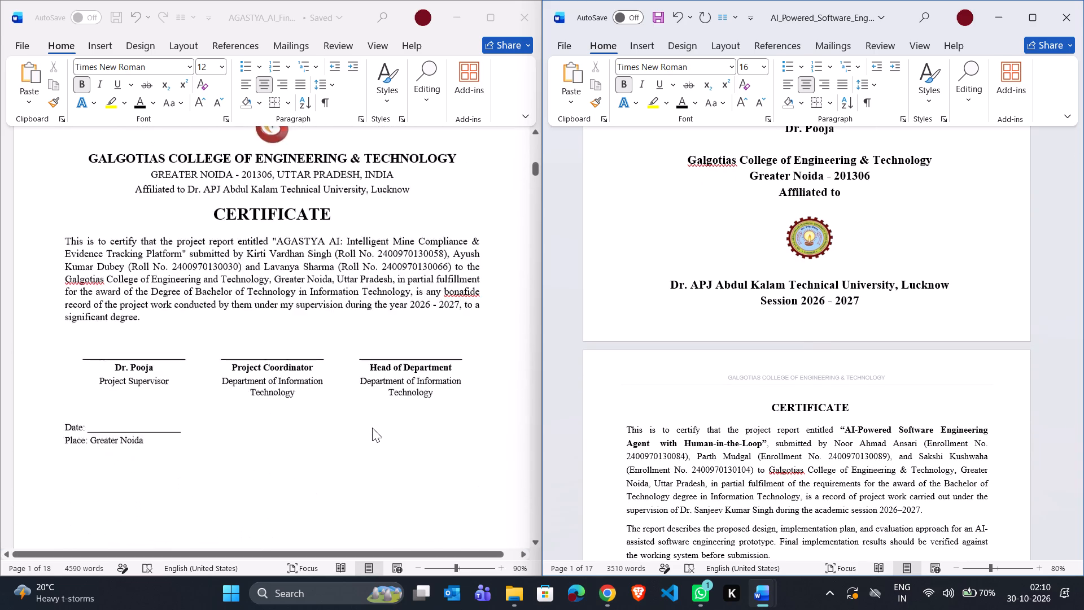
scroll(372, 428, "up", 1)
scroll(415, 427, "down", 1)
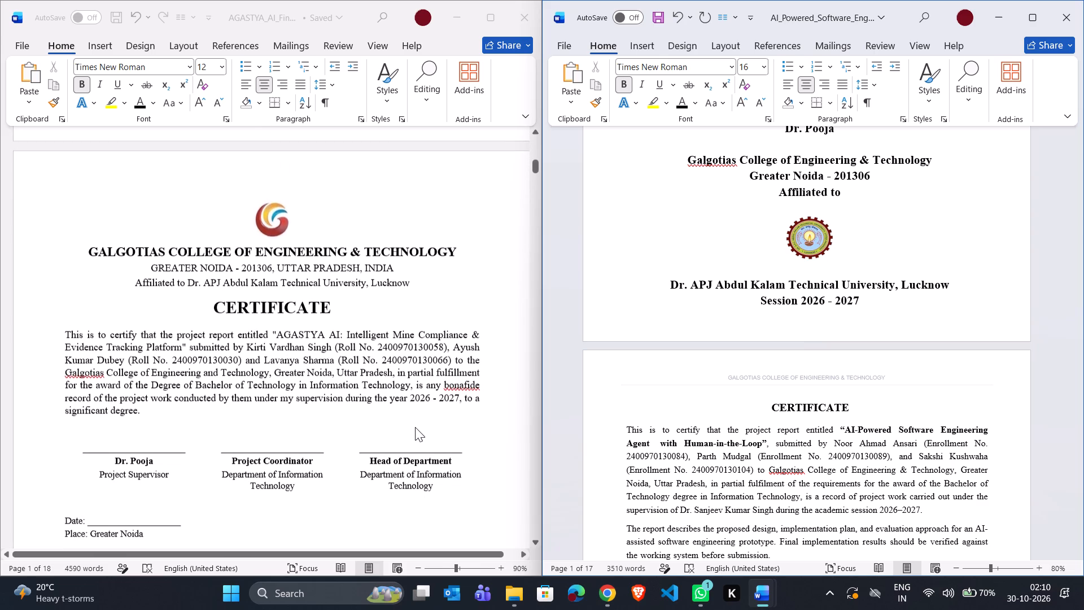
scroll(415, 427, "down", 2)
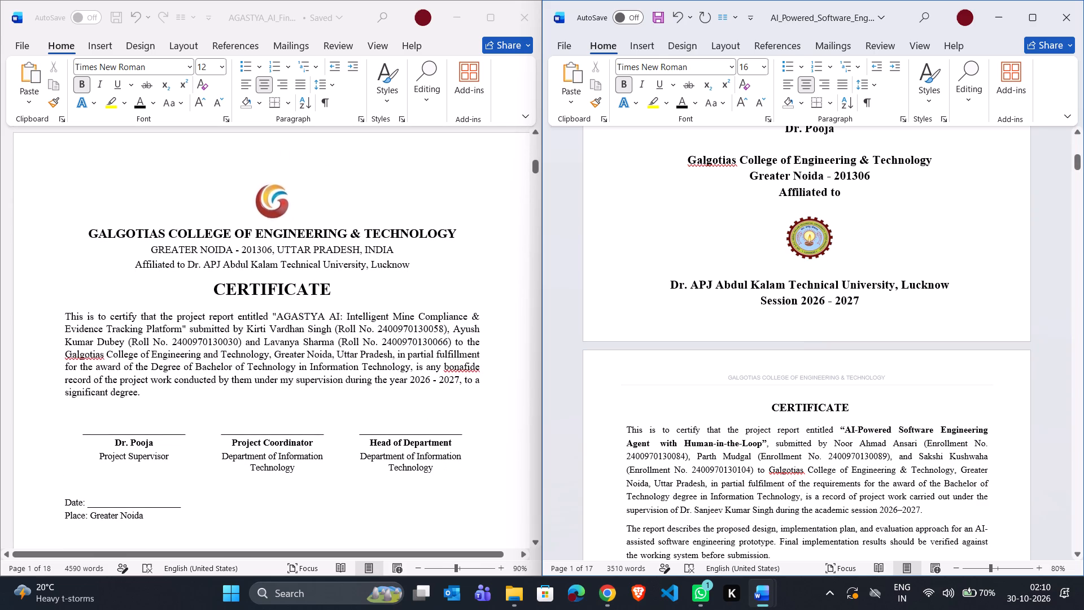
scroll(661, 430, "down", 1)
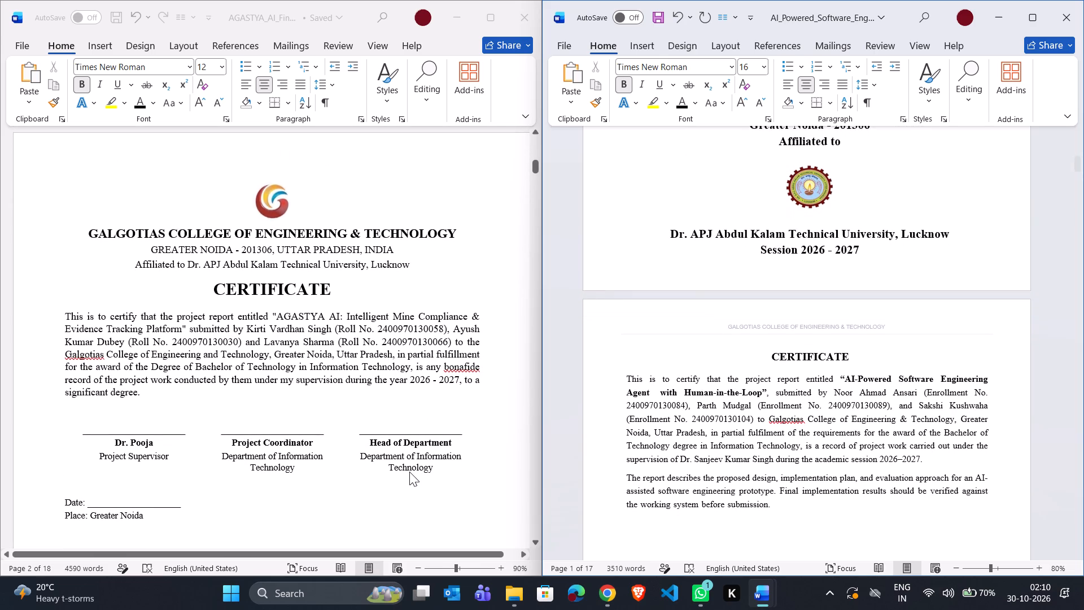
scroll(742, 422, "down", 1)
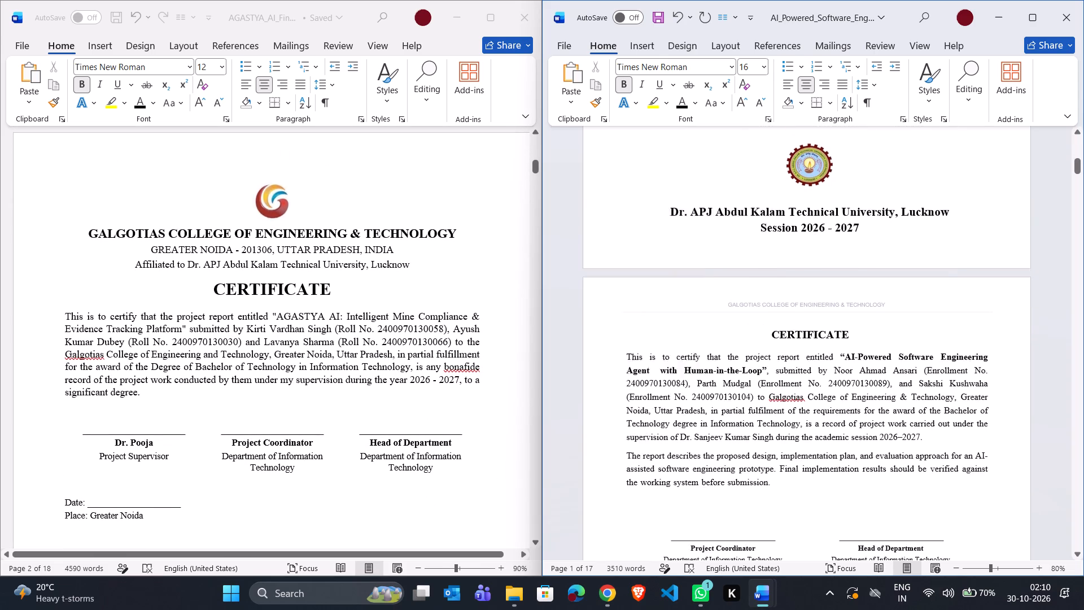
scroll(742, 422, "down", 1)
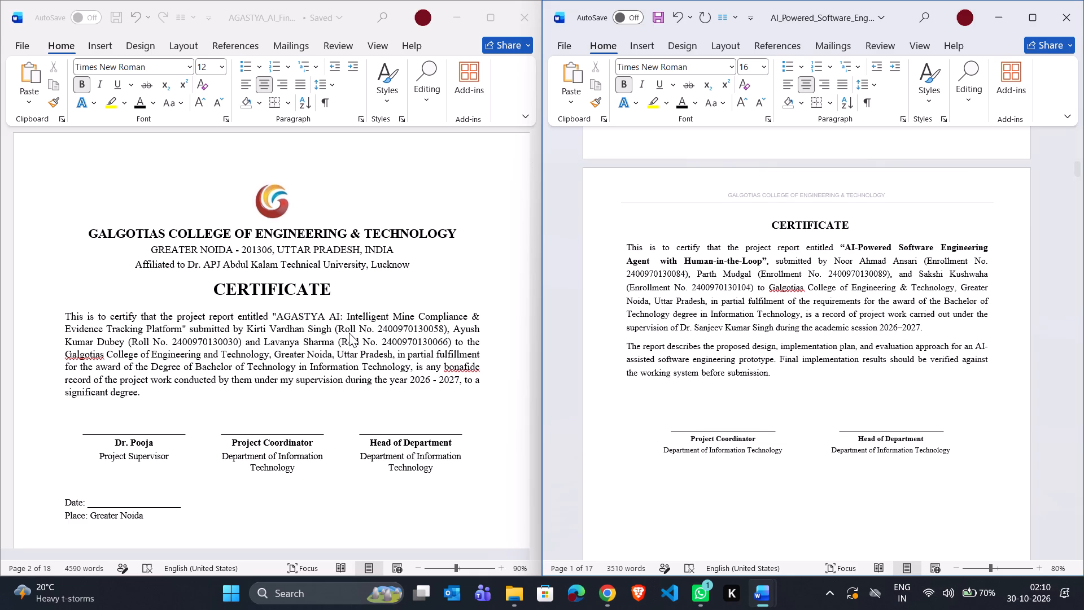
Copy the logo, college name, location and affiliation lines above "CERTIFICATE" in the AGASTYA AI report.
left_click(419, 262)
left_click_drag(405, 269, 242, 216)
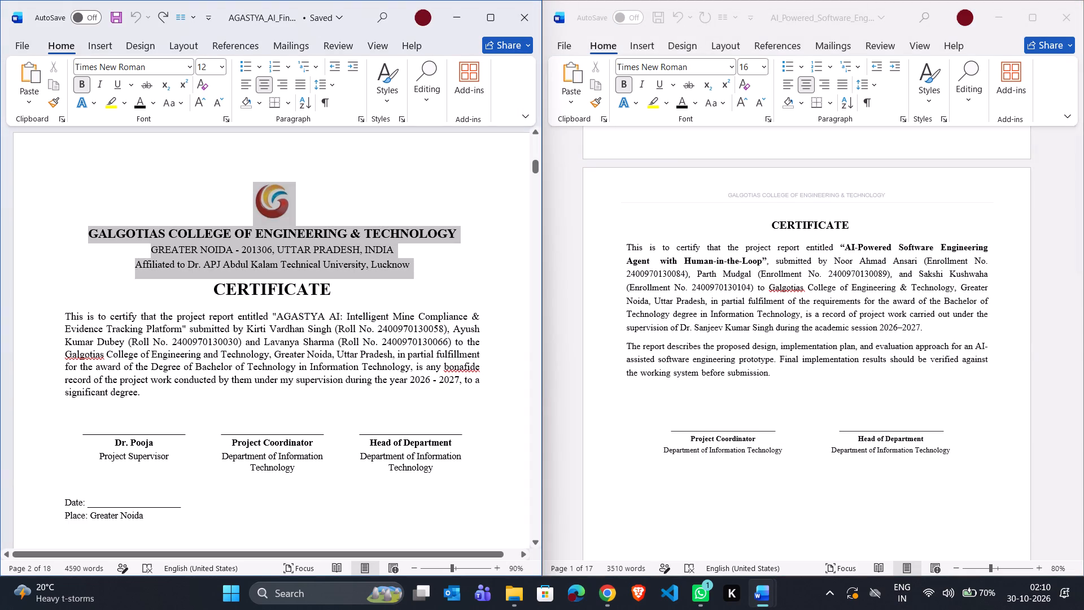
left_click_drag(242, 216, 240, 210)
key("ctrl+c")
left_click(519, 276)
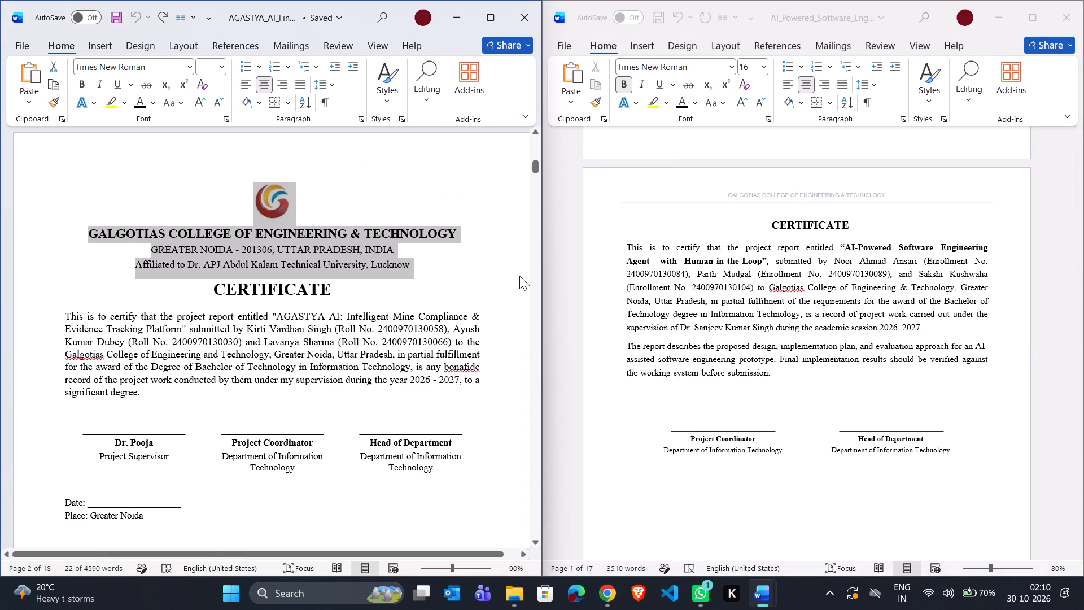
left_click(307, 290)
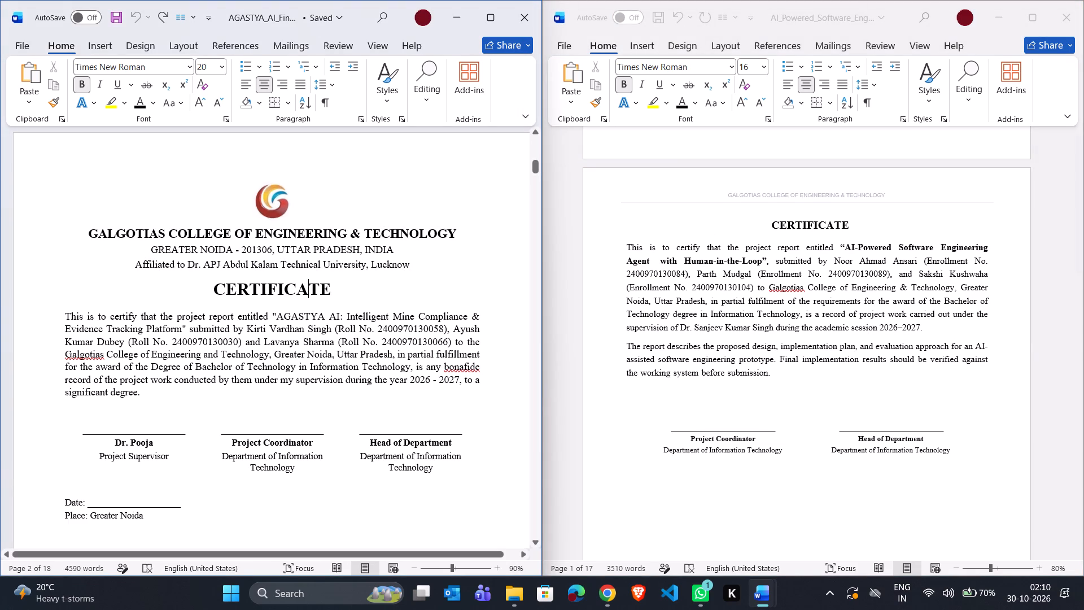
left_click(300, 344)
scroll(368, 354, "down", 4)
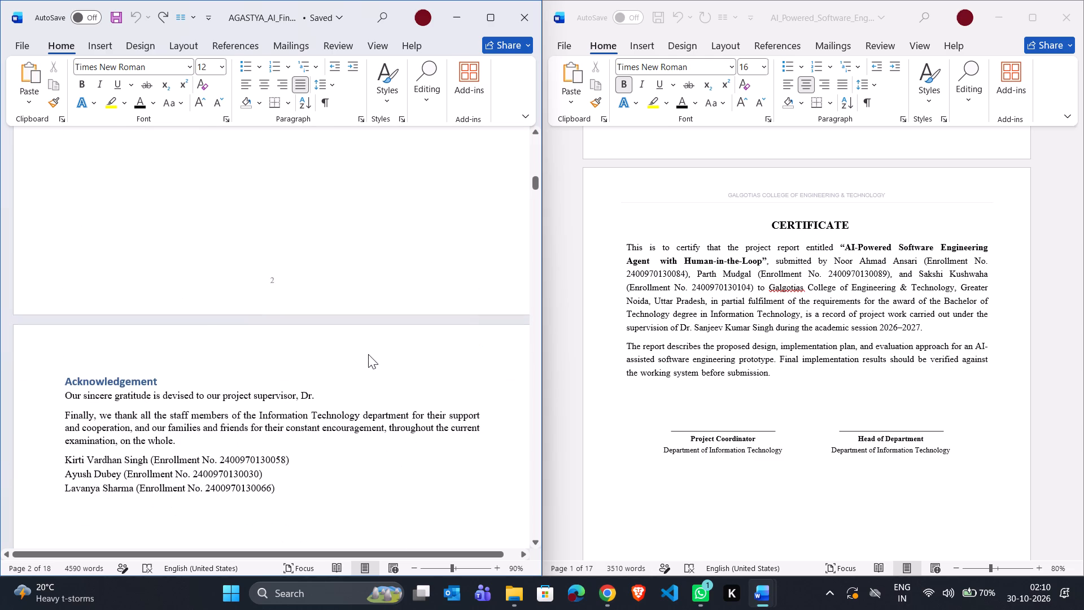
Review the AGASTYA AI report's Acknowledgement heading and certificate page against the certificate page of the AI-Powered Software Engineering Agent report.
left_click(208, 374)
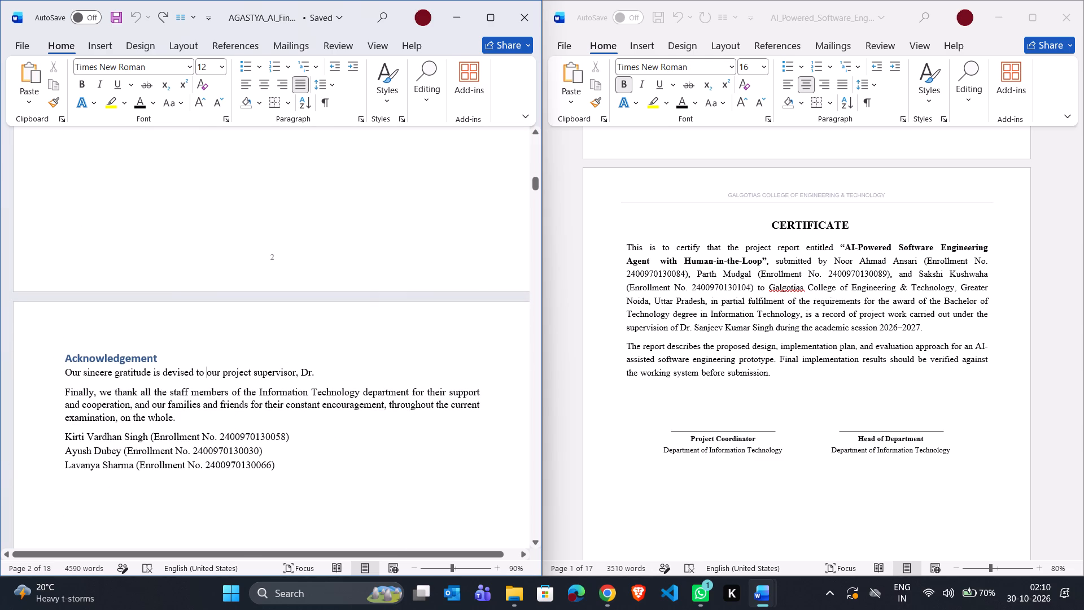
left_click(93, 357)
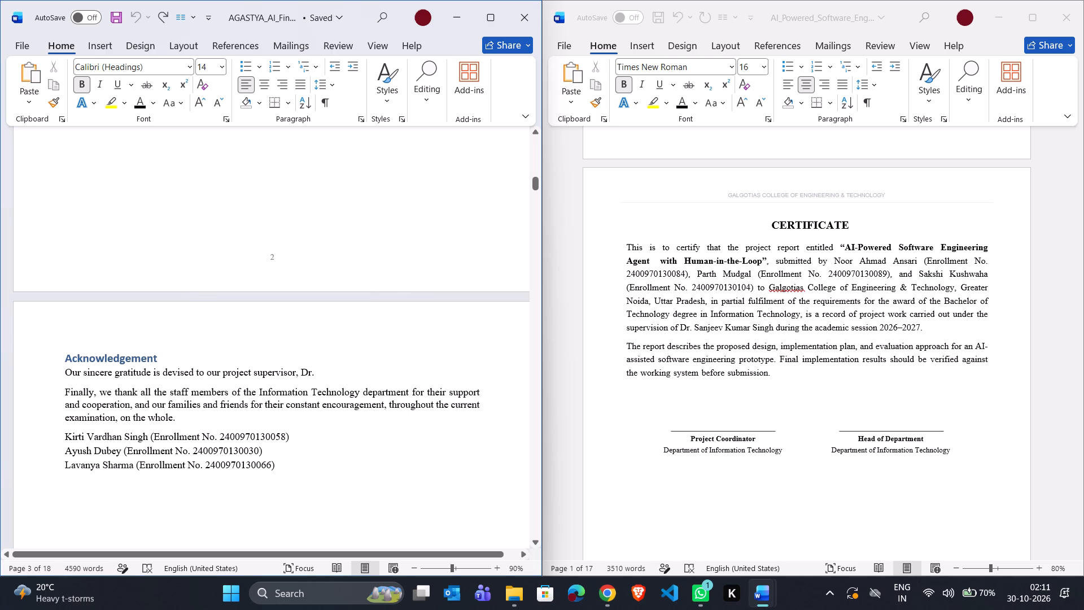
scroll(191, 380, "up", 6)
scroll(191, 380, "down", 1)
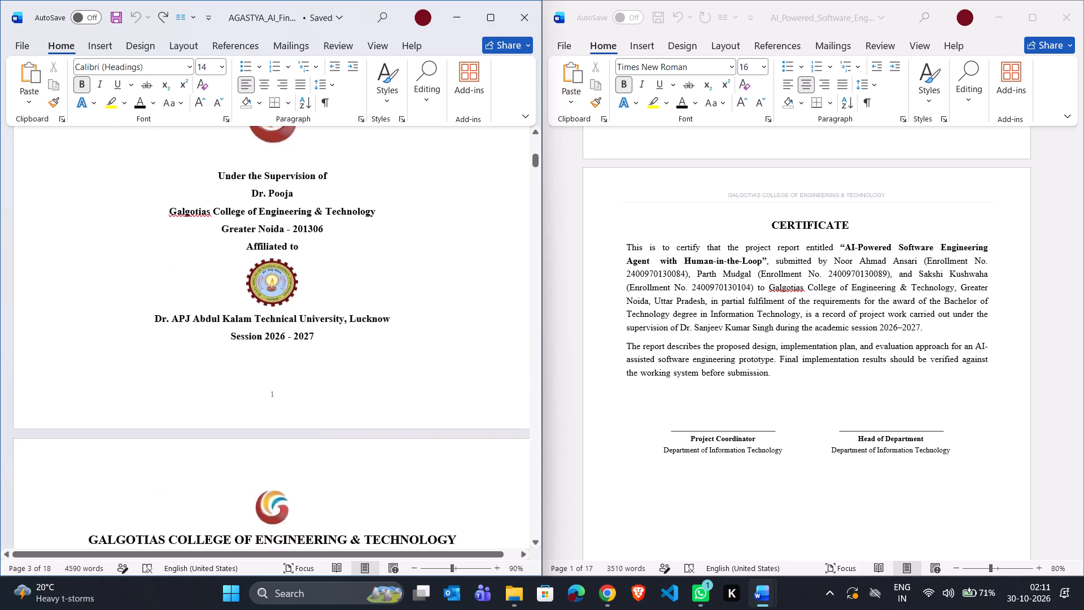
scroll(191, 380, "down", 1)
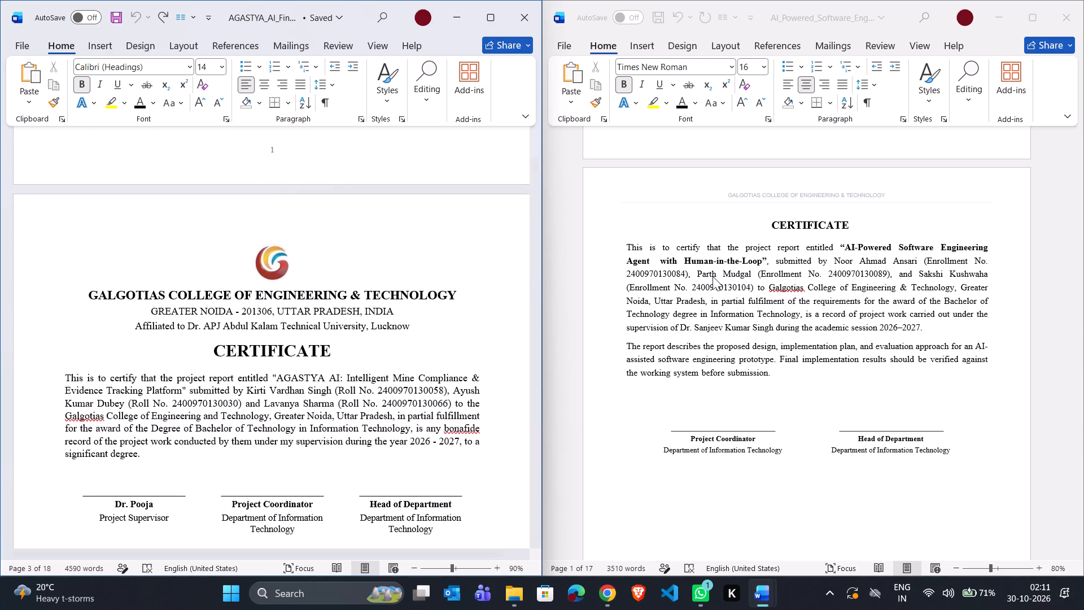
left_click(855, 211)
left_click(855, 212)
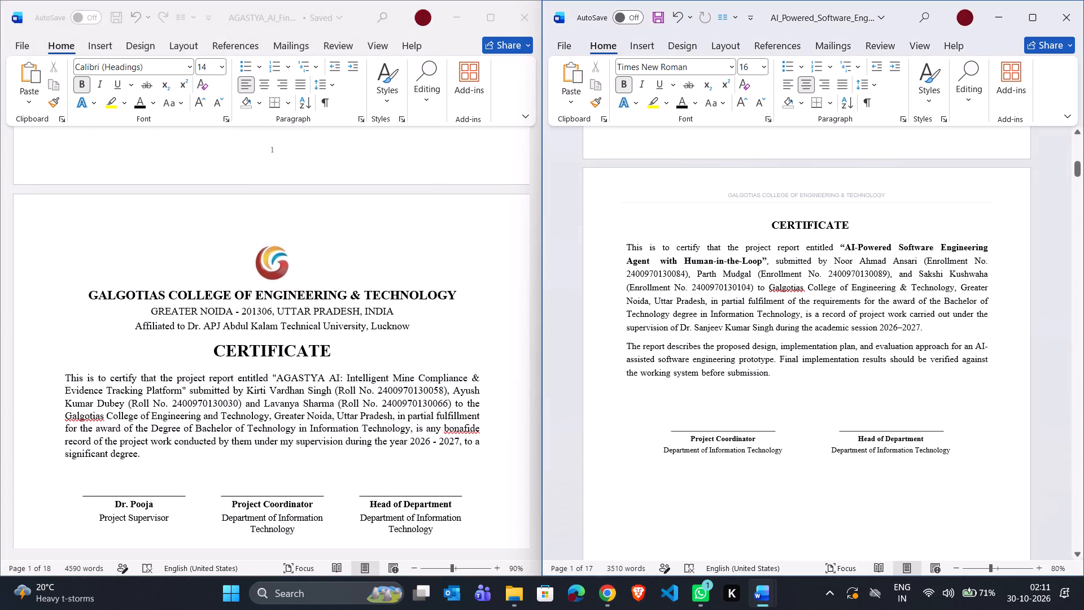
scroll(374, 417, "down", 4)
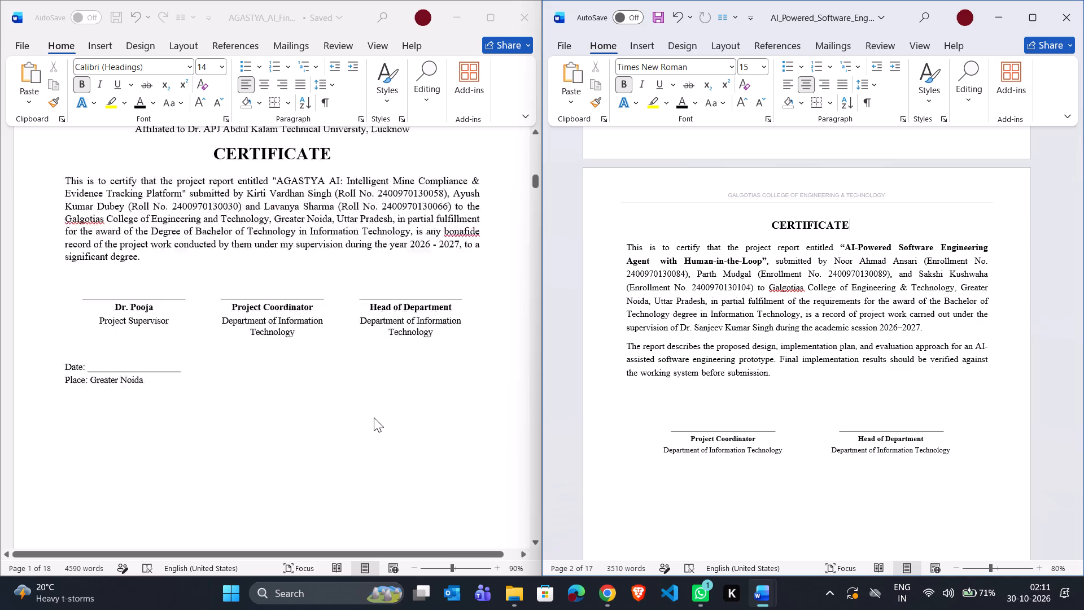
scroll(374, 417, "down", 5)
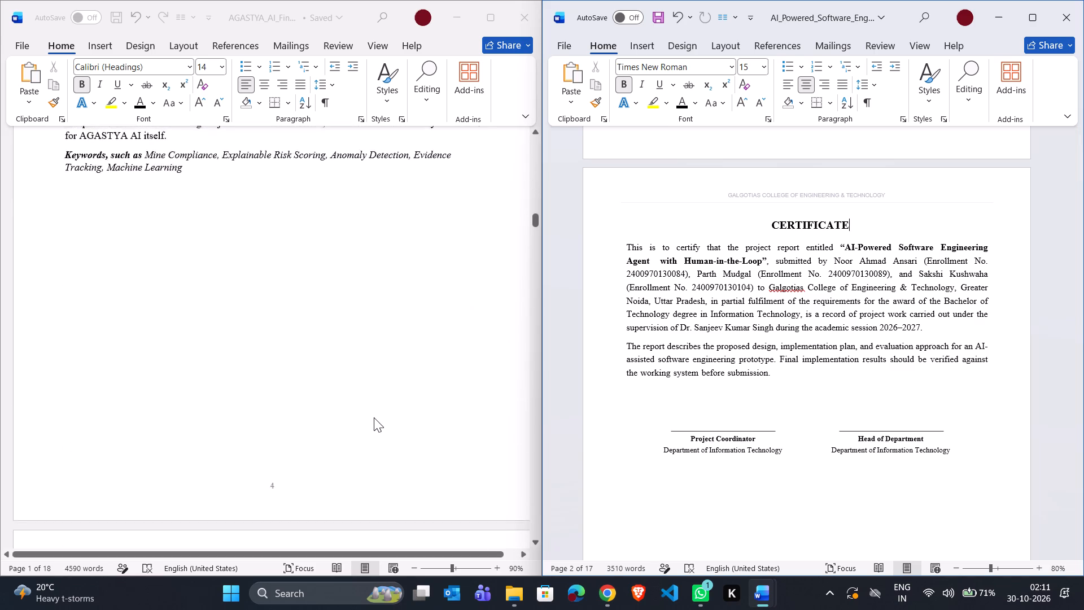
scroll(374, 417, "up", 10)
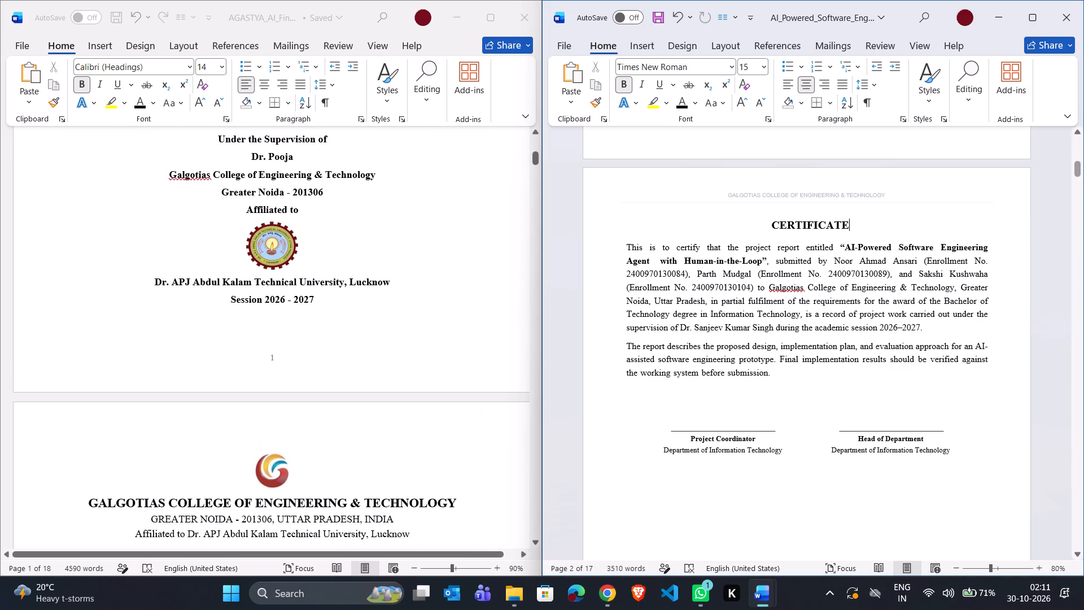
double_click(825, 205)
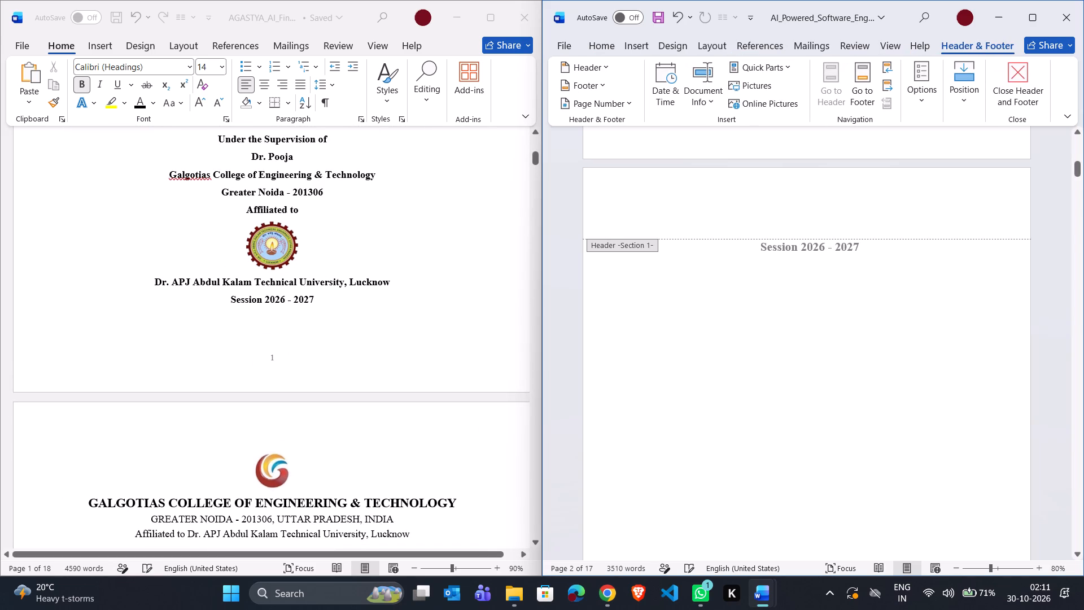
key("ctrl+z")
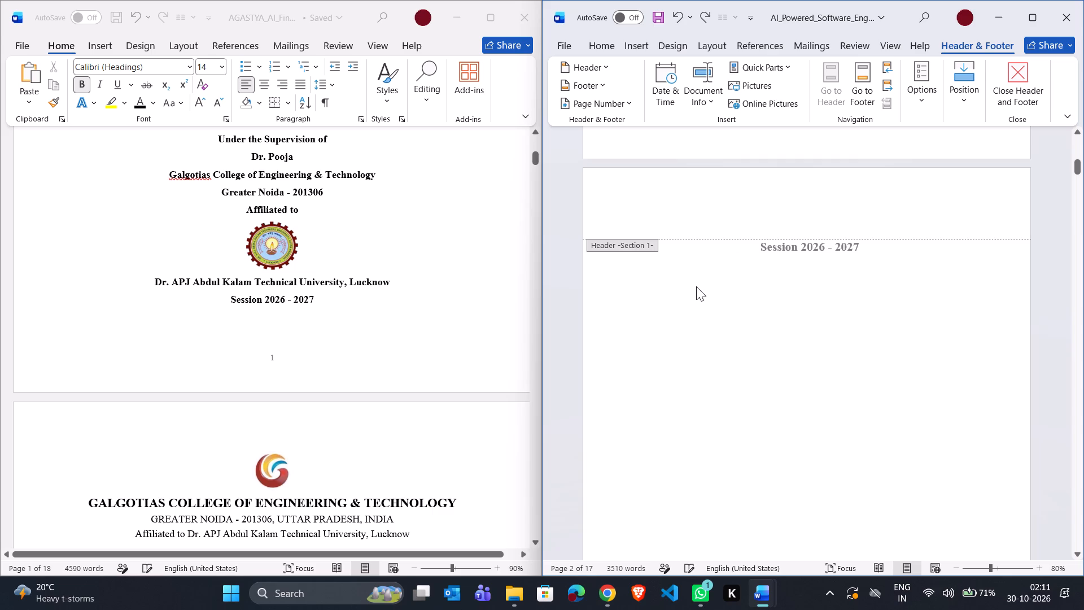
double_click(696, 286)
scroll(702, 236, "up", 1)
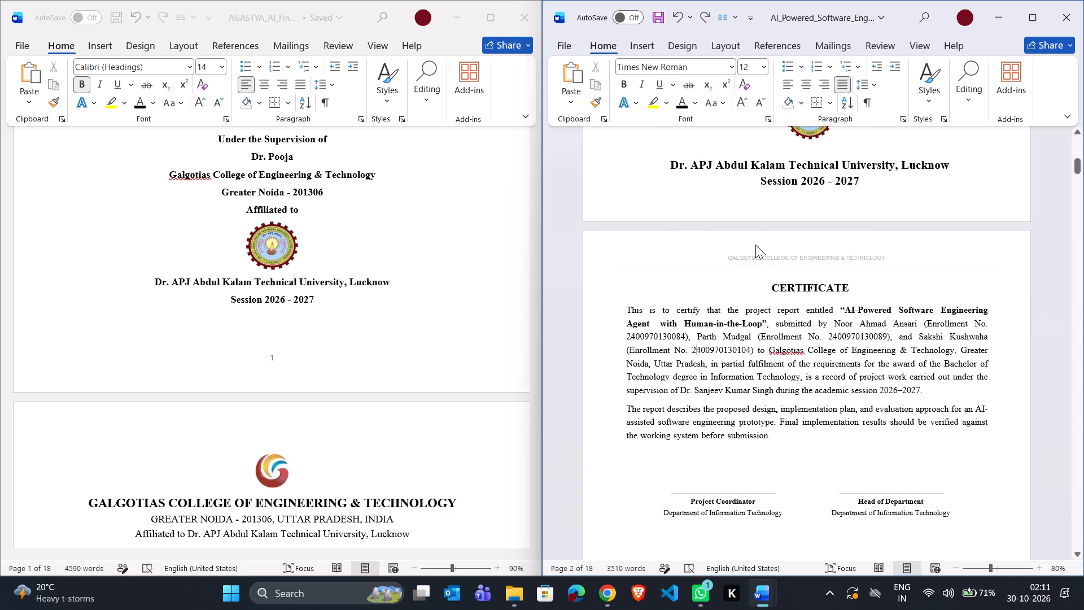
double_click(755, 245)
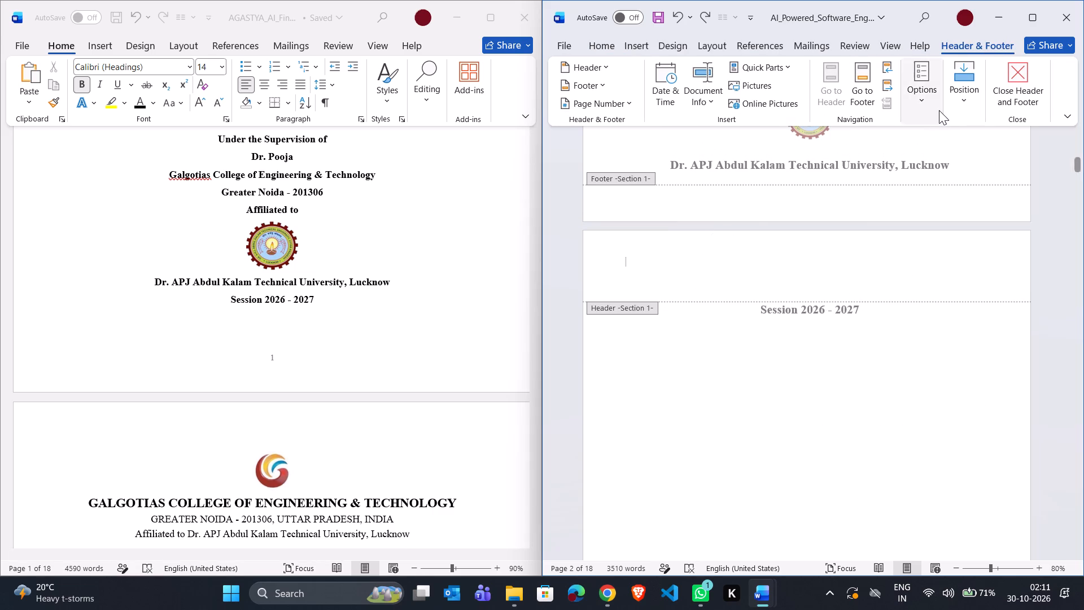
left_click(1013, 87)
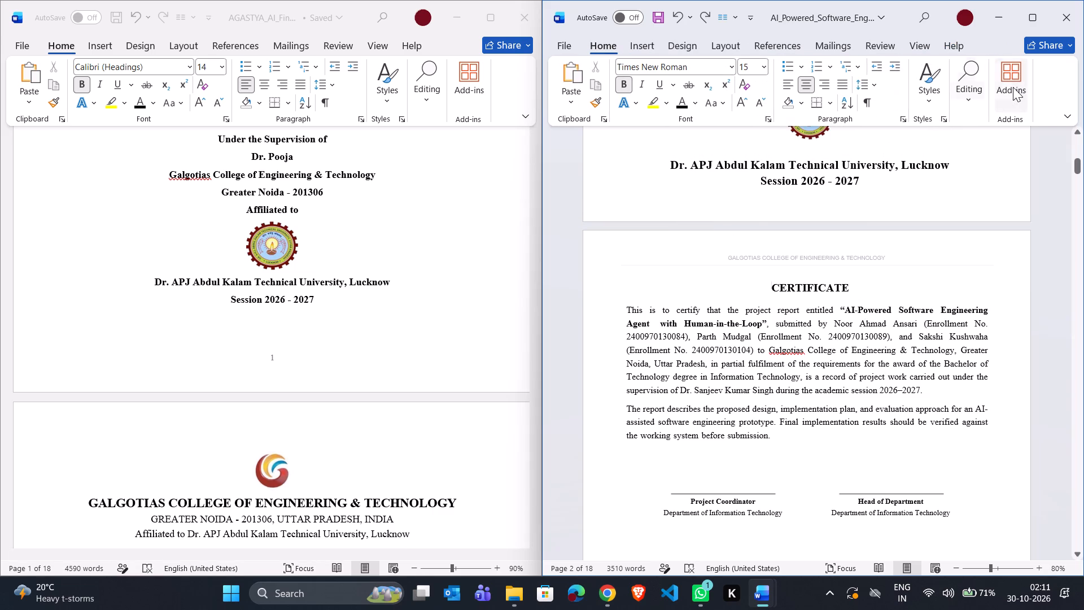
Insert the built-in Blank header in the Section 1 header of the AI-Powered Software Engineering Agent report.
double_click(776, 254)
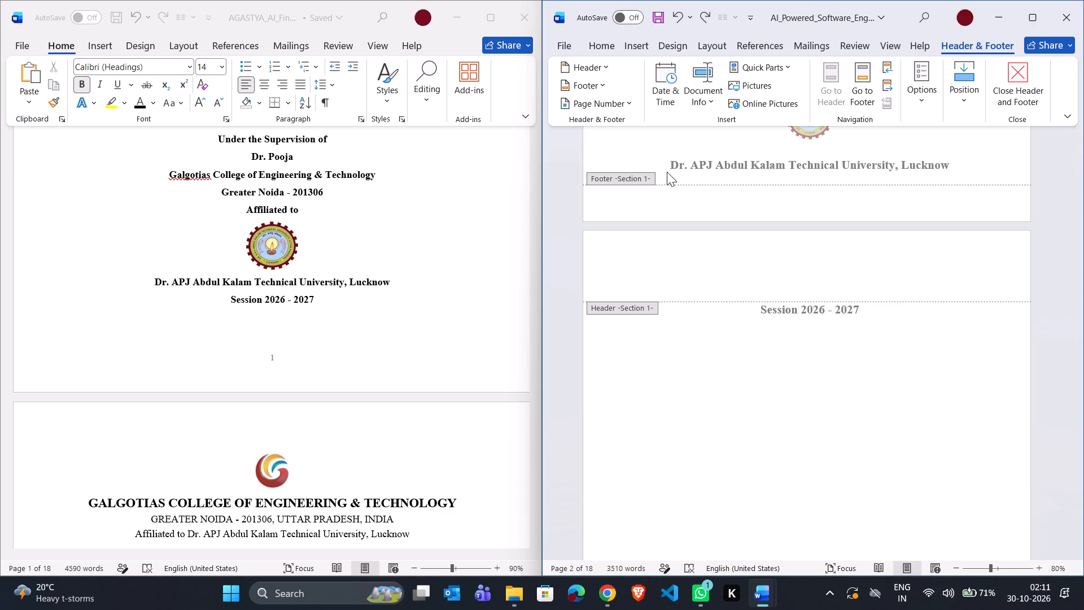
left_click(599, 75)
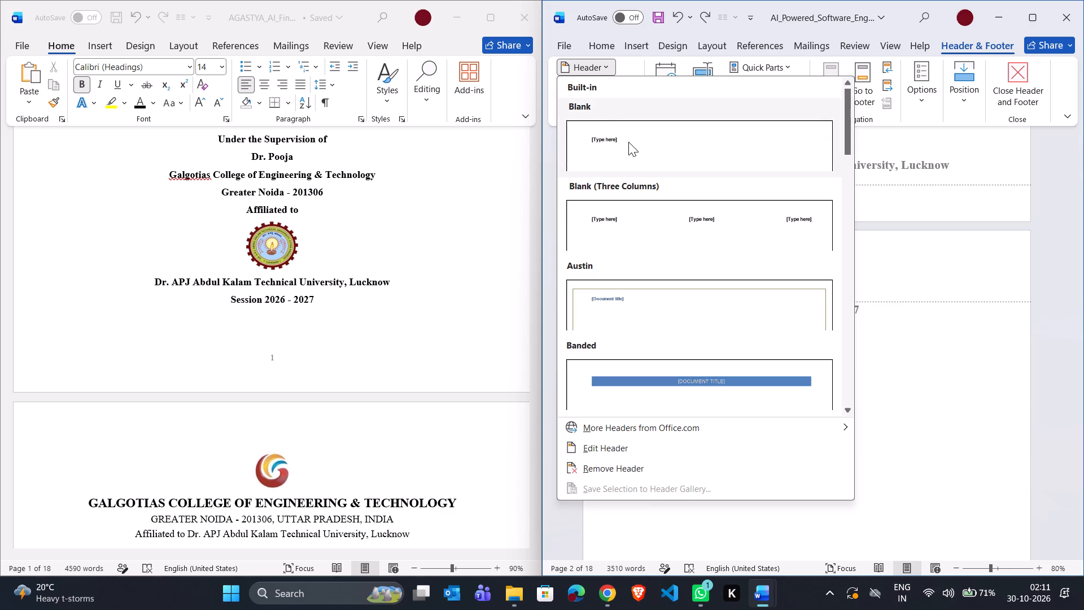
left_click(628, 142)
left_click(751, 254)
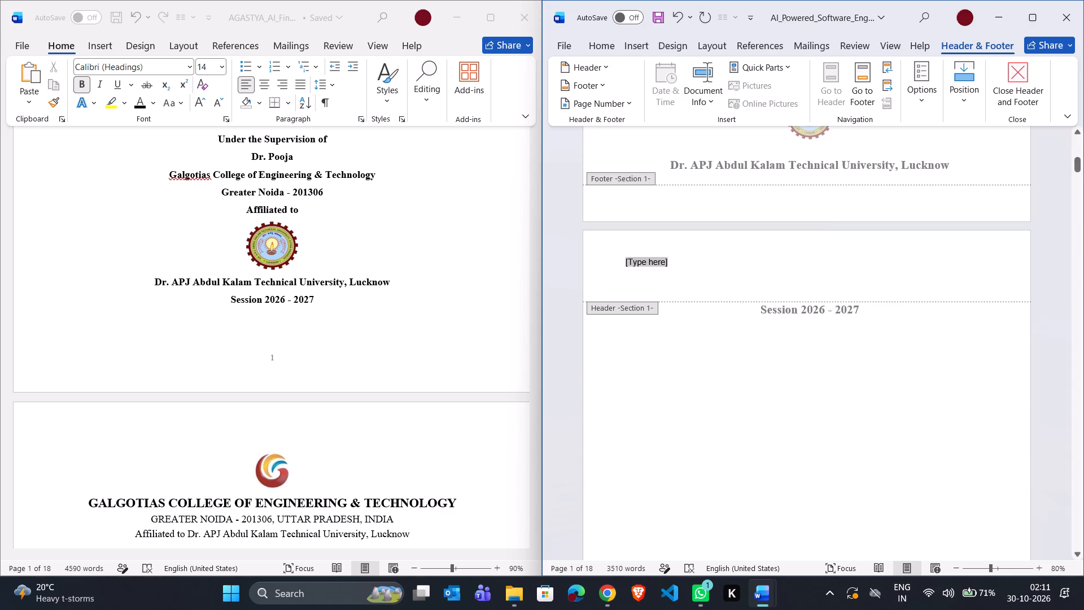
double_click(746, 357)
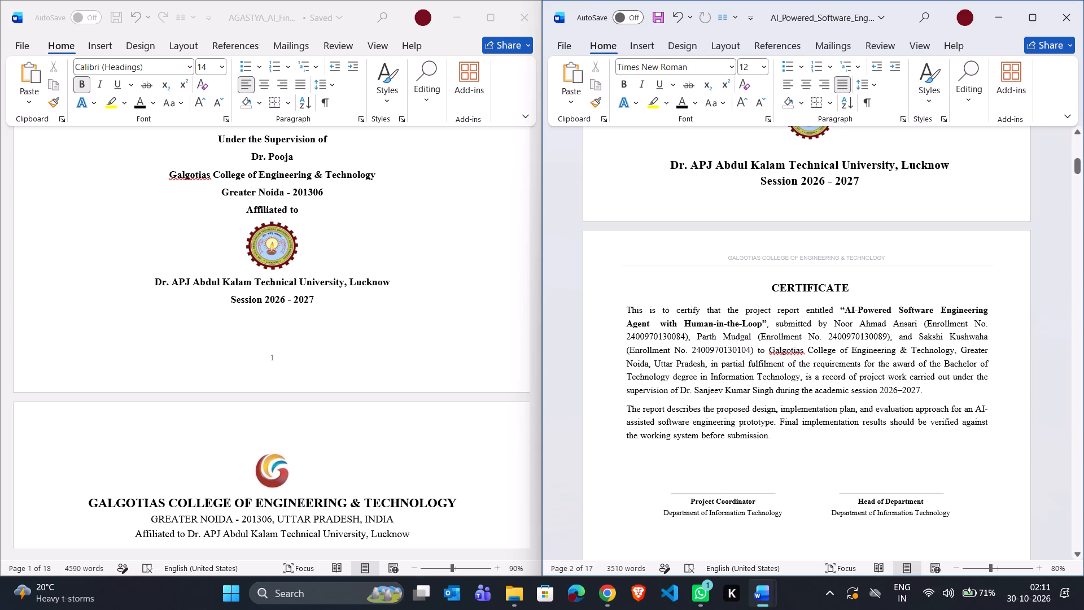
Paste the copied logo, college name, location and affiliation lines directly above "CERTIFICATE" in the AI-Powered Software Engineering Agent report.
left_click(875, 264)
key("Left")
key("Left")
key("Left")
key("Left")
key("Left")
key("Left")
key("Left")
key("Left")
key("Left")
key("Left")
key("Left")
key("ctrl+v")
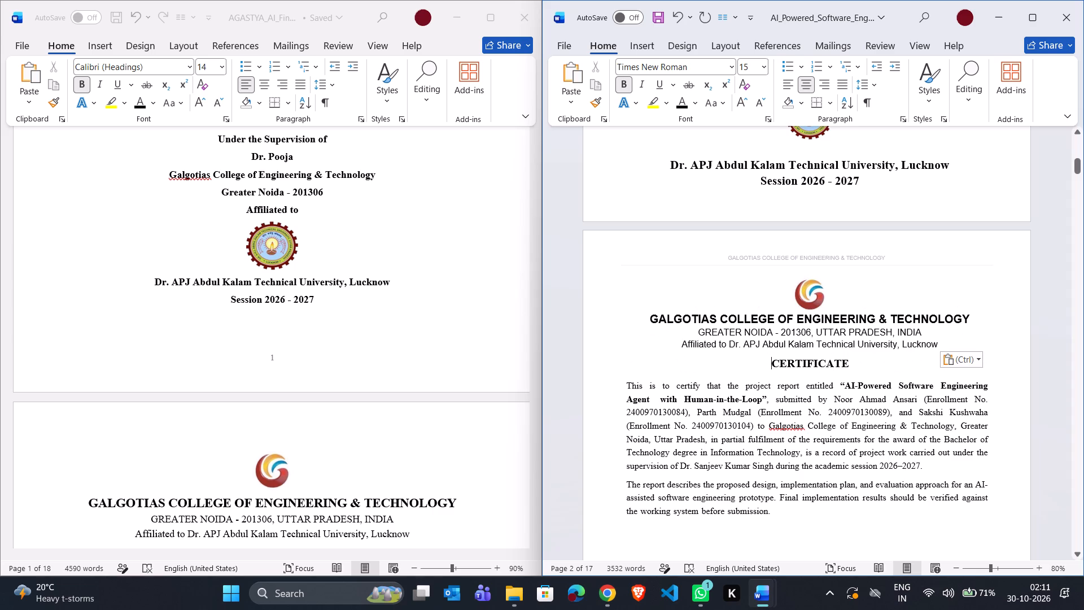
Check the AGASTYA AI certificate heading's formatting, and set the pasted college name, location and affiliation lines to Times New Roman.
scroll(385, 295, "down", 1)
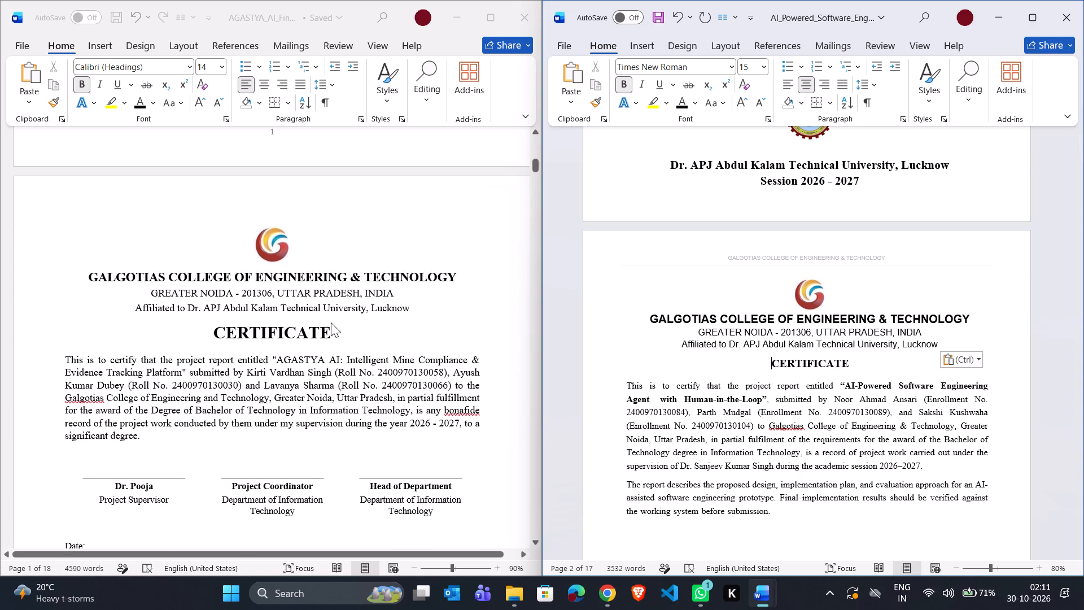
left_click(317, 327)
left_click(308, 331)
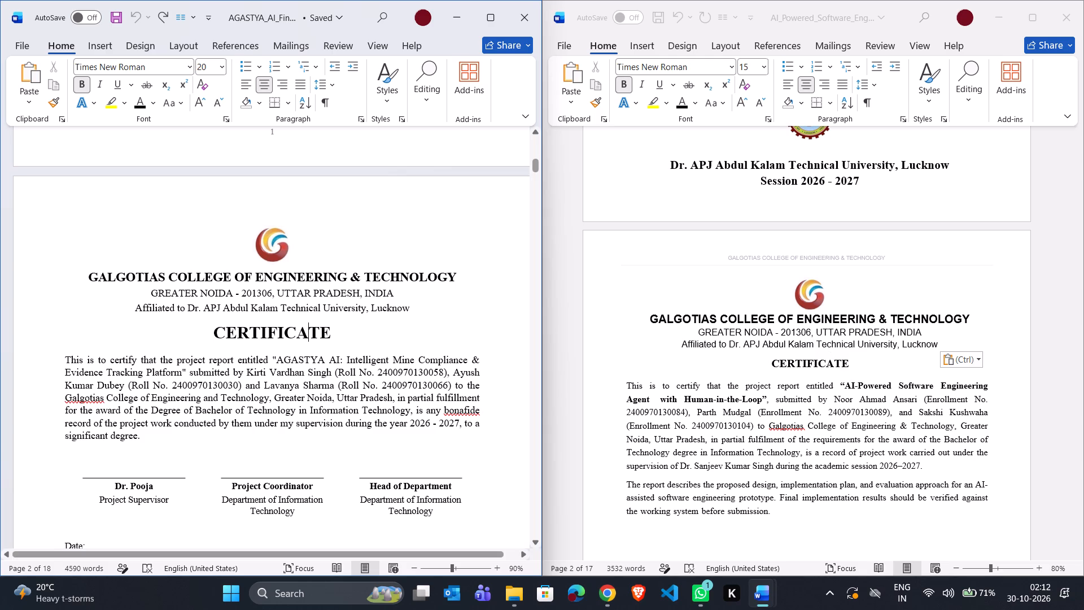
left_click(712, 342)
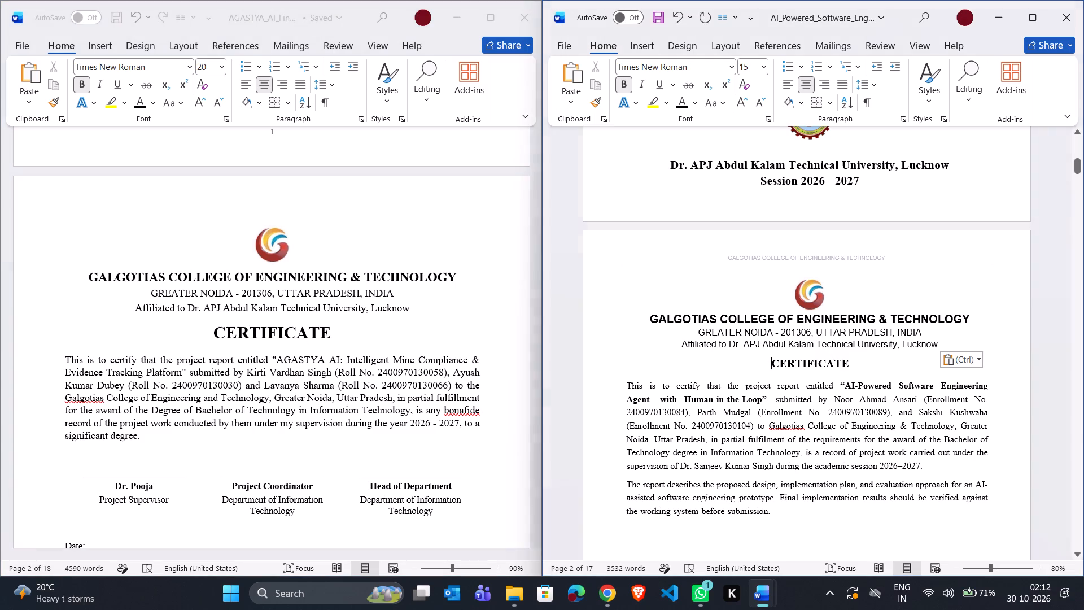
left_click(879, 347)
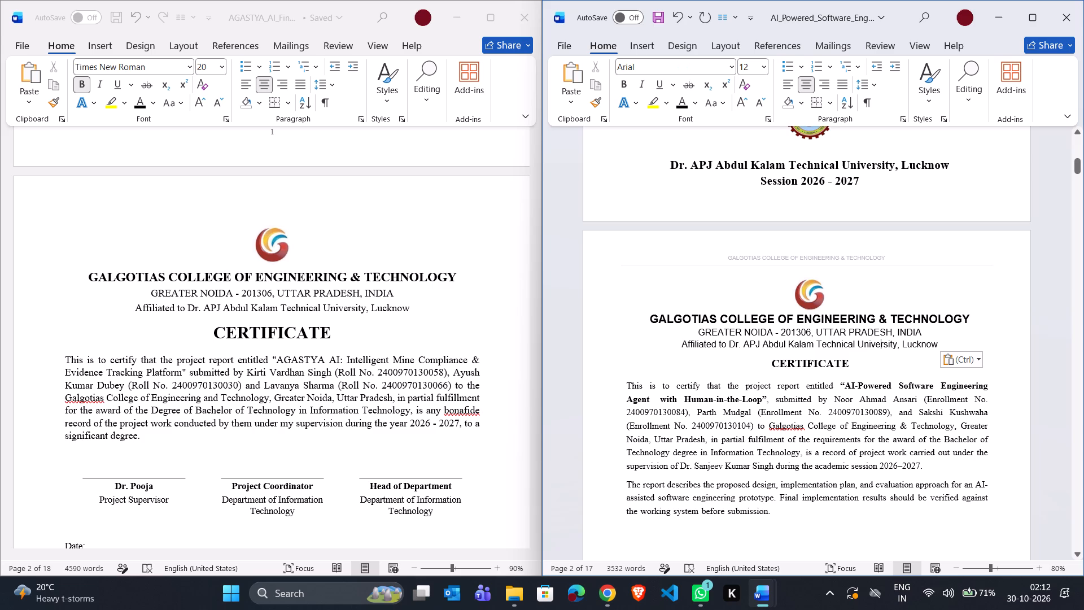
left_click_drag(943, 346, 813, 334)
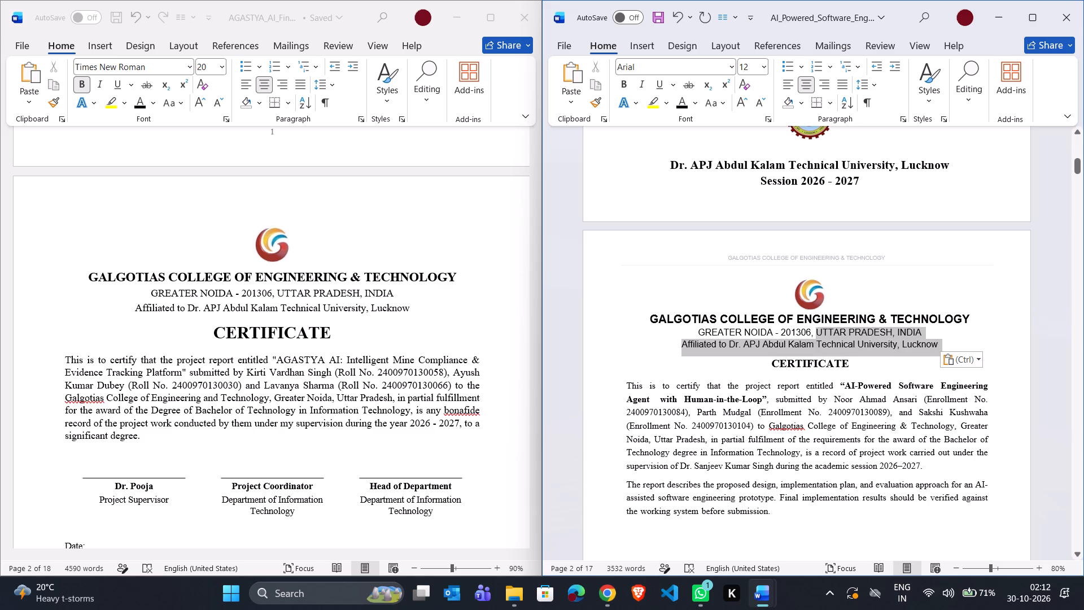
left_click_drag(813, 334, 670, 310)
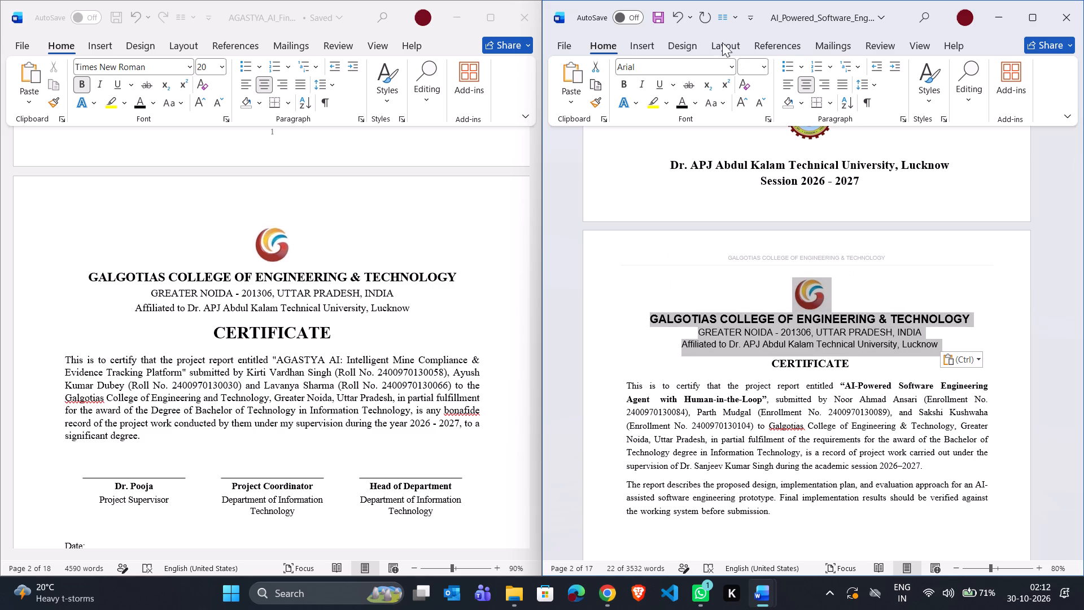
left_click(727, 62)
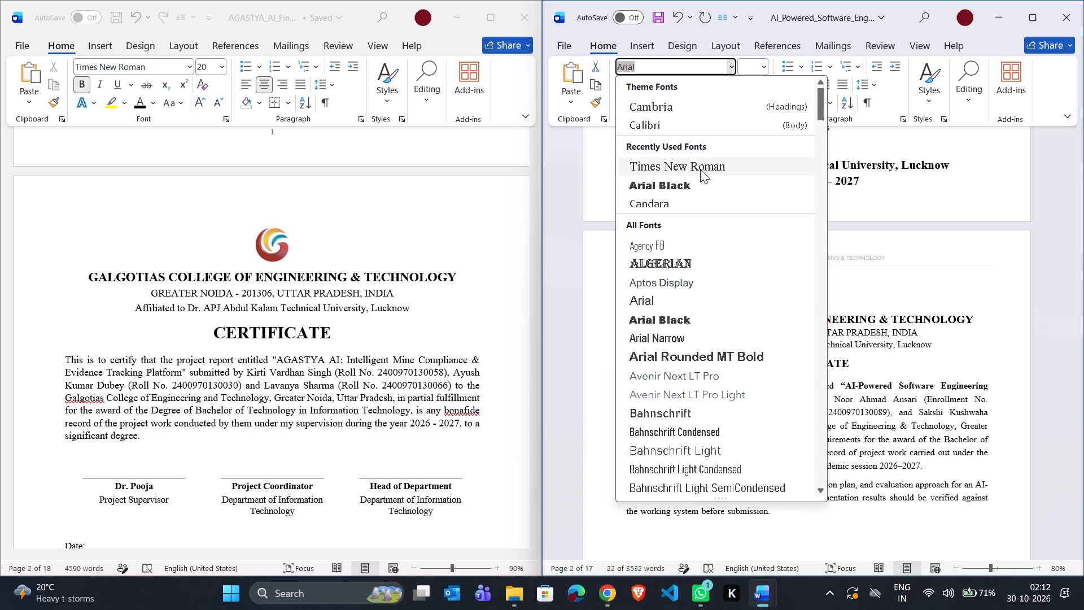
left_click(700, 169)
Set the "CERTIFICATE" heading's font size to 20 in the AI-Powered Software Engineering Agent report.
left_click(855, 367)
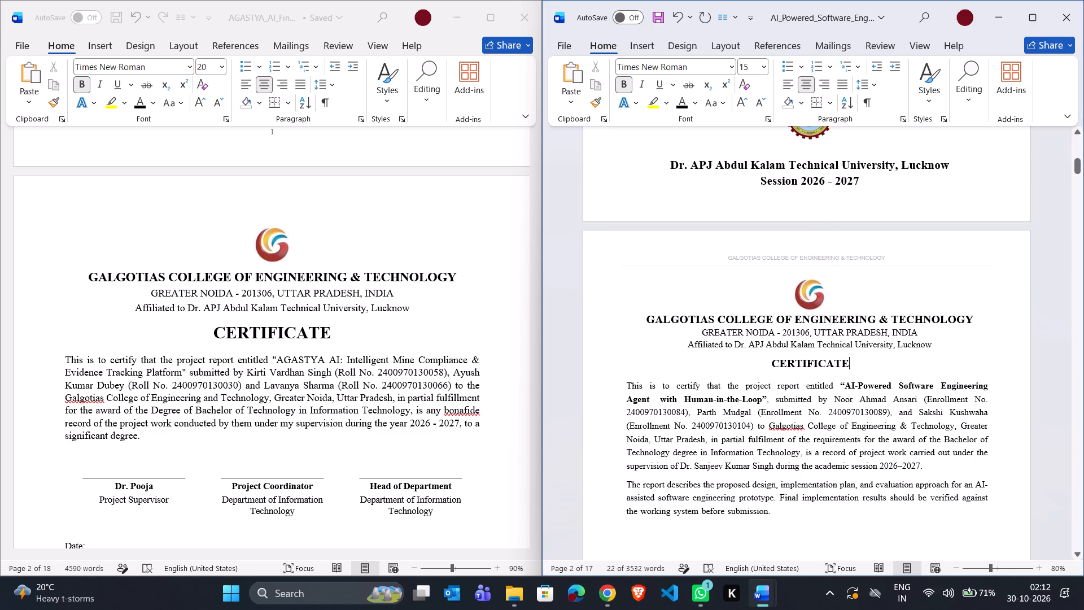
left_click(826, 363)
left_click_drag(857, 368, 782, 356)
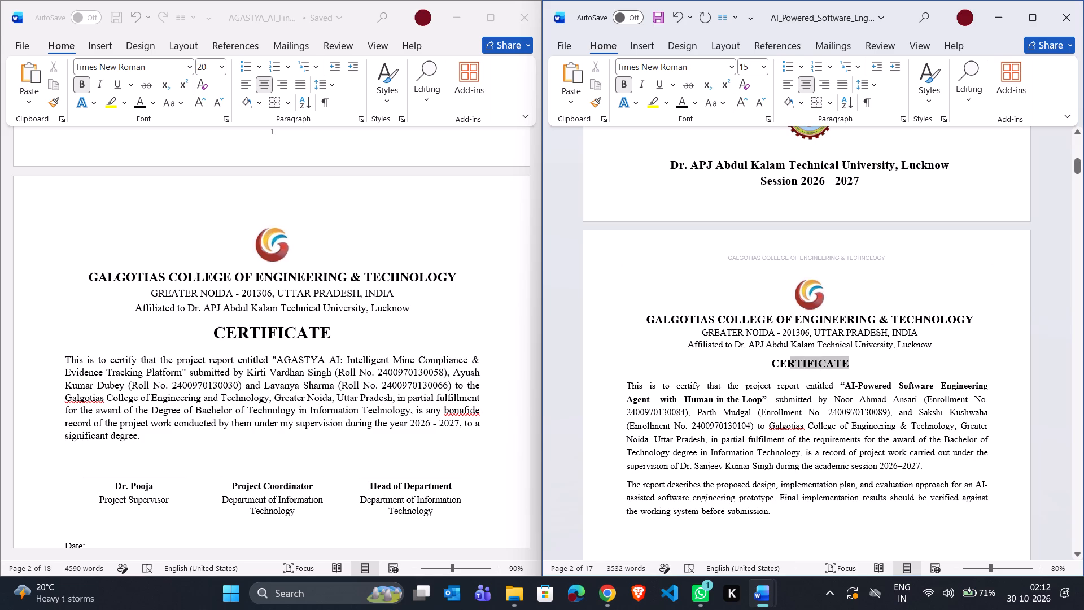
left_click_drag(782, 356, 771, 356)
left_click(760, 71)
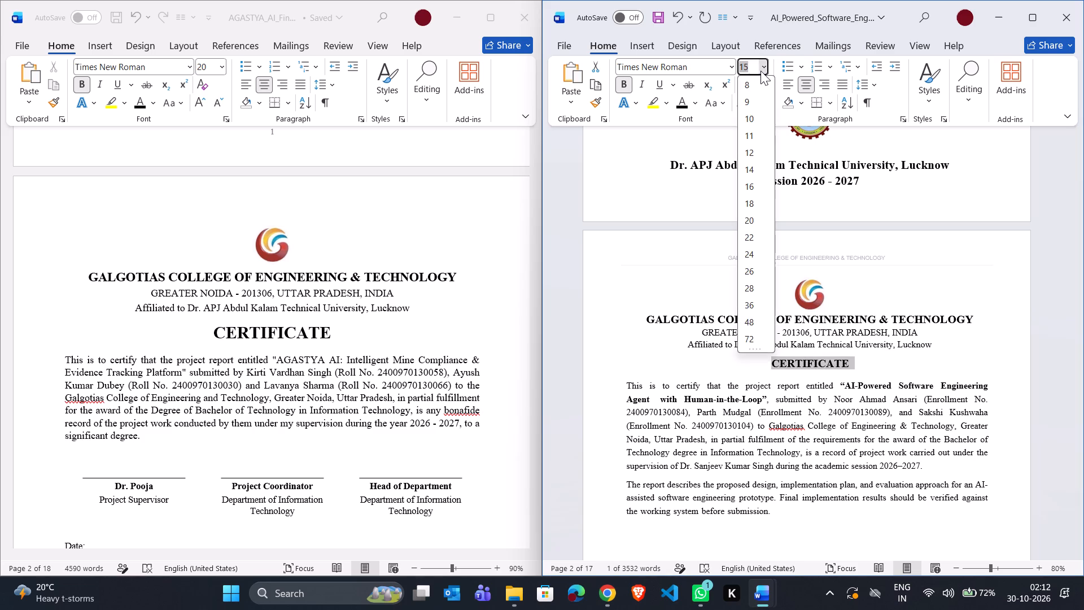
left_click(745, 212)
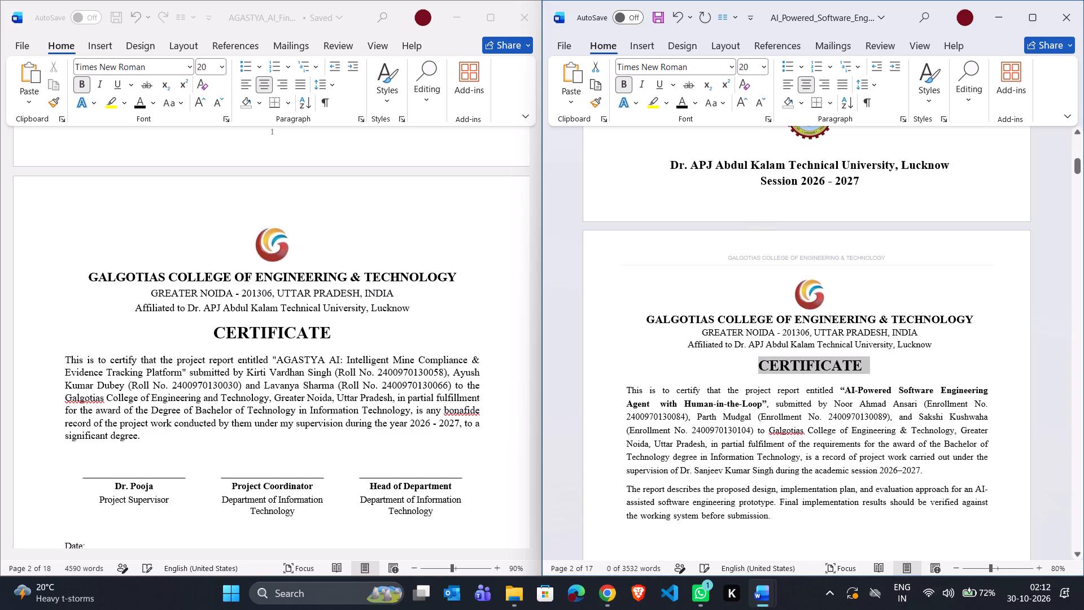
left_click(679, 384)
Compare both reports' certificate pages, examining the location line's font formatting, the body wording and the signature blocks.
scroll(329, 328, "down", 1)
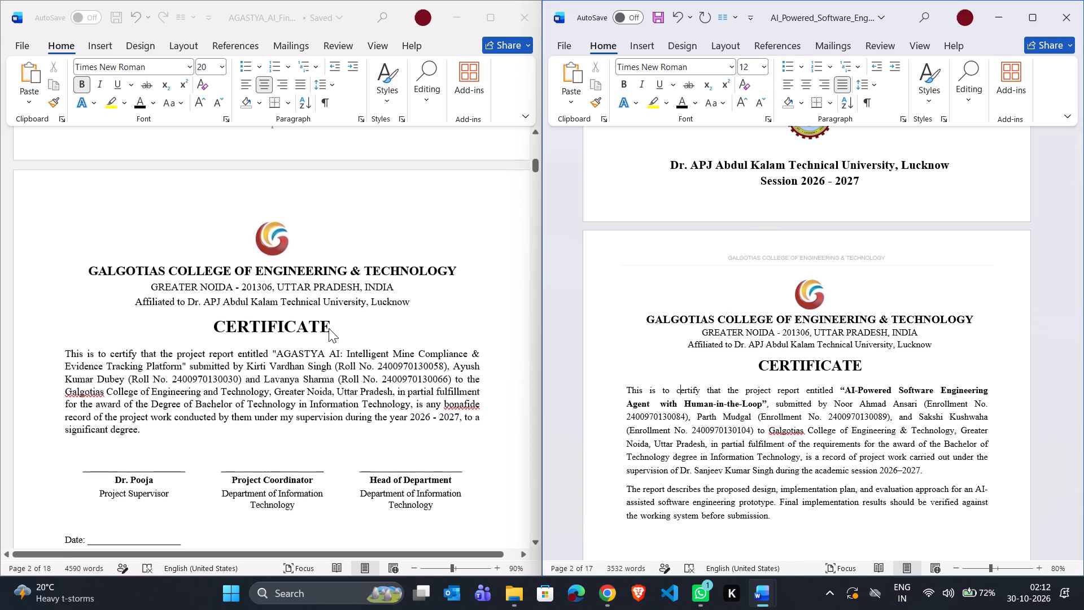
scroll(359, 319, "down", 1)
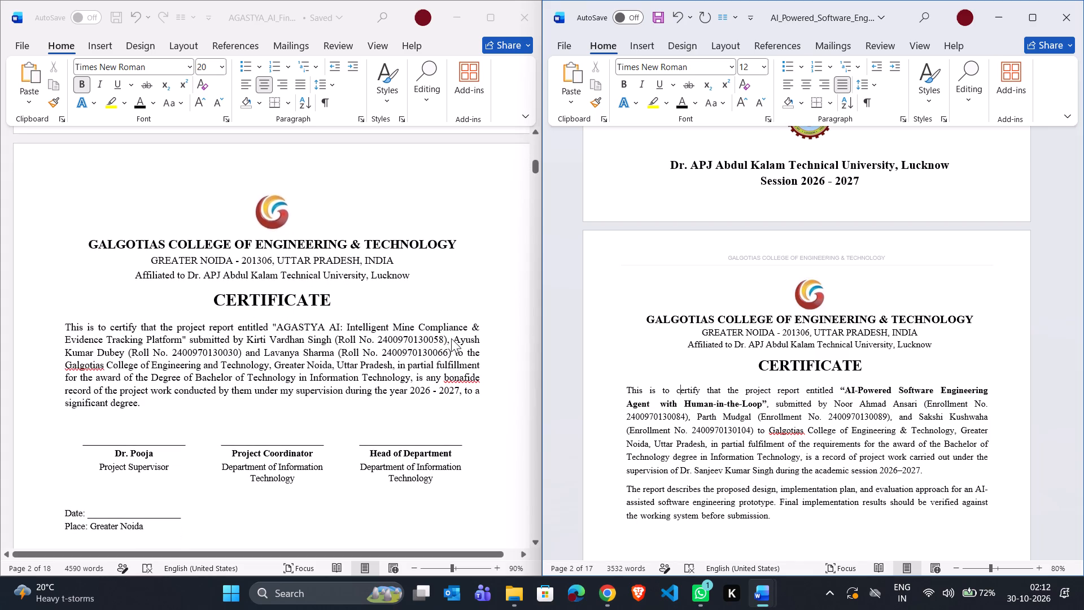
scroll(648, 377, "down", 1)
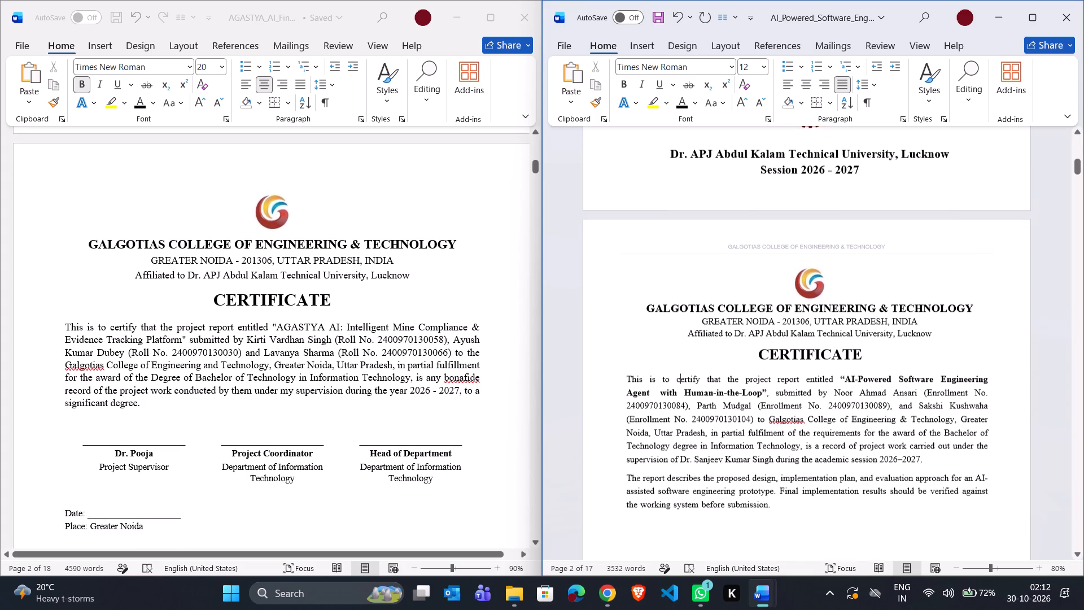
left_click(635, 354)
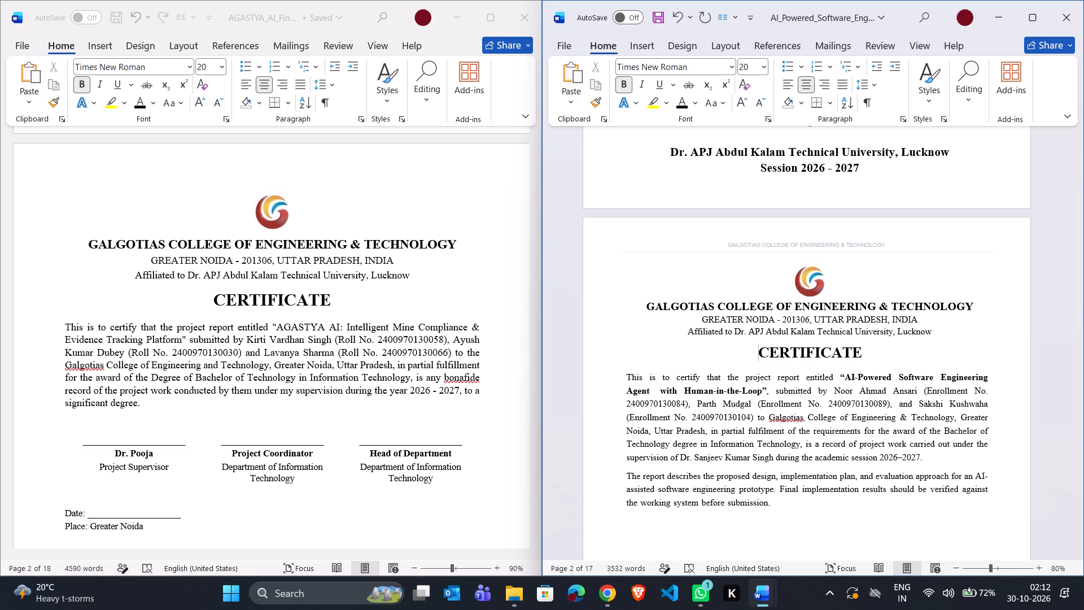
left_click(334, 264)
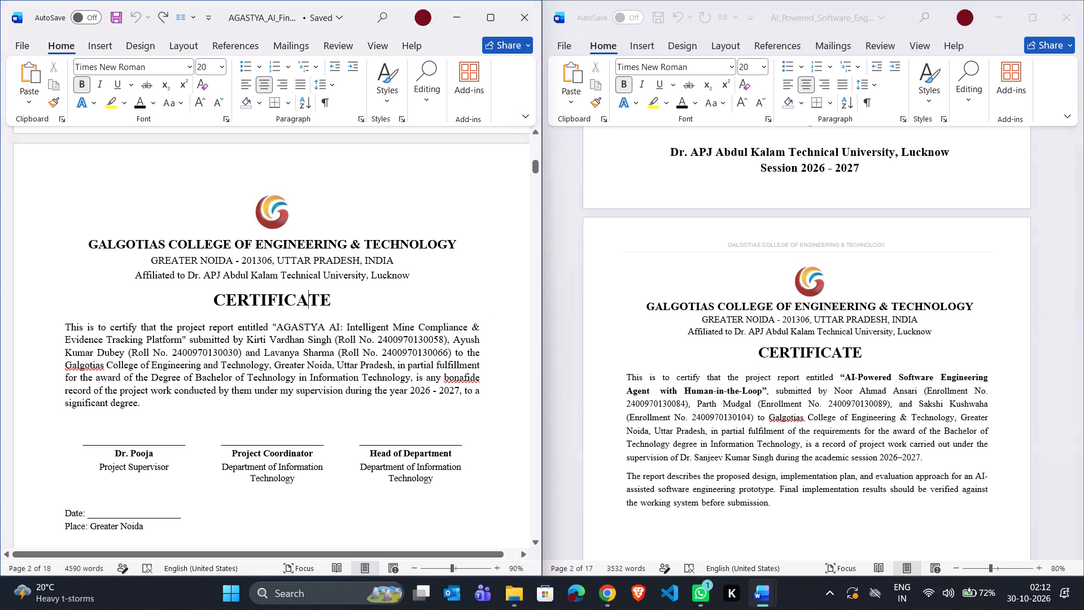
left_click(326, 259)
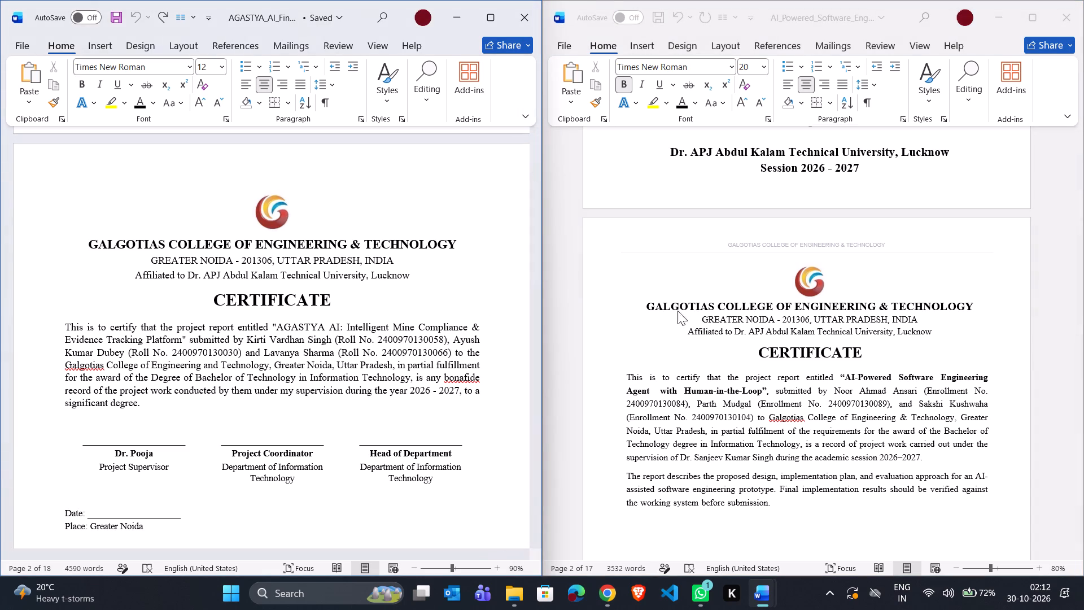
left_click(754, 319)
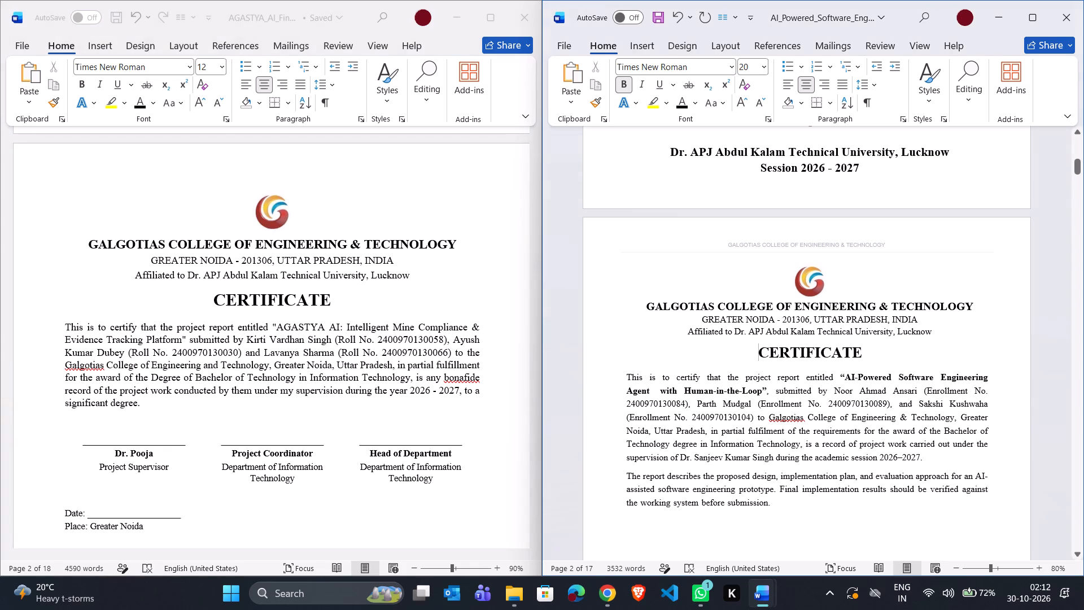
left_click(748, 315)
scroll(764, 386, "down", 1)
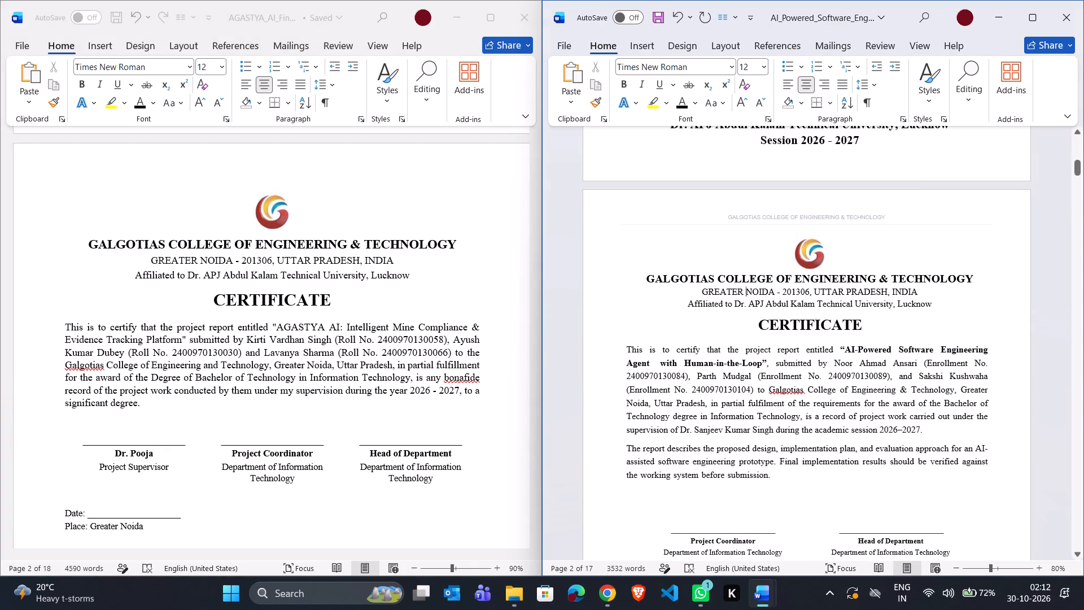
scroll(784, 391, "down", 1)
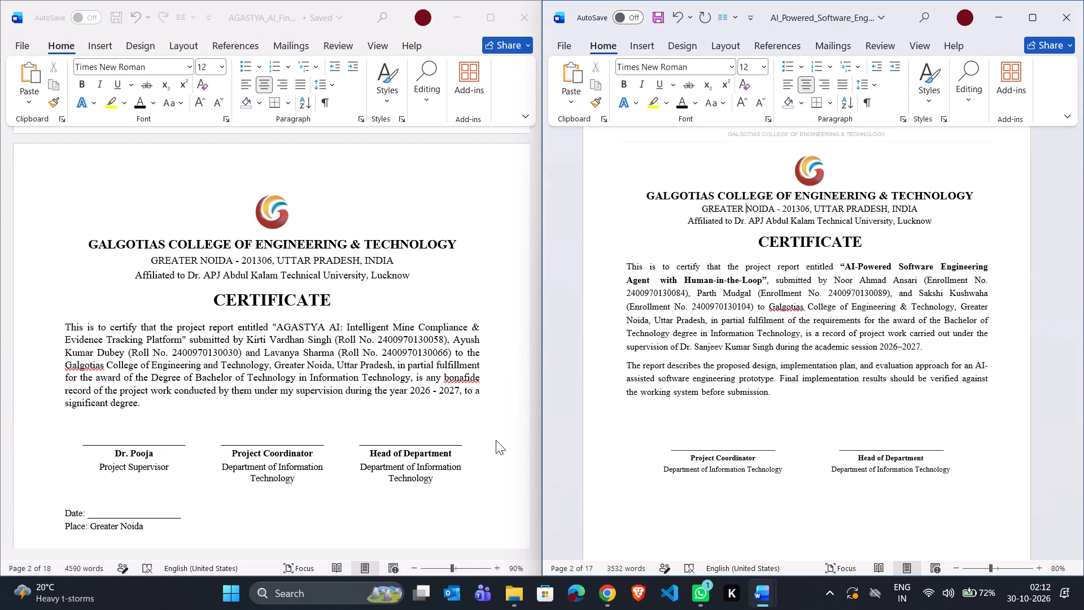
scroll(496, 440, "down", 1)
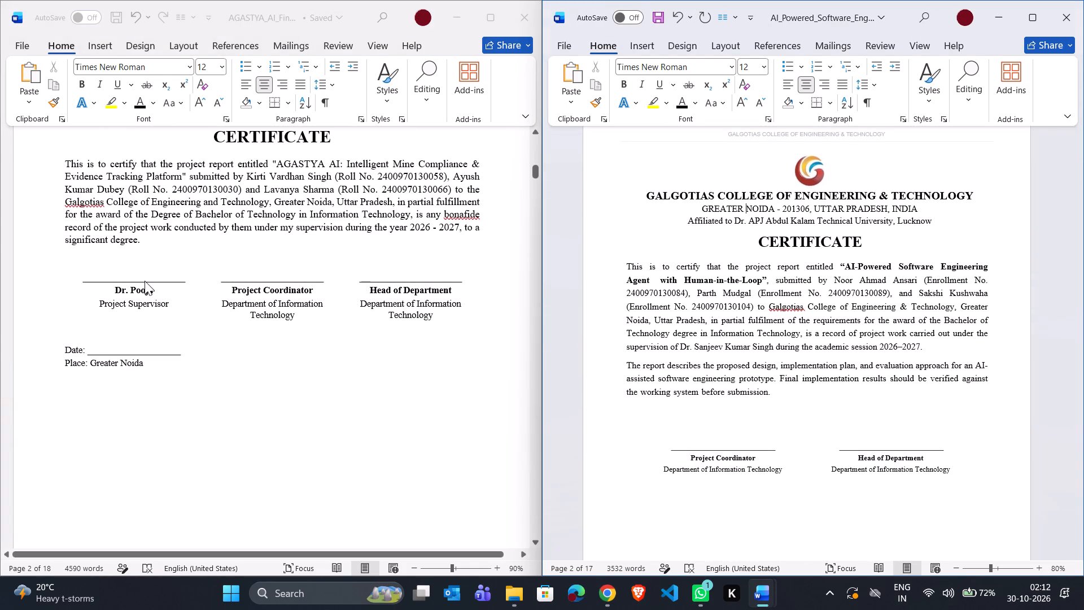
left_click(178, 302)
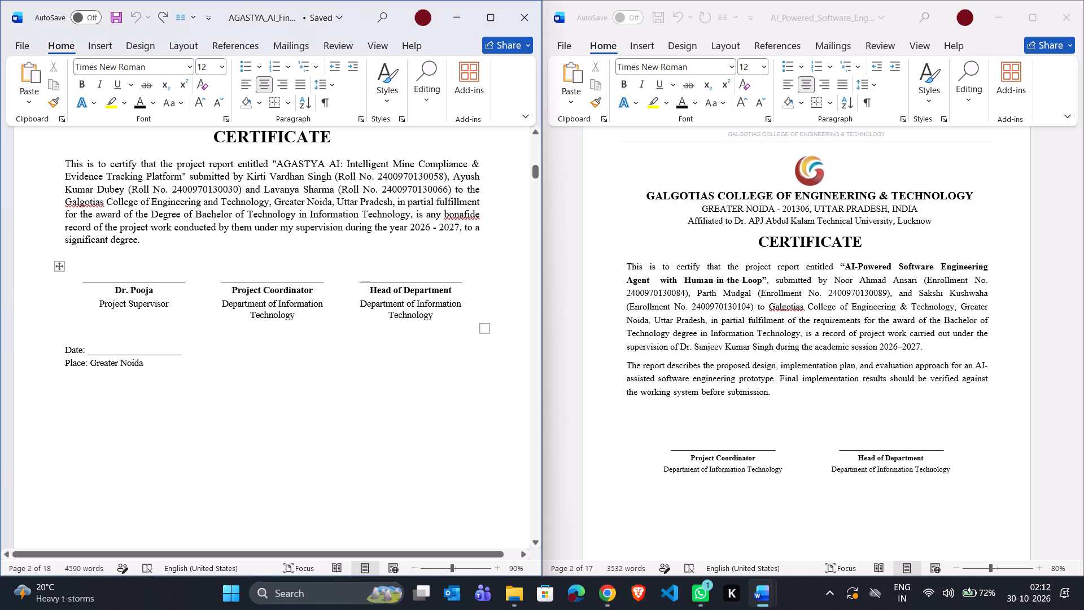
left_click_drag(178, 304, 103, 286)
left_click(239, 447)
scroll(793, 411, "down", 1)
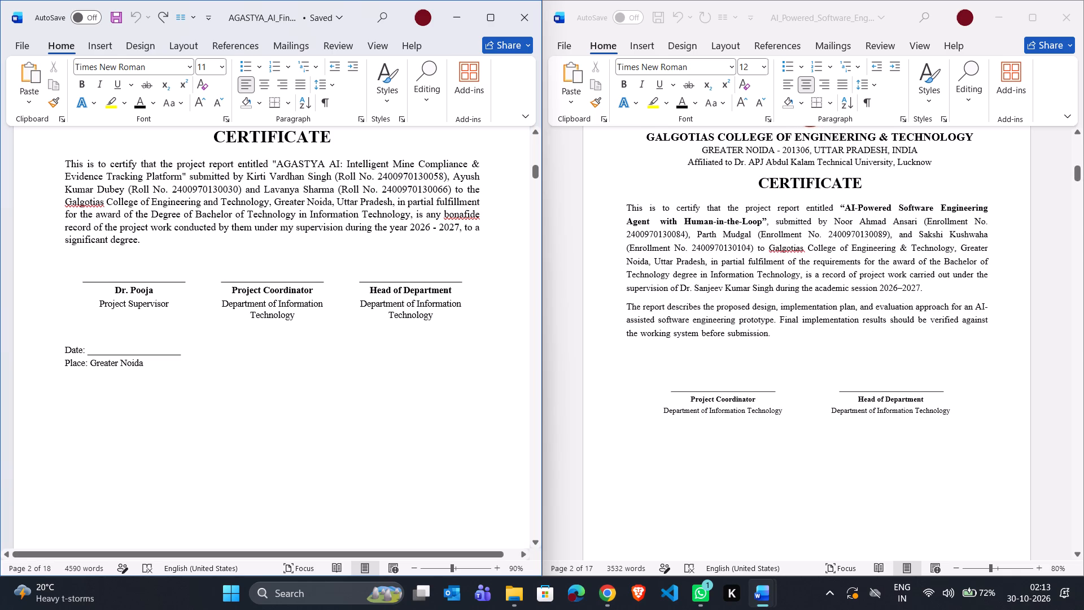
Copy the Date and "Place: Greater Noida" lines from the AGASTYA AI certificate and paste them, left-aligned, below the other report's Head of Department signature.
left_click_drag(148, 367, 71, 348)
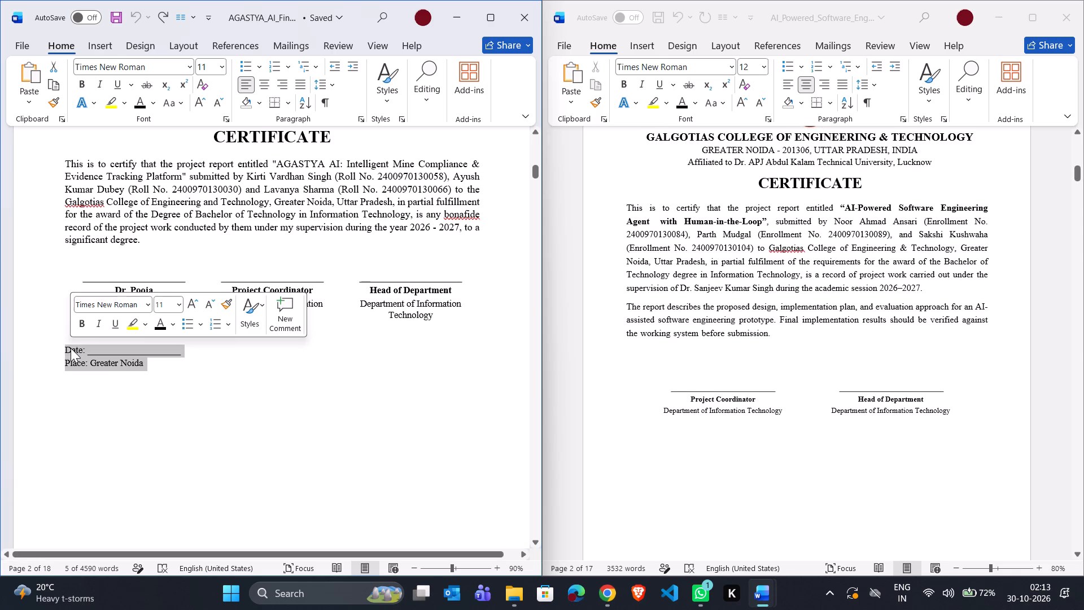
key("ctrl+c")
left_click(259, 408)
scroll(634, 425, "down", 1)
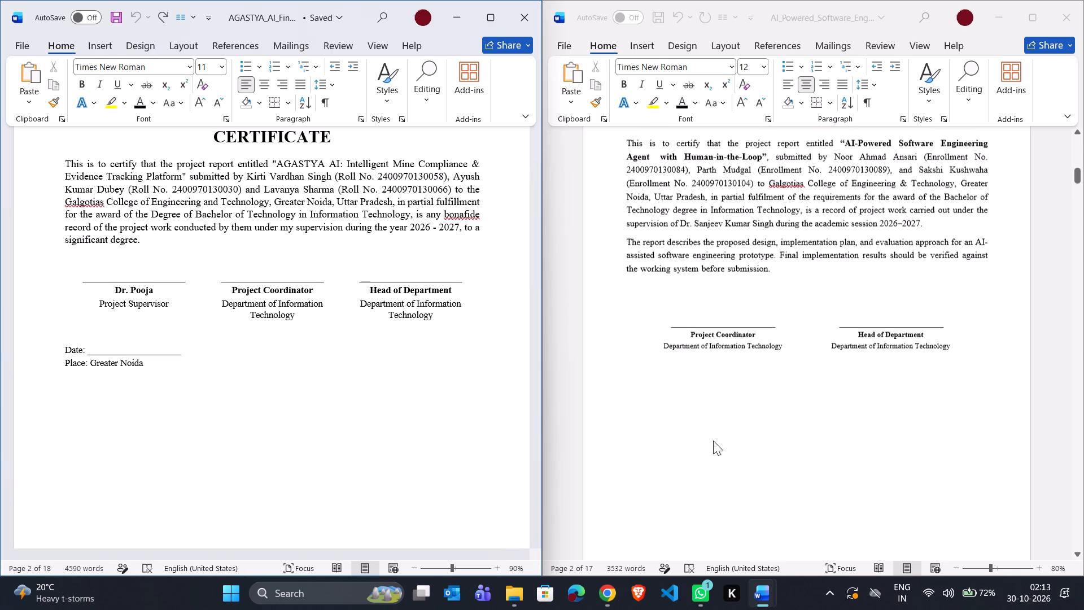
left_click(713, 441)
left_click(742, 382)
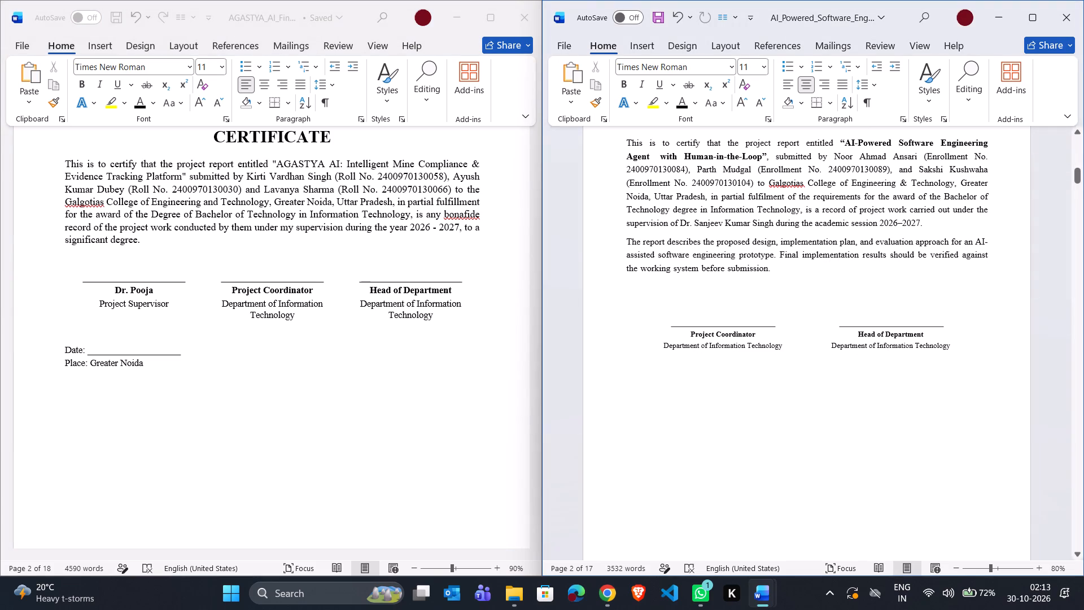
left_click(964, 347)
key("Return")
key("Return")
key("Return")
key("Left")
left_click(788, 88)
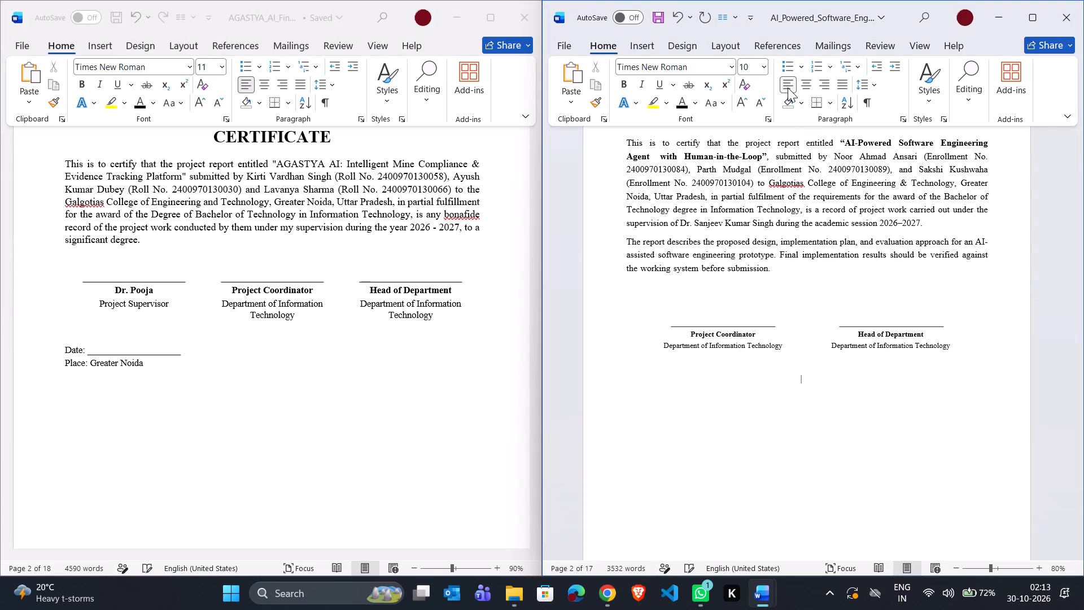
left_click(788, 88)
double_click(788, 88)
key("ctrl+v")
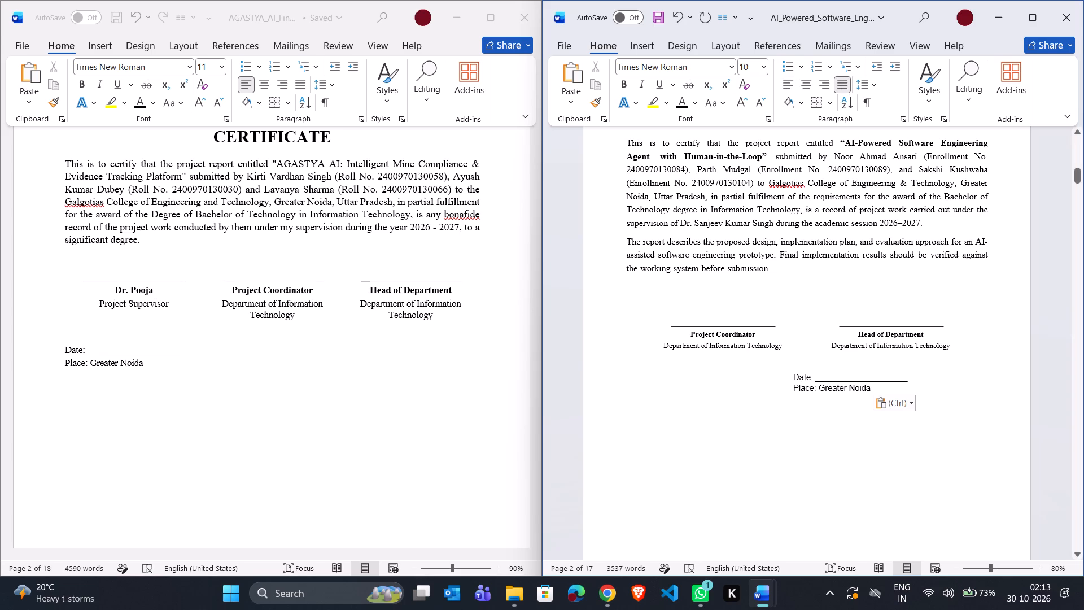
Format the pasted Date and Place lines on the AI-Powered Software Engineering Agent certificate as Times New Roman, size 12.
scroll(819, 295, "up", 1)
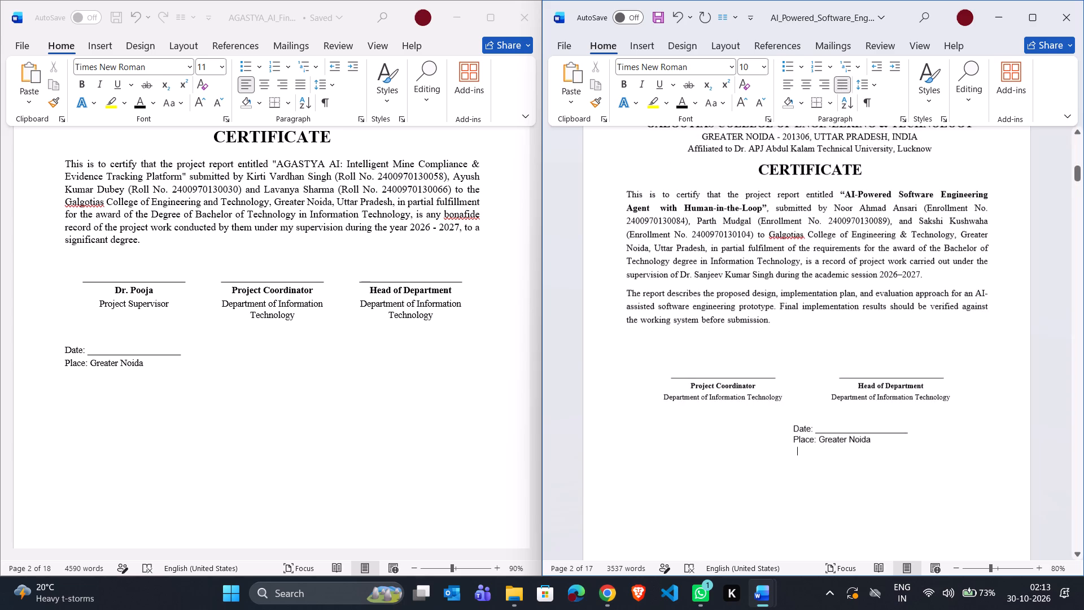
left_click(773, 275)
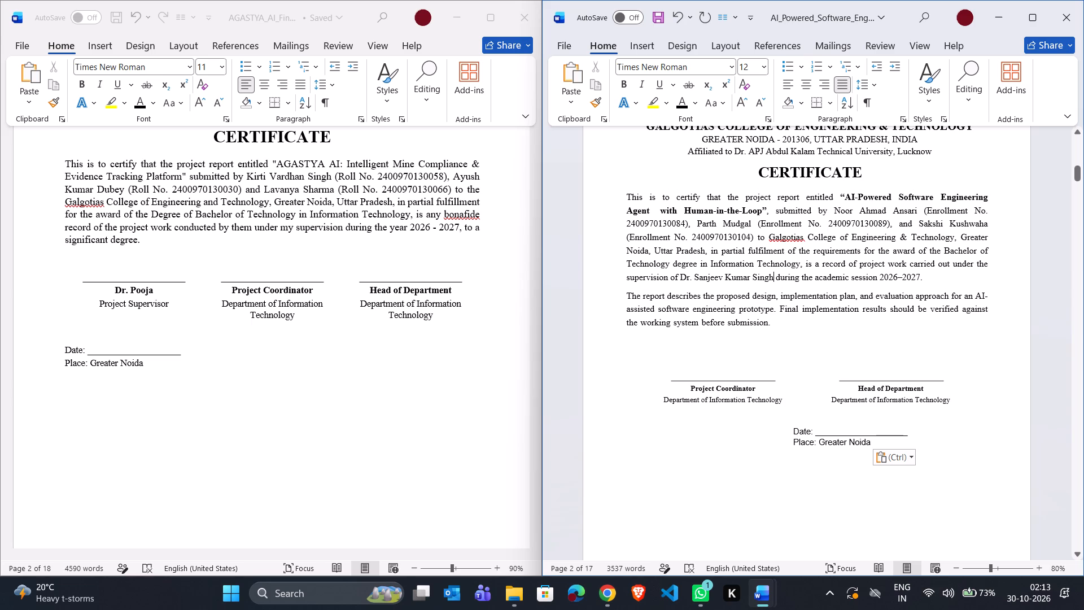
left_click(128, 360)
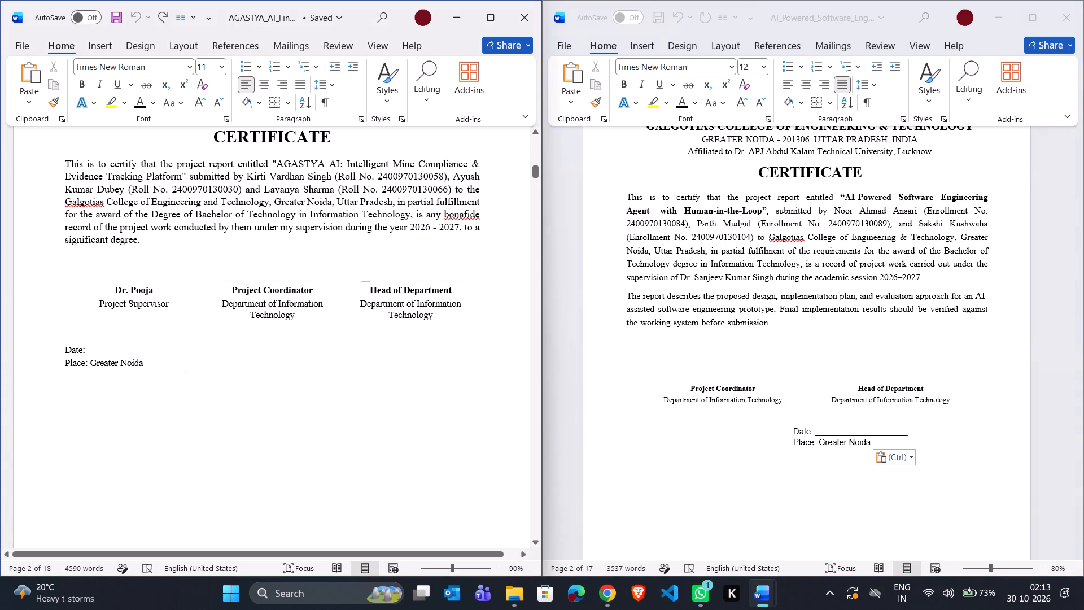
left_click(122, 363)
left_click(675, 255)
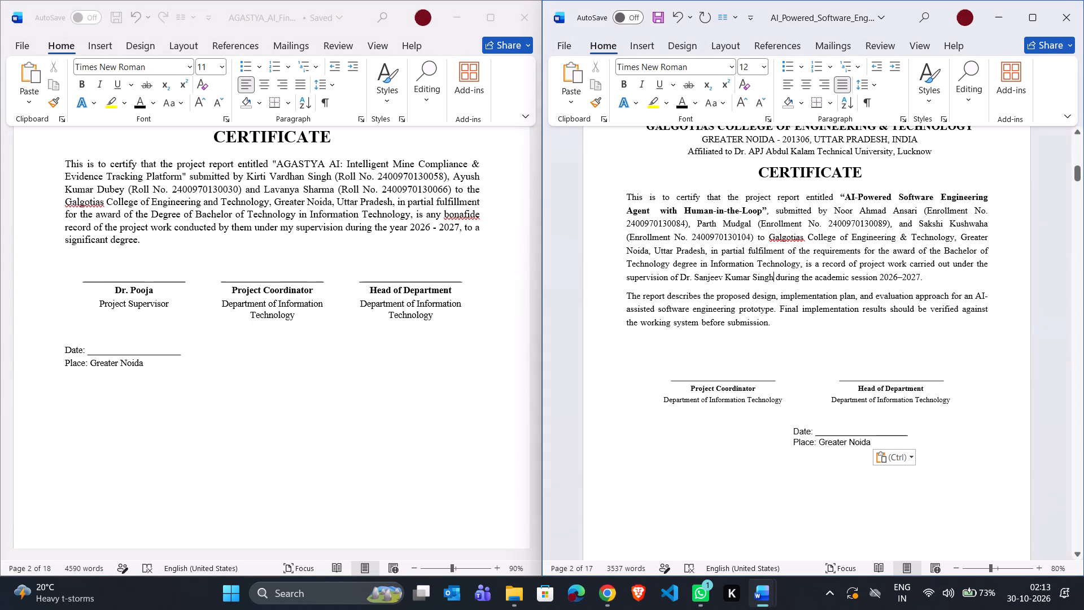
left_click(688, 273)
left_click_drag(885, 446, 815, 439)
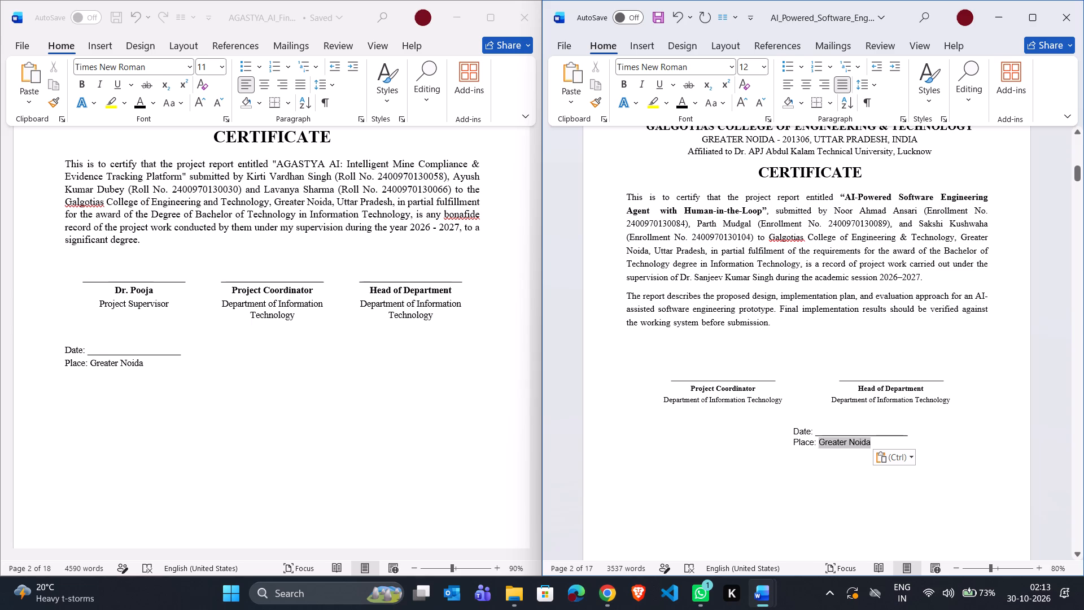
left_click_drag(815, 439, 795, 431)
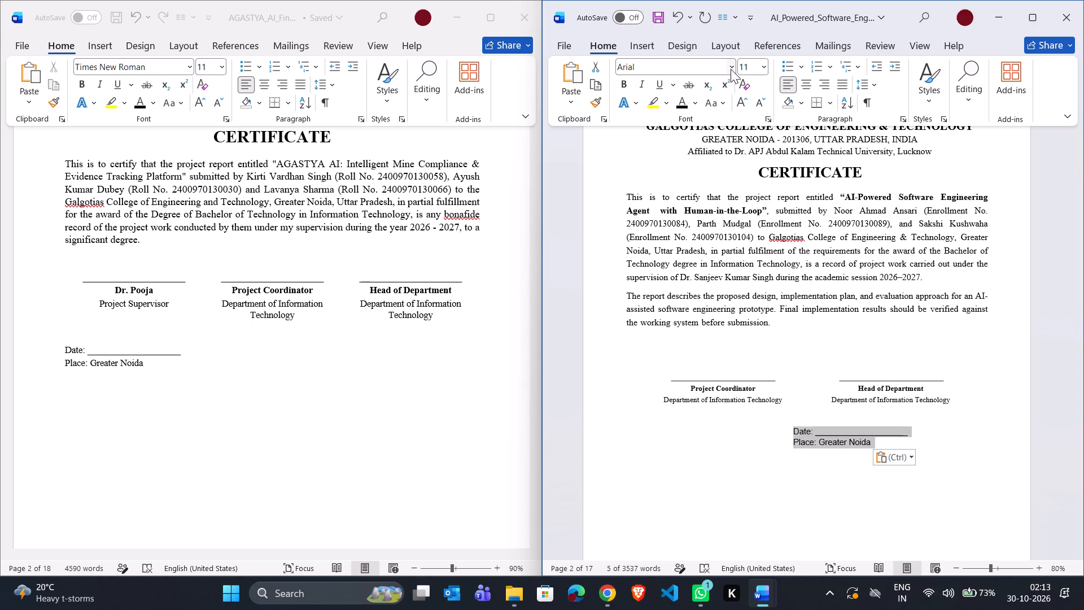
left_click(731, 68)
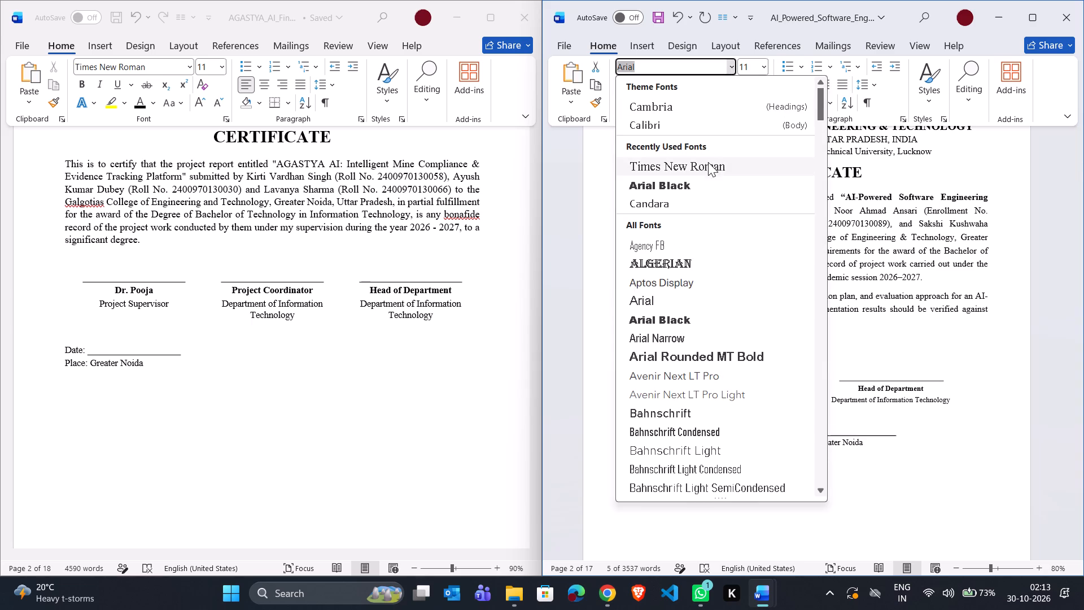
left_click(708, 167)
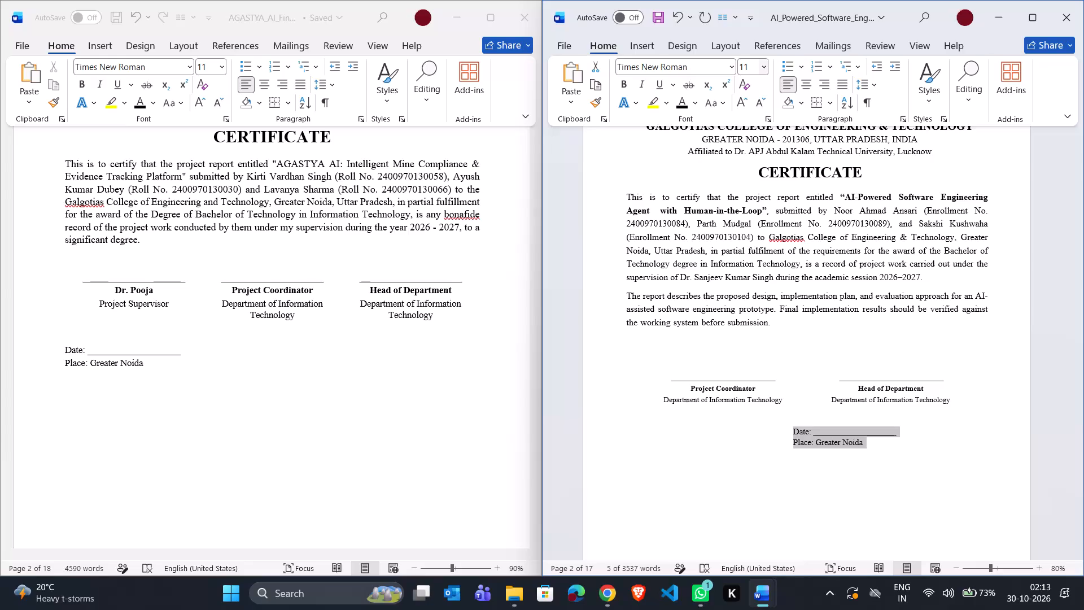
left_click(765, 71)
left_click(759, 150)
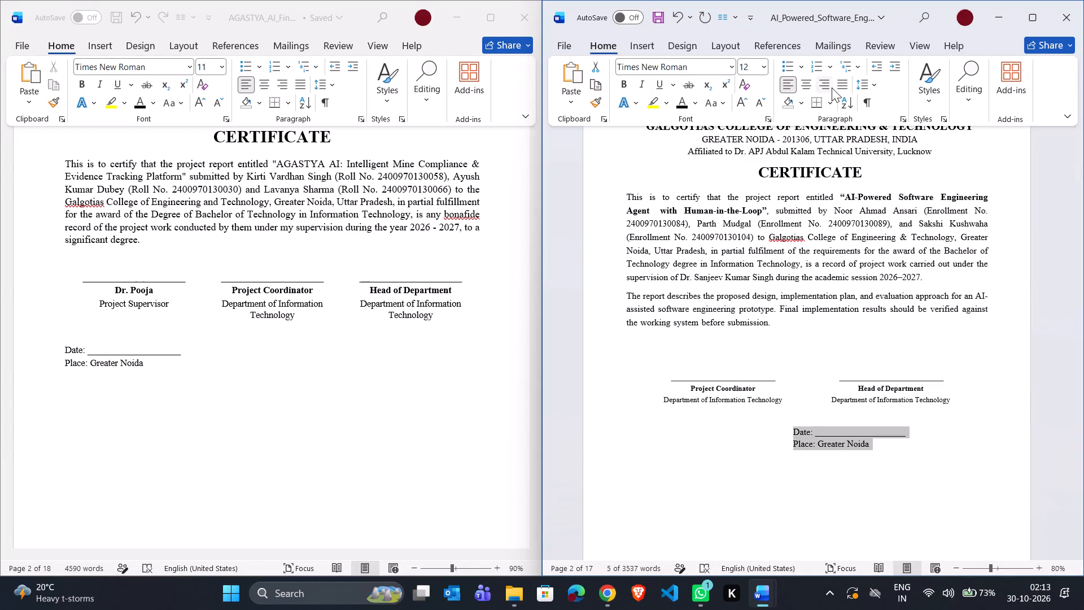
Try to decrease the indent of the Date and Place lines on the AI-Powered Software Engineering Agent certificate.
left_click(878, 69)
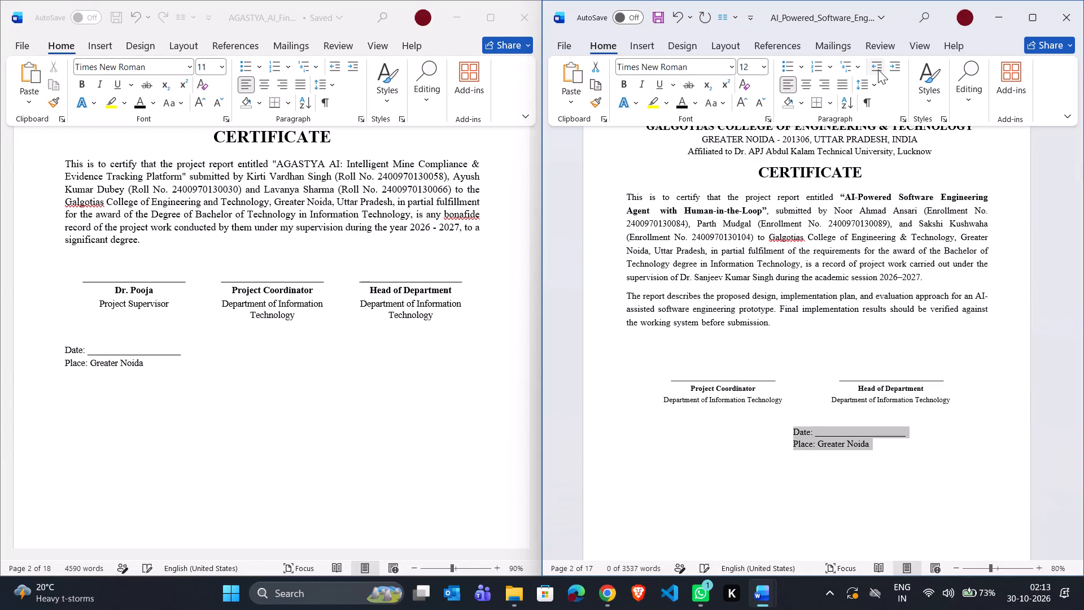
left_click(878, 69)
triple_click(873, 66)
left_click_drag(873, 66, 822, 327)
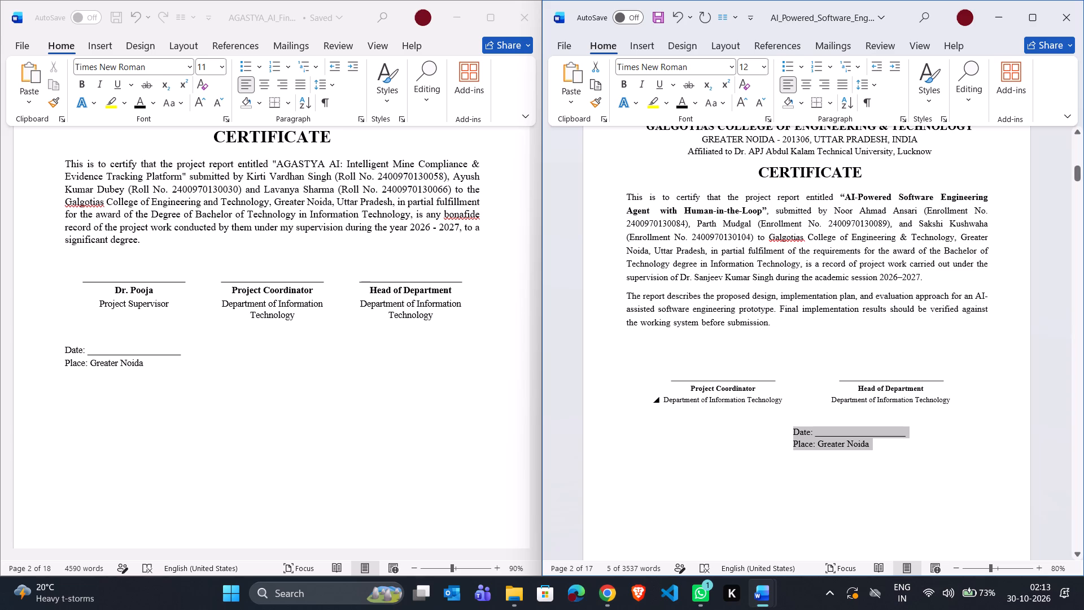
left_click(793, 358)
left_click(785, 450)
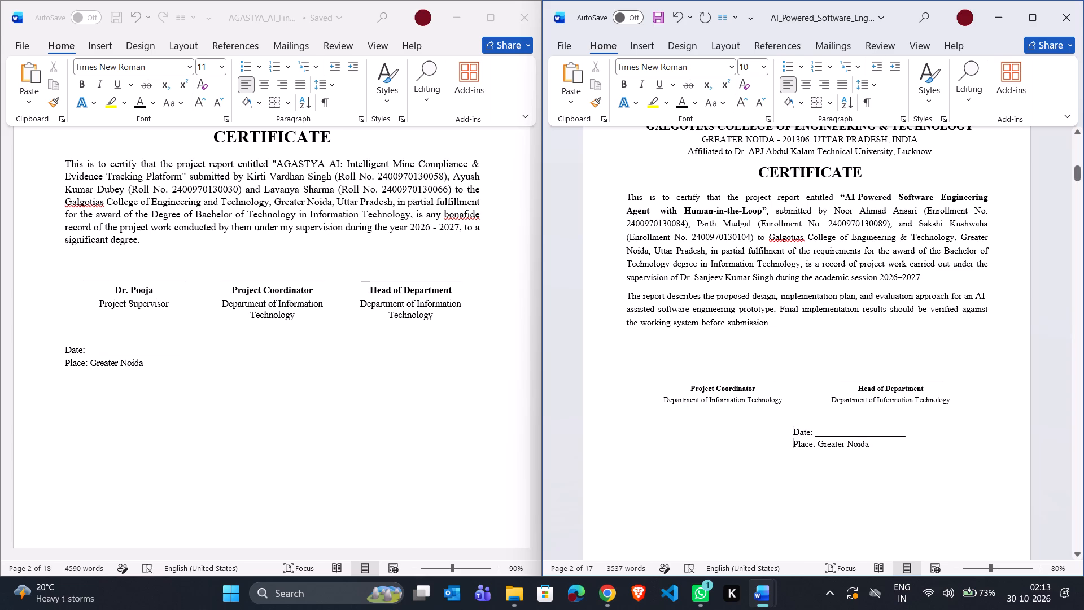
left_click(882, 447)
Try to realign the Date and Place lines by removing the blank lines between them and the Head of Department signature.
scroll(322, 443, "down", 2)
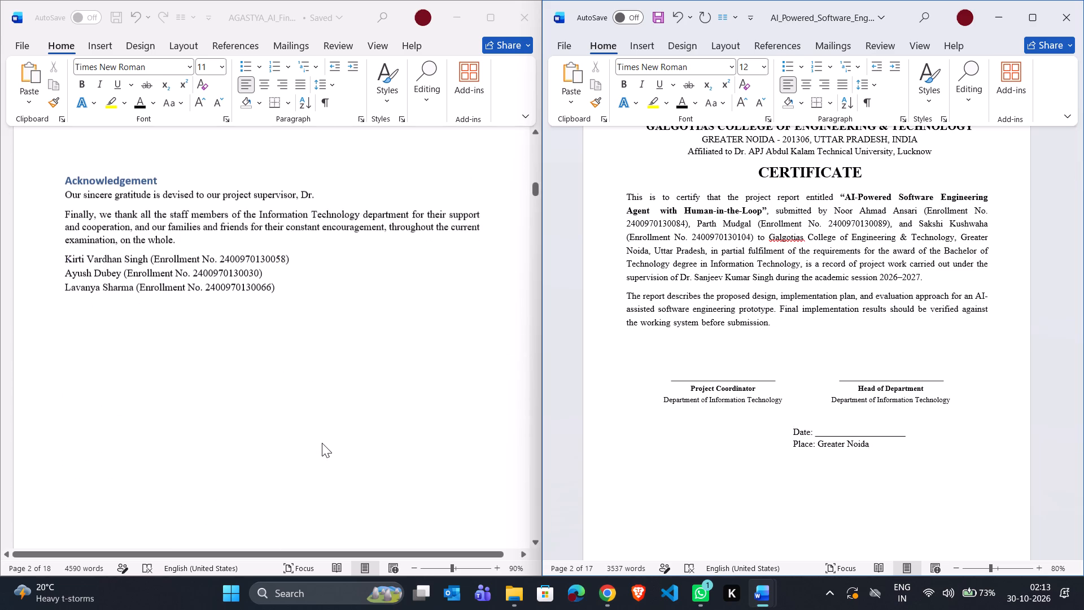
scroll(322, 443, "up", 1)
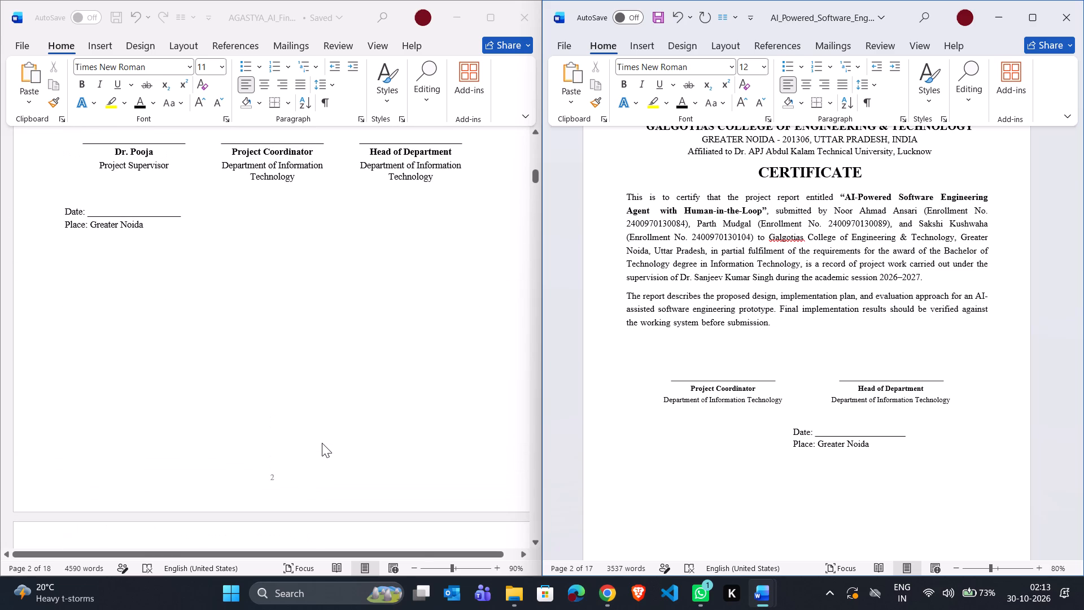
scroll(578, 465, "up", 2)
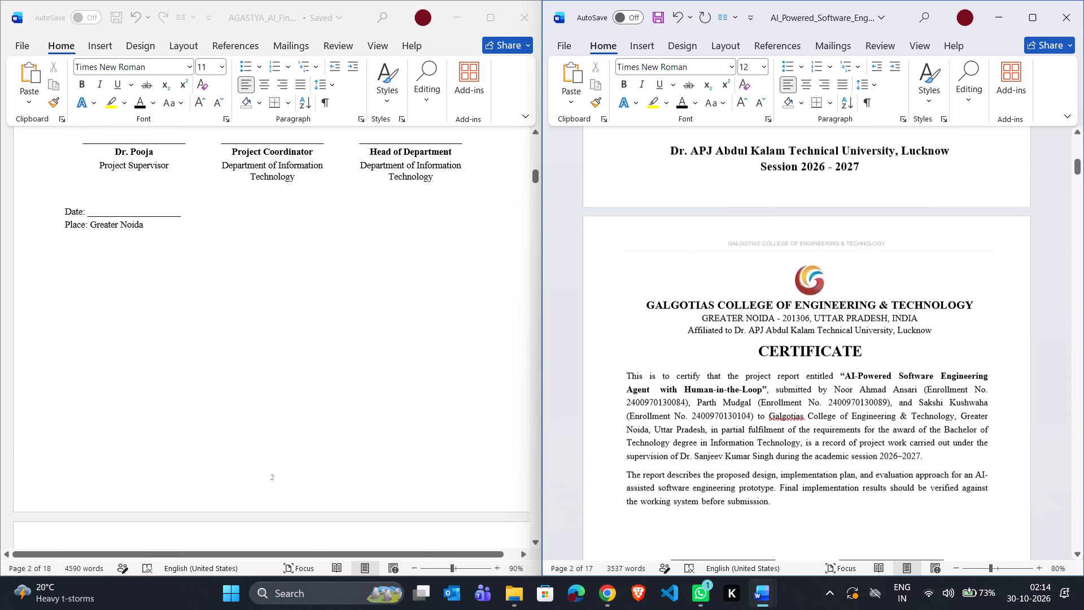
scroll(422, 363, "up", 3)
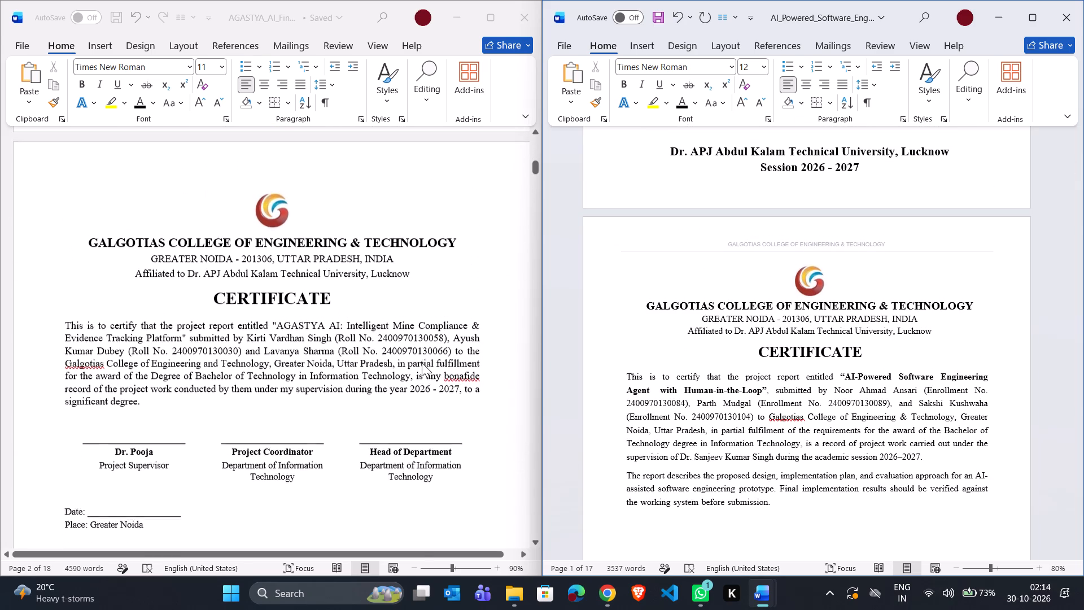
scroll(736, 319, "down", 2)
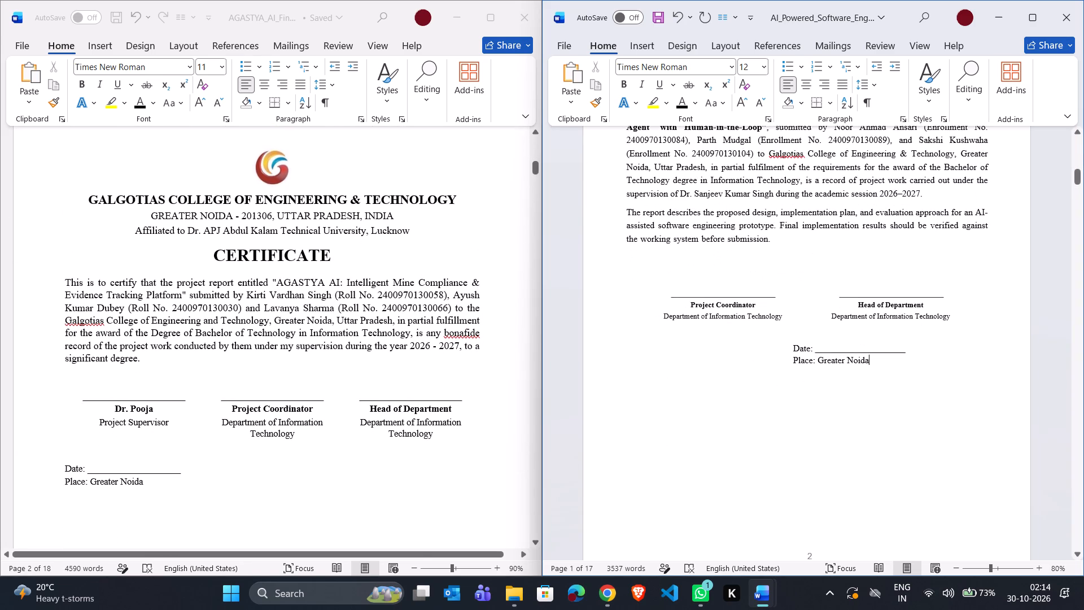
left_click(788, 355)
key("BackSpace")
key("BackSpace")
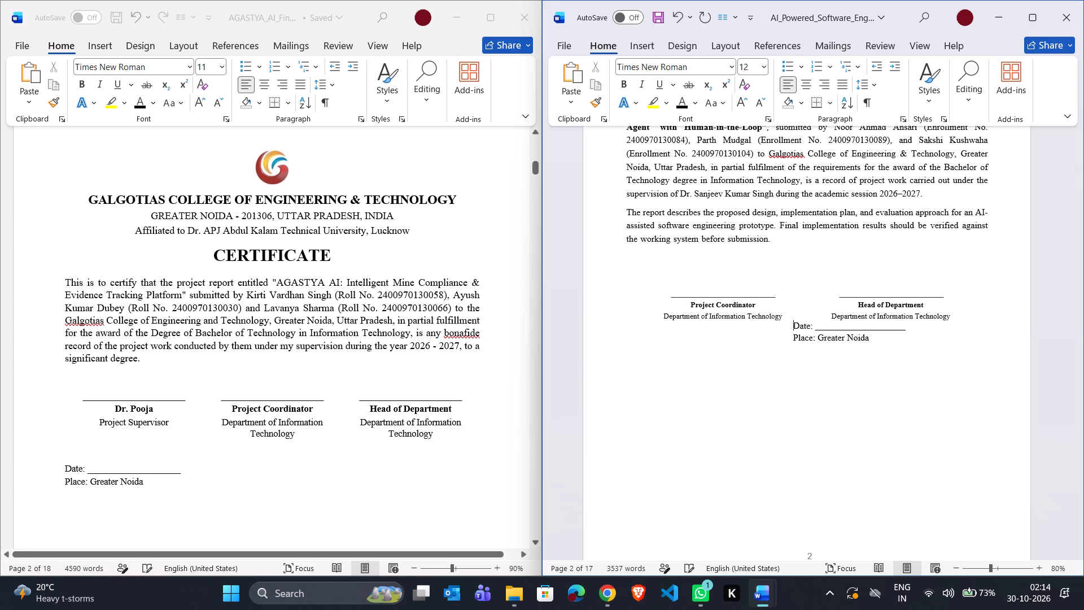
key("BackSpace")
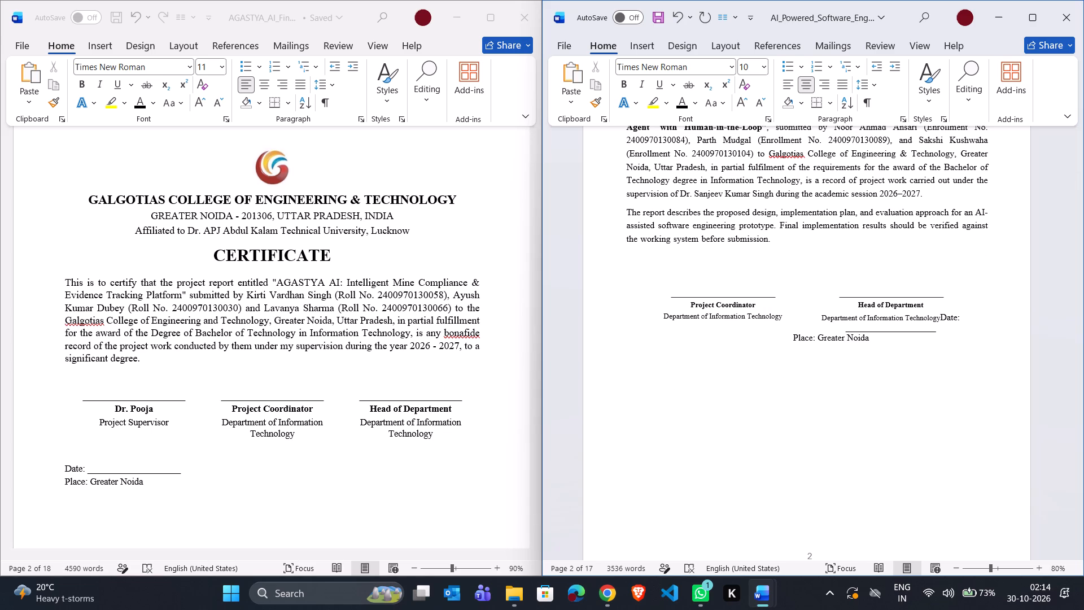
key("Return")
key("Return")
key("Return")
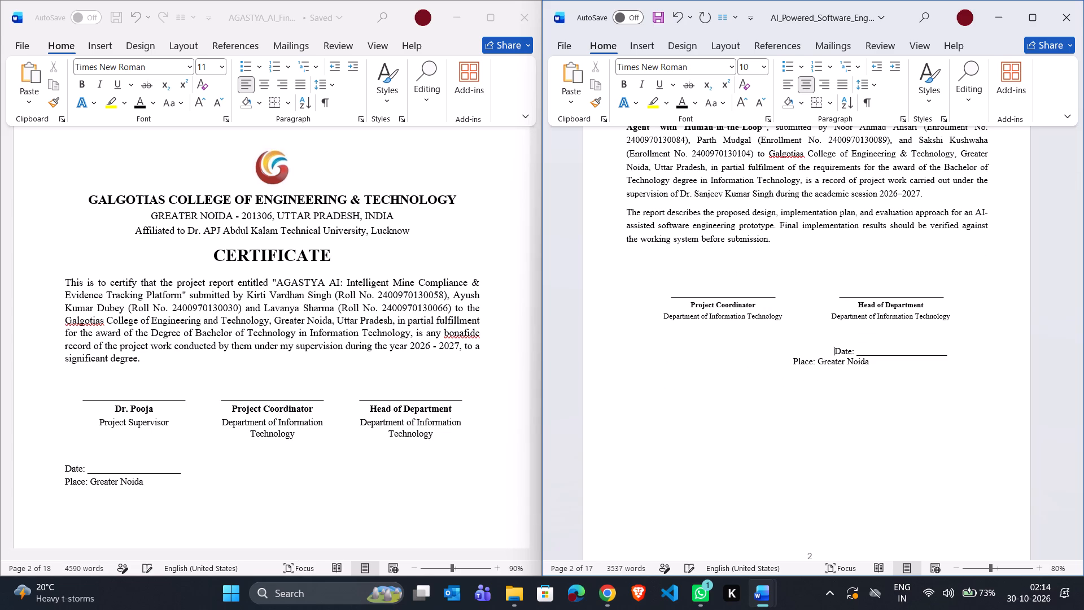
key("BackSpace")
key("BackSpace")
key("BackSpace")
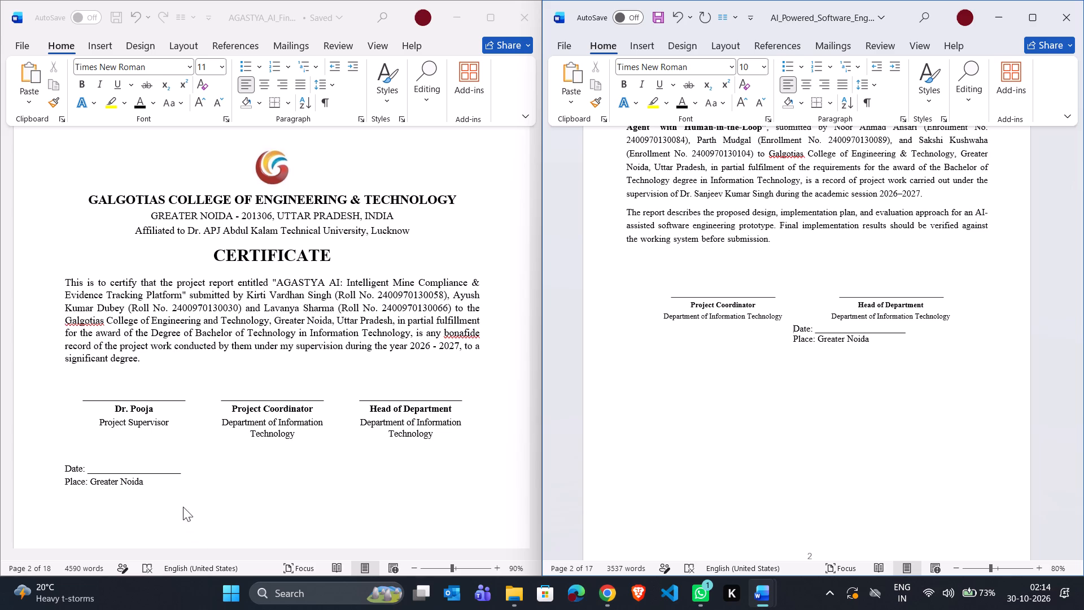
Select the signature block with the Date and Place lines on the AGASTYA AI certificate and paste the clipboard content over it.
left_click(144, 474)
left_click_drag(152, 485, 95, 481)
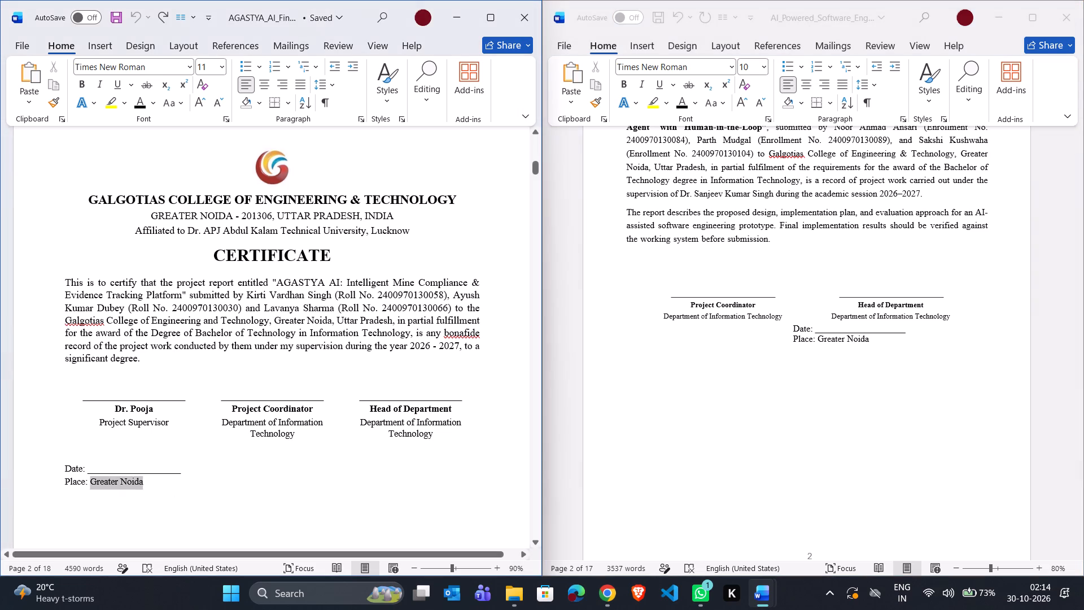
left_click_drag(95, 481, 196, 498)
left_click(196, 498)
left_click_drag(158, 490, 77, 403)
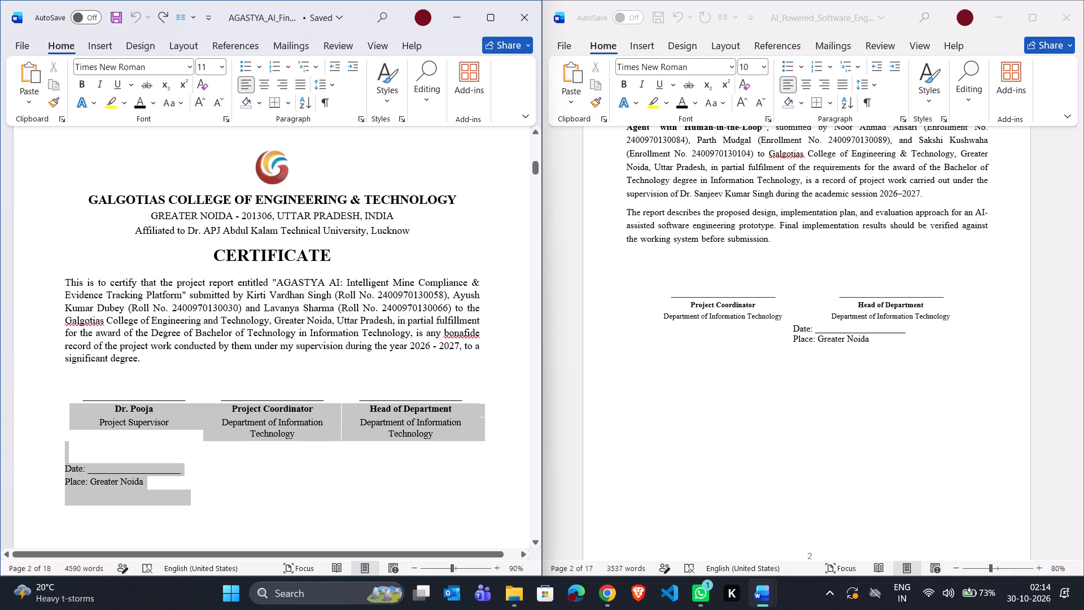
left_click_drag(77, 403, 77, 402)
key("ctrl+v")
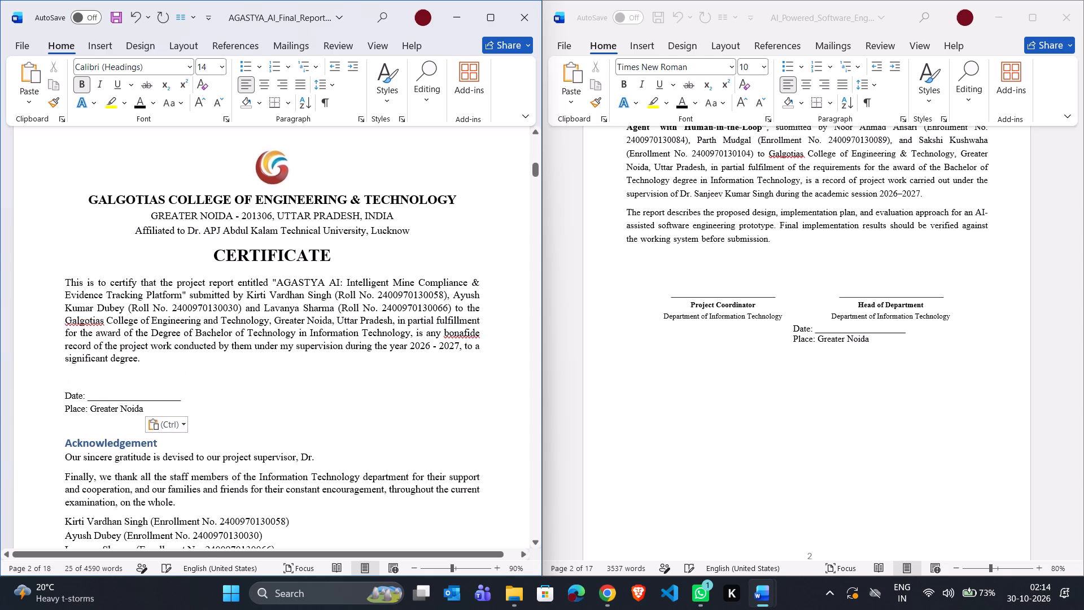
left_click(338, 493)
Insert two blank lines below the closing paragraph of the AI-Powered Software Engineering Agent certificate.
left_click(777, 241)
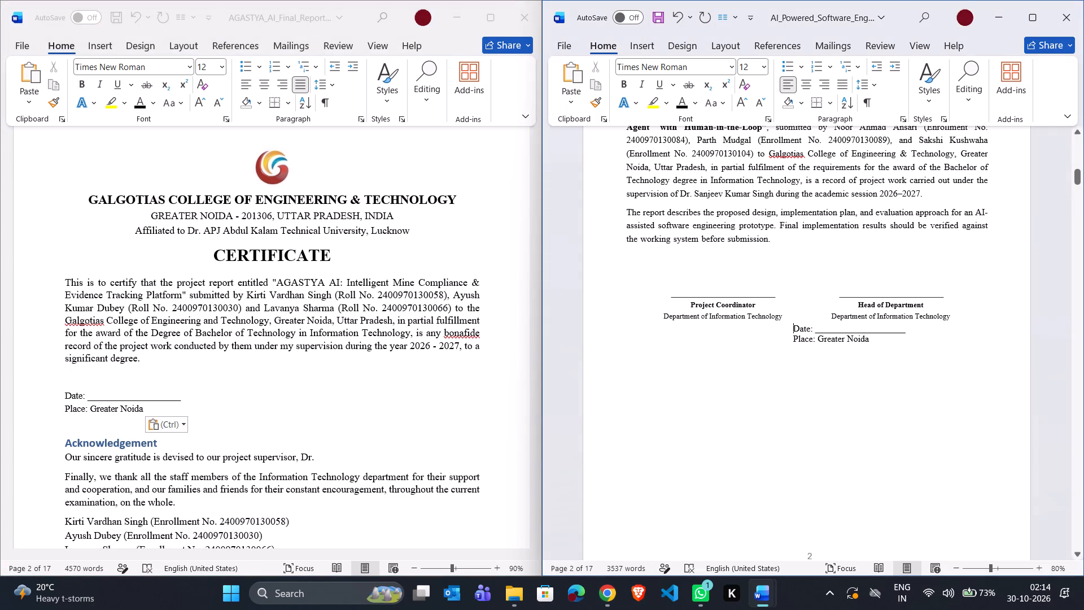
key("Return")
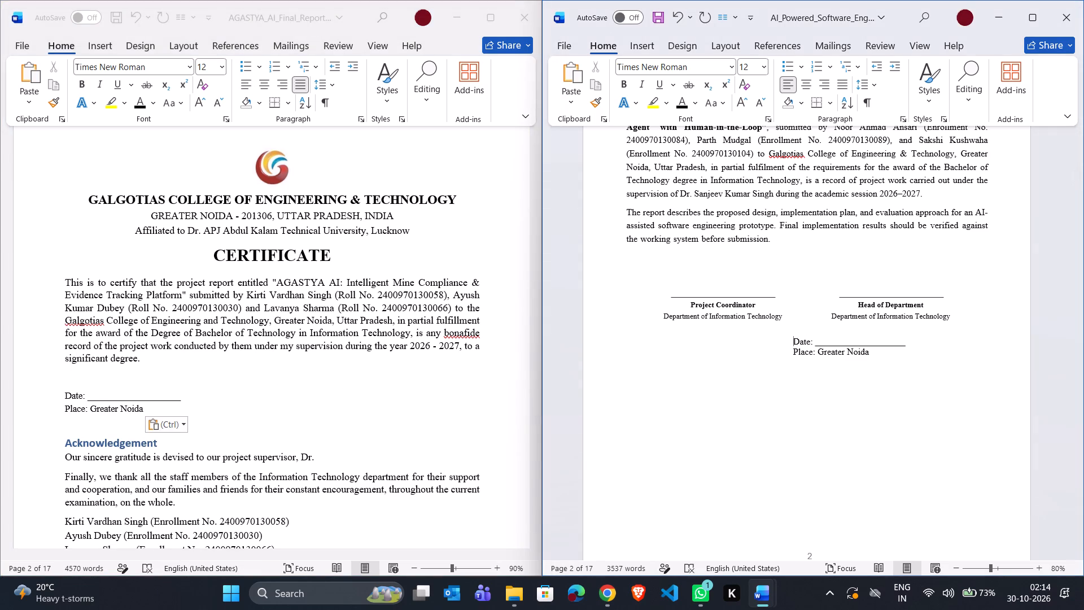
left_click(781, 235)
key("Return")
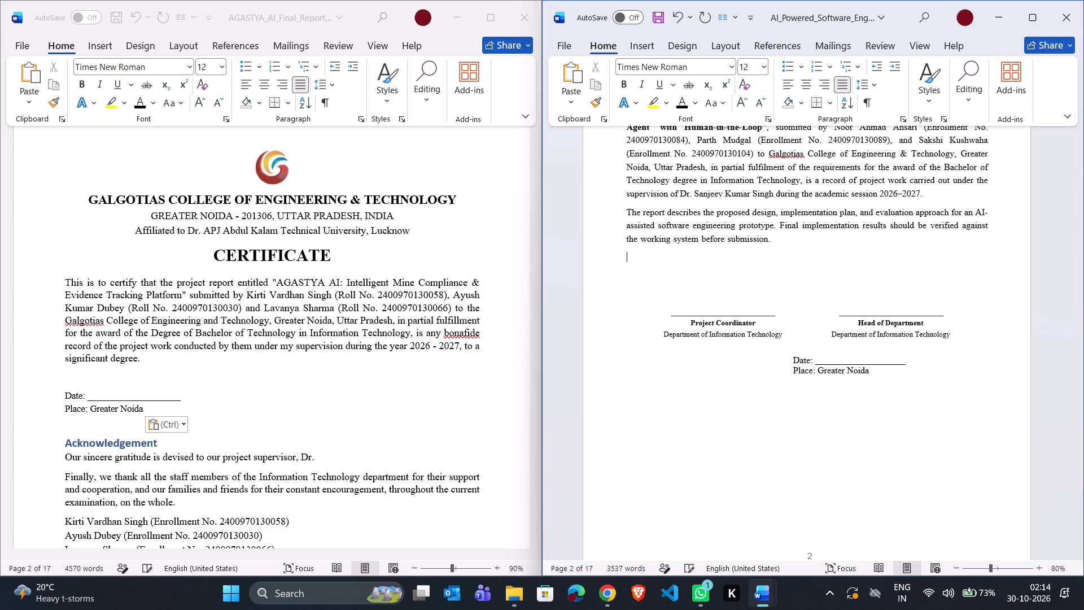
key("Return")
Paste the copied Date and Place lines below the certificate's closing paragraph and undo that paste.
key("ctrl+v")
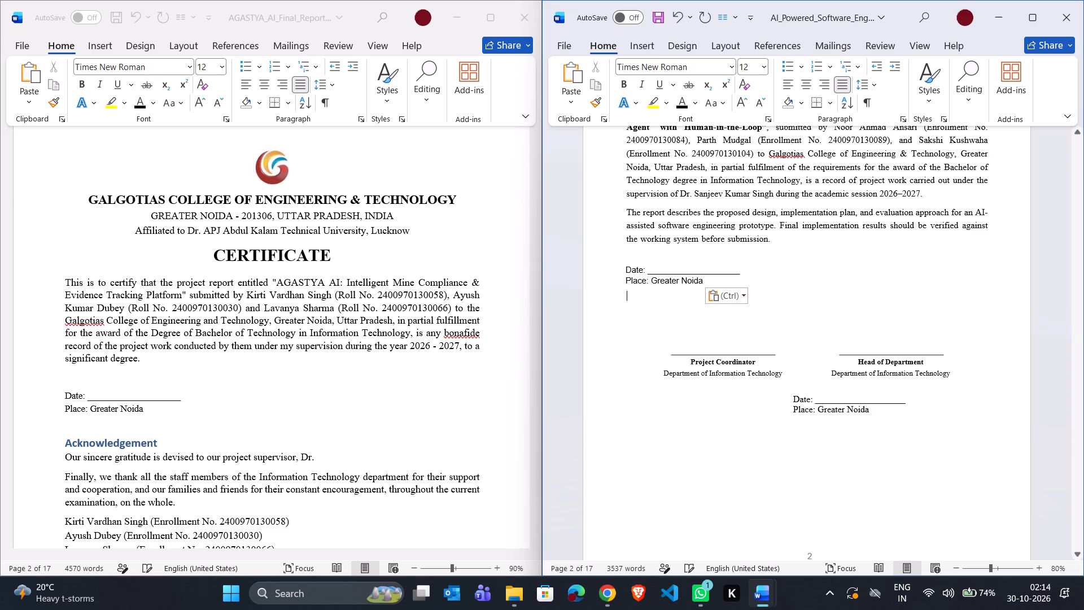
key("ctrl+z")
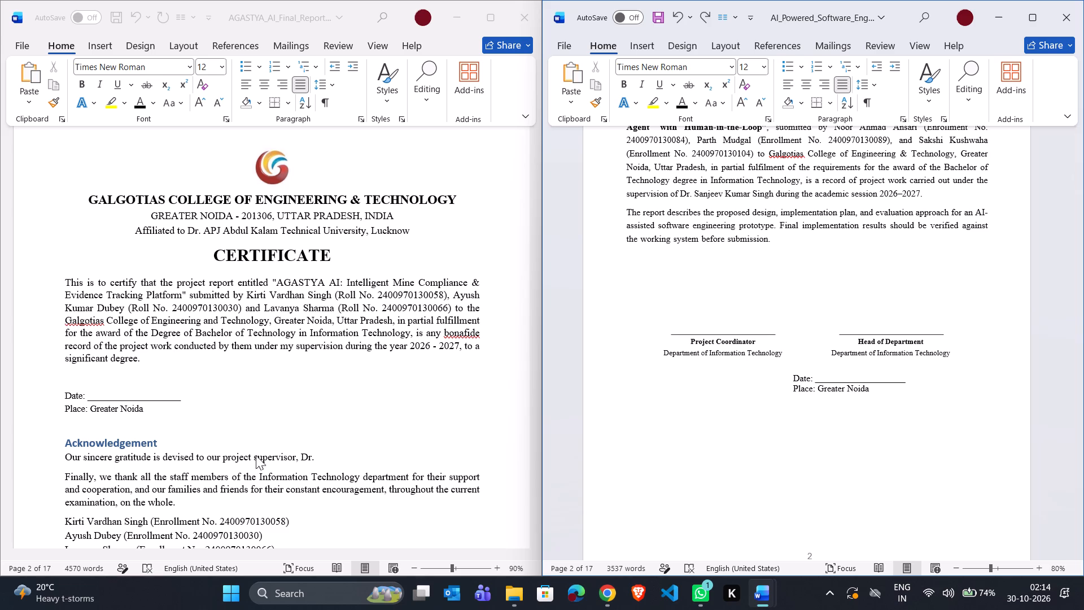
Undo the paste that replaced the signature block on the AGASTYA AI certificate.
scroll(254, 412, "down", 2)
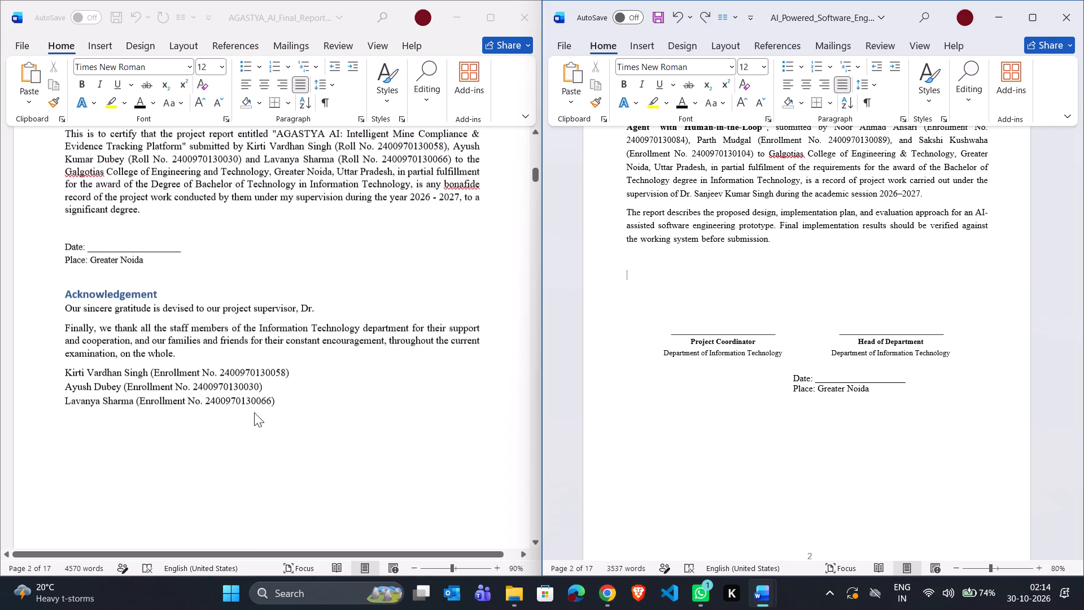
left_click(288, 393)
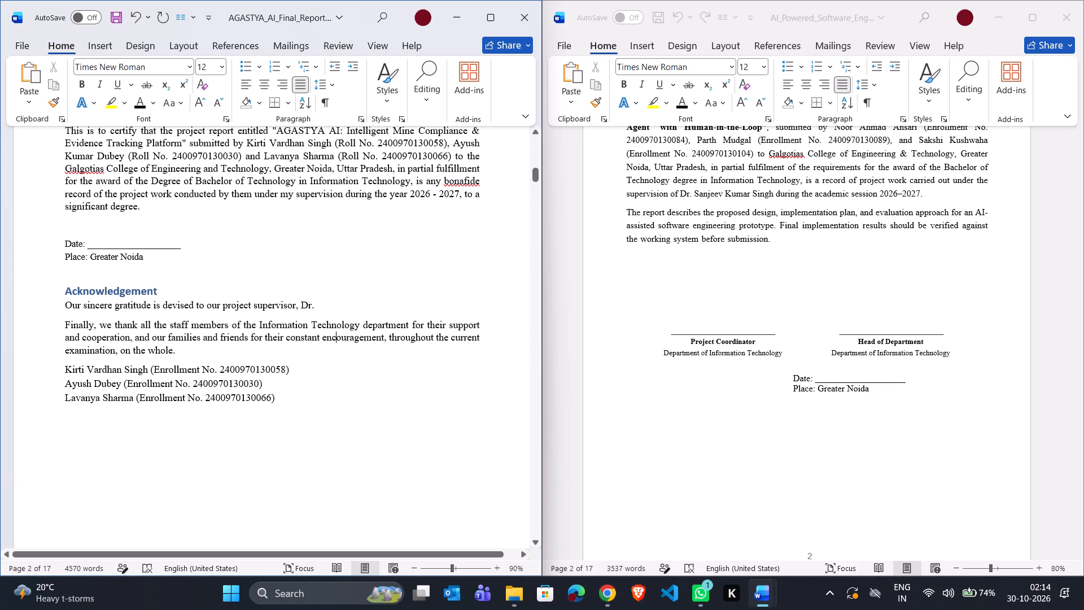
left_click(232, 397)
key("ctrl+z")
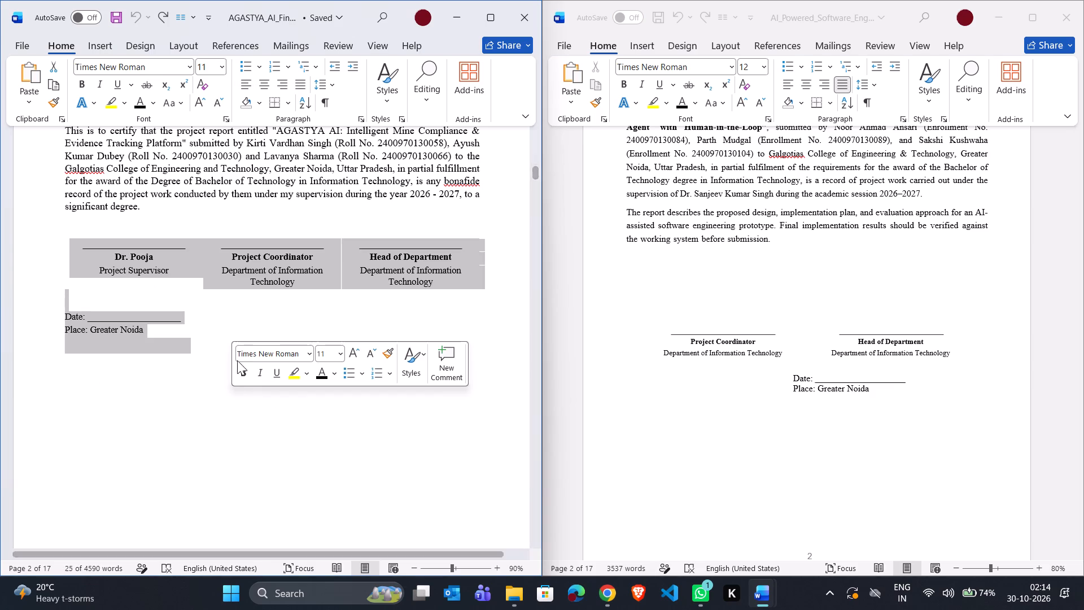
Copy the AGASTYA AI certificate's three-signature block with its Date and Place lines and paste it below the other certificate's closing paragraph.
key("ctrl+c")
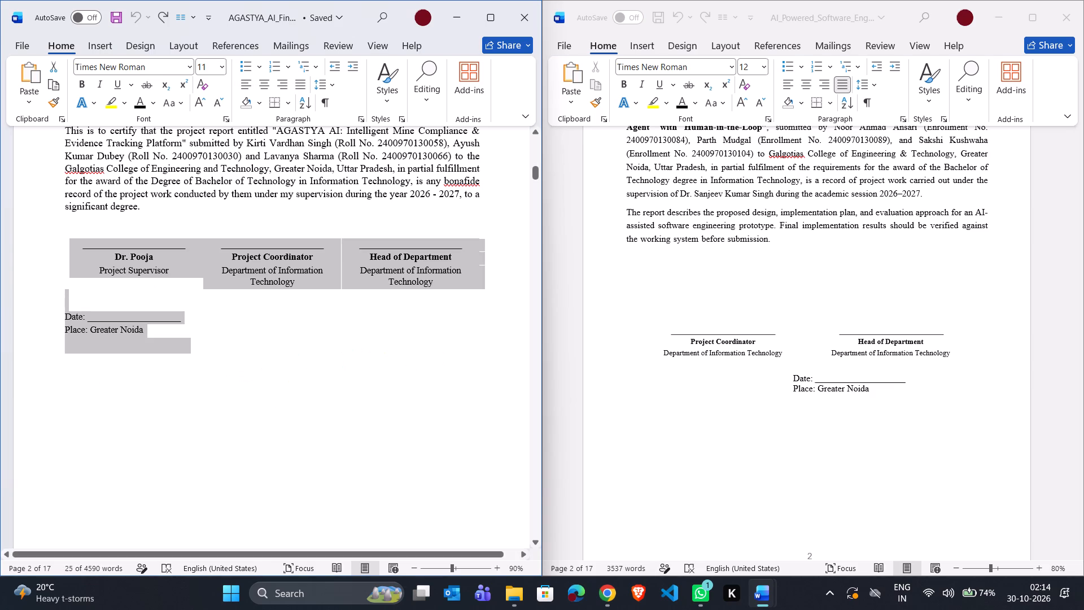
left_click(330, 426)
left_click(796, 236)
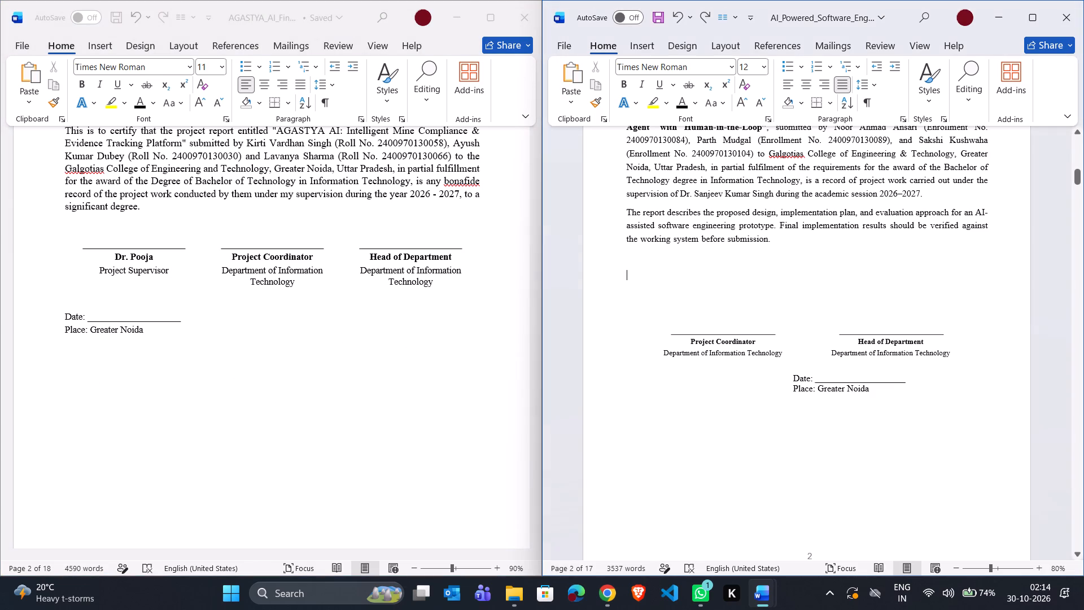
key("ctrl+v")
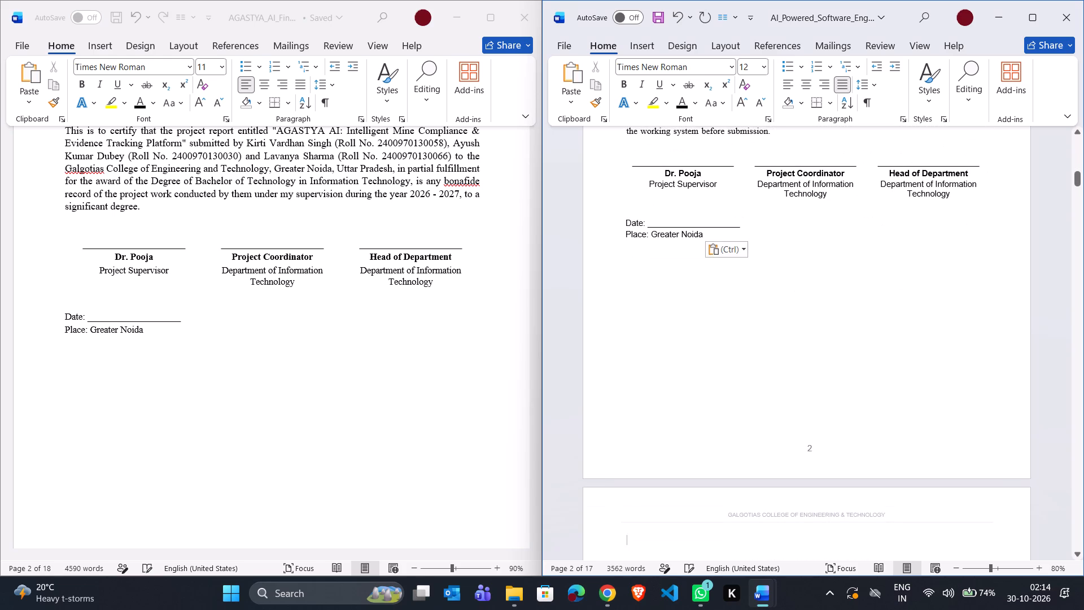
Delete the old two-signature block and its Date and Place lines that follow the newly pasted block.
scroll(732, 322, "down", 1)
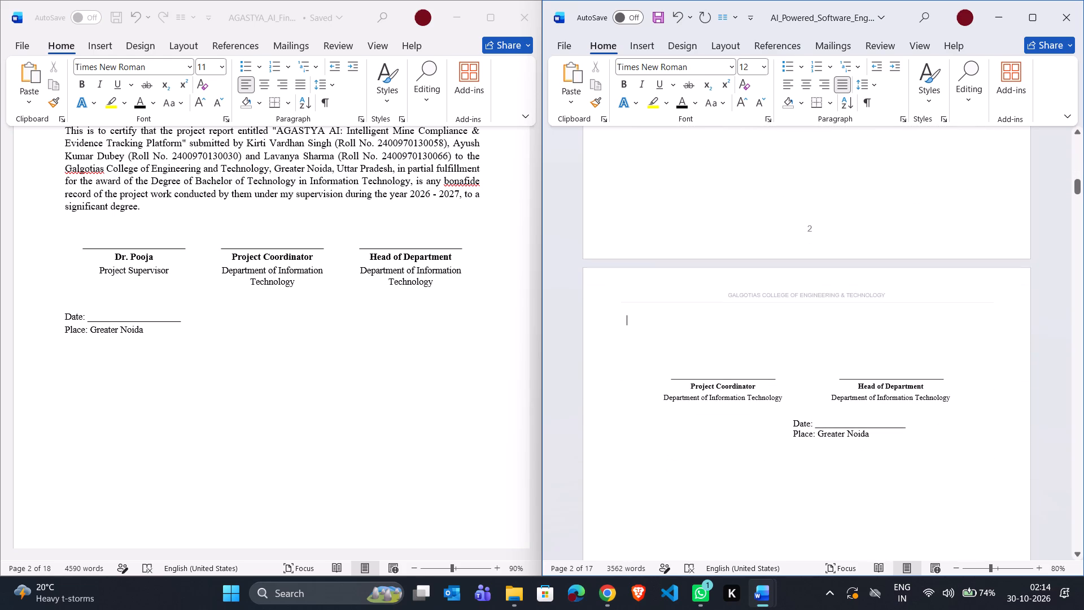
left_click_drag(898, 442, 692, 373)
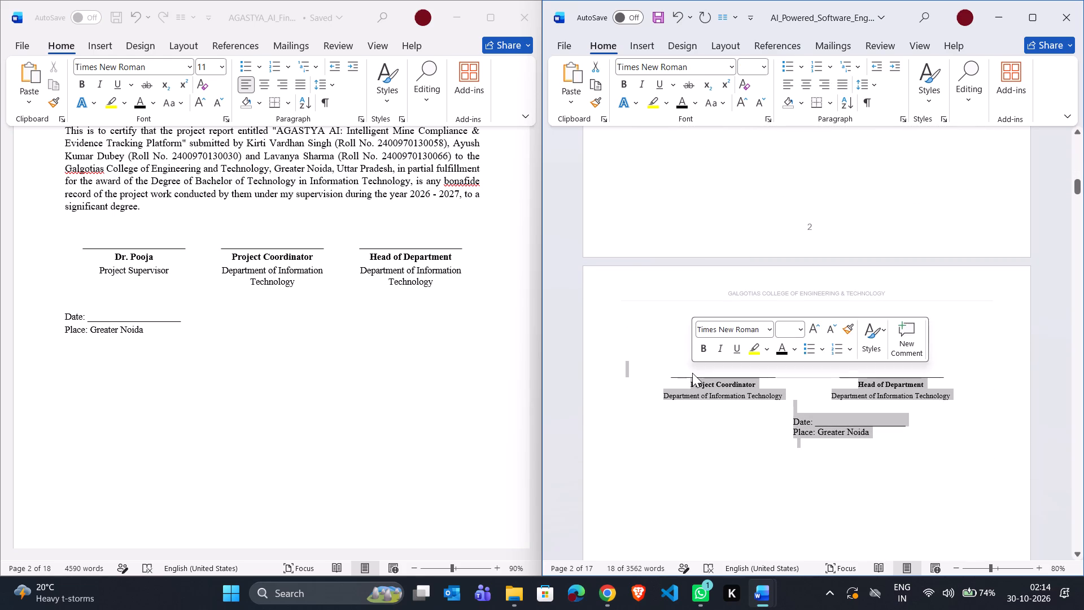
key("BackSpace")
Remove the leftover blank page and all blank lines above the "ACKNOWLEDGEMENT" heading so it starts its page, left-aligned.
scroll(692, 373, "down", 1)
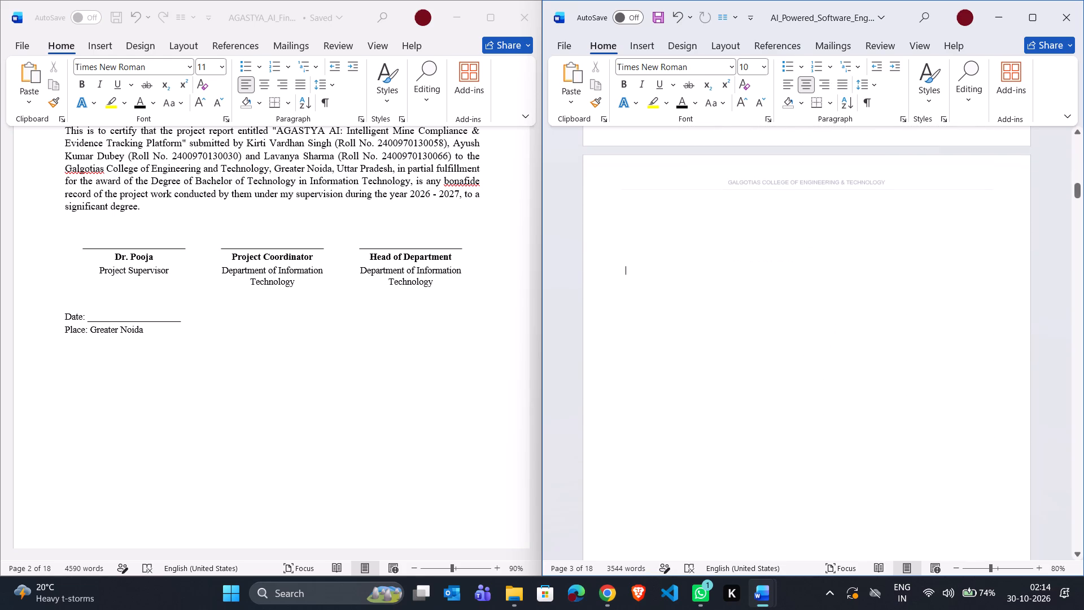
key("Delete")
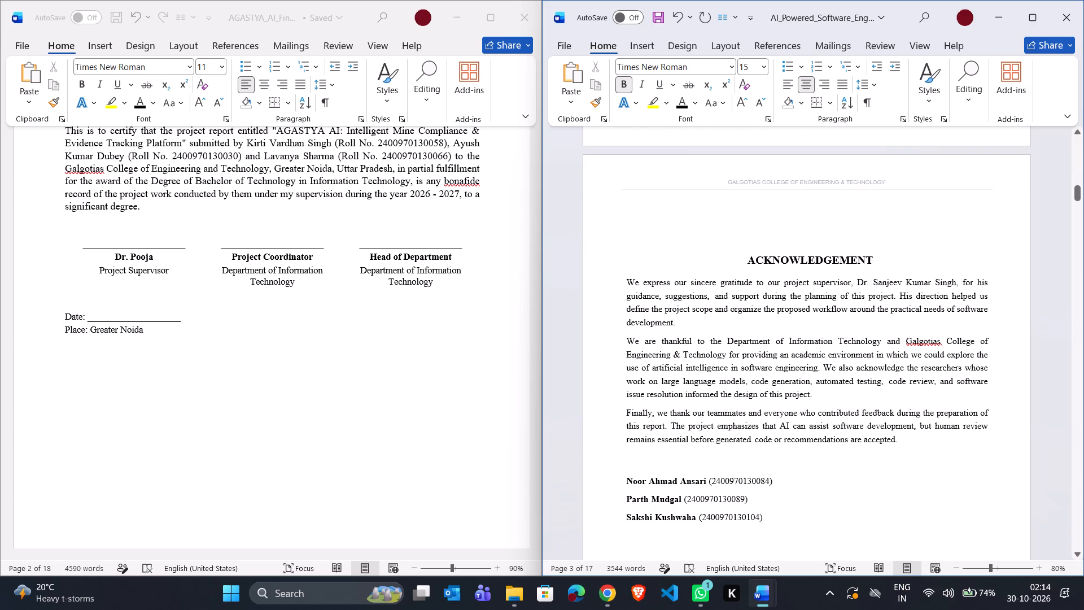
key("BackSpace")
key("BackSpace")
key("BackSpace")
key("BackSpace")
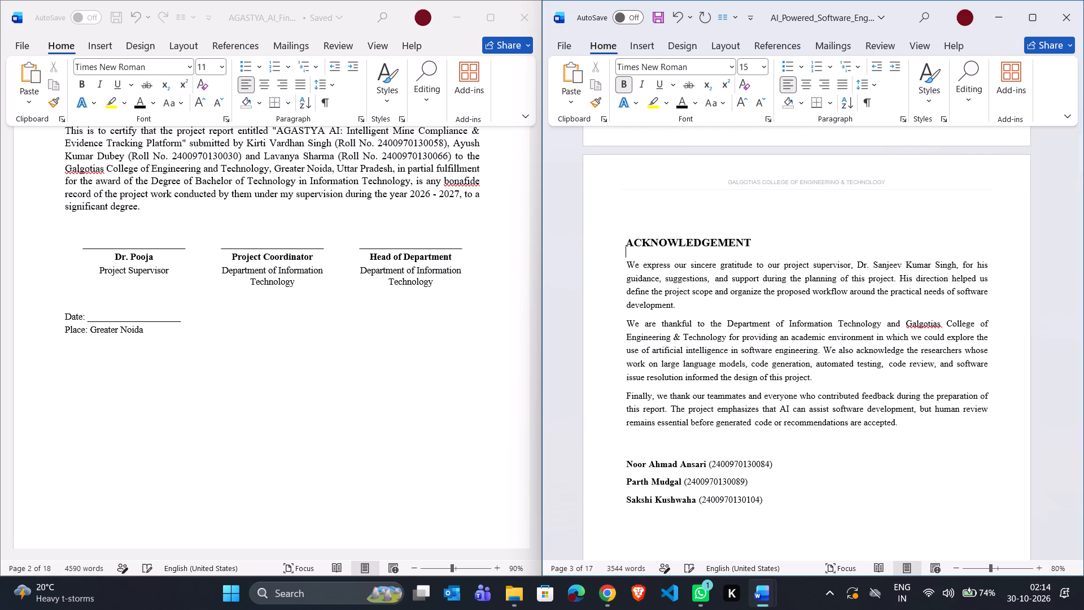
key("BackSpace")
key("BackSpace")
key("BackSpace")
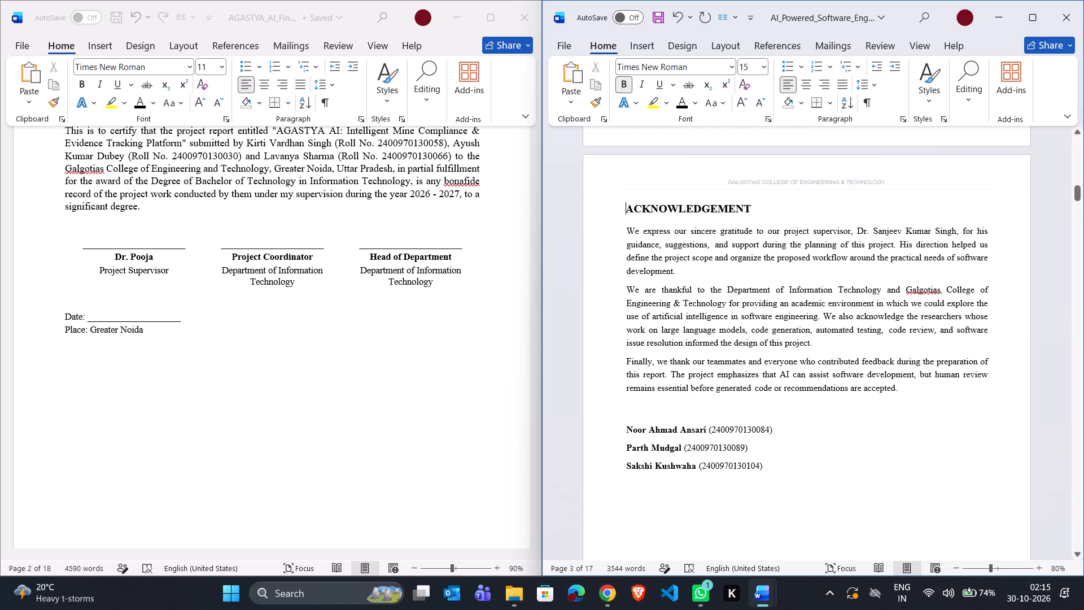
Centre the "ACKNOWLEDGEMENT" heading in the AI-Powered Software Engineering Agent report.
left_click(808, 83)
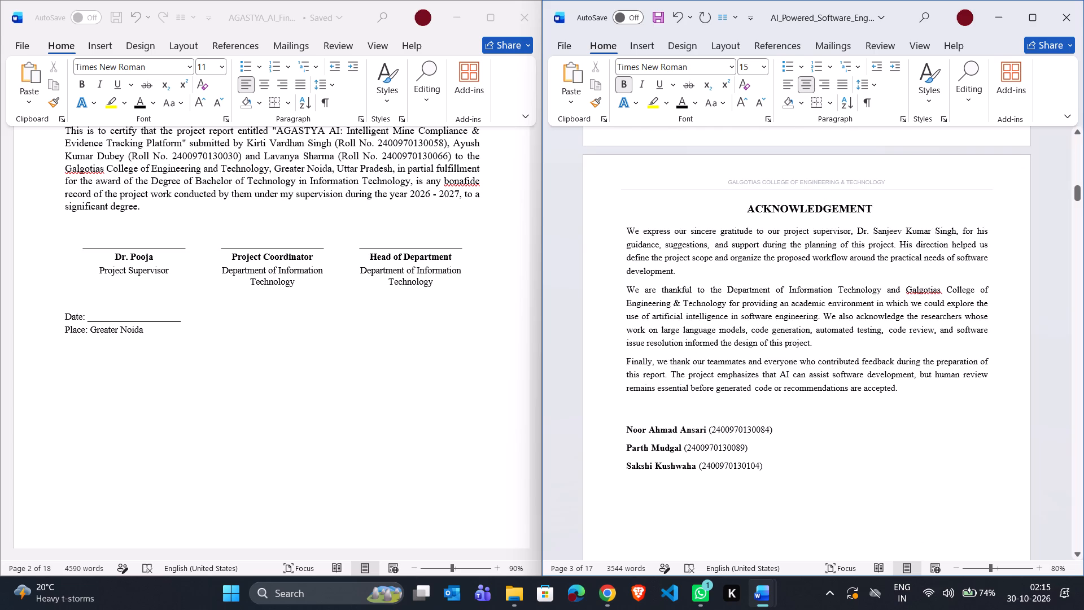
left_click(820, 435)
Review the AGASTYA AI report's certificate, acknowledgement and abstract pages, including the styling of the Abstract page, as the reference for the front matter.
scroll(679, 429, "up", 2)
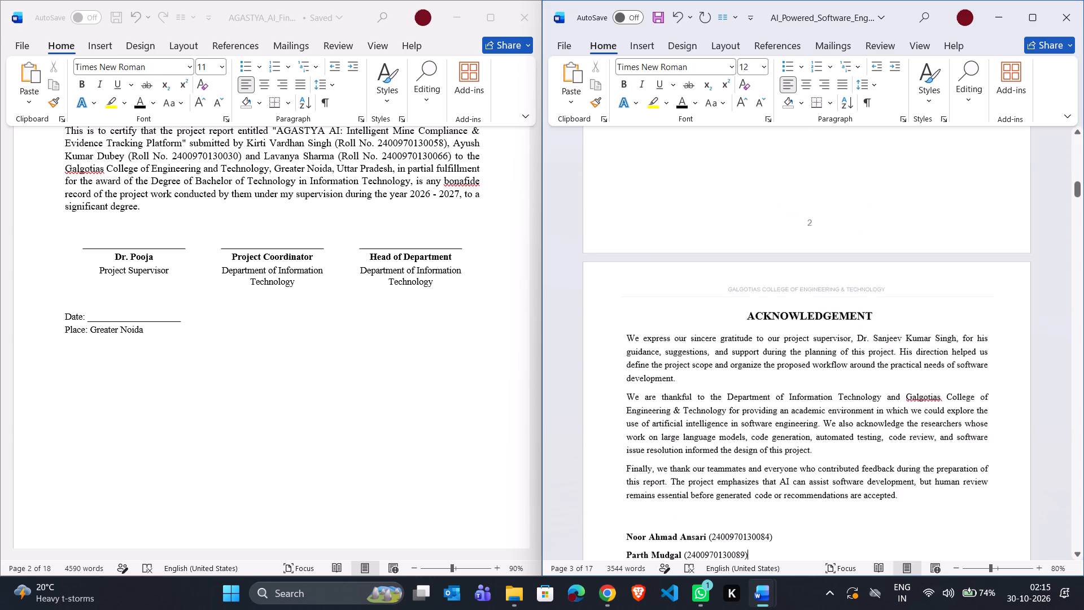
scroll(679, 429, "up", 1)
scroll(388, 415, "down", 3)
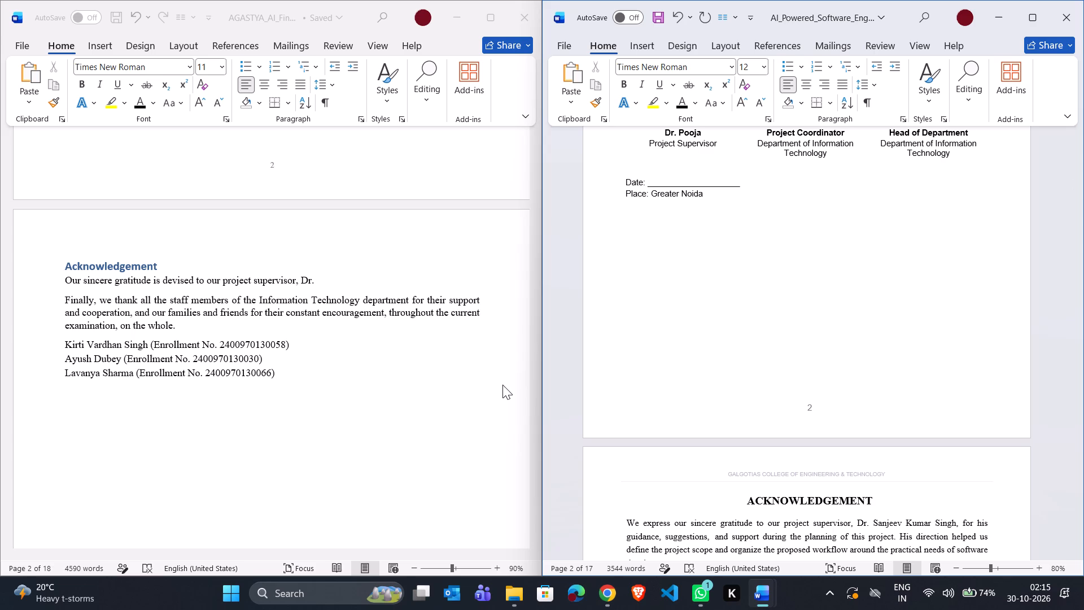
scroll(502, 385, "up", 3)
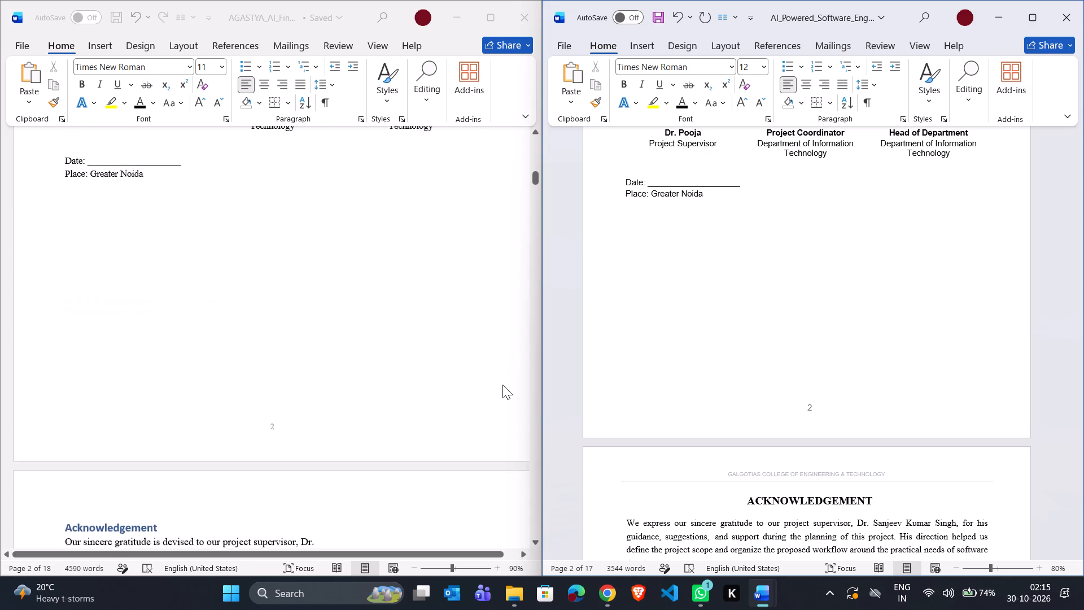
scroll(502, 385, "down", 1)
scroll(502, 385, "up", 1)
scroll(502, 385, "down", 1)
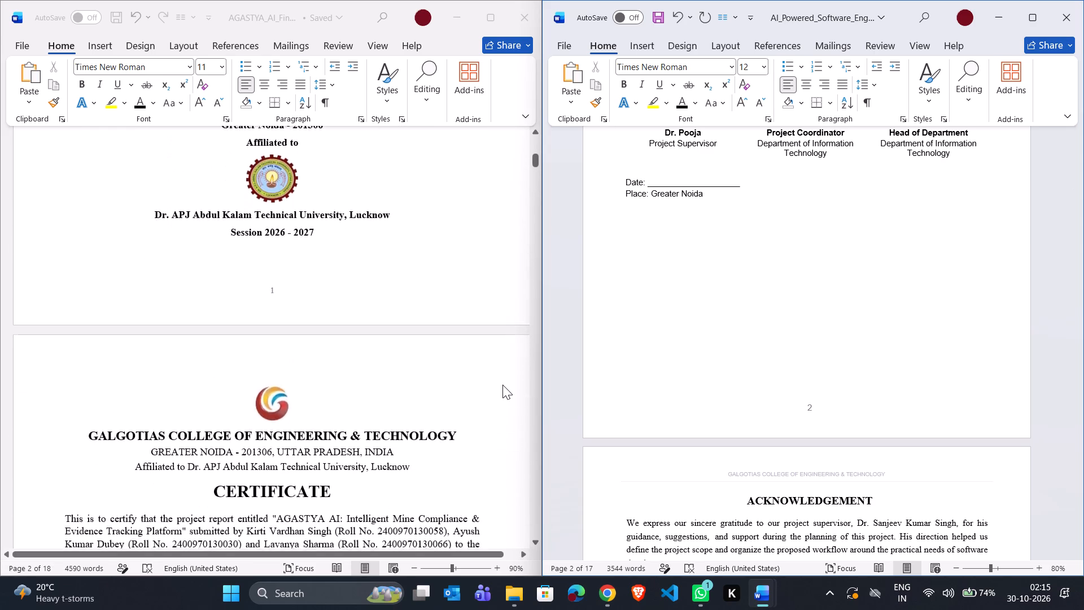
scroll(502, 385, "down", 2)
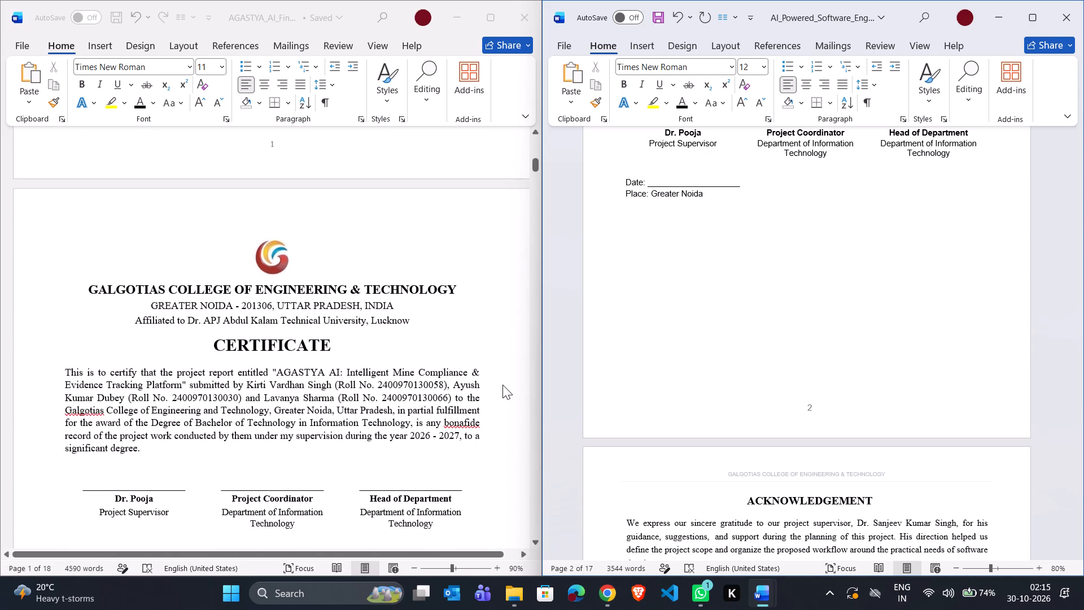
scroll(502, 385, "down", 1)
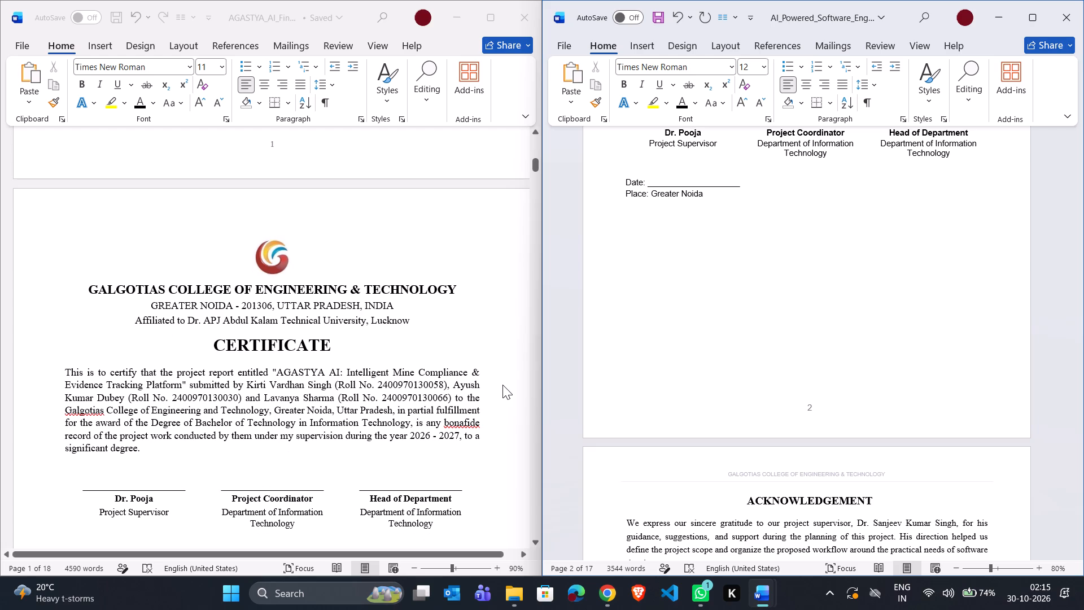
scroll(502, 385, "down", 2)
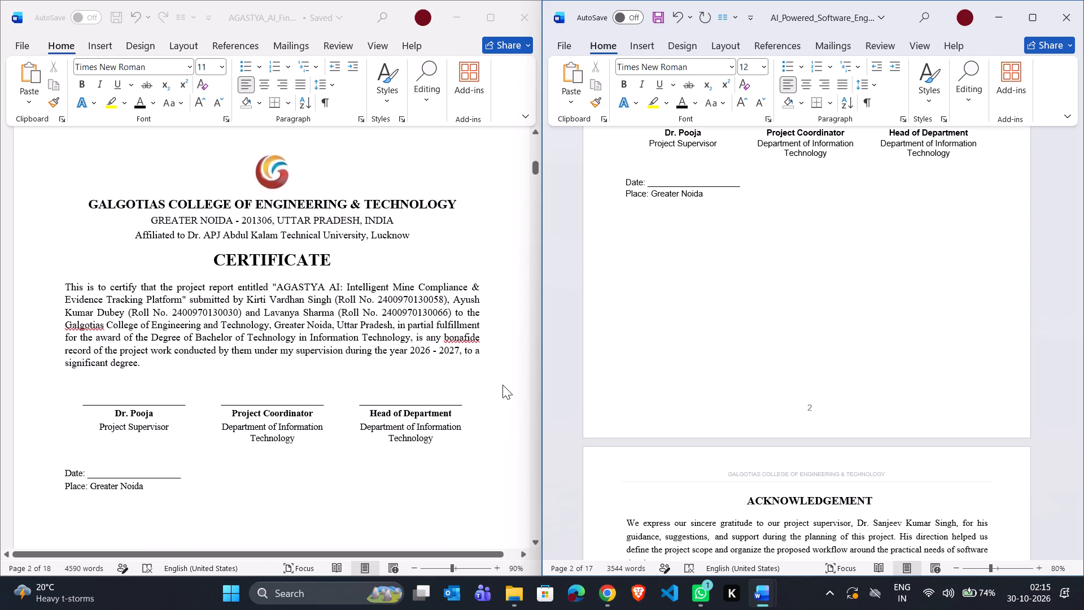
scroll(502, 385, "down", 1)
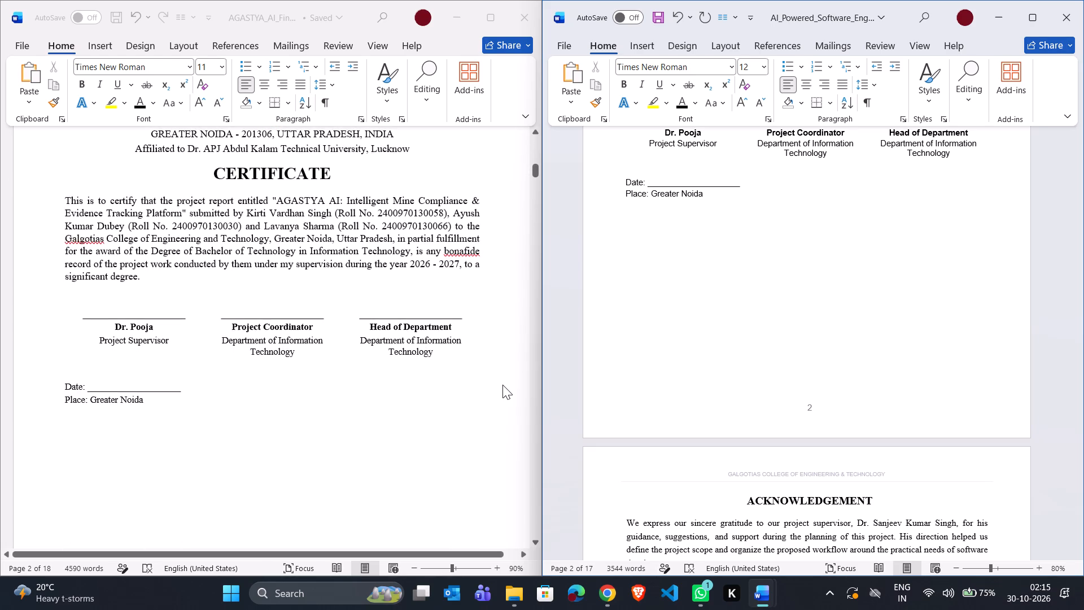
scroll(502, 385, "down", 3)
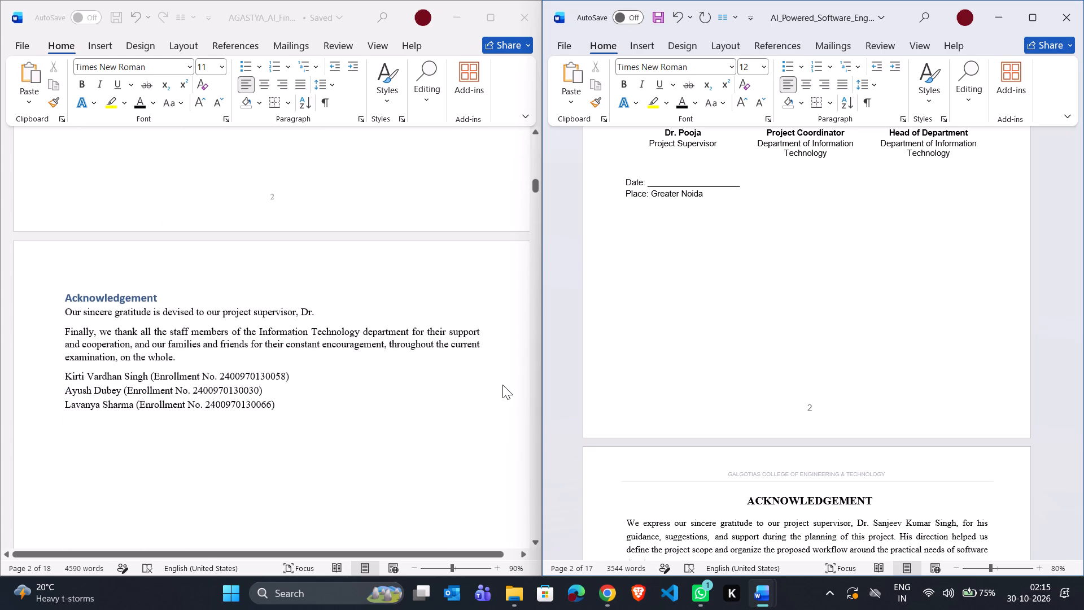
scroll(502, 385, "down", 3)
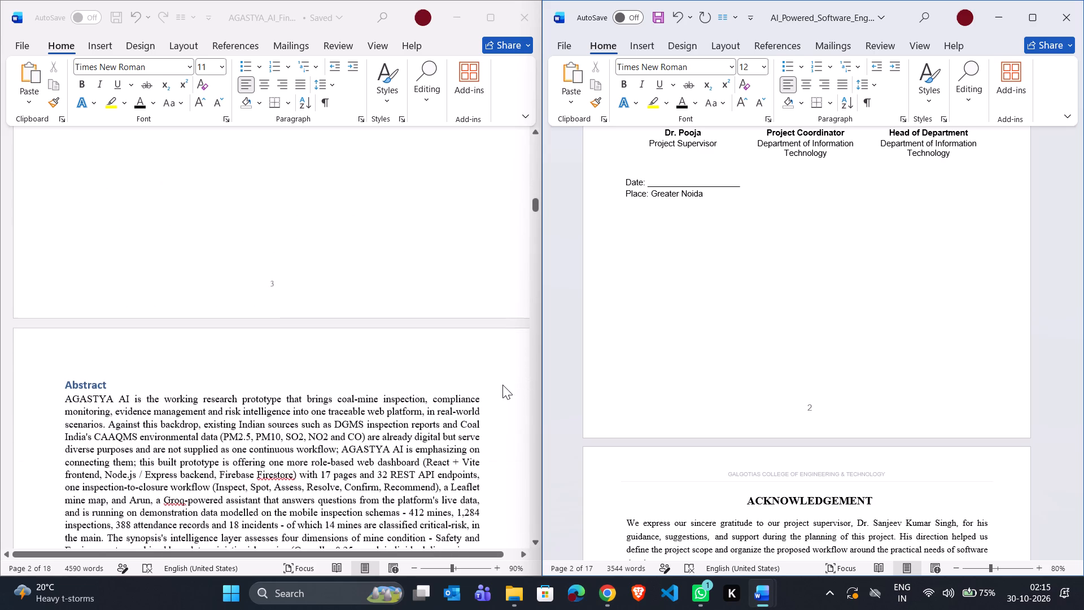
scroll(502, 385, "down", 3)
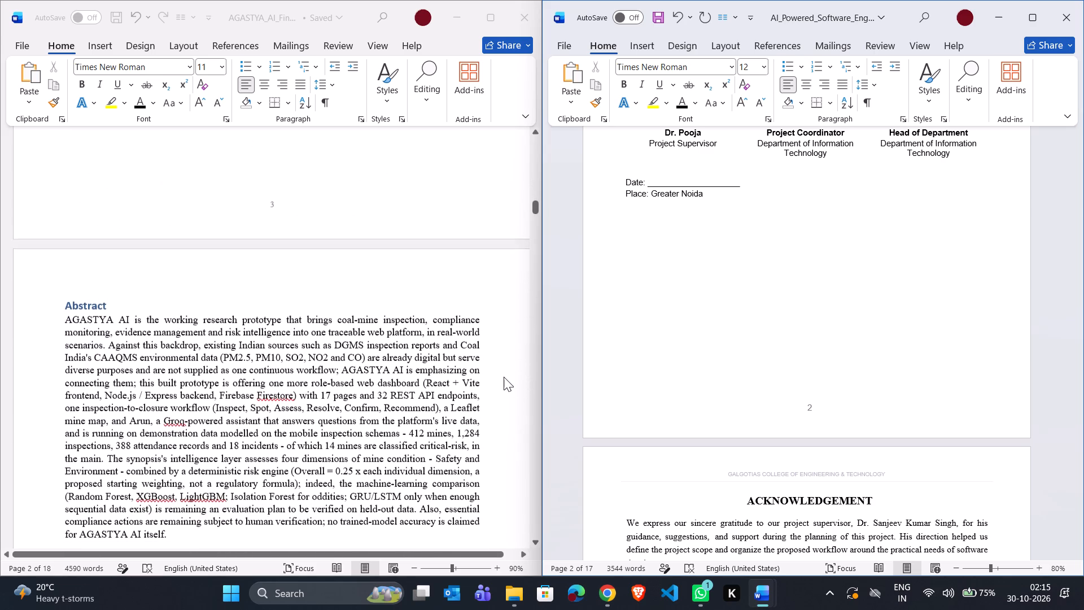
scroll(504, 377, "down", 1)
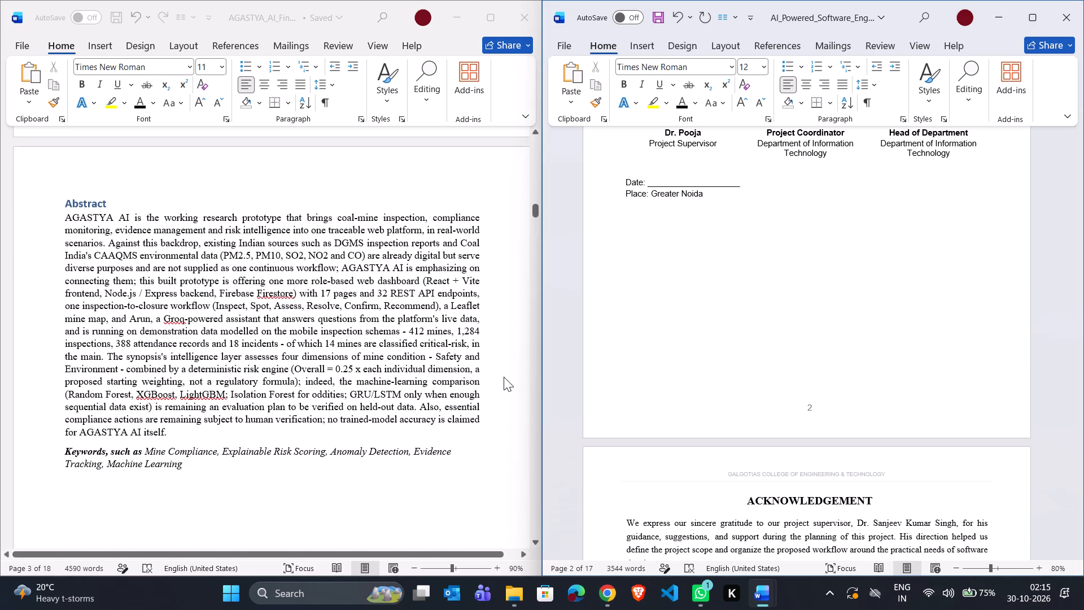
left_click(93, 200)
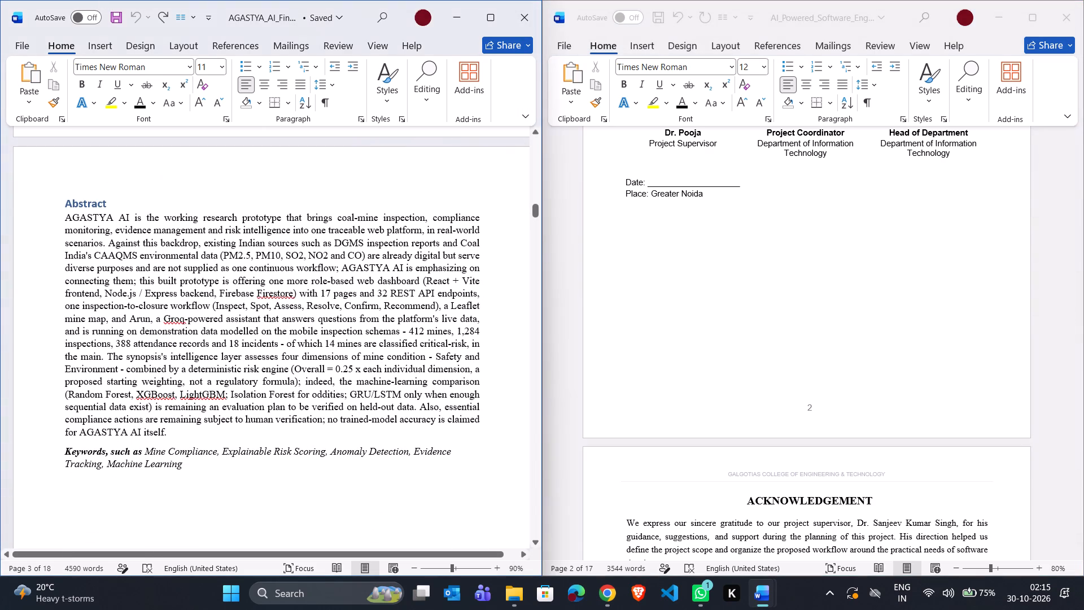
left_click(93, 200)
left_click(124, 245)
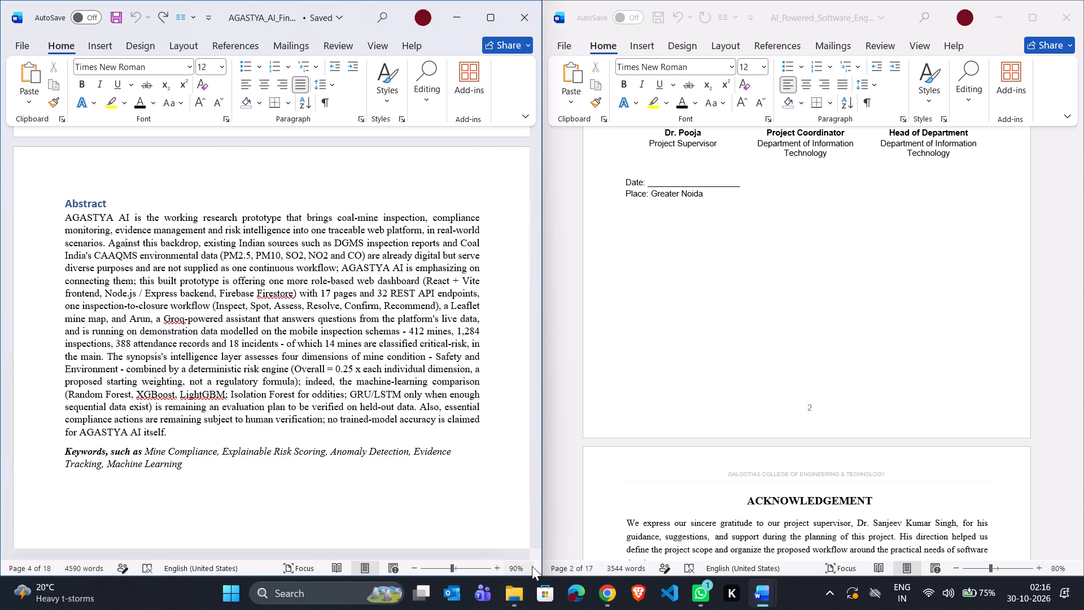
Look through the AI-Powered Software Engineering Agent report's certificate, acknowledgement, list of figures and abstract pages for comparison with the AGASTYA AI report.
scroll(776, 422, "down", 6)
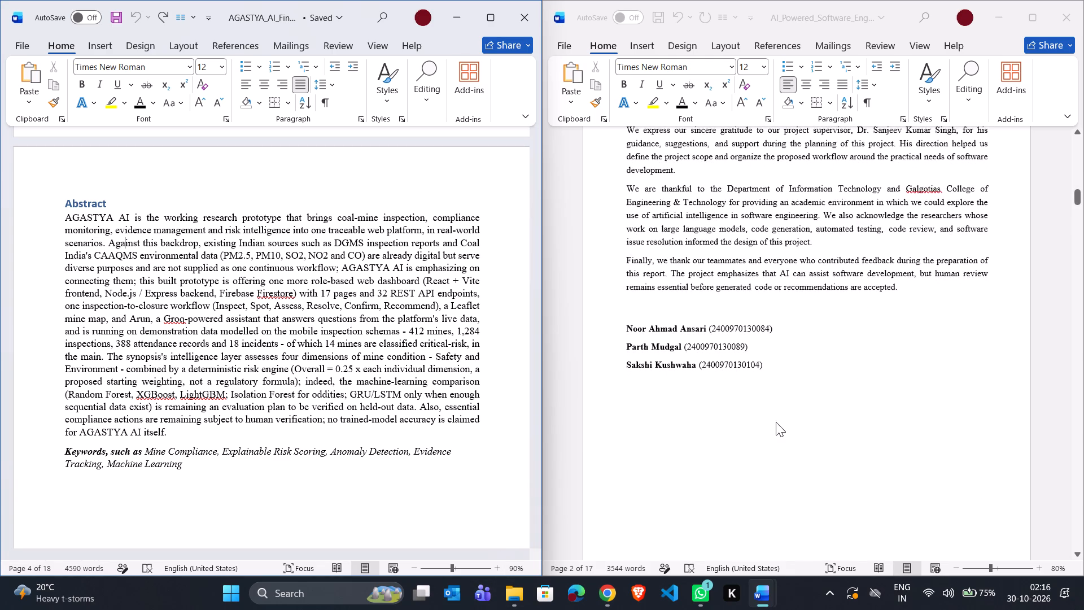
scroll(776, 422, "down", 2)
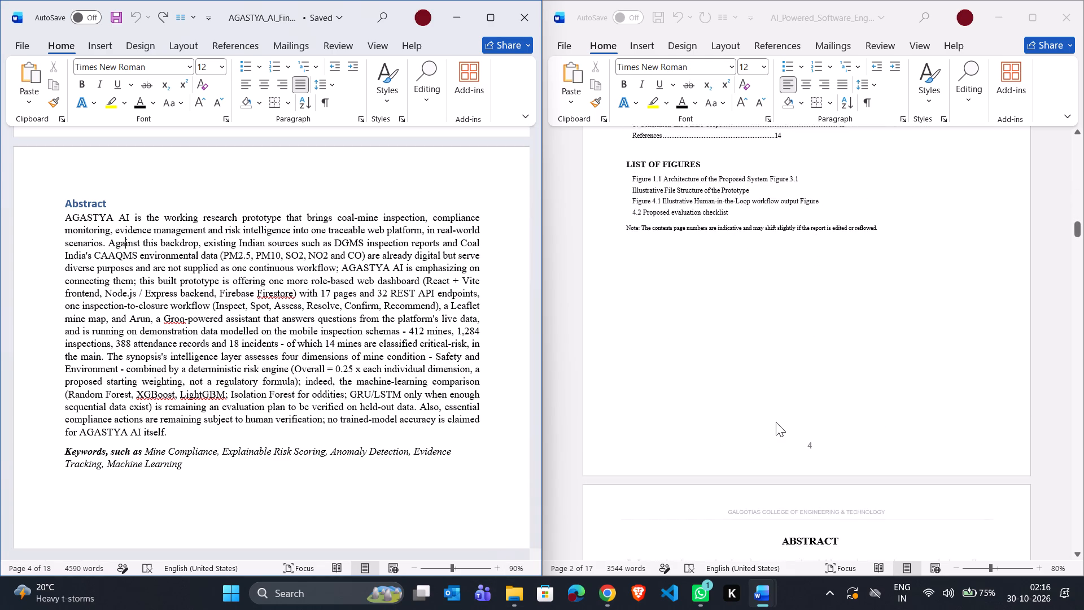
scroll(776, 422, "down", 3)
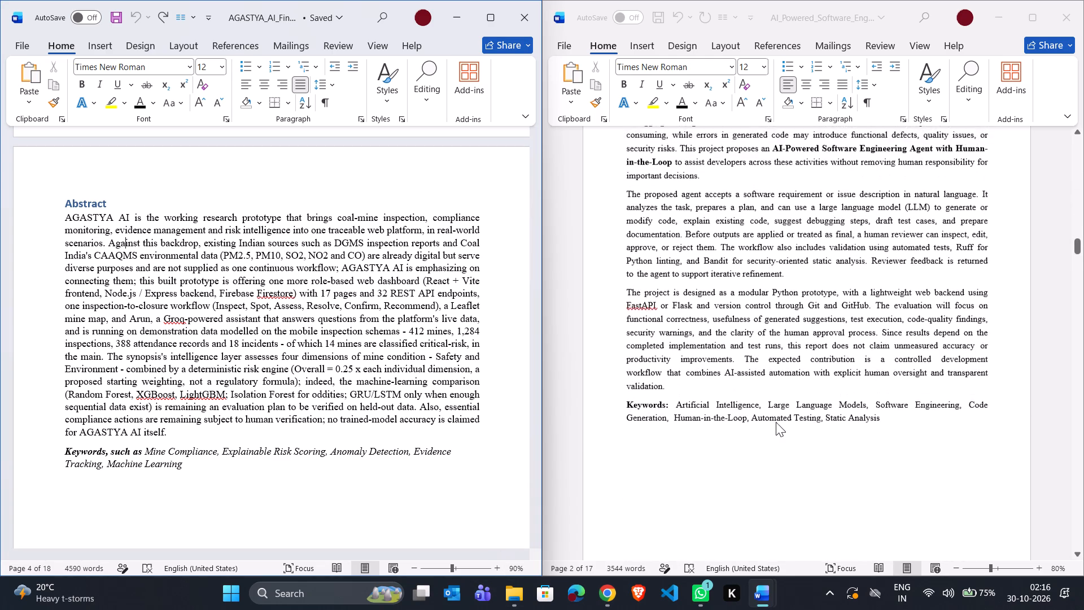
scroll(776, 422, "down", 3)
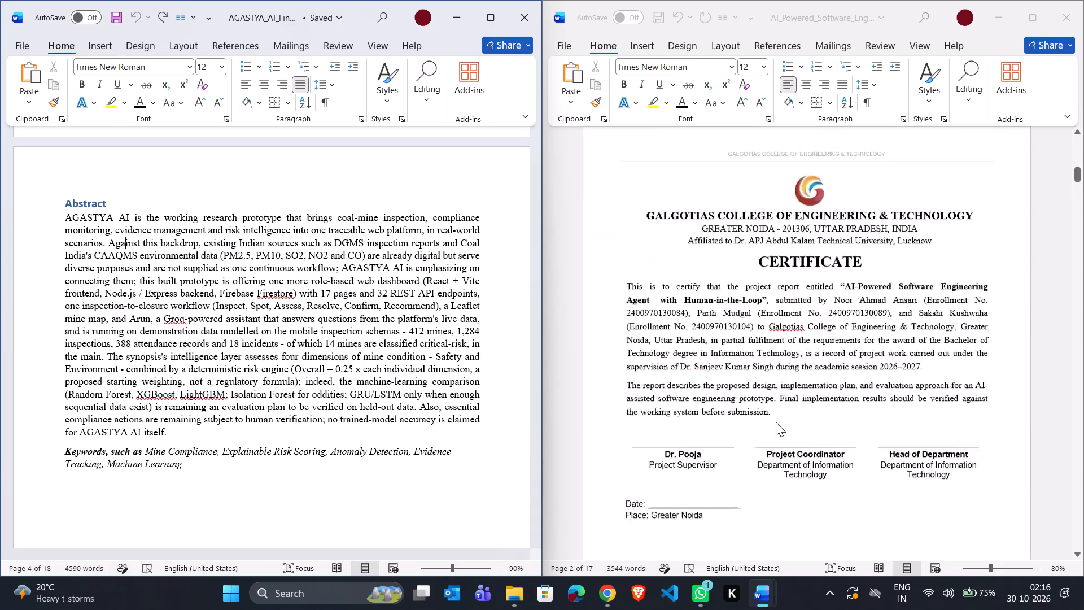
scroll(776, 422, "down", 2)
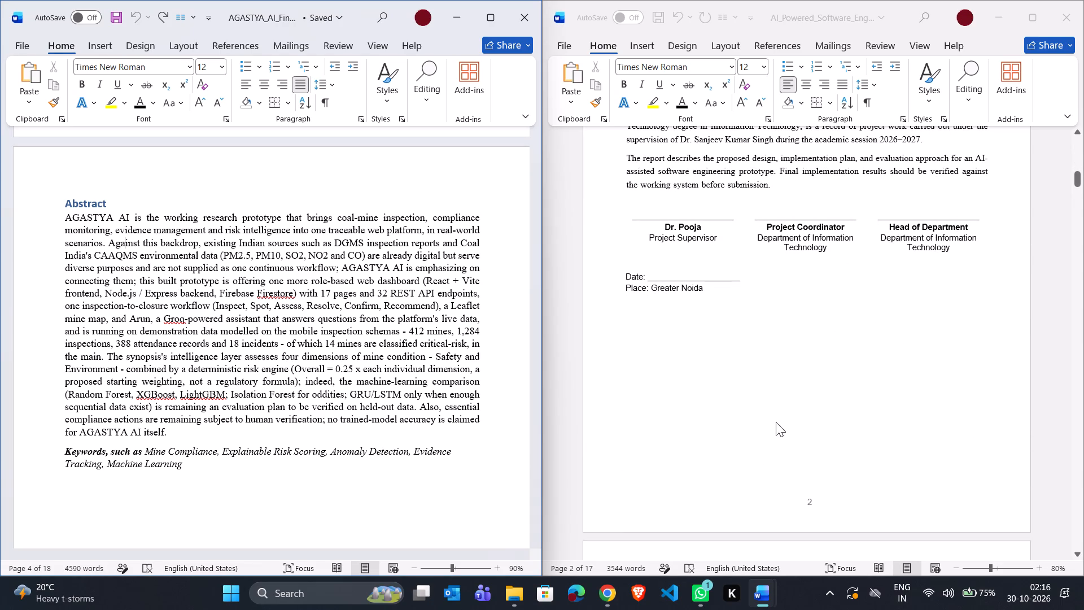
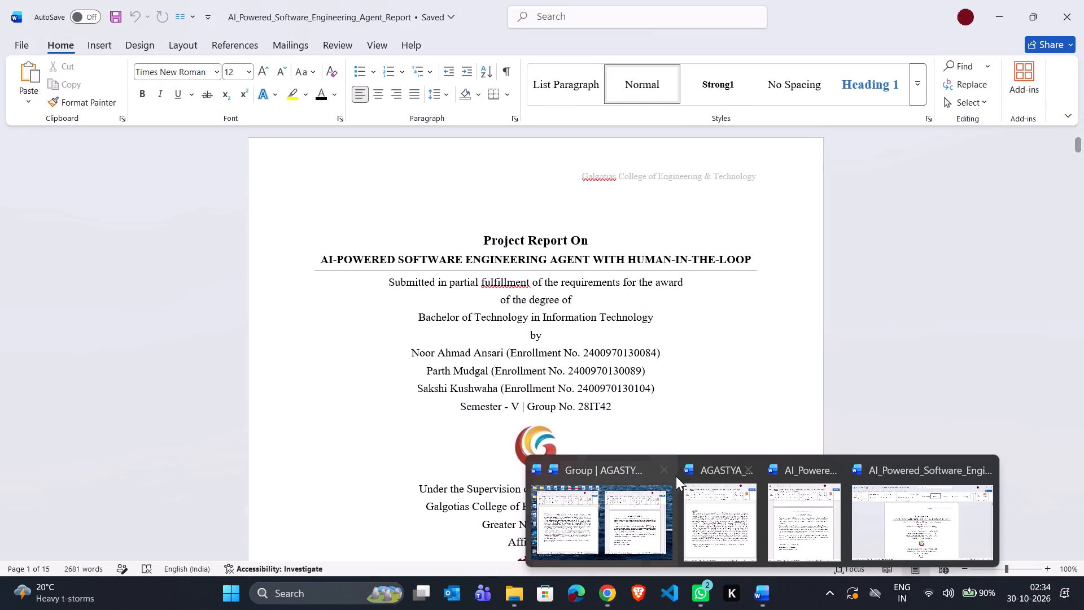
Close the open AGASTYA document.
left_click(669, 473)
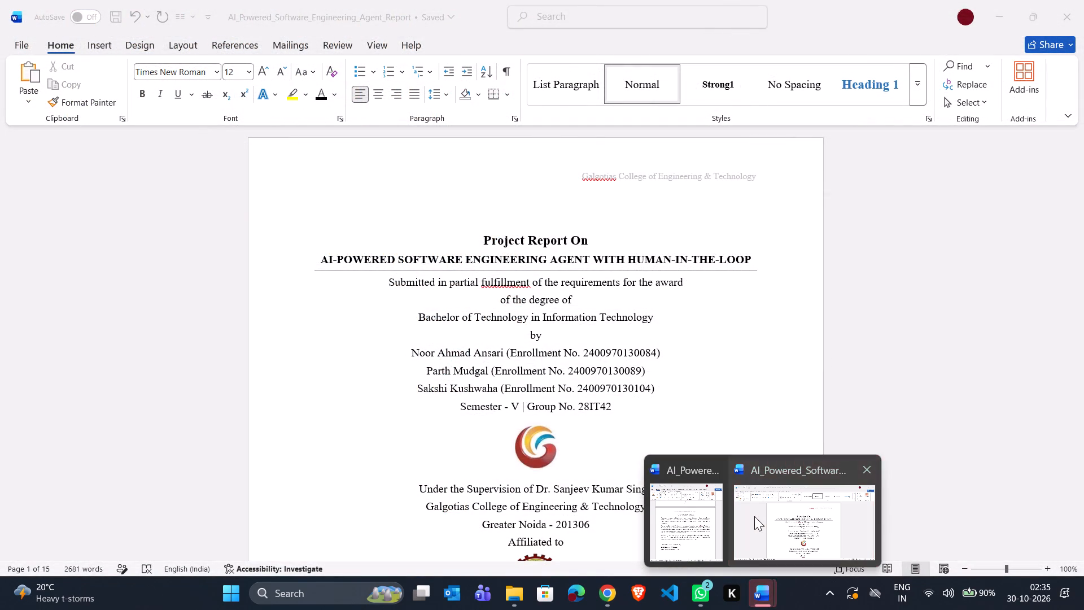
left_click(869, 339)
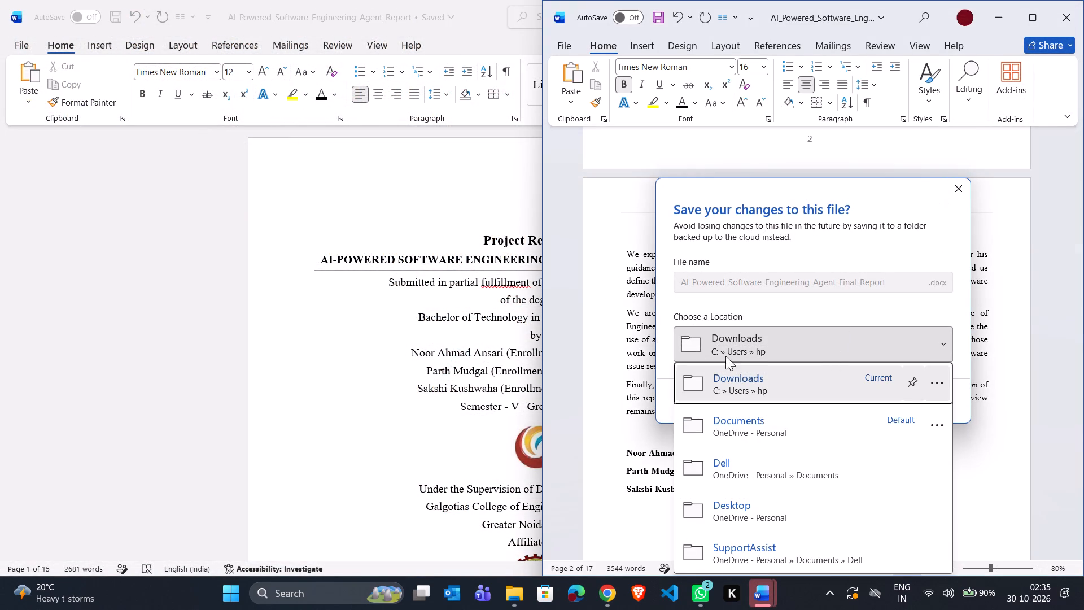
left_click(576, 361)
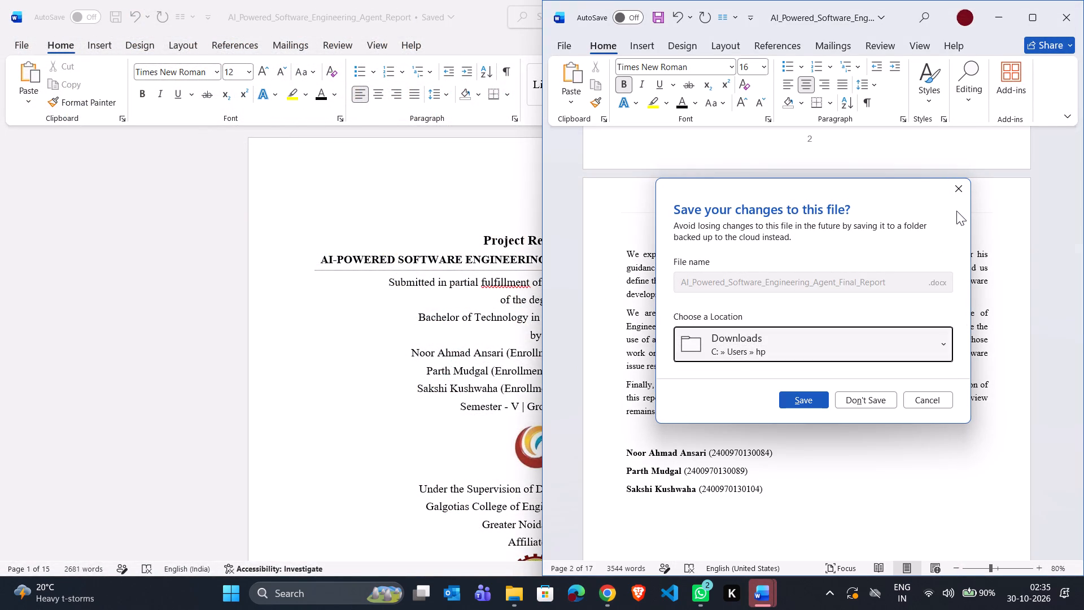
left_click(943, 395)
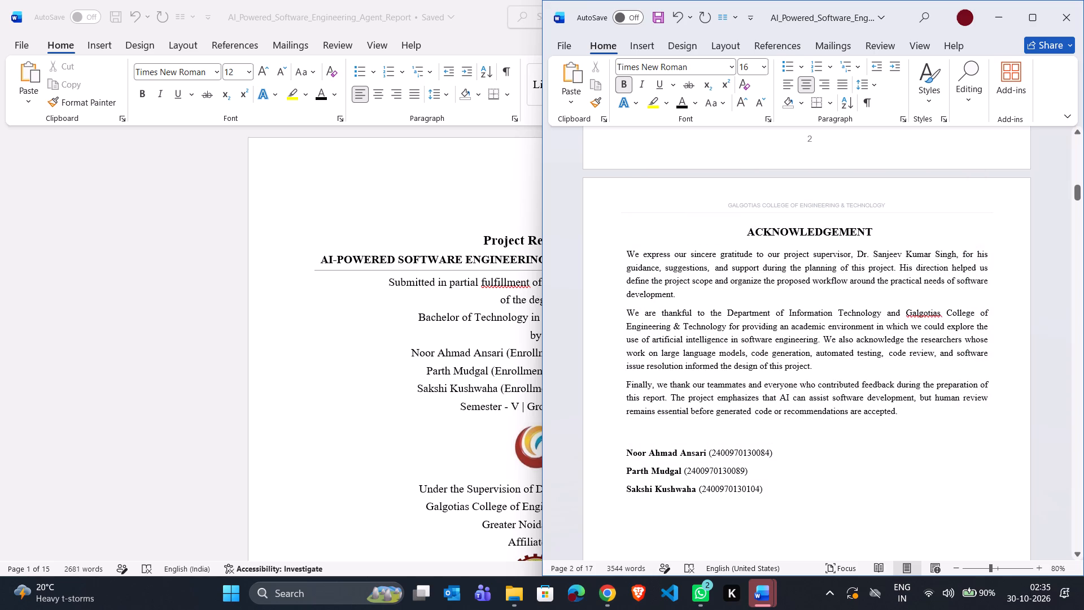
Switch to the newly downloaded AI_Powered_Software_Engineering_Agent_Report document.
left_click(425, 377)
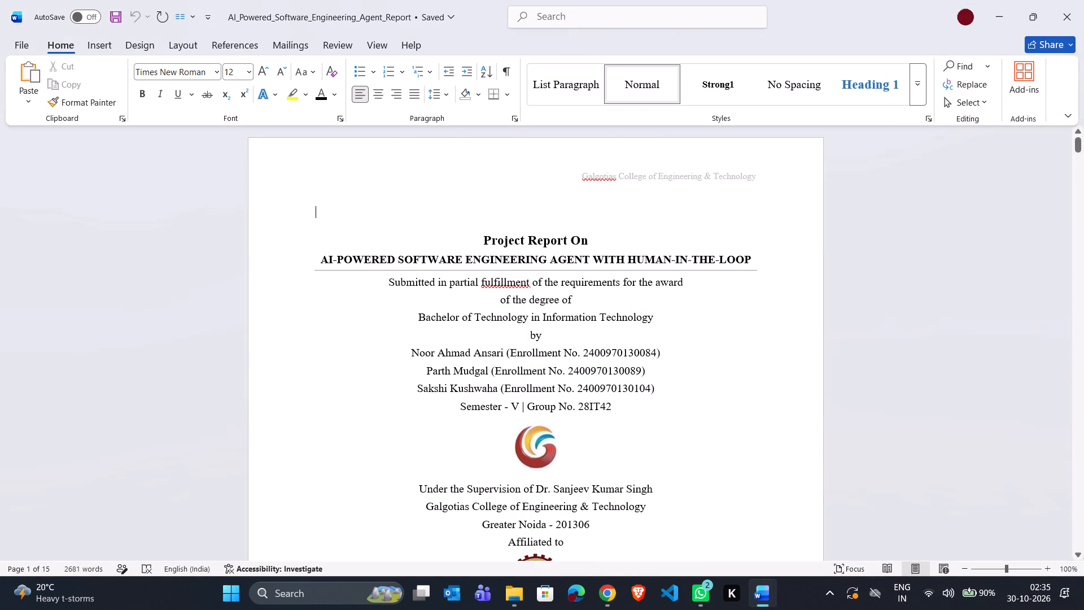
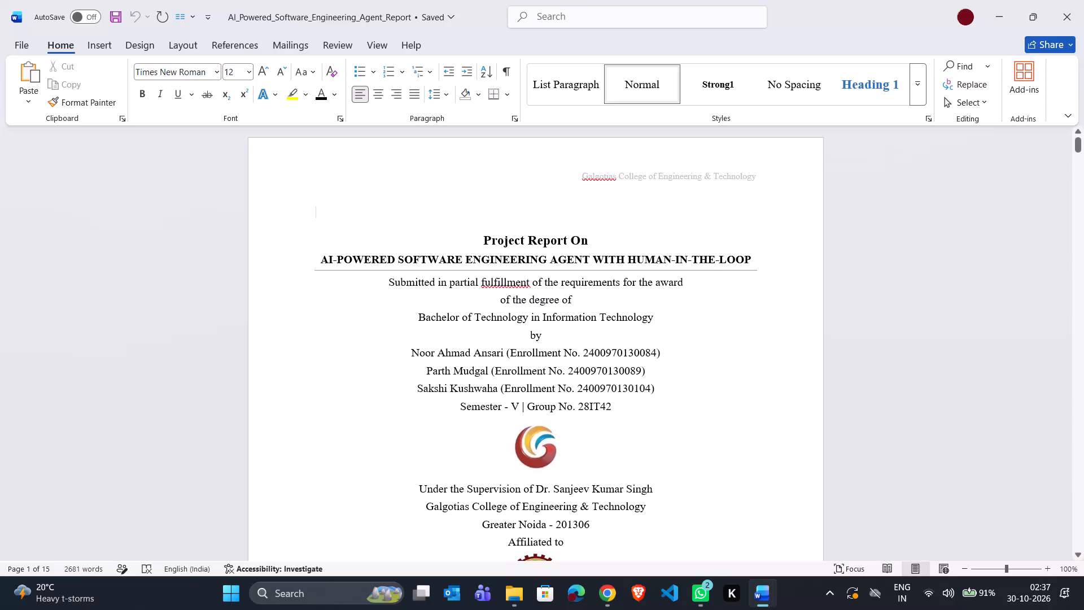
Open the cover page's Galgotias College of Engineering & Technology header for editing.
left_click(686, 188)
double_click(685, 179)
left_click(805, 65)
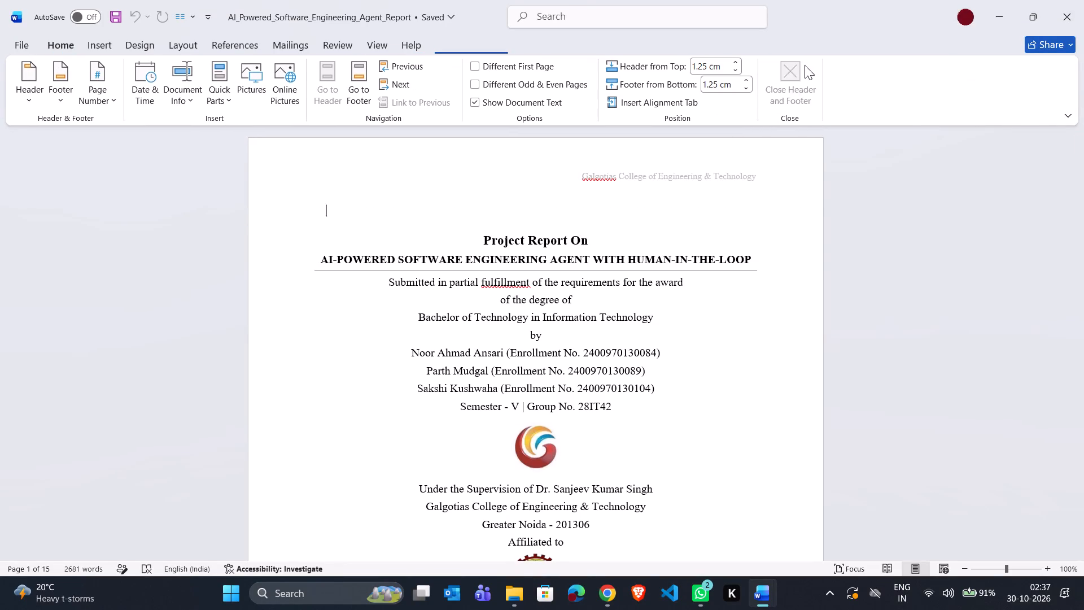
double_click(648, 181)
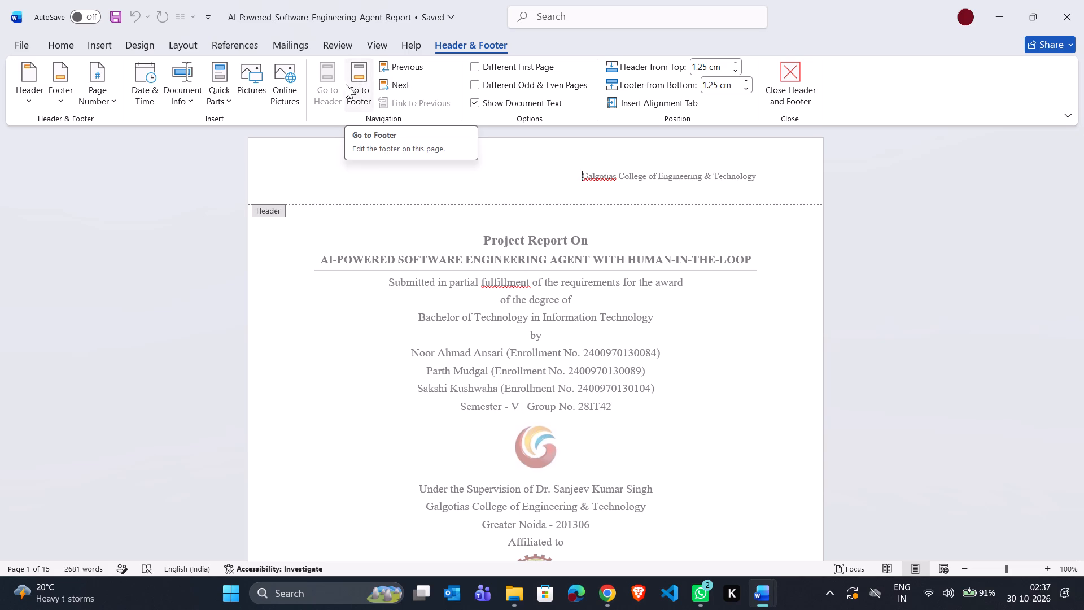
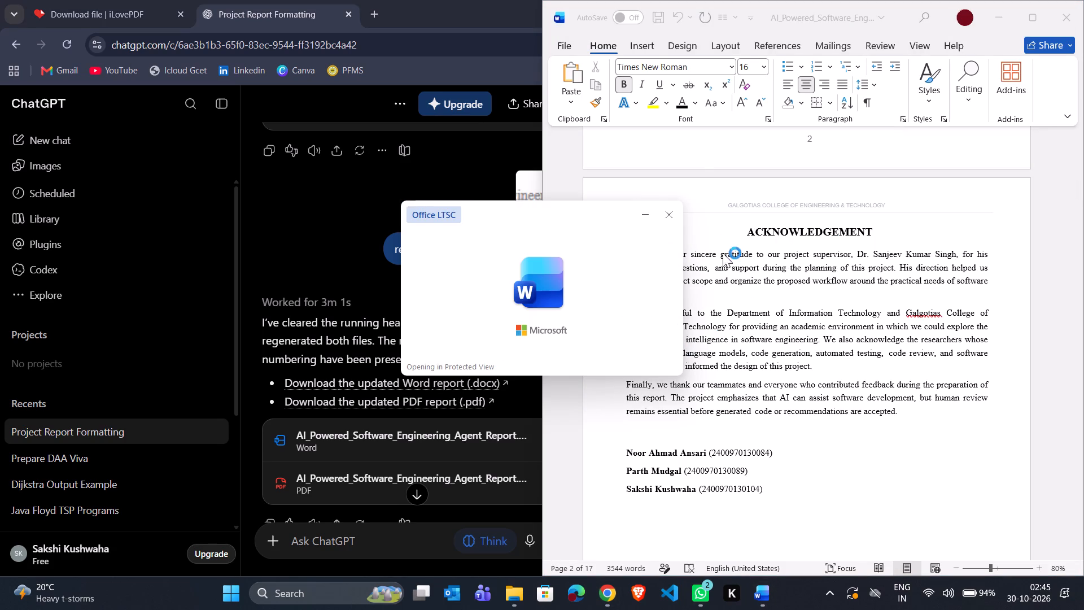
left_click(626, 141)
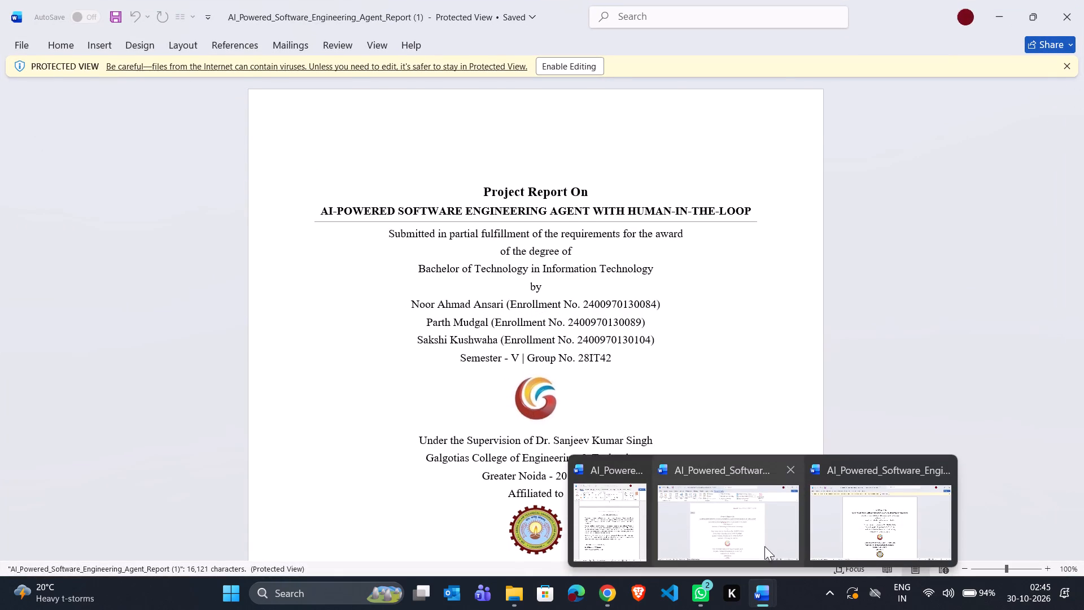
Close the earlier AI_Powered_Software_Engineering_Agent_Report document that has the college name in its cover-page header.
left_click(792, 470)
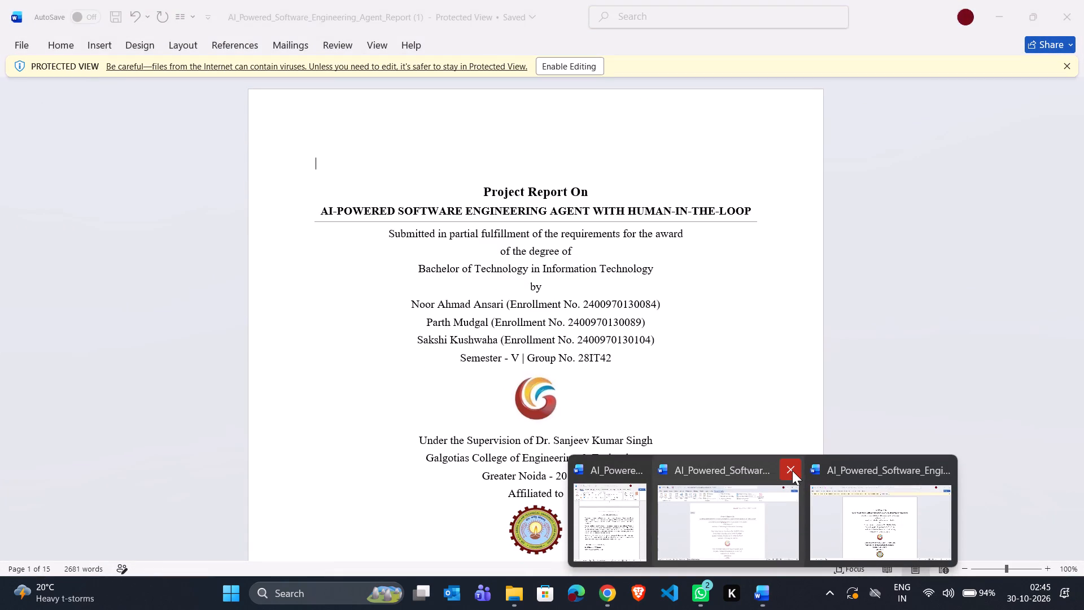
left_click(792, 470)
left_click(724, 537)
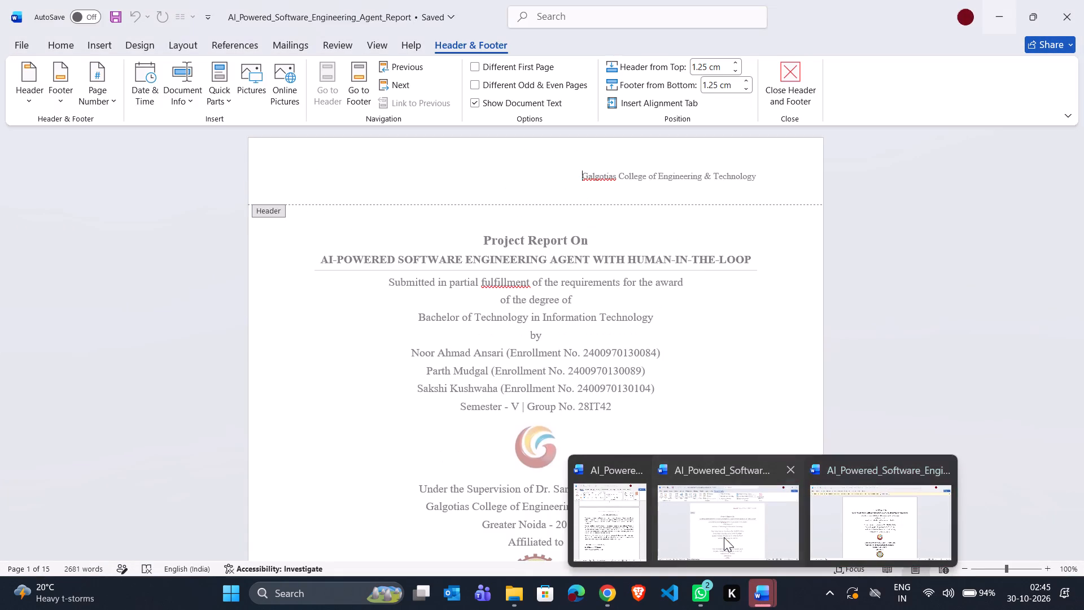
left_click(606, 400)
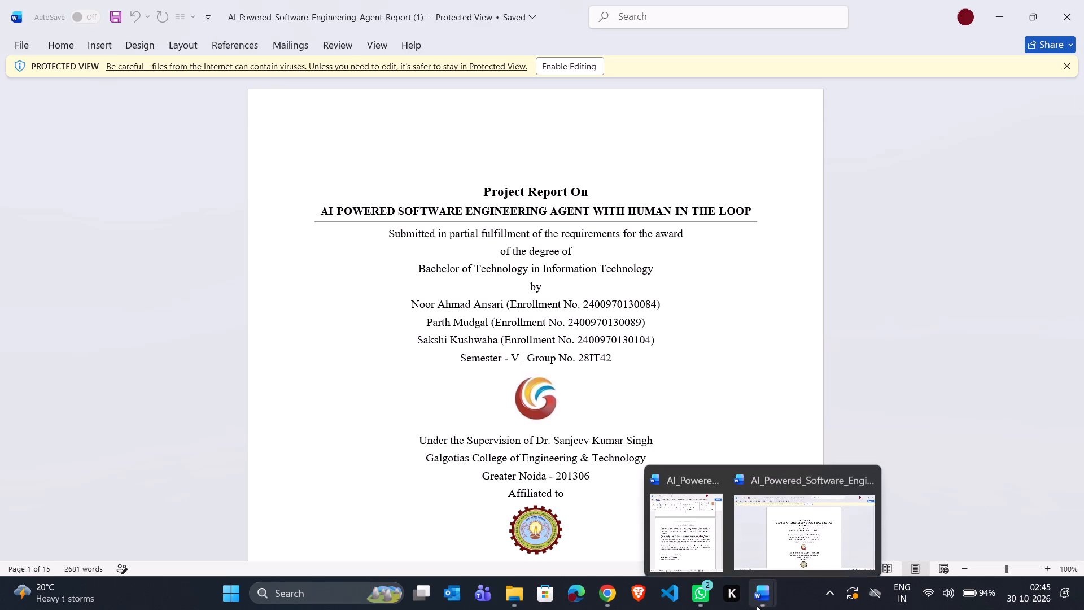
Enable editing in AI_Powered_Software_Engineering_Agent_Report (1) and arrange it side by side with the other open report.
left_click(811, 522)
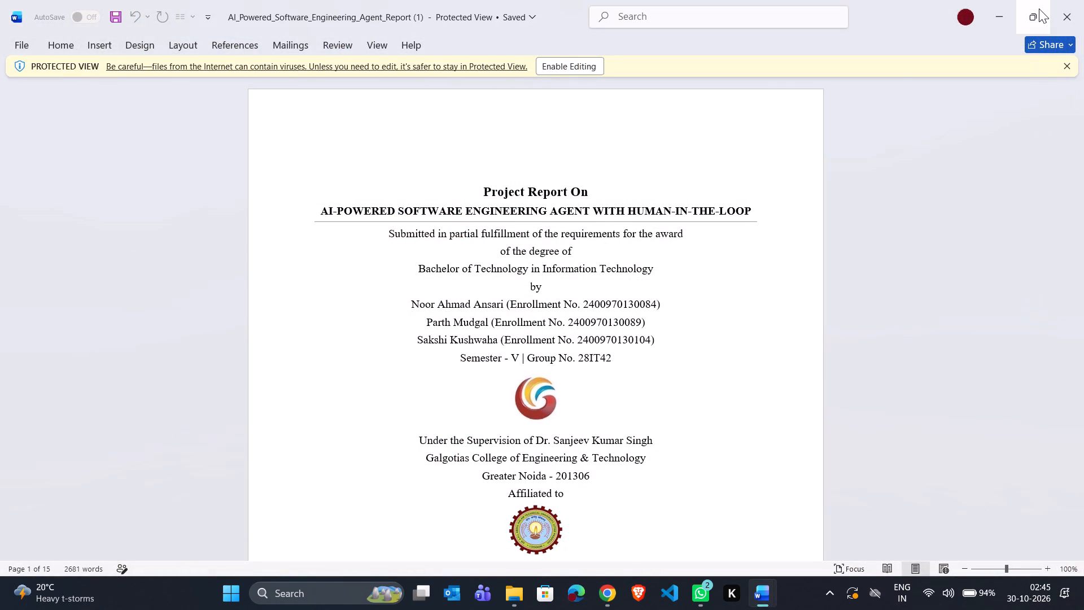
left_click(940, 63)
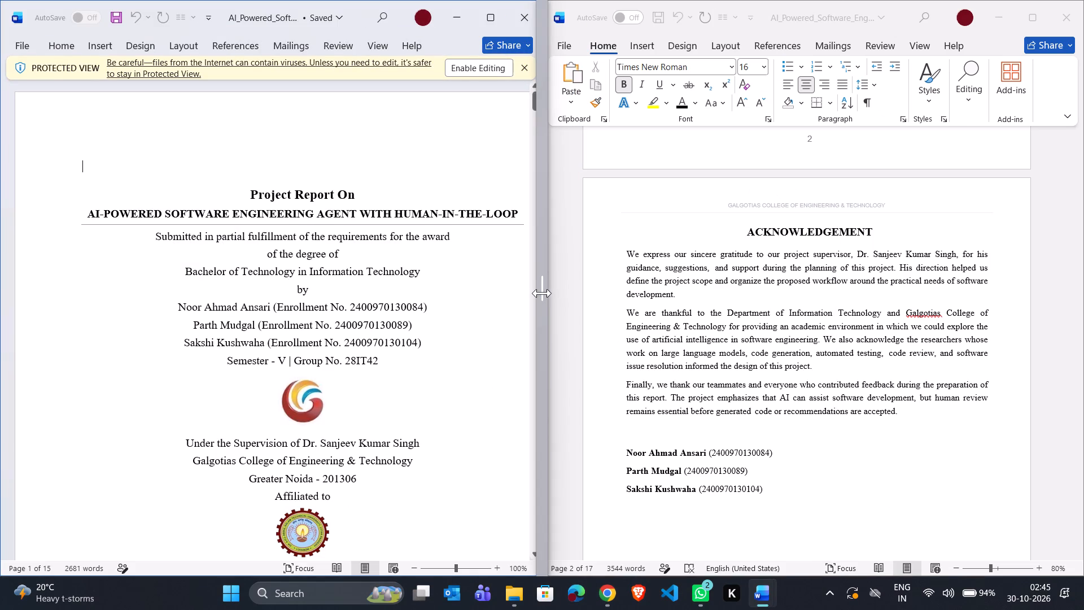
left_click(499, 75)
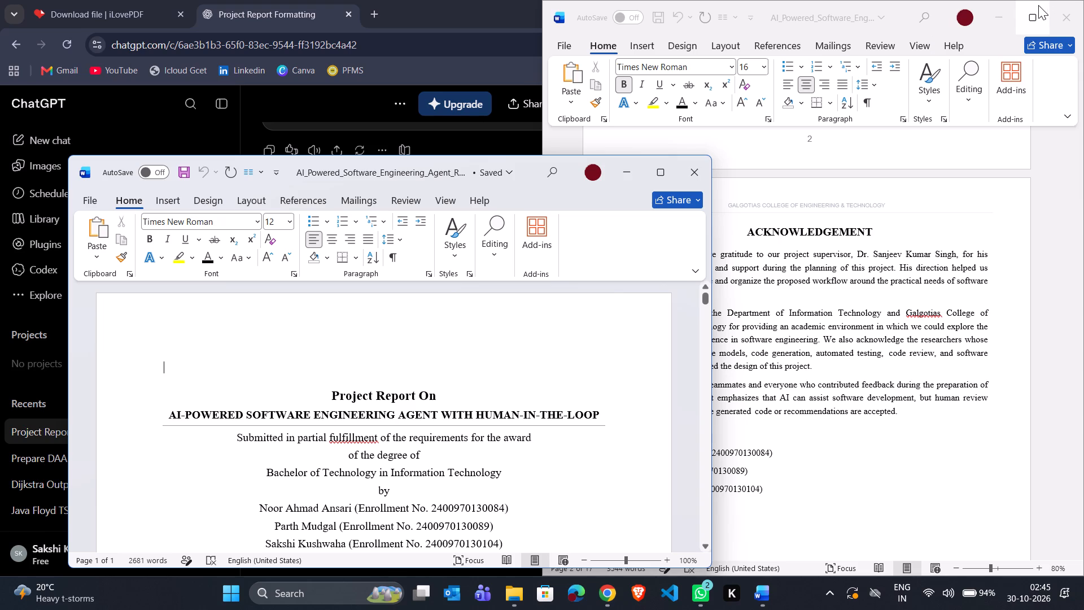
left_click(933, 72)
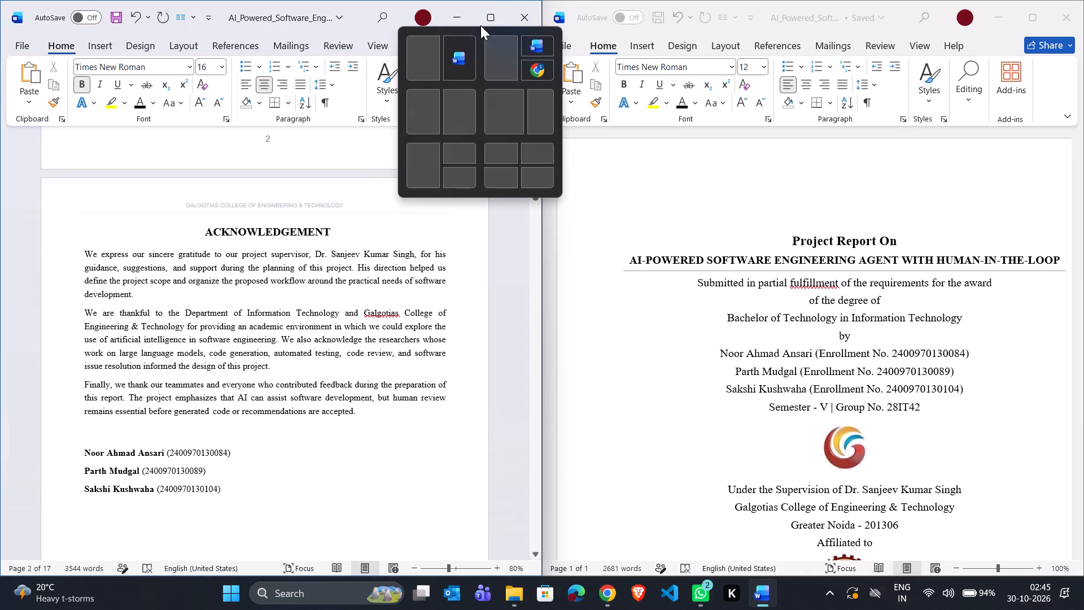
left_click(429, 62)
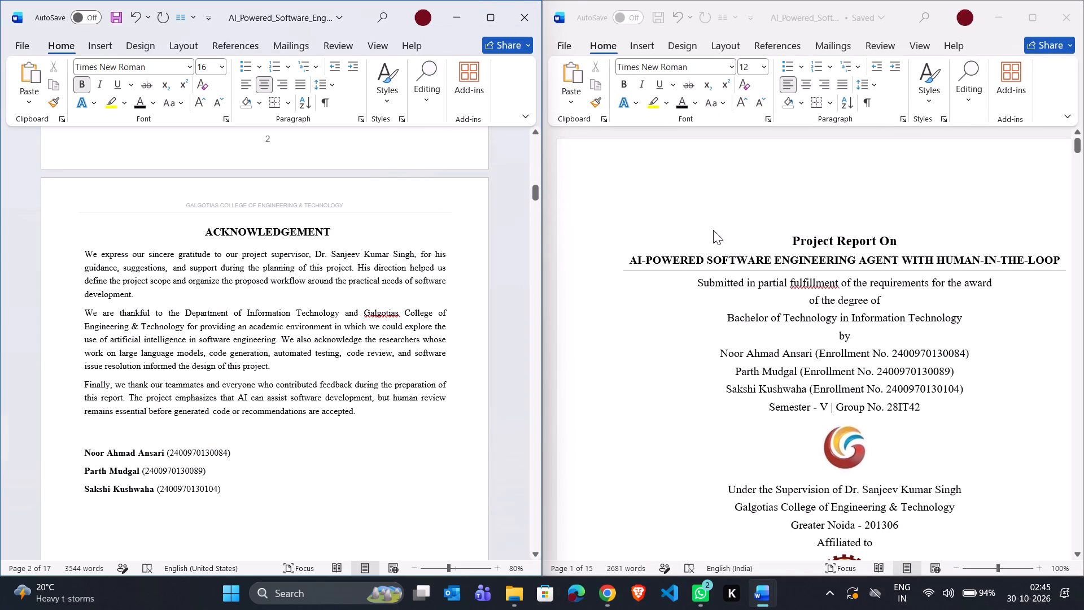
Compare the cover, certificate and acknowledgement pages of the two reports, and examine the older report's table of contents and list of figures.
scroll(807, 290, "down", 2)
scroll(807, 290, "left", 1)
scroll(807, 290, "down", 3)
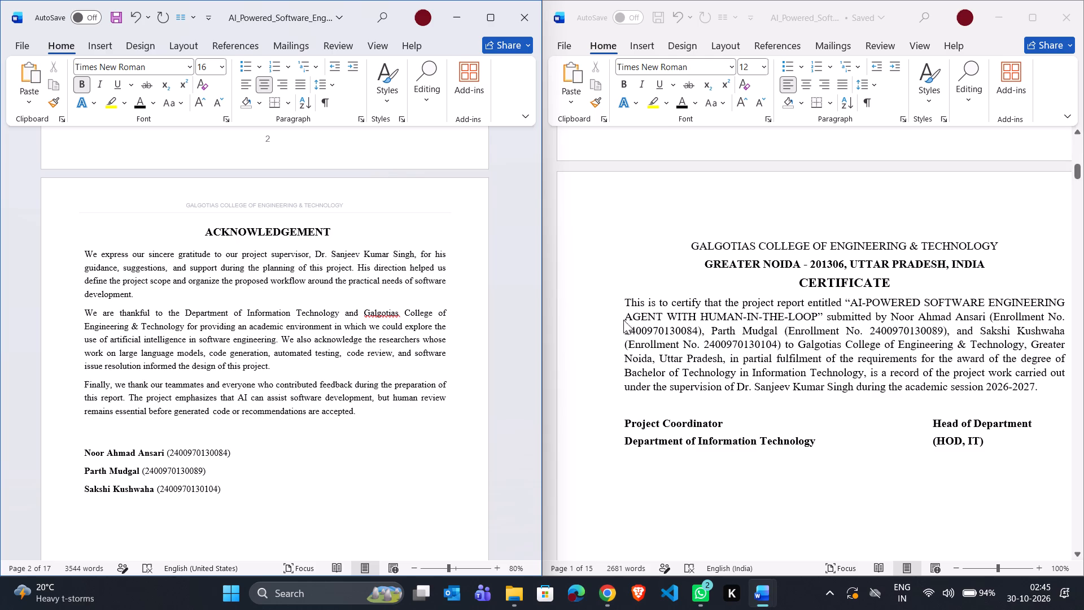
scroll(243, 384, "down", 6)
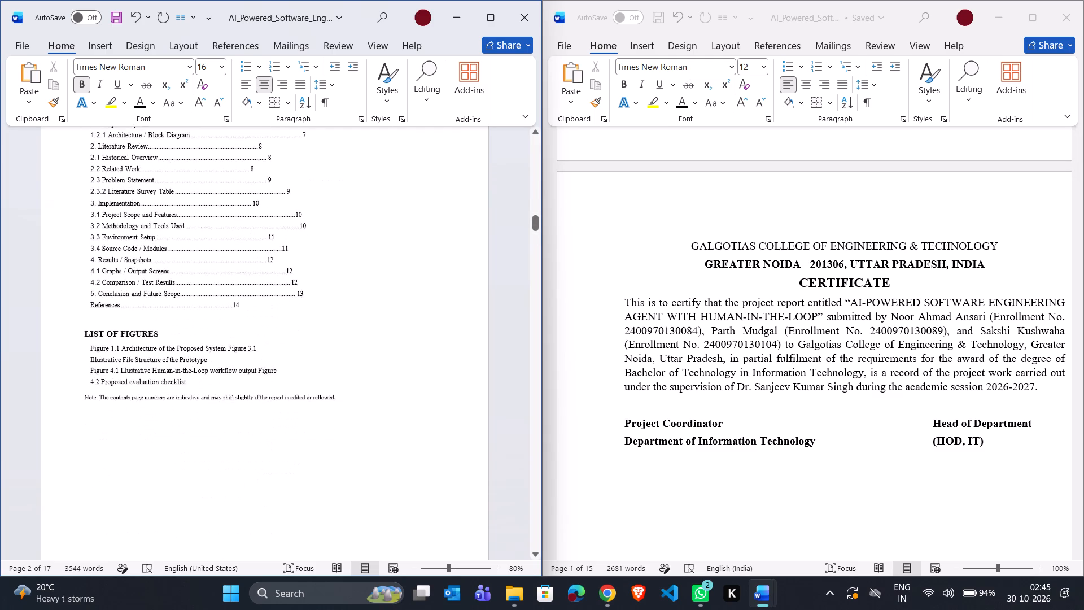
scroll(243, 384, "down", 1)
scroll(243, 384, "up", 5)
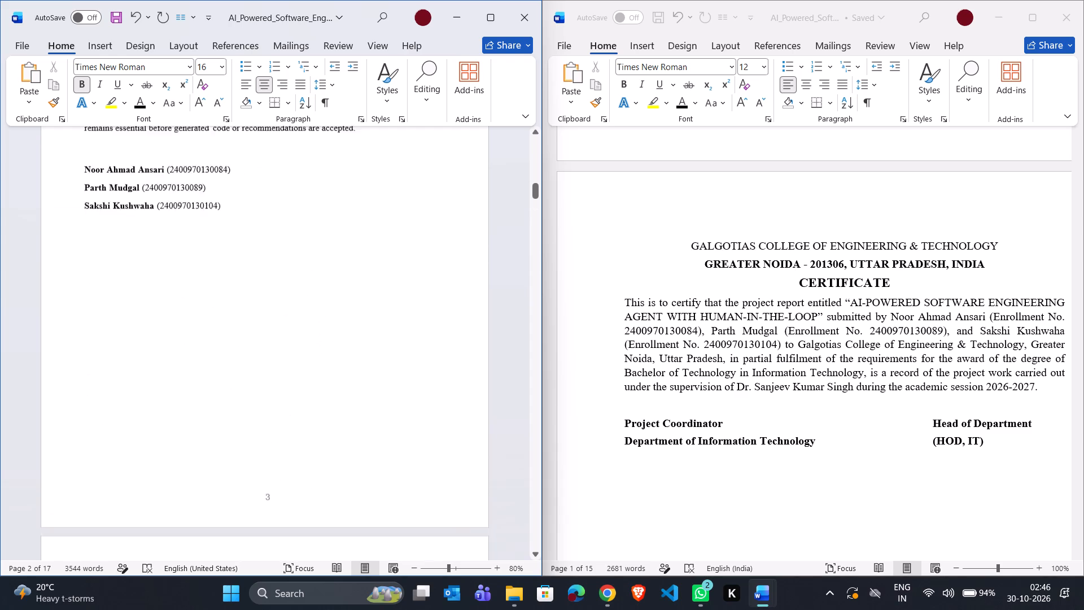
scroll(243, 384, "up", 1)
scroll(413, 364, "up", 1)
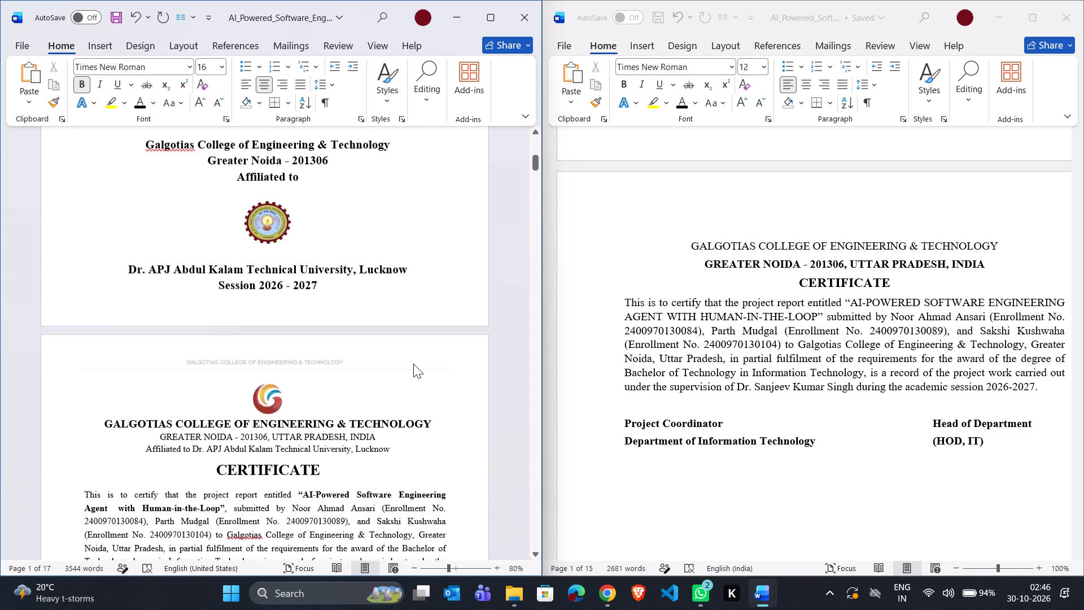
scroll(337, 374, "down", 1)
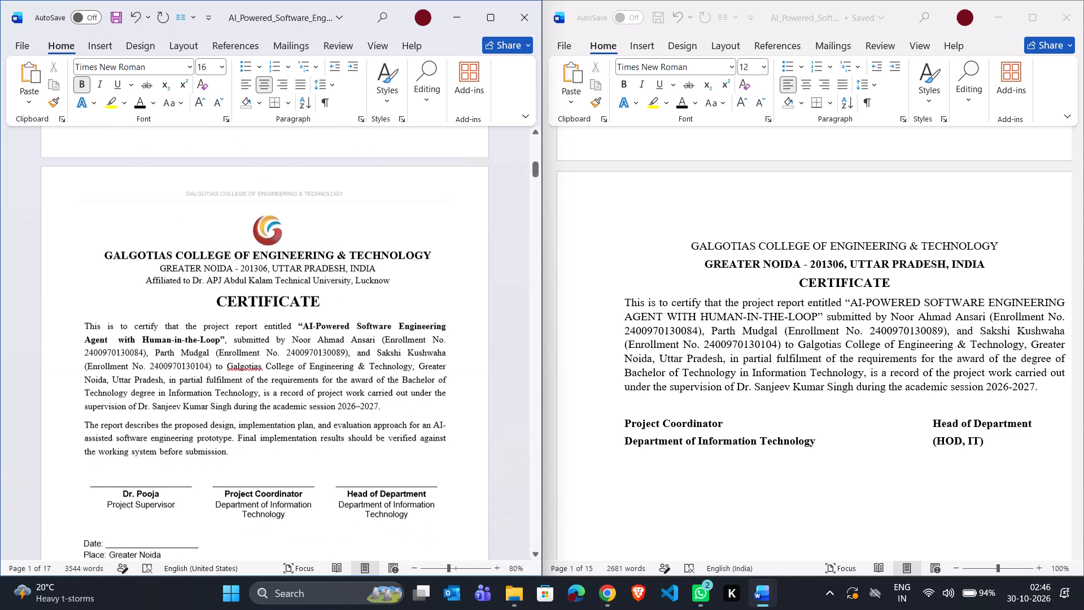
scroll(337, 374, "down", 1)
scroll(746, 371, "down", 3)
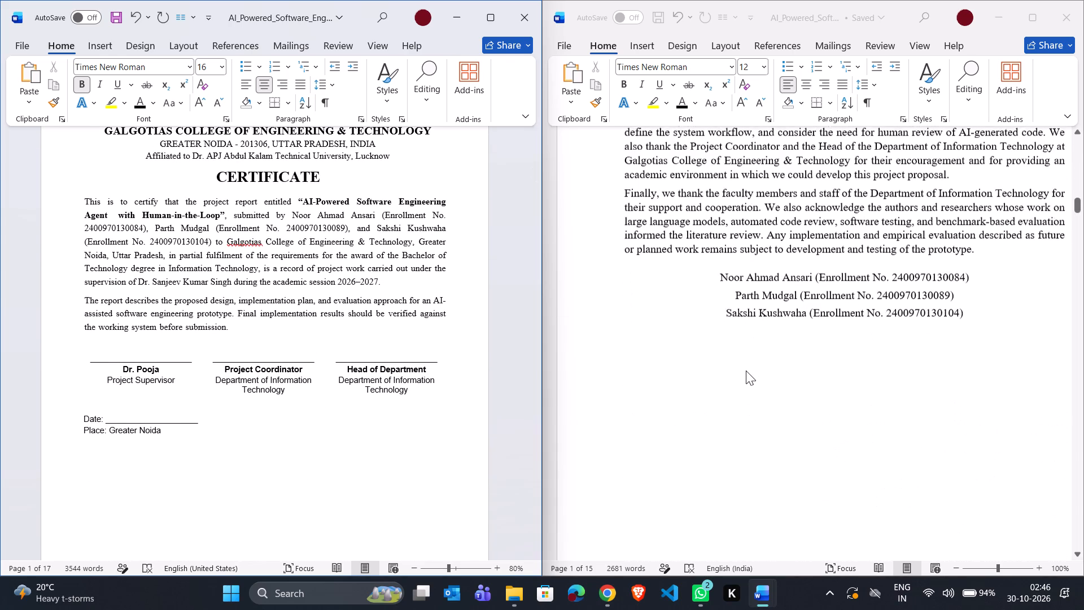
scroll(746, 371, "up", 3)
scroll(233, 381, "up", 3)
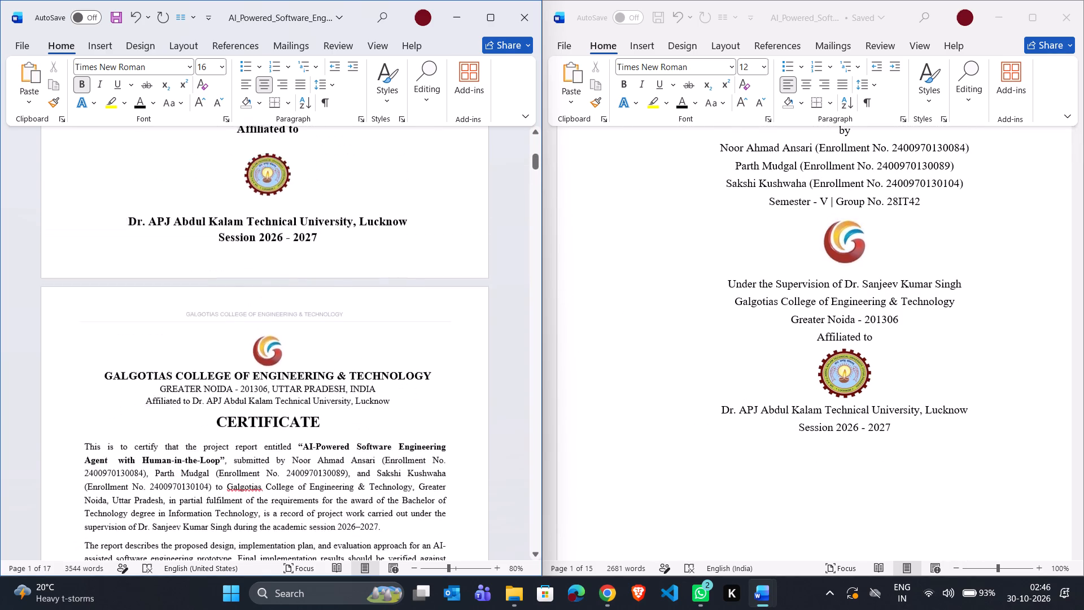
scroll(233, 381, "up", 2)
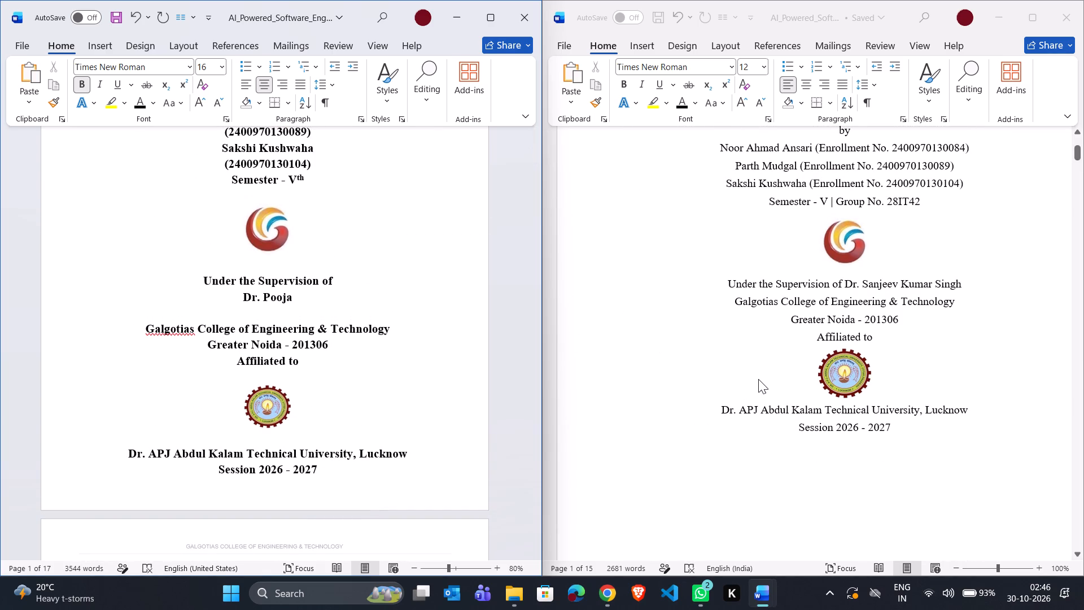
scroll(758, 379, "down", 6)
scroll(758, 379, "up", 3)
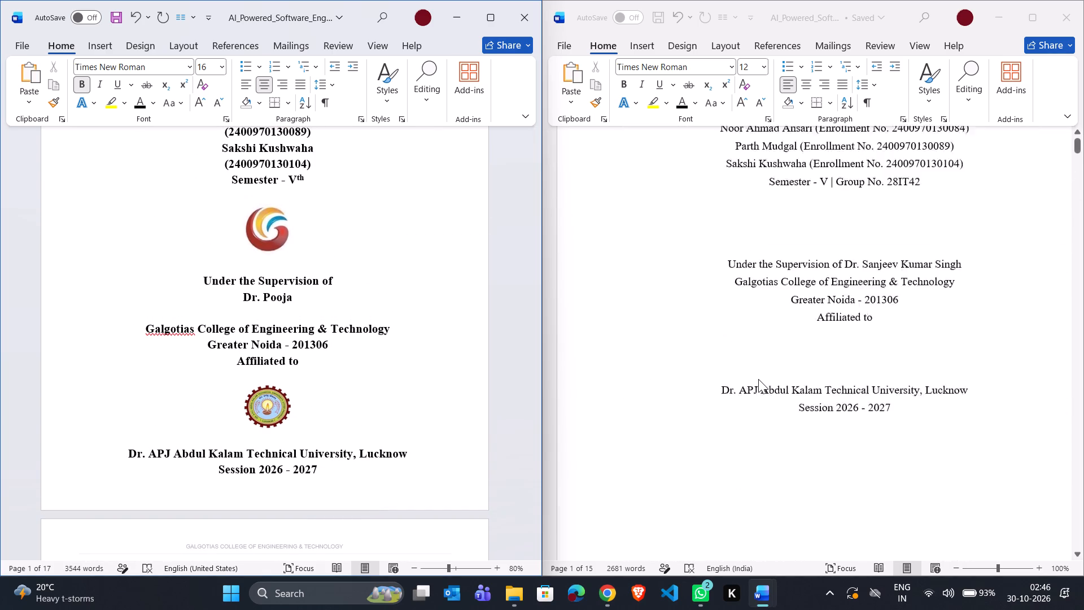
scroll(377, 306, "up", 1)
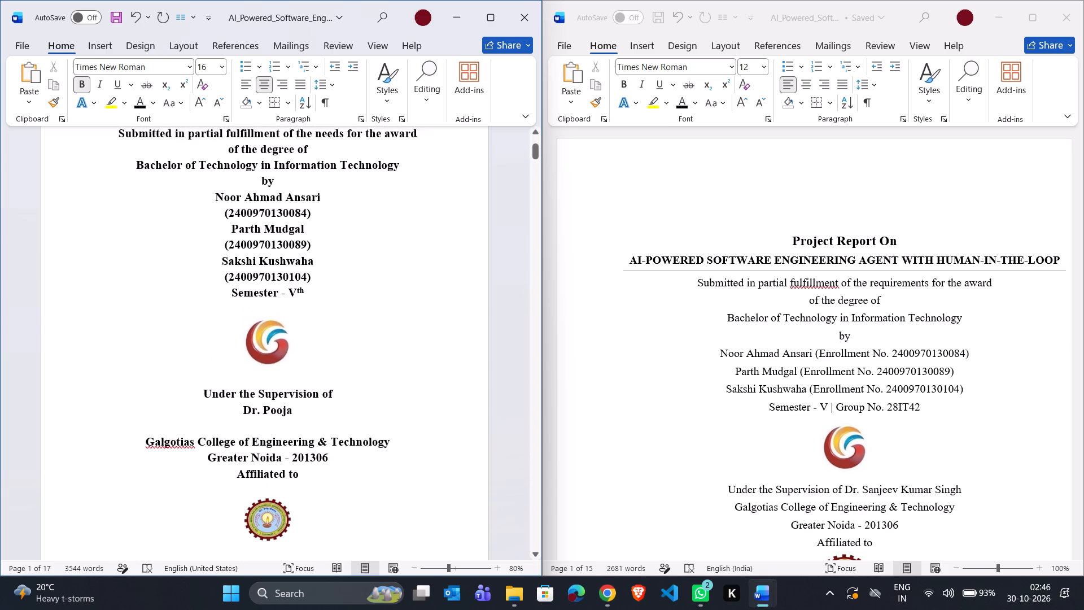
scroll(377, 306, "up", 1)
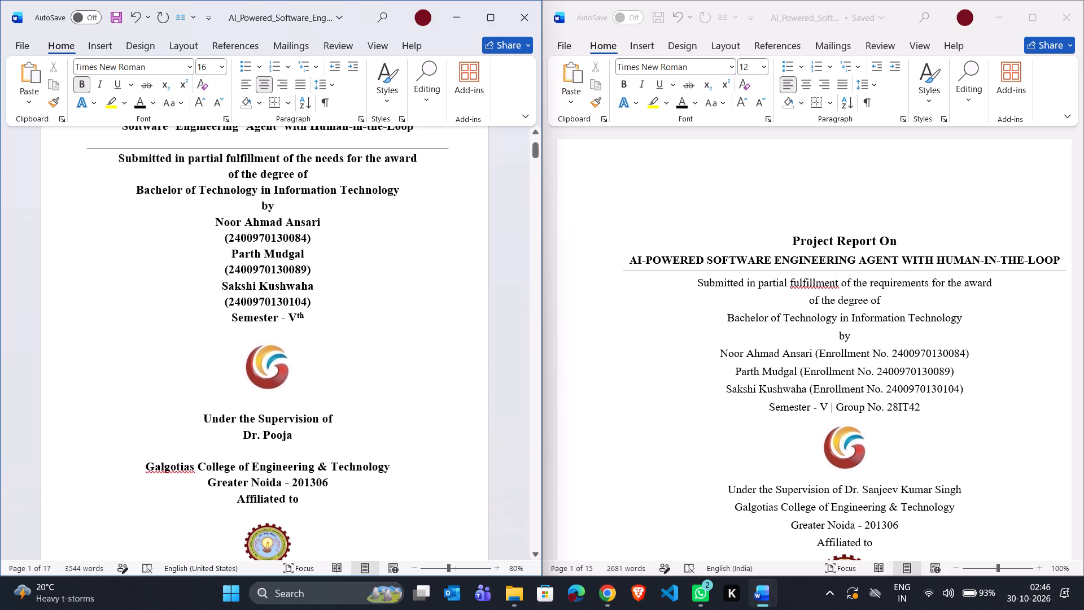
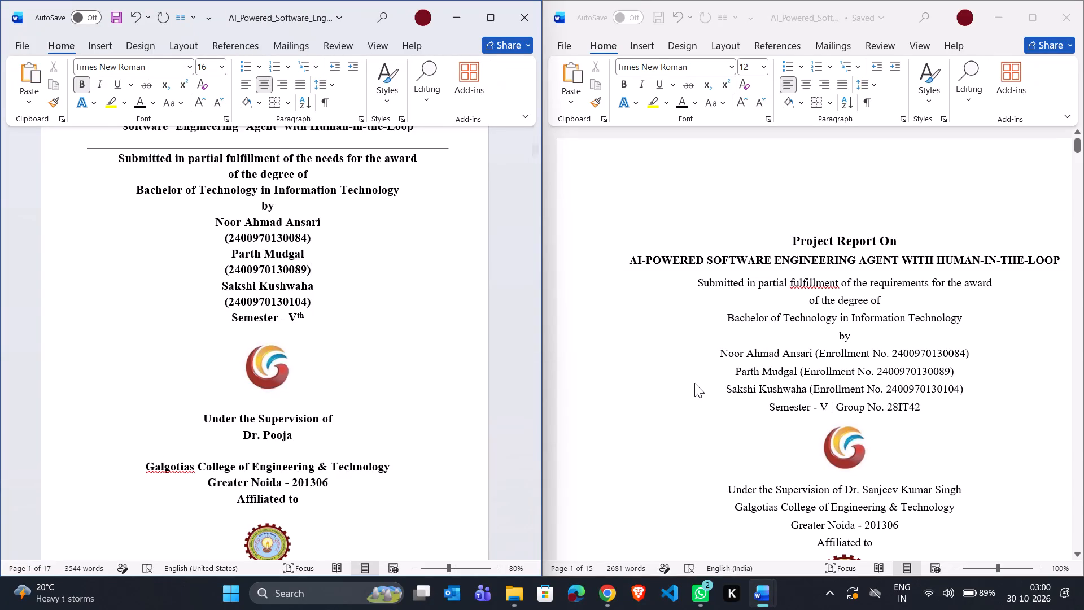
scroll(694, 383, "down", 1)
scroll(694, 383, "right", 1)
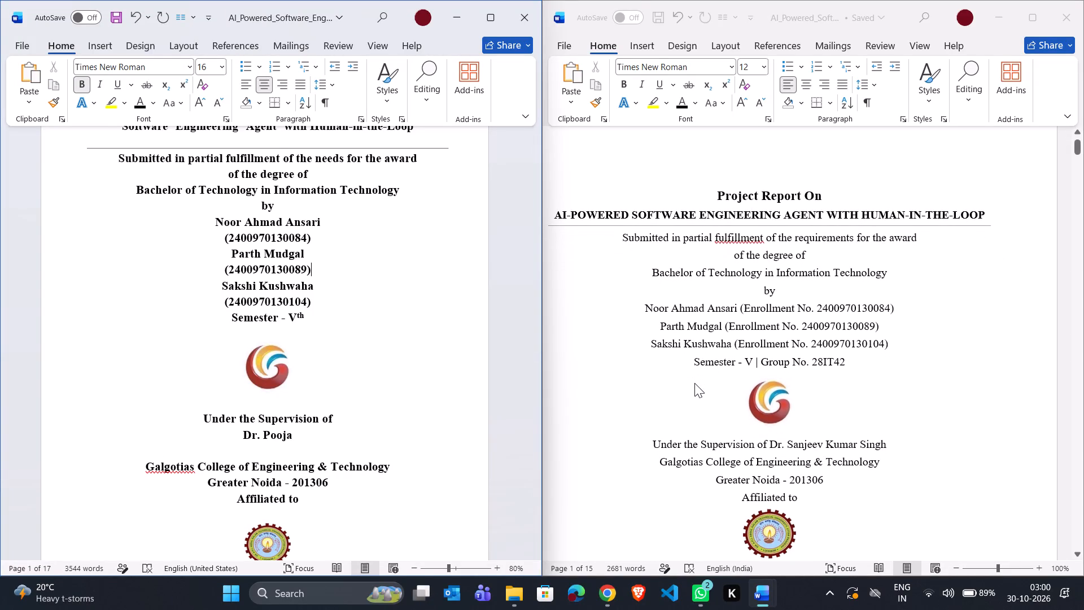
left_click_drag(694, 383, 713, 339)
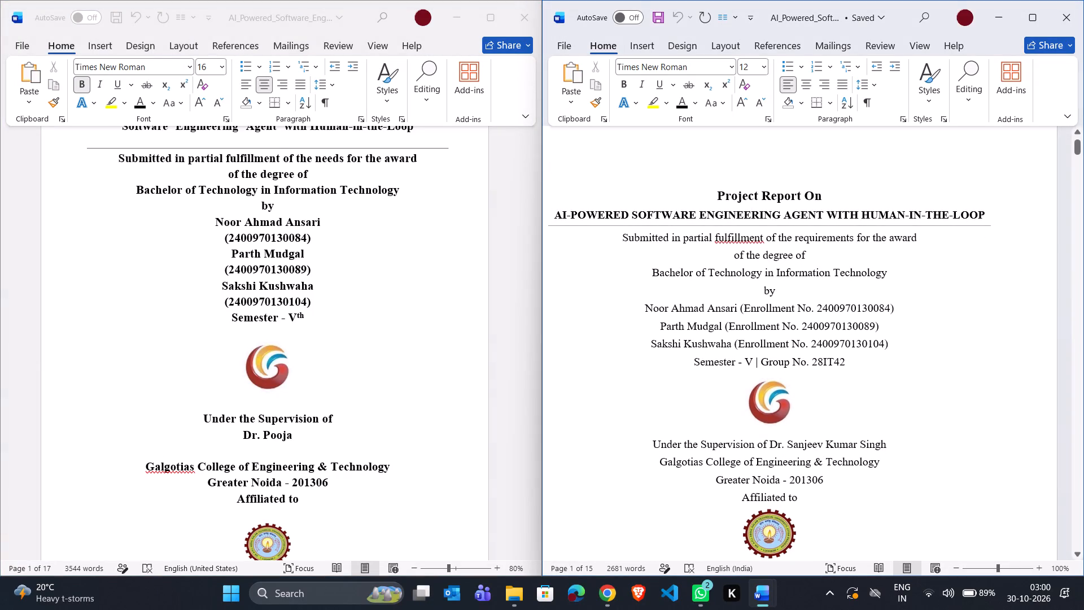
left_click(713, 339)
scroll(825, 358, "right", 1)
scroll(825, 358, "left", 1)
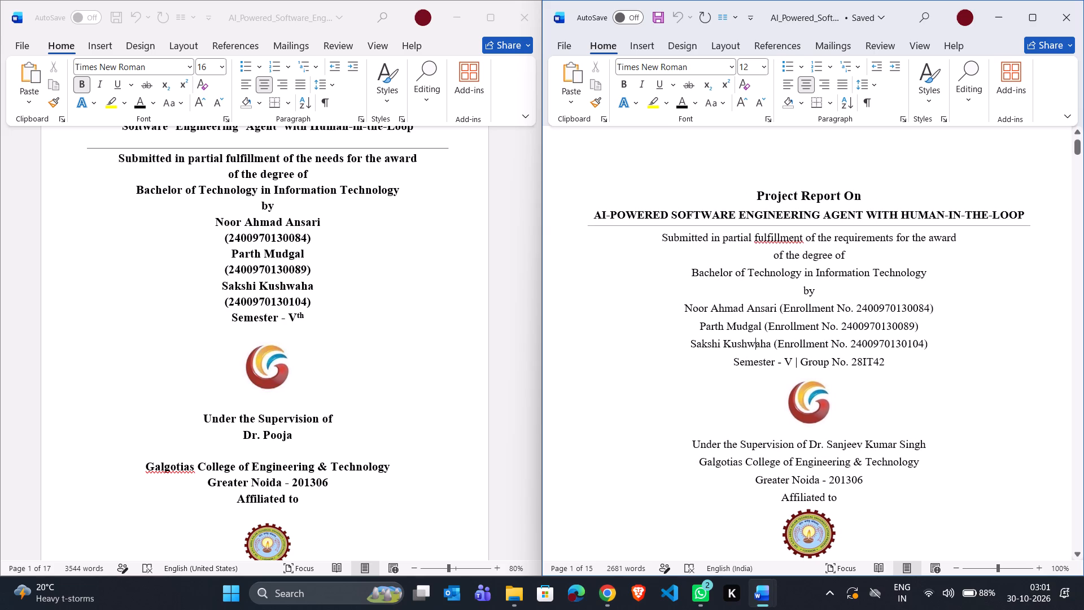
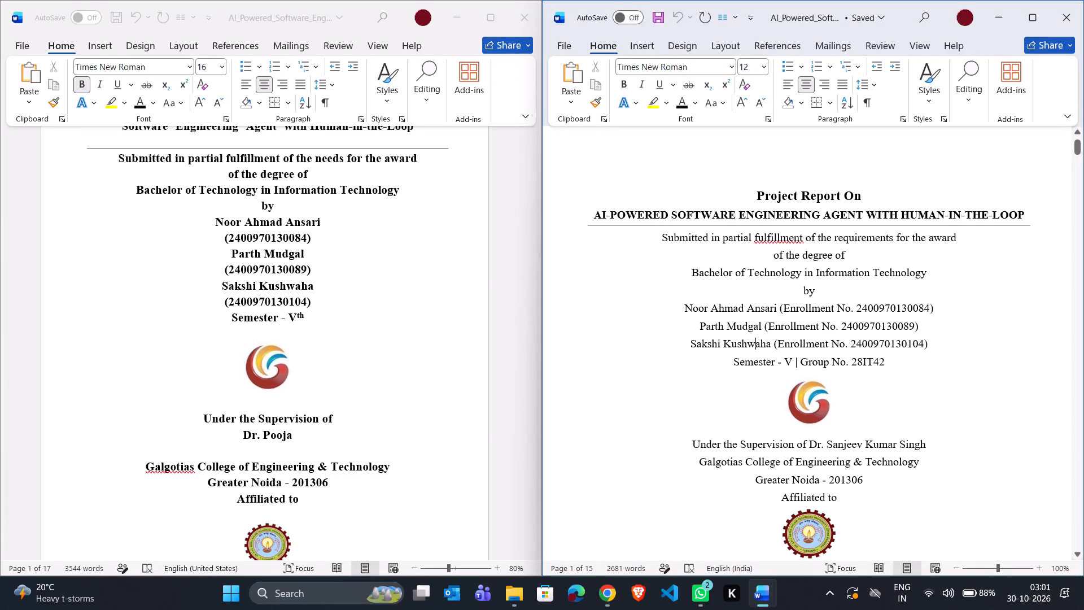
Set all the cover page text, from the top through the Session 2026 - 2027 line, to font size 16 in the 15-page report.
scroll(725, 245, "down", 2, "ctrl")
scroll(786, 307, "down", 1)
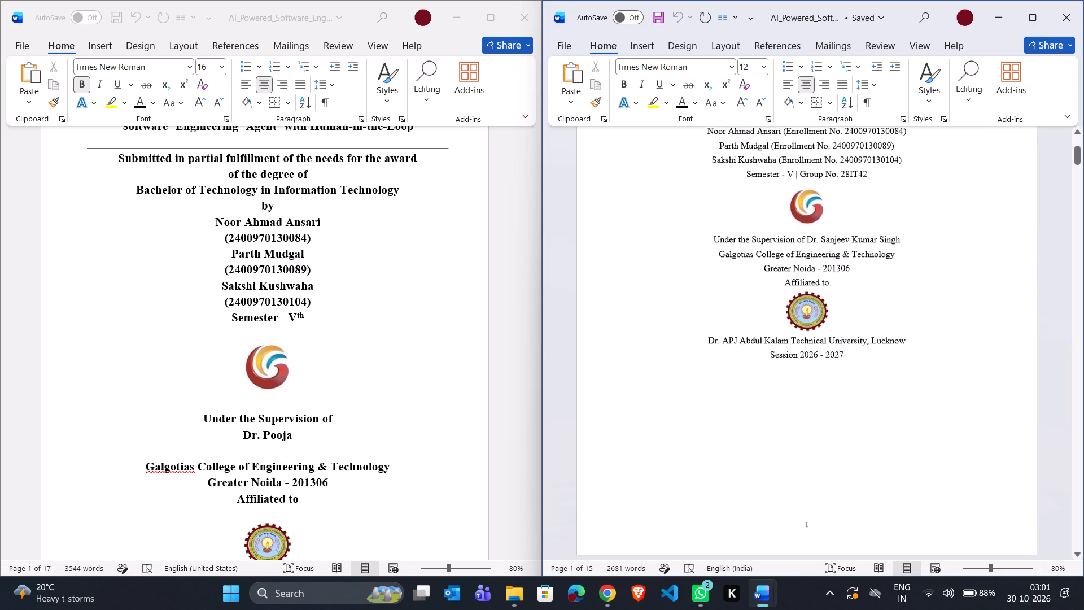
left_click_drag(855, 357, 698, 206)
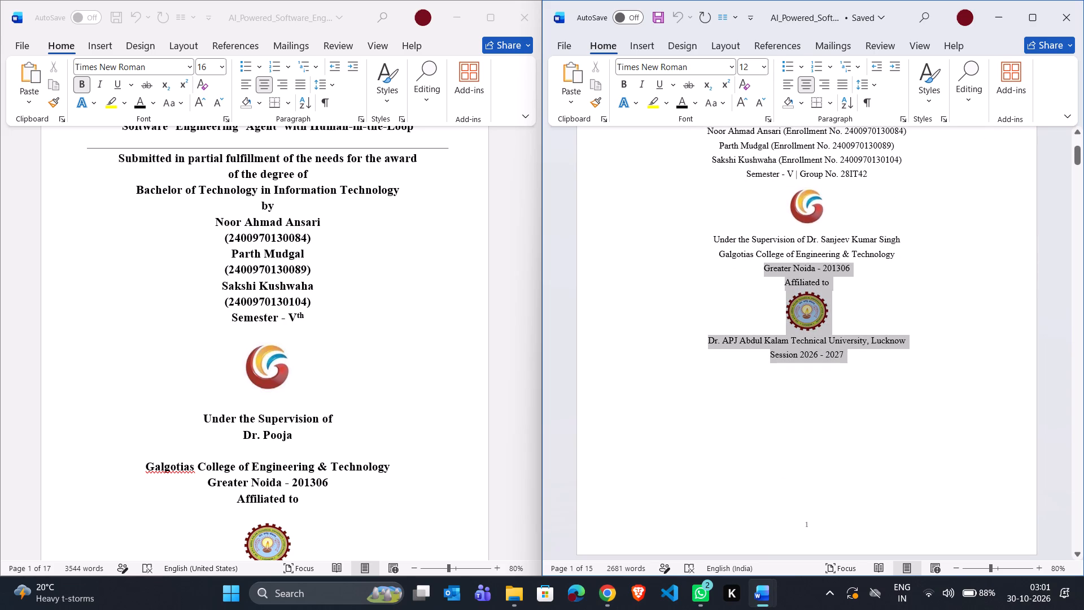
left_click_drag(698, 206, 675, 66)
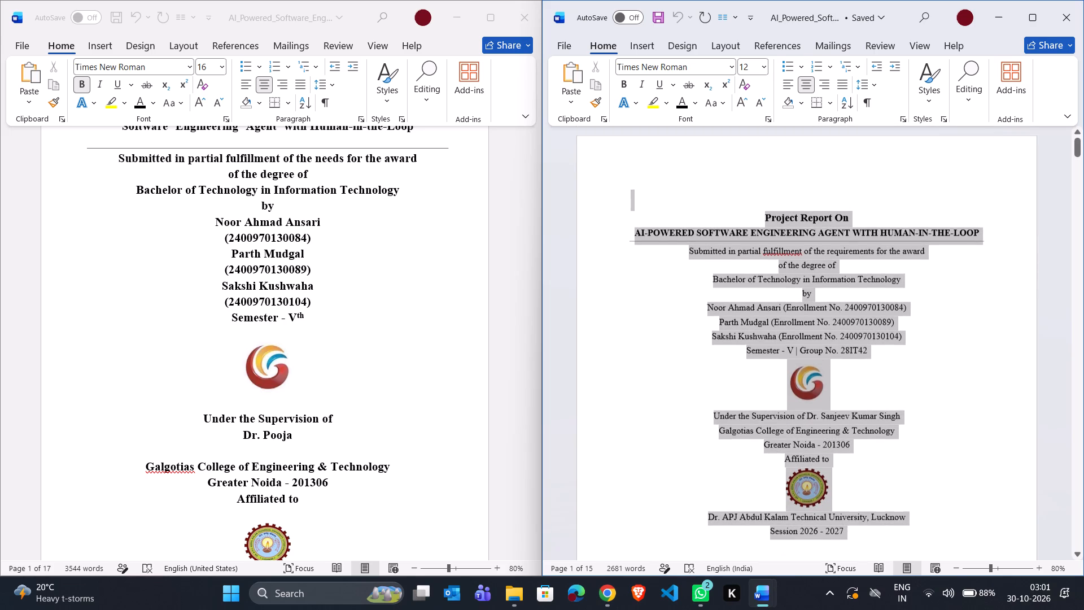
left_click_drag(675, 66, 675, 63)
left_click(765, 66)
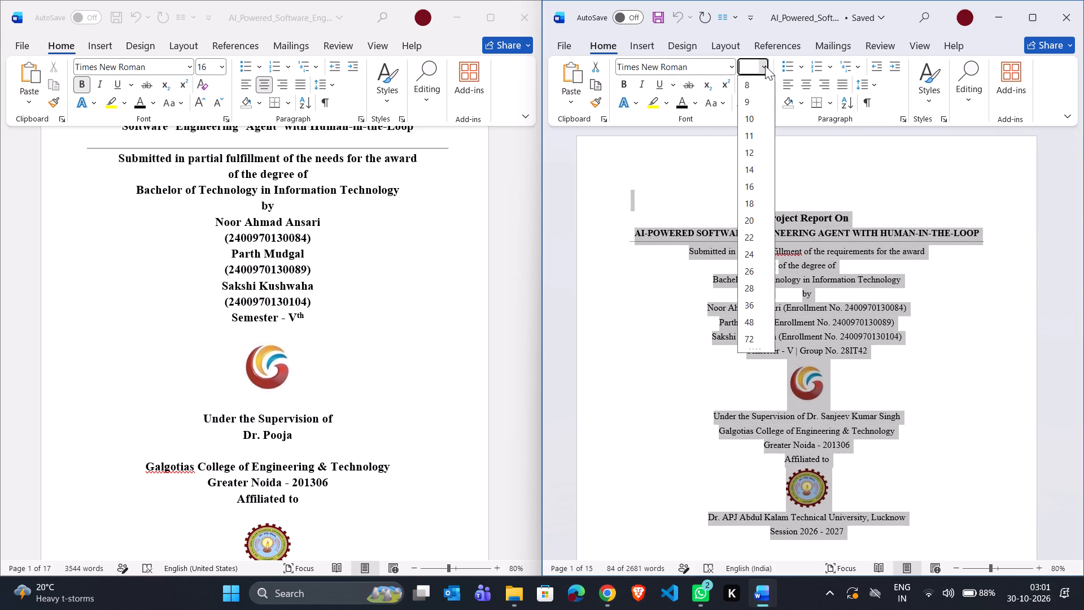
left_click(747, 193)
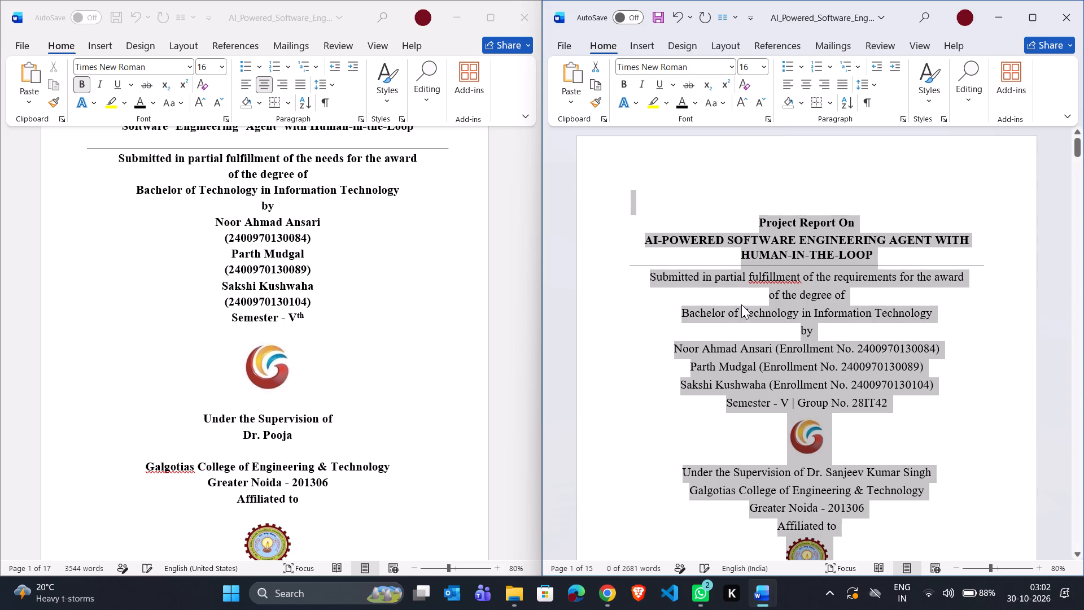
scroll(741, 304, "up", 2)
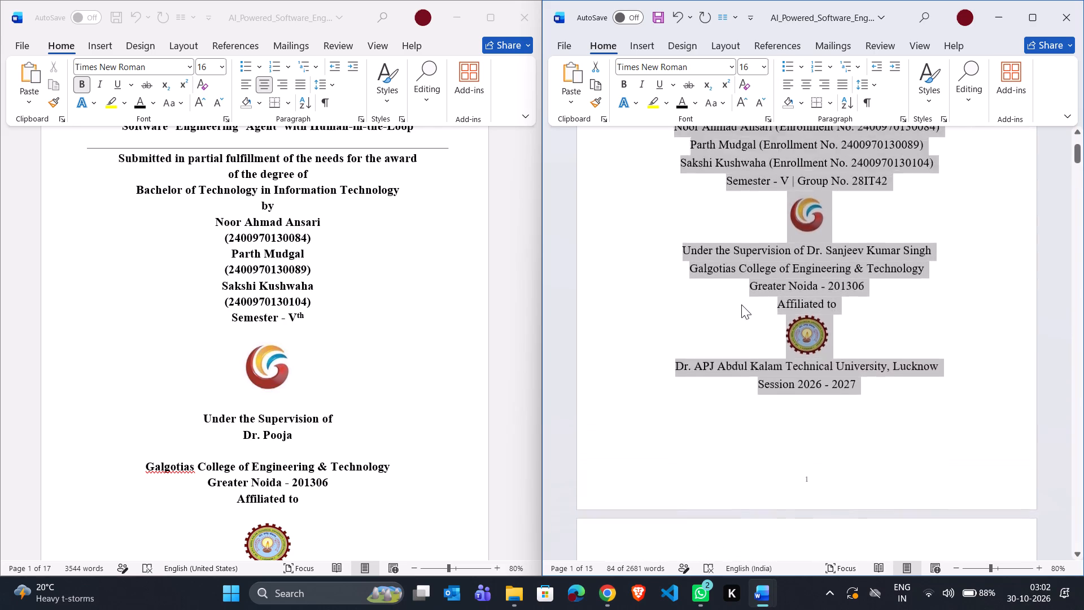
scroll(741, 304, "up", 2)
left_click(718, 342)
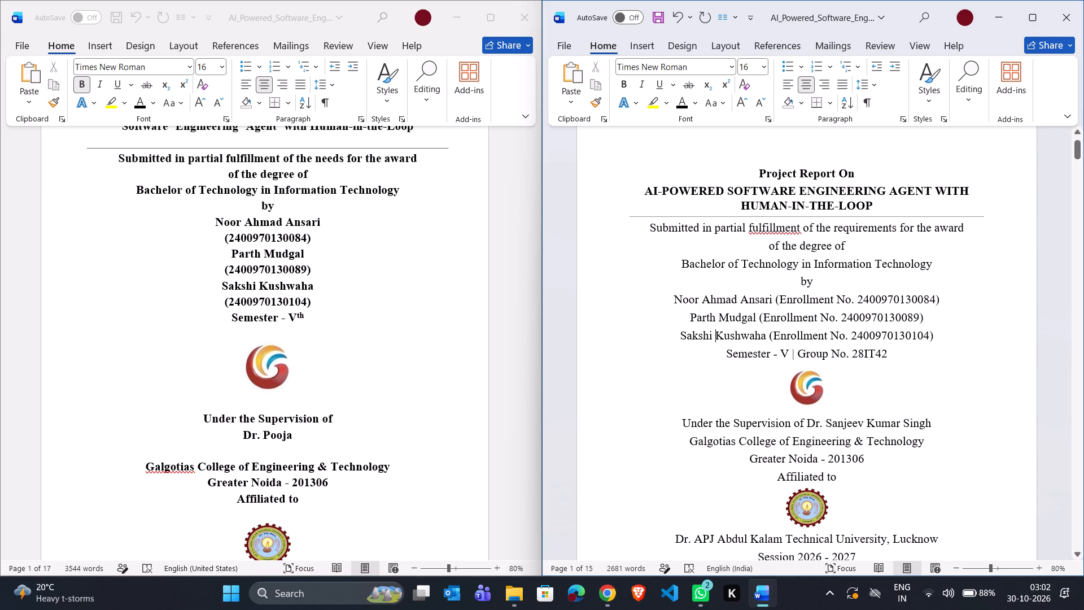
Compare the Certificate page of the 15-page report with the Certificate page of the 17-page report.
scroll(757, 365, "down", 1)
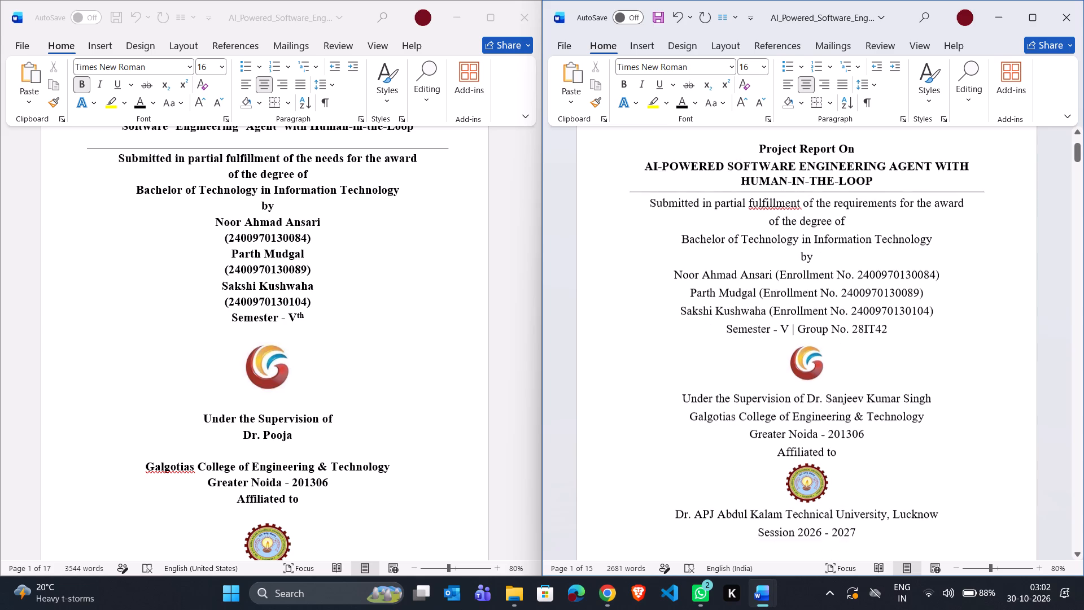
scroll(757, 365, "down", 1)
scroll(757, 365, "left", 1)
scroll(757, 365, "down", 5)
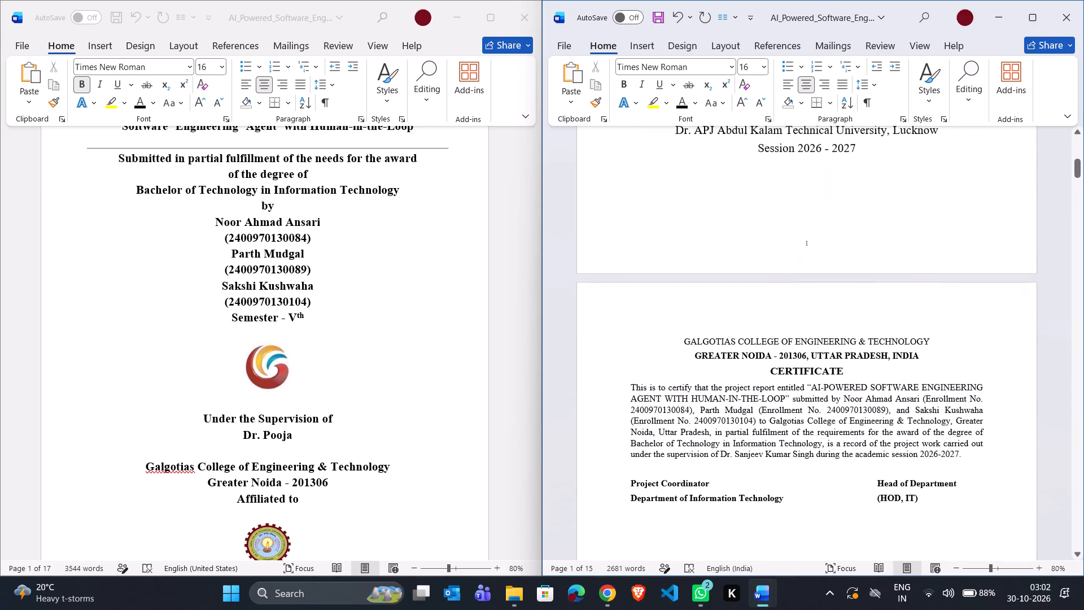
scroll(757, 365, "down", 1)
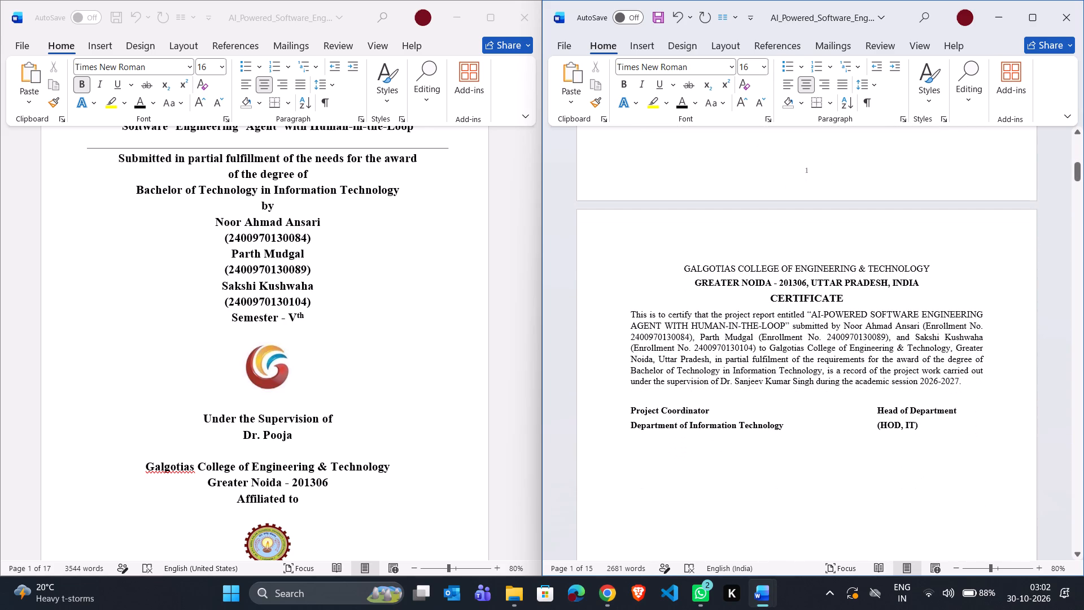
scroll(757, 365, "down", 1)
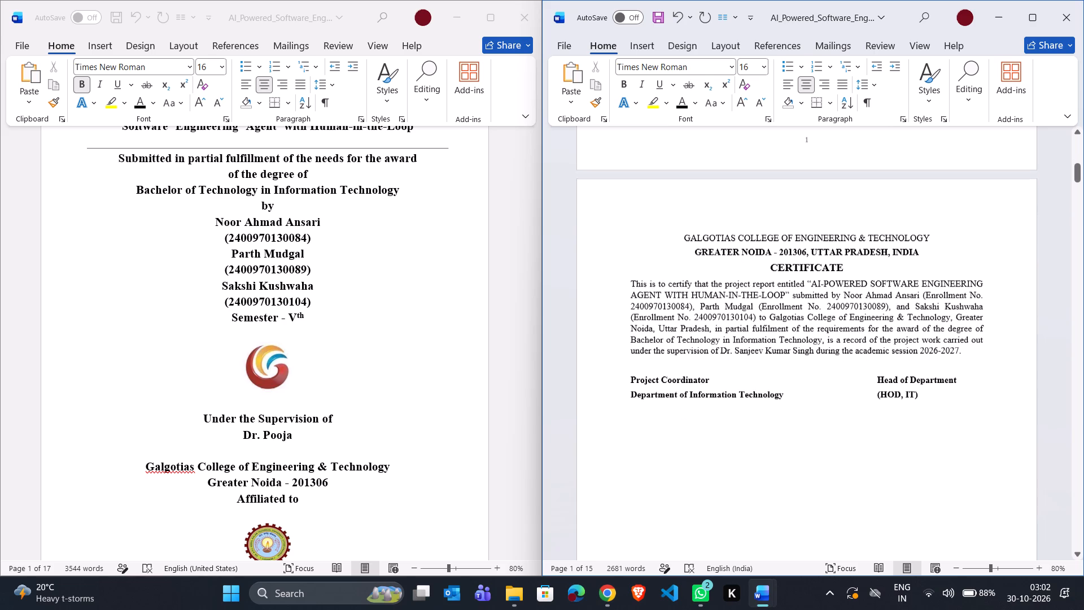
scroll(757, 365, "down", 1)
scroll(444, 395, "down", 3)
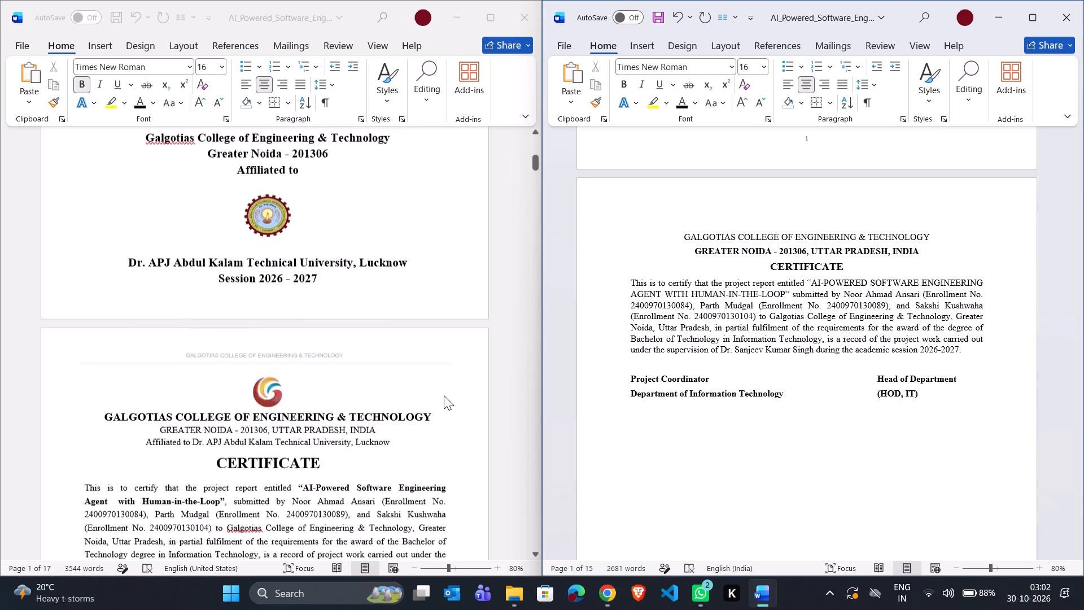
scroll(444, 395, "down", 1)
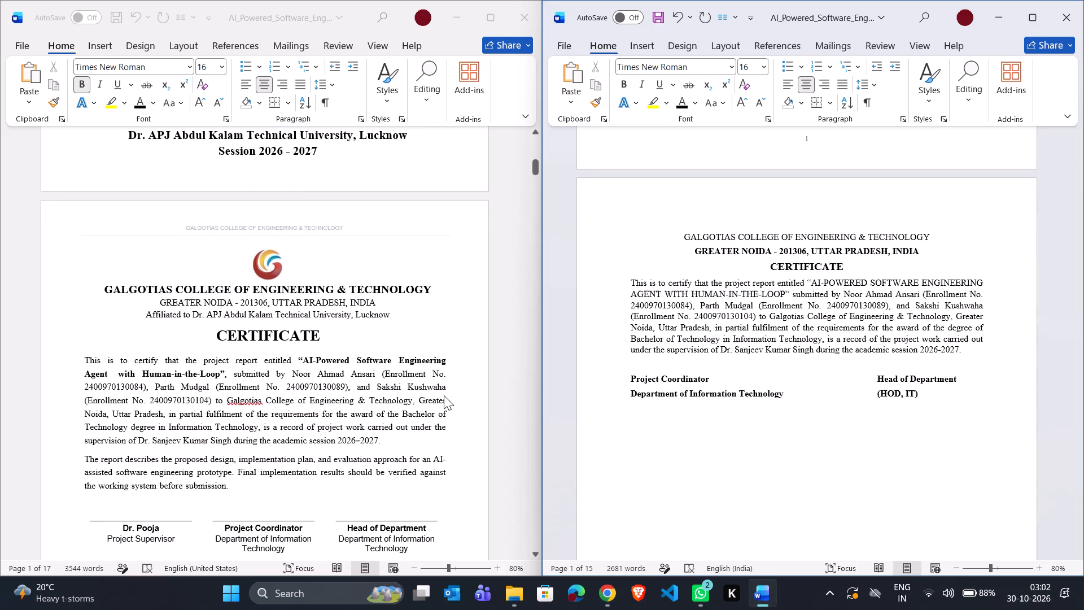
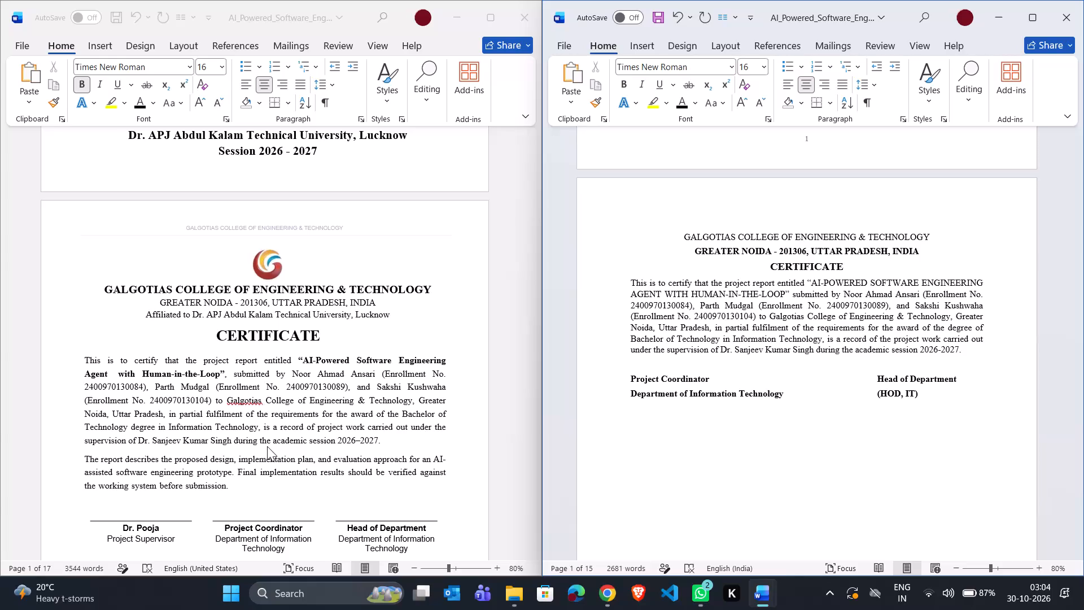
Replace the Certificate page content of the 15-page report with the logo, certificate text and signature block copied from the 17-page report.
scroll(267, 446, "down", 1)
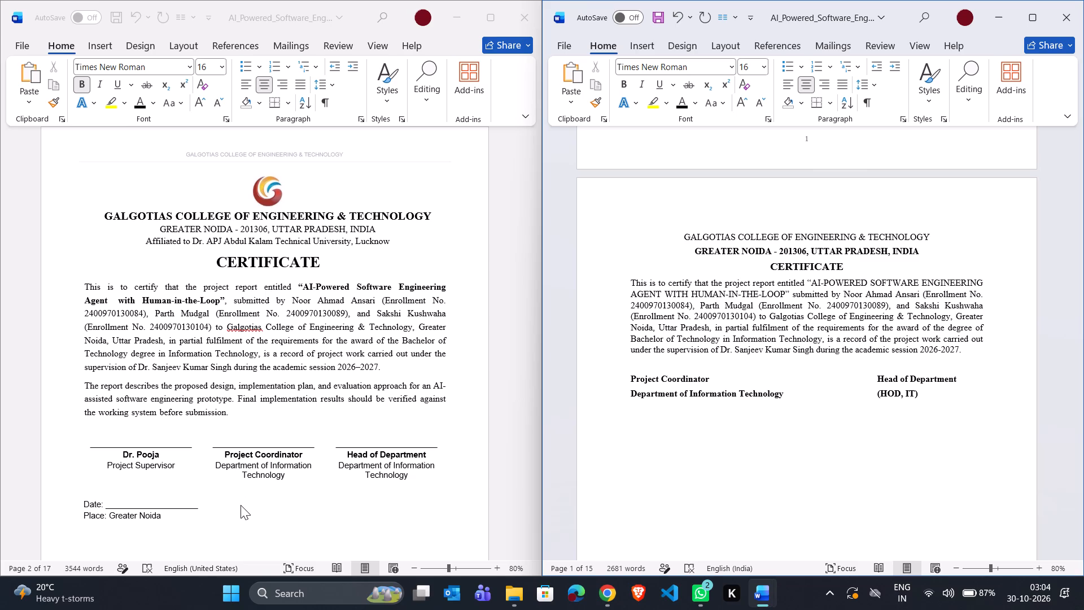
left_click(169, 521)
left_click(169, 521)
left_click_drag(169, 521, 105, 328)
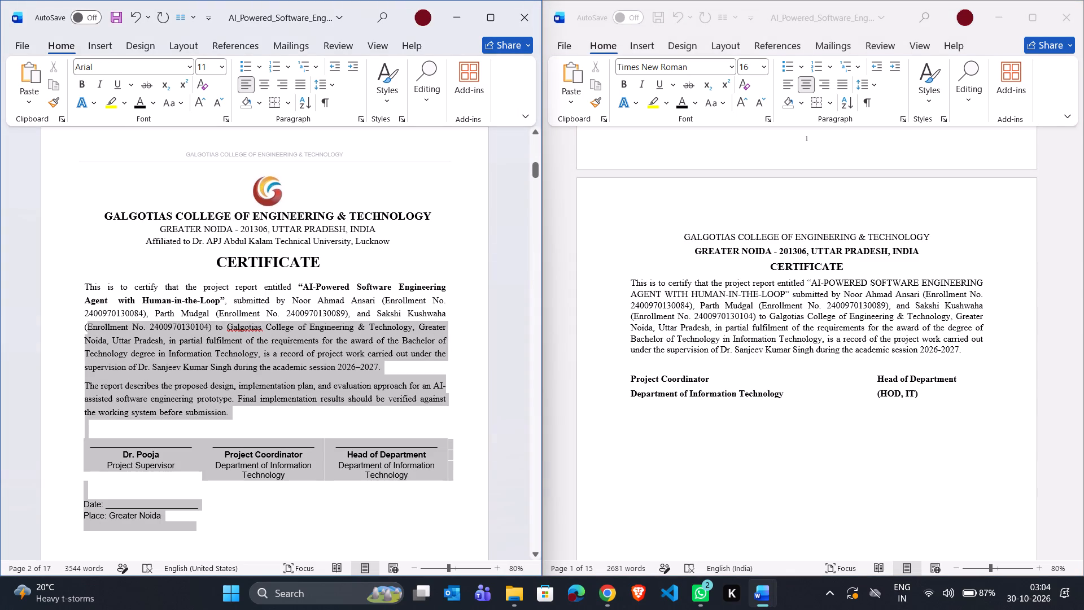
left_click_drag(105, 328, 129, 290)
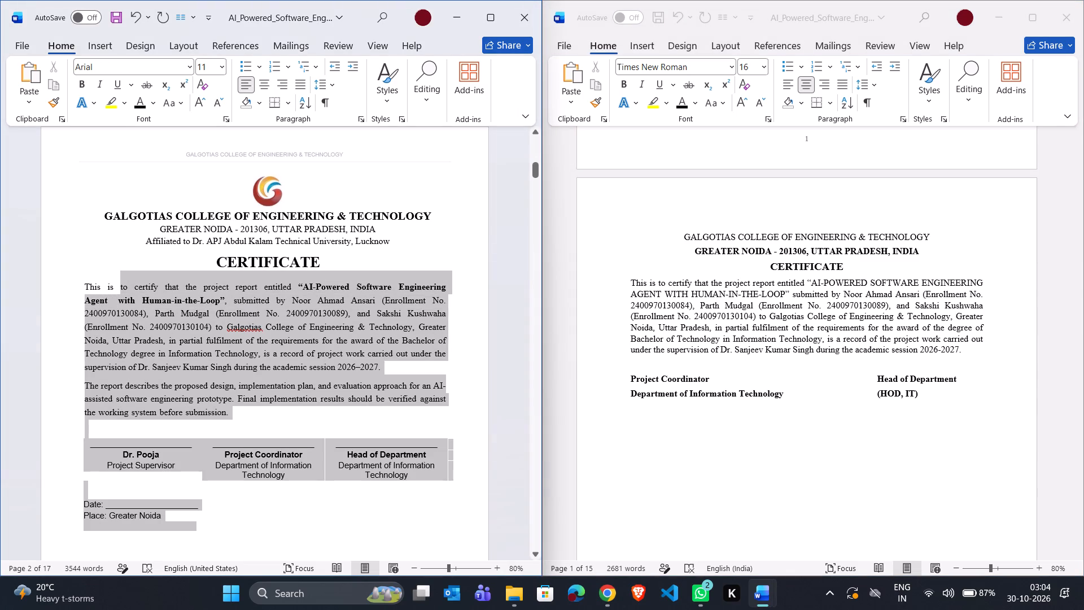
left_click_drag(129, 290, 161, 209)
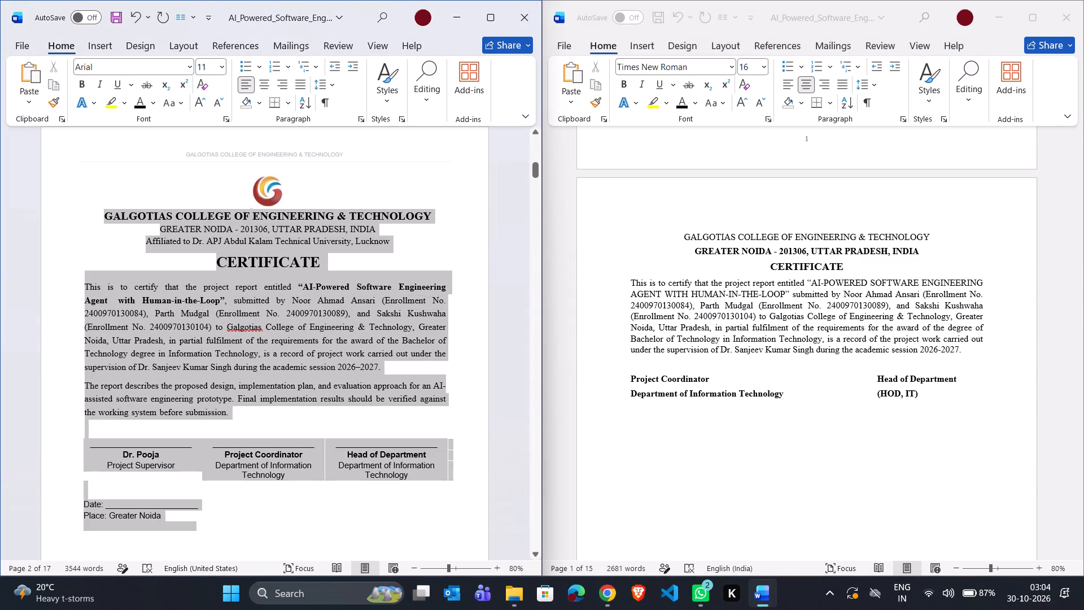
left_click_drag(161, 209, 156, 205)
key("ctrl+c")
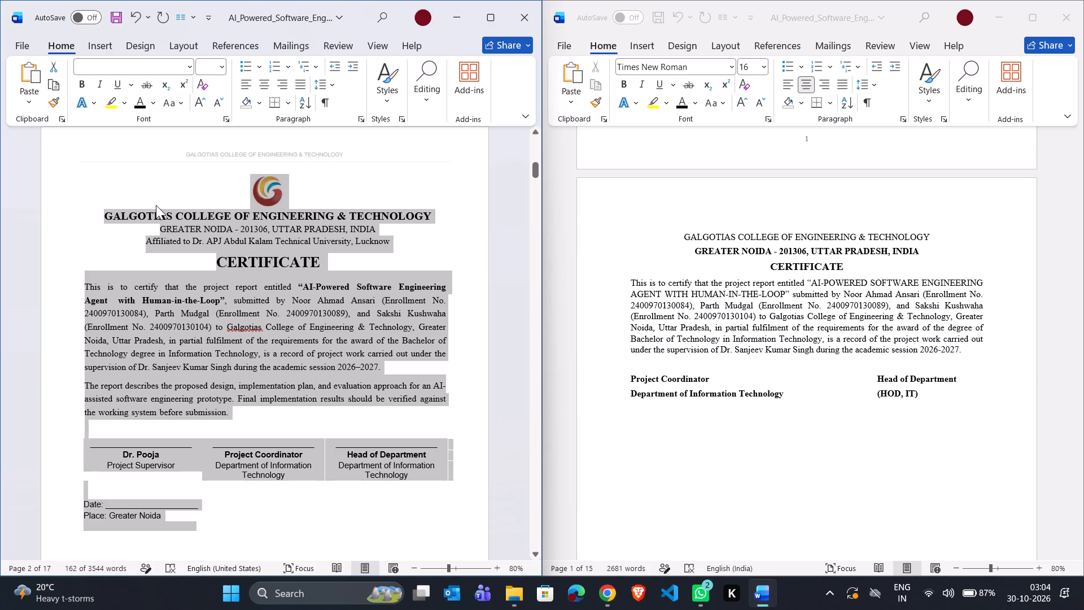
left_click(623, 301)
left_click_drag(685, 237, 798, 428)
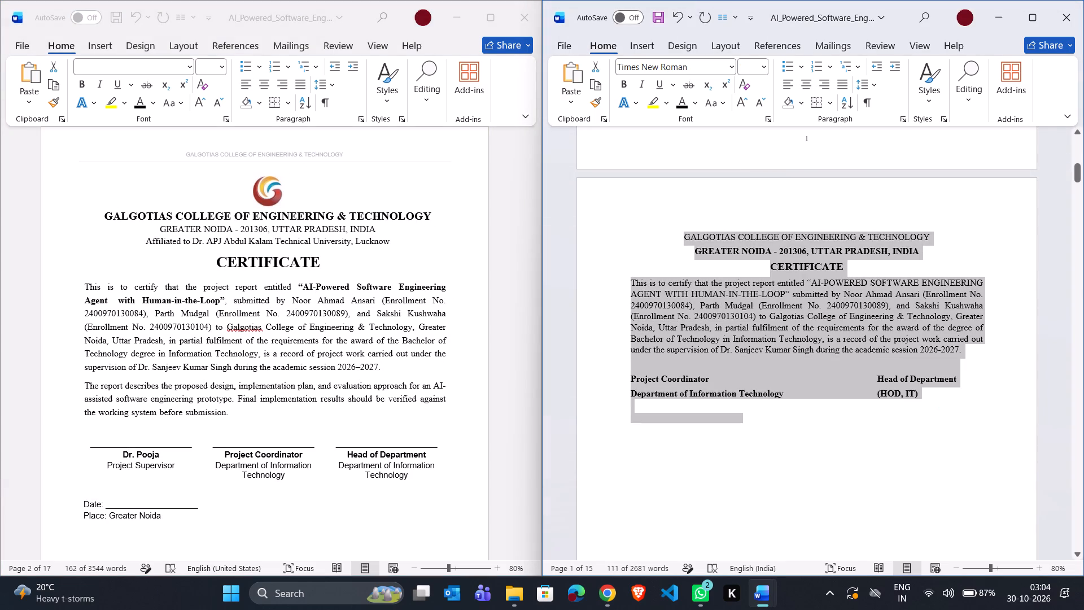
key("ctrl+v")
scroll(802, 397, "up", 1)
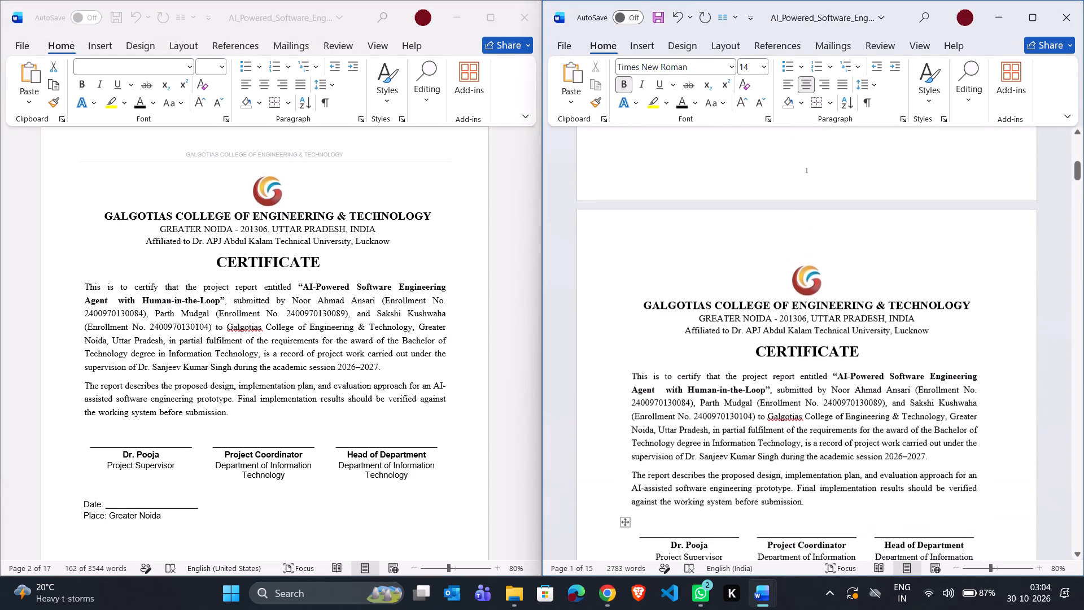
scroll(802, 397, "up", 1)
left_click(804, 253)
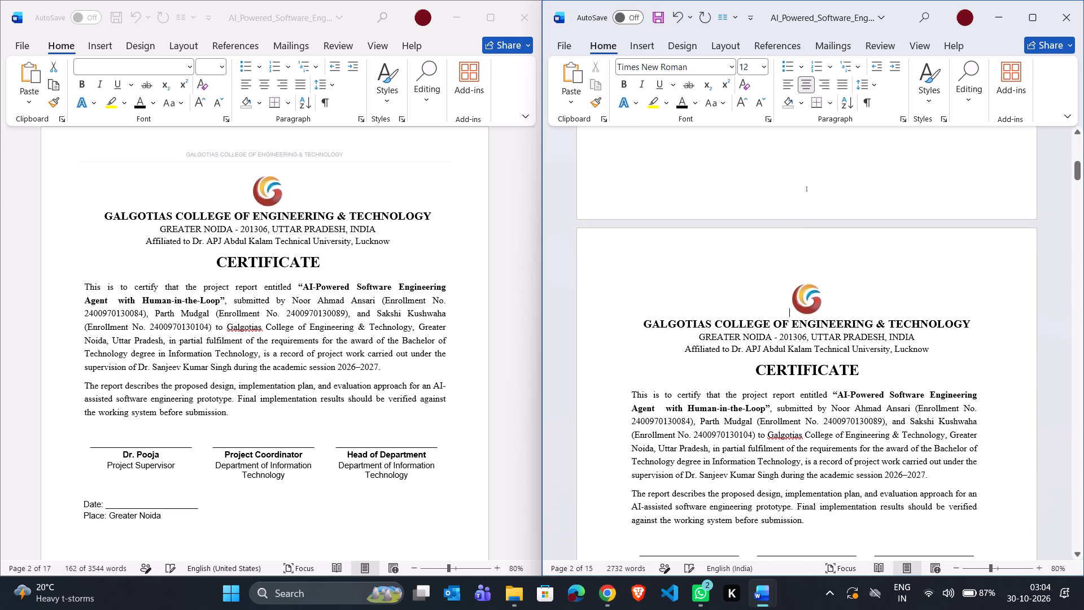
Replace the text and student names under the ACKNOWLEDGEMENT heading in the 15-page report with those copied from the 17-page report.
scroll(794, 567, "down", 1)
scroll(792, 485, "down", 2)
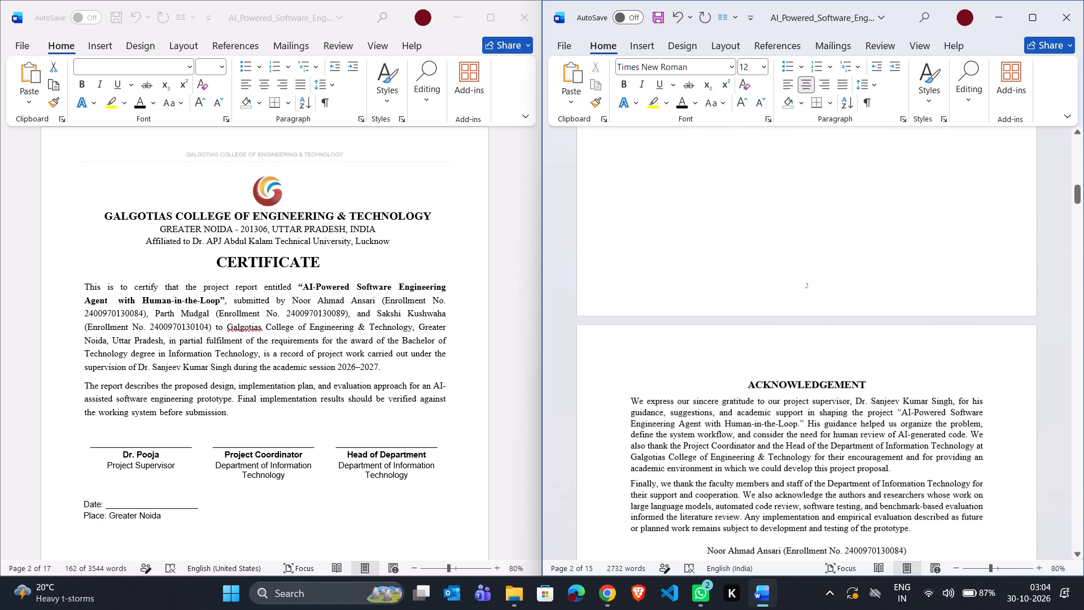
scroll(810, 448, "down", 1)
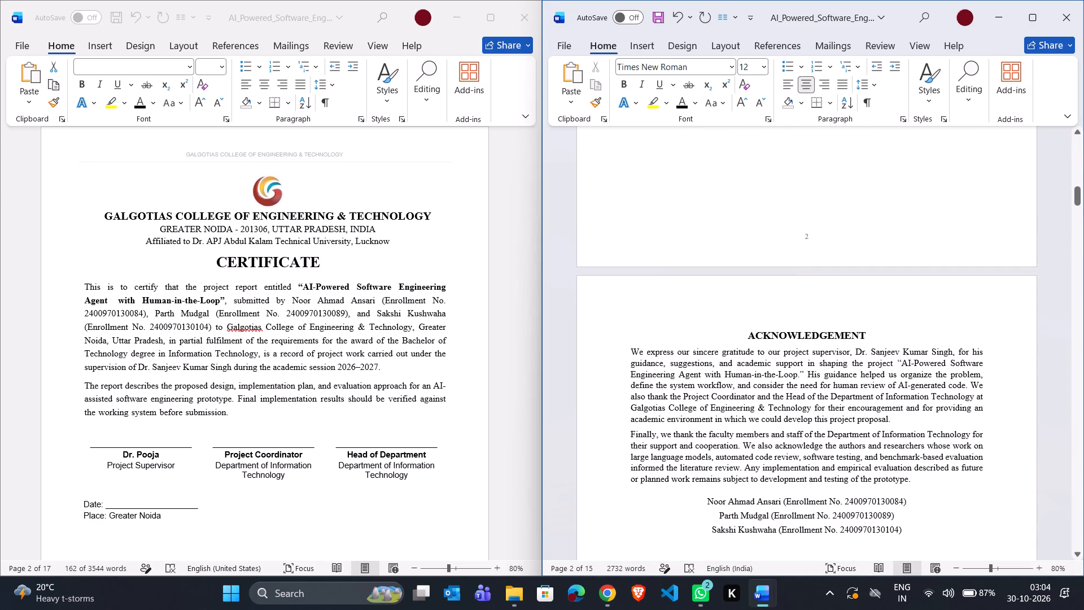
left_click(794, 333)
scroll(754, 508, "down", 1)
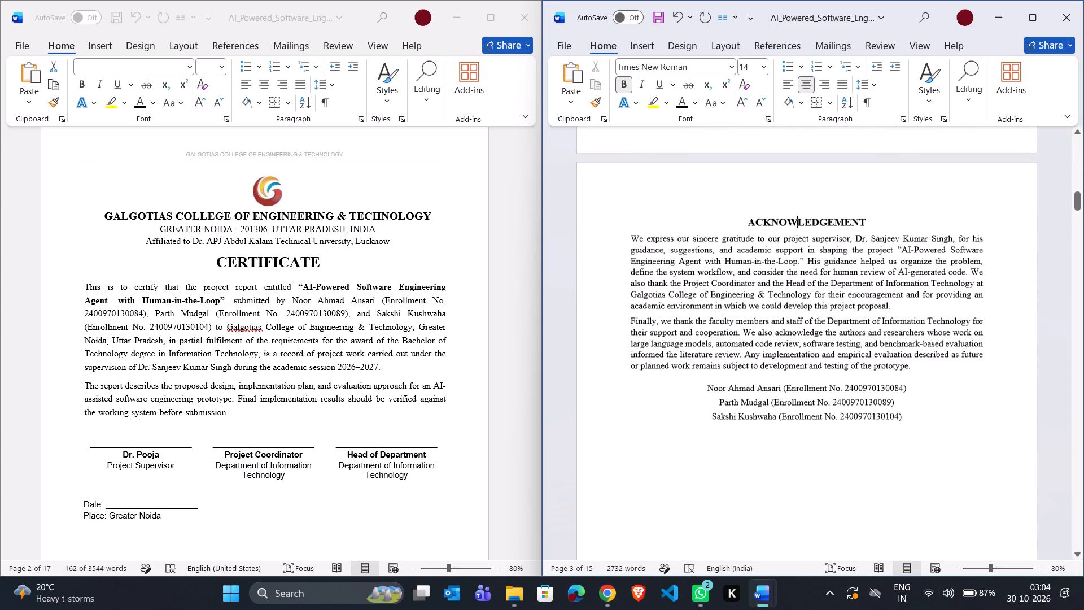
scroll(391, 437, "down", 3)
scroll(343, 417, "down", 1)
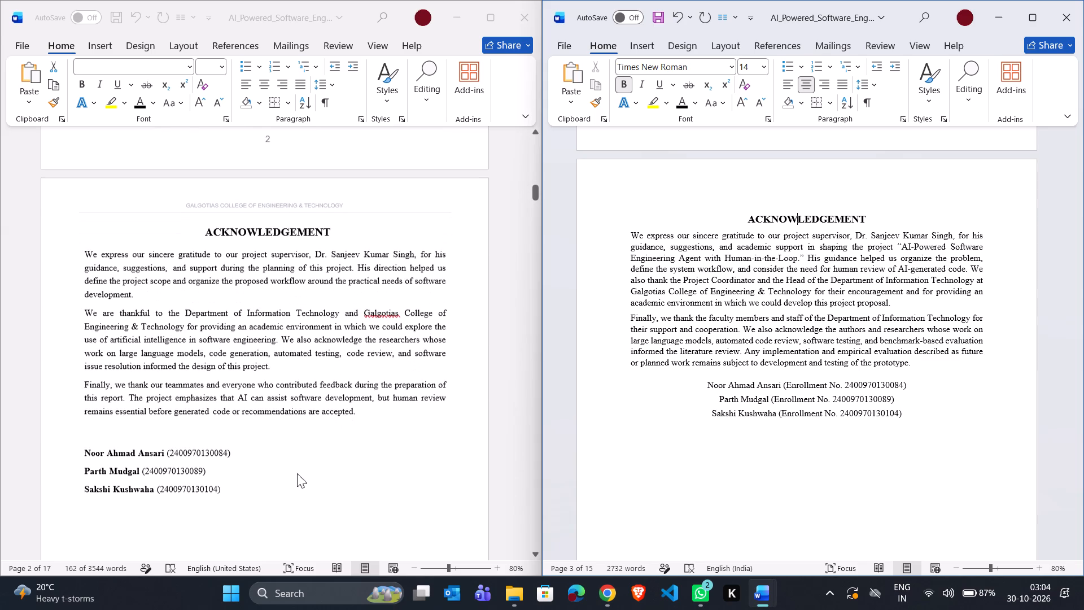
left_click(233, 486)
left_click_drag(228, 486, 160, 379)
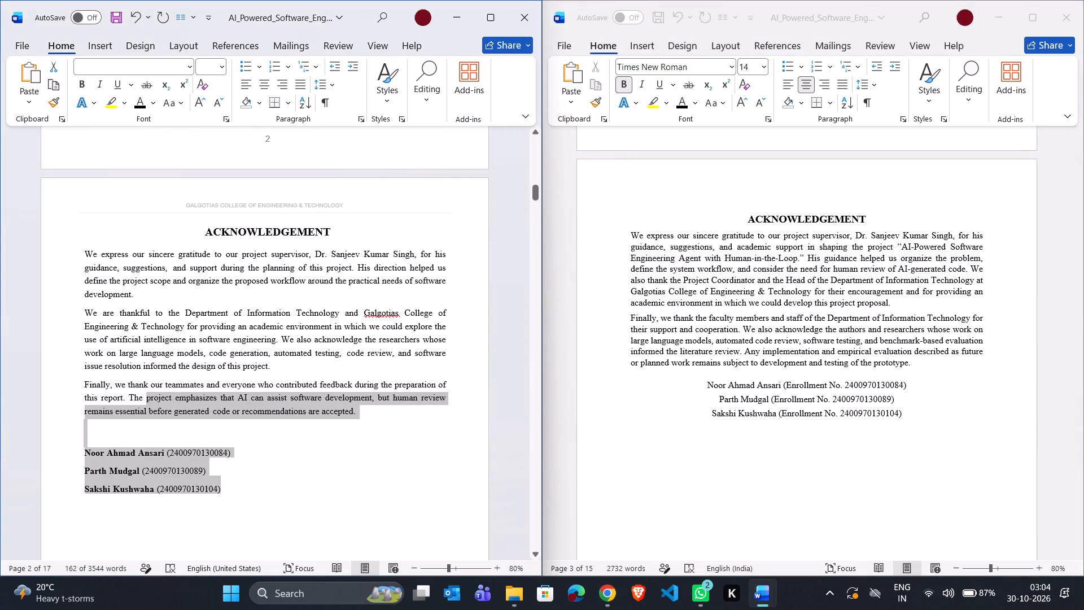
left_click_drag(160, 379, 160, 299)
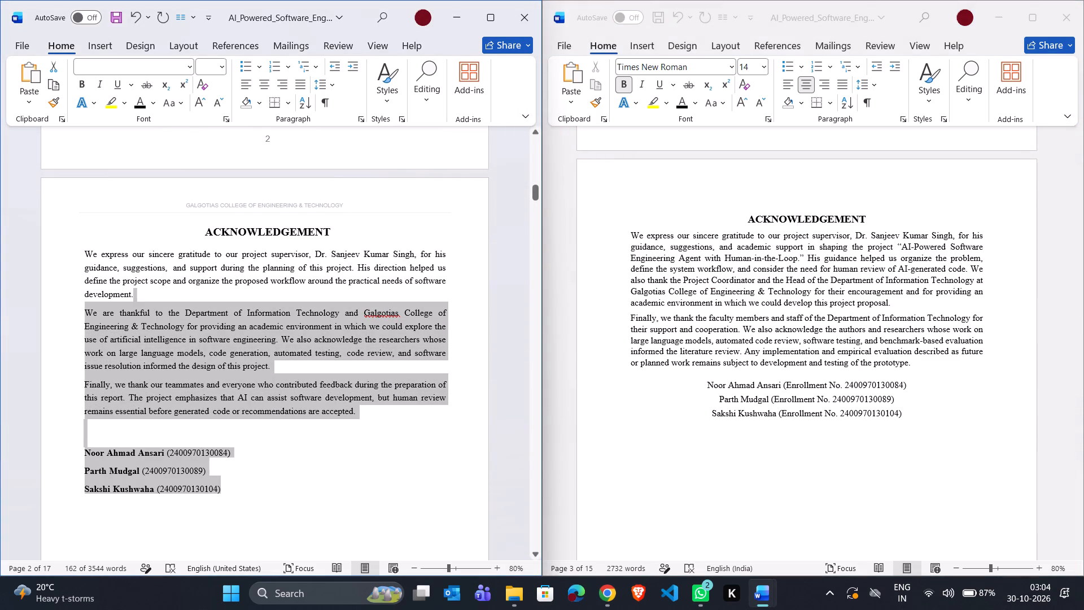
left_click_drag(160, 299, 88, 246)
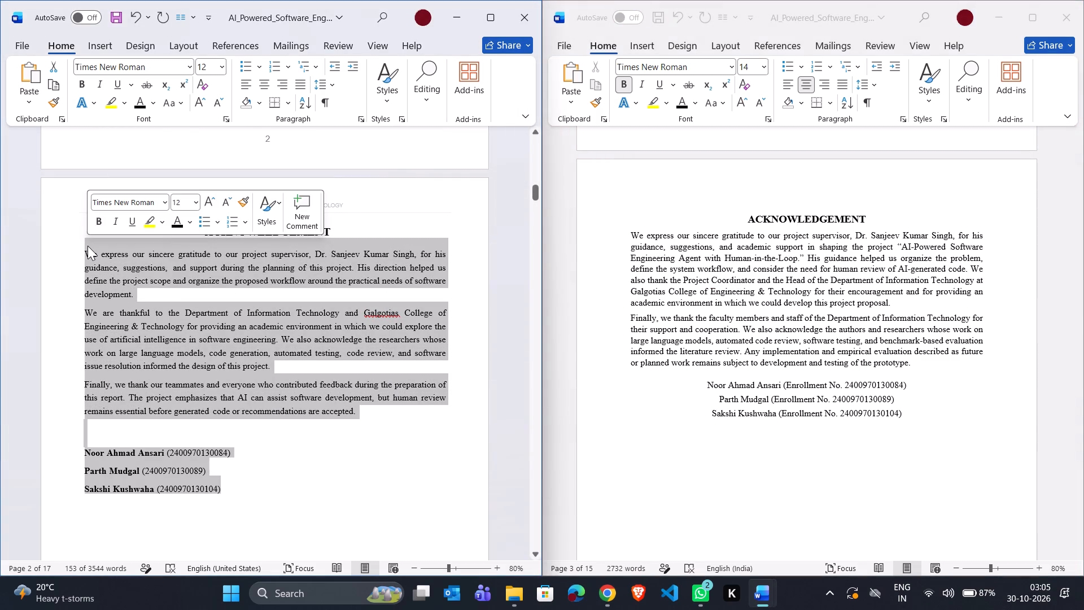
key("ctrl+c")
left_click(732, 377)
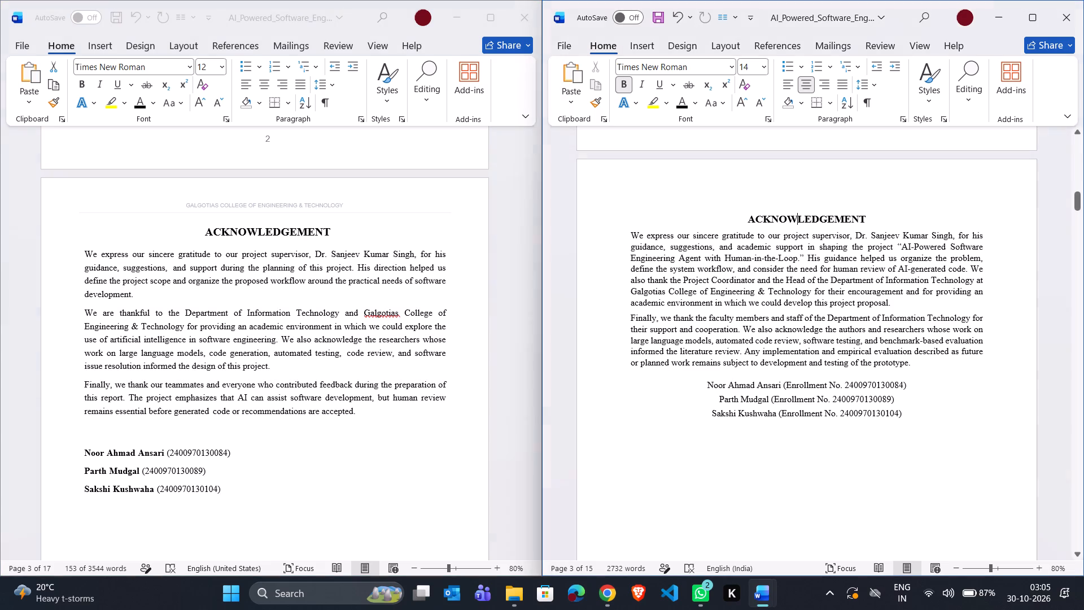
left_click(894, 406)
left_click_drag(909, 413, 628, 232)
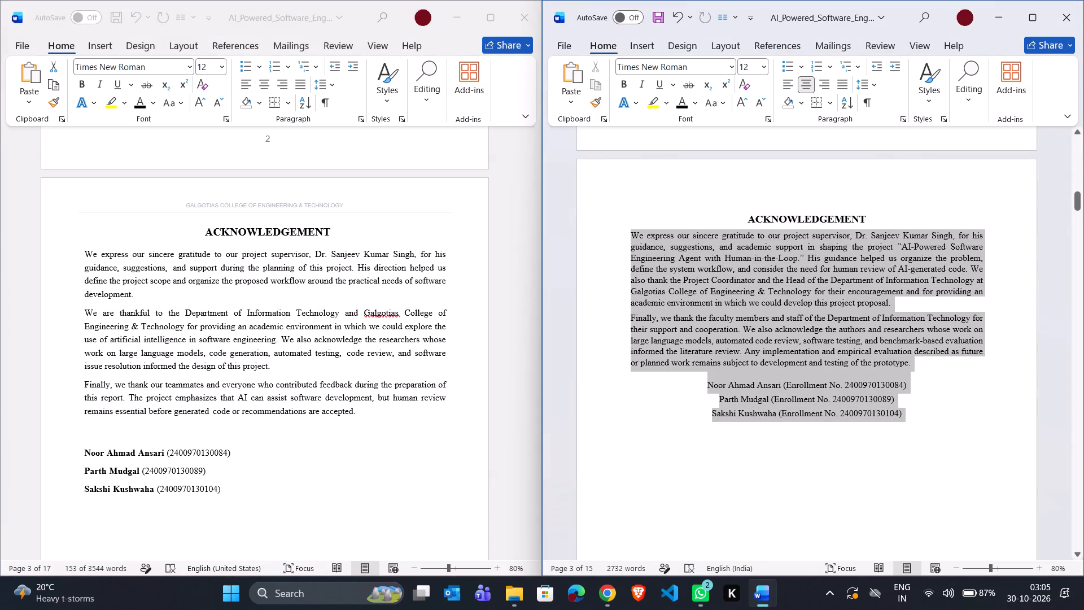
left_click_drag(628, 232, 626, 237)
left_click(838, 90)
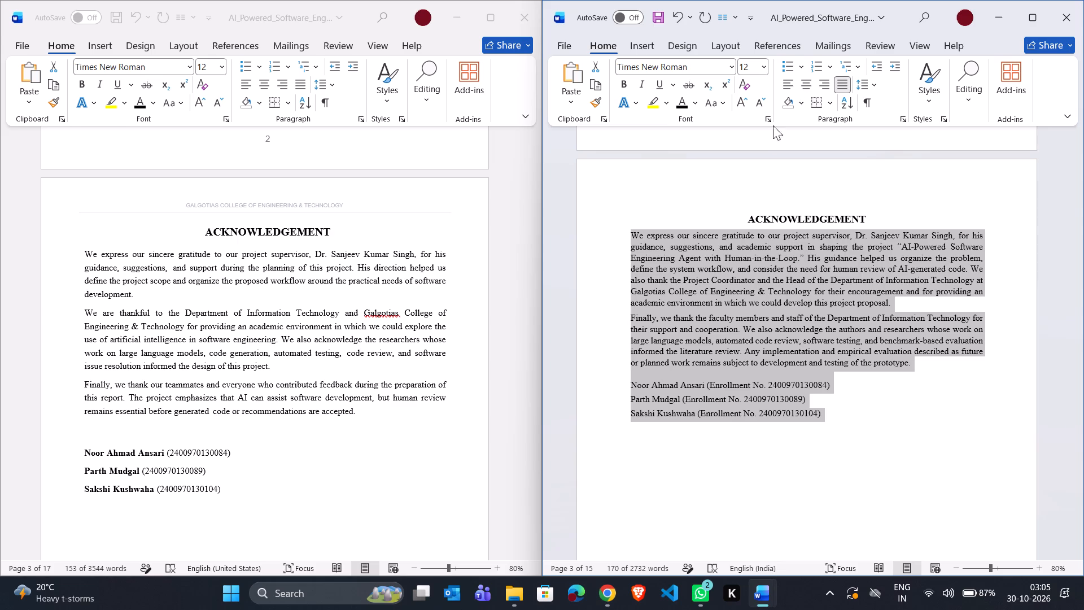
key("ctrl+v")
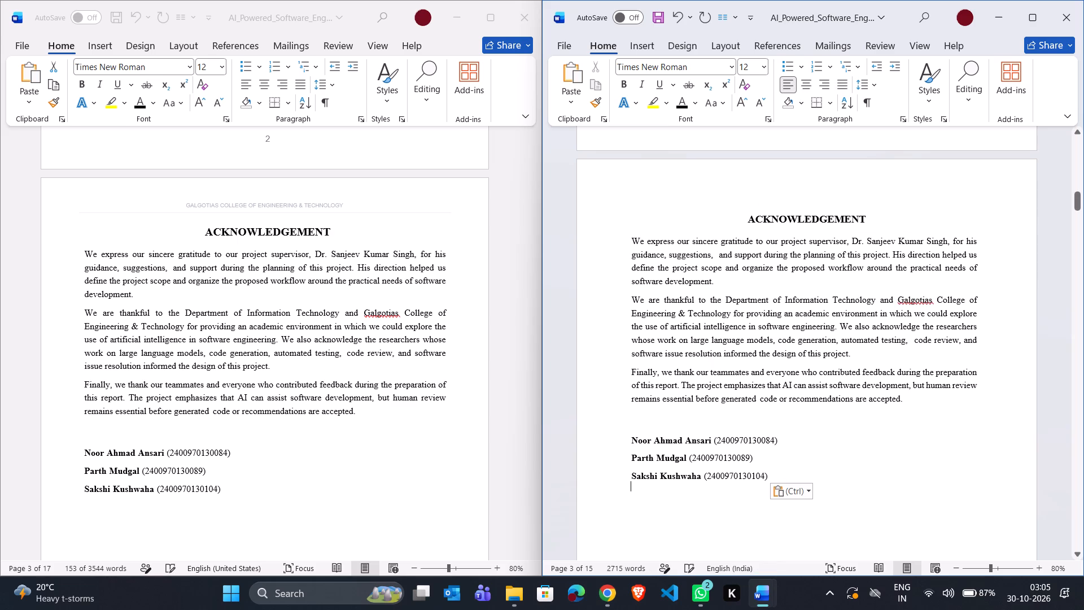
left_click(853, 473)
Go past the contents pages and compare the Abstract page of the 15-page report with that of the 17-page report.
scroll(728, 506, "down", 1)
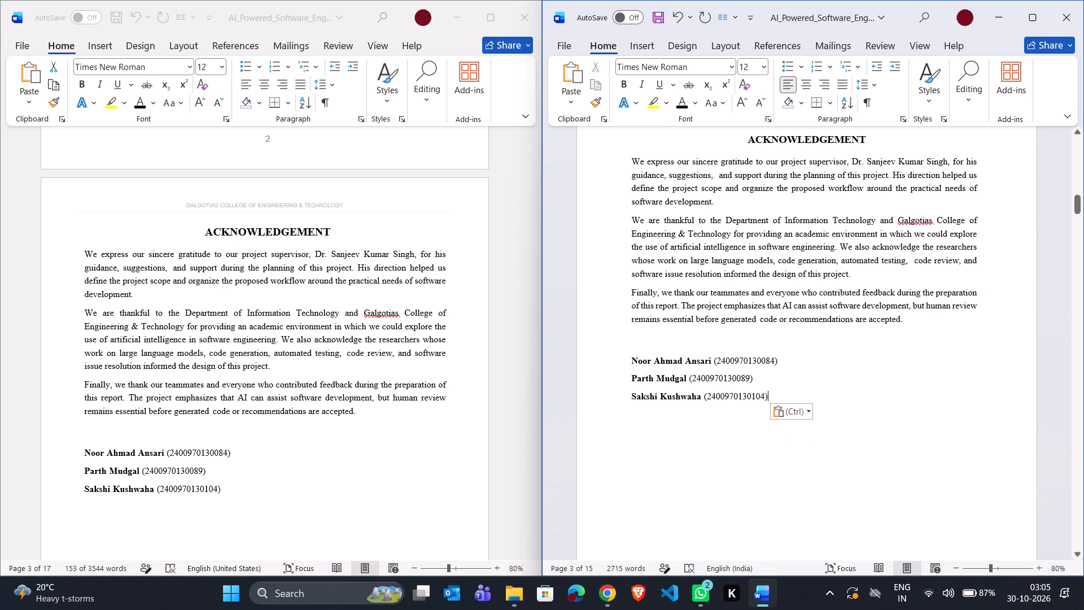
scroll(728, 506, "down", 2)
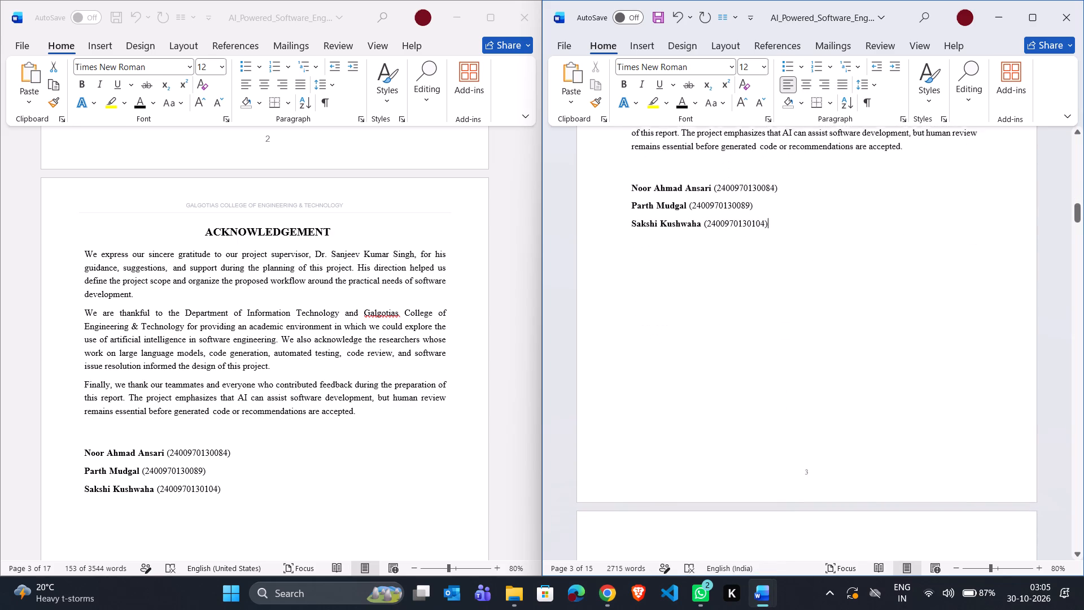
scroll(330, 465, "down", 4)
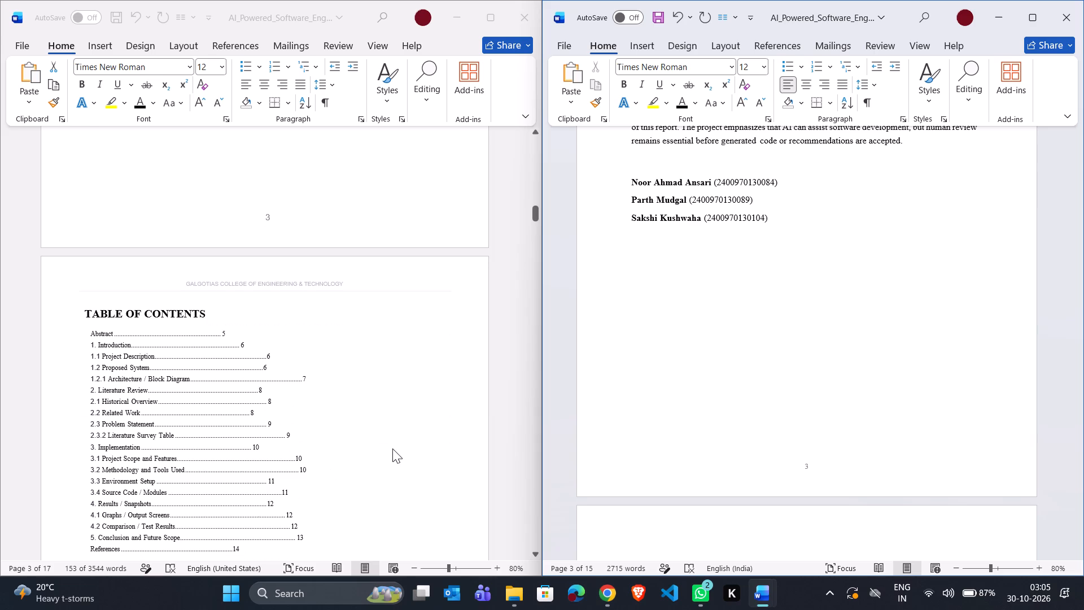
scroll(393, 448, "down", 4)
scroll(393, 448, "up", 1)
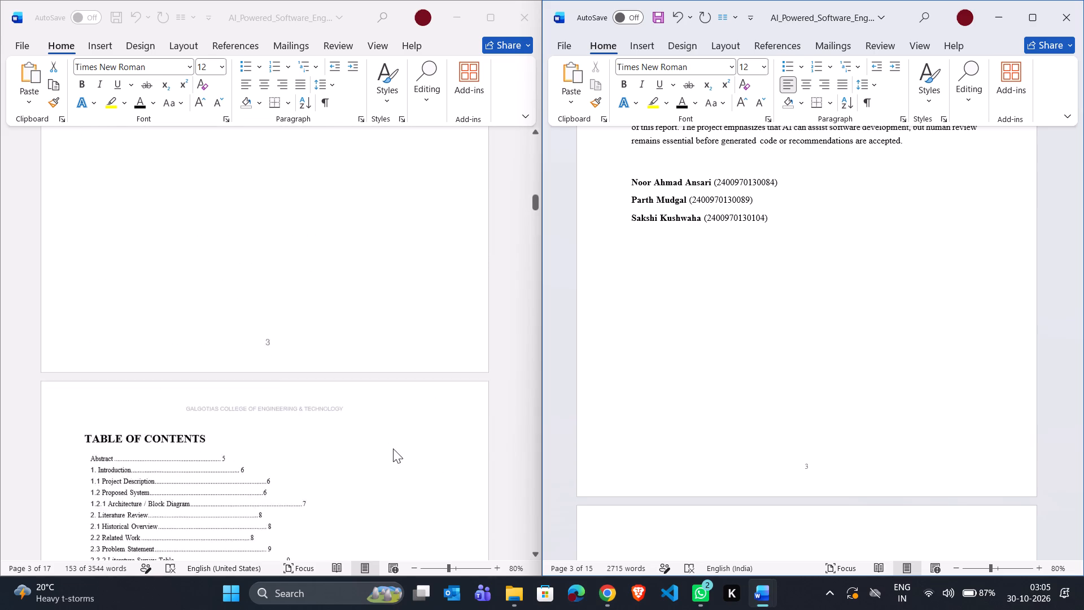
scroll(393, 443, "down", 5)
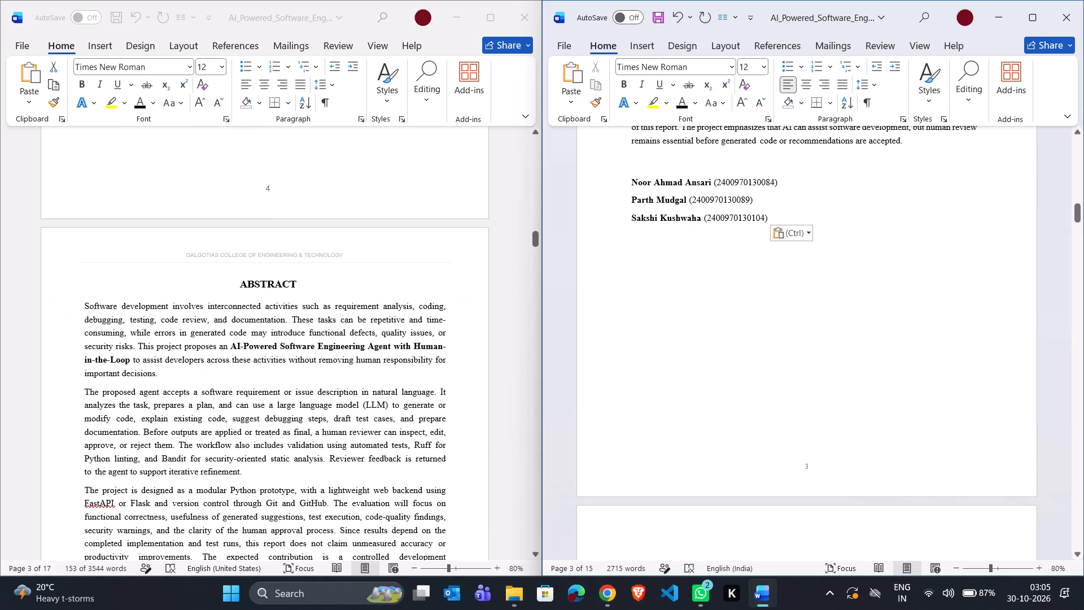
scroll(748, 392, "down", 5)
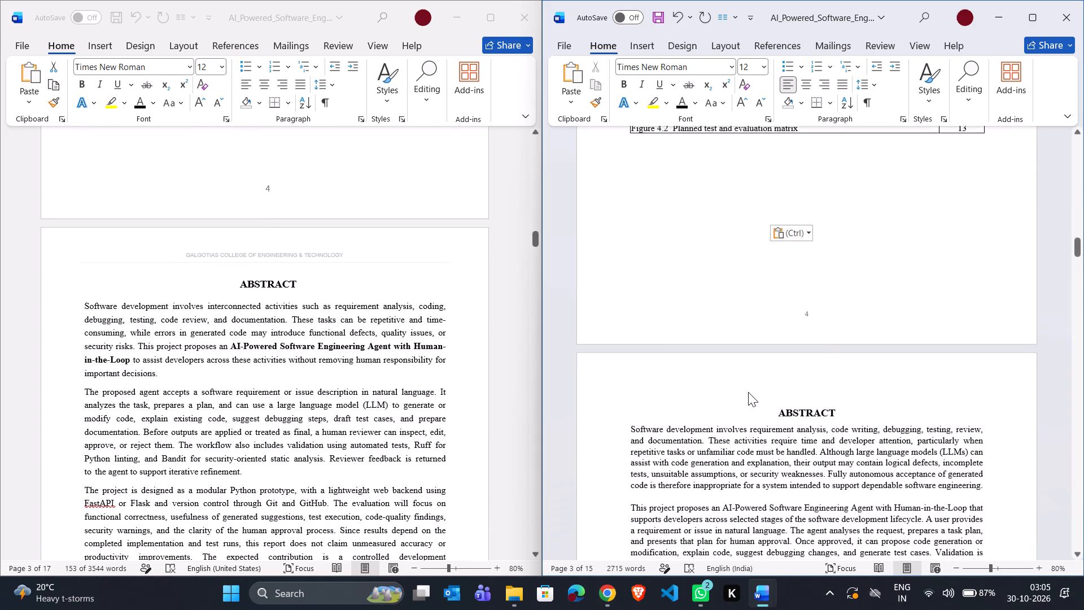
scroll(748, 392, "up", 2)
scroll(748, 392, "down", 2)
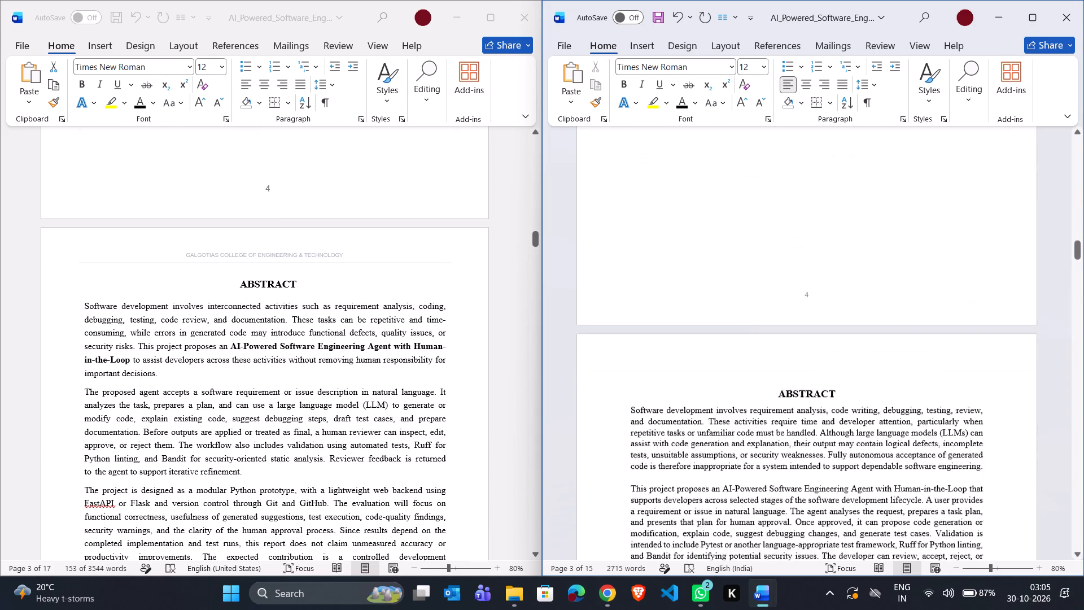
scroll(748, 392, "down", 2)
scroll(399, 394, "down", 1)
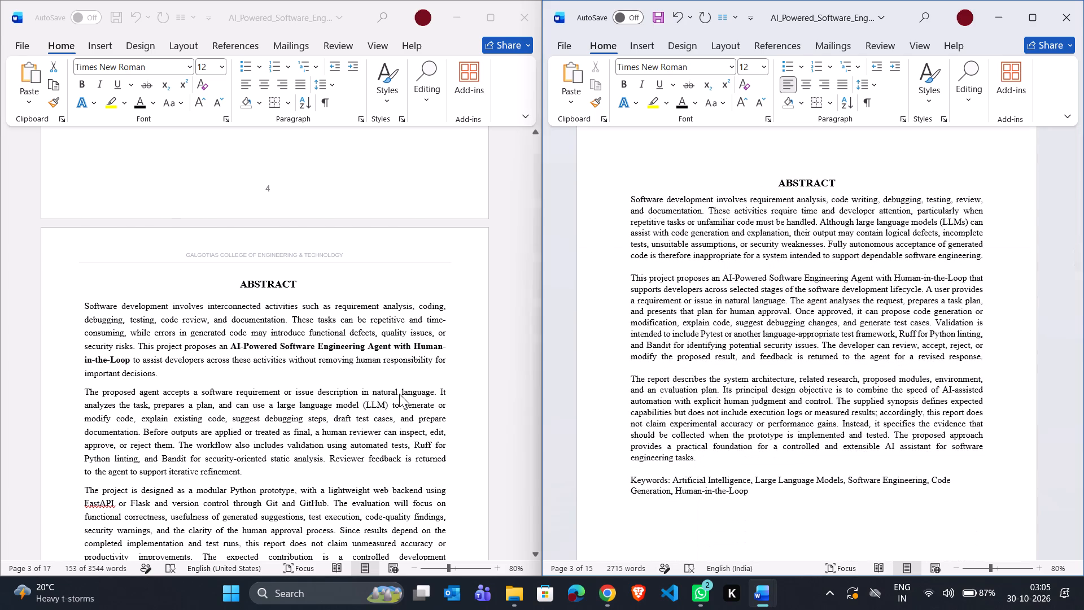
scroll(399, 394, "down", 1)
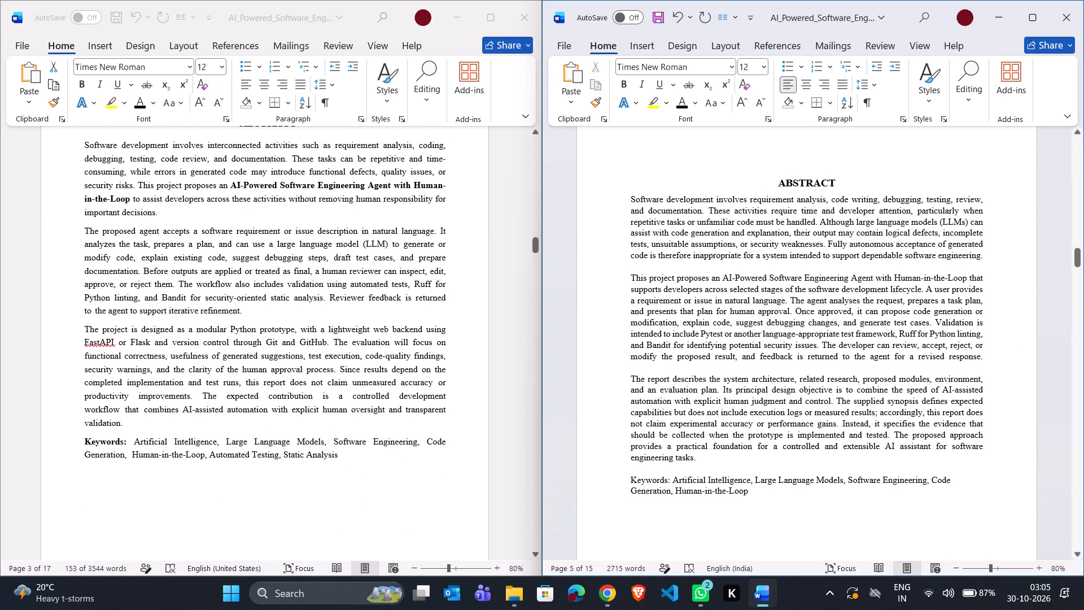
scroll(391, 427, "up", 1)
left_click(776, 430)
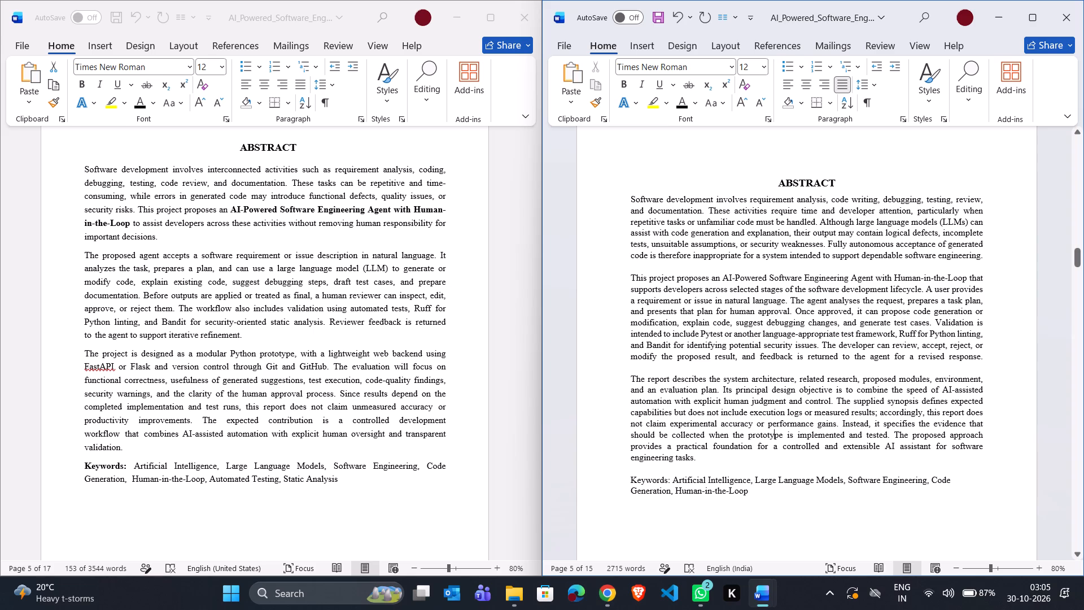
Make "an AI-Powered Software Engineering Agent with Human-in-the-Loop" bold in the second Abstract paragraph of the 15-page report.
scroll(773, 362, "up", 1, "ctrl")
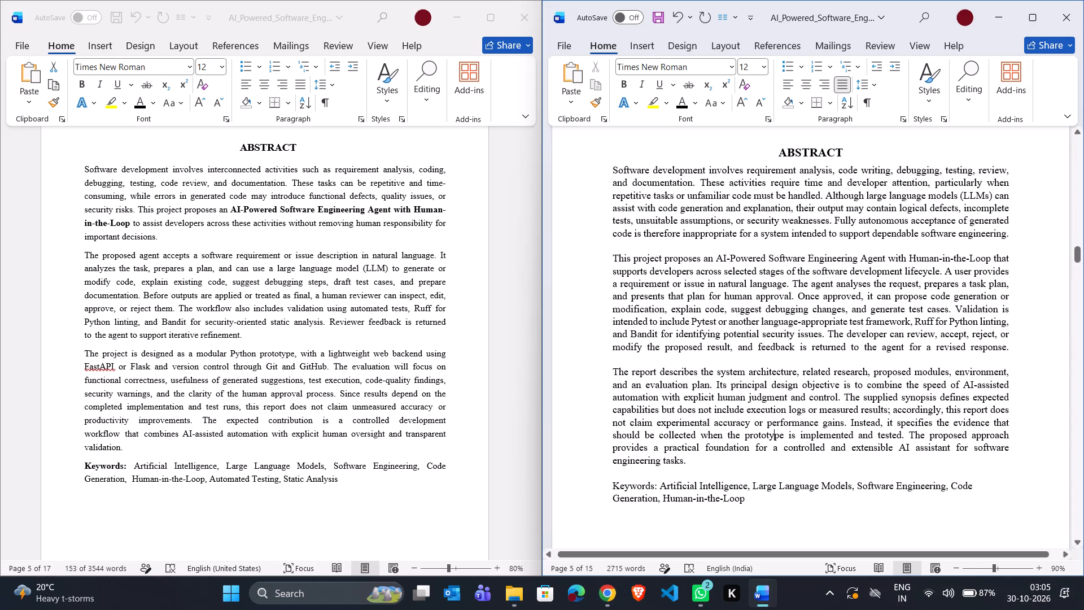
scroll(773, 230, "up", 1)
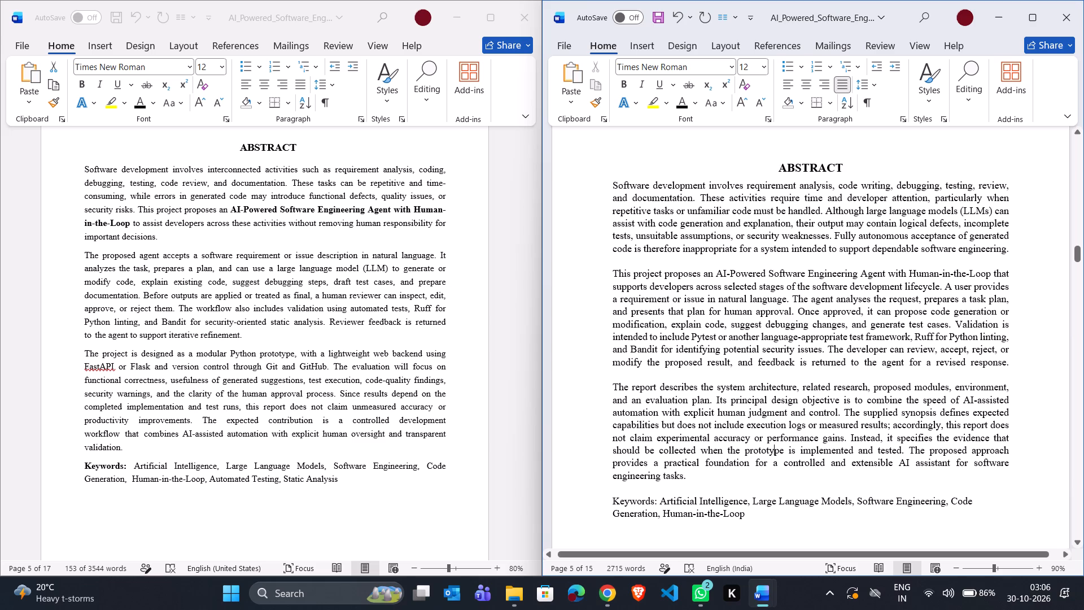
left_click_drag(714, 275, 900, 273)
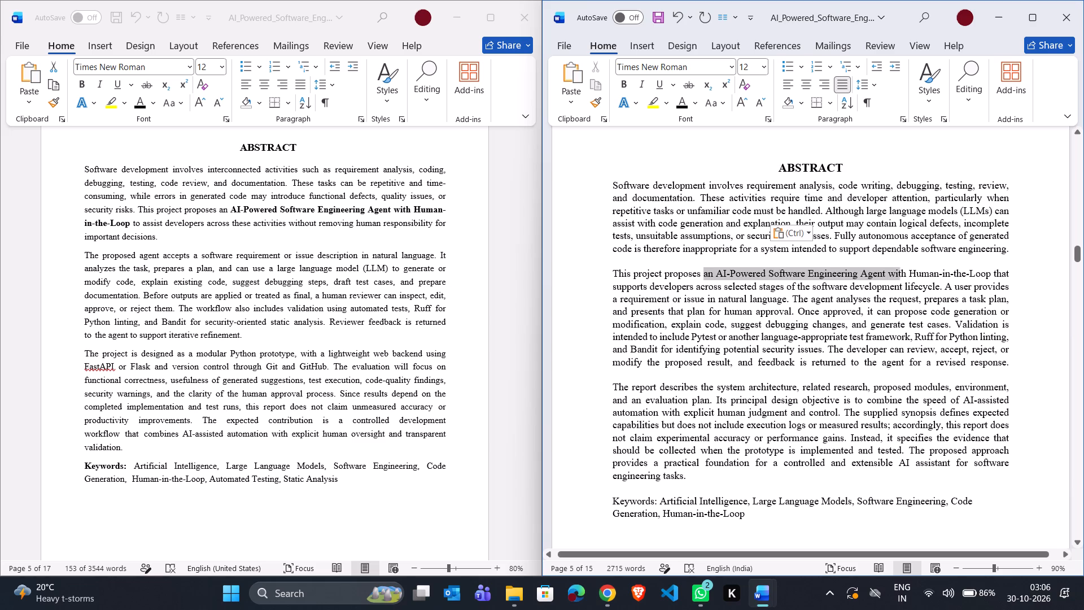
left_click_drag(900, 273, 980, 277)
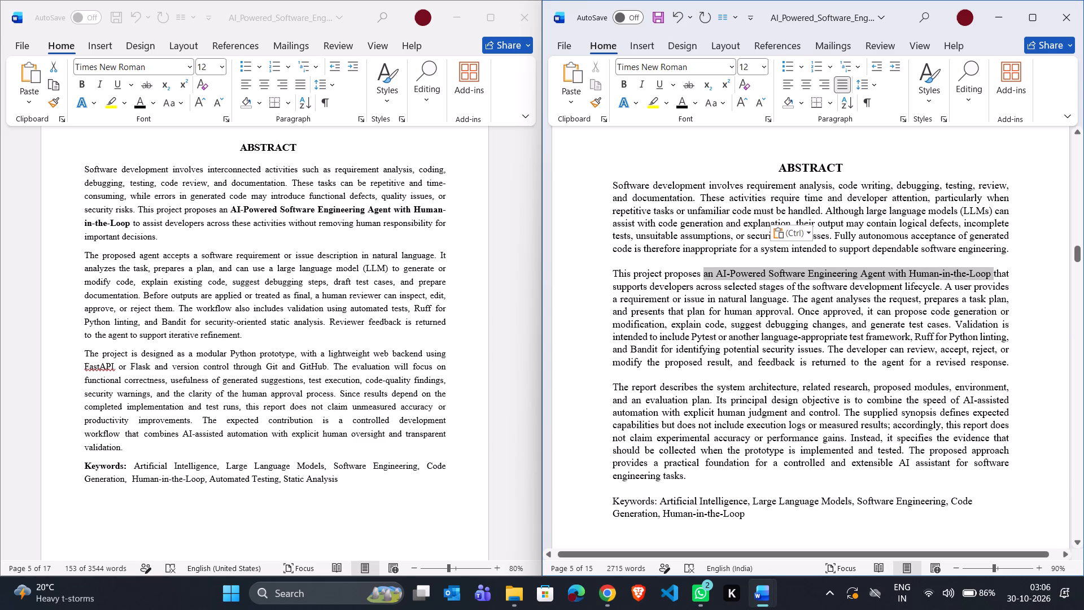
left_click_drag(980, 277, 977, 277)
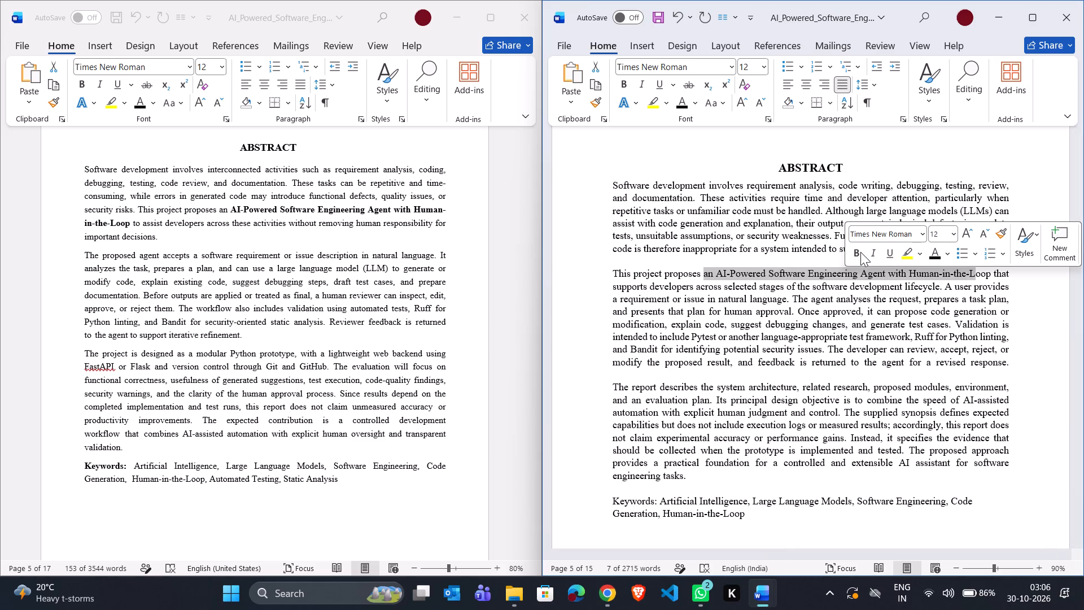
left_click(860, 252)
left_click(875, 340)
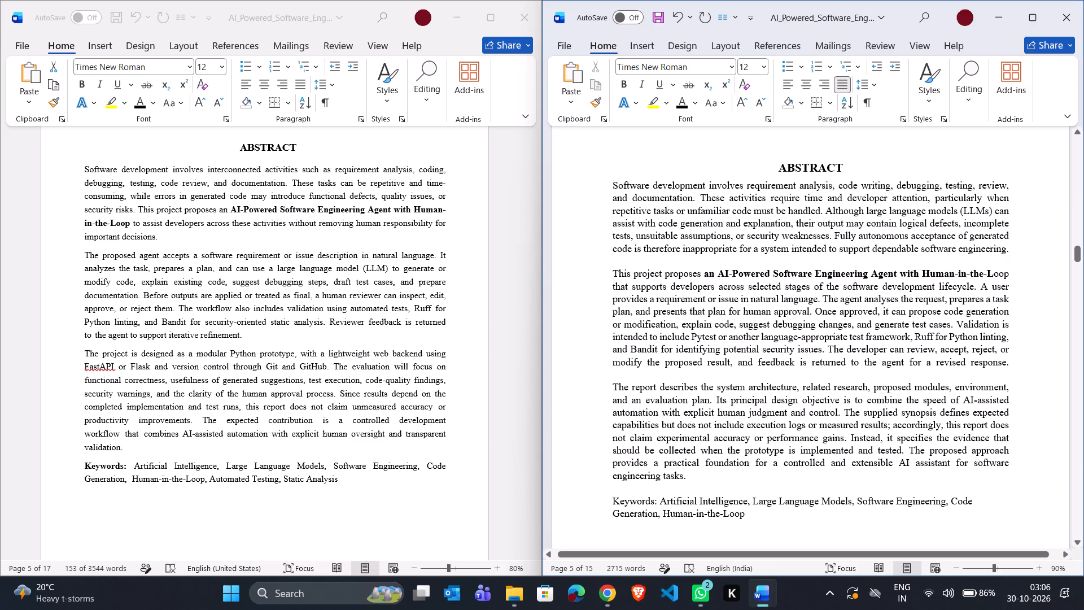
left_click_drag(1013, 270, 984, 269)
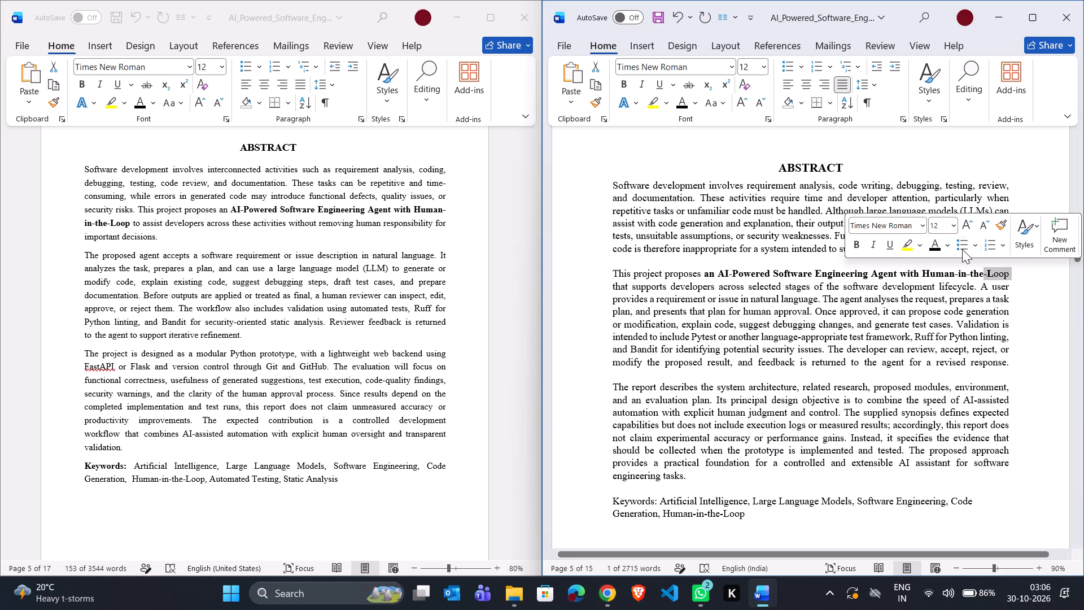
left_click(860, 244)
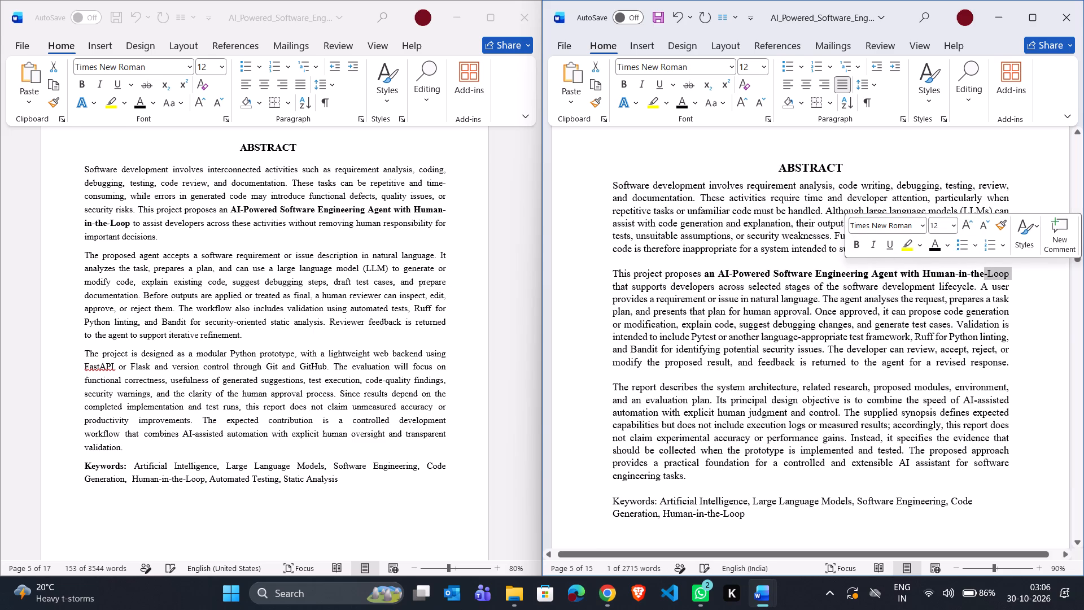
left_click(863, 251)
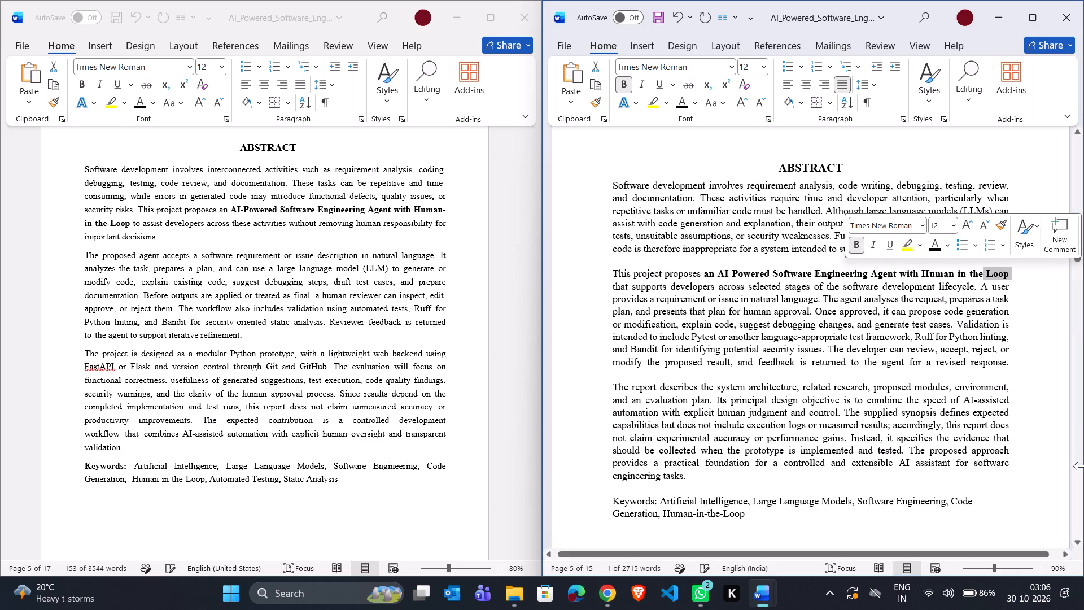
left_click(1083, 466)
left_click(946, 425)
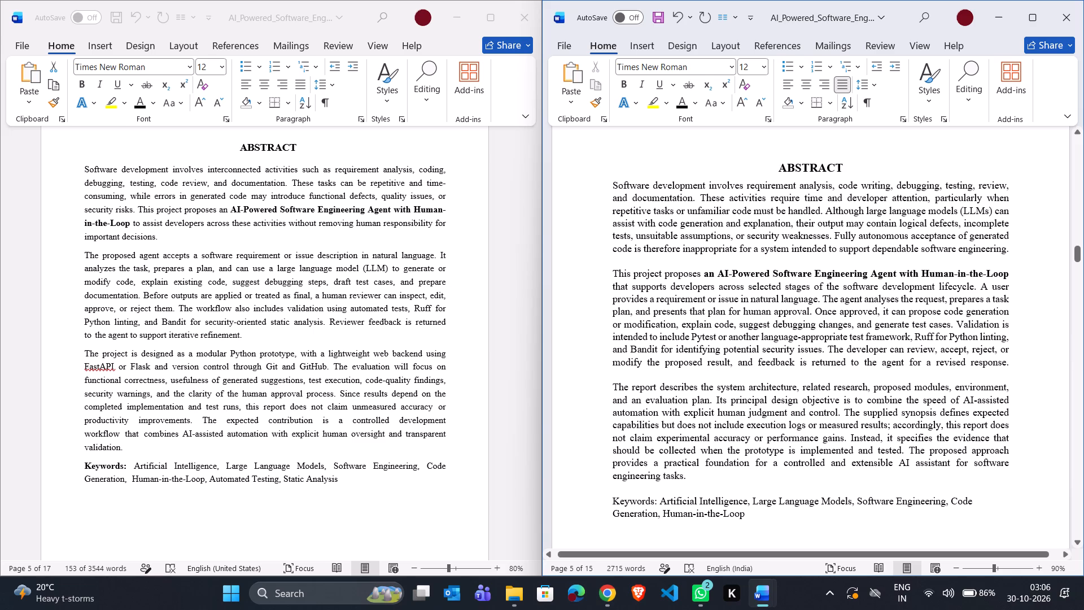
Compare the formatting of the Introduction page in the 15-page report with that of the 17-page report.
scroll(772, 397, "down", 3)
scroll(772, 397, "up", 1, "ctrl")
scroll(772, 397, "down", 2, "ctrl")
scroll(772, 397, "down", 1)
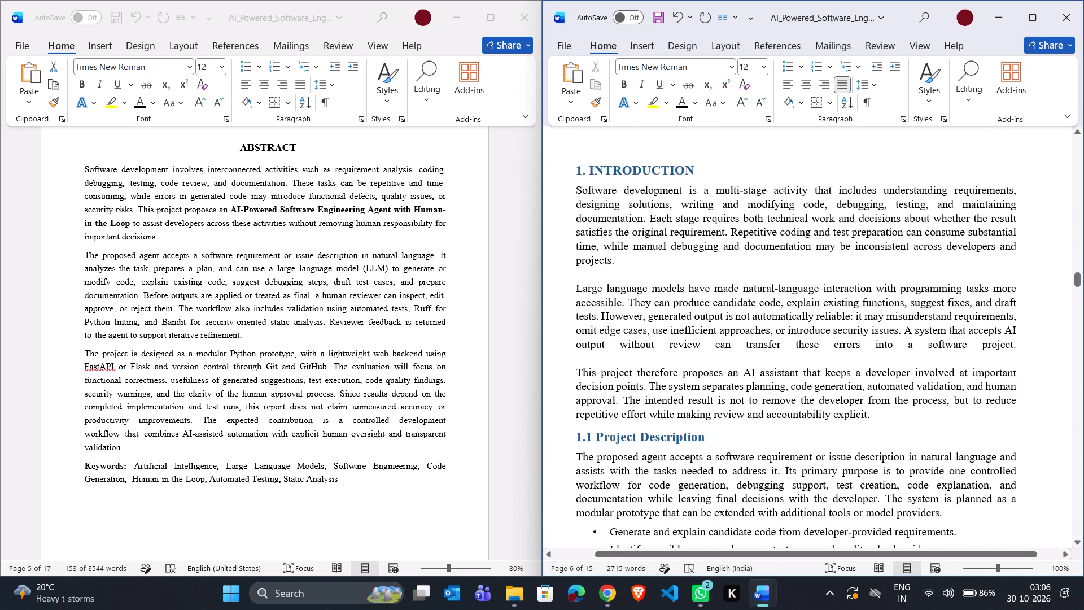
scroll(287, 399, "down", 1)
left_click(634, 166)
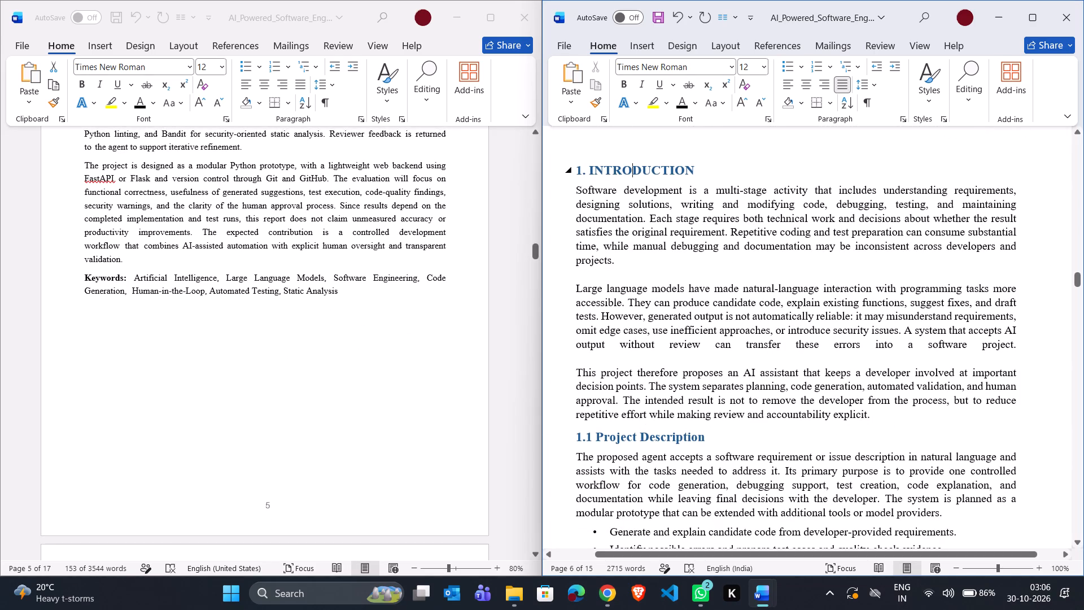
left_click(680, 214)
scroll(271, 310, "down", 3)
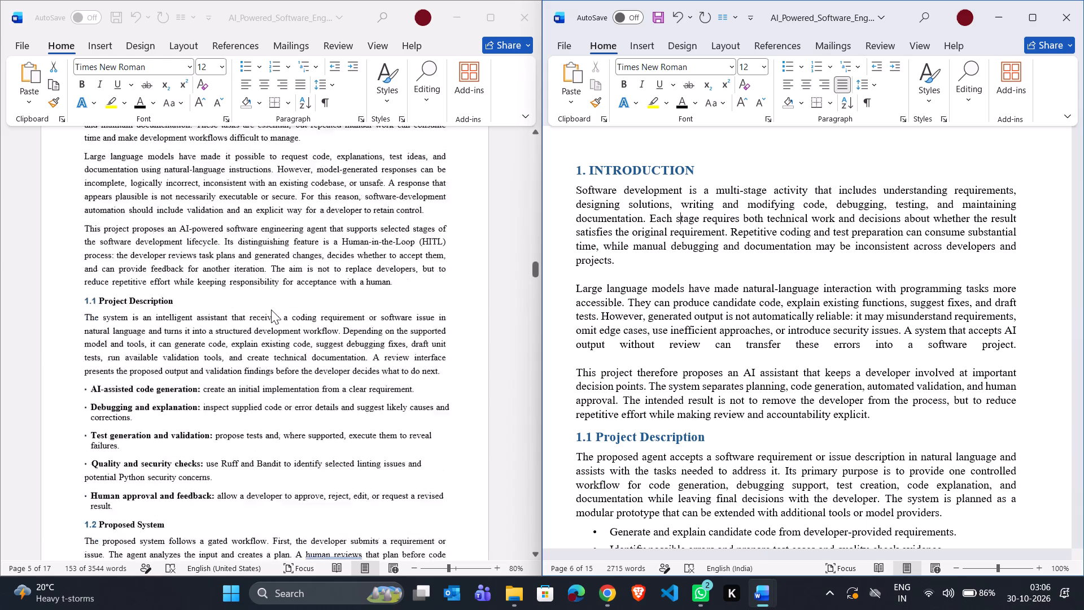
scroll(271, 310, "down", 2)
scroll(271, 310, "up", 1)
scroll(271, 310, "down", 1)
scroll(271, 310, "up", 1)
scroll(271, 310, "down", 1)
scroll(271, 310, "up", 2)
scroll(271, 310, "down", 3)
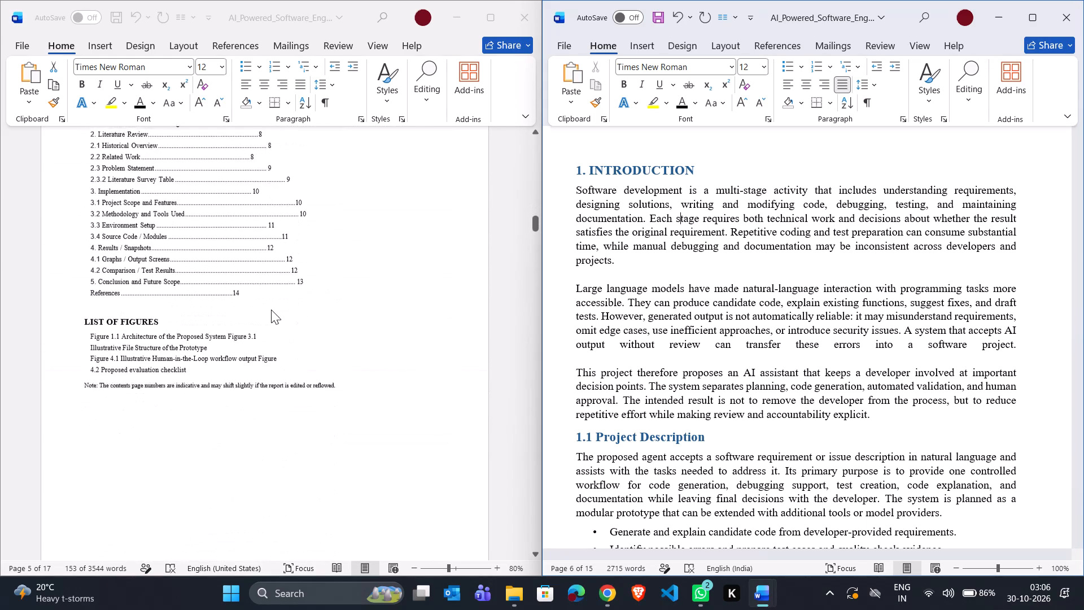
scroll(618, 293, "down", 1)
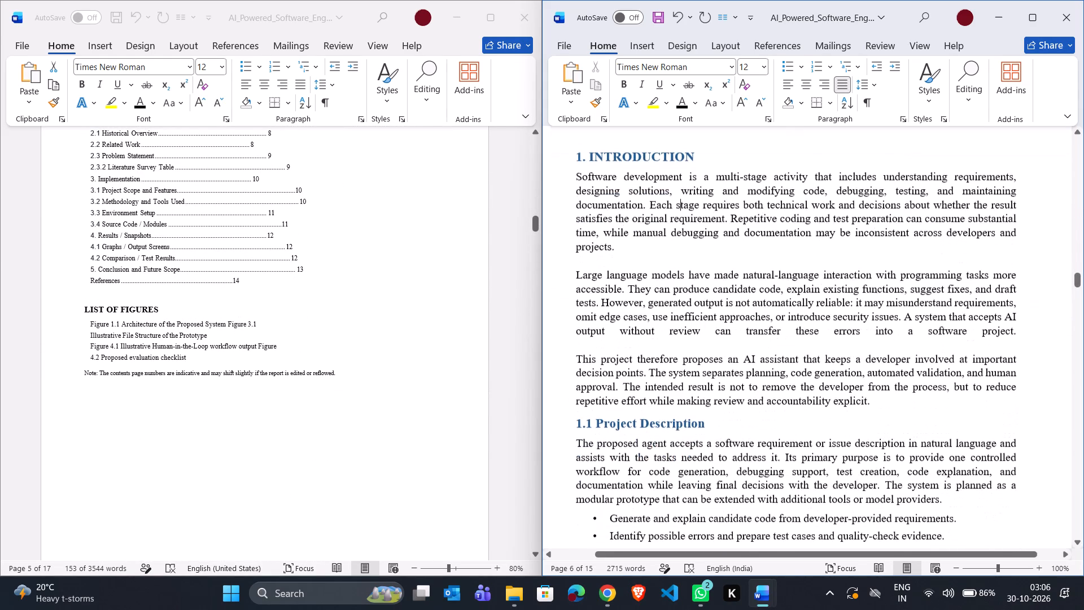
scroll(301, 352, "down", 6)
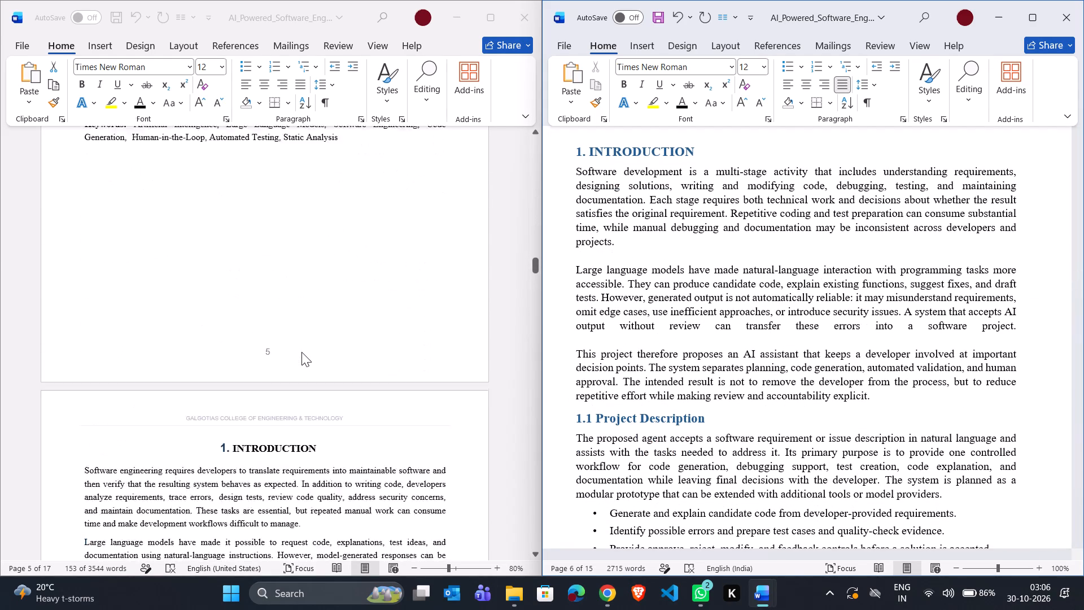
scroll(301, 352, "up", 1)
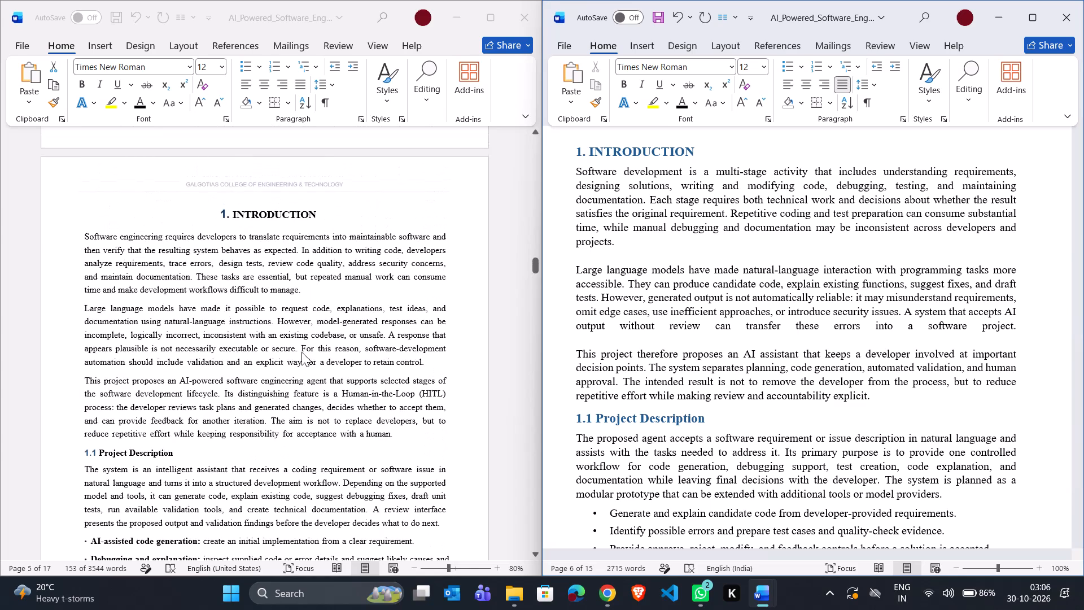
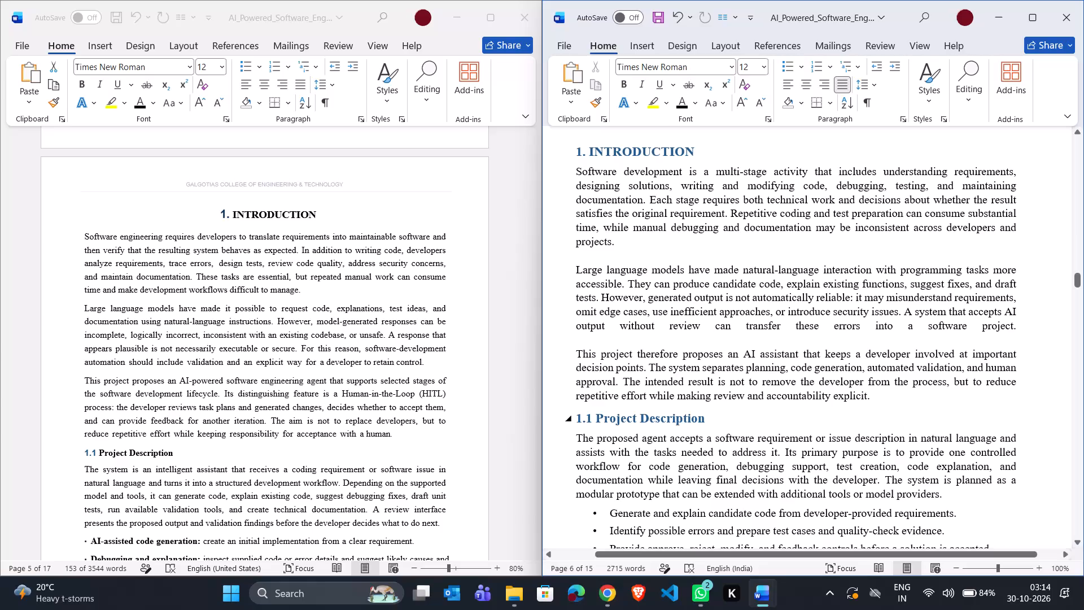
Remove the italics from "Architecture / Block Diagram" in the 1.2.1 heading of the 15-page report.
scroll(869, 424, "down", 3)
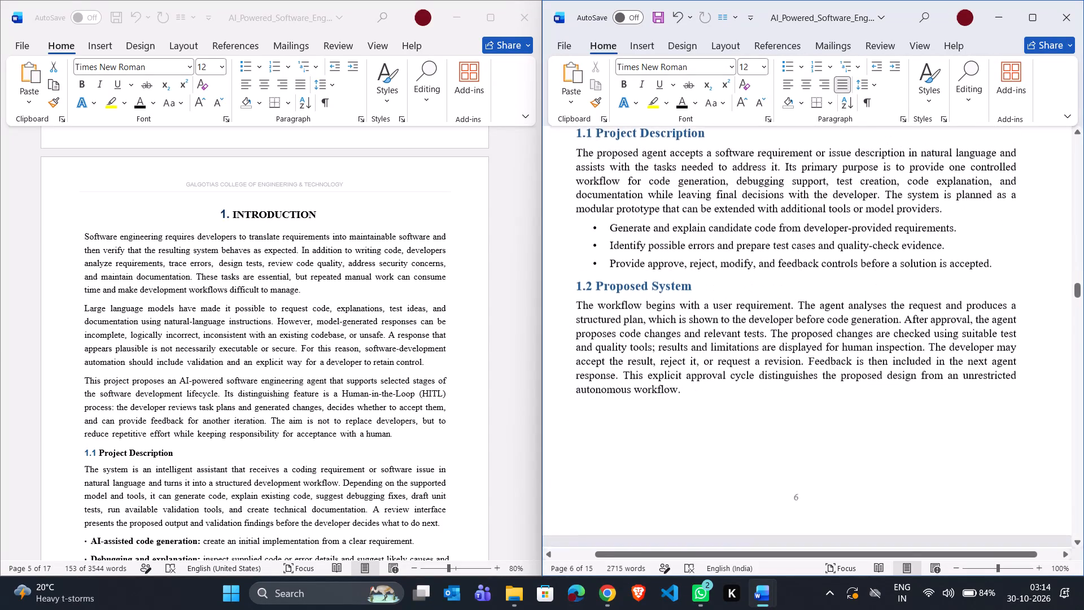
scroll(869, 424, "down", 1)
scroll(826, 408, "down", 2)
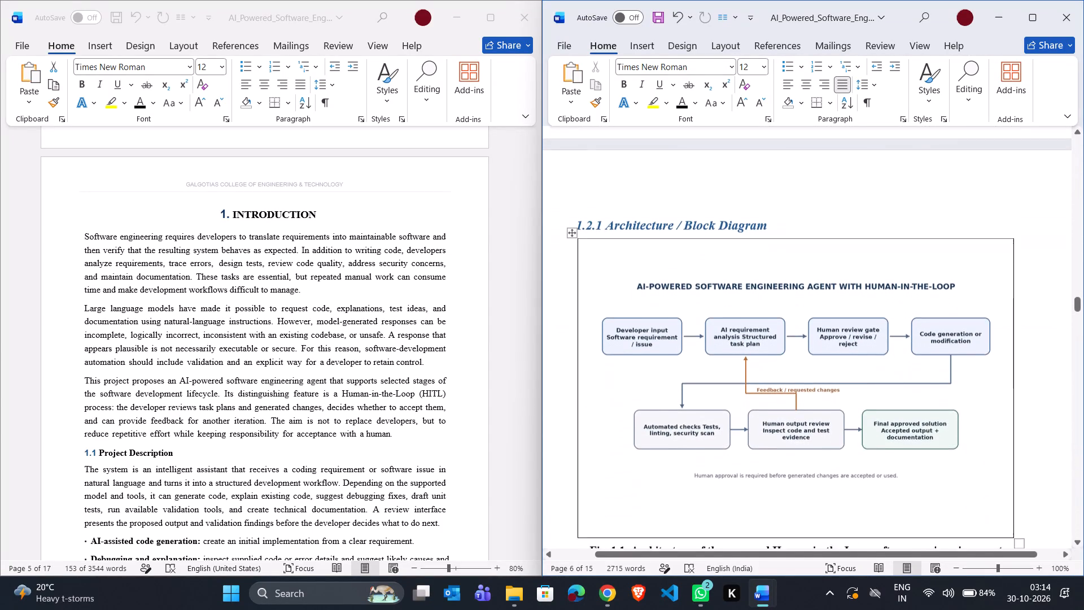
left_click(766, 224)
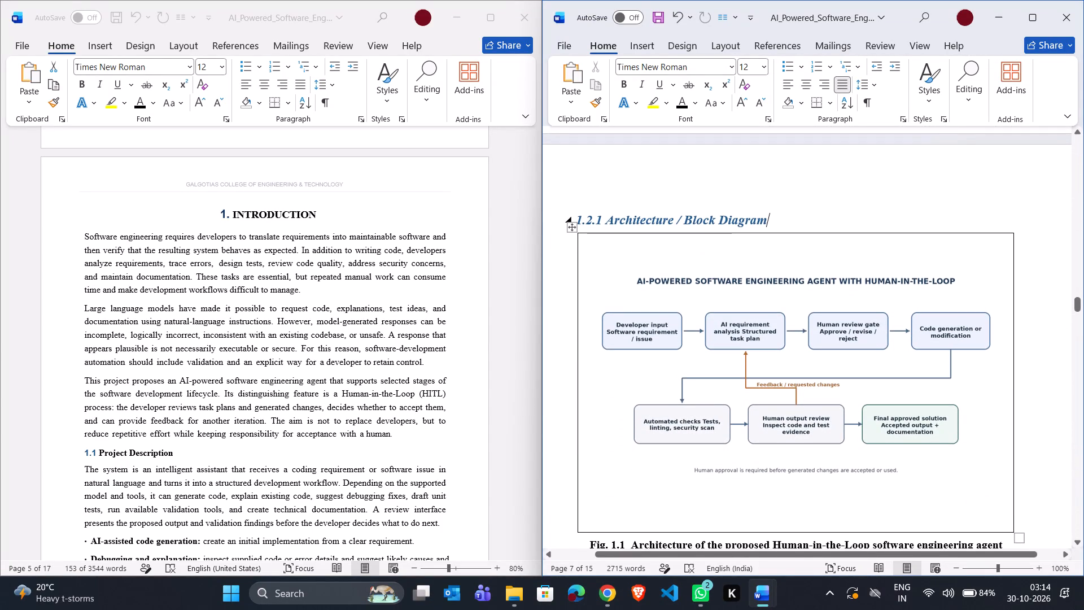
left_click_drag(769, 224, 613, 216)
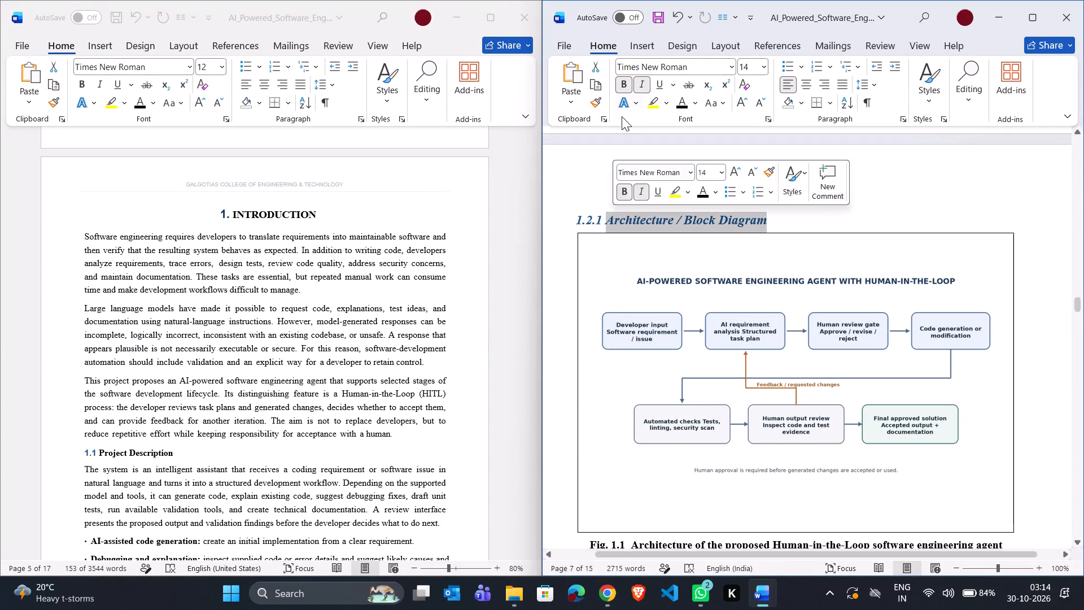
left_click(637, 81)
left_click(837, 223)
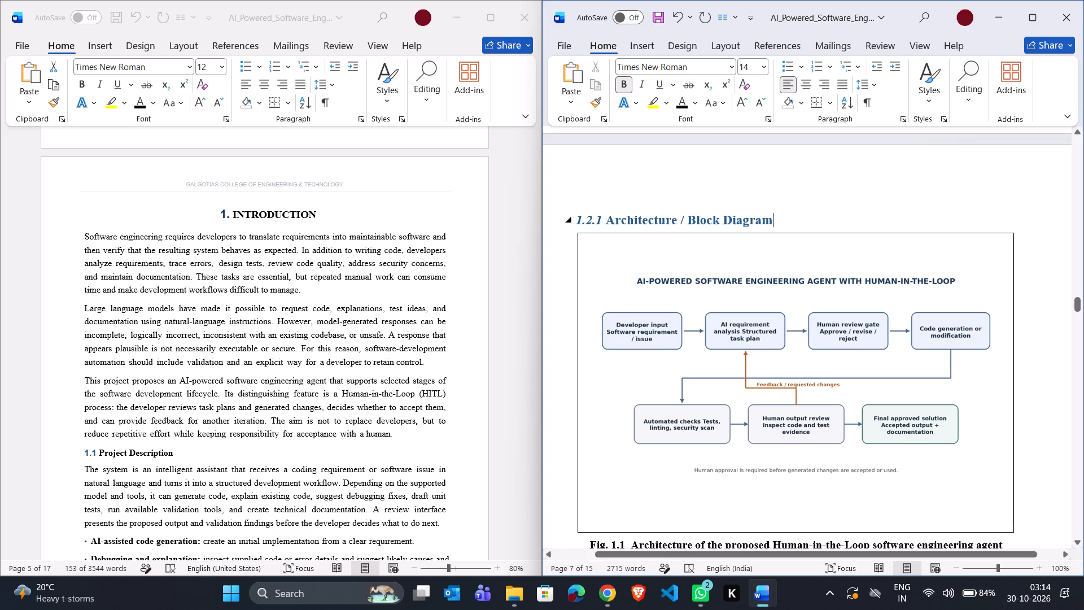
Review the Literature Review chapter and Literature Survey Table in the 15-page report, and sections 1.1 and 1.2 in the 17-page report.
scroll(883, 302, "down", 1)
scroll(835, 295, "down", 1)
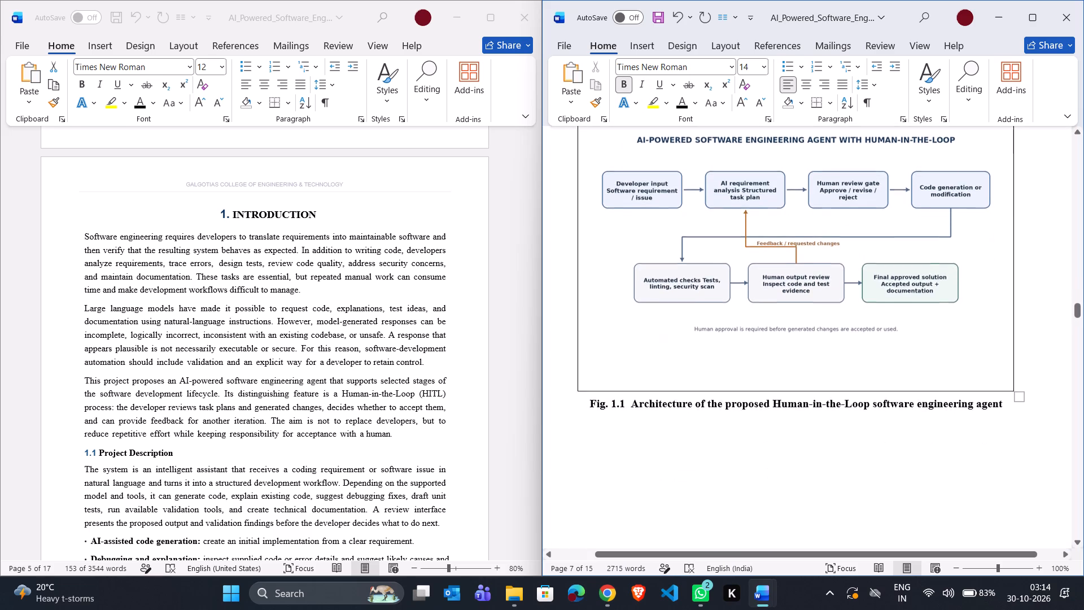
scroll(835, 295, "down", 2)
scroll(710, 378, "down", 2)
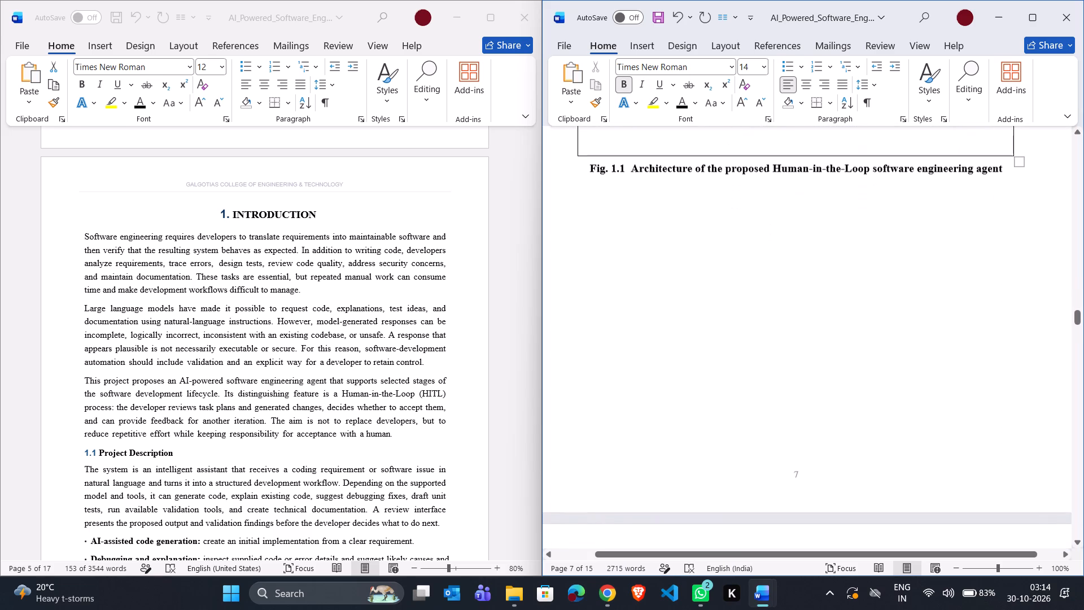
scroll(710, 378, "down", 1)
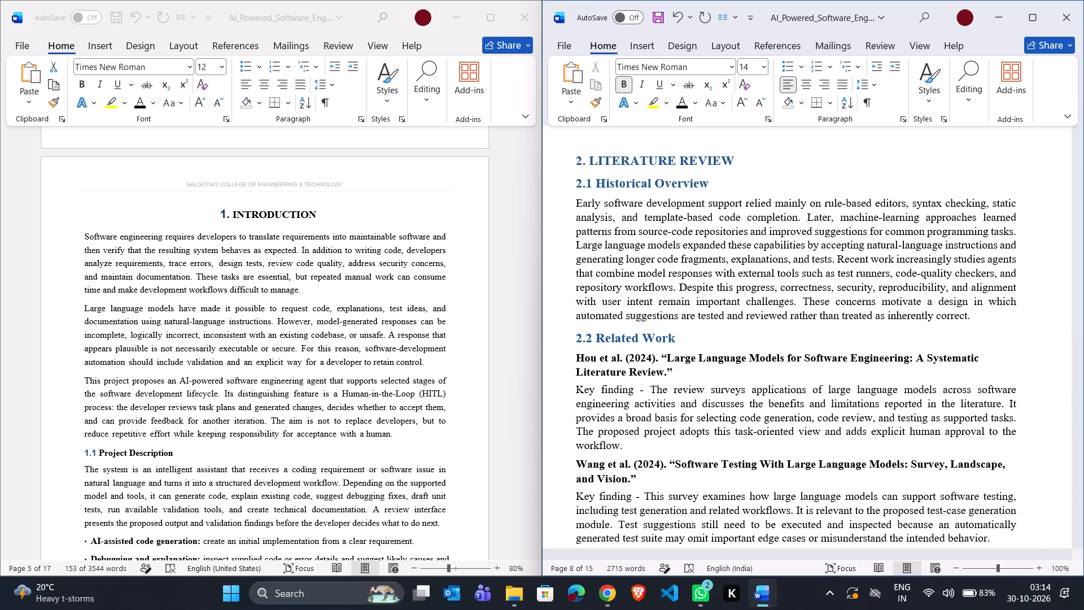
scroll(744, 371, "down", 3)
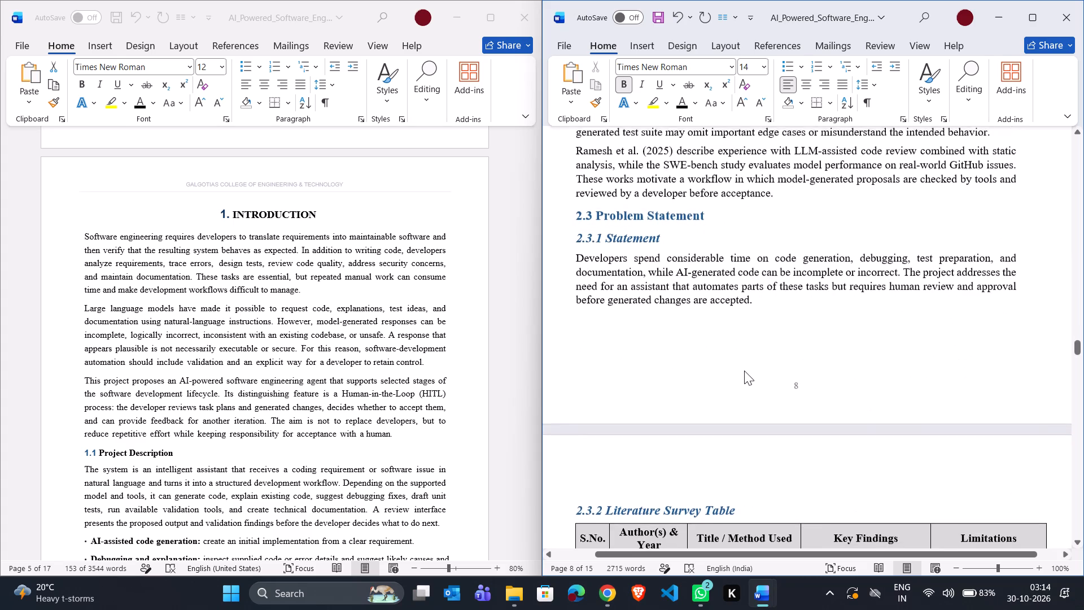
scroll(744, 371, "down", 3)
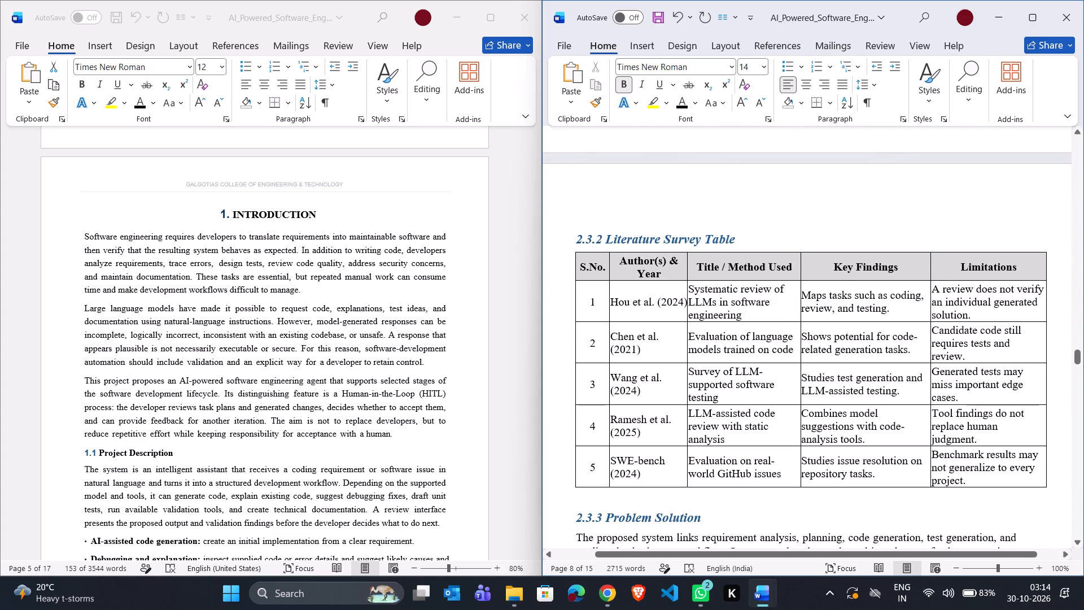
scroll(1026, 455, "left", 2)
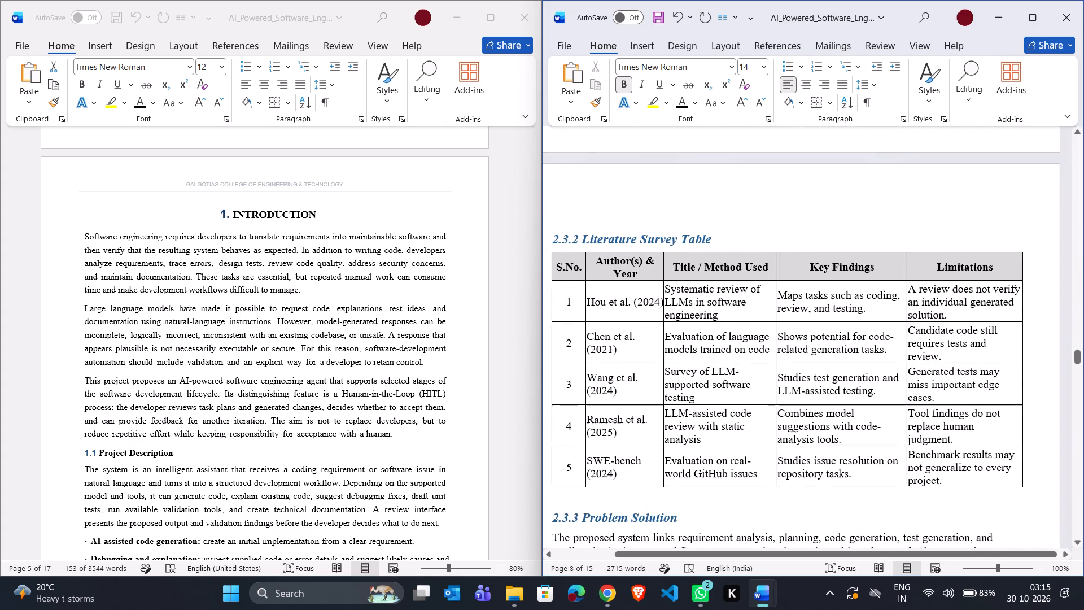
scroll(1026, 455, "down", 1, "ctrl")
scroll(900, 426, "down", 1)
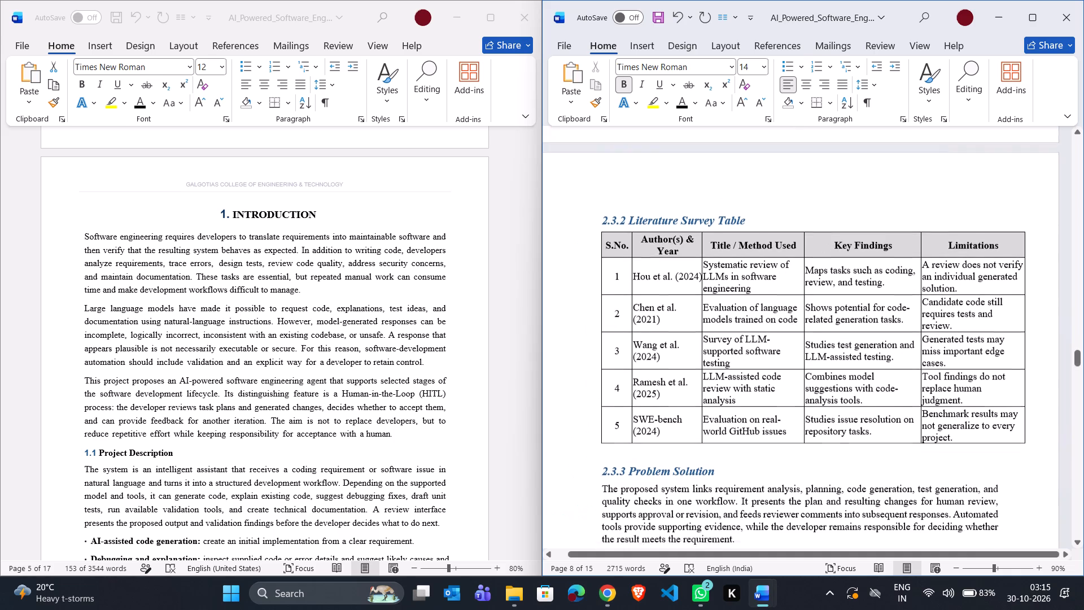
scroll(900, 426, "down", 1)
right_click(900, 426)
scroll(900, 426, "down", 1, "ctrl")
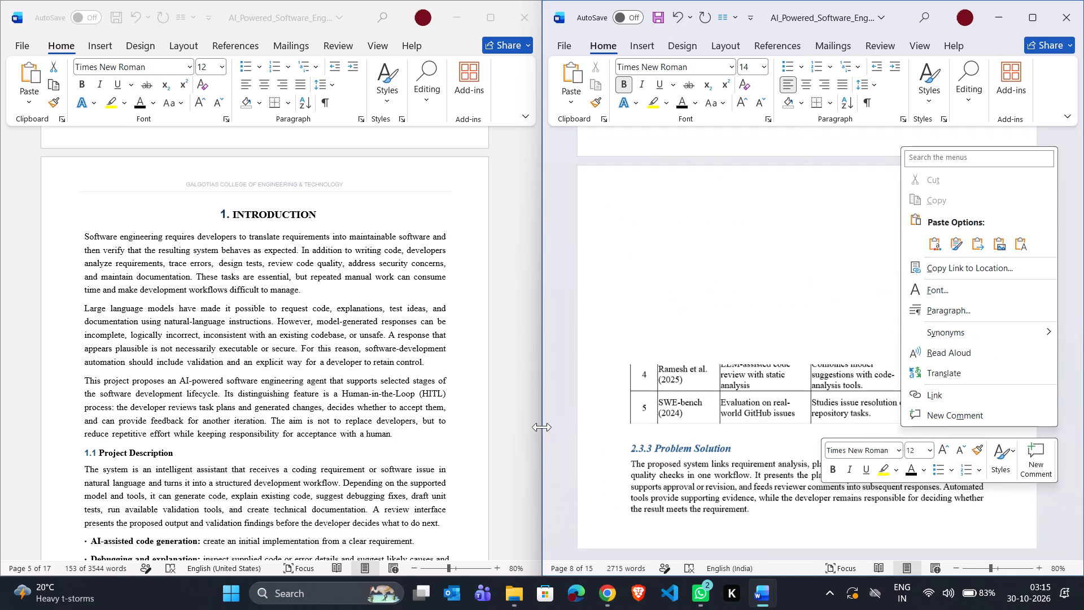
left_click(542, 427)
scroll(421, 411, "down", 1)
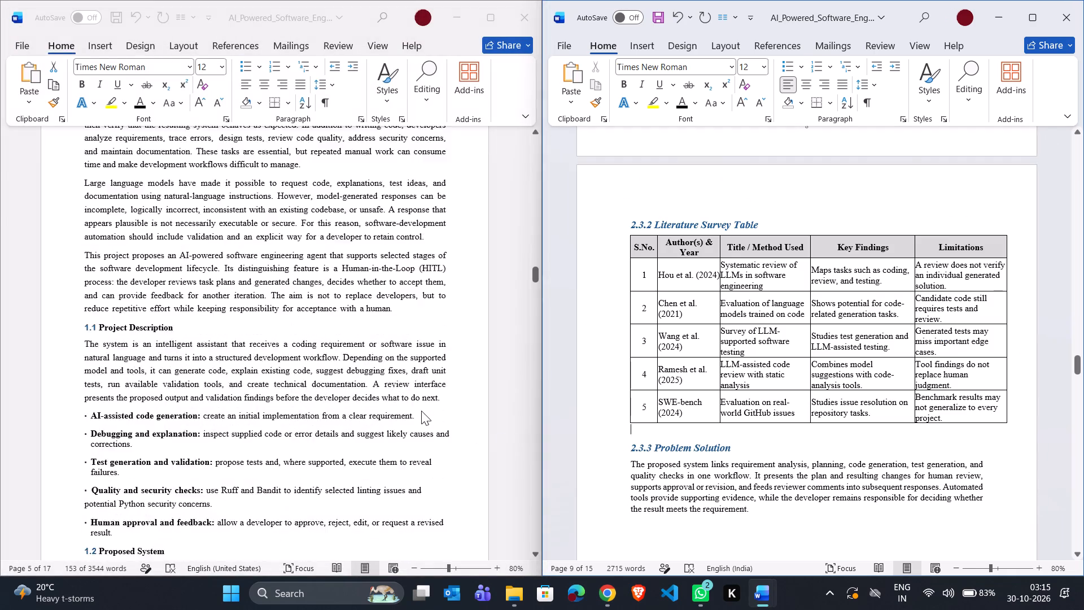
scroll(421, 411, "down", 1)
scroll(645, 408, "down", 3)
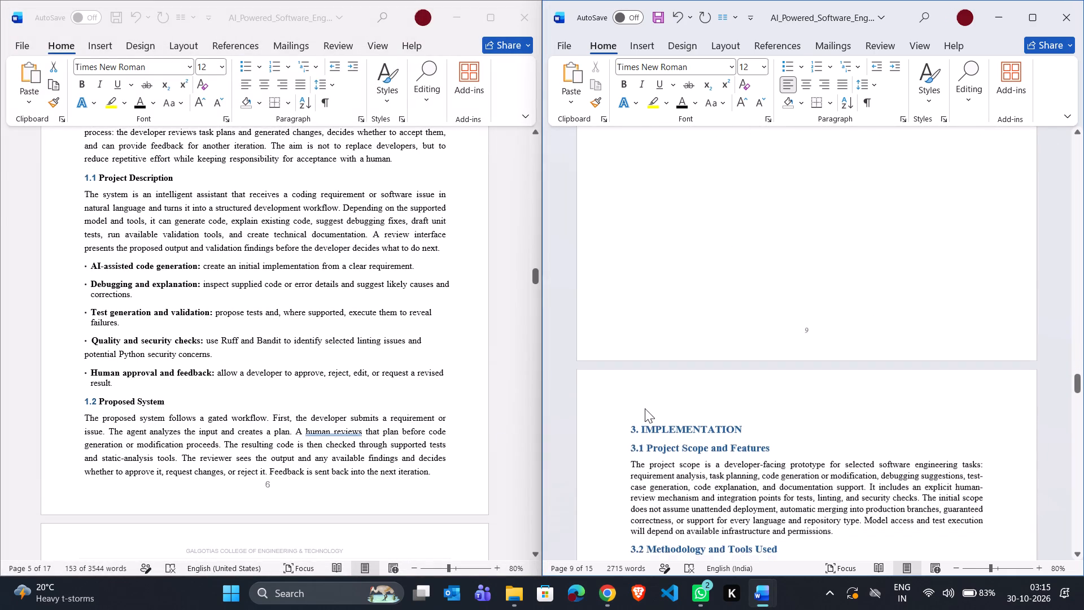
scroll(645, 408, "up", 2)
scroll(645, 408, "down", 3)
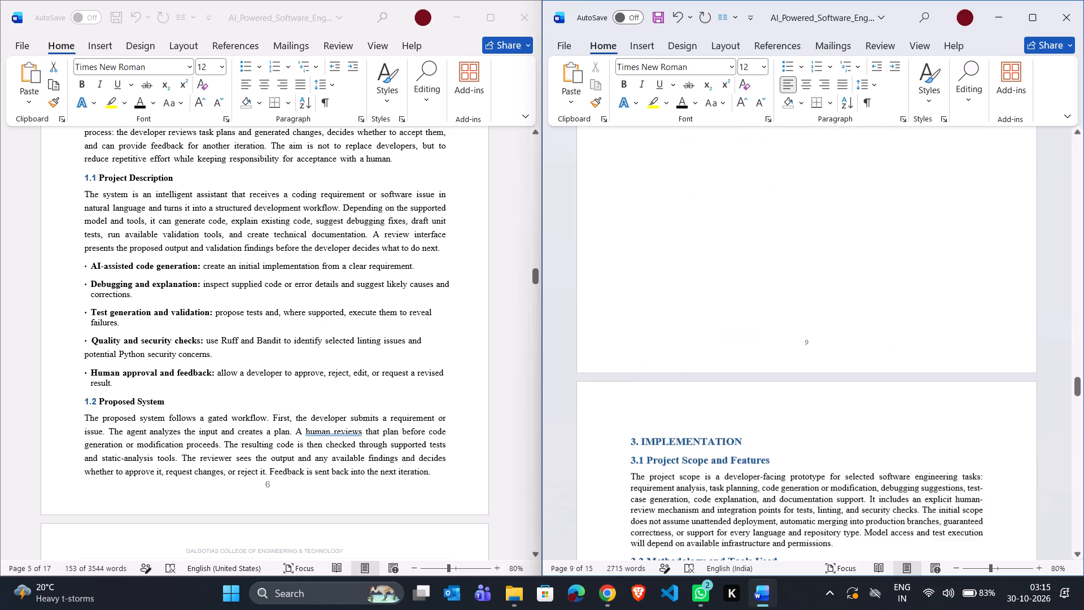
Examine the Implementation chapter of the 15-page report, including the project file / module structure diagram in Fig. 3.1.
scroll(645, 408, "down", 1)
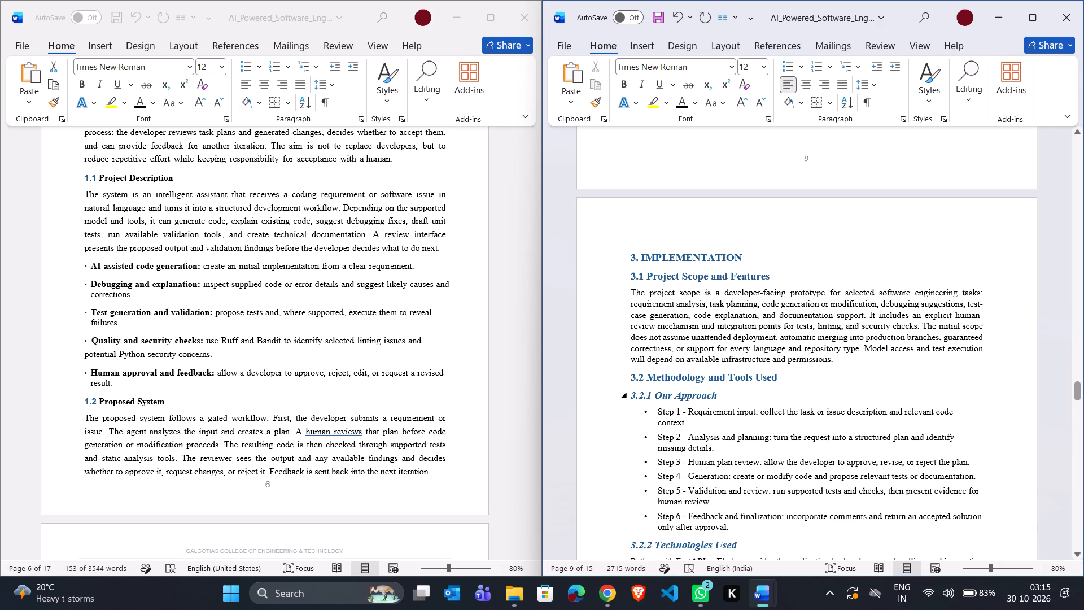
scroll(753, 385, "down", 3)
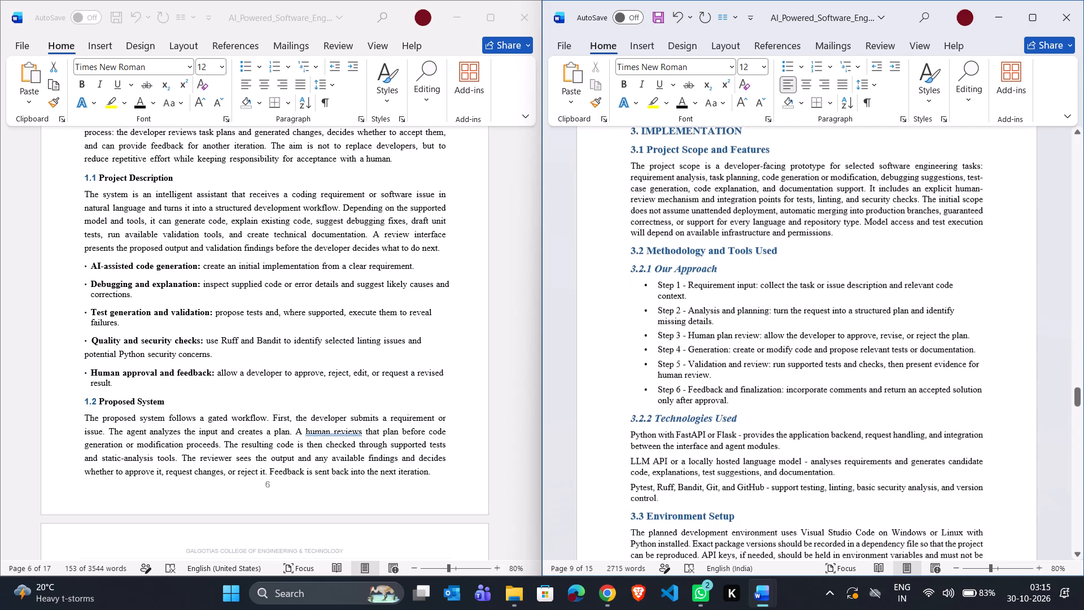
scroll(753, 385, "down", 5)
scroll(753, 385, "up", 2, "ctrl")
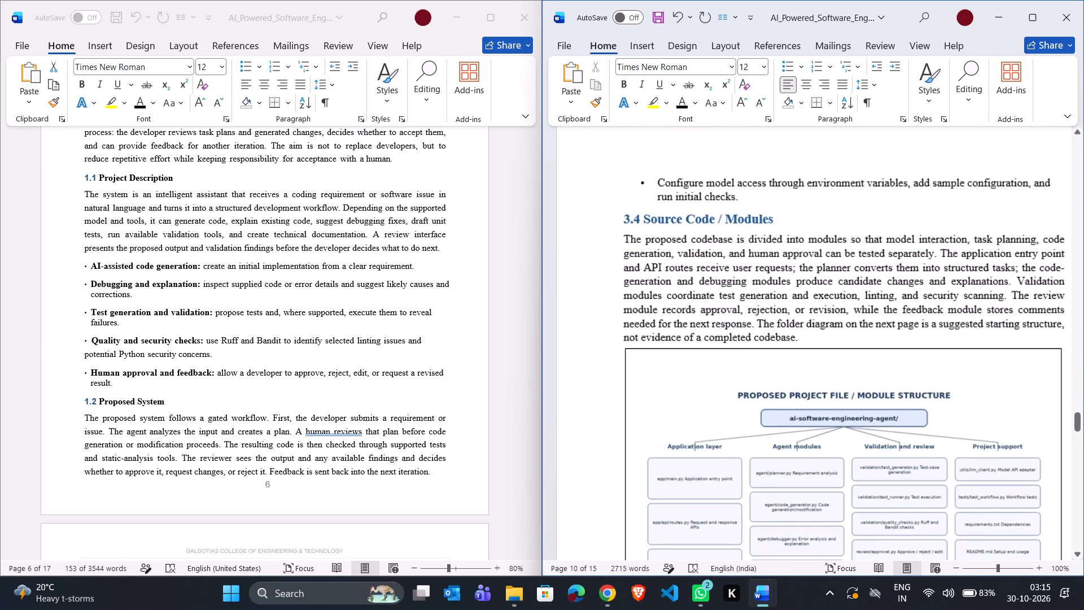
scroll(811, 371, "down", 2)
scroll(811, 371, "up", 4, "ctrl")
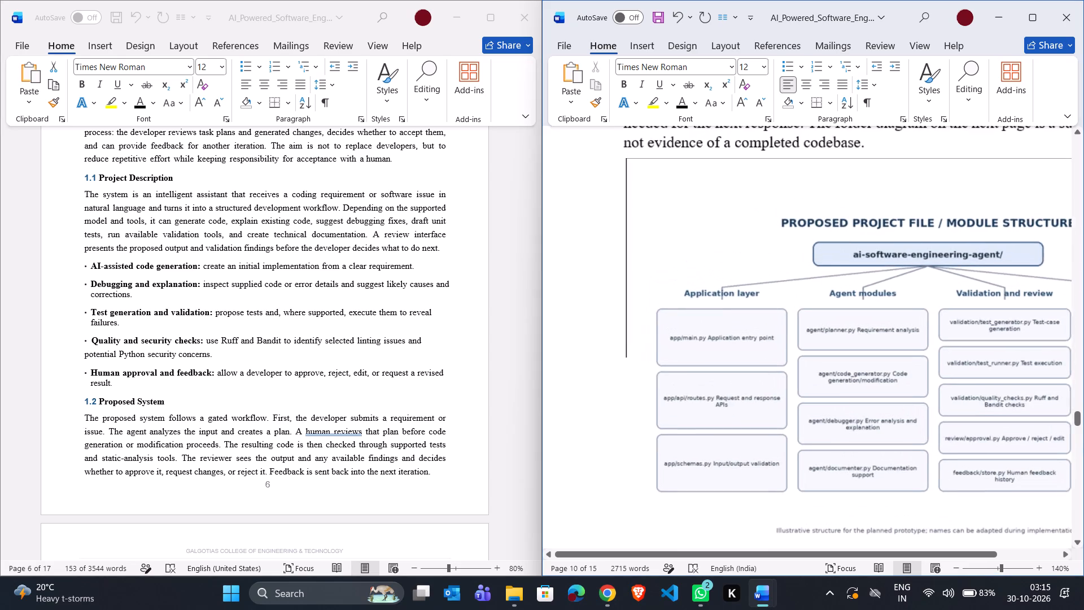
scroll(838, 417, "left", 1)
scroll(838, 417, "up", 2, "ctrl")
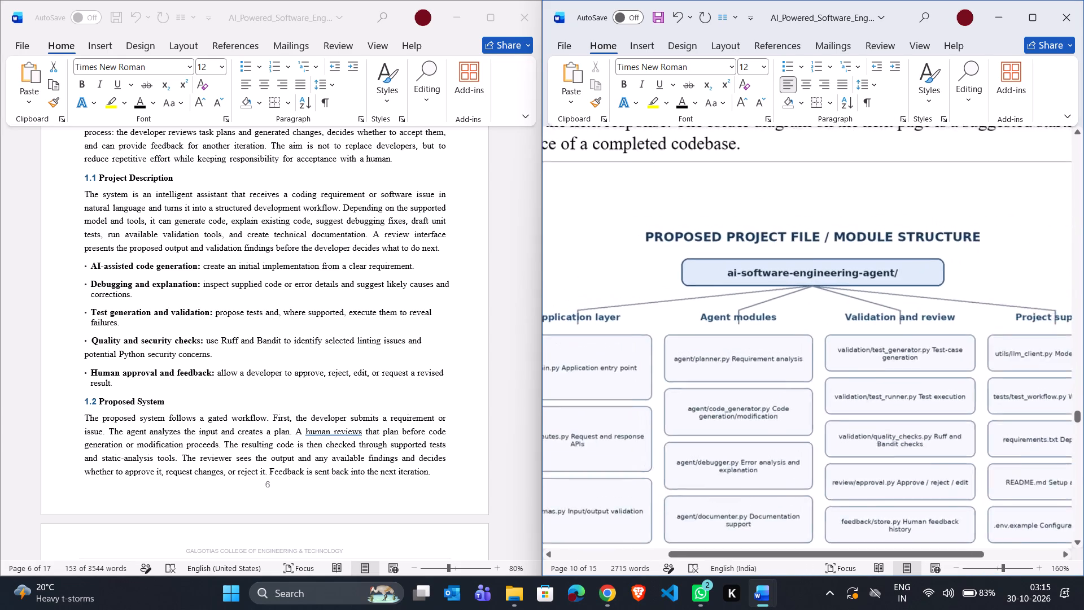
scroll(838, 417, "up", 2, "ctrl")
scroll(876, 415, "down", 5, "ctrl")
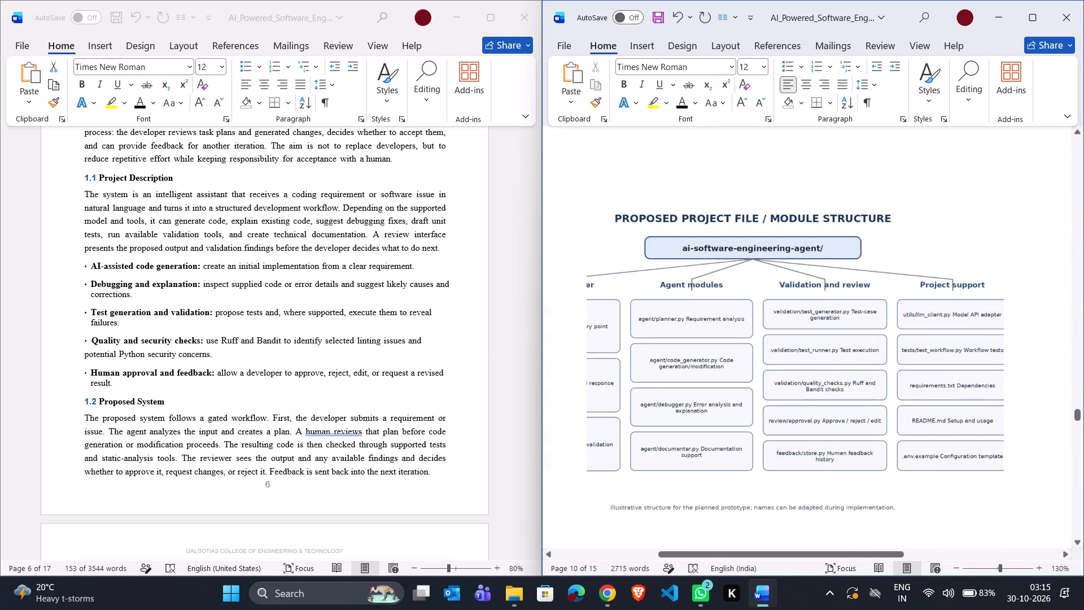
scroll(876, 415, "down", 4, "ctrl")
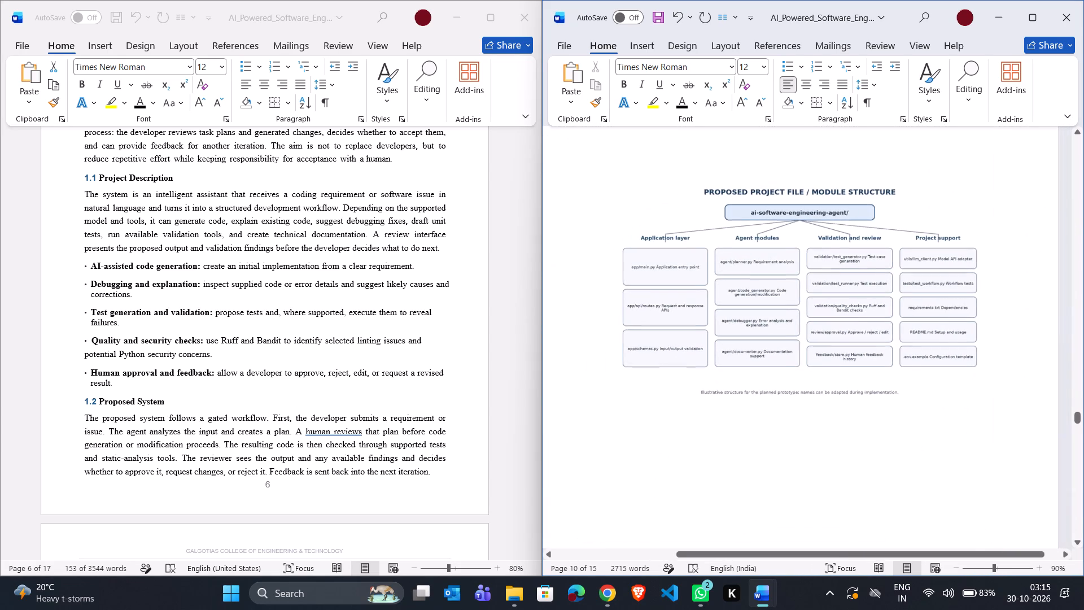
scroll(800, 409, "up", 1)
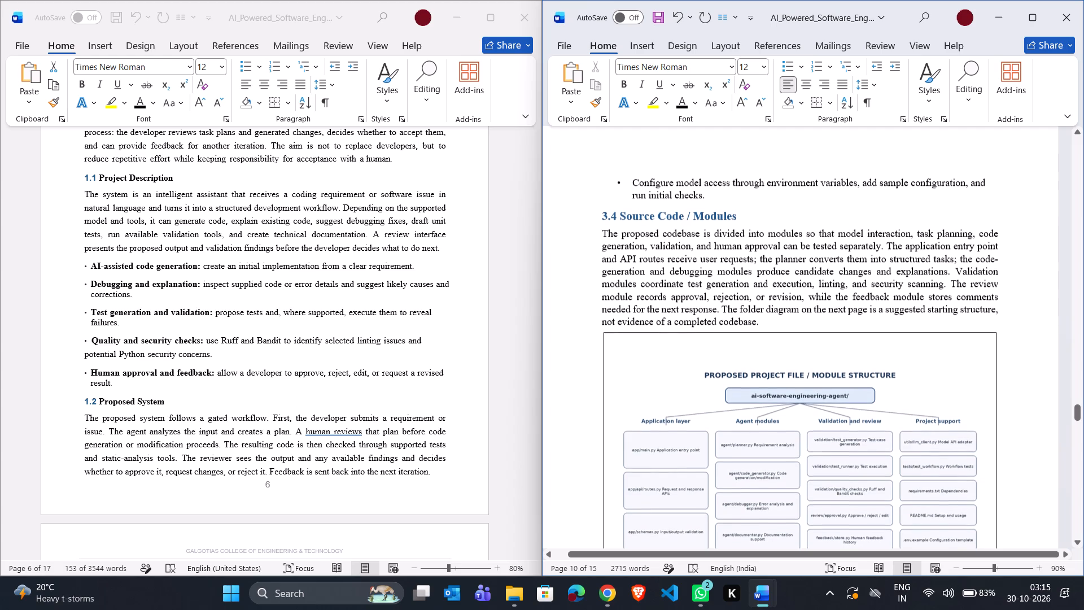
scroll(800, 409, "down", 3)
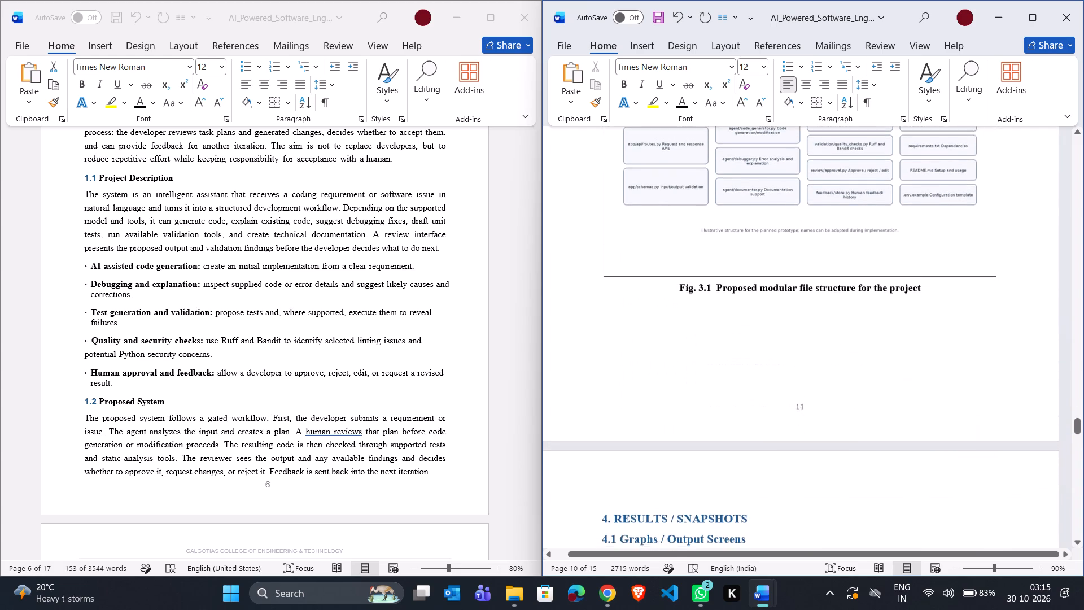
Go through the 17-page report to its Results chapter and compare it with the Results / Snapshots chapter of the 15-page report.
scroll(800, 409, "down", 2)
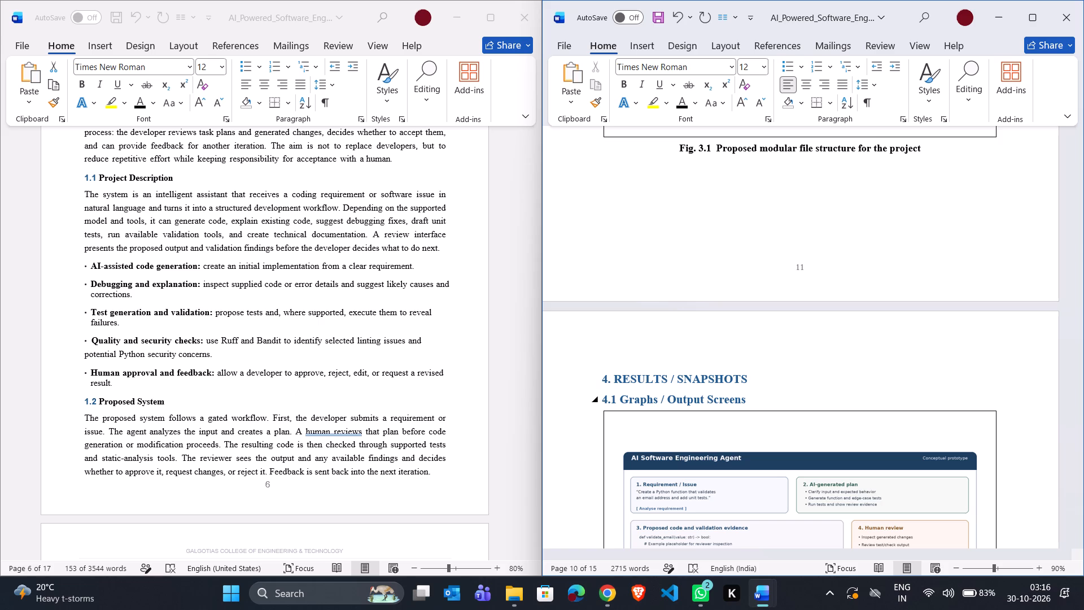
scroll(241, 398, "down", 14)
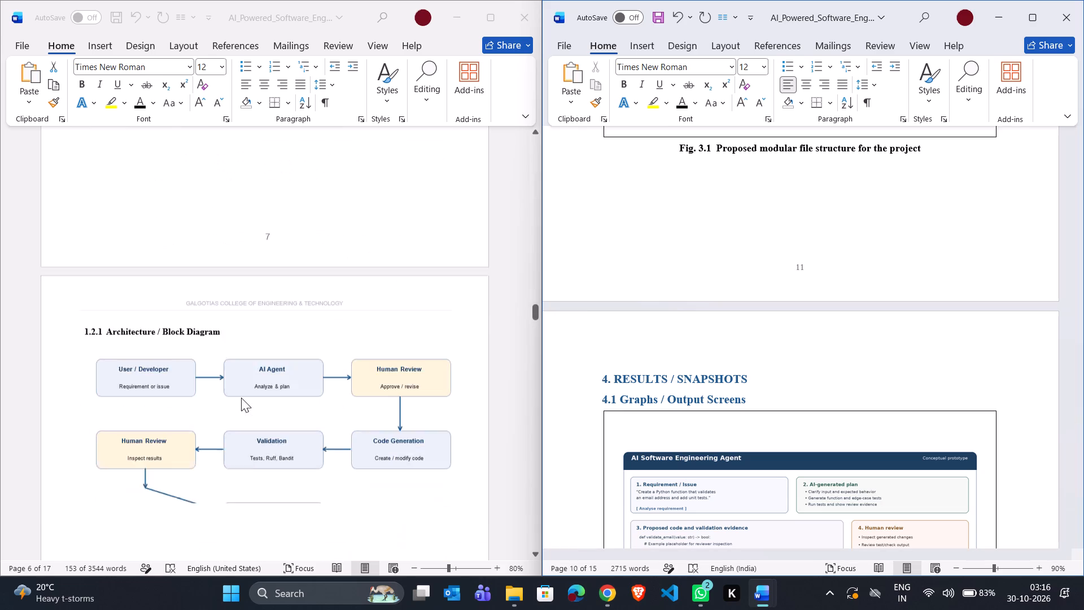
scroll(241, 398, "down", 17)
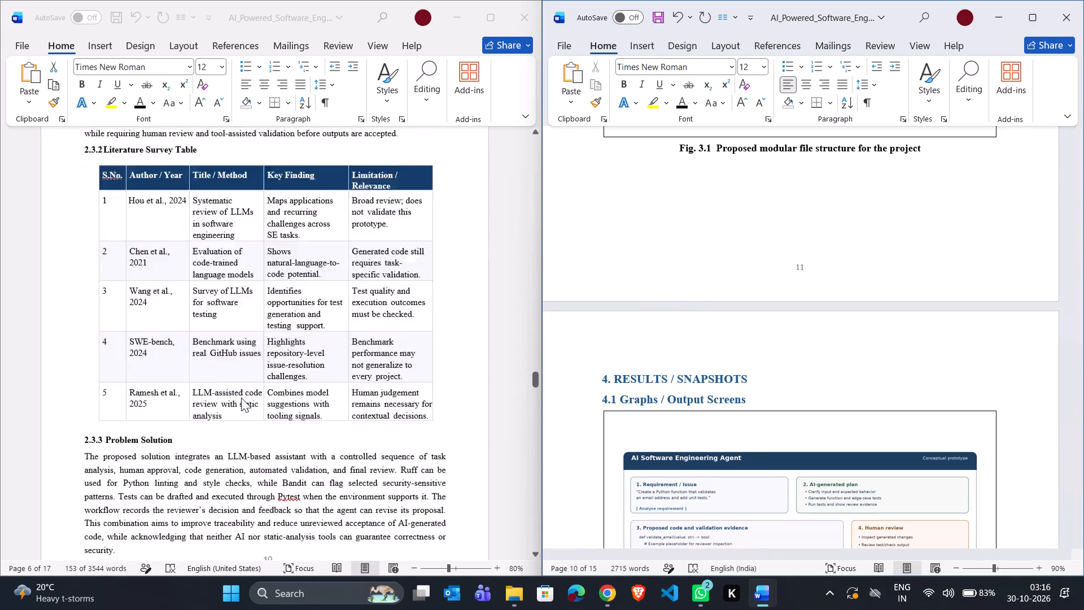
scroll(241, 398, "down", 2)
scroll(229, 346, "down", 1)
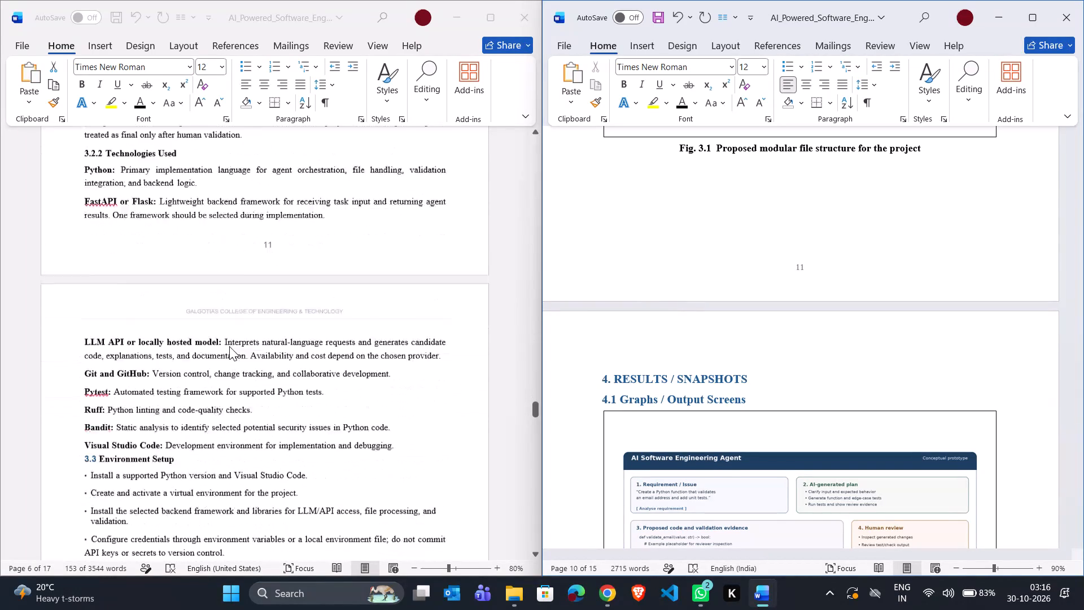
scroll(229, 346, "down", 7)
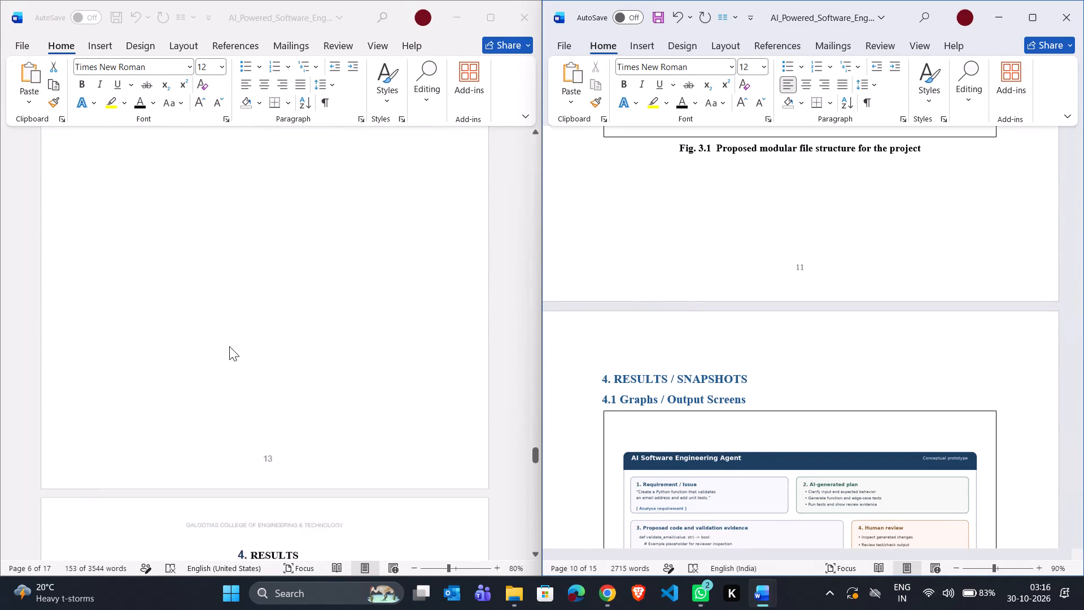
scroll(229, 346, "down", 1)
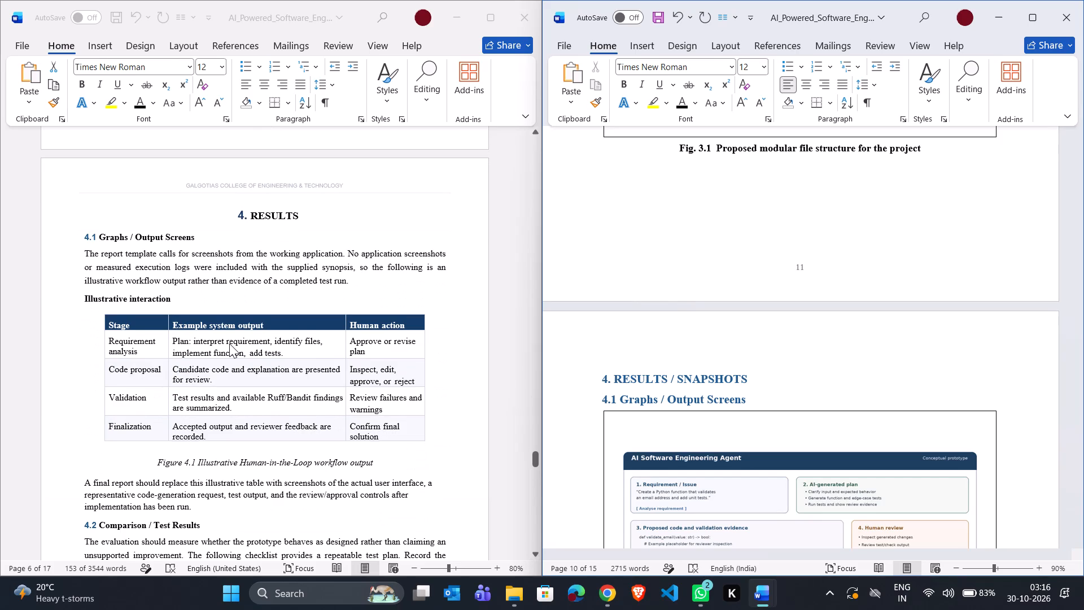
scroll(229, 343, "down", 1)
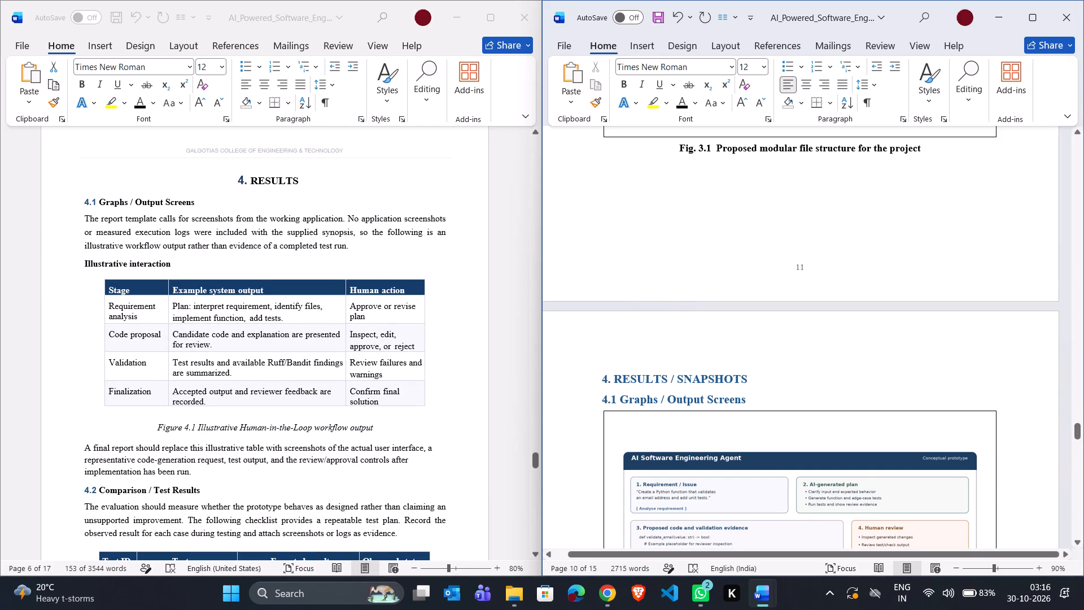
scroll(624, 259, "down", 2)
scroll(624, 259, "up", 3, "ctrl")
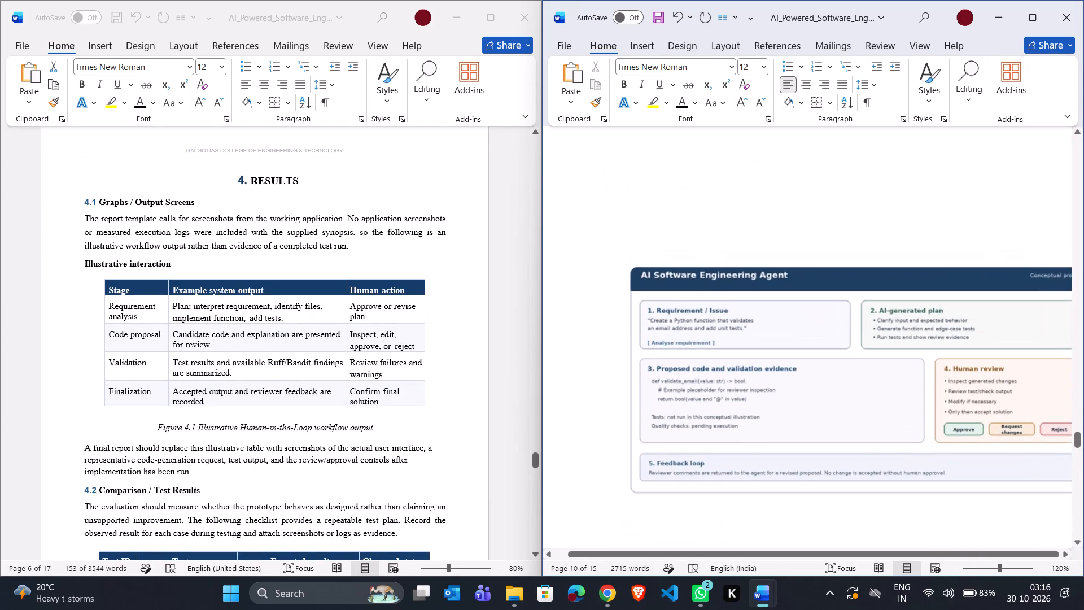
scroll(722, 291, "down", 4, "ctrl")
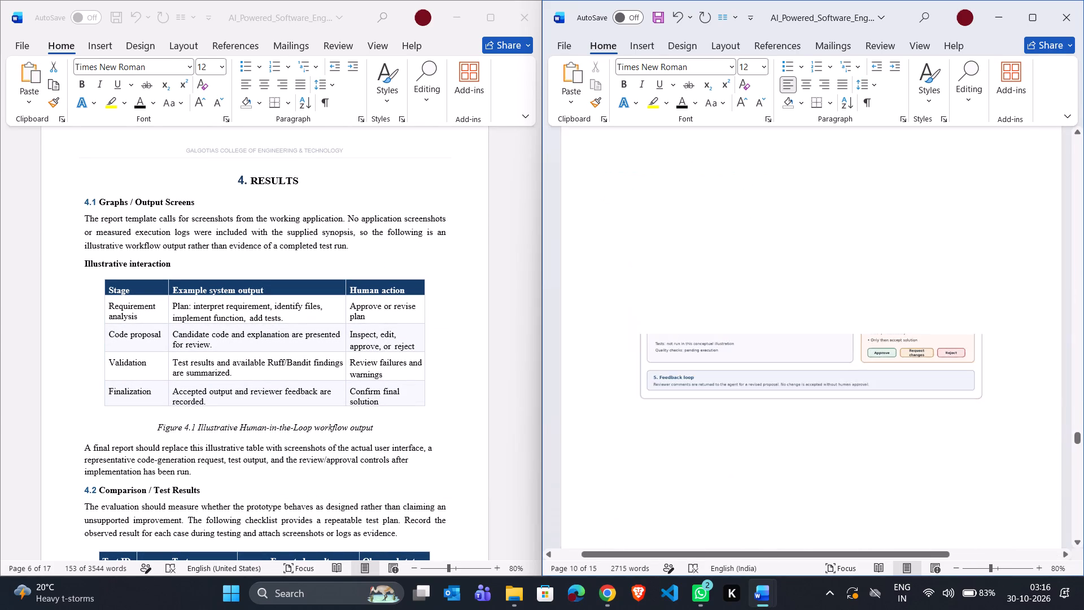
scroll(665, 343, "down", 1)
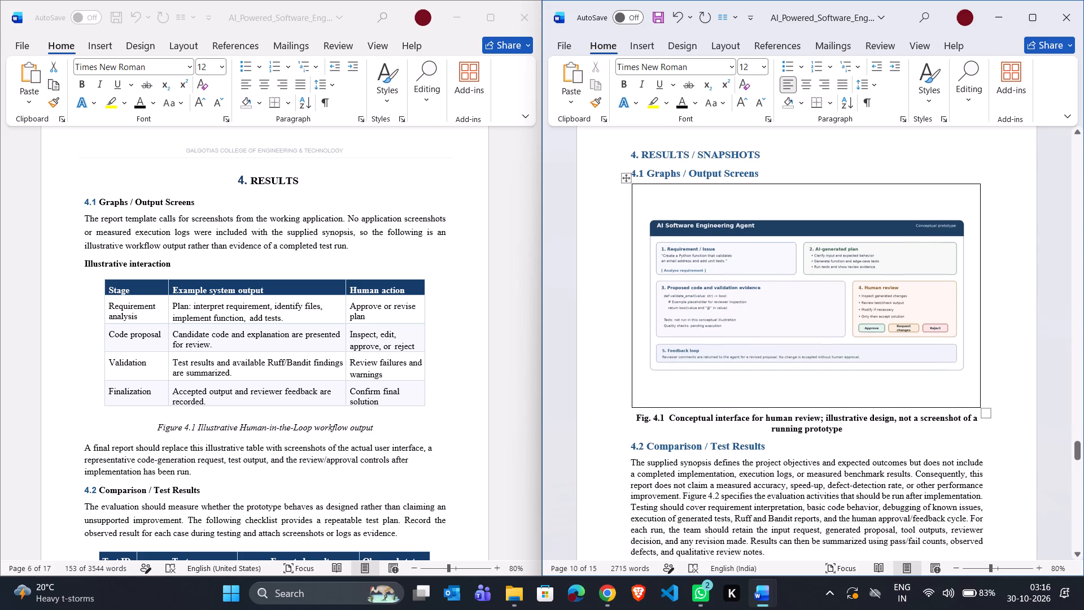
Compare the 4.2 Comparison / Test Results sections of both reports, including the test case table and the Fig. 4.2 evaluation matrix.
scroll(665, 343, "down", 1)
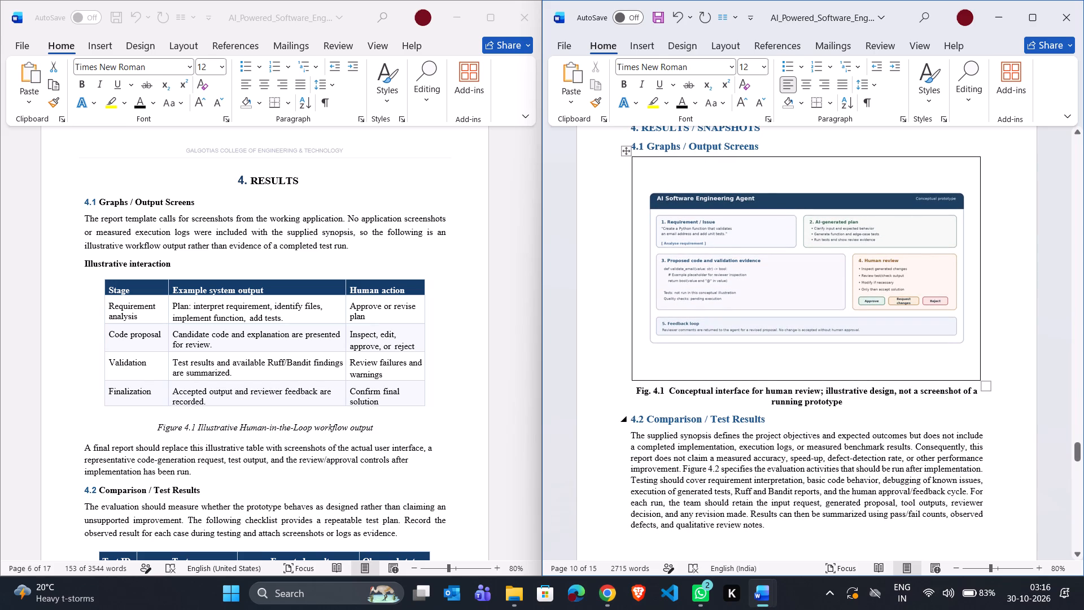
scroll(356, 433, "down", 1)
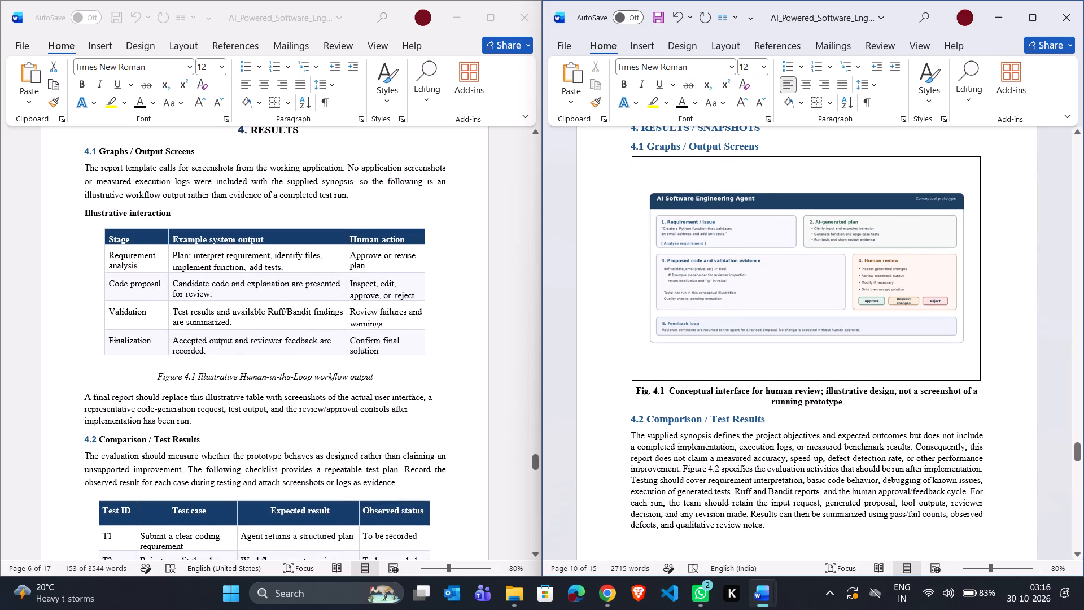
scroll(729, 457, "left", 2)
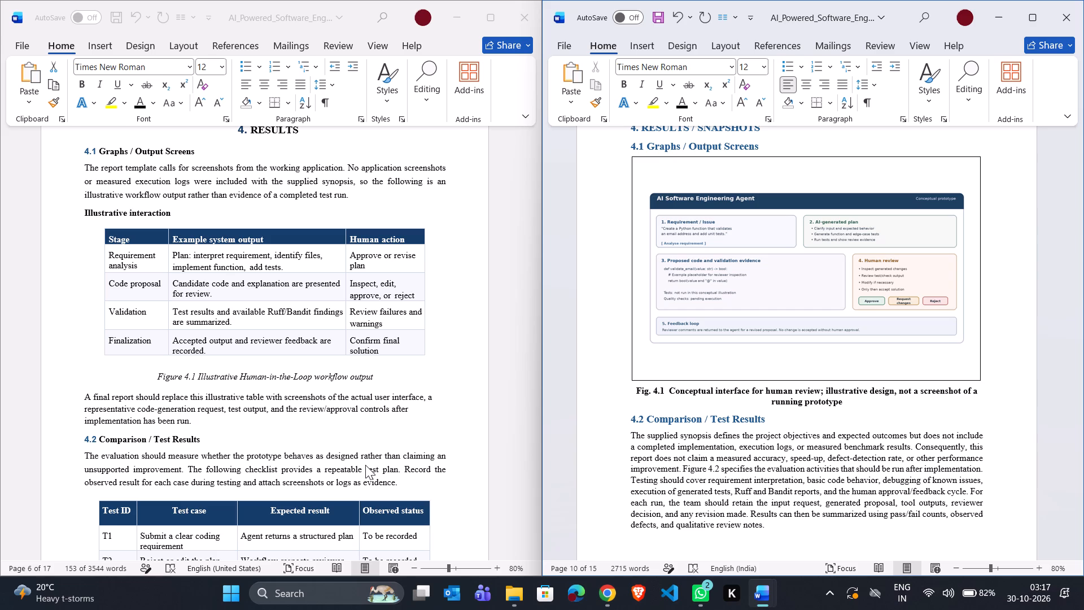
scroll(155, 446, "down", 2)
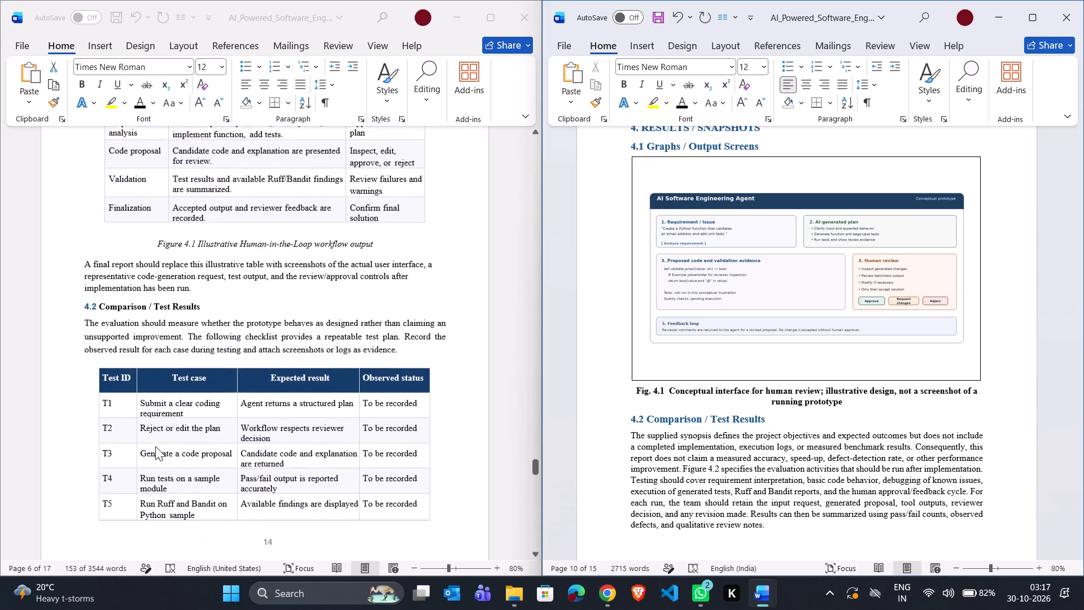
scroll(730, 418, "down", 2)
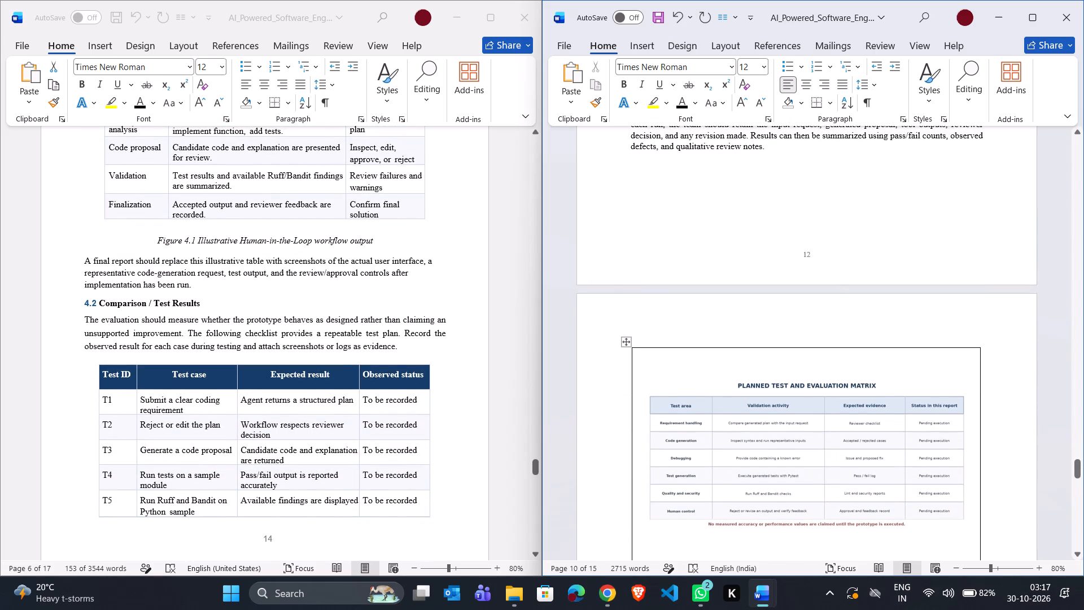
scroll(730, 418, "down", 2)
scroll(730, 418, "up", 3, "ctrl")
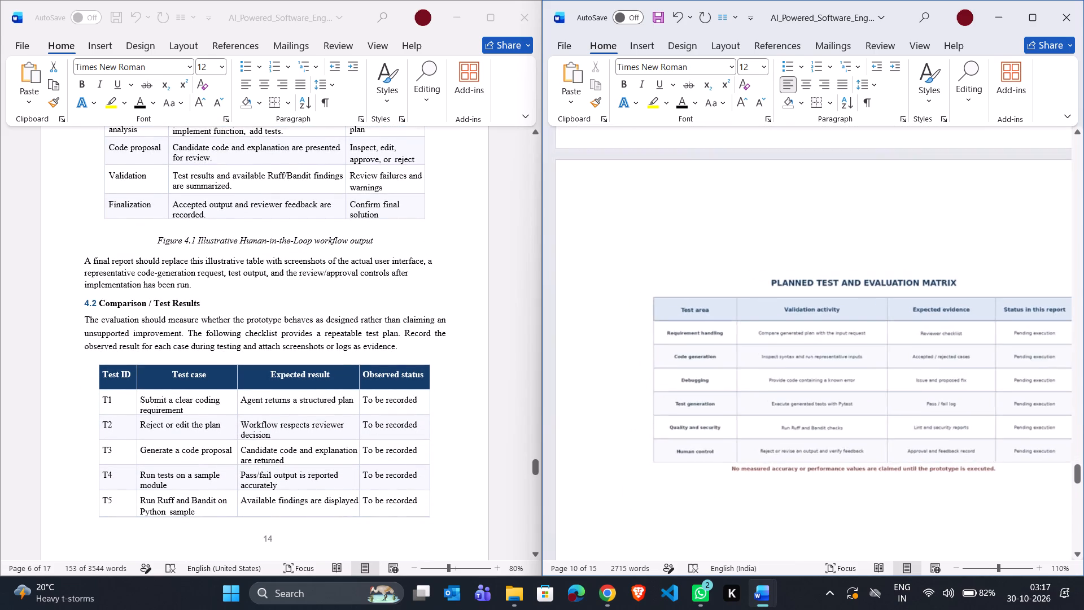
scroll(730, 418, "up", 4, "ctrl")
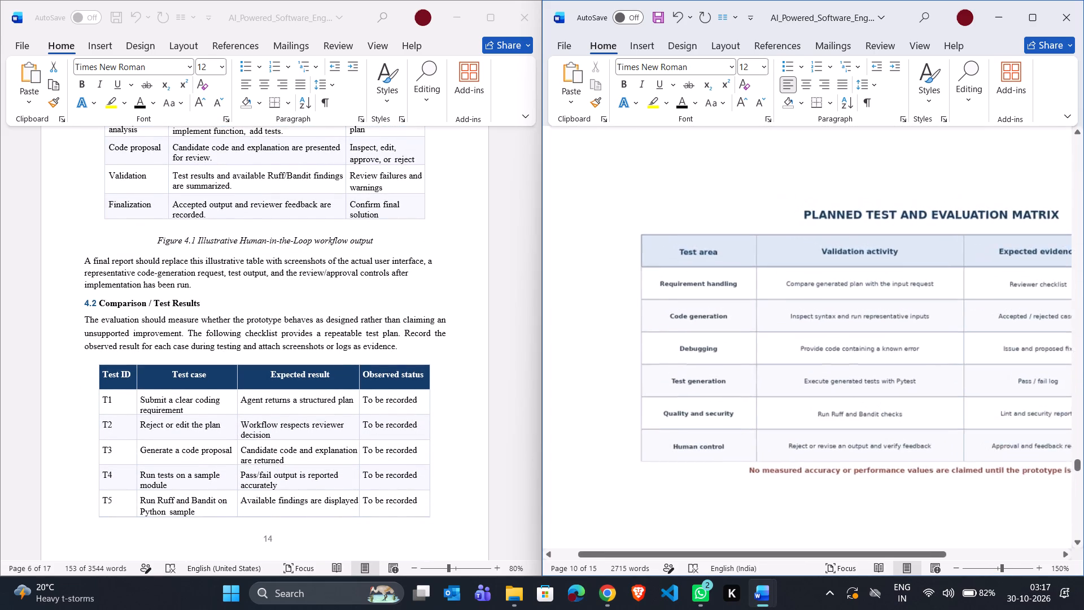
scroll(797, 427, "left", 1)
scroll(797, 427, "down", 5, "ctrl")
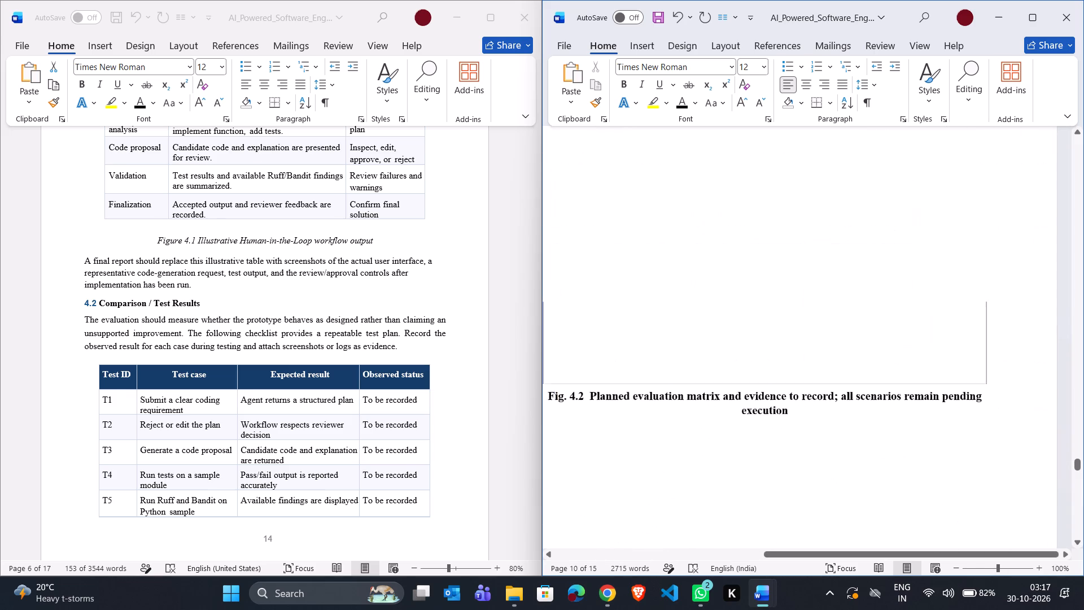
scroll(831, 448, "down", 2, "ctrl")
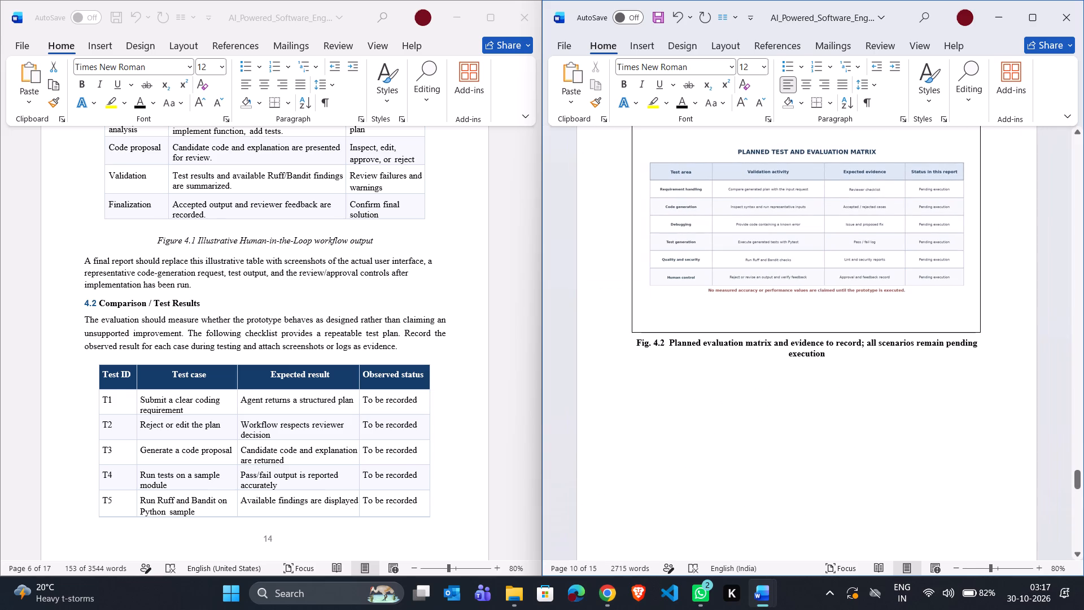
Slightly enlarge the Planned Test and Evaluation Matrix picture within its Fig. 4.2 frame in the 15-page report.
scroll(794, 381, "up", 1)
left_click(705, 315)
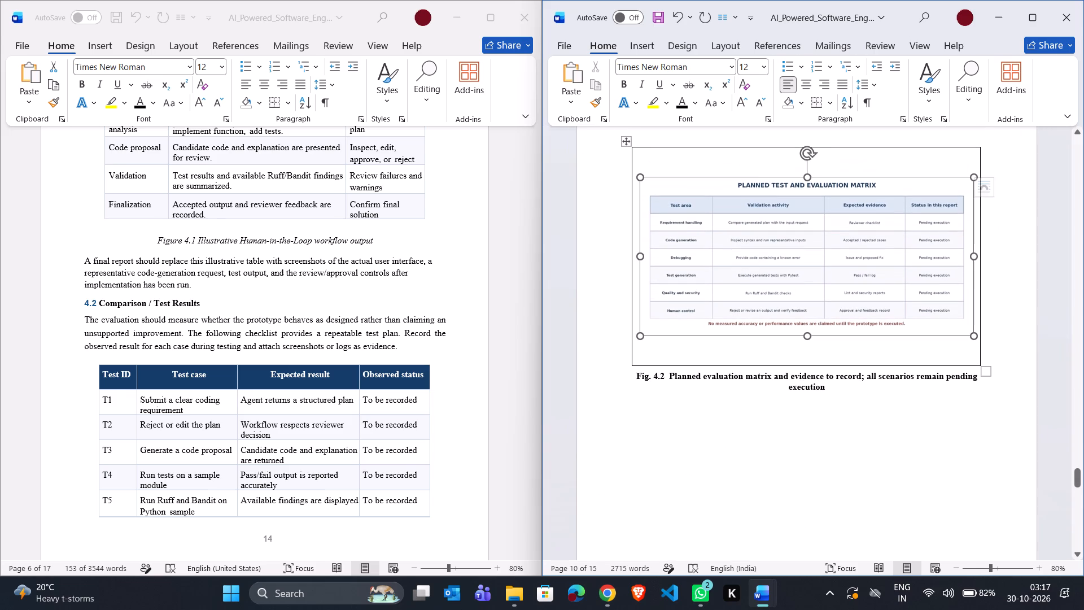
left_click(639, 337)
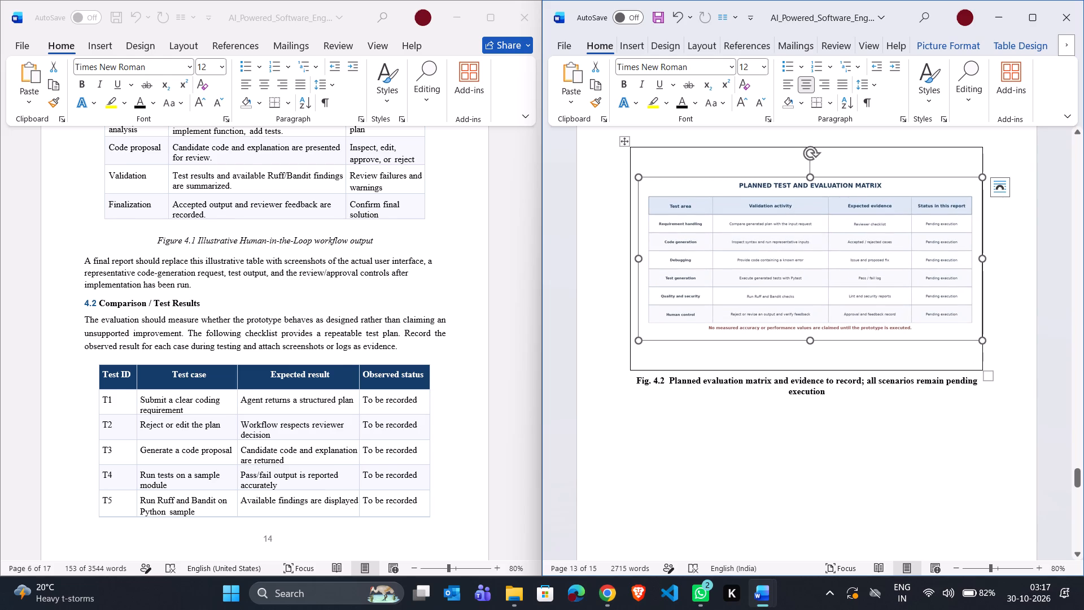
left_click_drag(790, 320, 776, 320)
left_click(637, 258)
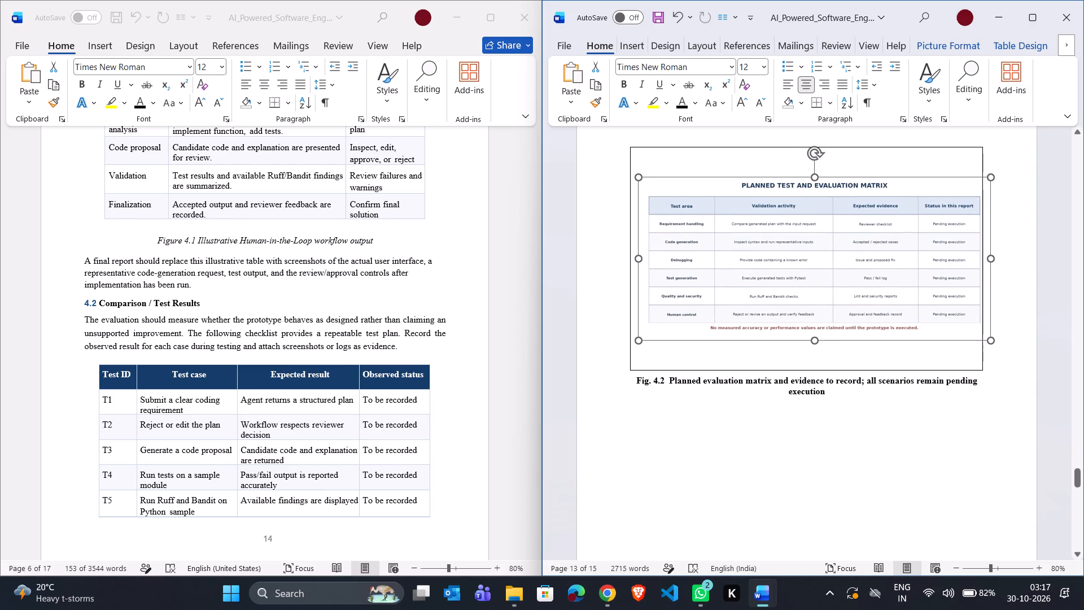
left_click(579, 491)
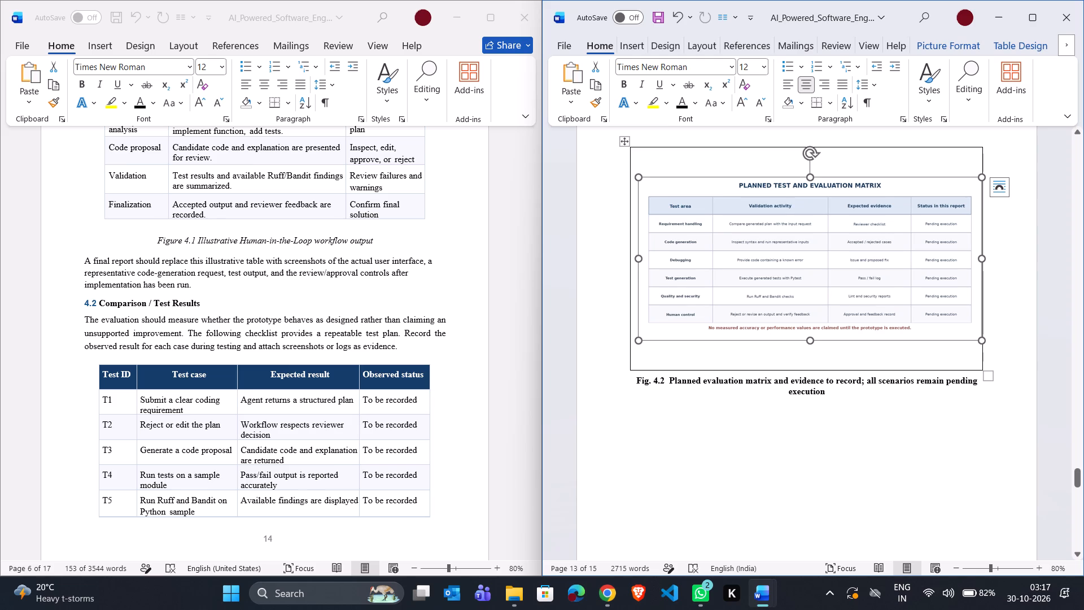
left_click(684, 311)
left_click_drag(636, 339, 637, 339)
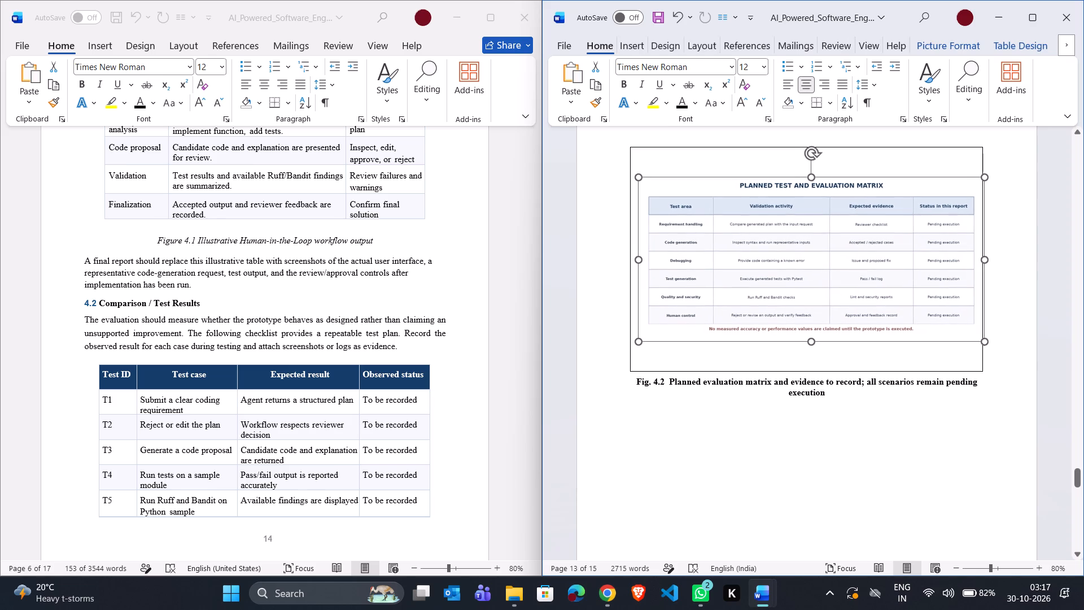
left_click_drag(637, 339, 640, 335)
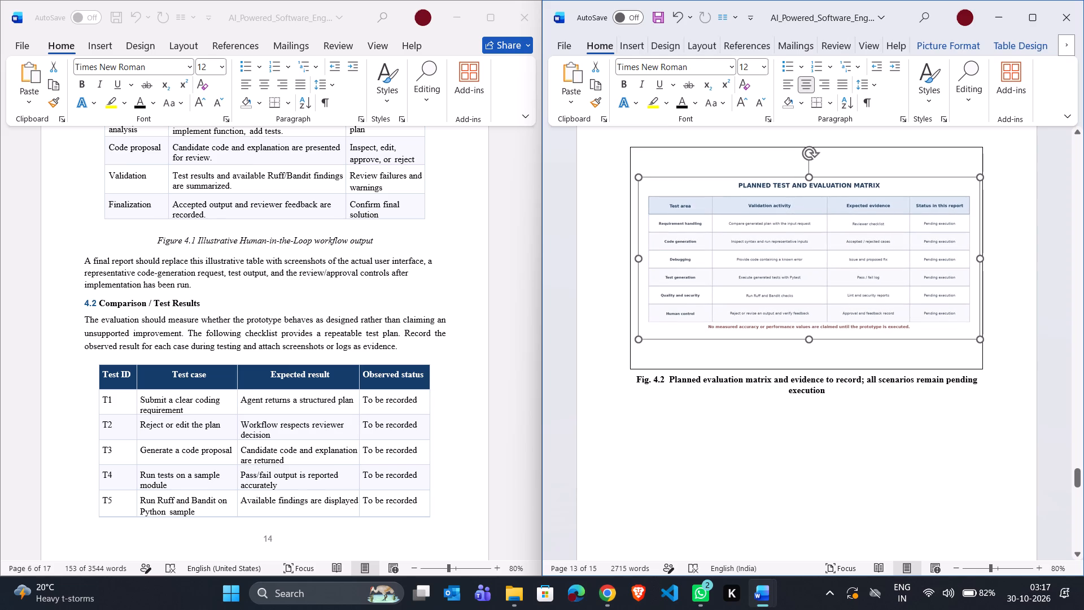
left_click_drag(640, 335, 642, 332)
left_click(656, 468)
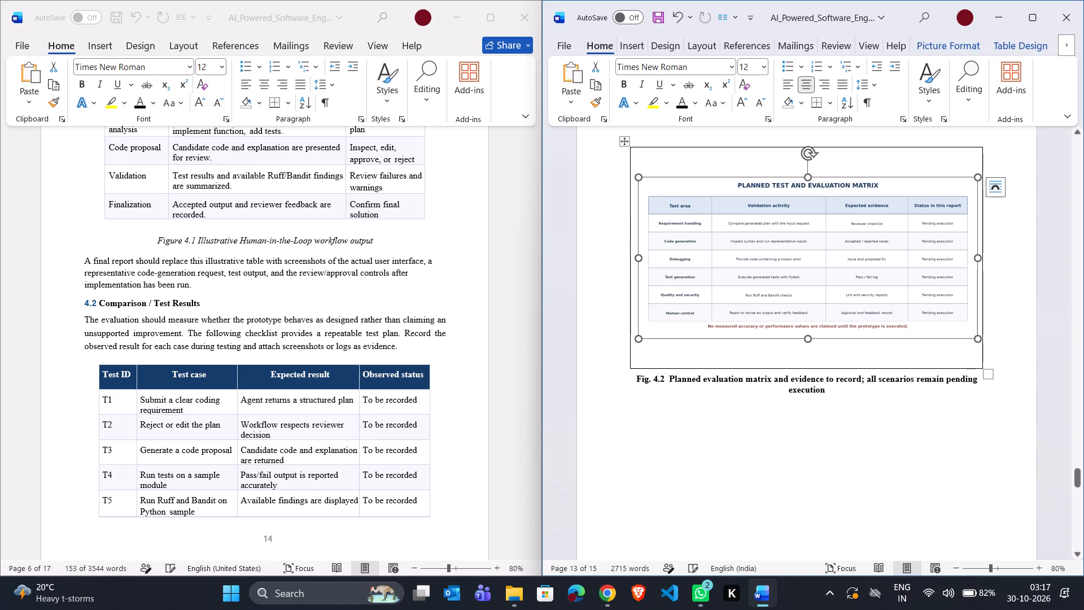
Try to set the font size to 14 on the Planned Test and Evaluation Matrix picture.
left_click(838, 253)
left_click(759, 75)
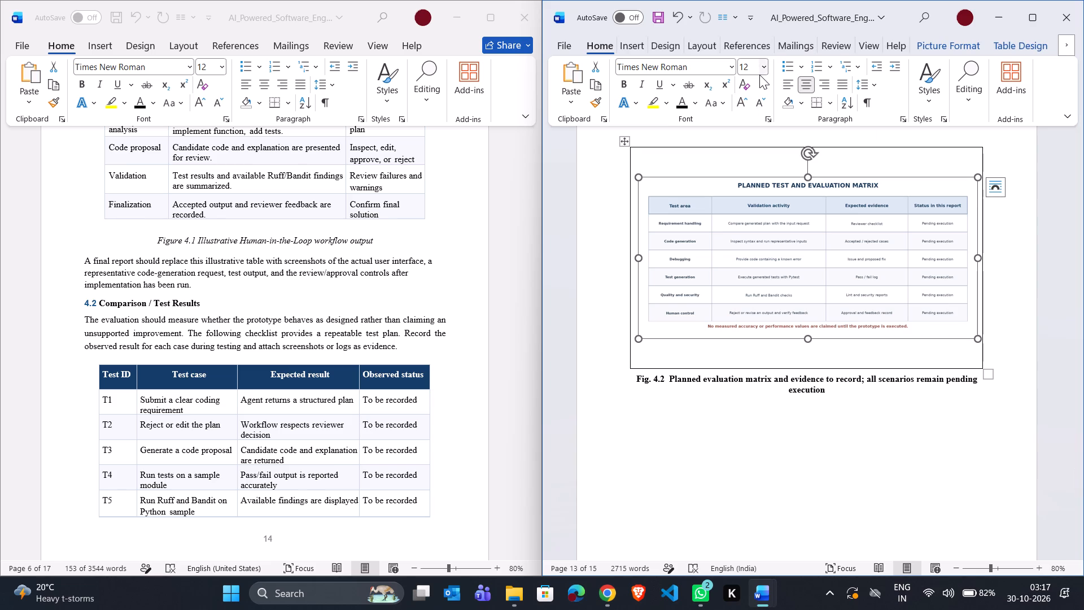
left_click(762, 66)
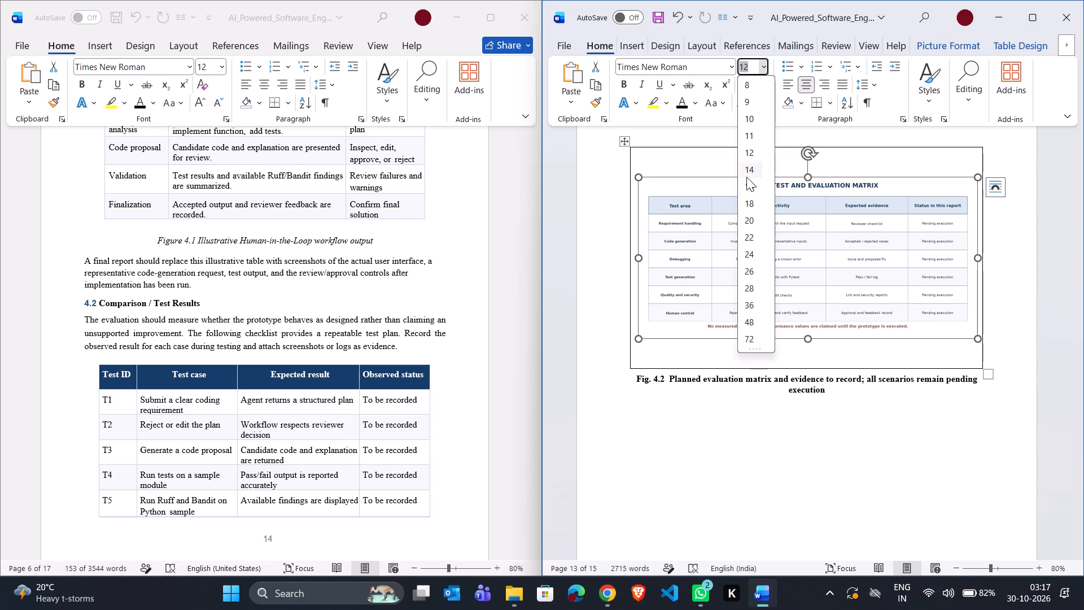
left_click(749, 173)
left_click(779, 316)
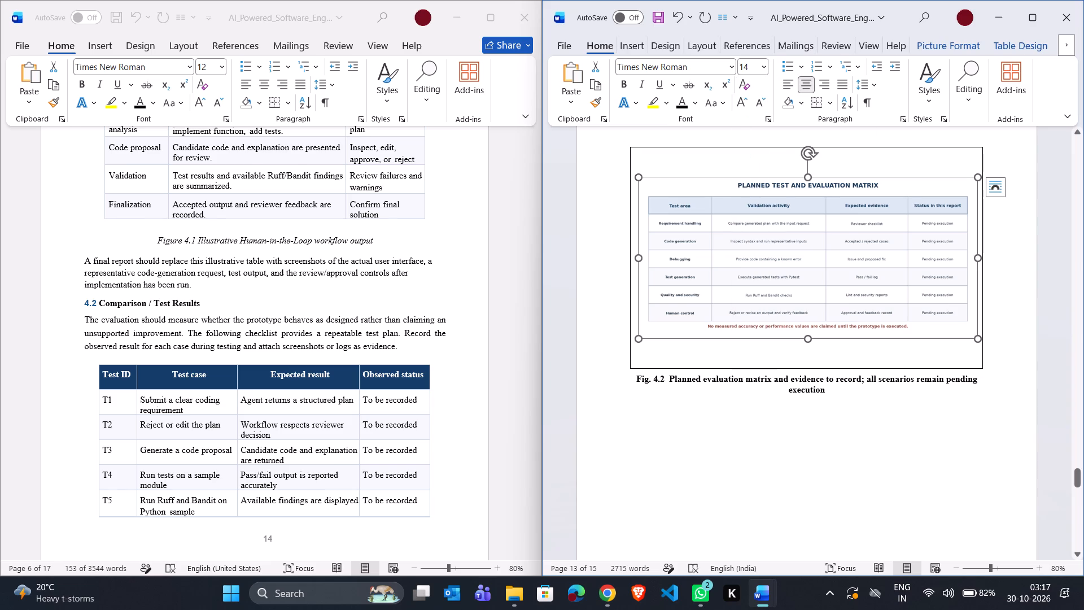
Set the font size of the entire 15-page report to 12.
key("ctrl+a")
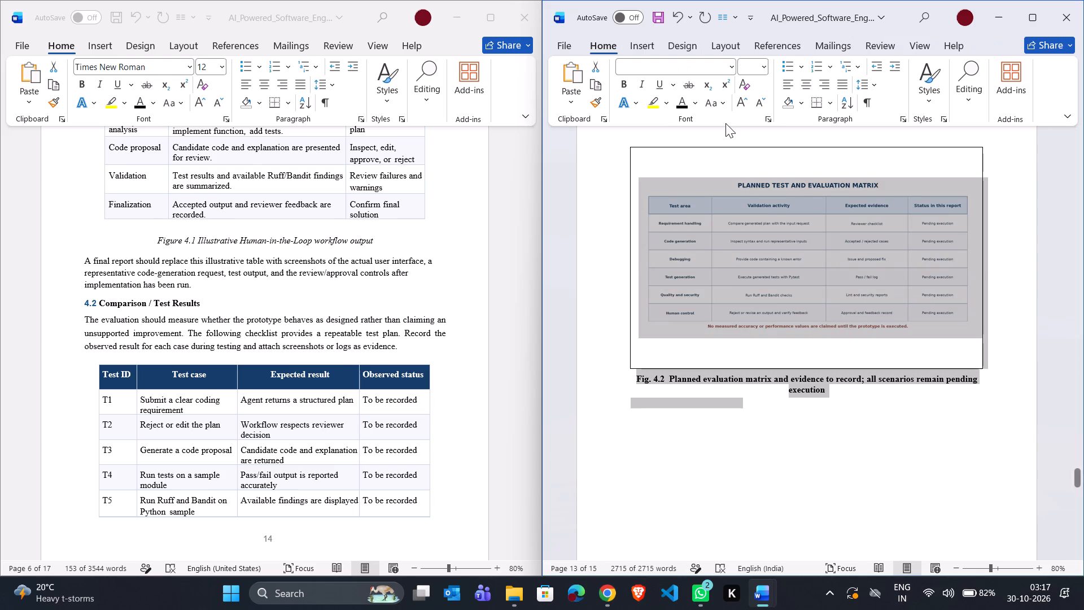
left_click(762, 76)
left_click(767, 62)
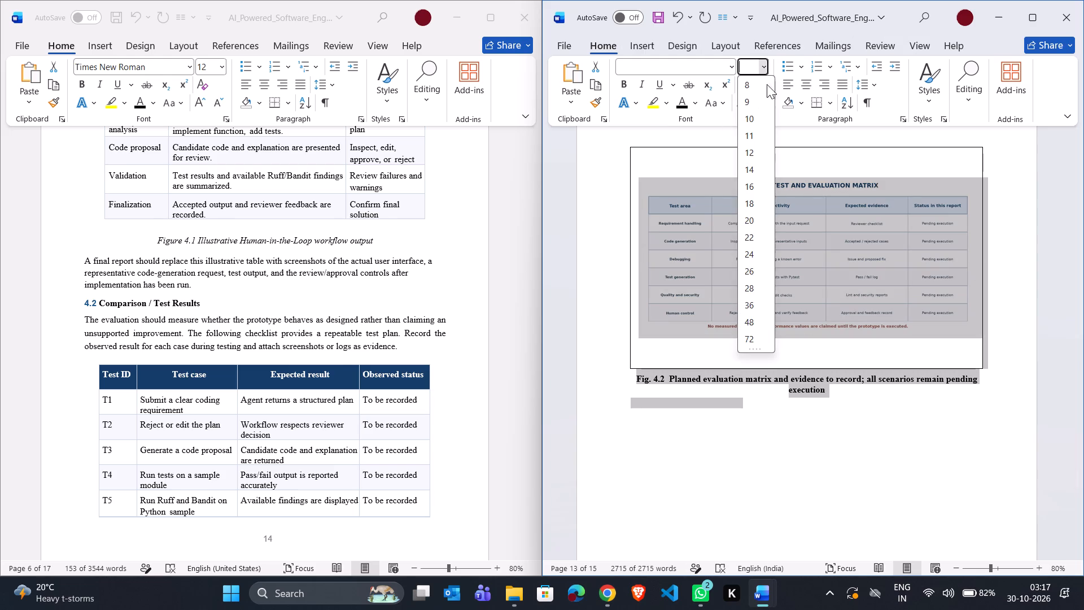
left_click(755, 155)
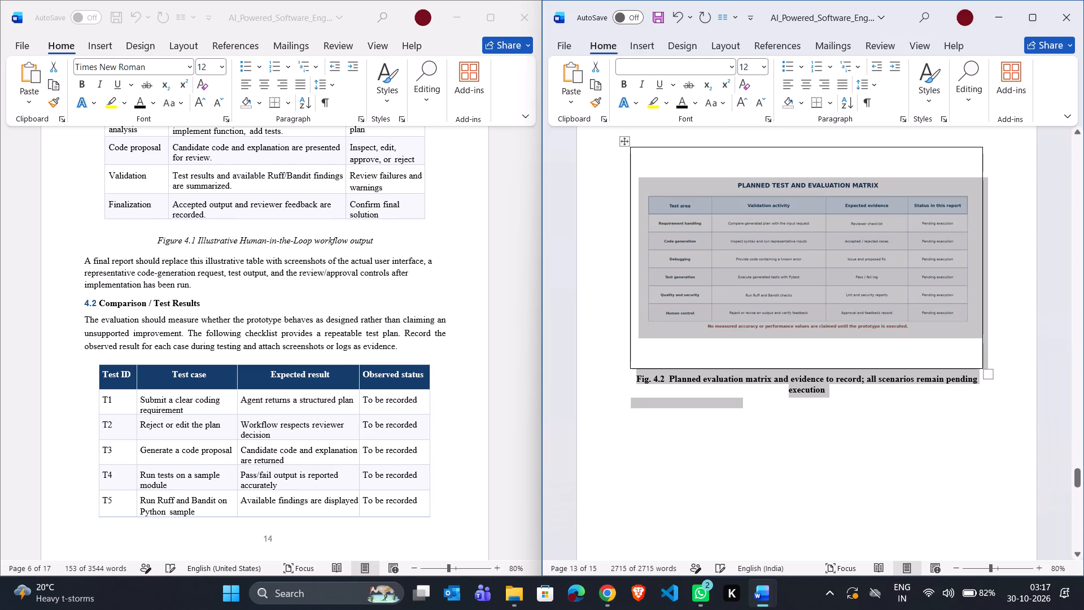
left_click(738, 415)
Correct the spacing in the Fig. 4.2 caption by accepting the grammar suggestion "4.2 Planned".
scroll(770, 280, "up", 3, "ctrl")
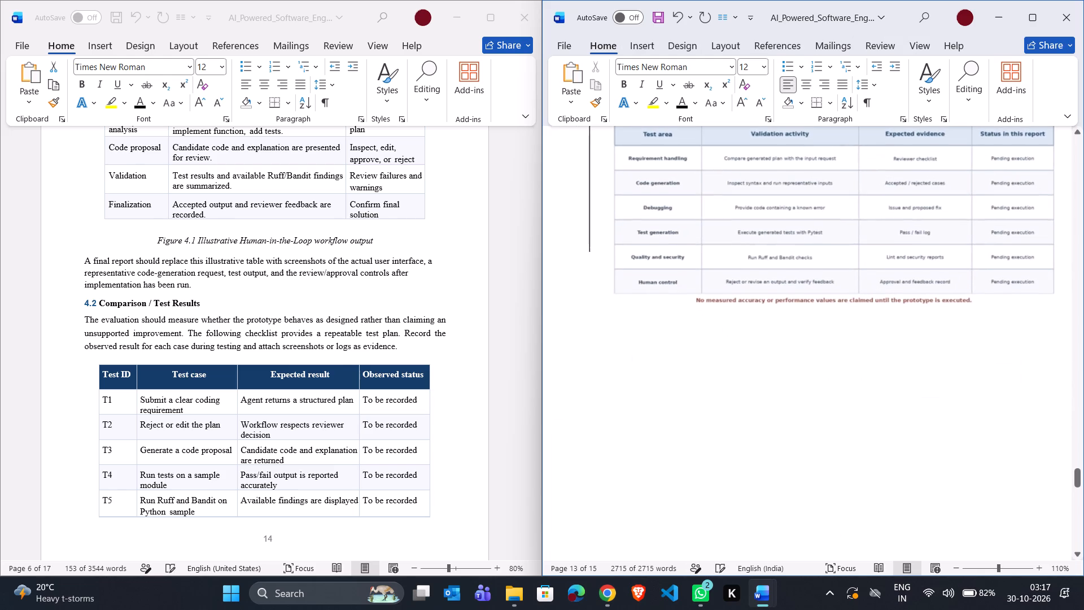
scroll(816, 286, "up", 5, "ctrl")
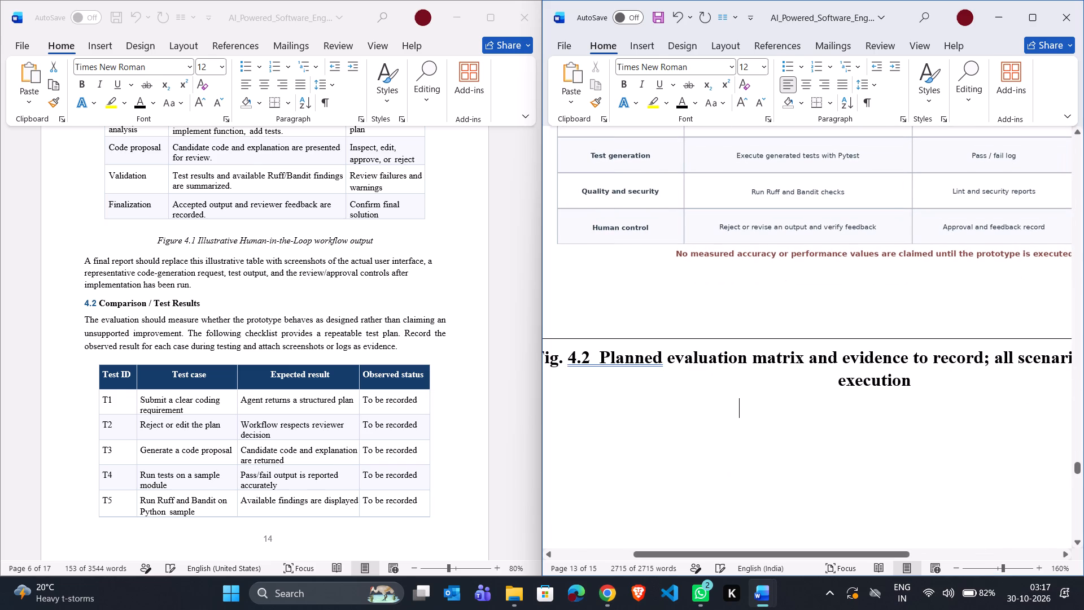
scroll(803, 277, "up", 1)
scroll(803, 277, "down", 3, "ctrl")
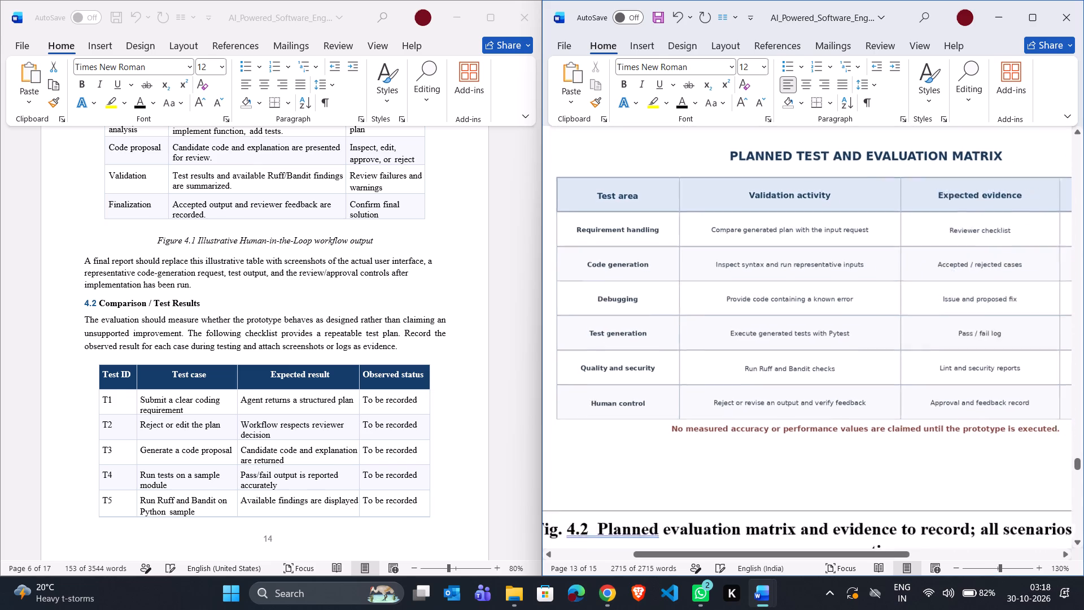
scroll(803, 277, "down", 3, "ctrl")
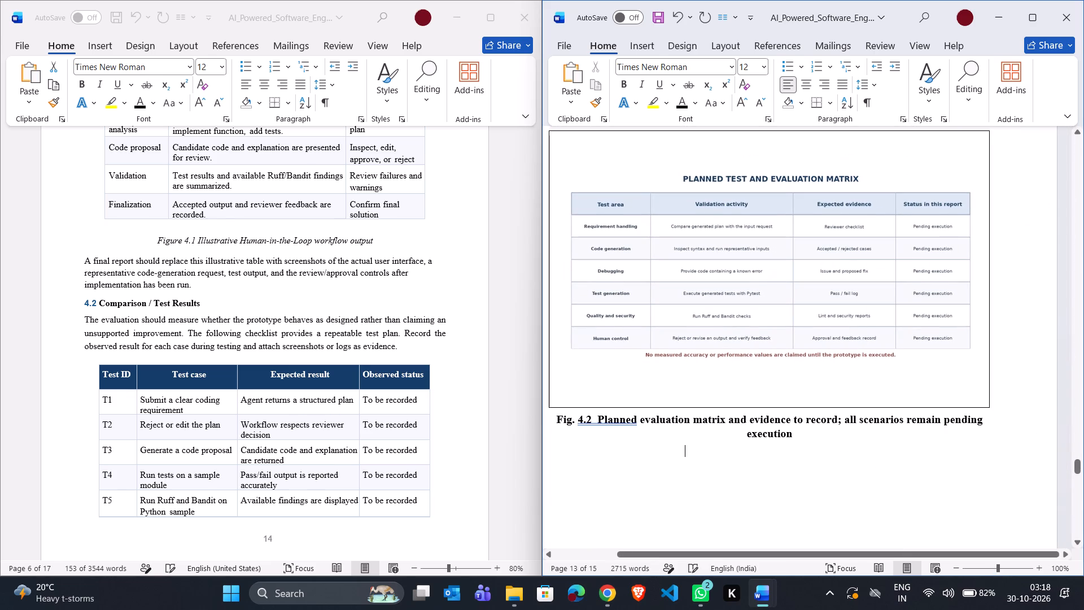
scroll(828, 344, "down", 1)
scroll(828, 344, "down", 1, "ctrl")
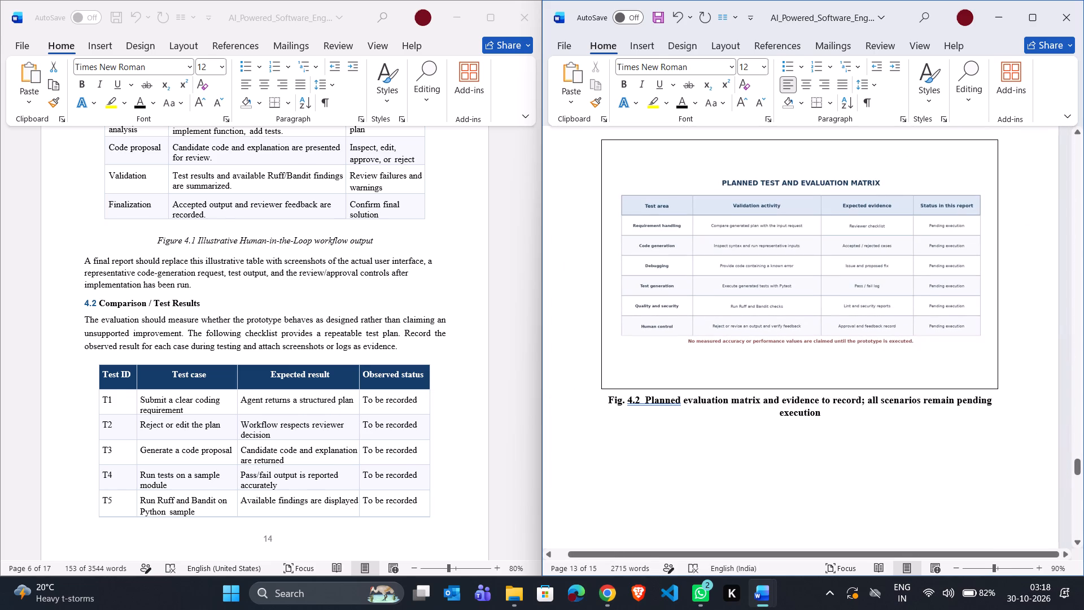
left_click(655, 400)
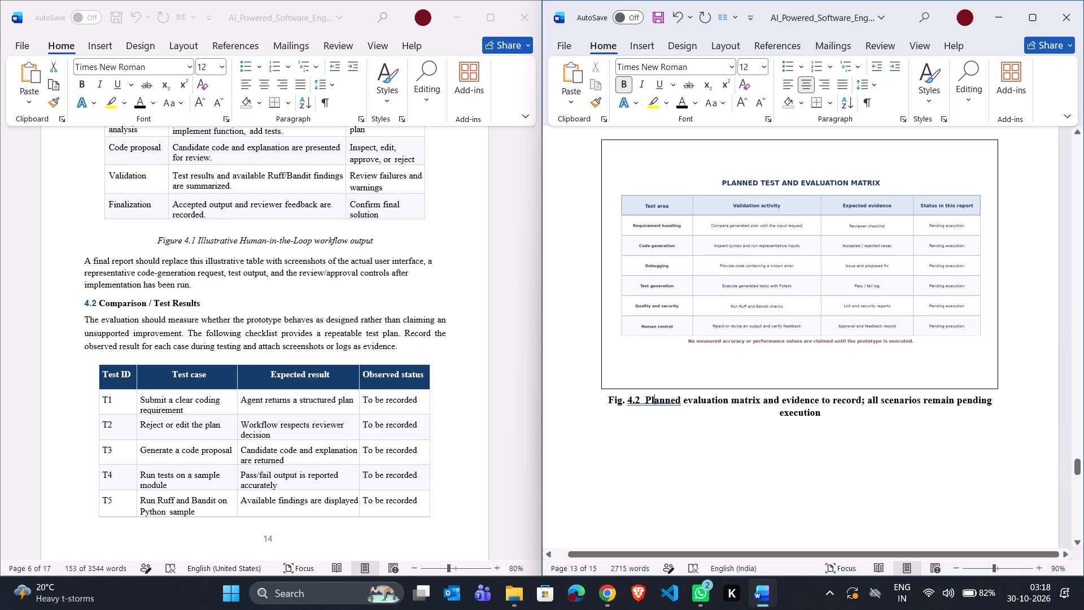
right_click(655, 400)
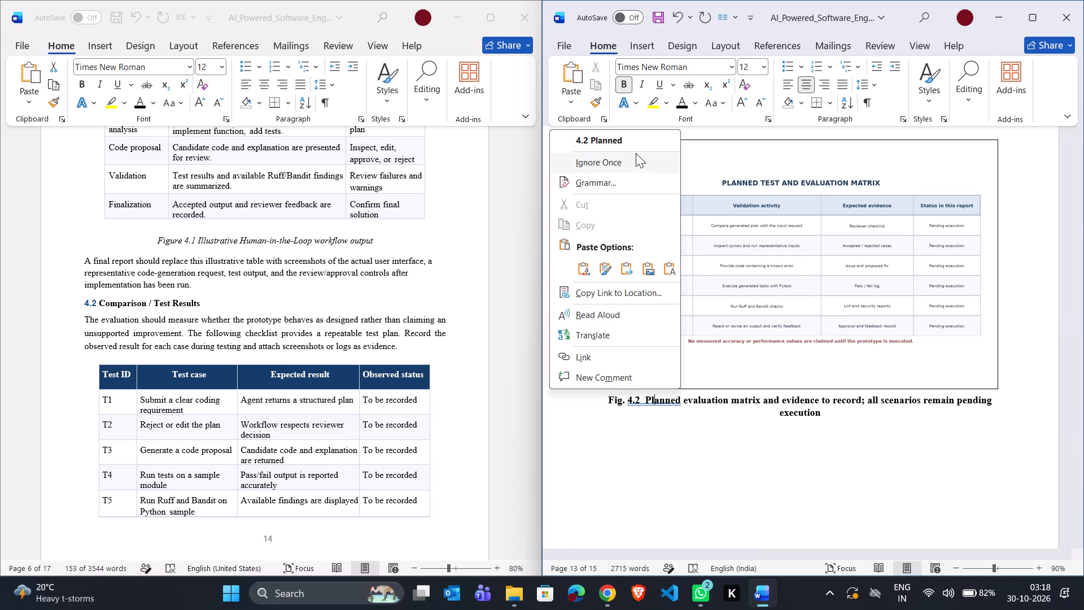
left_click(633, 142)
Review the Conclusion and Future Scope chapter in the 15-page report.
scroll(776, 321, "down", 1)
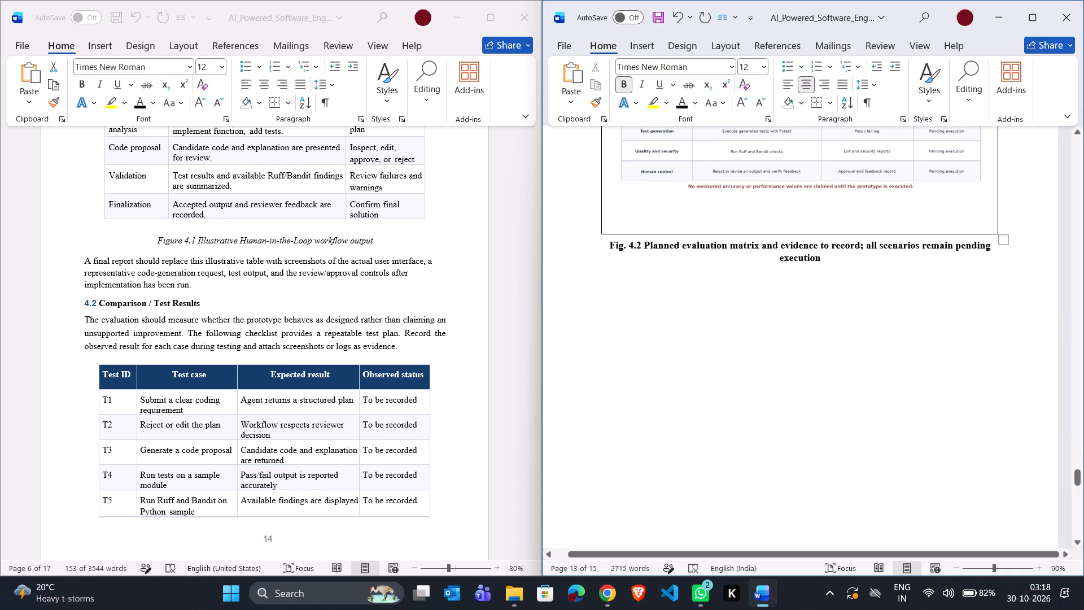
scroll(776, 321, "down", 4)
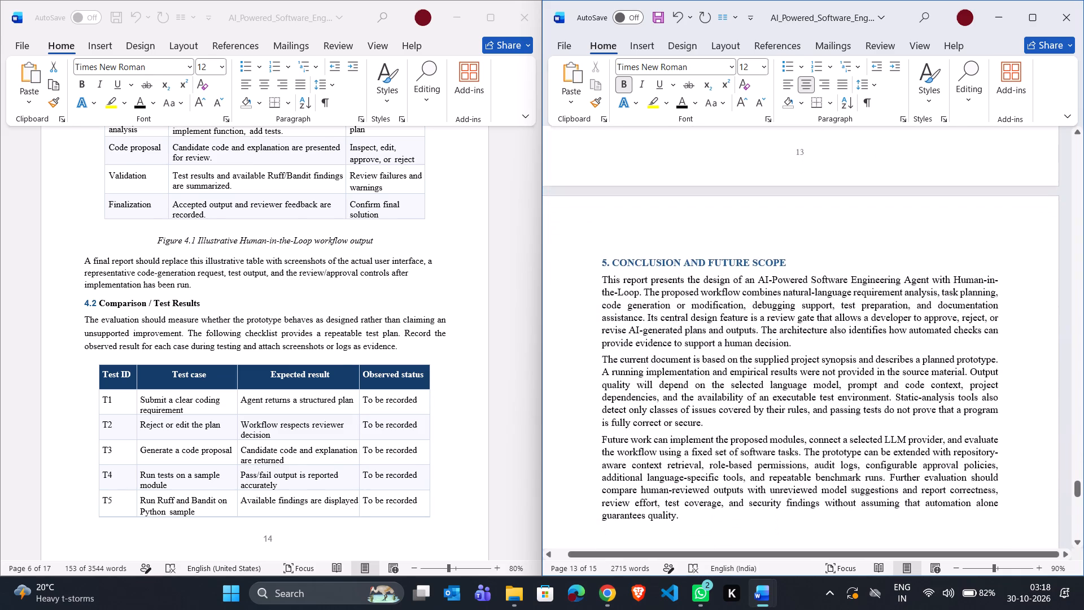
scroll(776, 321, "down", 1)
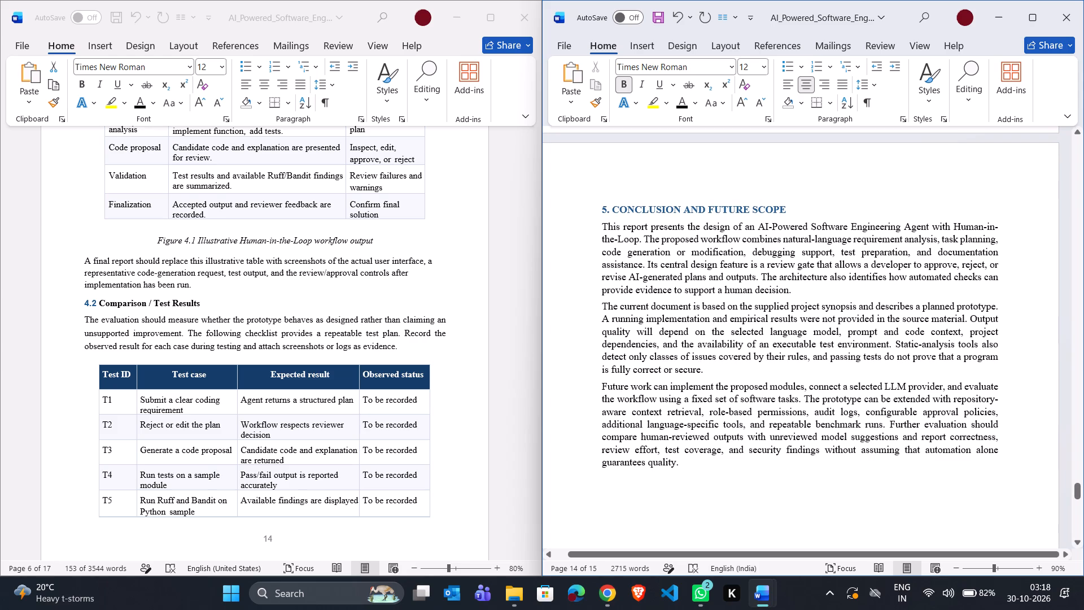
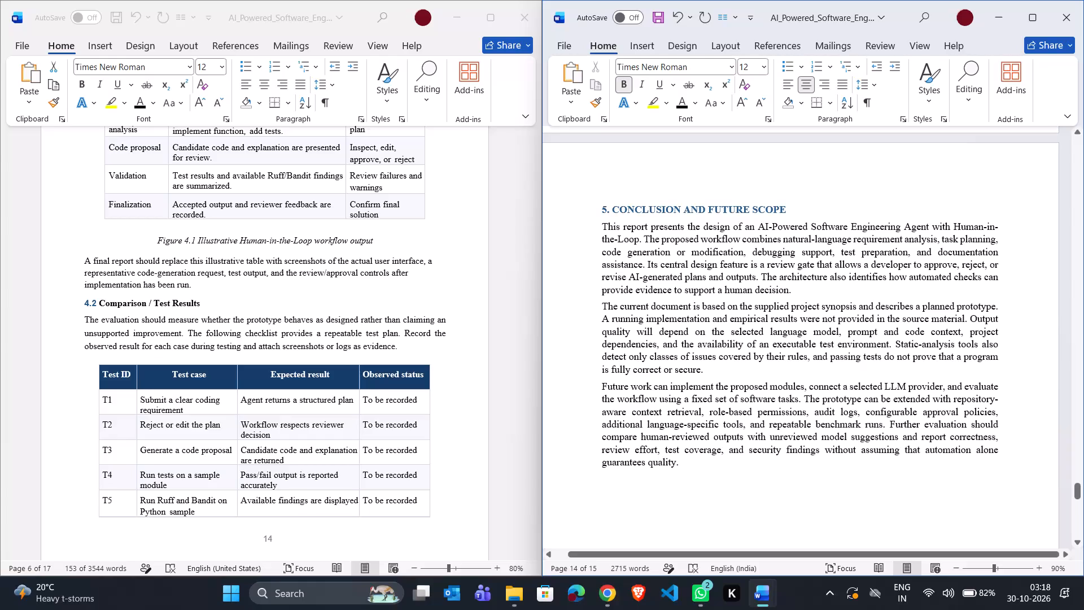
Set the font size of the CONCLUSION AND FUTURE SCOPE heading text, without its chapter number, to 14.
scroll(787, 331, "down", 1)
left_click(771, 197)
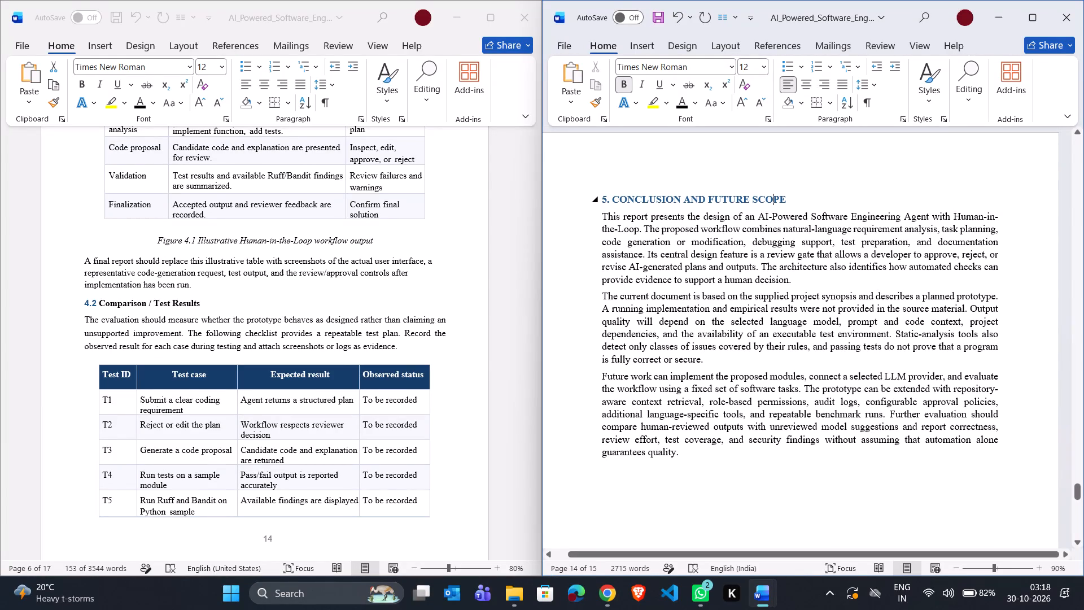
left_click(748, 200)
left_click(797, 197)
left_click_drag(786, 197, 634, 199)
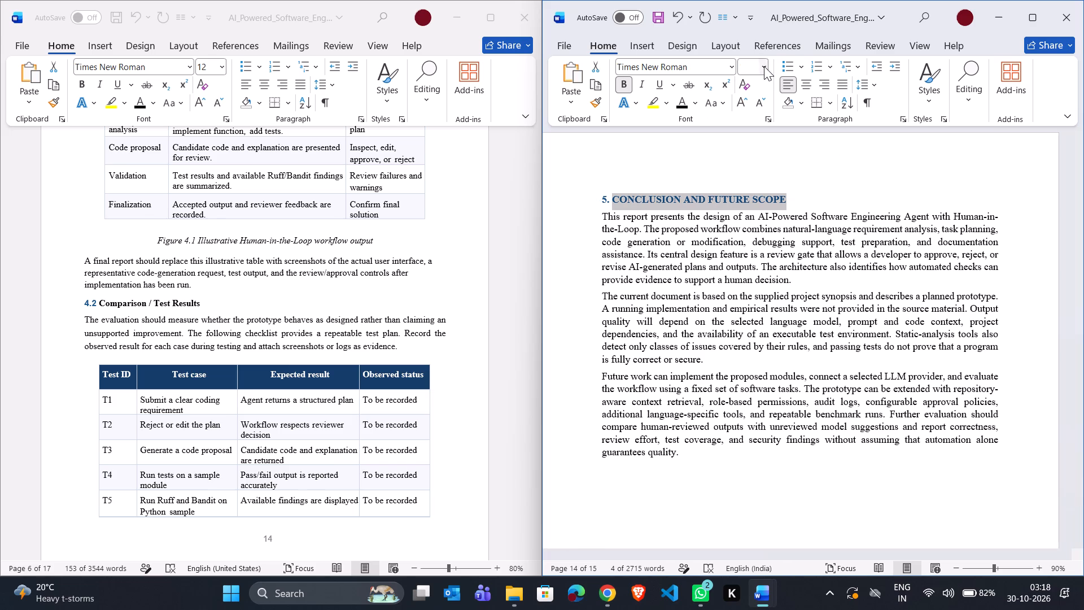
left_click(763, 66)
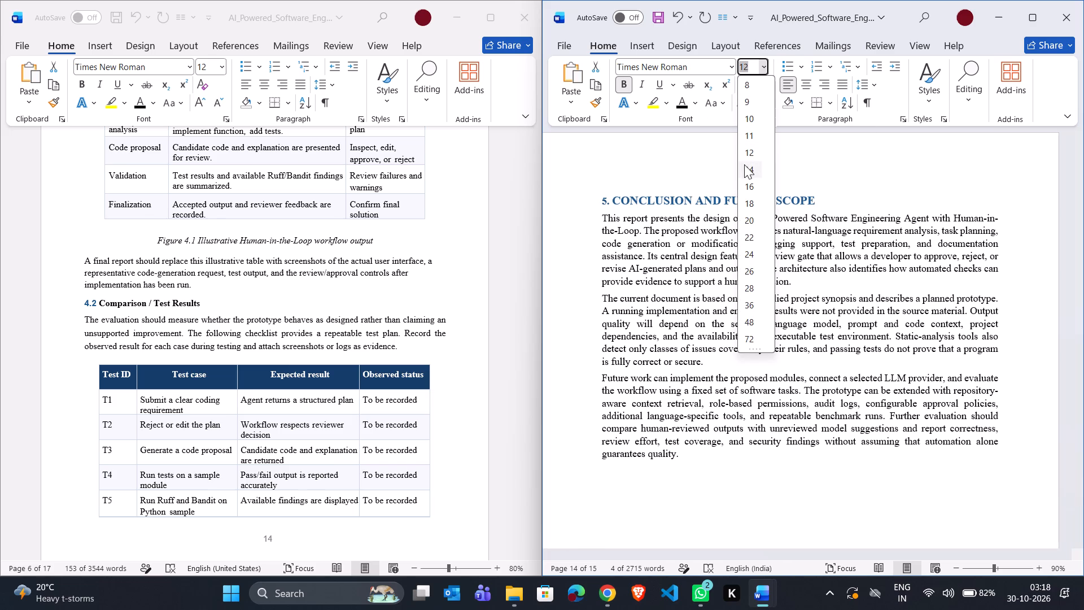
left_click(746, 168)
left_click(836, 217)
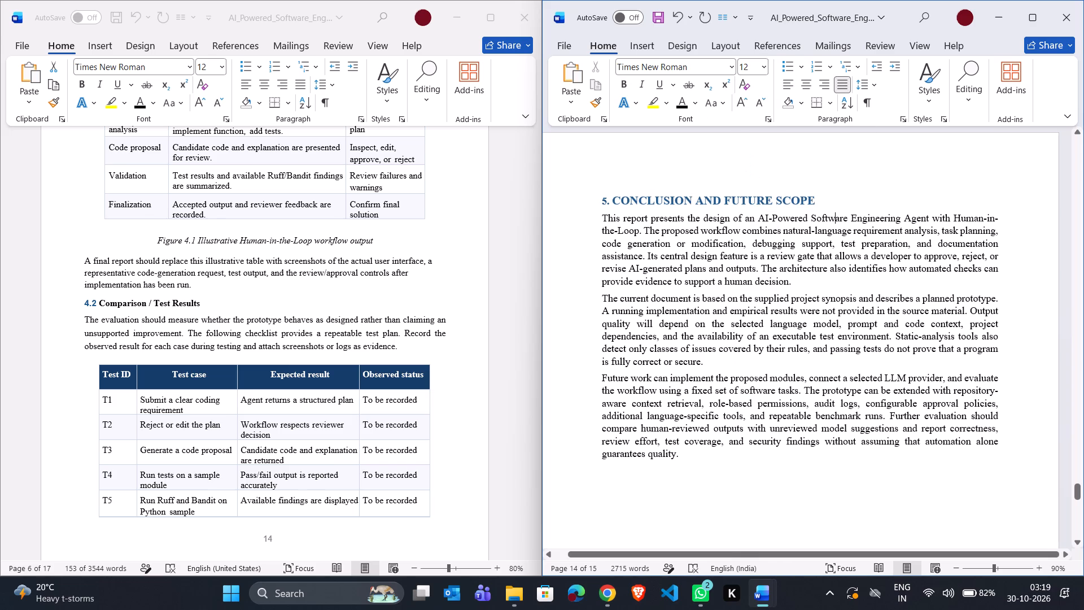
Set the font size of the REFERENCES heading in the 15-page report to 14.
scroll(165, 358, "down", 3)
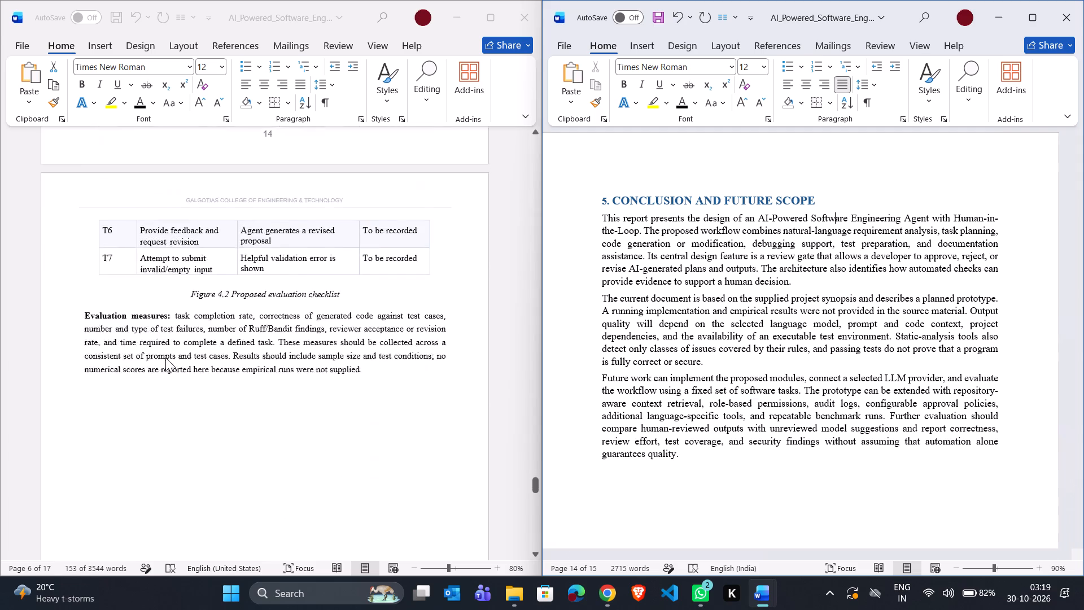
scroll(165, 358, "right", 3)
scroll(165, 358, "up", 1)
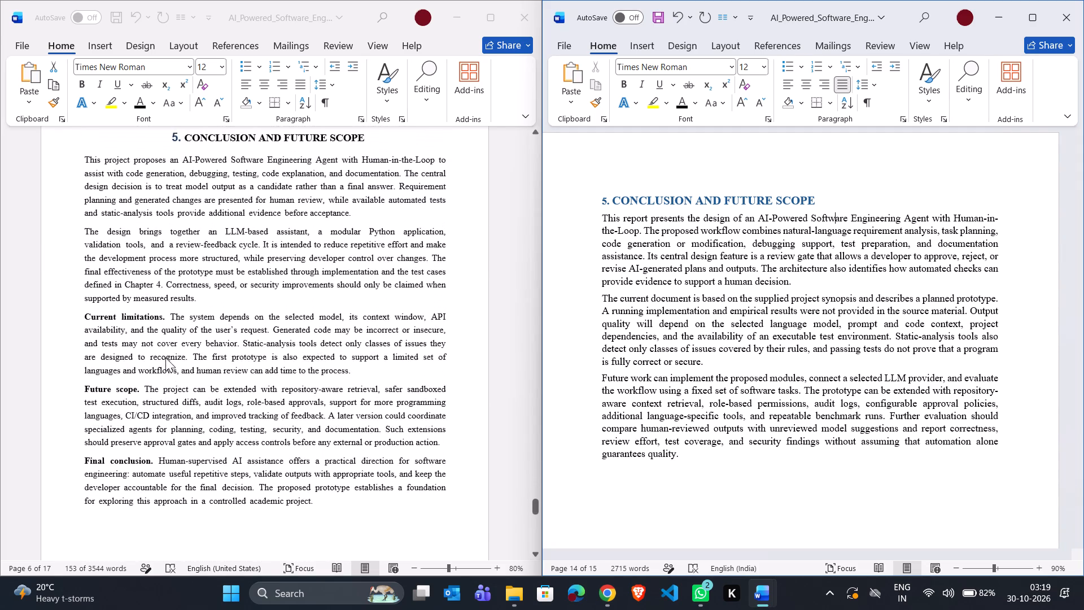
scroll(165, 358, "up", 1)
scroll(733, 294, "down", 3)
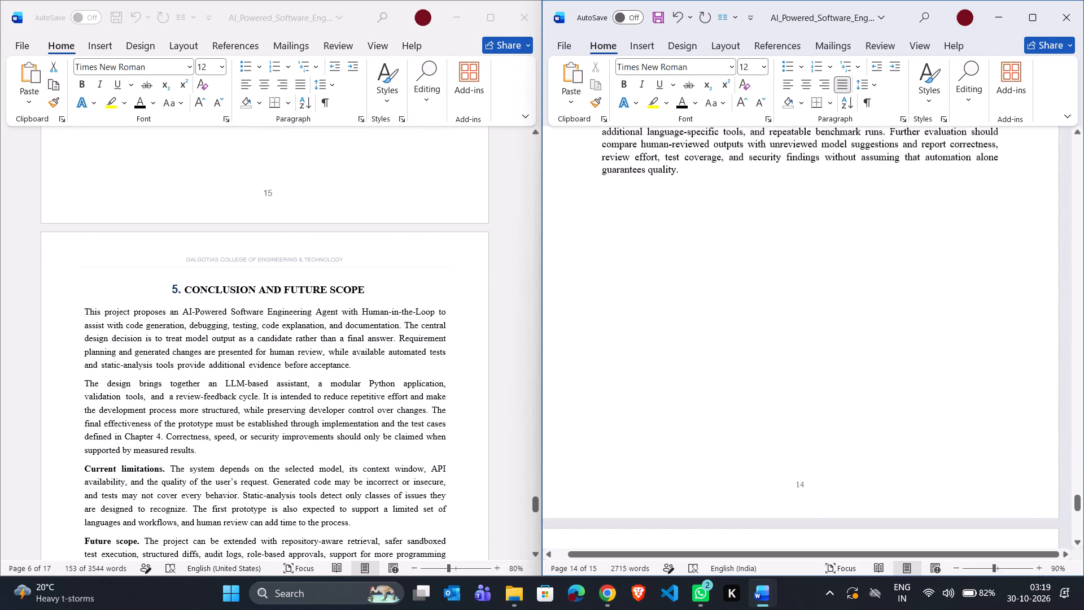
scroll(733, 294, "down", 1)
scroll(733, 294, "up", 2)
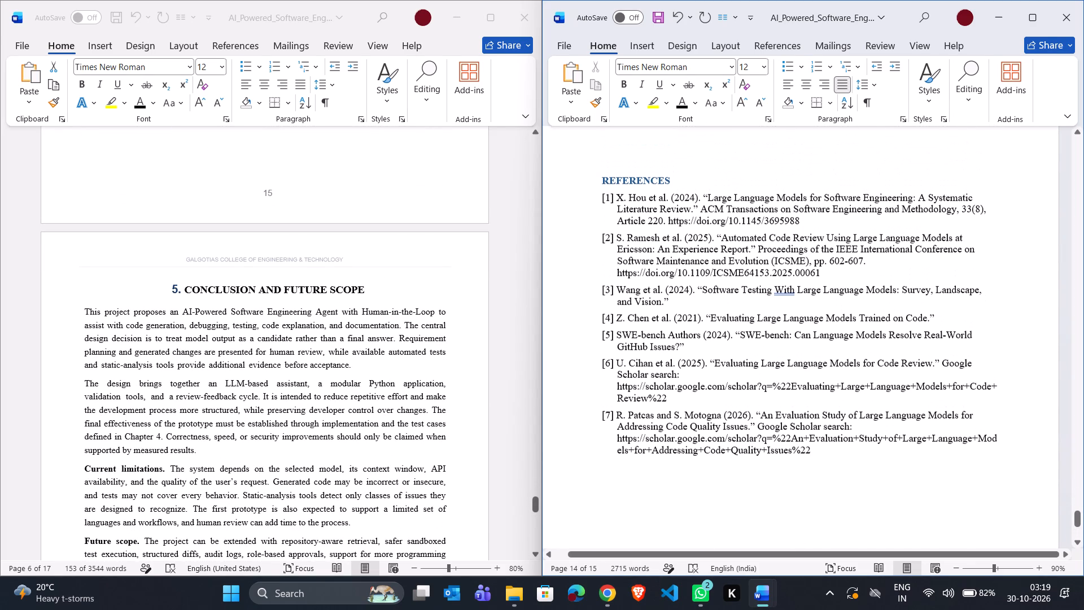
left_click(645, 181)
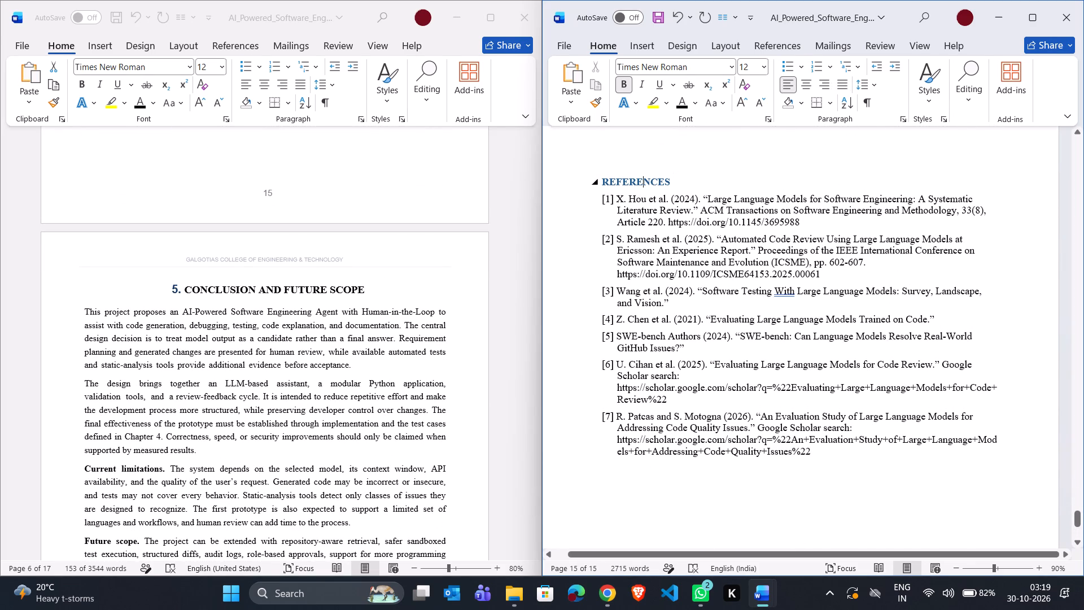
left_click(767, 72)
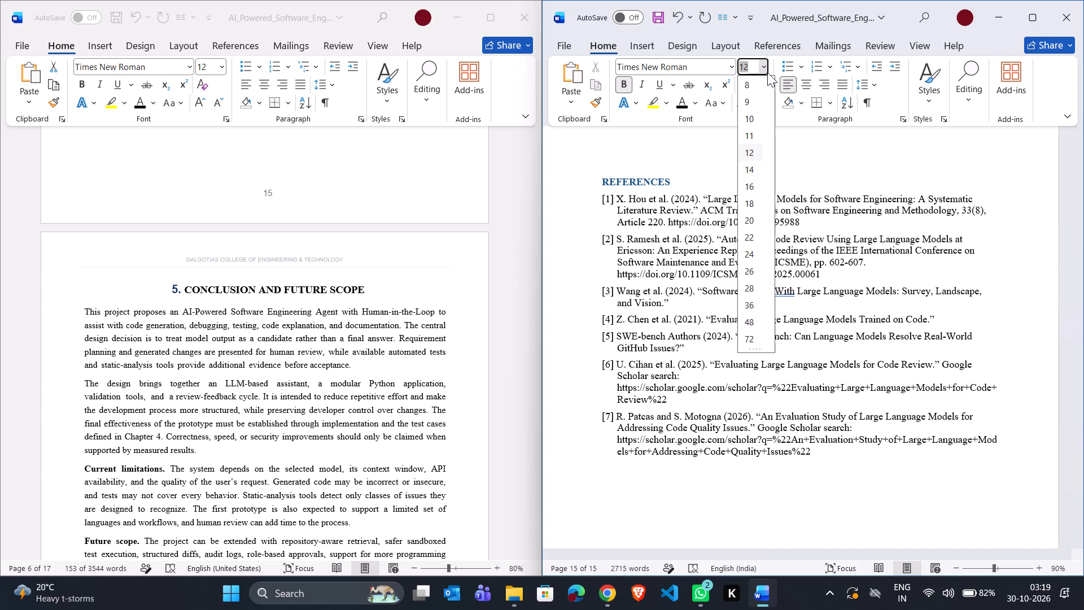
left_click(752, 177)
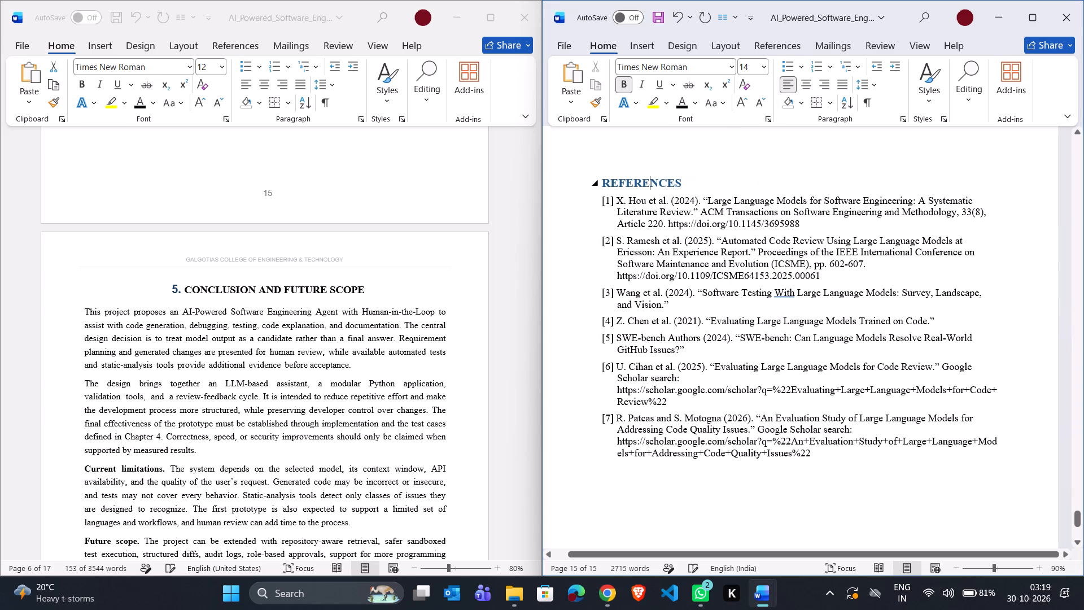
left_click(830, 193)
Set the font size of the chapter 4 heading text RESULTS / SNAPSHOTS, without its number, to 14.
scroll(830, 193, "up", 8)
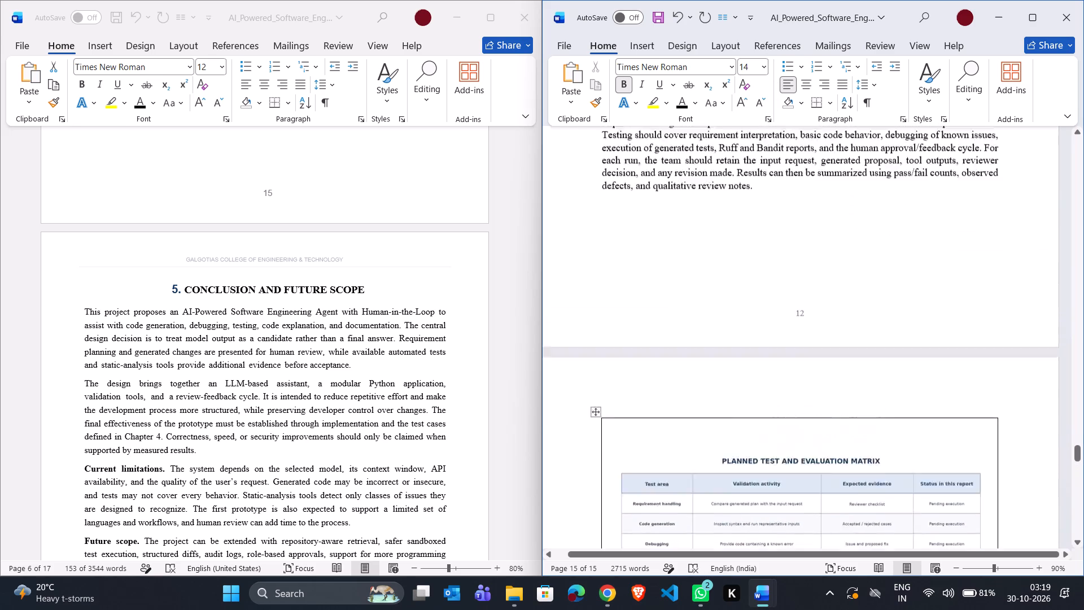
scroll(830, 193, "up", 1)
scroll(830, 193, "down", 1)
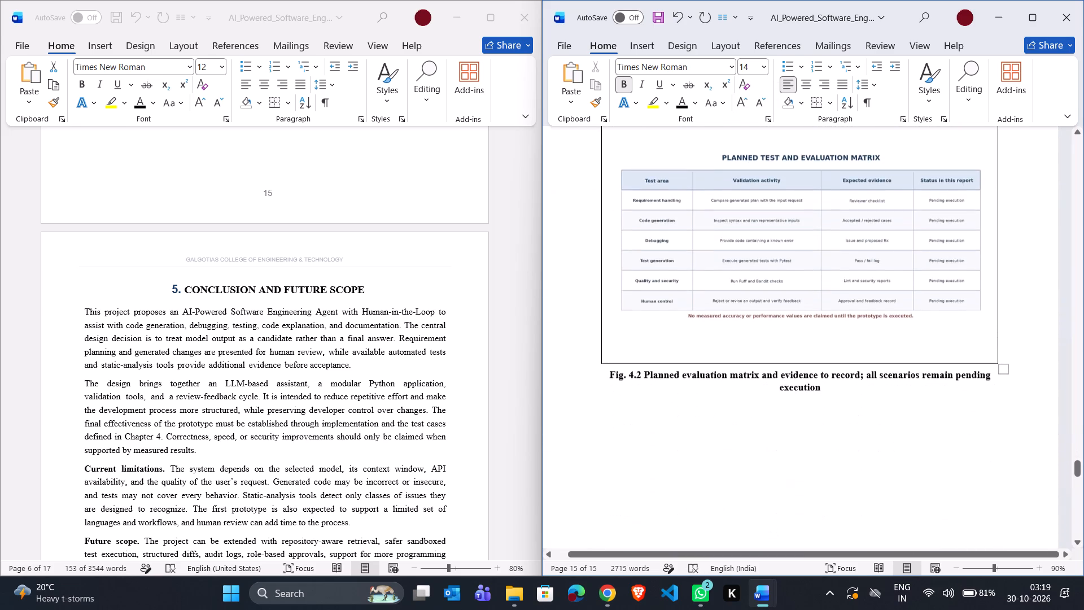
scroll(830, 193, "up", 6)
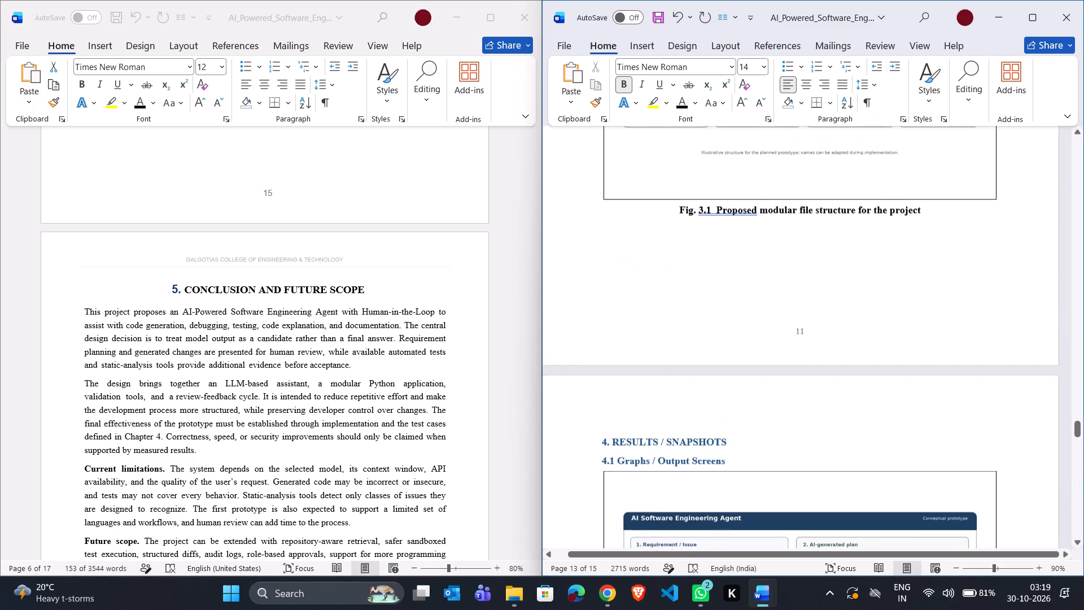
scroll(830, 193, "down", 1)
scroll(830, 193, "up", 1)
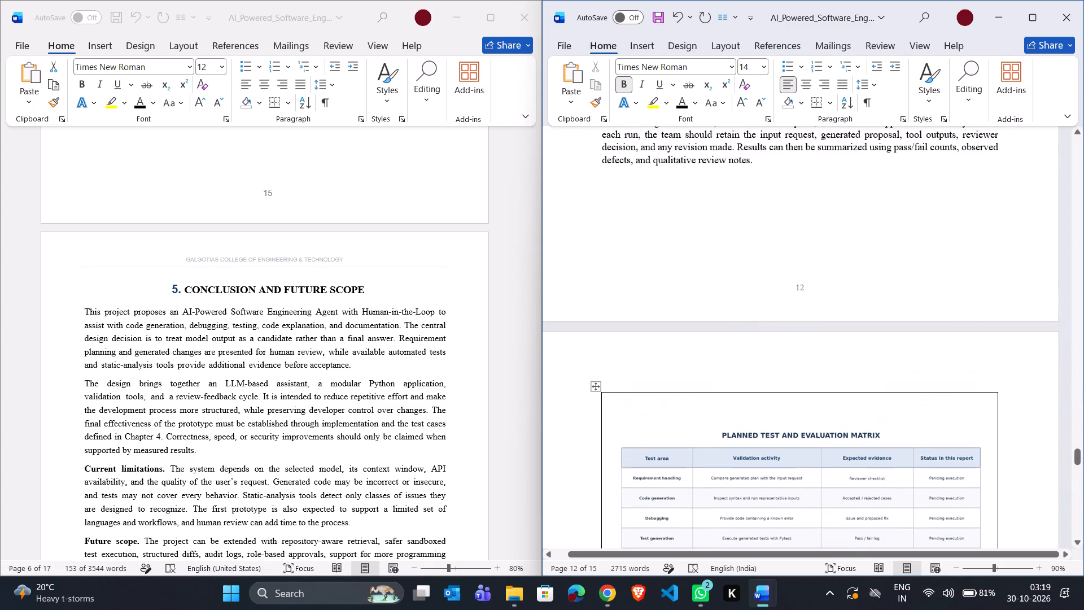
scroll(830, 193, "up", 3)
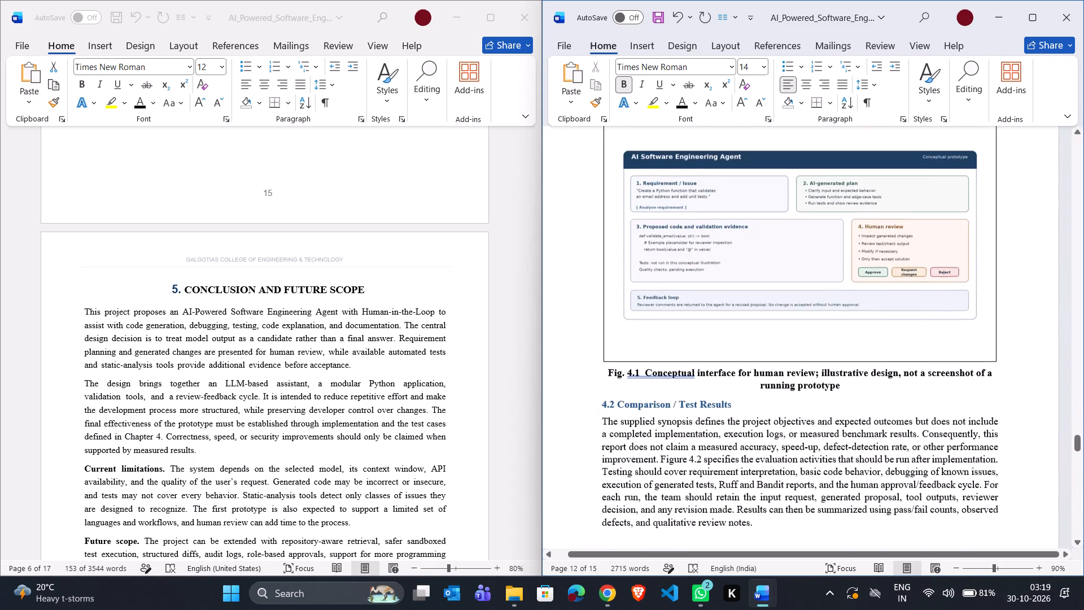
scroll(830, 193, "up", 1)
left_click_drag(732, 268, 658, 258)
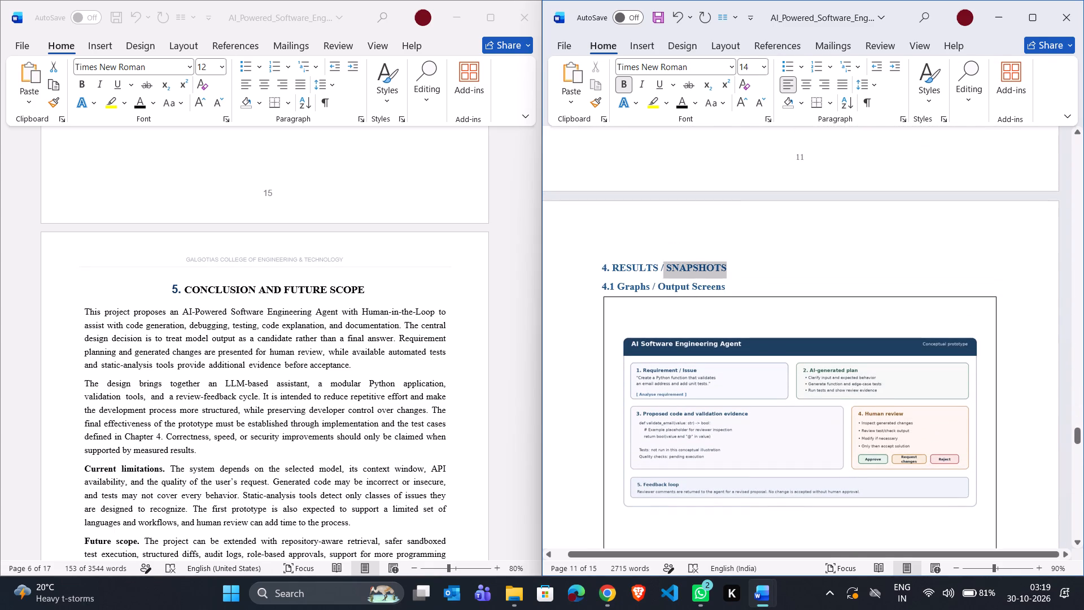
left_click_drag(658, 258, 632, 258)
left_click(758, 71)
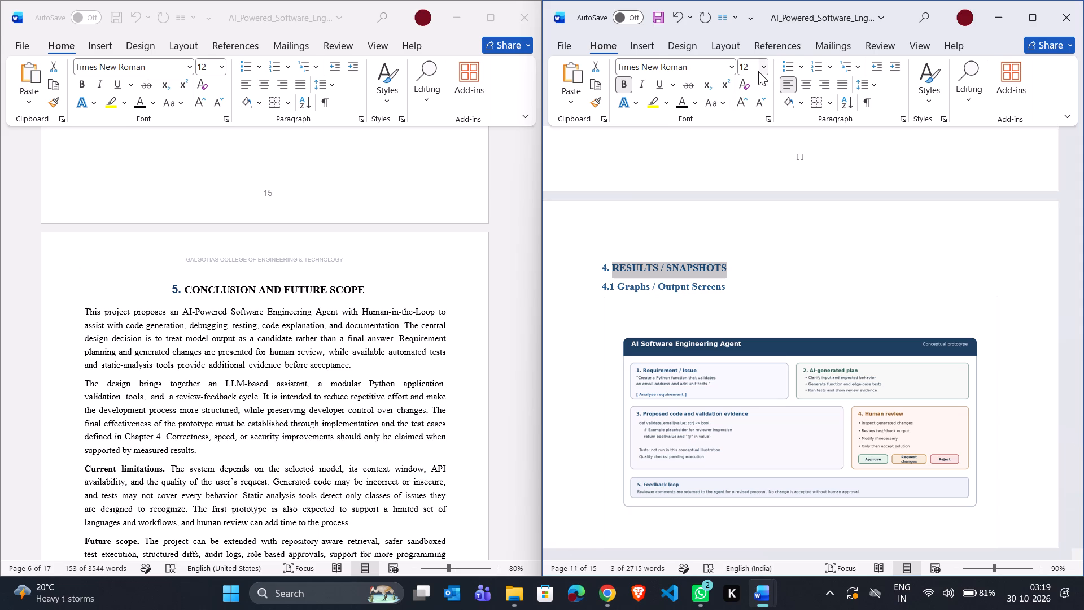
left_click(765, 69)
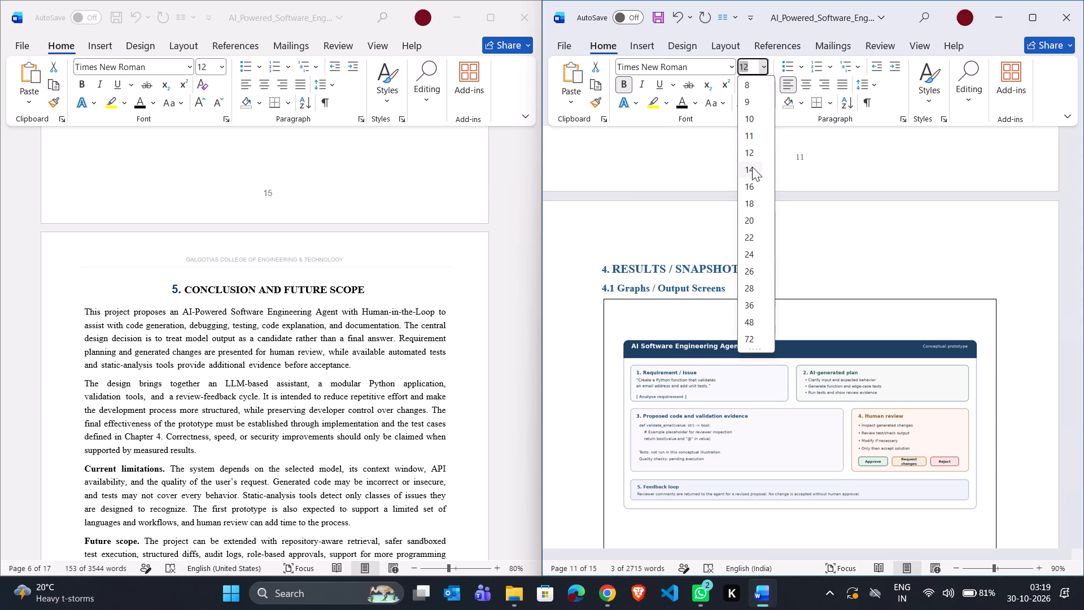
left_click(752, 167)
left_click(868, 326)
Set the font size of the chapter 3 heading text IMPLEMENTATION, without its number, to 14.
scroll(868, 326, "down", 8)
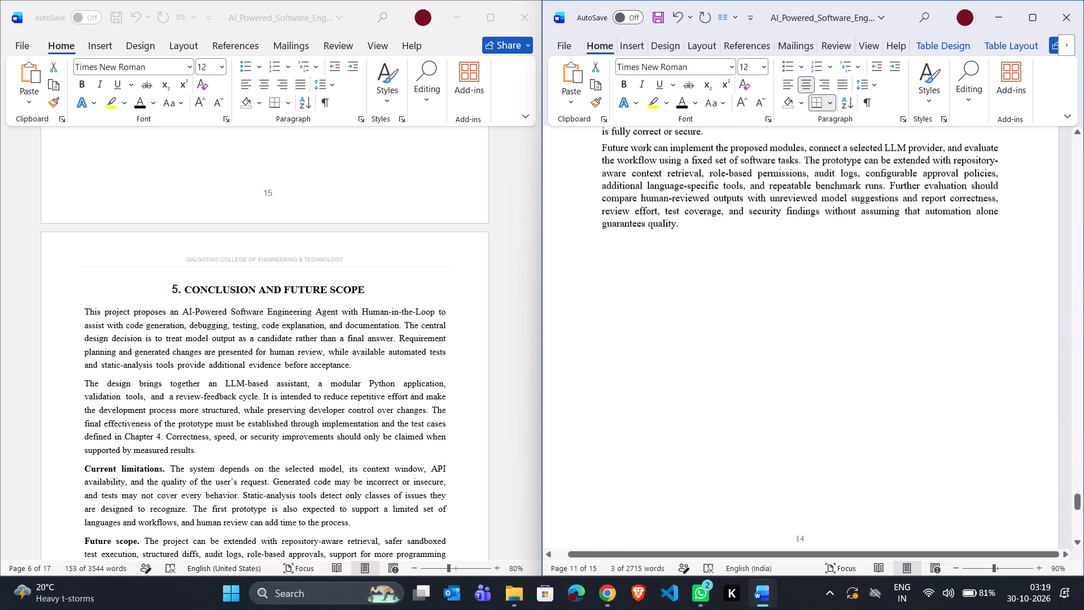
scroll(868, 326, "down", 5)
scroll(744, 188, "up", 1)
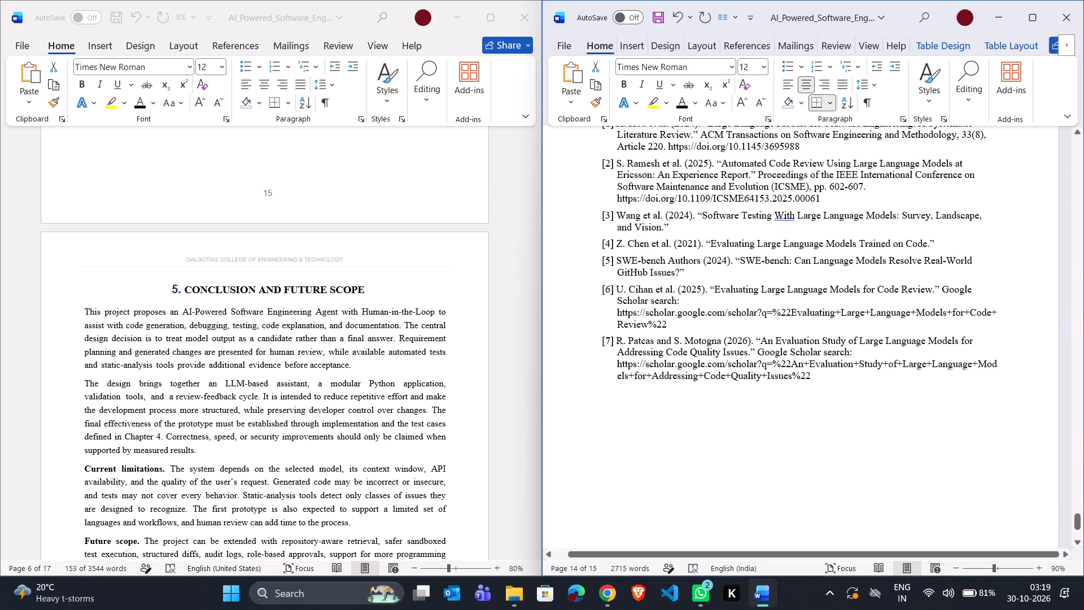
scroll(728, 239, "up", 2)
left_click(681, 207)
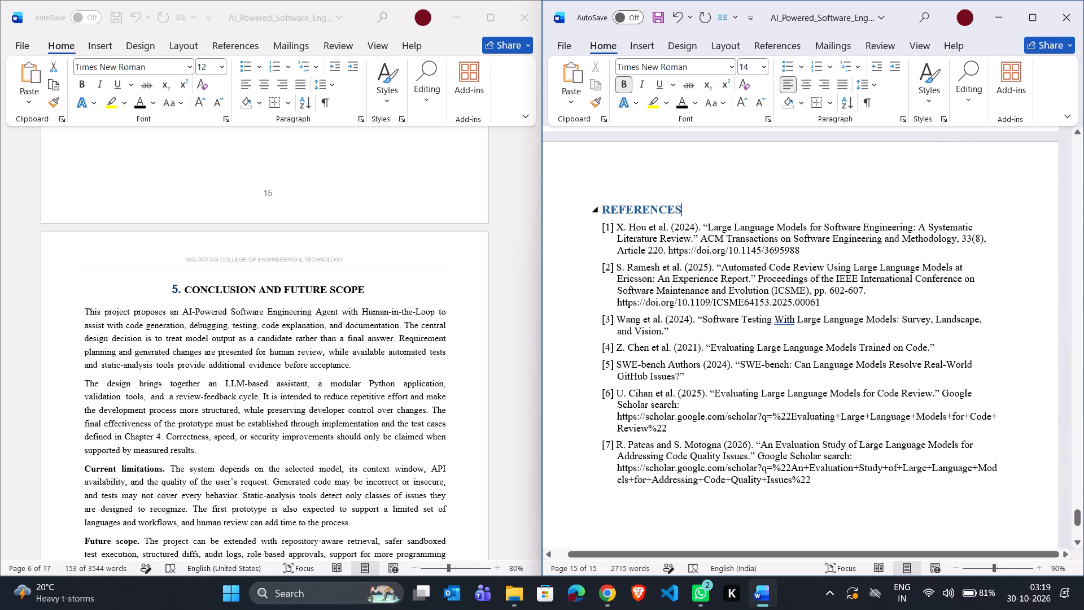
scroll(745, 191, "up", 15)
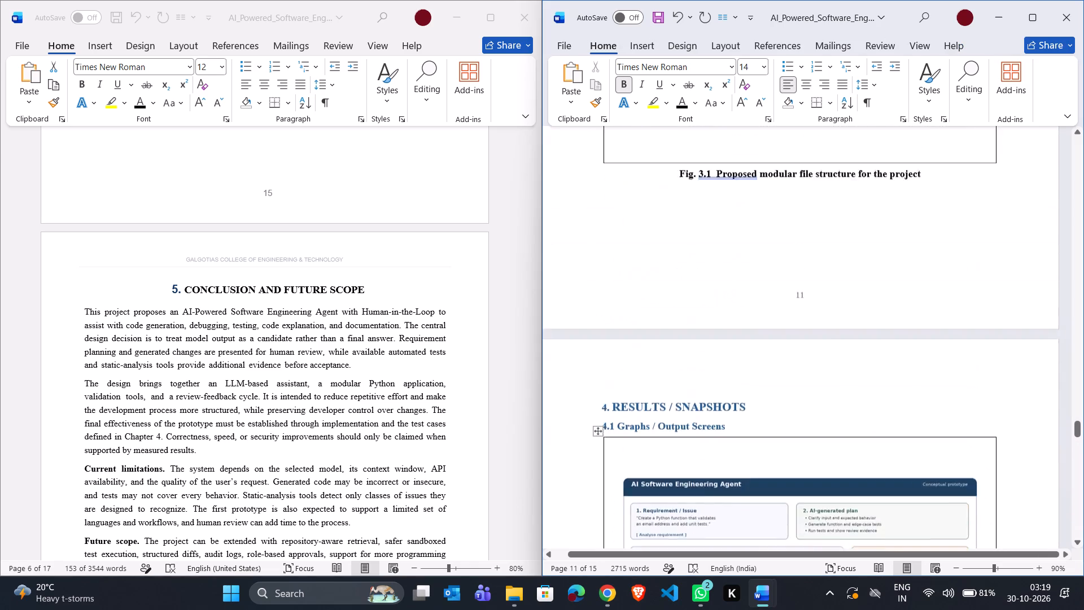
scroll(745, 191, "up", 5)
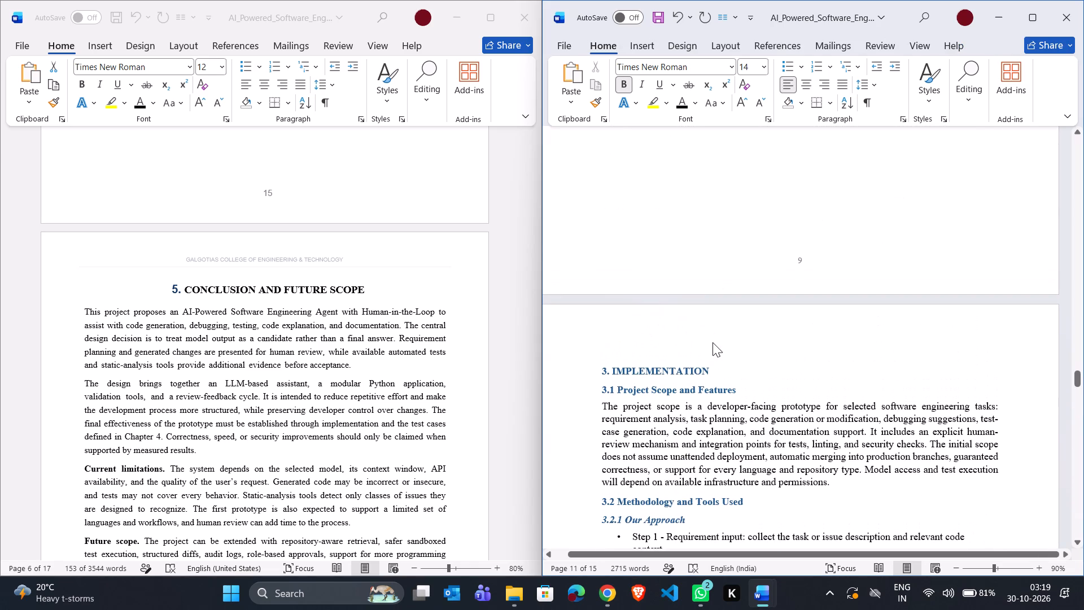
left_click(714, 372)
left_click_drag(714, 372, 631, 367)
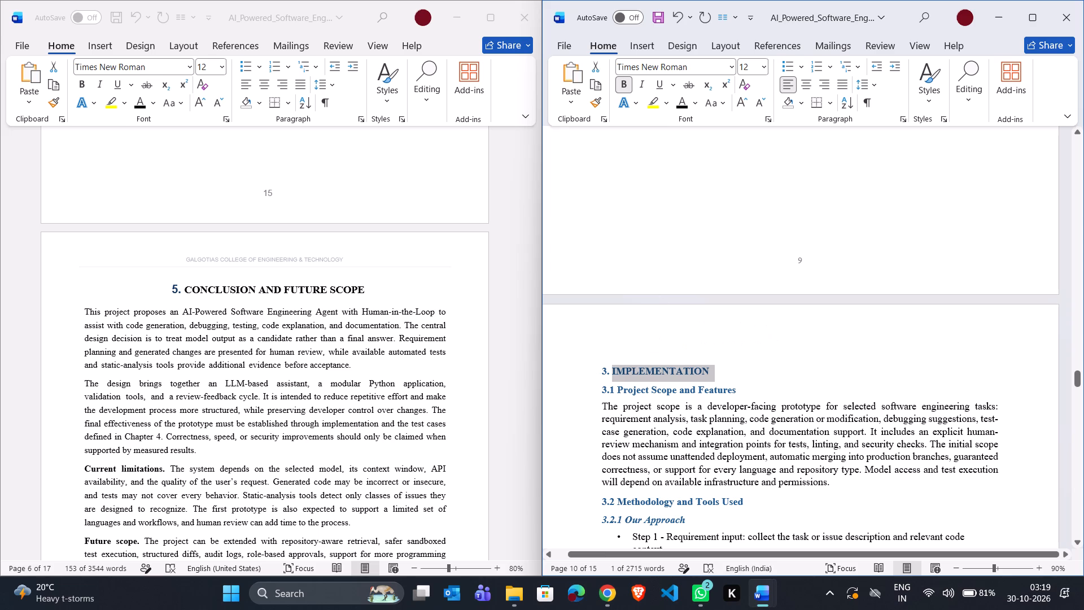
left_click(766, 66)
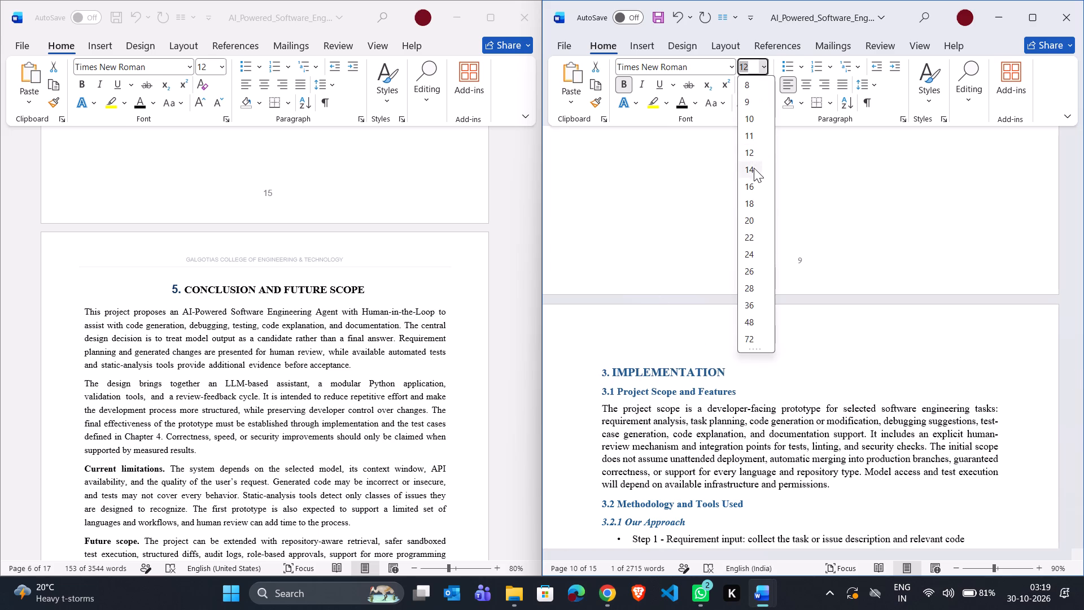
left_click(754, 168)
left_click(896, 229)
Set the font size of the chapter 2 heading text LITERATURE REVIEW, without its number, to 14.
scroll(896, 229, "up", 2)
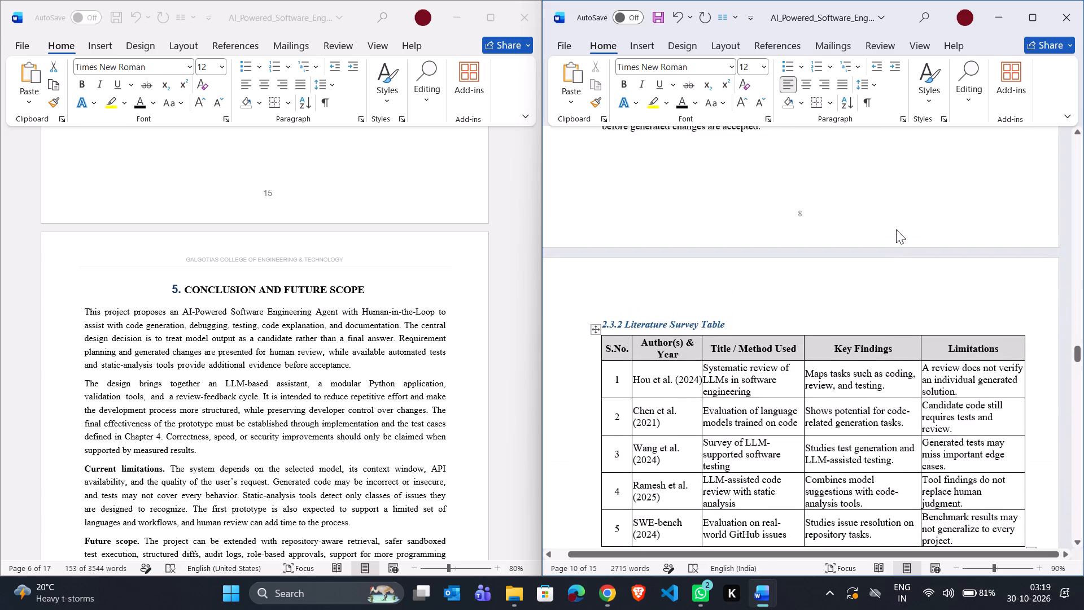
scroll(896, 229, "up", 5)
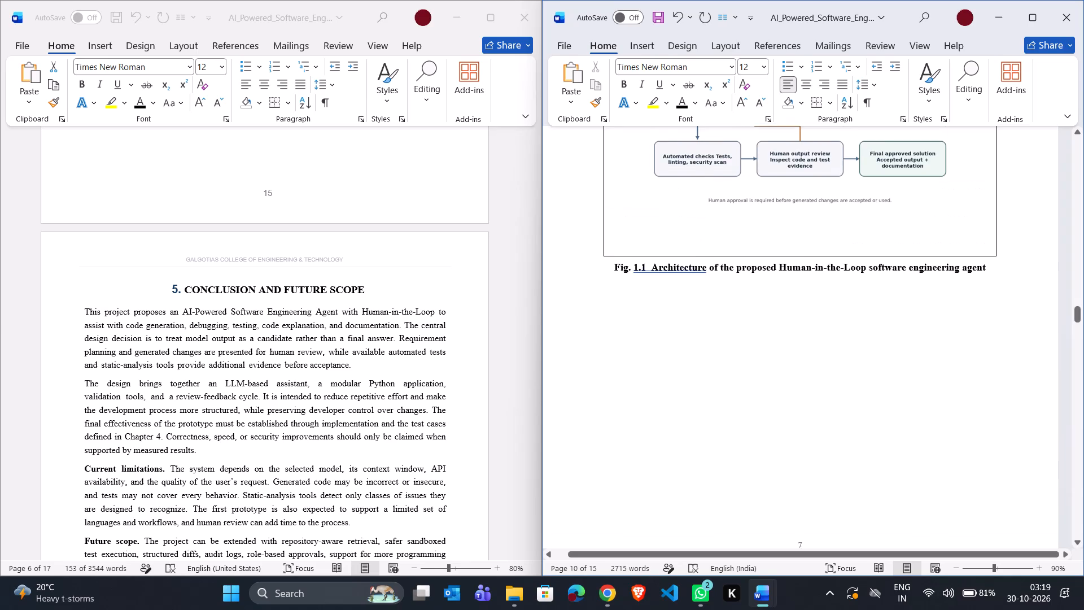
scroll(896, 229, "down", 3)
scroll(896, 229, "up", 1)
scroll(896, 229, "down", 2)
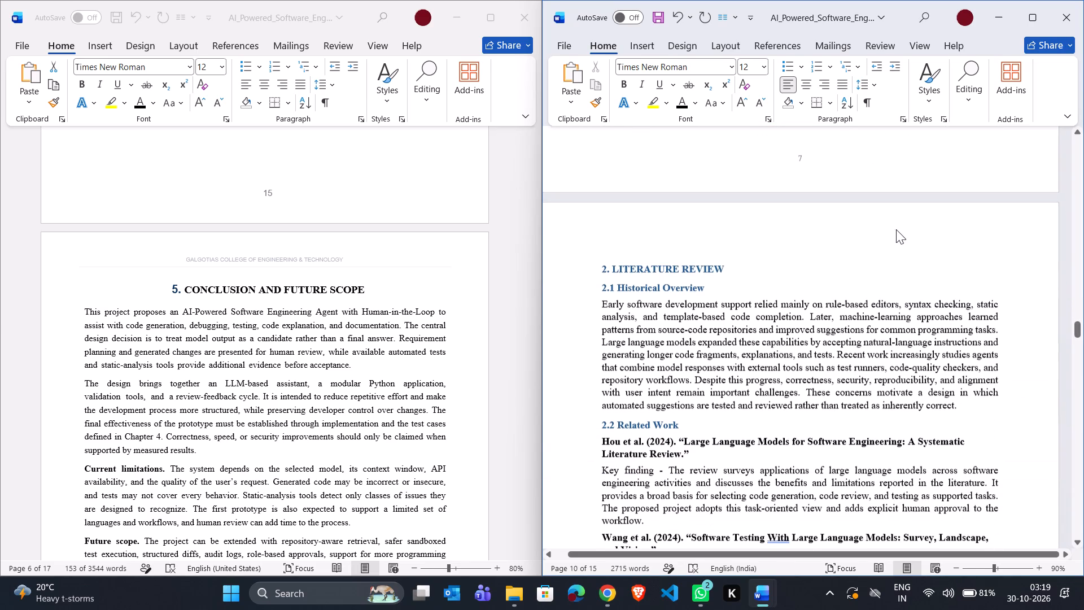
left_click(737, 261)
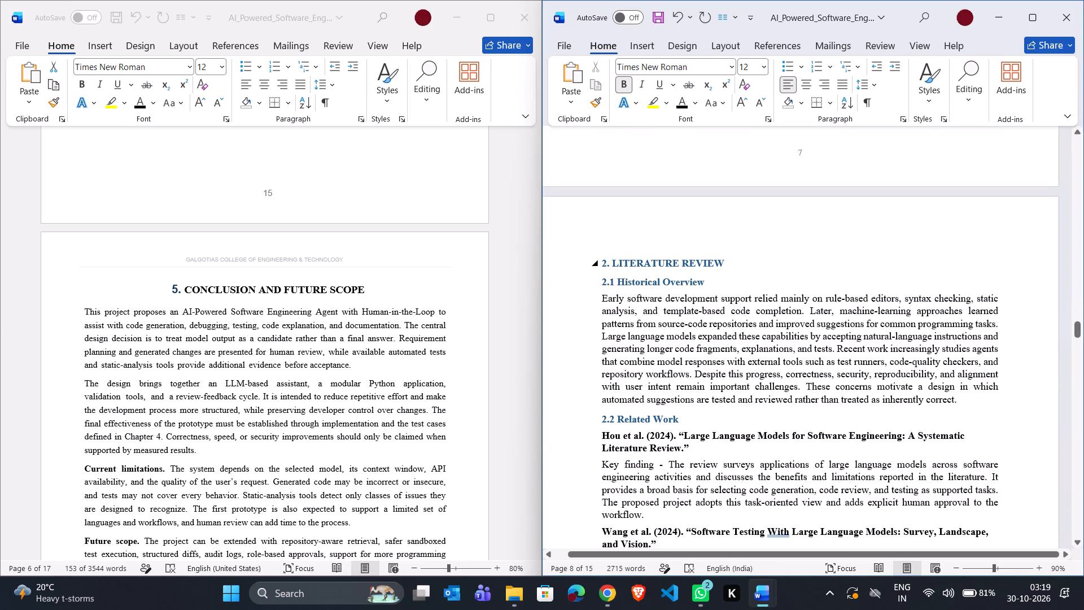
left_click_drag(727, 263, 620, 261)
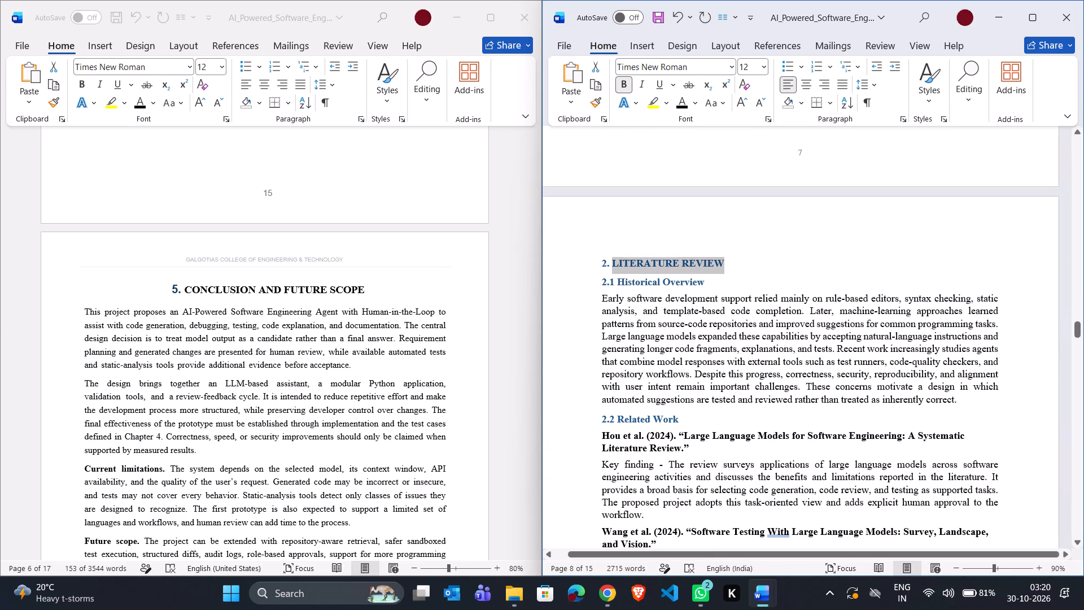
left_click(762, 68)
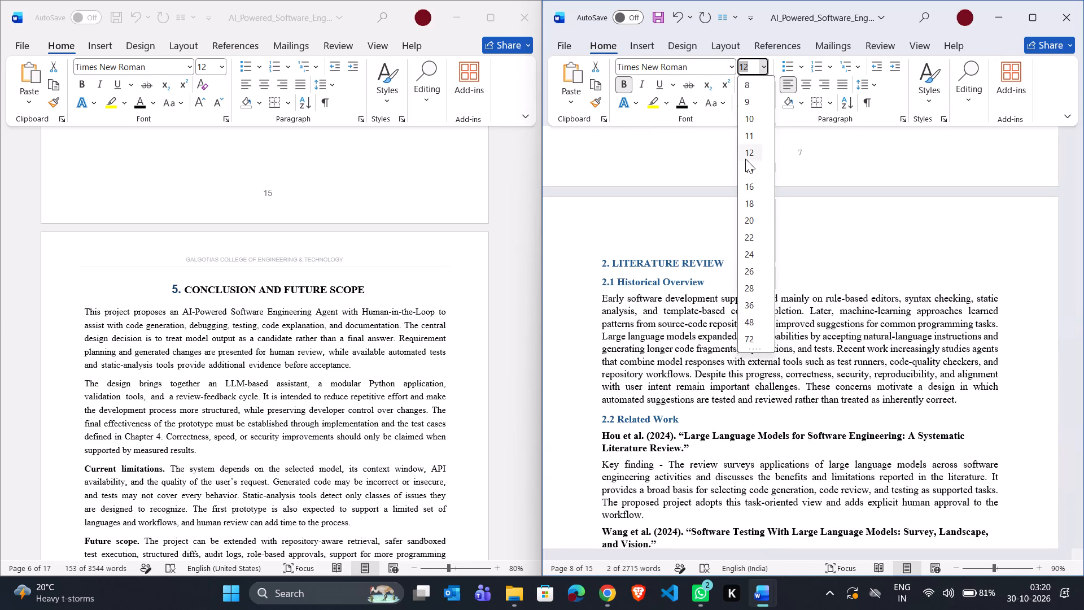
left_click(748, 165)
left_click(664, 289)
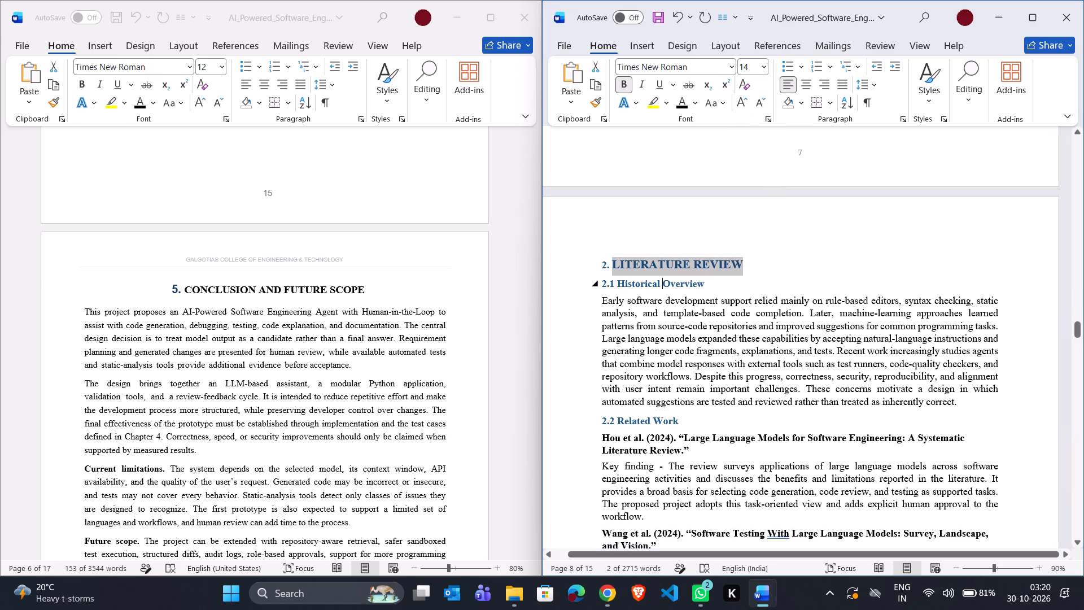
Set the font size of the chapter 1 heading text INTRODUCTION, without its number, to 14.
left_click(728, 328)
scroll(728, 328, "up", 2)
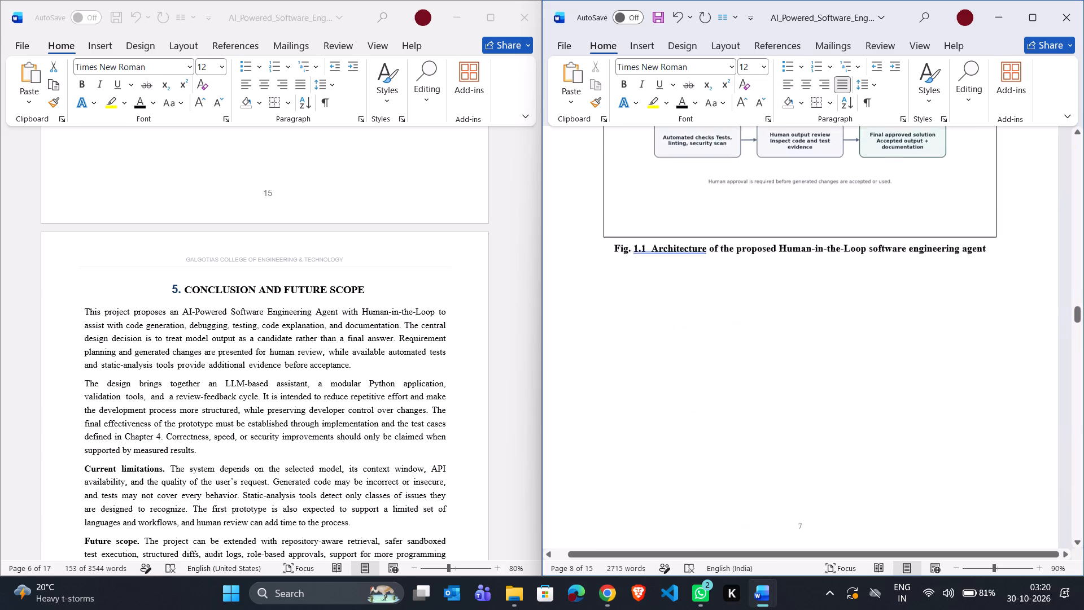
scroll(728, 328, "up", 5)
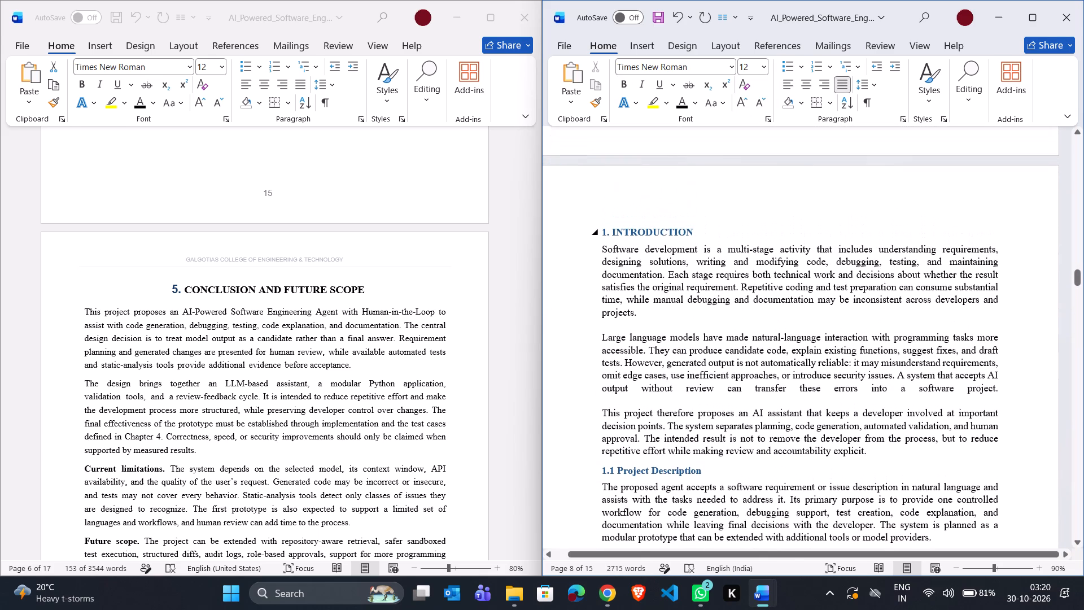
left_click_drag(701, 233, 611, 230)
left_click(762, 67)
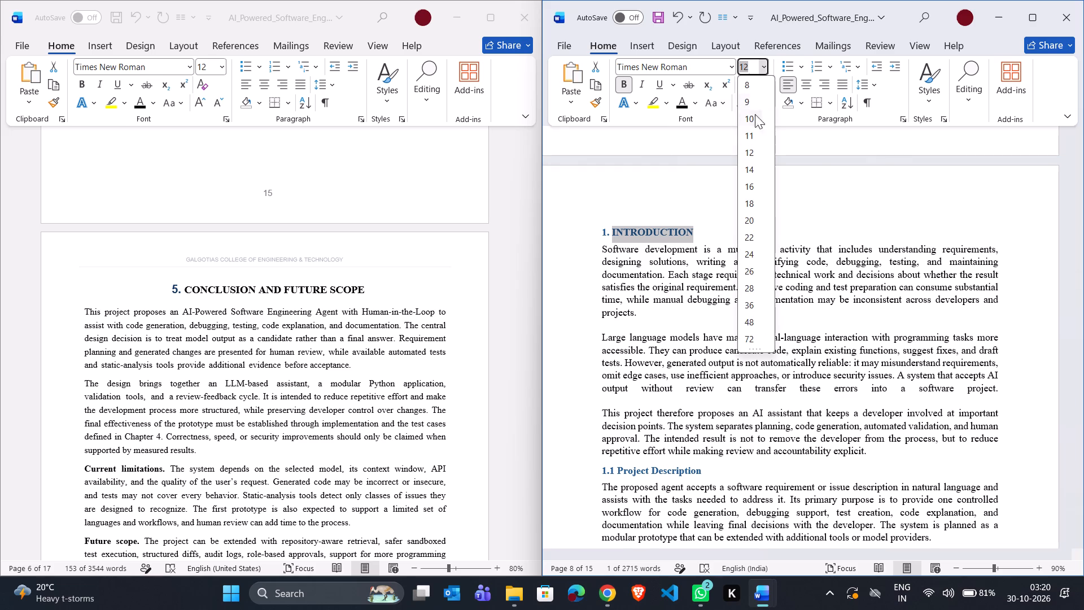
left_click(746, 171)
left_click(834, 232)
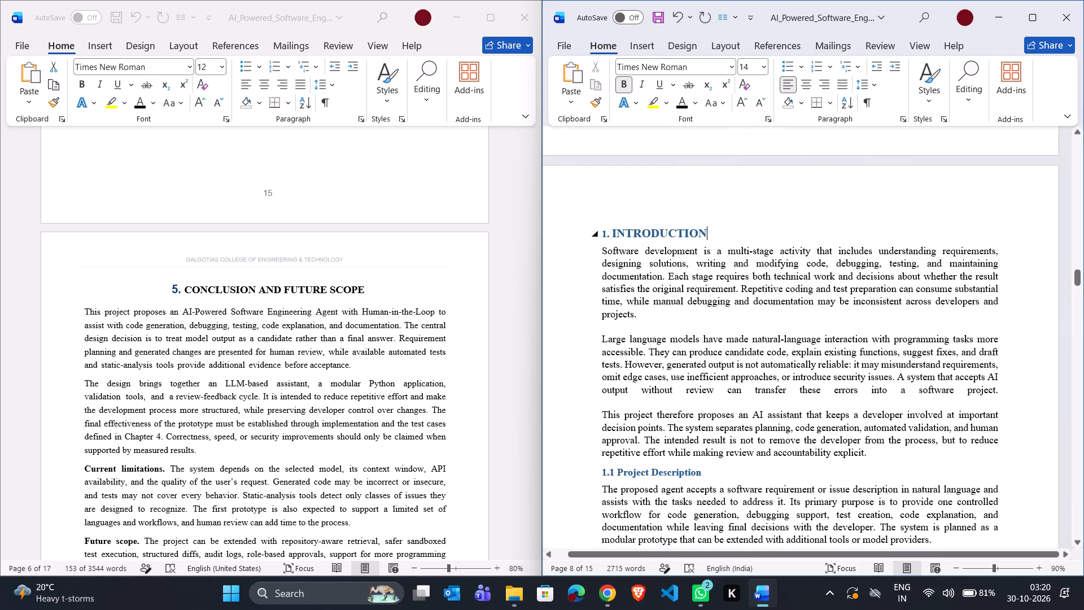
Set the font size of the ABSTRACT heading to 14.
scroll(834, 232, "up", 4)
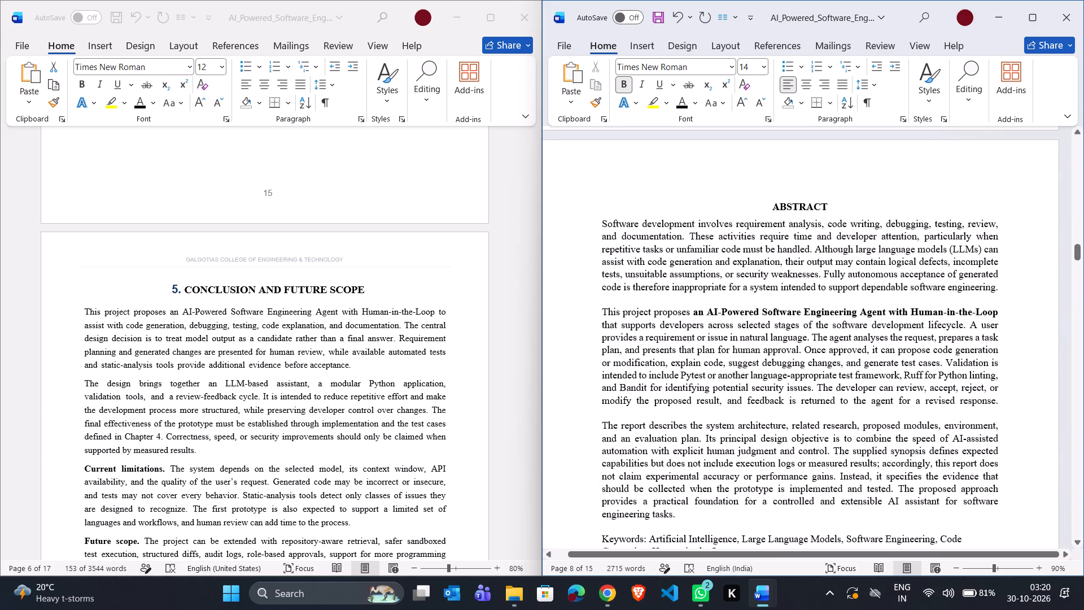
left_click_drag(837, 207, 762, 200)
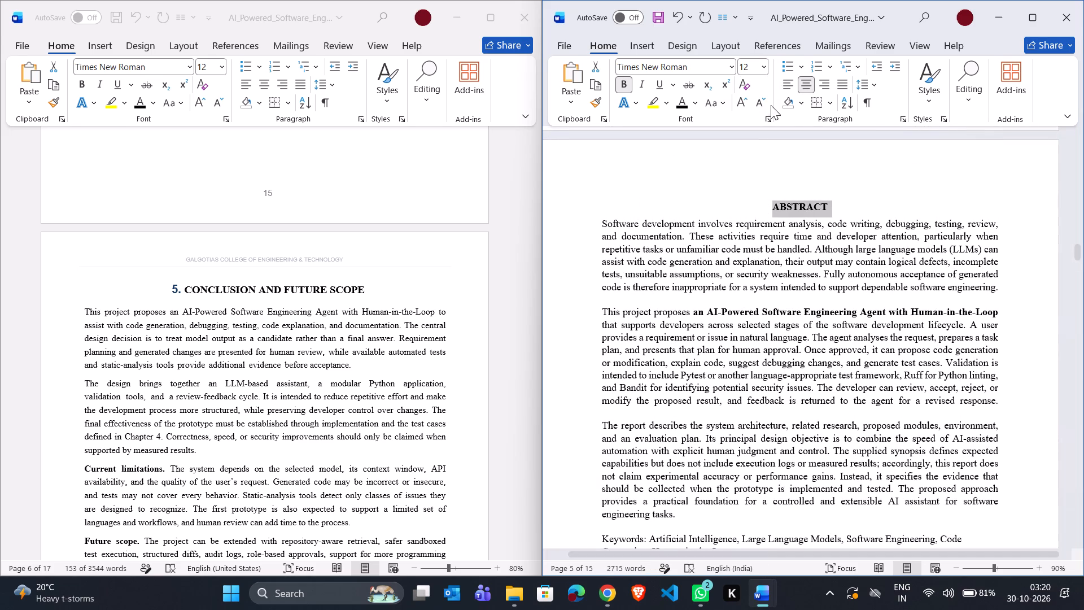
left_click(765, 62)
left_click(753, 173)
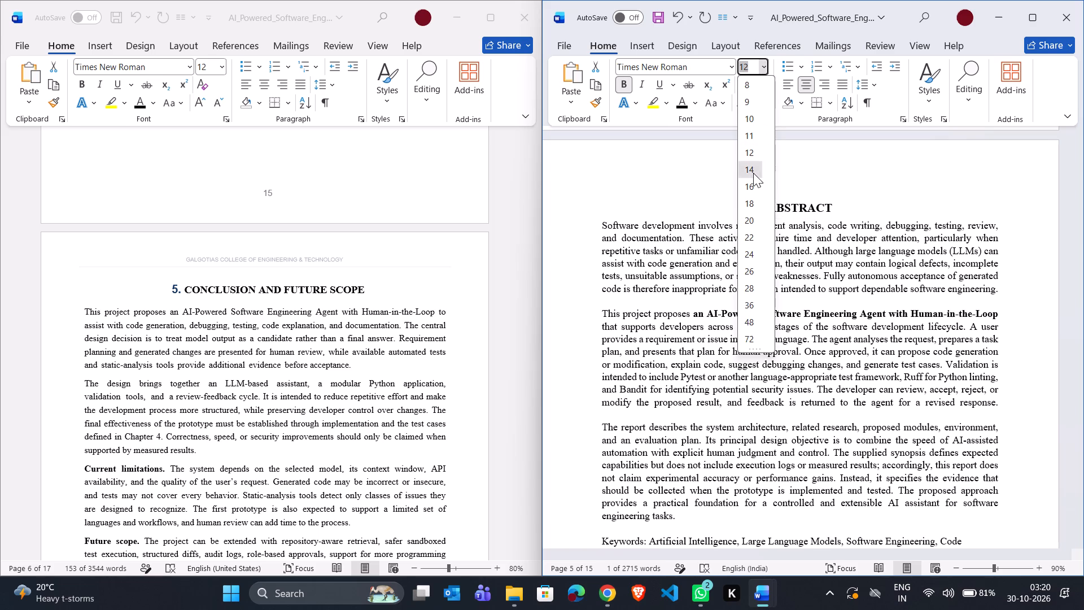
left_click(862, 210)
Review the 15-page report's front matter, heading sizes, literature survey table and figure captions through chapter 4.
scroll(862, 210, "up", 5)
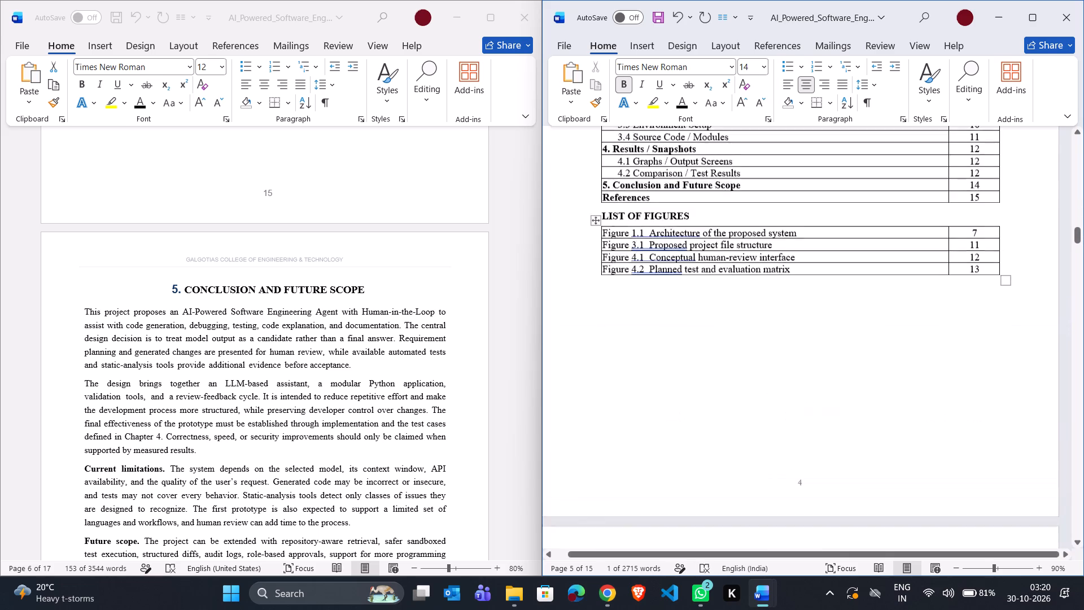
scroll(862, 210, "up", 10)
scroll(833, 207, "down", 7)
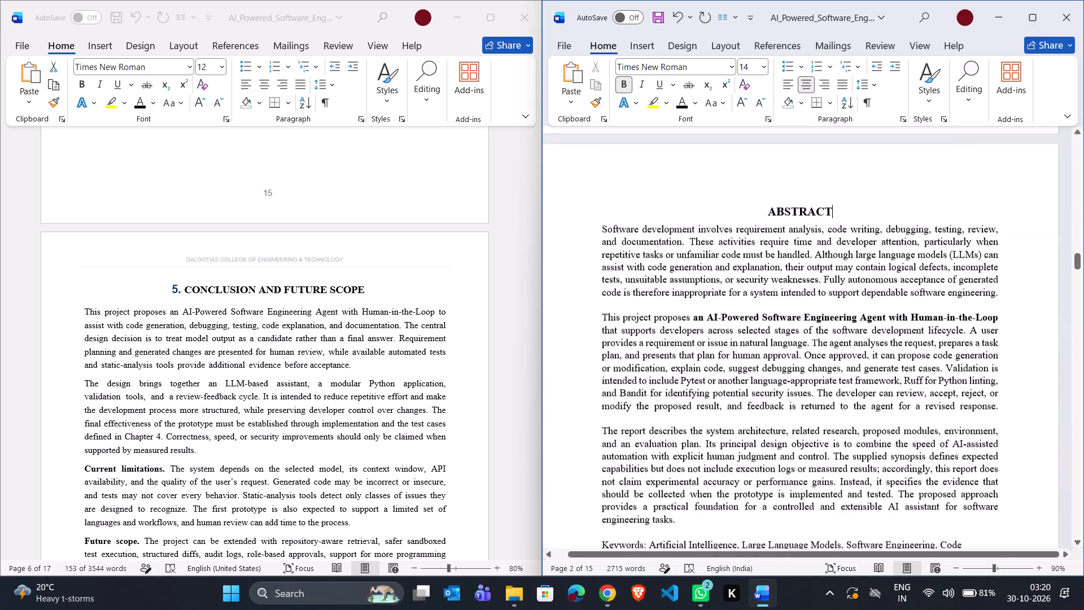
scroll(764, 358, "down", 11)
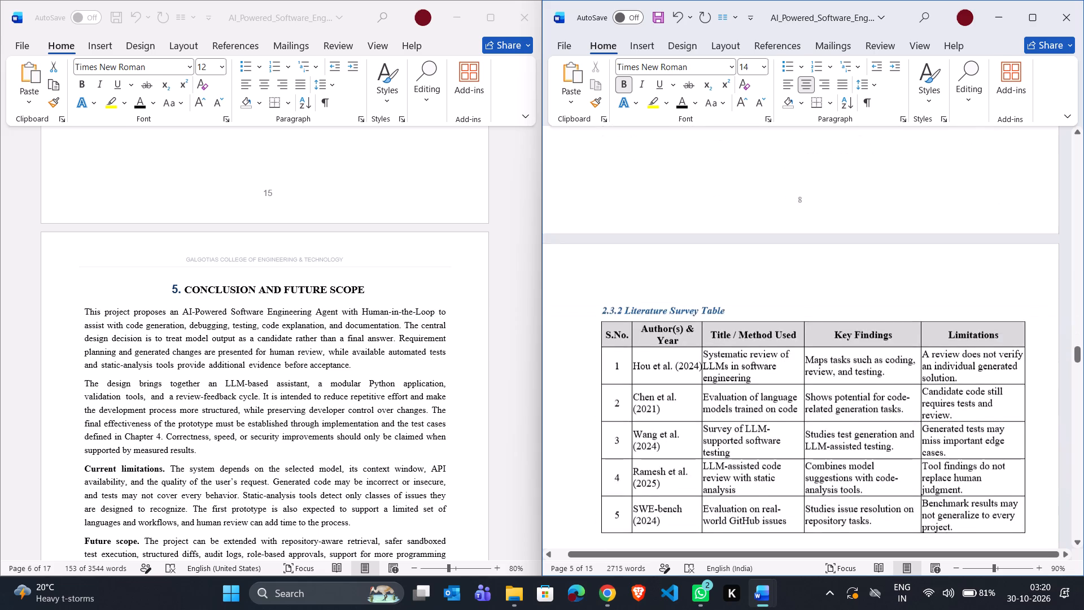
scroll(764, 358, "down", 7)
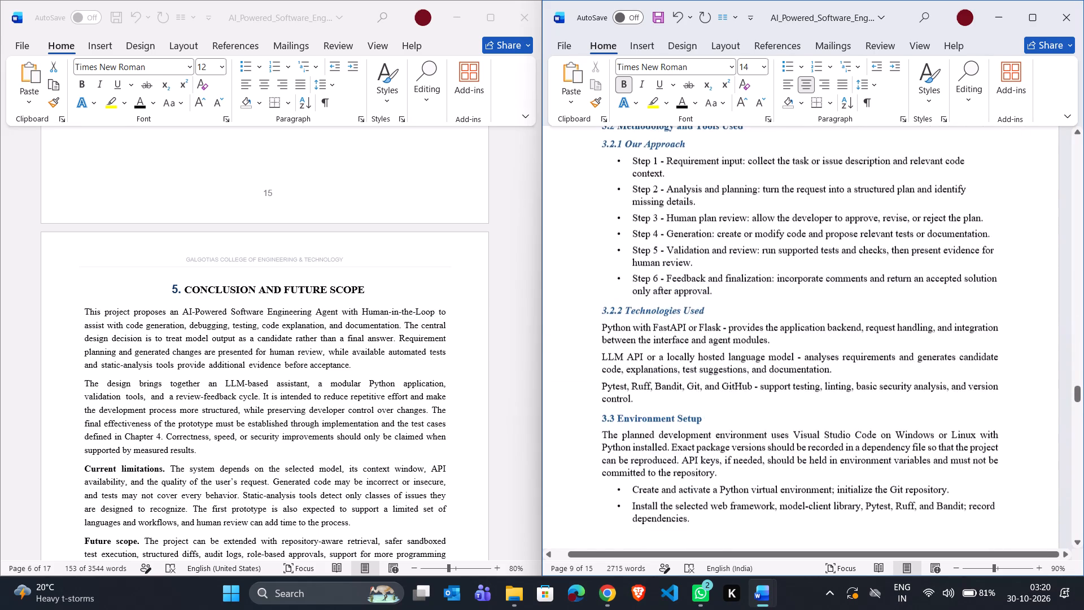
scroll(764, 358, "down", 4)
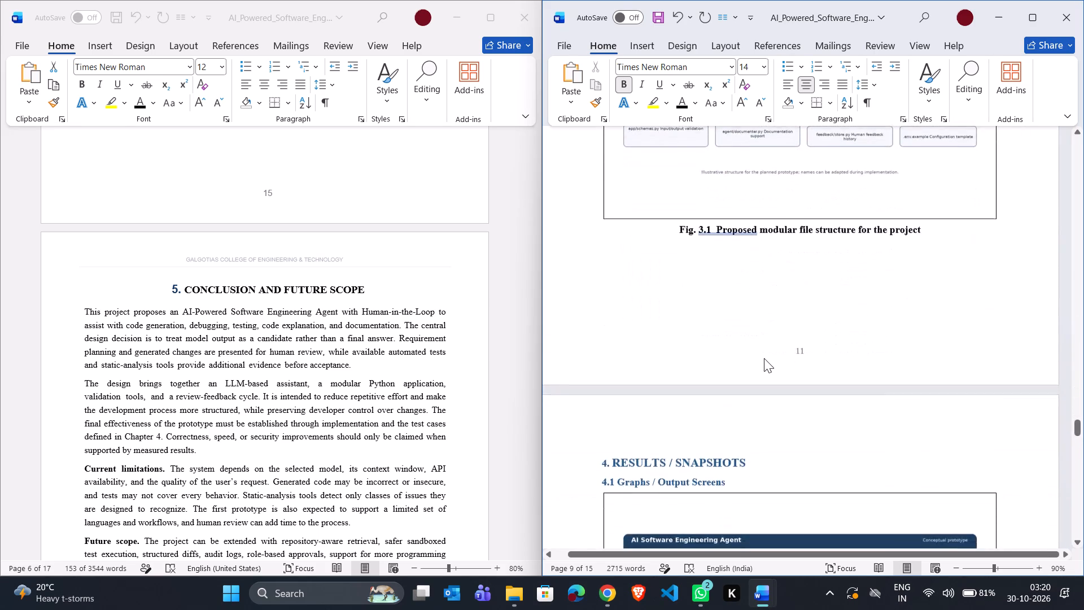
scroll(764, 358, "down", 1)
Apply the suggested grammar correction "3.1 Proposed" to the flagged spacing in the Fig. 3.1 caption.
scroll(764, 358, "up", 3)
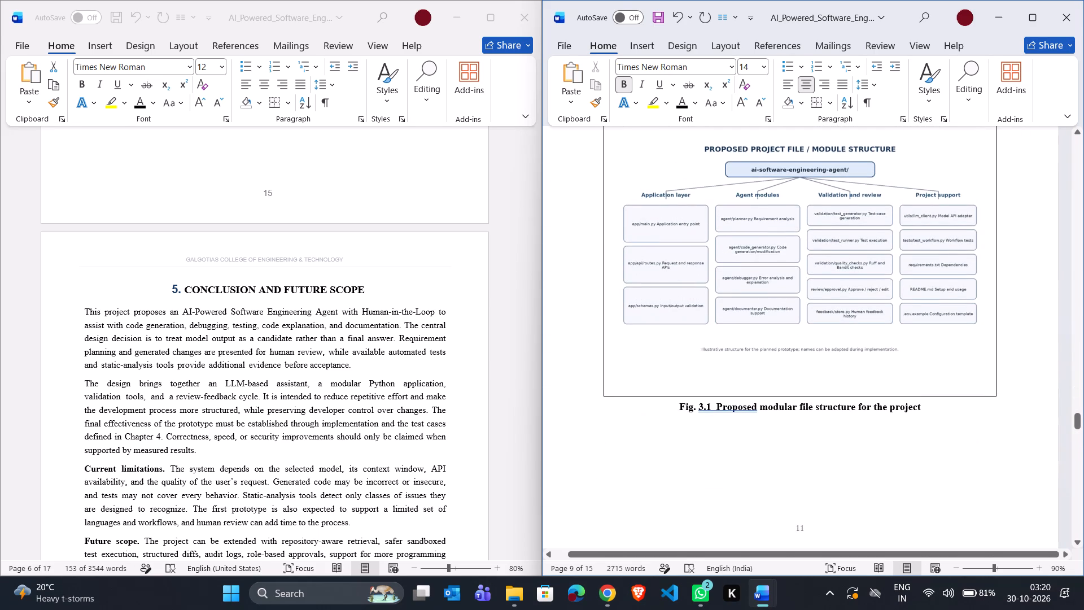
left_click(713, 416)
left_click(713, 409)
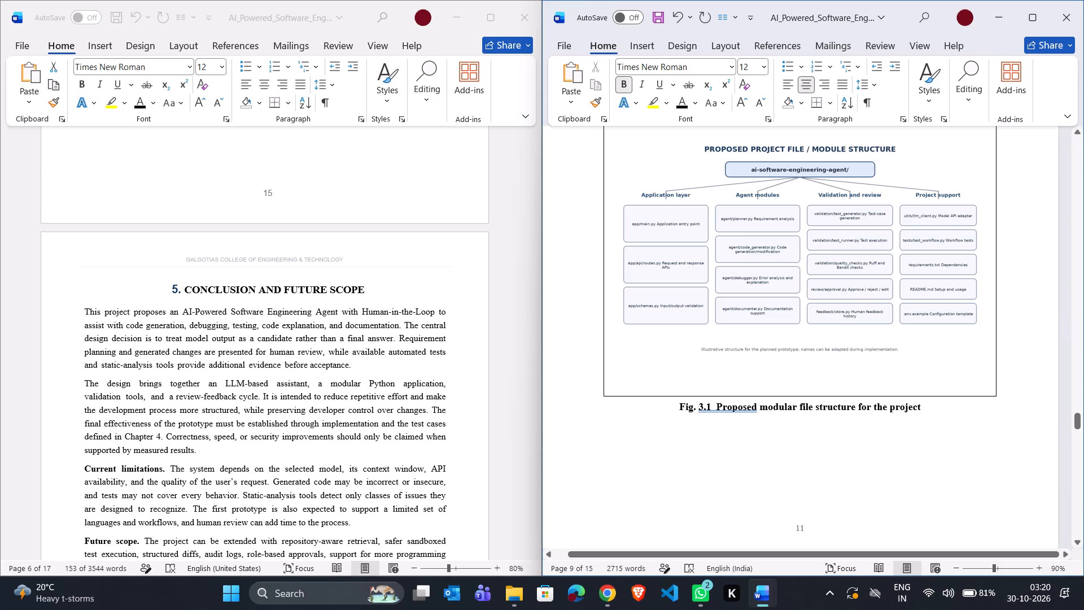
right_click(713, 406)
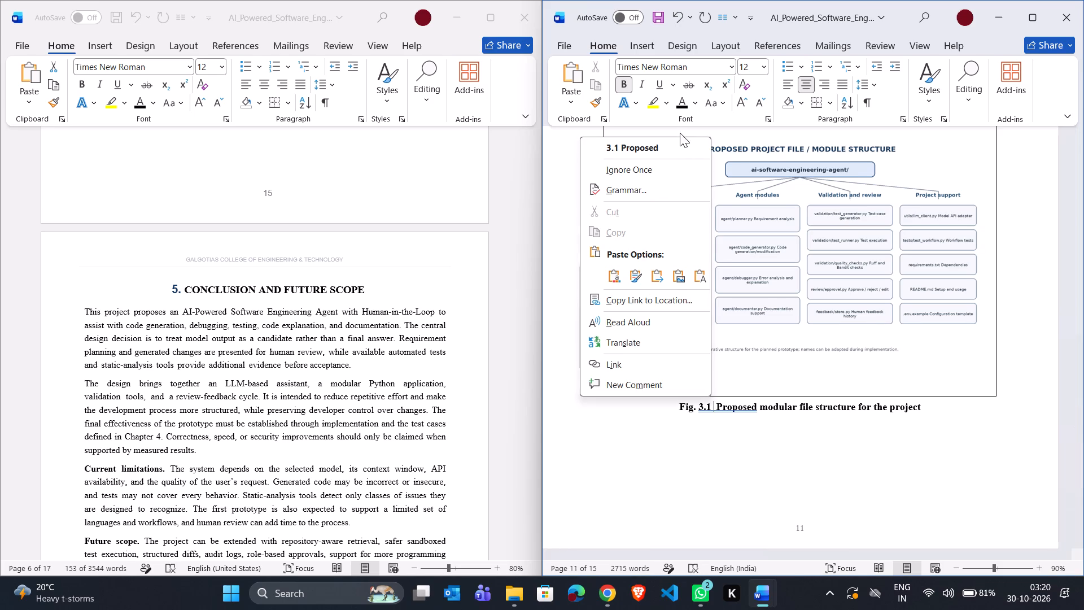
left_click(676, 145)
Insert a blank line below the chapter 5 heading CONCLUSION AND FUTURE SCOPE in the 15-page report.
scroll(740, 394, "down", 2)
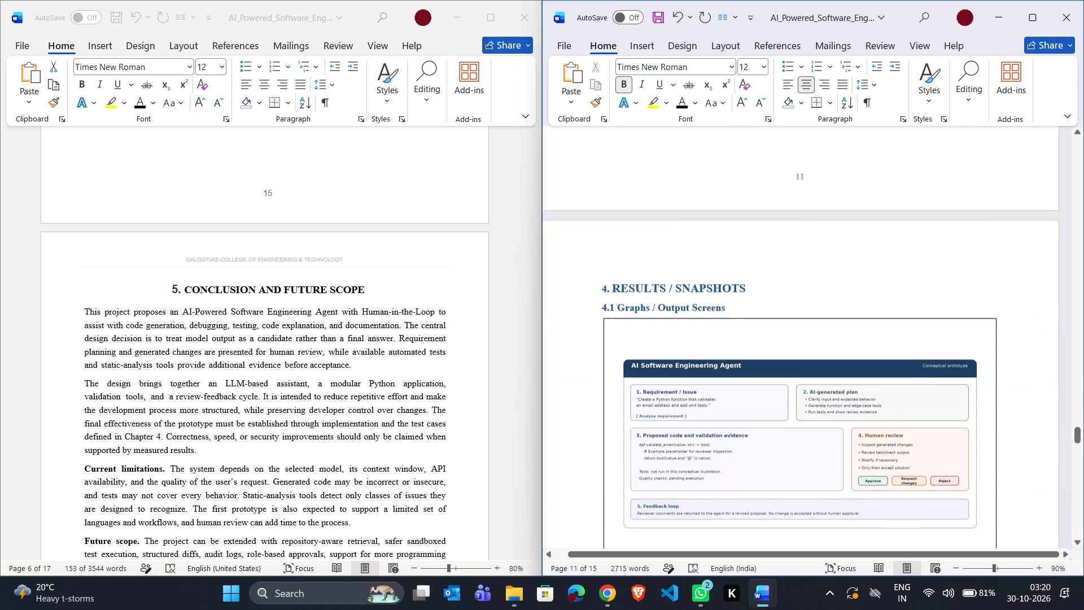
scroll(740, 394, "down", 2)
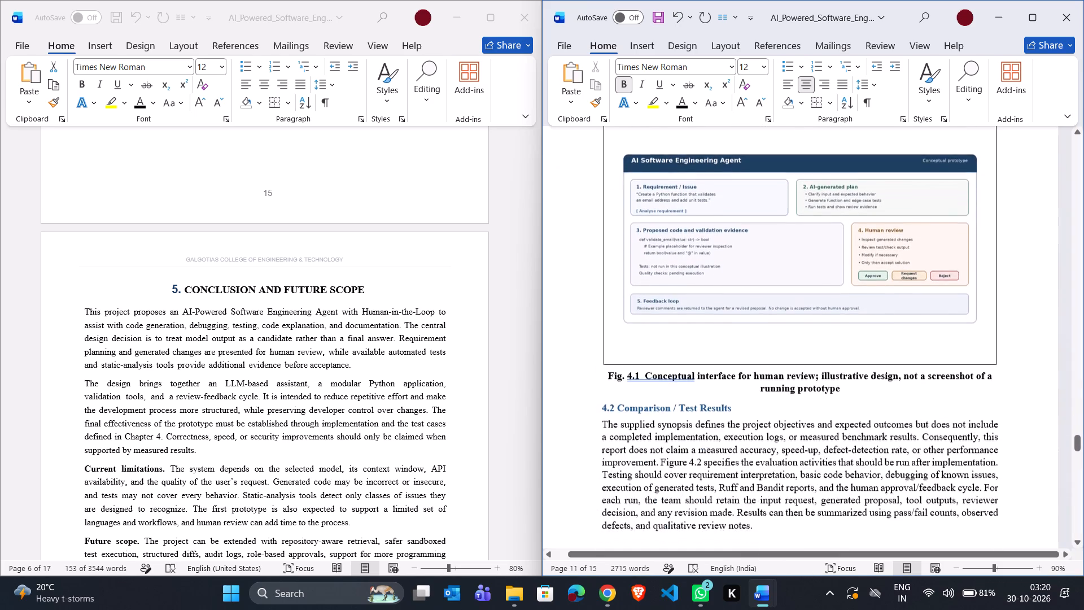
scroll(740, 394, "down", 9)
scroll(740, 394, "up", 1)
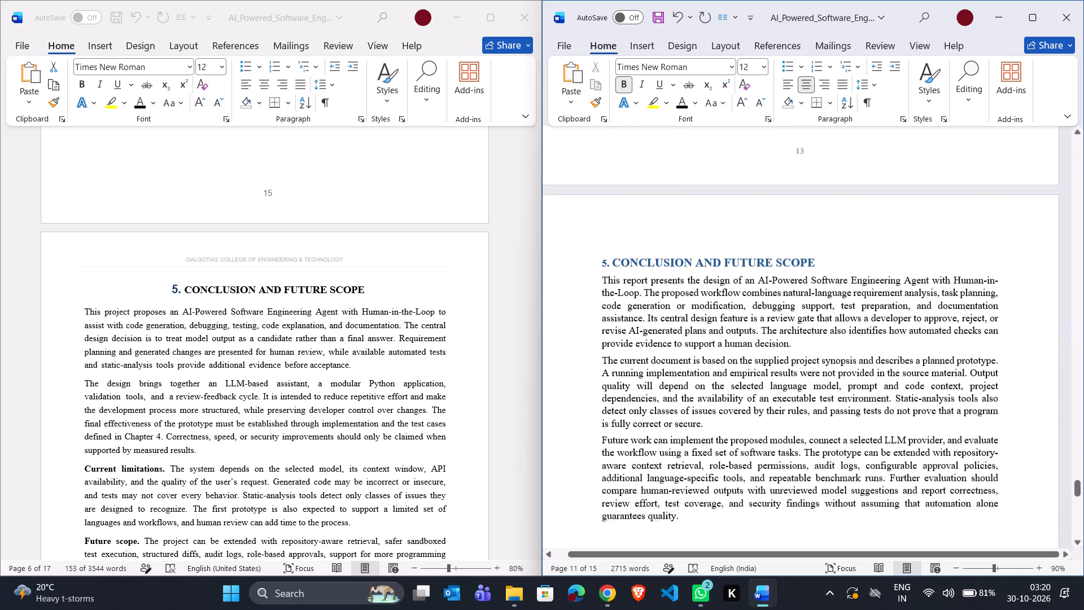
scroll(740, 394, "up", 1)
left_click(831, 338)
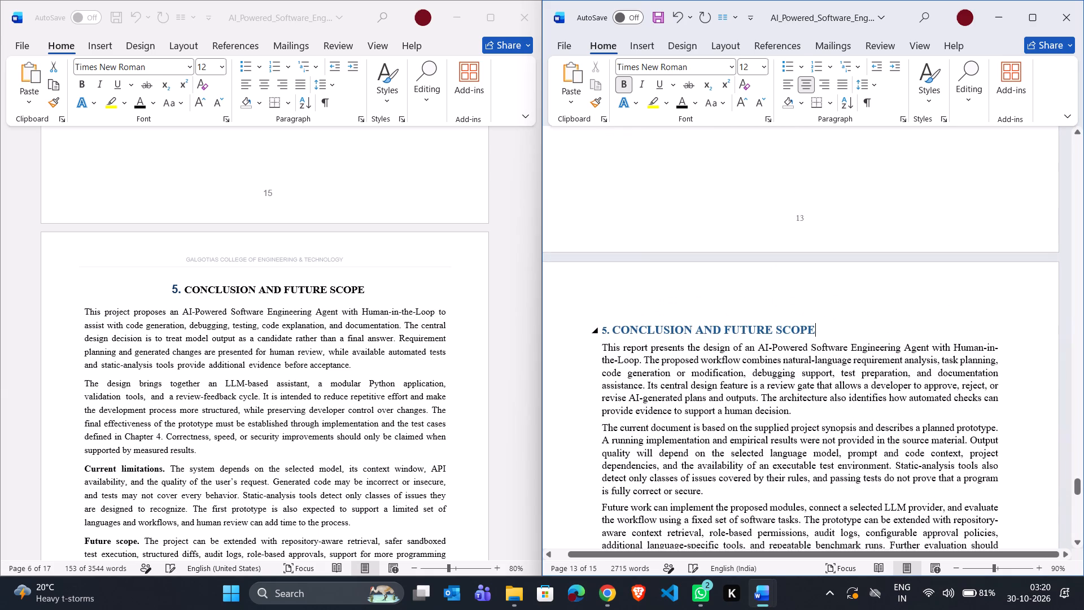
key("Return")
Compare the conclusion and references pages of the 15-page report with those of the 17-page version.
scroll(831, 338, "down", 1)
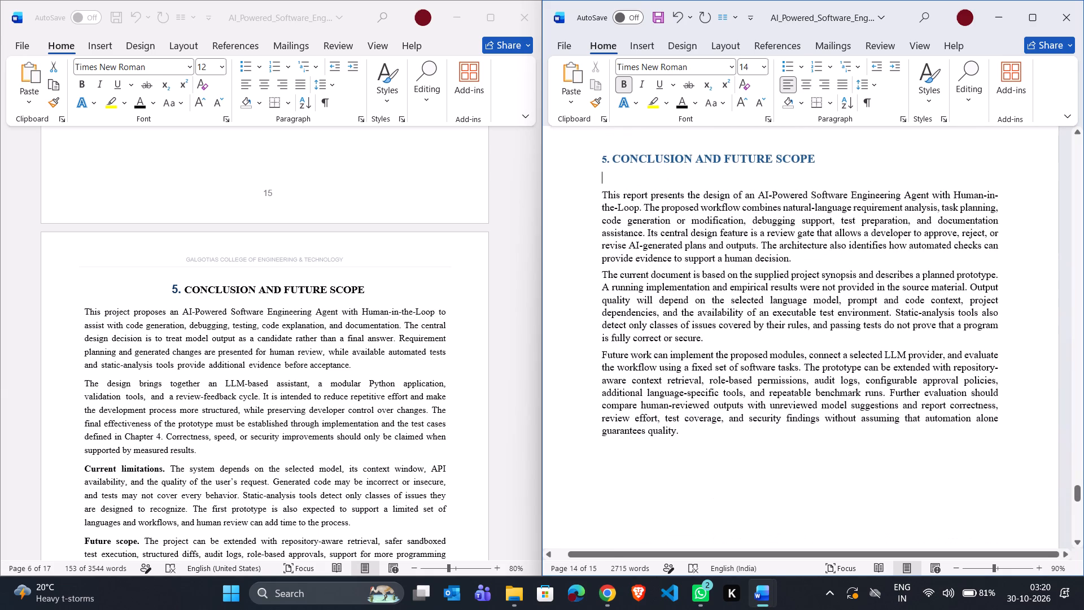
scroll(831, 338, "down", 1)
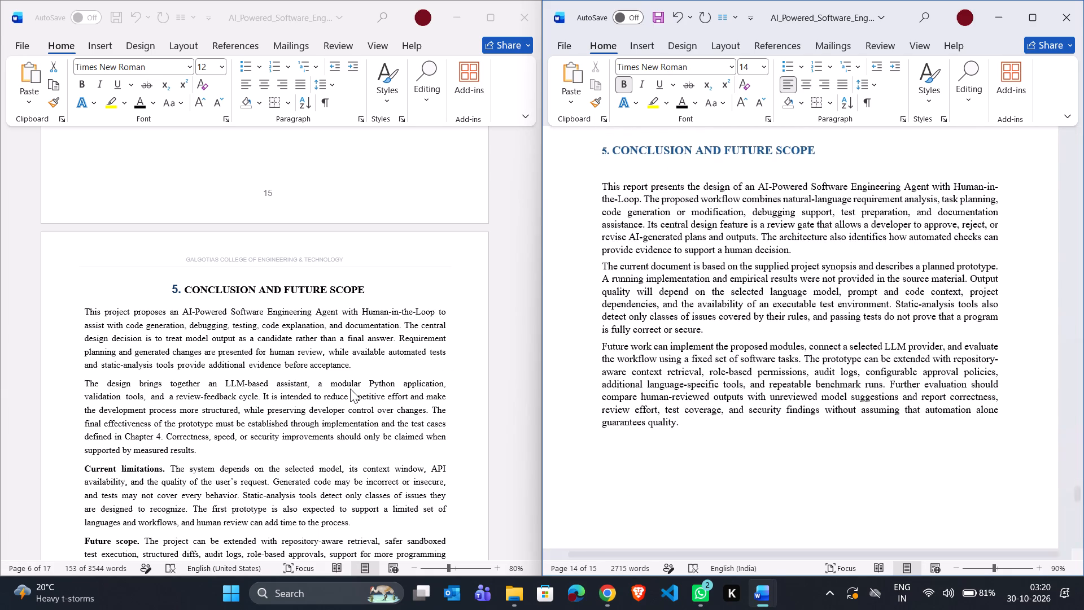
scroll(350, 389, "down", 2)
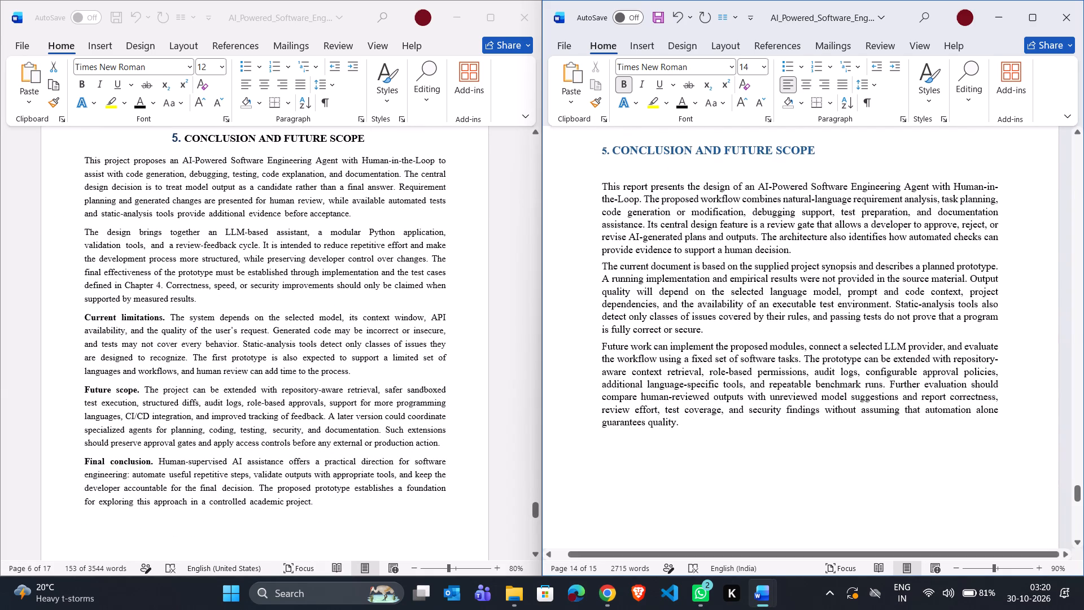
scroll(690, 443, "down", 4)
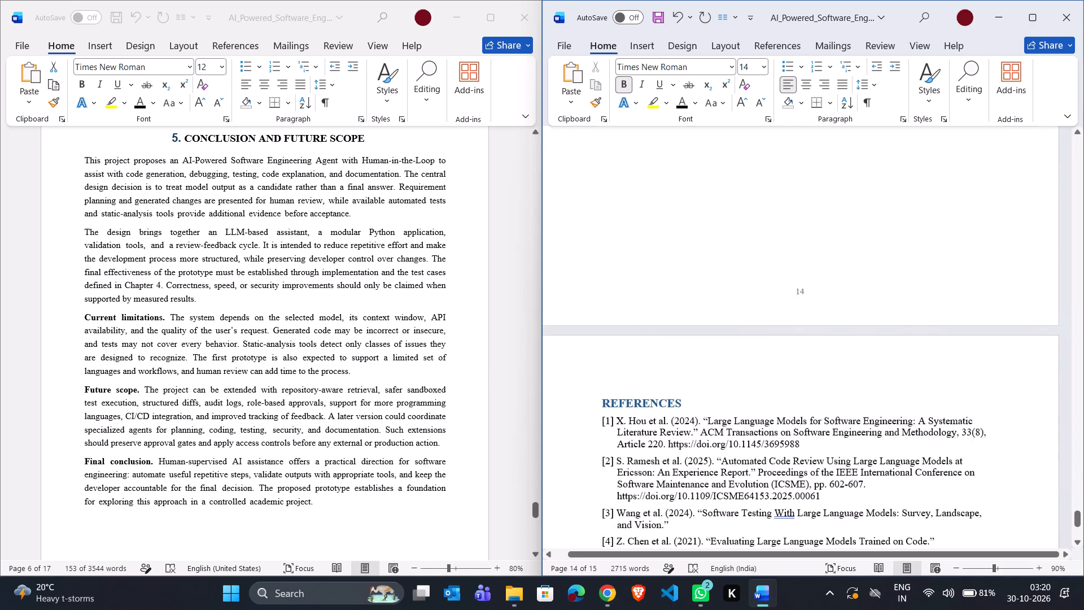
scroll(690, 443, "down", 2)
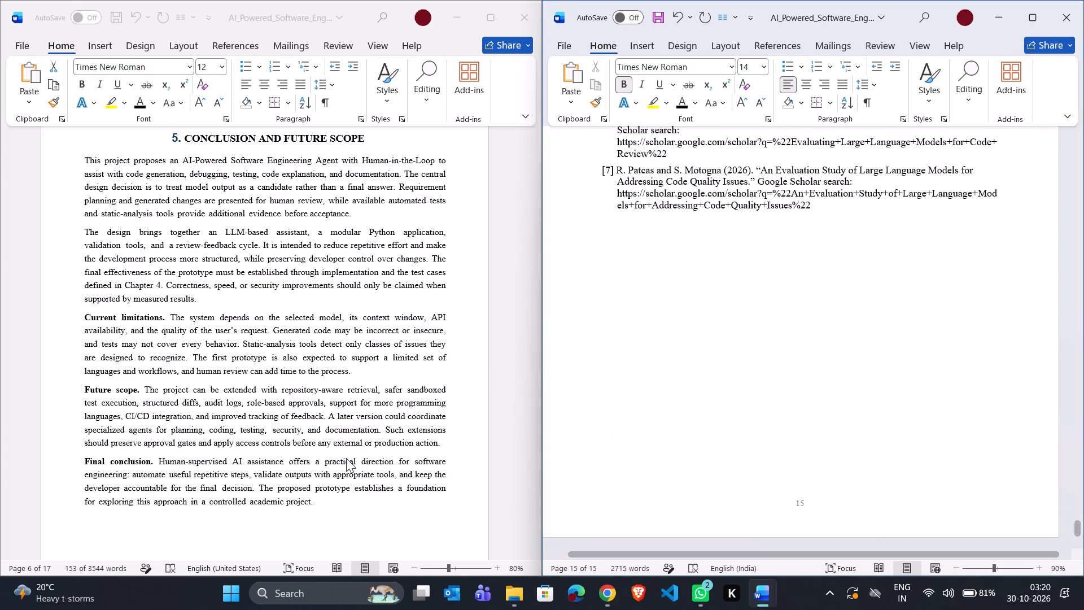
scroll(344, 458, "down", 7)
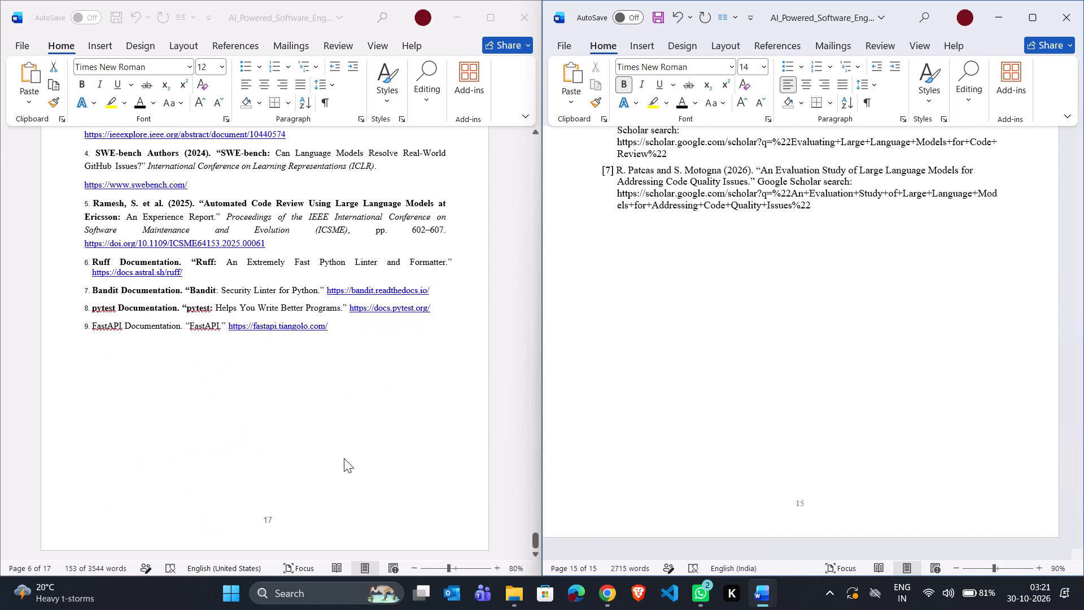
scroll(344, 458, "down", 1)
scroll(767, 334, "up", 3)
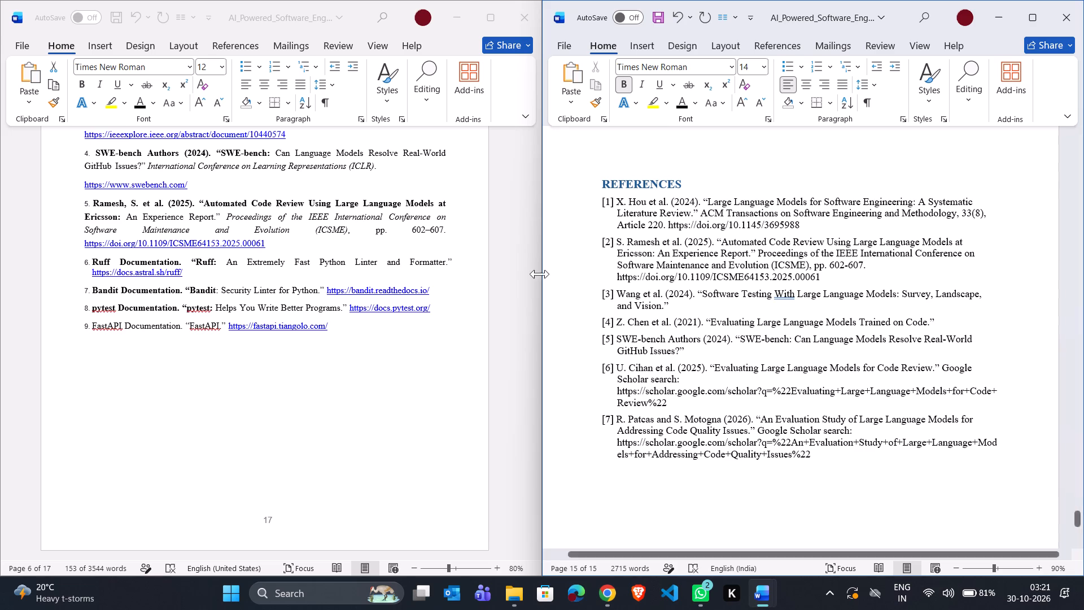
Recheck the REFERENCES and CONCLUSION AND FUTURE SCOPE heading layout and spacing in both versions of the report.
scroll(283, 331, "up", 2)
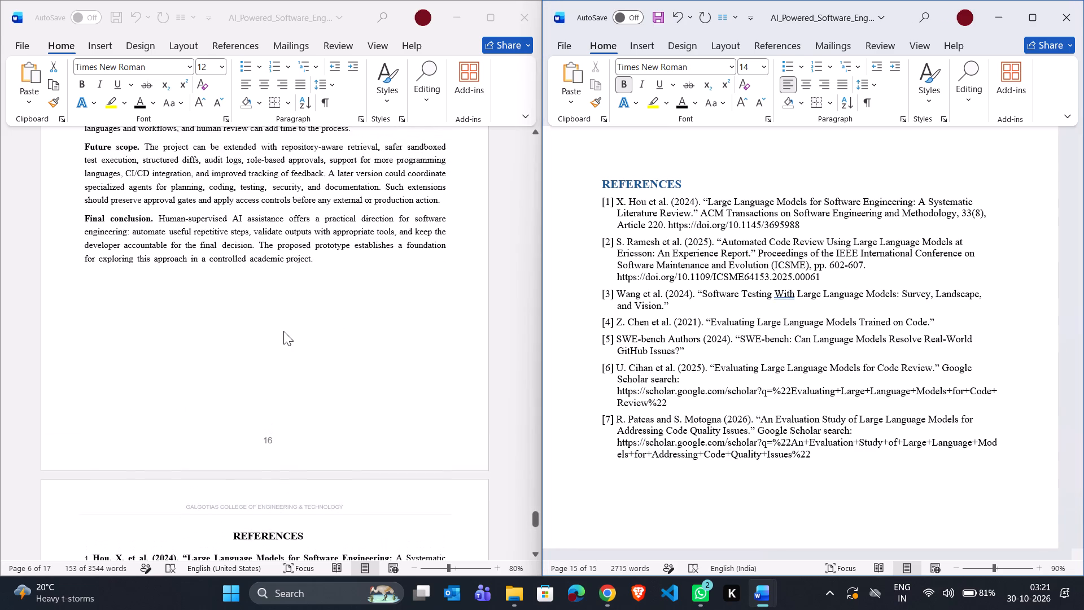
scroll(283, 331, "up", 4)
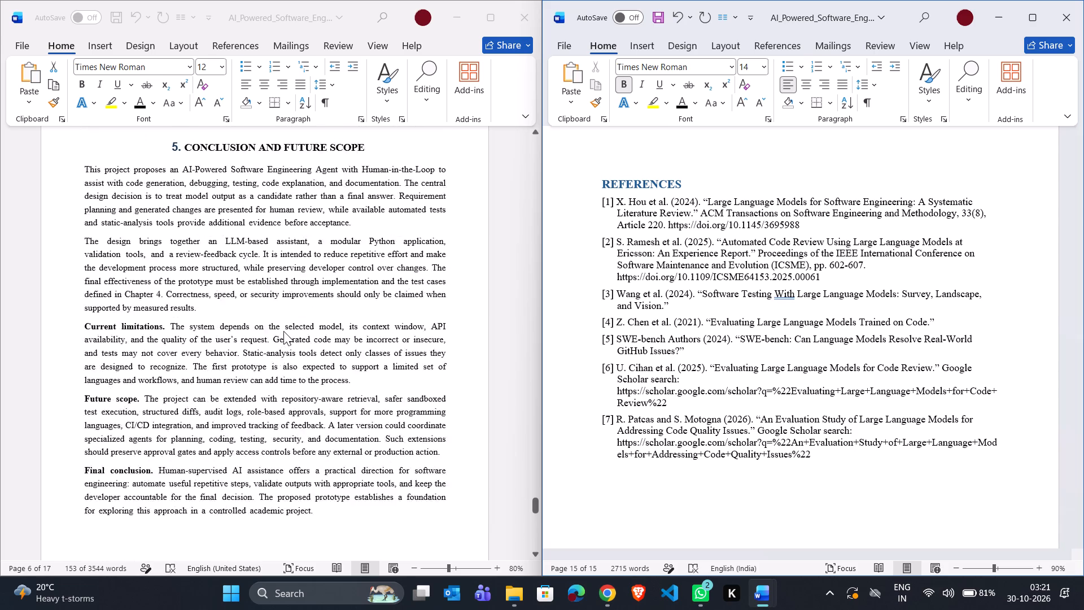
scroll(283, 331, "up", 1)
scroll(634, 281, "up", 2)
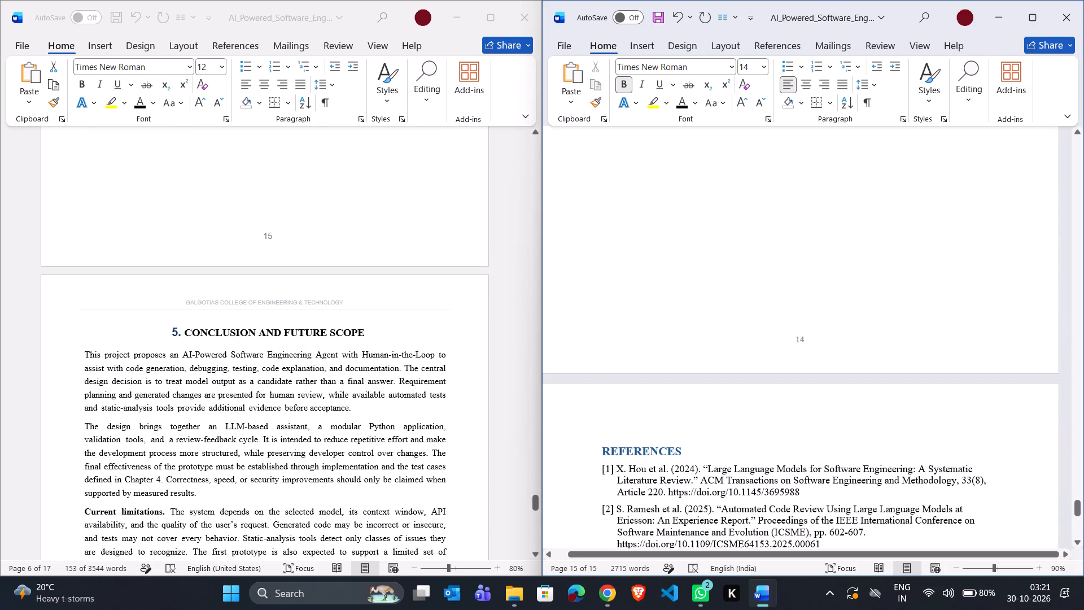
scroll(352, 398, "down", 4)
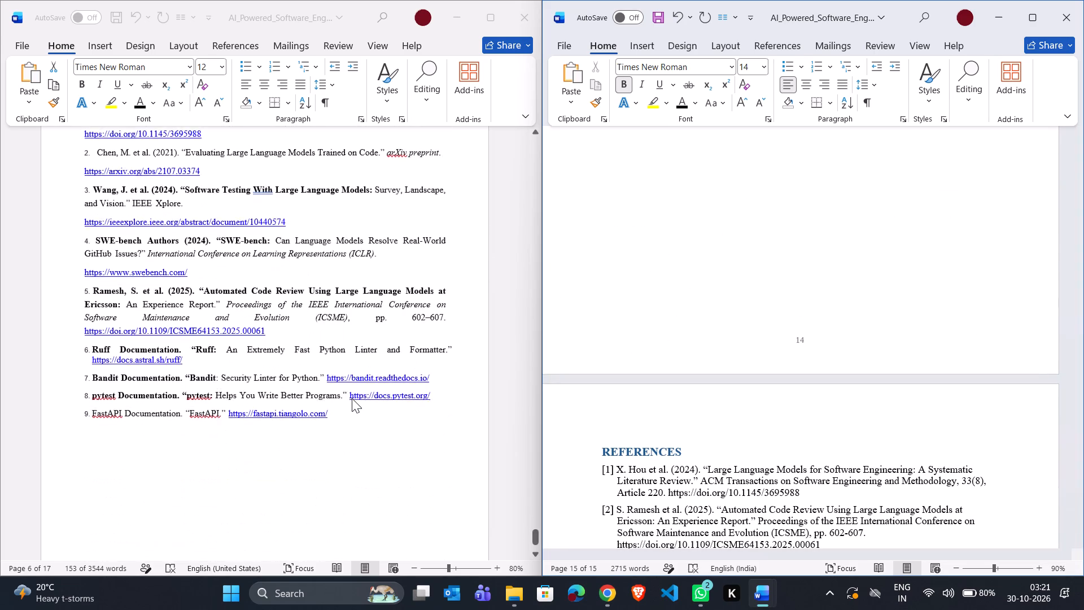
scroll(231, 417, "up", 2)
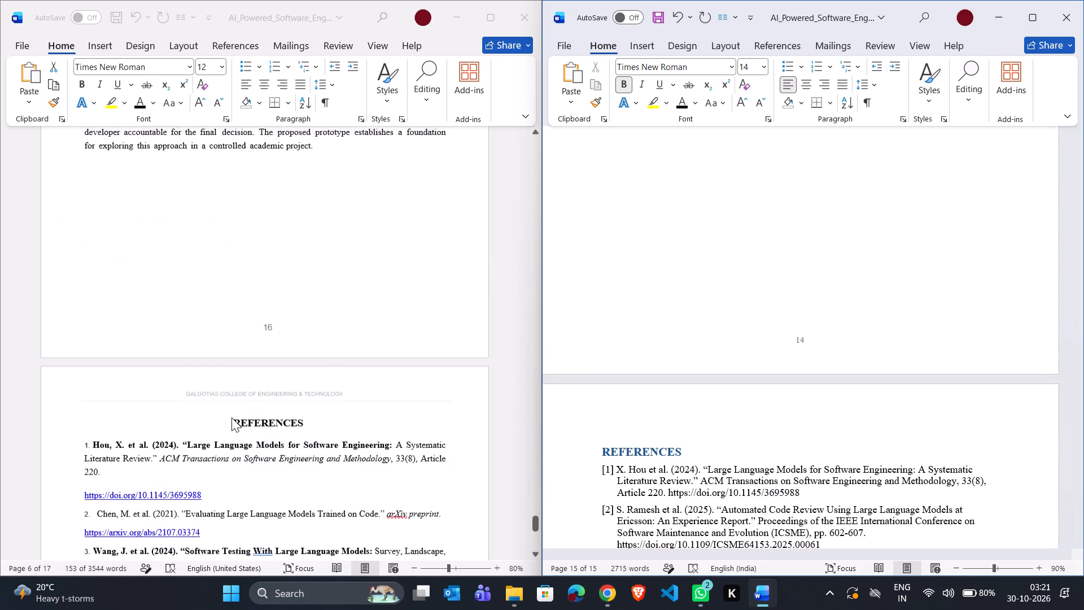
scroll(231, 417, "up", 2)
scroll(571, 403, "up", 3)
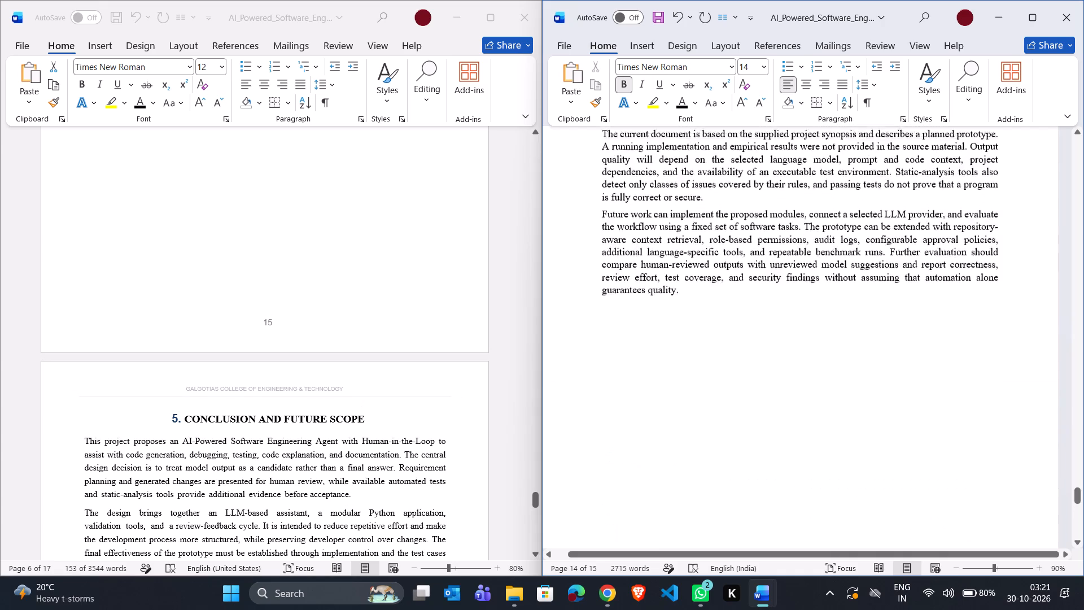
scroll(571, 403, "up", 1)
scroll(677, 357, "up", 1)
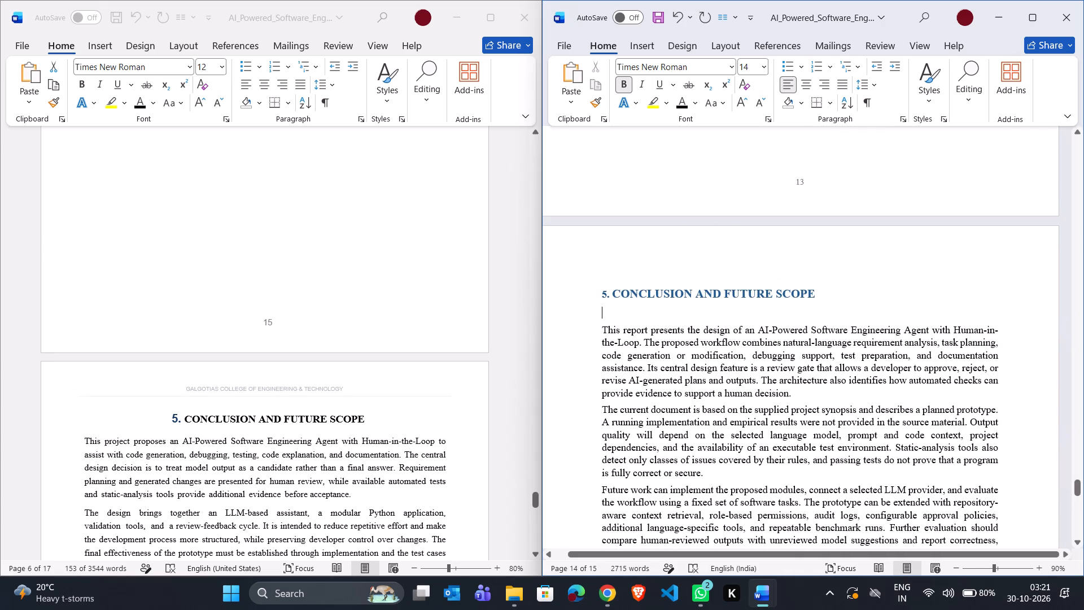
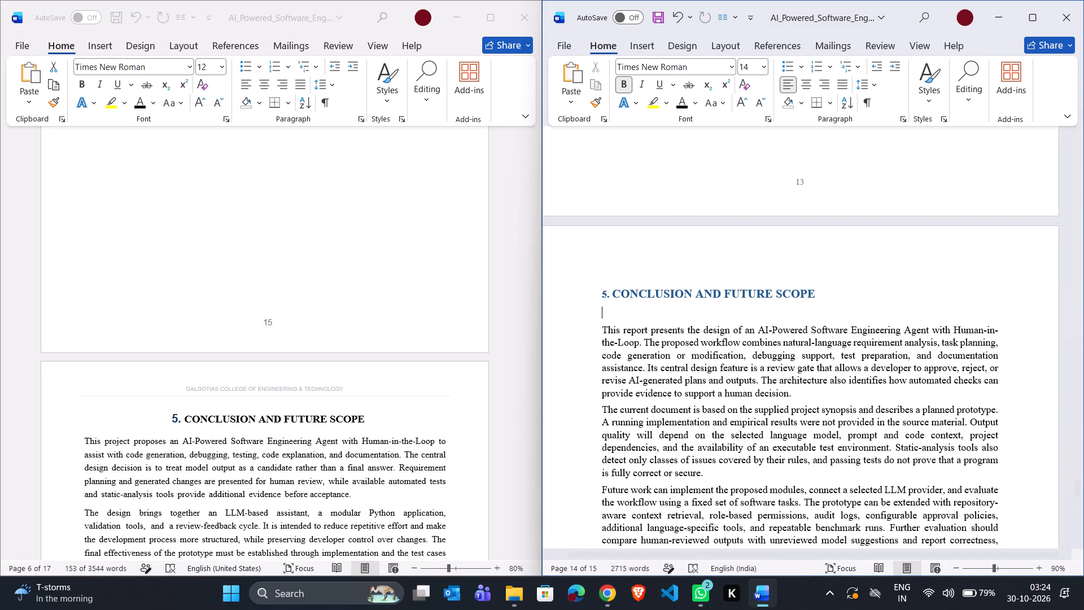
Review the figures, captions and headings from chapter 5 back to section 3.4 Source Code / Modules in the 15-page report.
scroll(808, 324, "up", 1)
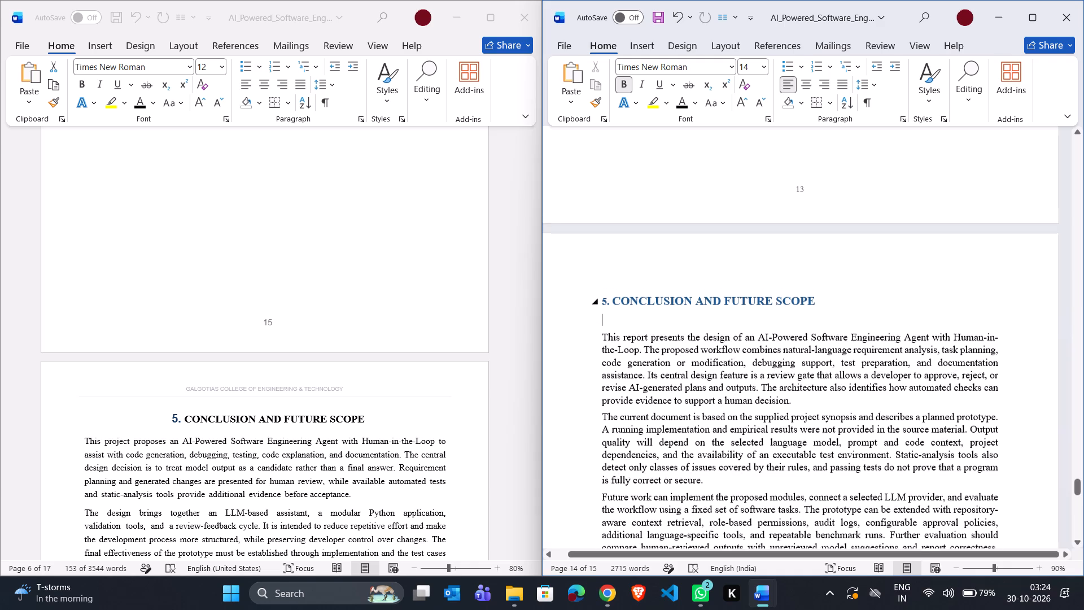
scroll(808, 324, "up", 3)
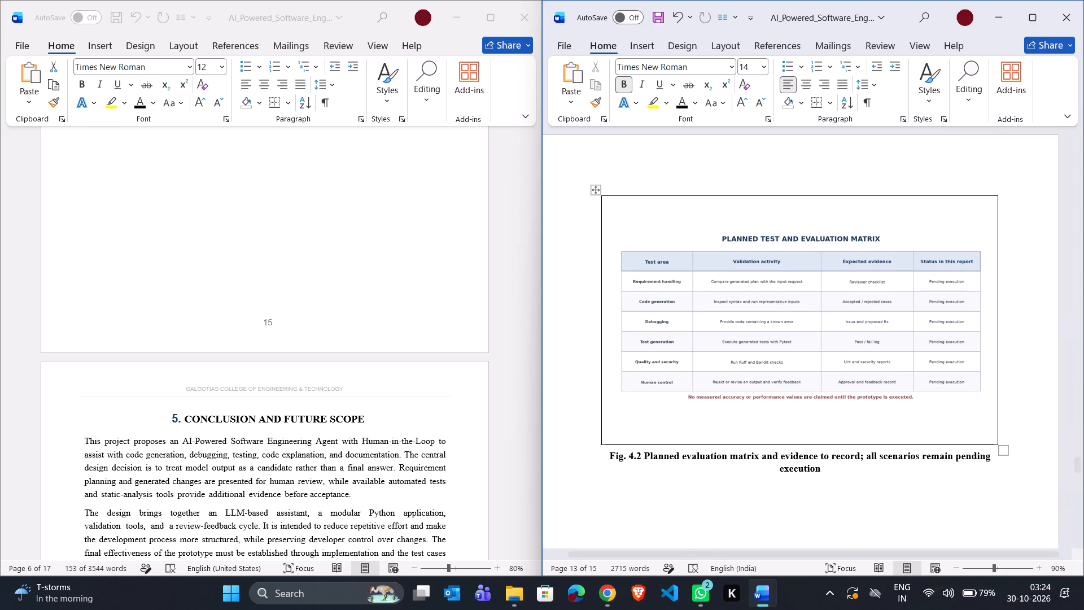
scroll(808, 324, "up", 1)
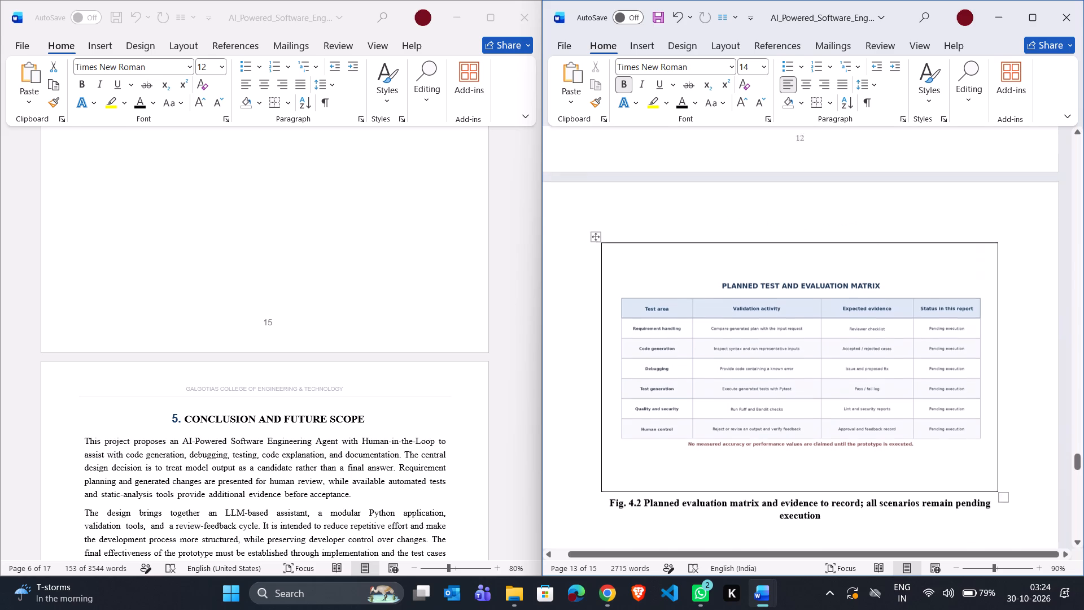
scroll(808, 324, "up", 1)
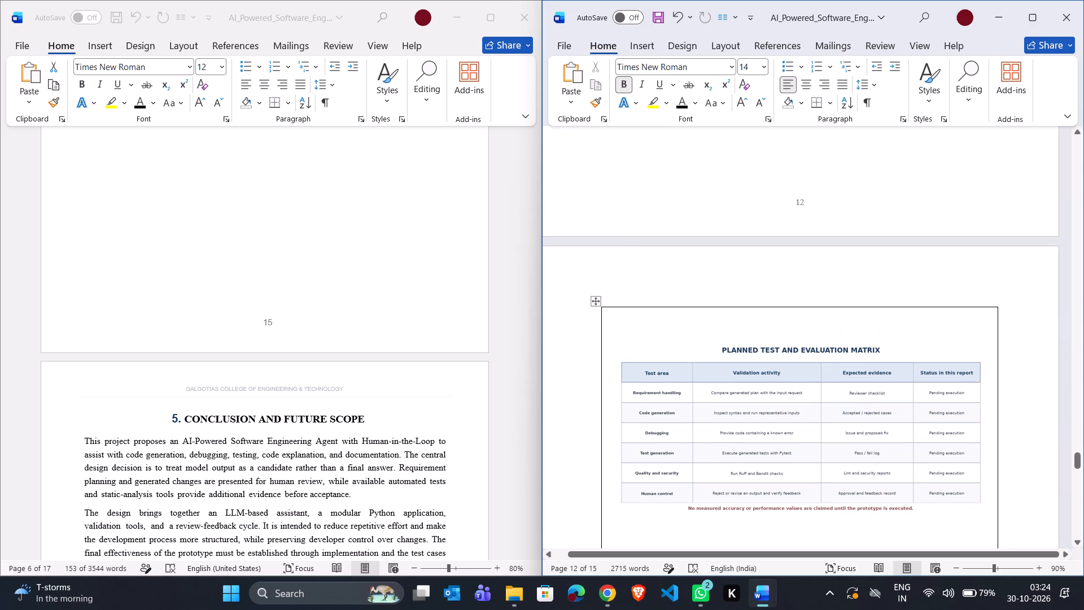
scroll(808, 324, "up", 1)
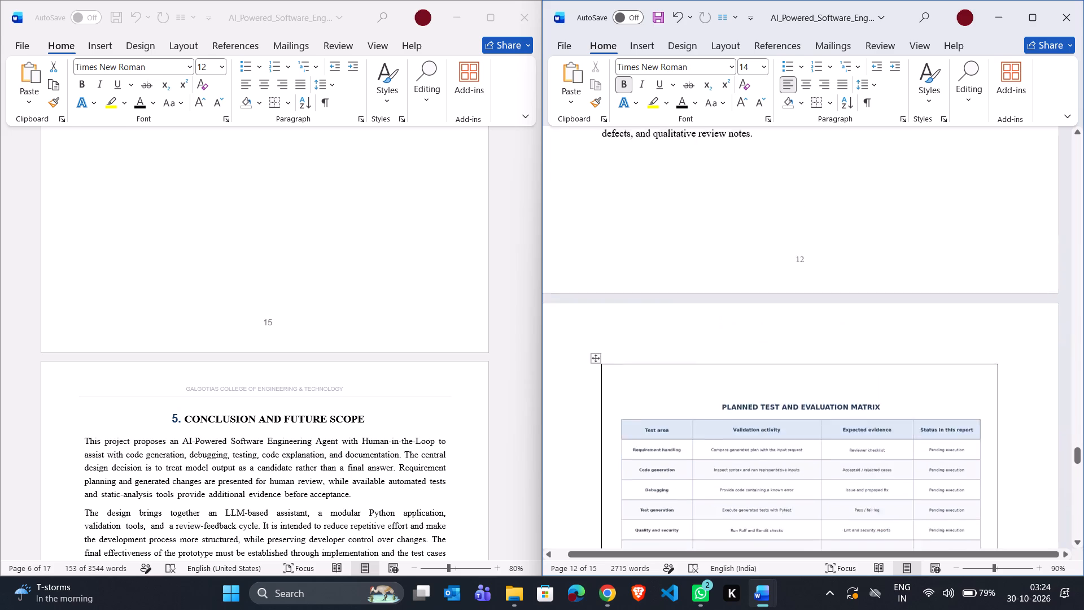
scroll(808, 324, "up", 4)
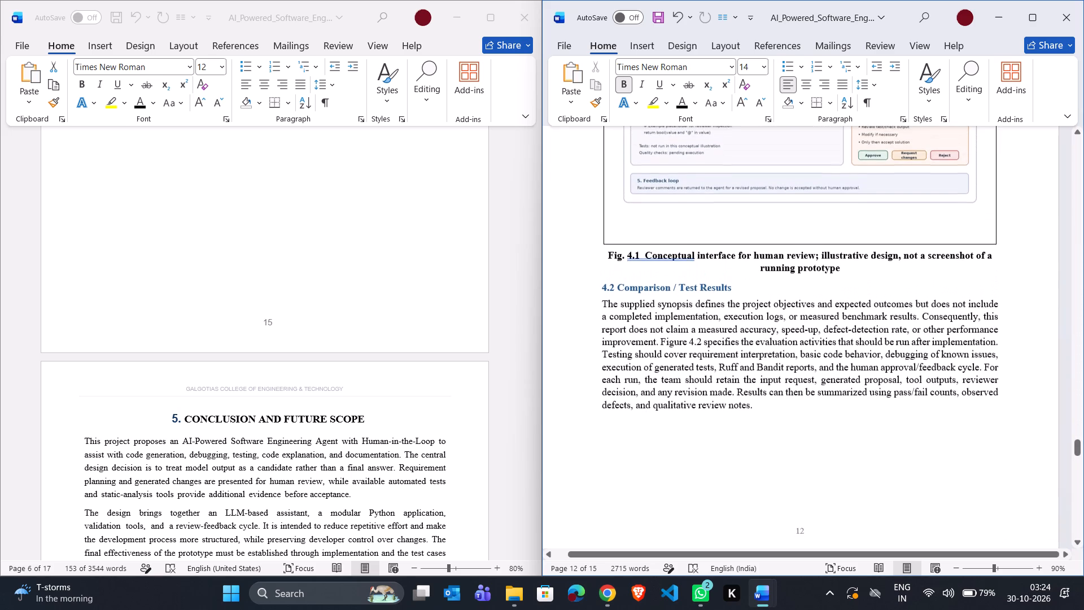
scroll(808, 324, "up", 3)
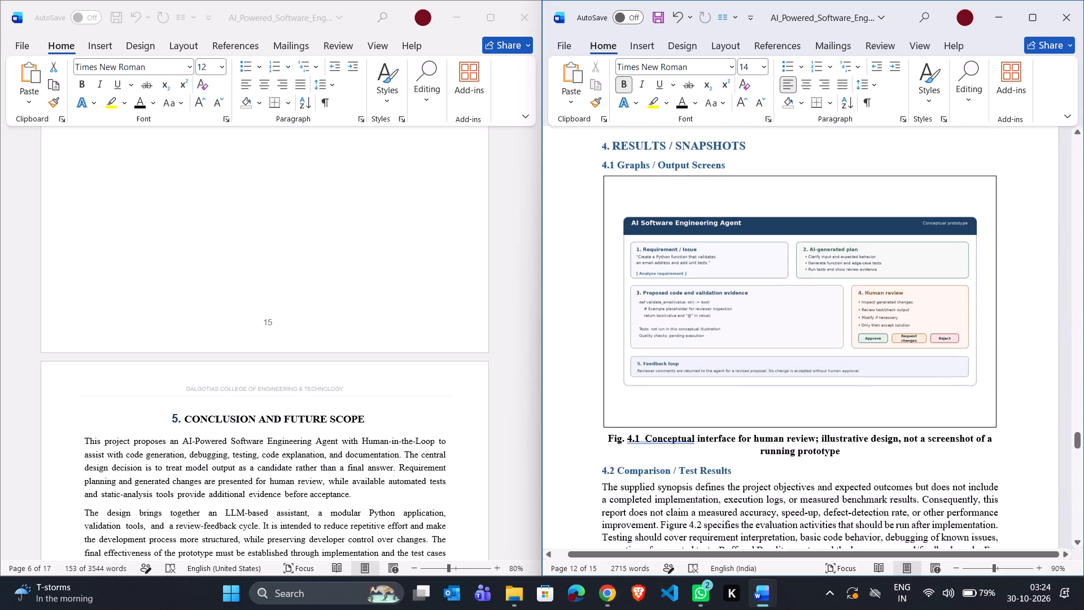
scroll(808, 324, "up", 5)
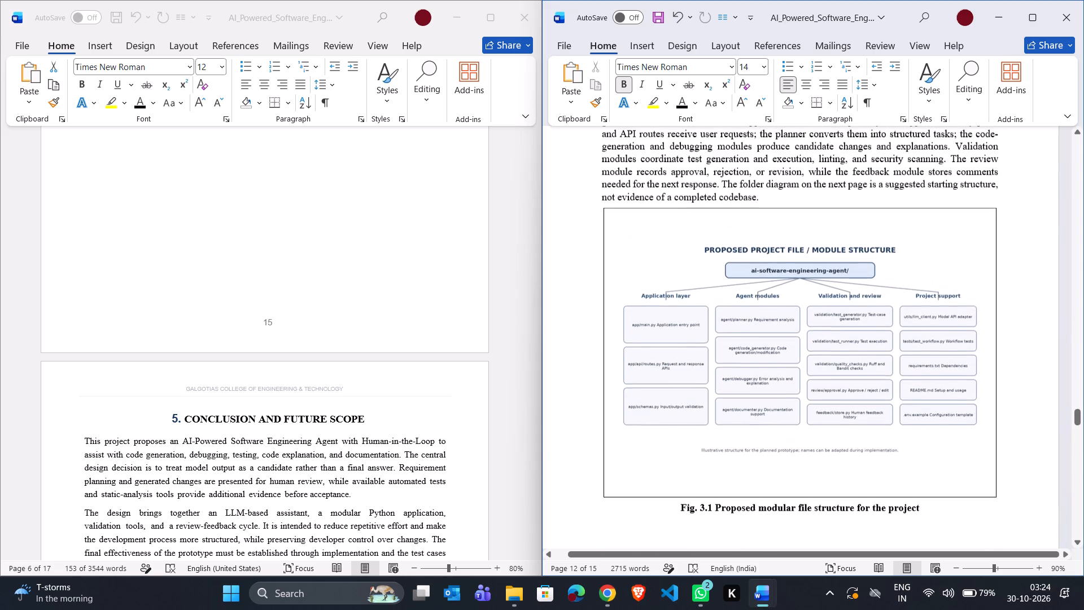
scroll(808, 324, "up", 1)
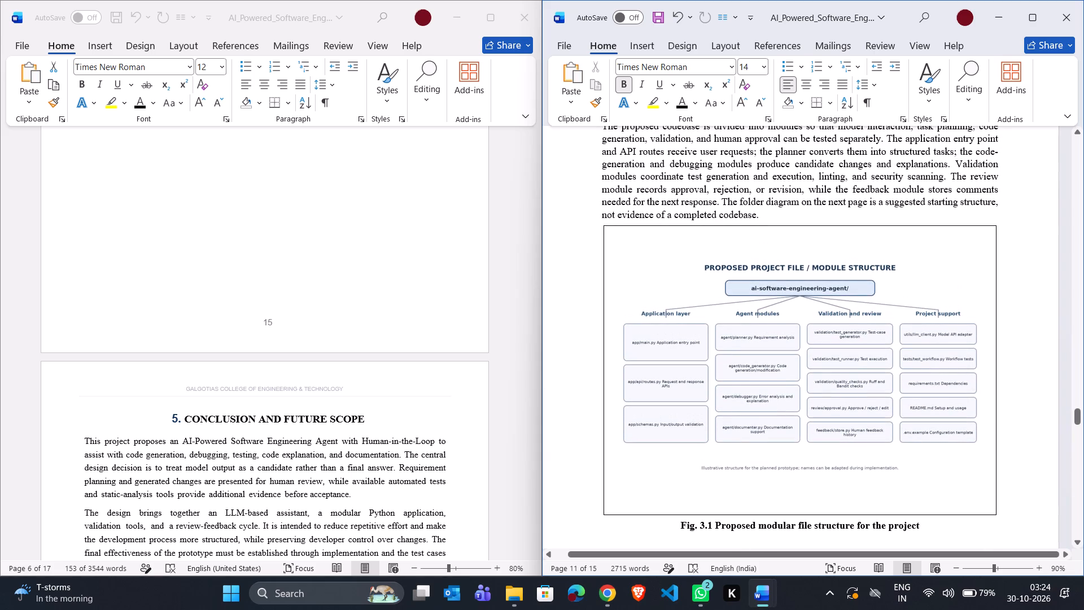
scroll(808, 324, "up", 1)
scroll(808, 324, "up", 5, "ctrl")
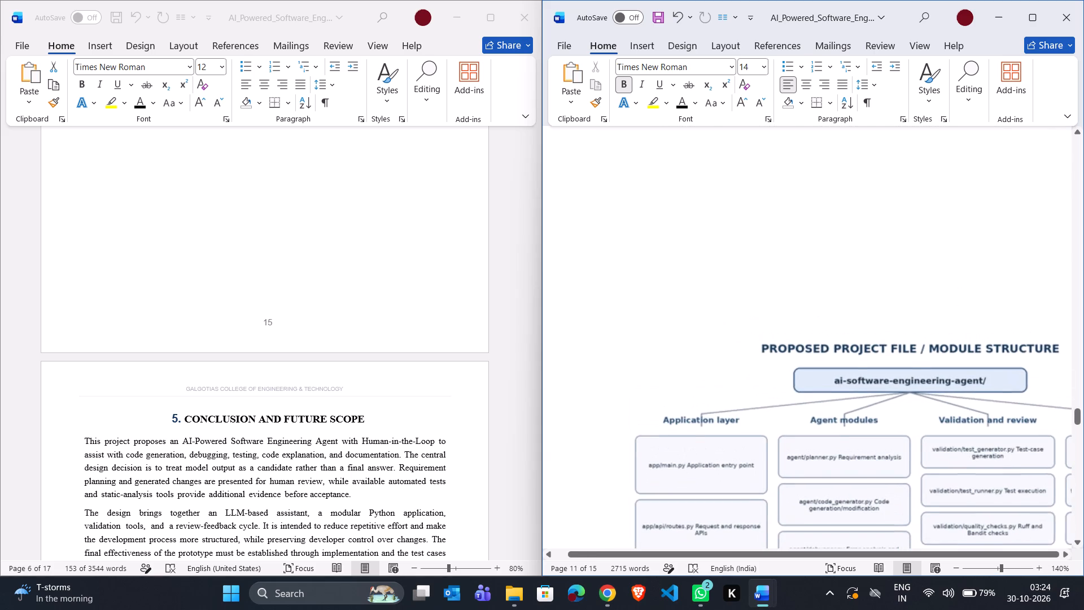
scroll(808, 324, "down", 6, "ctrl")
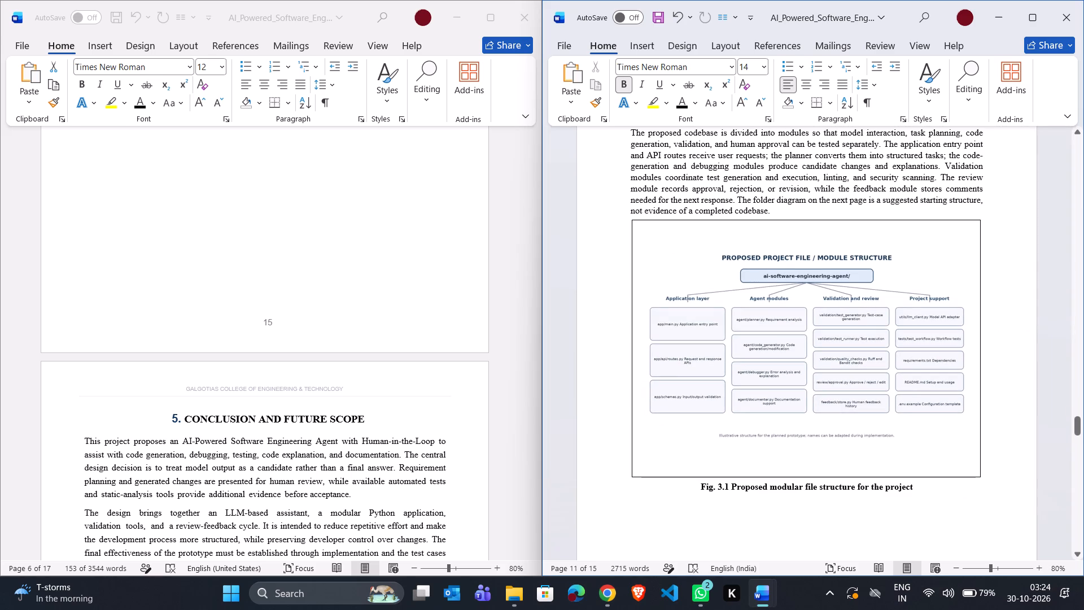
scroll(808, 324, "up", 2)
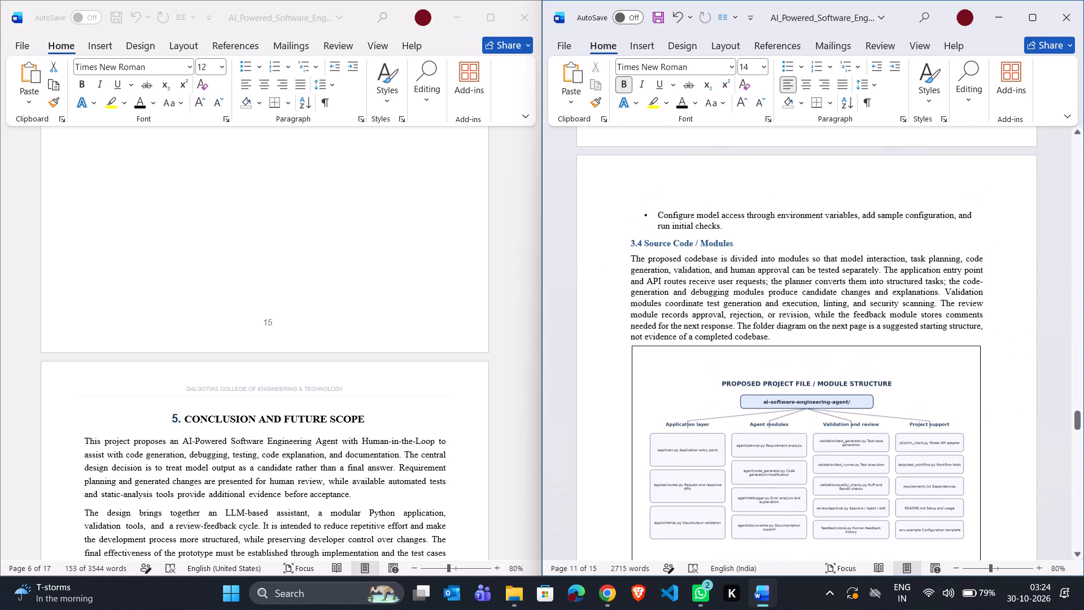
Check the heading formatting and spacing of the IMPLEMENTATION and LITERATURE REVIEW chapters, including the literature survey table.
scroll(808, 324, "up", 4)
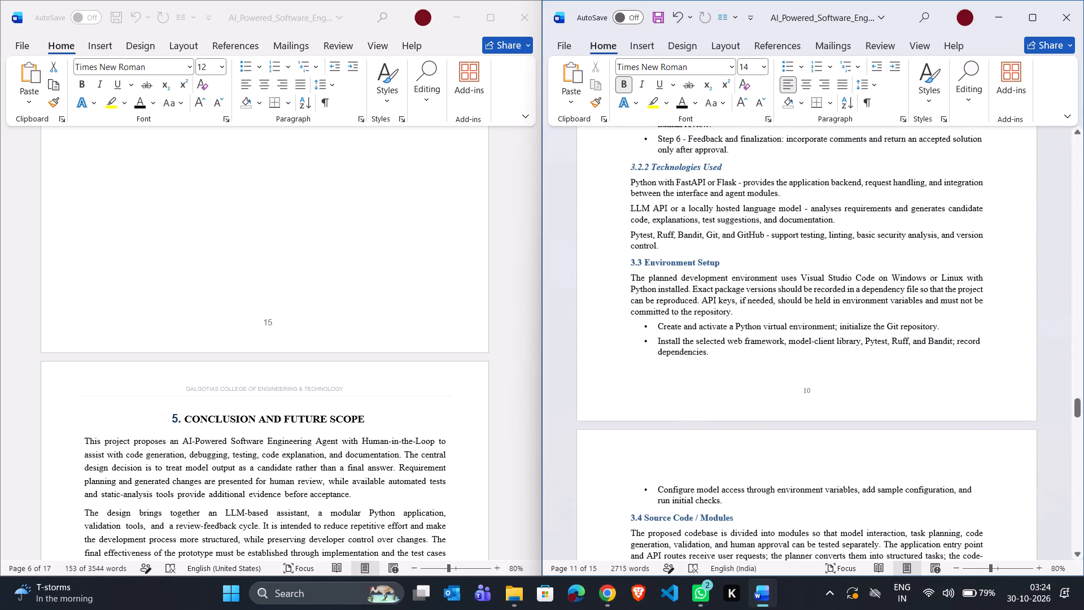
scroll(808, 324, "up", 5)
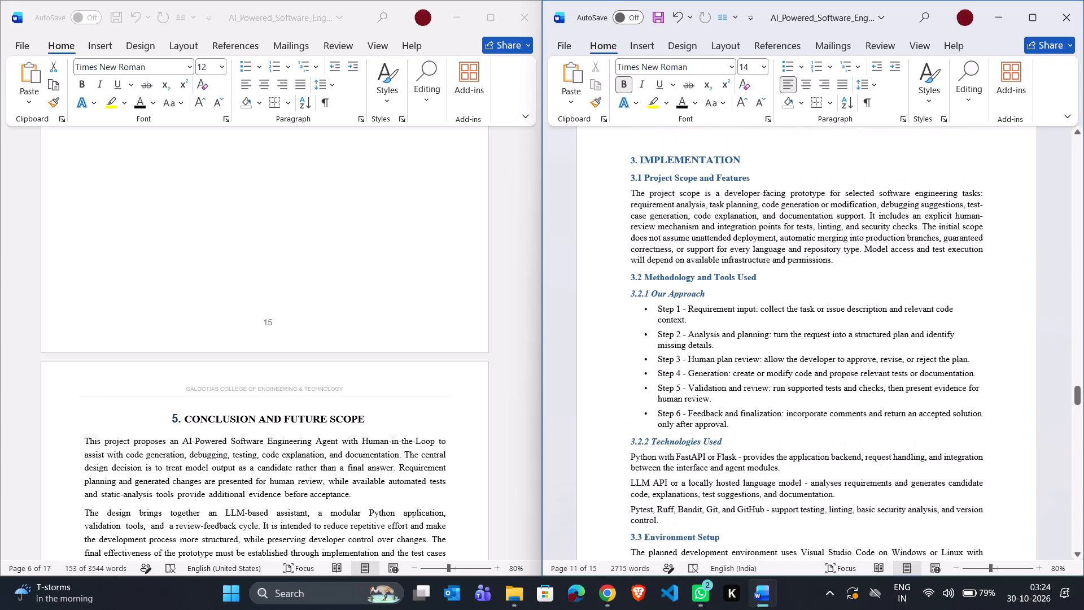
scroll(808, 324, "up", 7)
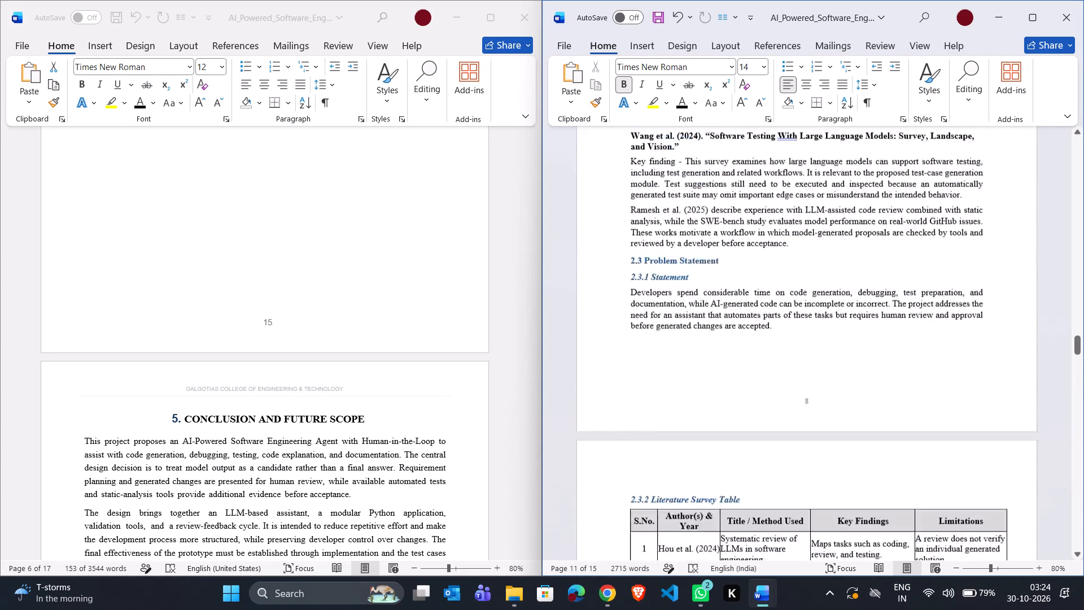
scroll(808, 324, "down", 2)
scroll(808, 324, "left", 1)
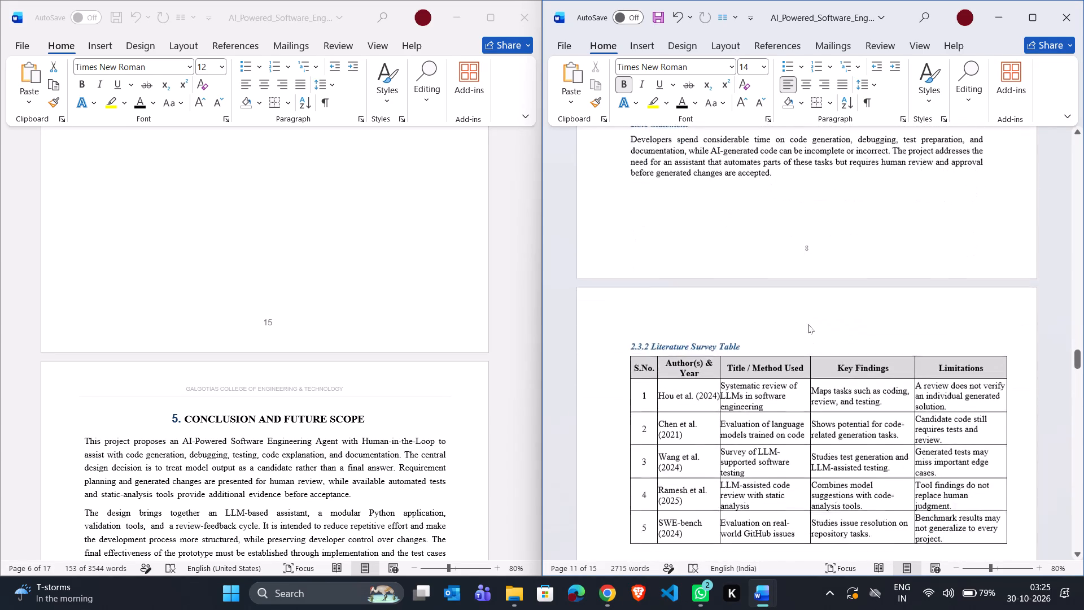
scroll(808, 324, "left", 1)
scroll(808, 324, "up", 4)
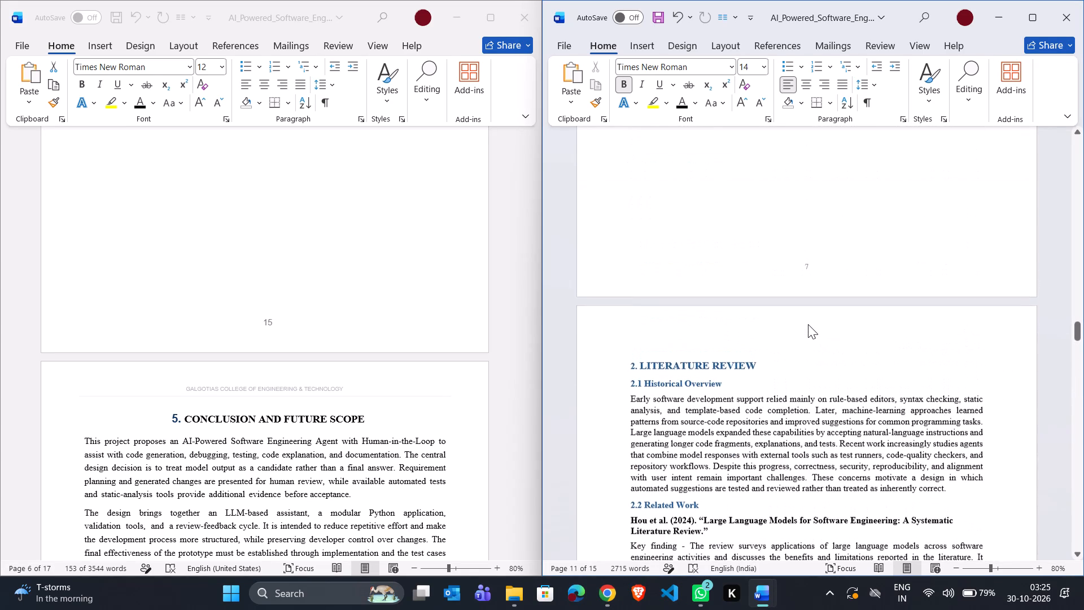
scroll(808, 324, "up", 1)
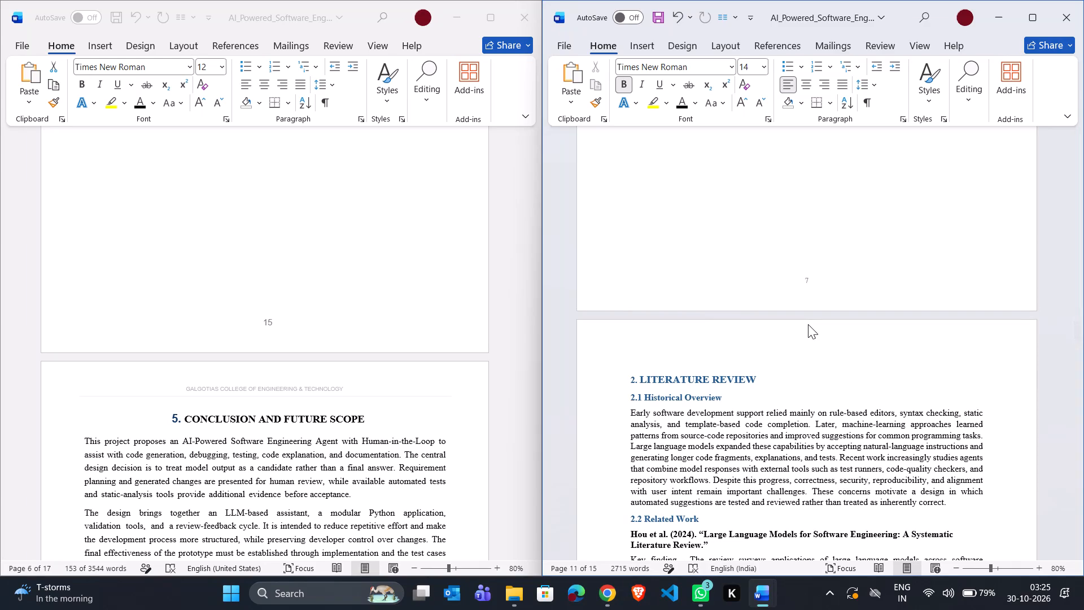
scroll(808, 324, "up", 1)
Remove the italics from the number 1.2.1 in the Architecture / Block Diagram heading.
scroll(808, 324, "up", 5)
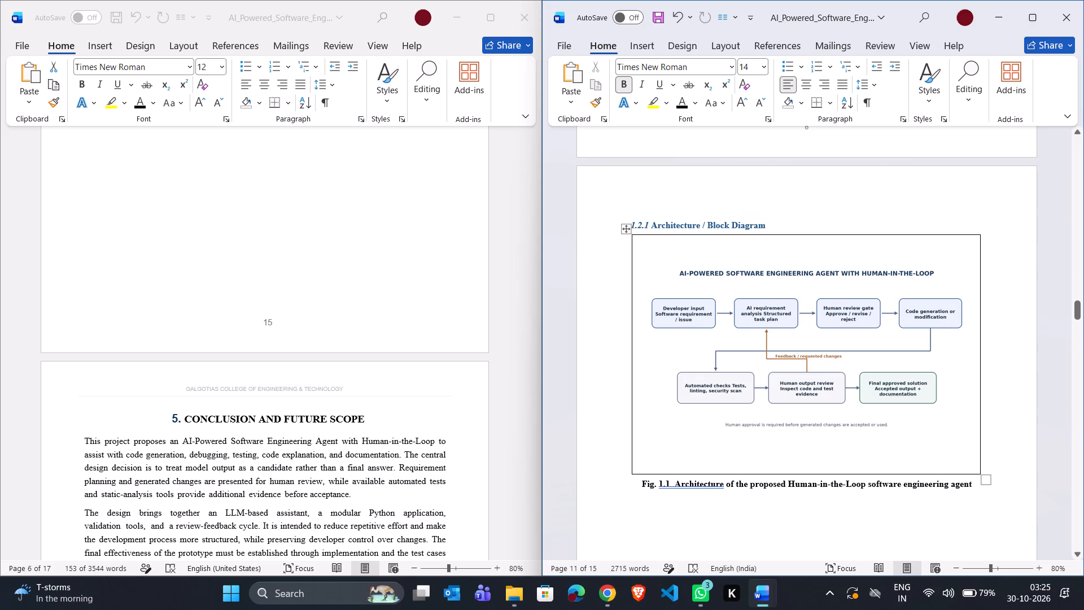
scroll(808, 324, "up", 1)
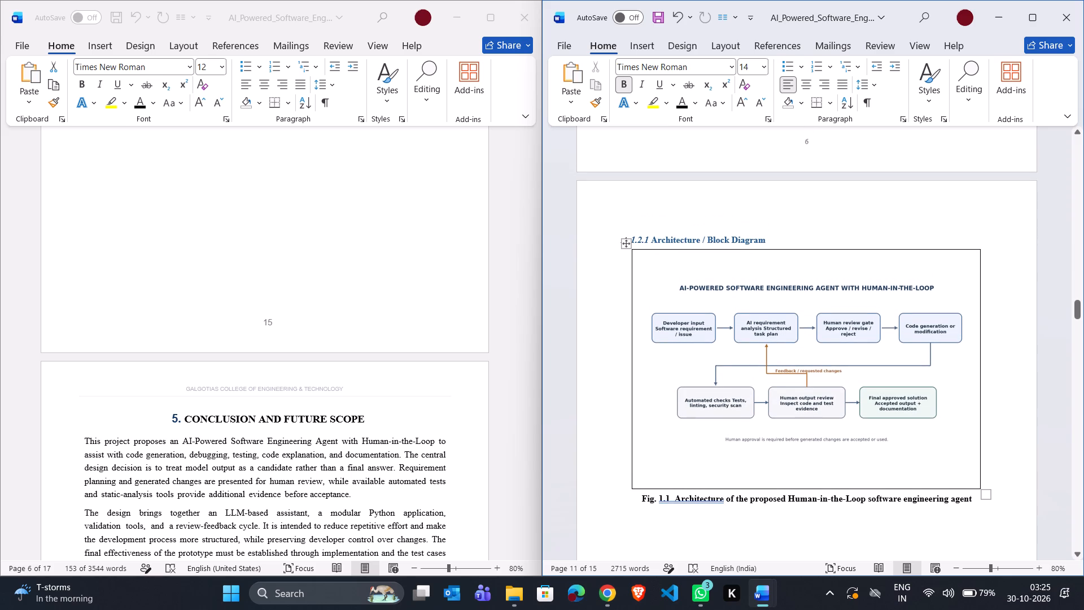
left_click_drag(649, 241, 626, 237)
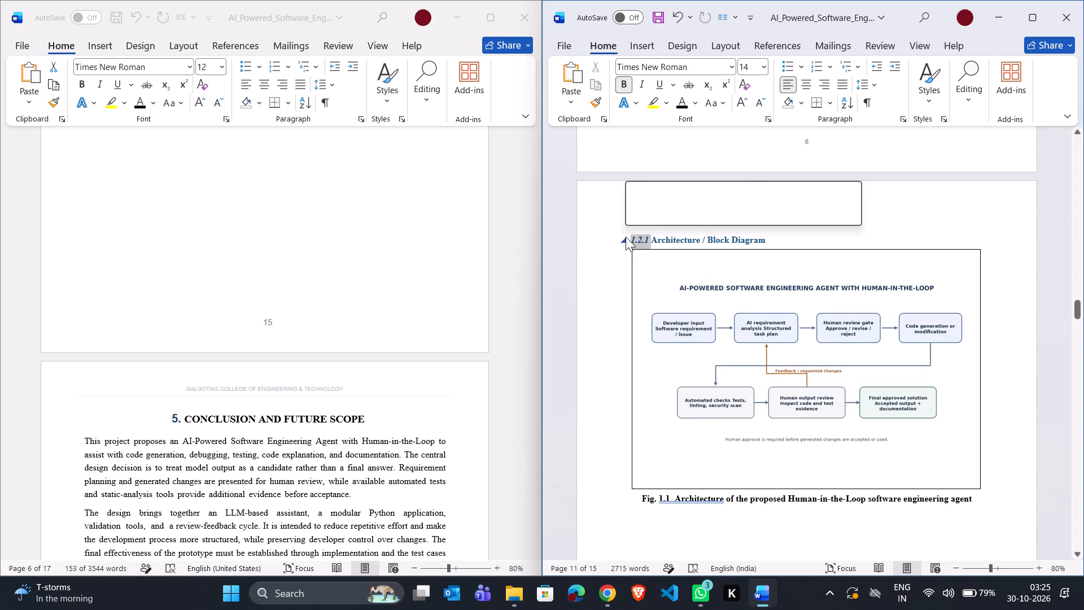
left_click(638, 88)
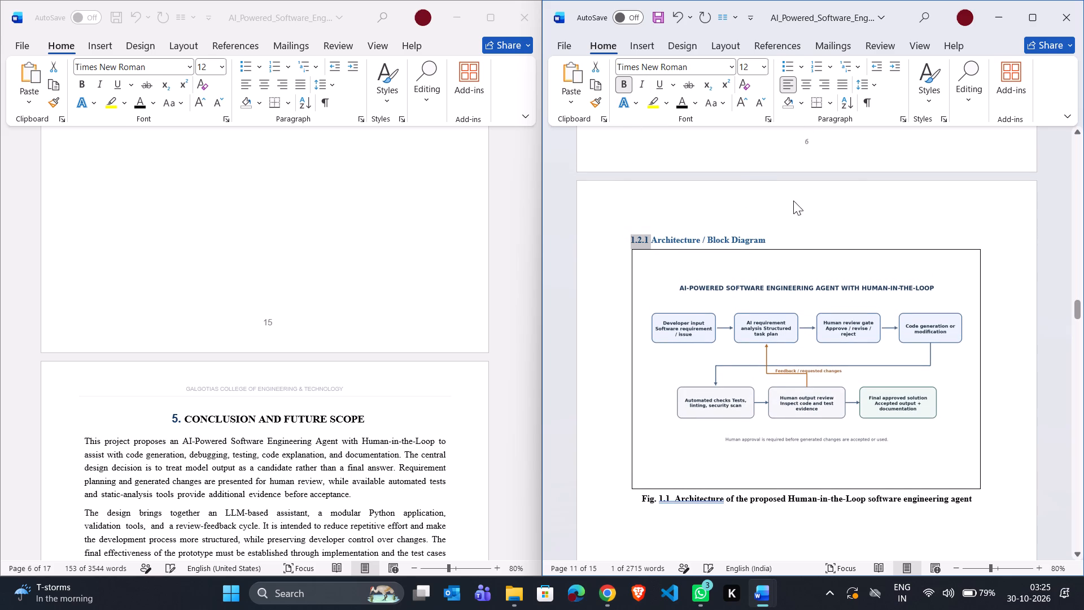
left_click(797, 203)
Review the layout and spacing of the INTRODUCTION chapter, including sections 1.1 Project Description and 1.2 Proposed System.
scroll(794, 231, "up", 1)
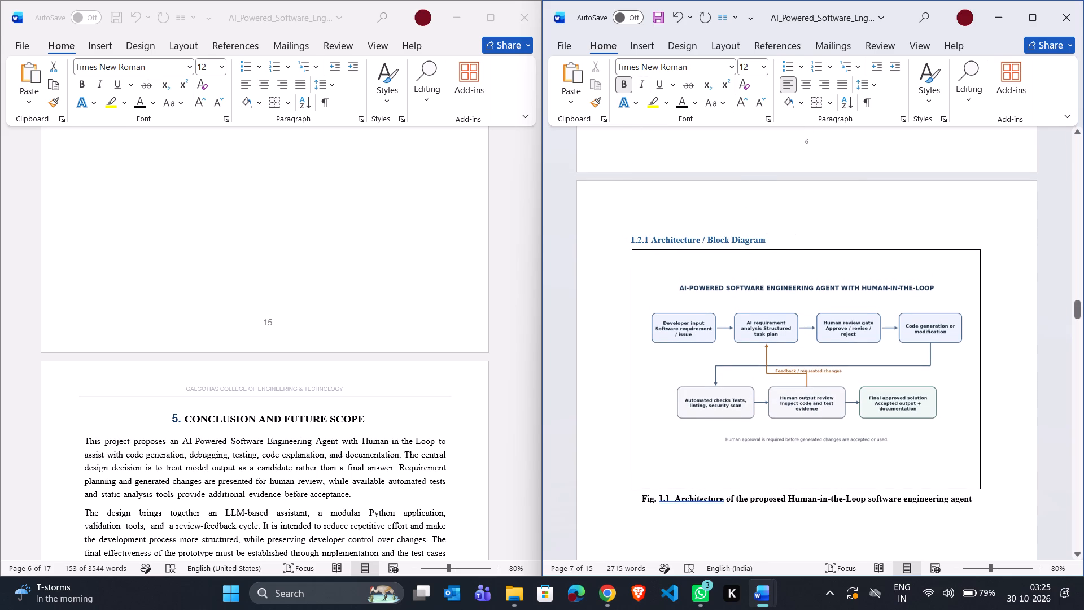
scroll(794, 231, "up", 4)
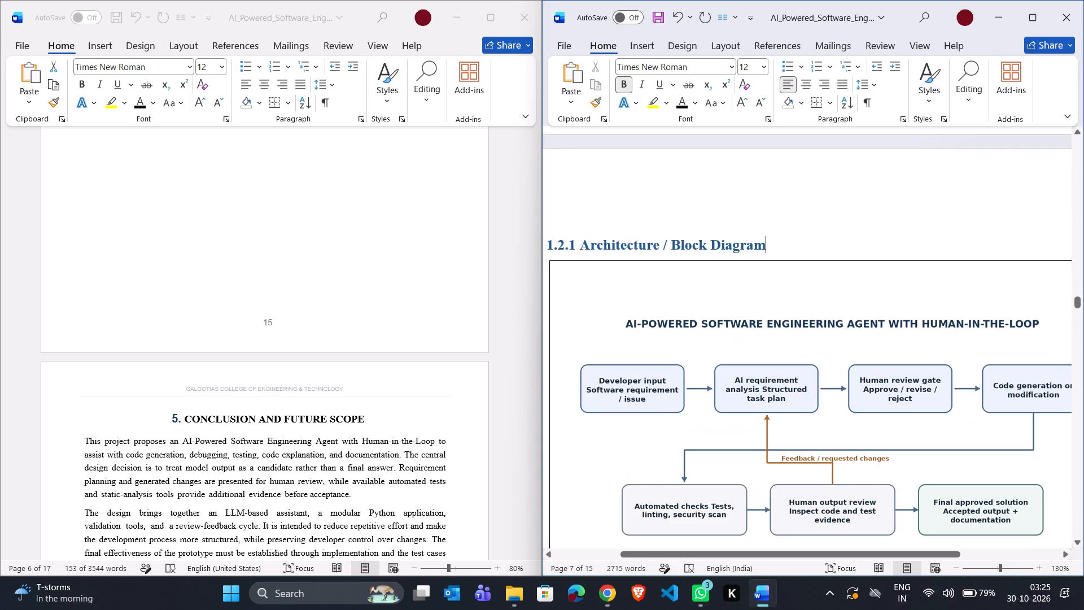
scroll(794, 231, "down", 4, "ctrl")
scroll(794, 231, "up", 4)
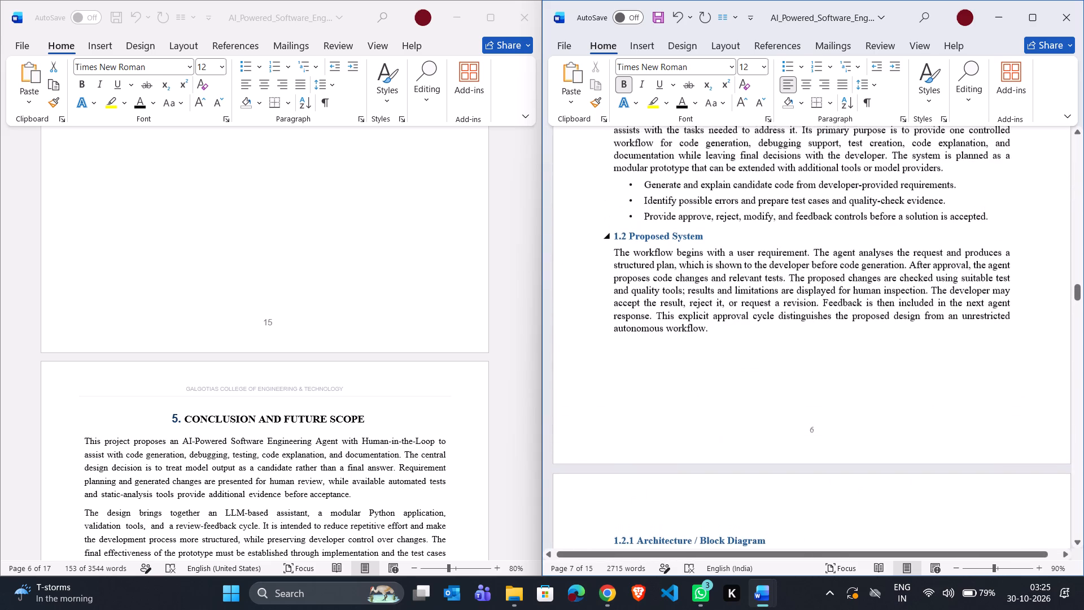
scroll(794, 231, "up", 3)
scroll(796, 305, "up", 1)
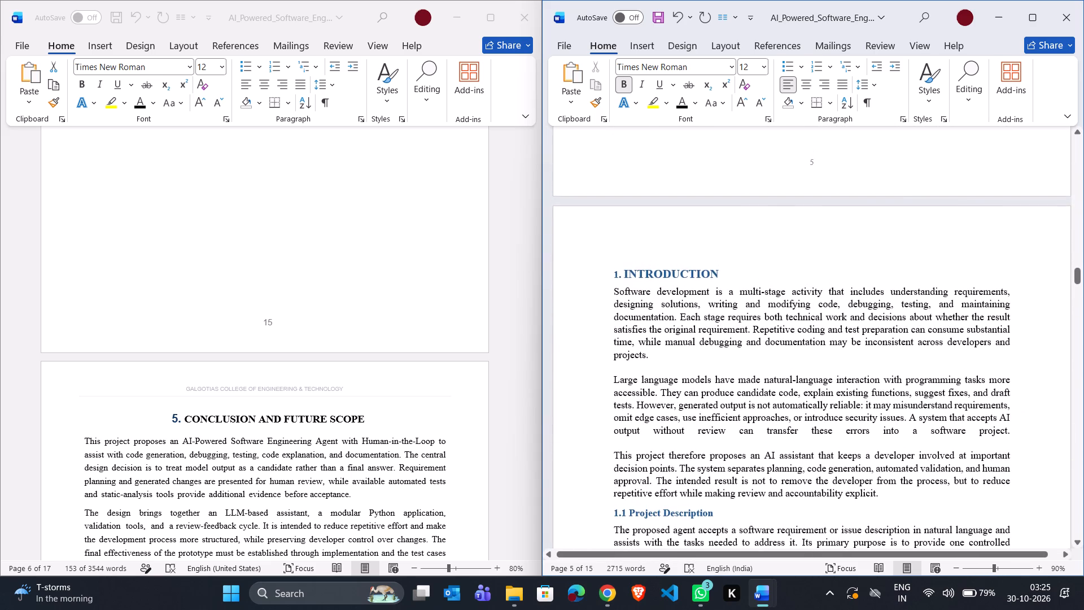
scroll(796, 305, "left", 1)
scroll(796, 305, "up", 2)
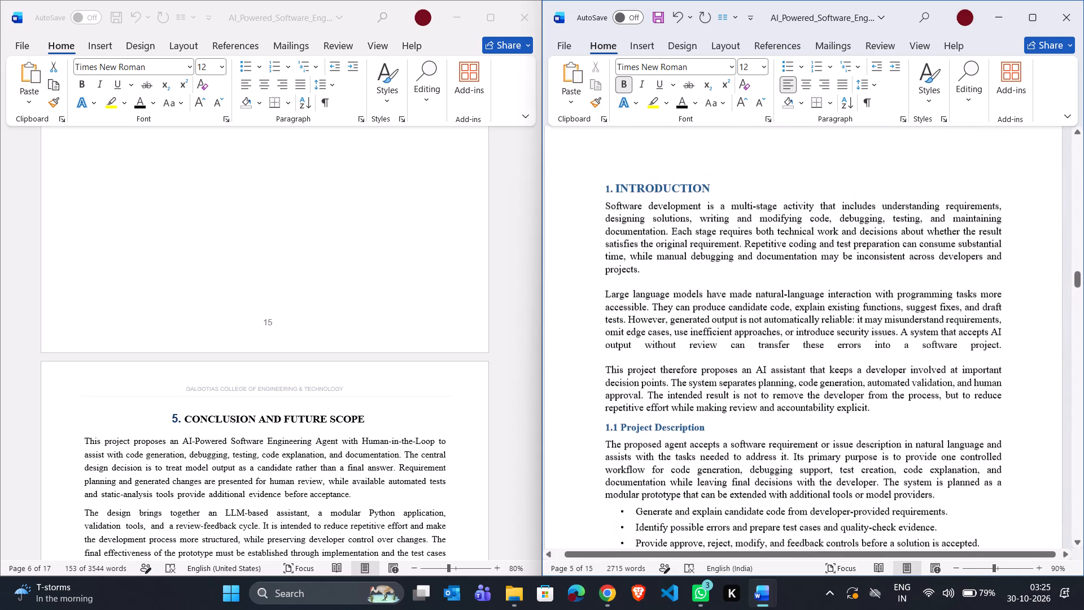
scroll(796, 305, "up", 2)
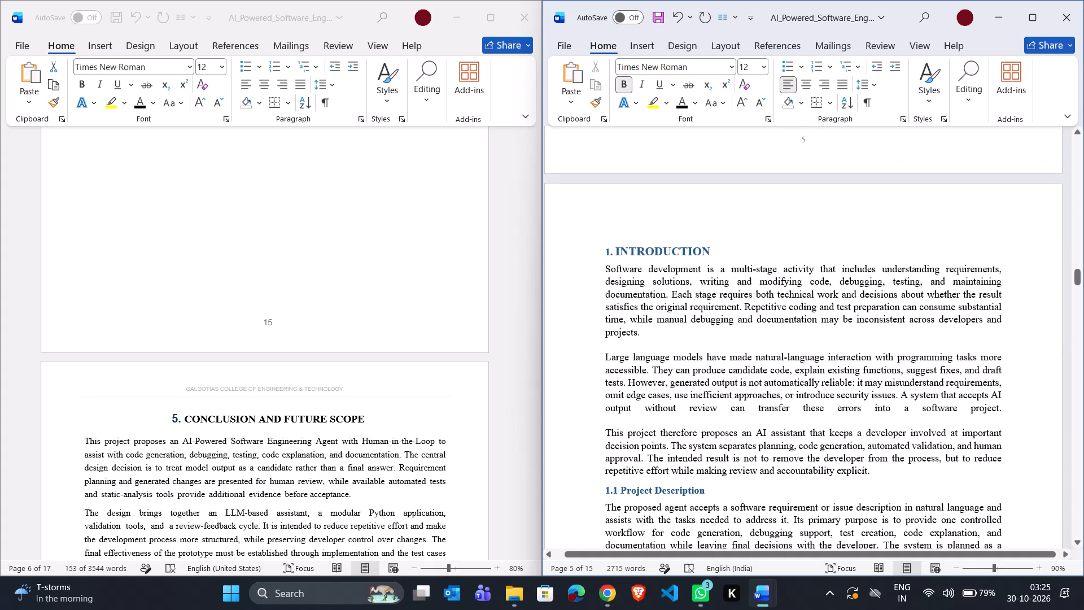
Look back through the earlier pages of the 17-page version for comparison with the INTRODUCTION chapter.
scroll(474, 311, "up", 9)
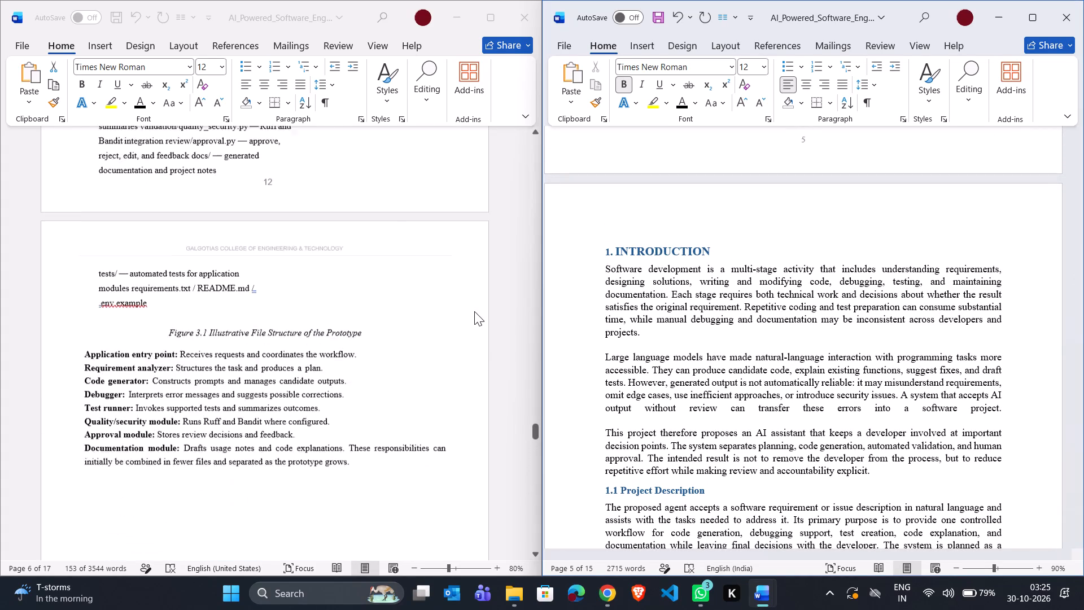
scroll(474, 311, "up", 2)
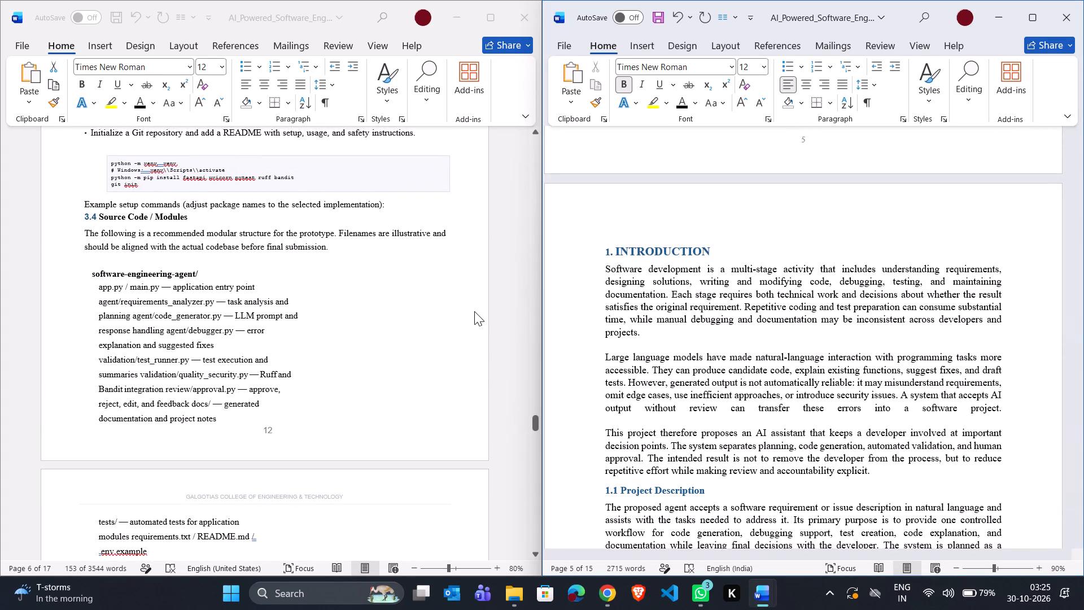
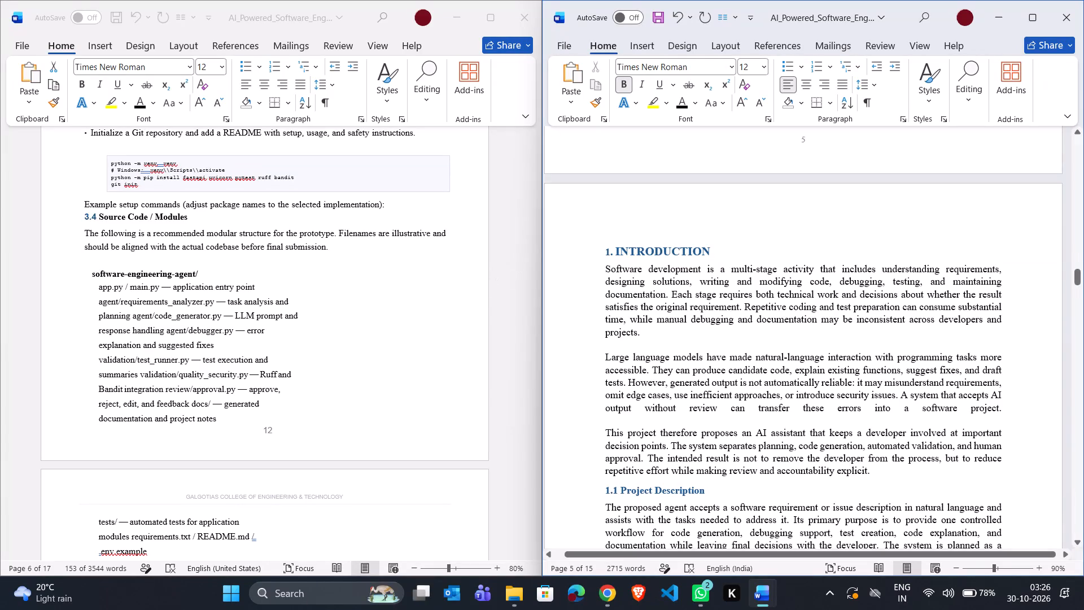
Look through the IMPLEMENTATION and RESULTS chapters of the 17-page version as a formatting reference.
scroll(628, 243, "up", 7)
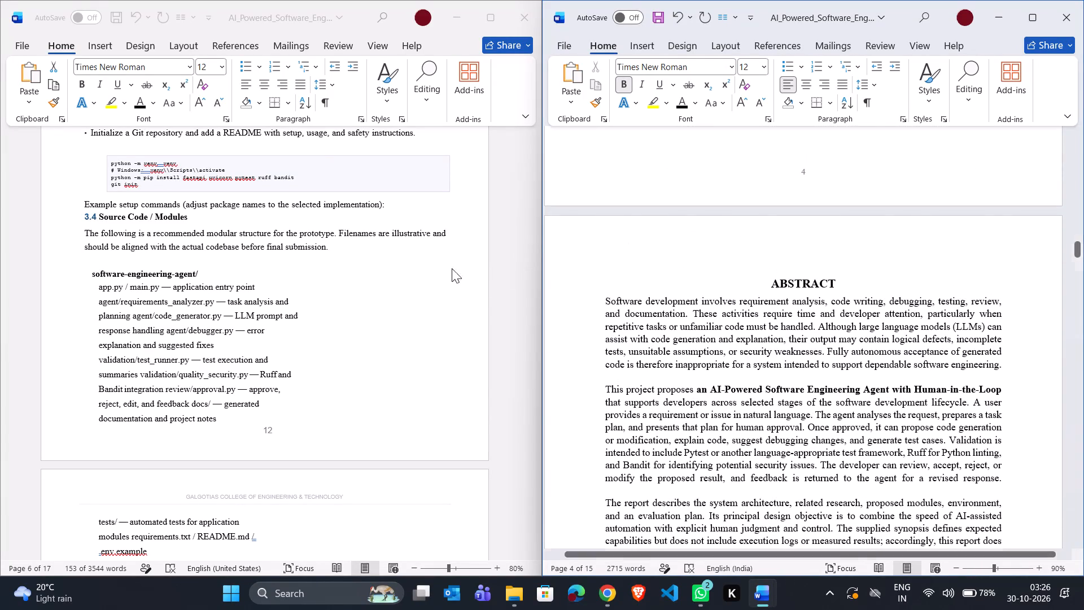
scroll(228, 291, "down", 7)
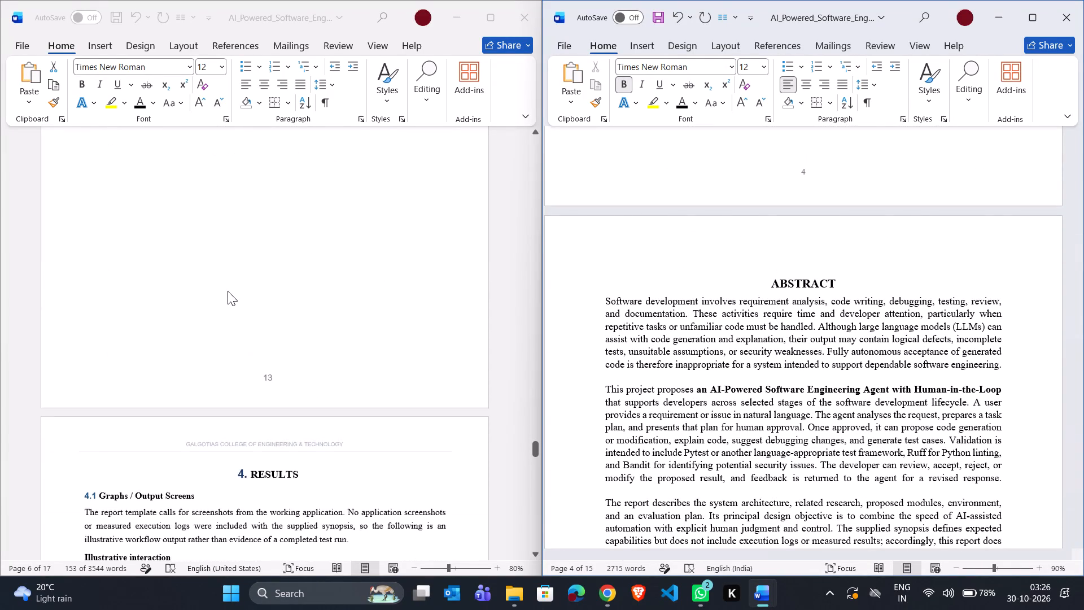
scroll(228, 291, "up", 10)
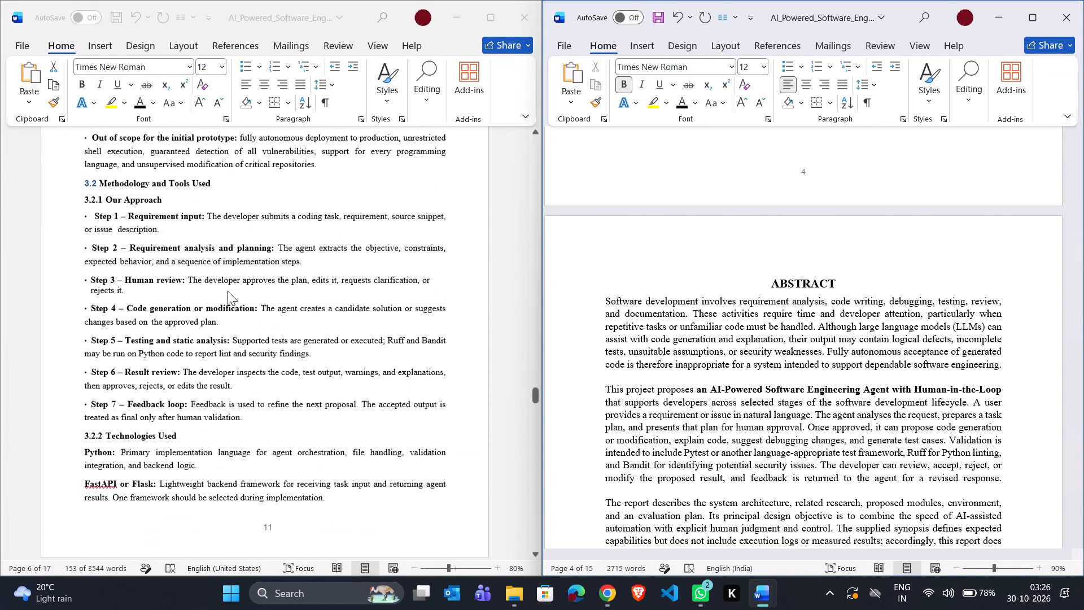
scroll(228, 291, "up", 3)
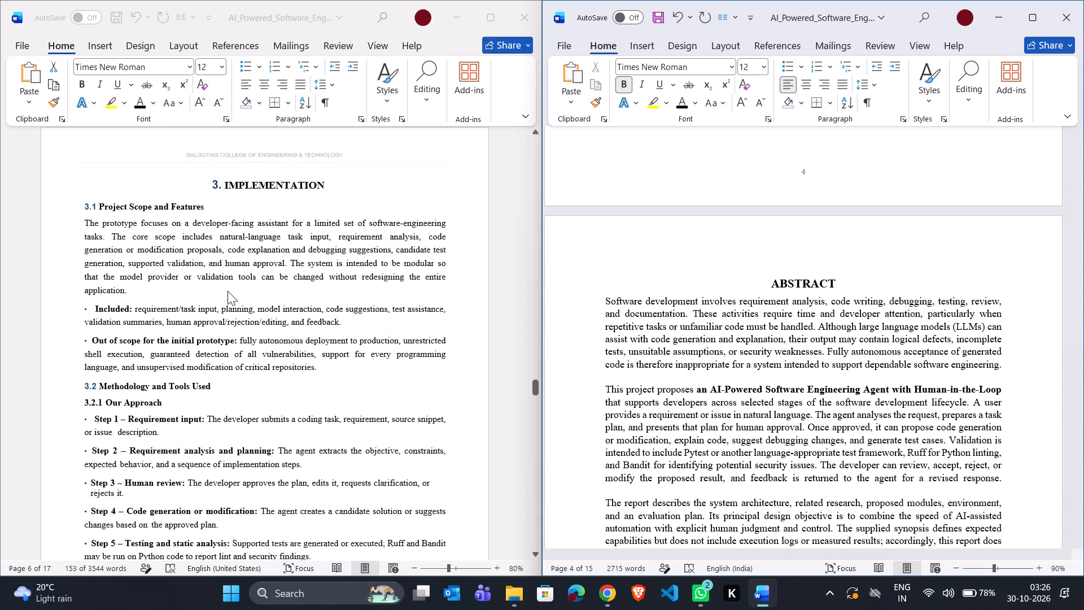
Check the 15-page version's headings and layout from INTRODUCTION to Fig. 3.1, including sections 3.2 Methodology and Tools Used and 3.4 Source Code / Modules.
scroll(658, 411, "down", 7)
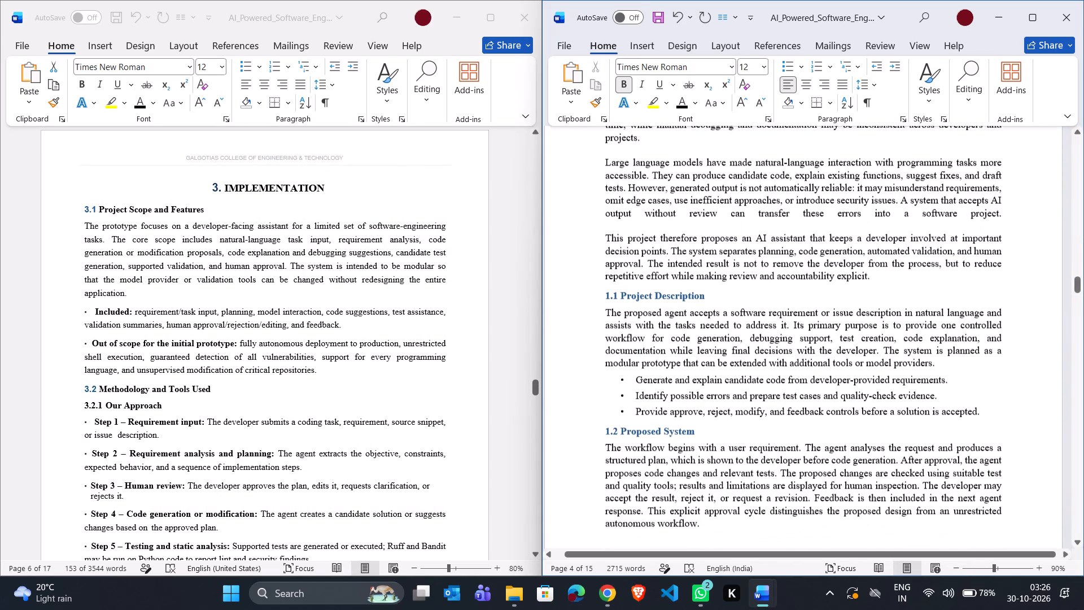
scroll(658, 411, "down", 6)
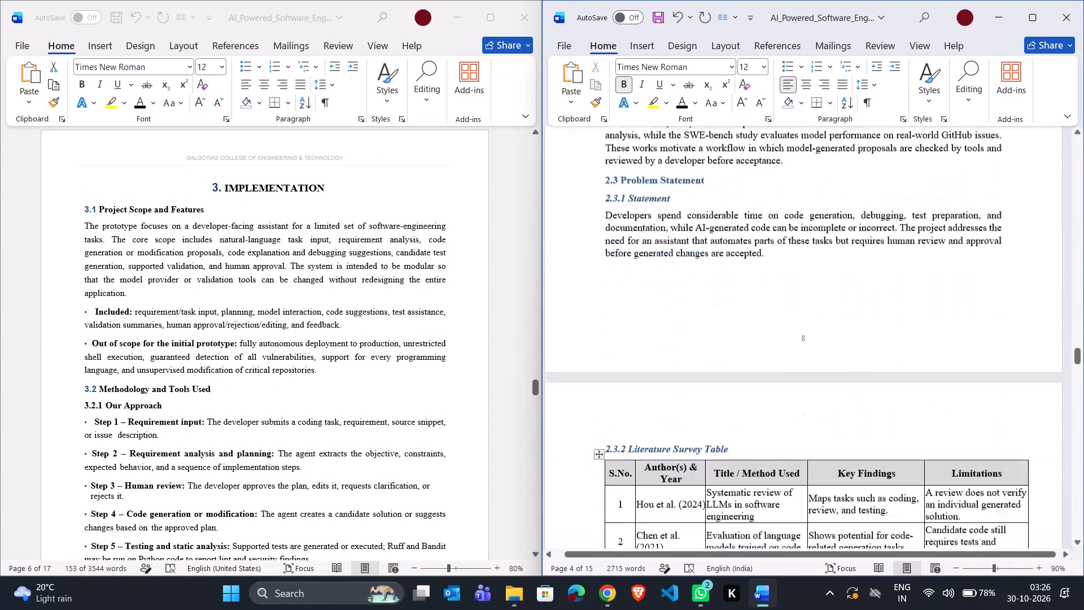
scroll(658, 411, "down", 3)
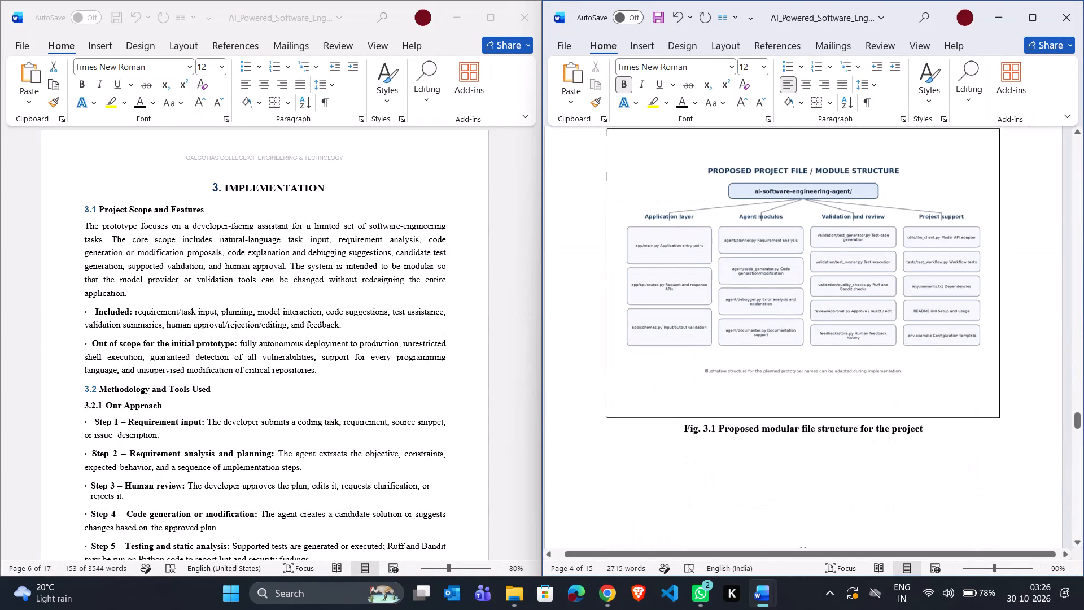
scroll(658, 411, "up", 3)
scroll(658, 411, "down", 3)
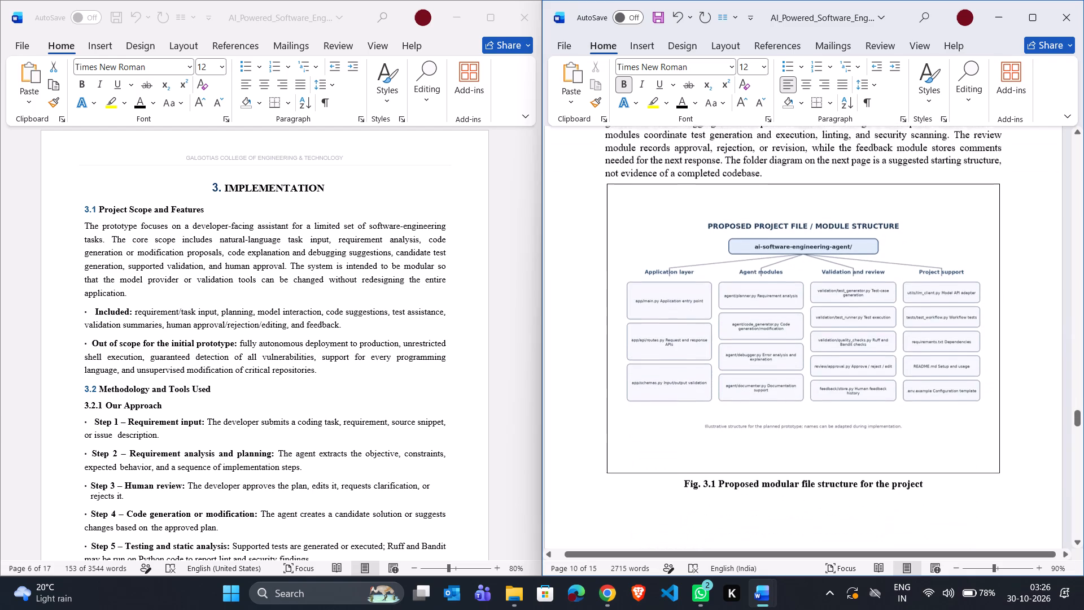
scroll(658, 411, "down", 1)
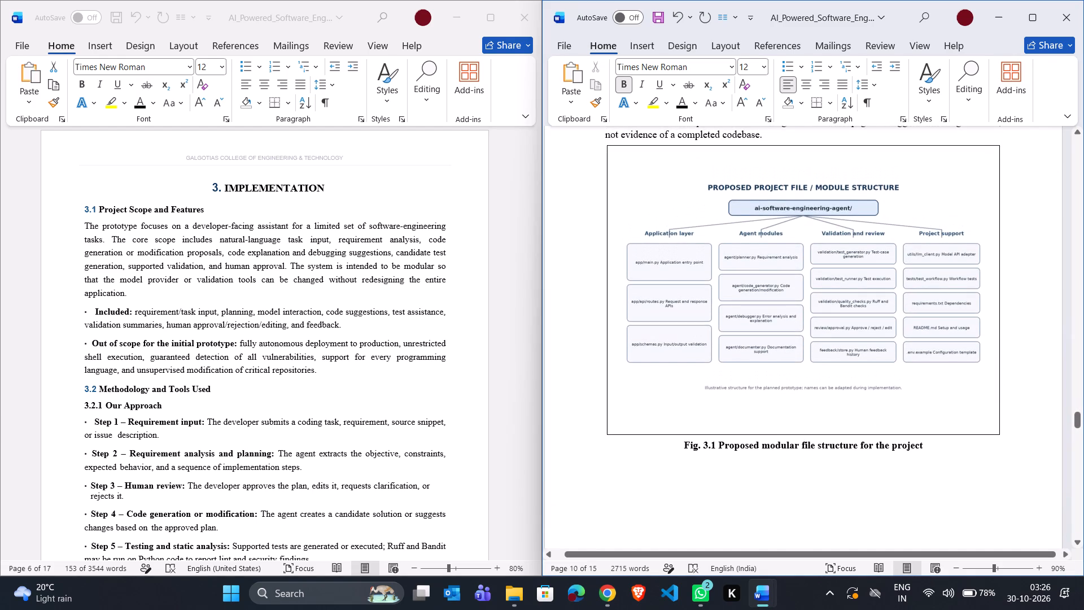
scroll(658, 411, "up", 2)
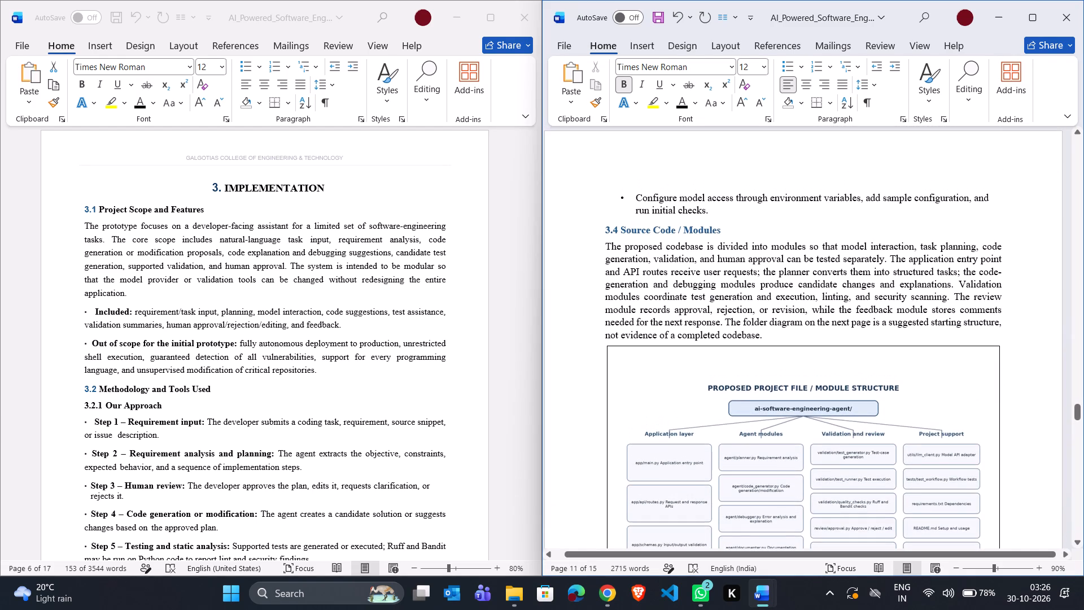
scroll(658, 411, "up", 4)
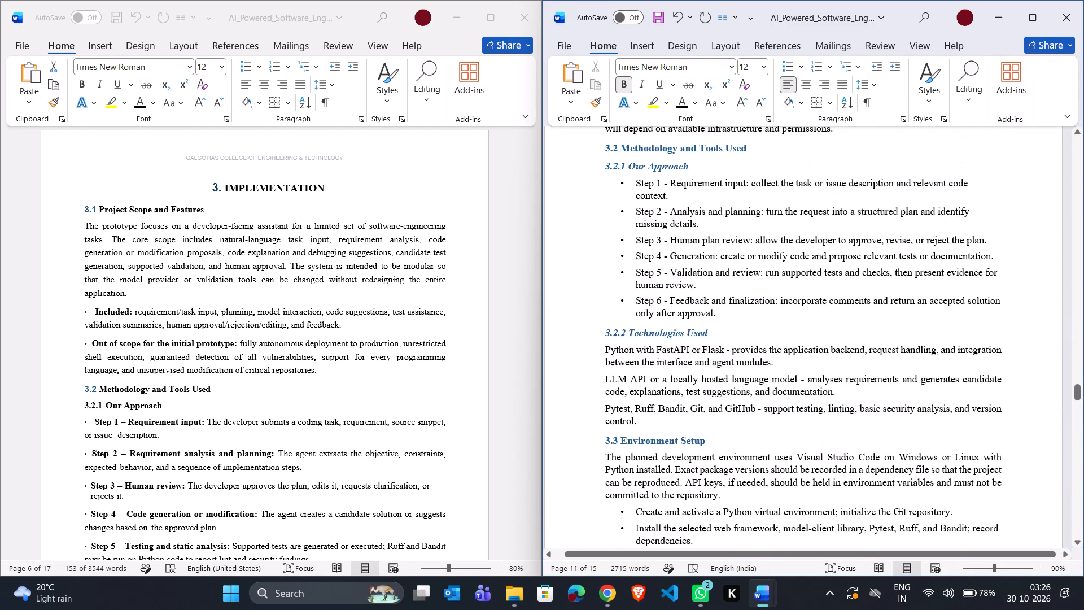
scroll(658, 411, "up", 1)
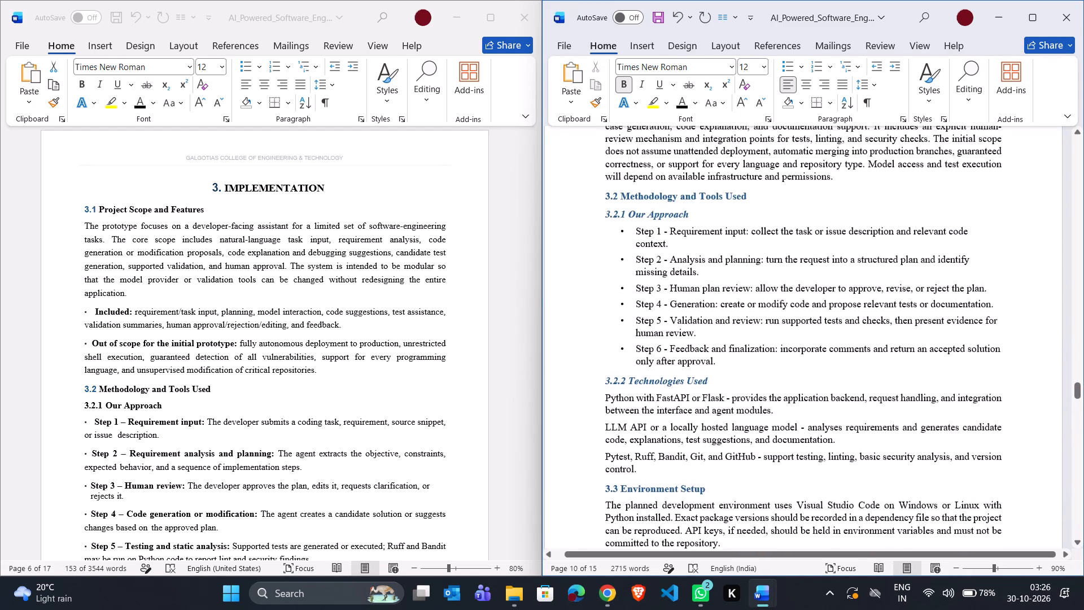
scroll(658, 411, "up", 1)
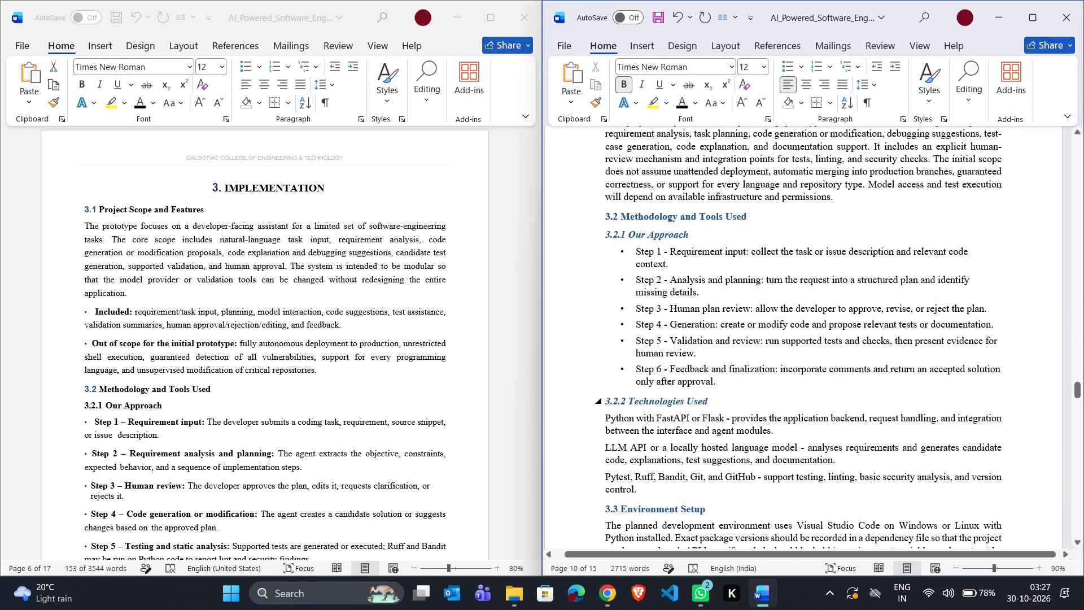
Show the 15-page version full screen and review its page layout and headings from ABSTRACT through RESULTS / SNAPSHOTS.
left_click(1039, 20)
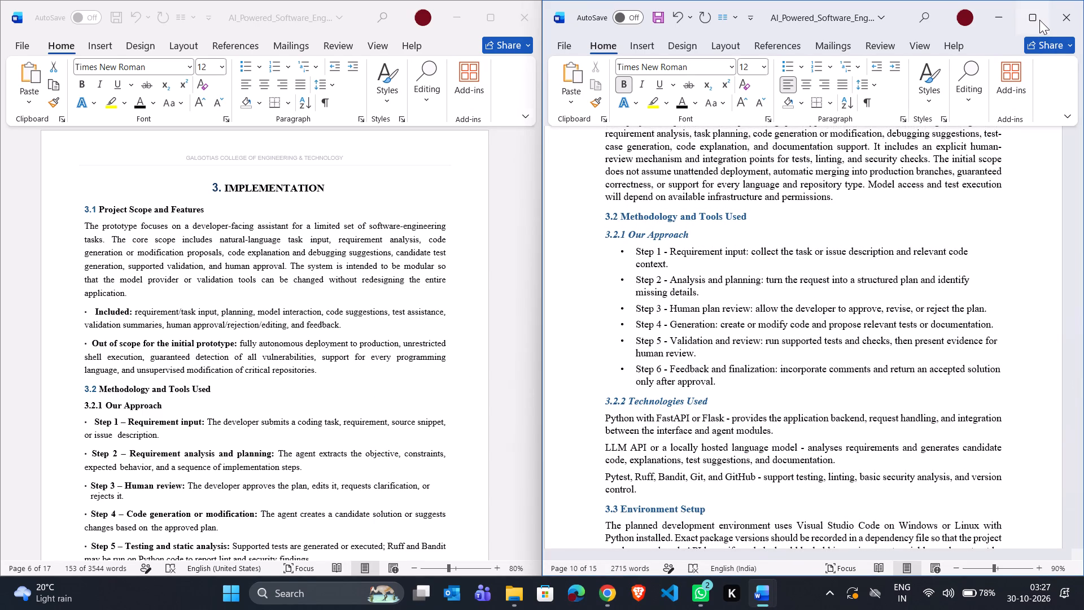
scroll(624, 271, "up", 4)
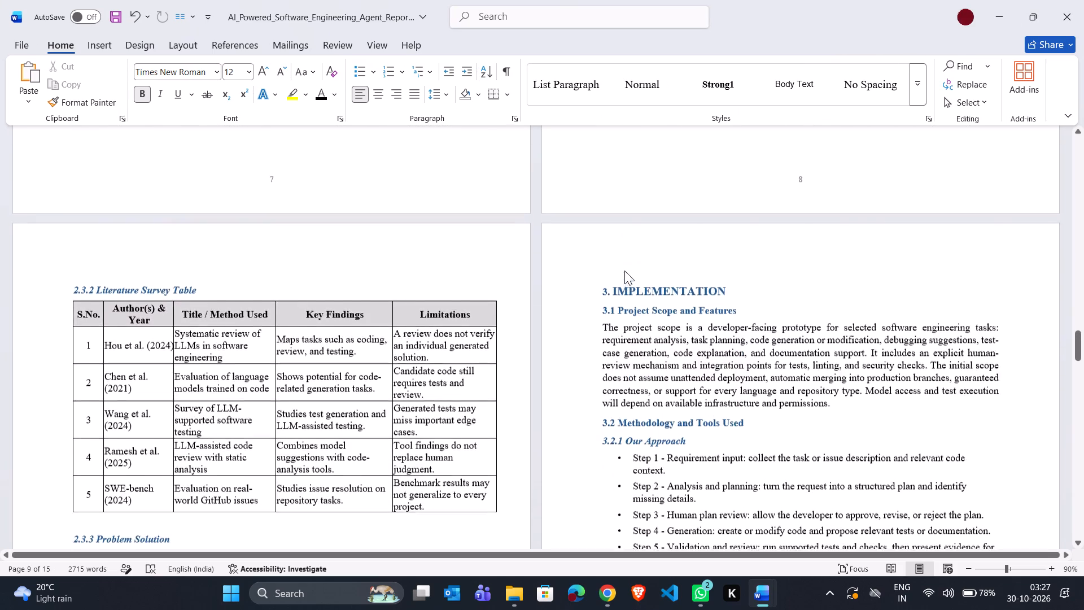
scroll(624, 271, "up", 6)
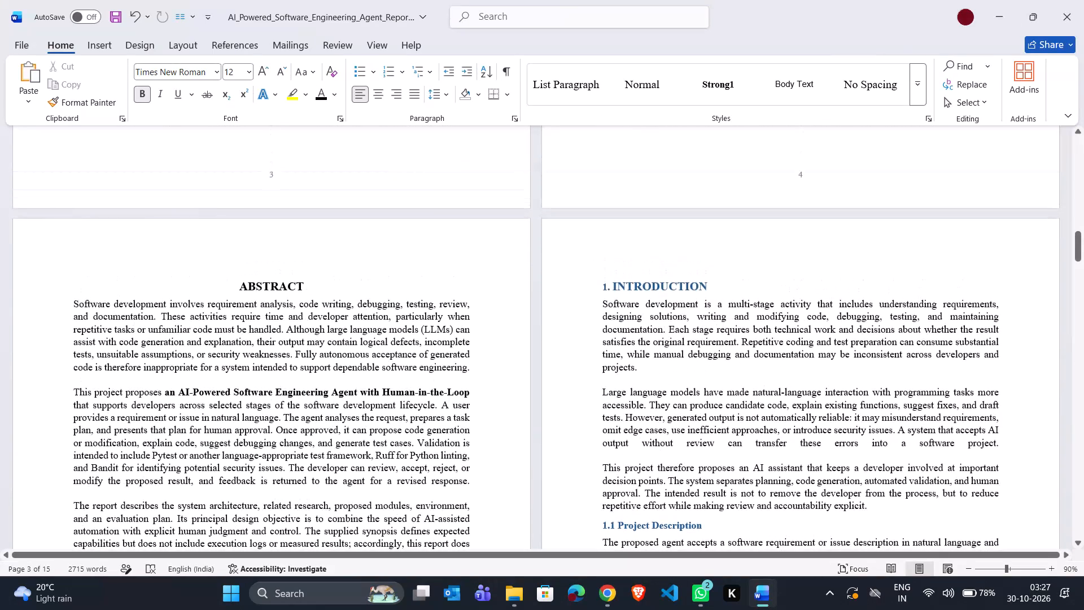
scroll(650, 335, "down", 2)
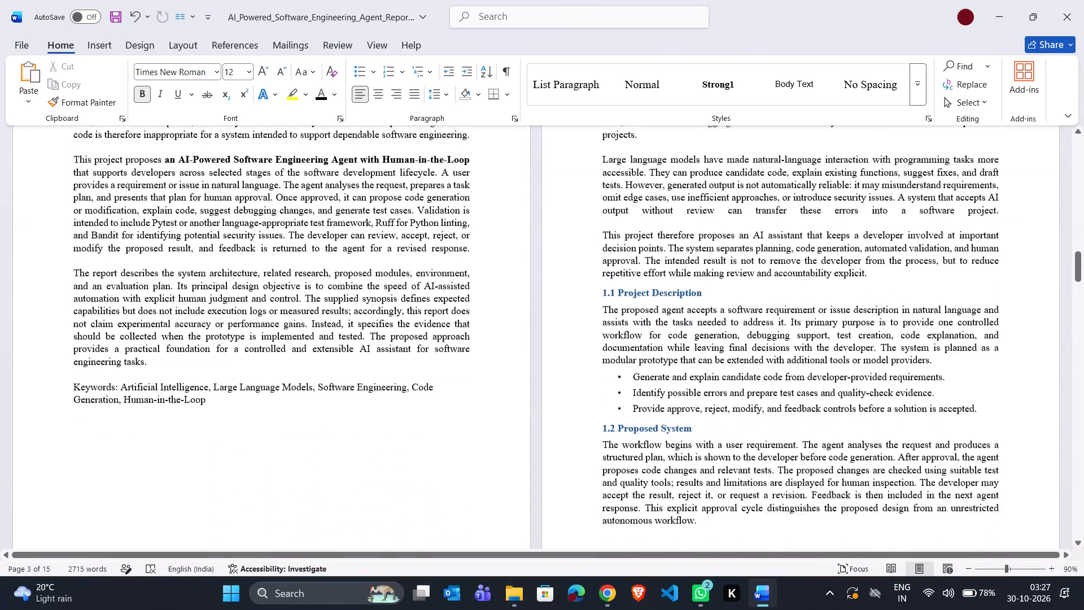
scroll(650, 335, "down", 4)
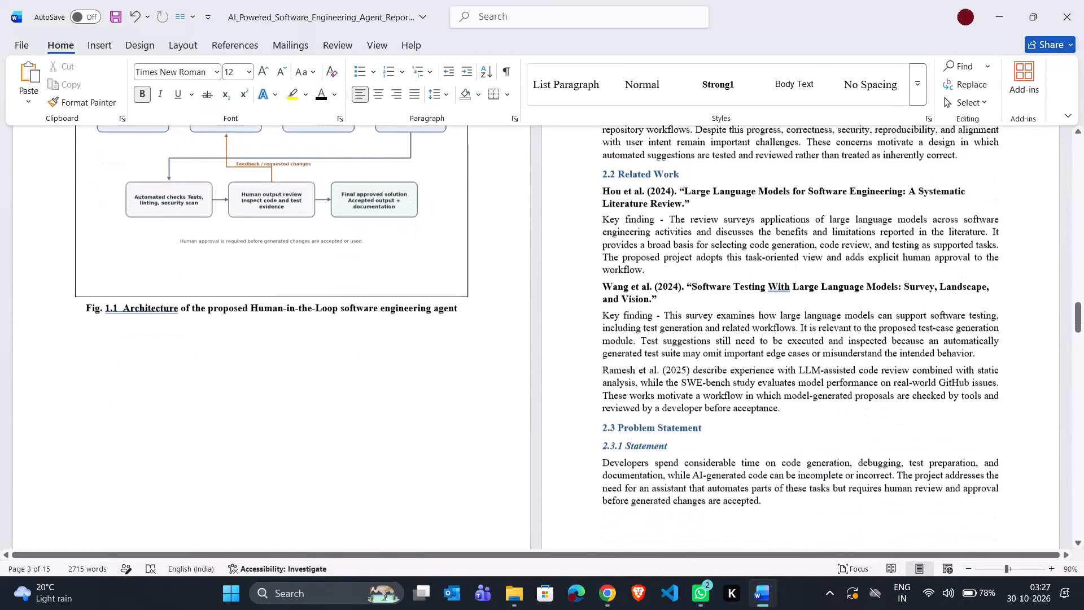
scroll(650, 335, "down", 2)
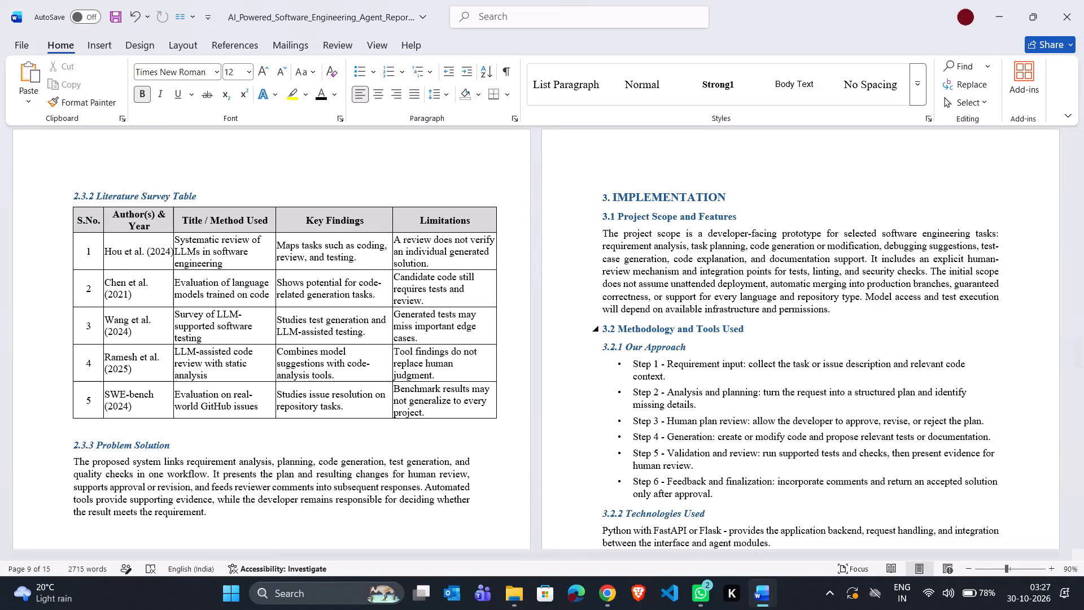
scroll(650, 335, "down", 1)
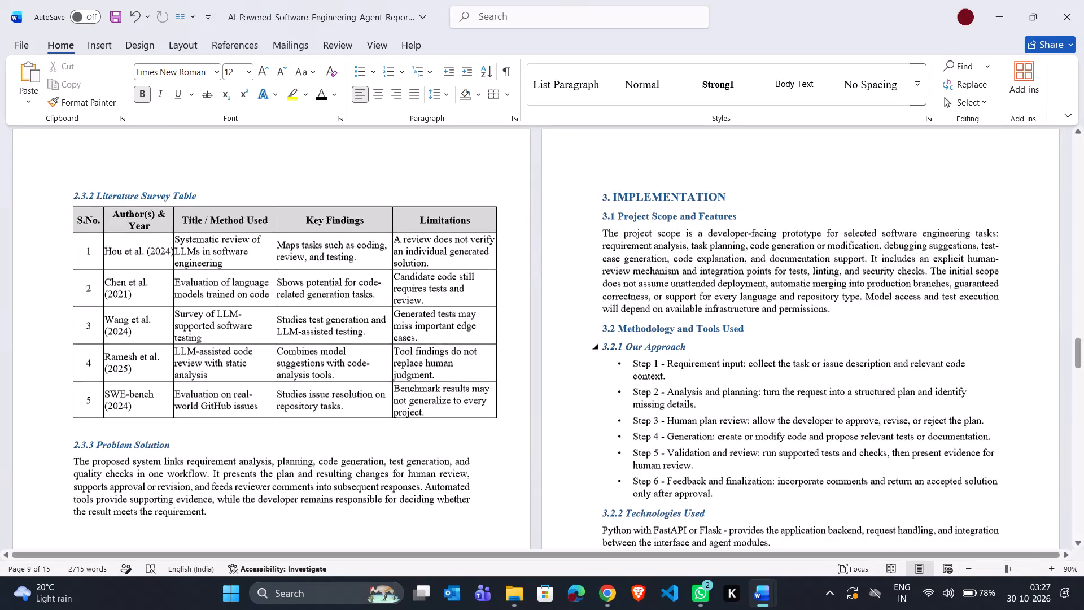
scroll(650, 335, "down", 5)
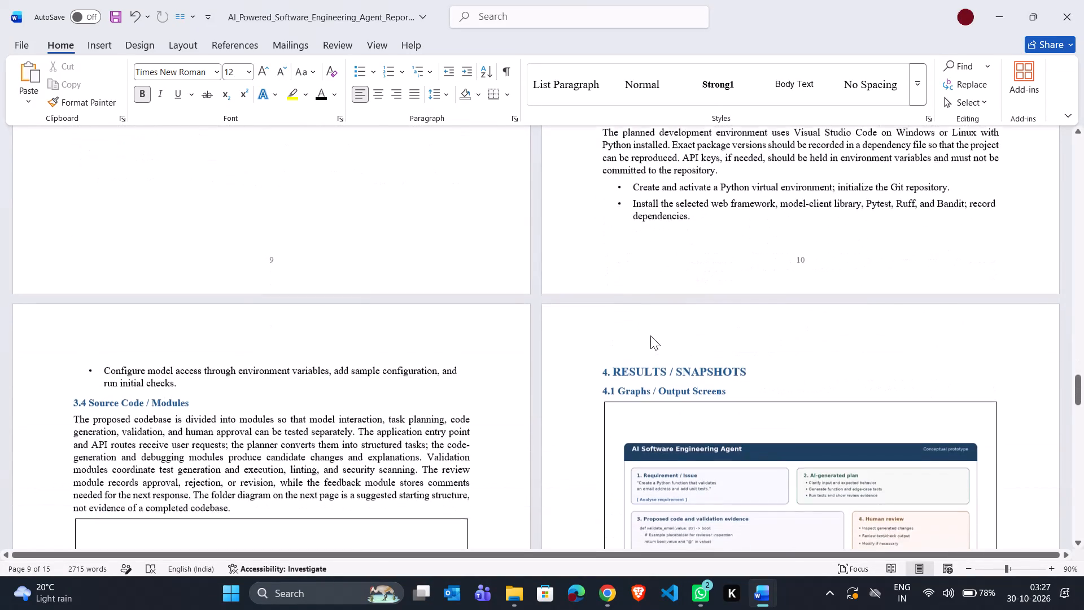
scroll(650, 335, "down", 2)
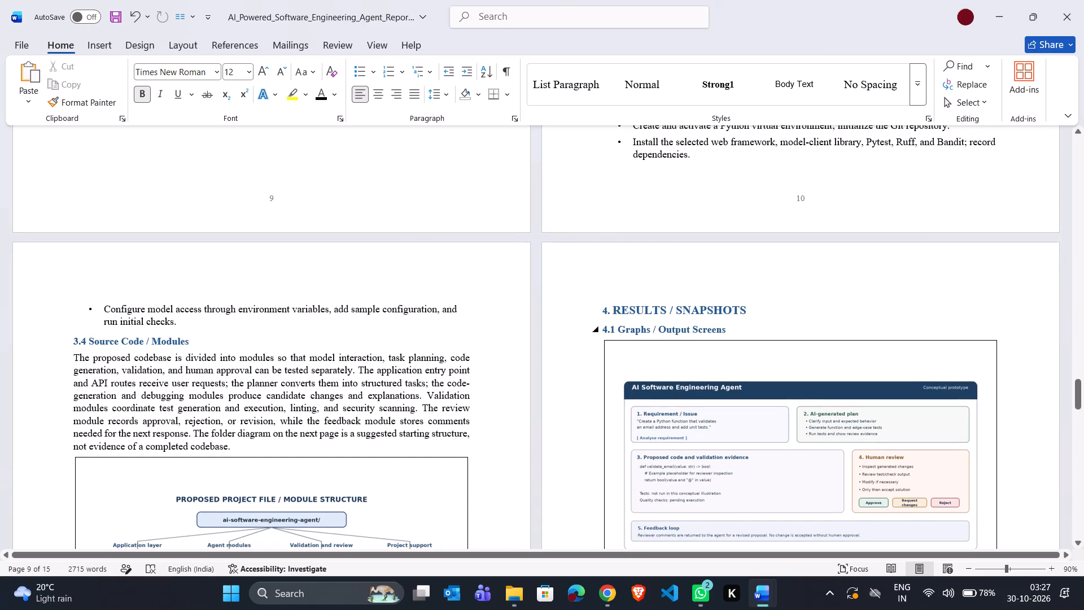
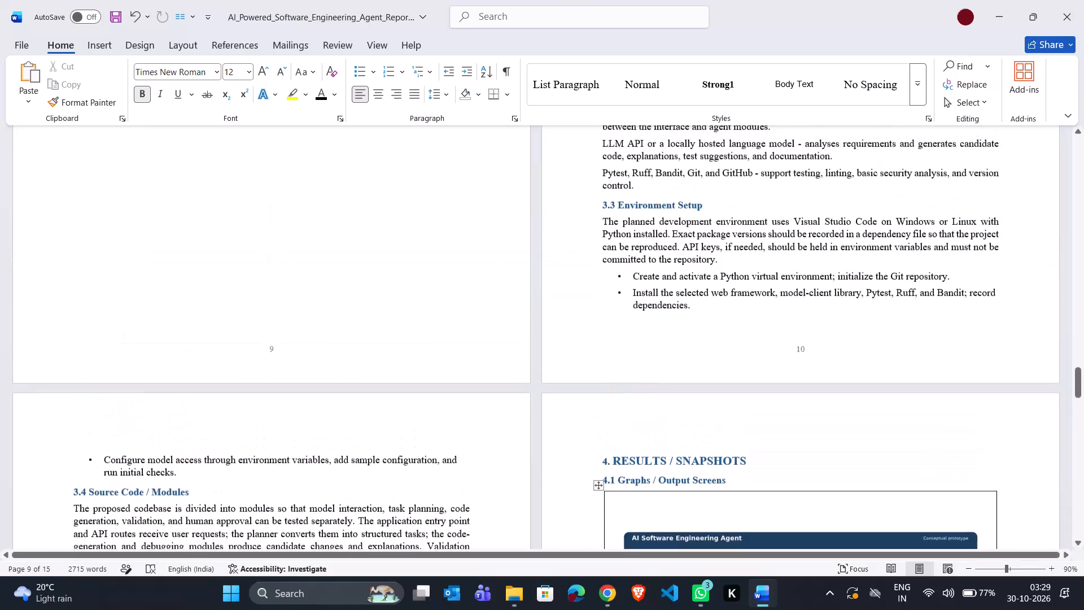
Review the report's layout backwards from the RESULTS / SNAPSHOTS chapter through the table of contents and acknowledgement to the certificate and title page.
scroll(648, 344, "up", 13)
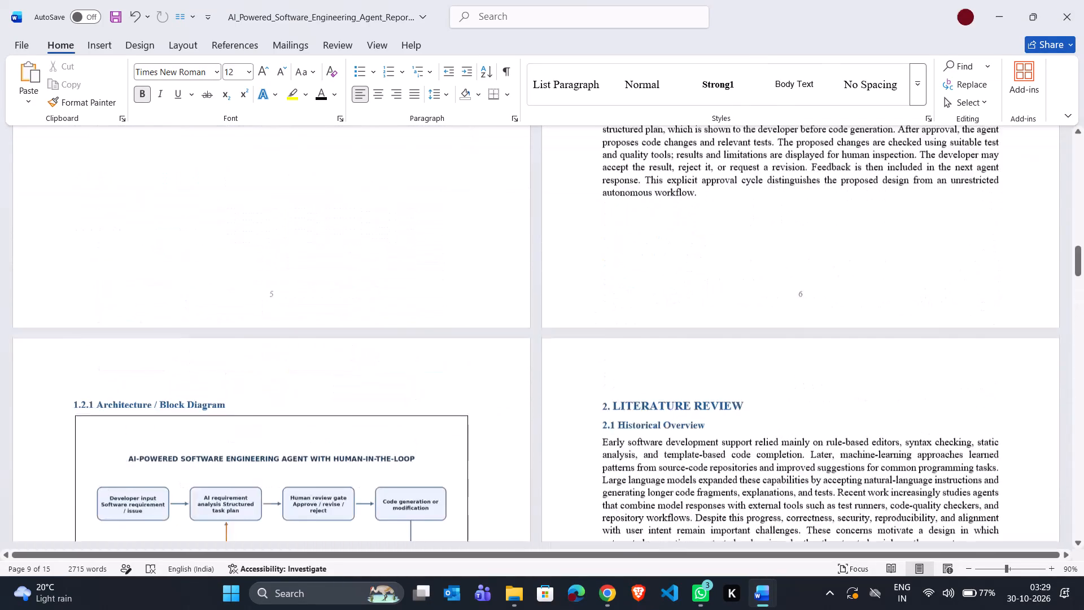
scroll(648, 344, "up", 6)
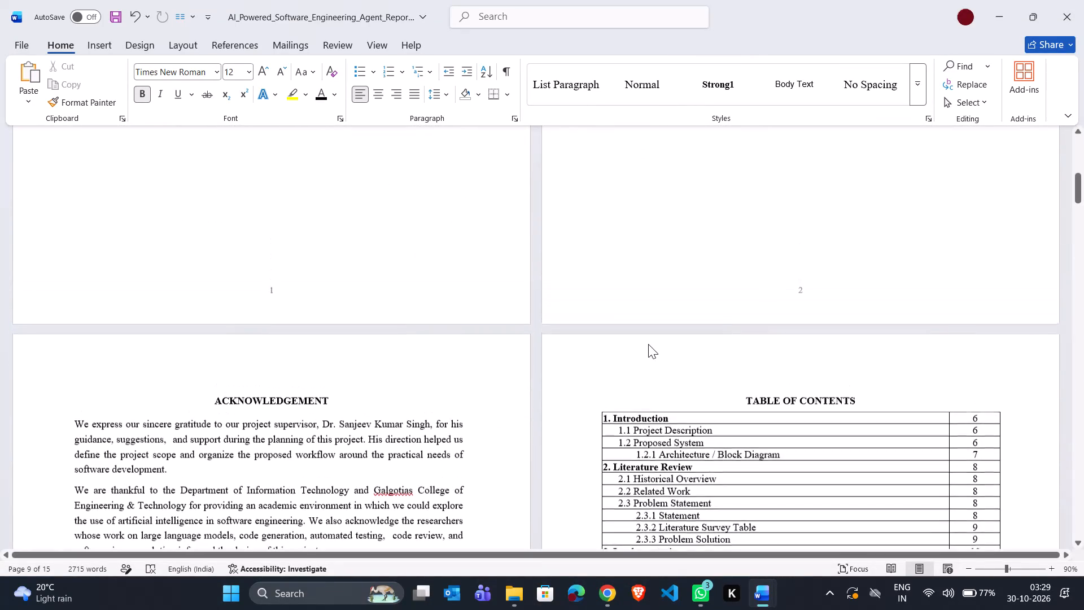
scroll(648, 344, "down", 3)
scroll(648, 344, "up", 6)
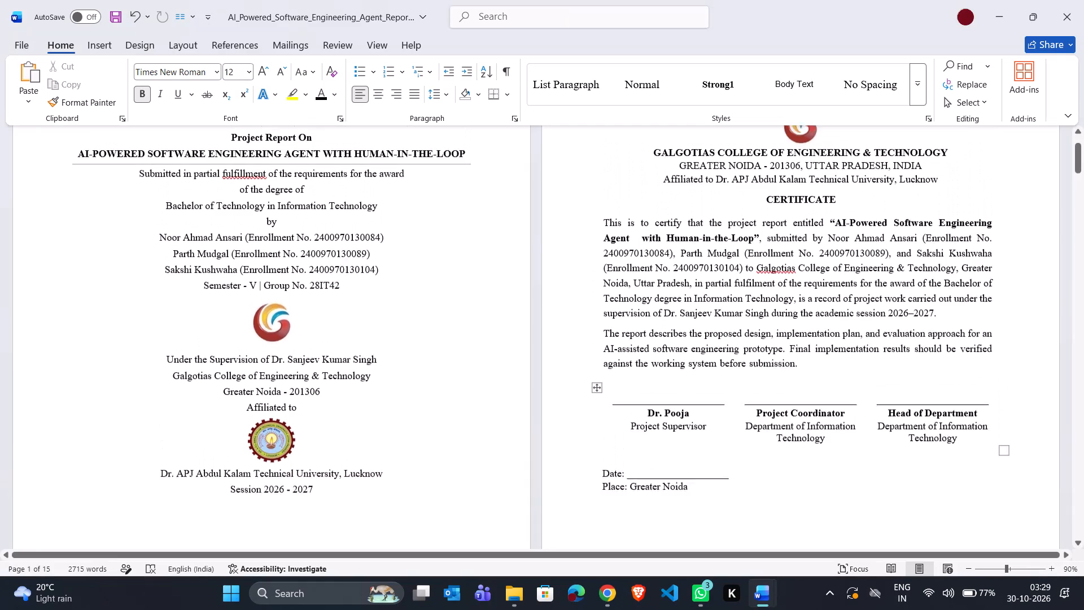
scroll(648, 344, "up", 1)
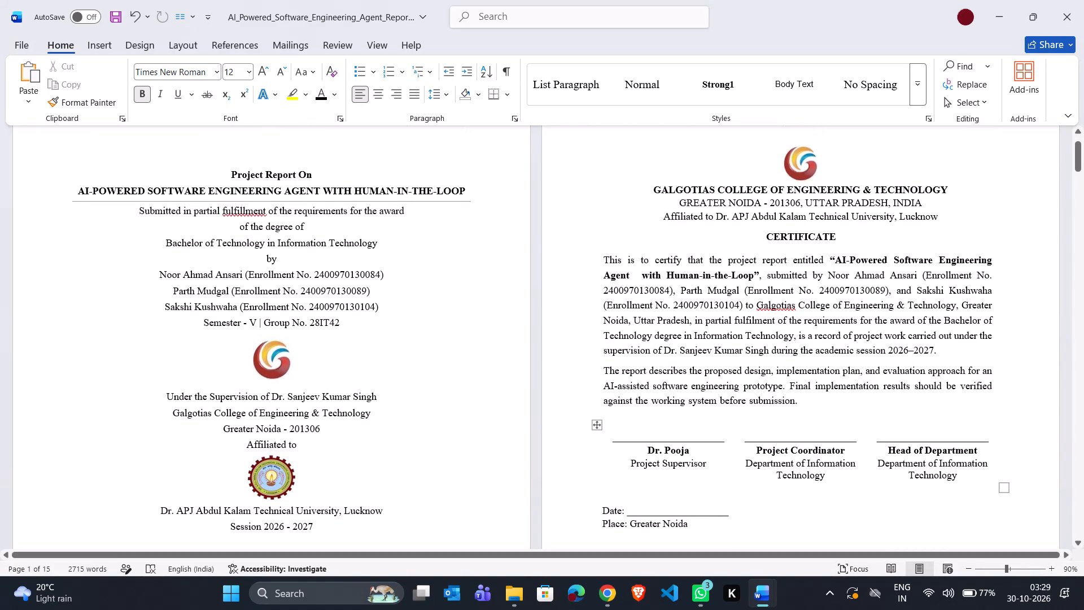
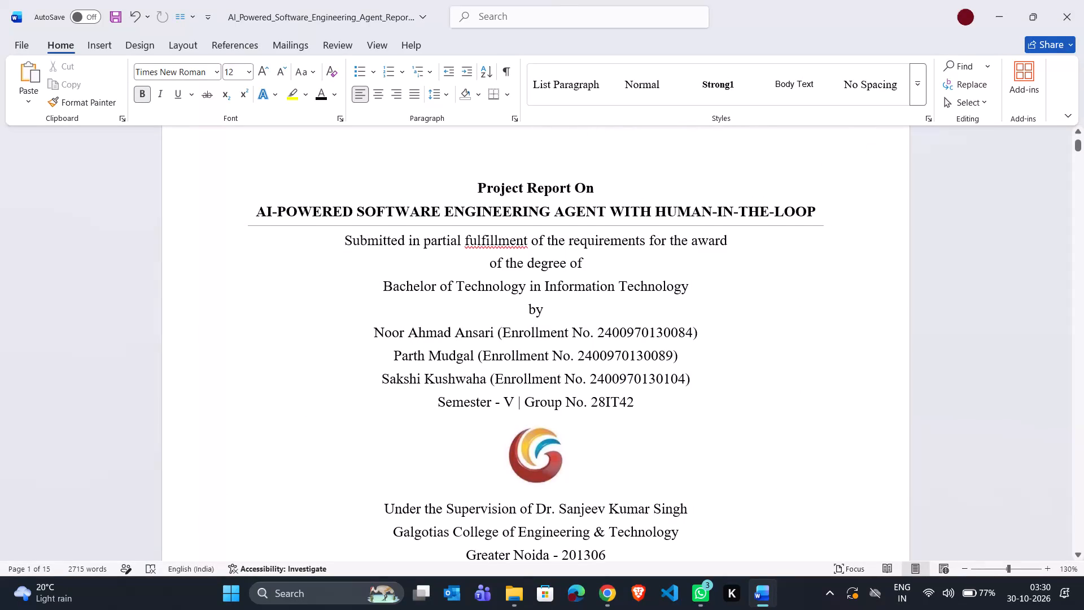
On the title page, move "Information Technology" and "Group No. 28IT42" onto their own separate lines.
scroll(393, 409, "down", 2)
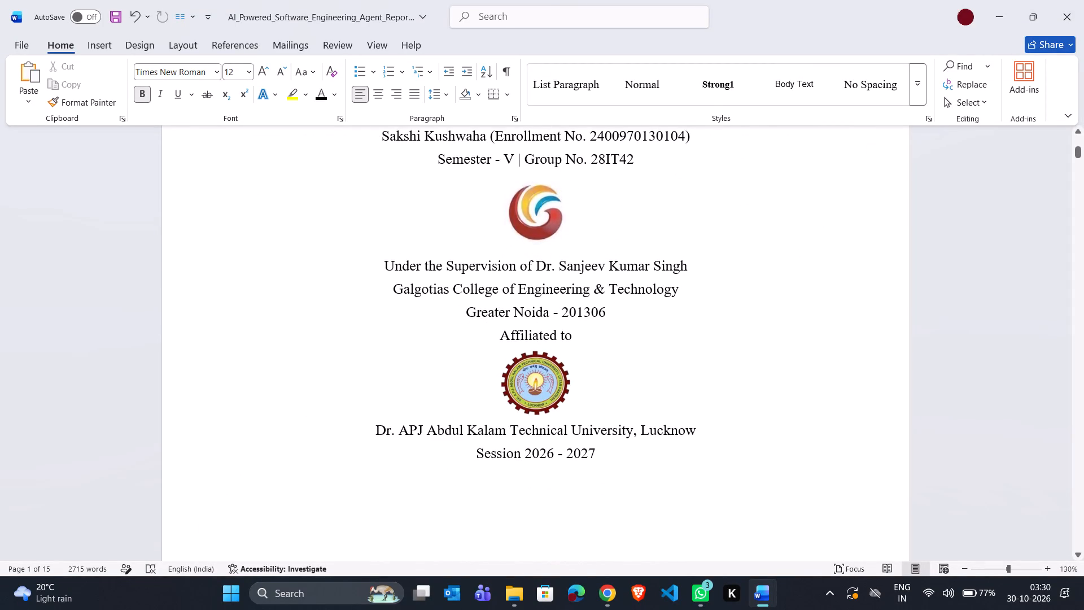
scroll(597, 459, "down", 4, "ctrl")
scroll(564, 371, "up", 4)
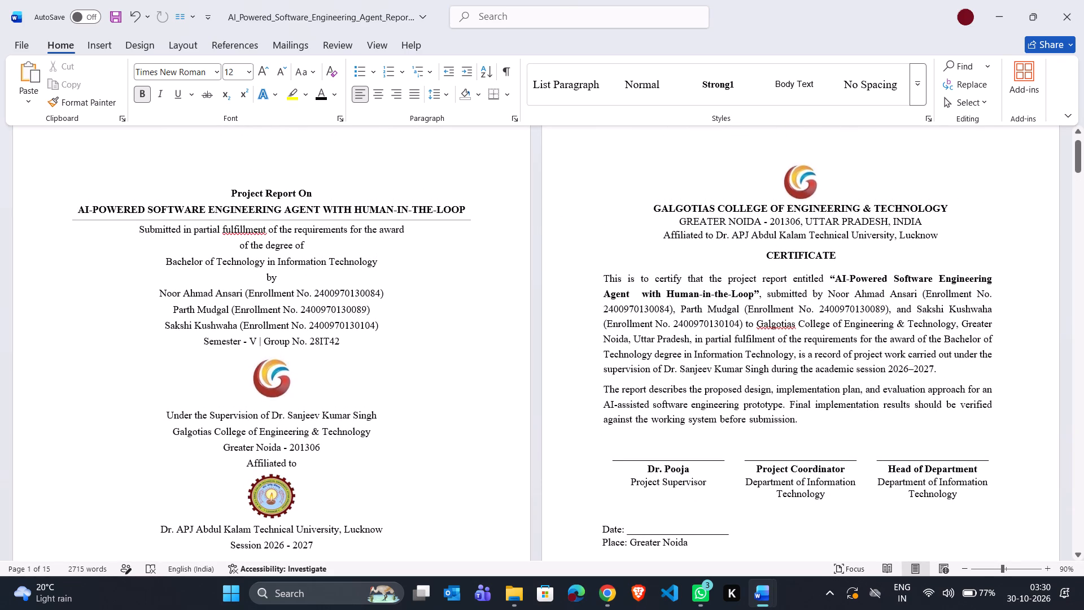
left_click(275, 264)
key("Return")
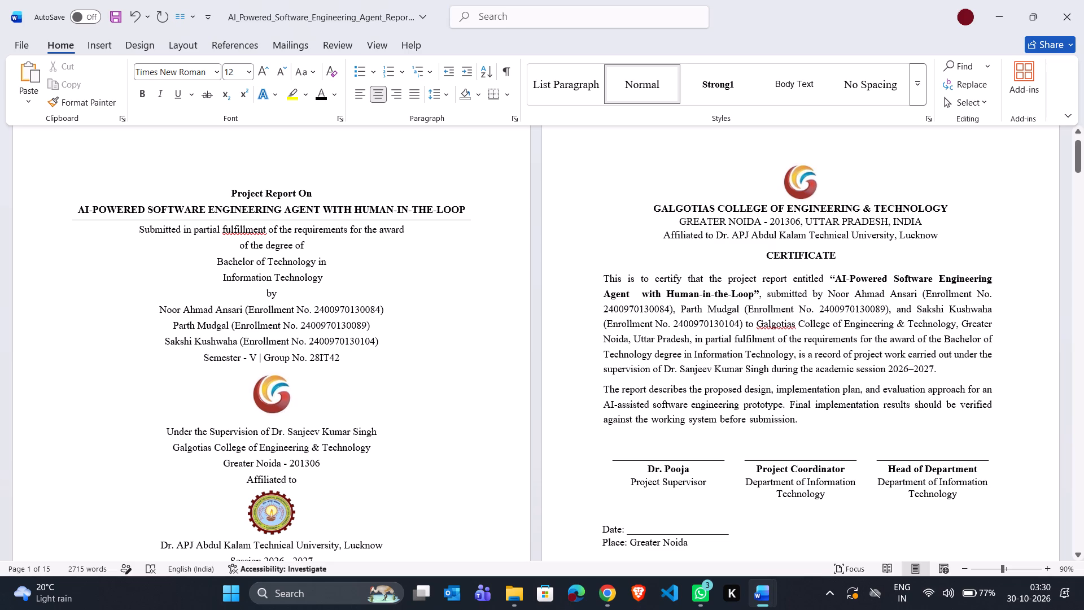
left_click(263, 356)
key("Return")
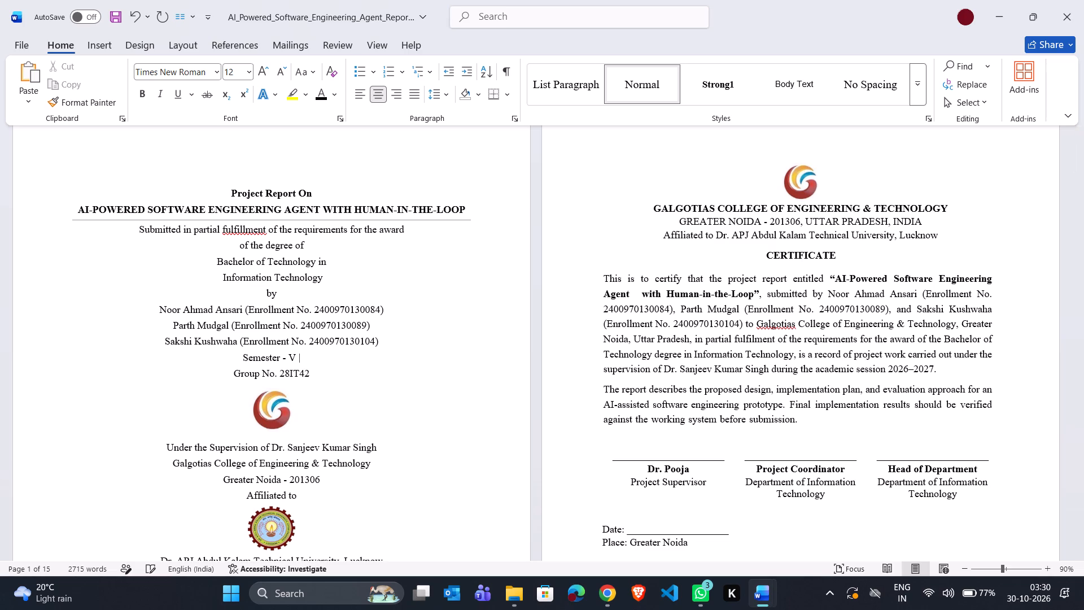
left_click(314, 356)
key("BackSpace")
Place the supervisor's name on its own line below "Under the Supervision of" on the title page.
scroll(314, 356, "down", 1)
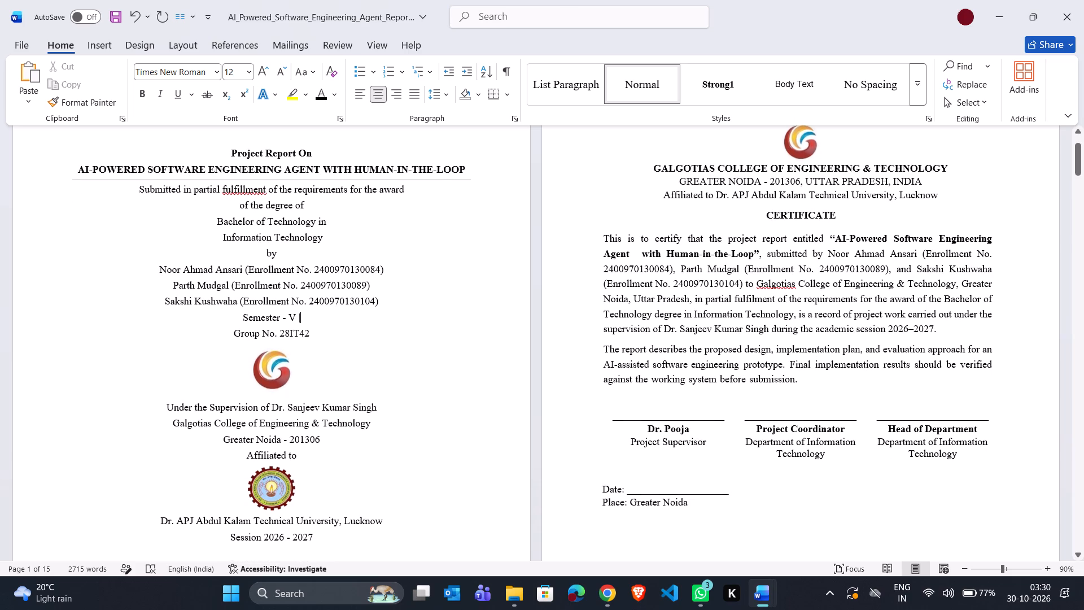
left_click(271, 407)
key("Return")
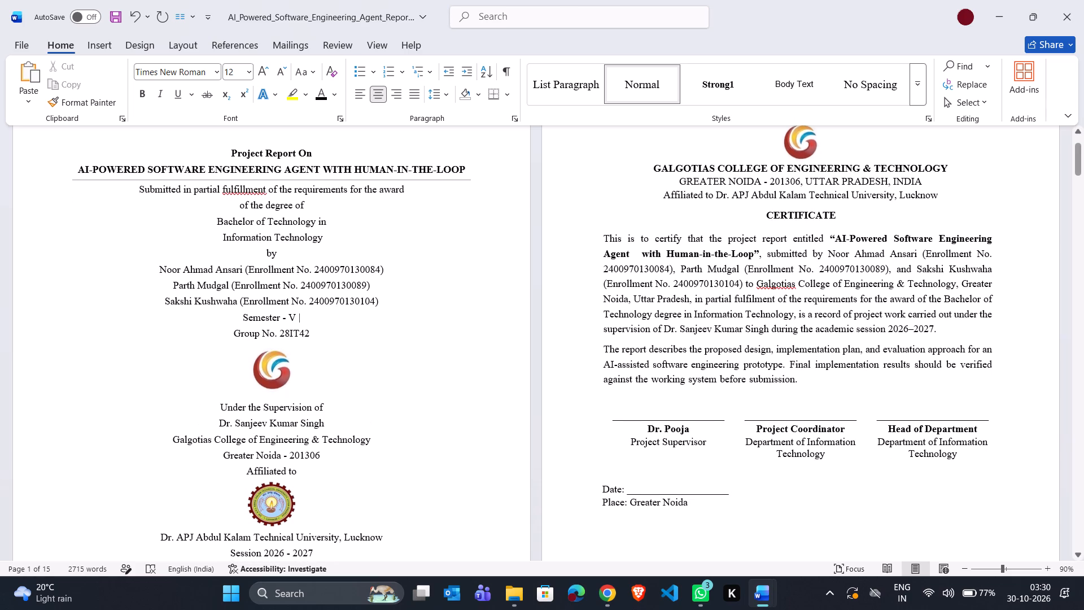
Break the title-page project title after "AI-POWERED" so that "SOFTWARE ENGINEERING AGENT WITH HUMAN-IN-THE-LOOP" starts a new line.
scroll(369, 419, "up", 1)
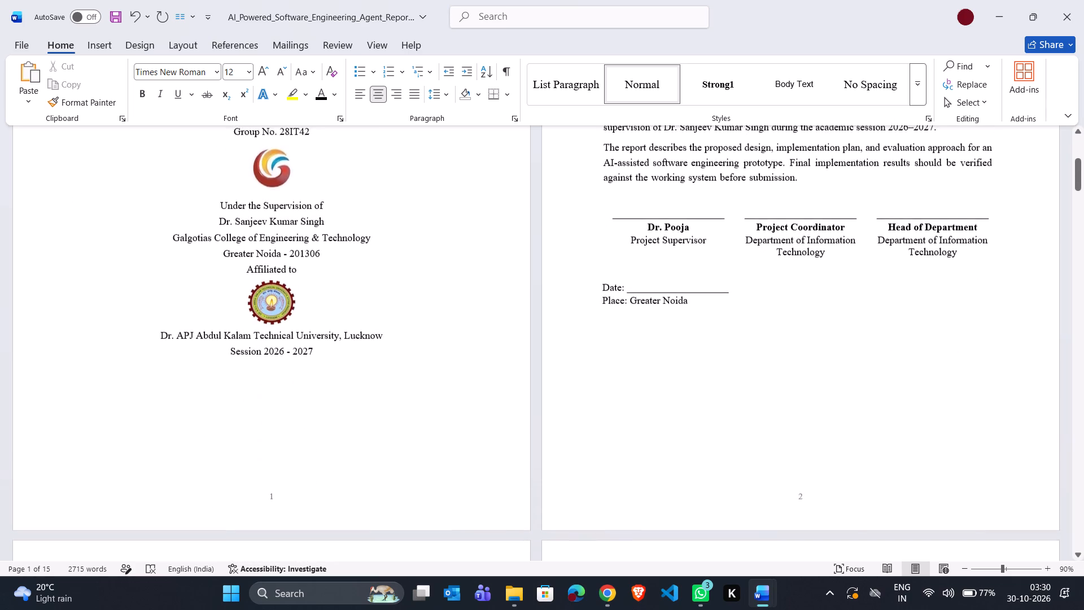
scroll(369, 419, "up", 1)
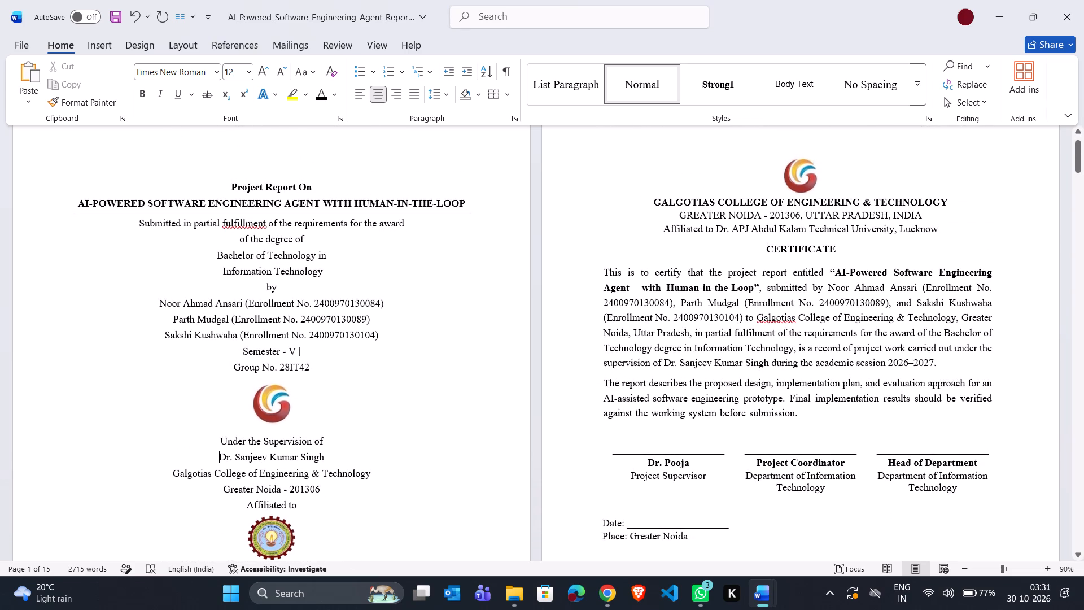
left_click(147, 201)
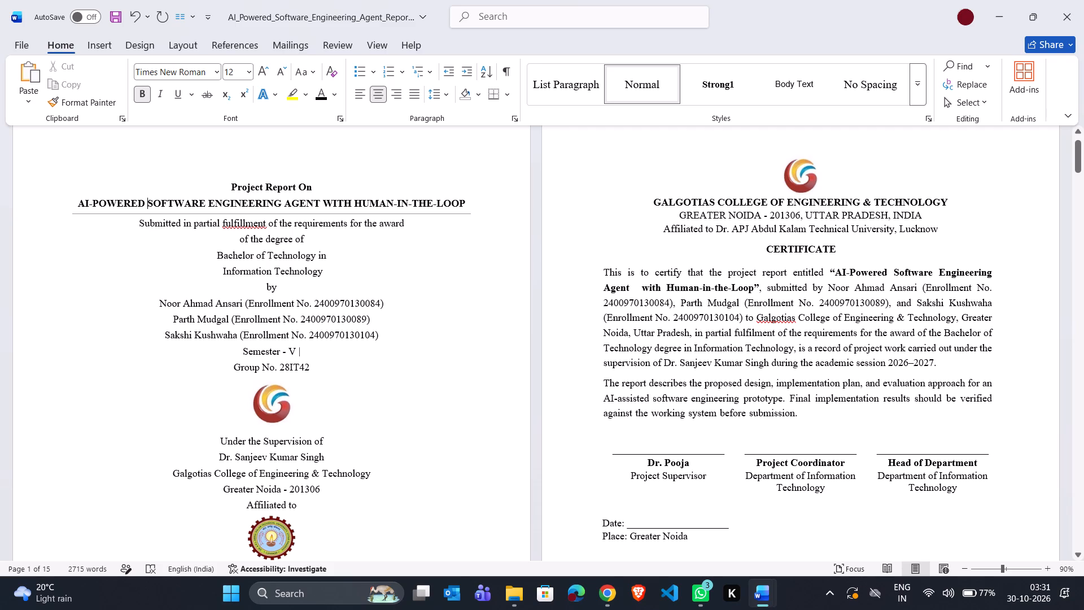
key("Return")
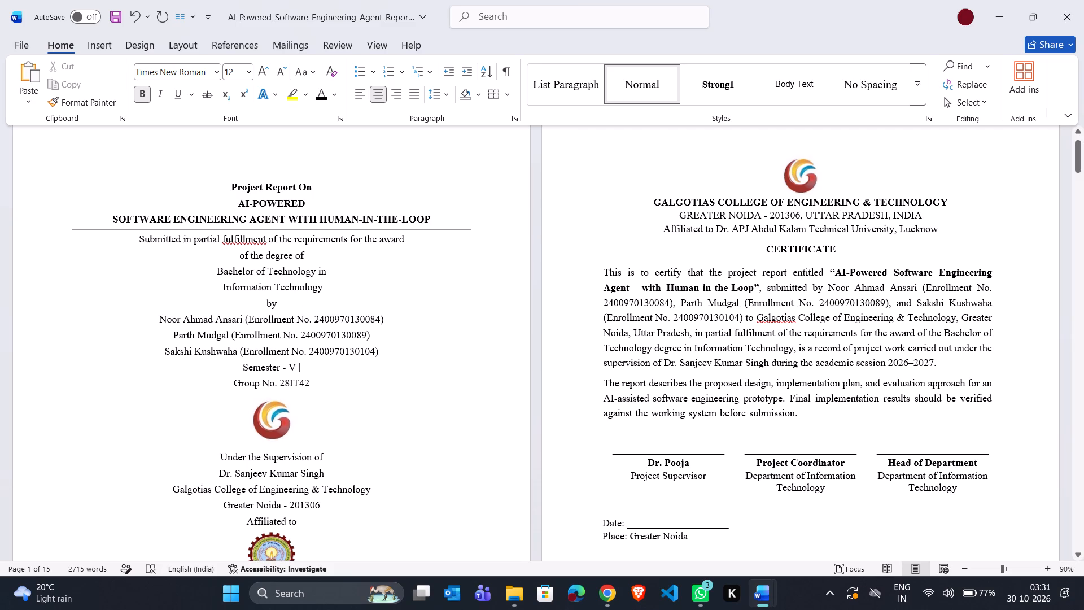
Set all the title-page text, from "Project Report On" through "Session 2026 - 2027", to font size 15.
left_click_drag(230, 189, 353, 267)
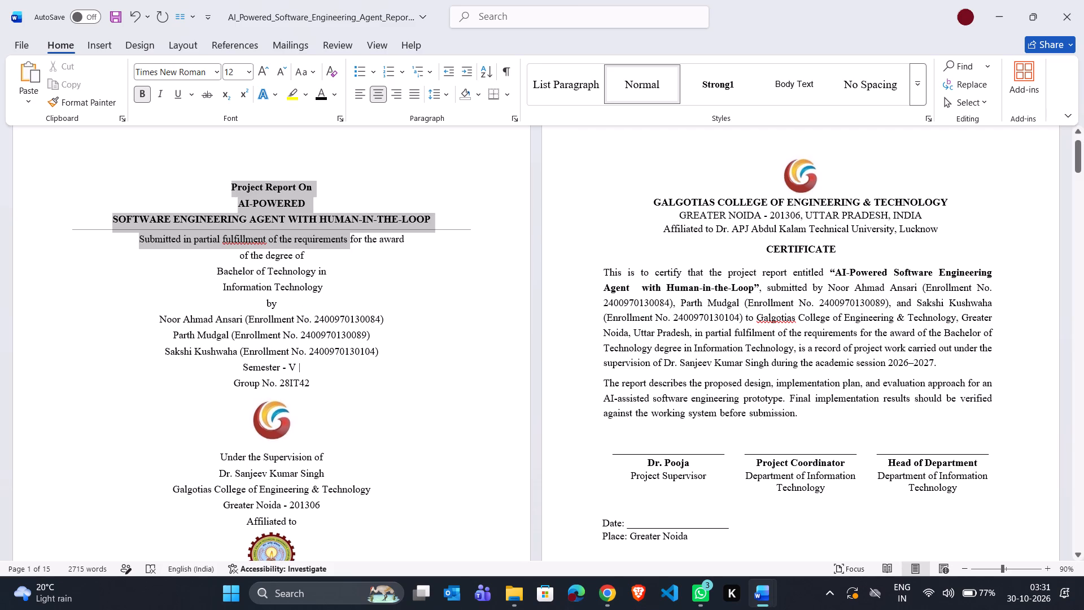
left_click_drag(353, 267, 398, 570)
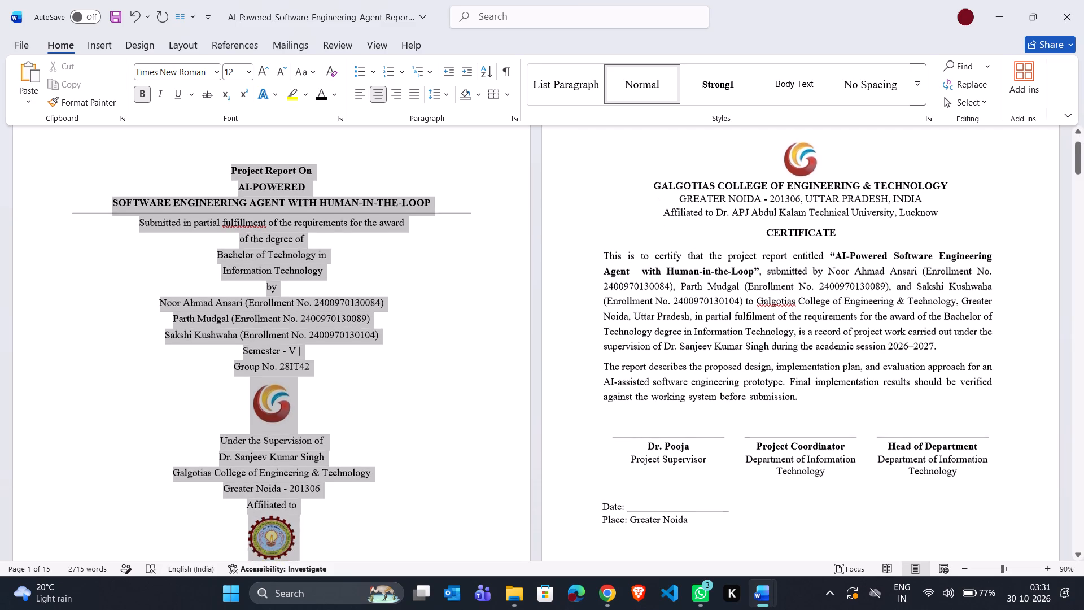
left_click_drag(398, 570, 356, 352)
scroll(356, 352, "up", 4)
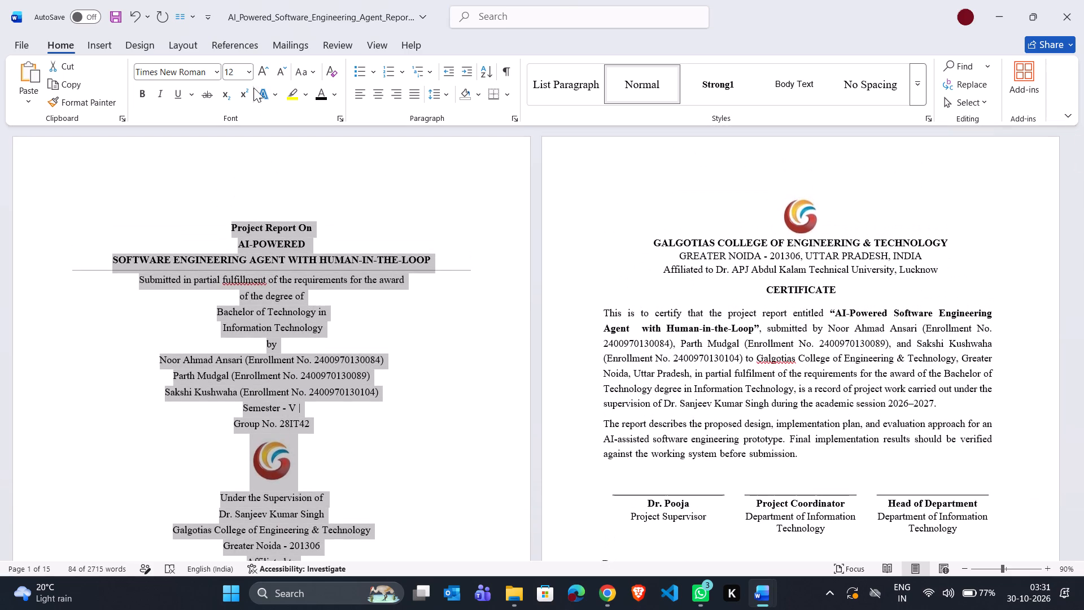
left_click(249, 76)
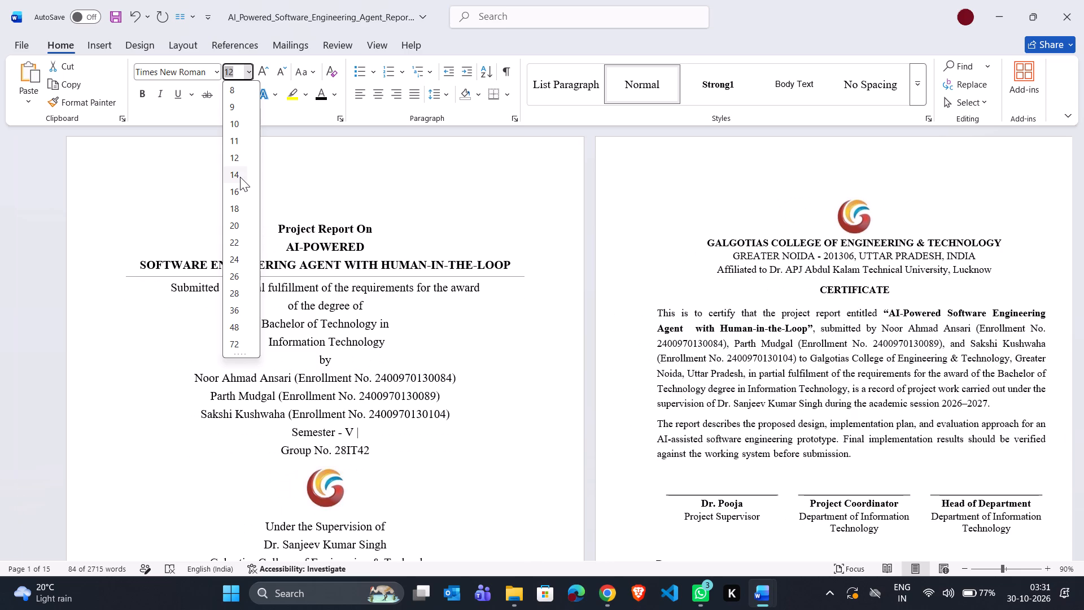
left_click(240, 178)
scroll(398, 274, "down", 2)
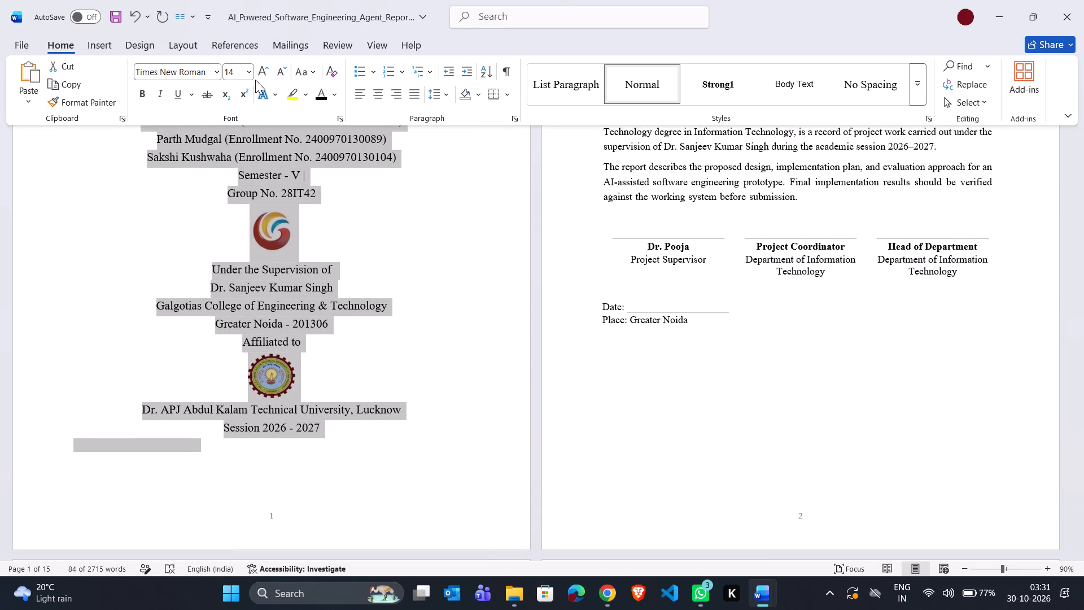
left_click(250, 73)
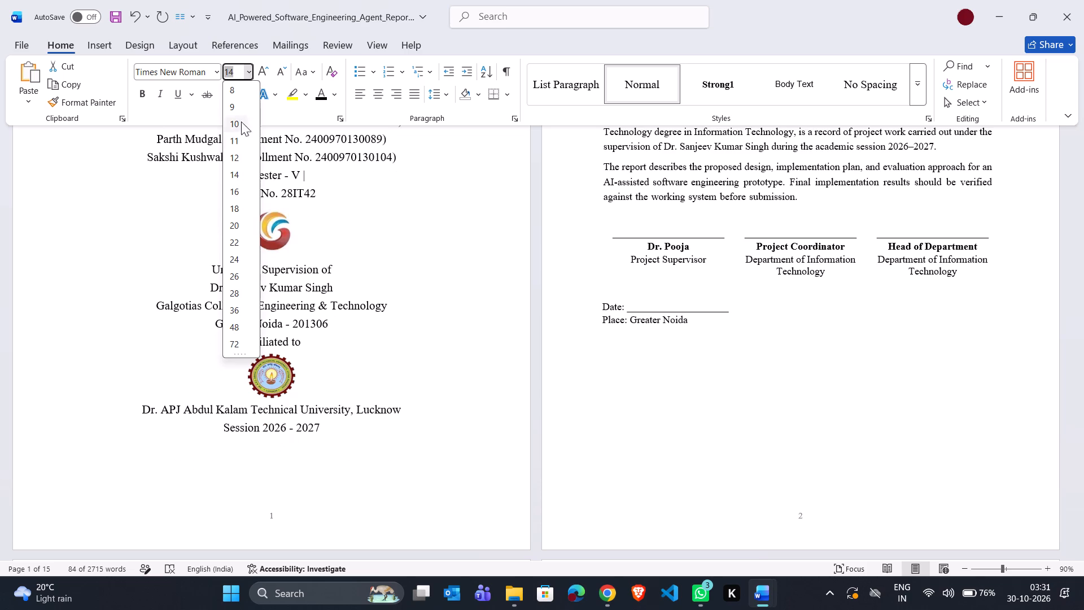
key("BackSpace")
type("15")
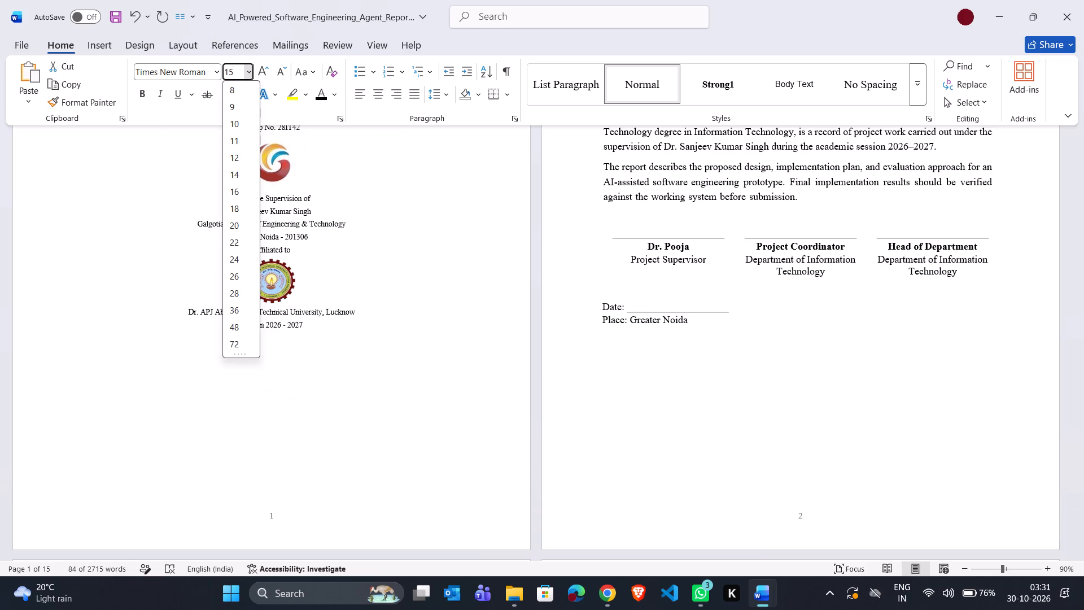
key("Return")
left_click(356, 213)
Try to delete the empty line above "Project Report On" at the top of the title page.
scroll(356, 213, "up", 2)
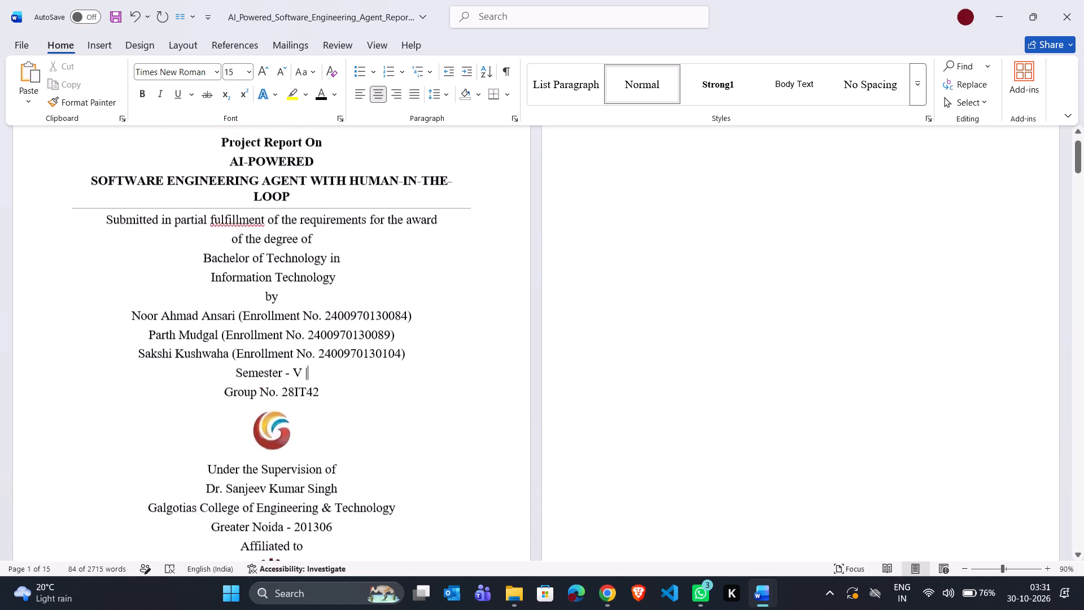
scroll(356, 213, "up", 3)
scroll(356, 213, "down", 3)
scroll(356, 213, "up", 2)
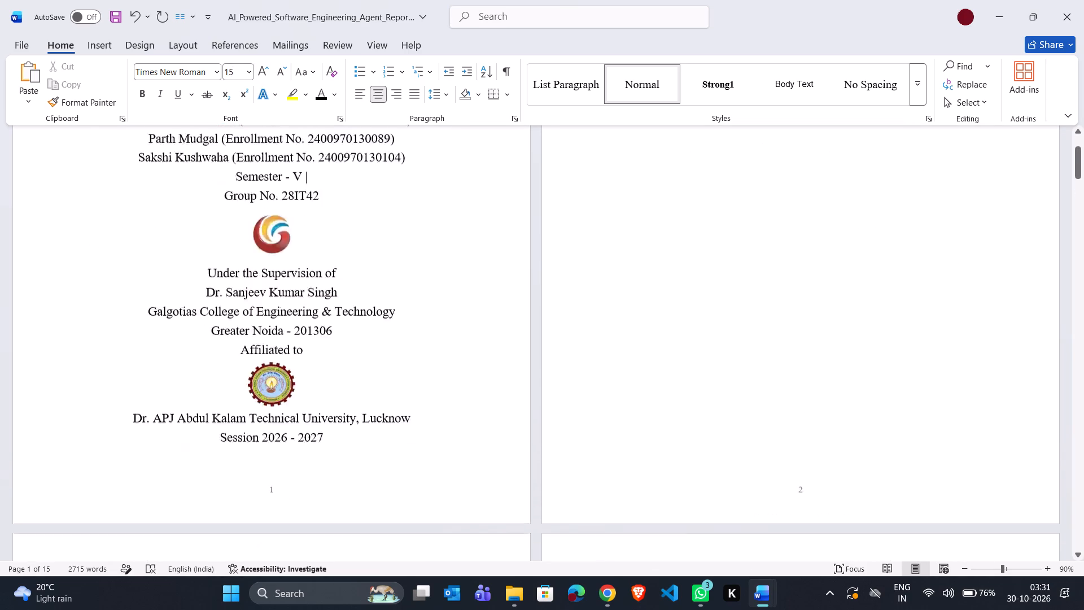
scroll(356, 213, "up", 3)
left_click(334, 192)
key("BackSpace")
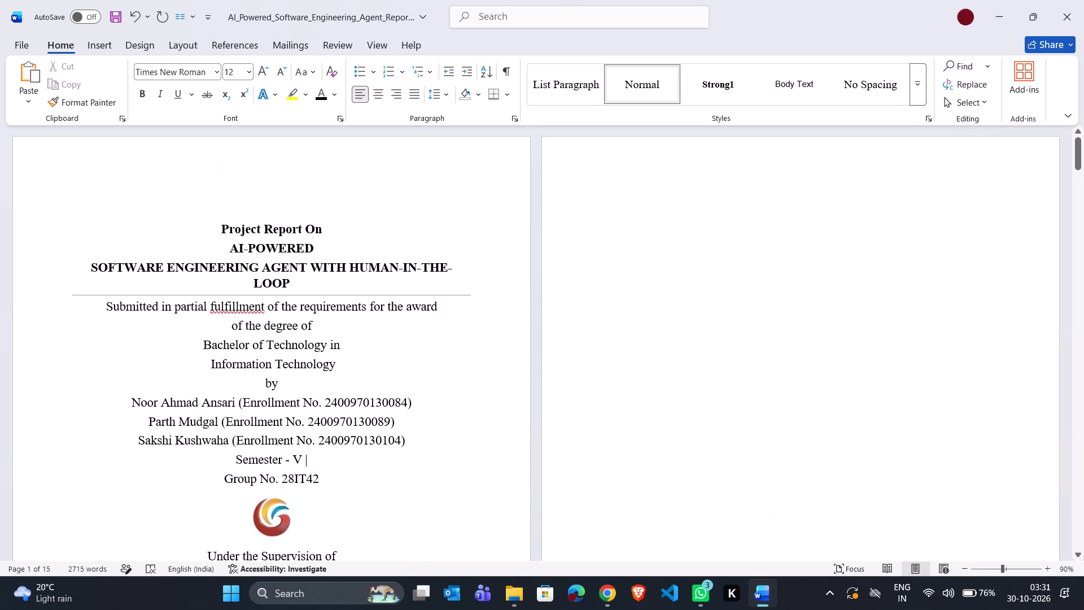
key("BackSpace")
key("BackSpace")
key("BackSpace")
Remove the blank page between the title page and the certificate page.
scroll(334, 192, "down", 1)
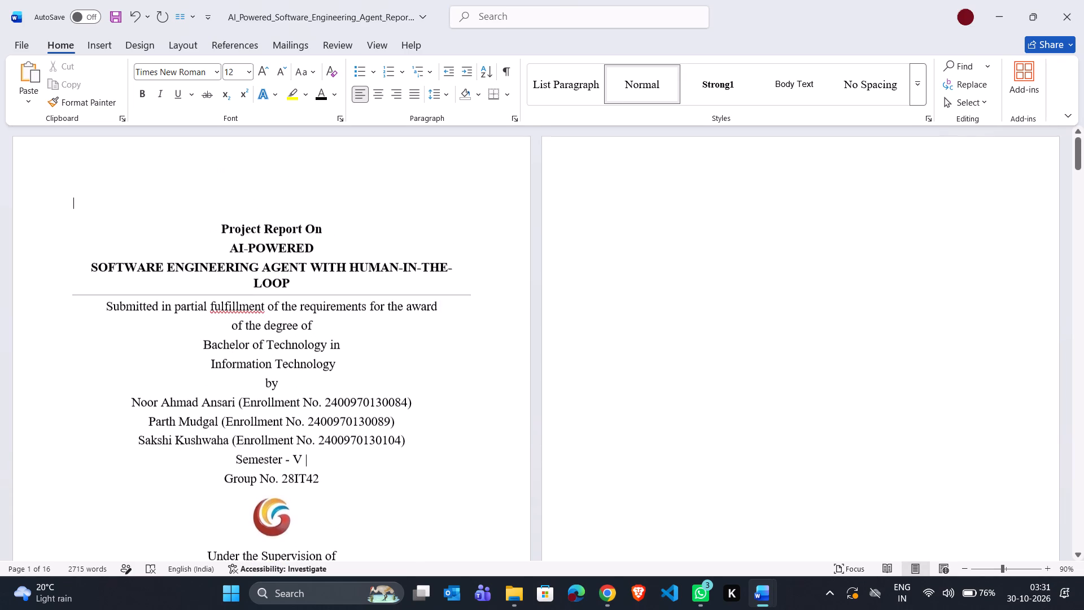
scroll(334, 192, "down", 3)
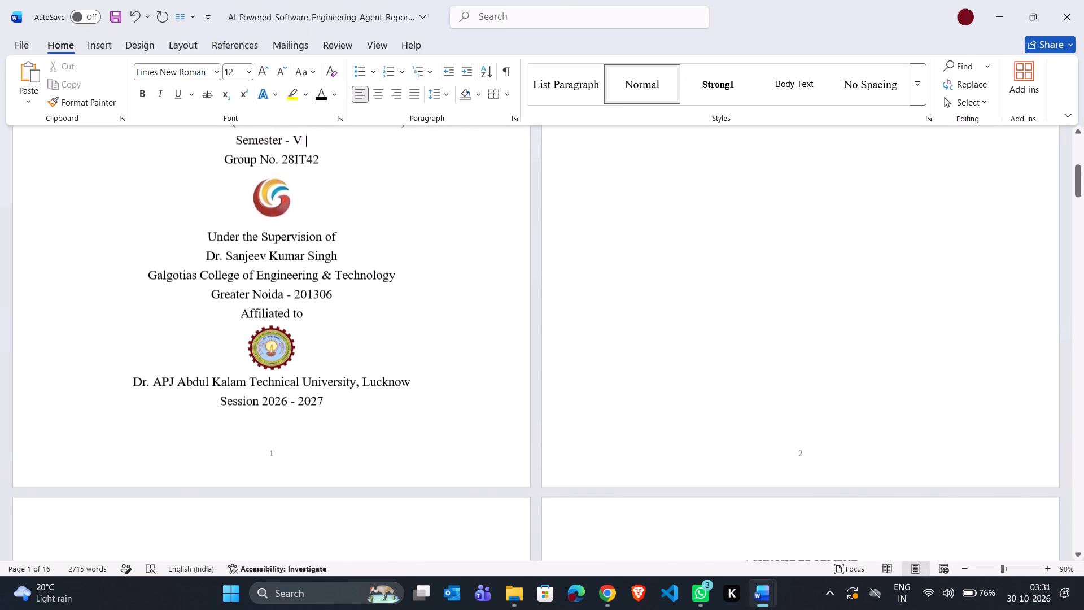
scroll(325, 236, "down", 2)
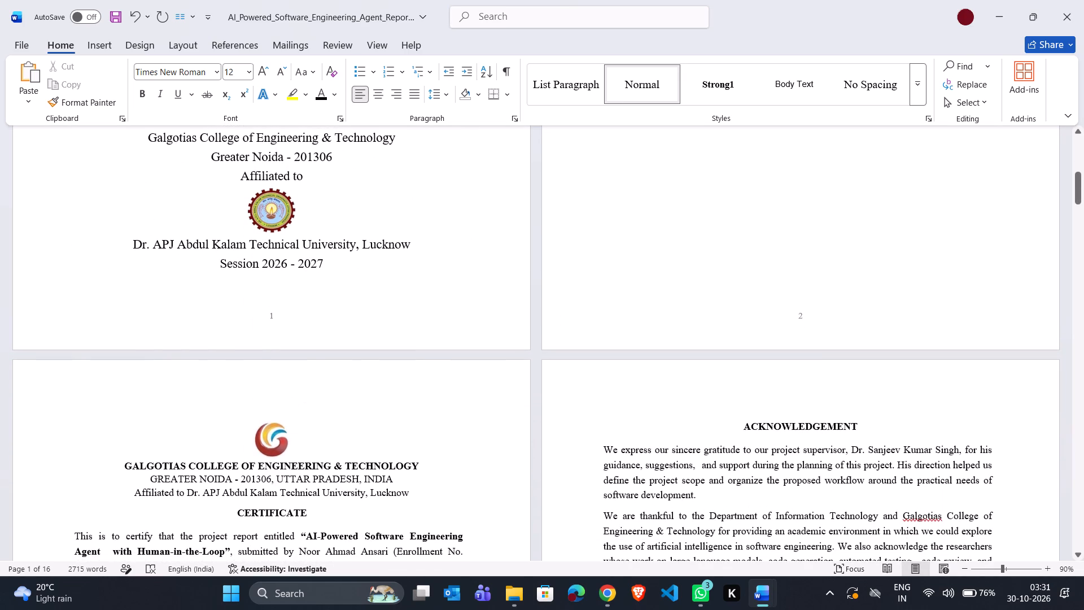
scroll(666, 286, "up", 4)
scroll(718, 465, "up", 2)
left_click(727, 331)
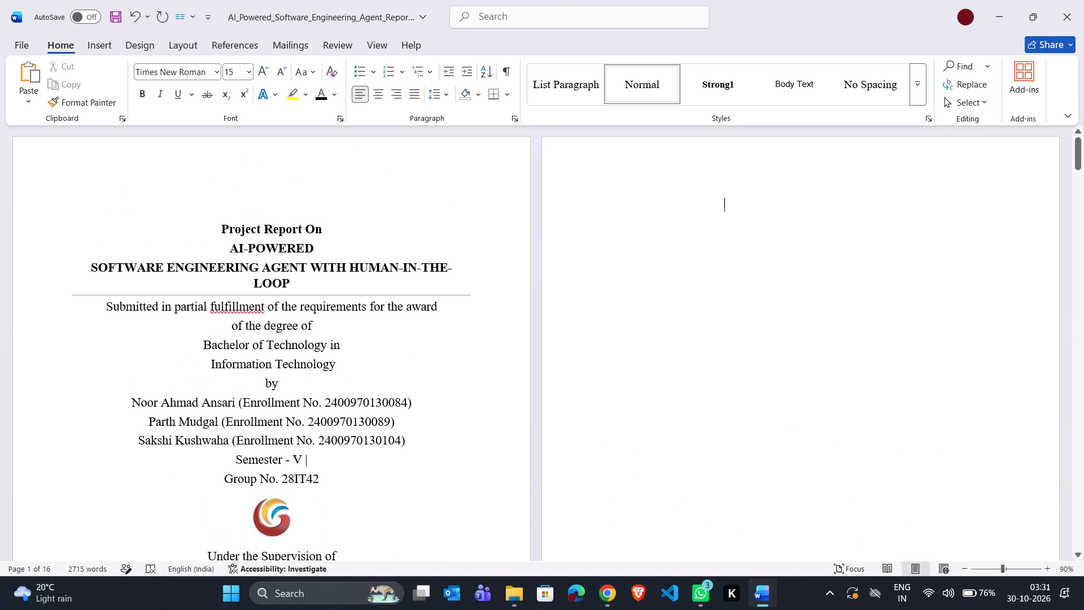
key("Delete")
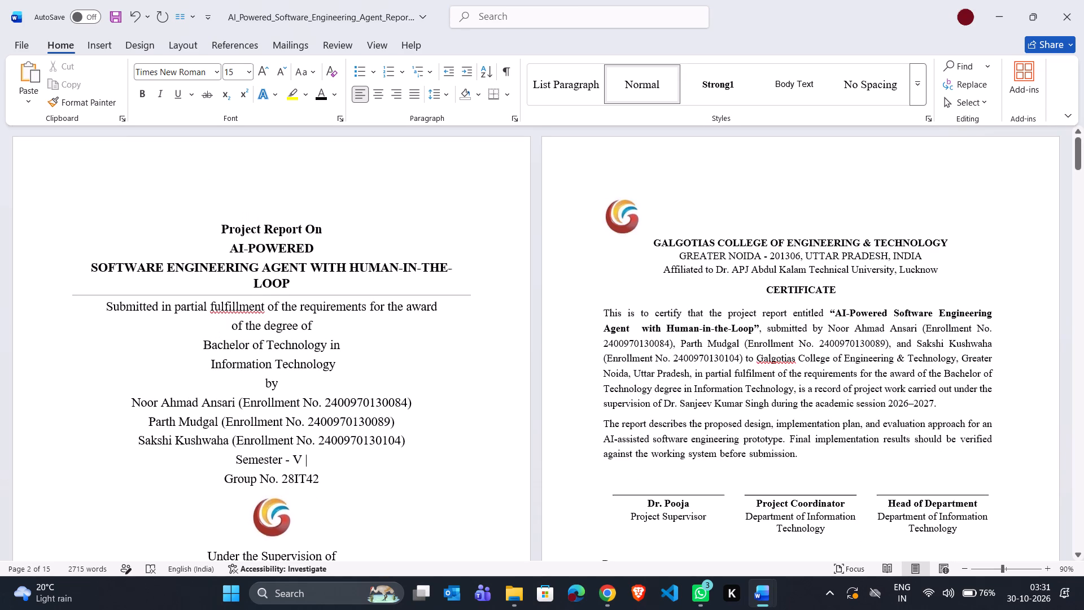
Shift the college logo on the certificate page with spaces until it sits roughly centered above the college name.
key("space")
key("space")
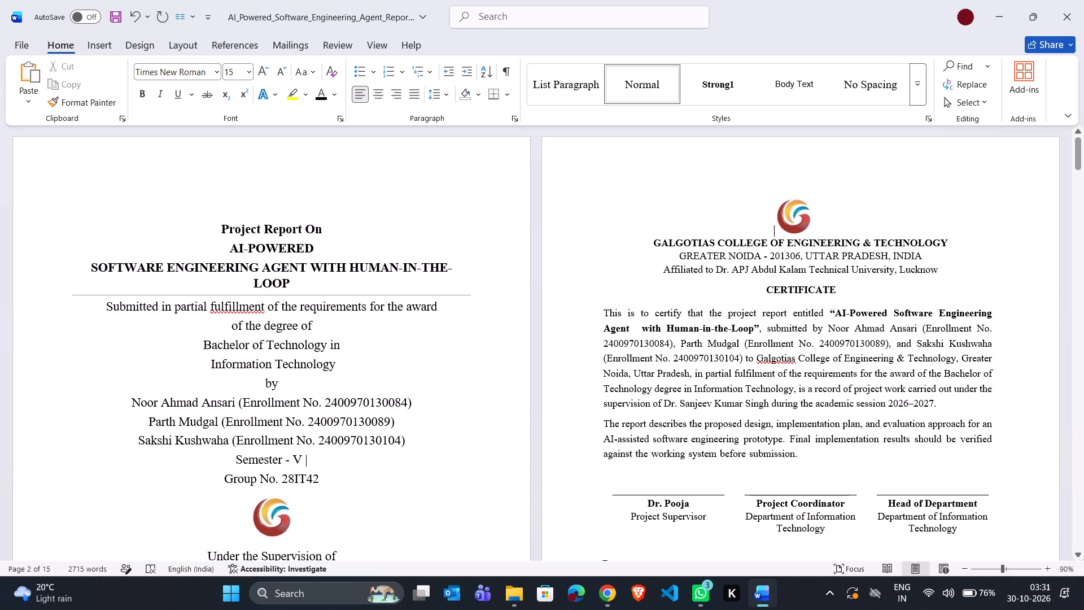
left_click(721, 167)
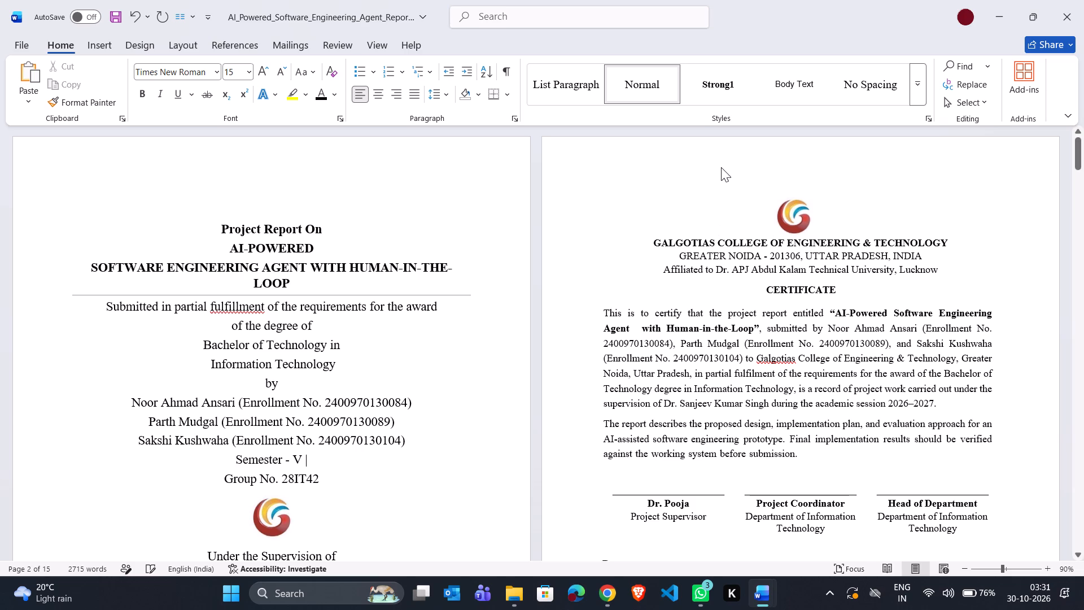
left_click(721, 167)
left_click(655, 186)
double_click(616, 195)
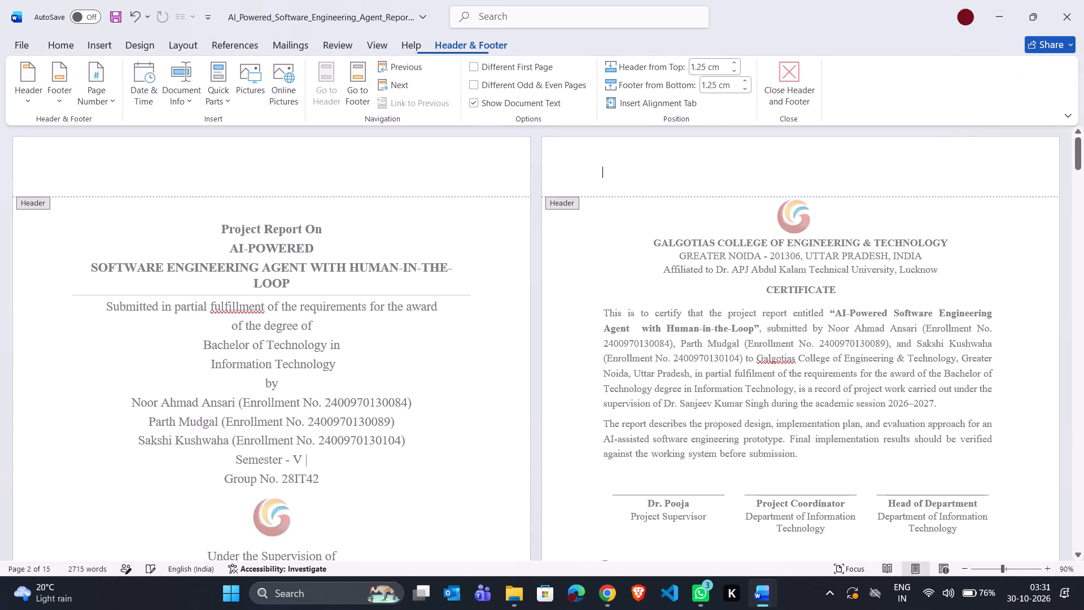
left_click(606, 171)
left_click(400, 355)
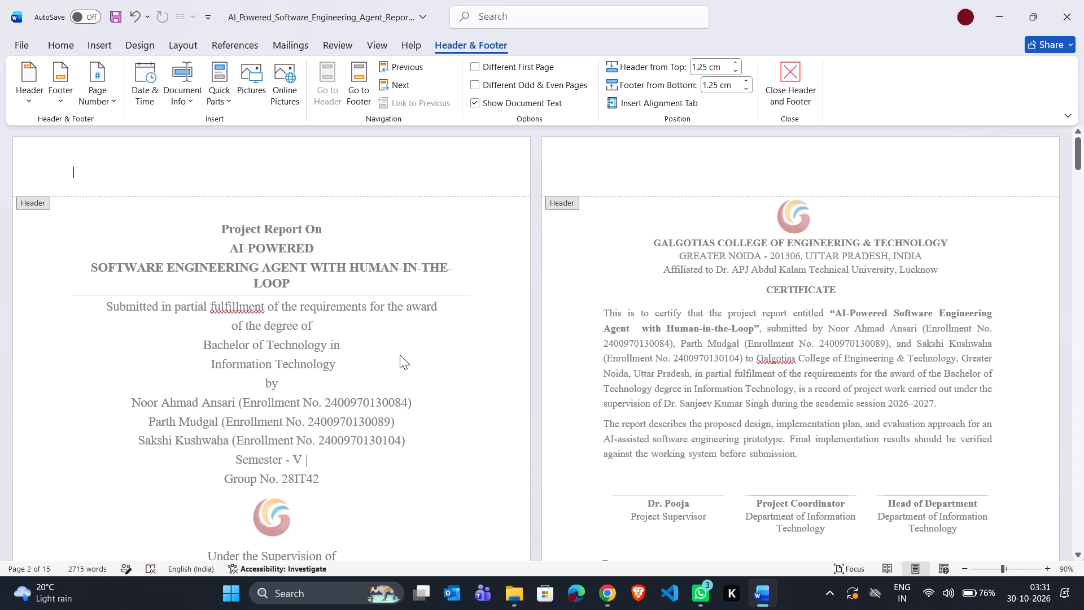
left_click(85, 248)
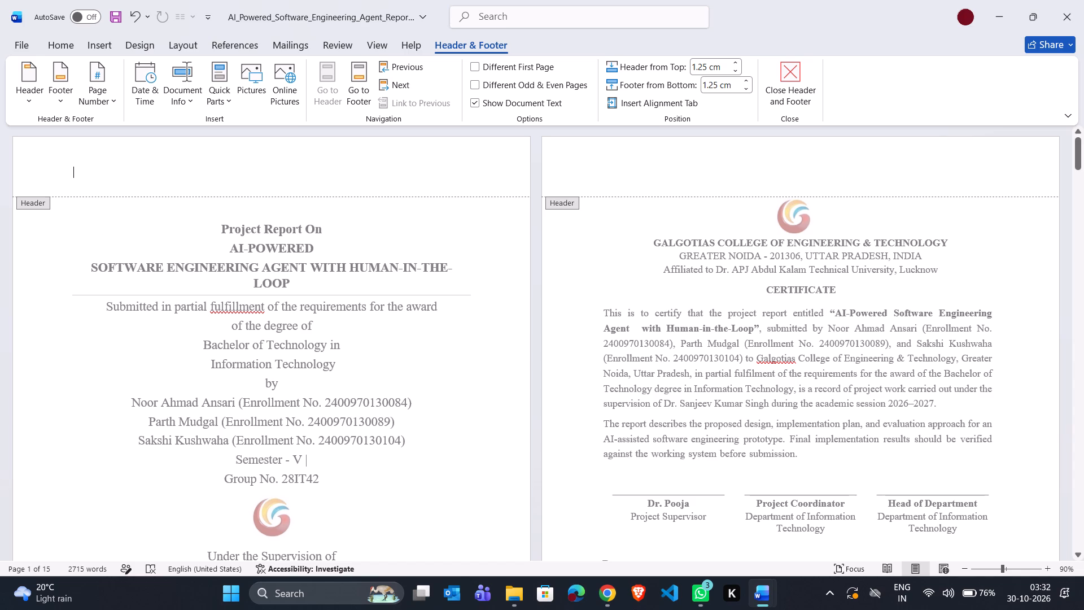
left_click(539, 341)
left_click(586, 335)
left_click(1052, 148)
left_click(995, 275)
Leave header editing and return to the body text of the report.
left_click(138, 351)
left_click(616, 227)
double_click(616, 227)
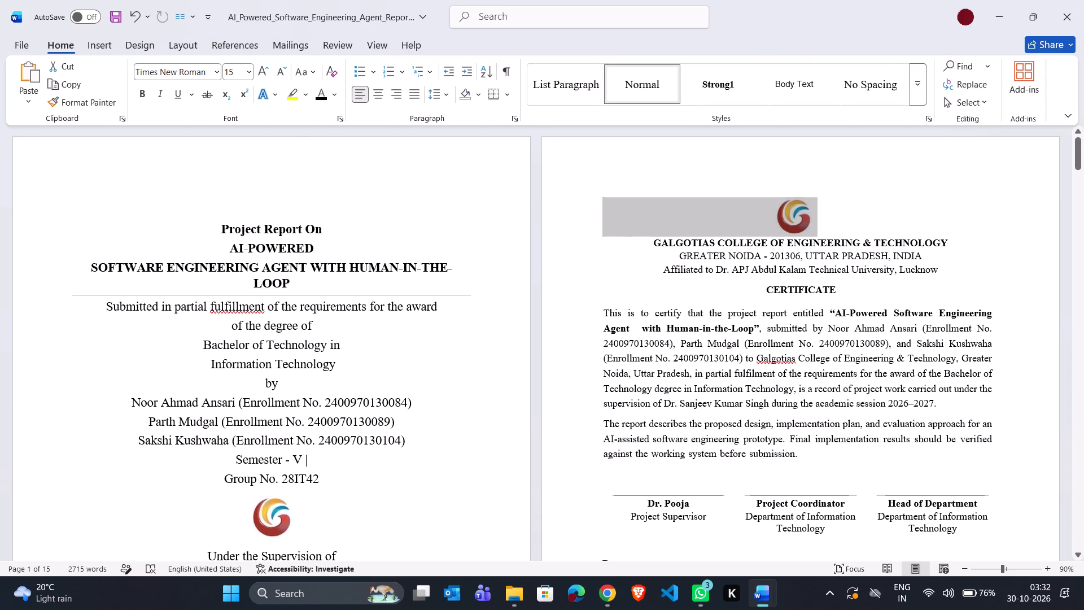
left_click(445, 304)
Delete the page number from the title page's footer and return to the body text.
scroll(494, 375, "down", 1)
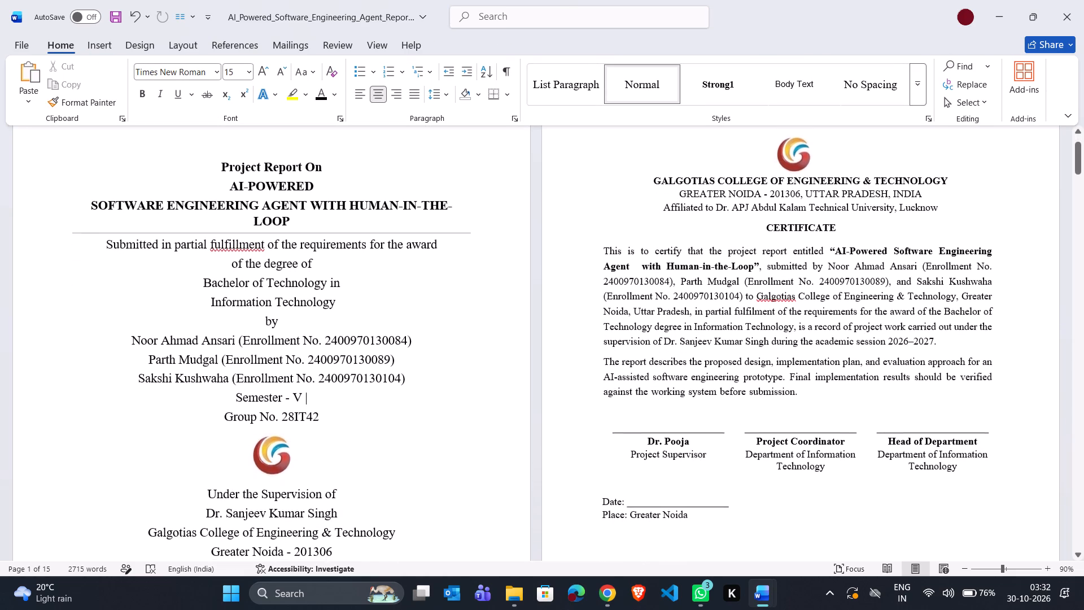
scroll(494, 375, "down", 2)
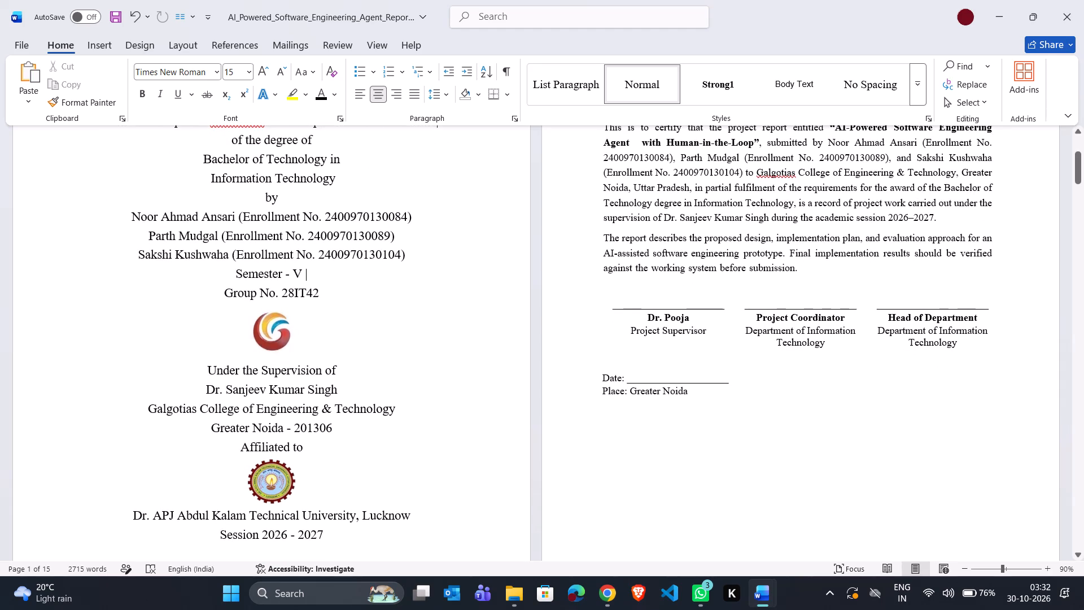
scroll(494, 375, "down", 1)
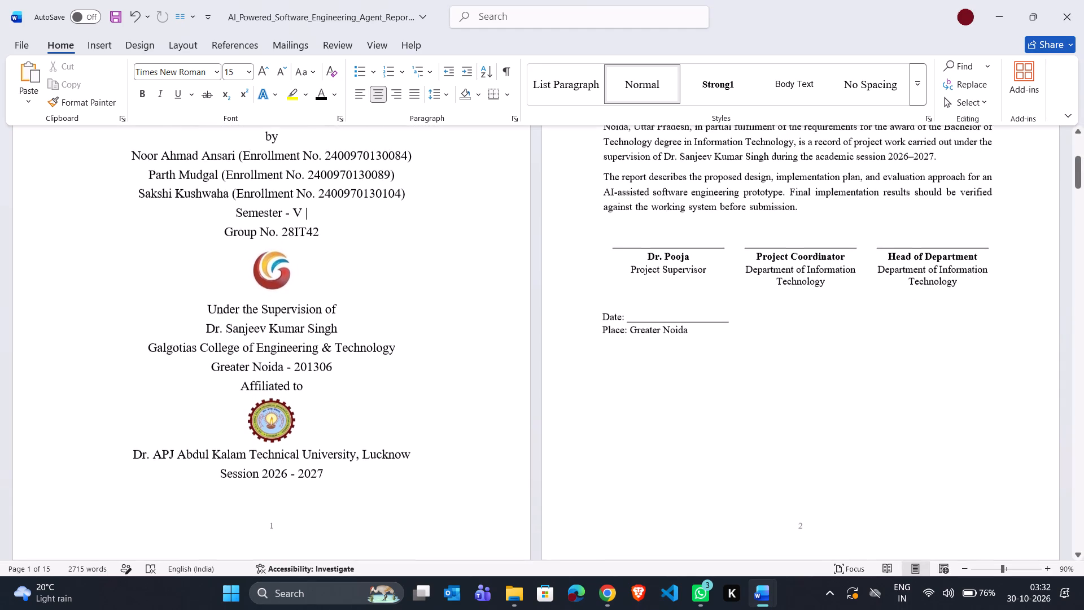
scroll(494, 375, "down", 1)
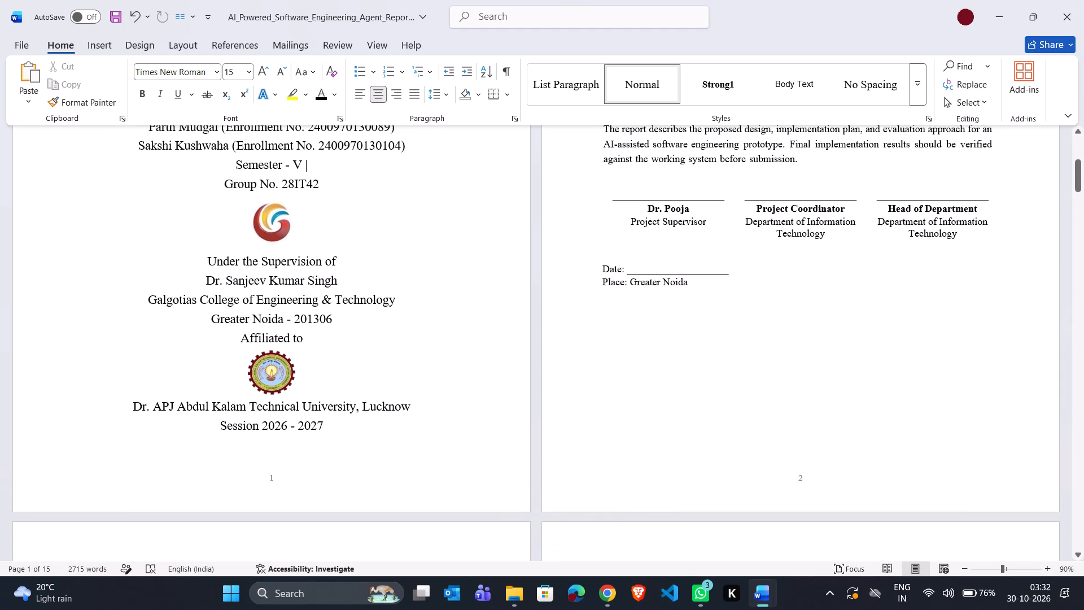
left_click(287, 474)
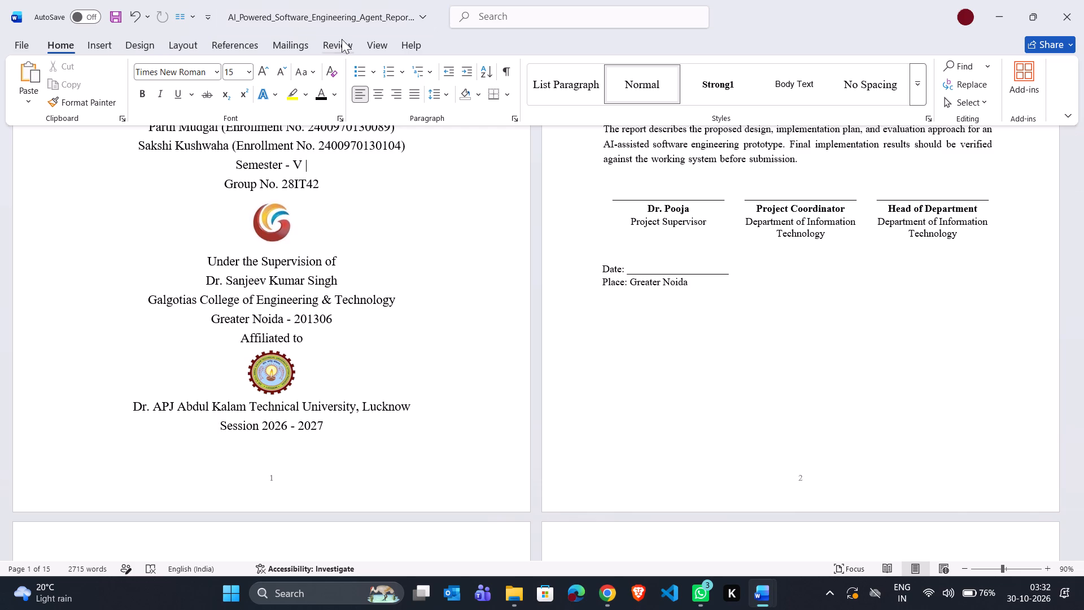
triple_click(311, 496)
key("BackSpace")
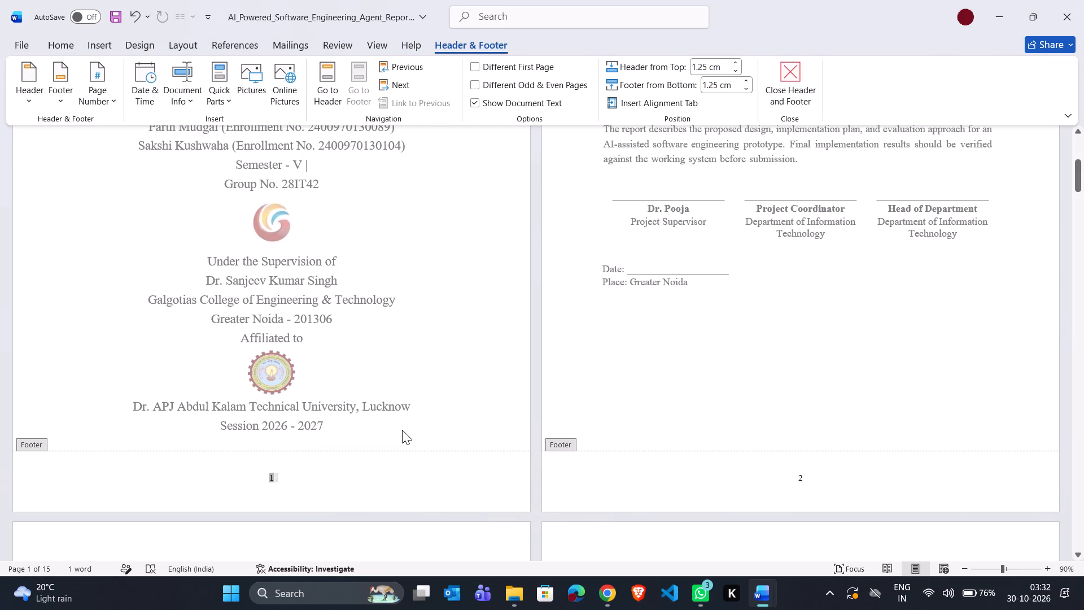
double_click(695, 329)
left_click(695, 329)
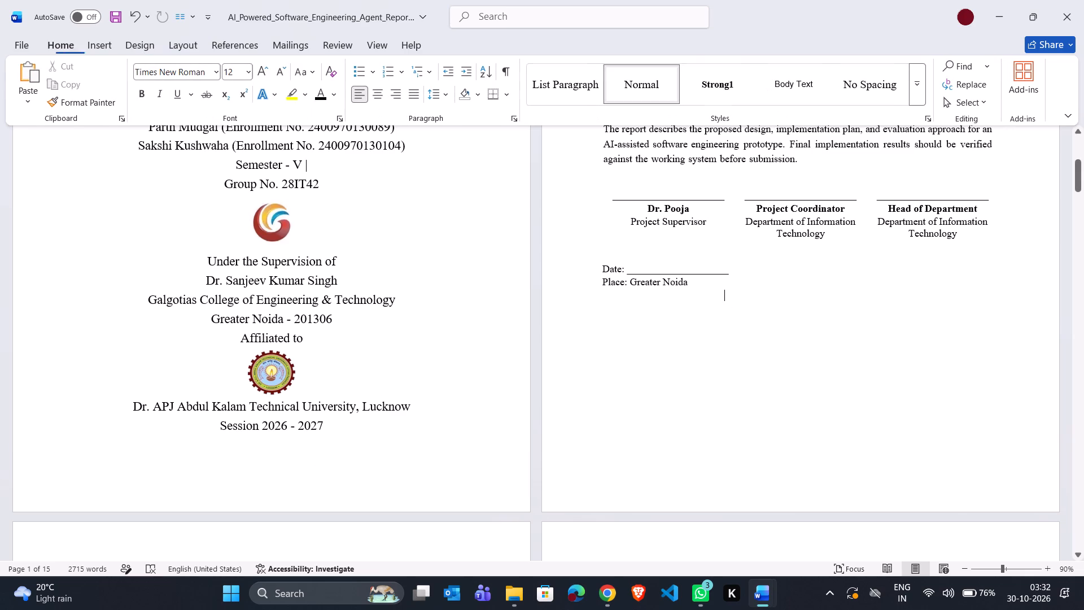
Insert centered page numbers at the bottom of the pages with the Plain Number 2 style, then close footer editing.
scroll(820, 512, "down", 4)
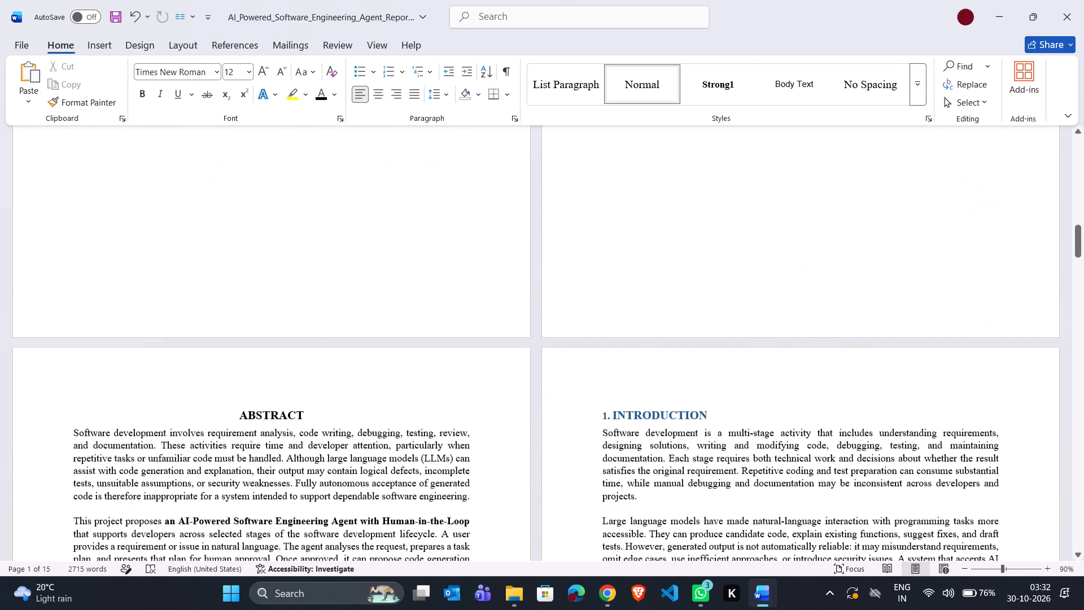
scroll(820, 512, "up", 9)
scroll(579, 521, "down", 2)
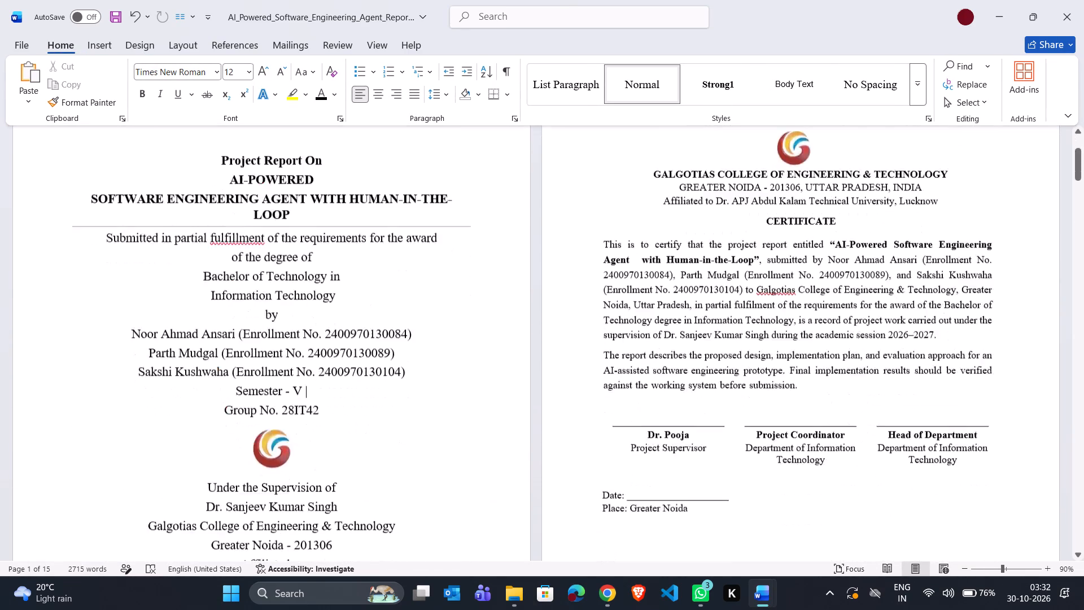
scroll(449, 499, "down", 1)
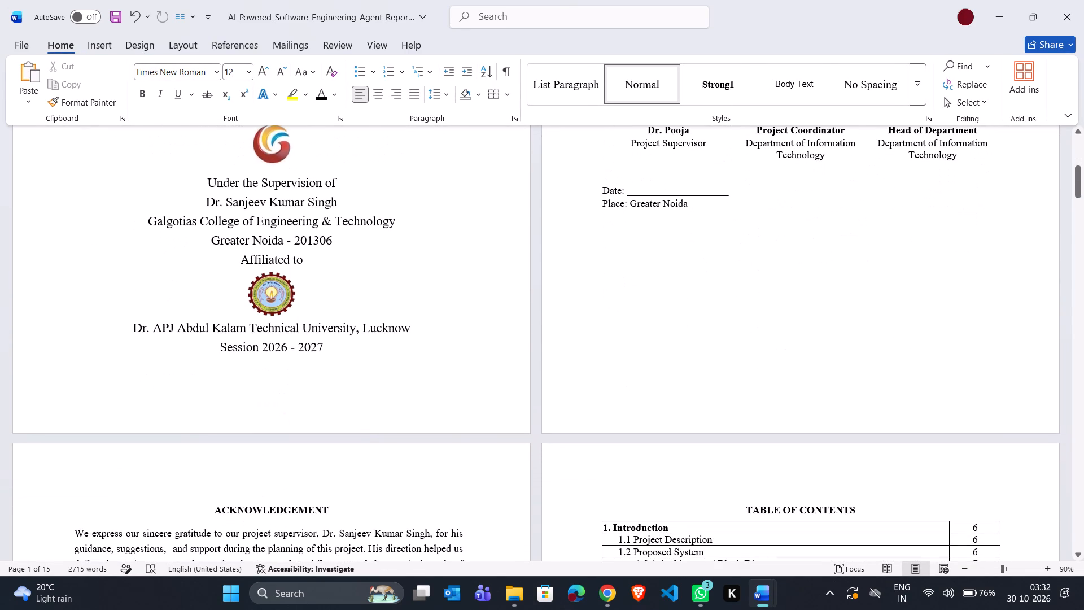
double_click(713, 344)
left_click(771, 403)
double_click(782, 409)
double_click(782, 409)
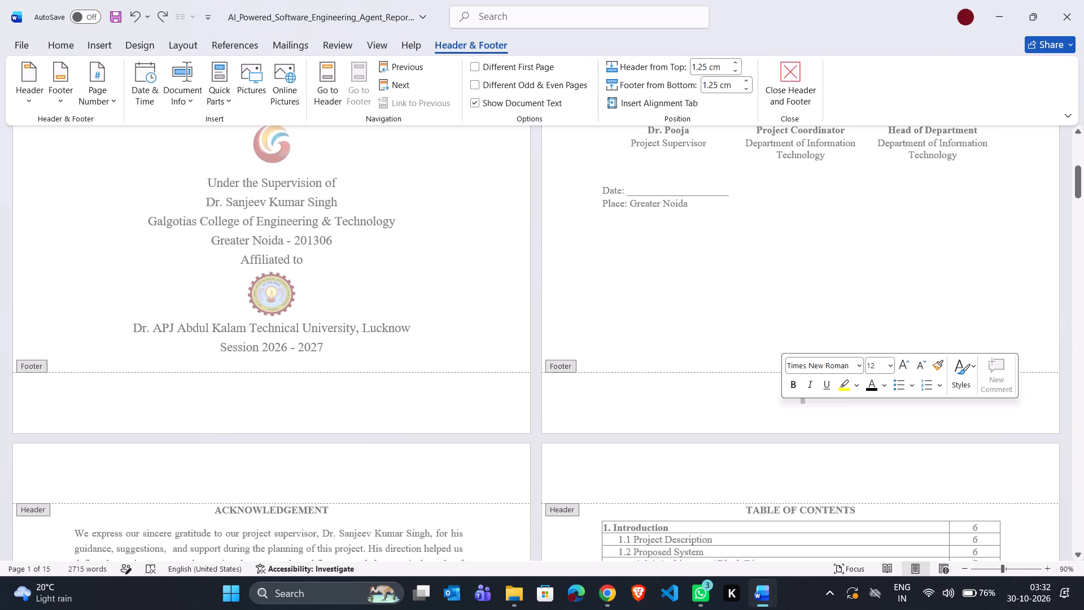
left_click(69, 89)
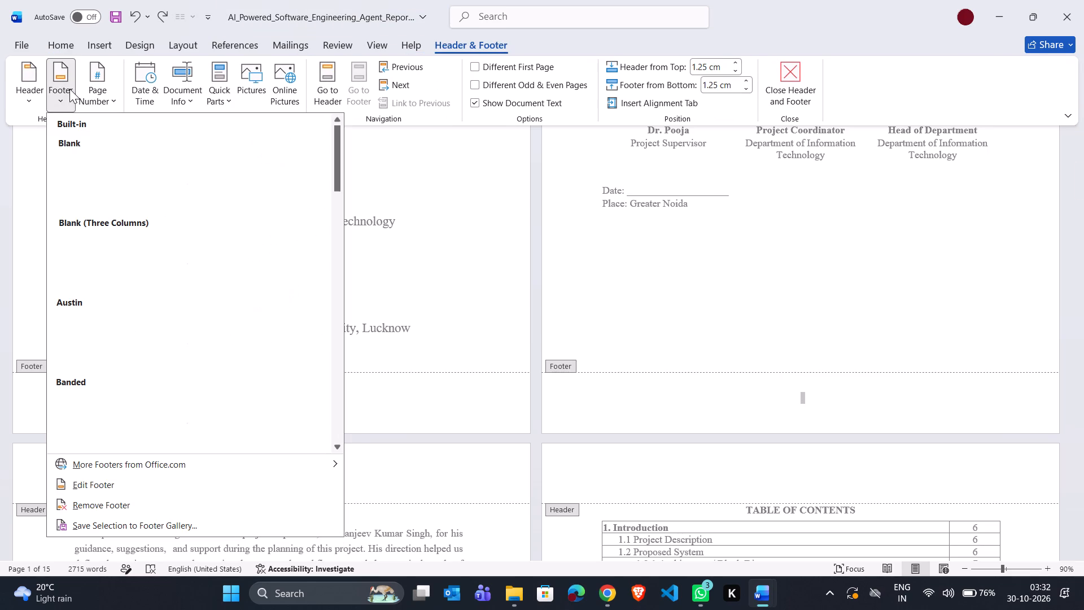
left_click(107, 93)
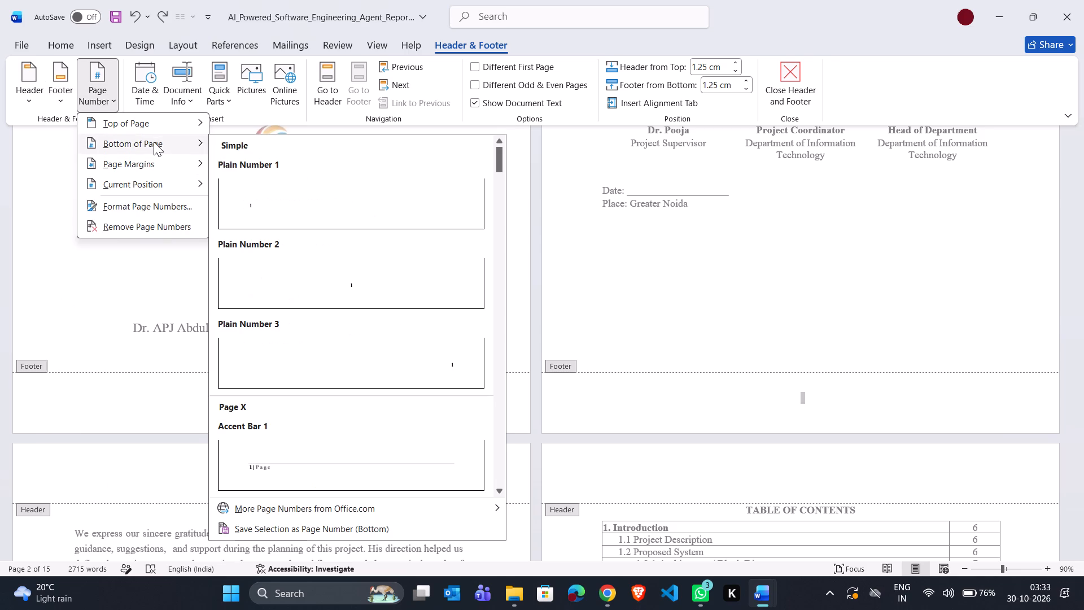
left_click(326, 277)
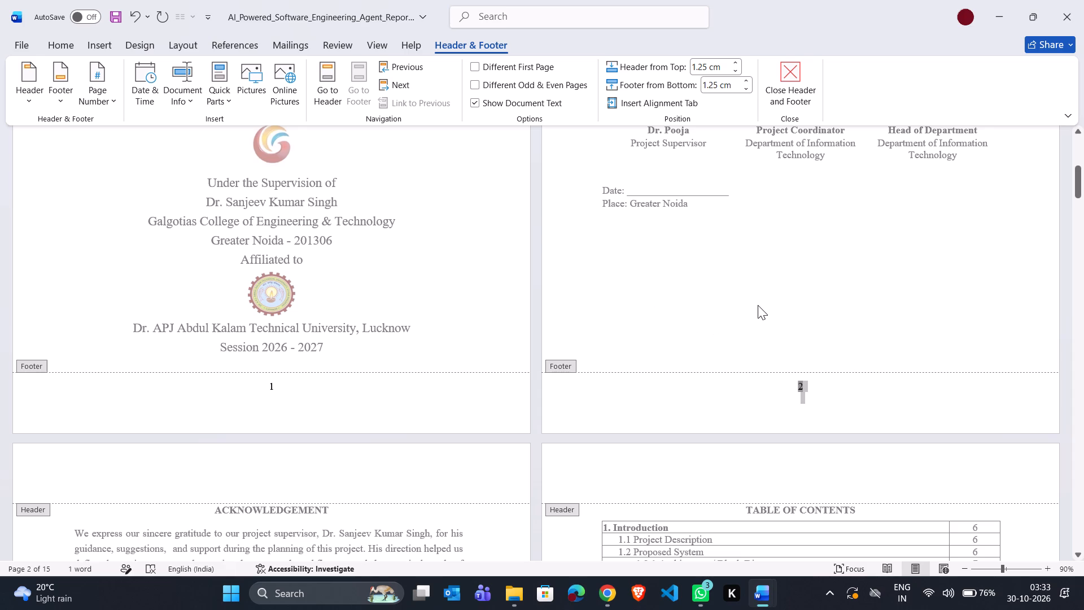
left_click(758, 305)
left_click(758, 305)
double_click(758, 305)
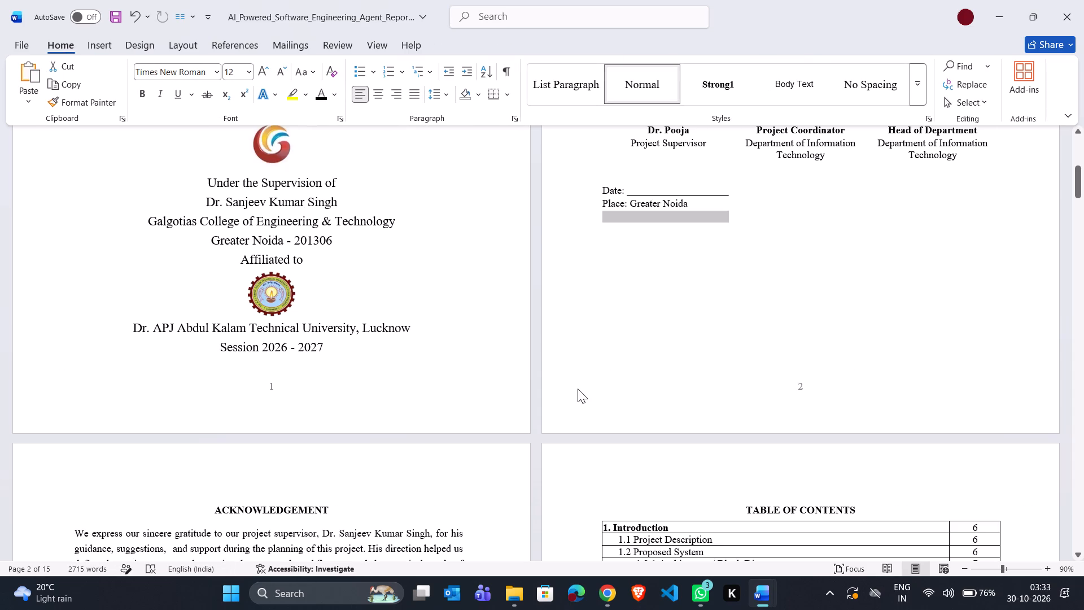
left_click(619, 400)
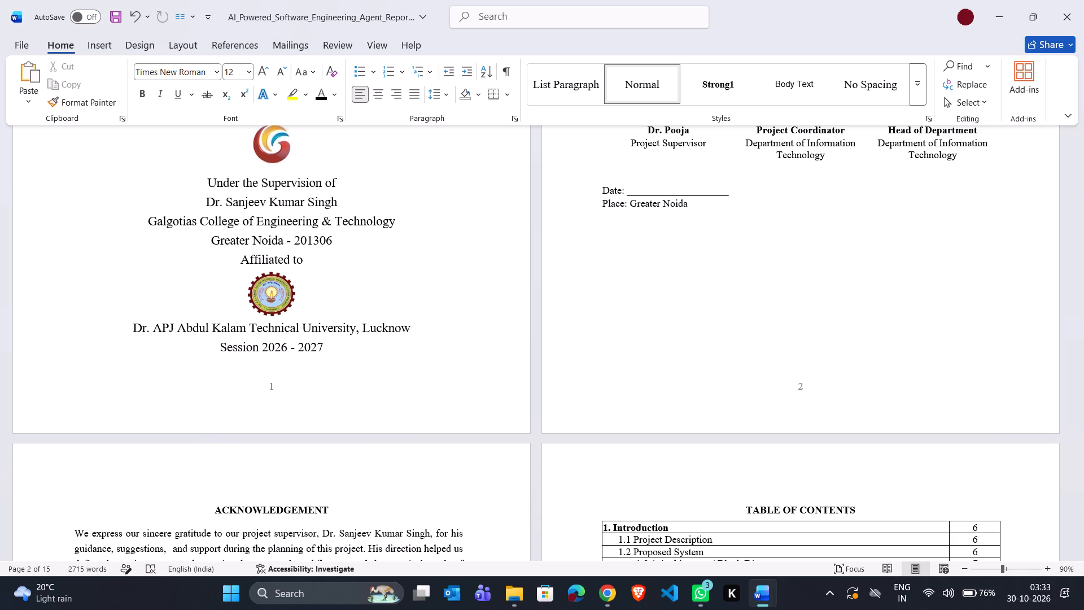
Review the layout of the title, certificate, acknowledgement and table of contents pages.
scroll(497, 358, "up", 3)
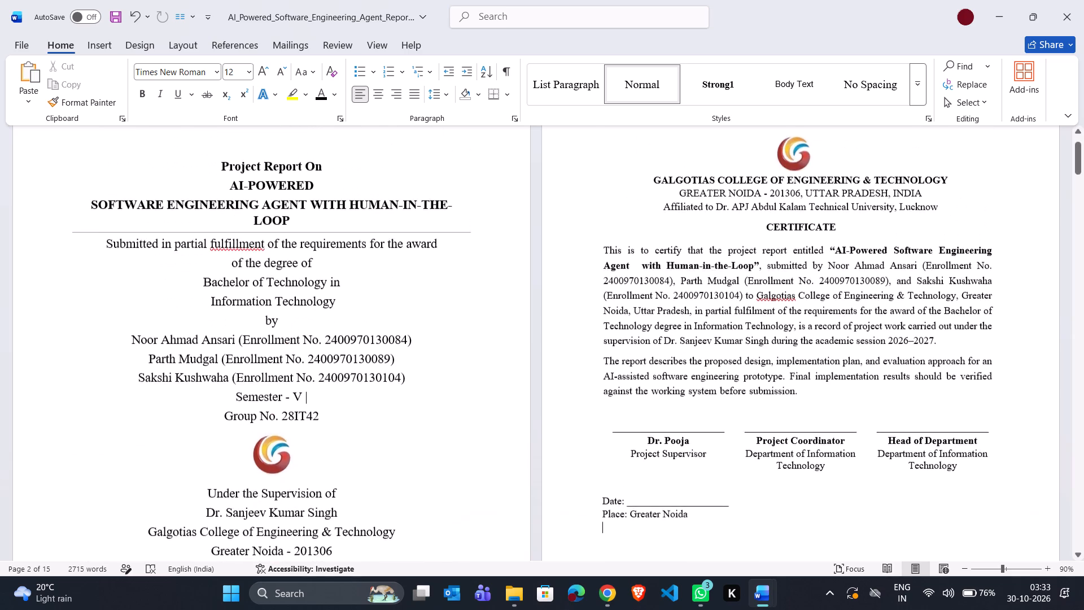
scroll(497, 358, "up", 1)
scroll(497, 358, "down", 1)
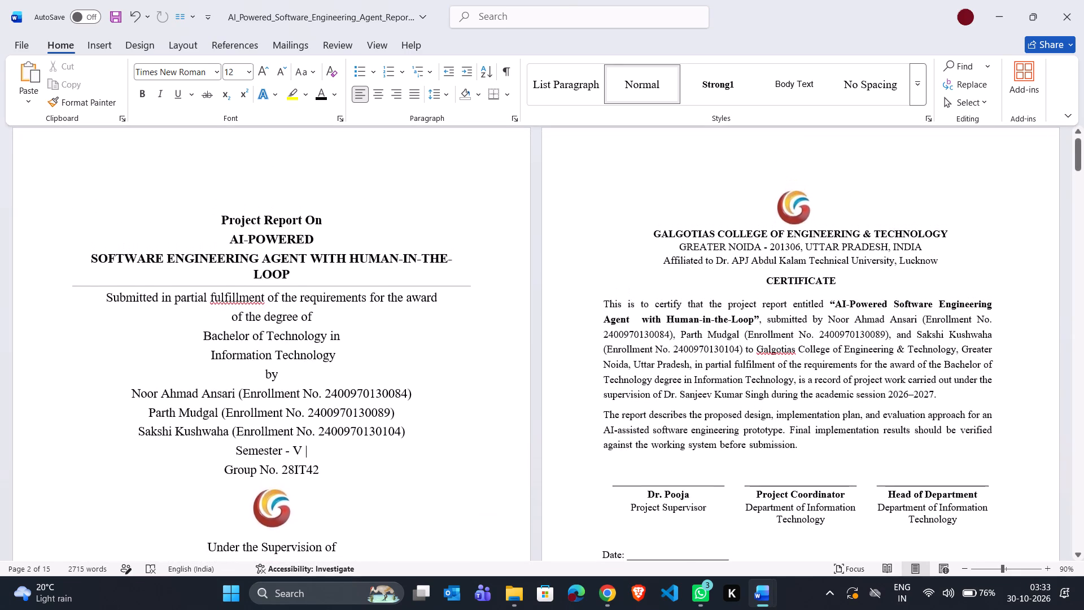
scroll(497, 358, "down", 4)
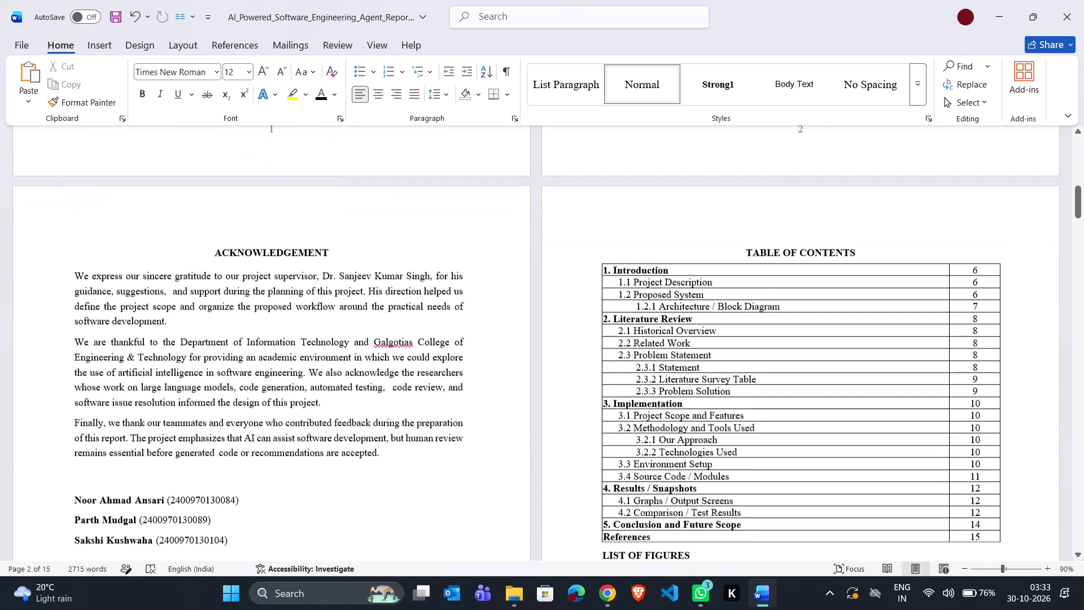
scroll(497, 358, "down", 1)
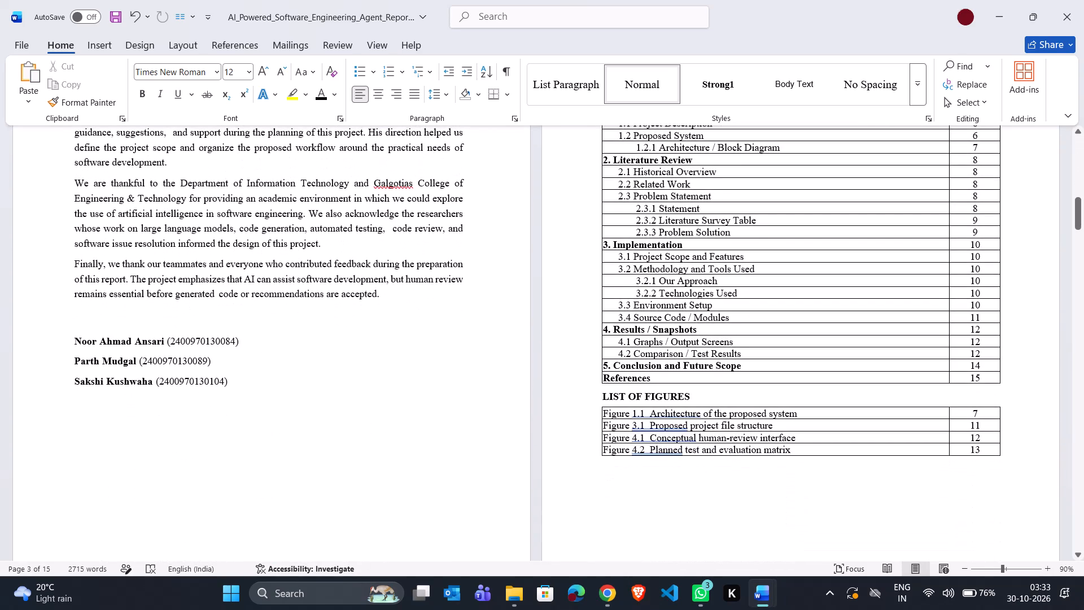
scroll(497, 358, "up", 2)
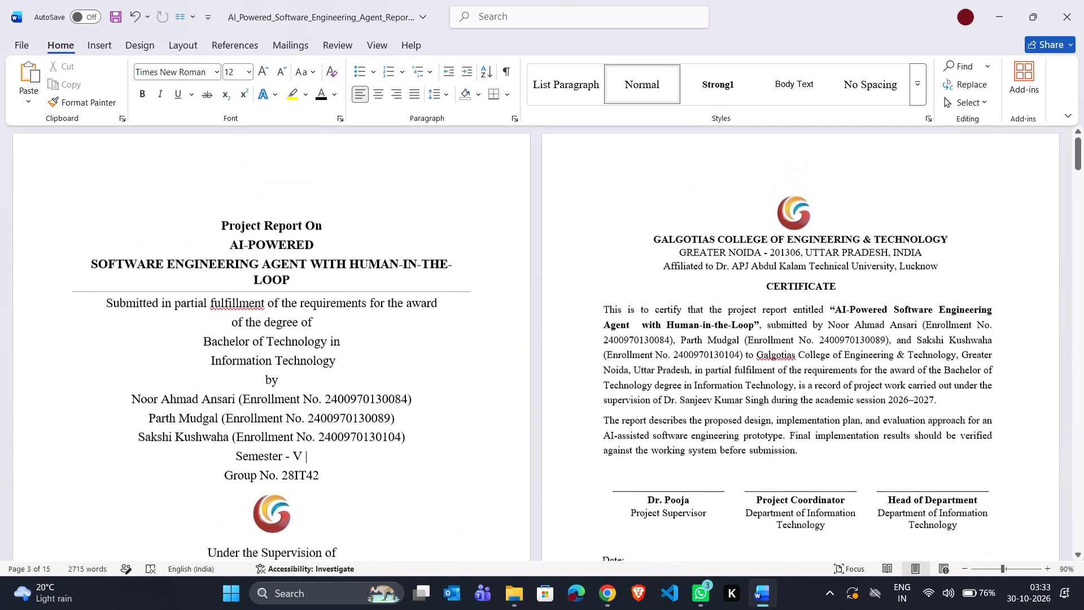
scroll(497, 358, "up", 1)
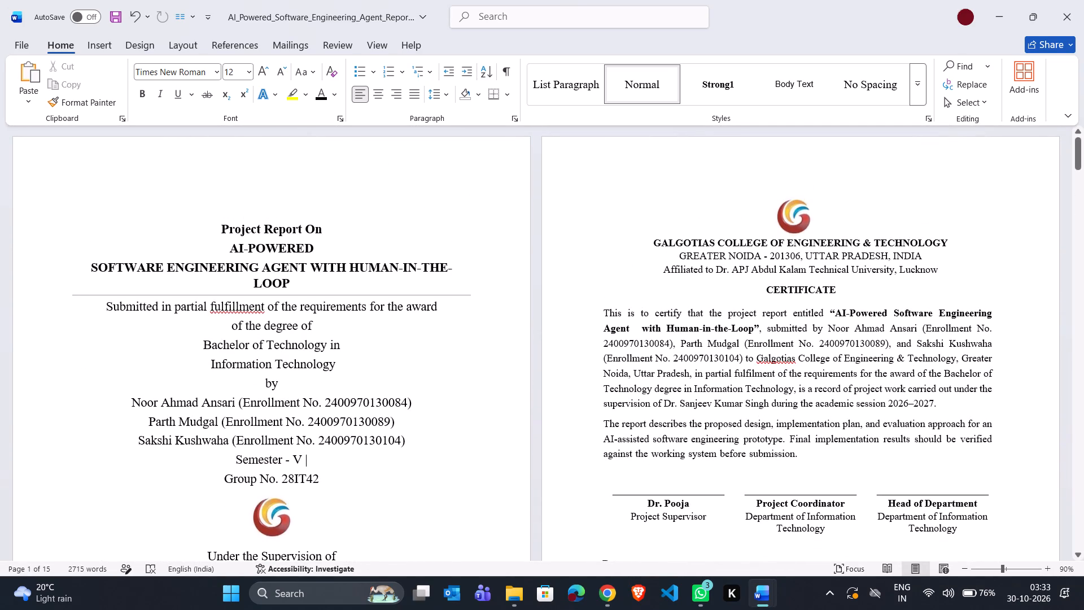
Replace the wide gap between "Agent" and "with Human-in-the-Loop" in the certificate paragraph with a single space.
left_click(645, 329)
key("BackSpace")
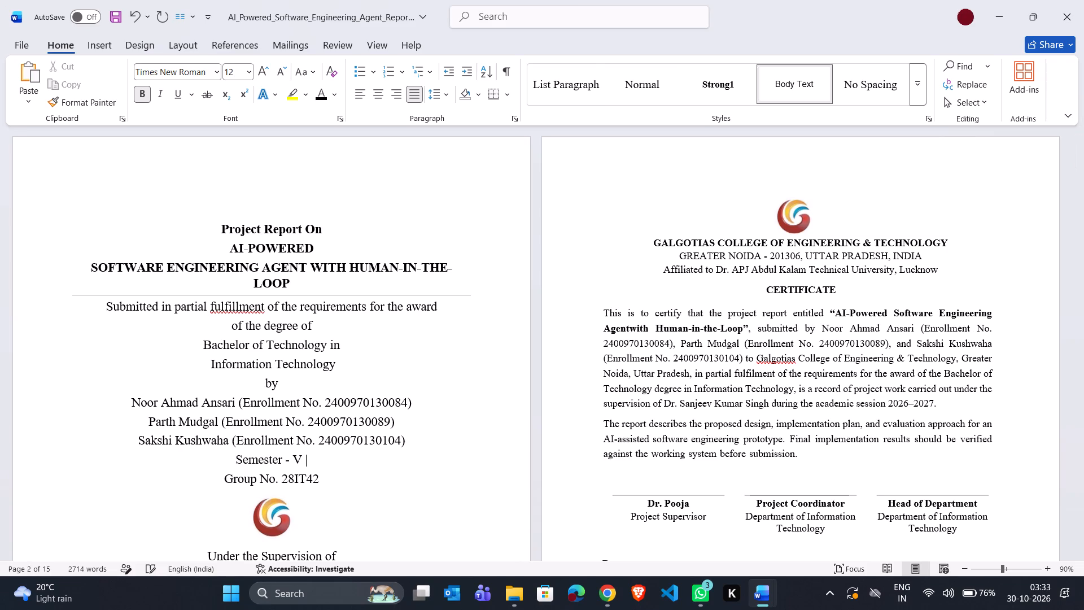
key("space")
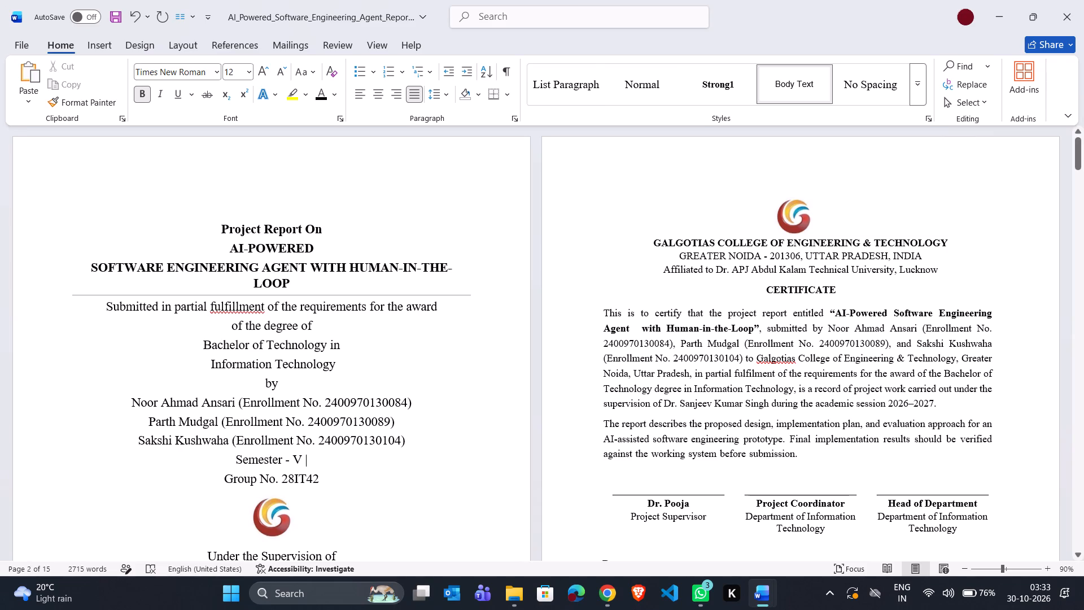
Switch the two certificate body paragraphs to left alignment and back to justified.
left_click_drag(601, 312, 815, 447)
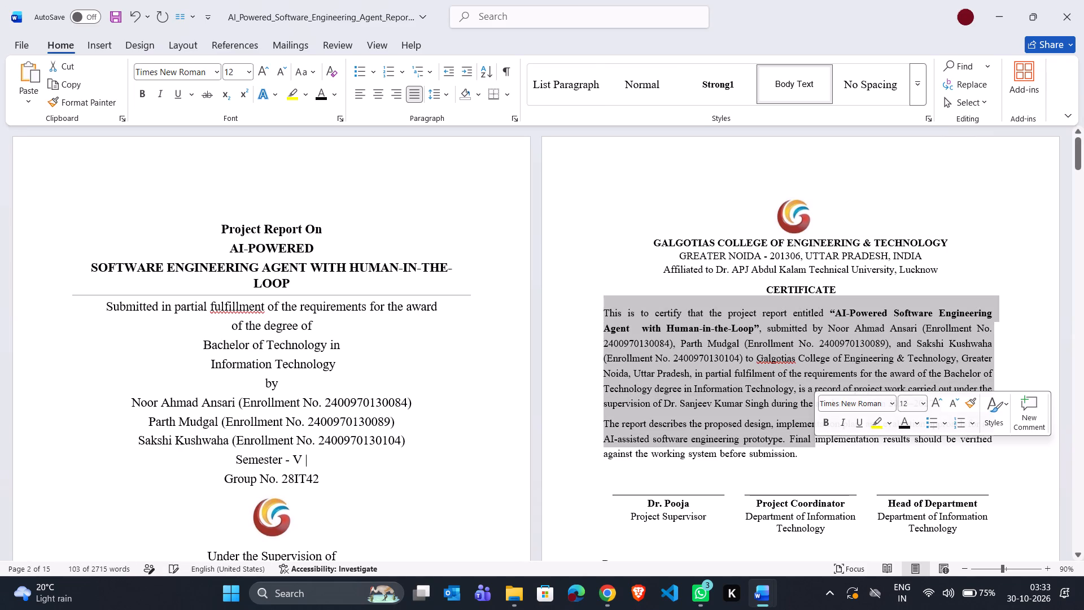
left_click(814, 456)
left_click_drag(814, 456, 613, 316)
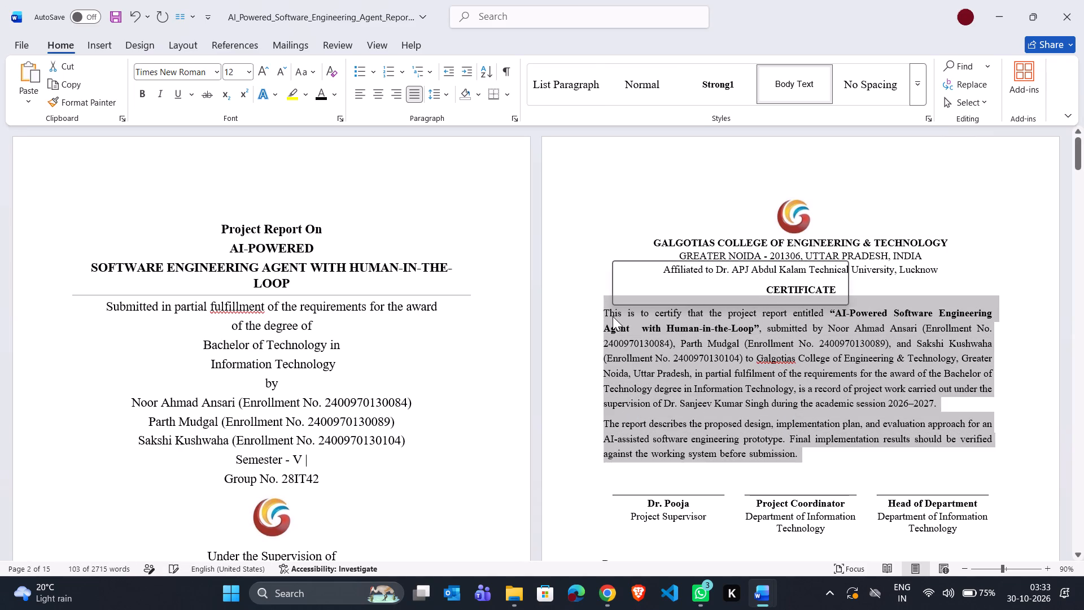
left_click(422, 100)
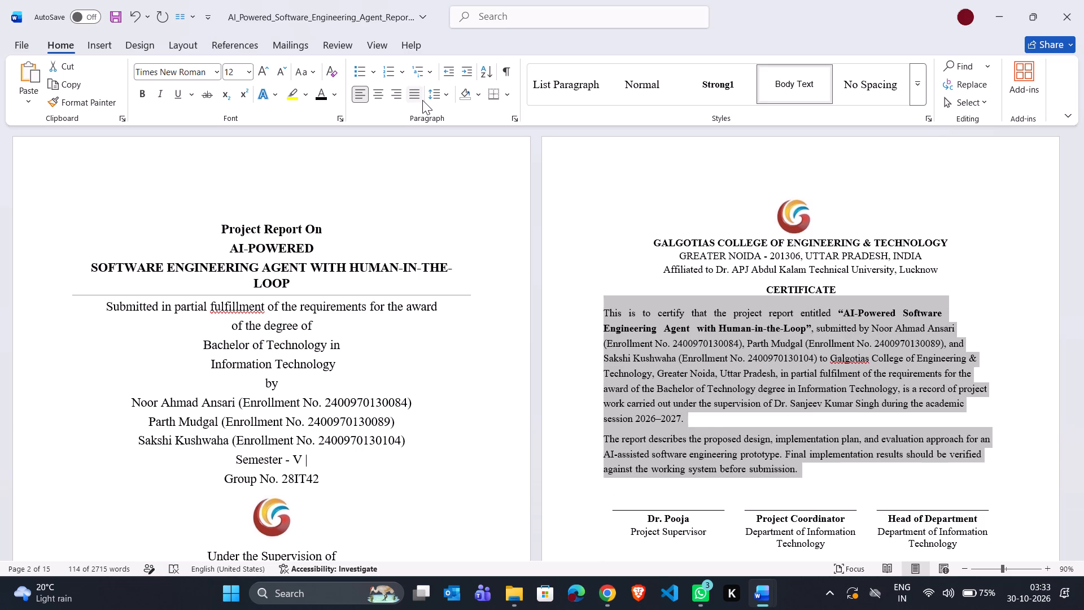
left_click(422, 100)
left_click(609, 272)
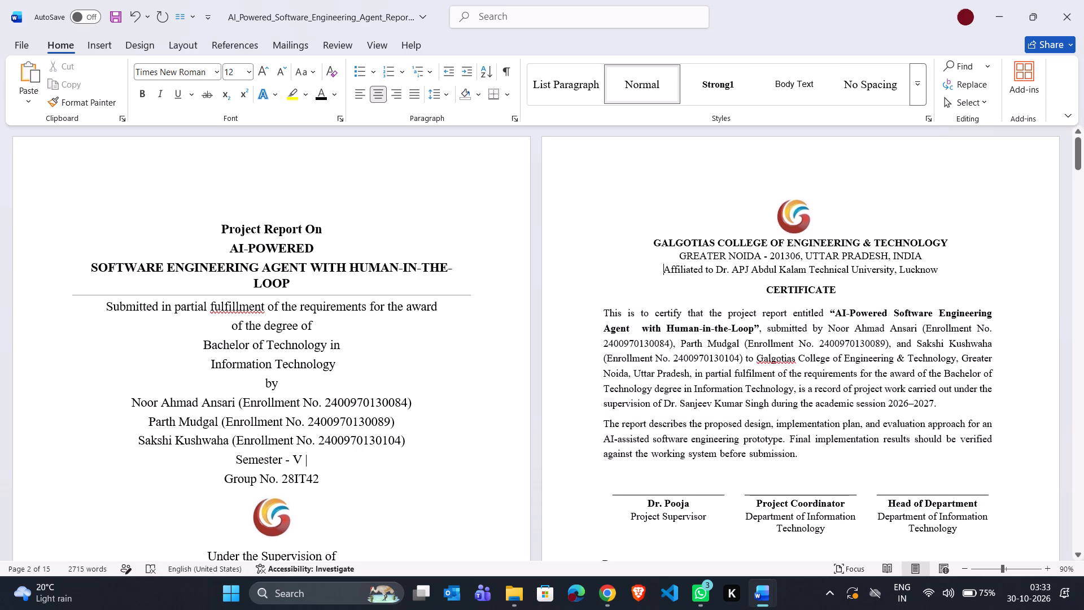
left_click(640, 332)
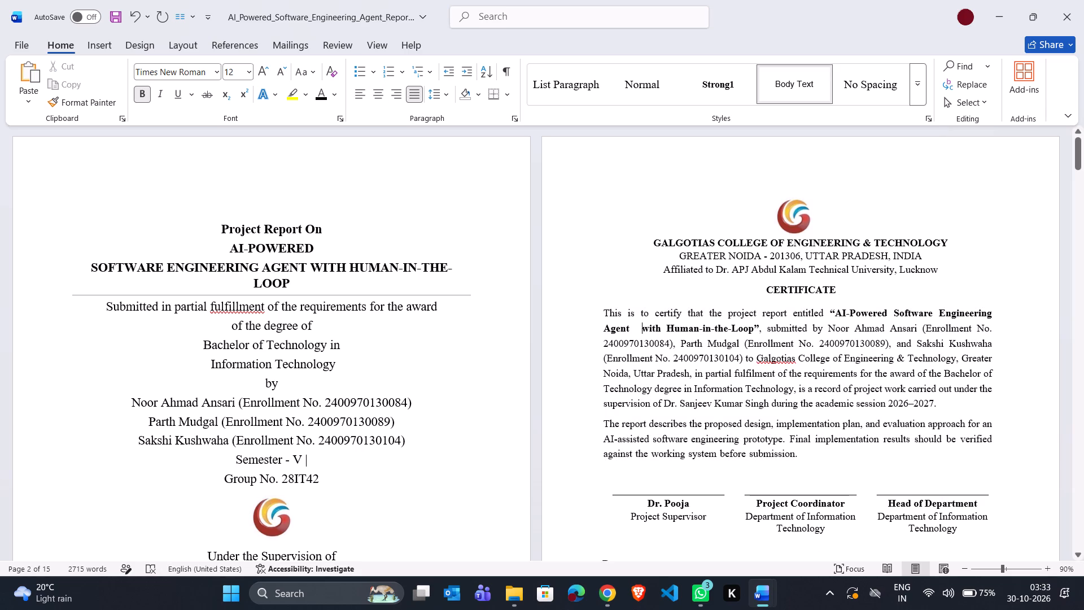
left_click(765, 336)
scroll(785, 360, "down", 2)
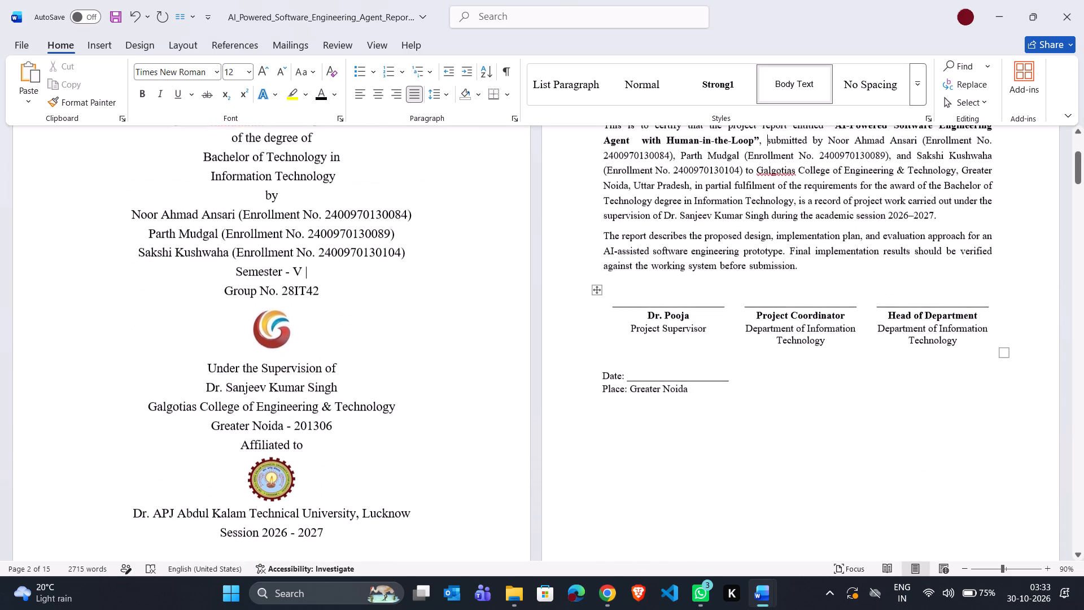
Review the layout and page numbers from the title and certificate pages through the acknowledgement, table of contents and list of figures.
scroll(785, 360, "down", 3)
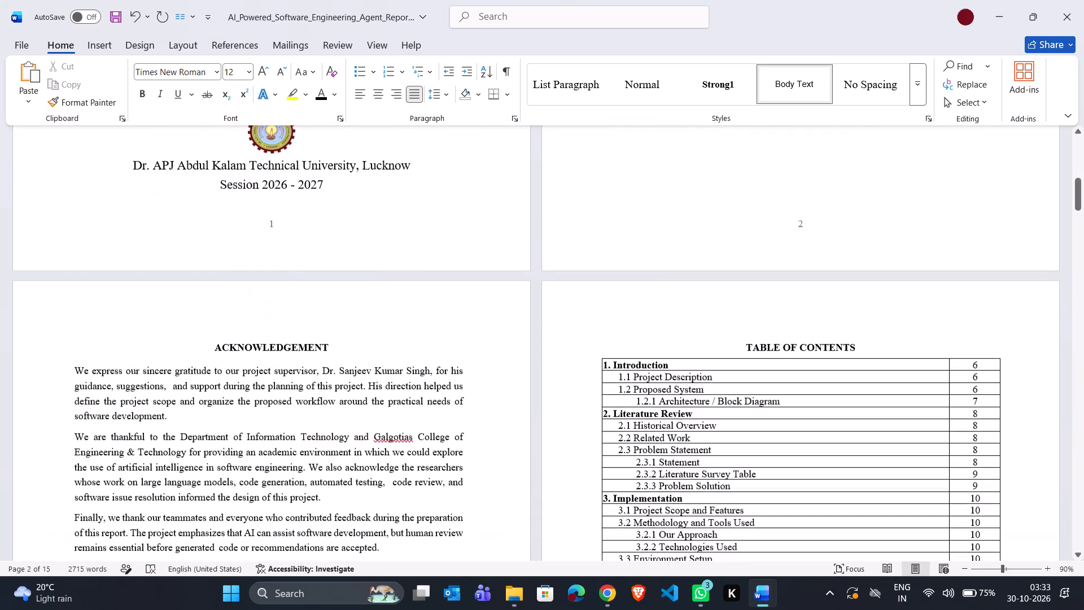
scroll(785, 360, "down", 1)
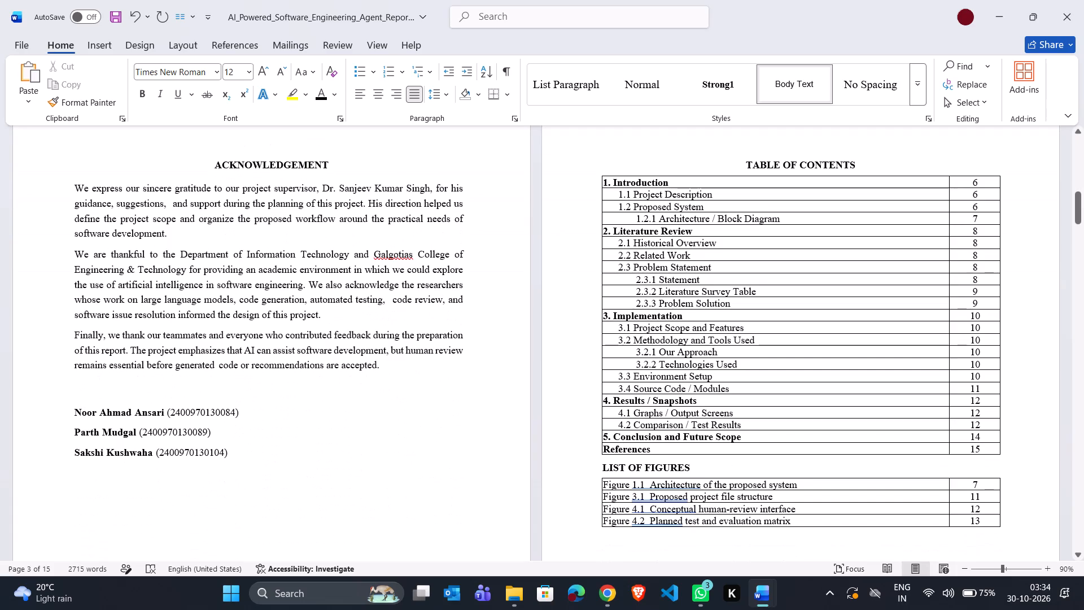
scroll(785, 360, "down", 2)
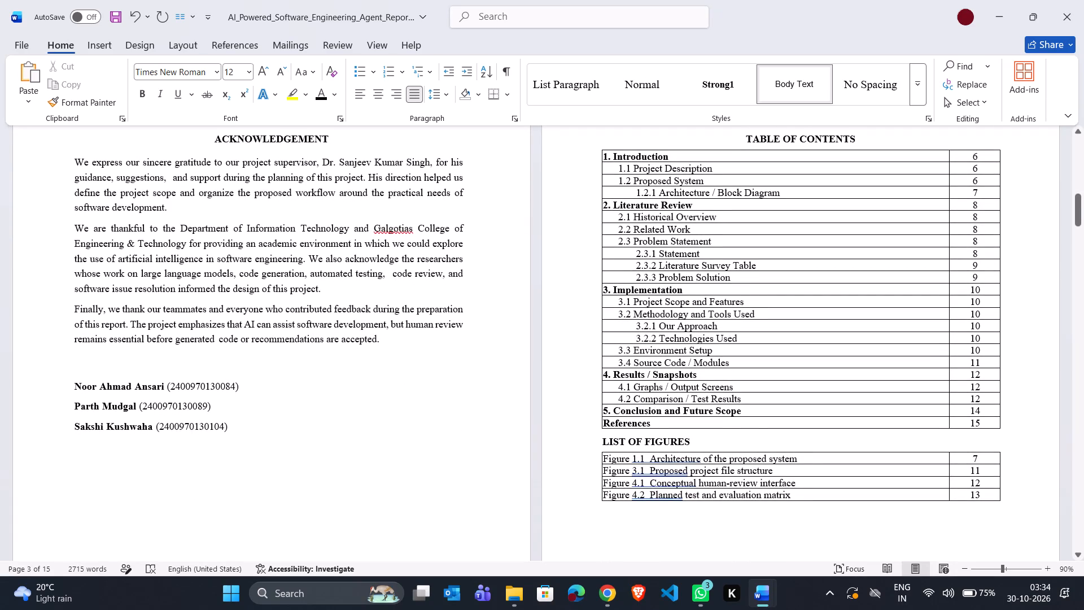
scroll(785, 360, "down", 2)
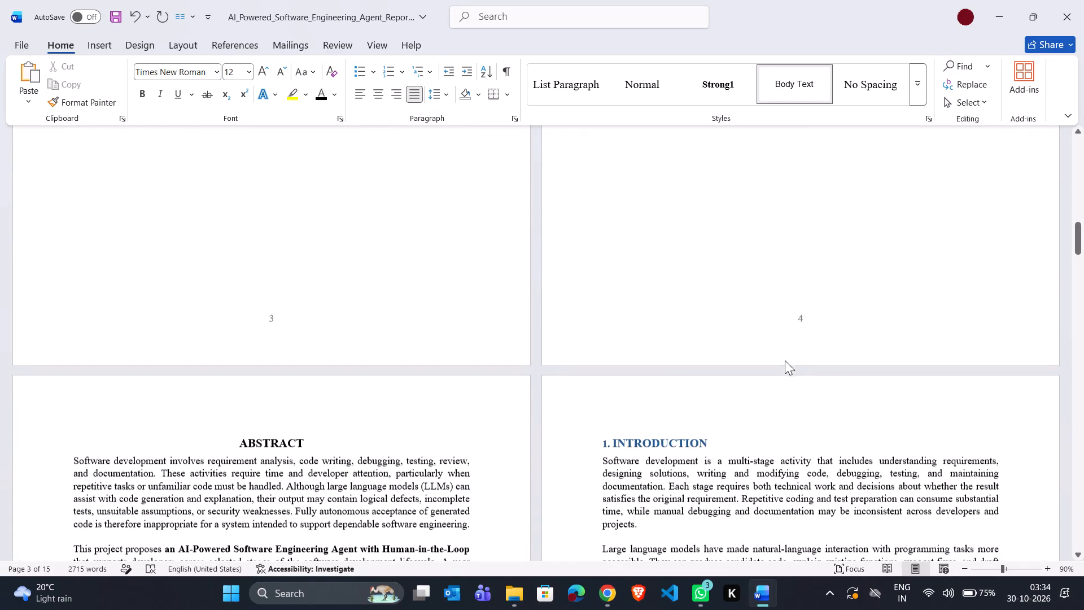
scroll(785, 360, "down", 1)
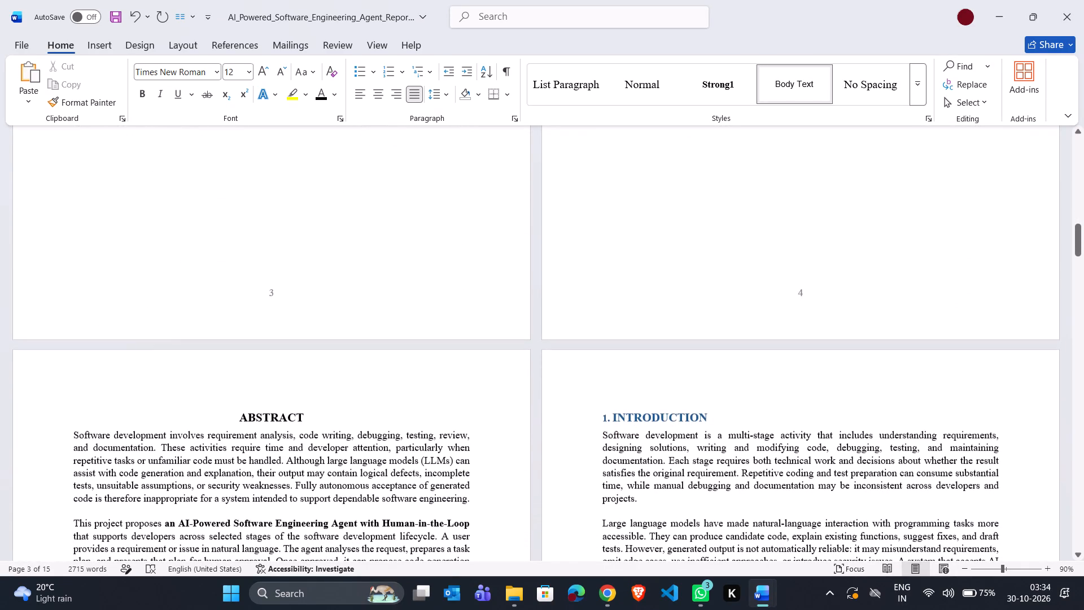
scroll(785, 360, "down", 3)
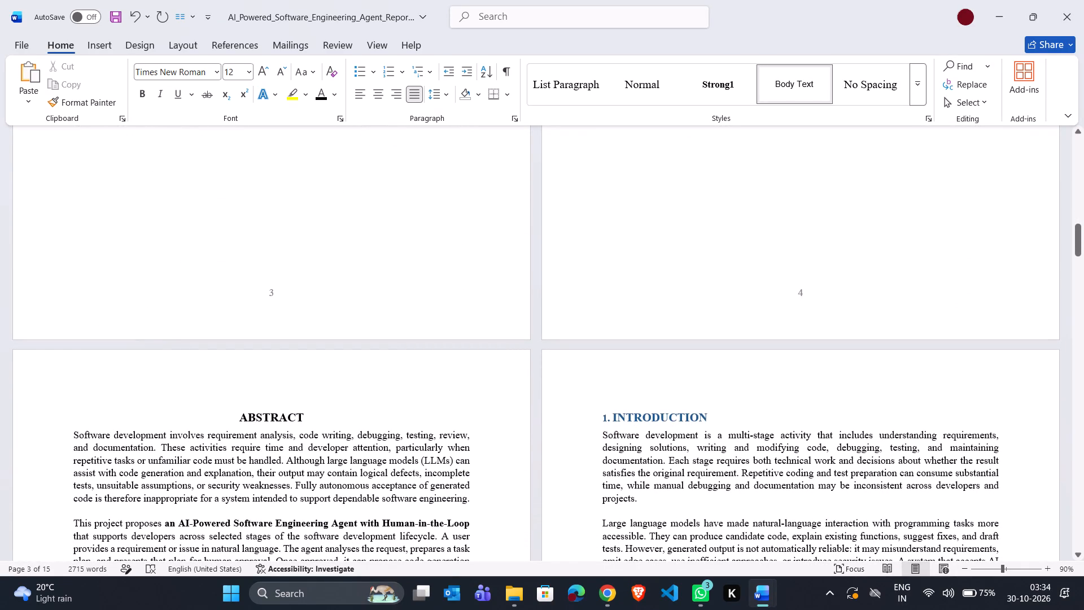
scroll(785, 360, "down", 2)
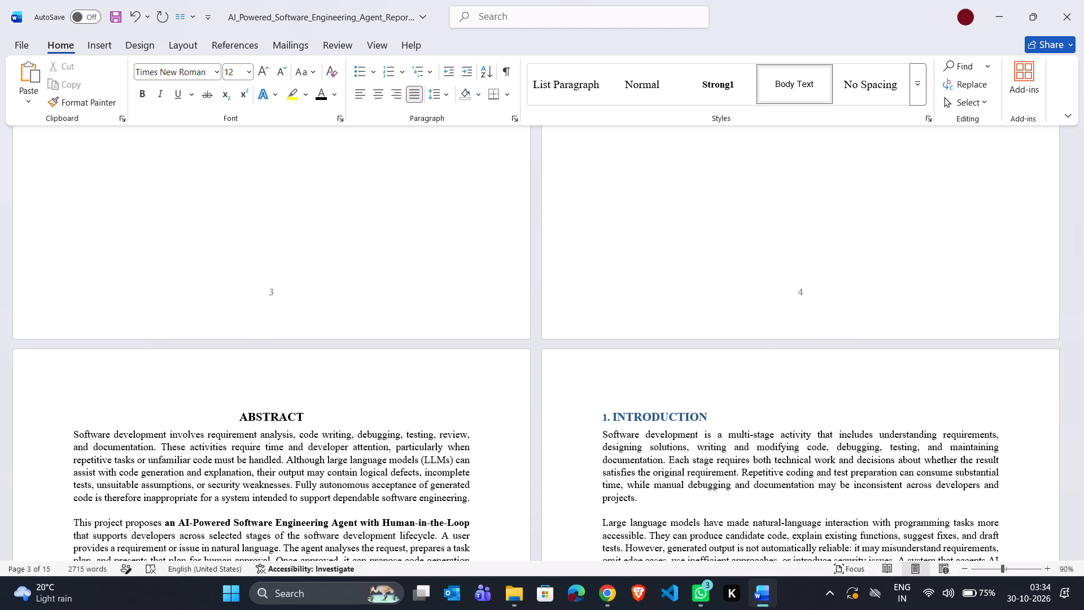
scroll(785, 360, "up", 4)
scroll(785, 360, "down", 2)
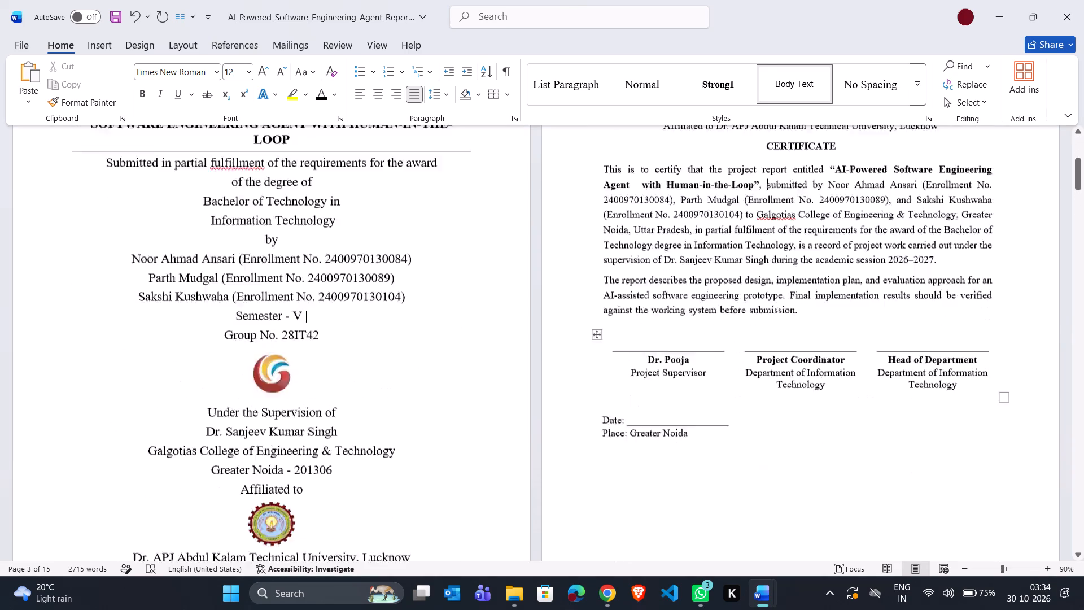
scroll(785, 360, "down", 3)
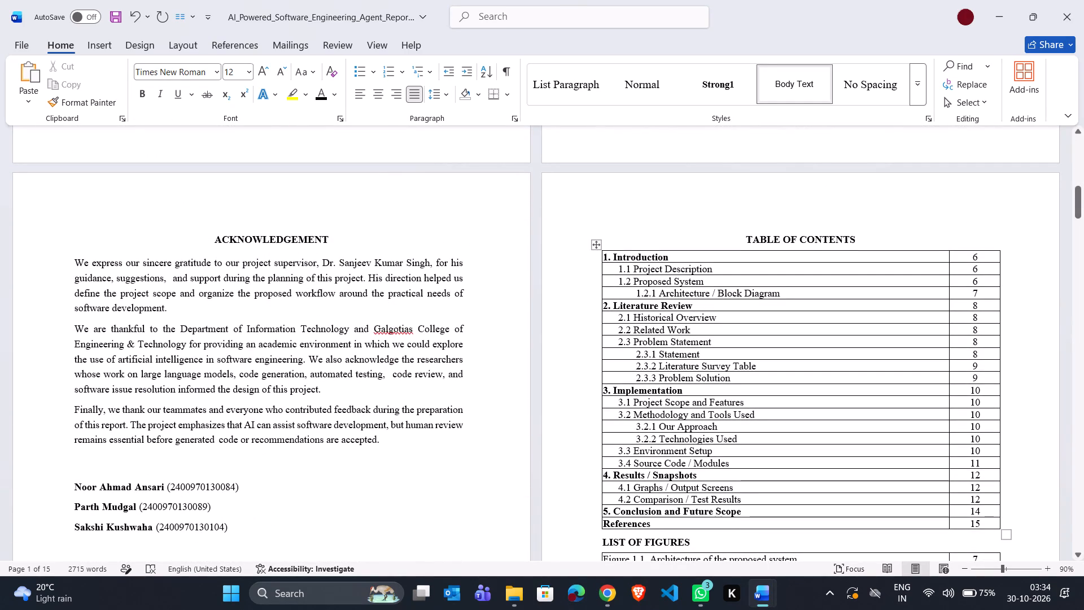
scroll(787, 468, "down", 2)
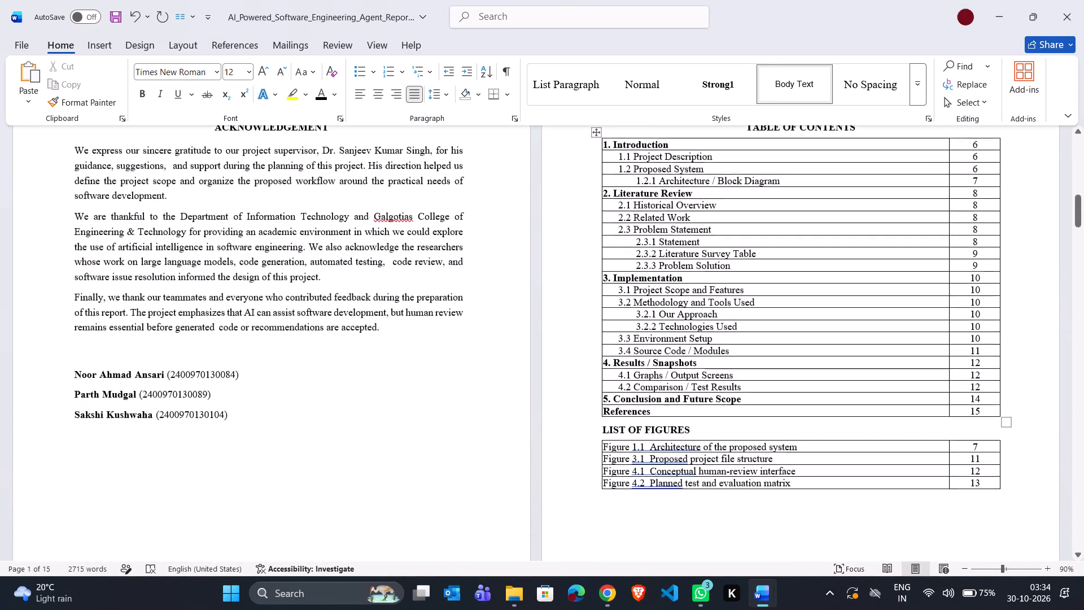
scroll(787, 468, "down", 2)
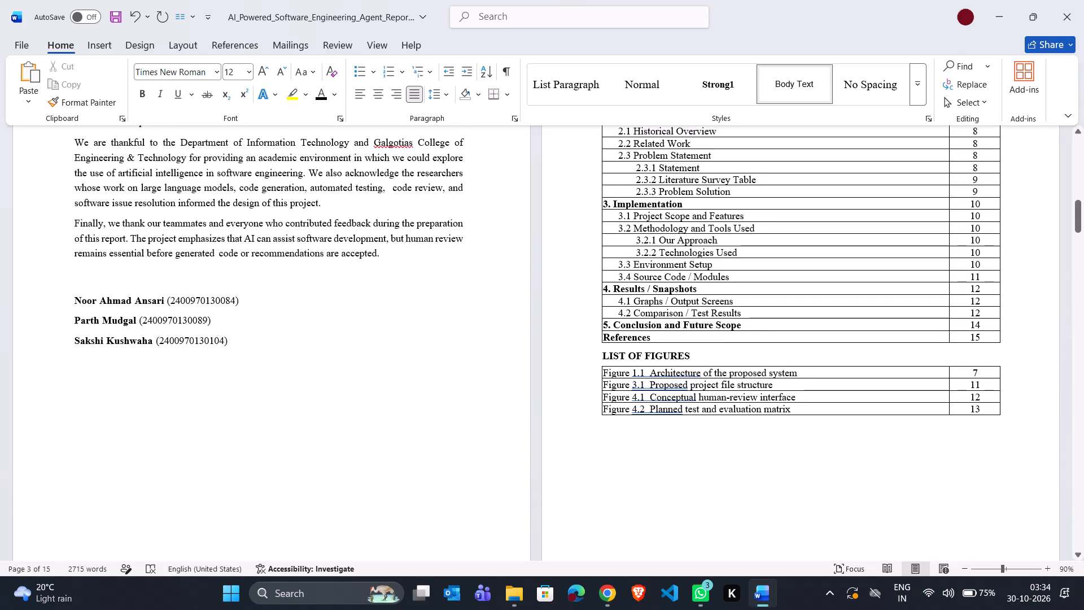
Examine the formatting of the abstract, introduction, Fig. 1.1 architecture diagram and literature review pages.
scroll(649, 496, "down", 4)
scroll(649, 496, "up", 1)
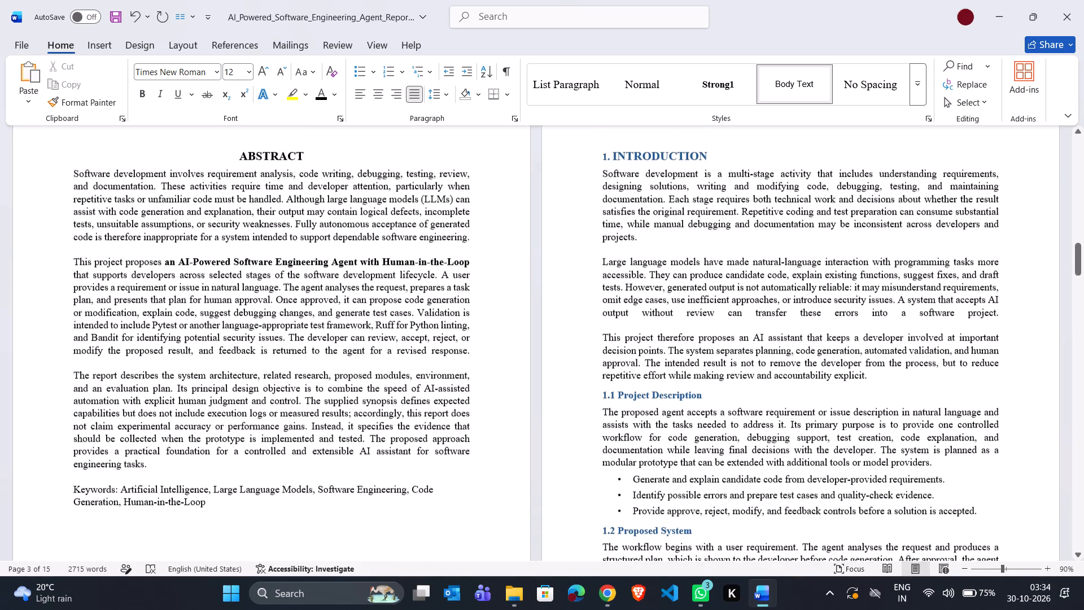
scroll(649, 496, "up", 1)
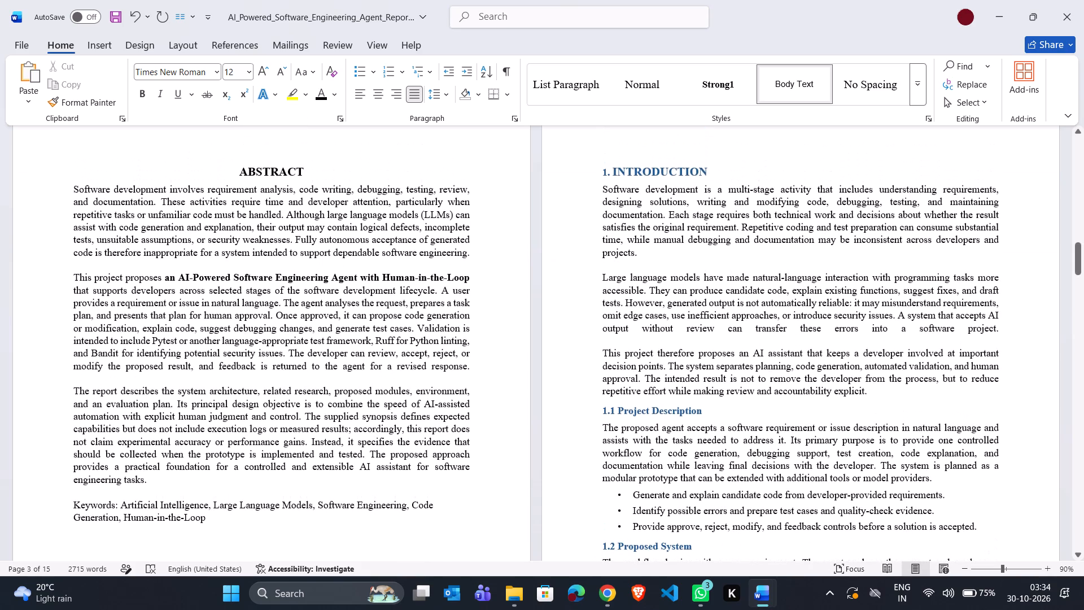
scroll(548, 498, "down", 1)
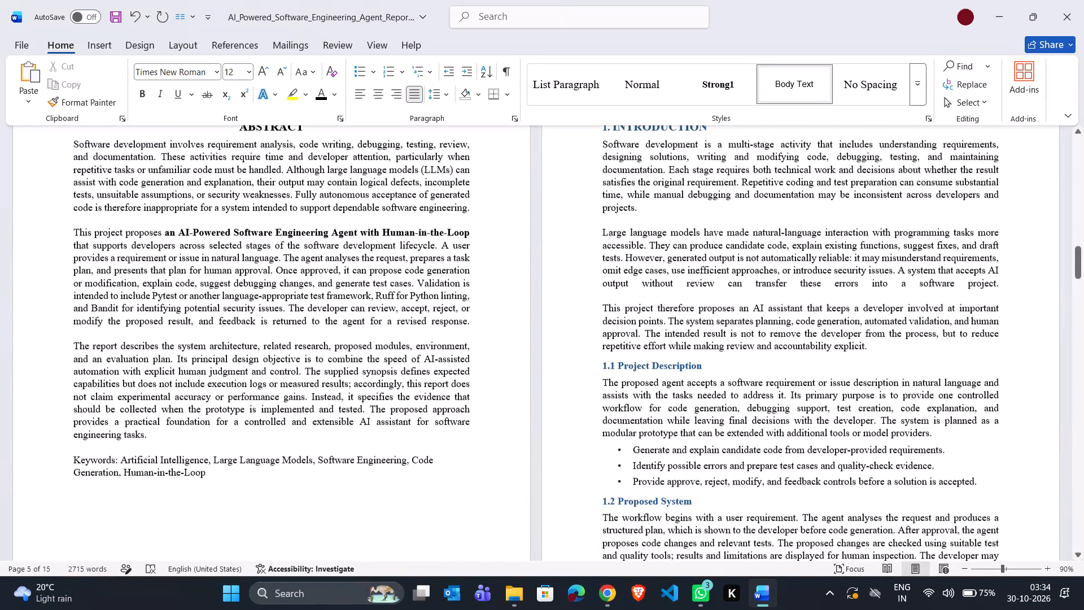
scroll(548, 498, "down", 1)
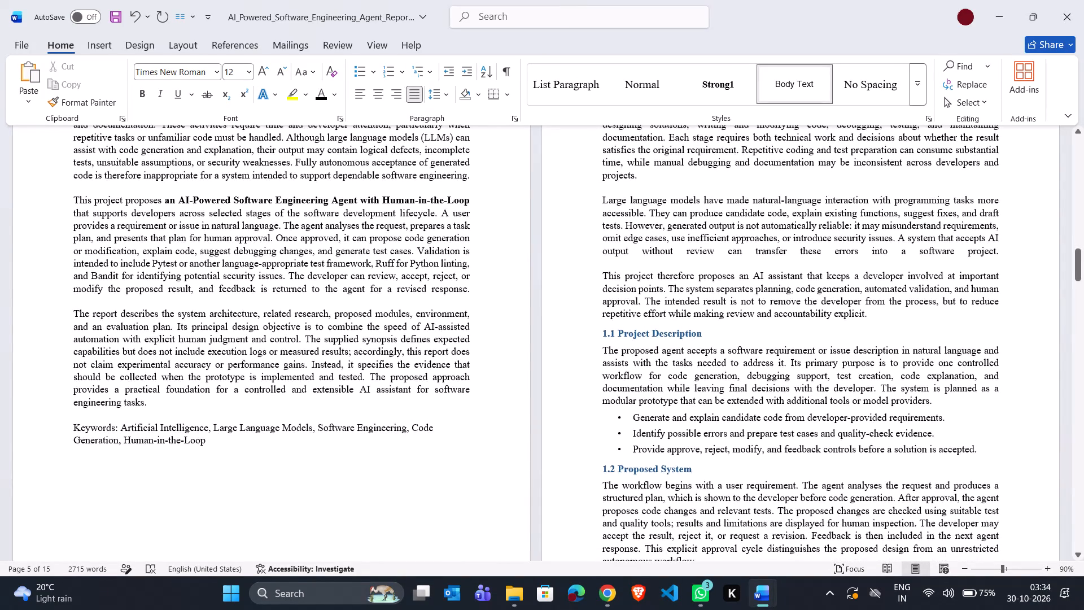
scroll(595, 416, "down", 1)
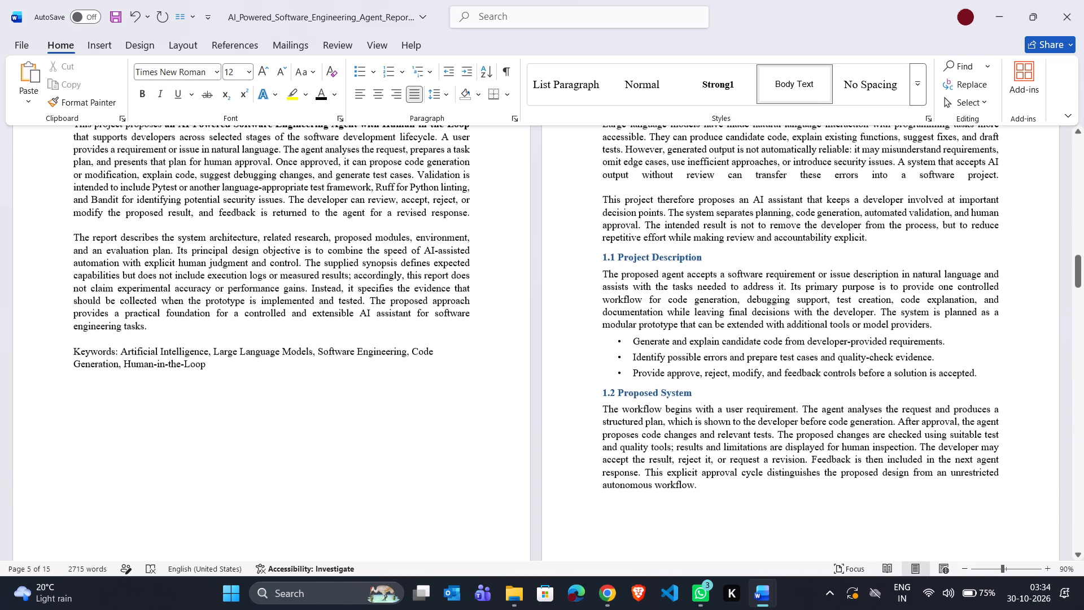
scroll(595, 416, "down", 5)
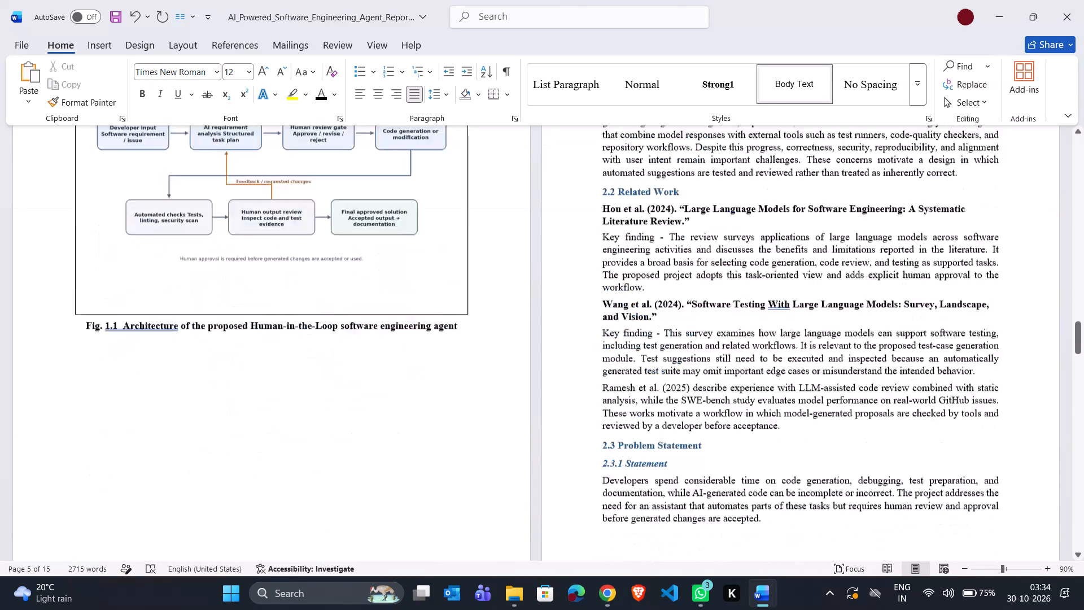
scroll(461, 321, "up", 4)
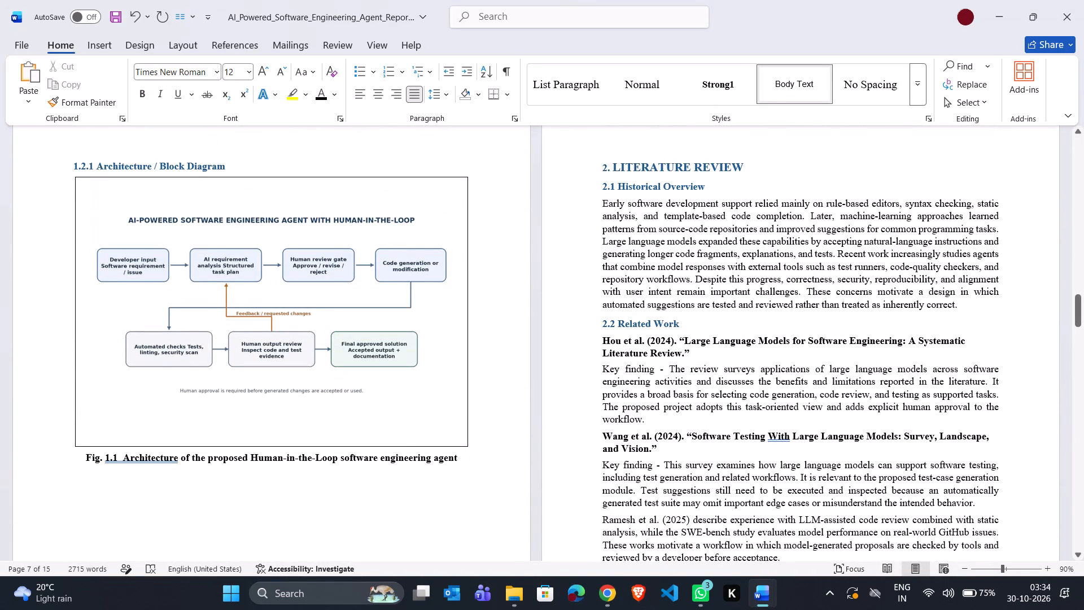
scroll(866, 280, "down", 1)
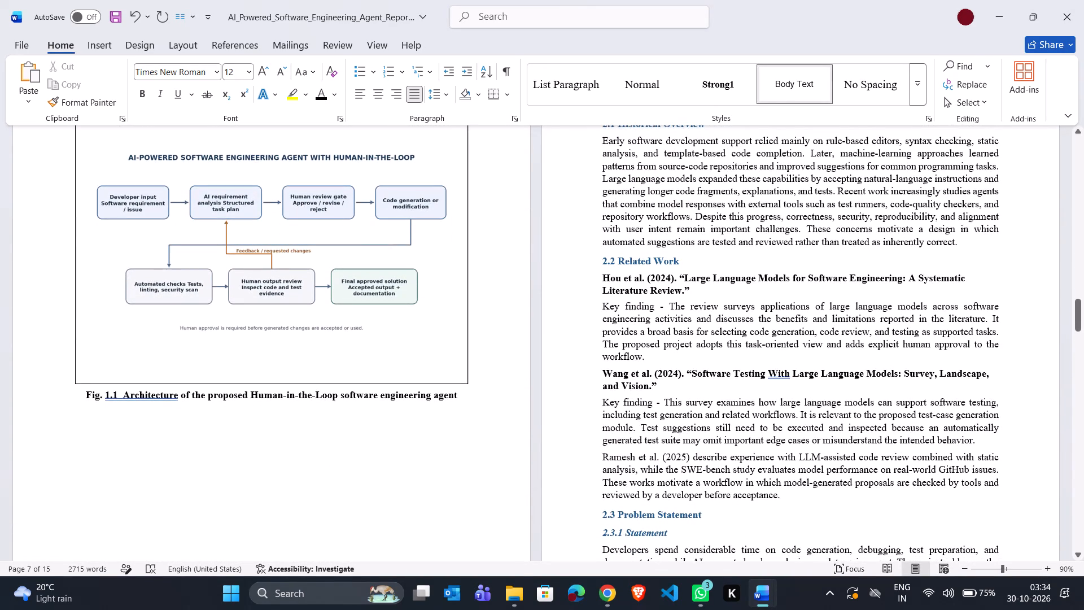
scroll(866, 280, "down", 3)
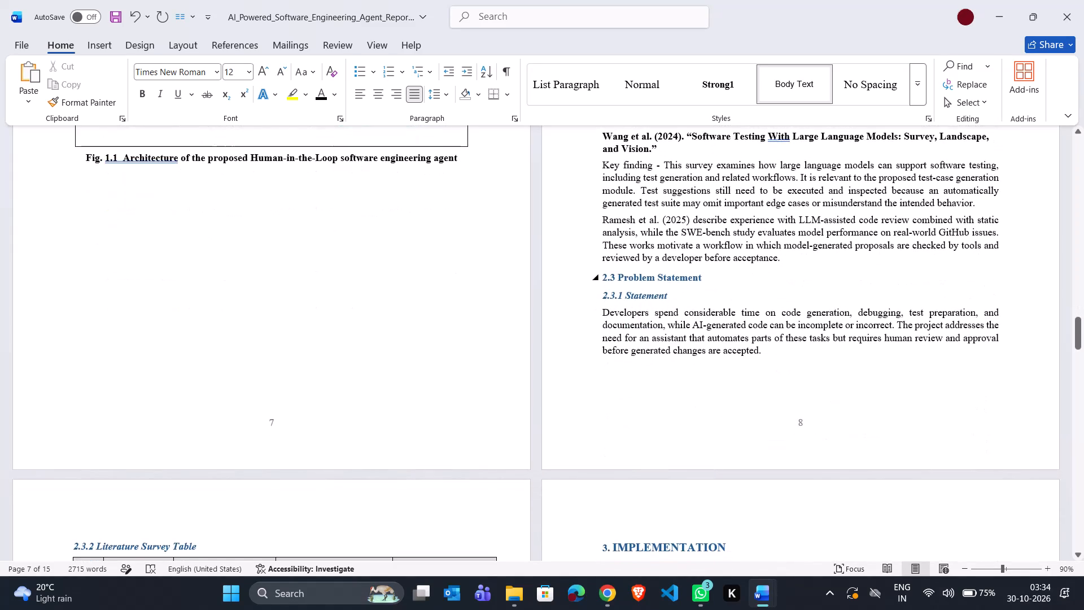
Check the literature survey table, the problem solution section and the implementation chapter's headings, bullets and spacing.
scroll(866, 280, "down", 2)
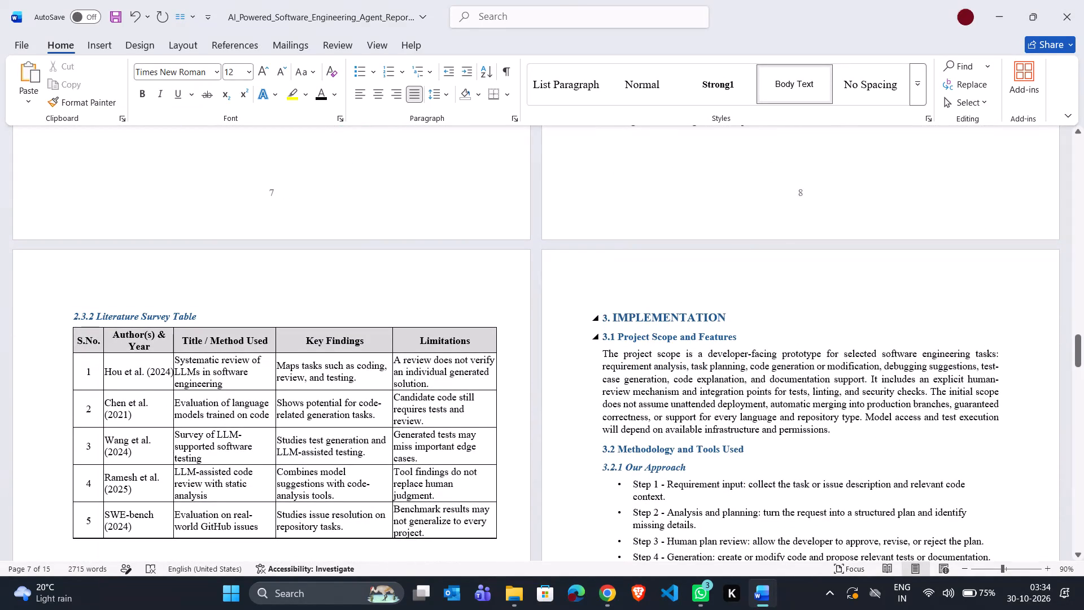
scroll(400, 329, "down", 1)
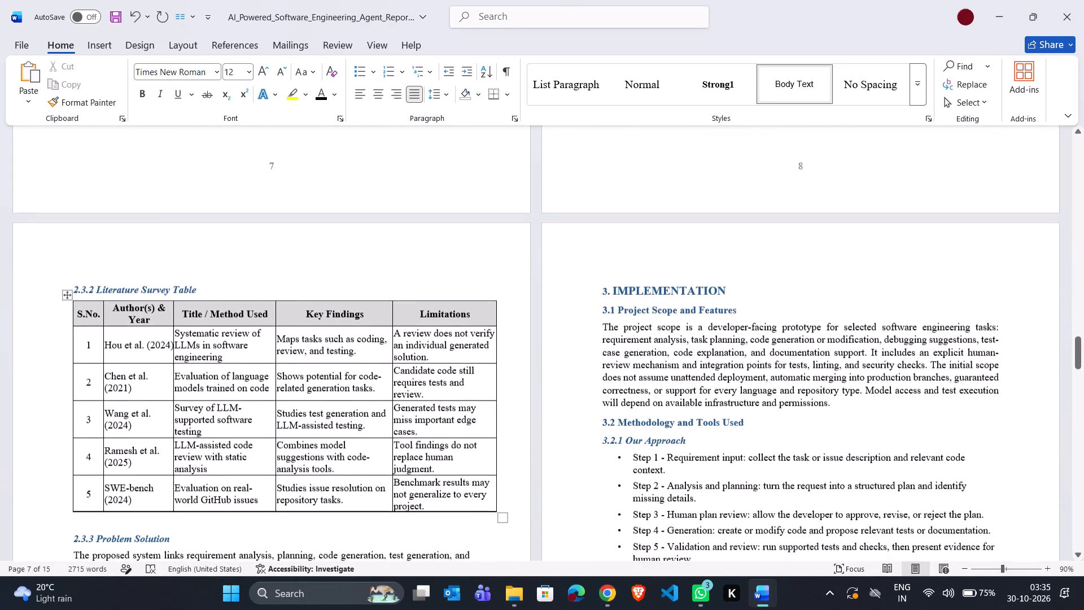
scroll(400, 329, "down", 2)
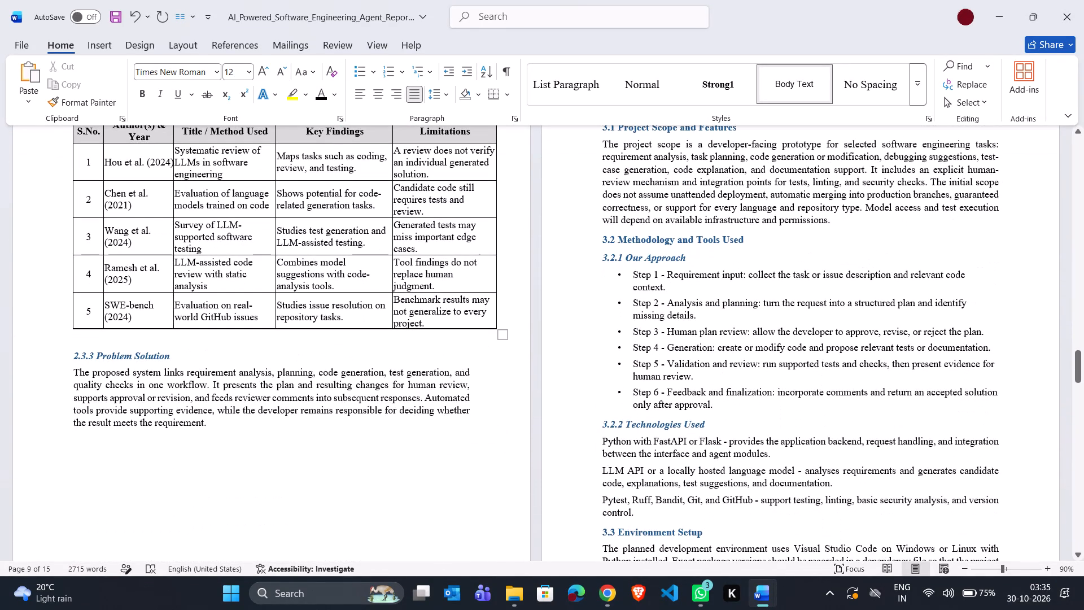
scroll(400, 329, "up", 1)
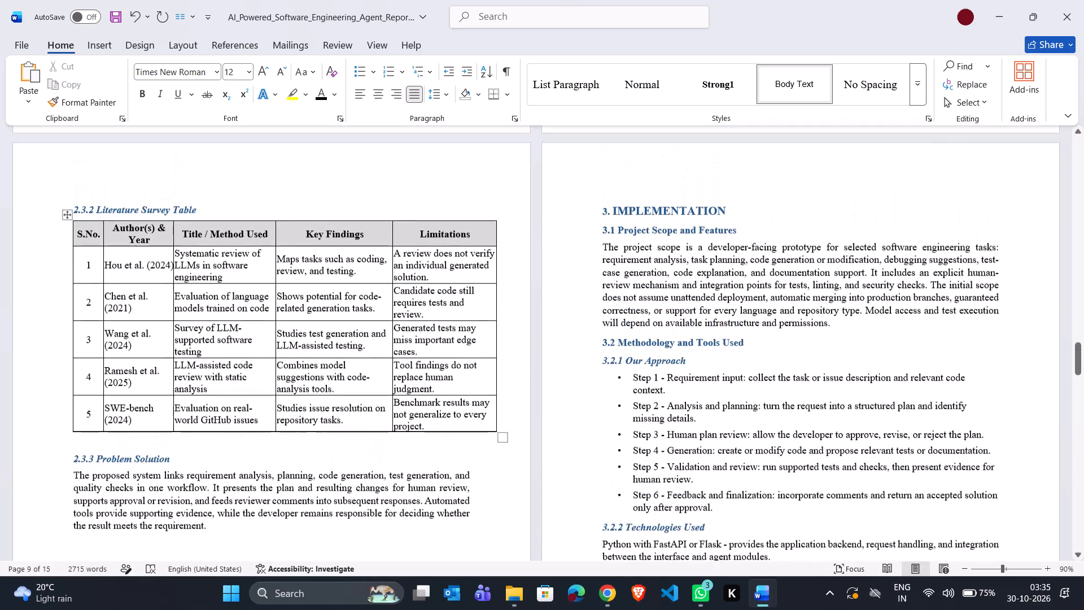
scroll(400, 329, "up", 1)
scroll(641, 306, "down", 3)
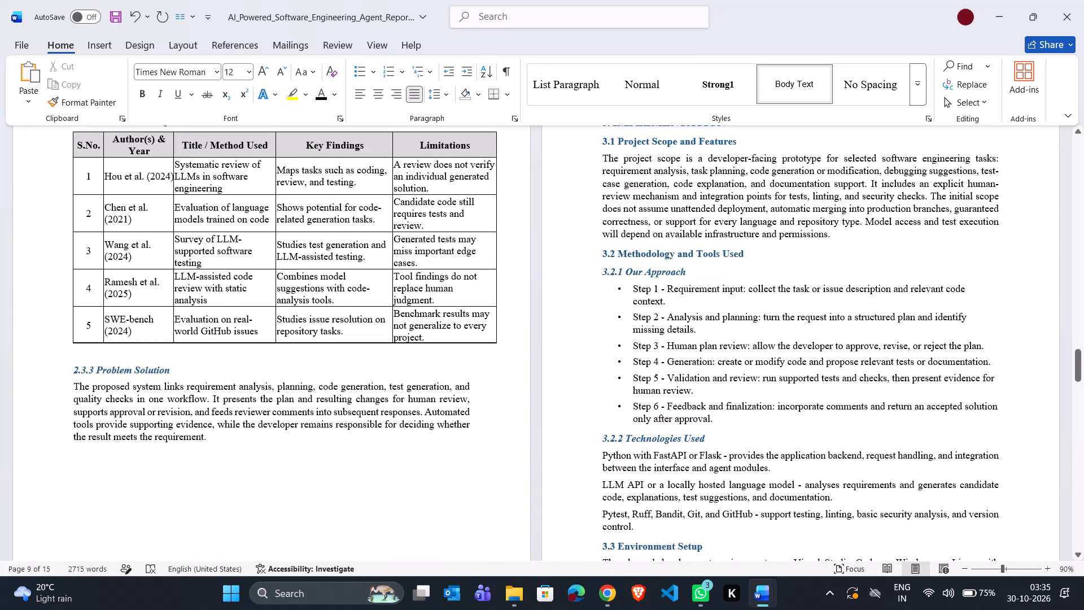
scroll(641, 306, "down", 2)
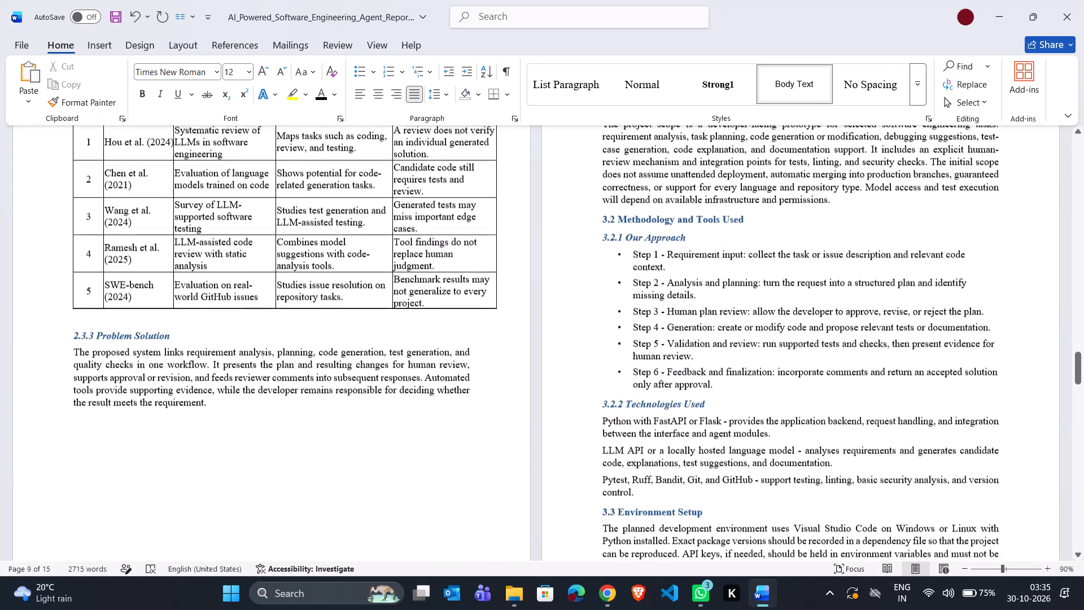
scroll(641, 306, "down", 2)
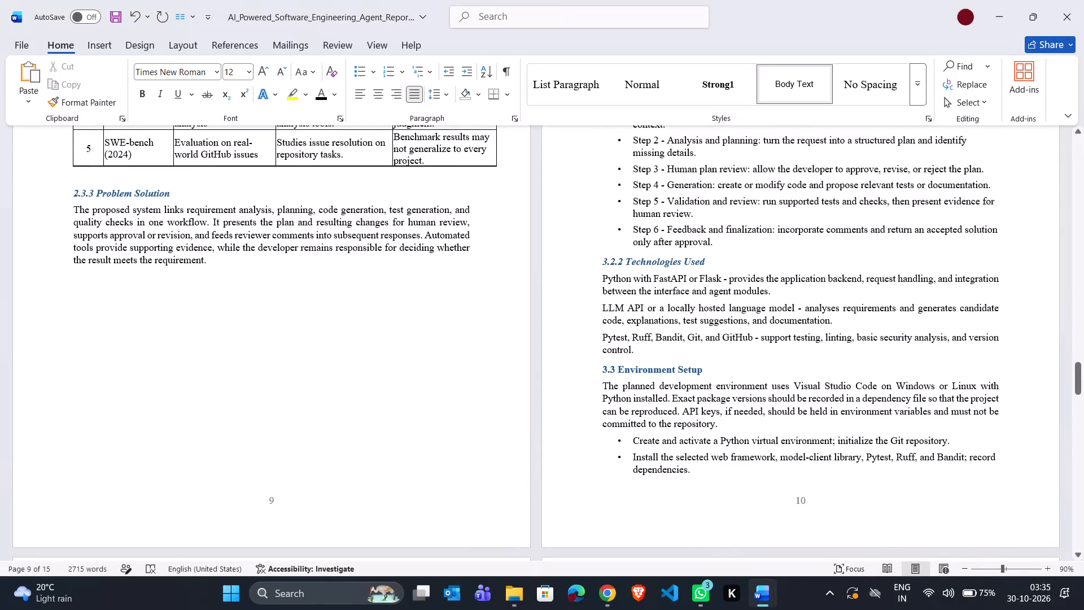
scroll(641, 306, "down", 2)
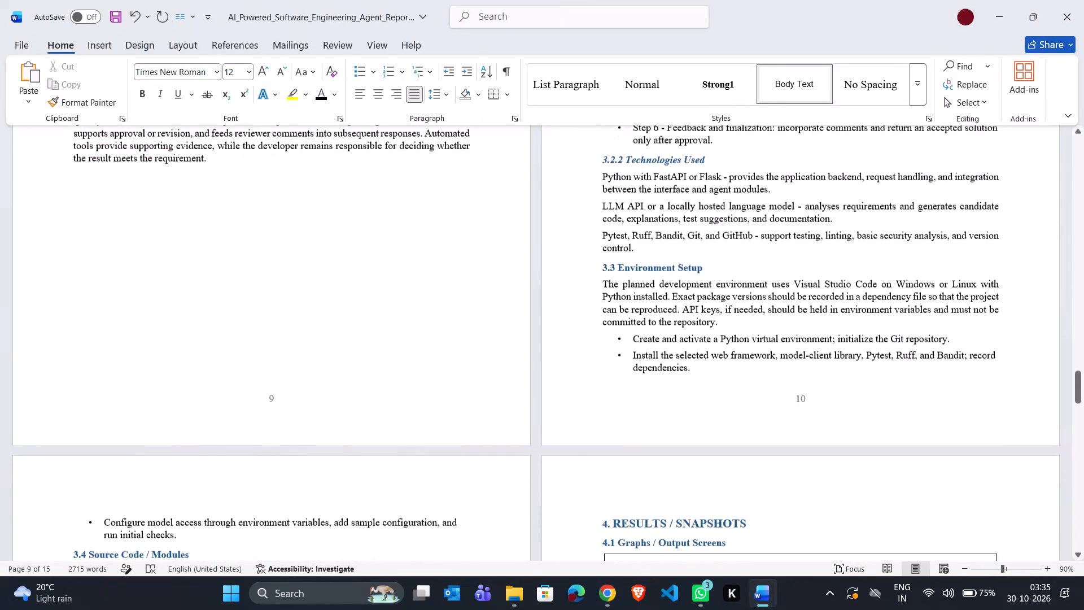
Inspect the source code, results and conclusion pages, including the figures and captions for Fig. 3.1, 4.1 and 4.2.
scroll(641, 306, "down", 2)
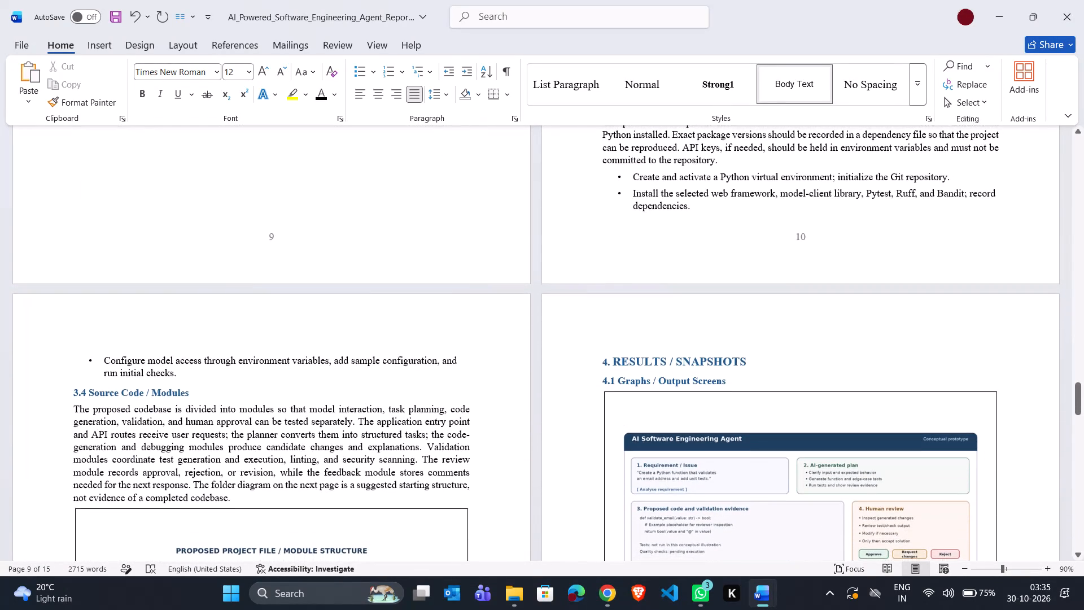
scroll(641, 306, "down", 1)
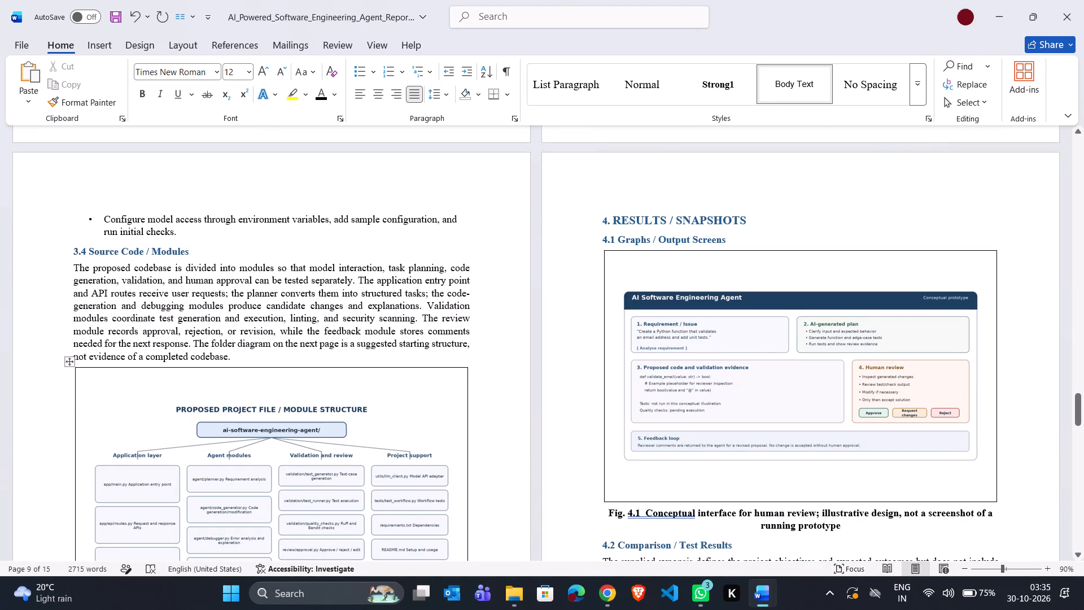
scroll(703, 370, "down", 3)
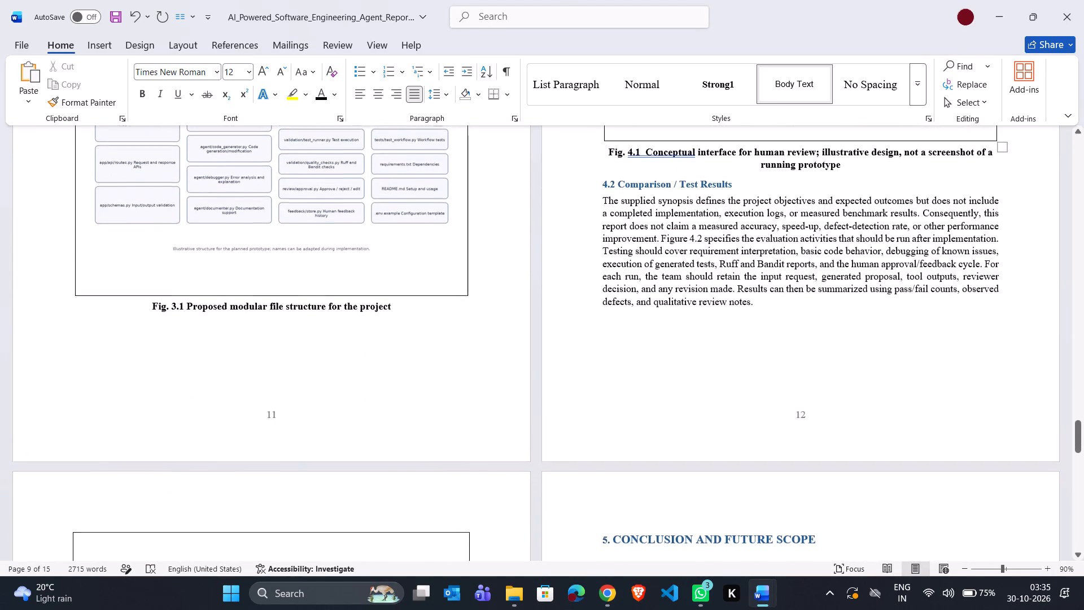
scroll(703, 370, "down", 2)
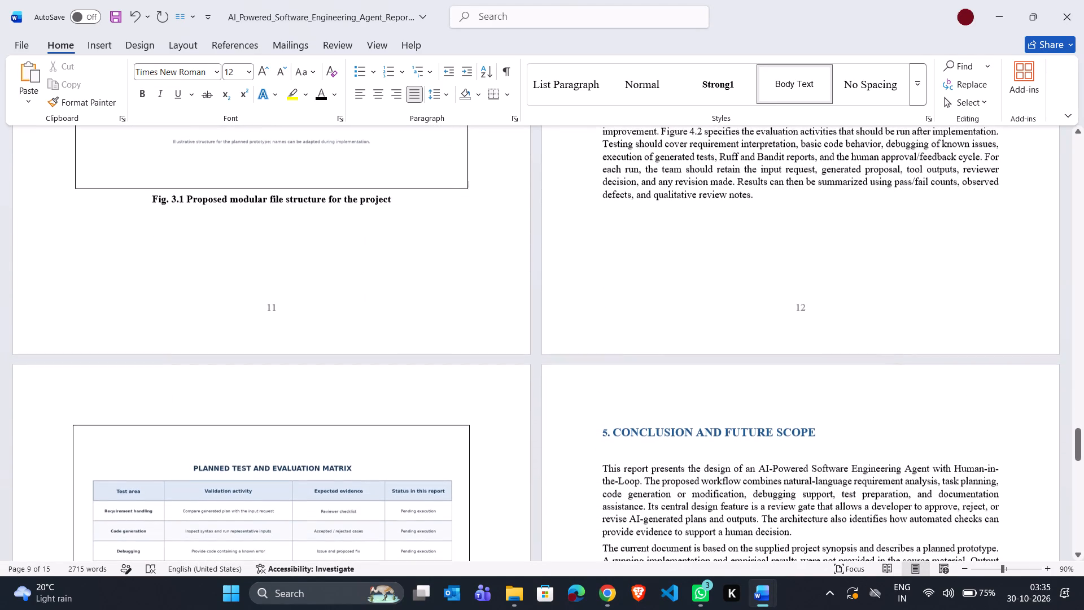
scroll(703, 370, "down", 3)
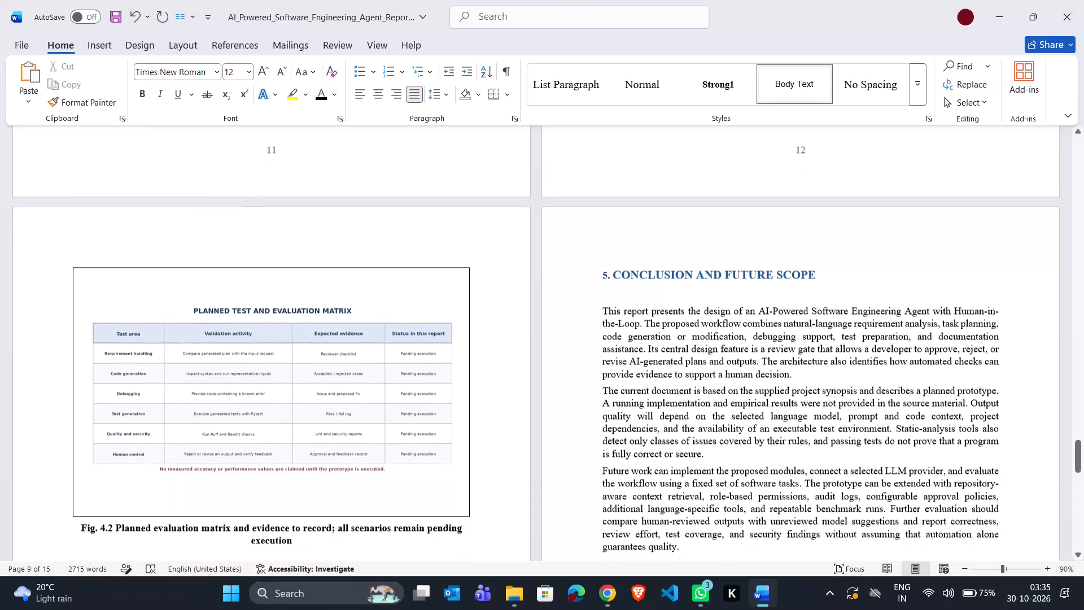
scroll(703, 370, "down", 2)
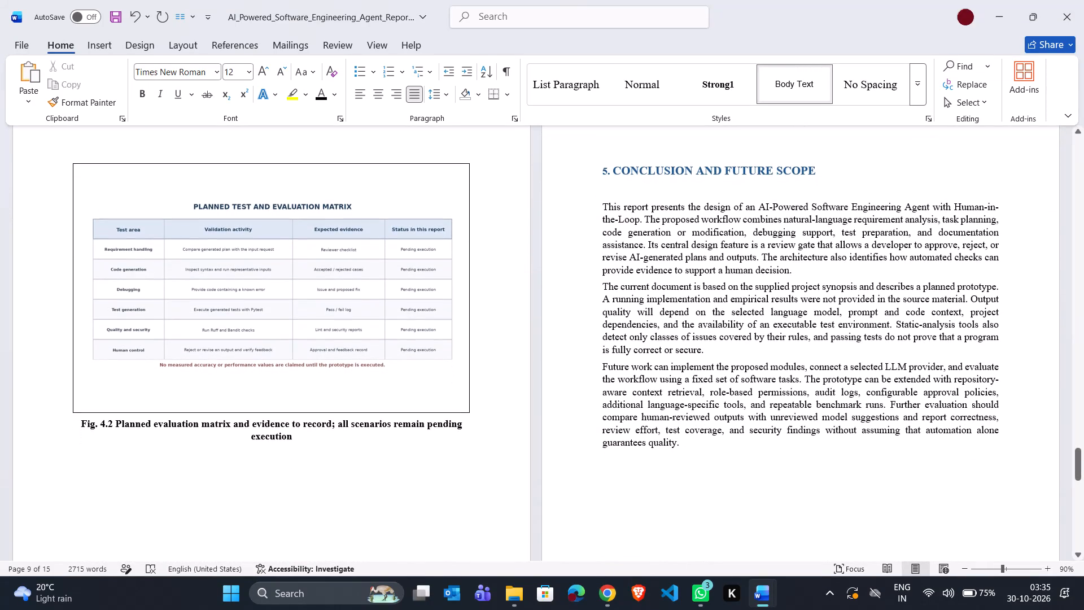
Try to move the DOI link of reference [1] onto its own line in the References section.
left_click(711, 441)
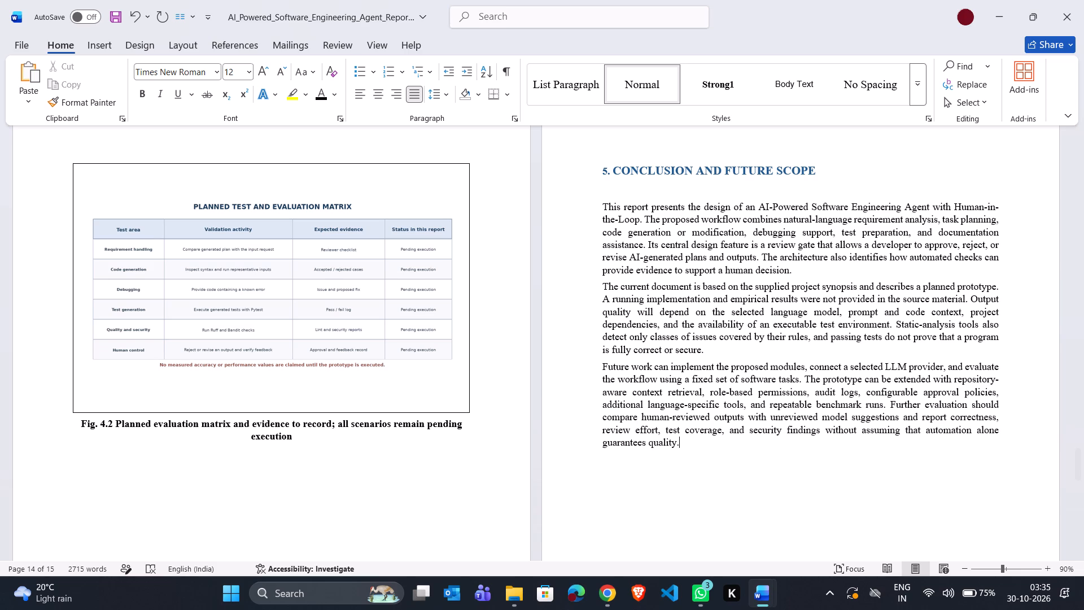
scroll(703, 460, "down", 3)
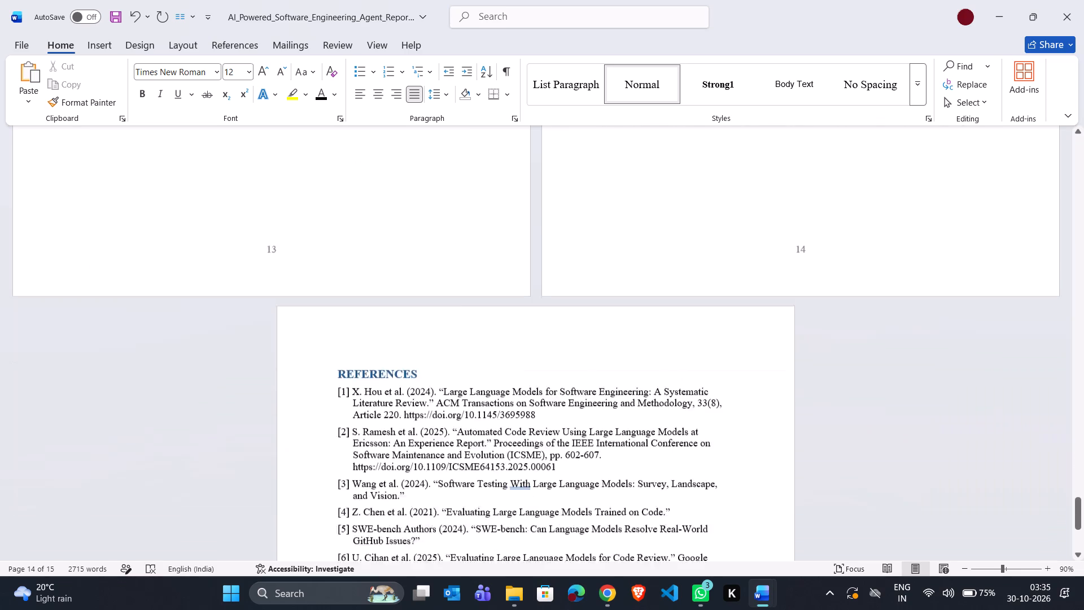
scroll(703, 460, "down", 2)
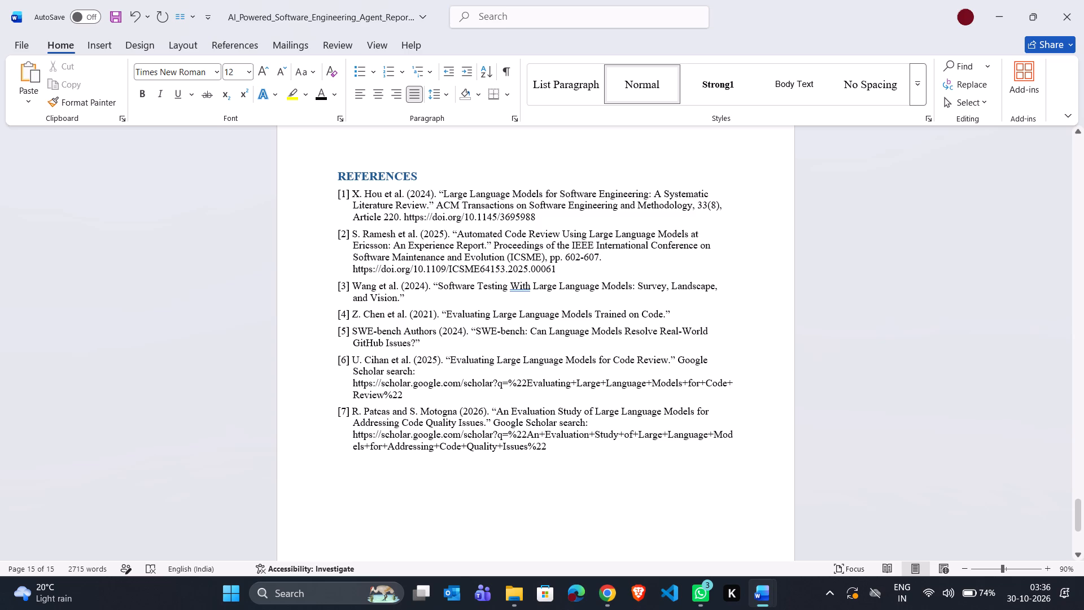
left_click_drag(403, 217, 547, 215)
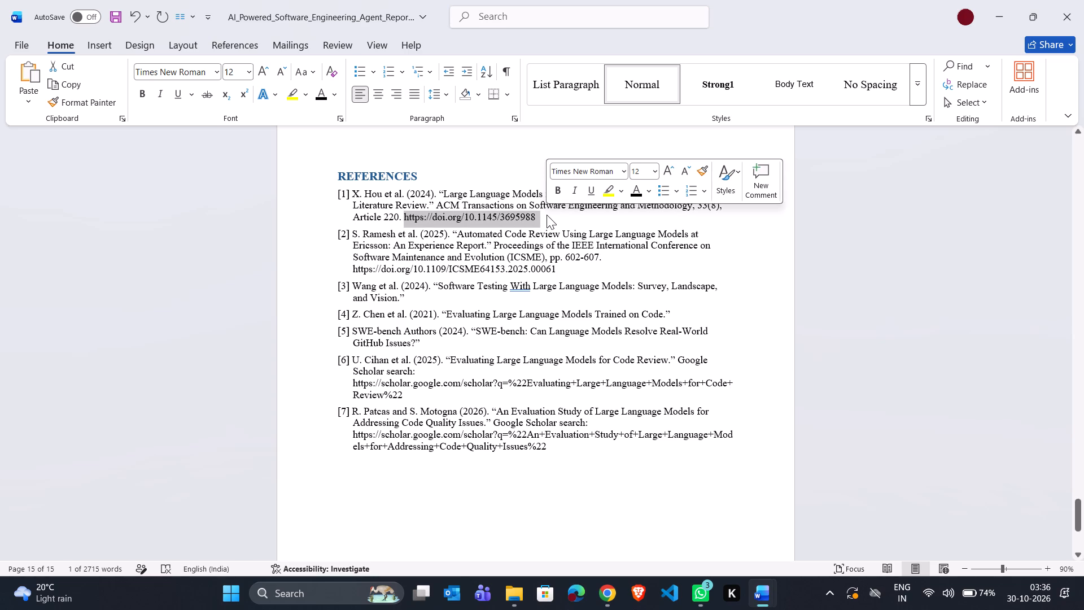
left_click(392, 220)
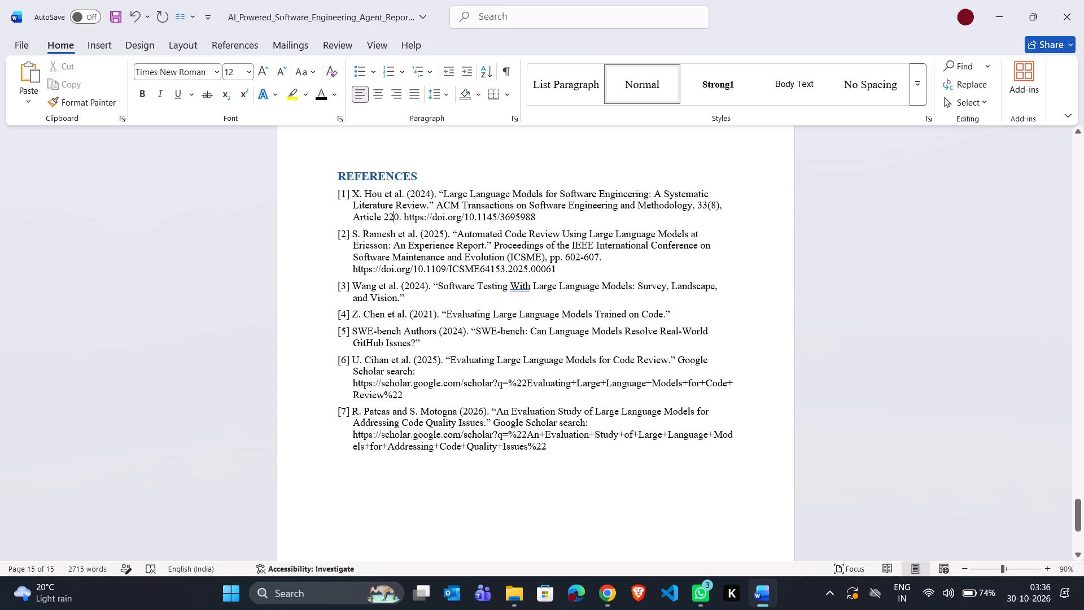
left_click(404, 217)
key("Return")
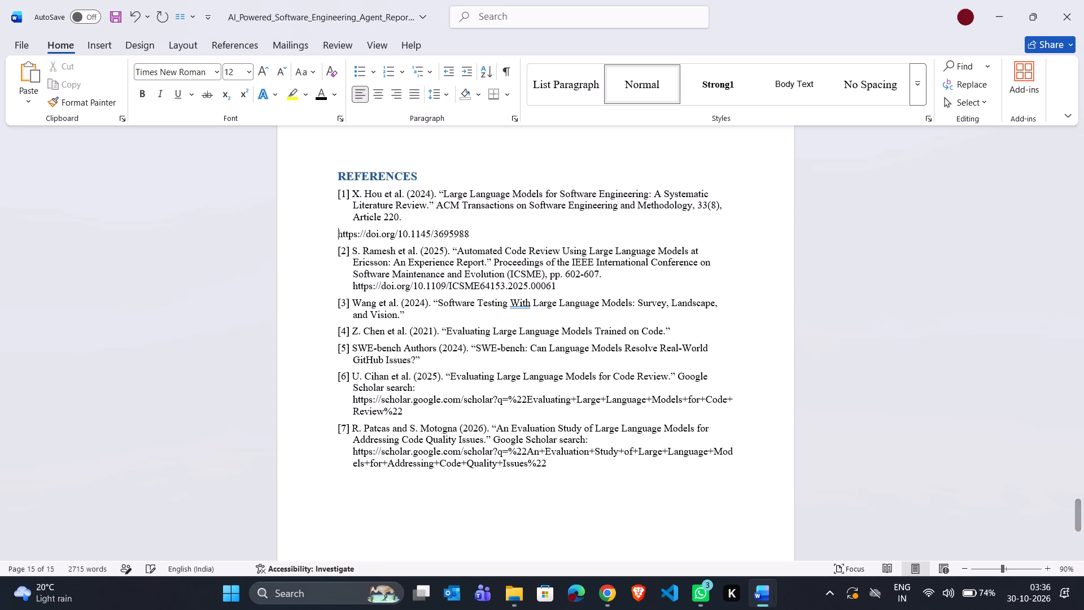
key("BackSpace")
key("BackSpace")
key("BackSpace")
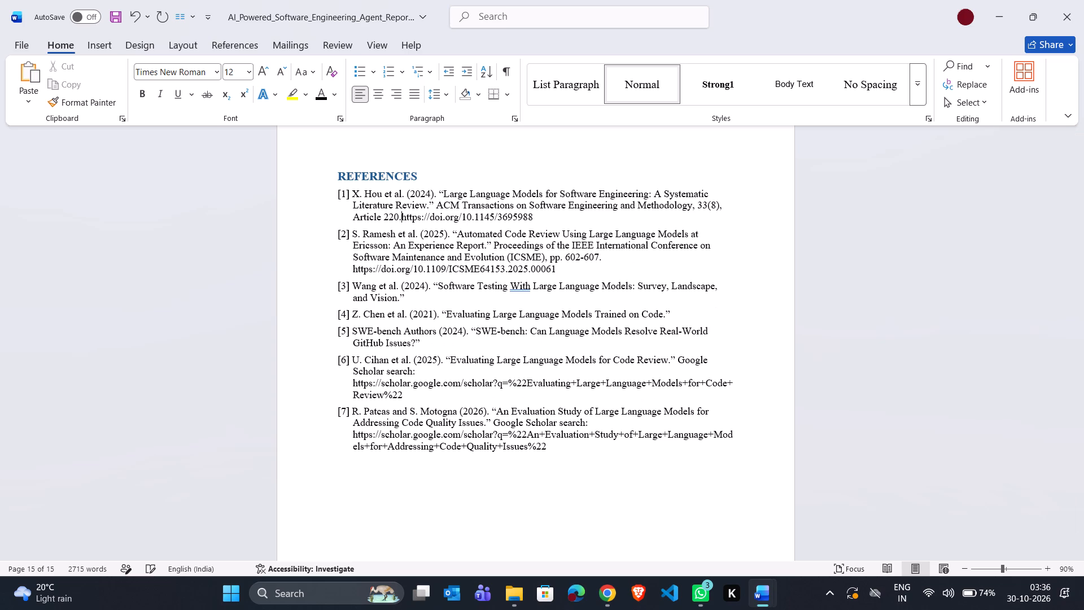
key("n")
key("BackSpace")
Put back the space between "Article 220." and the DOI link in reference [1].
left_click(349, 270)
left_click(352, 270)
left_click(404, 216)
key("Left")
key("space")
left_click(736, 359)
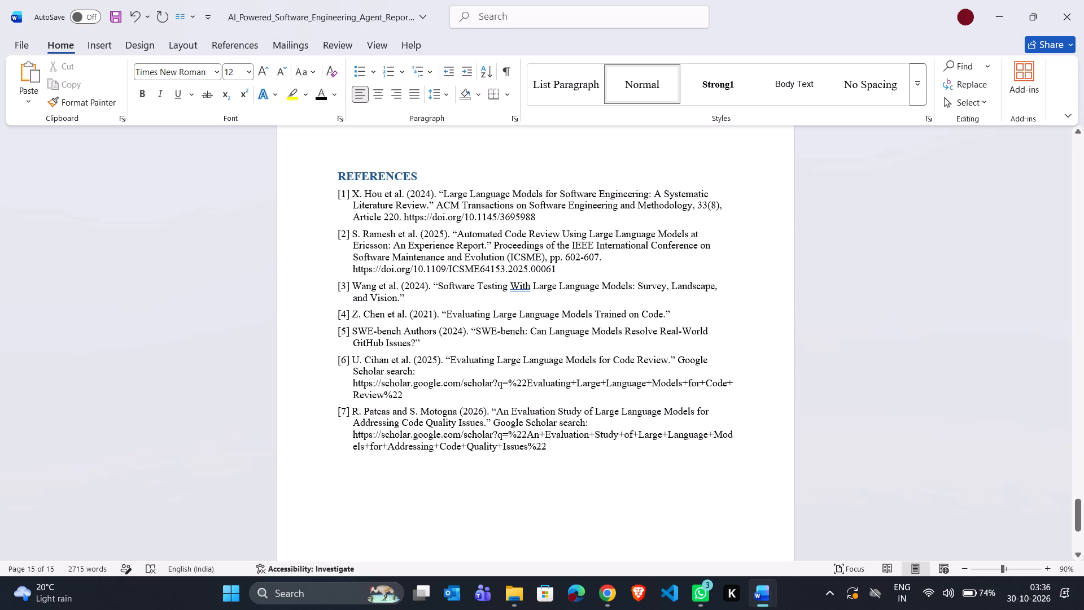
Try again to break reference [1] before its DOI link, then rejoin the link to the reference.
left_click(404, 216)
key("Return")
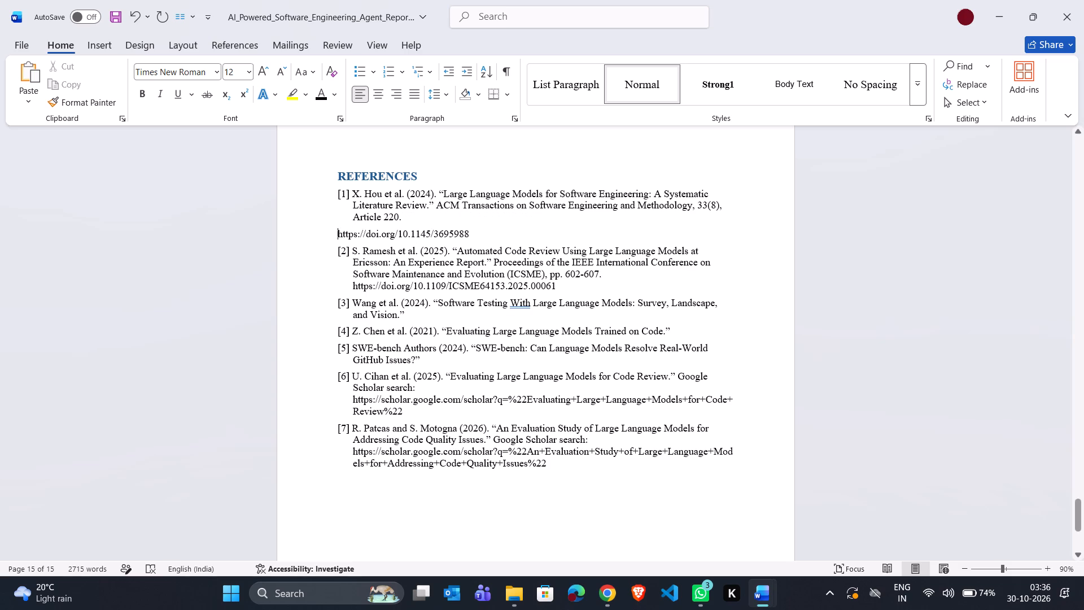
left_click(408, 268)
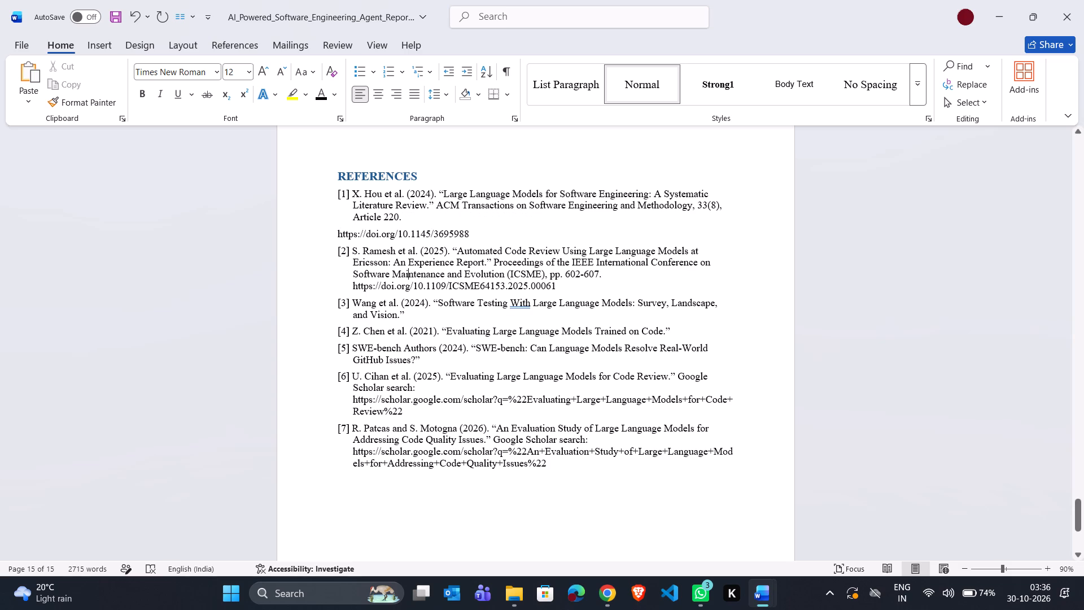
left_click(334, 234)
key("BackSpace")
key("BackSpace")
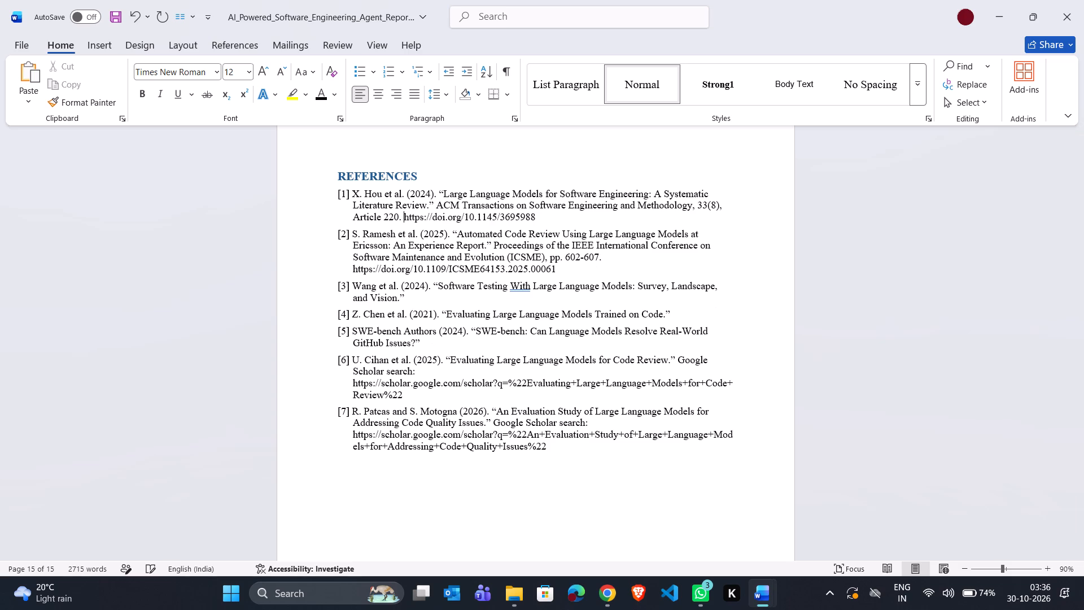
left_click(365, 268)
Open the MINI PROJECT SYNOPSIS ON HUMAN IN THE LOOP PDF from the Downloads folder at its 9. References section.
scroll(479, 344, "up", 2, "ctrl")
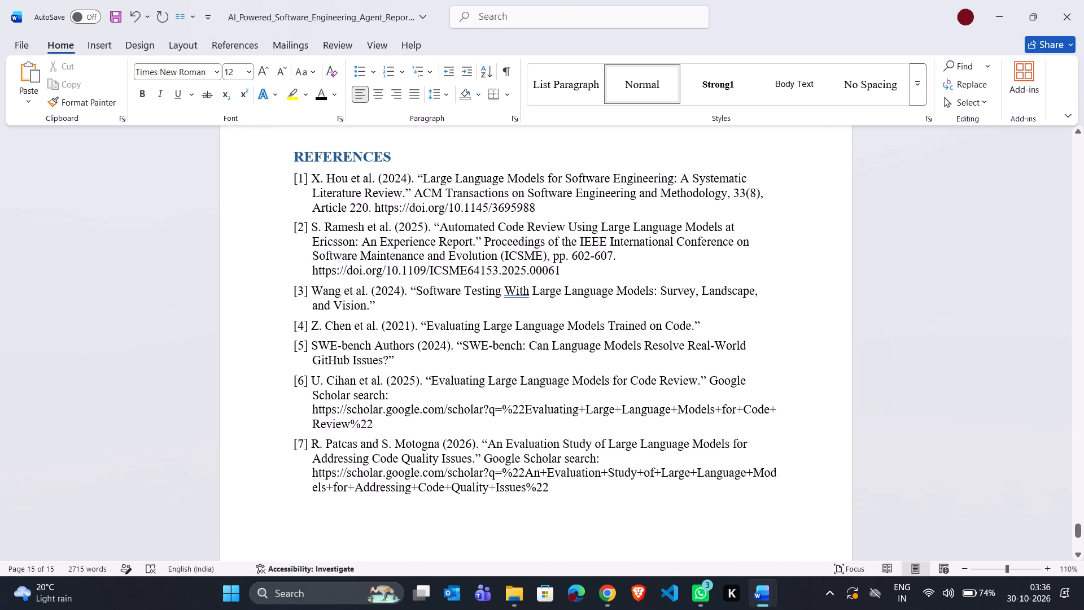
scroll(534, 347, "up", 1)
scroll(534, 347, "down", 1)
scroll(534, 347, "left", 1)
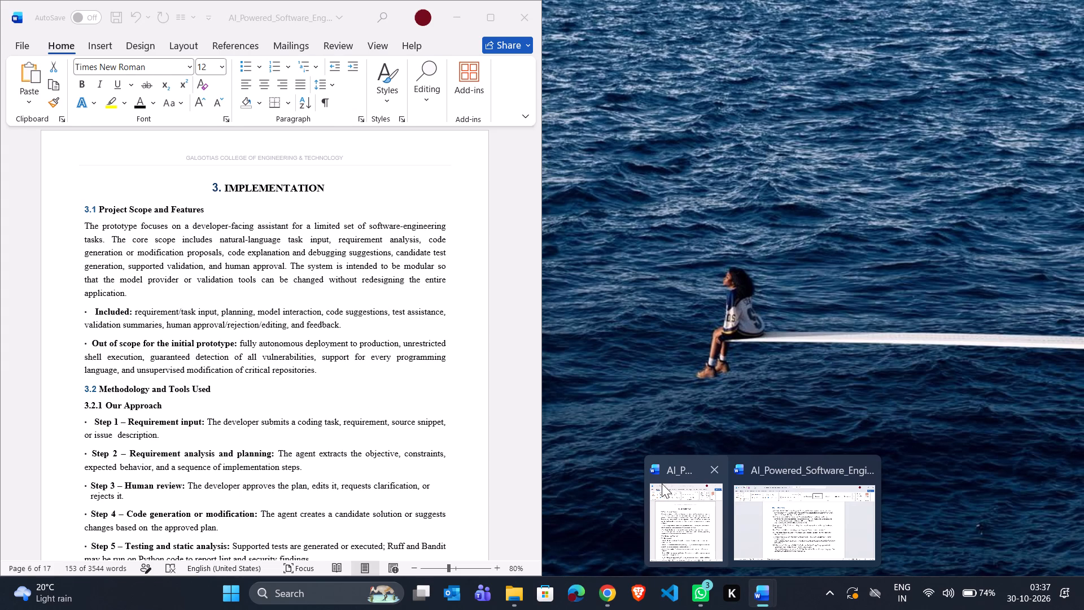
left_click(517, 608)
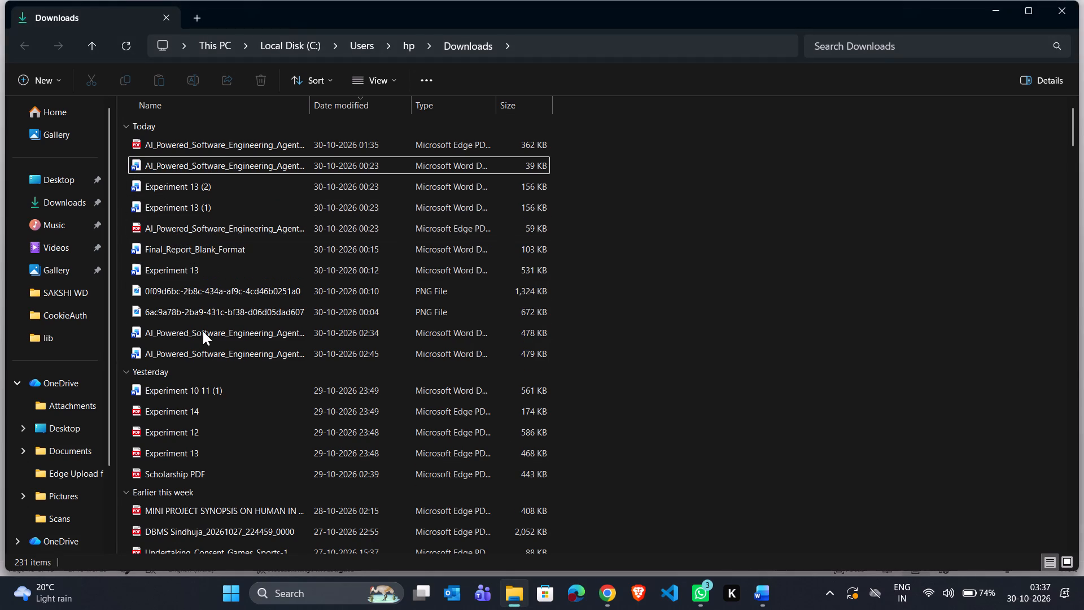
scroll(196, 363, "down", 1)
left_click_drag(212, 495, 212, 489)
double_click(212, 489)
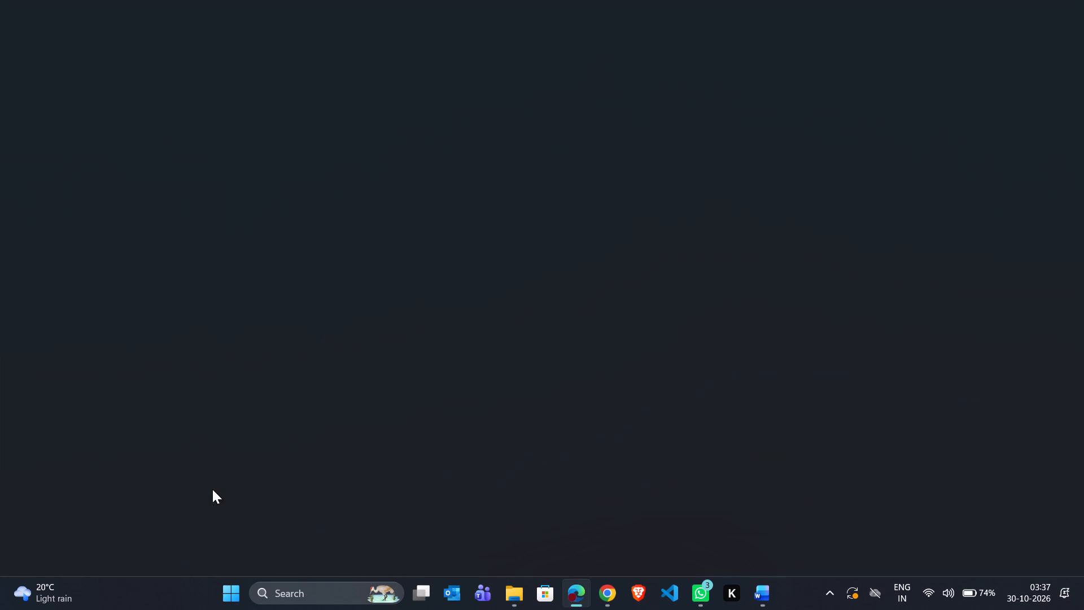
scroll(484, 423, "down", 2)
scroll(484, 423, "up", 1)
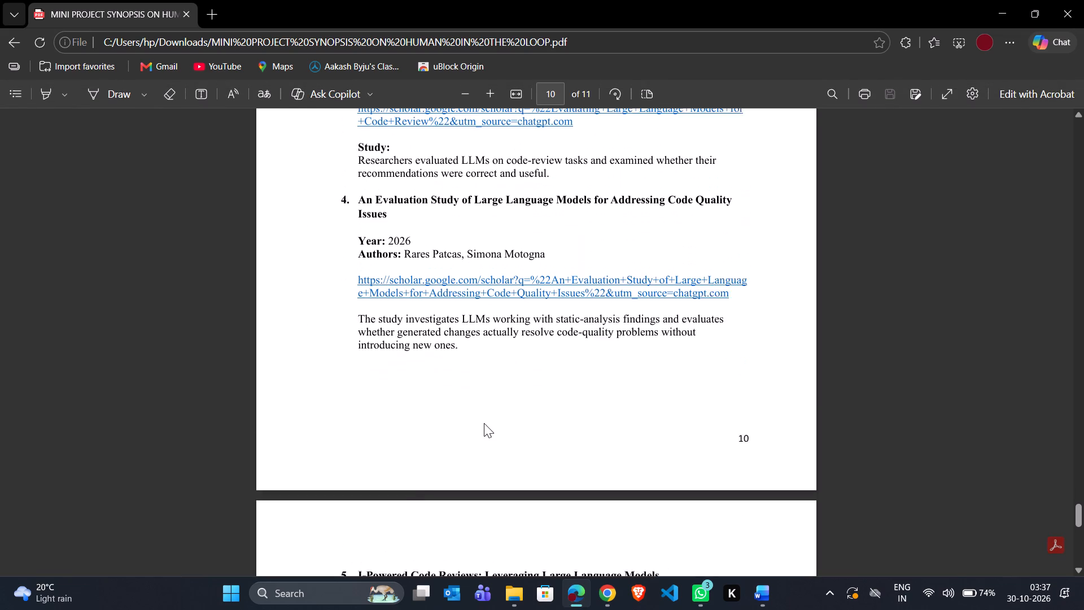
scroll(484, 423, "up", 3)
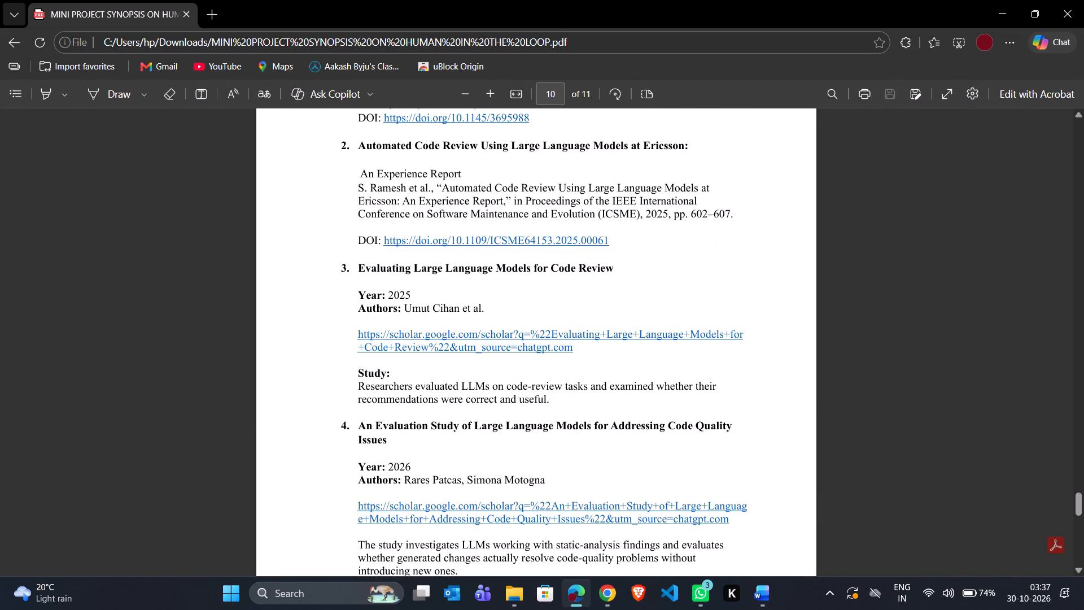
scroll(419, 341, "up", 2)
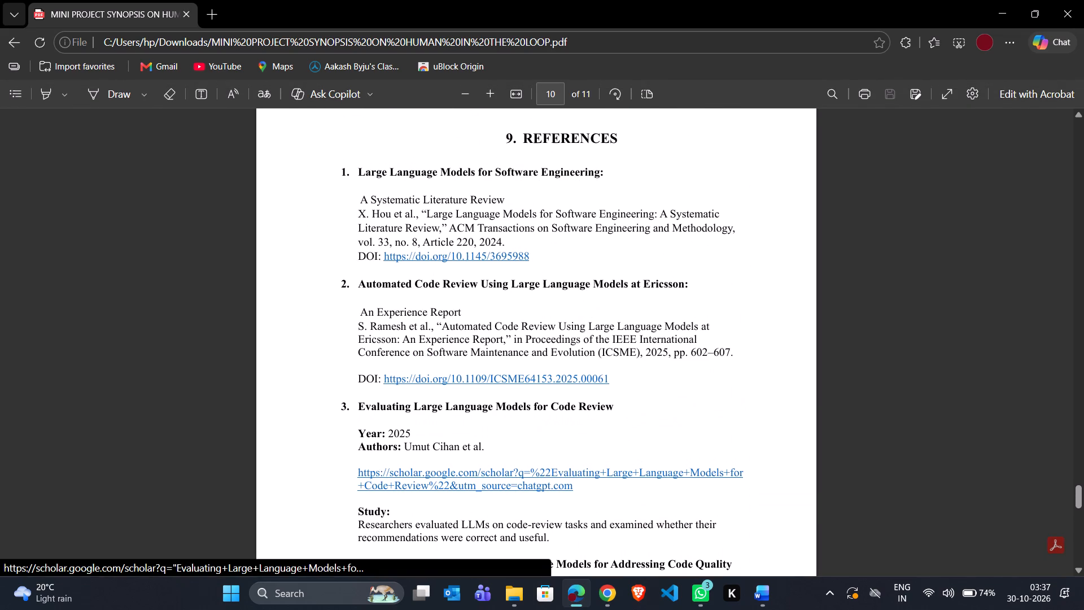
Copy references 1 to 6 from the synopsis PDF, from "Large Language Models for Software Engineering" through the ieeexplore link of reference 6.
left_click_drag(357, 167, 534, 486)
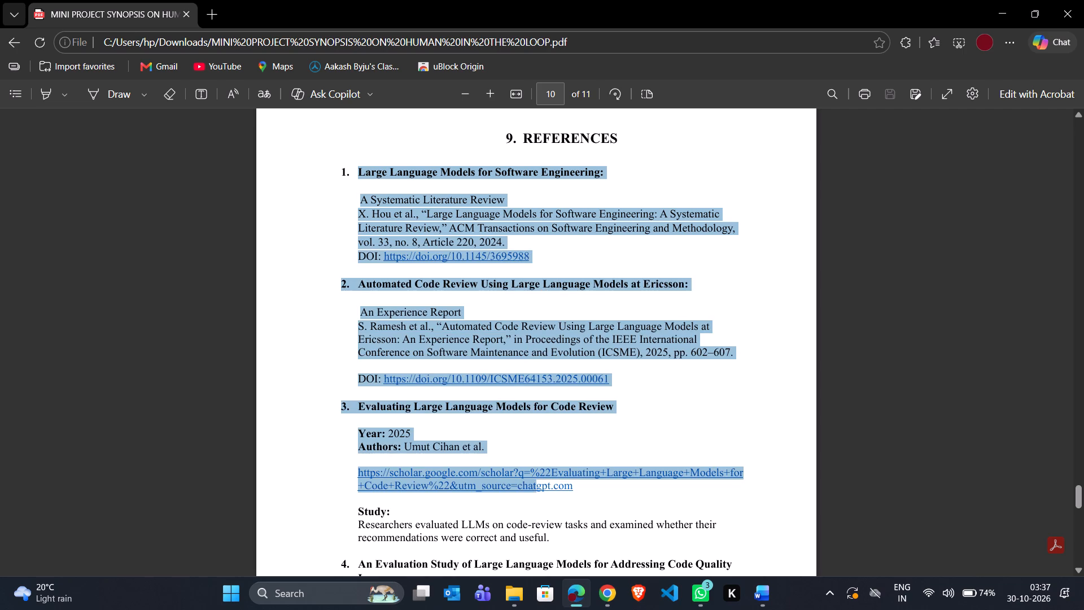
left_click_drag(534, 486, 536, 572)
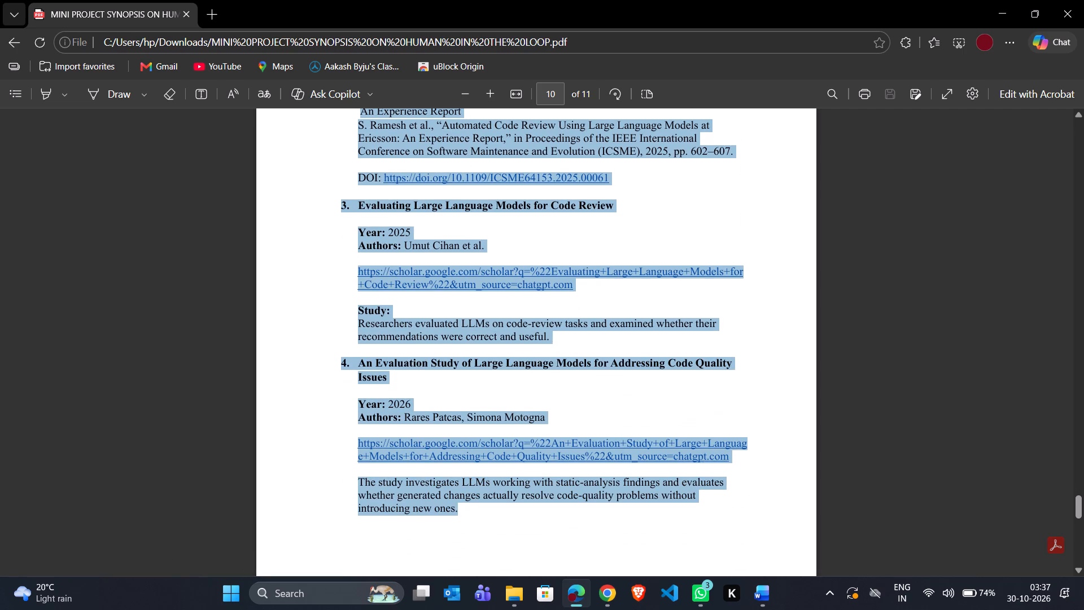
left_click_drag(536, 572, 568, 599)
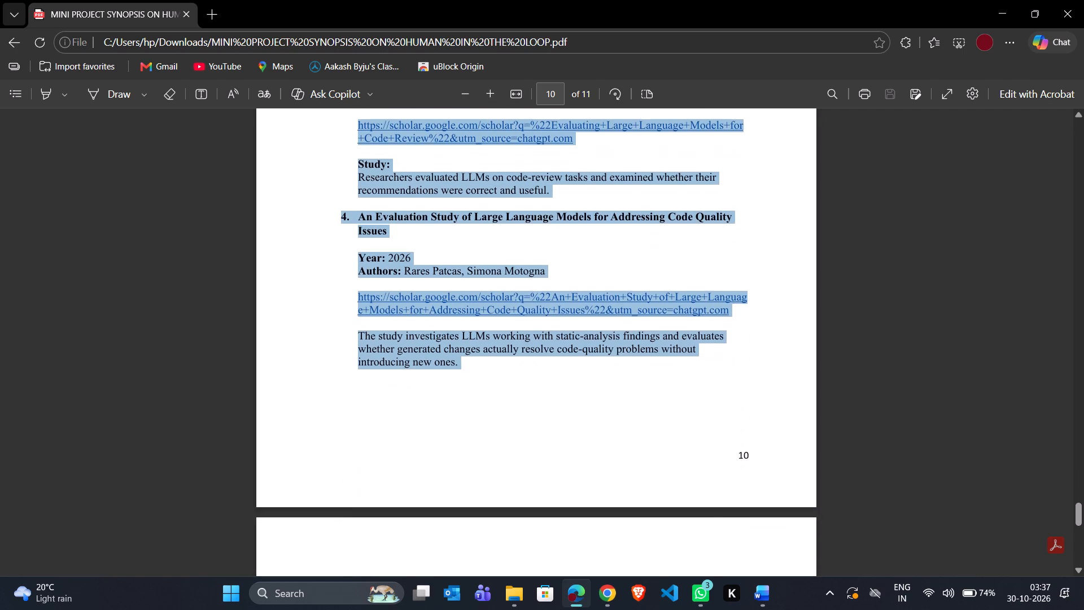
left_click_drag(568, 599, 536, 507)
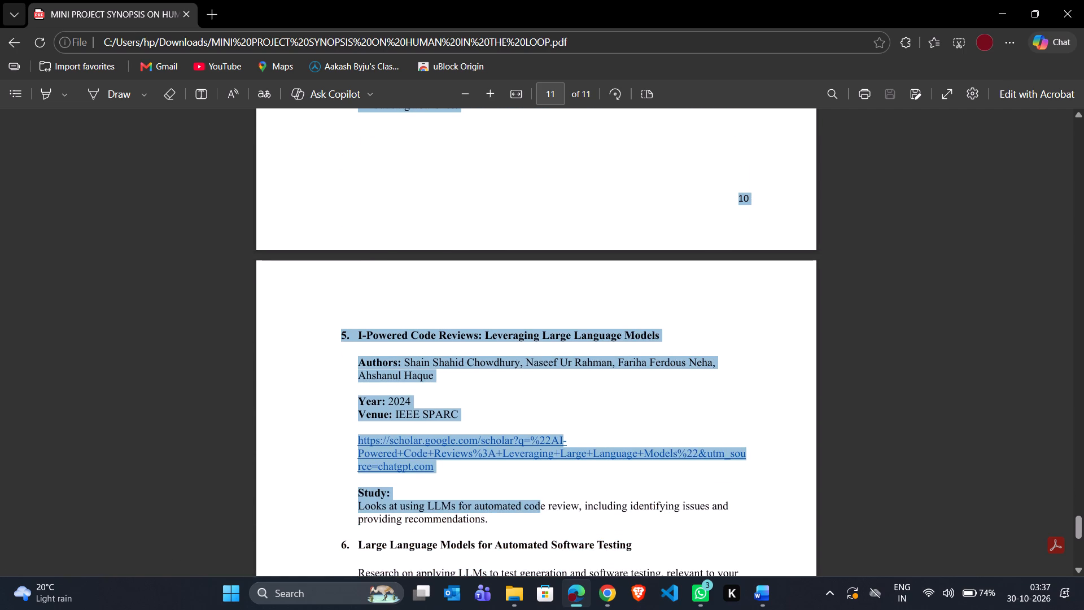
left_click_drag(536, 507, 557, 541)
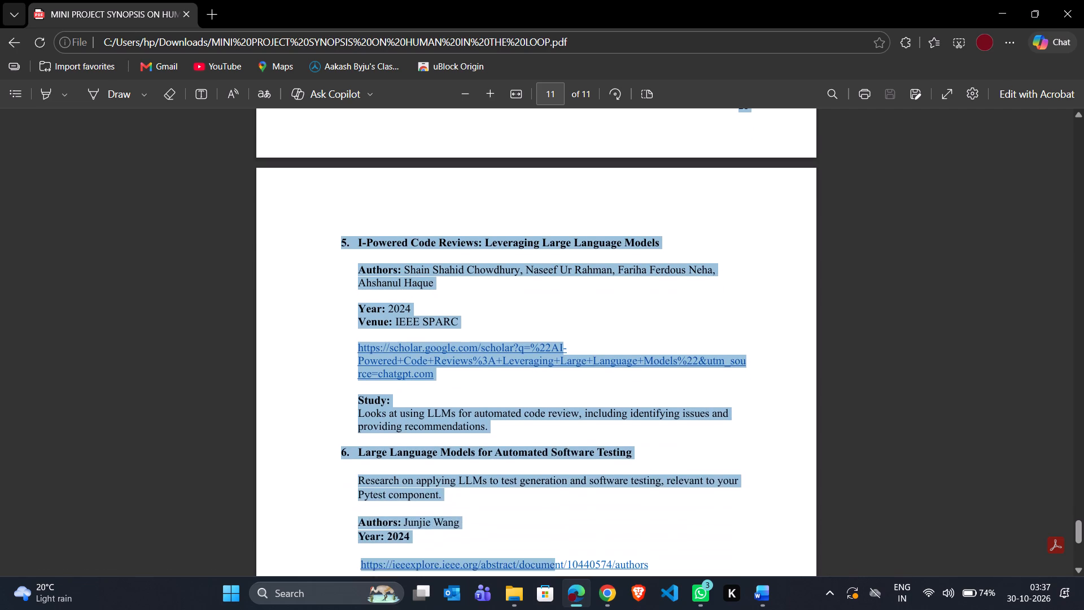
left_click_drag(557, 541, 646, 586)
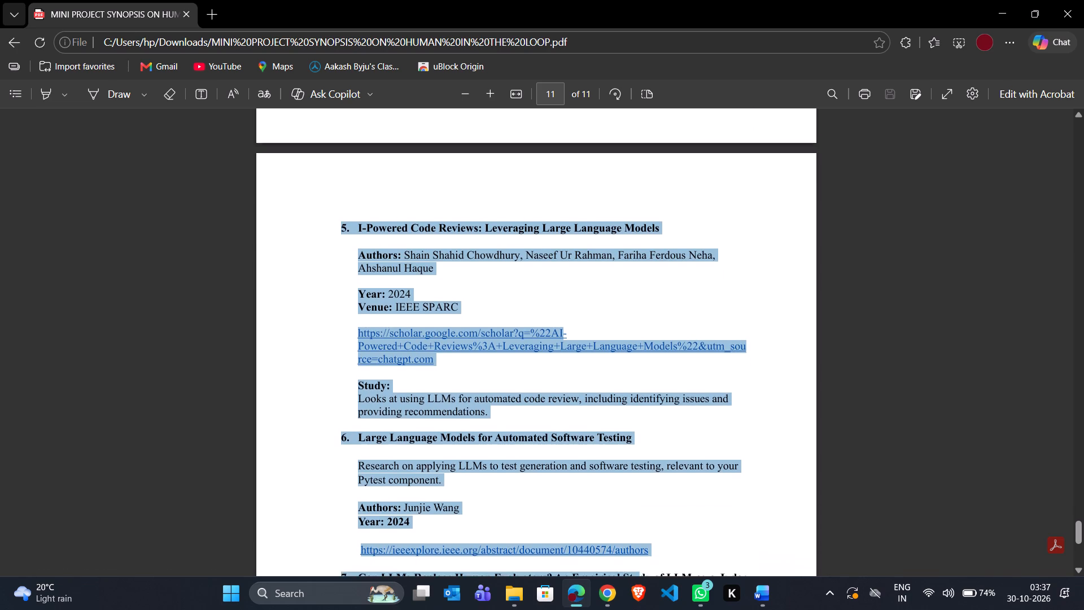
left_click_drag(646, 586, 829, 582)
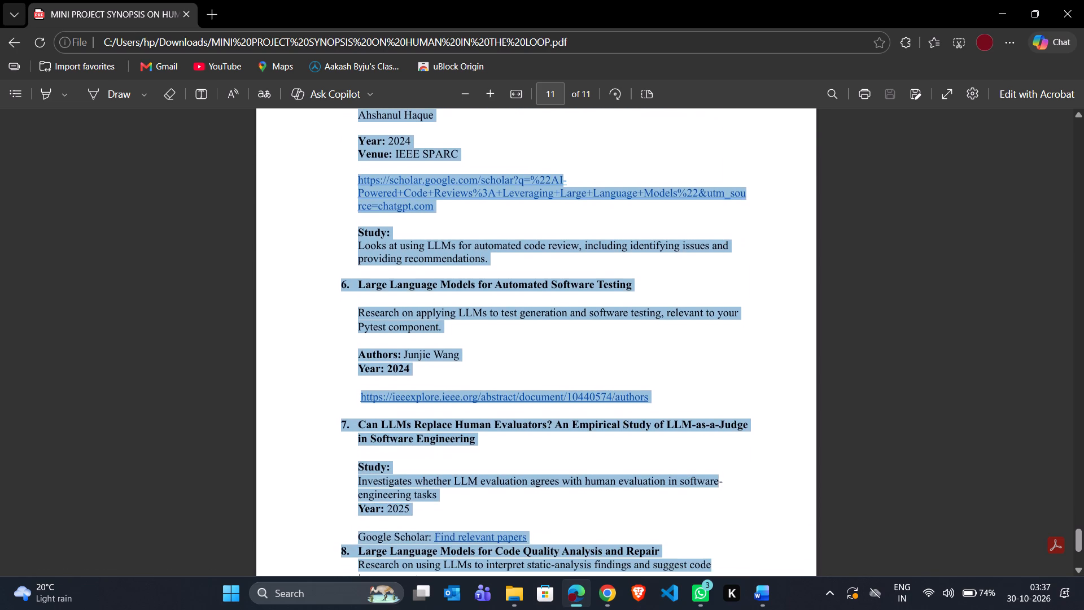
left_click_drag(829, 582, 670, 390)
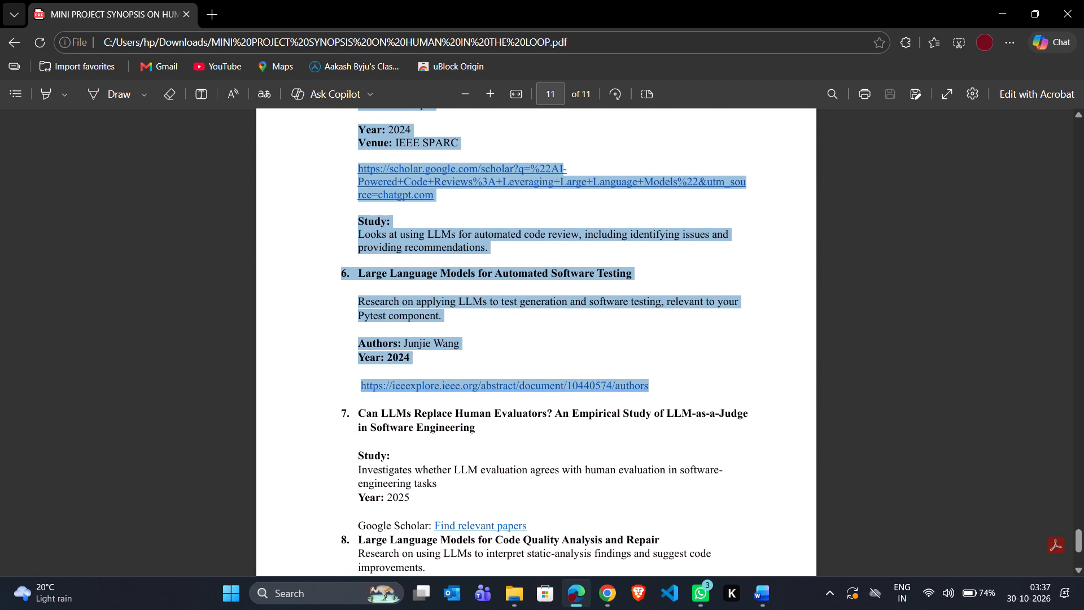
left_click_drag(670, 390, 669, 390)
key("ctrl+c")
left_click(721, 396)
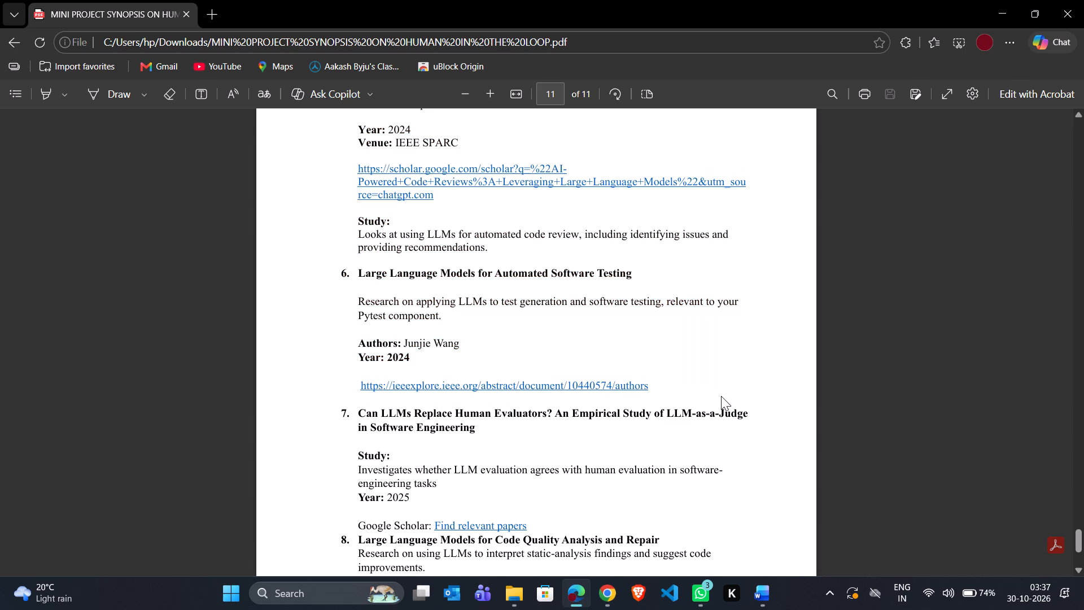
Switch back to the Word report and paste the copied references on a new line below reference [7].
left_click(780, 536)
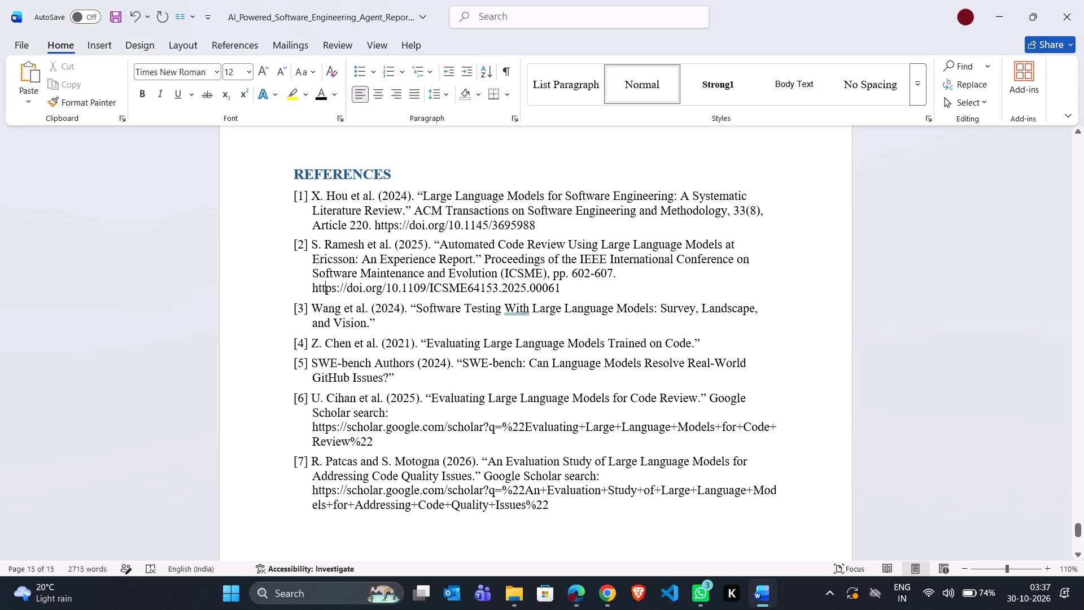
left_click(563, 509)
key("Return")
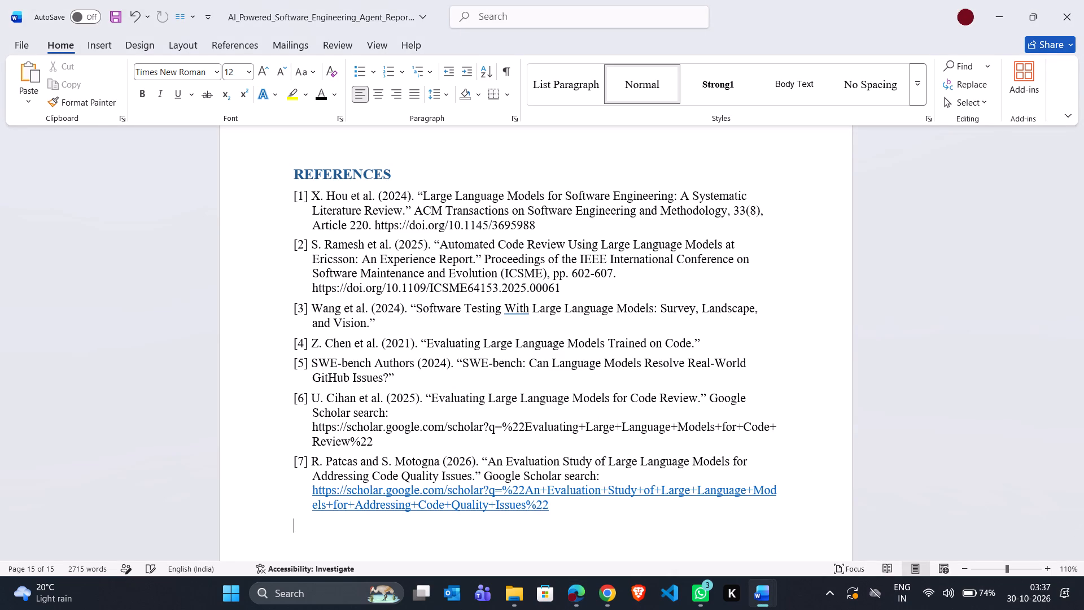
key("ctrl+v")
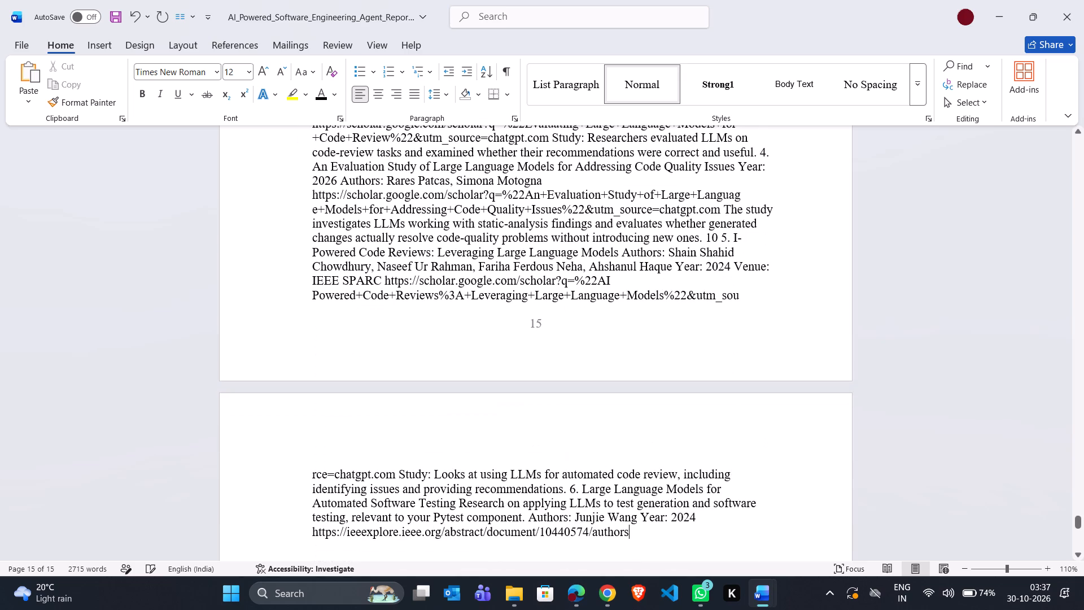
Undo the paste of the synopsis references below reference [7].
scroll(563, 509, "up", 1)
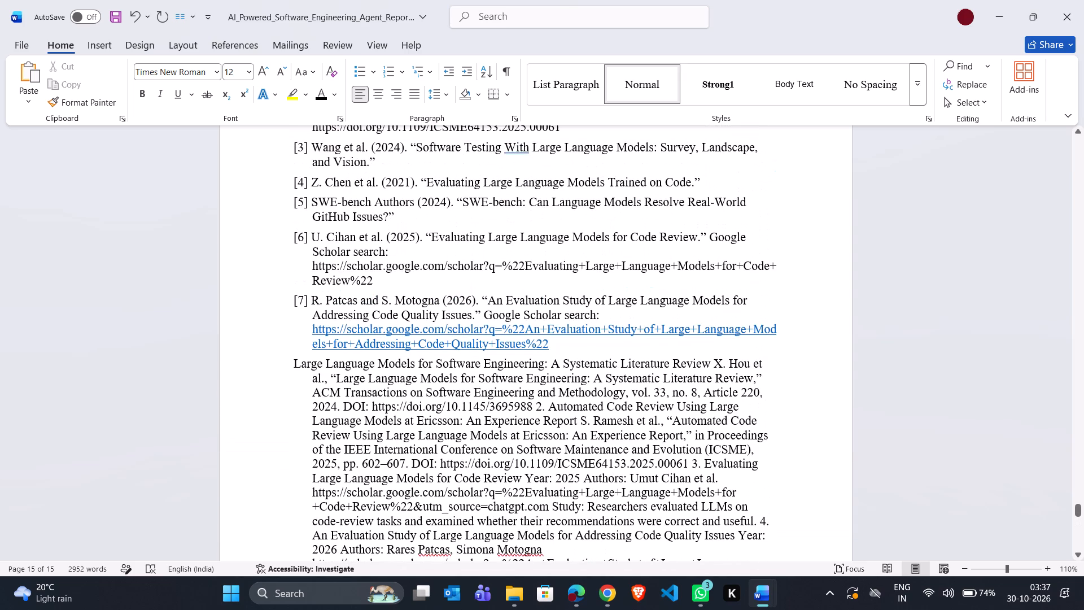
key("ctrl+z")
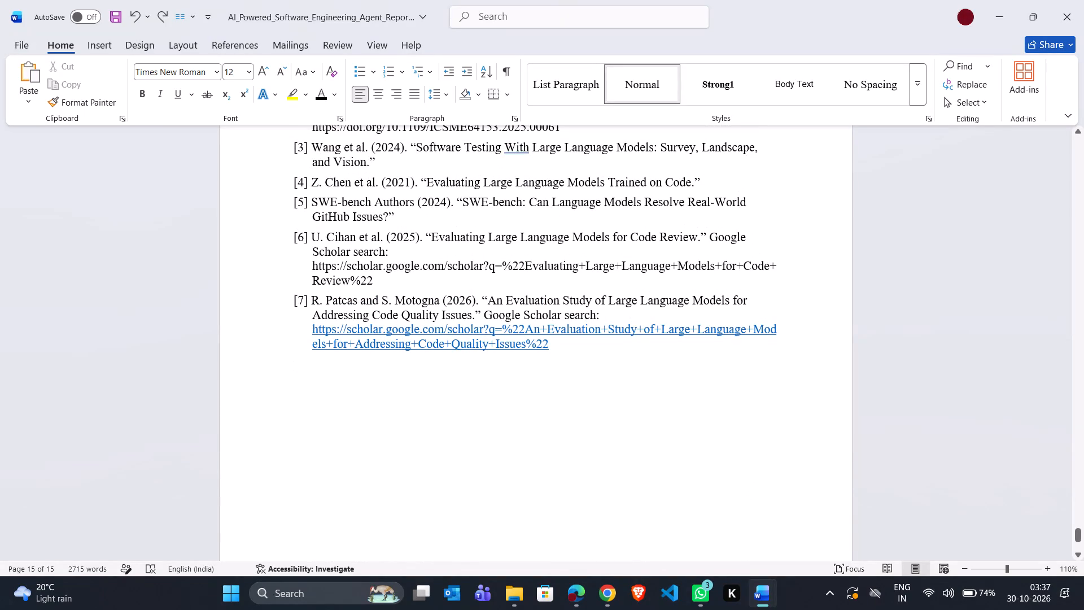
Turn the Google Scholar URL of reference [6] into a live hyperlink, leaving an empty line before reference [7].
left_click(391, 287)
key("Return")
key("BackSpace")
key("BackSpace")
key("BackSpace")
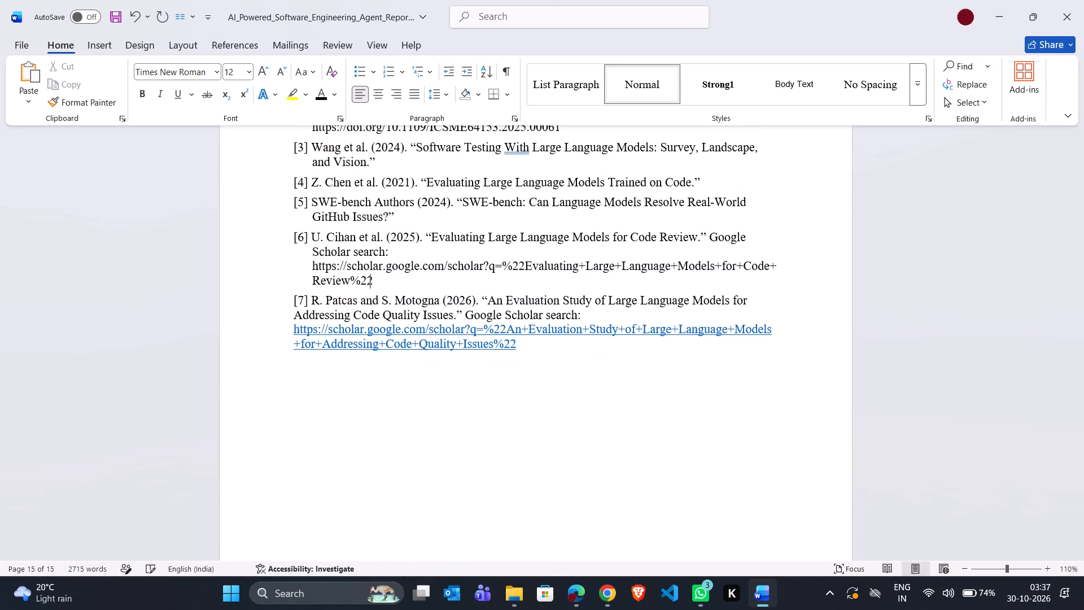
left_click(428, 448)
left_click(387, 285)
key("Return")
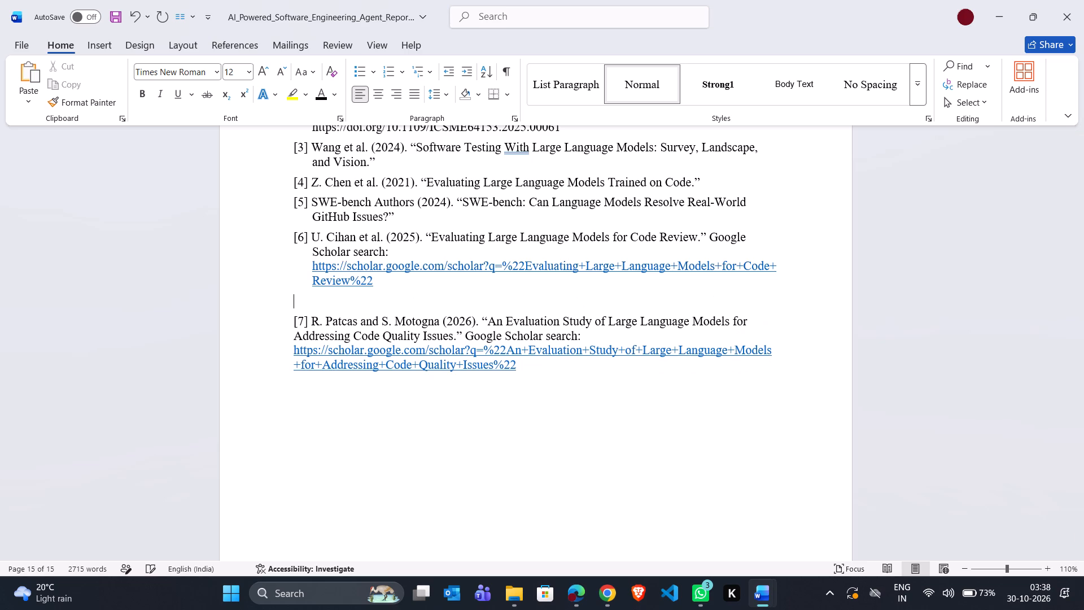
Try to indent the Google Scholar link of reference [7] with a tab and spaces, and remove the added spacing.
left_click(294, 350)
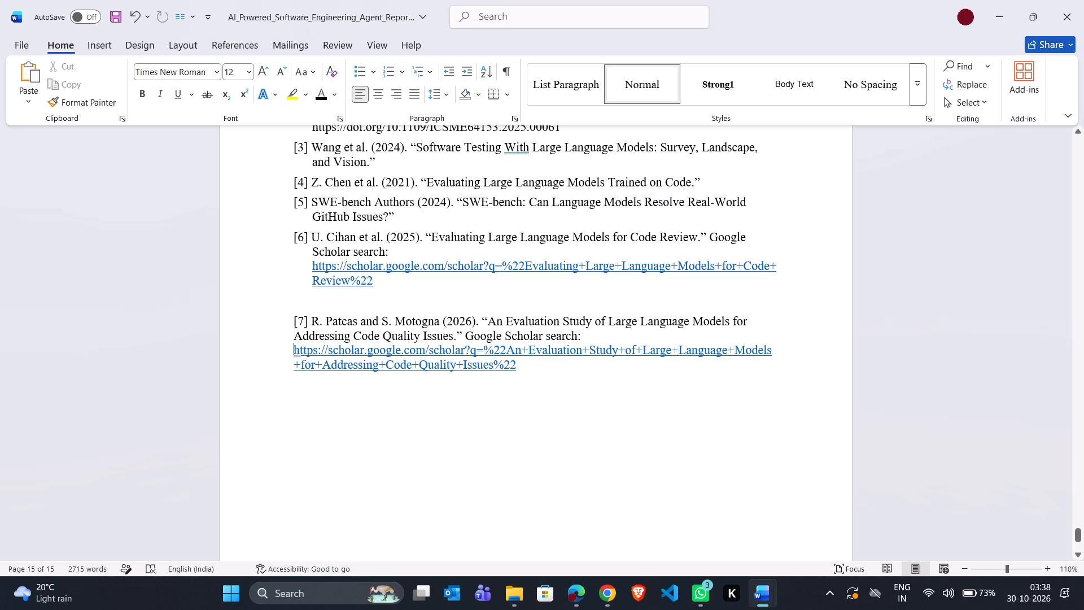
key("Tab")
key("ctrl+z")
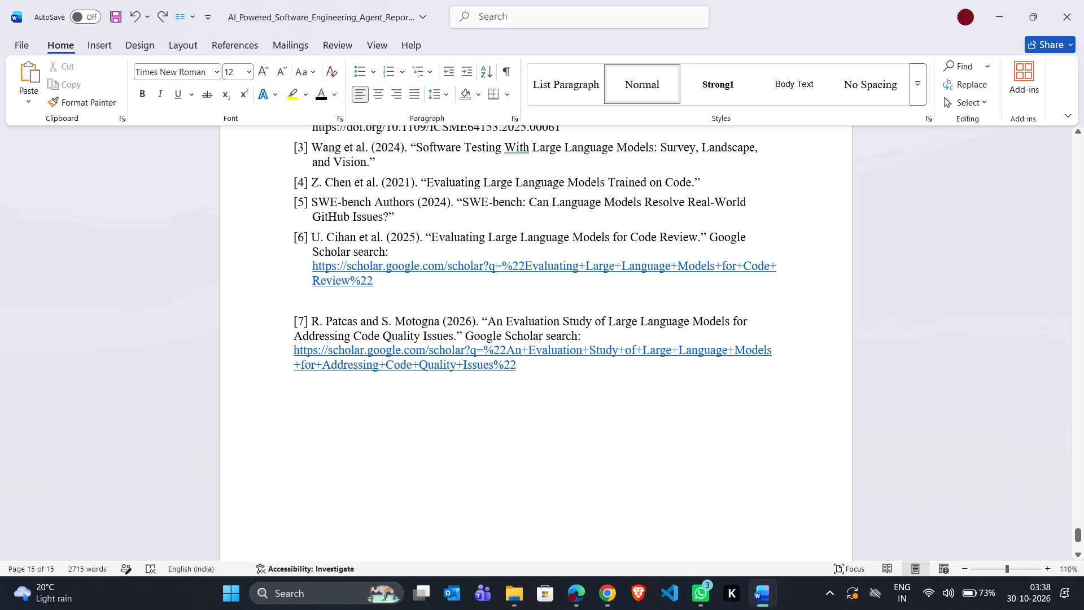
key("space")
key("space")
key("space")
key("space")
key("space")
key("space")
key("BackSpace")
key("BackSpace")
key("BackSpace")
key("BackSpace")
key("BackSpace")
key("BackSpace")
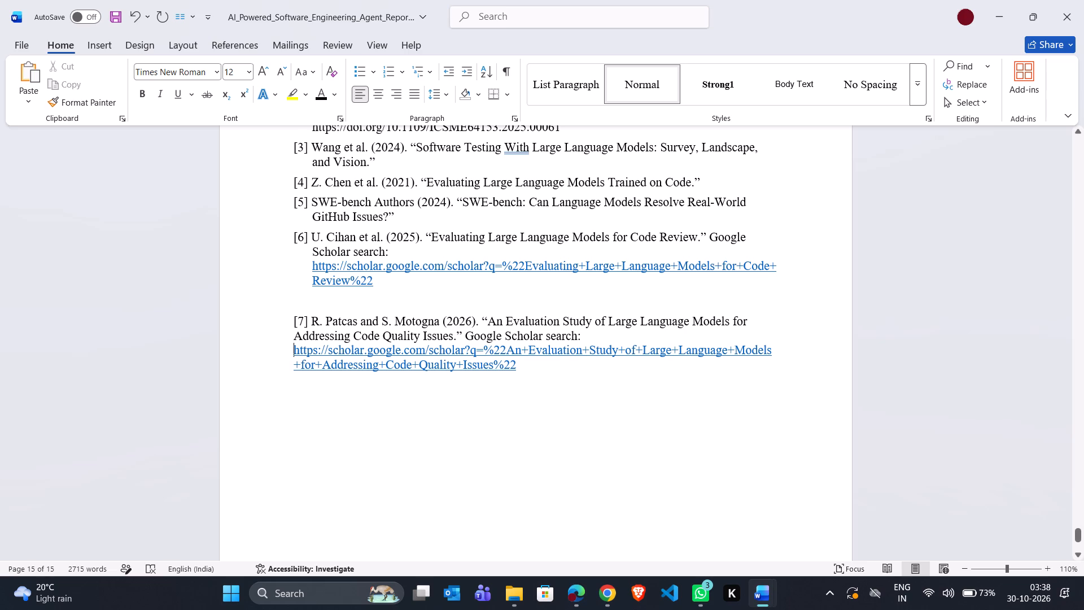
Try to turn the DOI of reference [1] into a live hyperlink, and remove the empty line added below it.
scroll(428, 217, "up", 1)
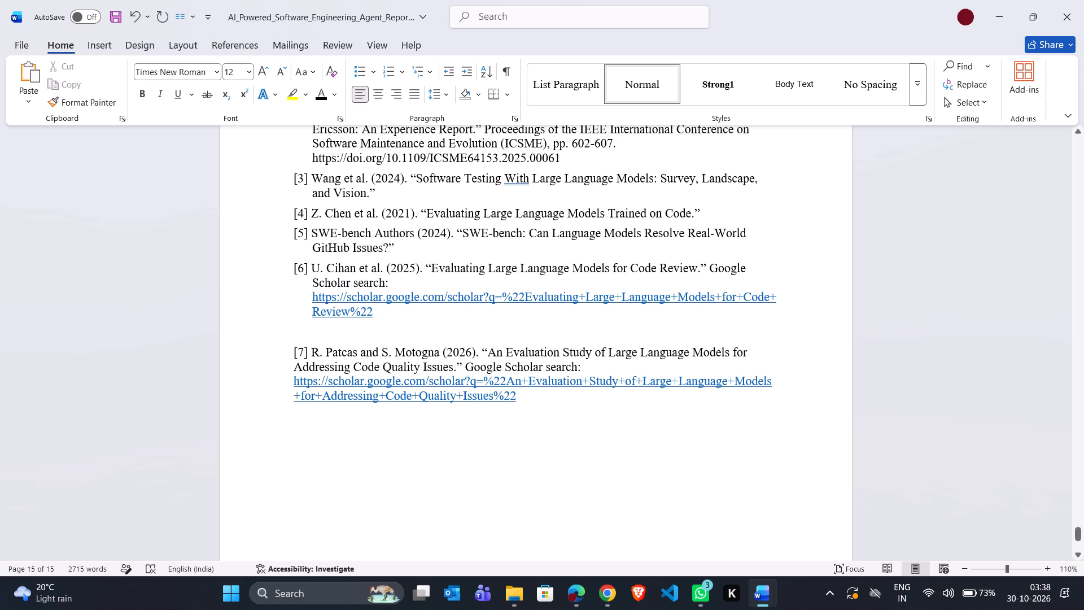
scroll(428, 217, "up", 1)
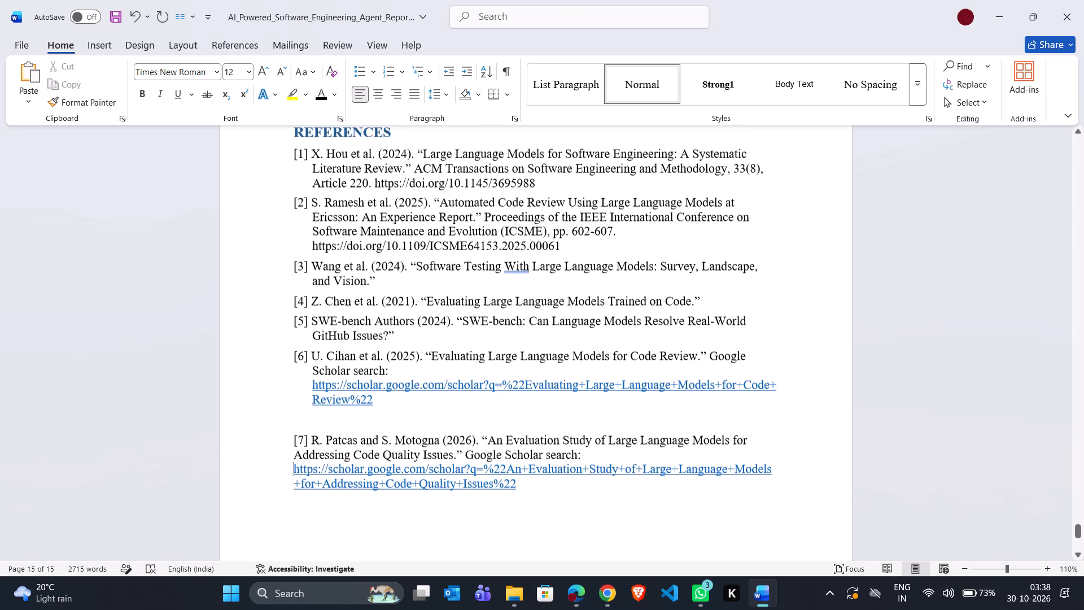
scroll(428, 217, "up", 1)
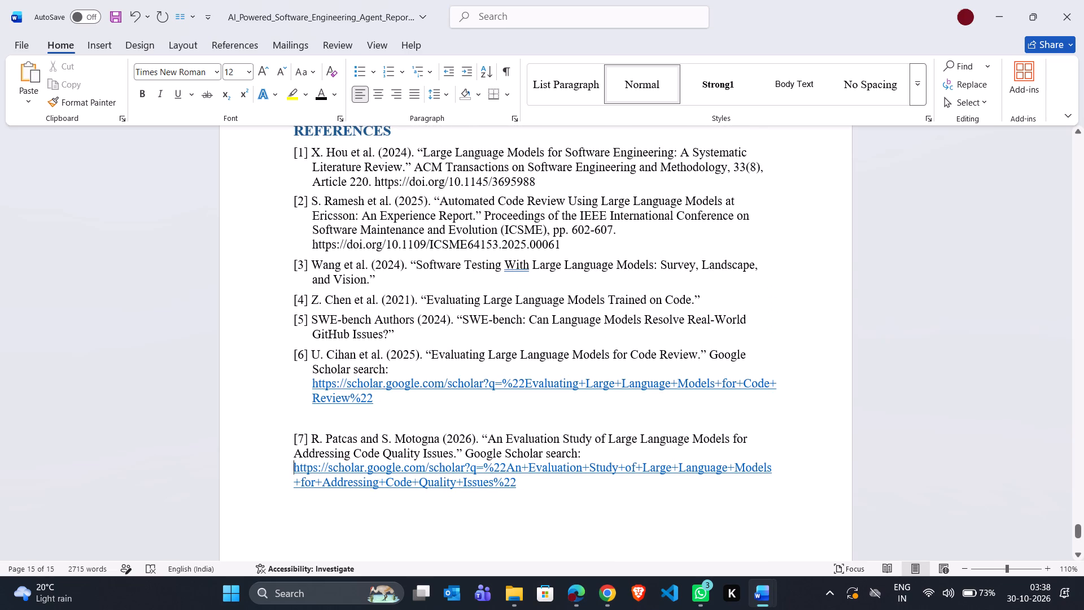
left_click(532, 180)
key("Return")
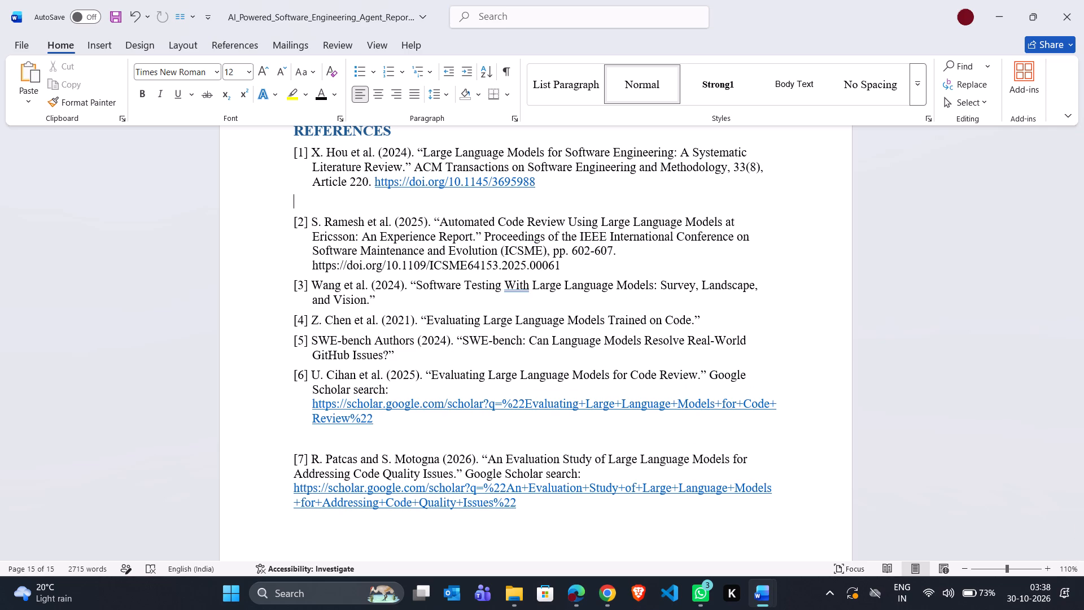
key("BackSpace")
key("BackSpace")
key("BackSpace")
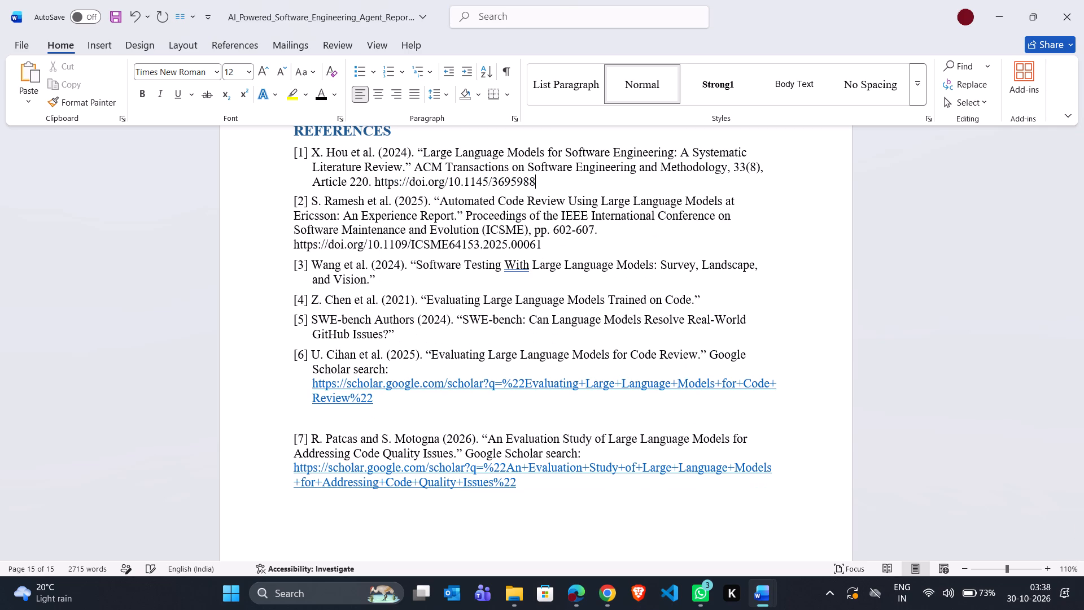
Turn the DOI of reference [2] into a live hyperlink, leaving an empty line before reference [3].
left_click(552, 250)
key("Return")
key("BackSpace")
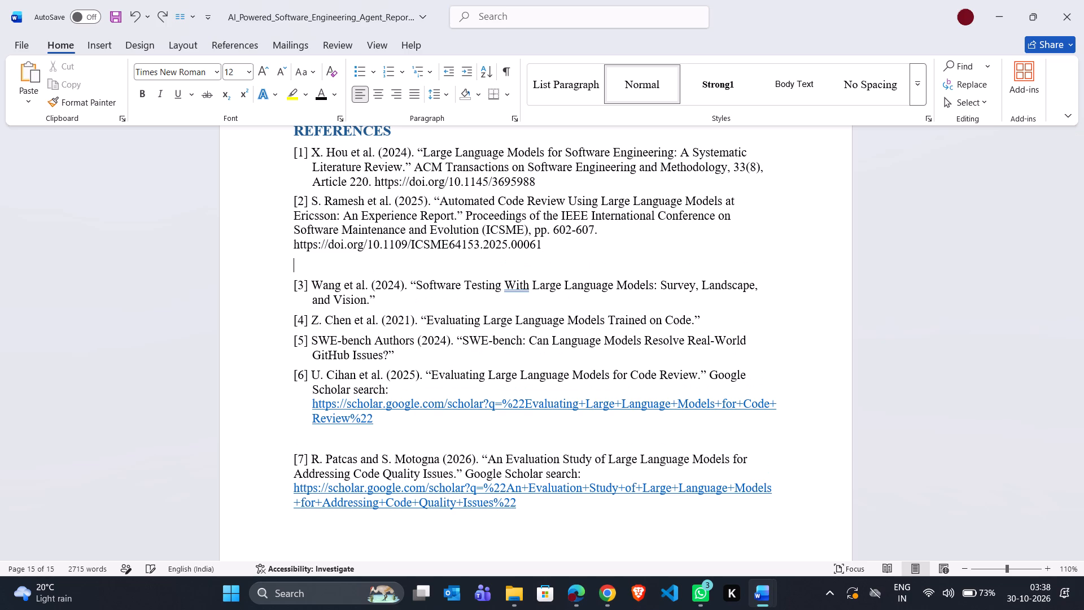
key("BackSpace")
key("Return")
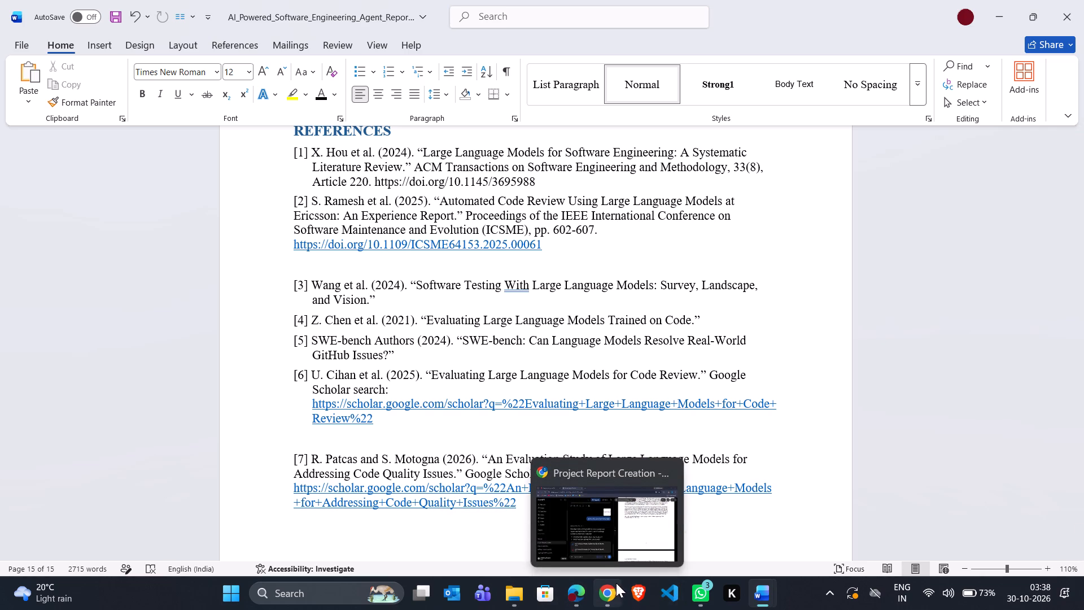
Switch to the synopsis PDF in Edge and arrange it side by side with the Word report.
left_click(576, 591)
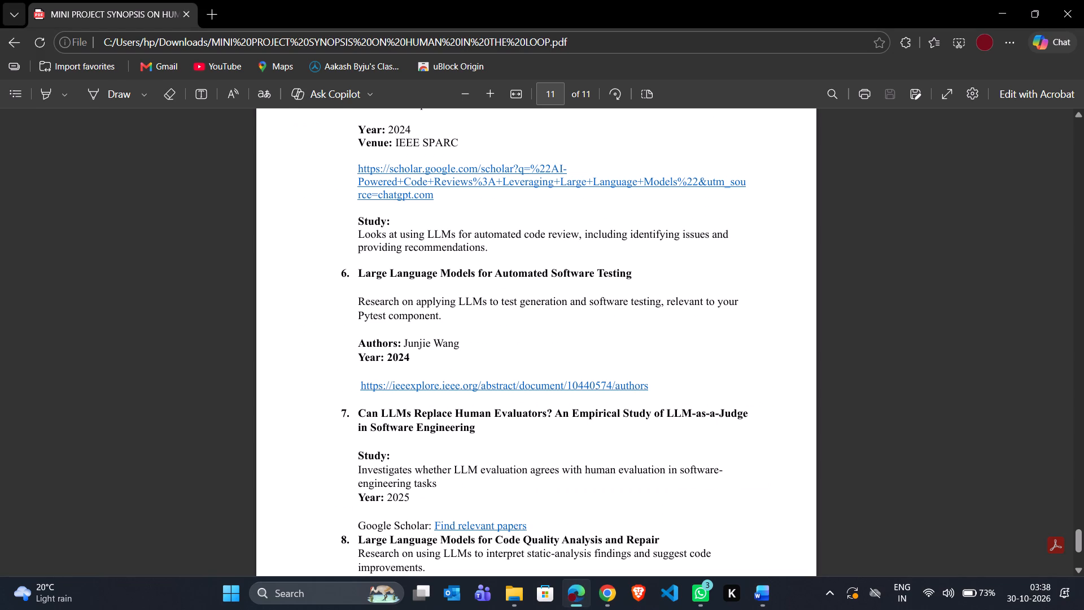
scroll(556, 329, "up", 1)
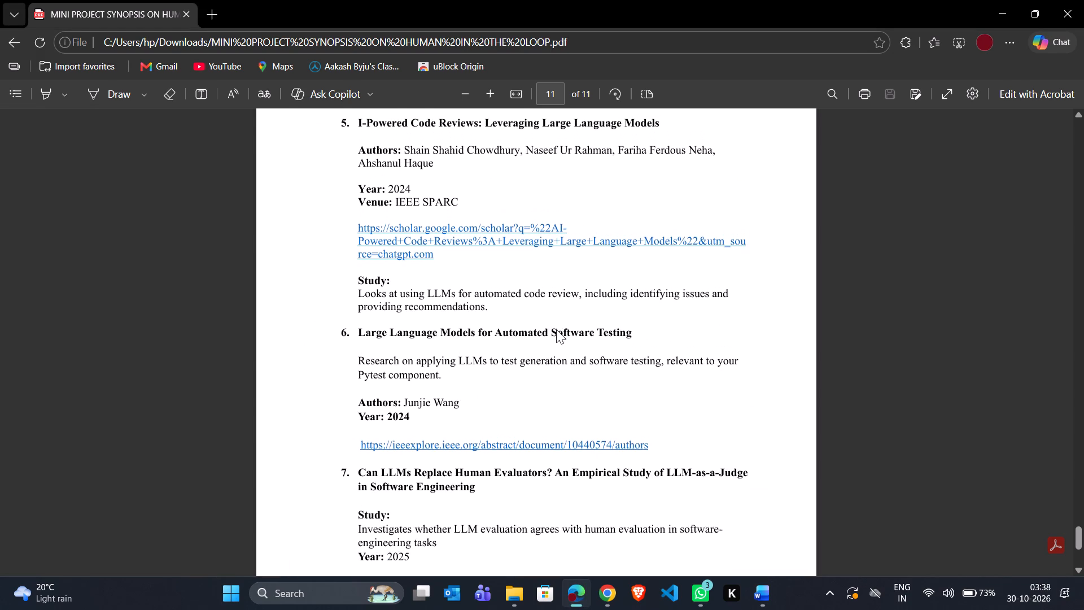
scroll(556, 329, "up", 1)
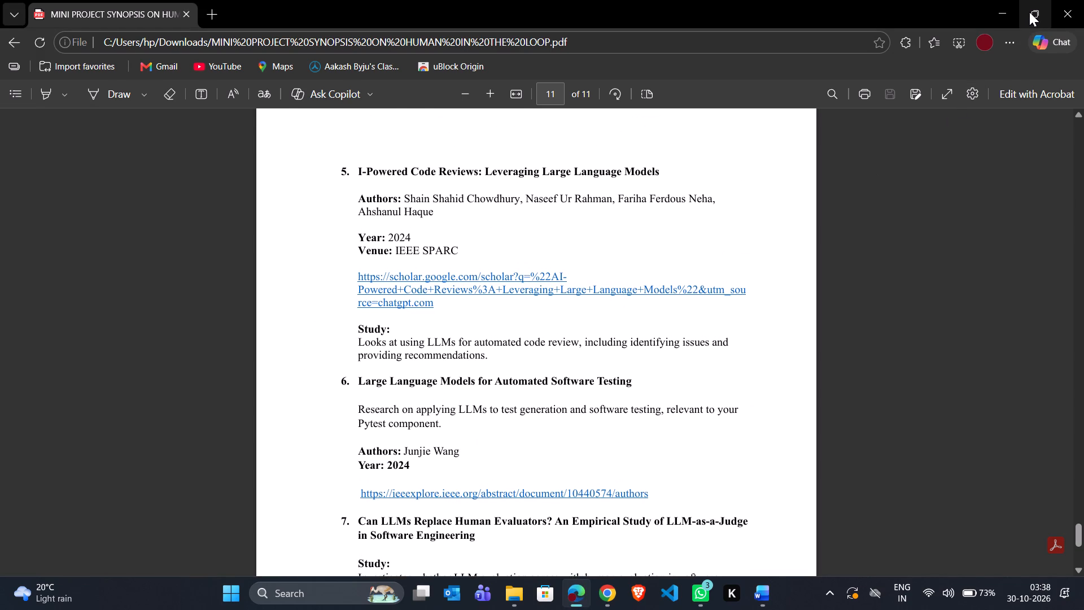
left_click(929, 38)
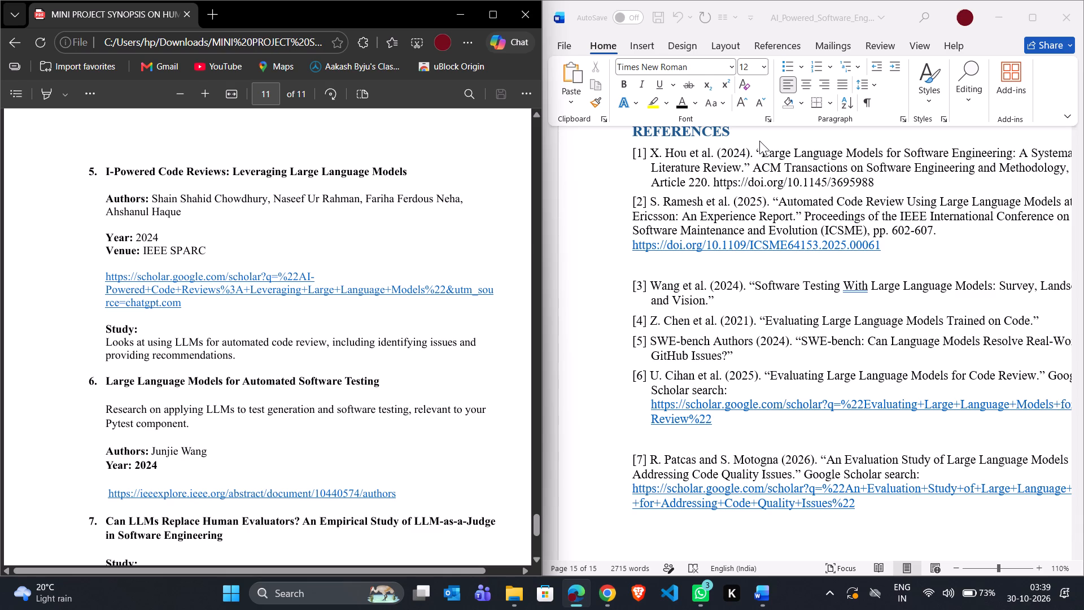
Turn the DOI of reference [1] in the Word report into a live hyperlink, leaving an empty line before reference [2].
left_click(880, 180)
left_click(875, 185)
key("Return")
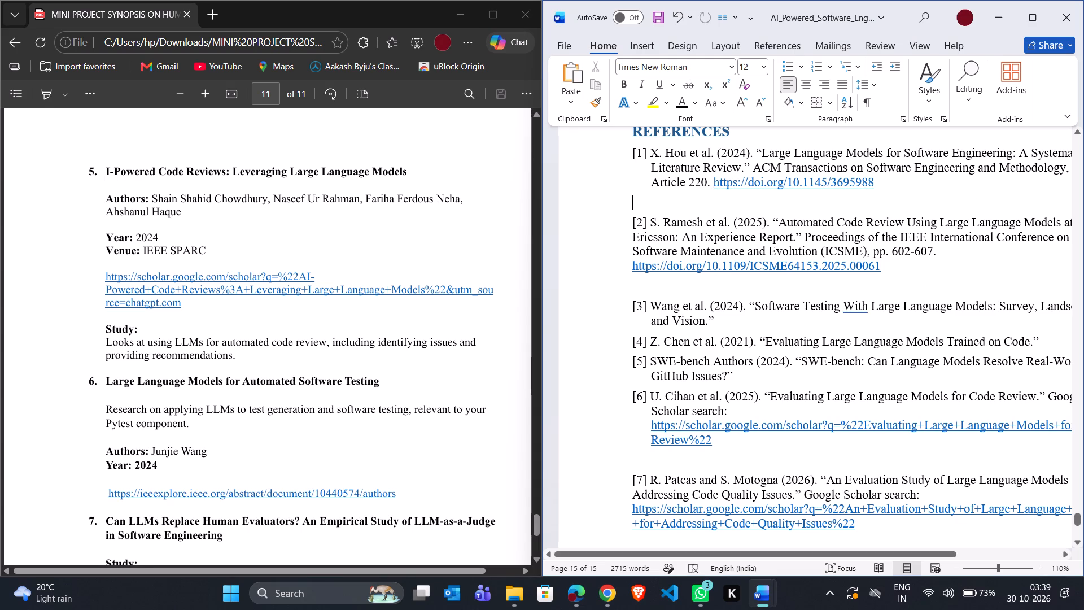
Compare the report's References list with the entries and links in the synopsis PDF's references section.
scroll(715, 220, "up", 1)
scroll(715, 220, "down", 1)
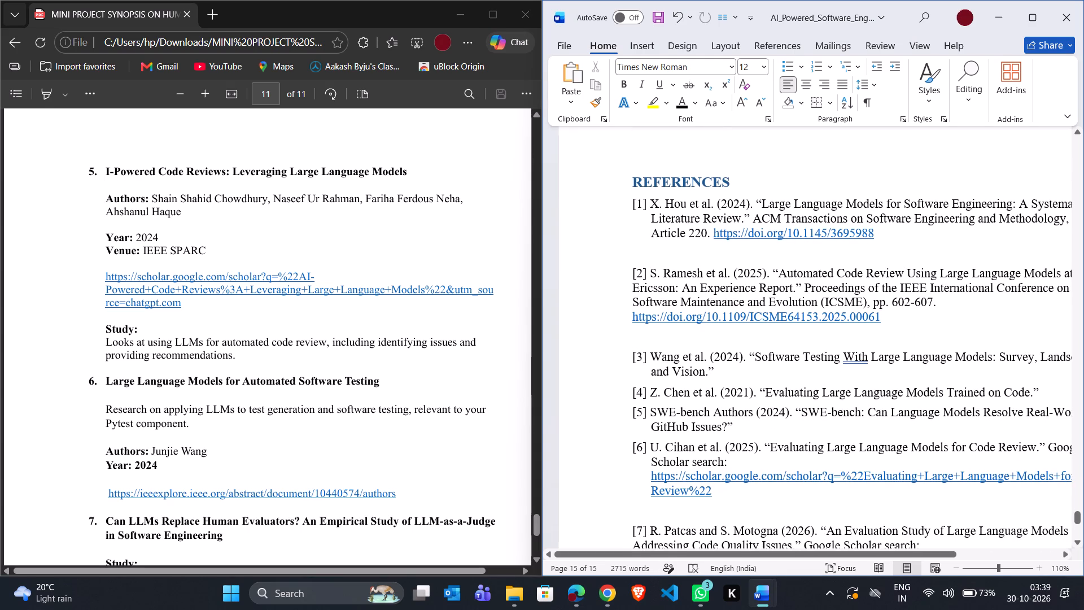
scroll(725, 274, "down", 1)
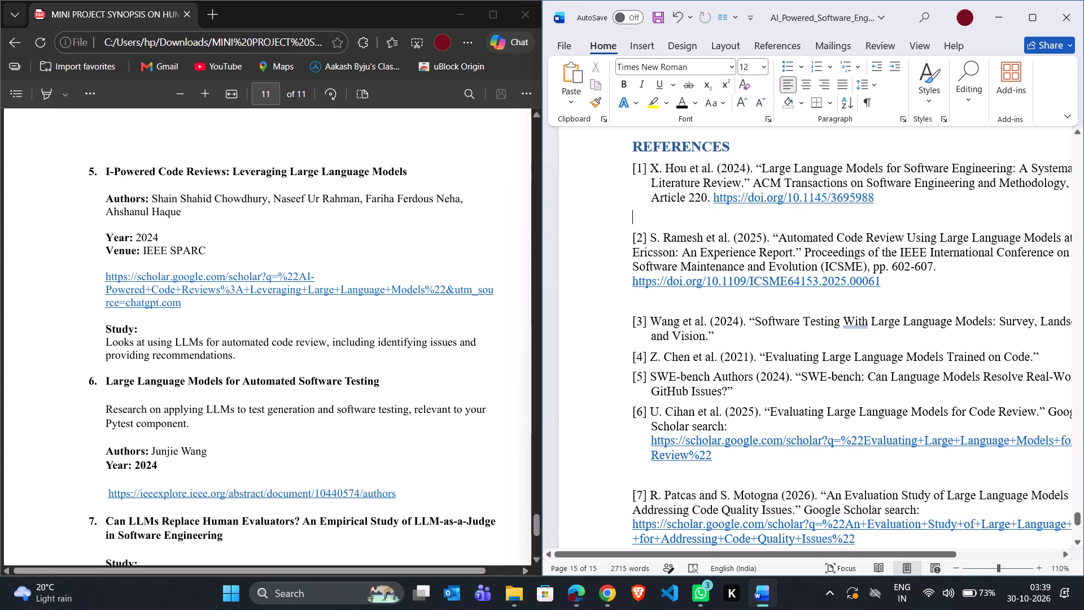
scroll(401, 328, "up", 5)
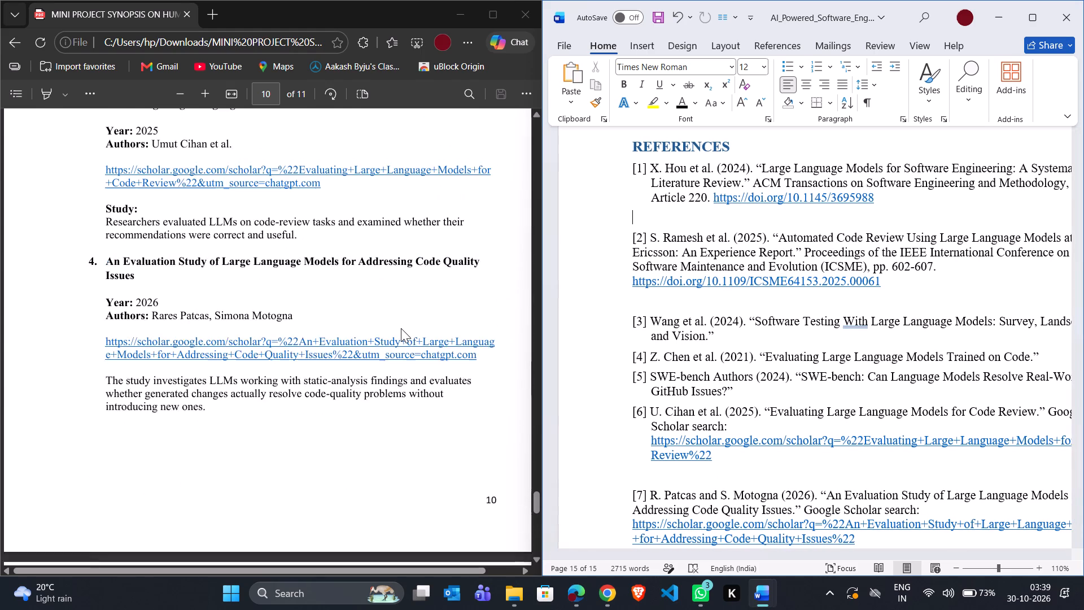
scroll(401, 328, "up", 2)
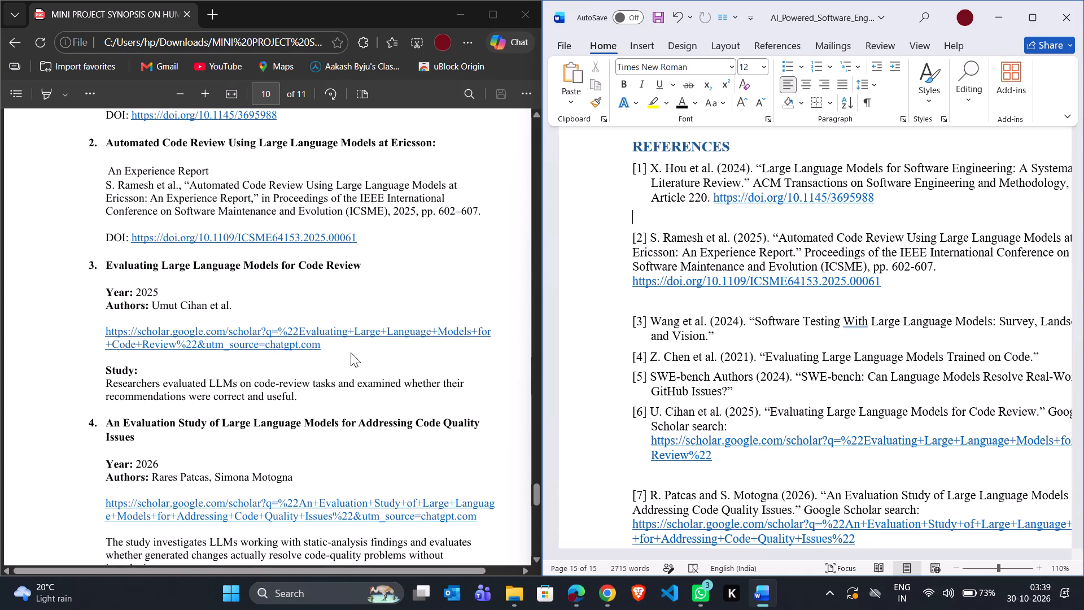
left_click(303, 402)
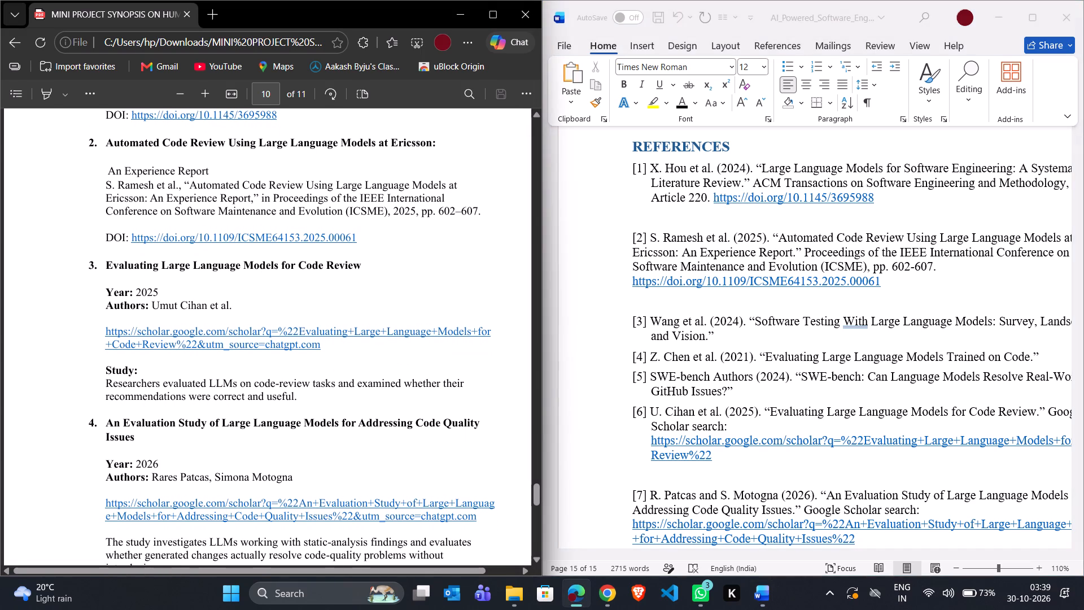
scroll(360, 398, "down", 2)
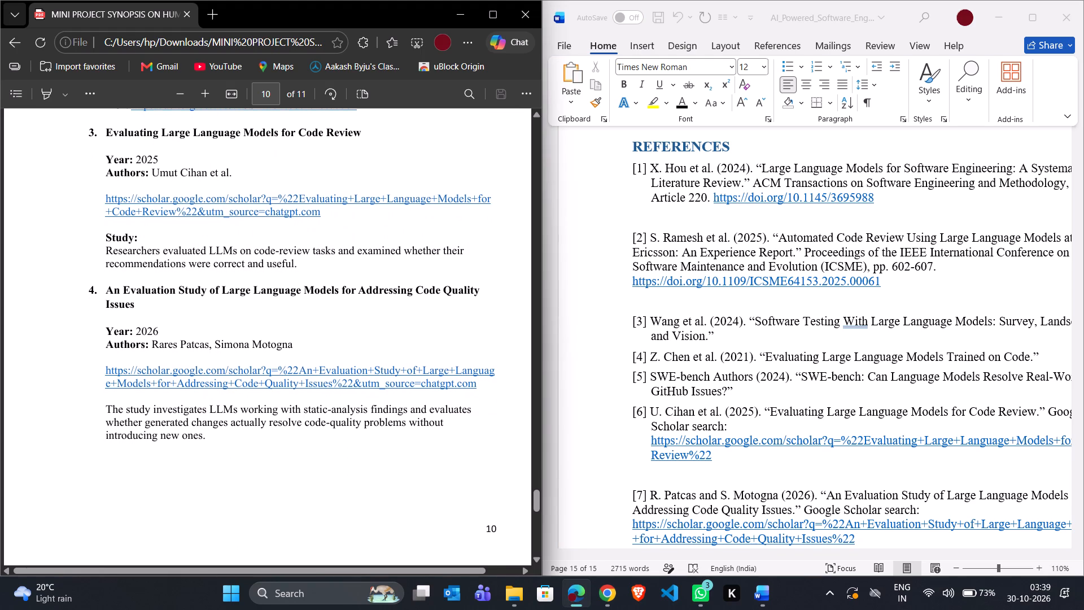
scroll(360, 398, "down", 5)
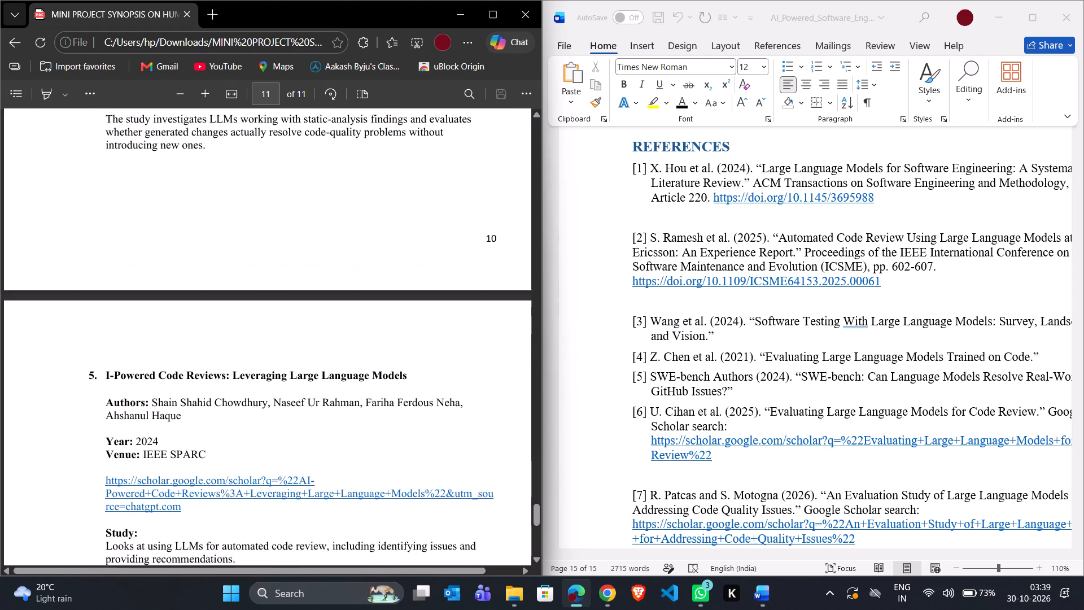
scroll(360, 398, "down", 1)
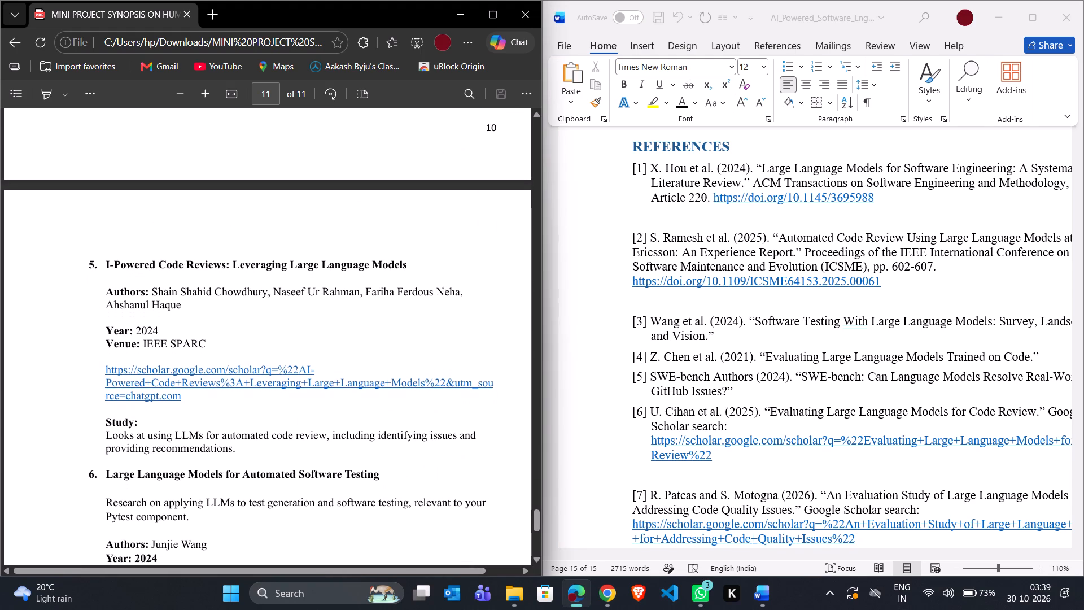
scroll(360, 398, "down", 1)
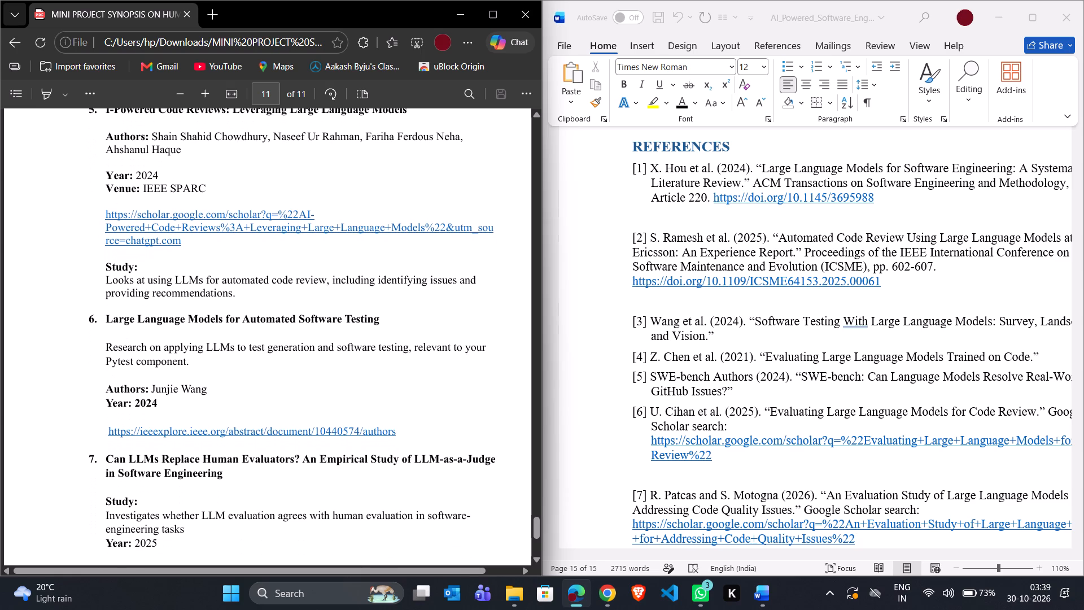
scroll(360, 398, "down", 1)
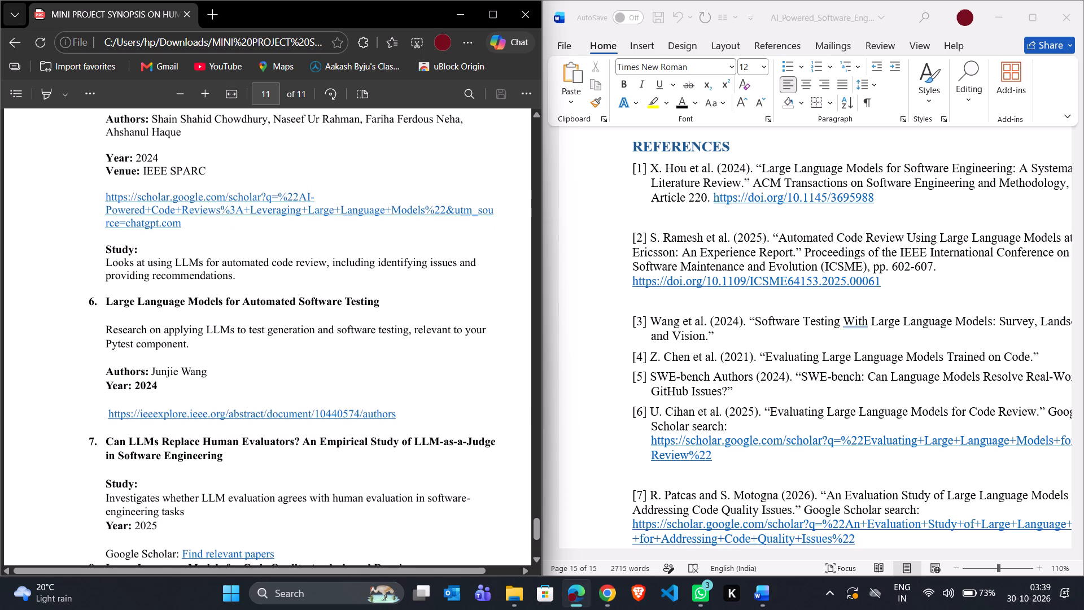
scroll(360, 398, "down", 1)
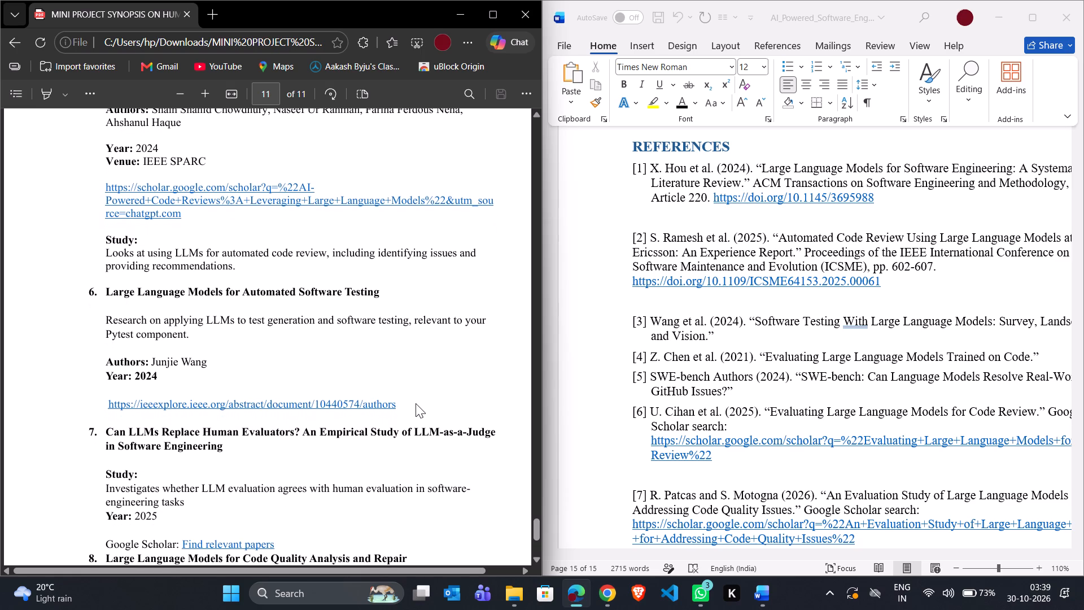
Review entries 3 to 8 of the synopsis PDF's references section against the report's References list.
scroll(416, 403, "down", 2)
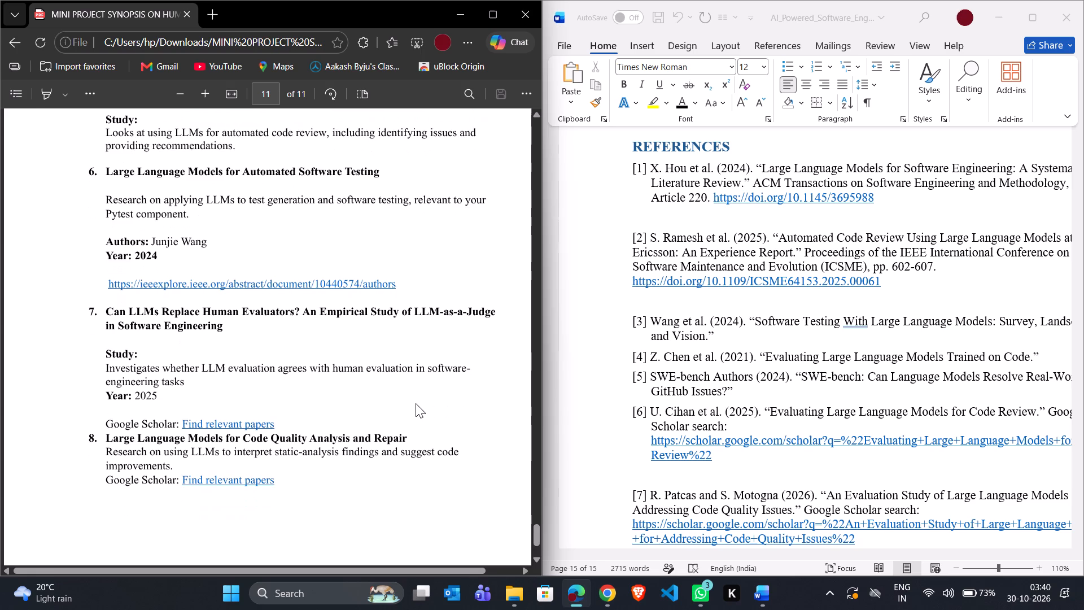
scroll(416, 403, "up", 2)
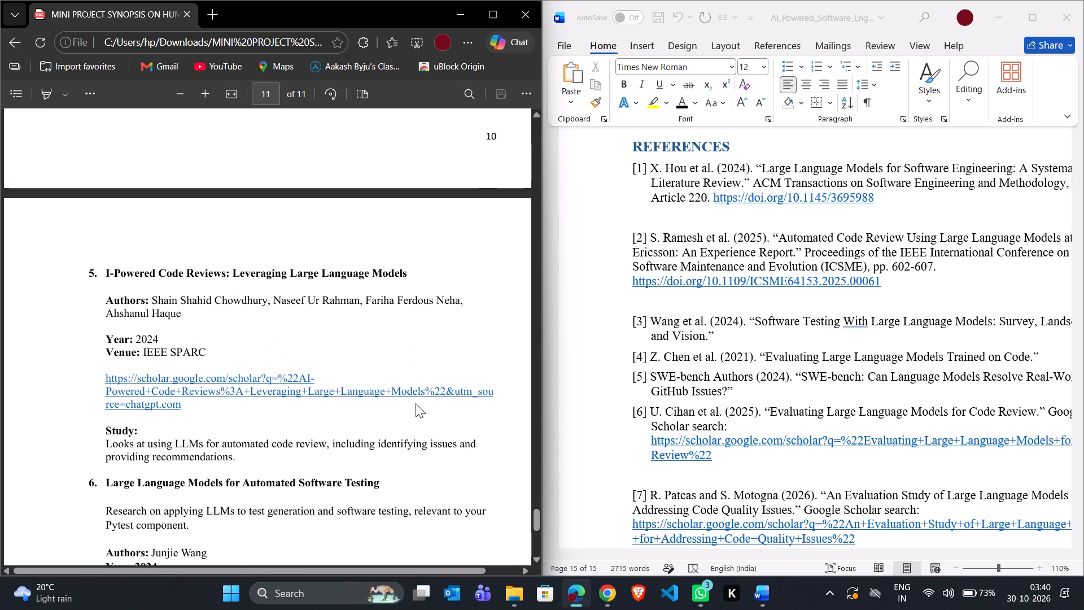
scroll(282, 264, "up", 2)
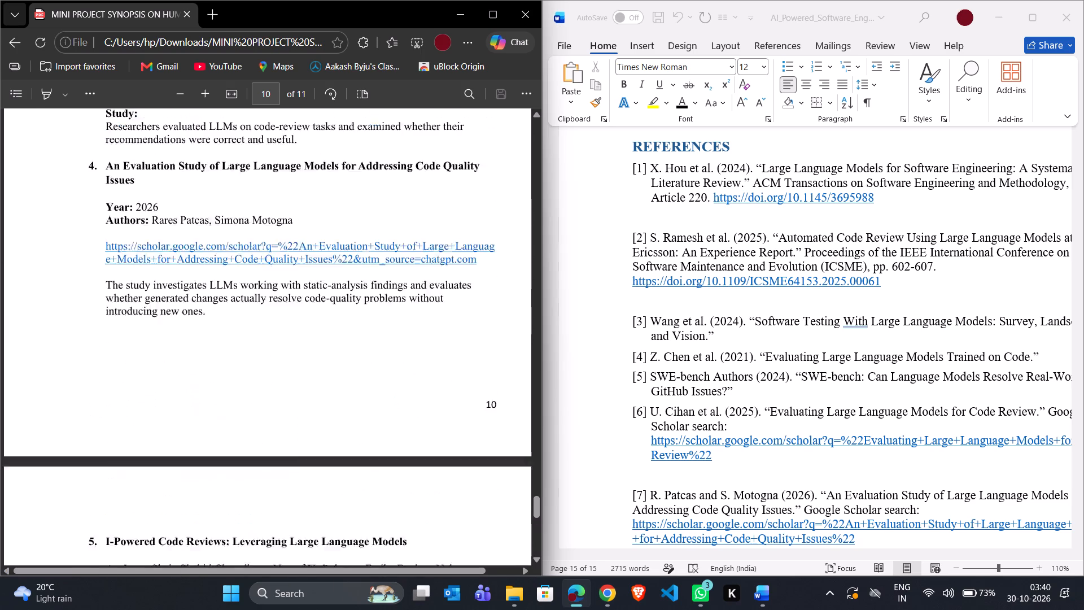
scroll(282, 264, "up", 1)
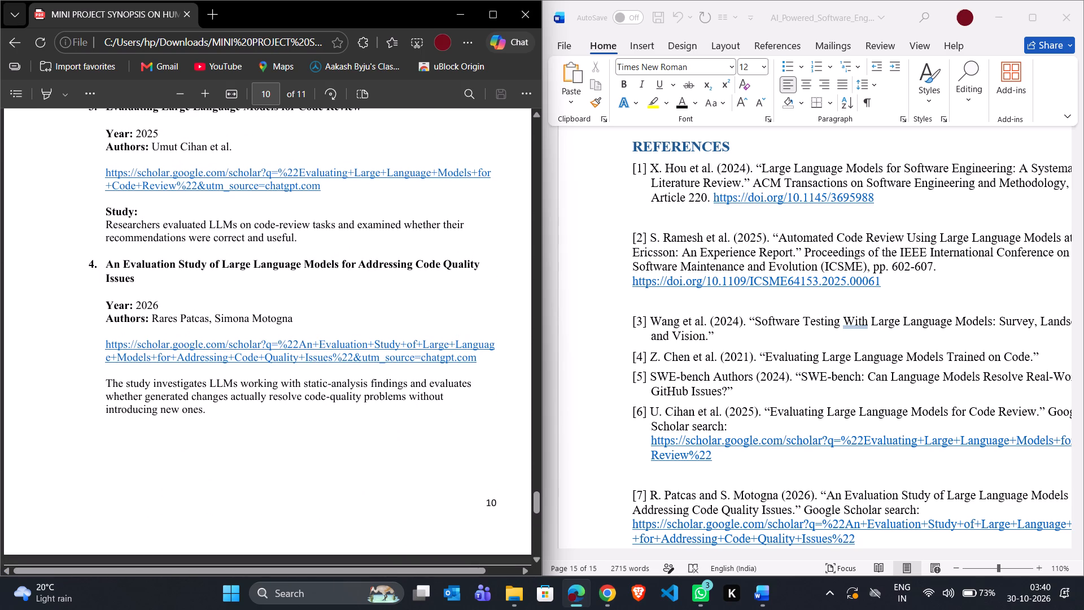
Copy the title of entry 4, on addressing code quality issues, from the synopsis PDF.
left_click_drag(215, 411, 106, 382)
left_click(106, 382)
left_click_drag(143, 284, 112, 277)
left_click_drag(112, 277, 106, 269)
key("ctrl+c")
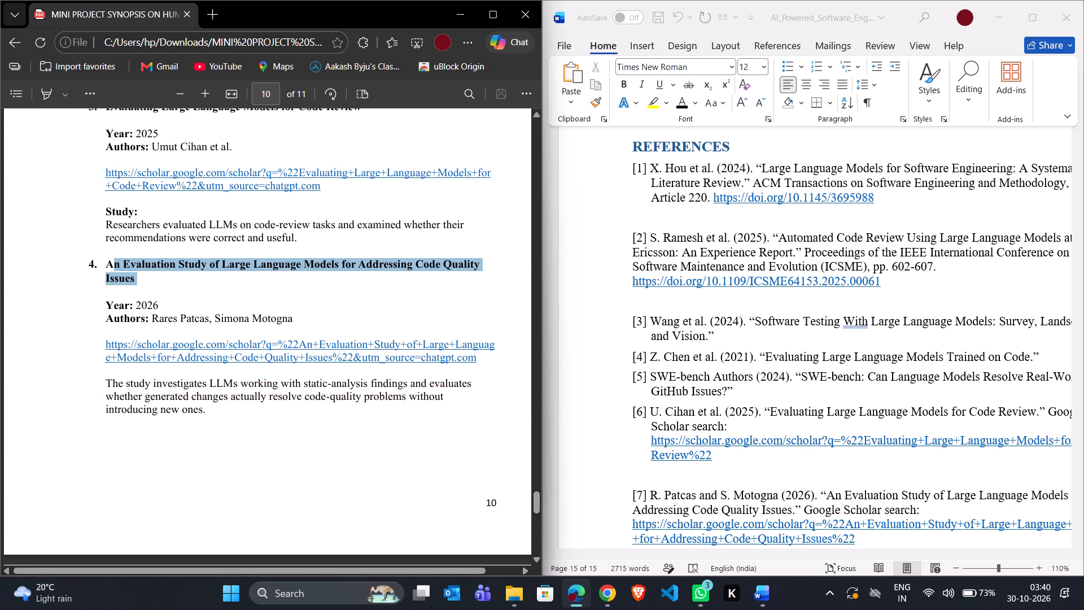
Check entry 4's Google Scholar link and the Springer article it leads to, returning to the search results.
left_click(330, 342)
scroll(727, 358, "left", 1)
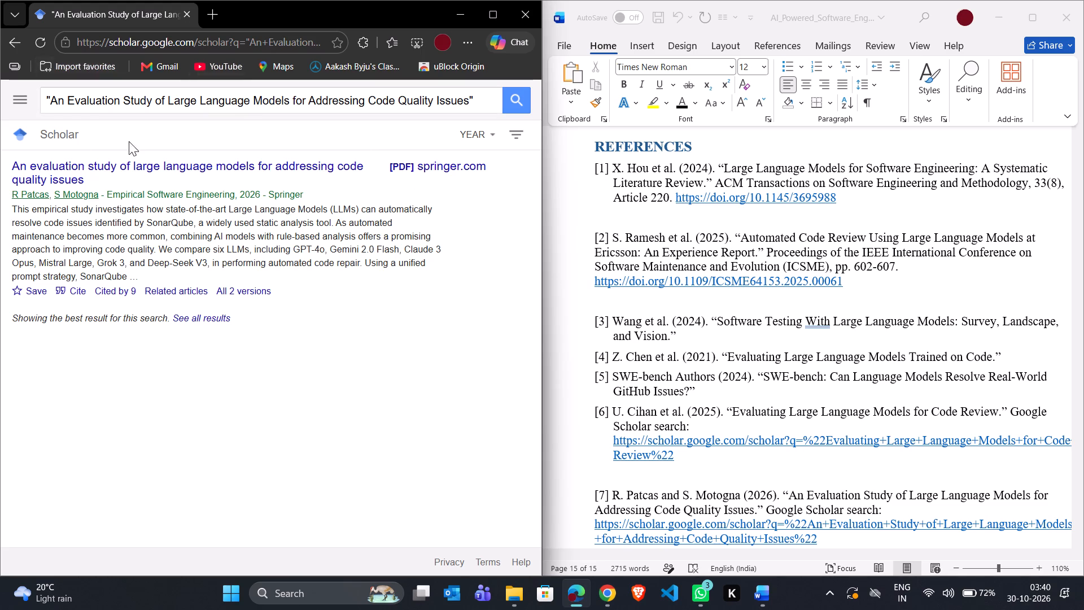
left_click(79, 169)
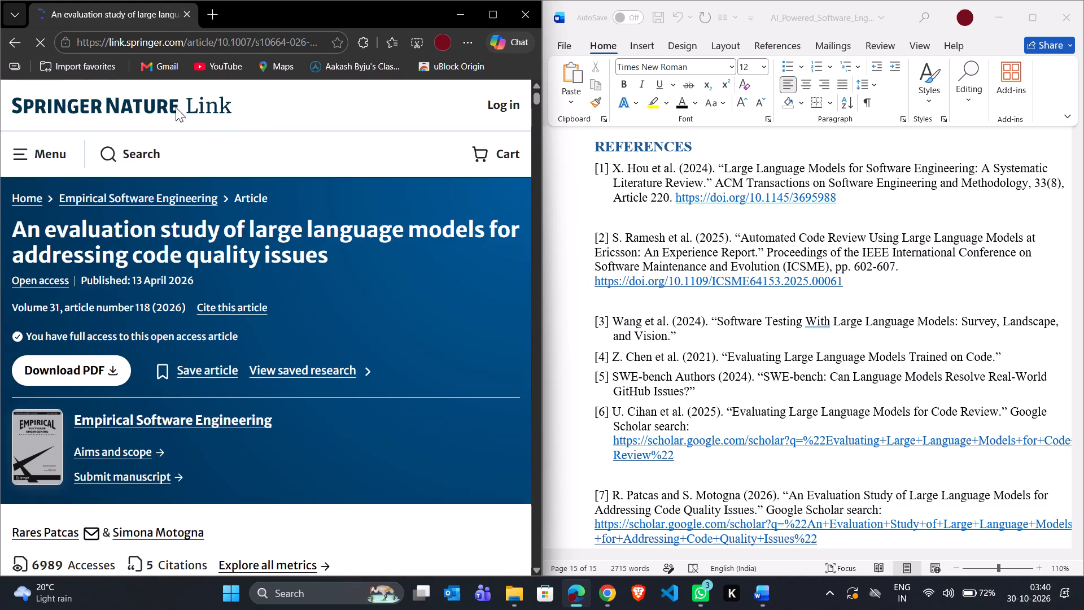
left_click(13, 43)
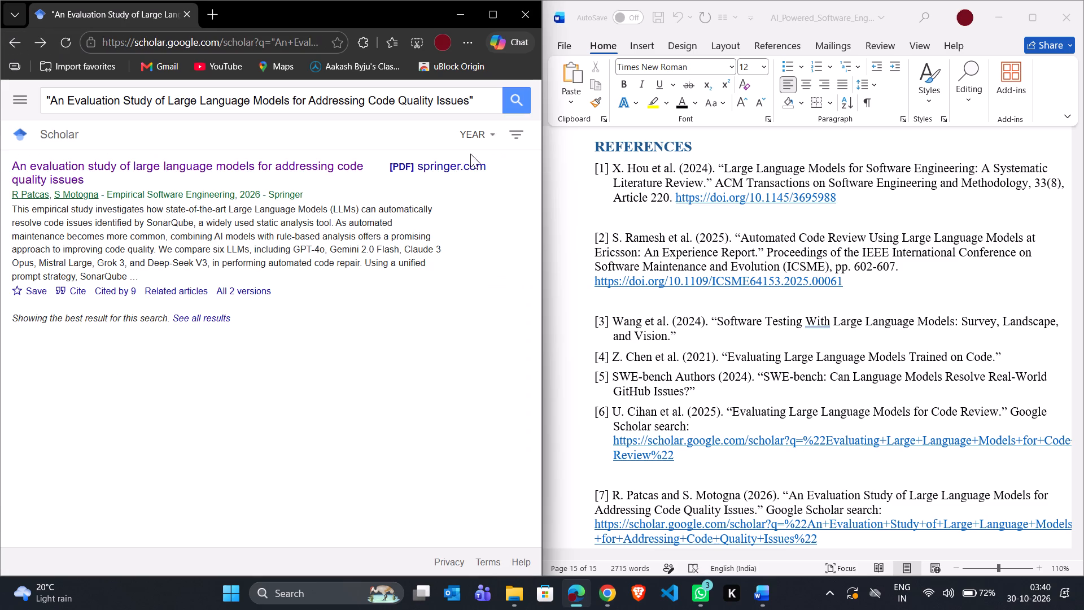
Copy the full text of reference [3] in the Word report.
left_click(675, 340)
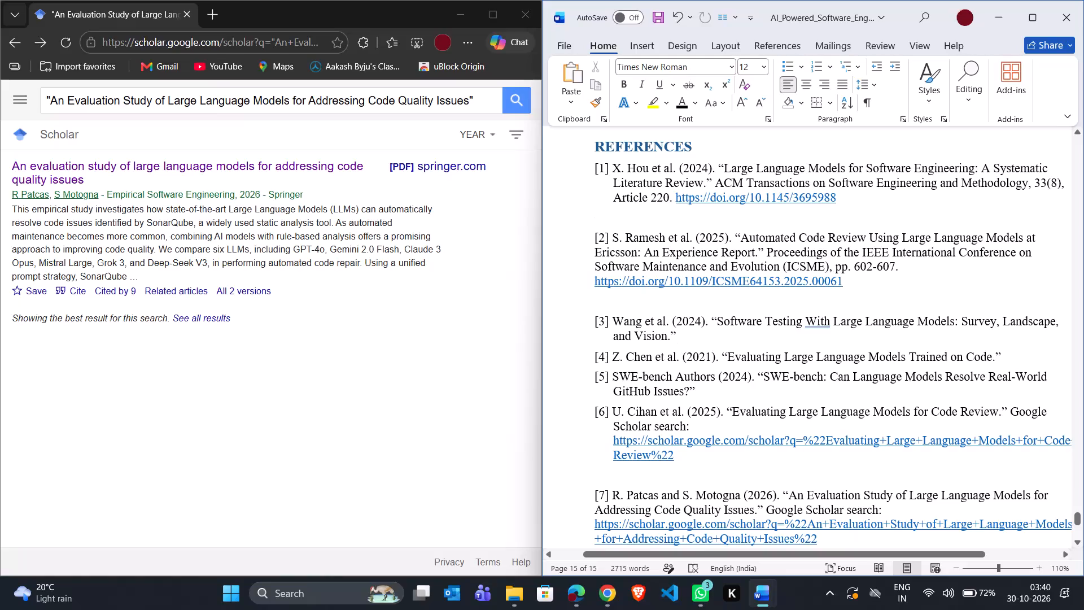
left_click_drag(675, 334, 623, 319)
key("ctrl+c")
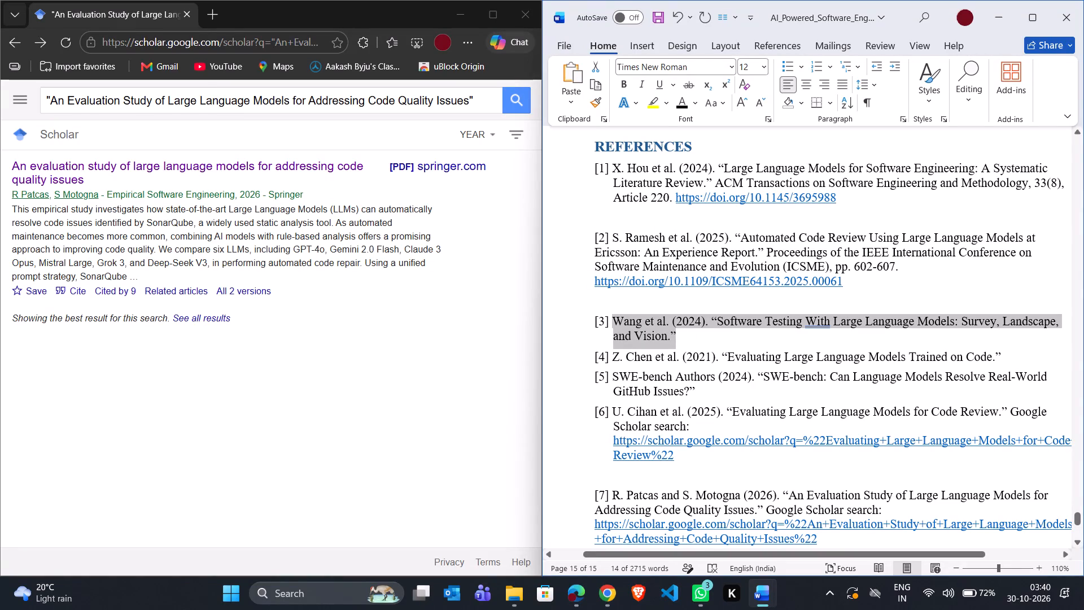
Return to the synopsis PDF and copy the title of entry 4, on addressing code quality issues.
left_click(18, 40)
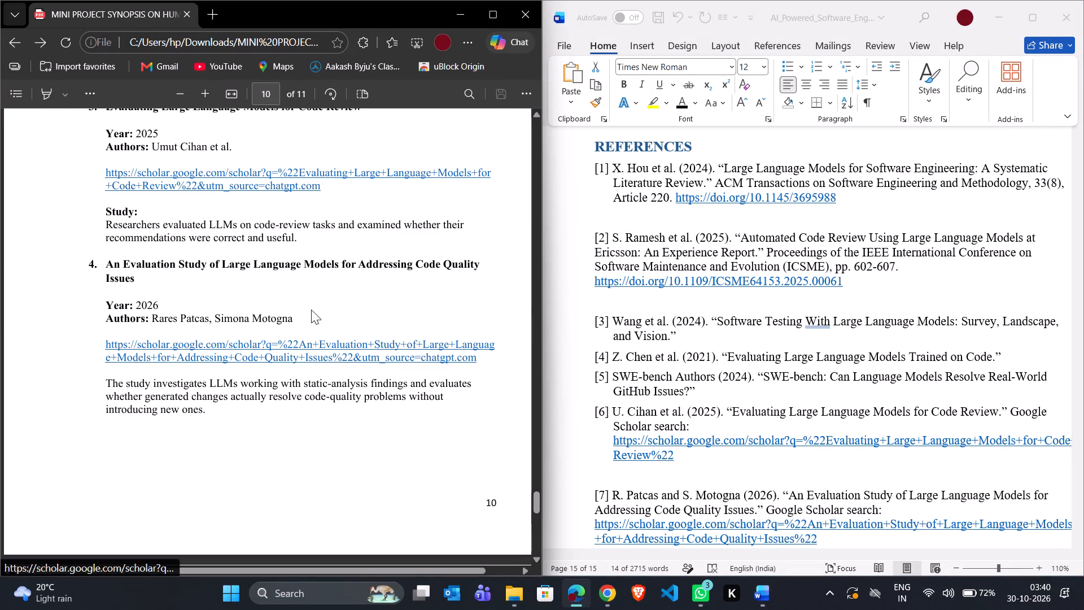
scroll(238, 246, "up", 1)
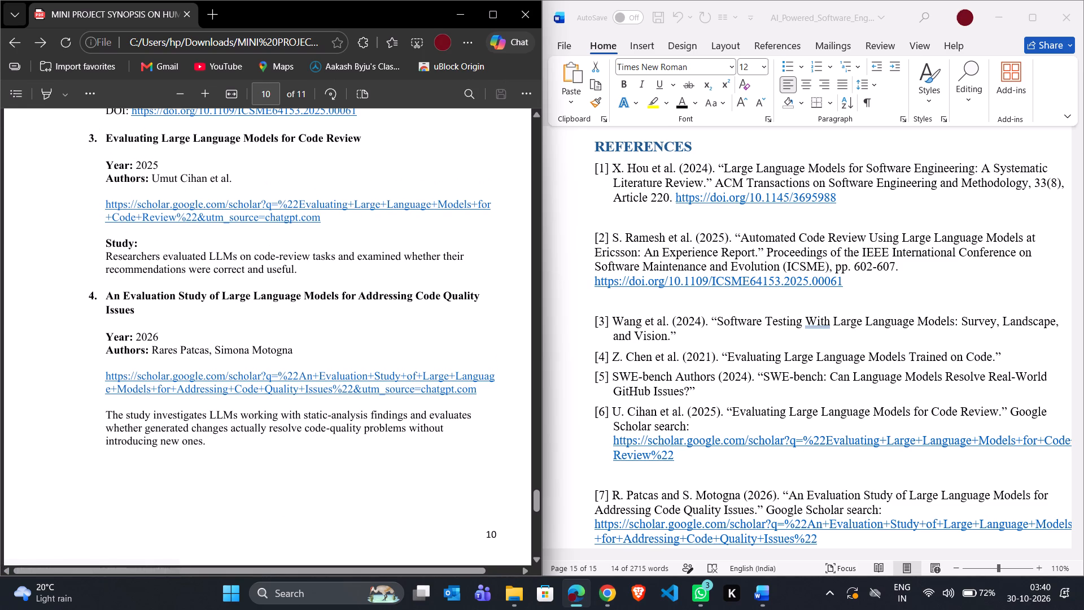
left_click_drag(152, 310, 141, 316)
left_click_drag(141, 316, 106, 299)
key("ctrl+c")
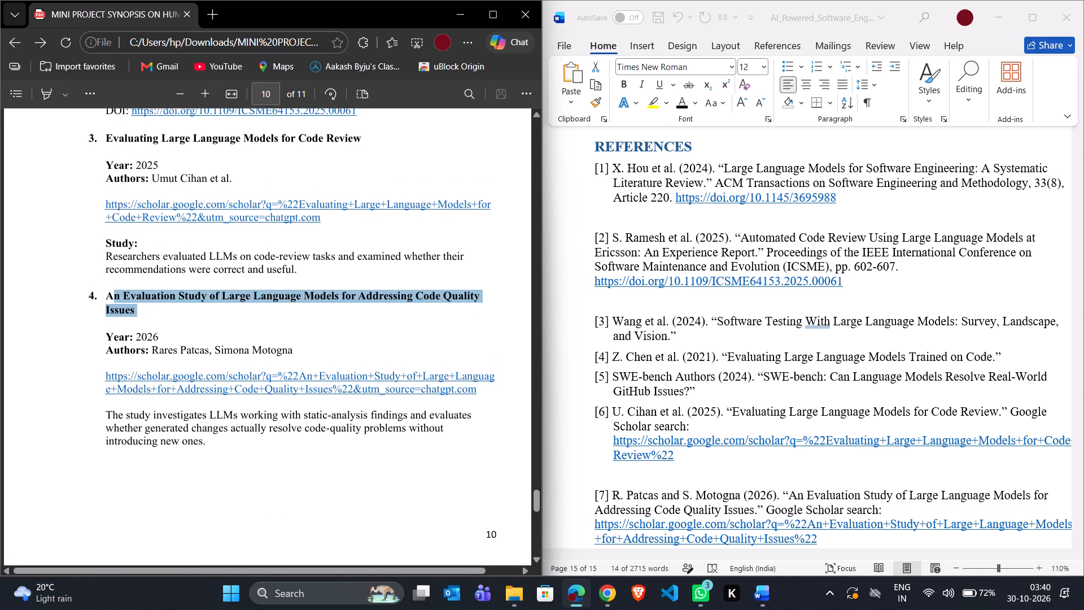
left_click(445, 351)
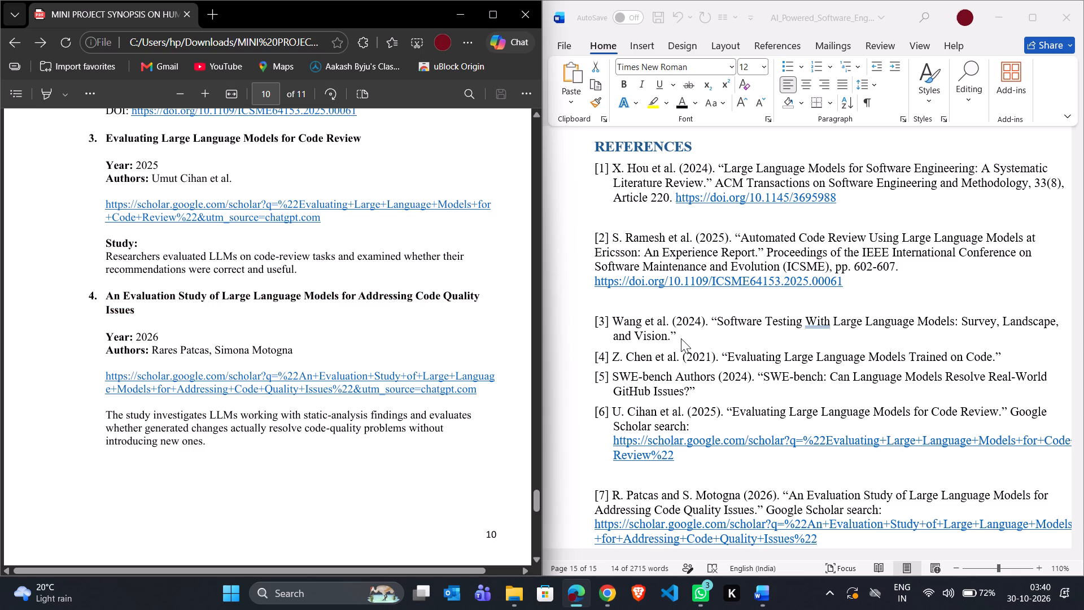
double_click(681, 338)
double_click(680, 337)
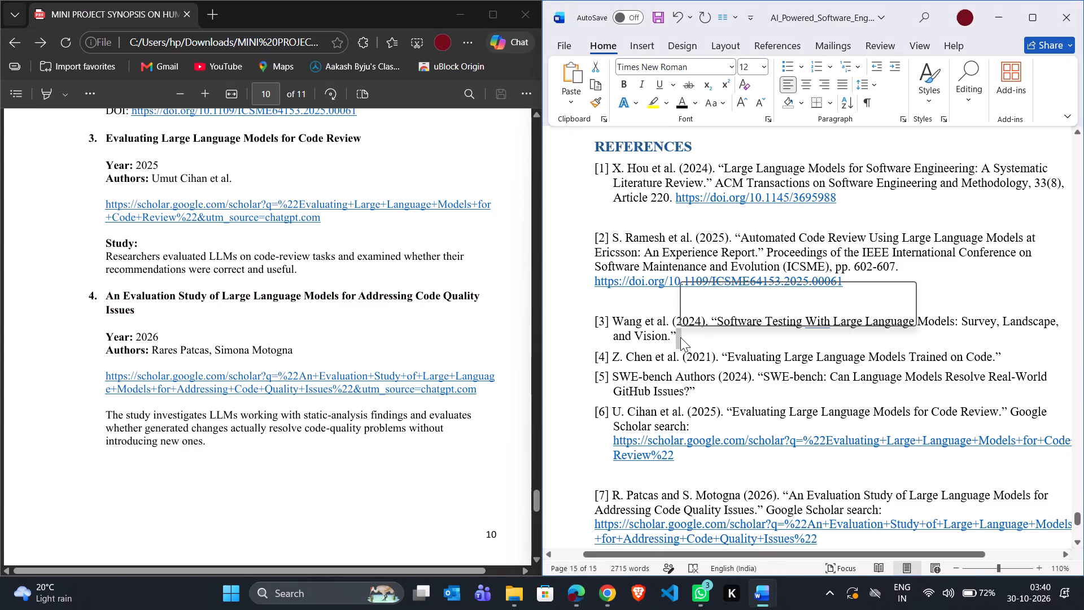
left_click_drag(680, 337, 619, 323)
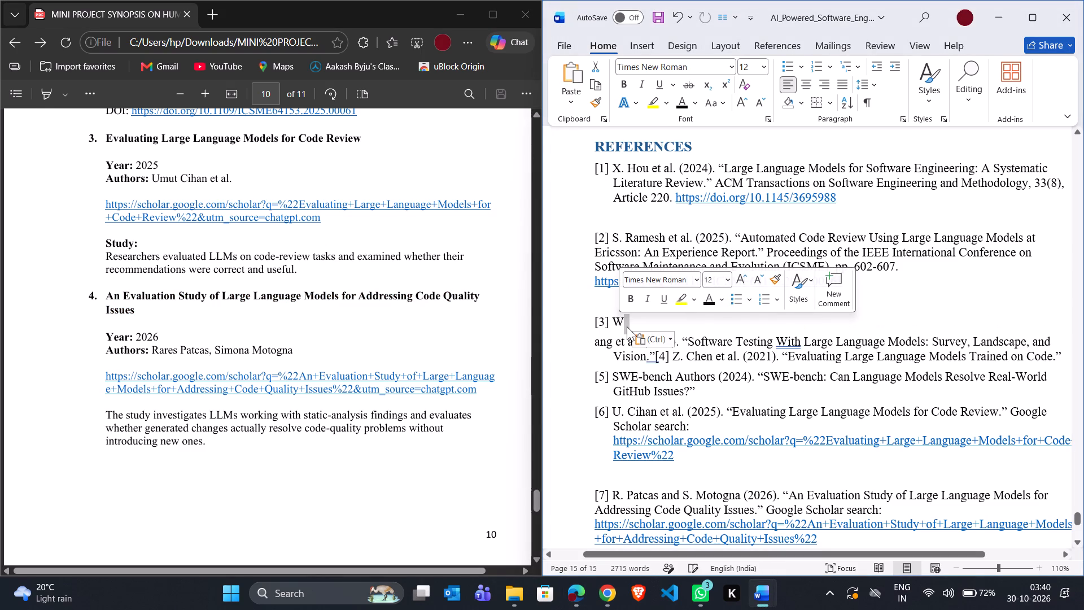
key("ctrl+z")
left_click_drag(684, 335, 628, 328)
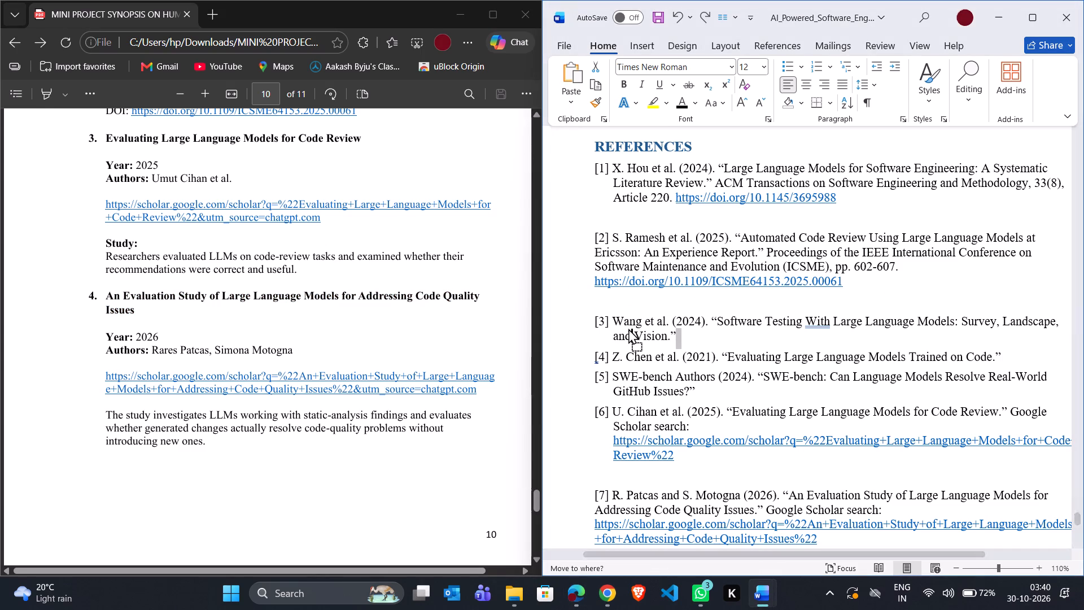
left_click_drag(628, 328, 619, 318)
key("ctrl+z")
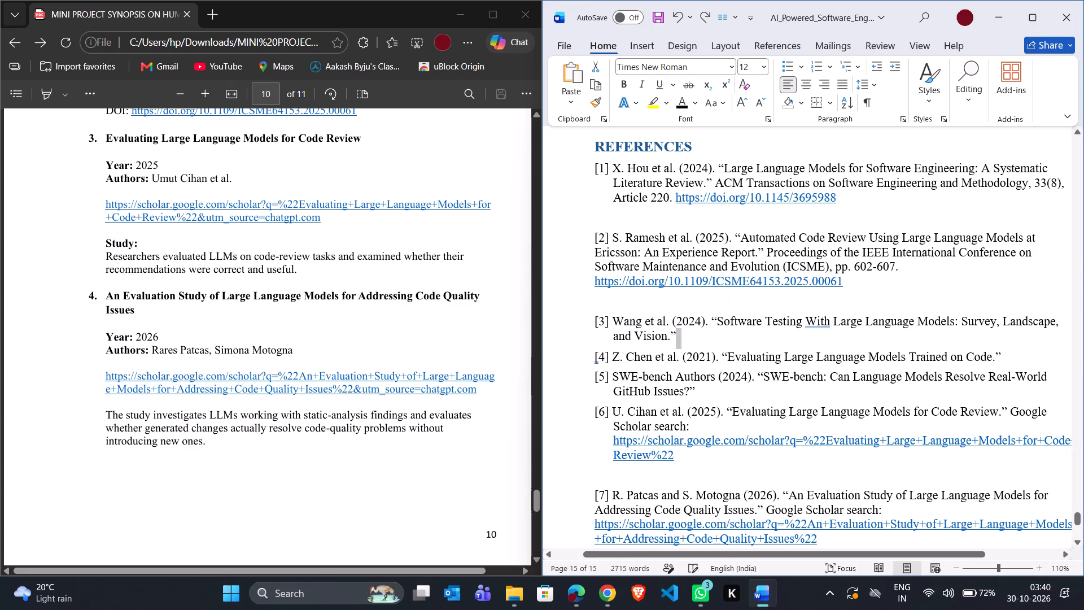
Replace the text of reference [3] in the Word report with the copied title of entry 4, keeping its number.
left_click(737, 327)
left_click(673, 339)
left_click_drag(680, 340, 624, 324)
key("ctrl+v")
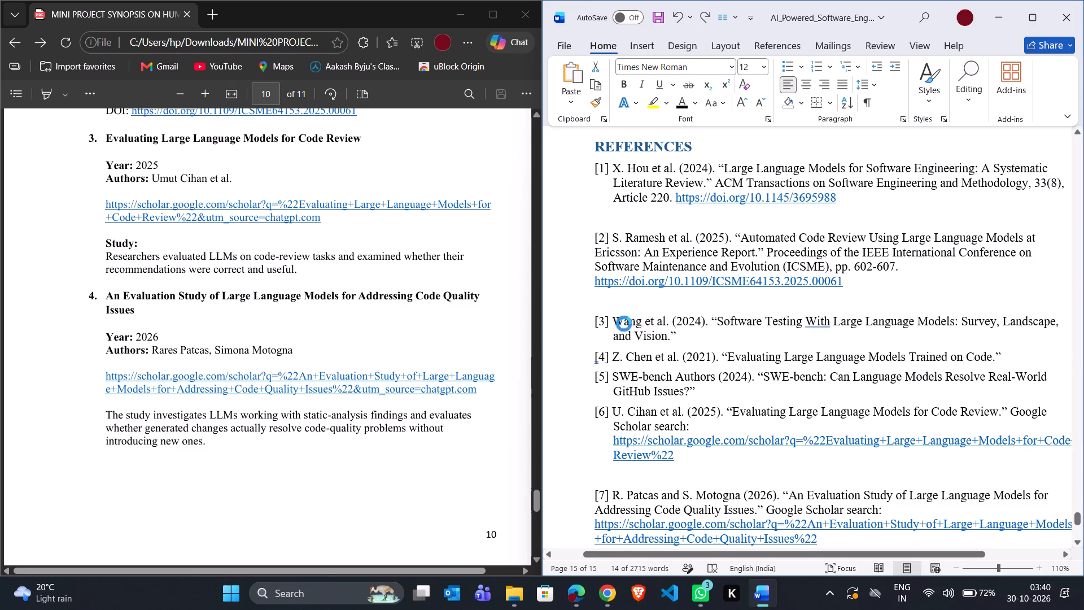
Insert the missing capital A at the start of reference [3]'s title so it begins with "An Evaluation Study".
left_click(614, 323)
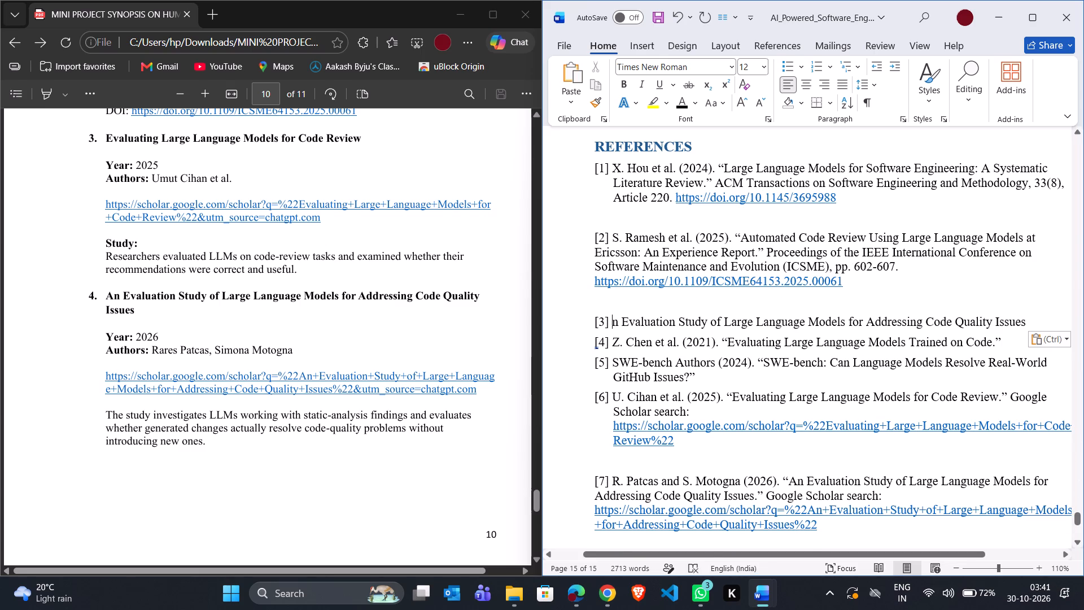
key("ctrl+a")
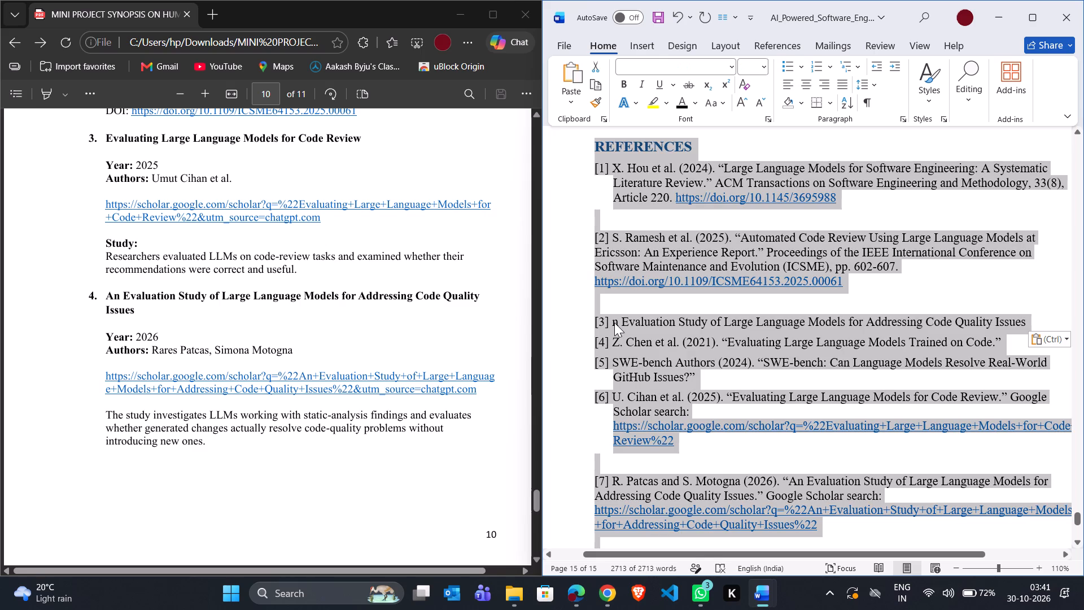
left_click(614, 323)
key("shift+a")
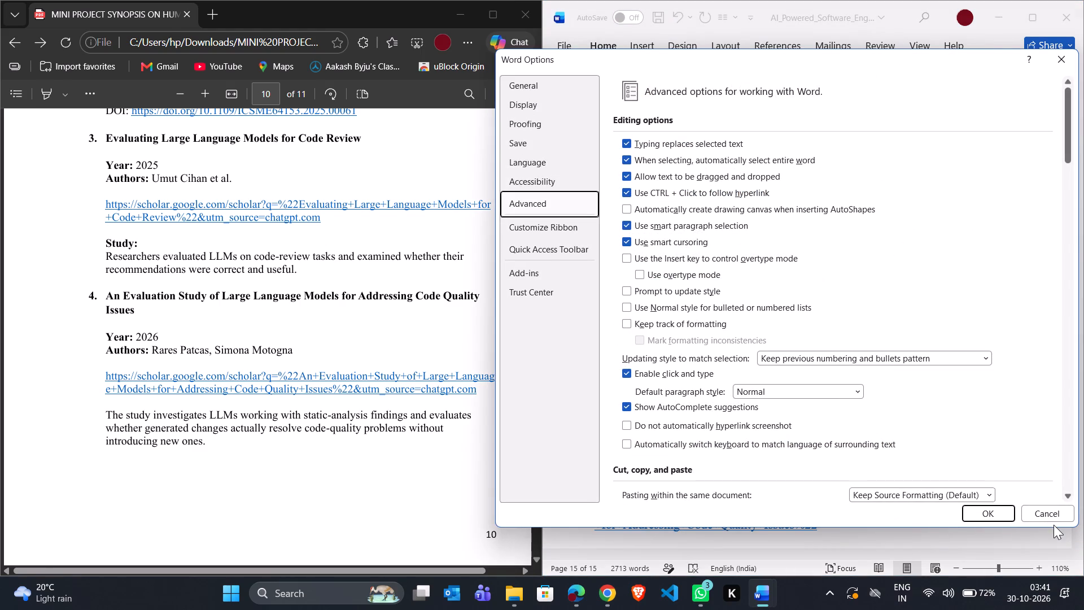
left_click(1054, 525)
left_click(1046, 508)
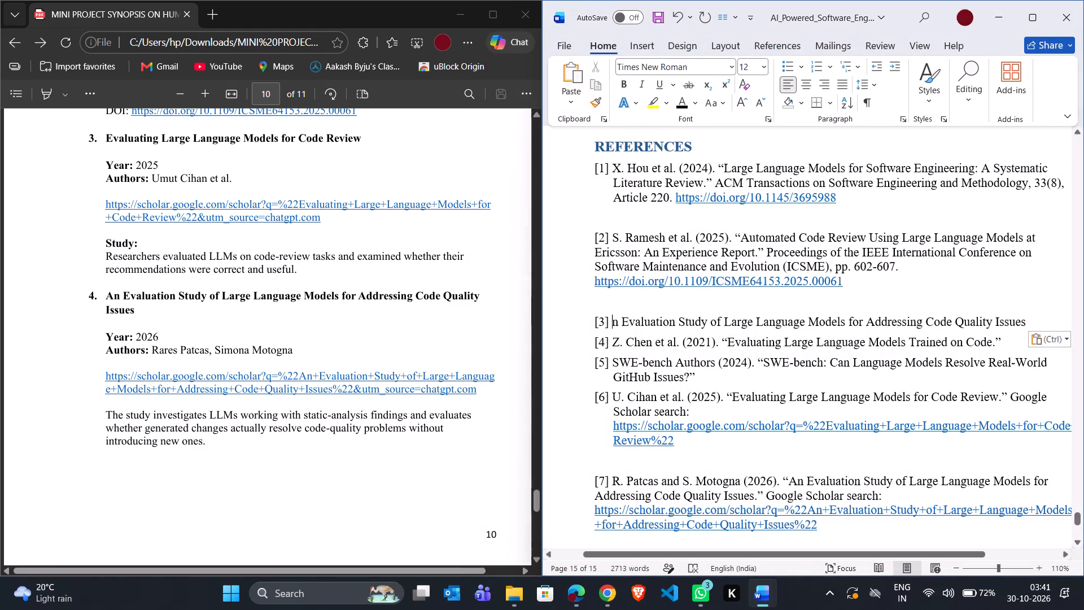
key("shift+a")
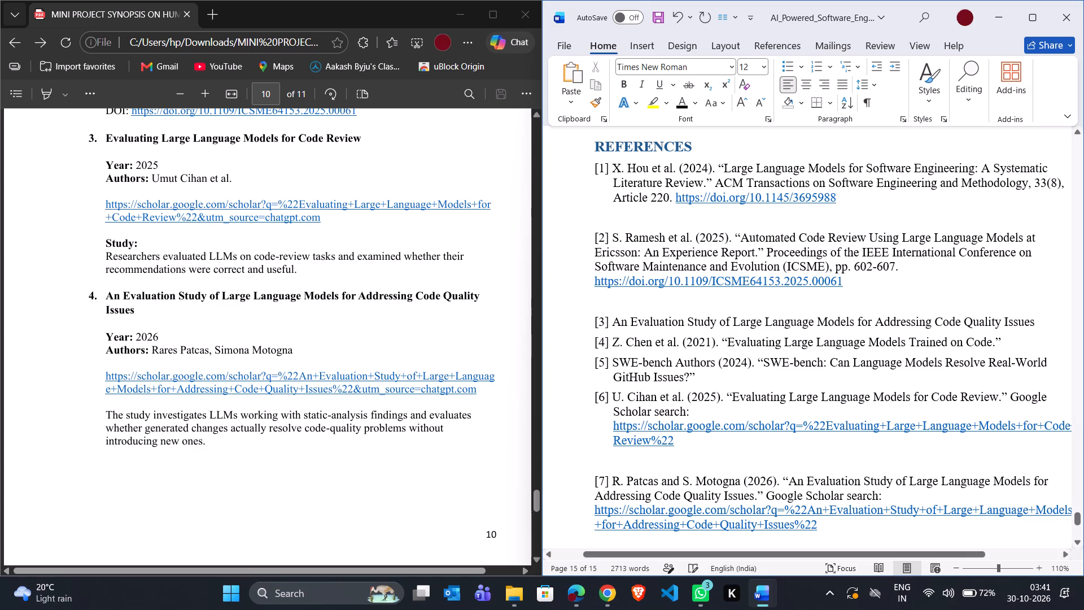
Check the Google Scholar link of synopsis entry 3, "Evaluating Large Language Models for Code Review", and its arXiv paper, returning to the search results.
scroll(815, 352, "left", 1)
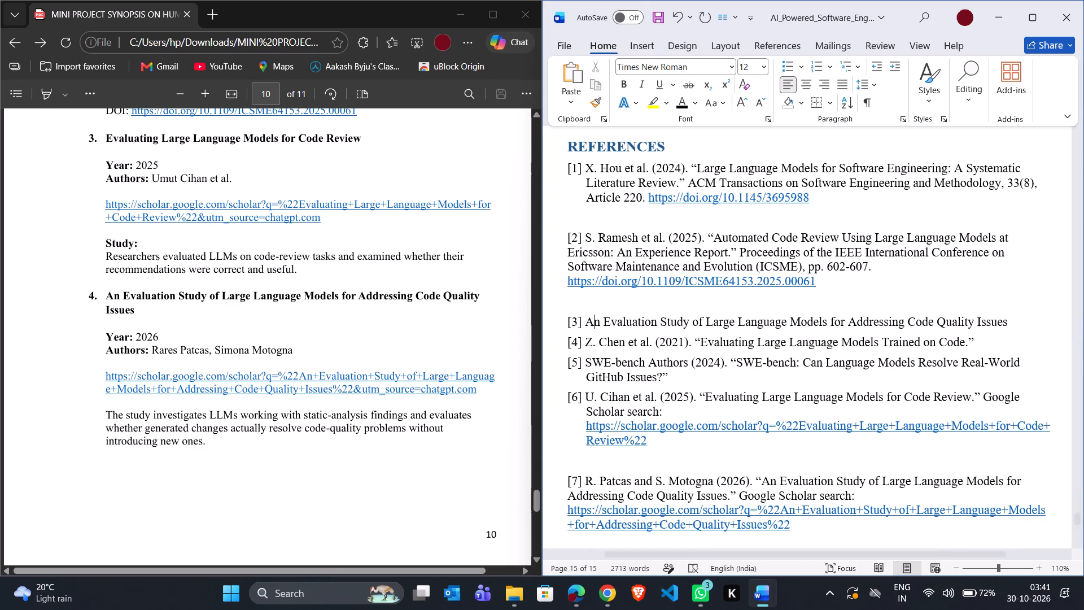
left_click_drag(167, 162, 156, 162)
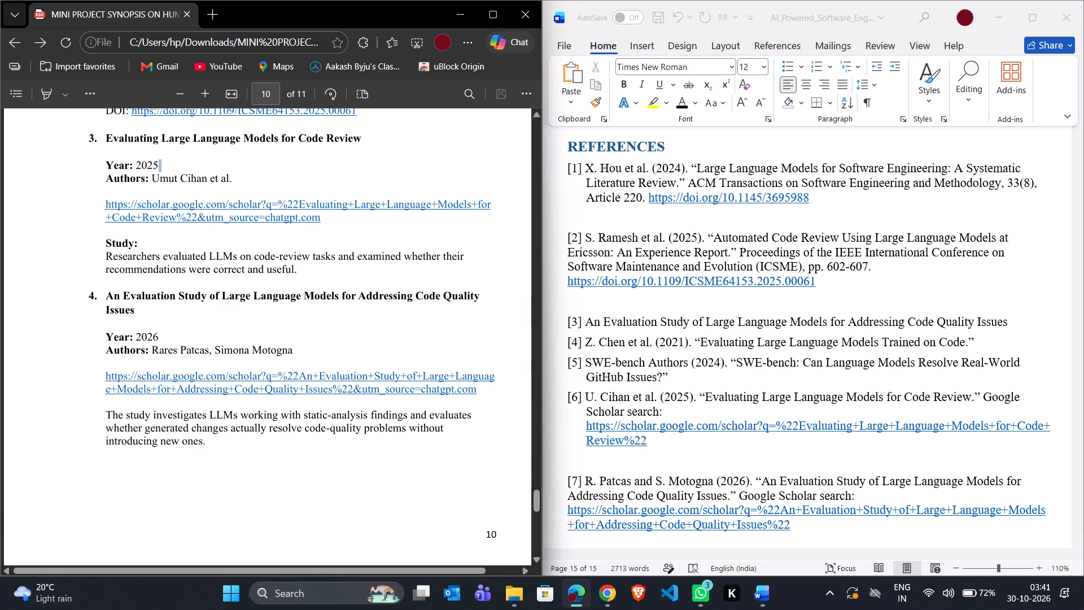
left_click_drag(156, 162, 148, 161)
left_click(237, 203)
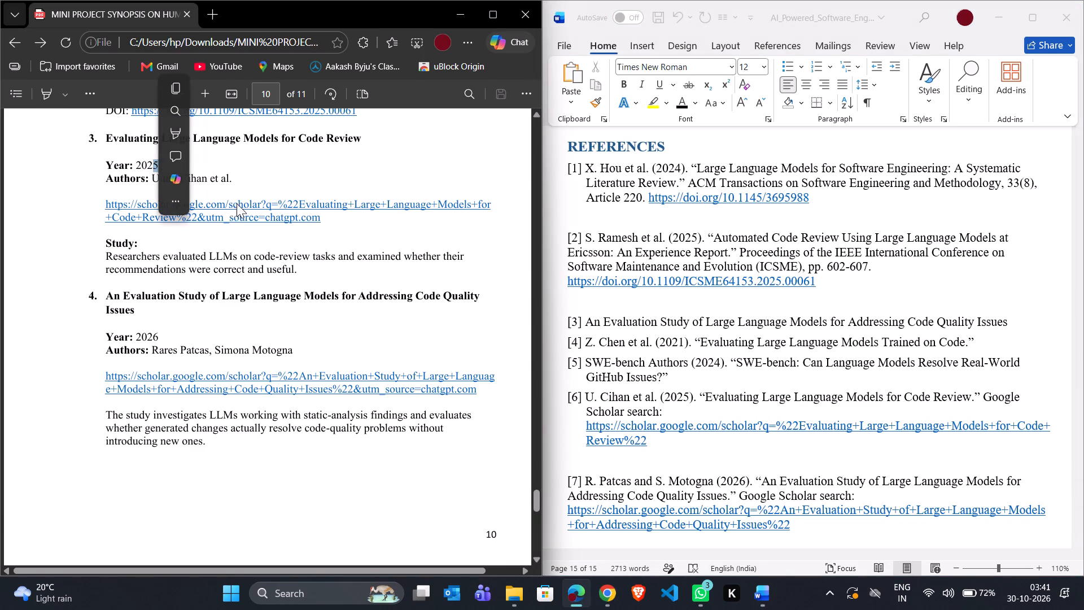
left_click(169, 337)
left_click(159, 339)
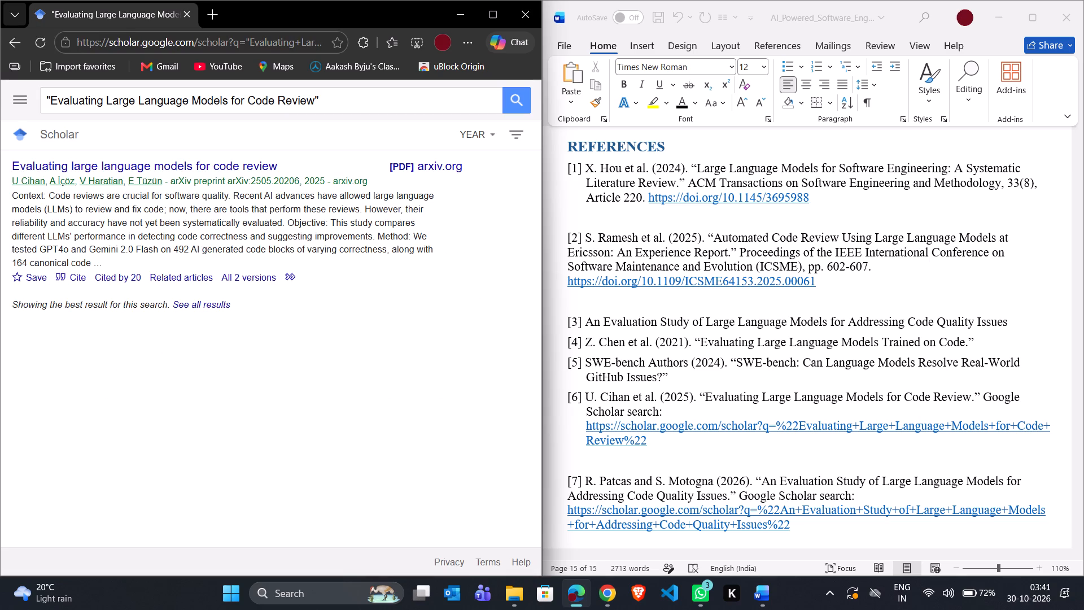
left_click(139, 164)
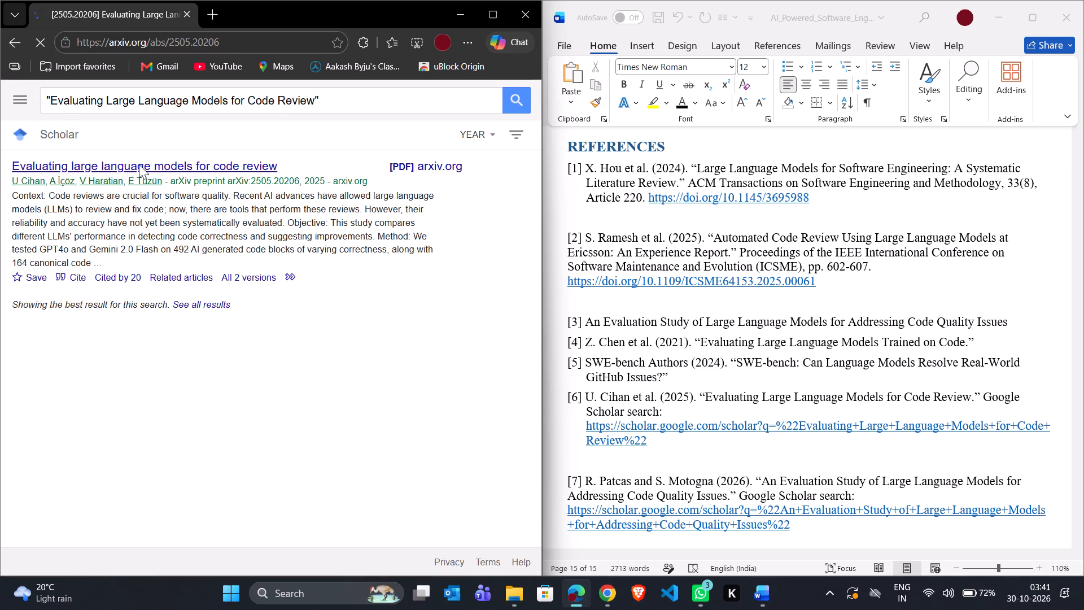
left_click(10, 42)
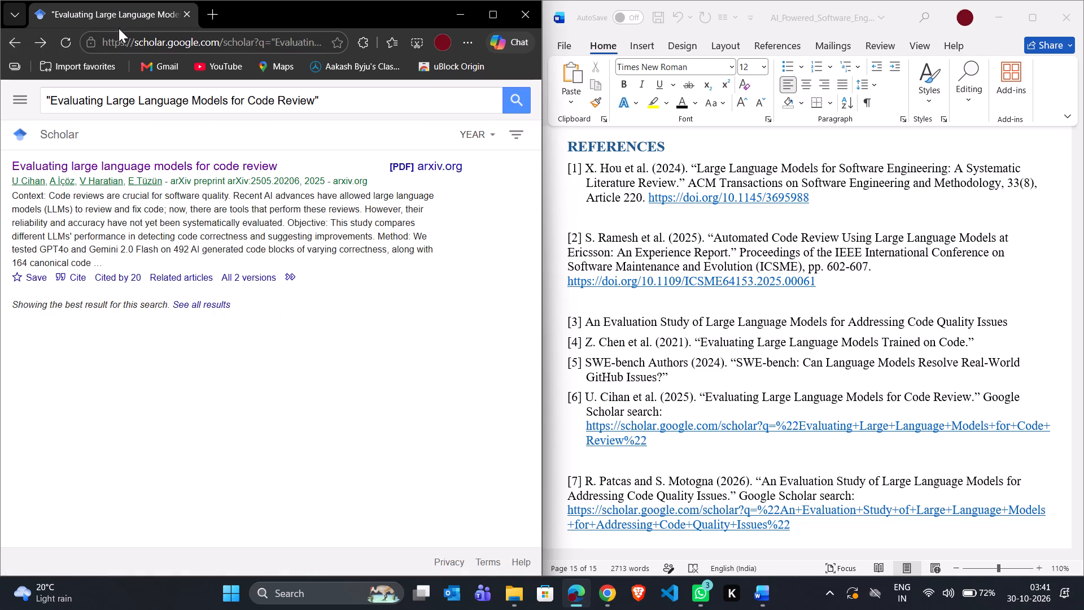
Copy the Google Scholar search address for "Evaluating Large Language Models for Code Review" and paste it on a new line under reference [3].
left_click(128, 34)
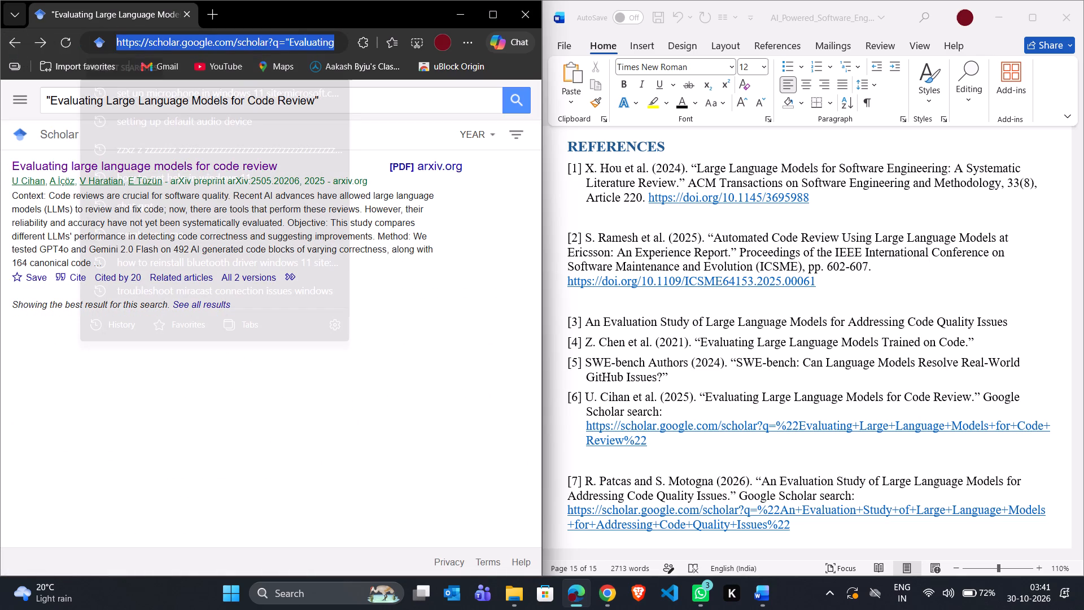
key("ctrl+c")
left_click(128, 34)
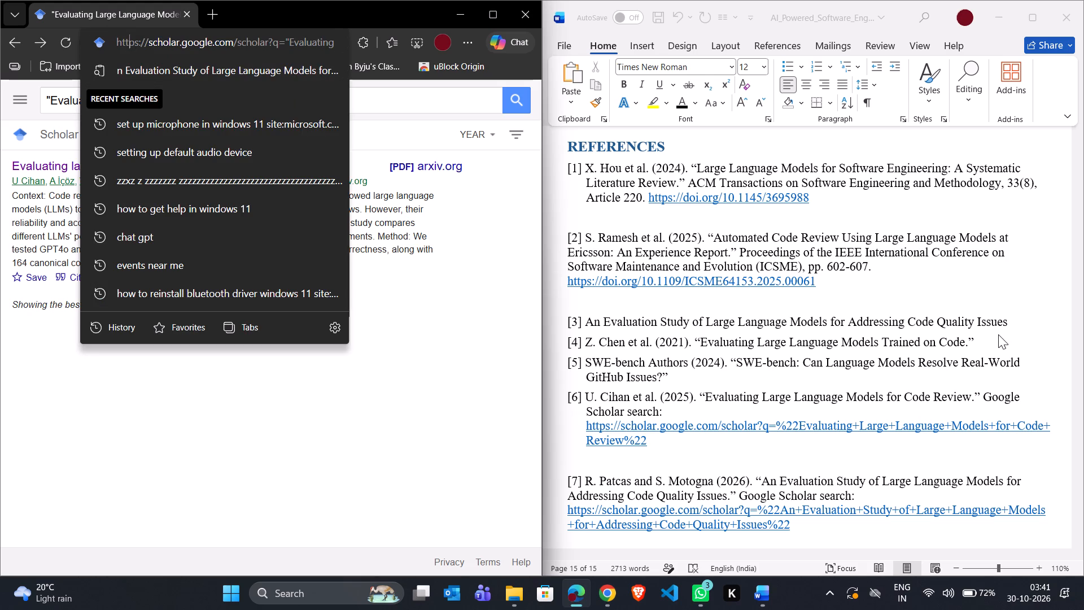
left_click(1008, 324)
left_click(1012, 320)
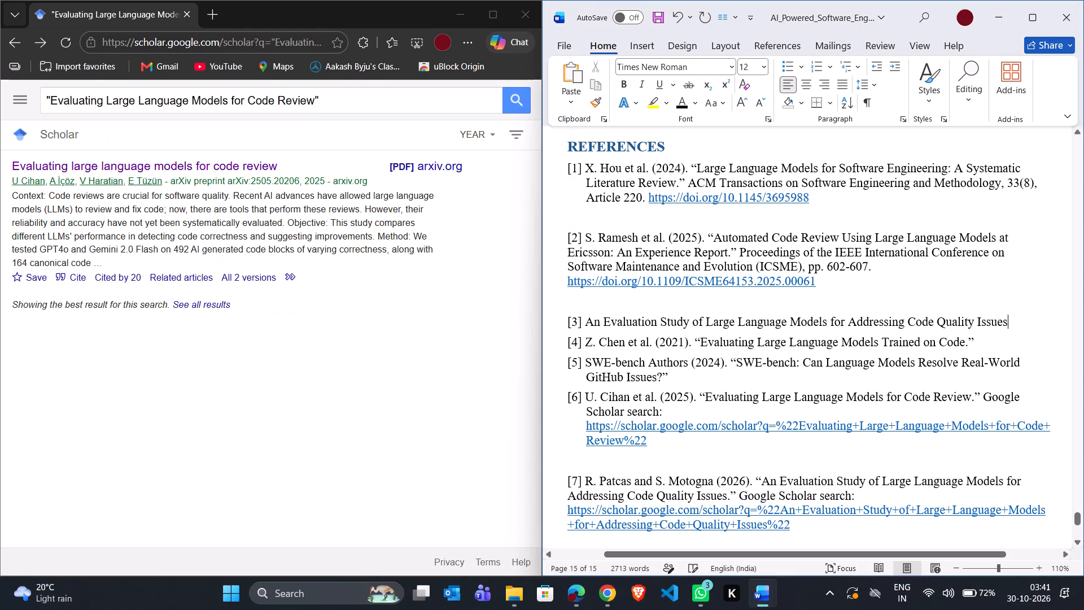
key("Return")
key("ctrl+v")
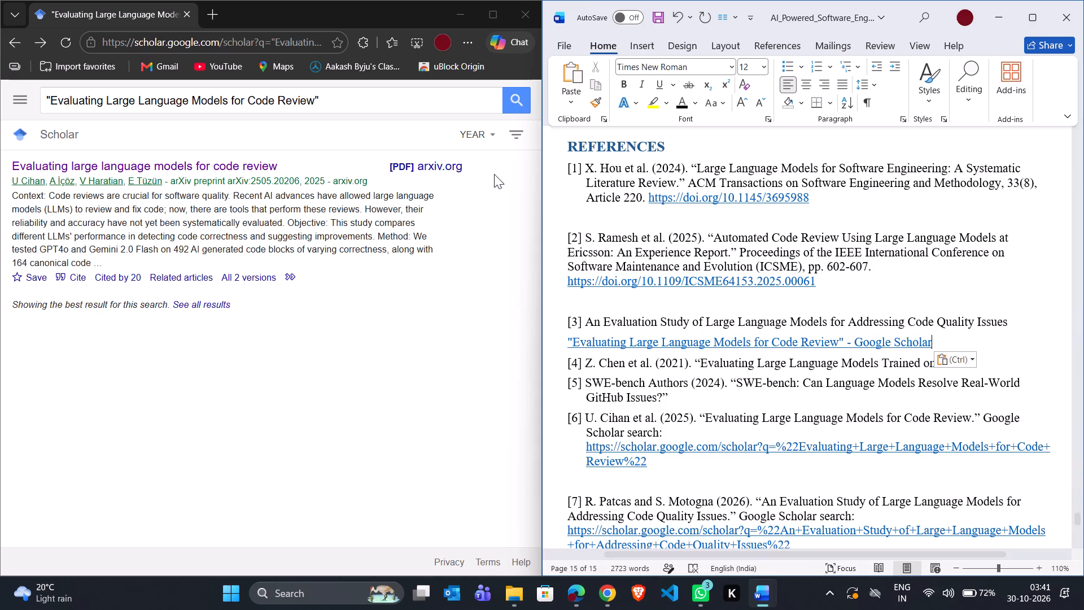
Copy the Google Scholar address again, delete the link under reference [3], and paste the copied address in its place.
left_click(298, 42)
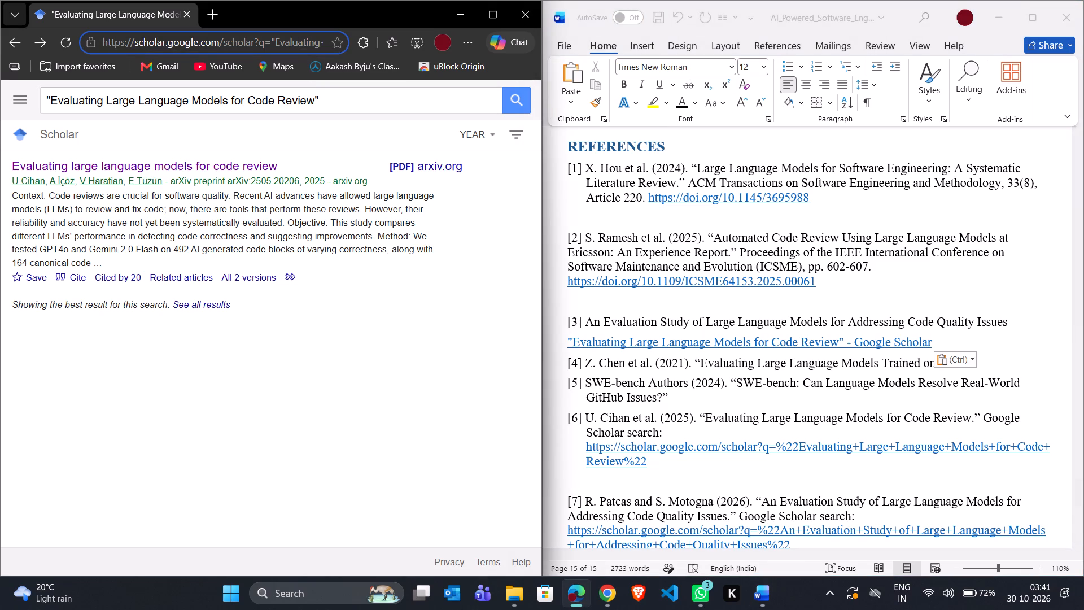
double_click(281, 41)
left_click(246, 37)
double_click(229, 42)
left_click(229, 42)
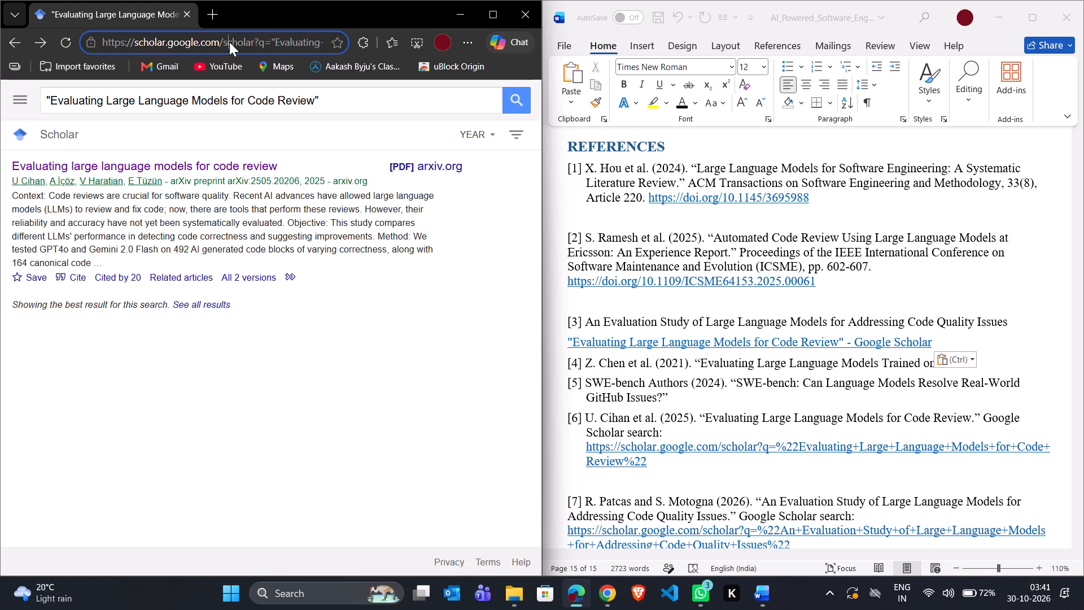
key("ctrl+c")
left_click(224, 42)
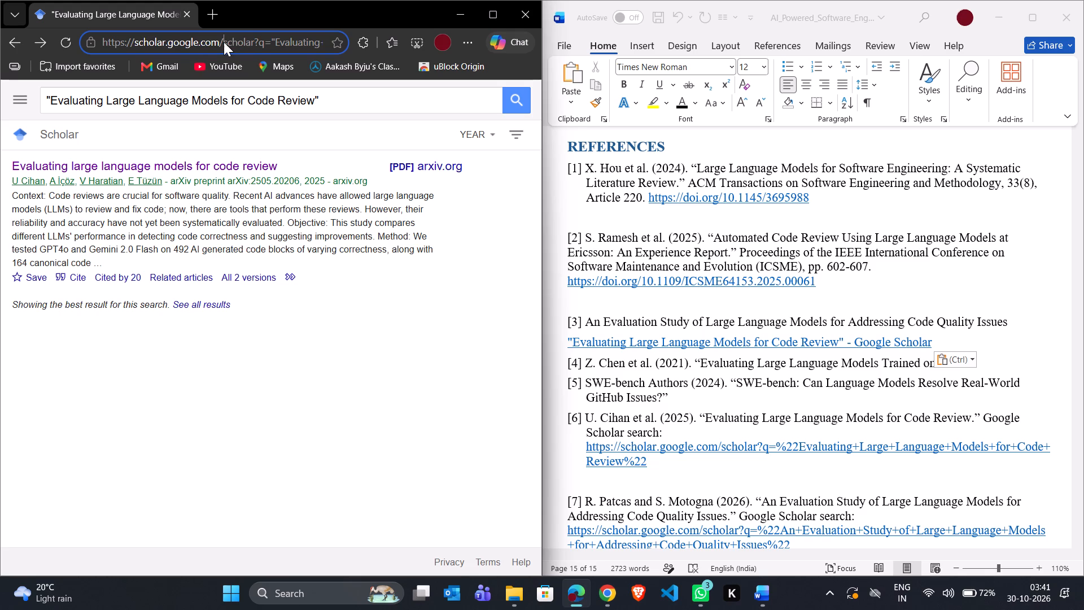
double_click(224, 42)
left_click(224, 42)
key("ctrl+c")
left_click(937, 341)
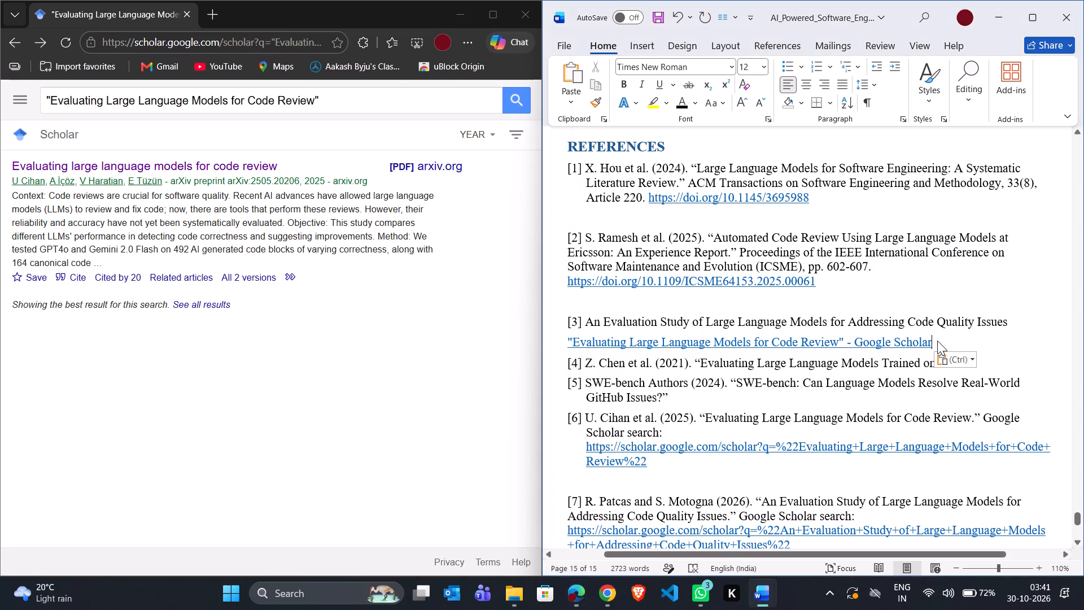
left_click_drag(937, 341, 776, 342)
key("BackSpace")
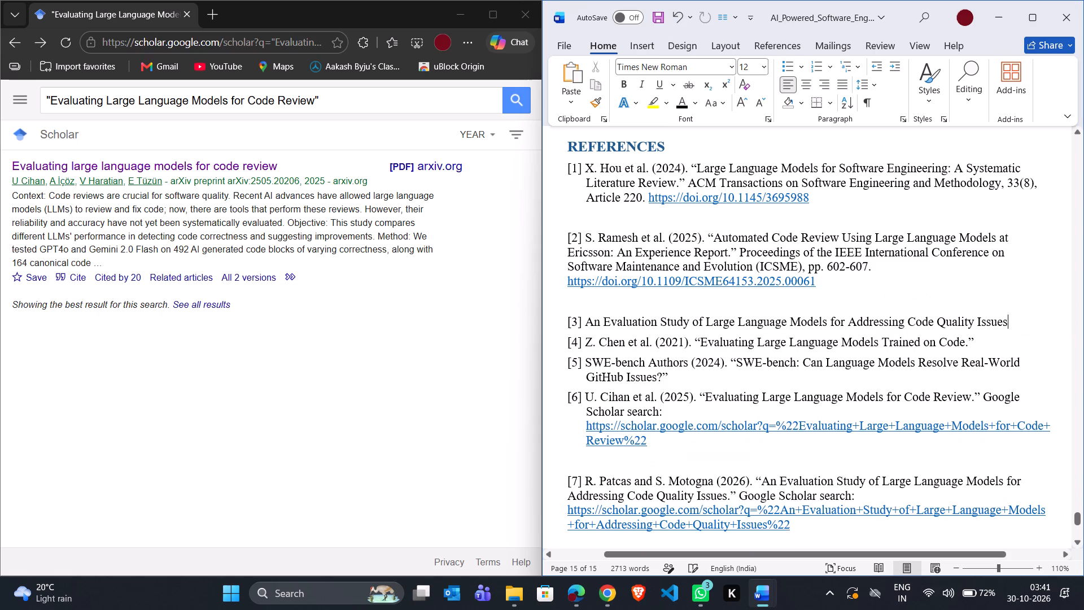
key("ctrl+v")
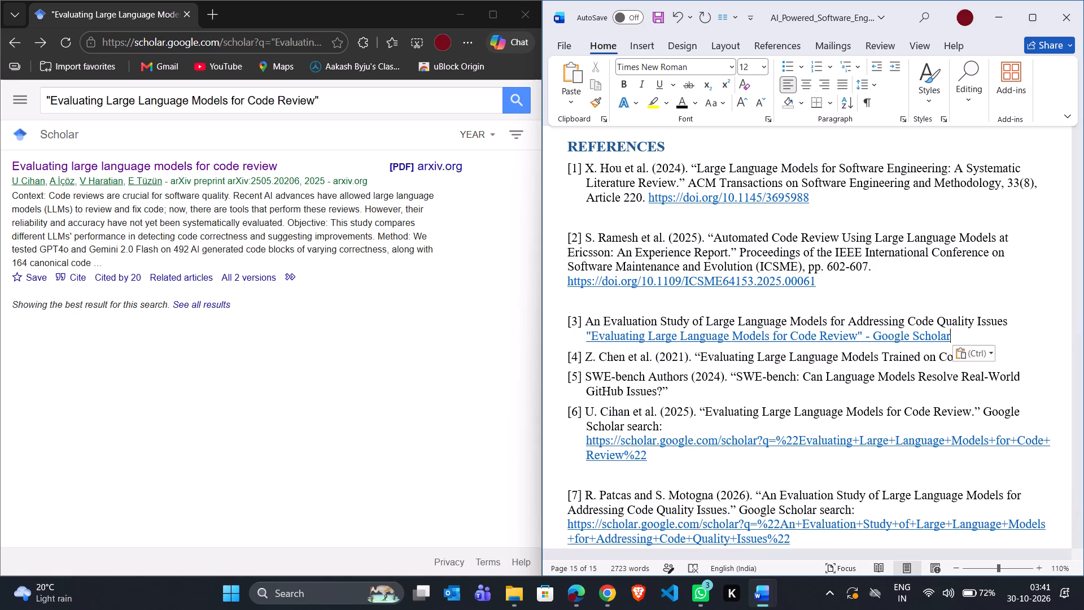
Open the arXiv page of "Evaluating Large Language Models for Code Review" from the Scholar results and copy its web address.
left_click(181, 168)
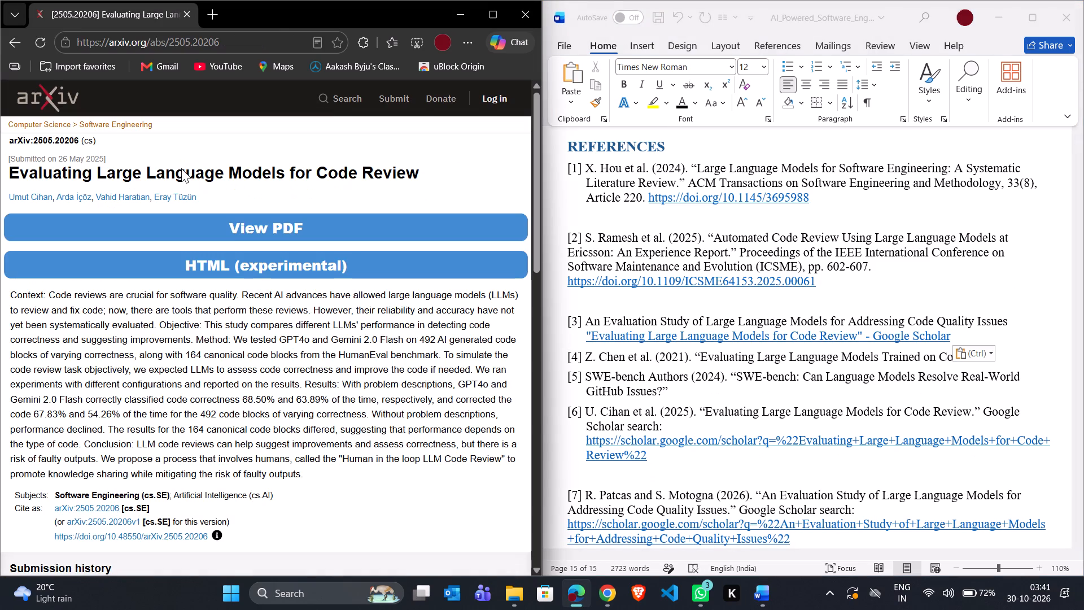
left_click(220, 46)
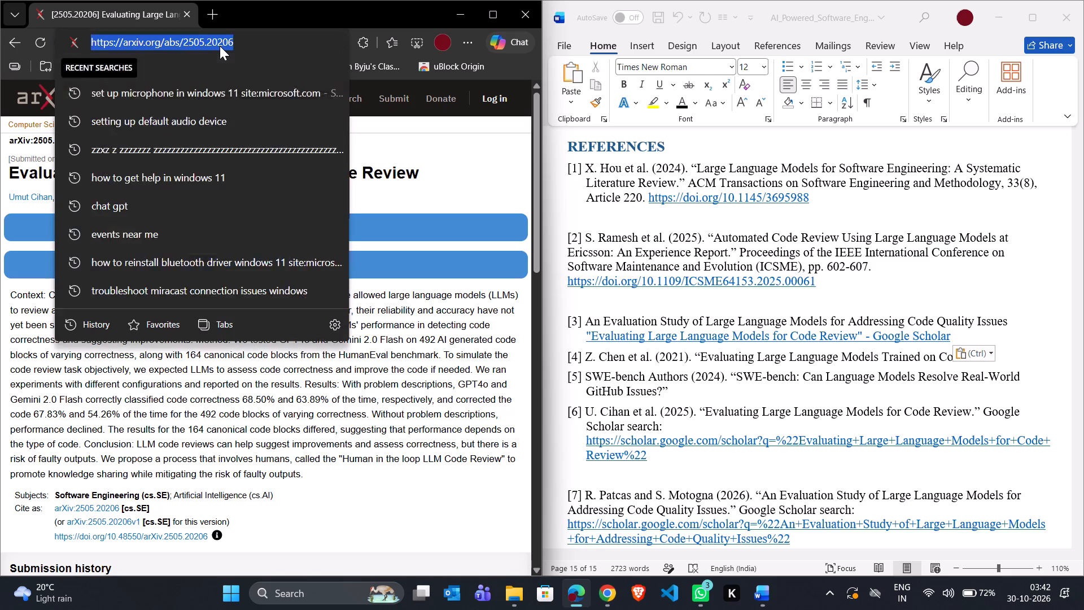
key("ctrl+c")
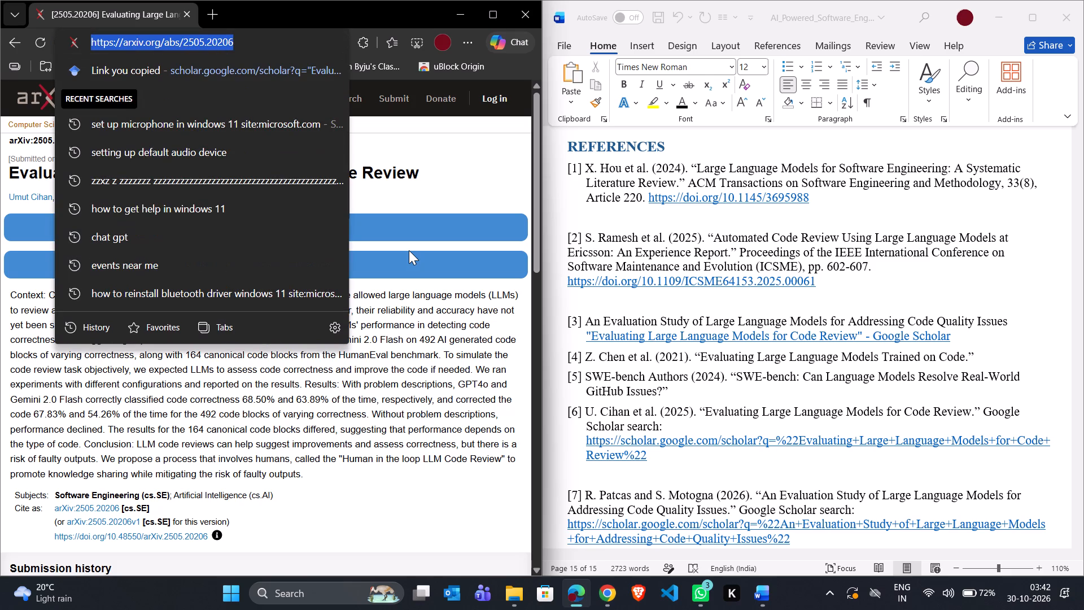
Skim the HTML version of the arXiv paper and return to the reference entries in the synopsis PDF.
left_click(446, 278)
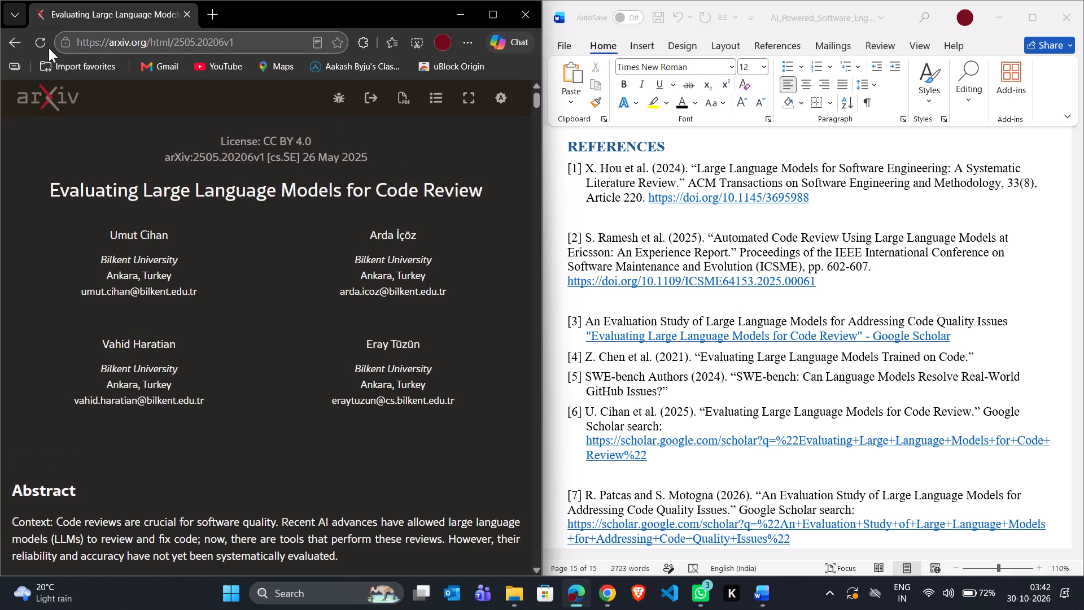
scroll(233, 321, "down", 5)
scroll(233, 321, "up", 1)
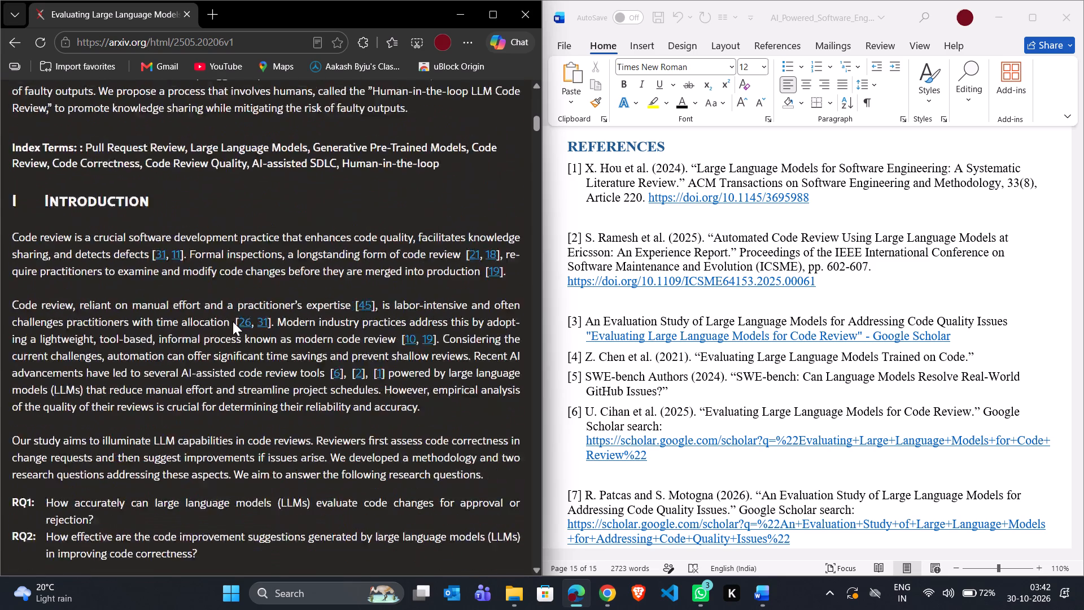
scroll(233, 321, "up", 7)
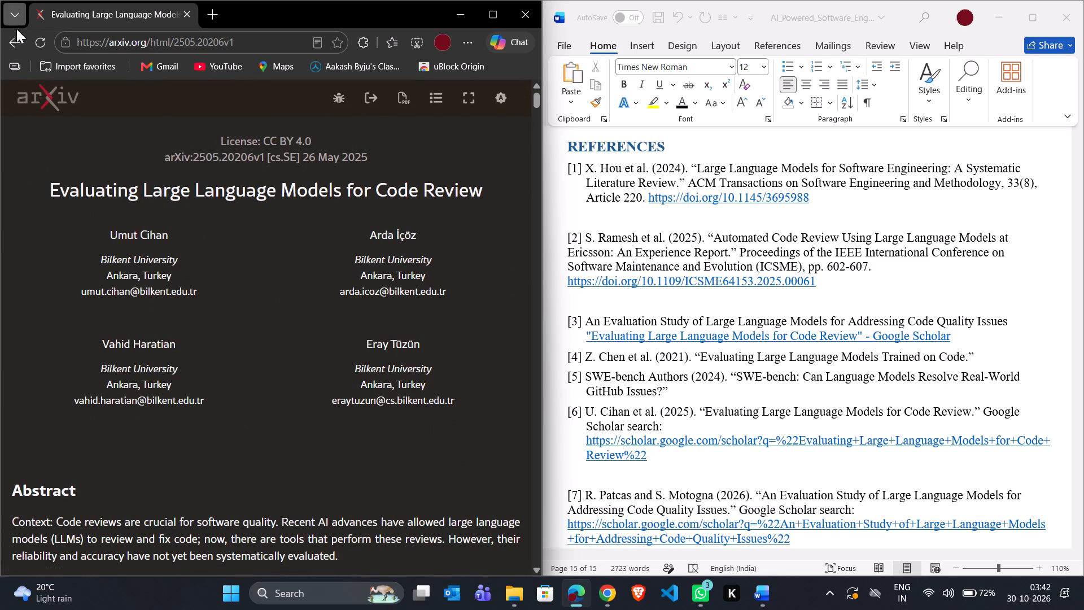
left_click(18, 37)
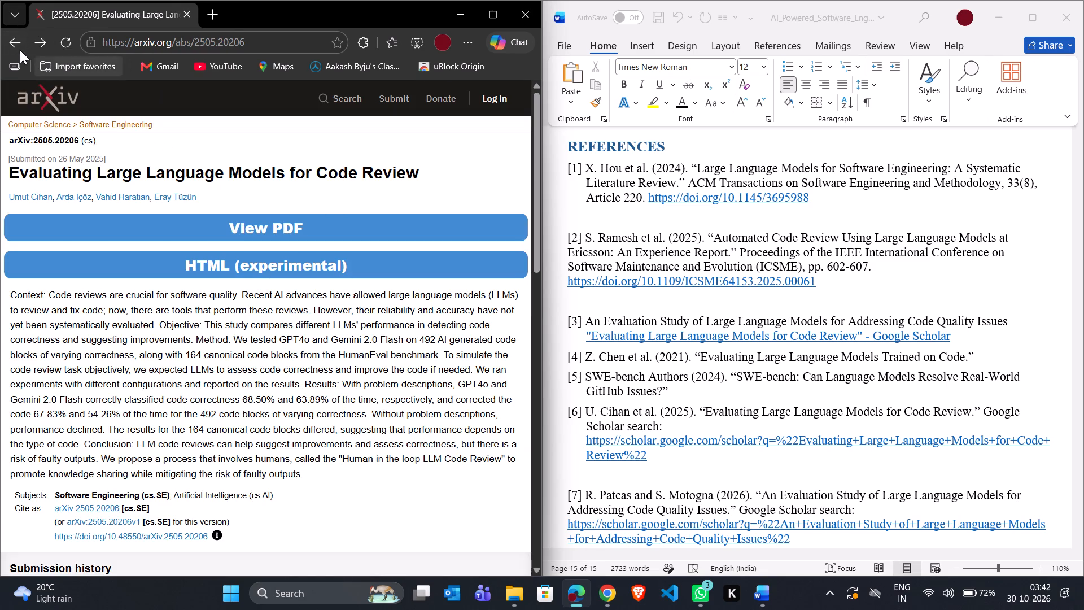
left_click(17, 48)
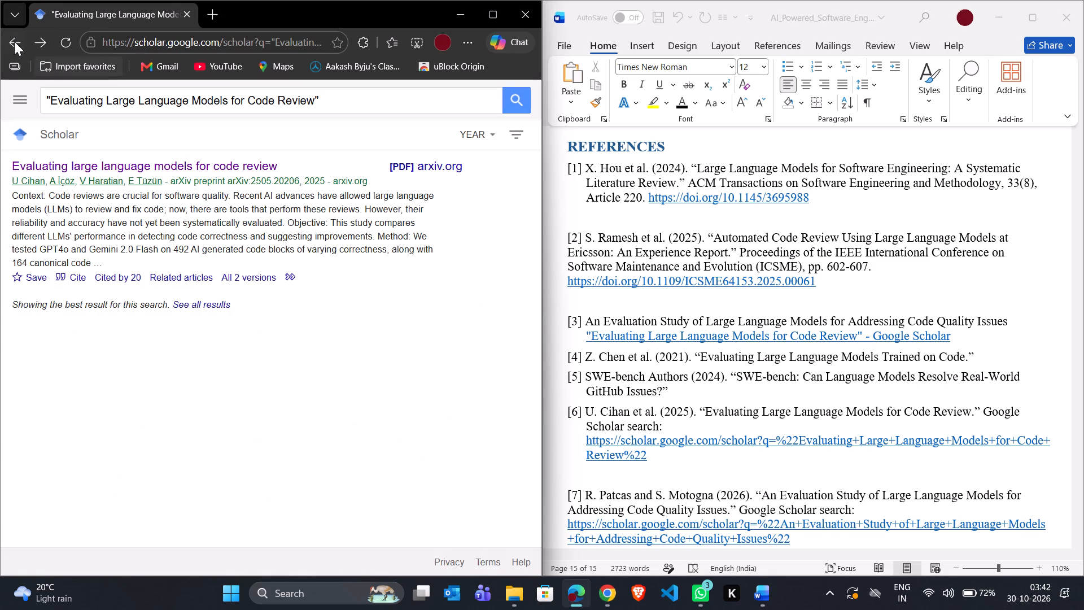
left_click(8, 36)
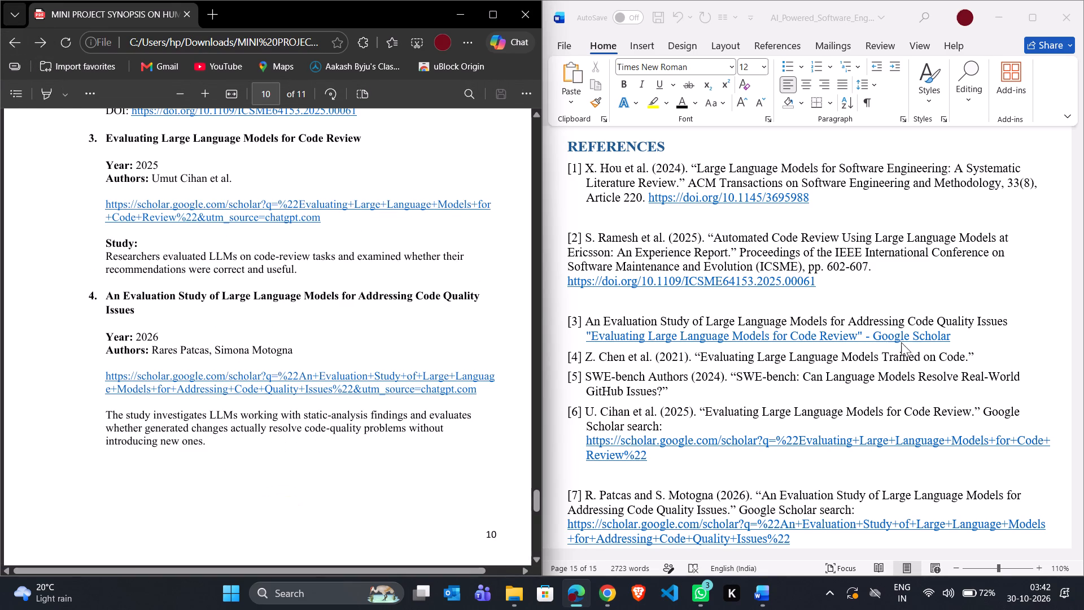
Replace the Google Scholar link under reference [3] in the Word report with the copied arXiv link.
left_click(954, 337)
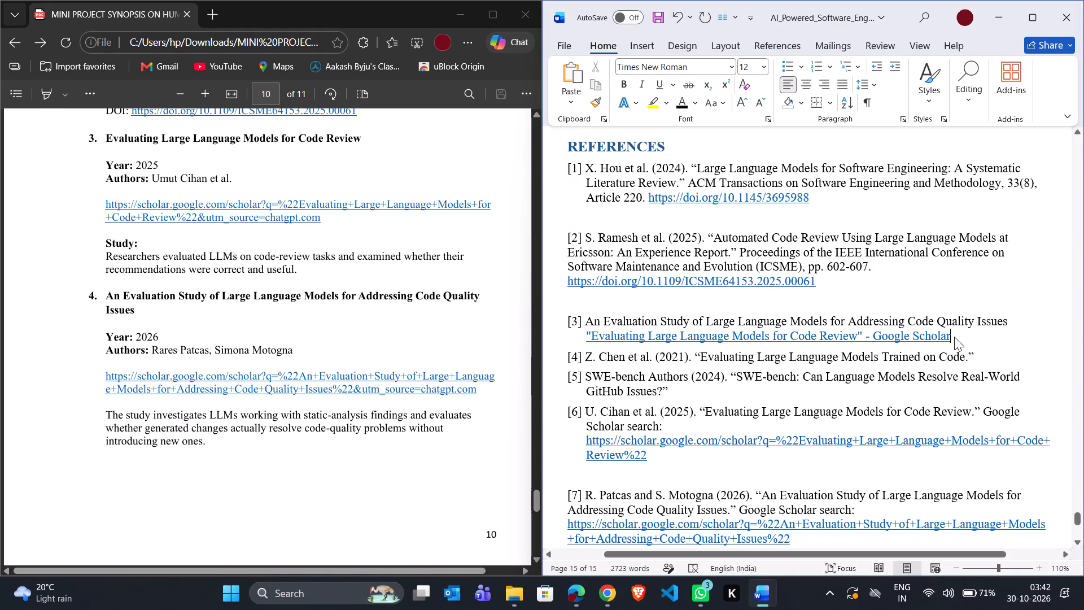
double_click(954, 337)
double_click(954, 337)
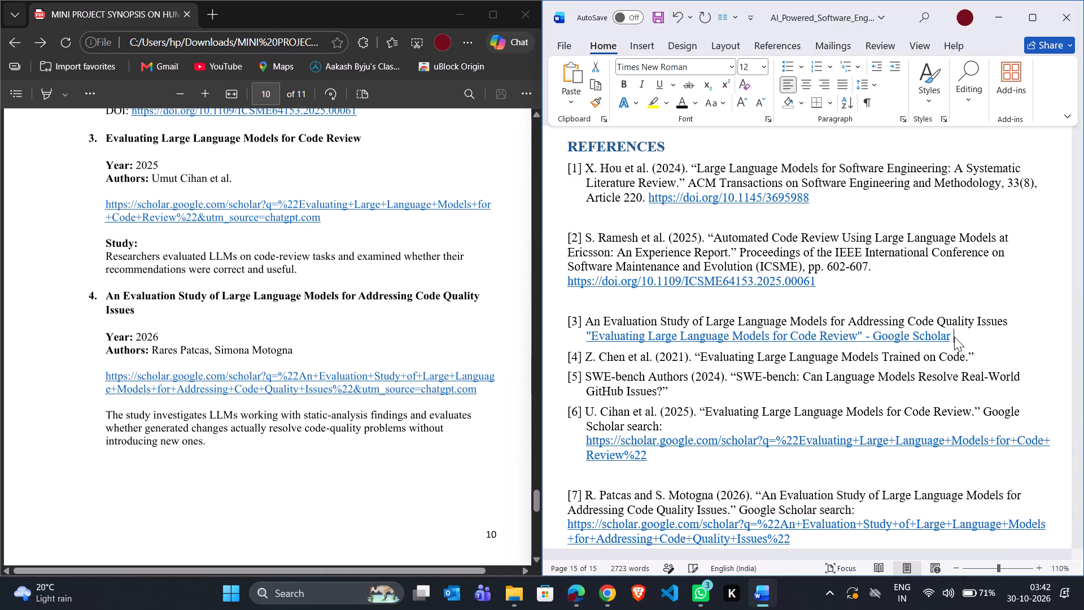
left_click(951, 337)
left_click_drag(951, 337, 827, 334)
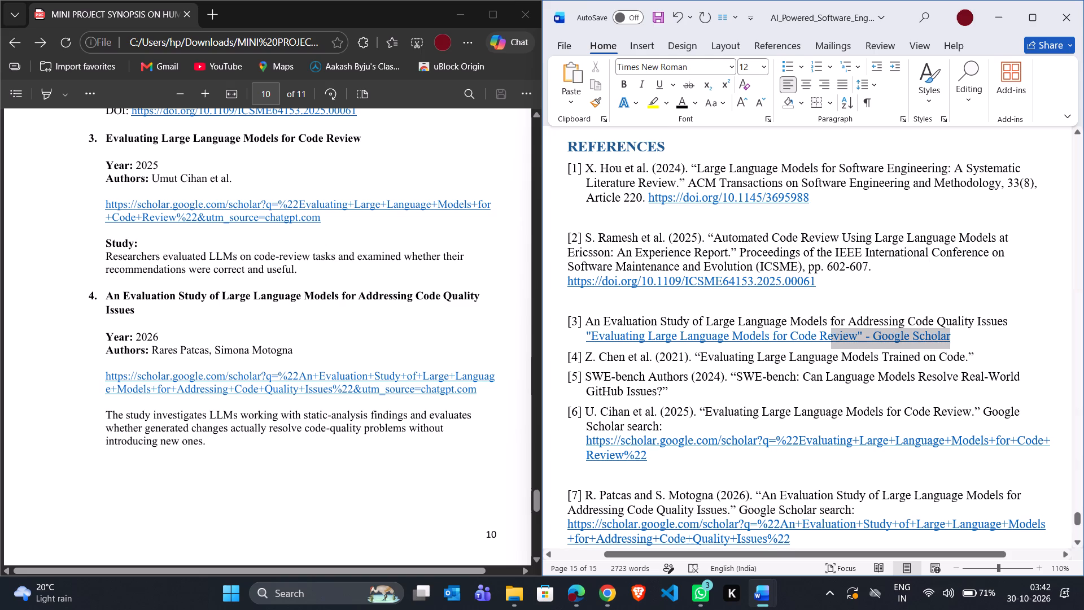
left_click_drag(827, 334, 902, 323)
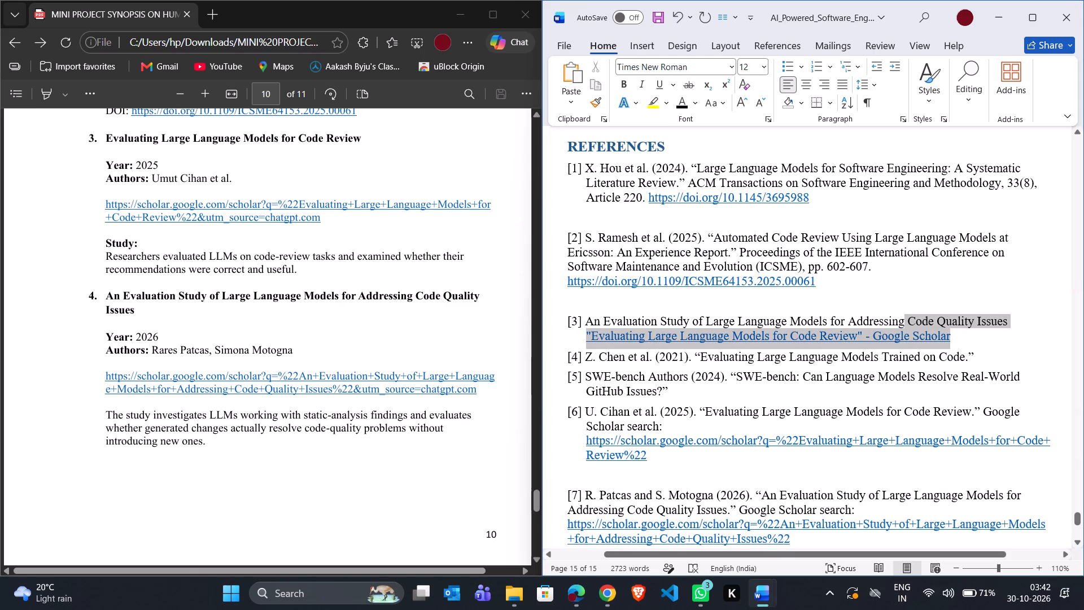
left_click_drag(902, 323, 929, 342)
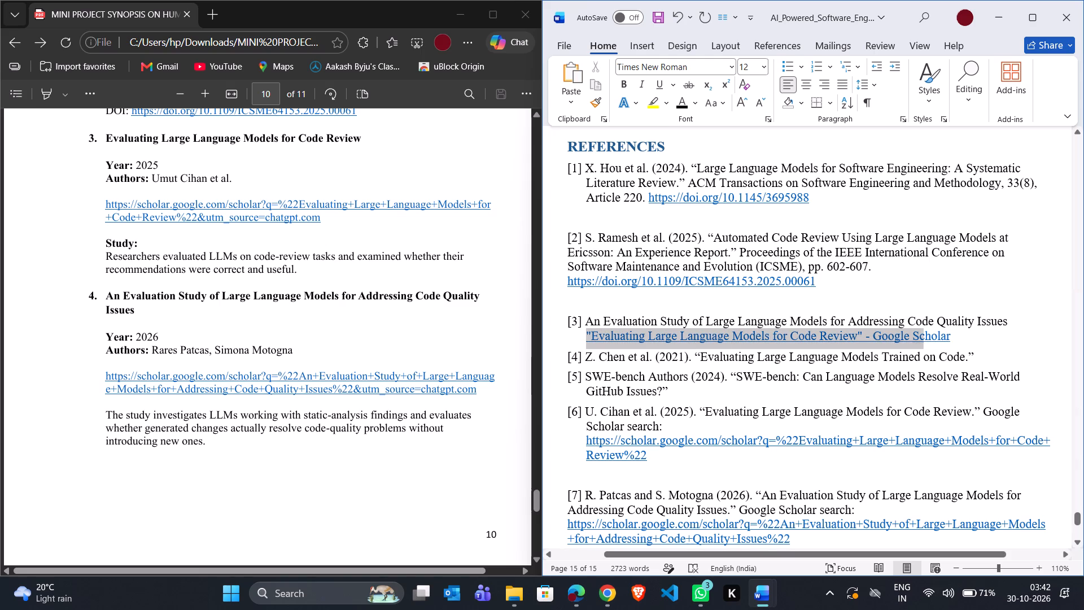
left_click_drag(929, 342, 954, 342)
key("ctrl+v")
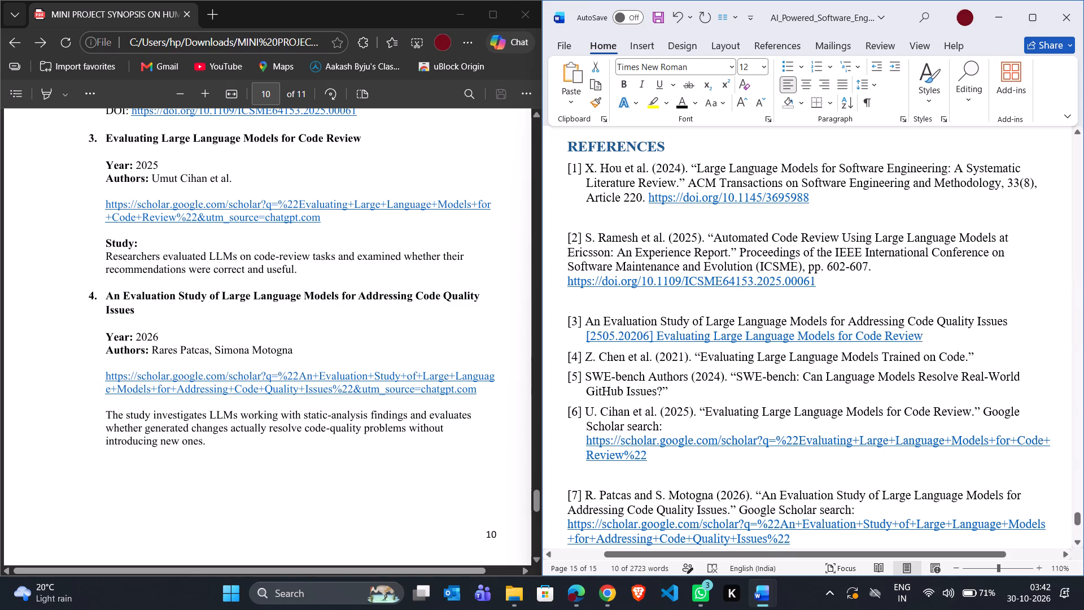
left_click(655, 338)
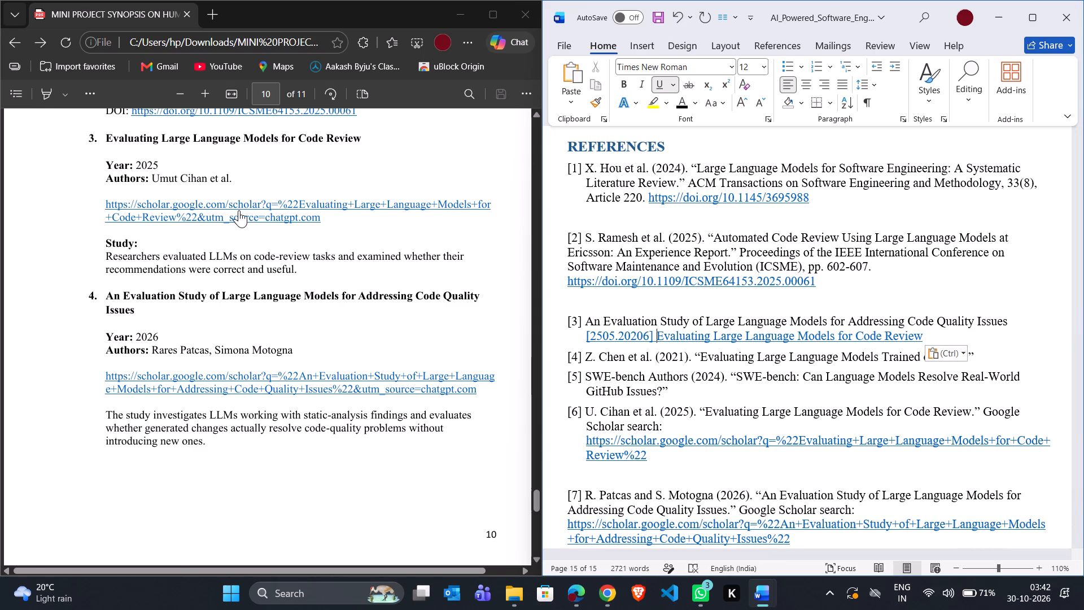
Recheck the Google Scholar link of synopsis entry 3, and open the link of entry 4, on addressing code quality issues.
left_click(324, 219)
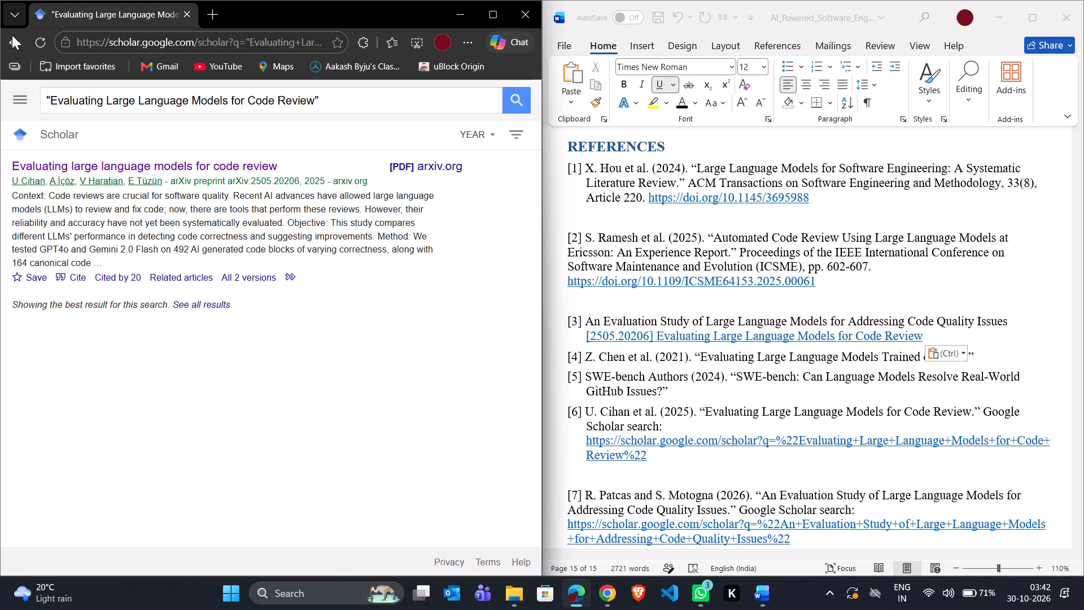
left_click(8, 40)
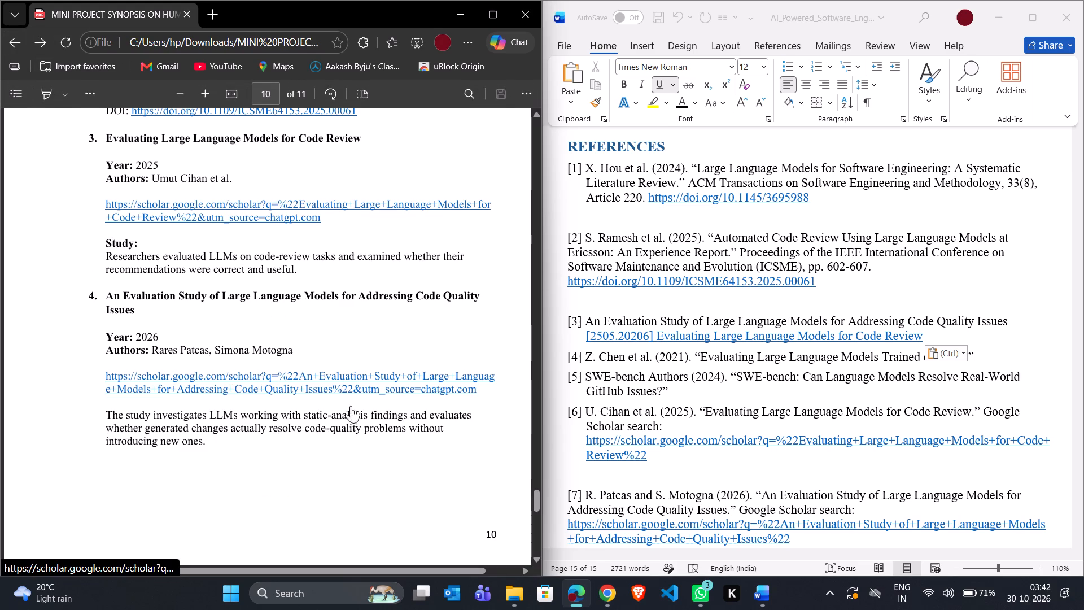
left_click(386, 383)
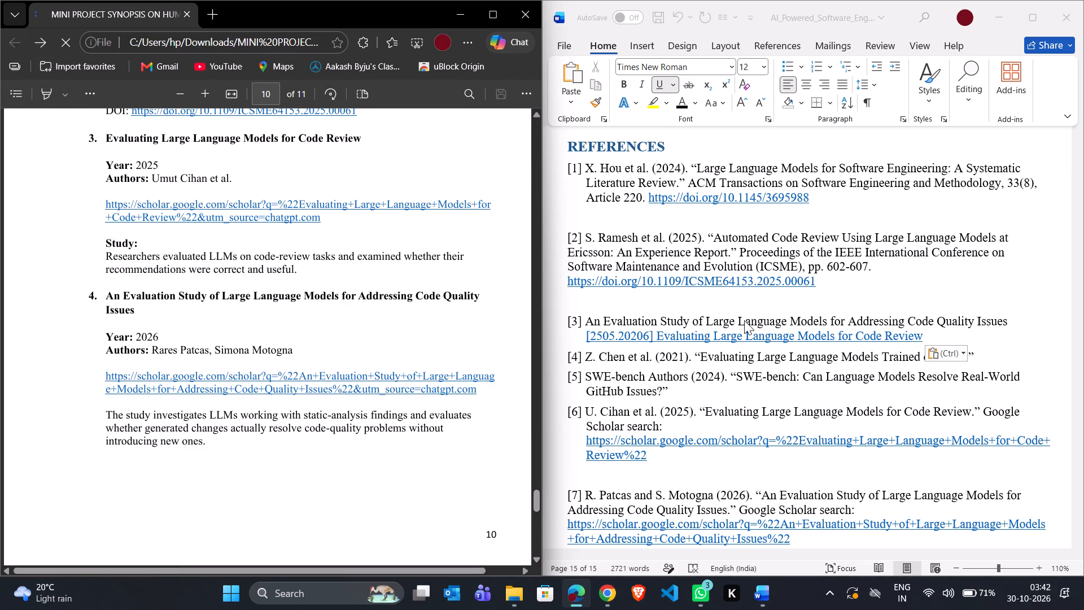
Delete the arXiv link "[2505.20206] Evaluating Large Language Models for Code Review" under reference [3] in the Word report.
double_click(926, 337)
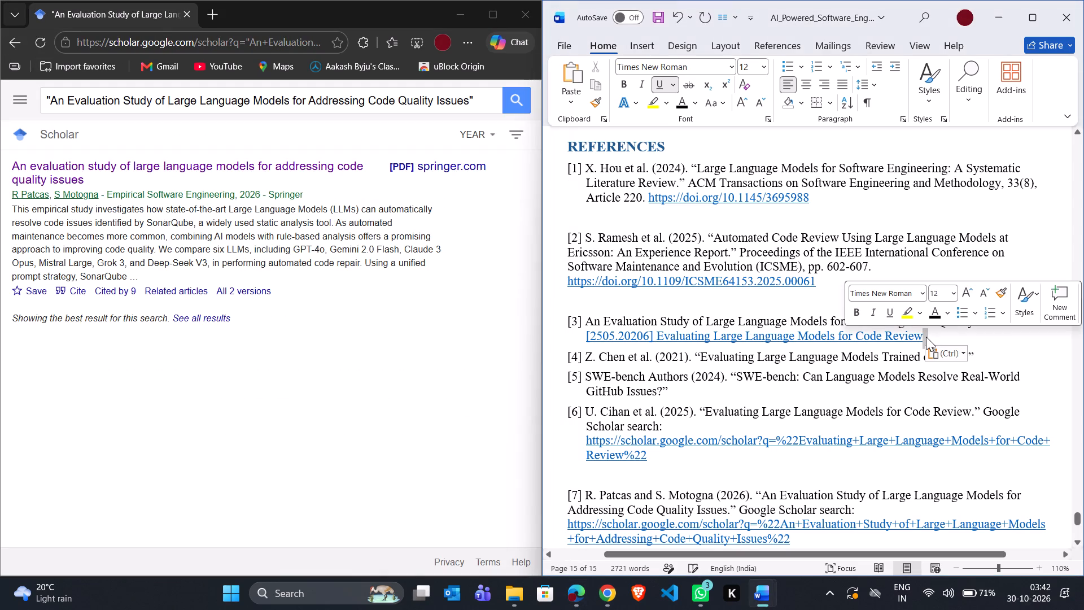
left_click_drag(926, 337, 732, 333)
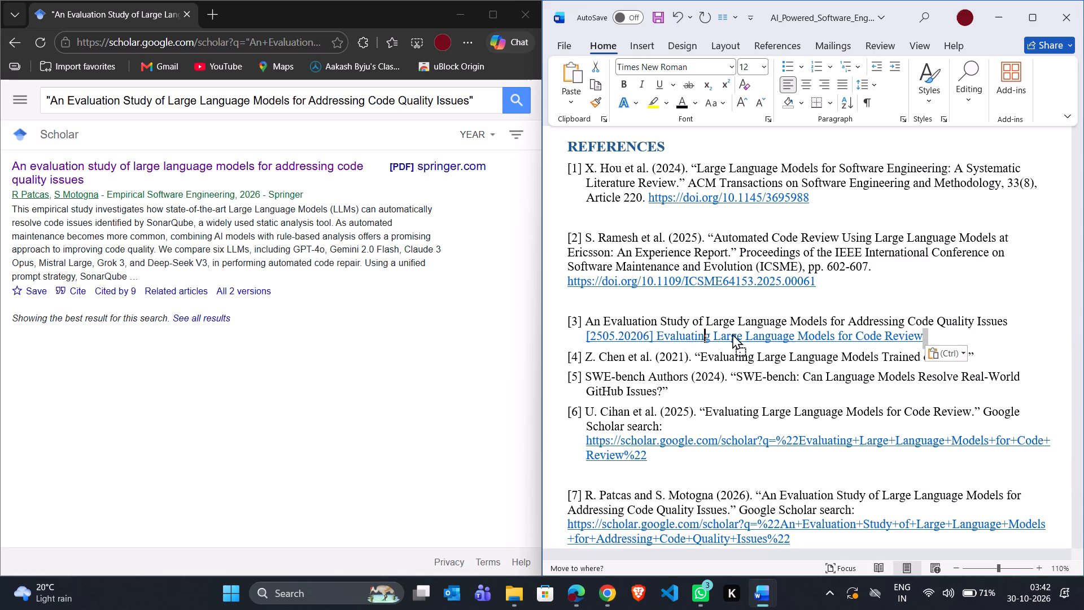
left_click_drag(732, 333, 916, 334)
left_click(933, 335)
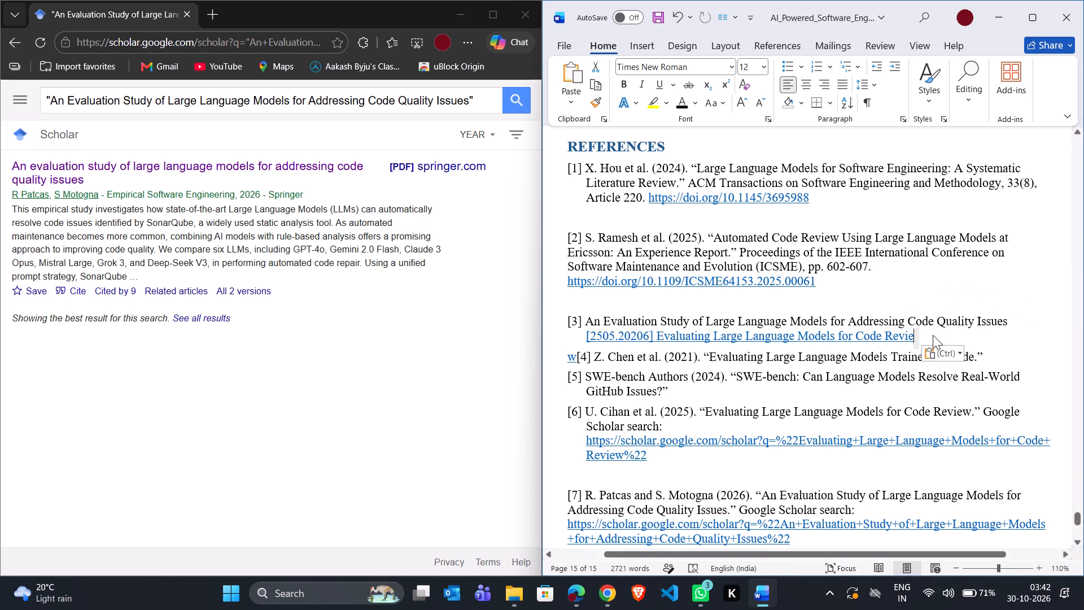
left_click_drag(924, 336, 624, 342)
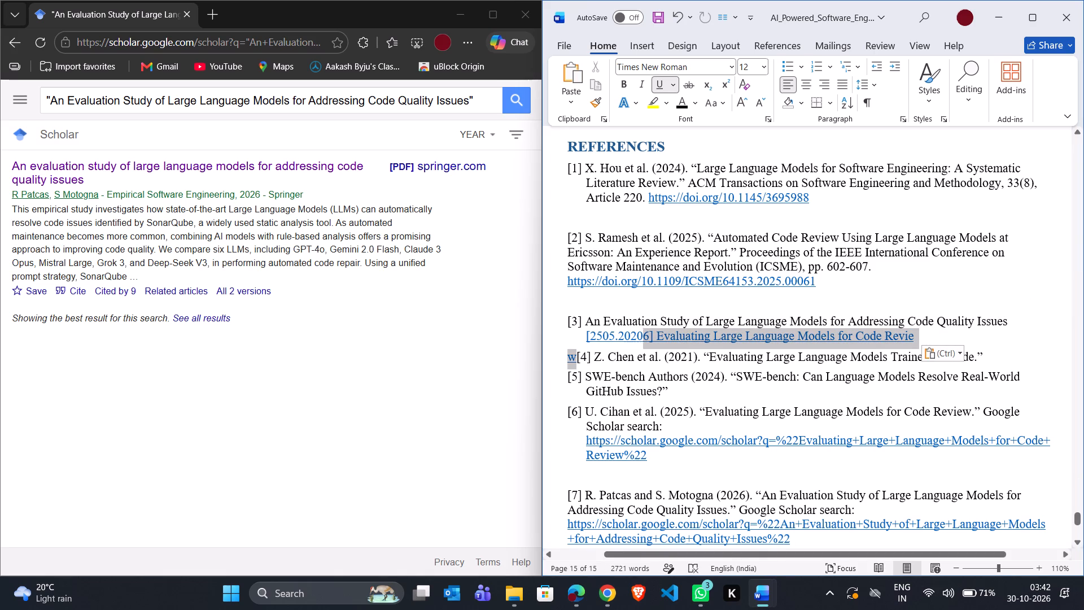
left_click_drag(624, 342, 583, 337)
key("BackSpace")
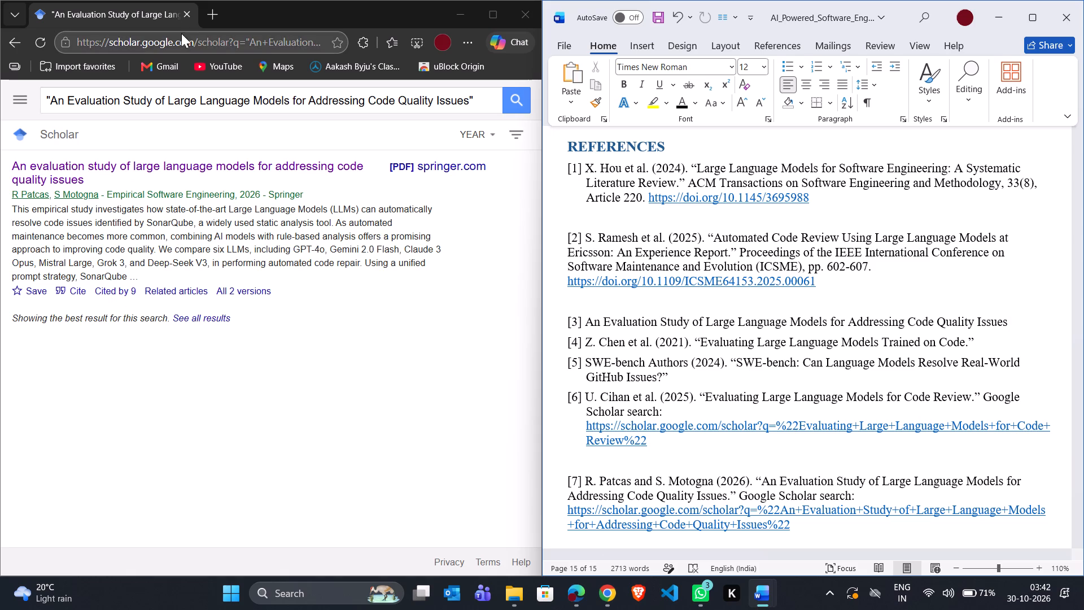
Copy the web address of the Scholar results for the code quality issues study and start a new line below the reference [3] title.
left_click(181, 38)
key("ctrl+c")
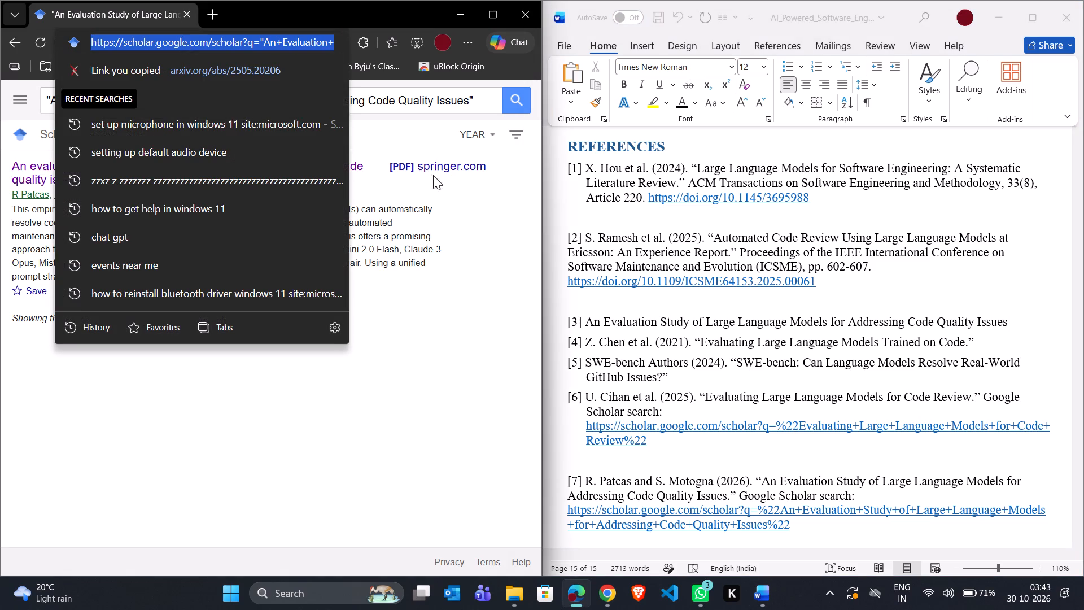
left_click(501, 273)
left_click(1014, 323)
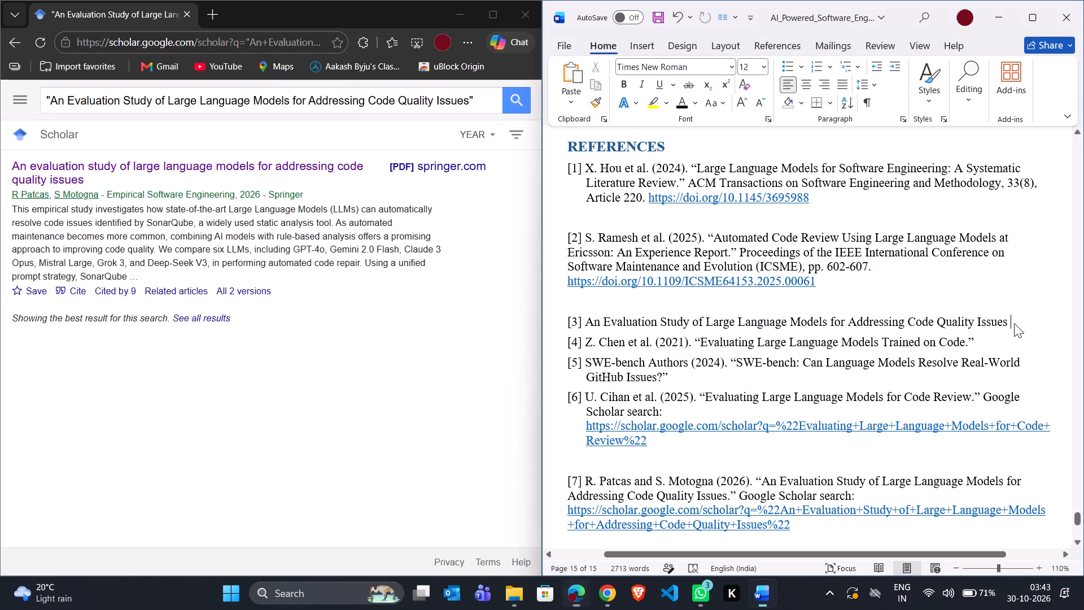
key("Return")
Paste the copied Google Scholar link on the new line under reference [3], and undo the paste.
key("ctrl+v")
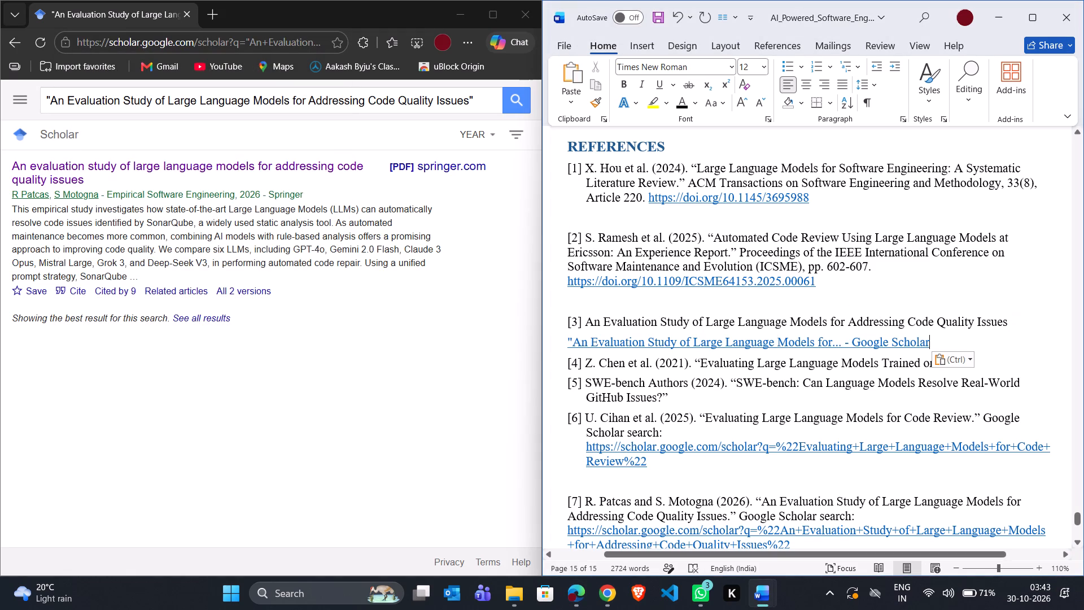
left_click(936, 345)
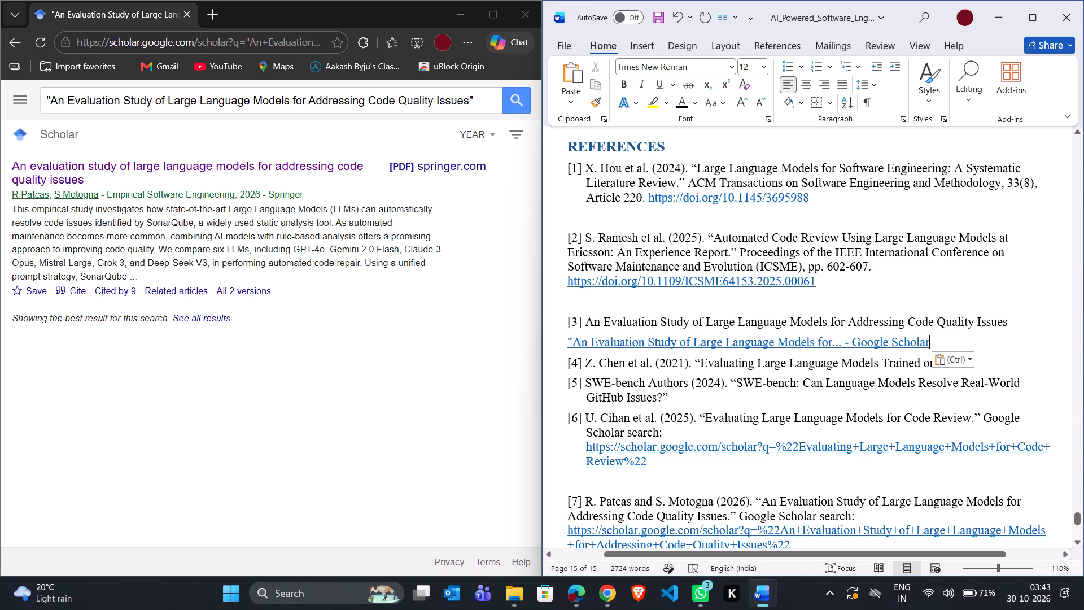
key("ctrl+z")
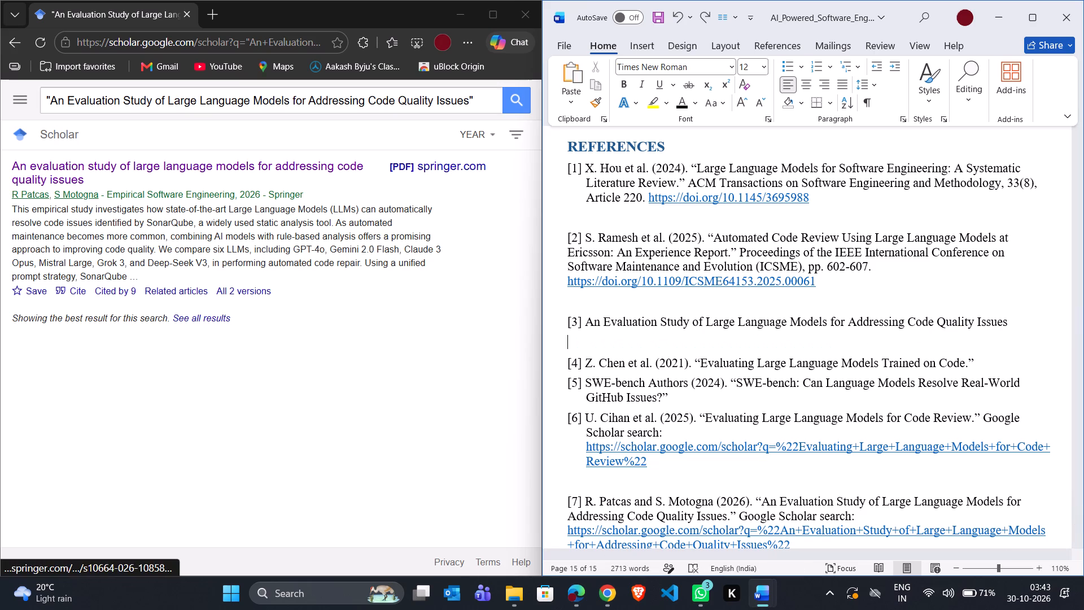
Return to the synopsis PDF and review its literature entries 2 to 8 and their links against the report's references.
left_click(18, 44)
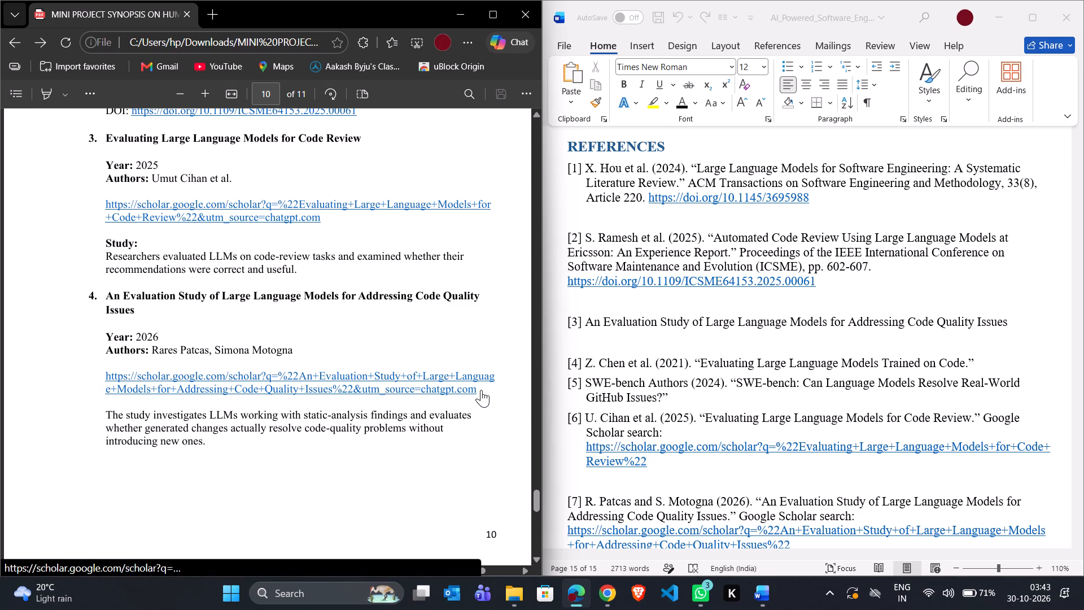
scroll(448, 384, "up", 1)
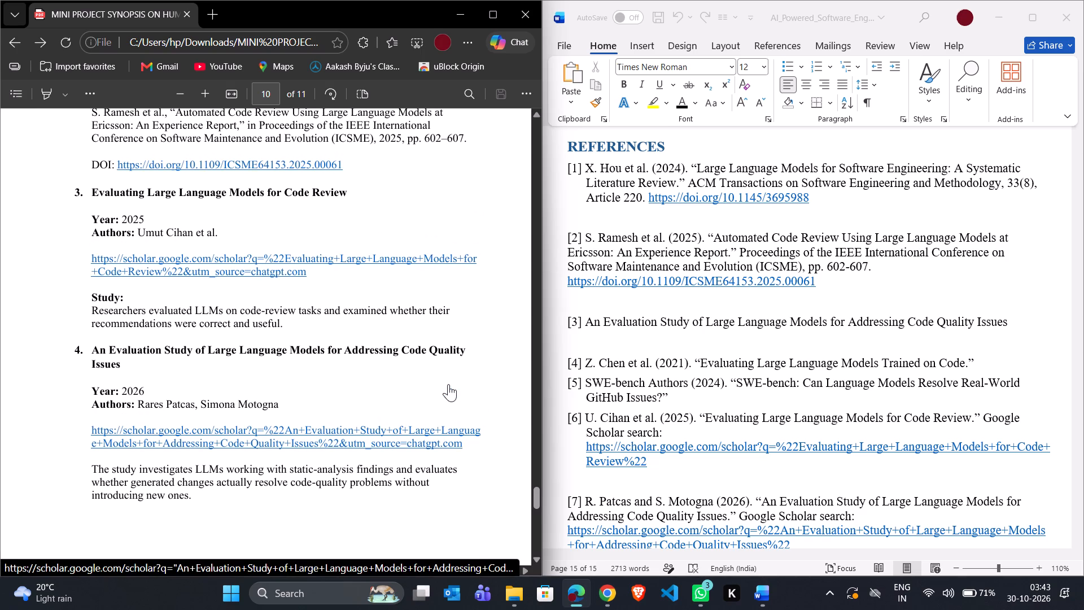
scroll(448, 384, "up", 1)
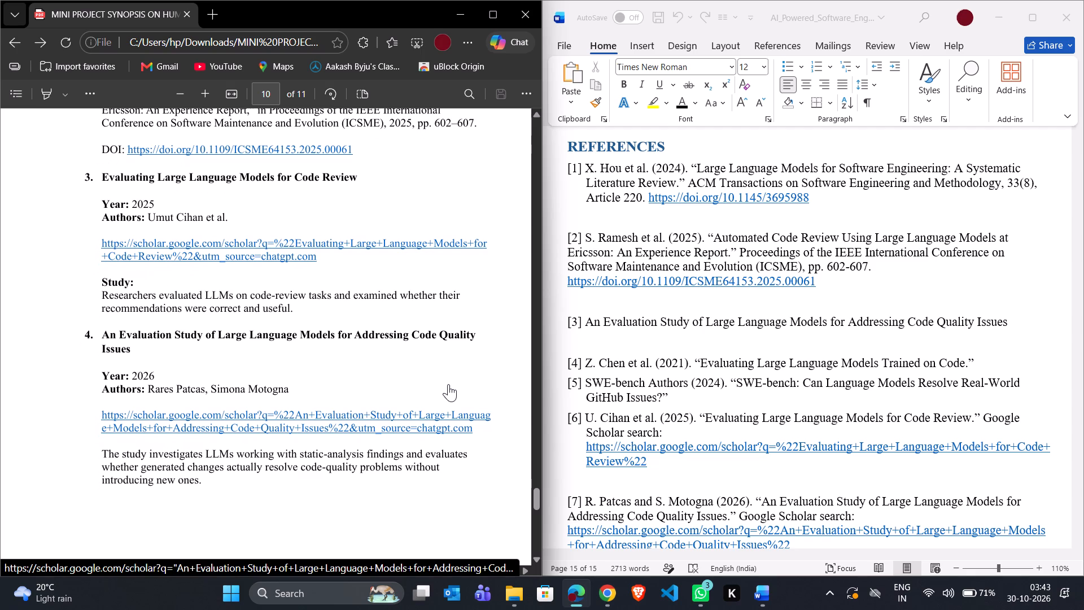
scroll(236, 268, "up", 1)
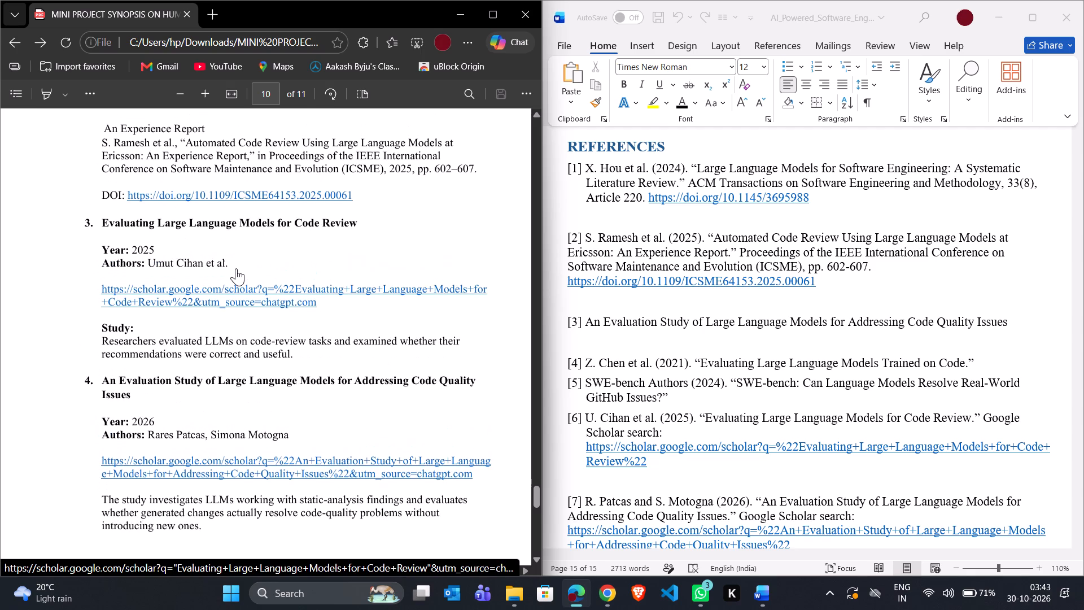
scroll(236, 268, "up", 1)
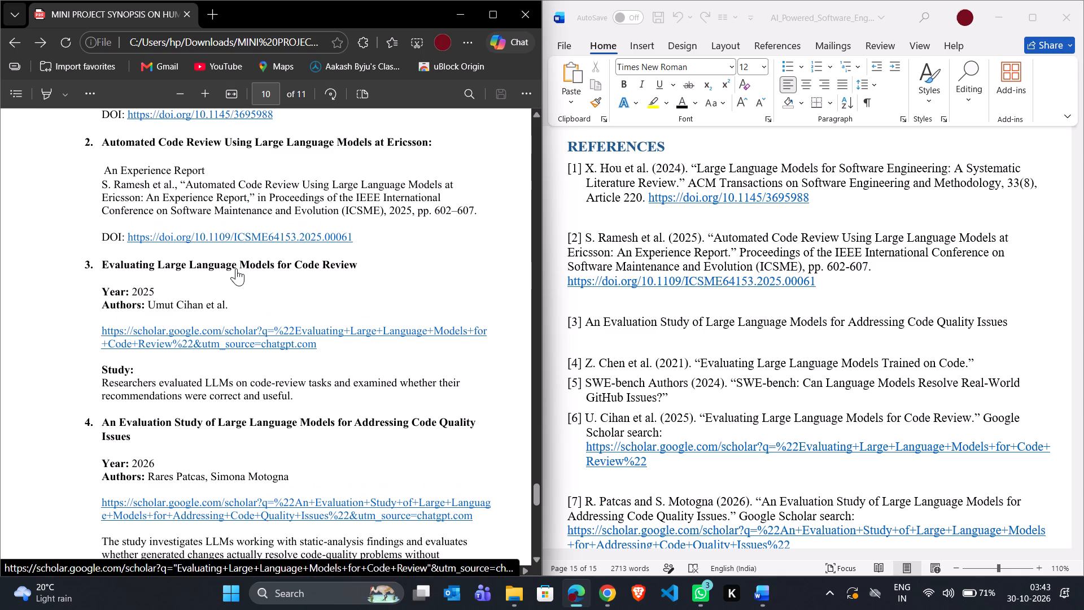
scroll(291, 293, "up", 1)
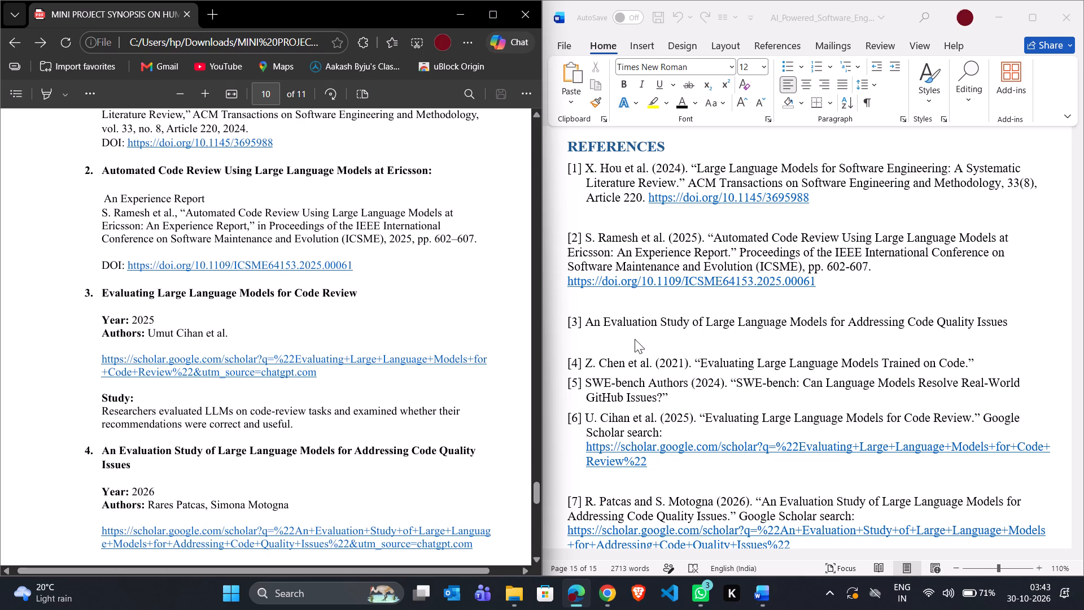
scroll(665, 350, "down", 1)
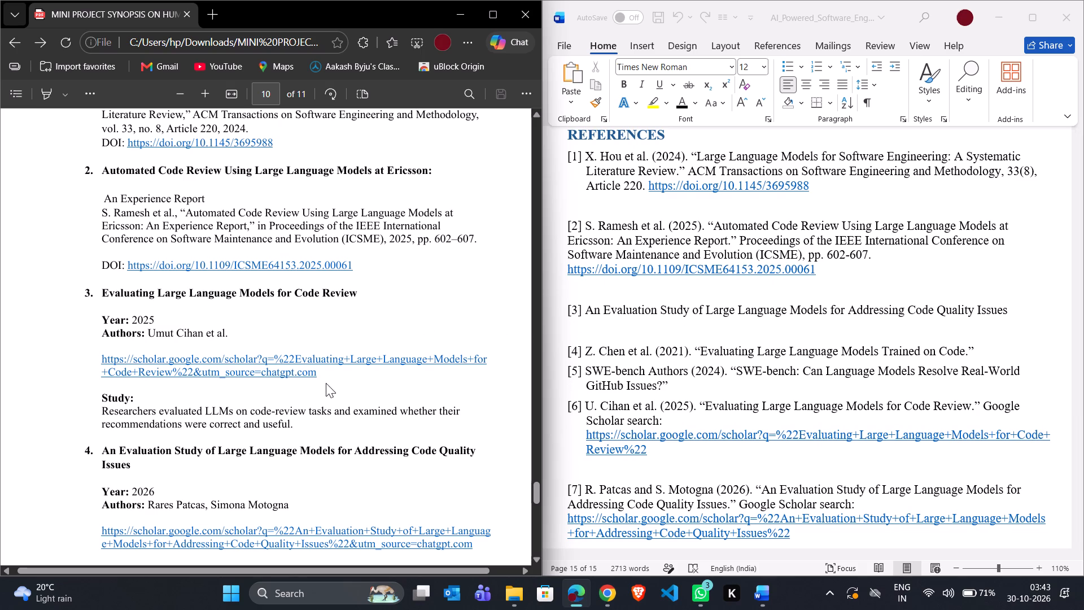
left_click_drag(323, 380, 108, 348)
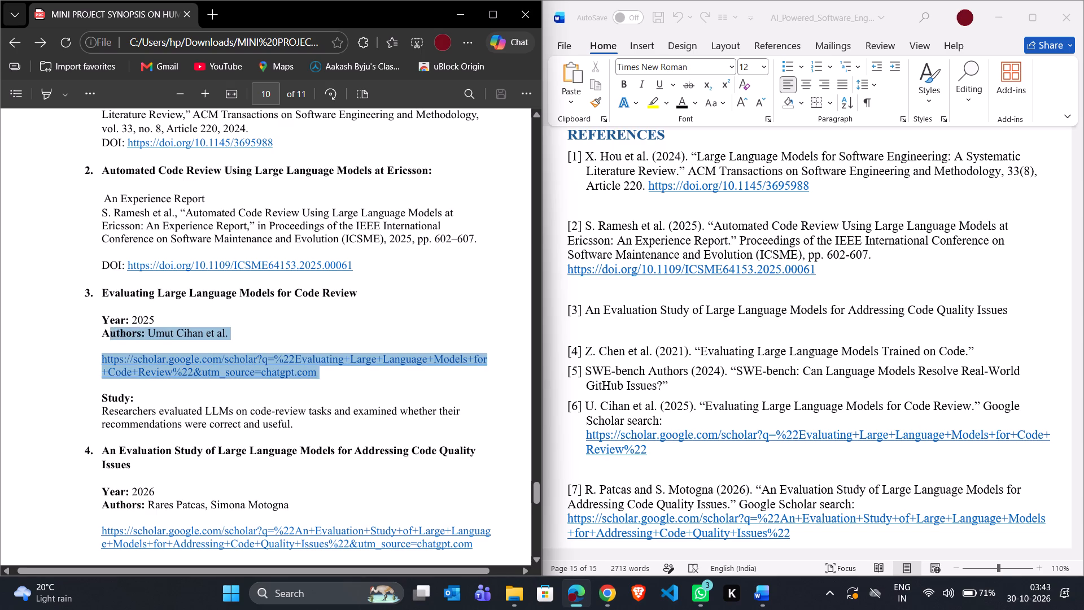
left_click_drag(108, 348, 91, 354)
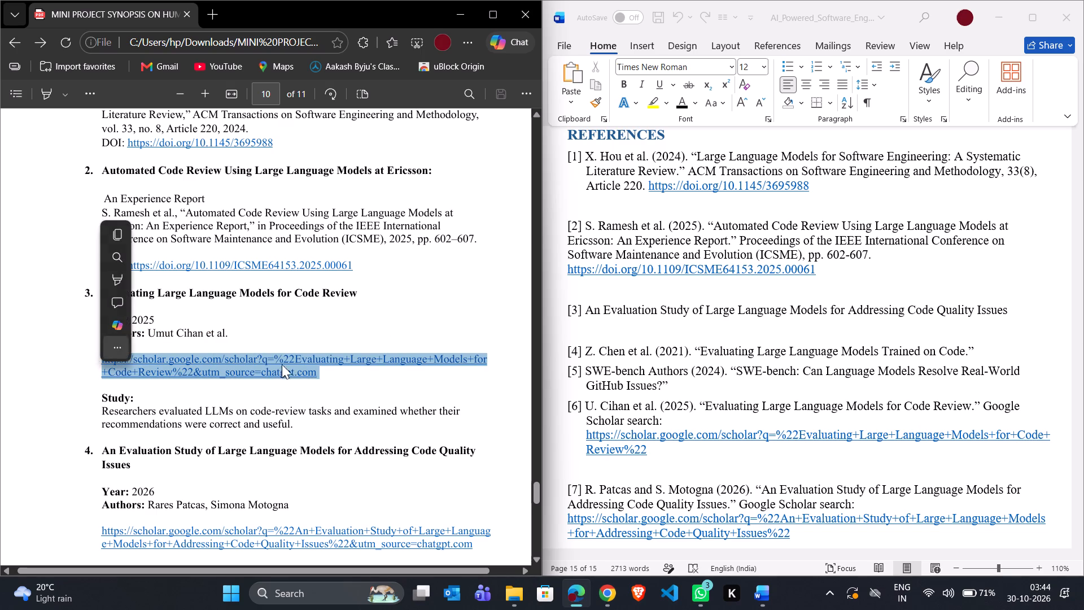
left_click(342, 340)
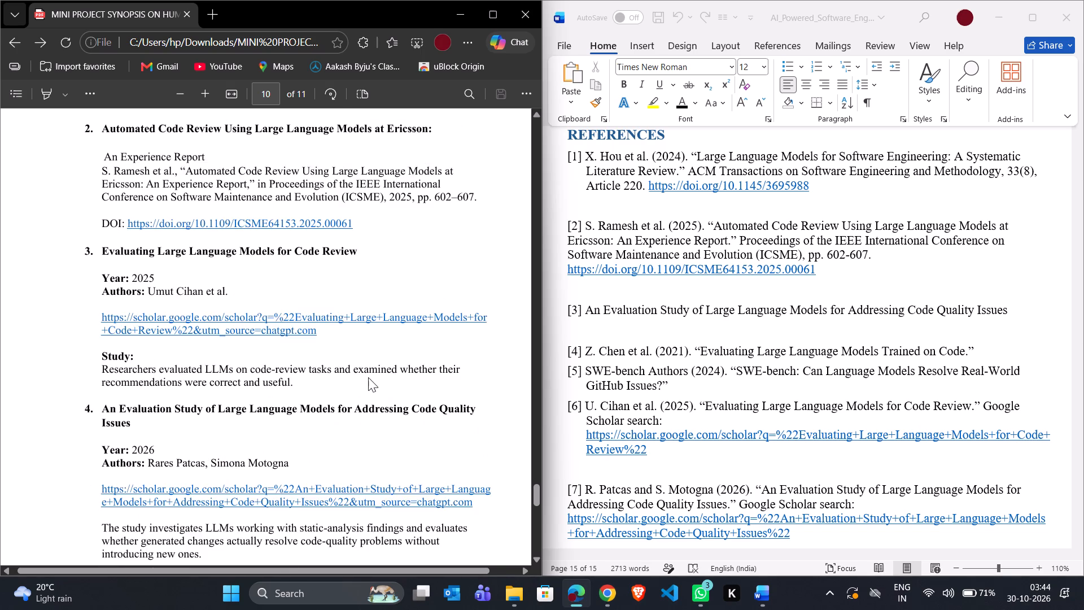
scroll(368, 377, "down", 5)
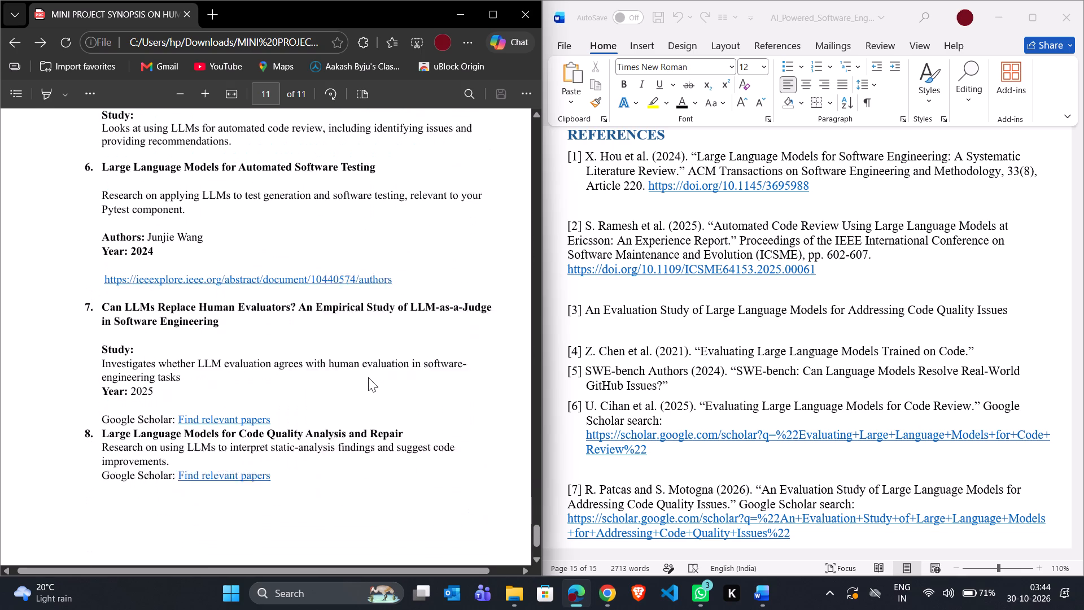
scroll(368, 377, "down", 1)
scroll(368, 377, "up", 2)
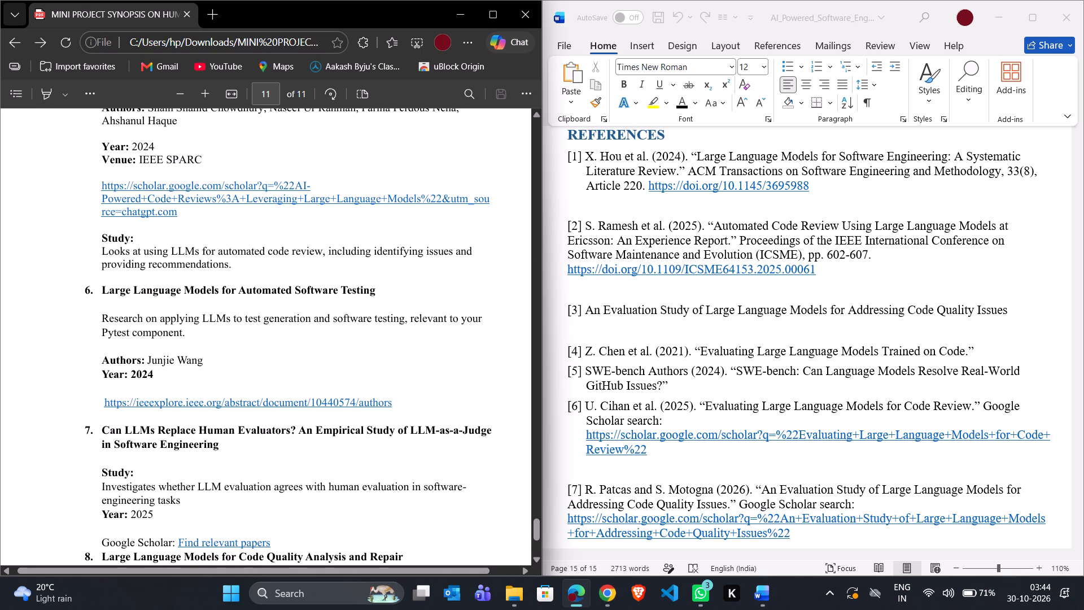
scroll(359, 333, "down", 1)
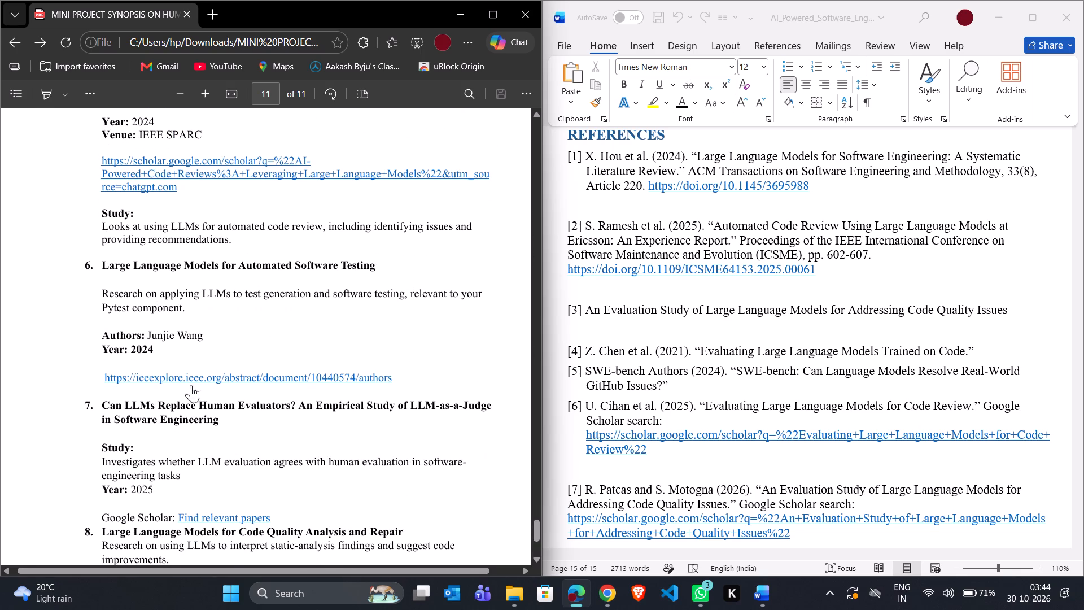
scroll(196, 378, "up", 1)
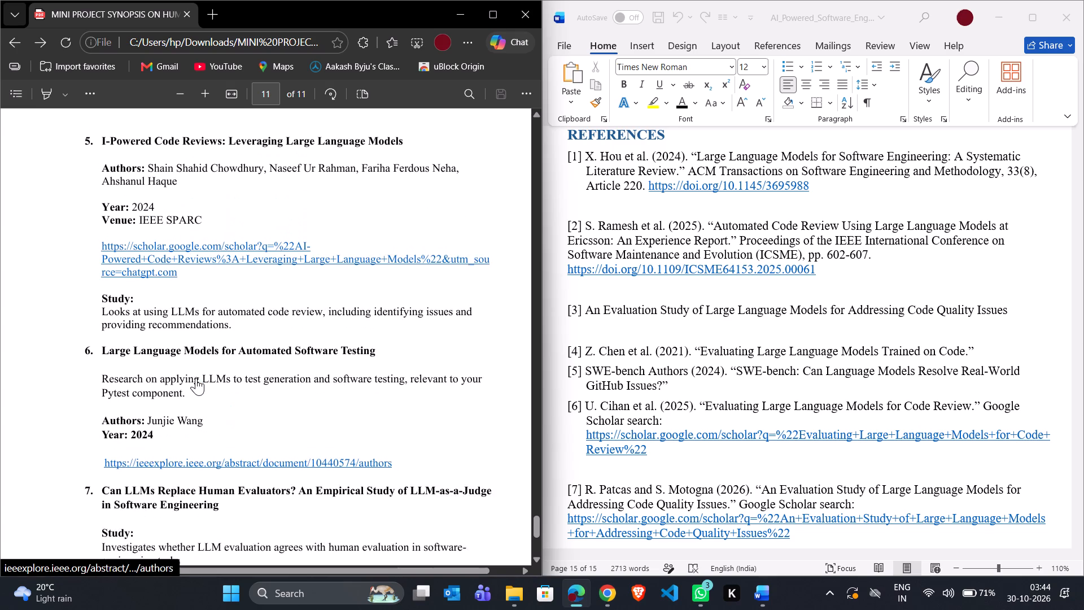
scroll(196, 378, "up", 3)
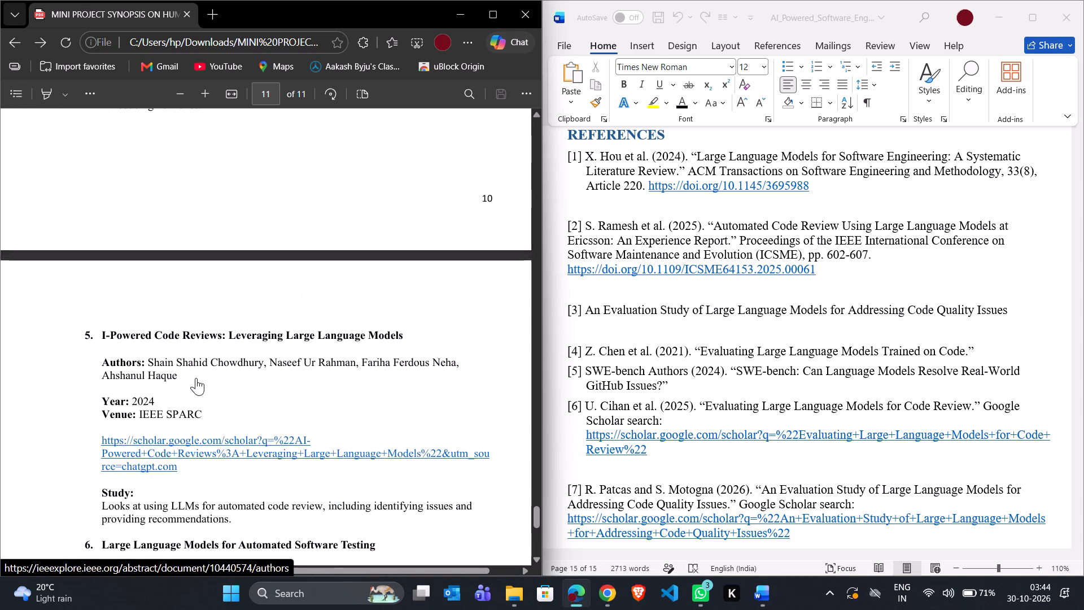
scroll(196, 378, "up", 3)
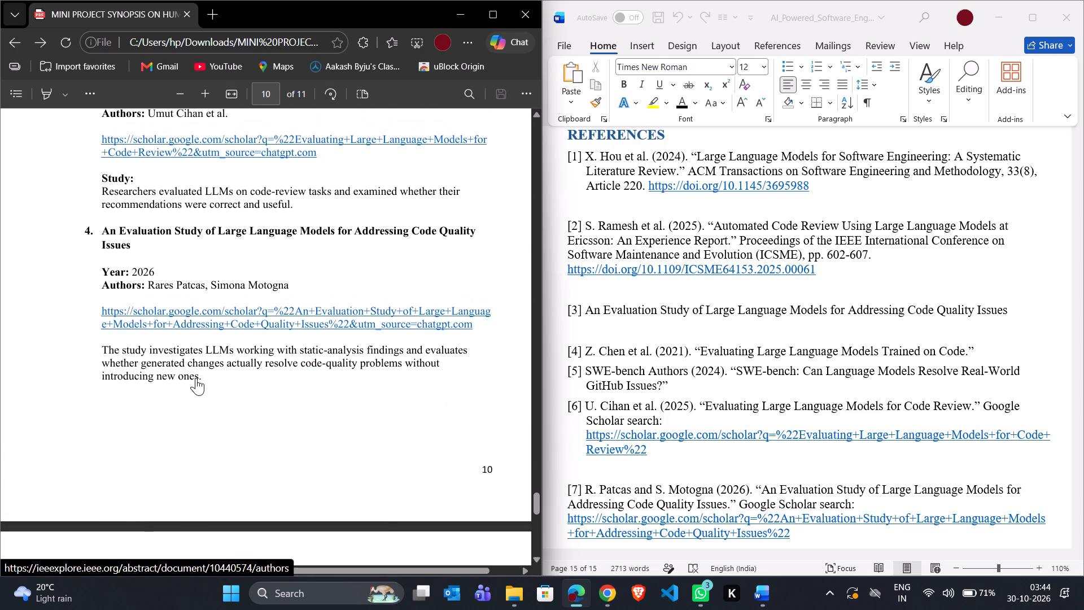
Open the Scholar link of synopsis entry 4, copy the results page address and paste it on the empty line under reference [3].
left_click(199, 317)
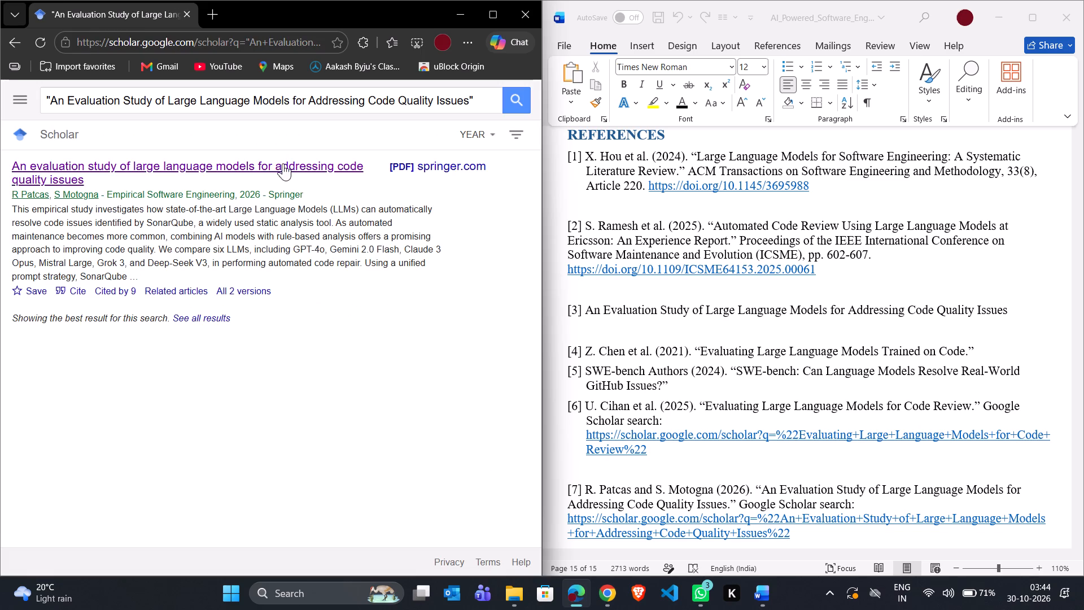
left_click(253, 36)
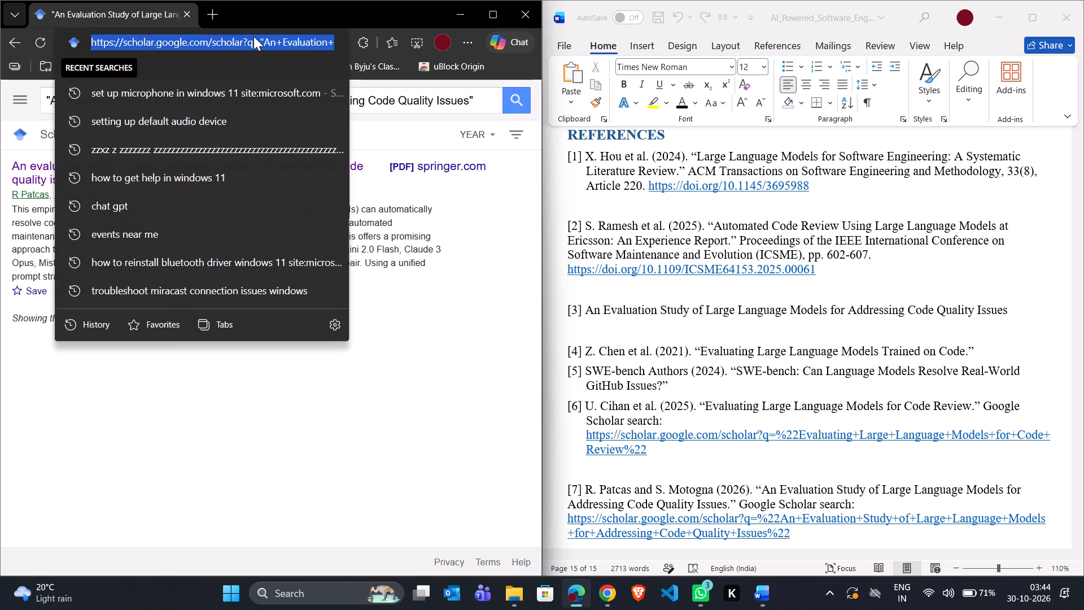
key("ctrl+c")
left_click(496, 361)
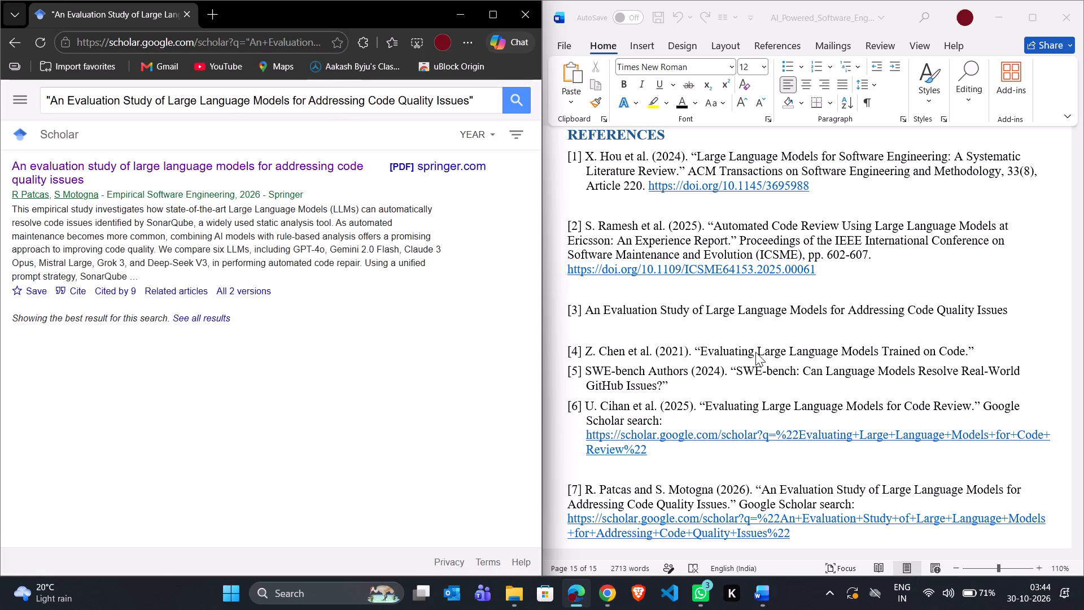
left_click(907, 326)
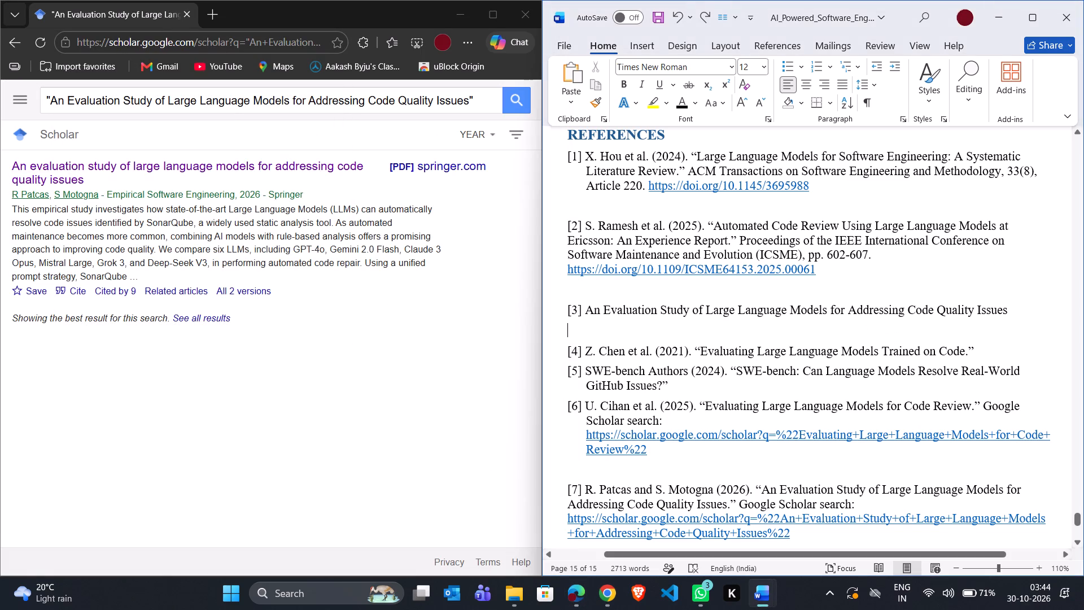
key("ctrl+v")
scroll(320, 231, "up", 1)
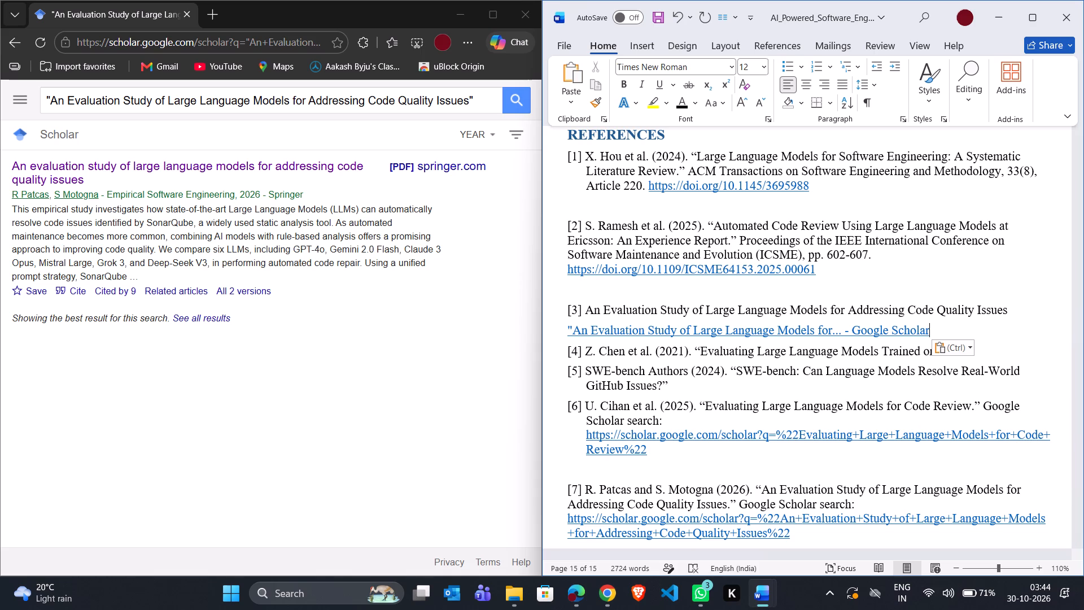
scroll(320, 231, "up", 1)
Copy the author names from entry 4 of the synopsis PDF and paste them before the title of reference [3].
left_click(12, 44)
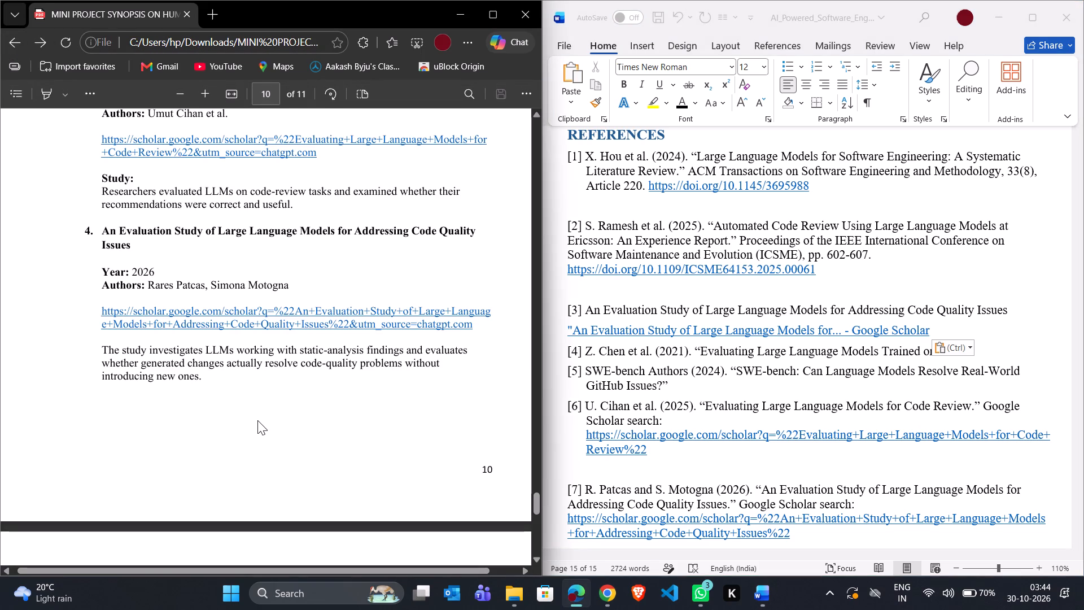
scroll(257, 420, "left", 1)
scroll(257, 420, "right", 1)
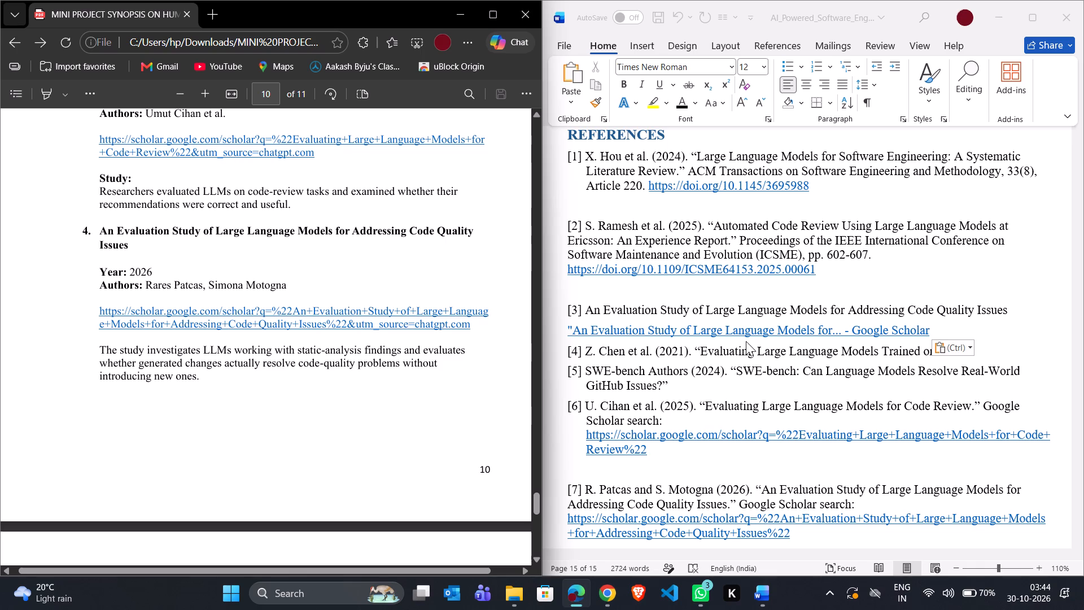
scroll(746, 341, "up", 1)
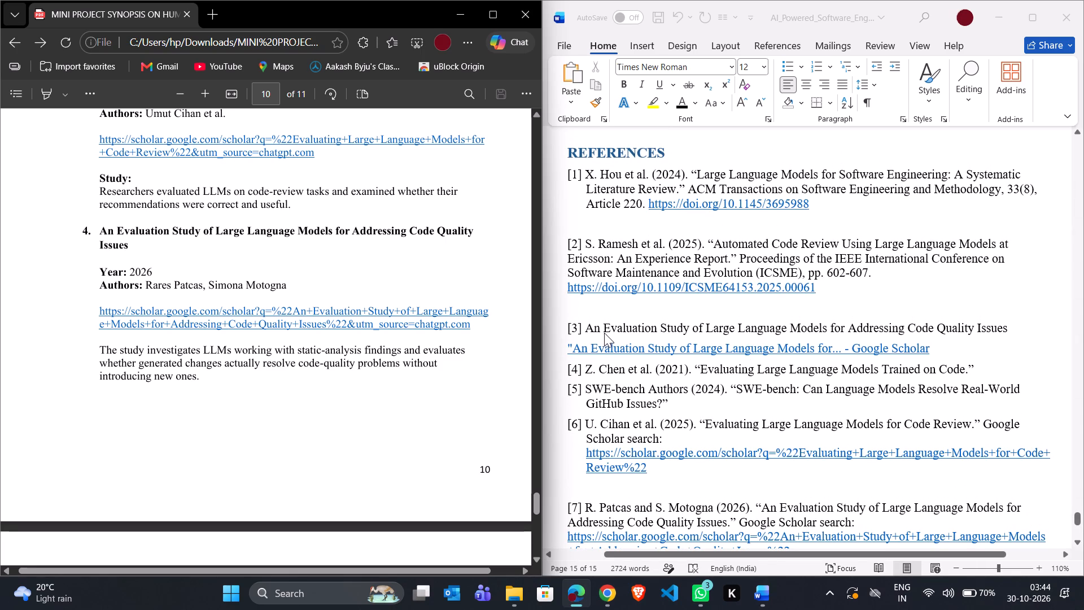
left_click(588, 332)
left_click(587, 326)
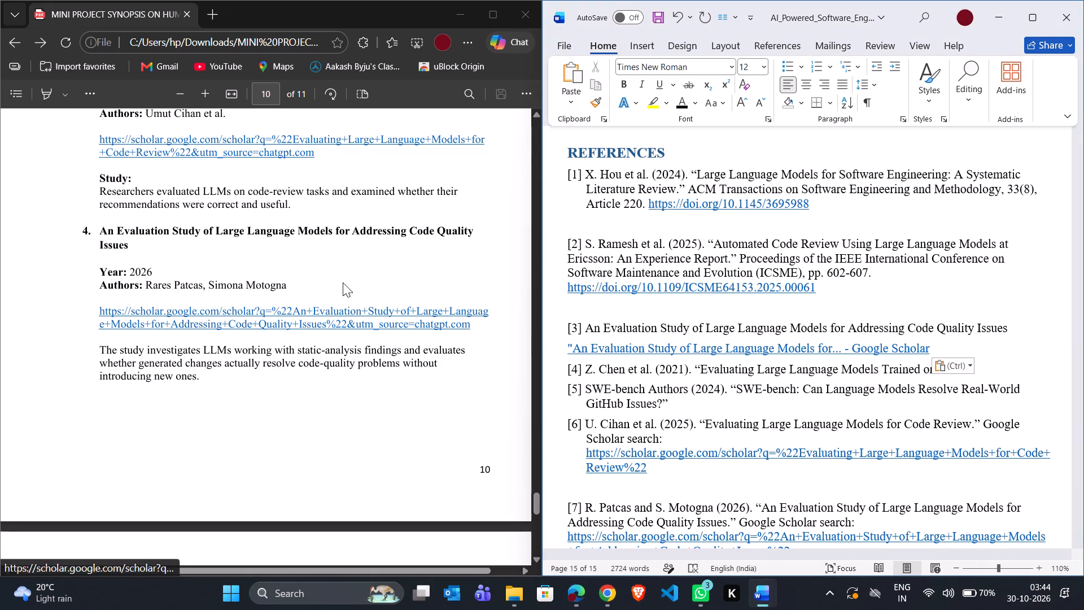
left_click(292, 285)
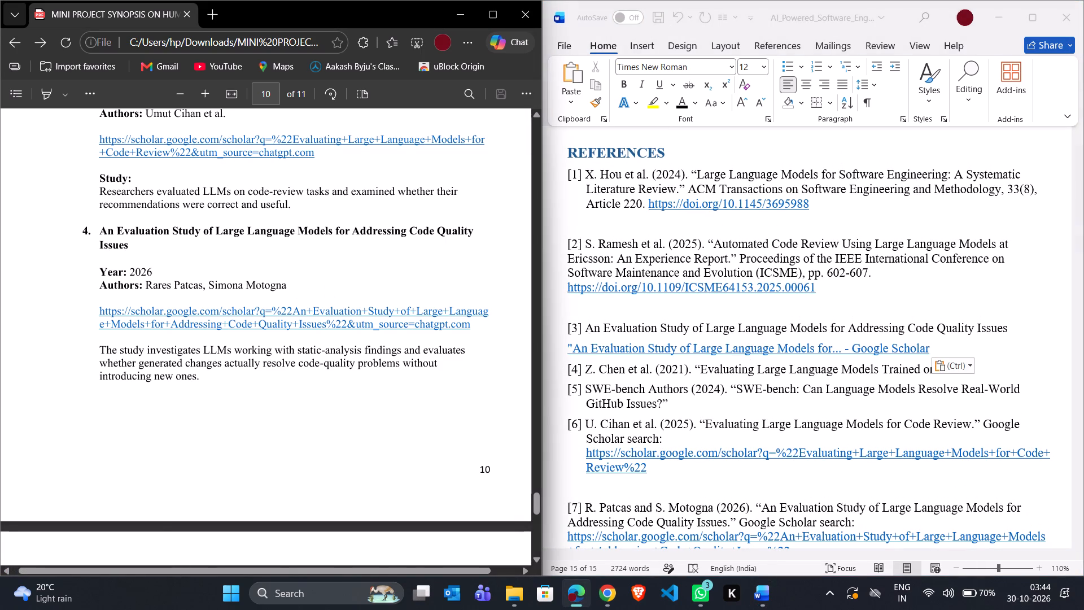
left_click_drag(287, 286, 154, 281)
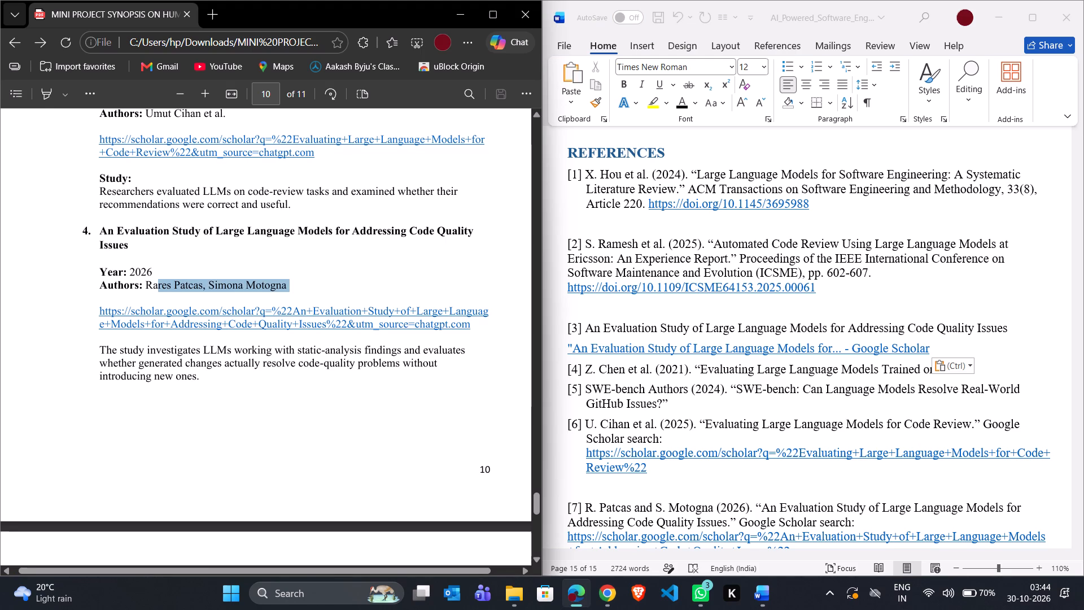
left_click_drag(154, 281, 143, 282)
left_click_drag(143, 282, 145, 282)
key("ctrl+c")
left_click(330, 363)
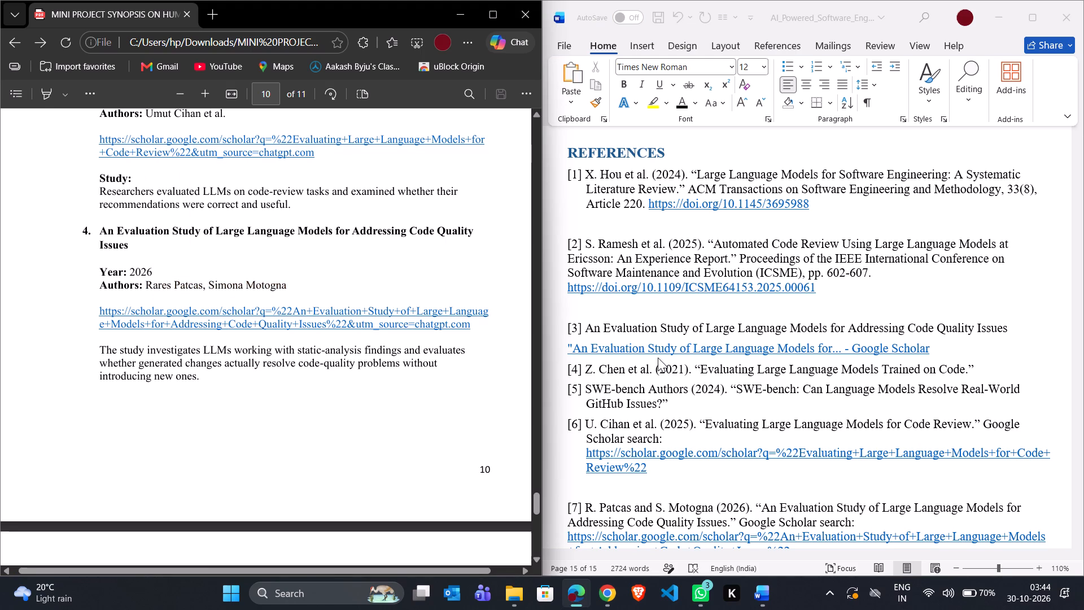
left_click(586, 327)
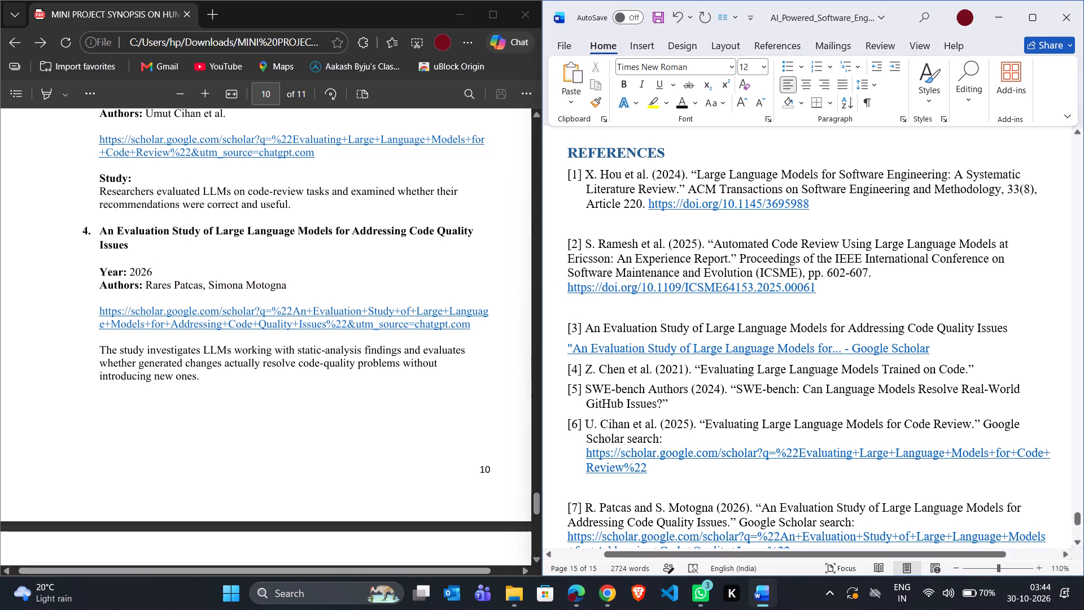
key("ctrl+v")
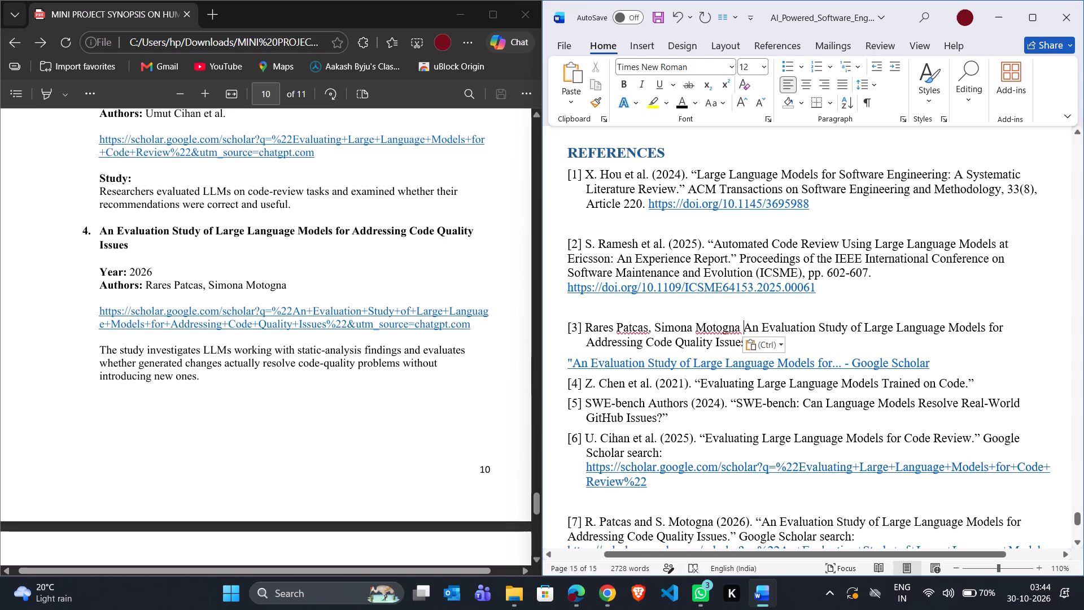
Add a period after the authors in reference [3] and enclose its title in double quotation marks.
key("period")
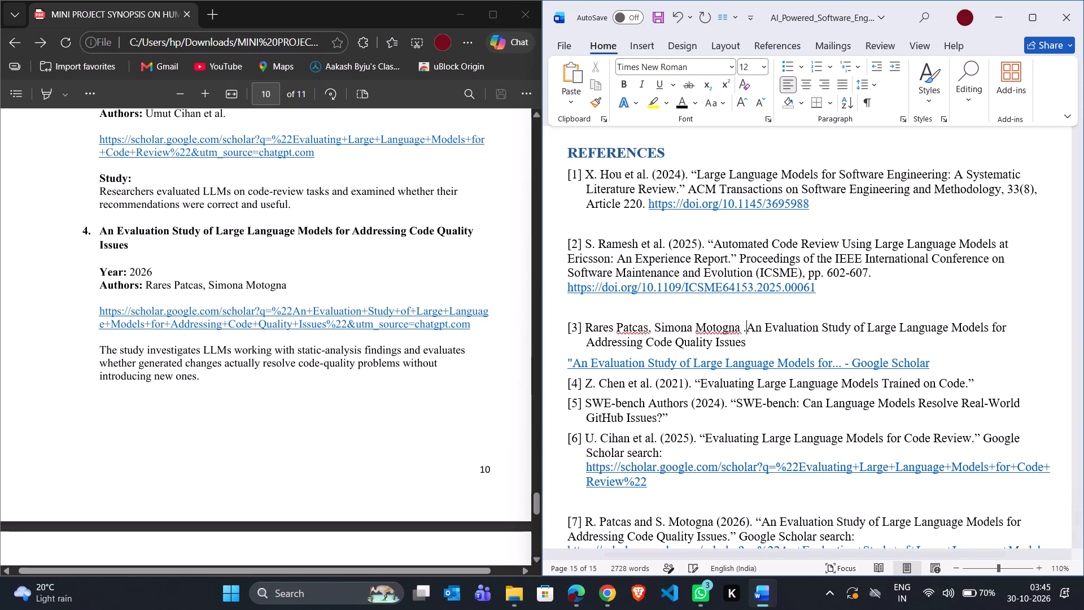
key("shift+quotedbl")
left_click(749, 339)
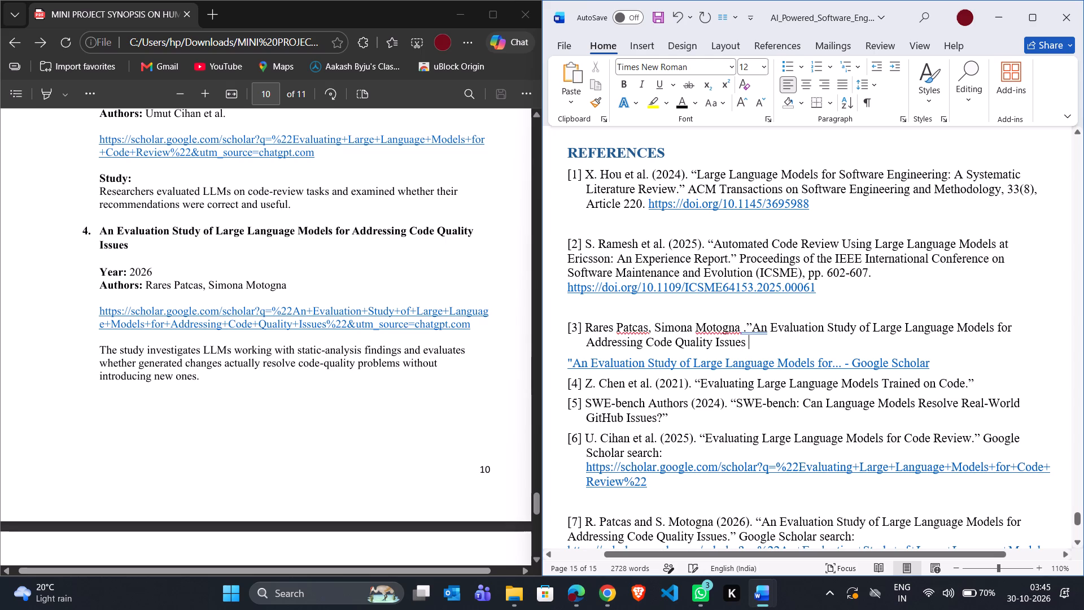
key("shift+quotedbl")
key("BackSpace")
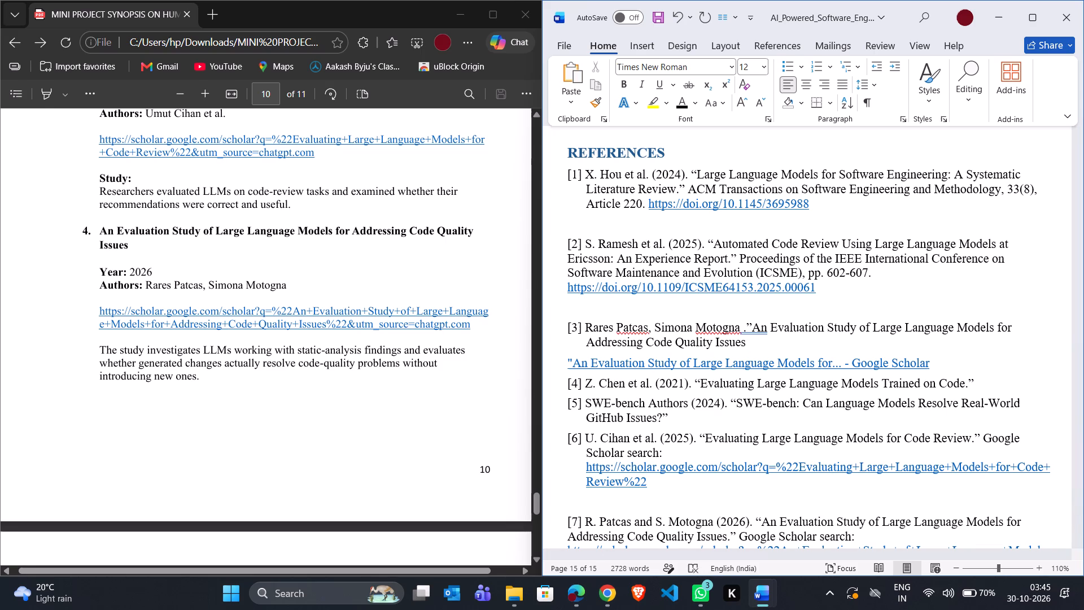
left_click(751, 325)
key("BackSpace")
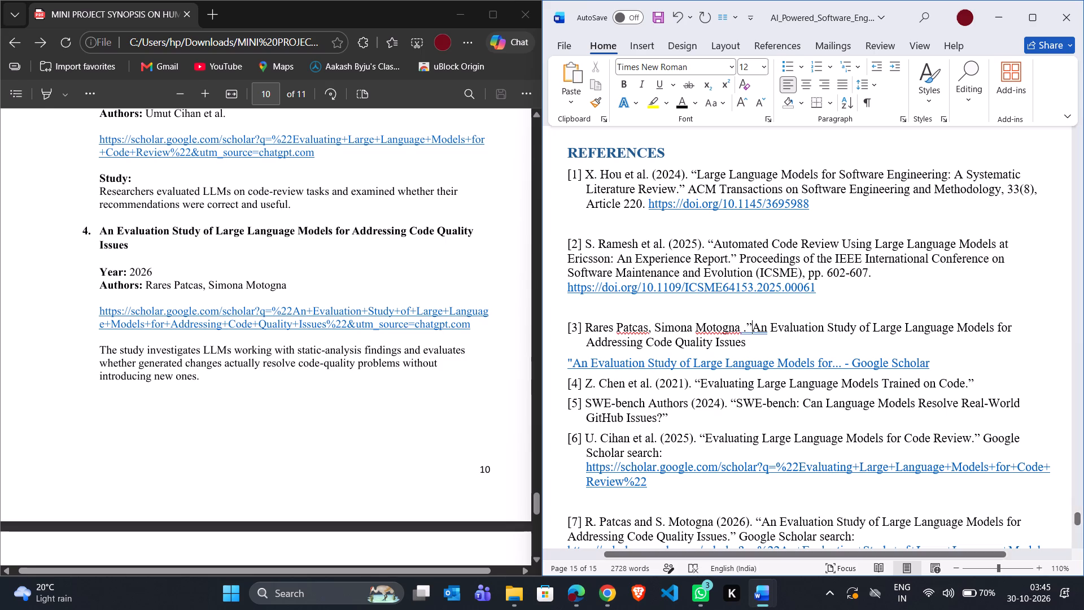
key("space")
type("\"")
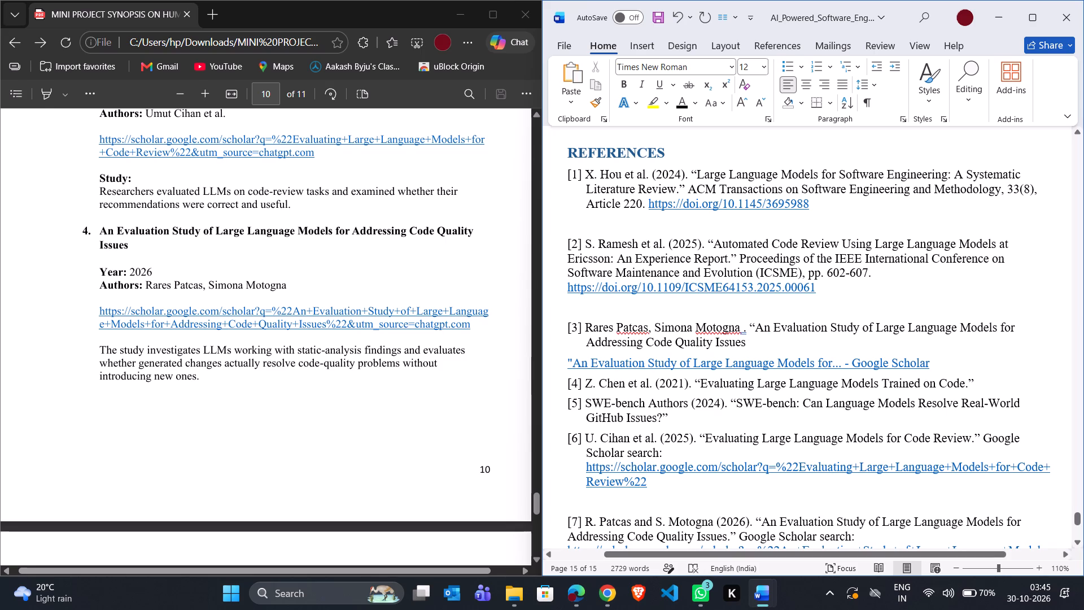
left_click(747, 342)
key("shift+quotedbl")
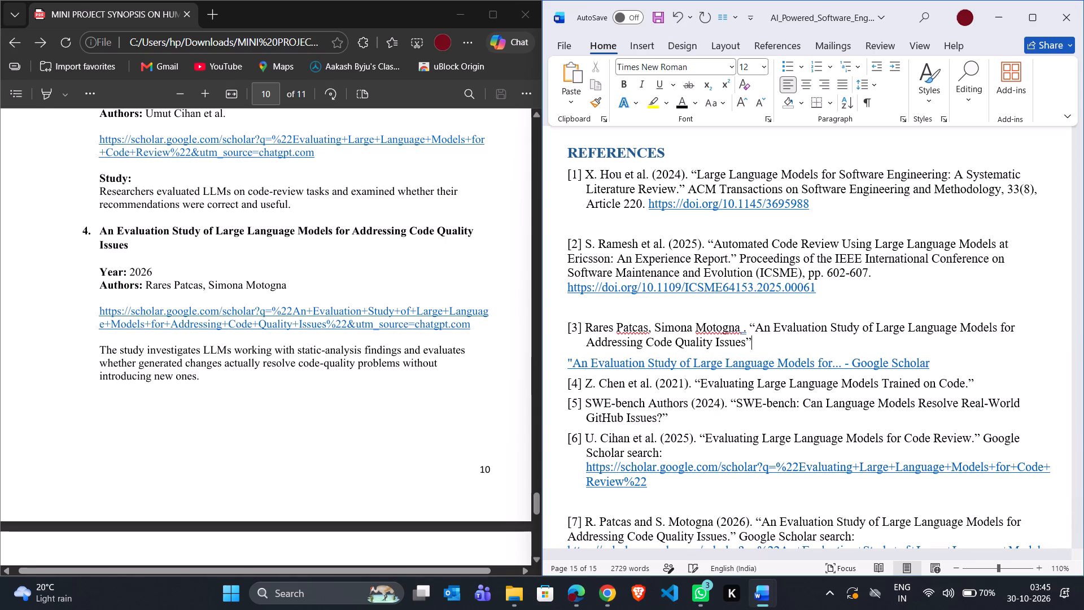
Remove the extra space after the authors in reference [3] and add the year (2026) before the period.
right_click(726, 324)
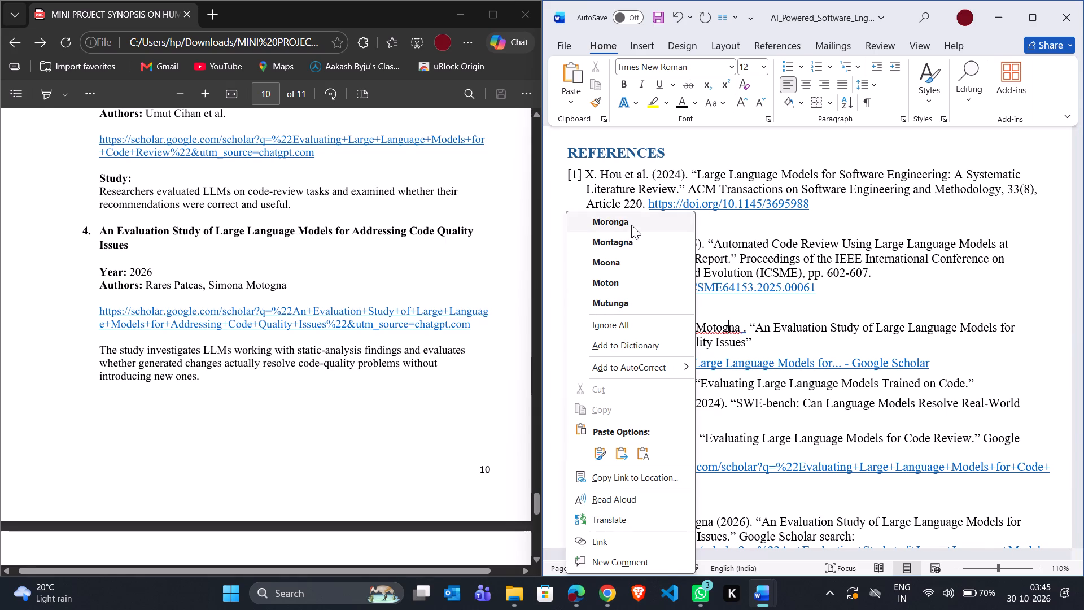
left_click(741, 325)
left_click(741, 325)
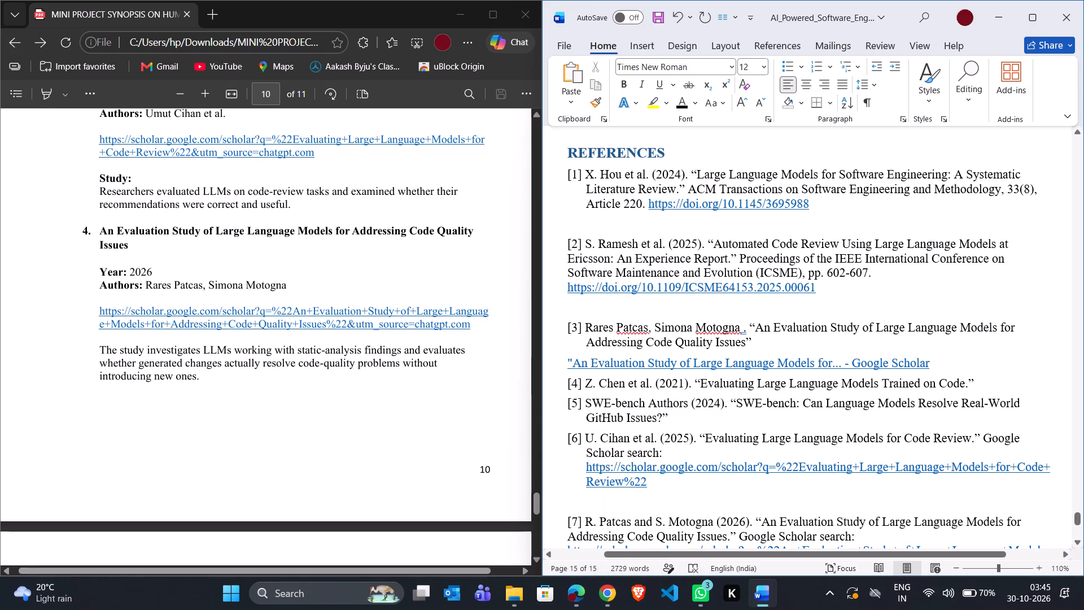
key("space")
key("BackSpace")
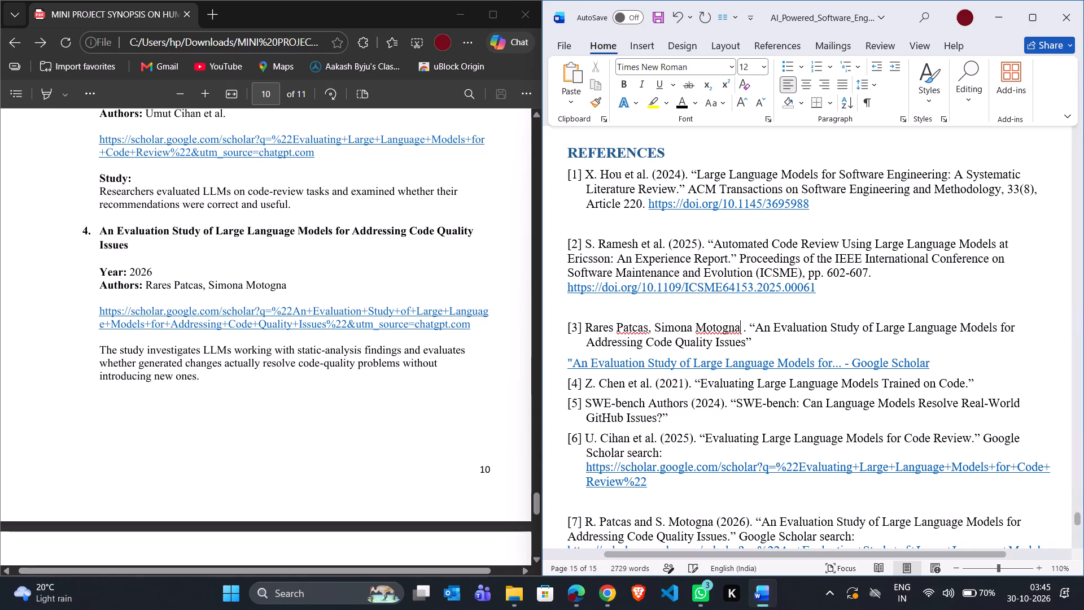
key("Right")
key("BackSpace")
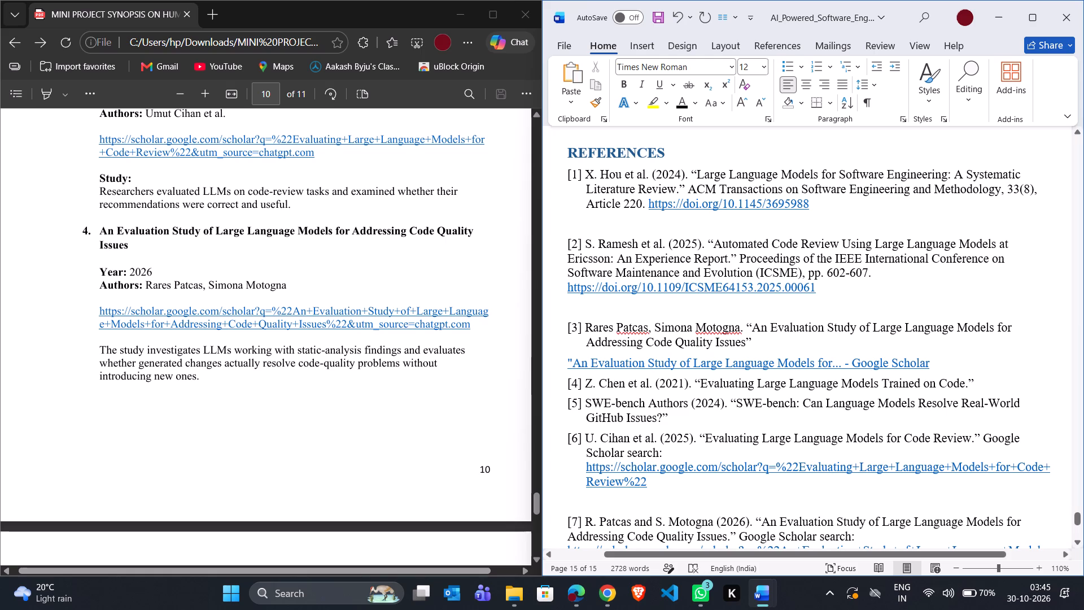
type("(2026")
key("shift+parenright")
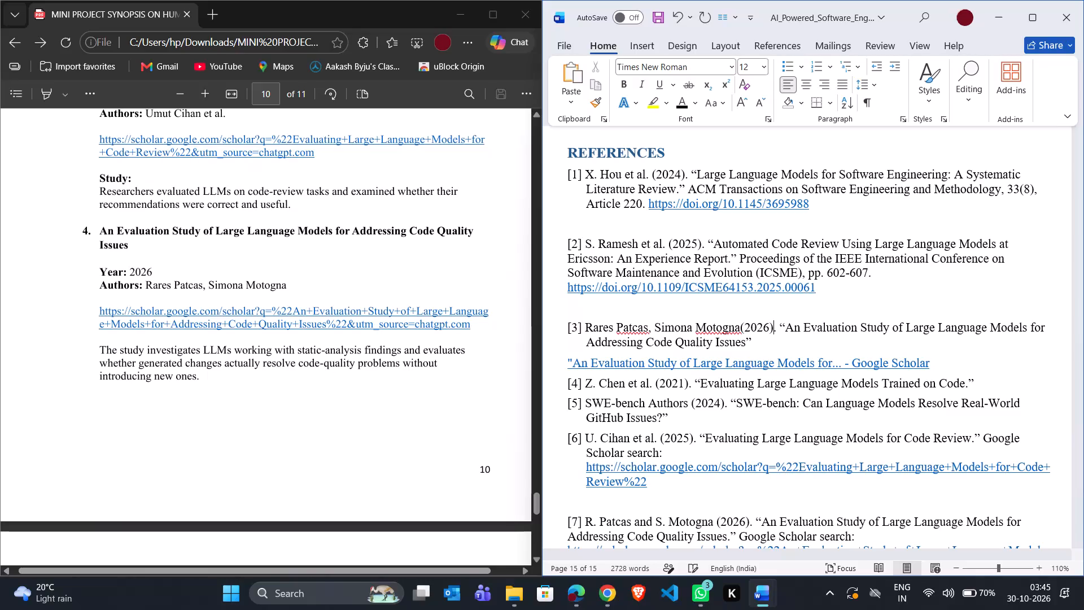
left_click(791, 354)
Review synopsis entries 5 to 8, with their authors, years and links, against the report's references [1] to [7].
scroll(776, 337, "up", 1)
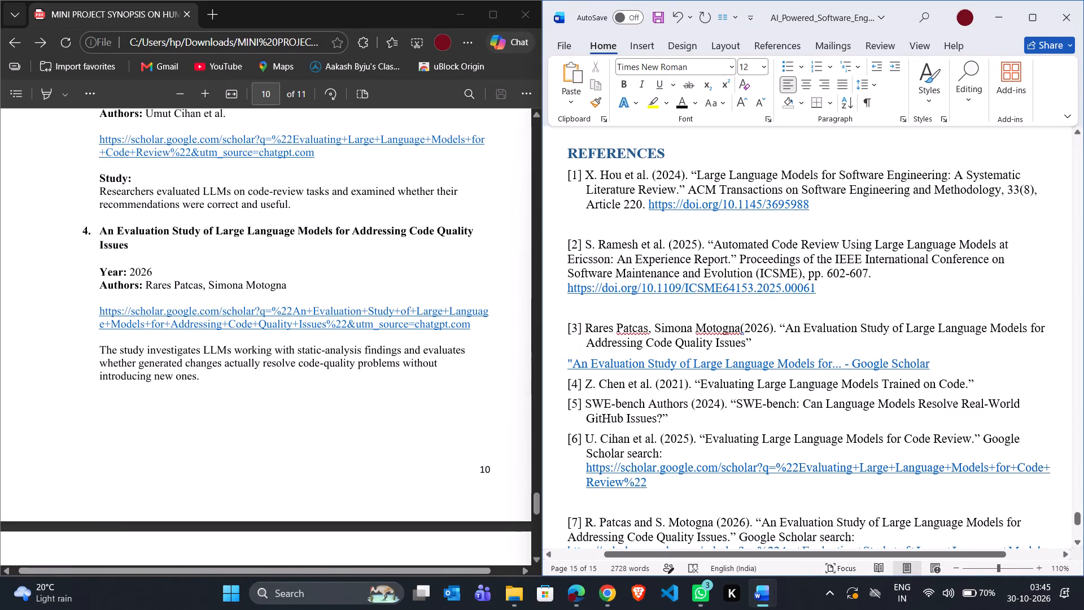
scroll(776, 337, "up", 1)
scroll(818, 351, "down", 1)
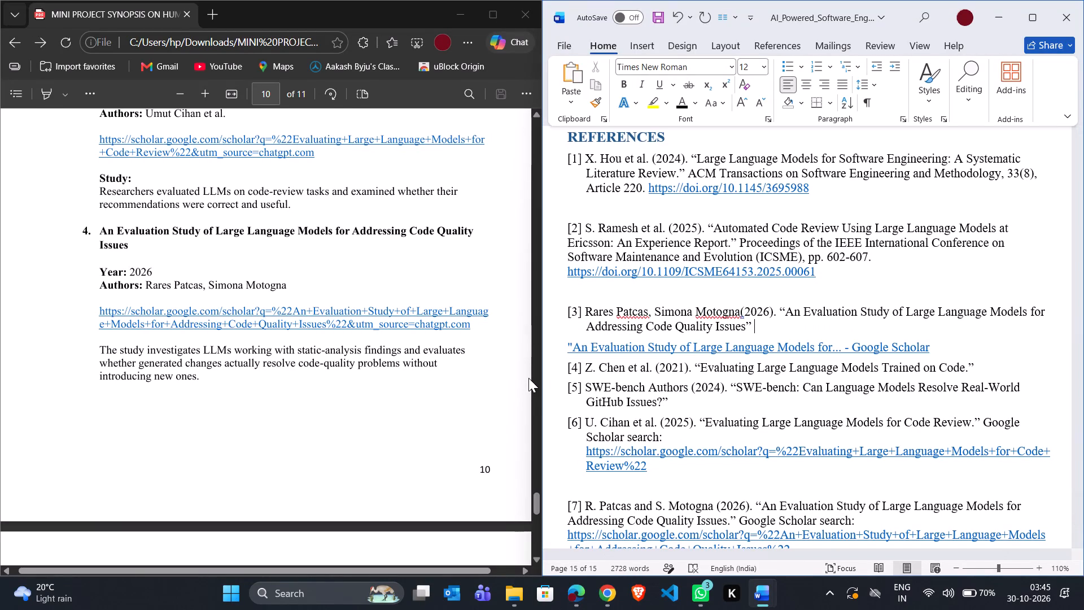
scroll(435, 436, "down", 2)
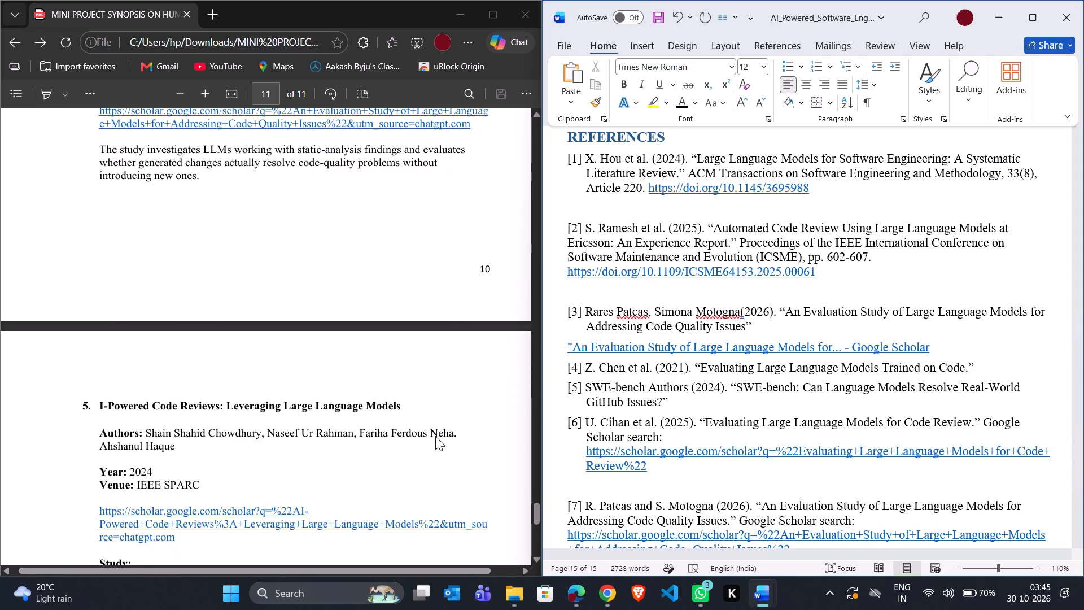
scroll(435, 436, "down", 2)
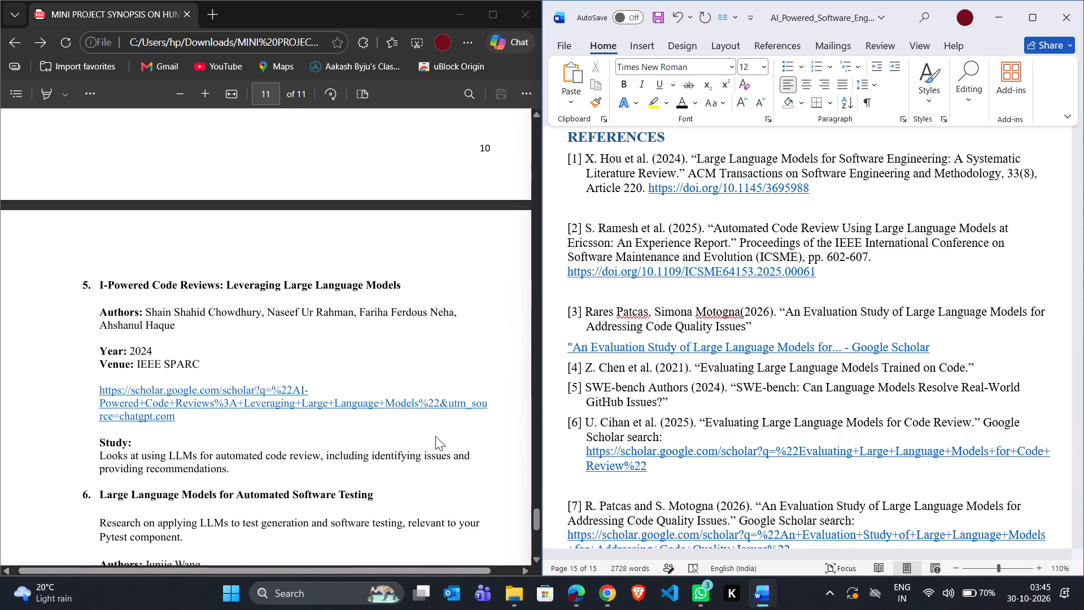
scroll(720, 454, "down", 1)
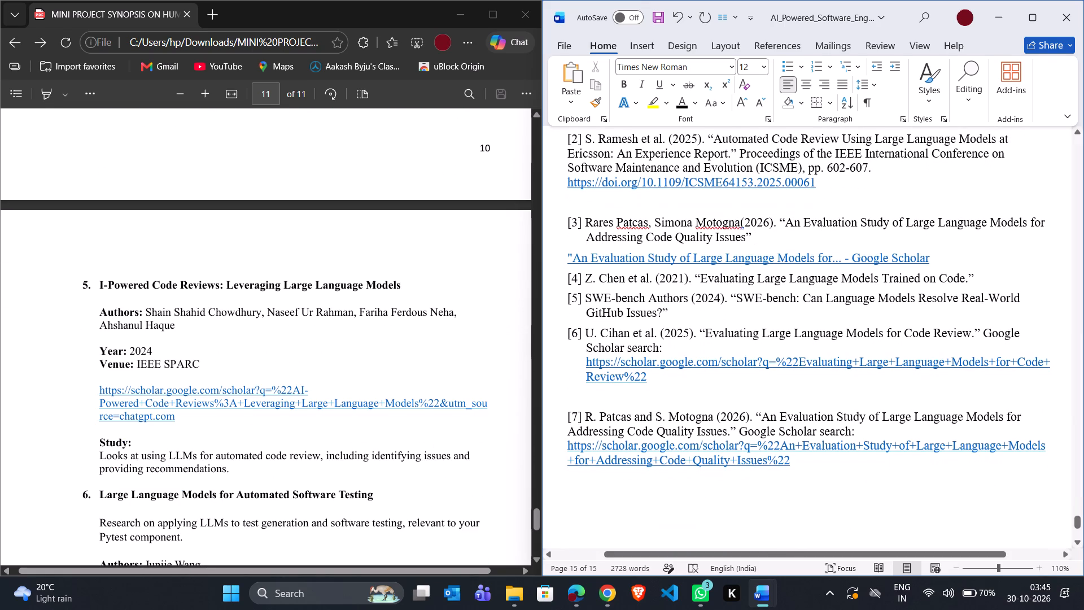
scroll(720, 454, "down", 1)
scroll(387, 436, "down", 1)
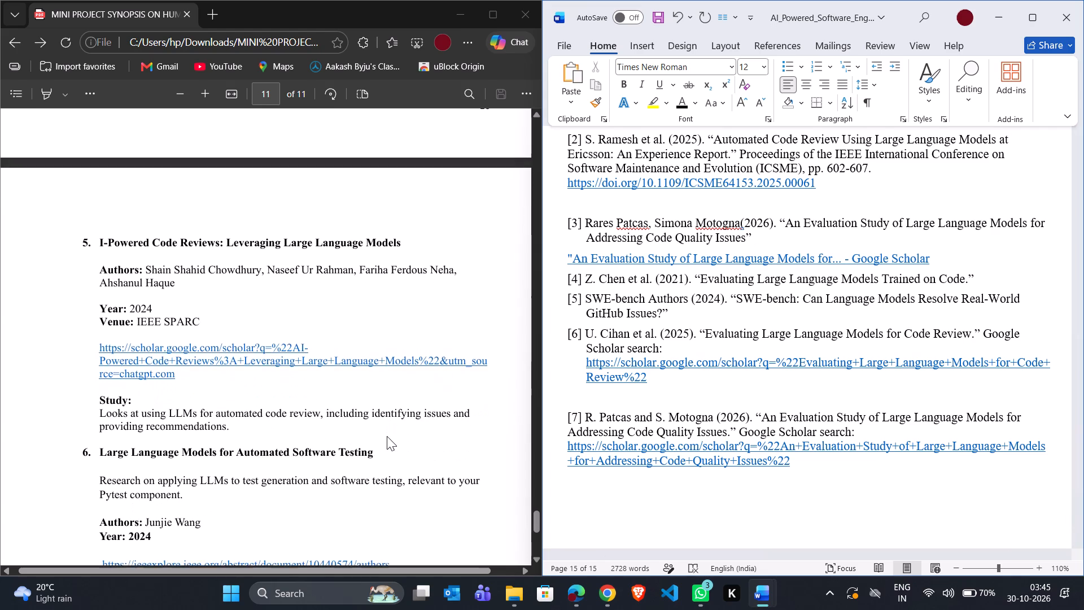
scroll(387, 436, "down", 2)
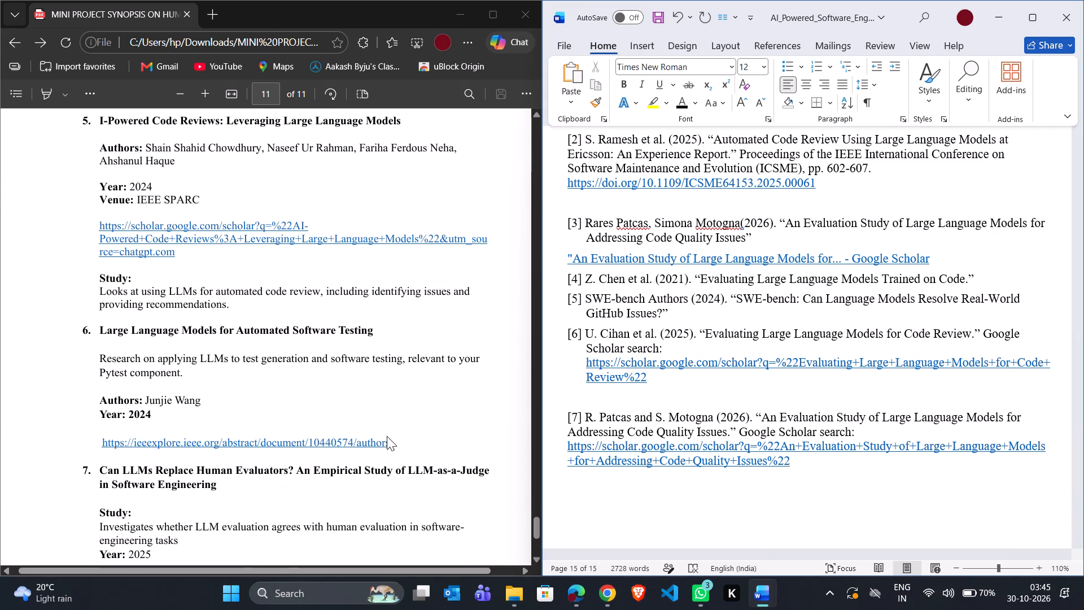
scroll(387, 436, "down", 1)
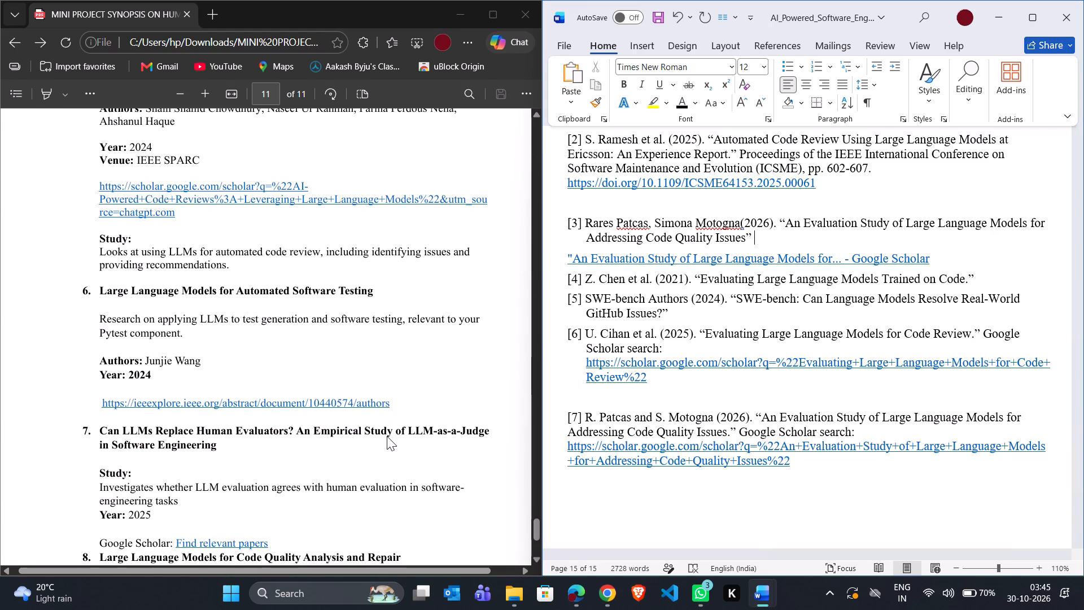
scroll(324, 366, "down", 1)
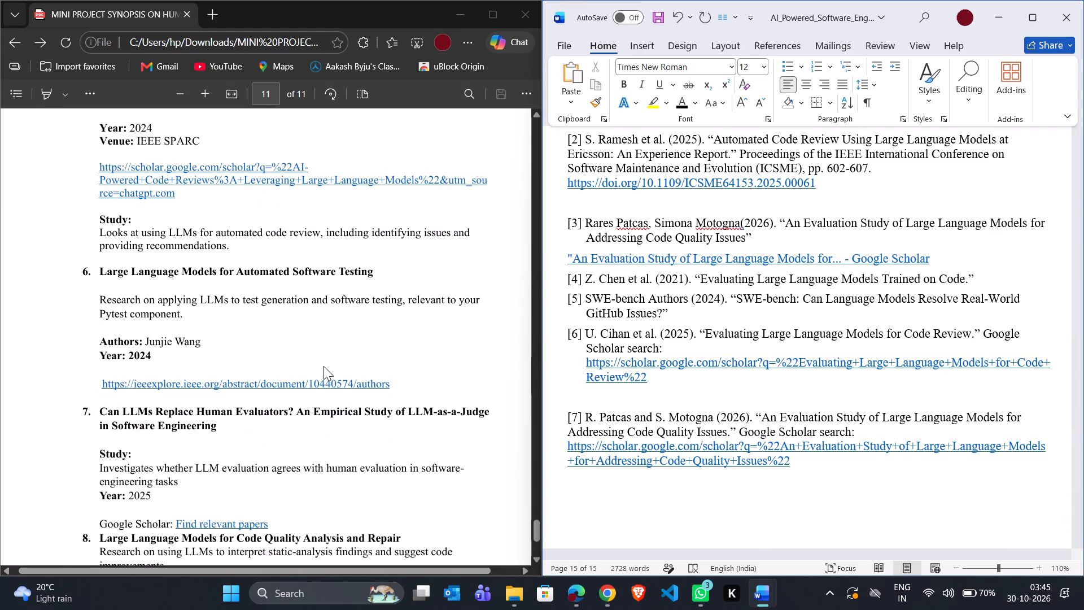
scroll(324, 366, "down", 1)
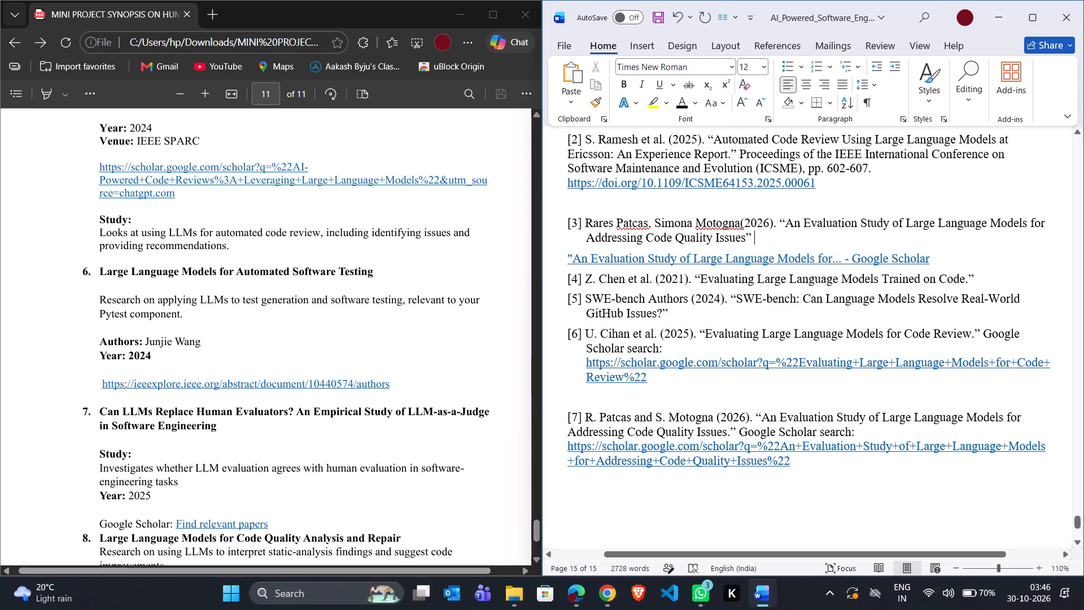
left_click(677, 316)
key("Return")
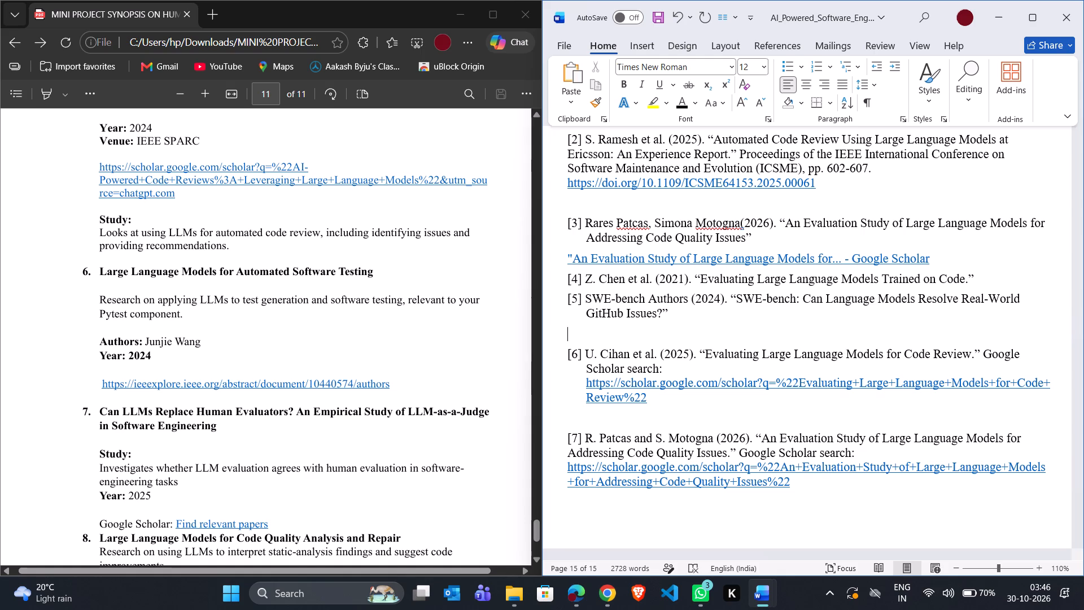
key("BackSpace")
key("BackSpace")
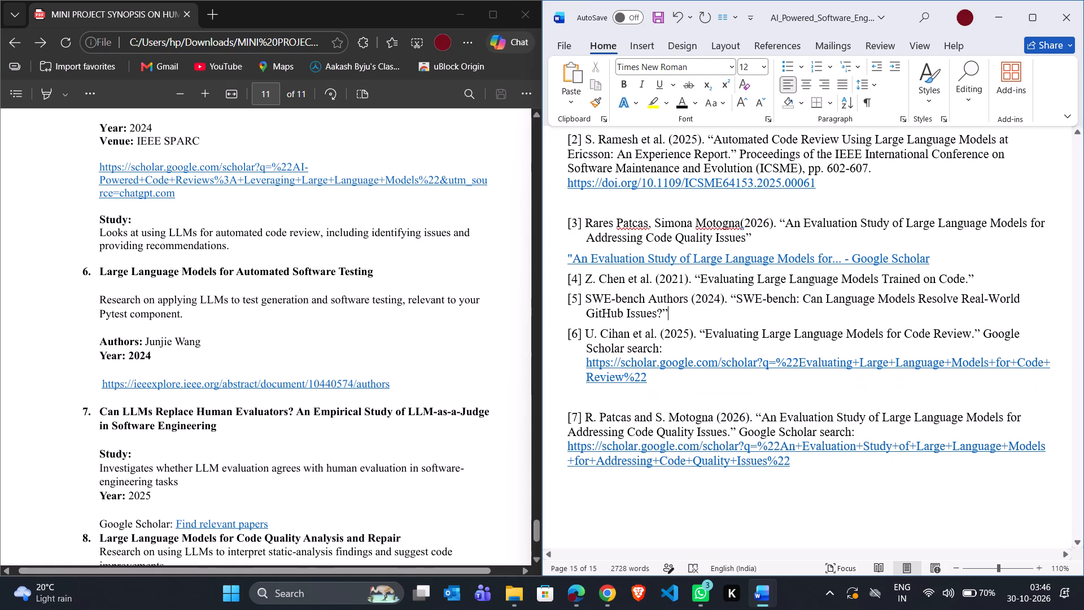
Start a new reference numbered [8] on its own line below the link of reference [7].
left_click(803, 457)
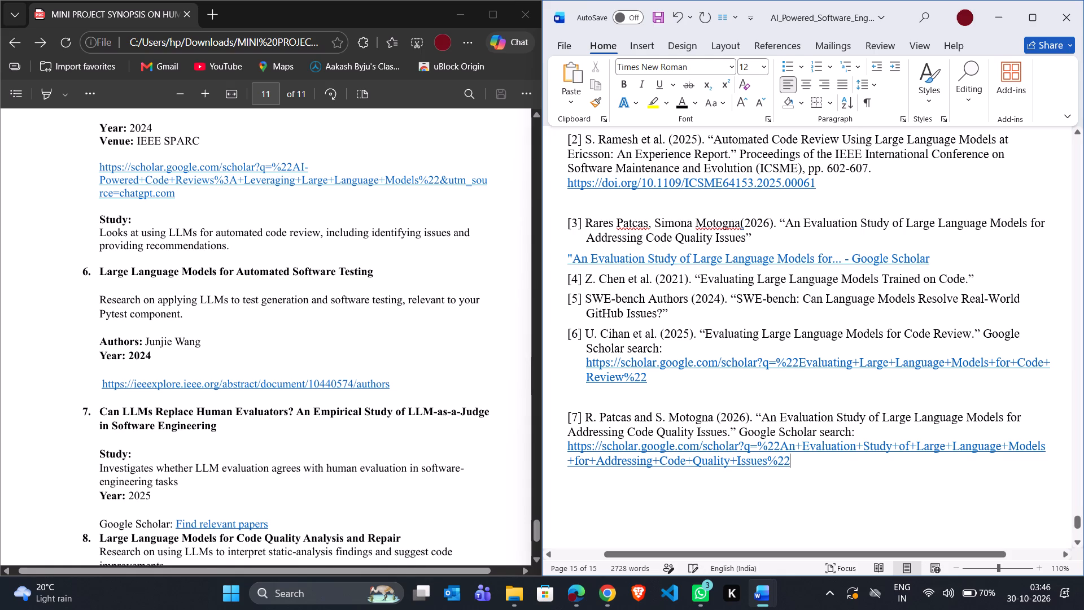
key("Return")
key("shift+braceleft")
key("BackSpace")
key("bracketleft")
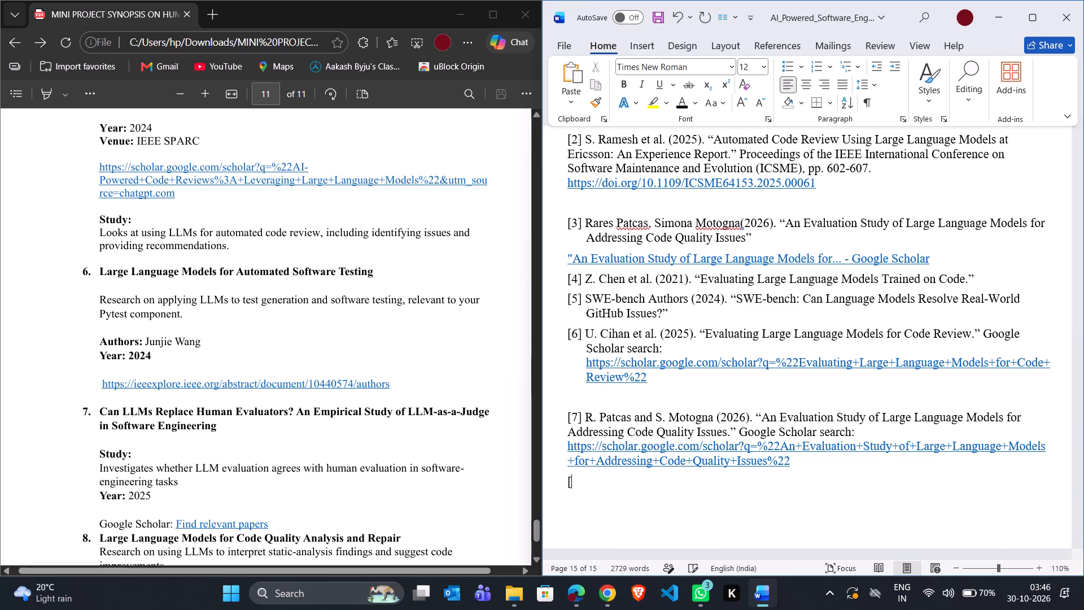
key("9")
key("BackSpace")
type("8]")
Copy the title "Large Language Models for Automated Software Testing" from entry 6 of the synopsis PDF and paste it after [8].
scroll(309, 408, "down", 1)
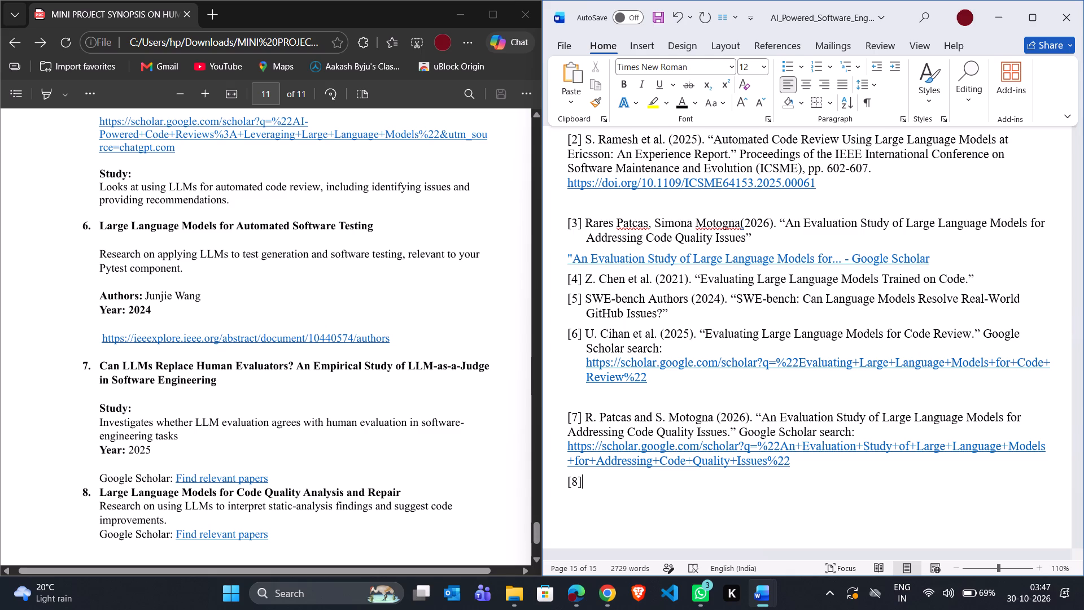
scroll(593, 462, "down", 1)
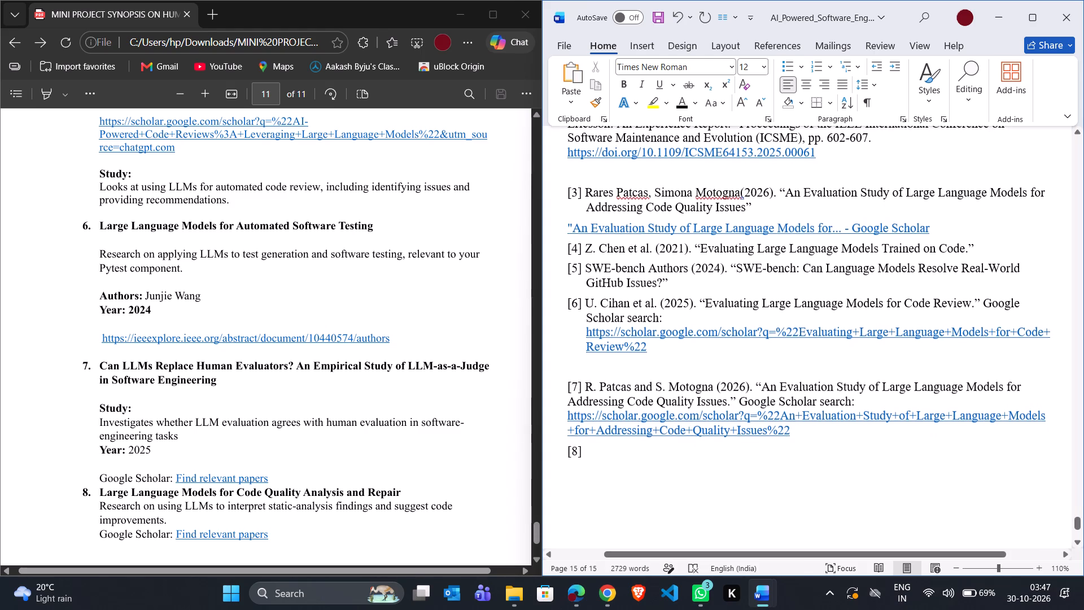
scroll(264, 451, "down", 1)
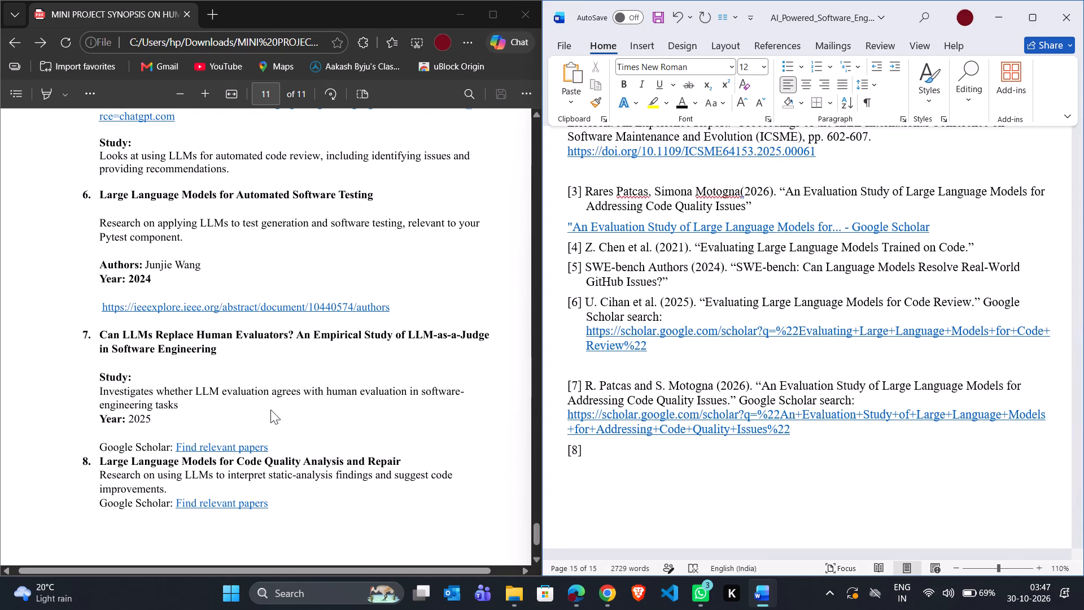
scroll(270, 409, "up", 2)
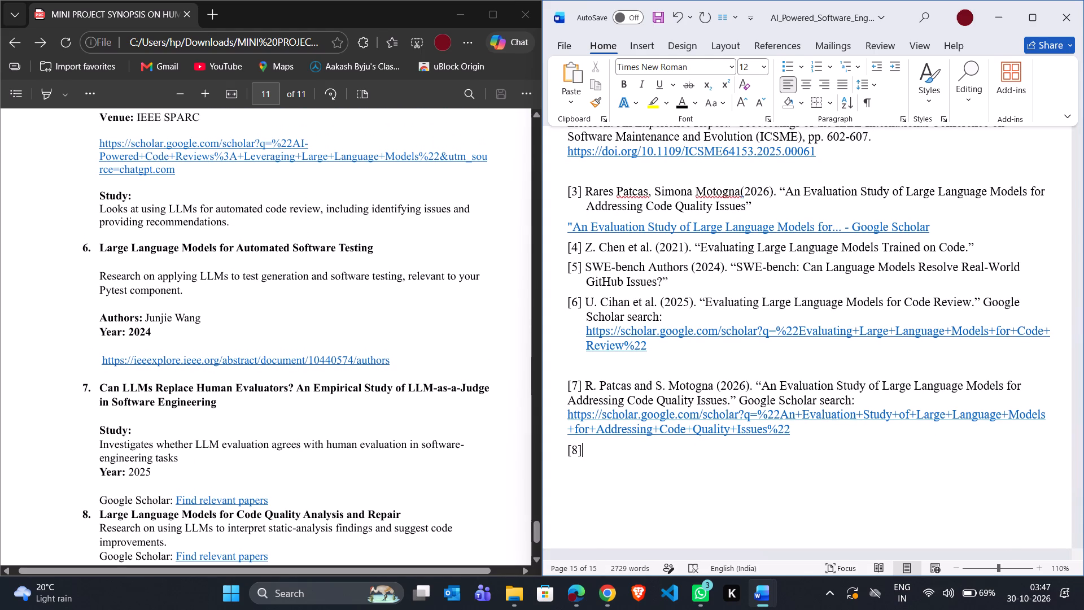
left_click_drag(381, 246, 107, 250)
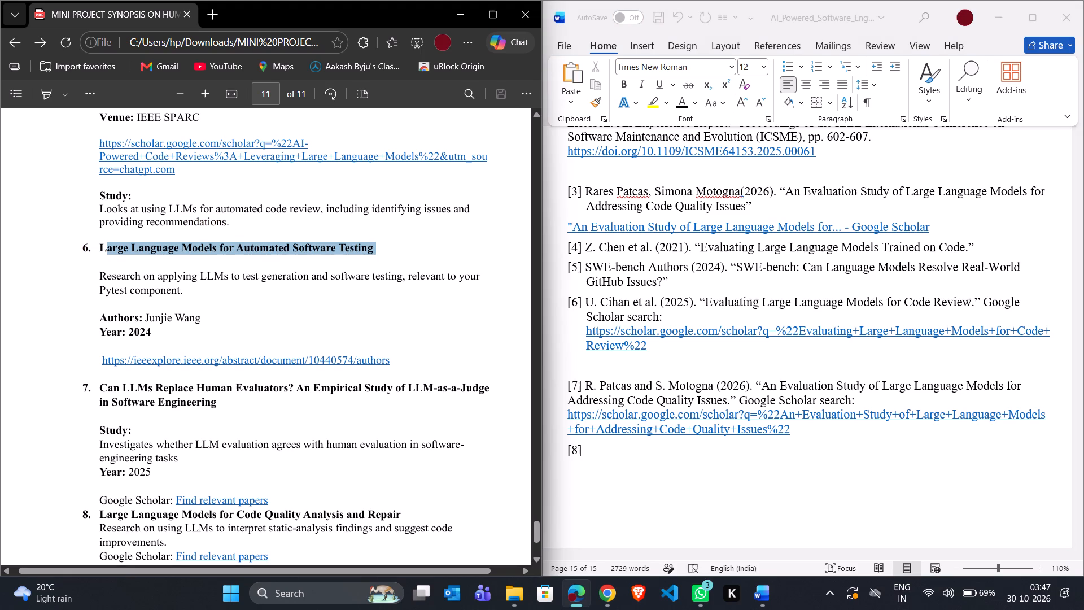
left_click_drag(107, 250, 95, 249)
key("ctrl+c")
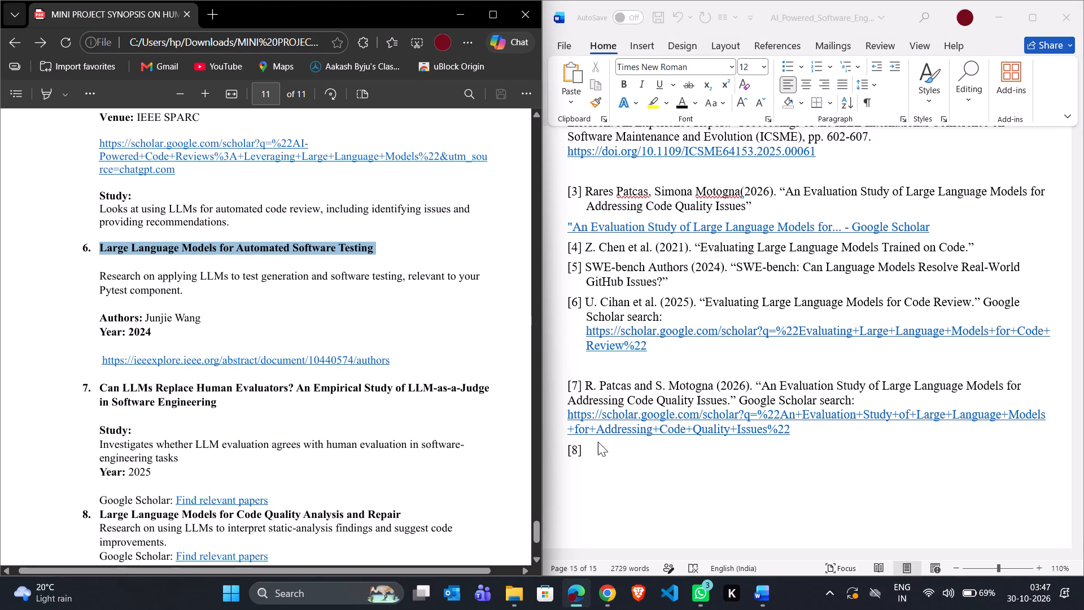
left_click(592, 445)
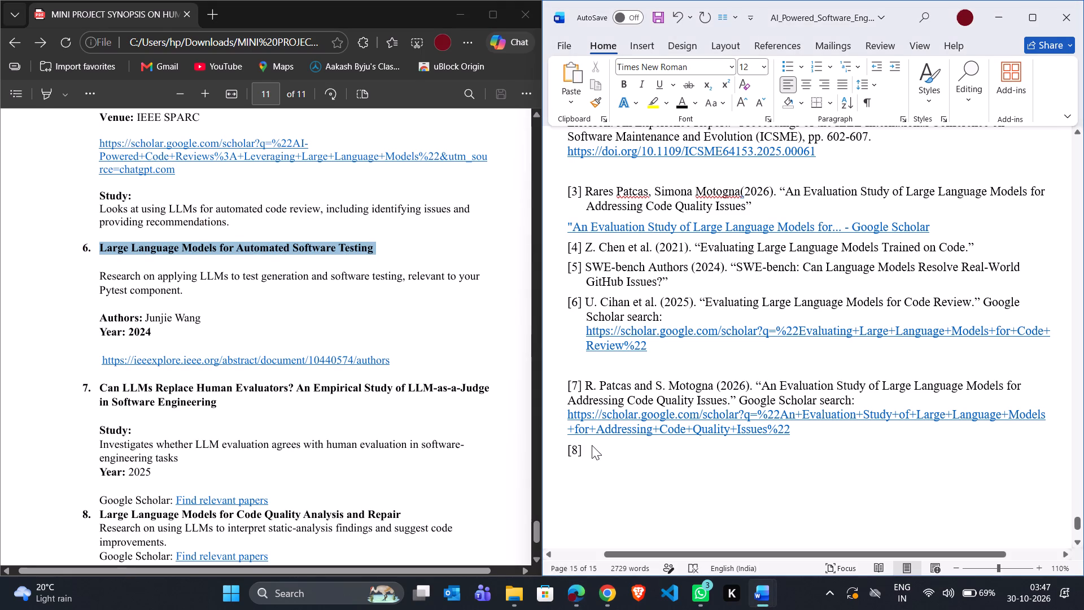
key("ctrl+v")
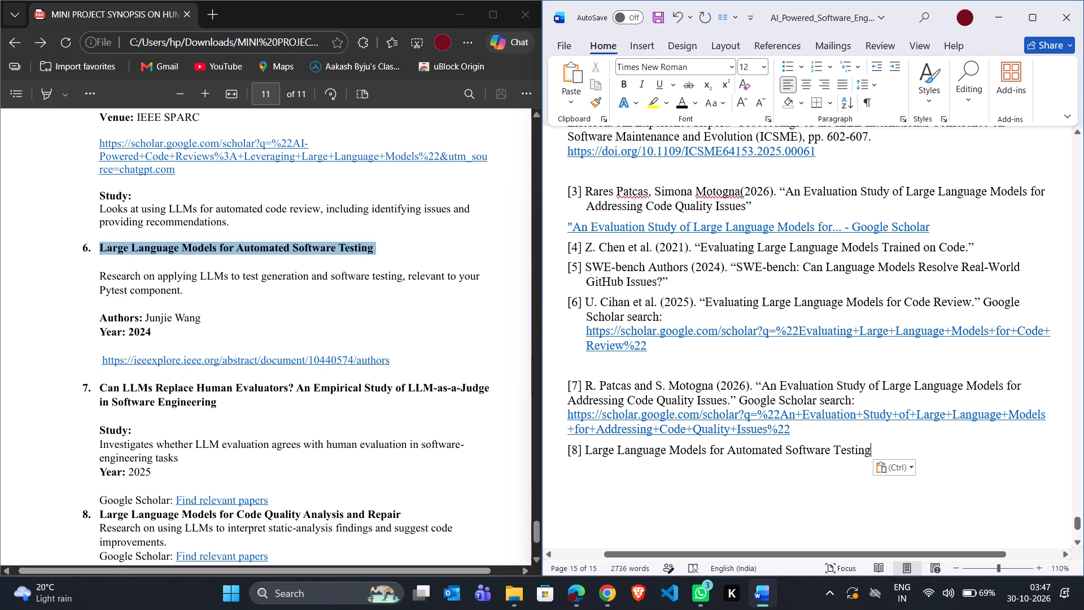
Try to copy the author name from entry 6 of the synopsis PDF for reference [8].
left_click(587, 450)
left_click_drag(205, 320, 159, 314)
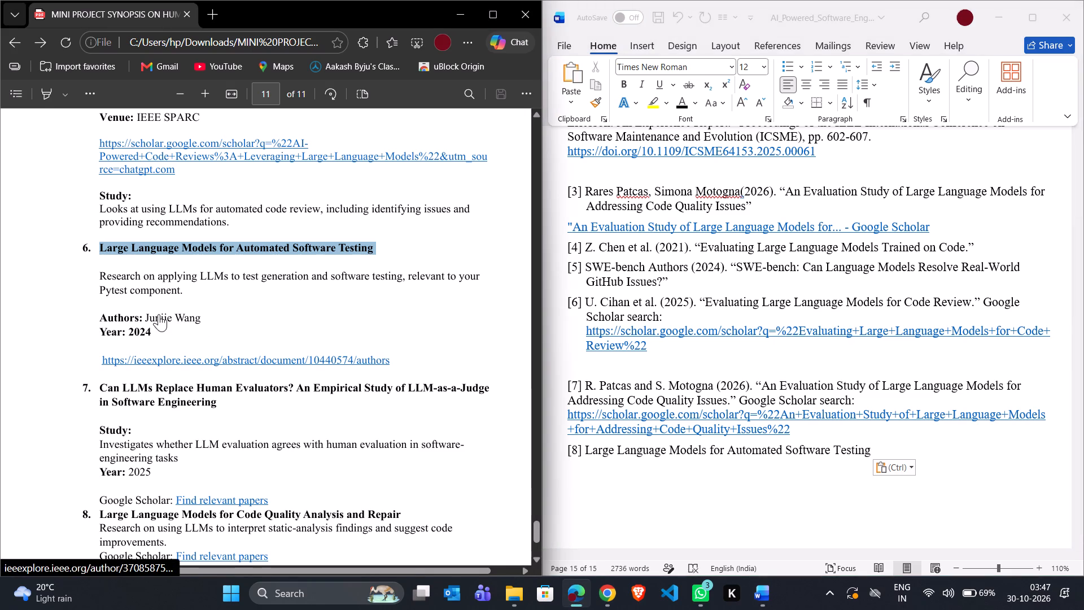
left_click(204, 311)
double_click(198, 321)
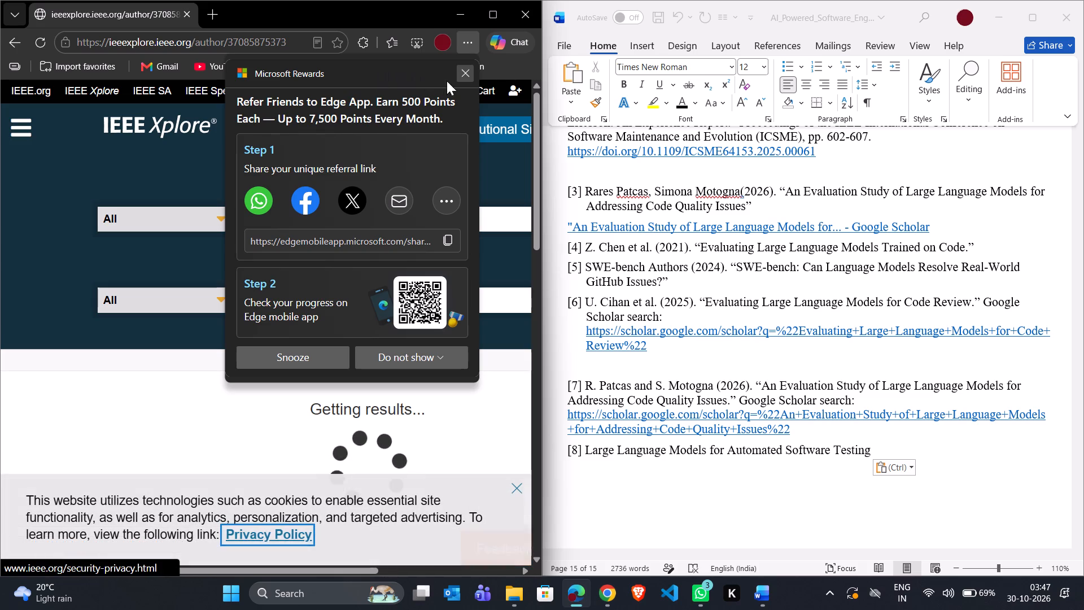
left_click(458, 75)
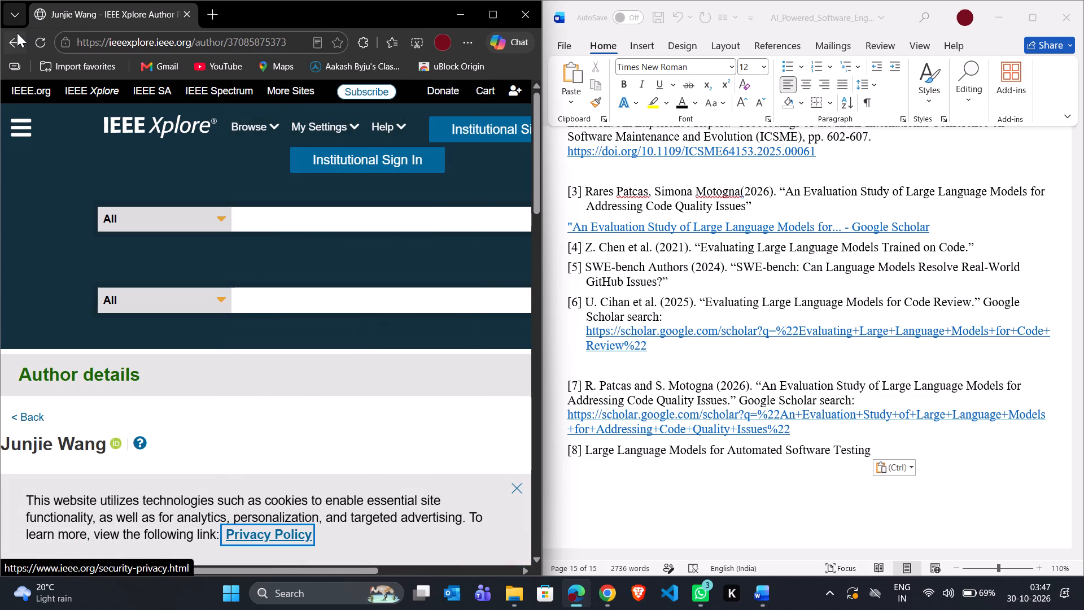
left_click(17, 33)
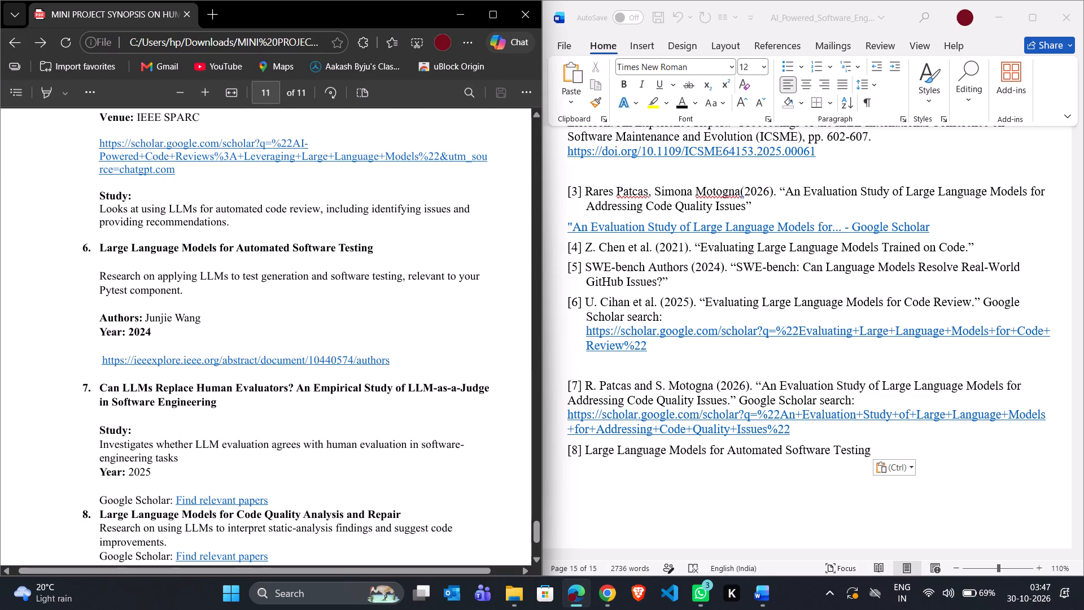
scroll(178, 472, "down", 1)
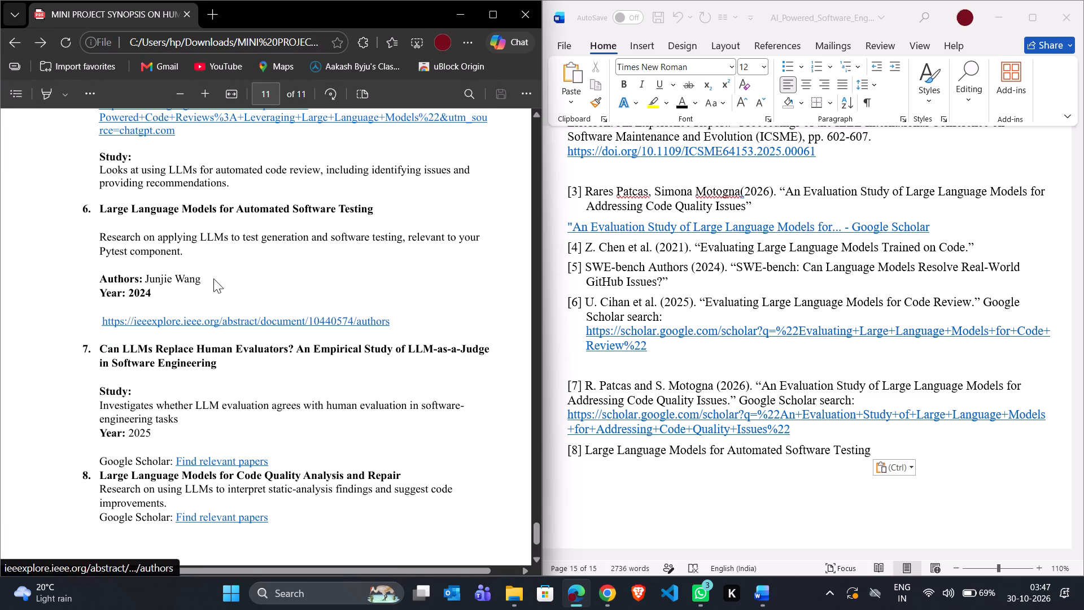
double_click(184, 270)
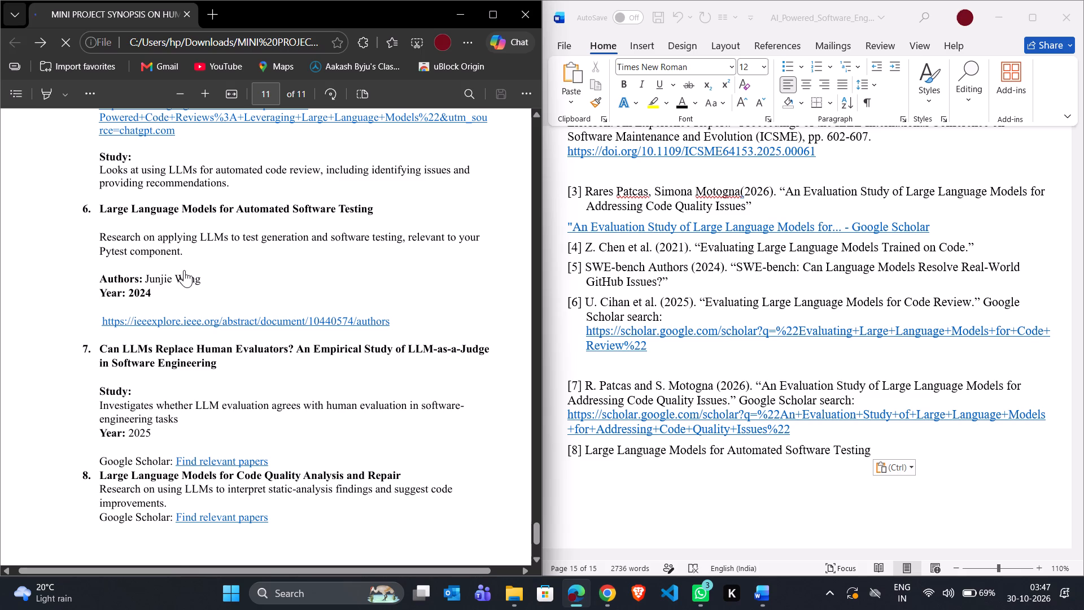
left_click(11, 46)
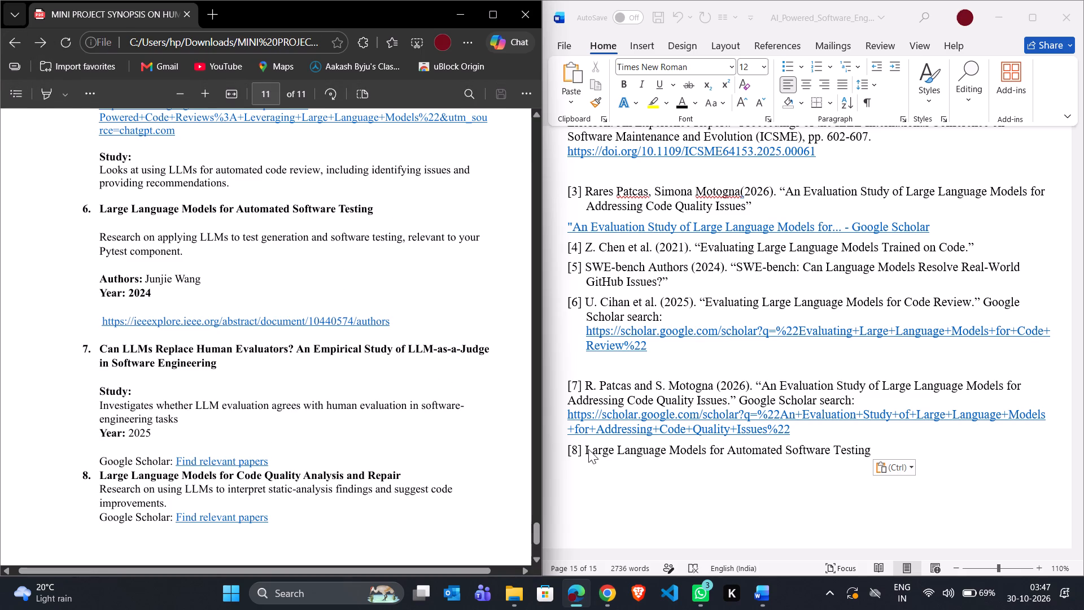
Enter entry 6's author name and the year (2024) before the title of reference [8].
left_click(584, 448)
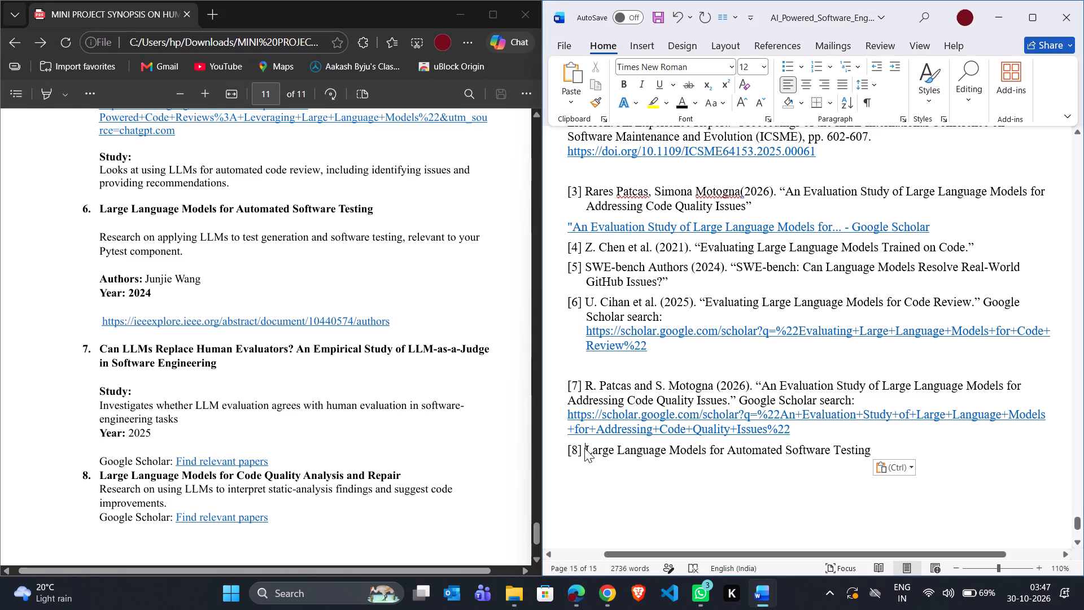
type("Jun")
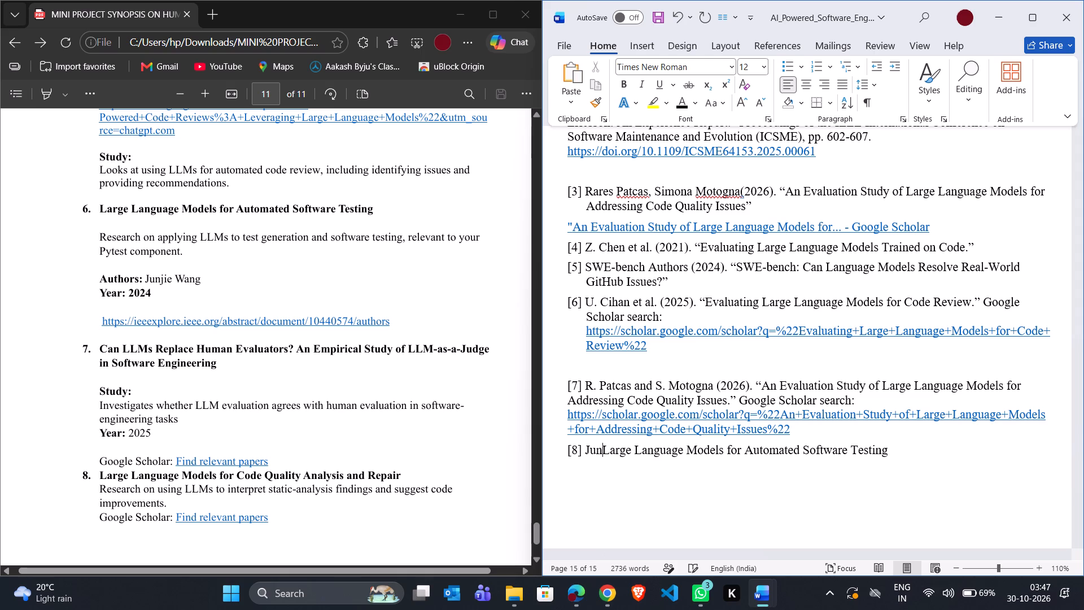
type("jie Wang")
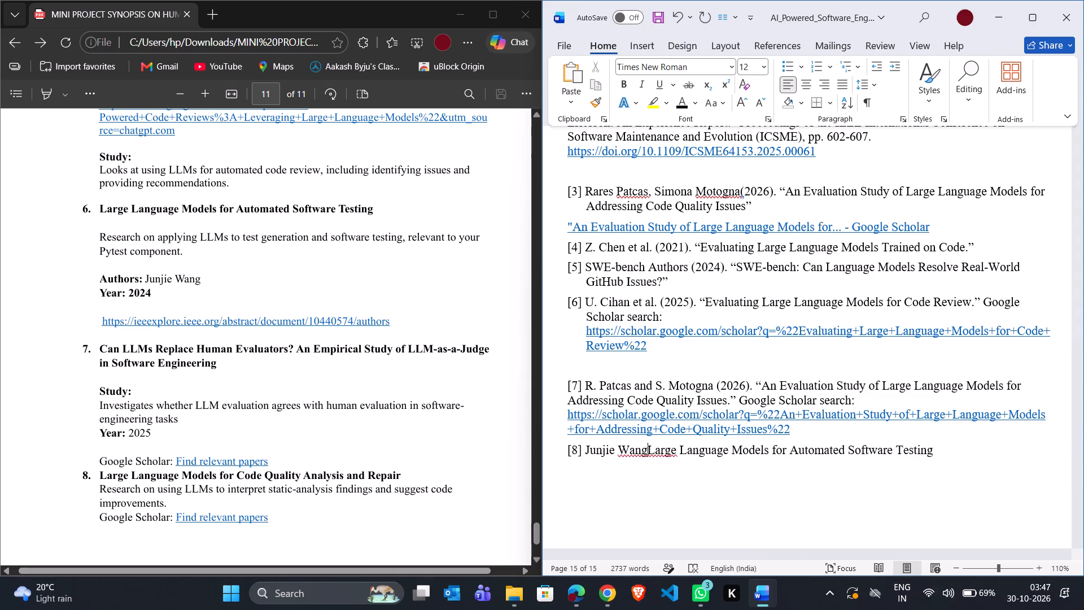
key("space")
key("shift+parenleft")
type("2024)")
Add a comma after the year in reference [8] and enclose its title in double quotation marks, with a period inside the closing mark.
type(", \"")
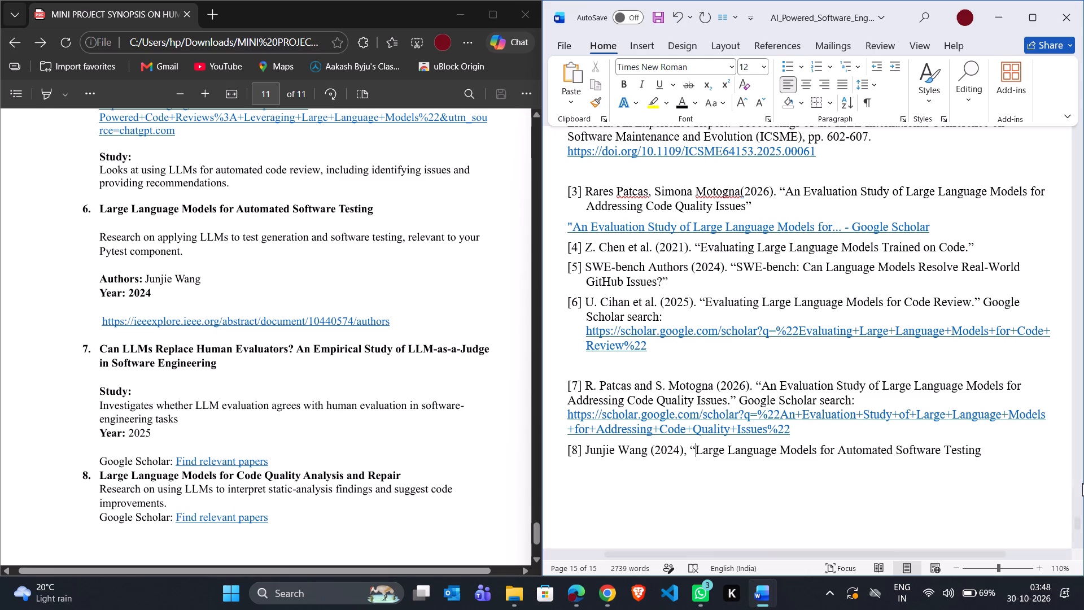
left_click(1001, 450)
key("shift+quotedbl")
key("Left")
key("period")
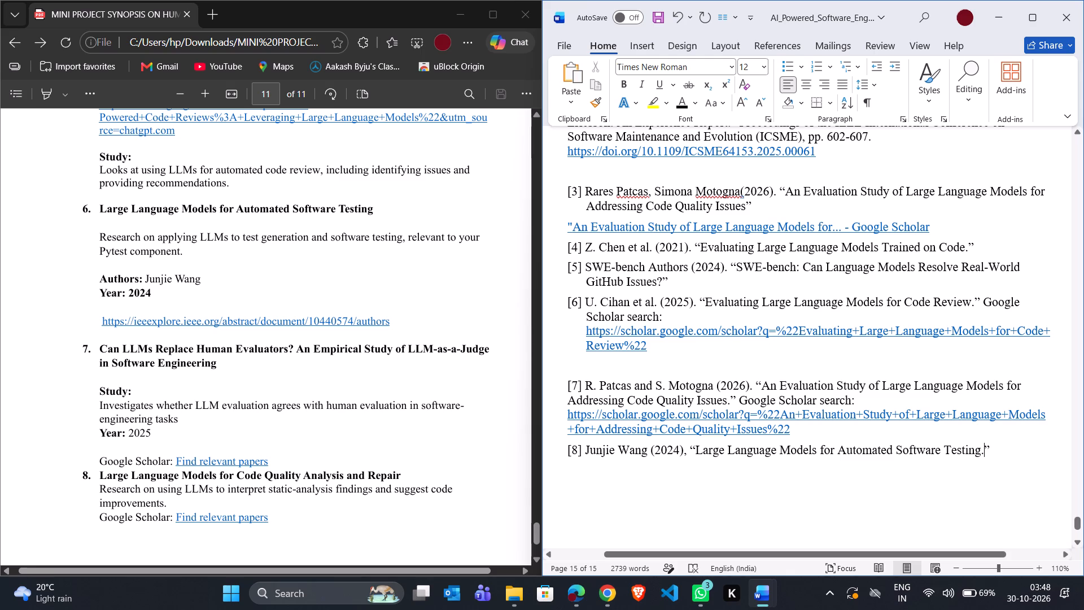
Add a period inside the closing quotation mark of reference [3]'s title.
left_click(747, 208)
key("period")
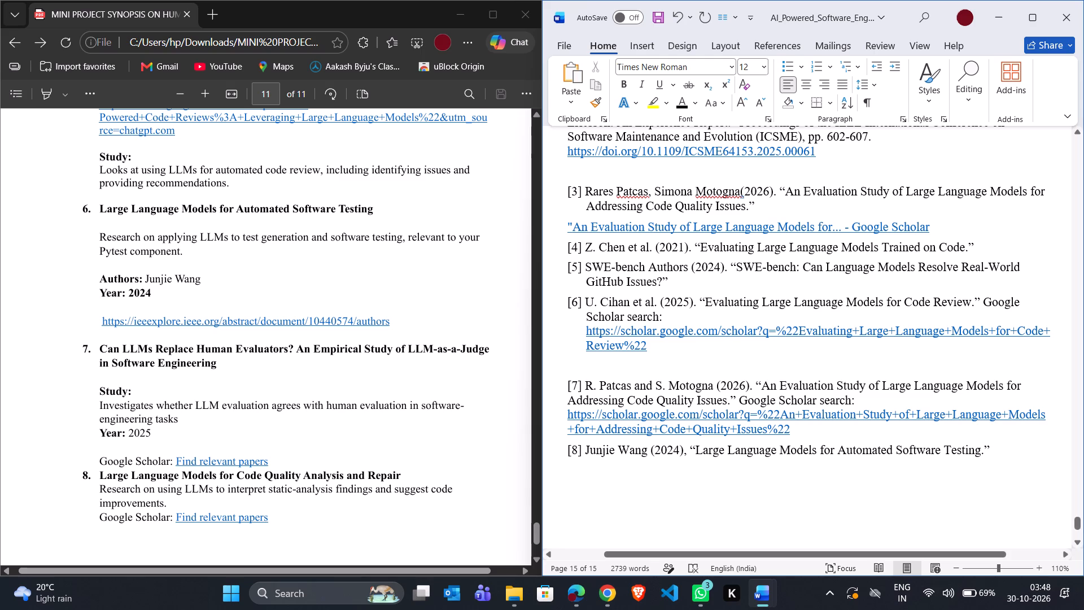
Copy entry 6's ieeexplore.ieee.org/abstract/document/10440574/authors link from the synopsis PDF onto its own line below reference [8], followed by a line break.
left_click(1007, 457)
key("Return")
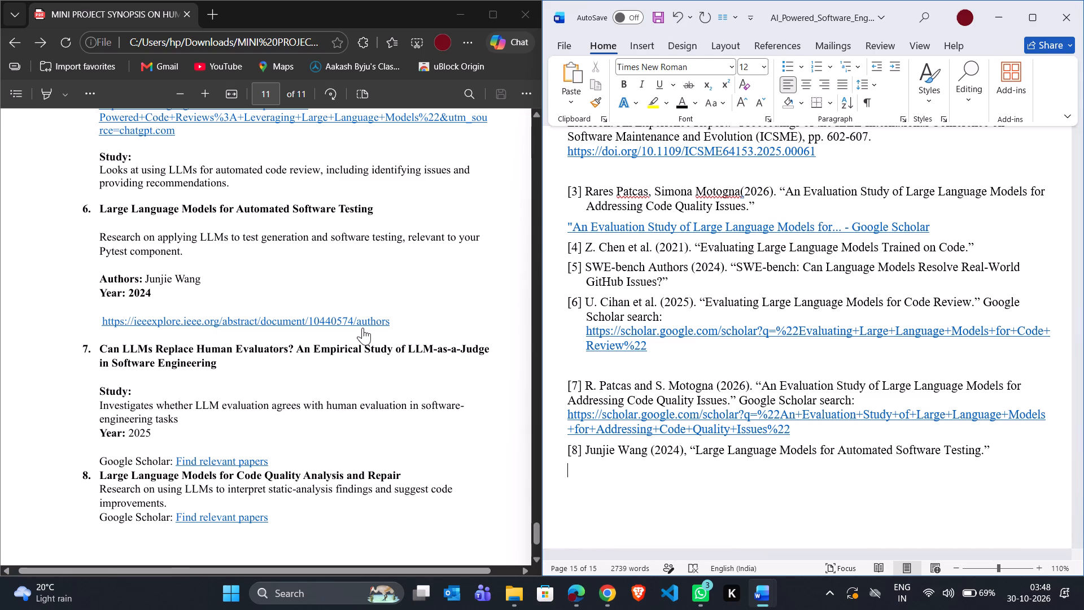
left_click_drag(399, 317, 327, 315)
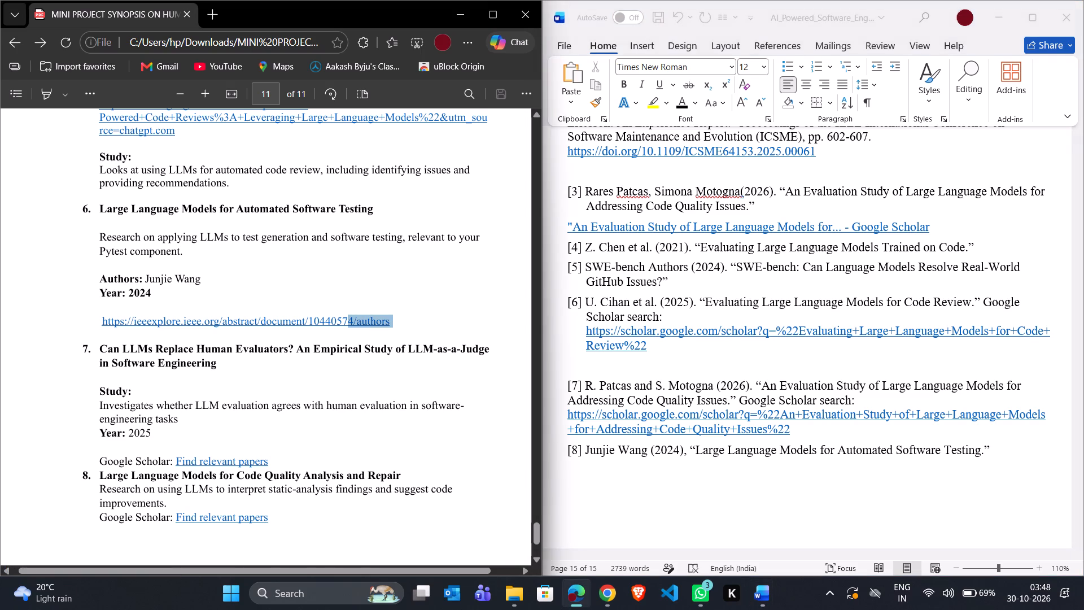
left_click_drag(327, 315, 93, 316)
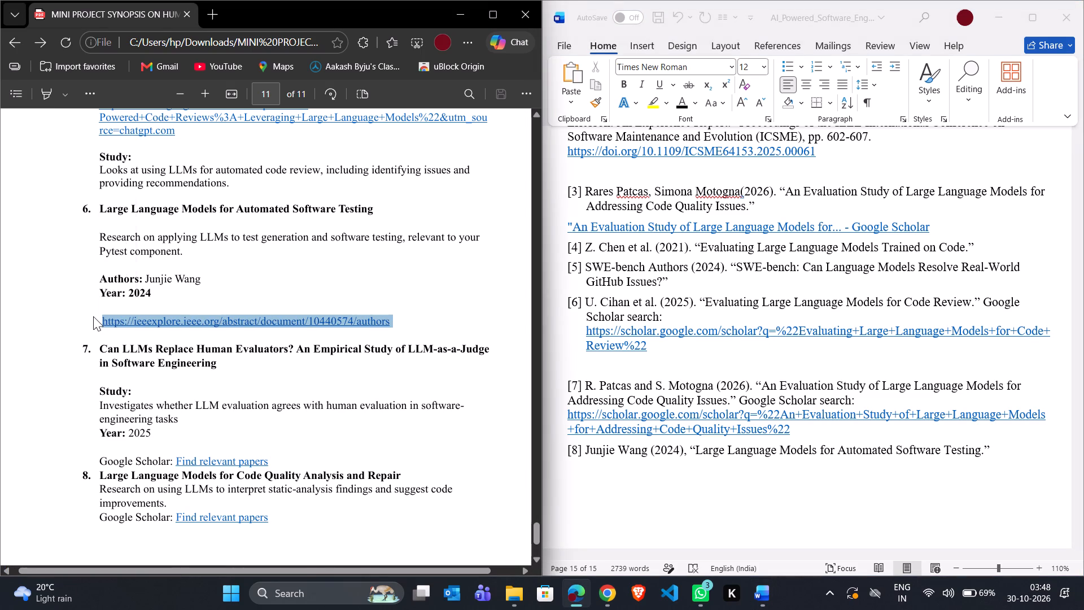
key("ctrl+c")
left_click(370, 401)
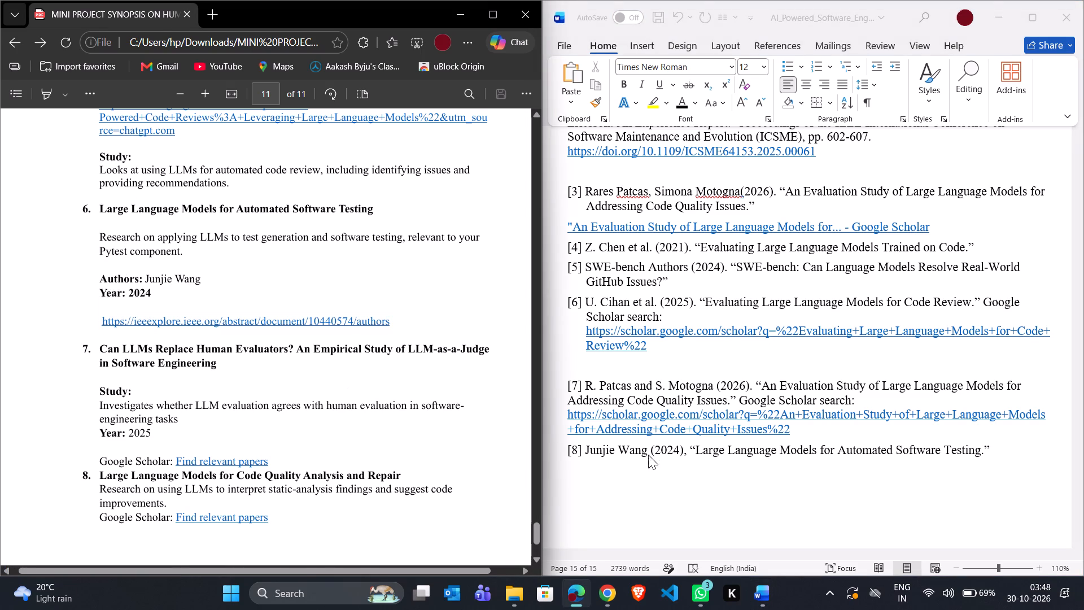
left_click(635, 463)
key("ctrl+v")
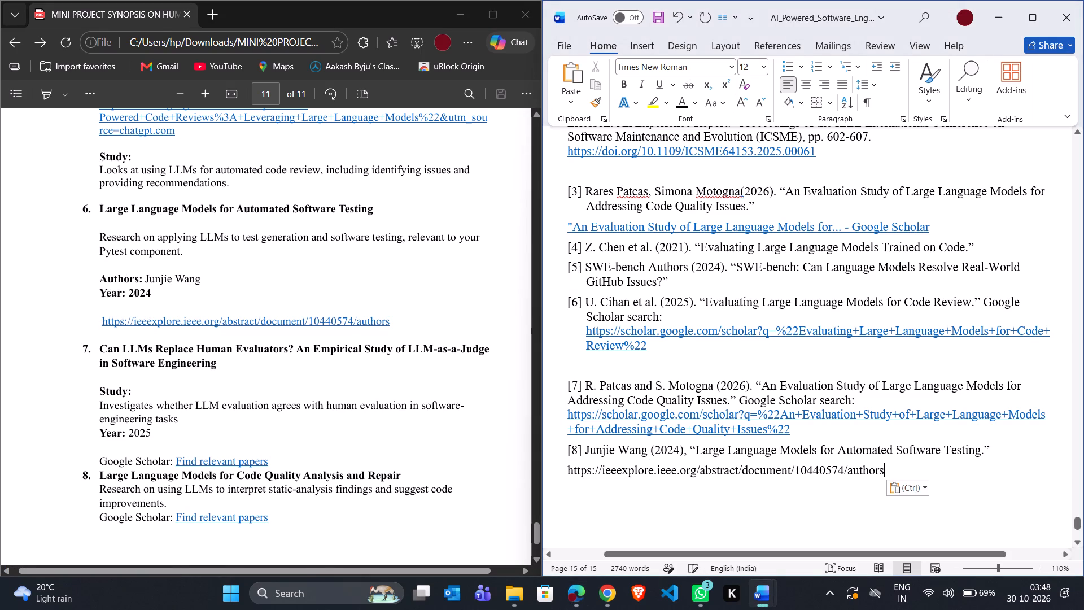
left_click(850, 524)
key("Return")
Remove the trailing line break after the ieeexplore link below reference [8], keeping the link text ending in "authors".
key("BackSpace")
key("BackSpace")
key("BackSpace")
key("BackSpace")
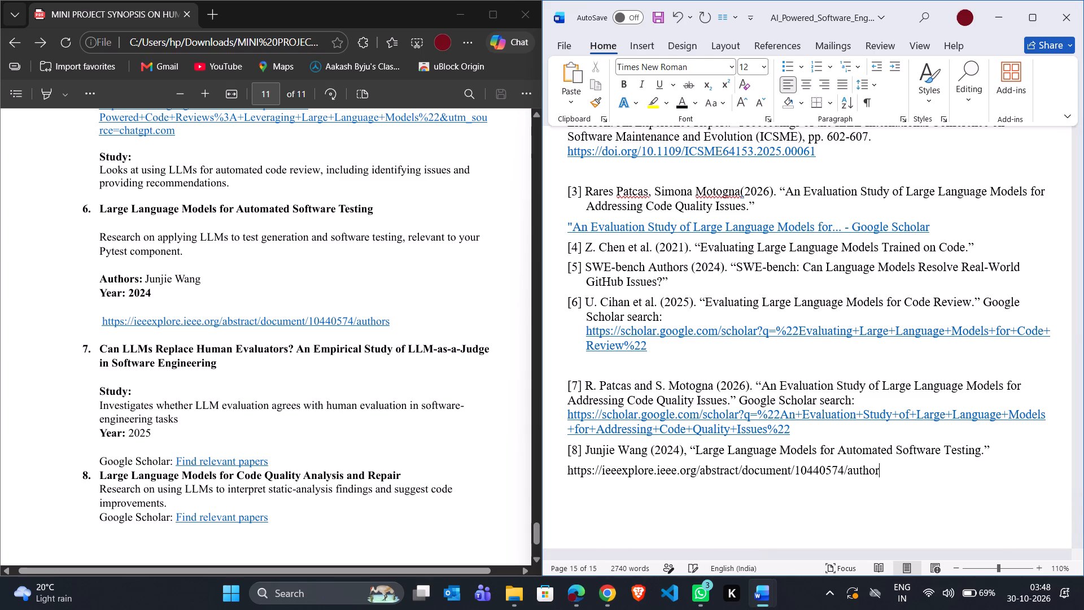
key("s")
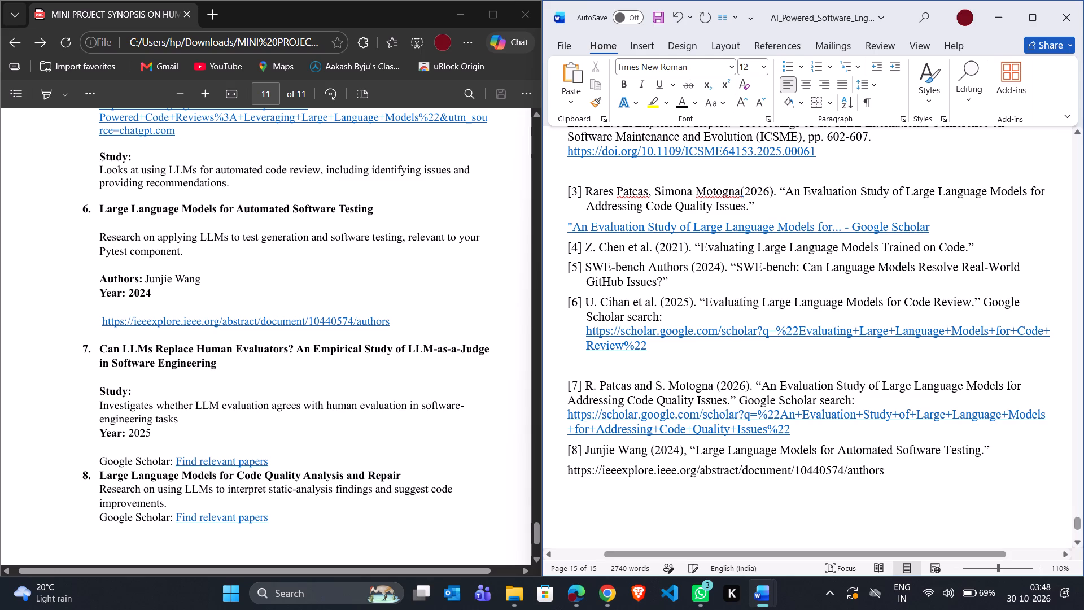
Insert a single leading space before the ieeexplore link on the line below reference [8].
left_click(998, 453)
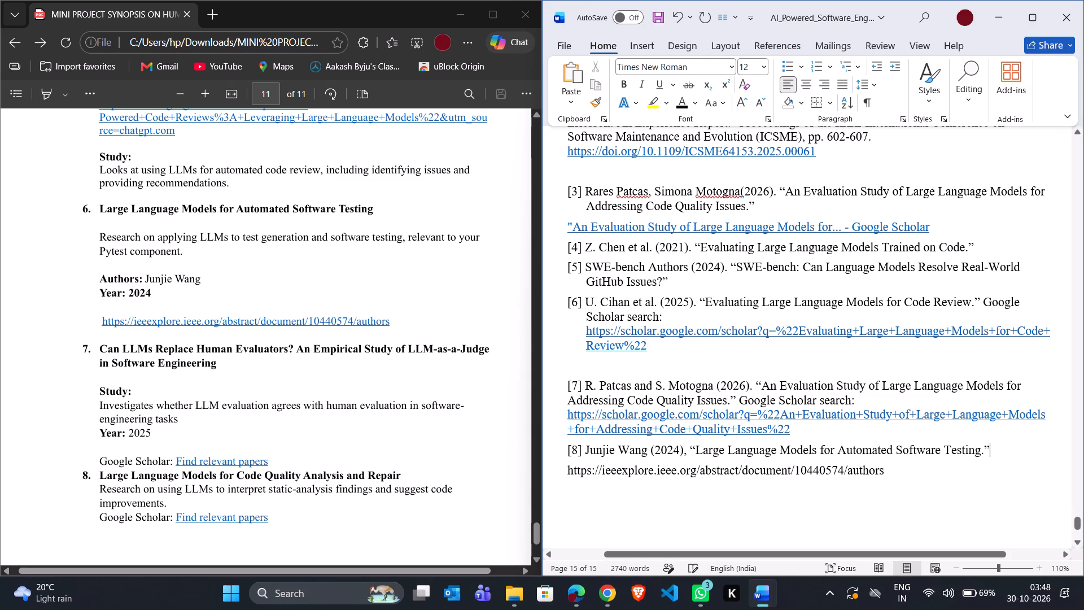
key("Return")
key("BackSpace")
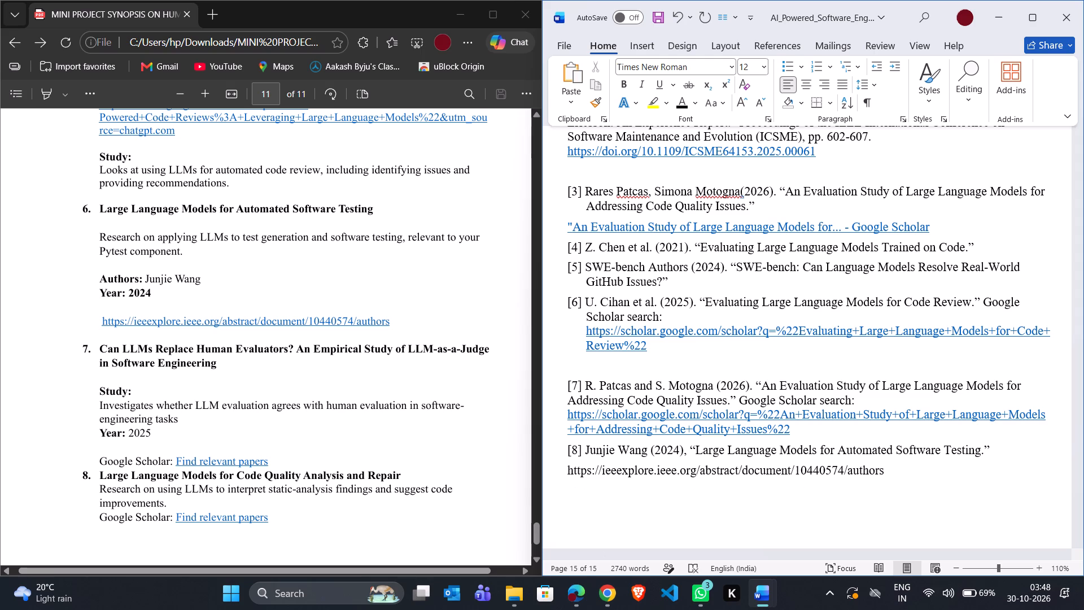
left_click(893, 474)
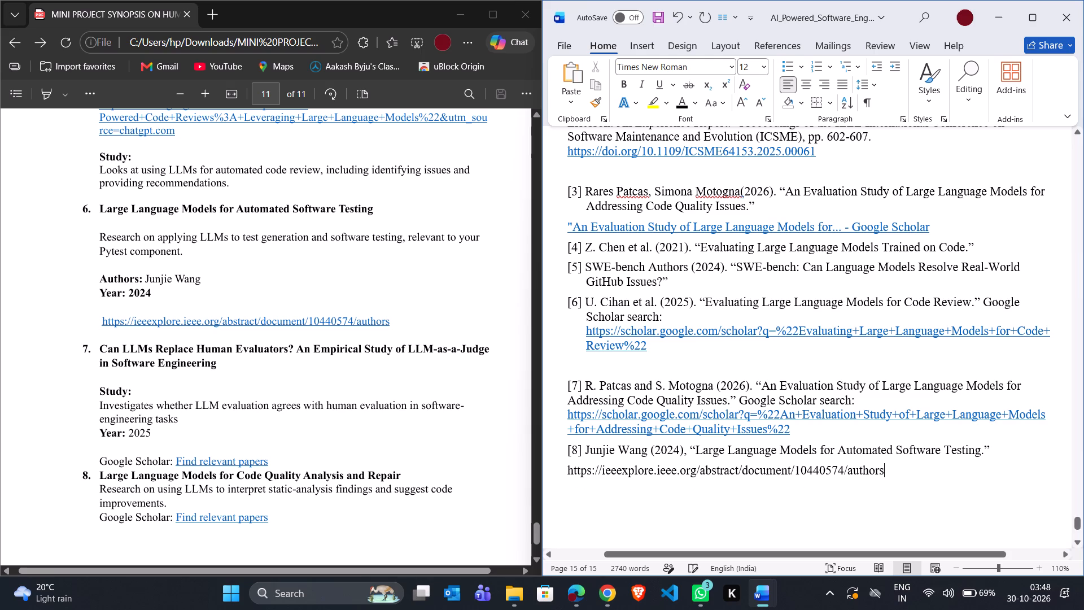
left_click(862, 474)
left_click(662, 479)
left_click(640, 472)
left_click(563, 469)
key("space")
key("space")
key("space")
key("BackSpace")
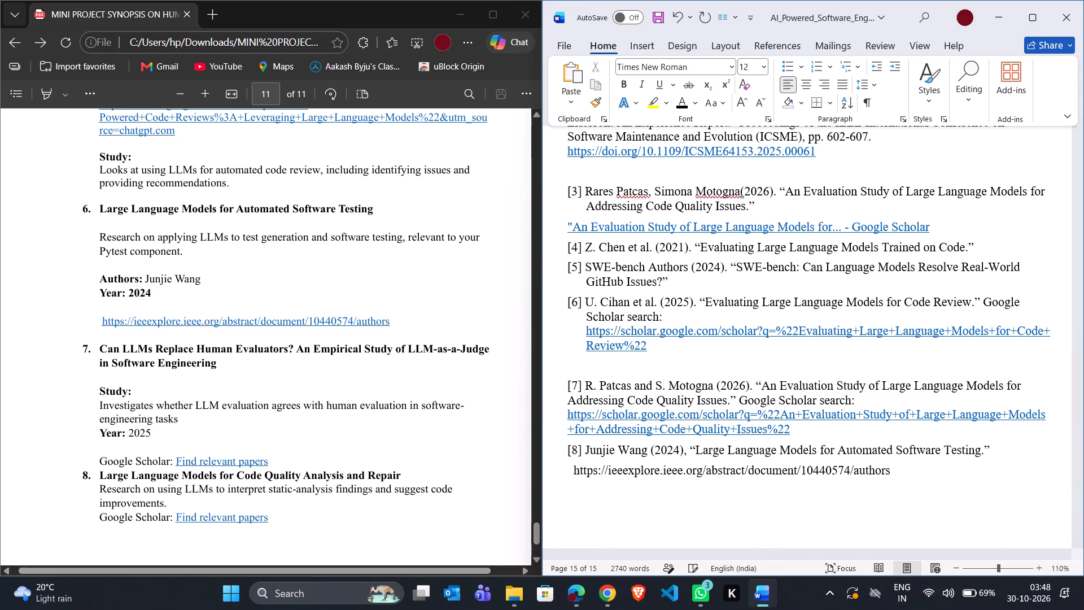
key("BackSpace")
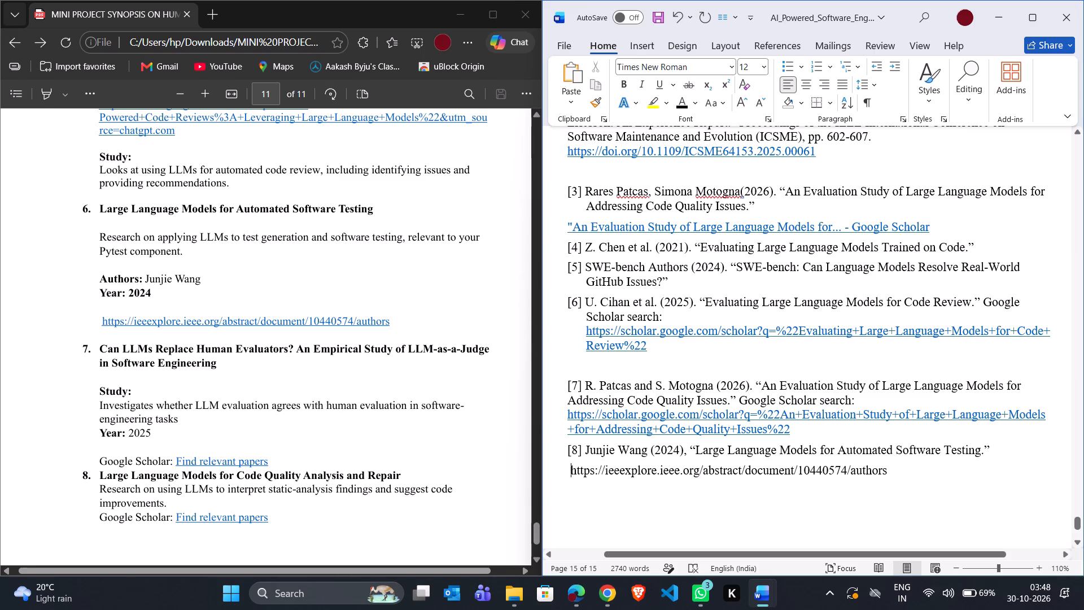
Delete the plain-text ieeexplore link below reference [8], keeping the leading space.
left_click_drag(900, 474, 570, 469)
key("BackSpace")
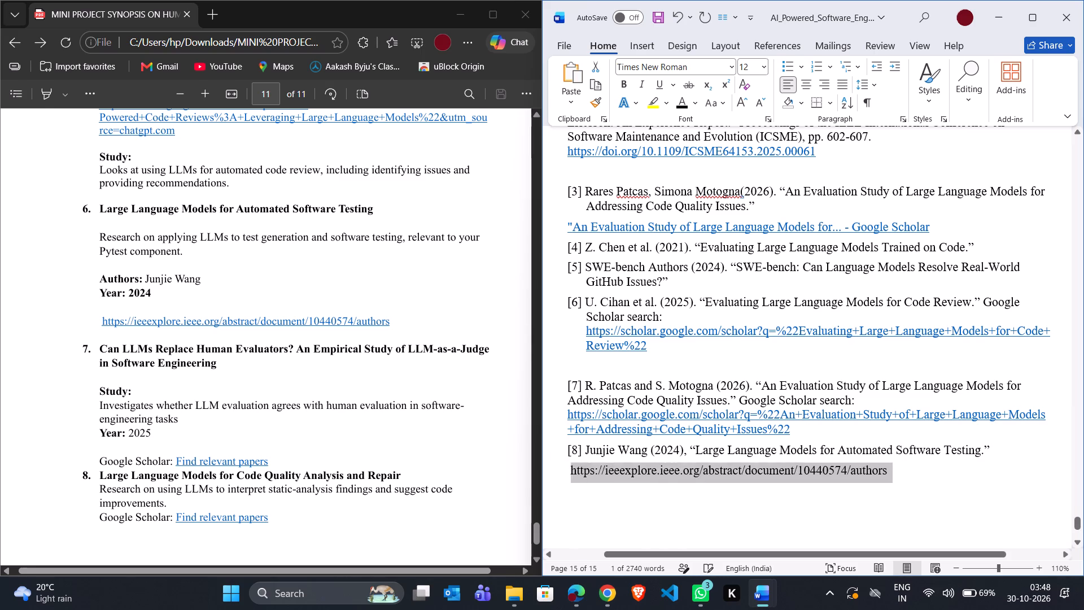
Open entry 6's ieeexplore link from the synopsis PDF and examine the paper's title, author list, abstract and publication details.
left_click(265, 323)
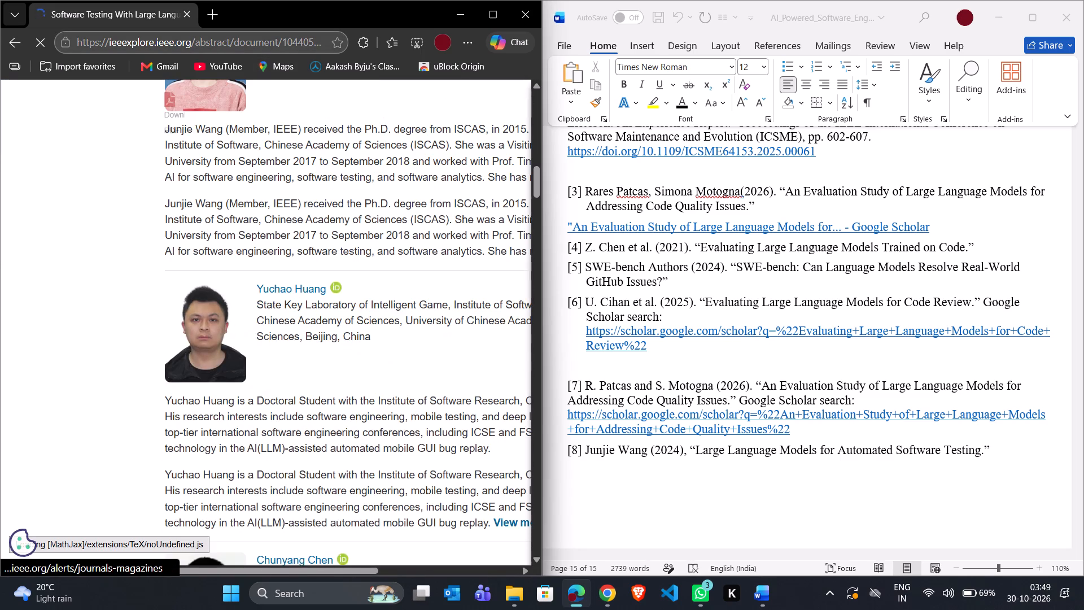
scroll(270, 169, "up", 1)
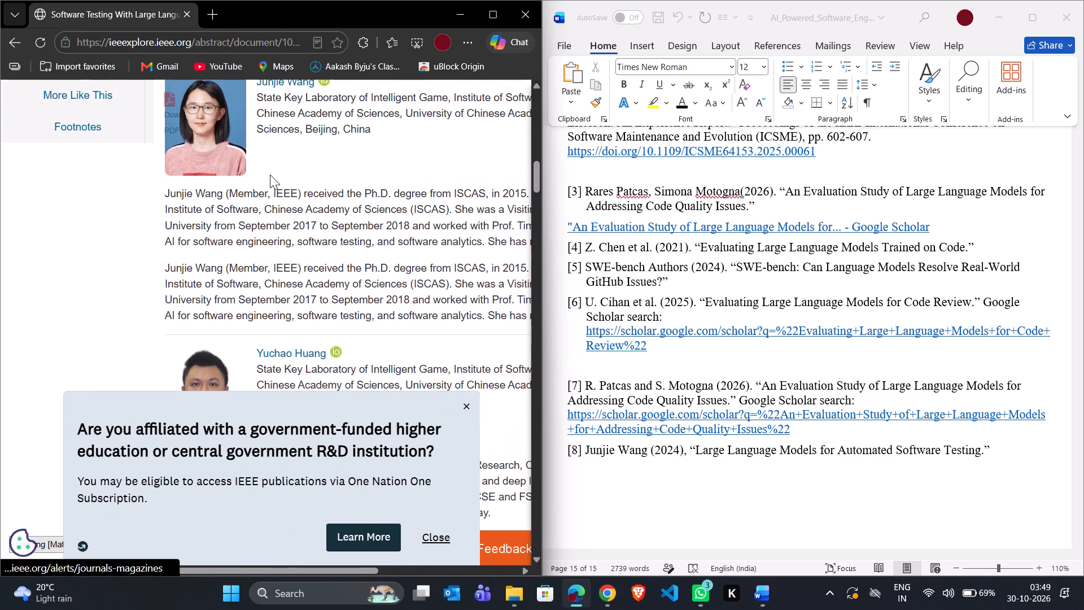
scroll(270, 175, "up", 2)
scroll(270, 175, "down", 1)
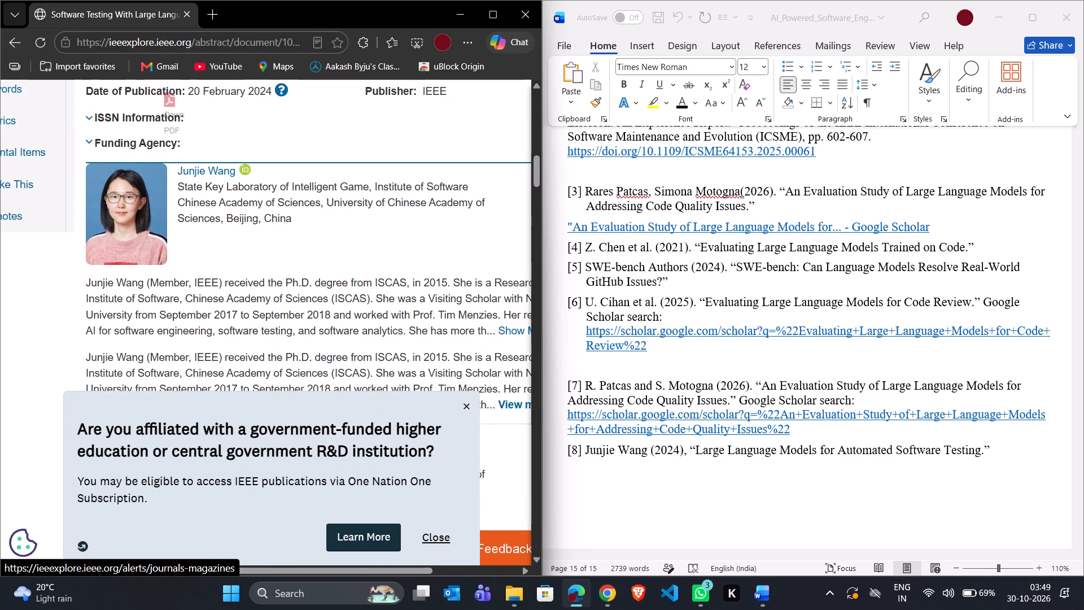
scroll(270, 175, "down", 1)
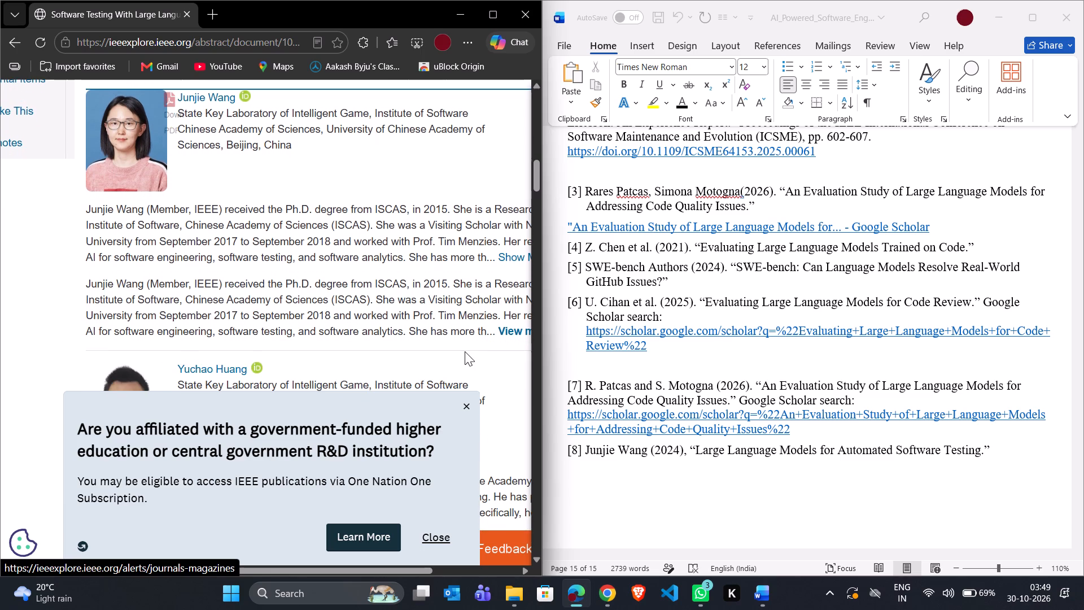
left_click(469, 404)
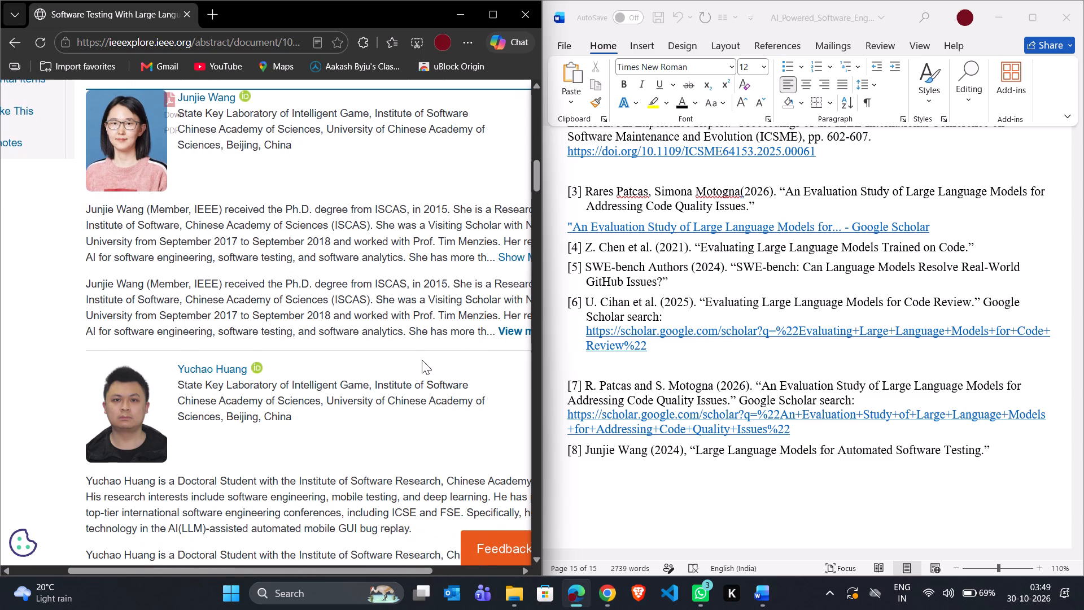
scroll(324, 252, "down", 2)
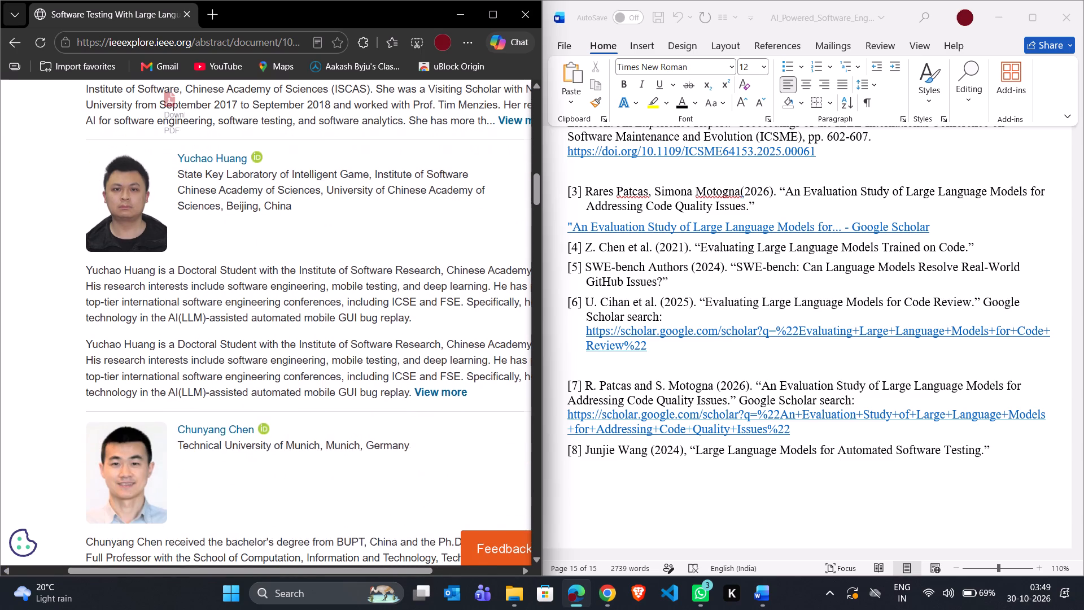
scroll(324, 252, "up", 4)
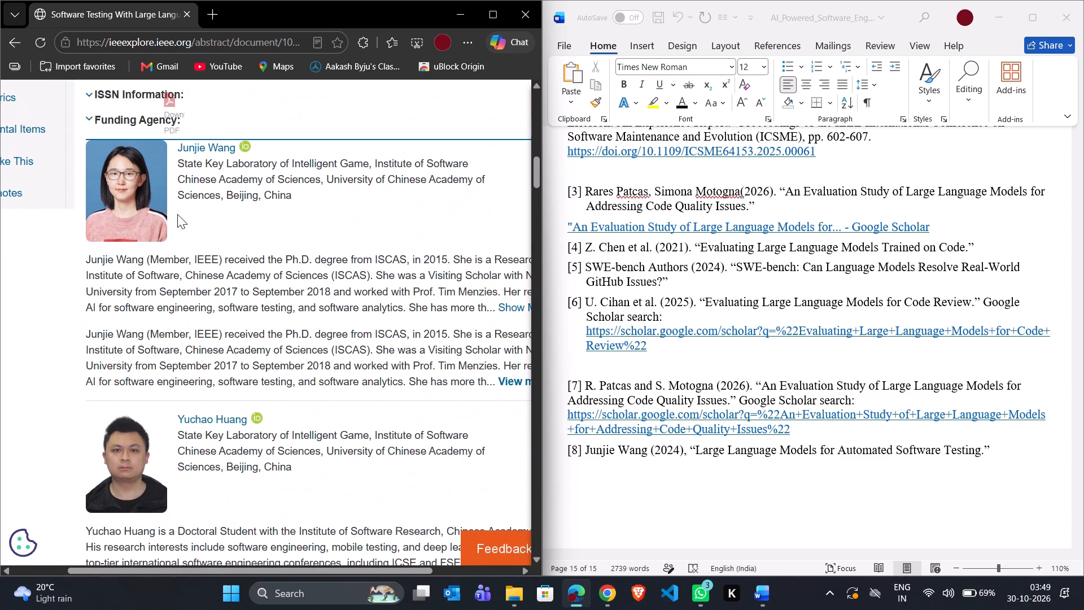
scroll(105, 184, "up", 9)
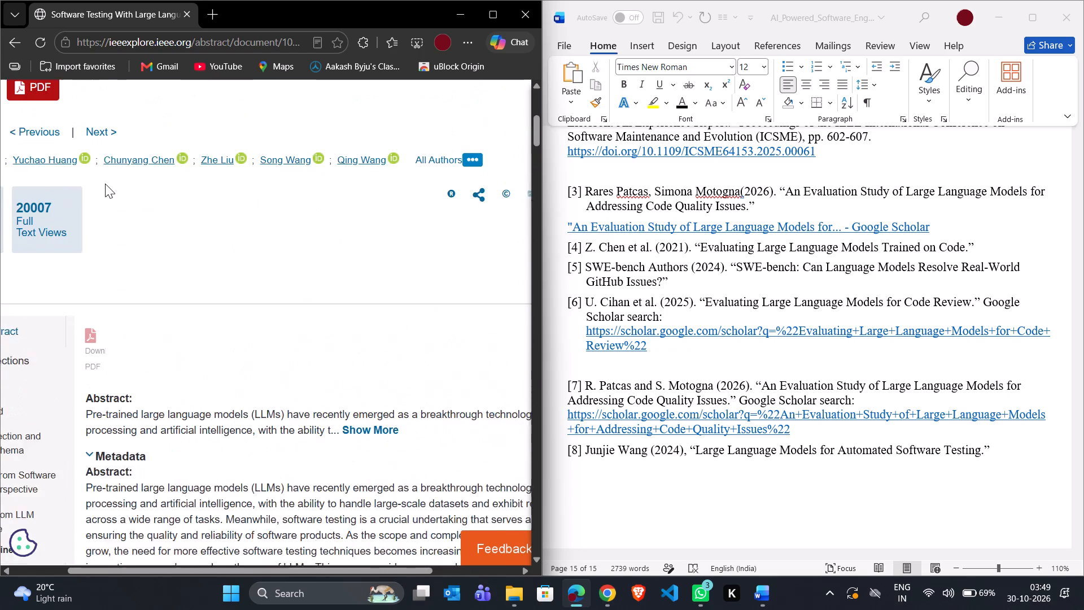
scroll(193, 338, "down", 2)
scroll(193, 338, "up", 1)
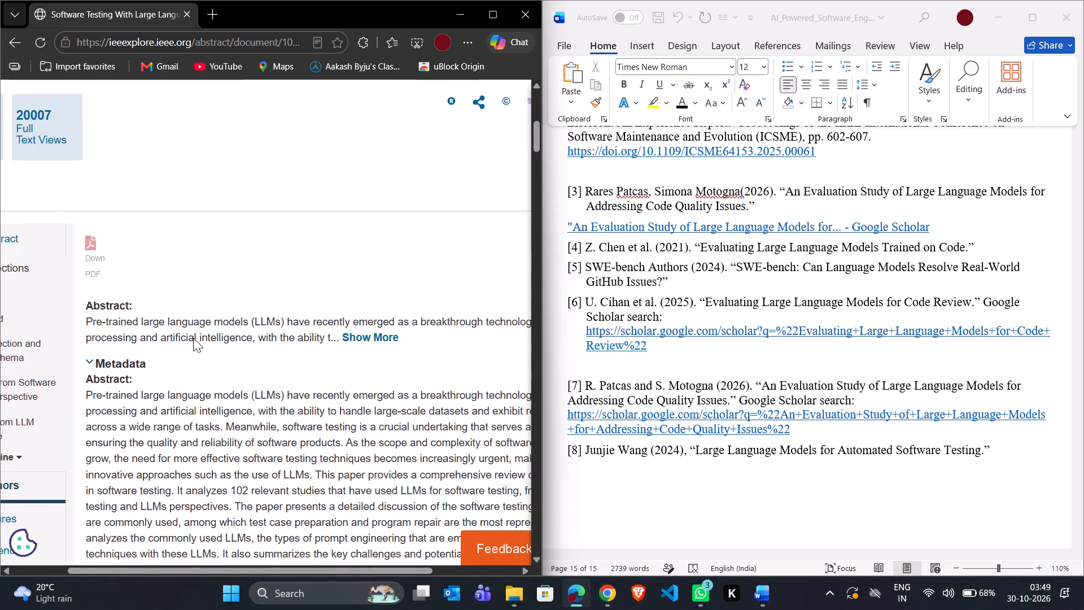
scroll(193, 338, "up", 1)
scroll(164, 224, "up", 4)
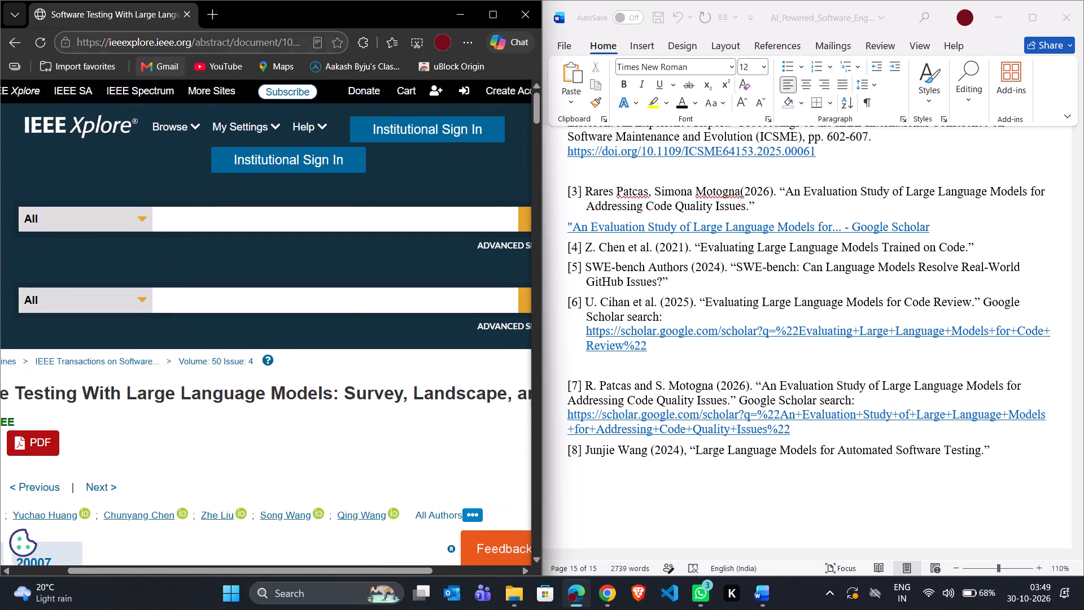
Copy the IEEE Xplore page's web address, paste it below reference [8] as a titled hyperlink, and close the web page.
left_click(159, 41)
key("ctrl+c")
left_click(159, 41)
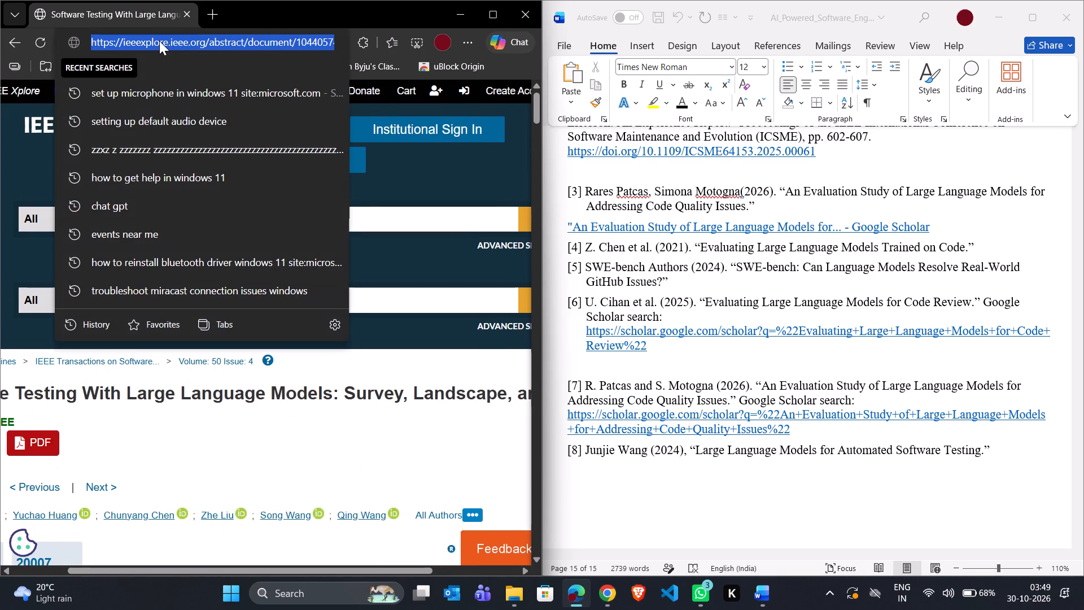
left_click(603, 455)
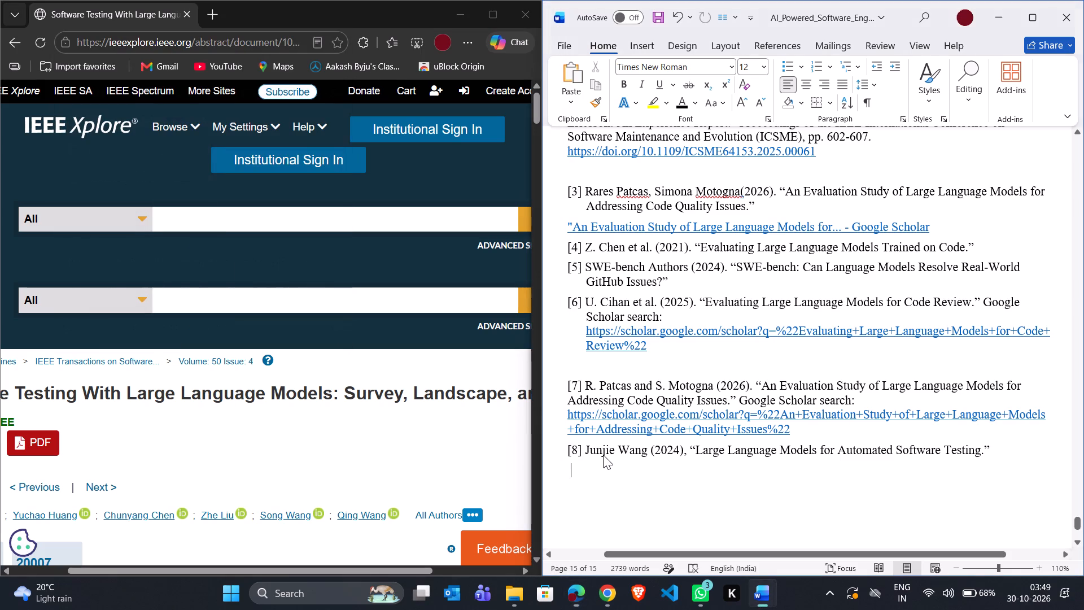
key("ctrl+c")
key("ctrl+v")
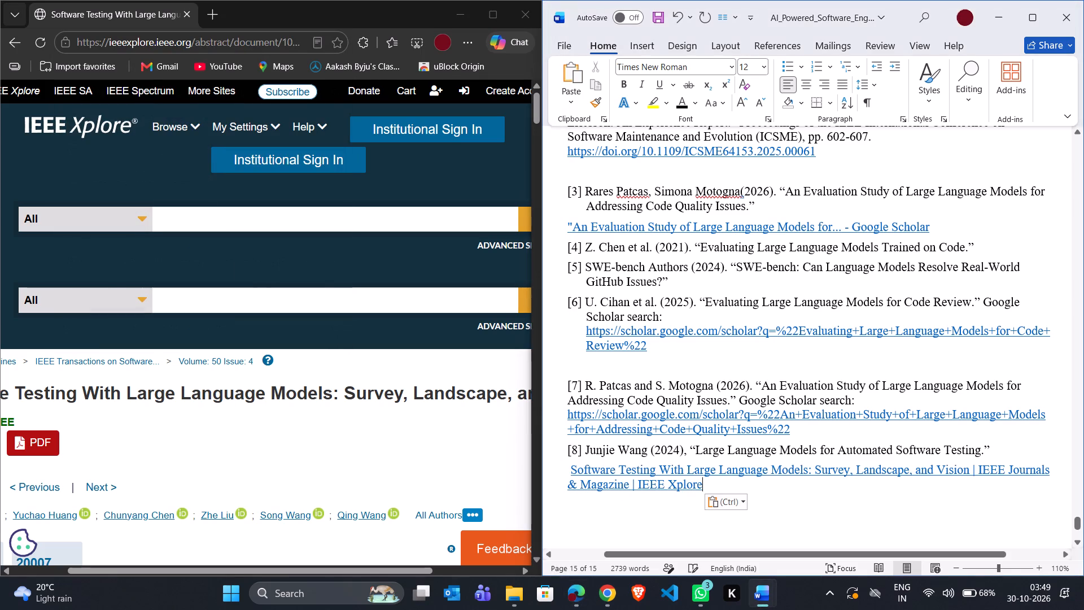
left_click(757, 496)
left_click(810, 504)
left_click(185, 16)
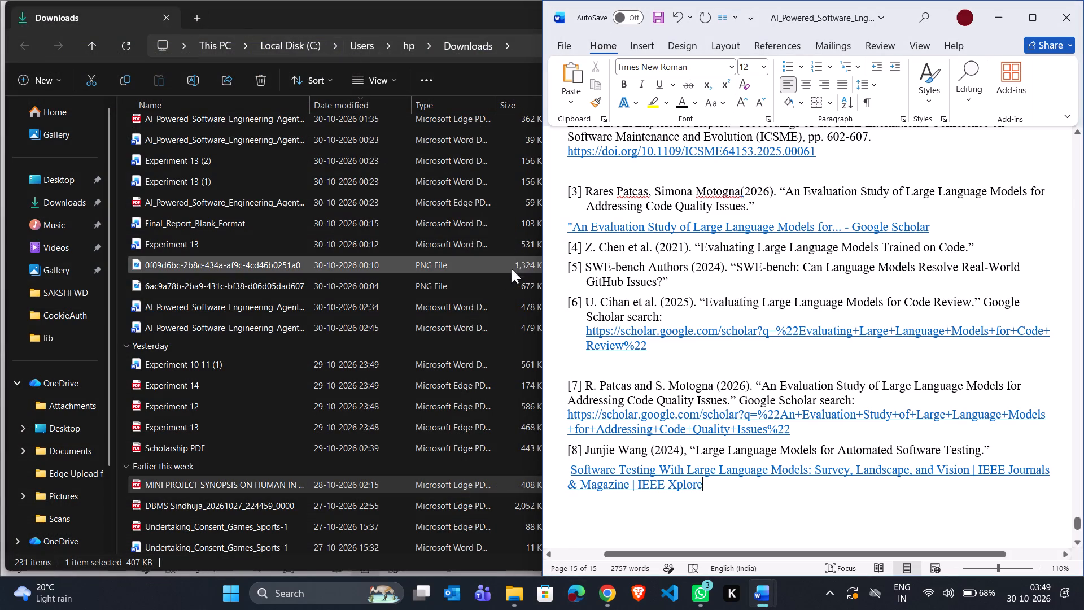
Insert a blank line after each of references [5], [4] and [3] to space out the References entries.
scroll(753, 391, "up", 1)
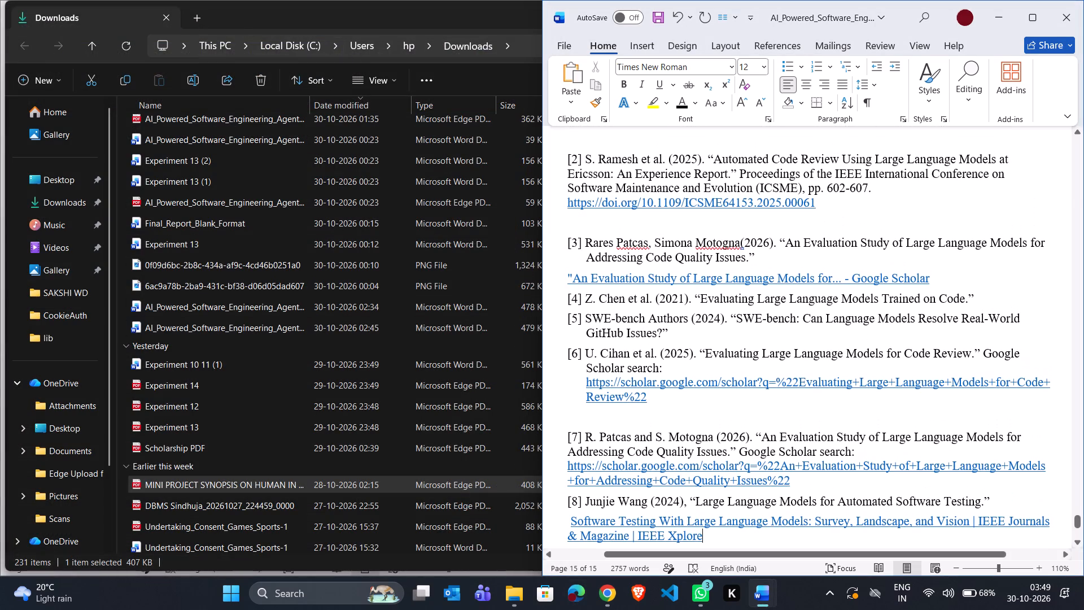
left_click(584, 409)
left_click(678, 337)
key("Return")
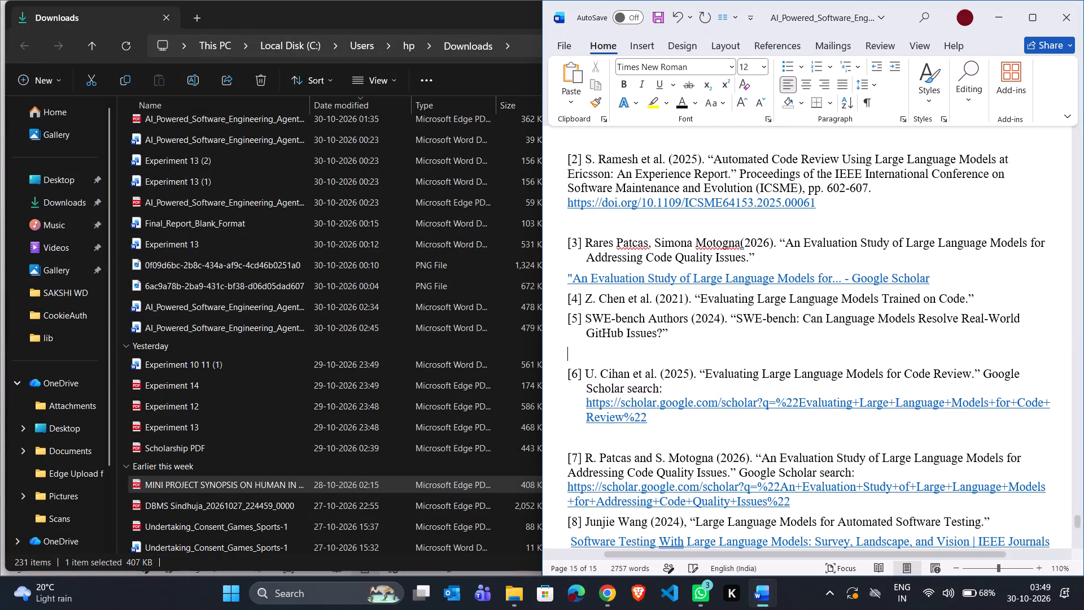
left_click(993, 307)
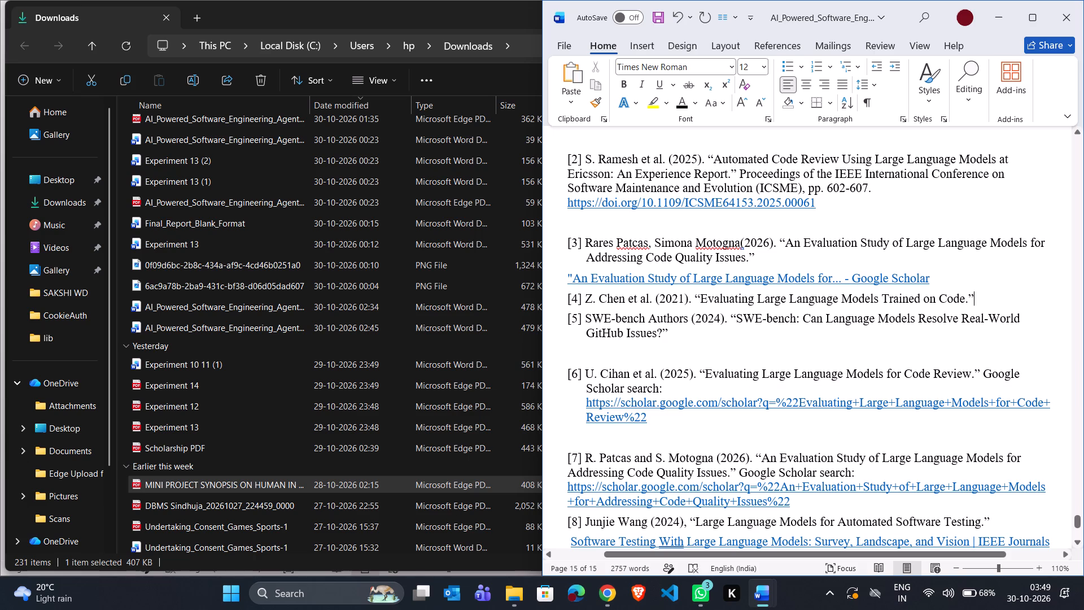
key("Return")
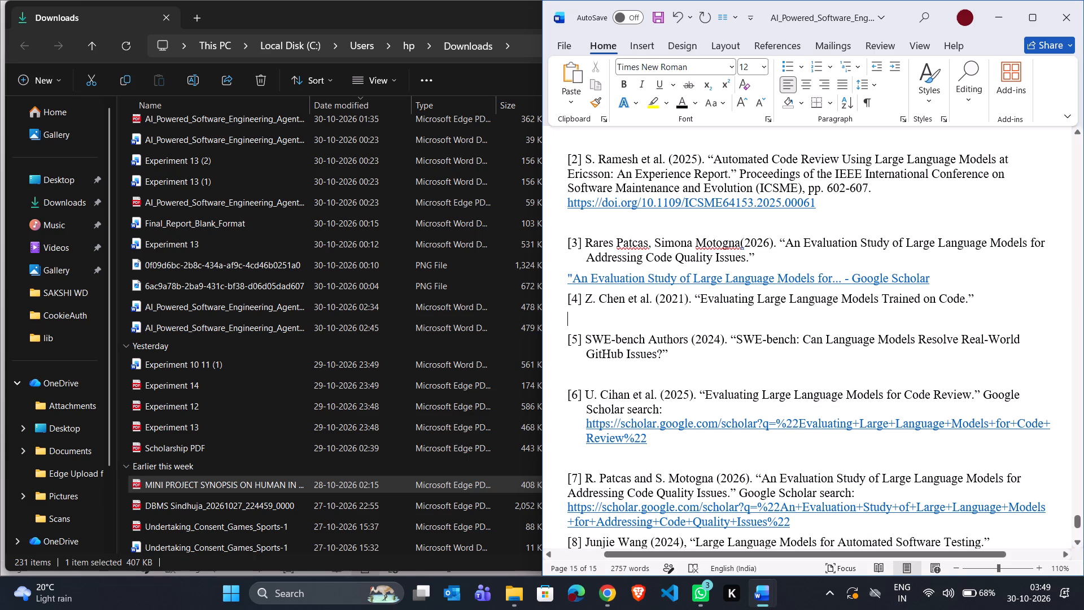
left_click(959, 278)
key("Return")
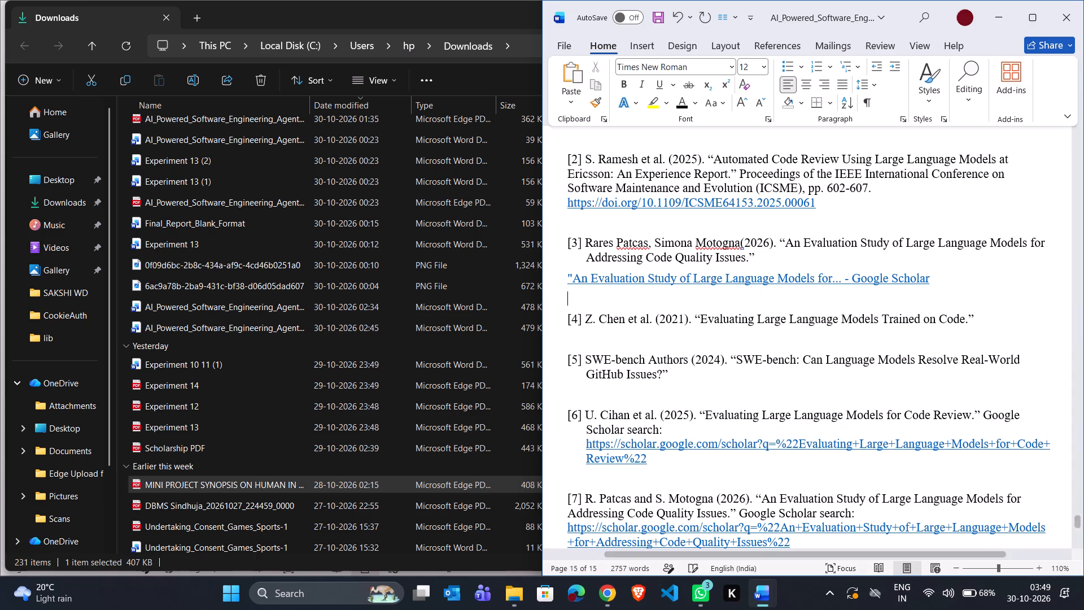
scroll(844, 270, "up", 1)
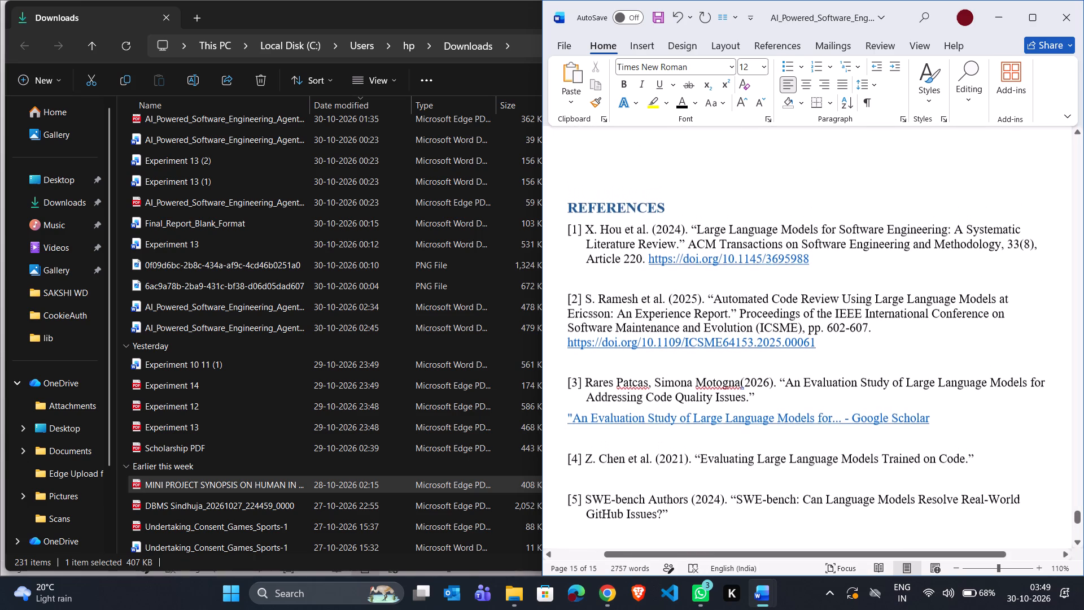
scroll(844, 270, "down", 4, "ctrl")
scroll(799, 260, "down", 1)
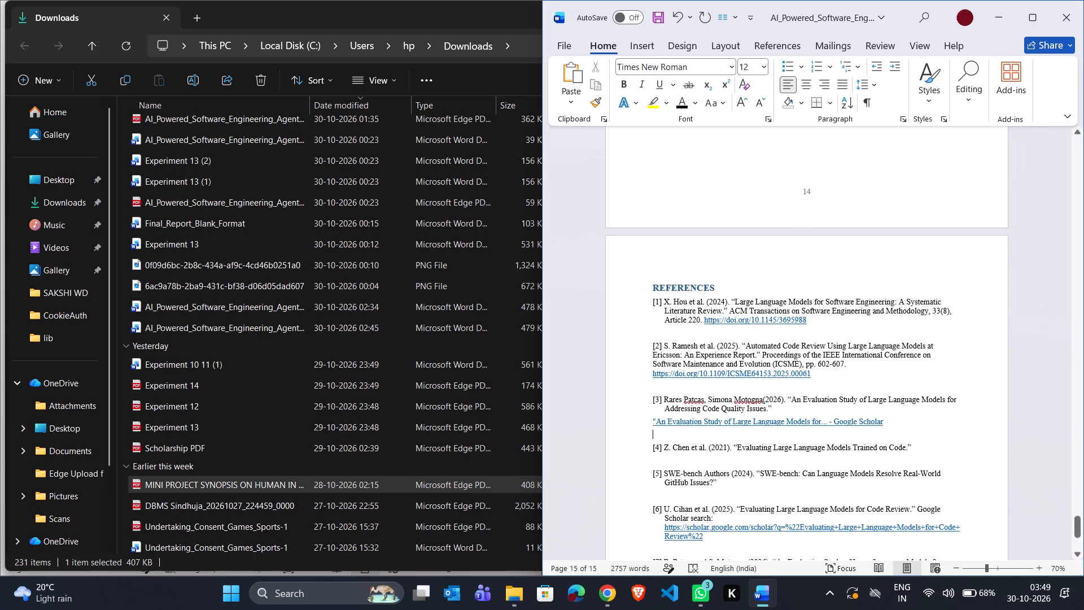
scroll(799, 260, "down", 1)
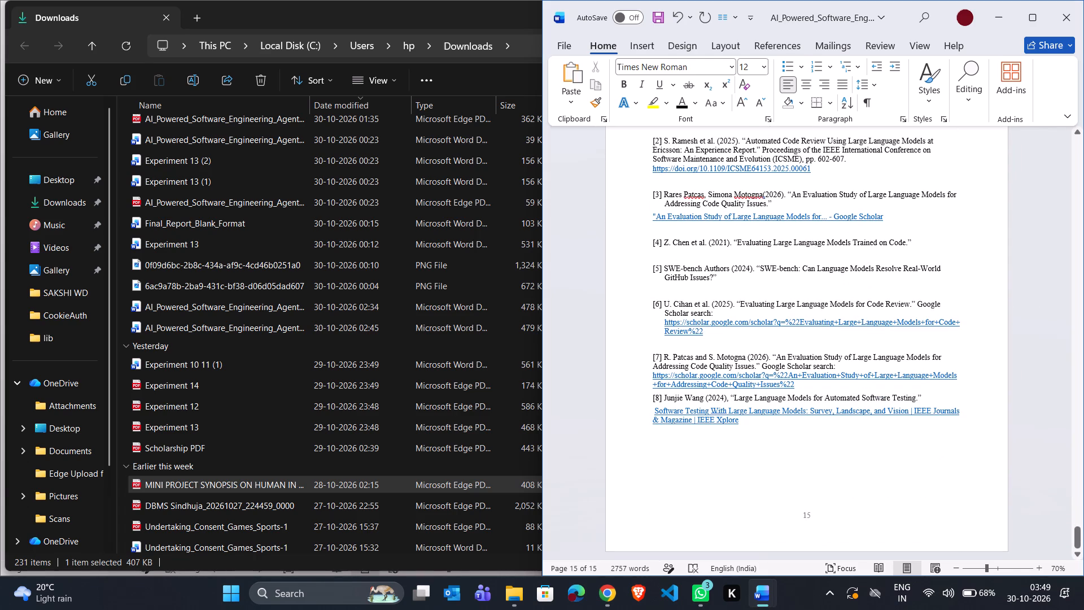
Remove the blank lines before references [7], [6] and [5] so those entries follow one another directly.
left_click(823, 391)
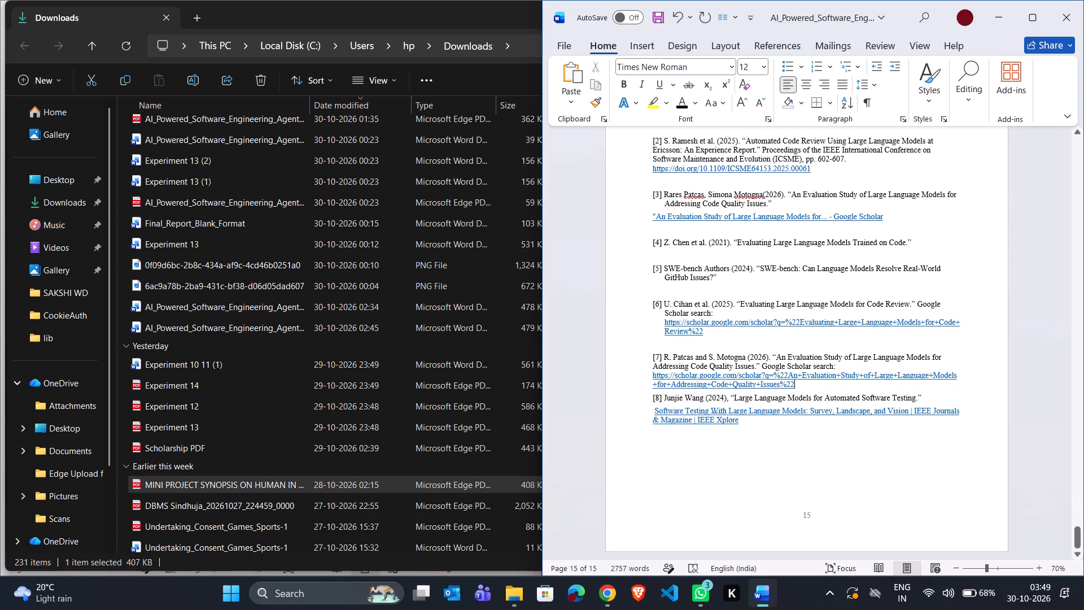
left_click(653, 347)
key("BackSpace")
key("BackSpace")
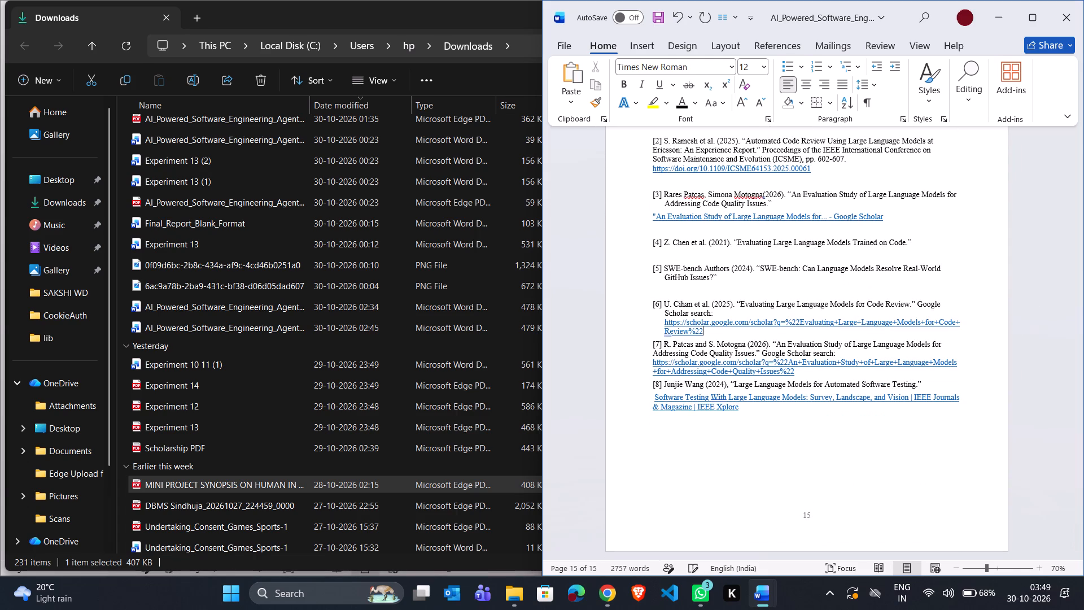
left_click(653, 293)
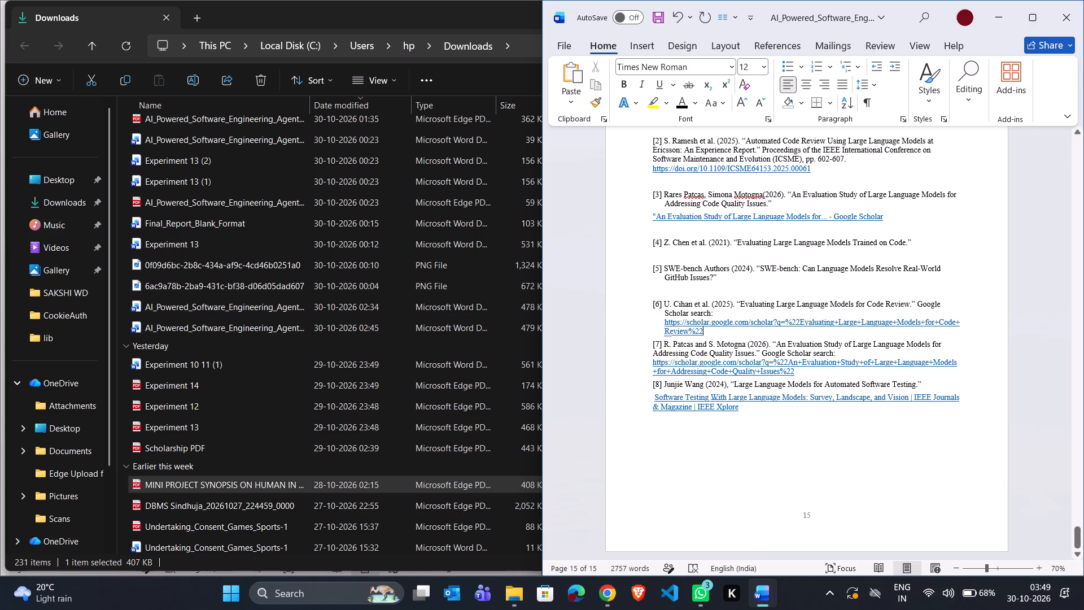
key("BackSpace")
key("BackSpace")
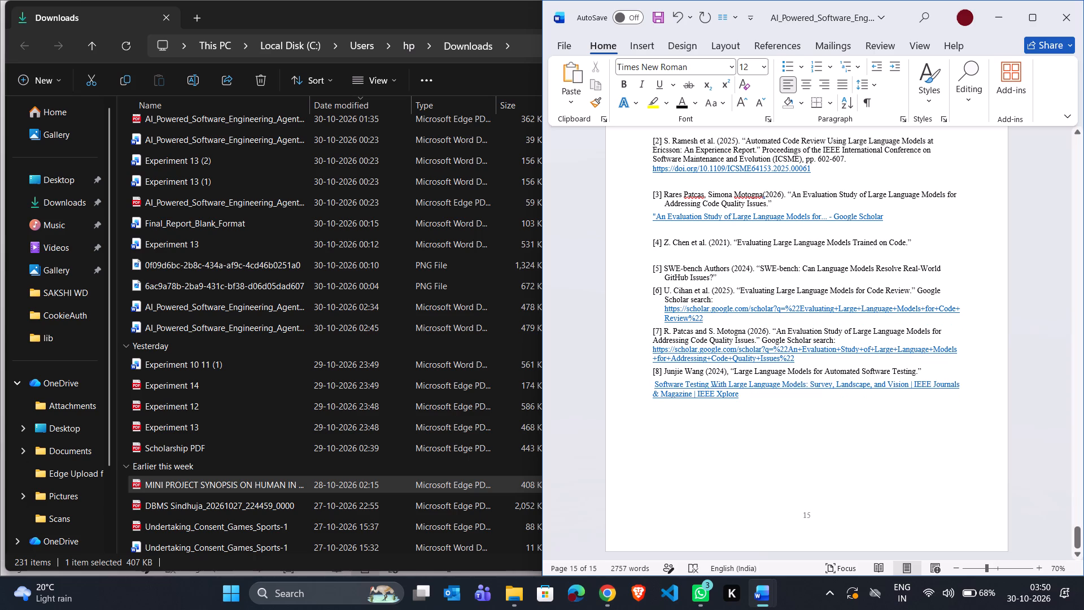
left_click(653, 258)
key("BackSpace")
key("BackSpace")
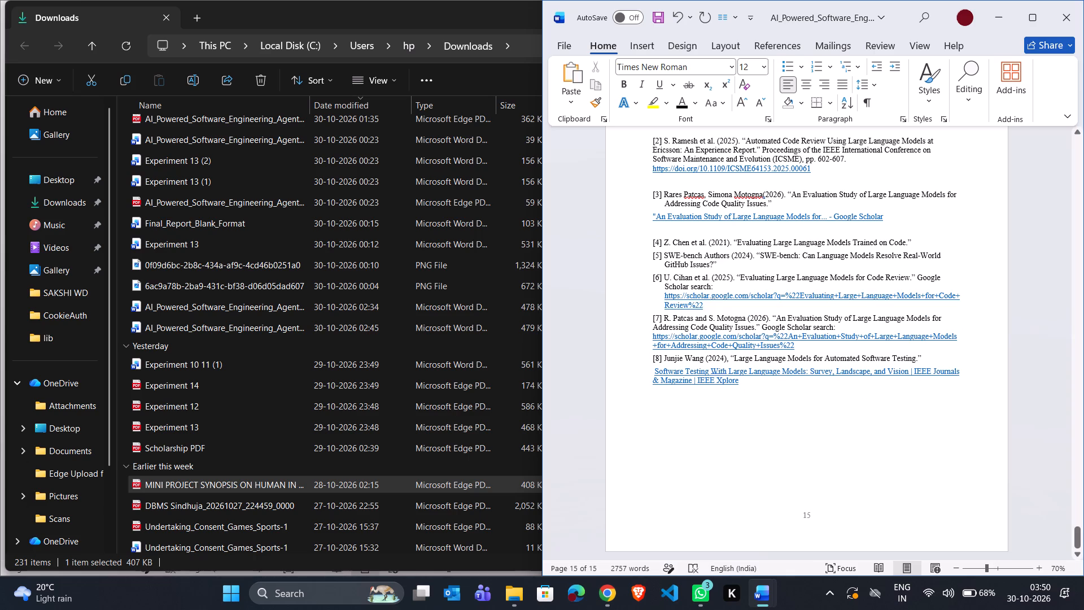
Remove the blank lines before references [4], [3] and [2] to close the remaining gaps in the References list.
left_click(650, 230)
key("BackSpace")
key("BackSpace")
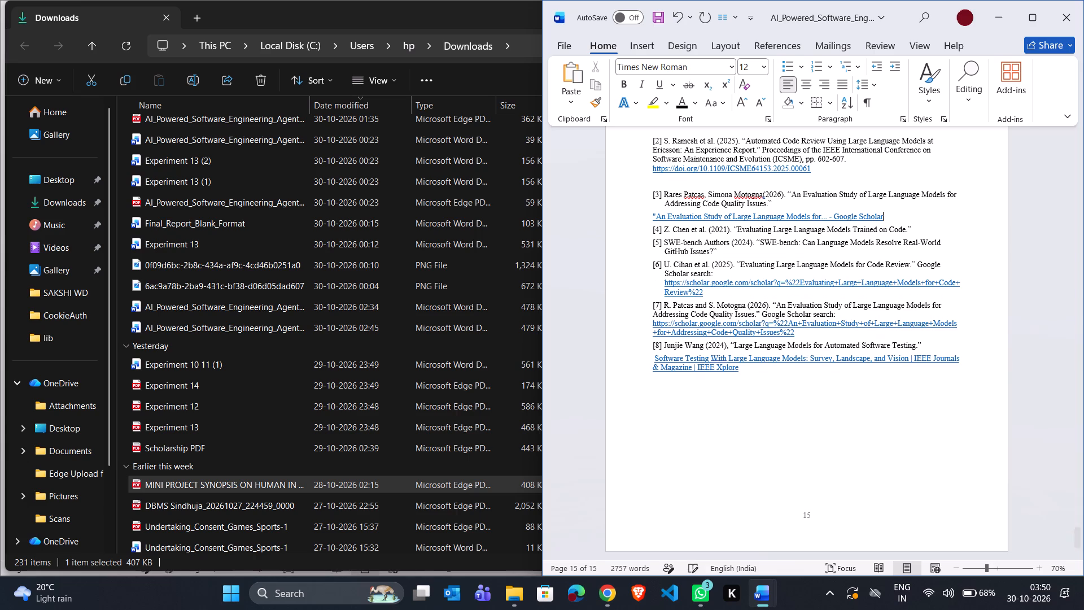
scroll(650, 230, "up", 1)
left_click(655, 327)
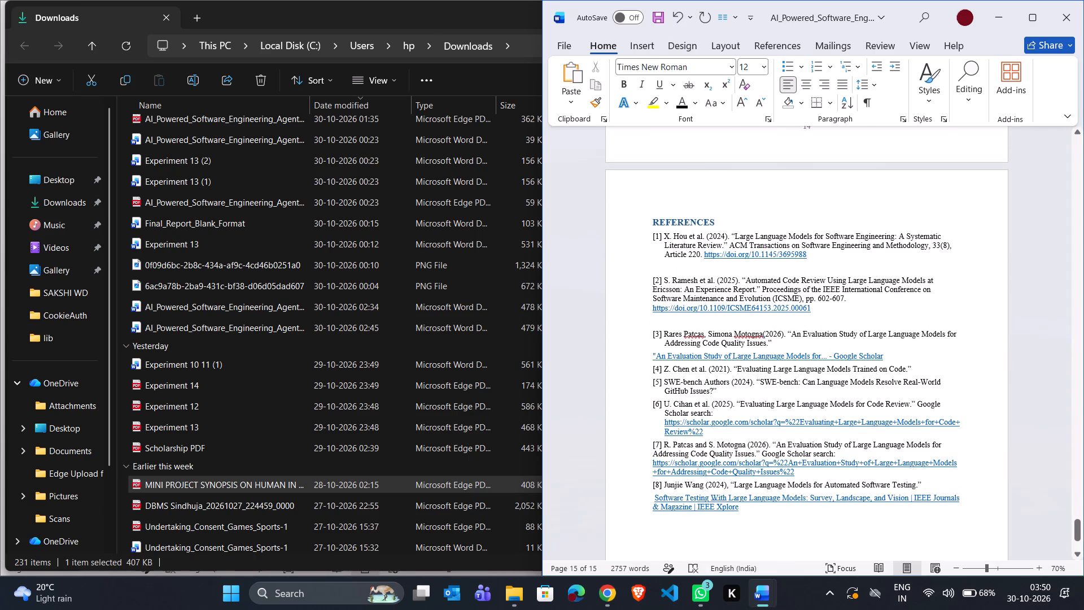
key("BackSpace")
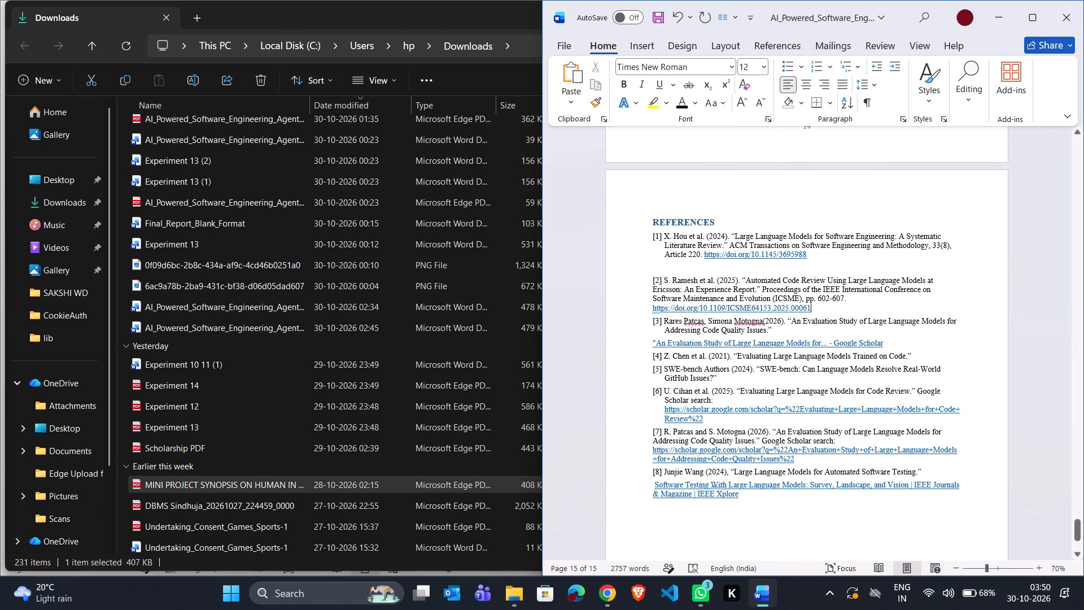
left_click(651, 276)
key("BackSpace")
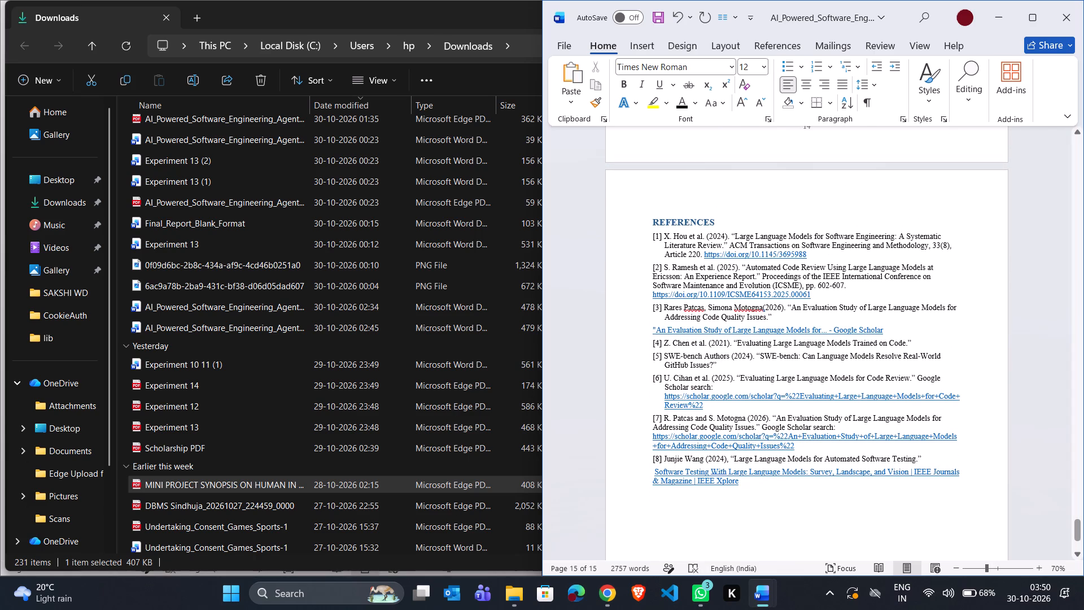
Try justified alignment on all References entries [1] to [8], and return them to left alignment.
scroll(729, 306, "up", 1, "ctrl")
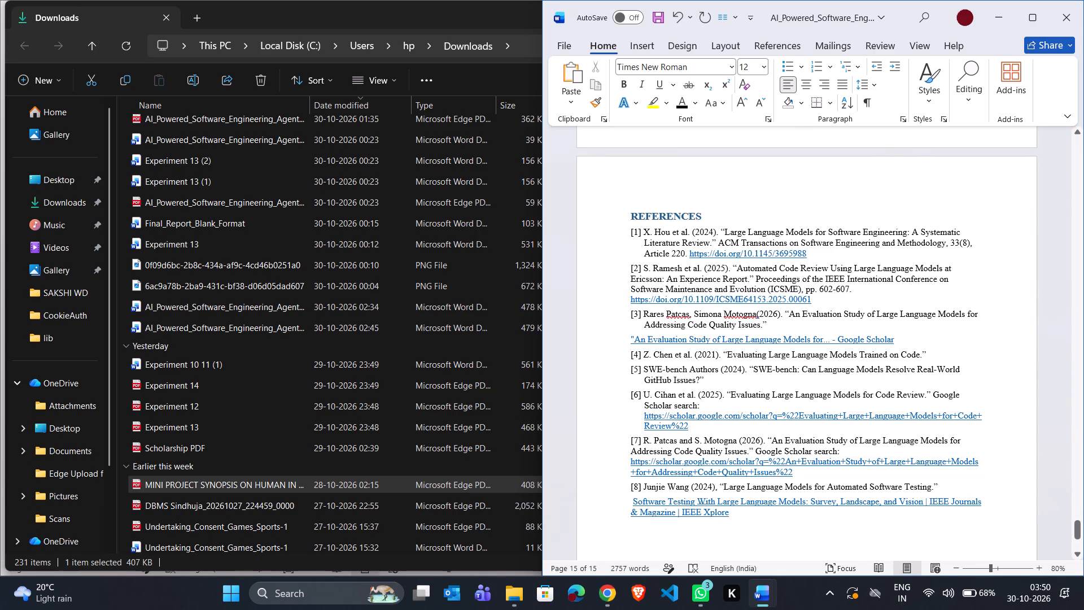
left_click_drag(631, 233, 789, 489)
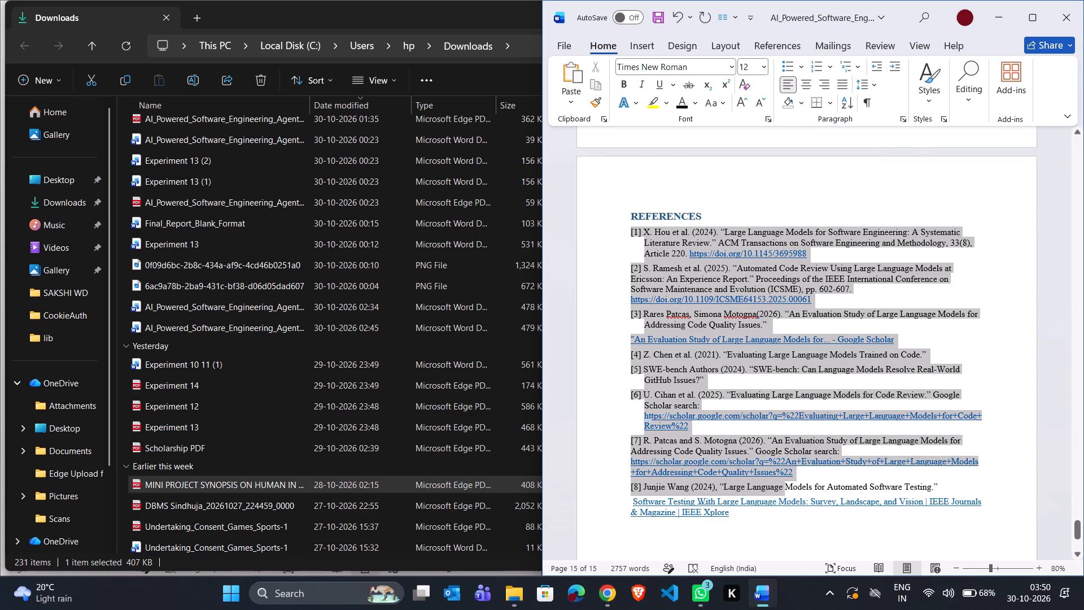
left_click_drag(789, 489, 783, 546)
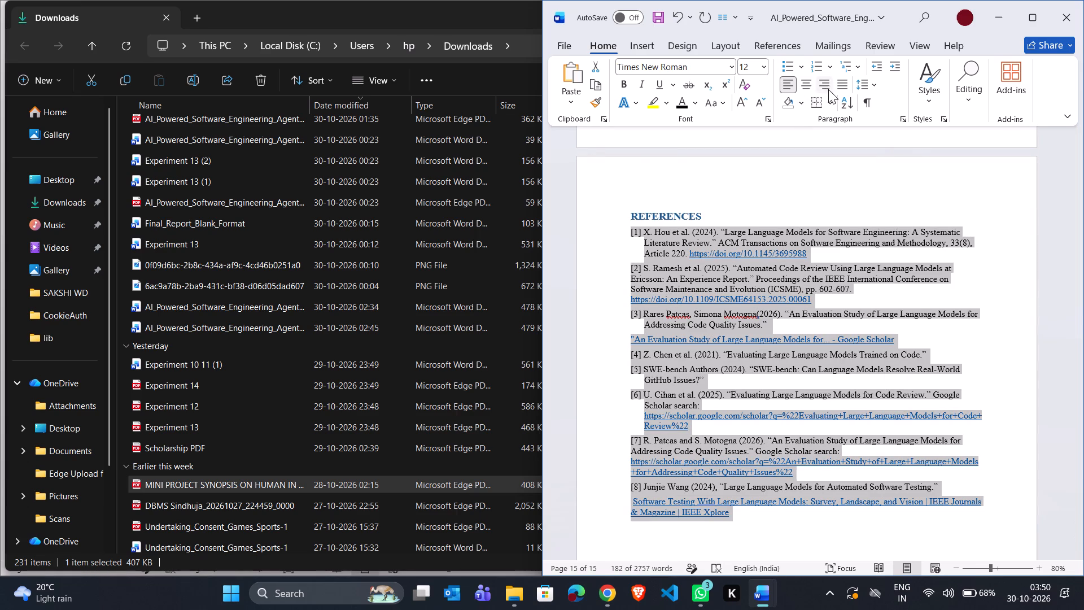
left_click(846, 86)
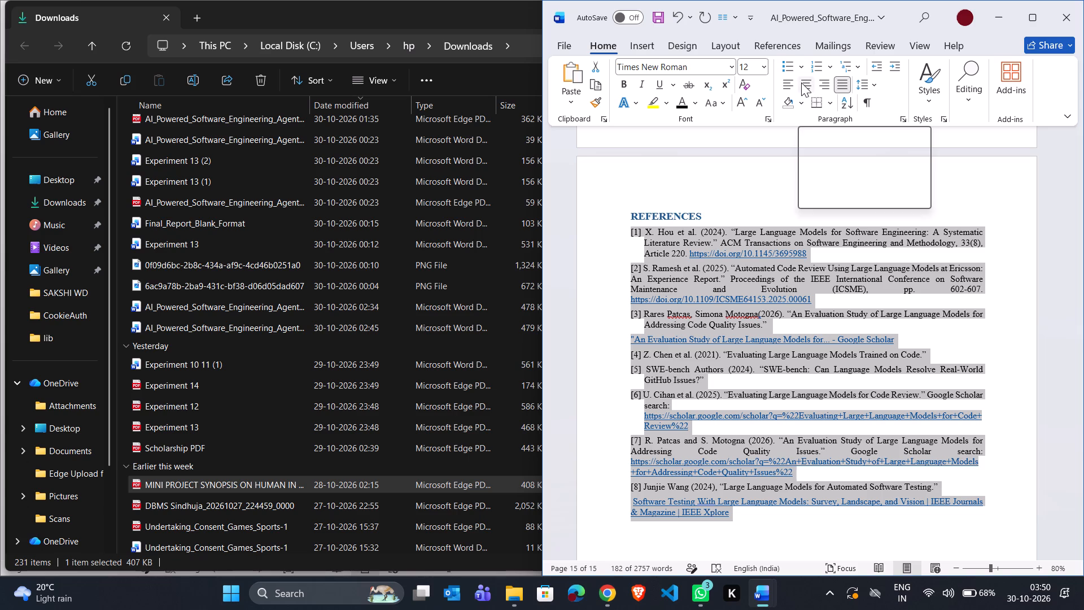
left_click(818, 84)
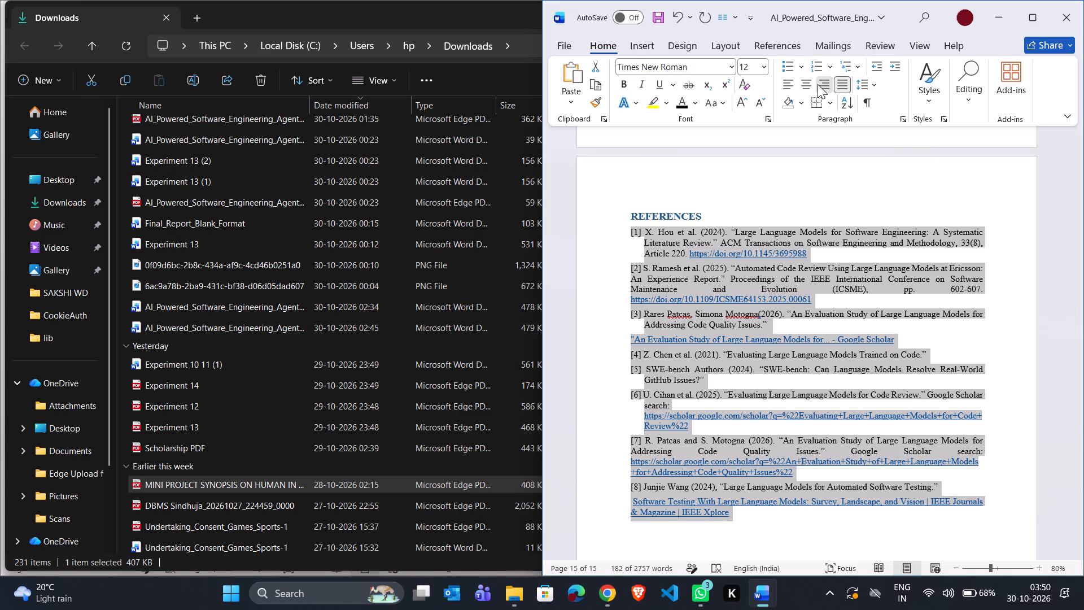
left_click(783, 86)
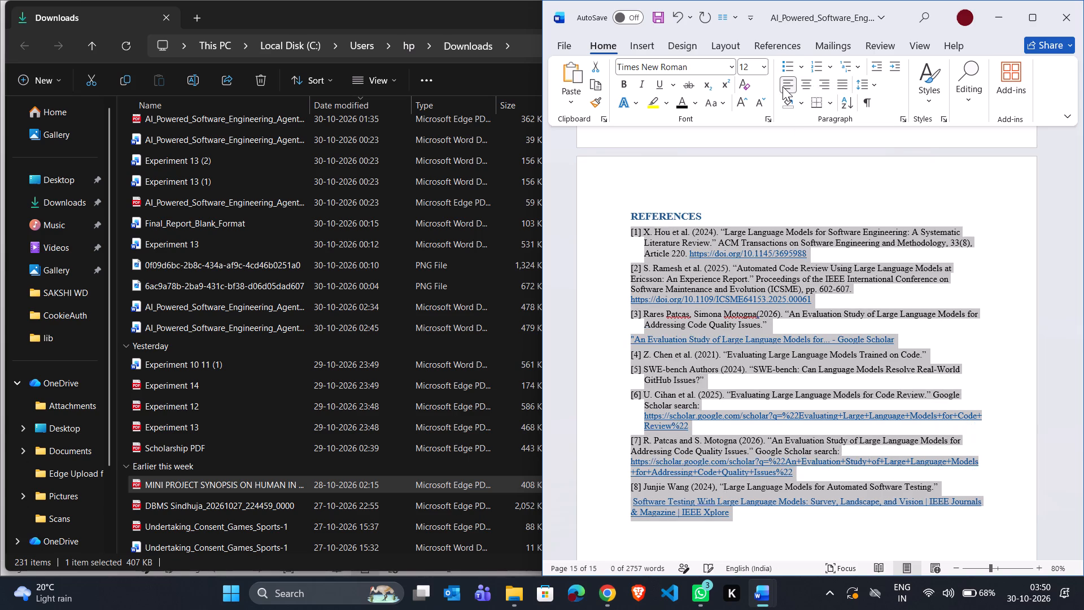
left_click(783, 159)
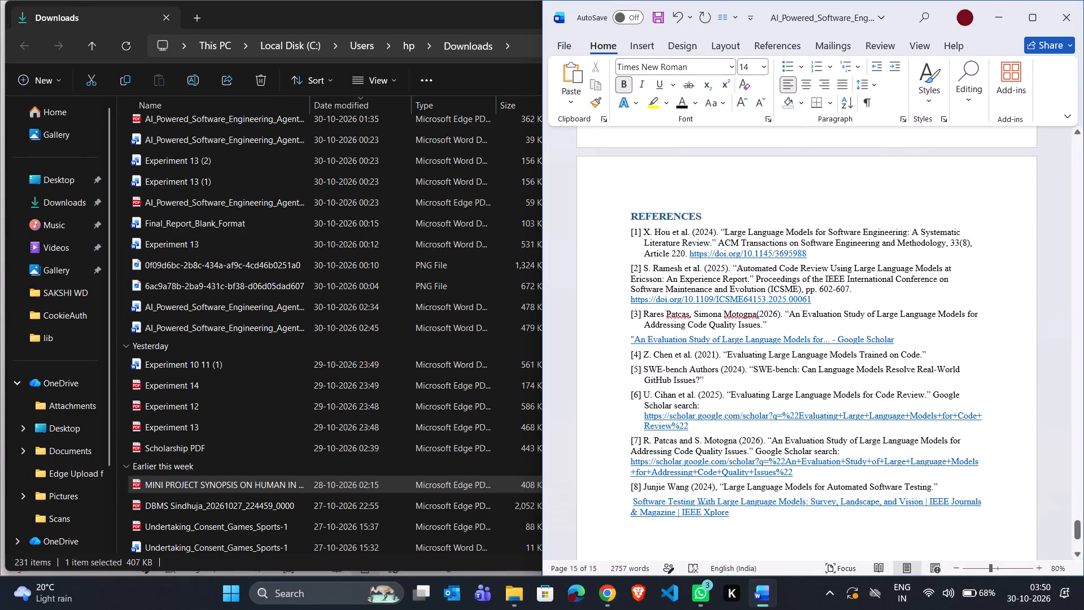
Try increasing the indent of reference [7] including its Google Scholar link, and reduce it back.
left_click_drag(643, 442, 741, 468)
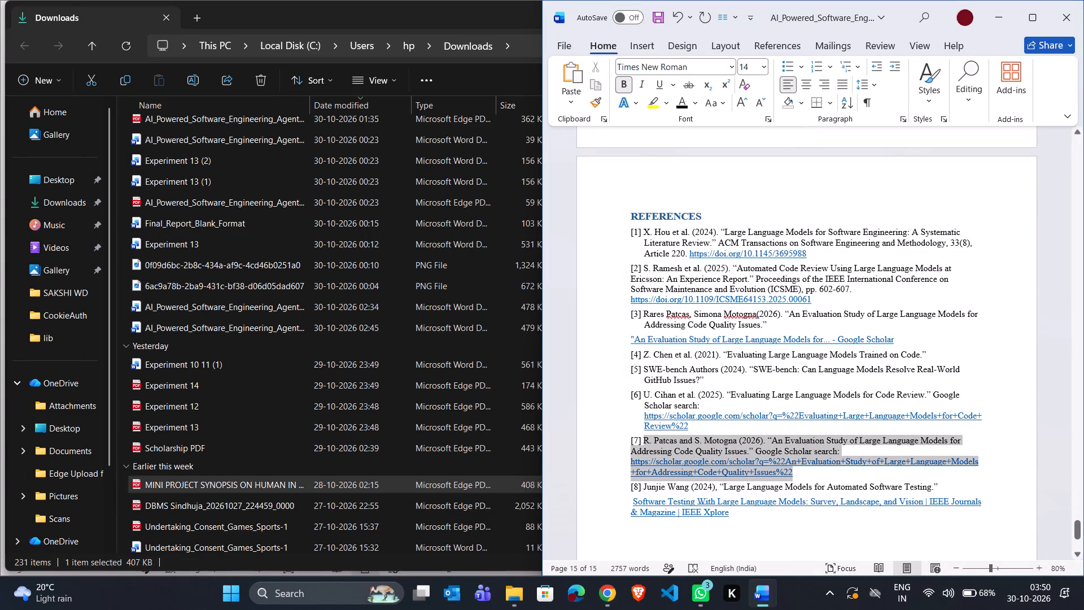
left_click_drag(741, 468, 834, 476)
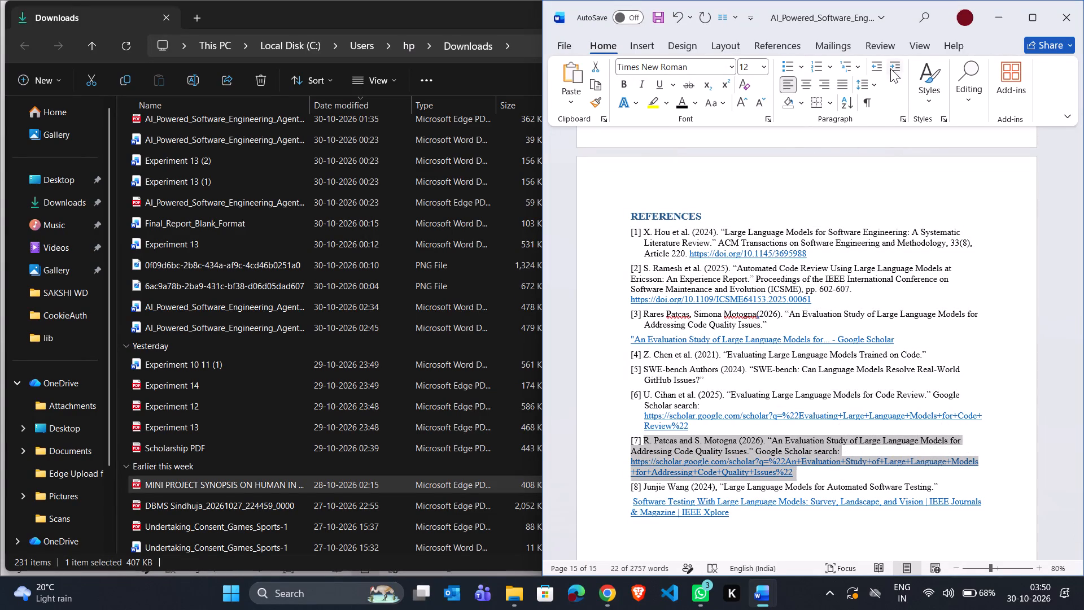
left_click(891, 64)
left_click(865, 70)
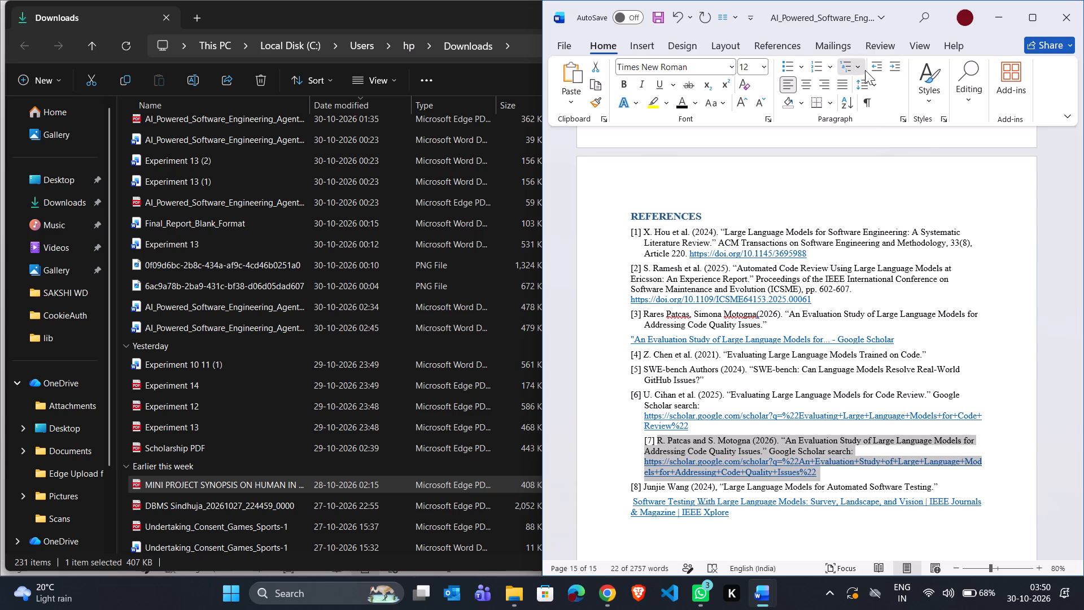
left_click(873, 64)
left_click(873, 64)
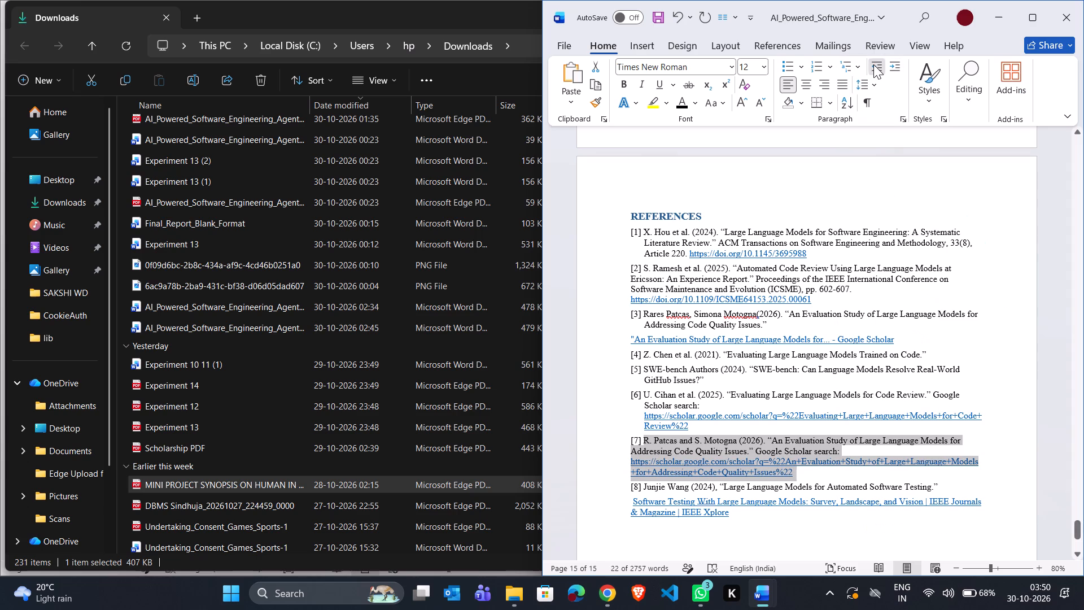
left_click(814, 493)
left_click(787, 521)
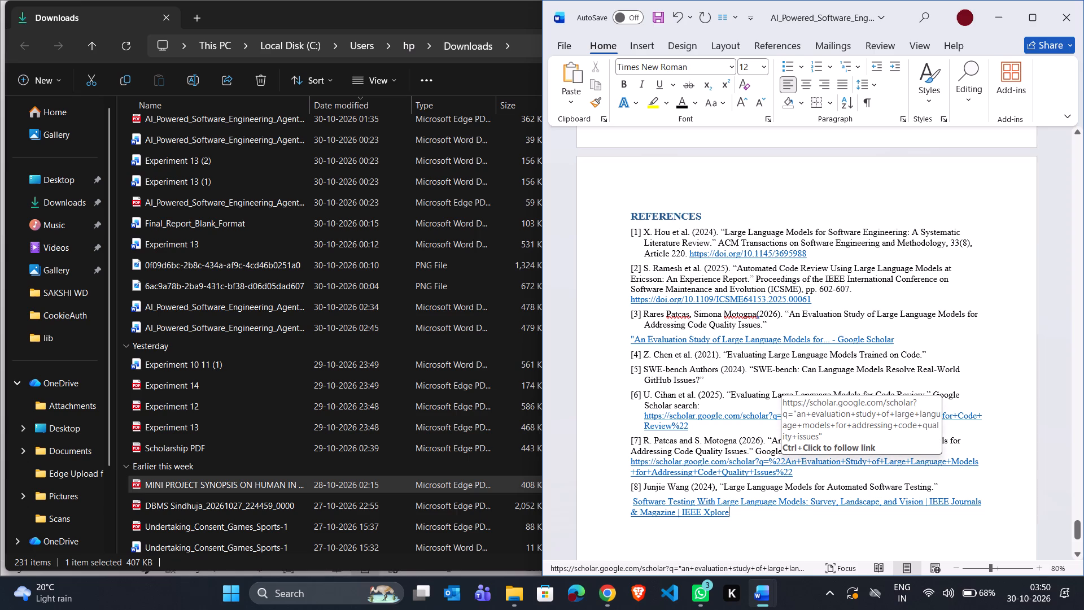
Maximize the document window and review the report backwards from the References to the section 1.2.1 architecture diagram.
scroll(793, 382, "up", 2, "ctrl")
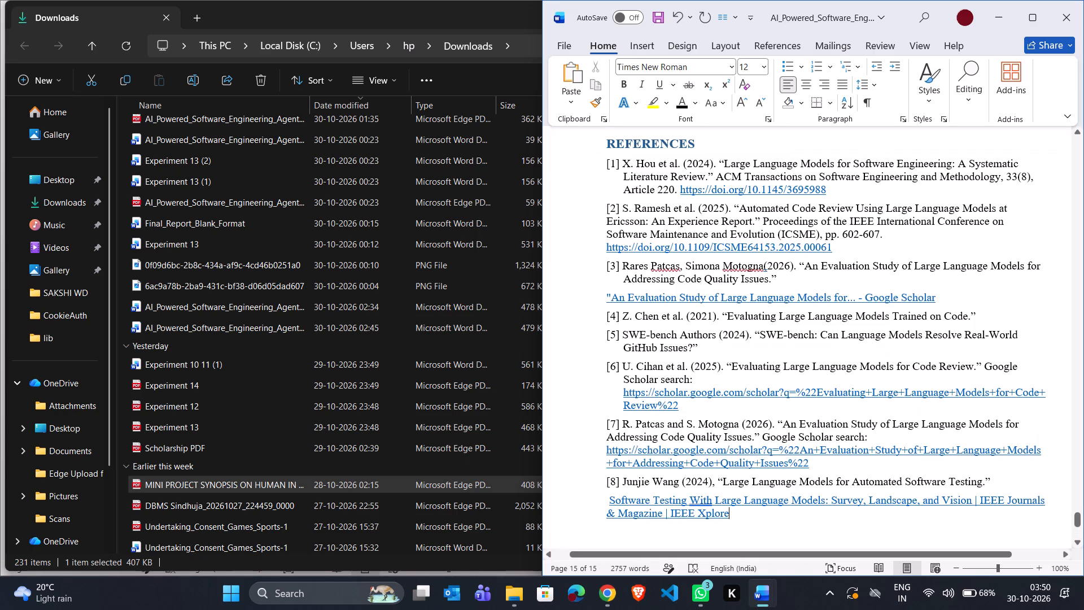
left_click(1033, 12)
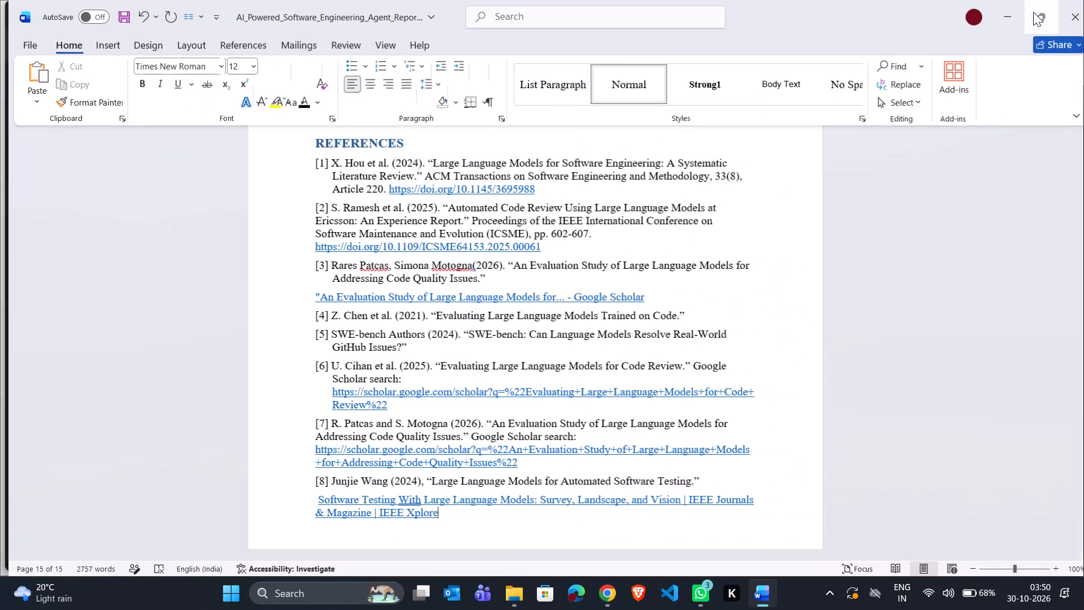
scroll(711, 237, "up", 1)
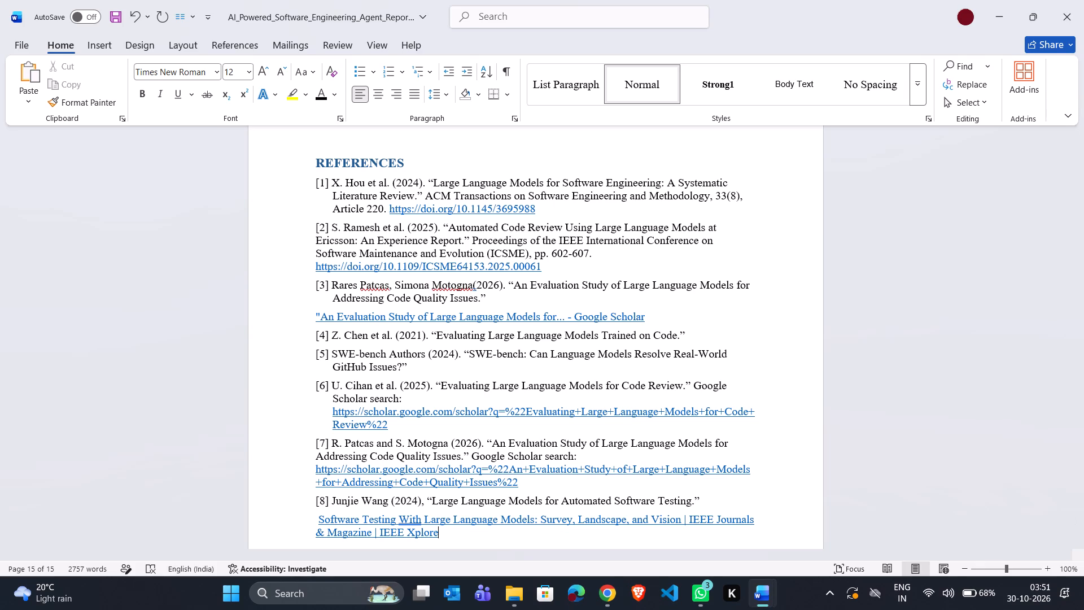
scroll(624, 391, "down", 3)
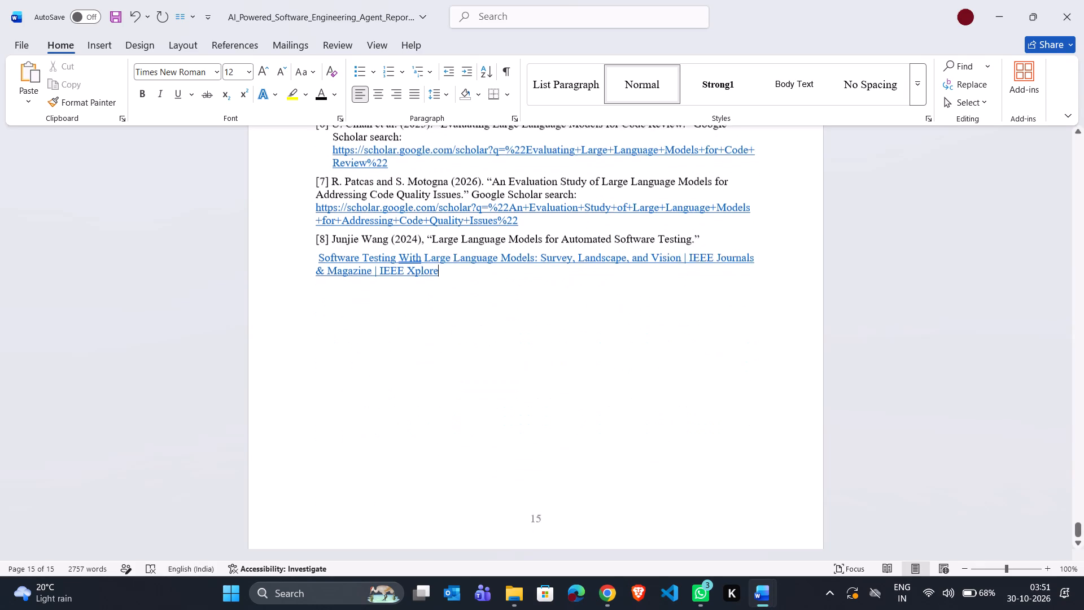
scroll(624, 391, "down", 2)
scroll(624, 391, "up", 4)
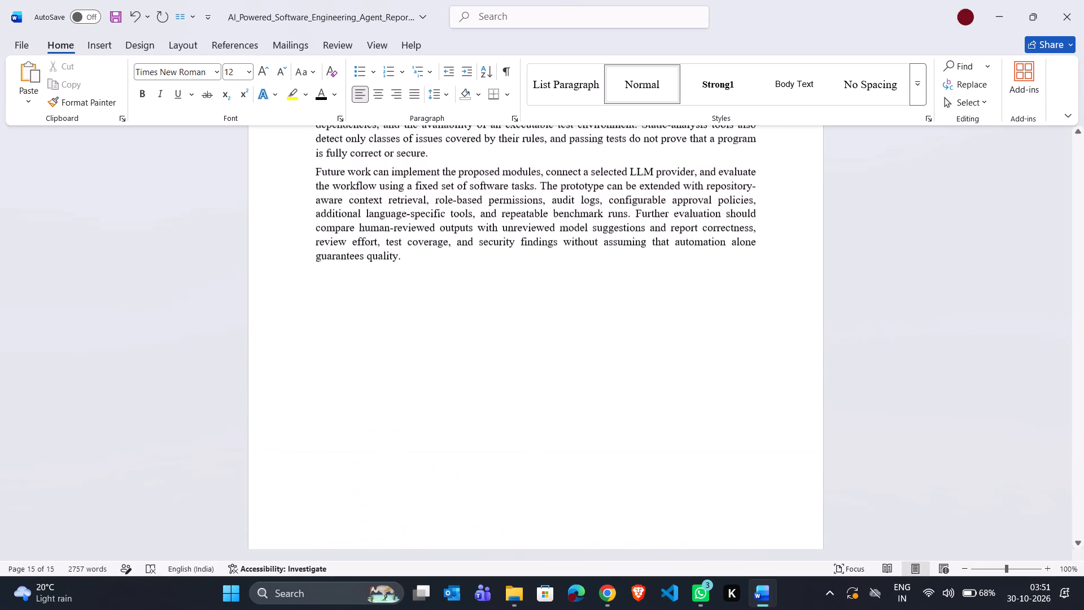
scroll(624, 391, "up", 4)
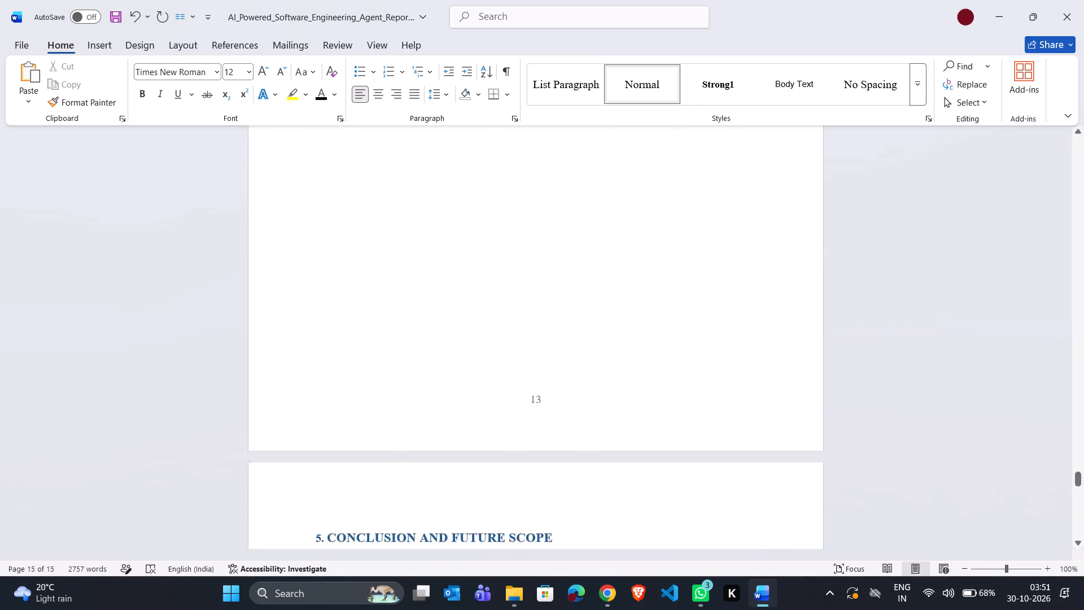
scroll(624, 391, "up", 4)
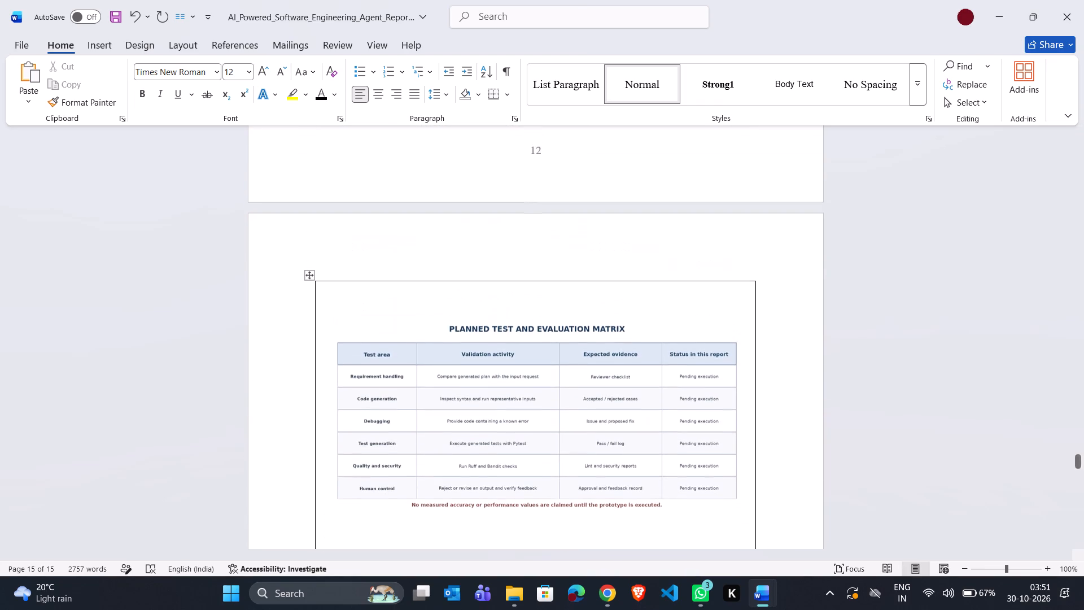
scroll(624, 391, "up", 5)
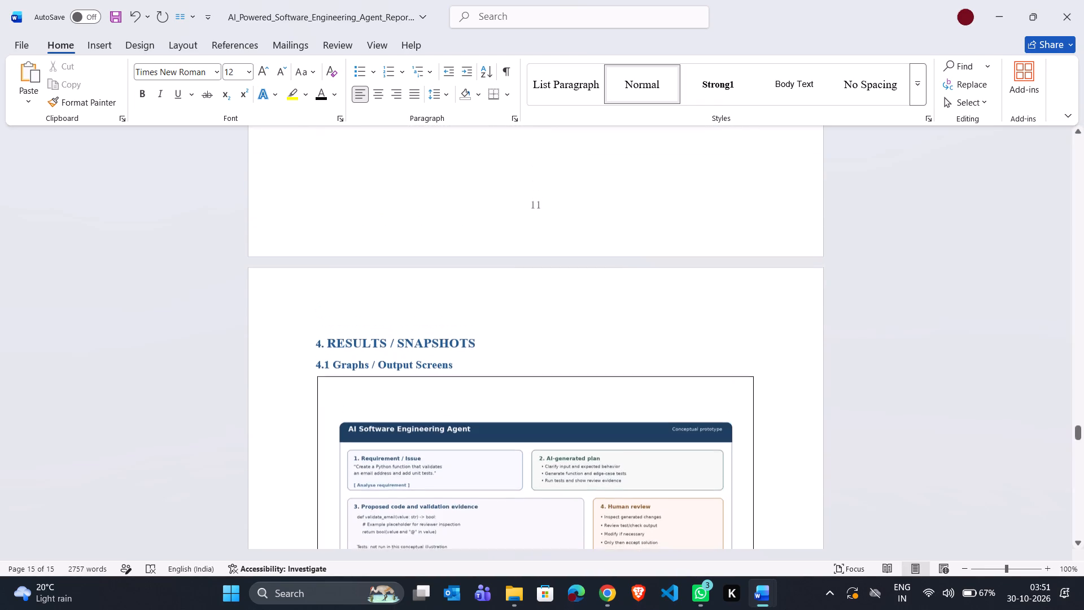
scroll(624, 391, "up", 4)
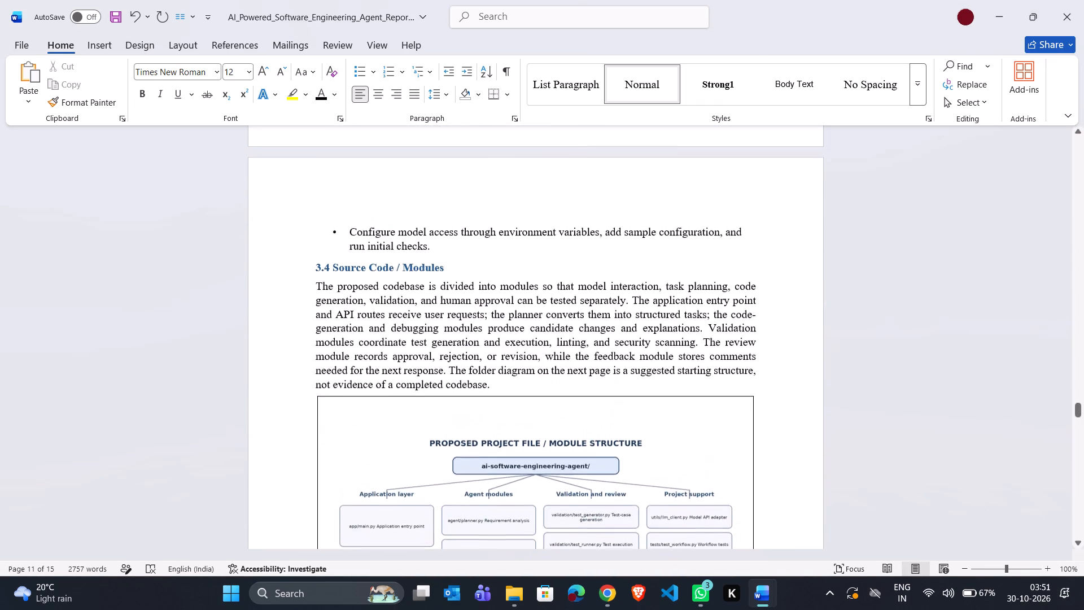
scroll(624, 391, "up", 6)
scroll(624, 391, "down", 4)
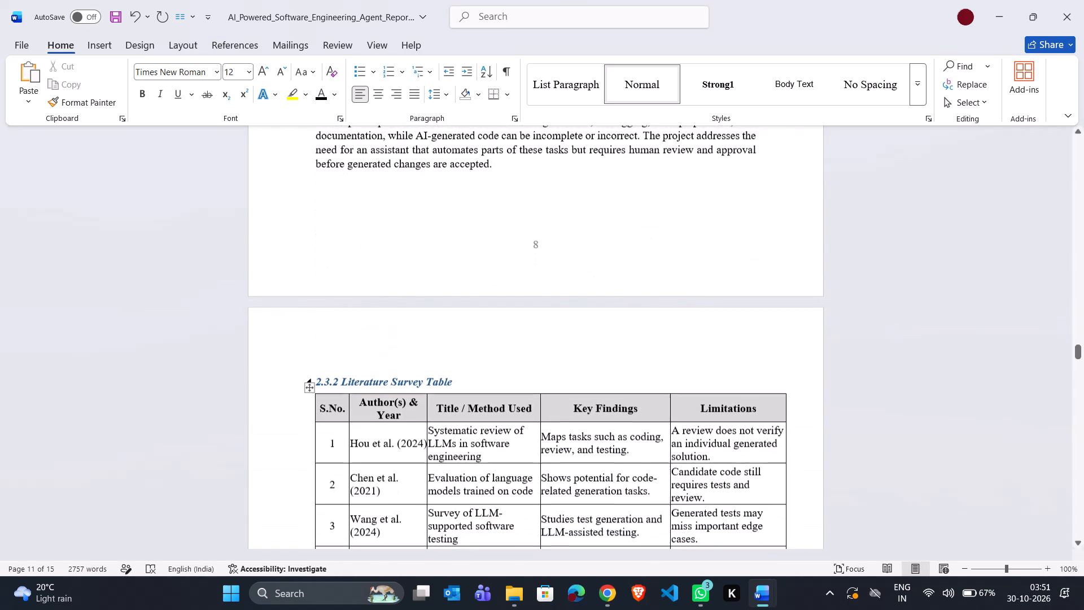
scroll(496, 386, "up", 2)
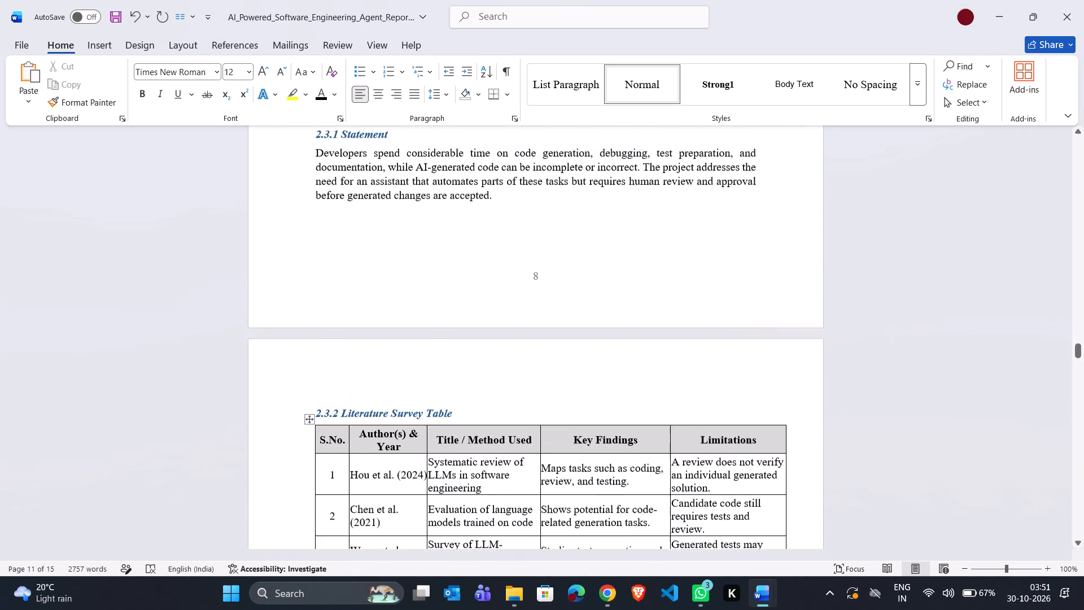
scroll(479, 345, "up", 3)
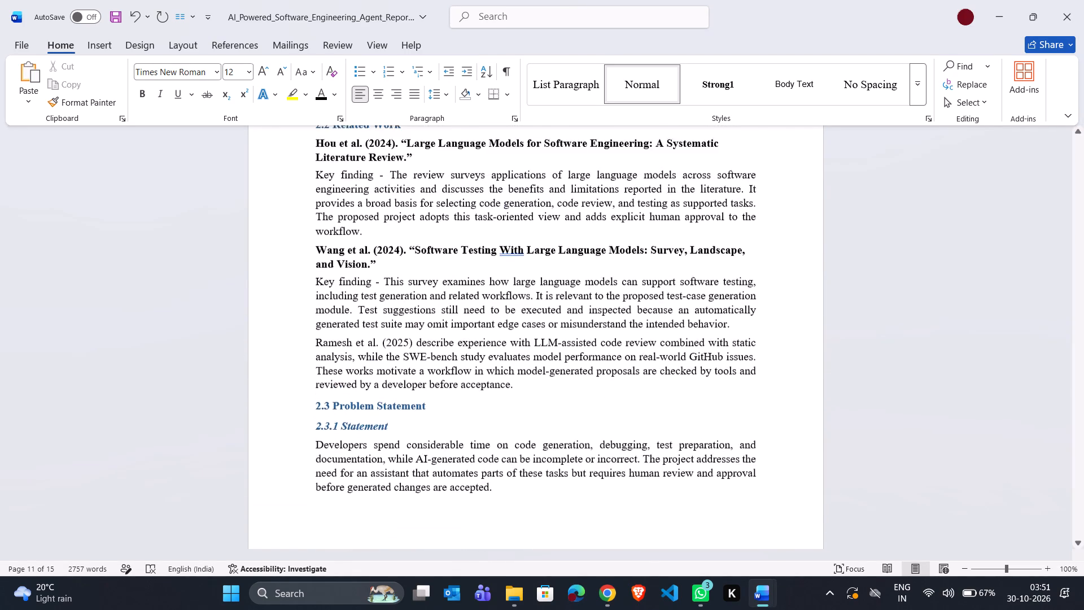
scroll(479, 345, "up", 4)
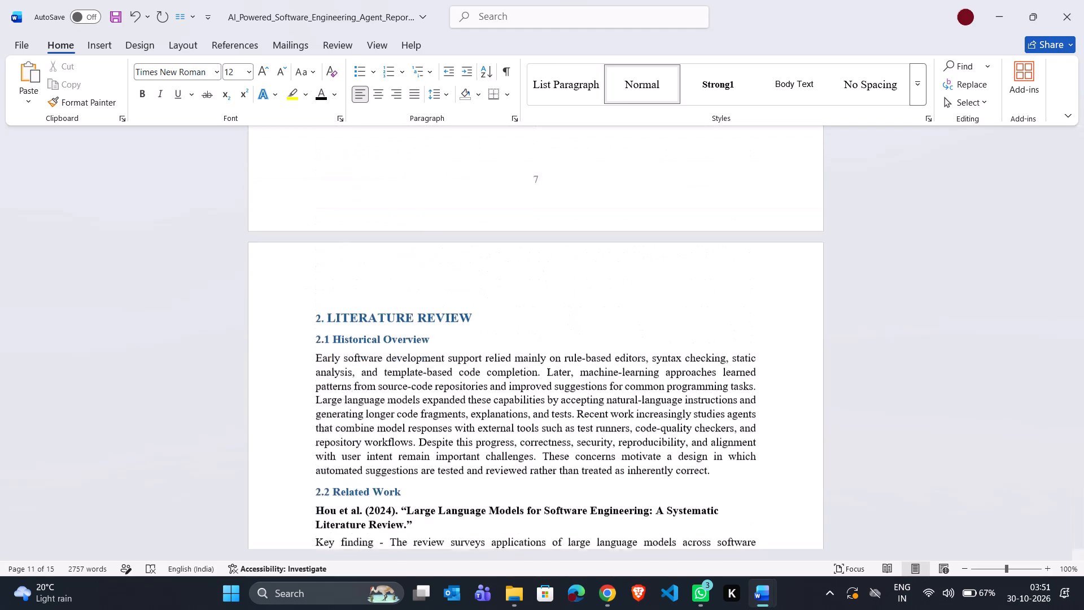
scroll(479, 345, "up", 4)
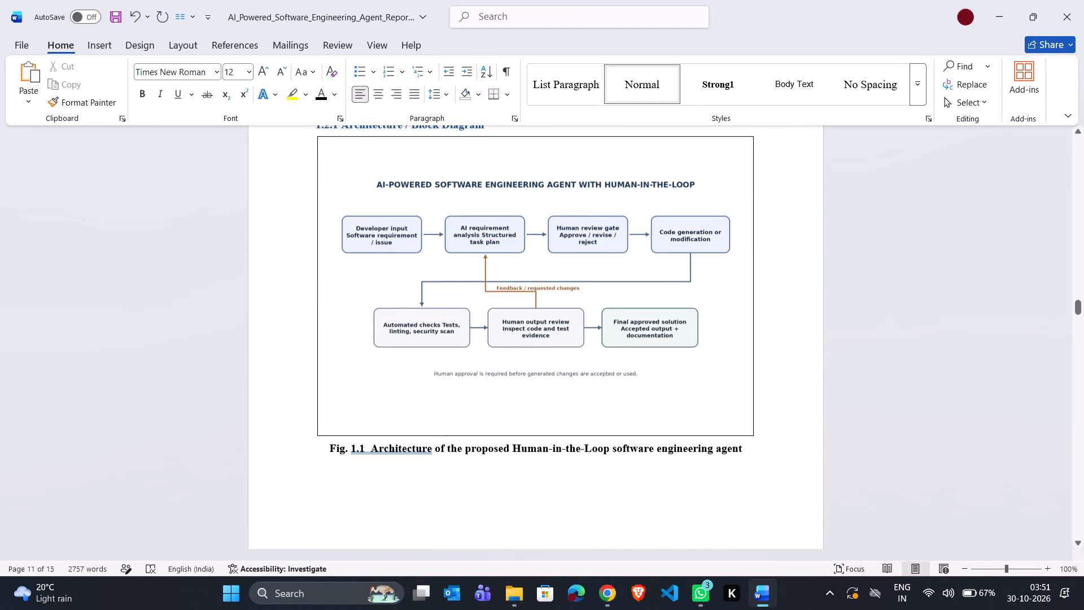
Correct the extra space in the Fig. 1.1 caption by accepting the grammar suggestion "1.1 Architecture".
right_click(368, 459)
left_click(330, 192)
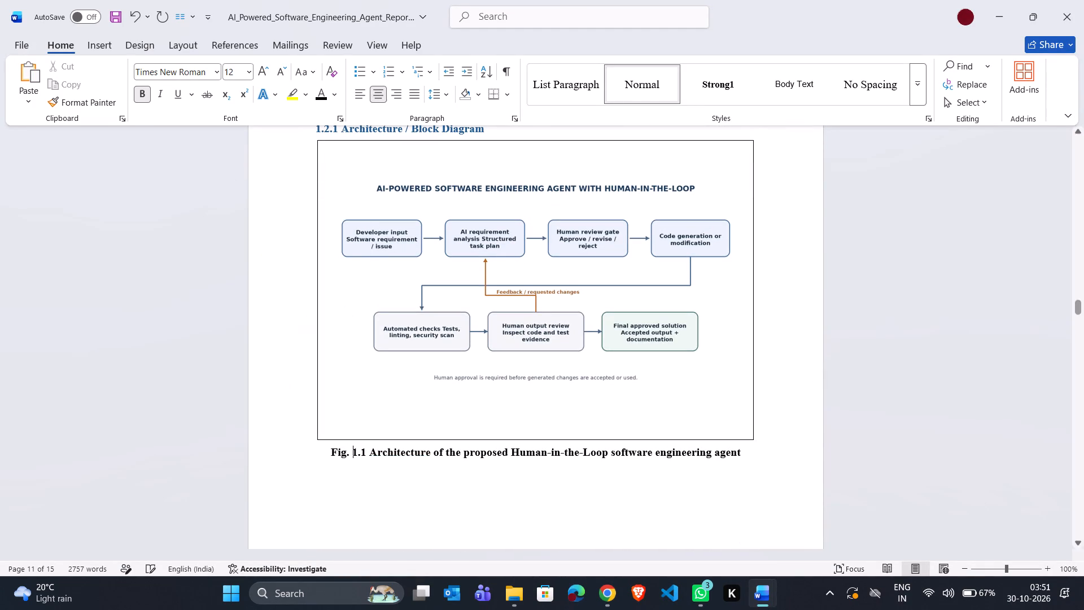
Review the Proposed System, Project Description, Introduction and Abstract text for layout and formatting.
scroll(455, 295, "up", 2)
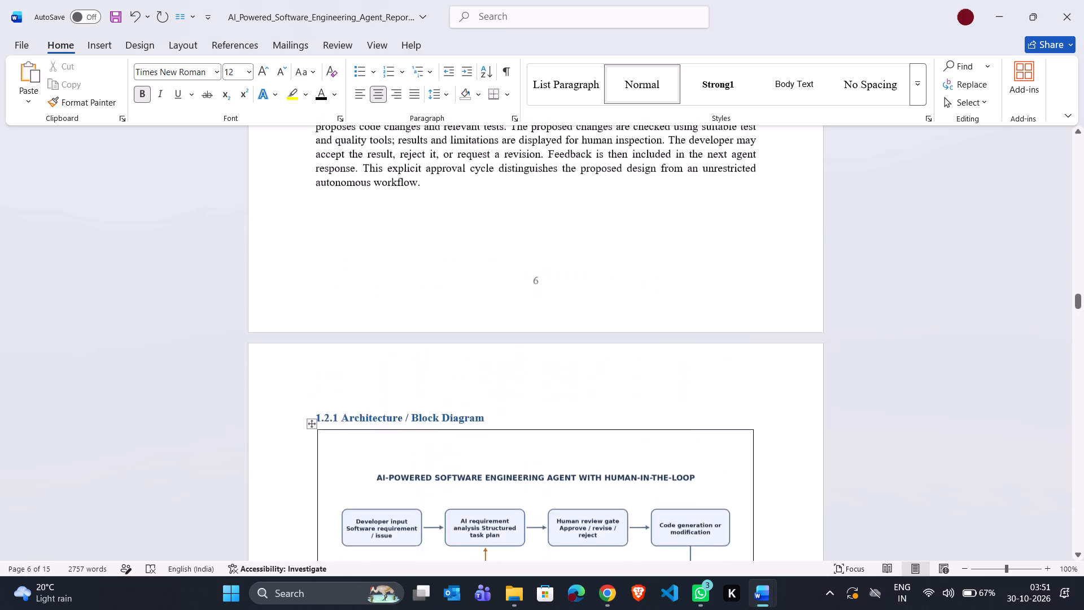
scroll(455, 295, "up", 3)
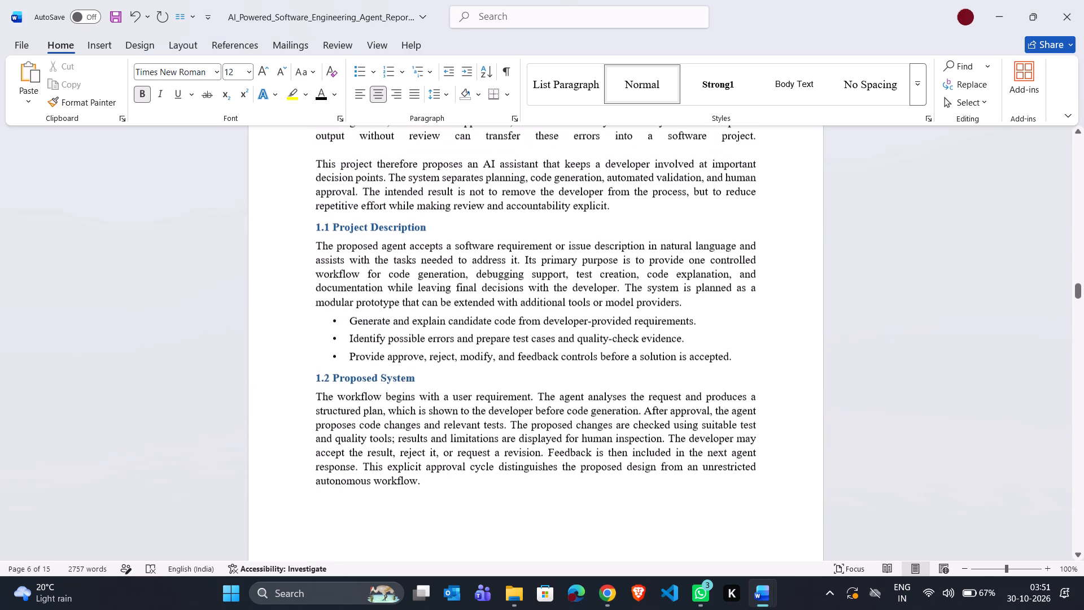
scroll(455, 295, "up", 4)
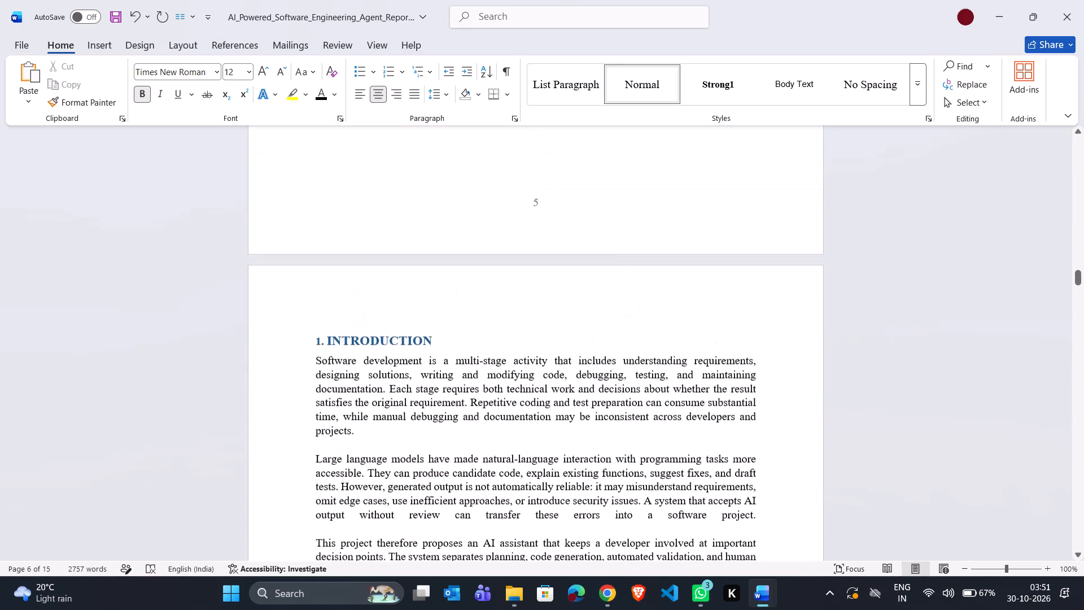
scroll(455, 295, "up", 4)
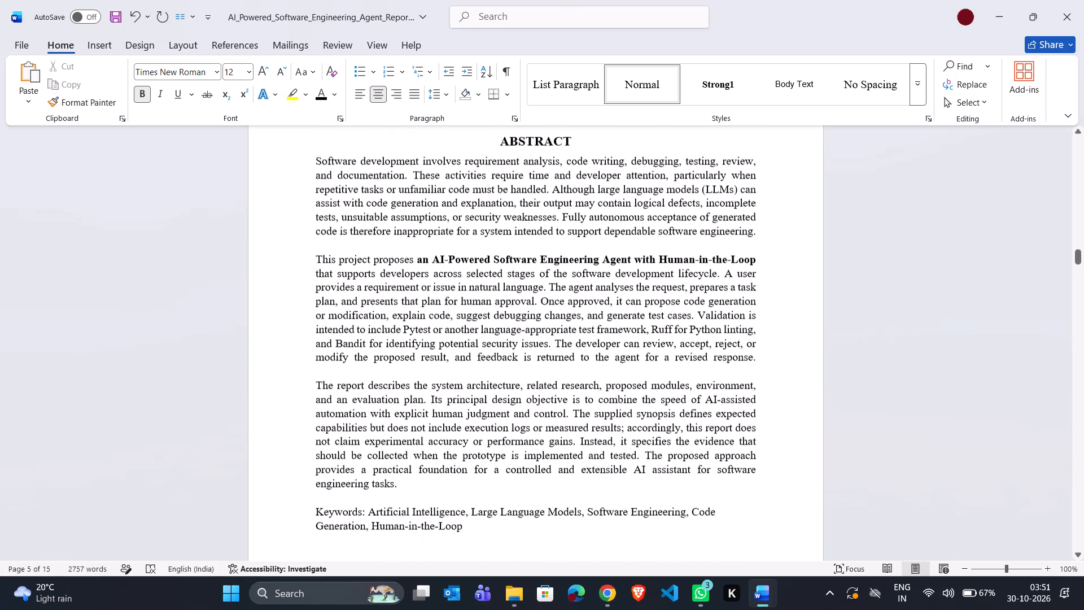
scroll(455, 295, "up", 1)
Remove the bold from the word "an" before "AI-Powered Software Engineering Agent" in the Abstract's second paragraph.
left_click_drag(430, 284, 413, 281)
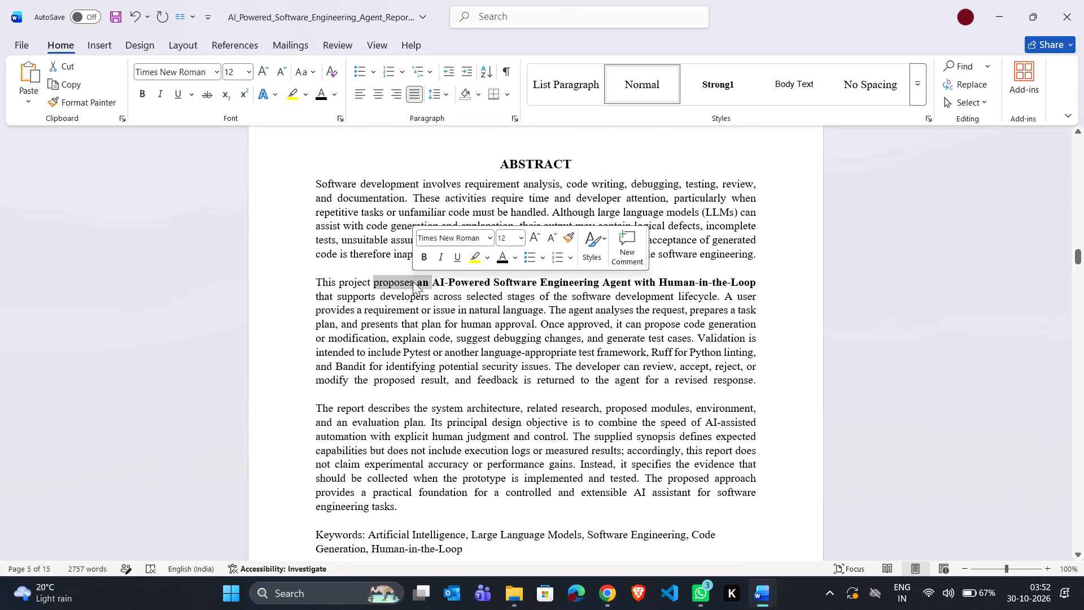
left_click(207, 284)
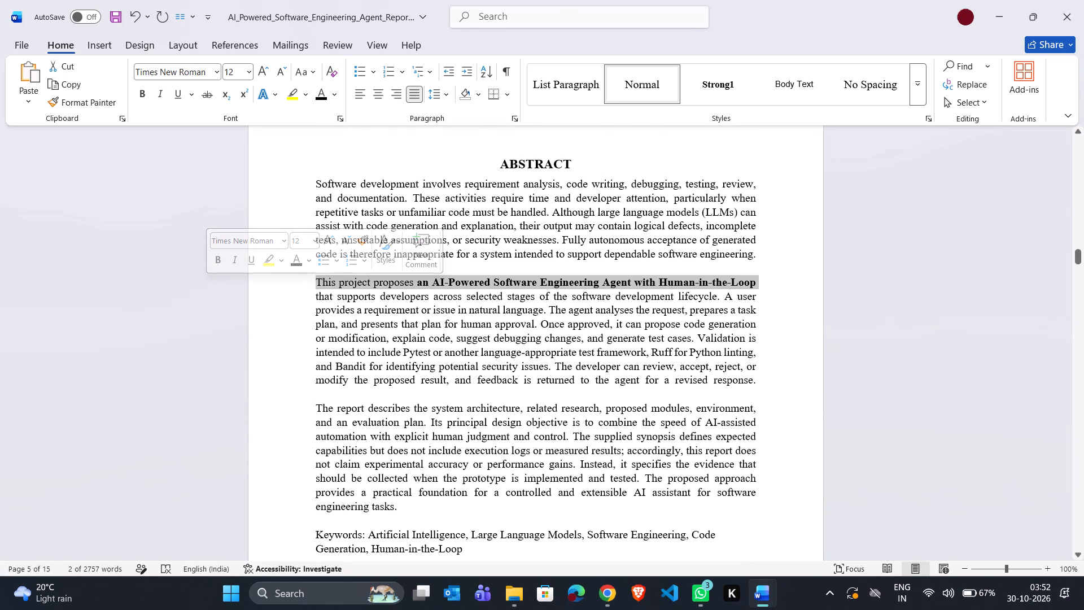
left_click(316, 307)
left_click_drag(429, 283, 421, 281)
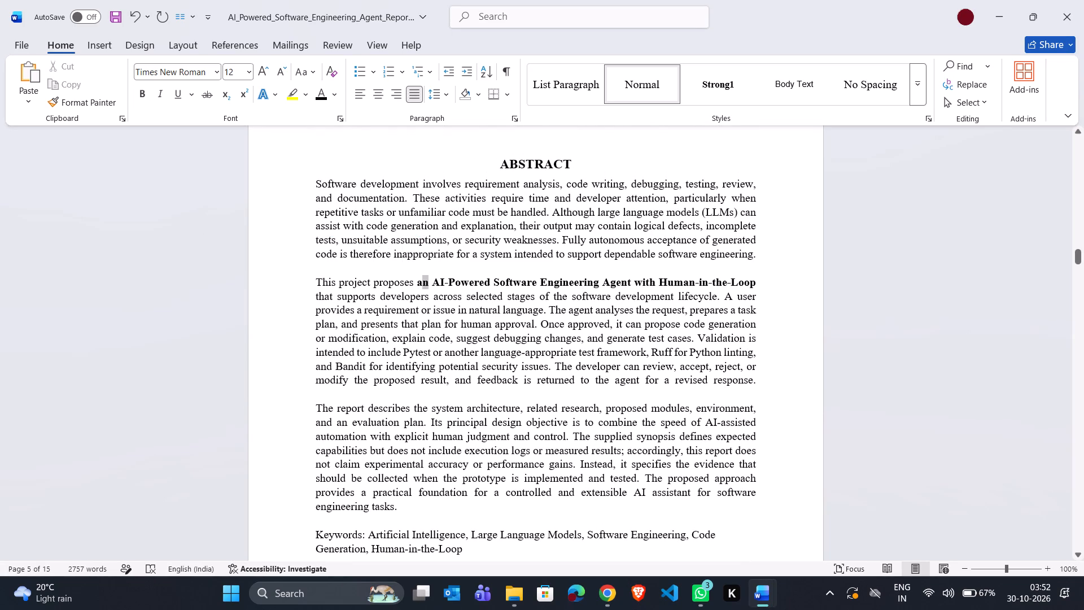
left_click_drag(421, 281, 417, 281)
left_click(425, 263)
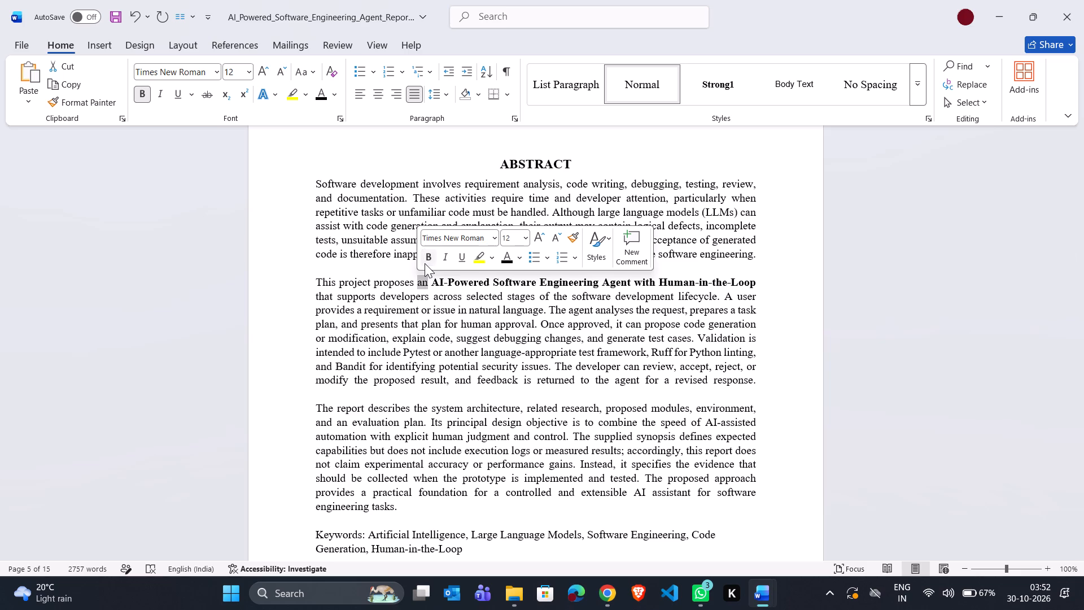
left_click(263, 254)
scroll(410, 281, "up", 1)
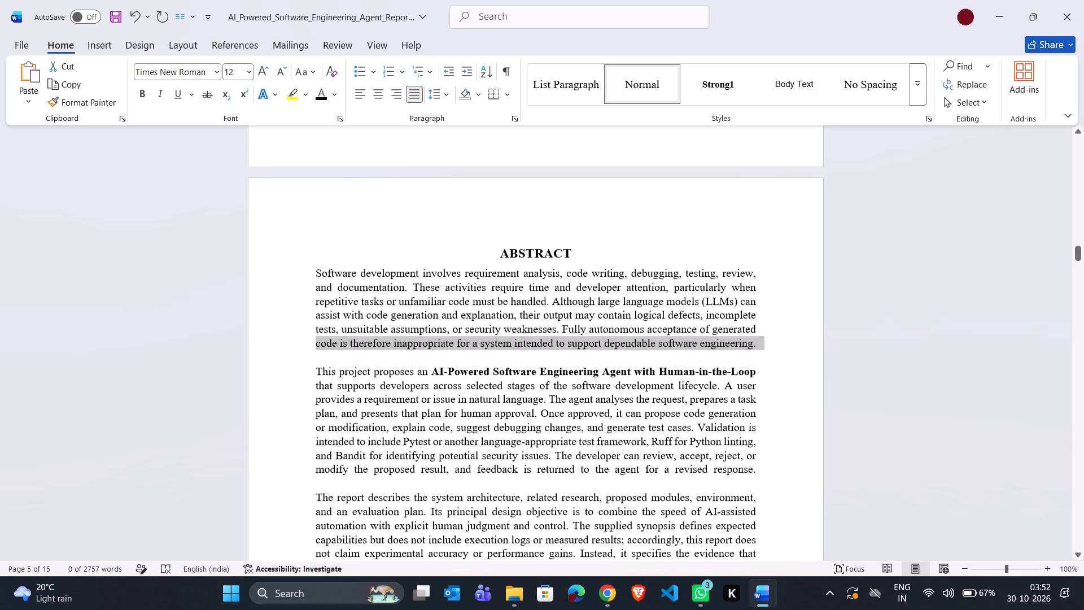
left_click(373, 233)
Fix the extra spaces after the numbers of Figures 1.1, 3.1, 4.1 and 4.2 in the List of Figures using the grammar suggestions.
scroll(373, 233, "up", 4)
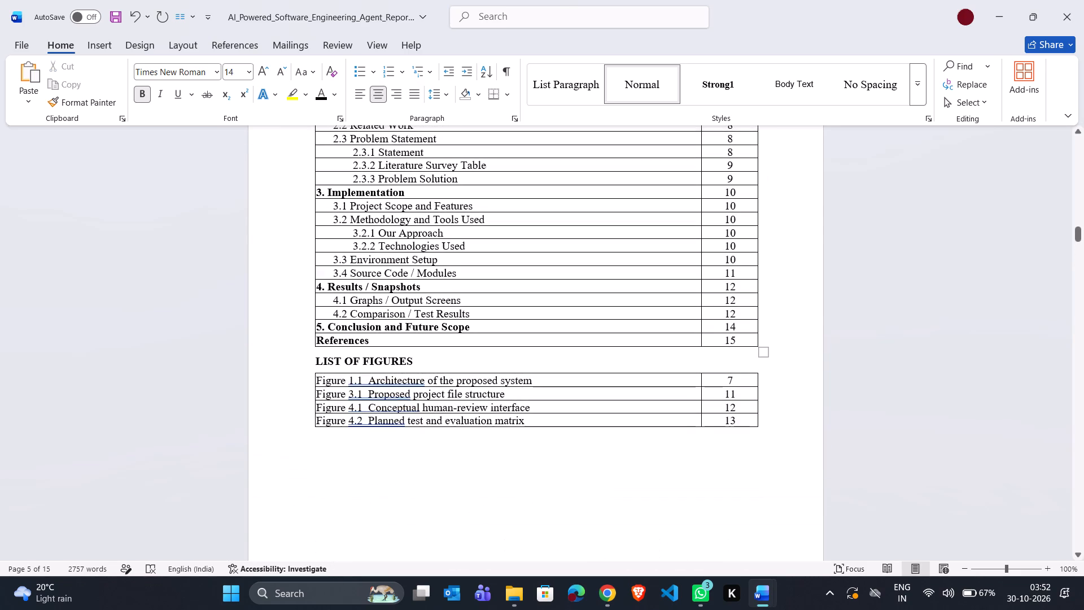
scroll(373, 233, "up", 2)
scroll(373, 233, "down", 2)
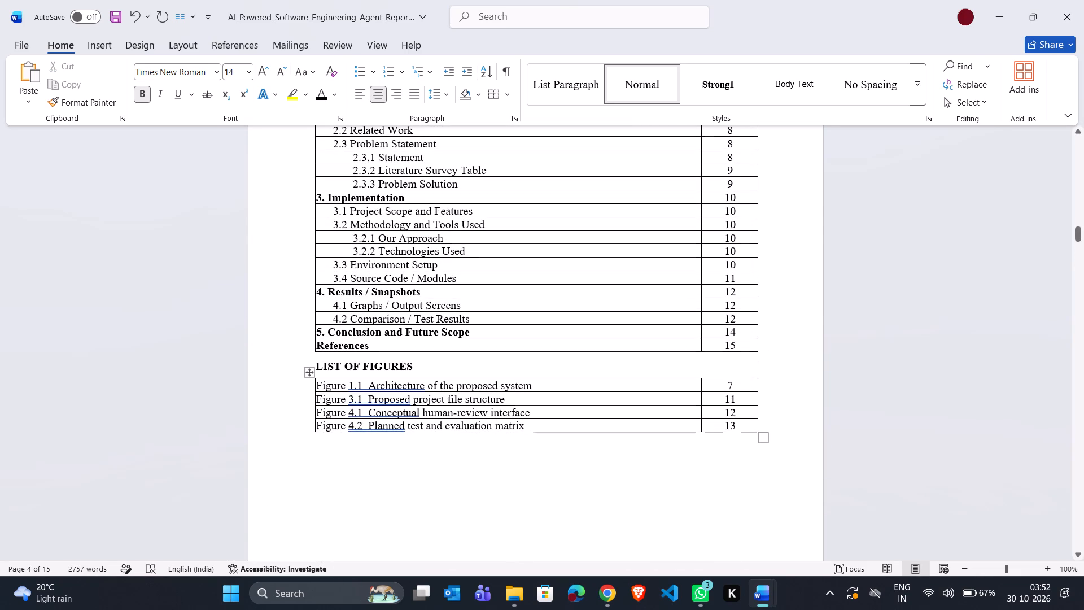
right_click(362, 389)
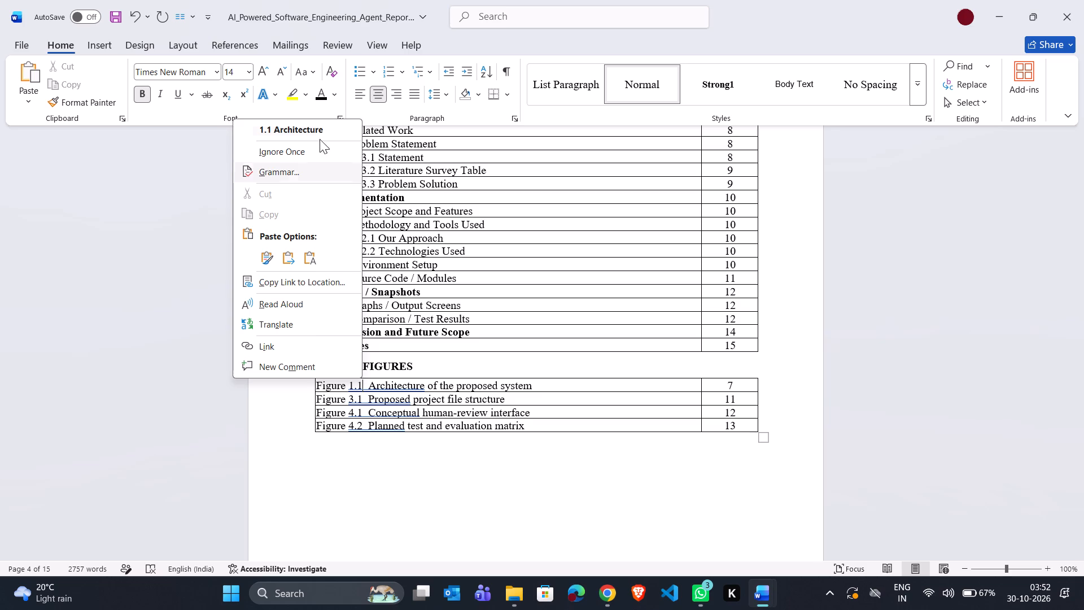
left_click(320, 127)
right_click(371, 399)
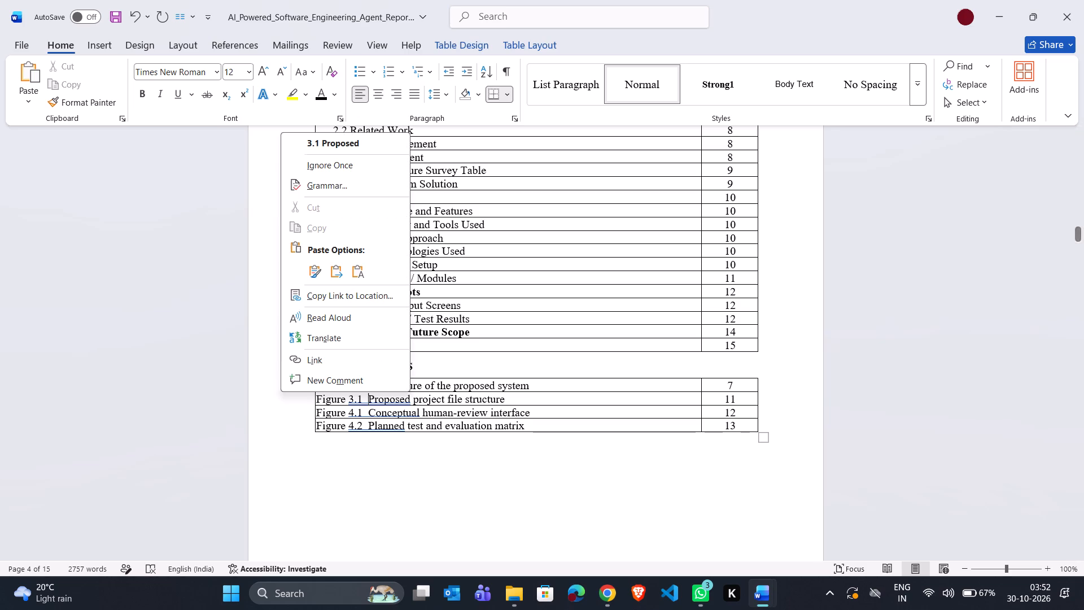
left_click(365, 146)
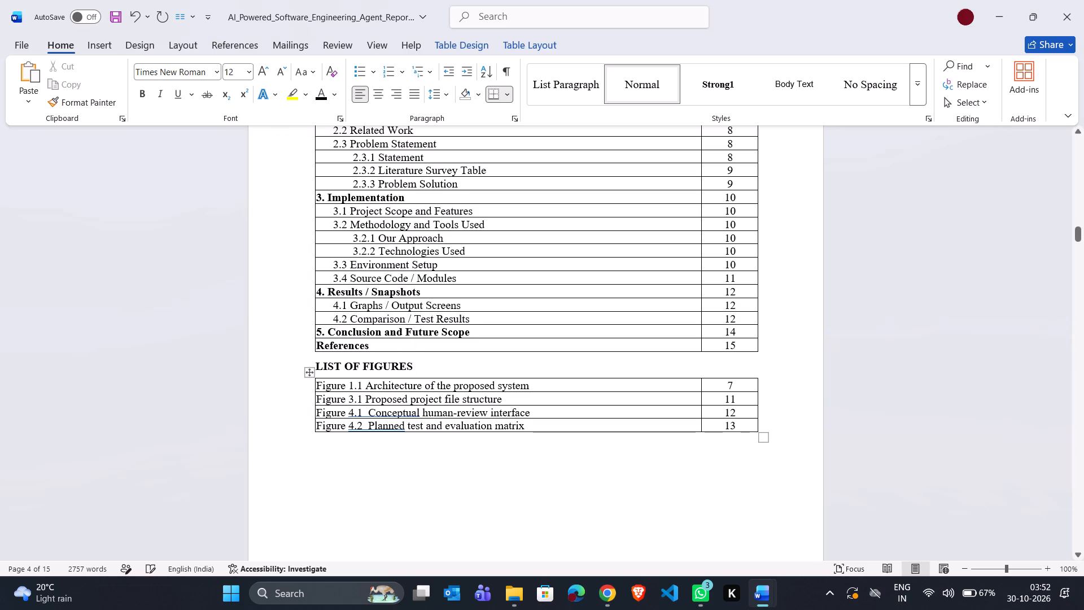
right_click(364, 412)
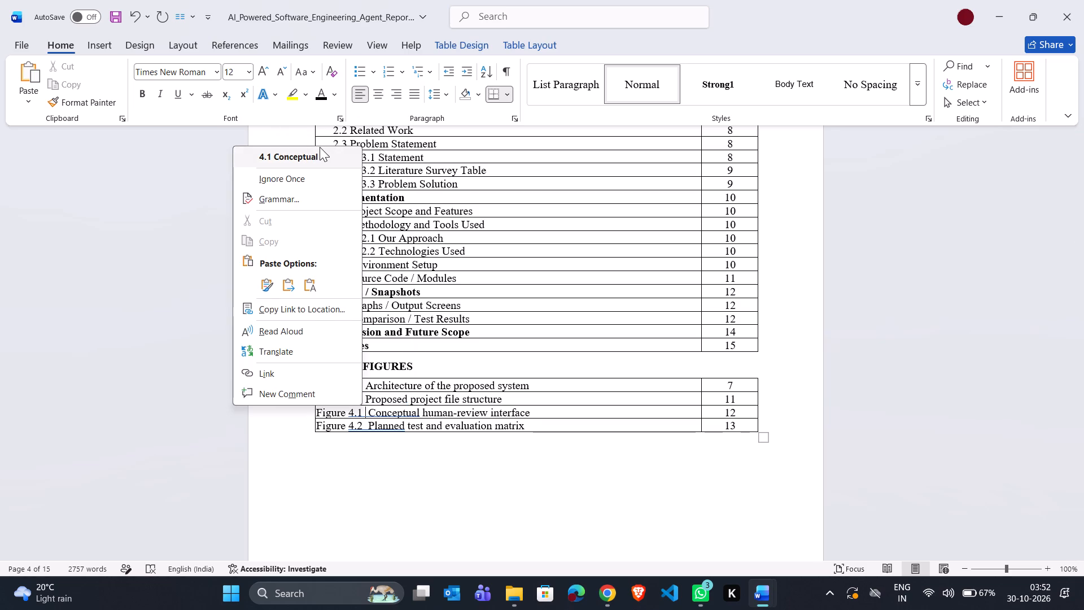
left_click(320, 147)
right_click(367, 426)
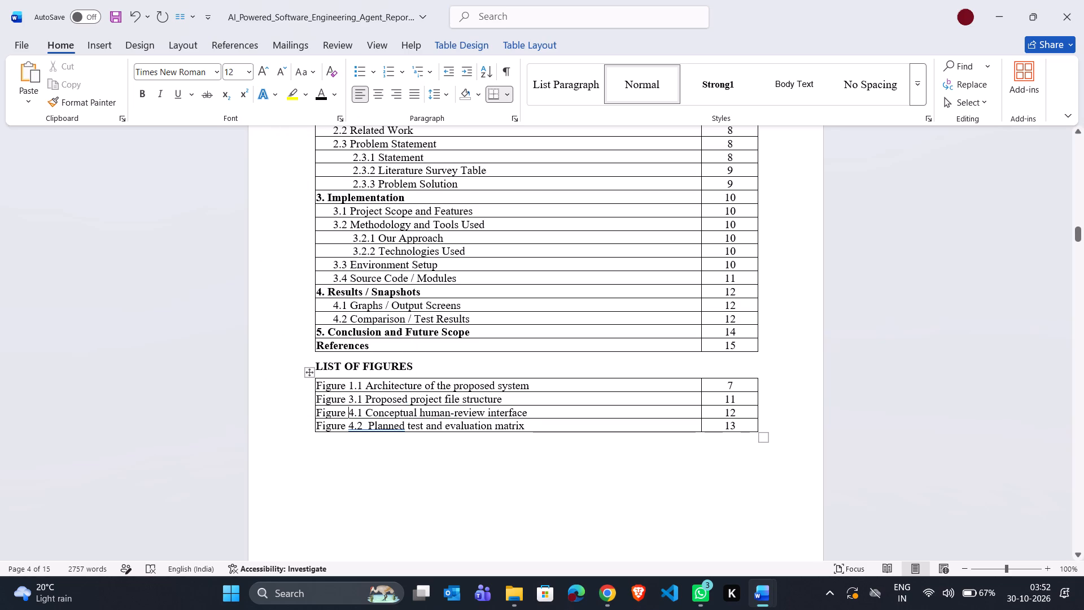
left_click(336, 174)
Review the front matter from the table of contents back through the Acknowledgement to the title page.
scroll(427, 370, "up", 1)
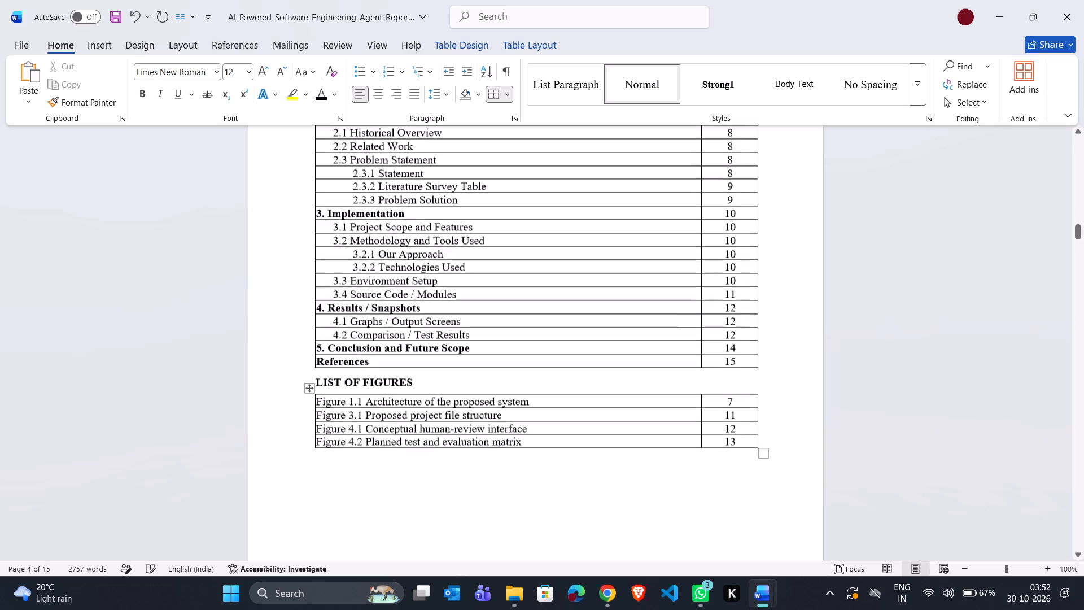
scroll(427, 370, "up", 8)
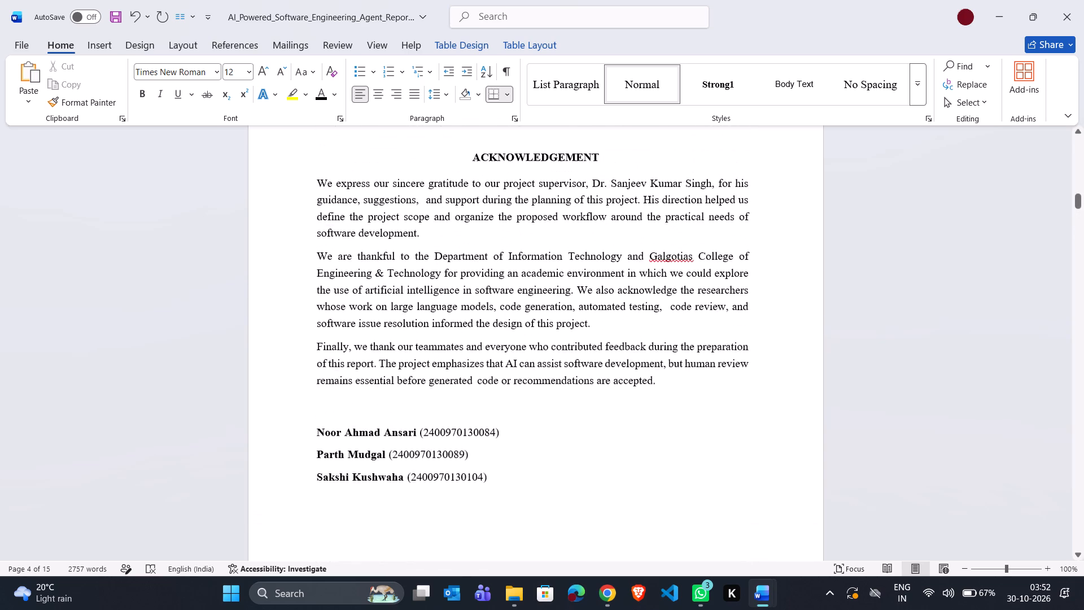
scroll(427, 370, "up", 3)
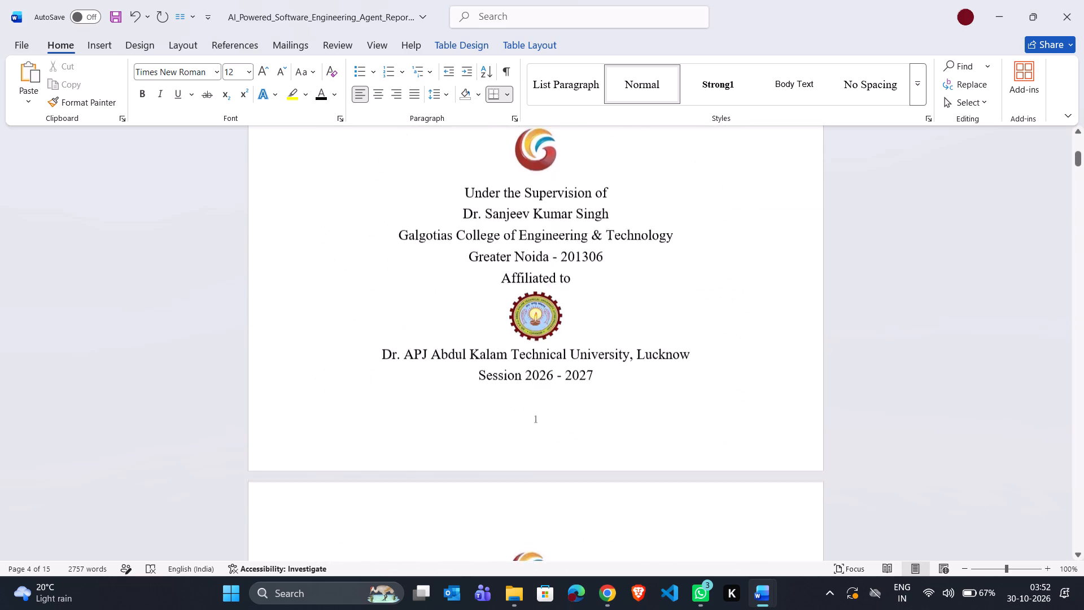
scroll(427, 370, "up", 3)
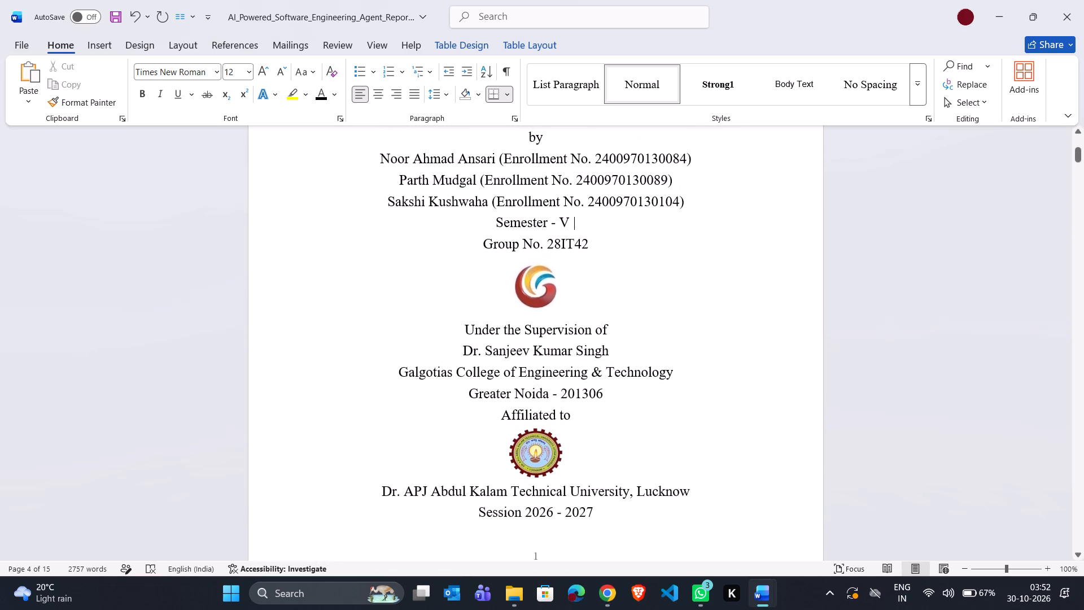
Correct the misspelled word in the title page's "Submitted in partial" line to "fulfilment" using the spelling suggestion.
scroll(427, 370, "up", 1)
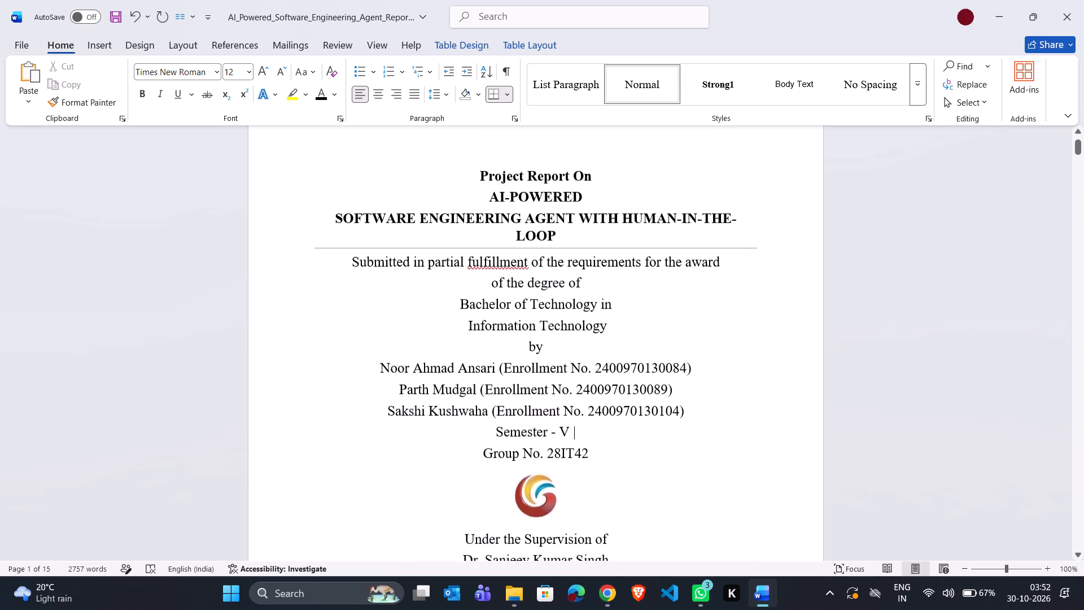
right_click(491, 263)
left_click(470, 274)
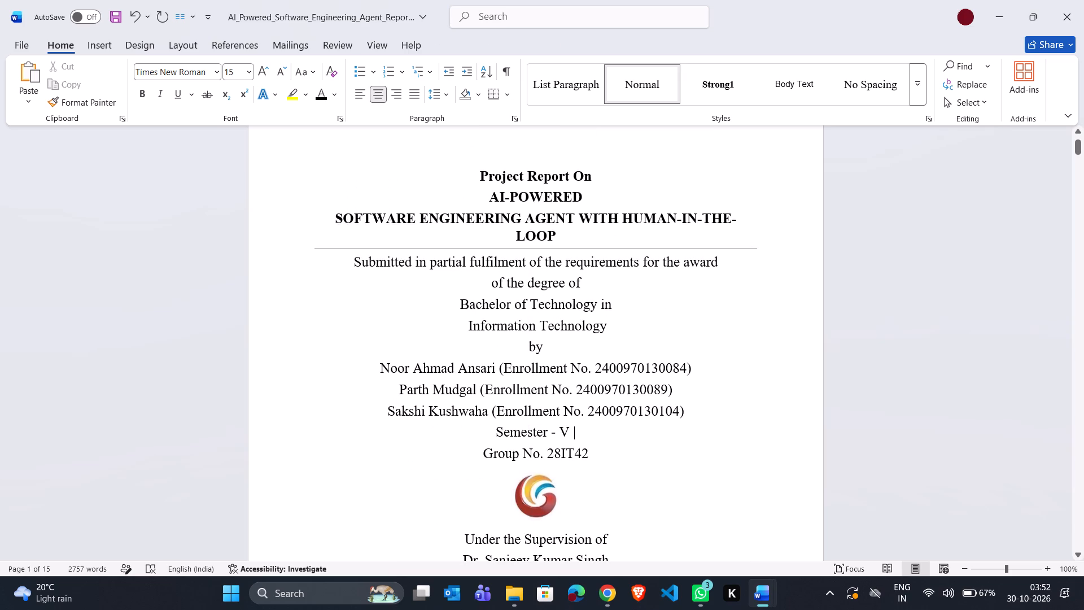
Change the postal code after "Greater Noida" on the title page to 201310.
scroll(514, 368, "down", 1)
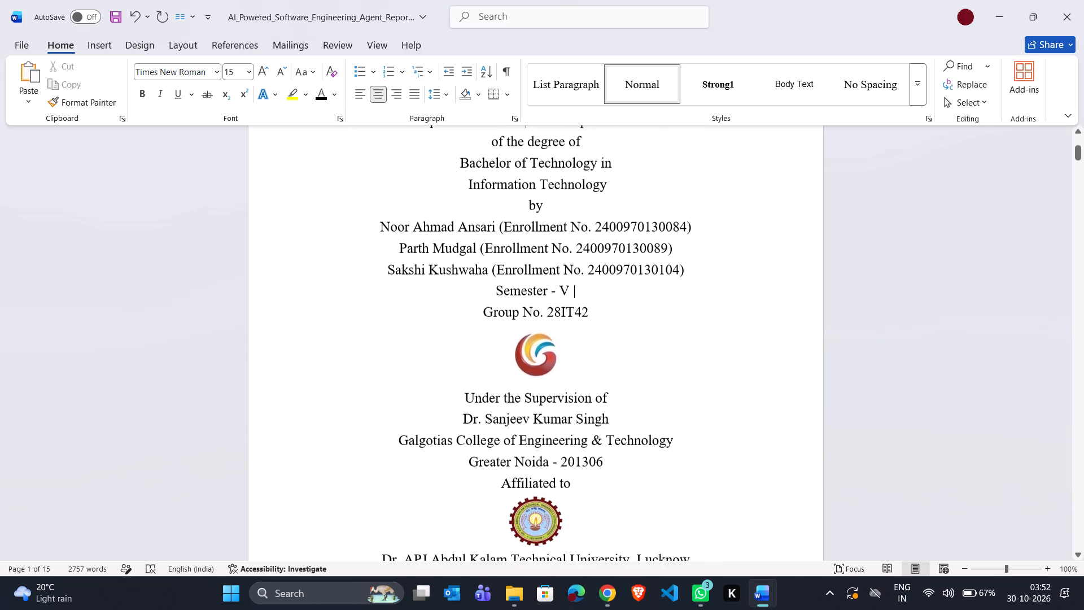
scroll(514, 368, "down", 1)
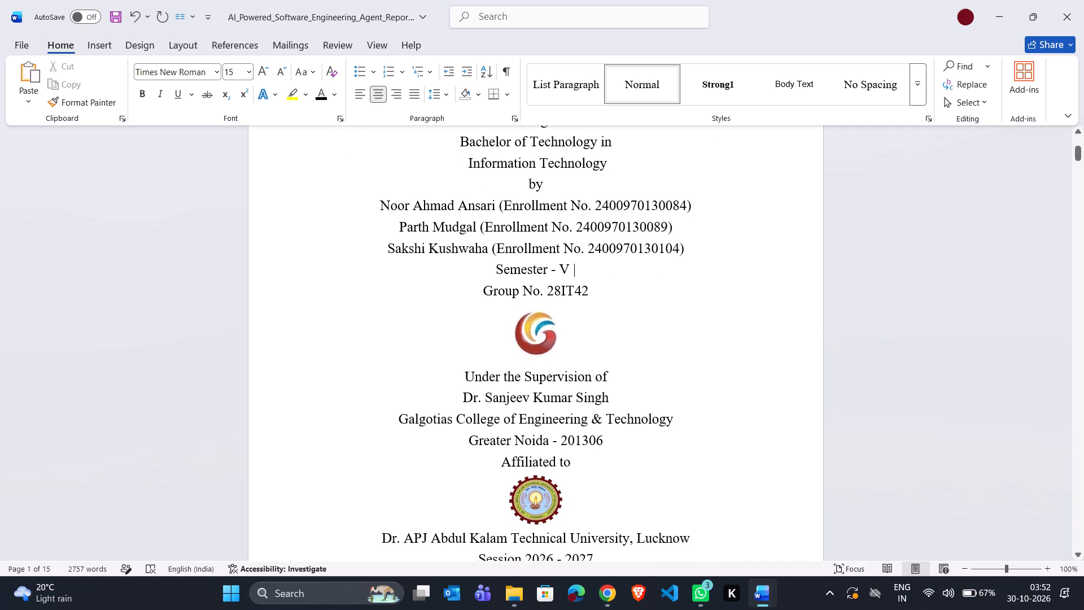
left_click(608, 439)
key("BackSpace")
key("BackSpace")
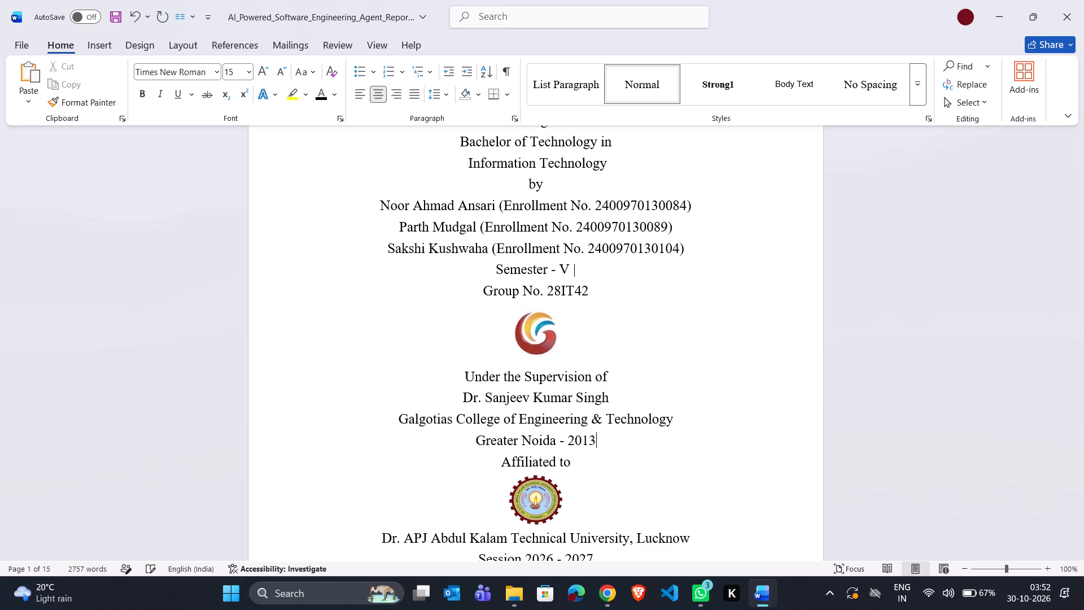
type("10")
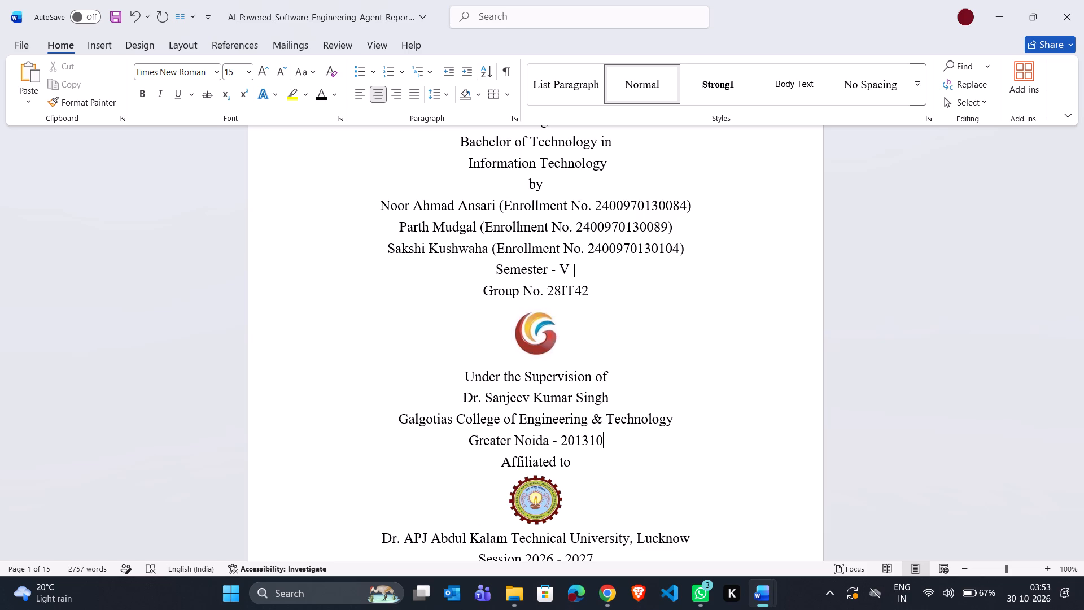
Review the title page's text and layout from the report title down to the session line.
scroll(608, 439, "up", 1)
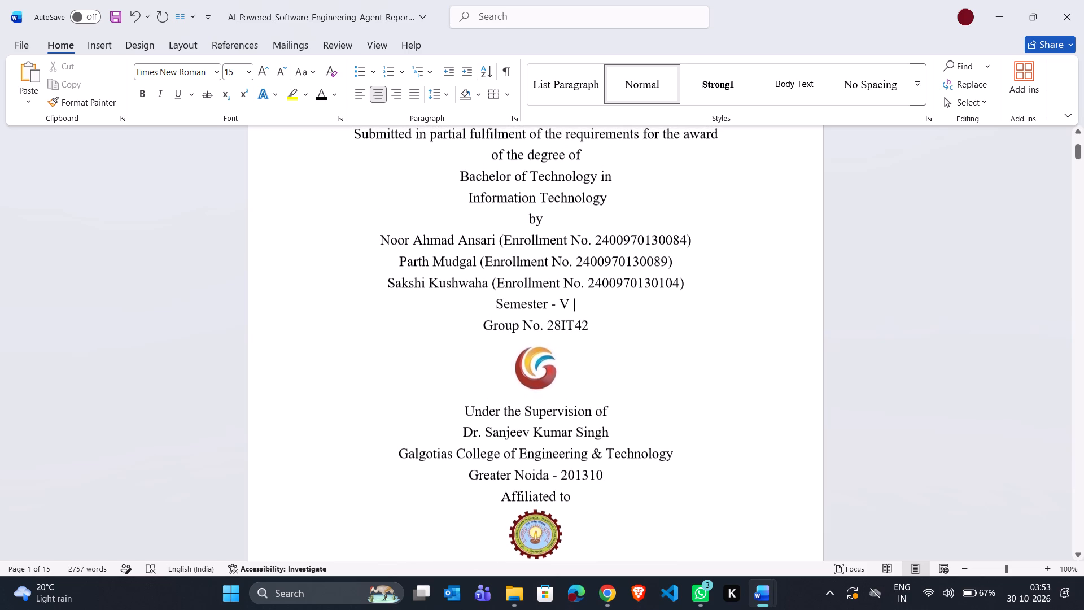
scroll(608, 439, "up", 1)
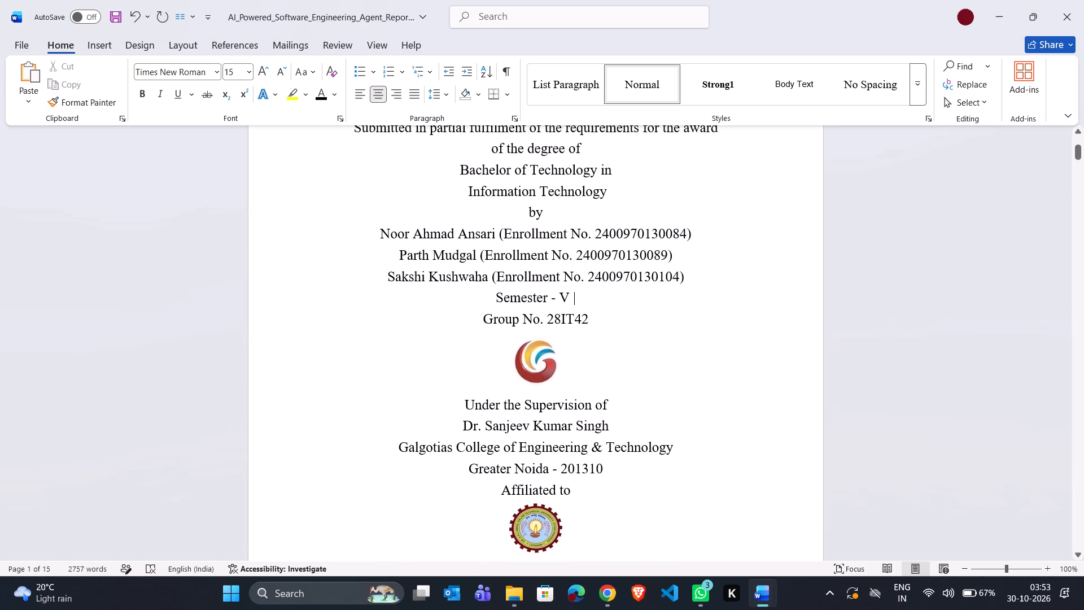
scroll(608, 439, "up", 1)
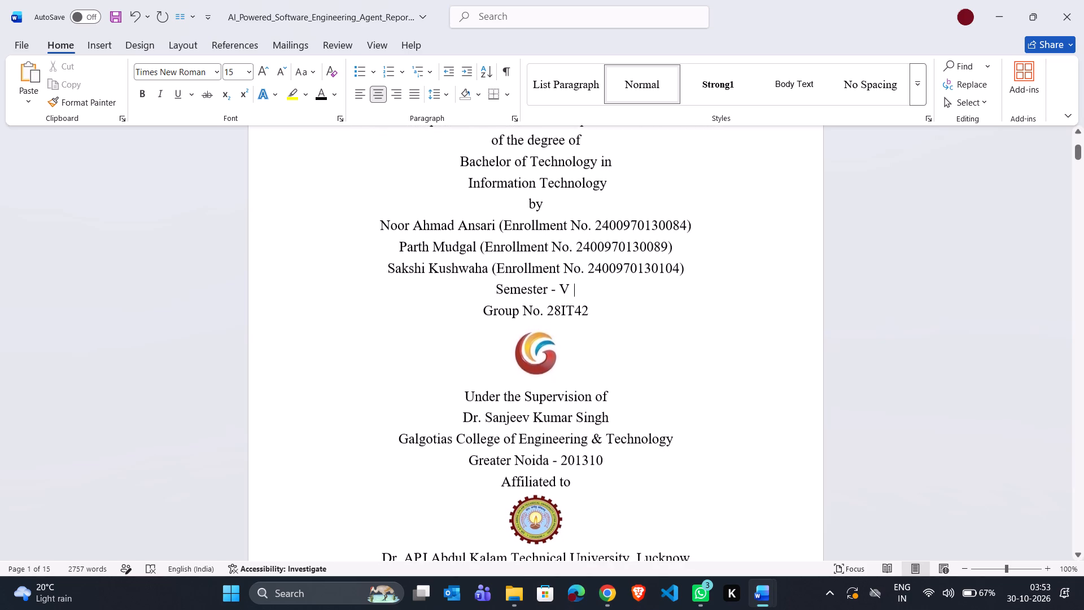
scroll(608, 439, "up", 1)
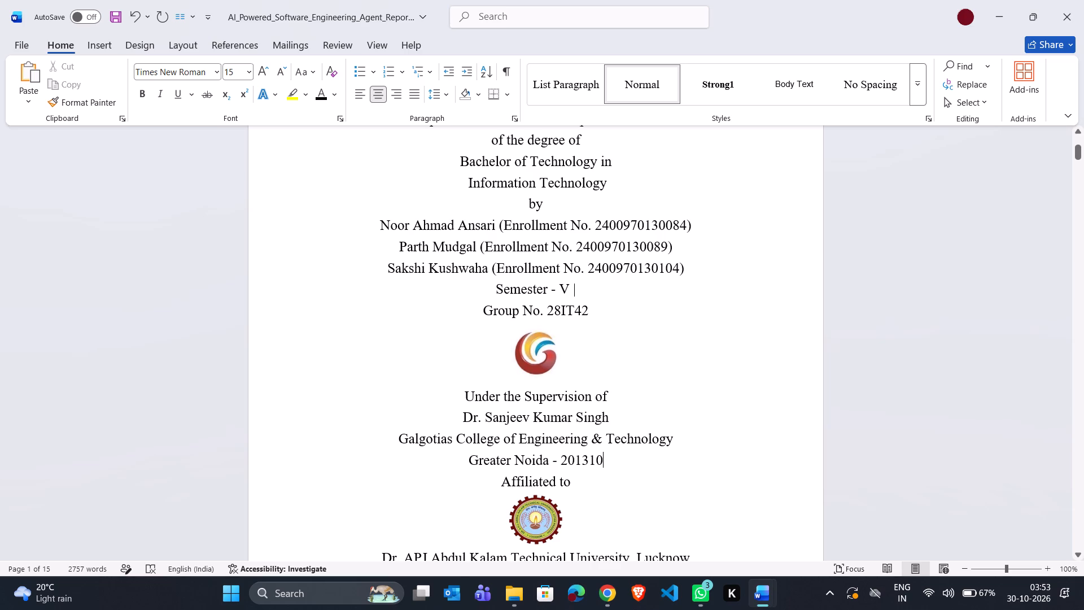
scroll(616, 399, "down", 1)
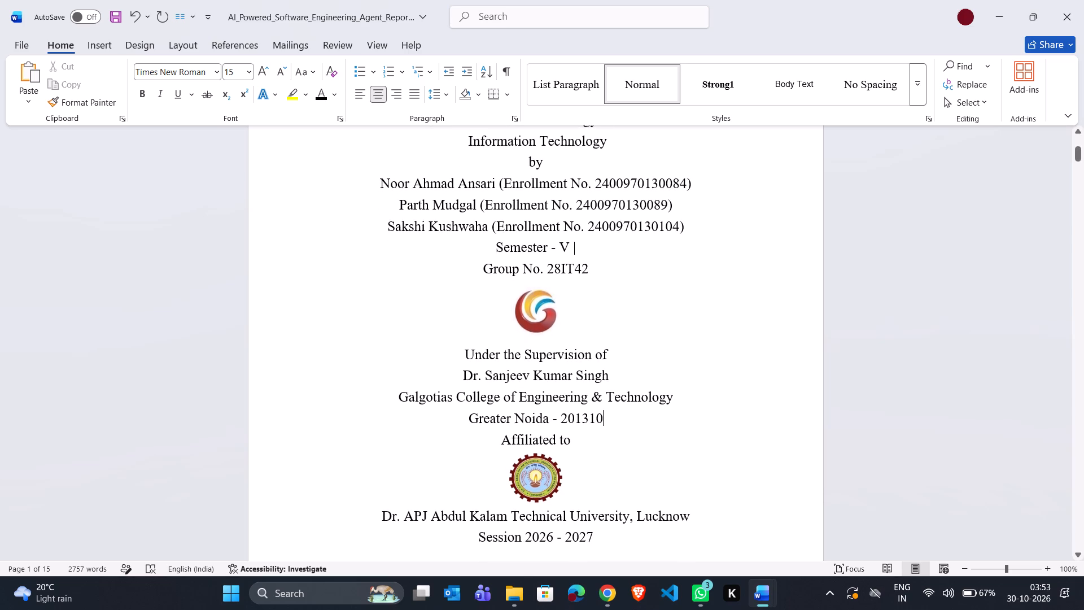
scroll(616, 399, "down", 1)
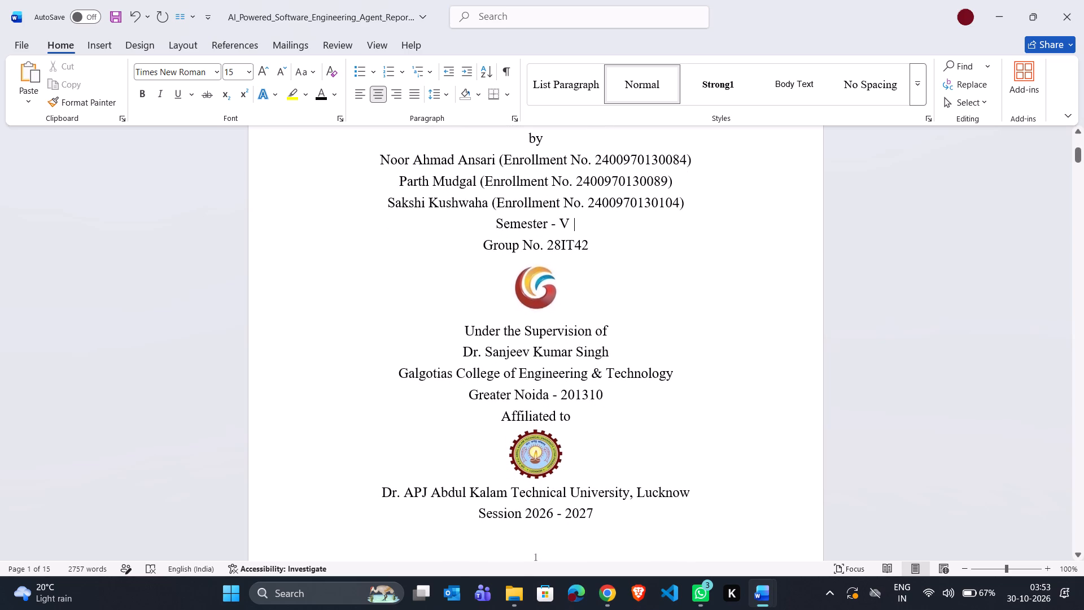
scroll(616, 399, "down", 1)
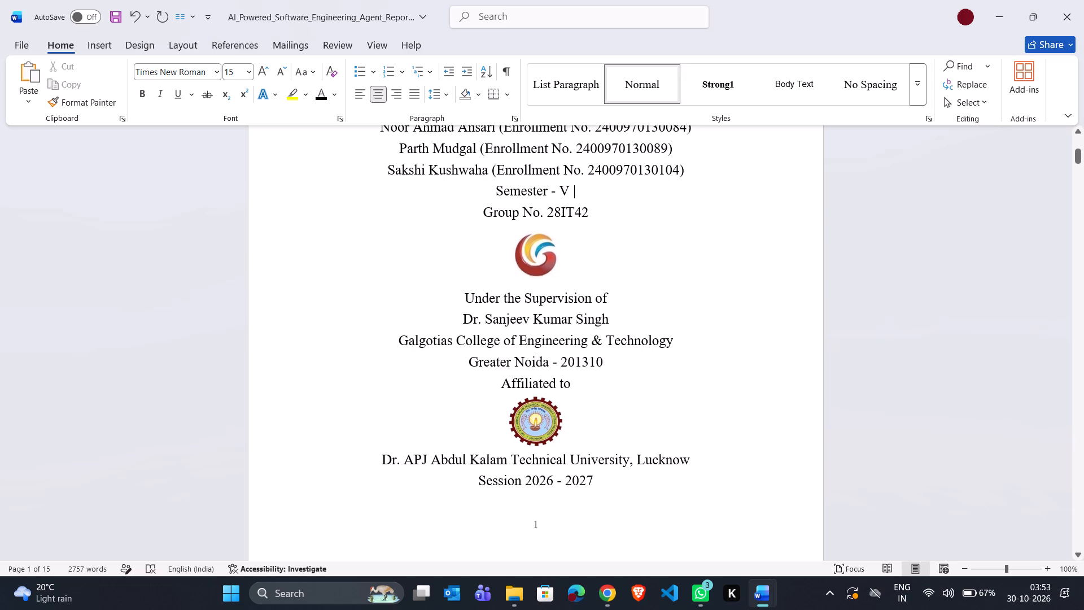
scroll(616, 399, "down", 1)
scroll(616, 399, "up", 4)
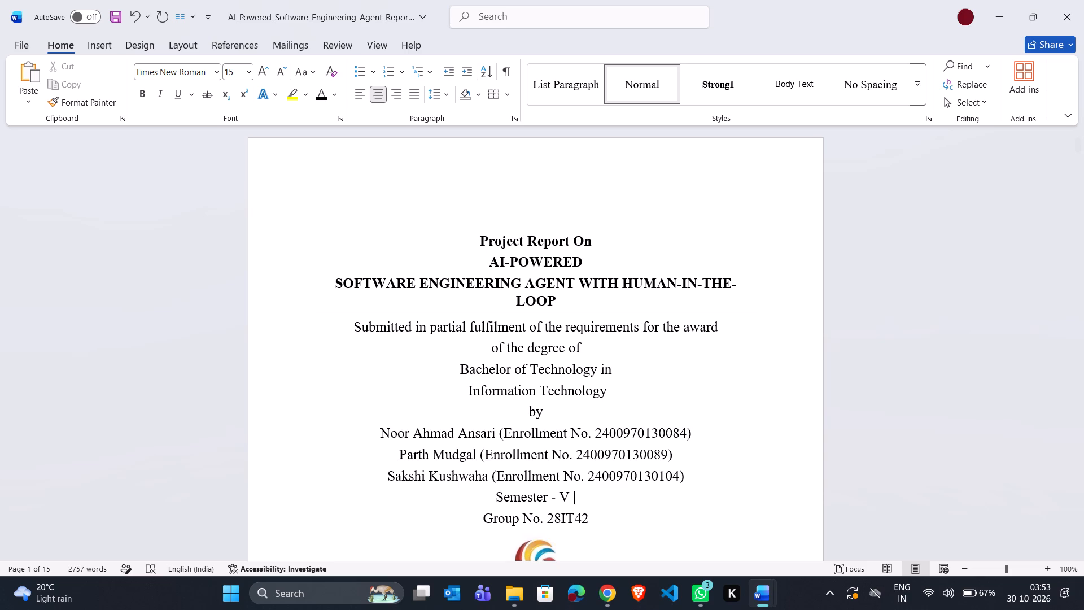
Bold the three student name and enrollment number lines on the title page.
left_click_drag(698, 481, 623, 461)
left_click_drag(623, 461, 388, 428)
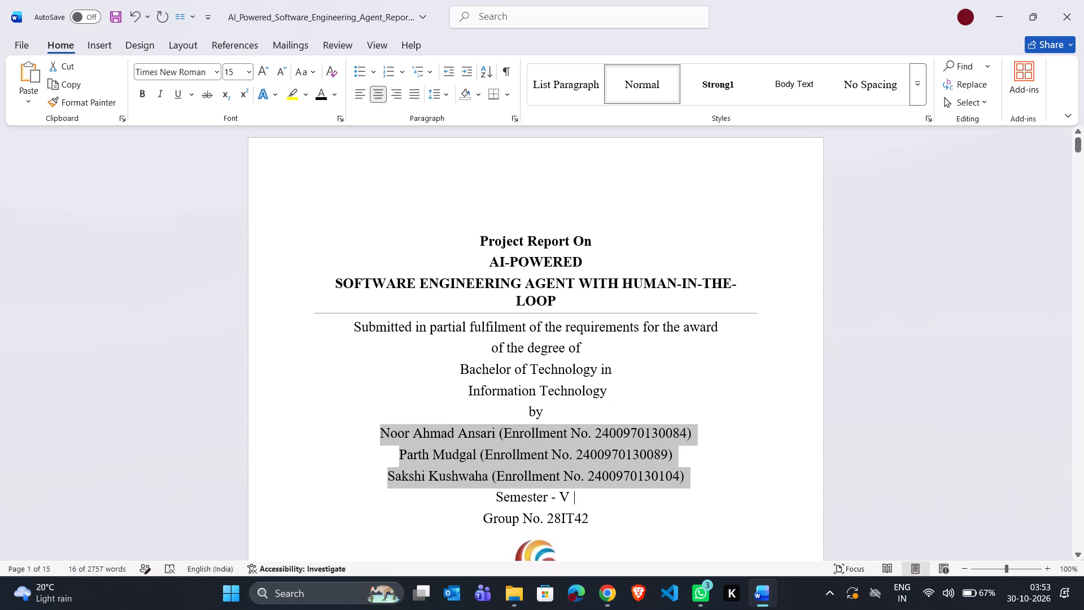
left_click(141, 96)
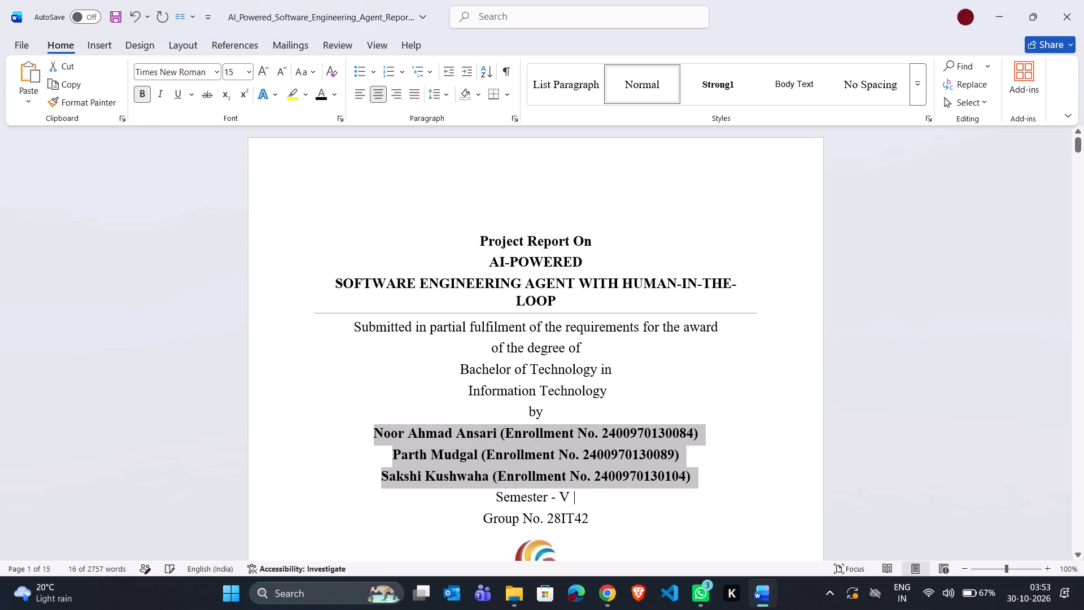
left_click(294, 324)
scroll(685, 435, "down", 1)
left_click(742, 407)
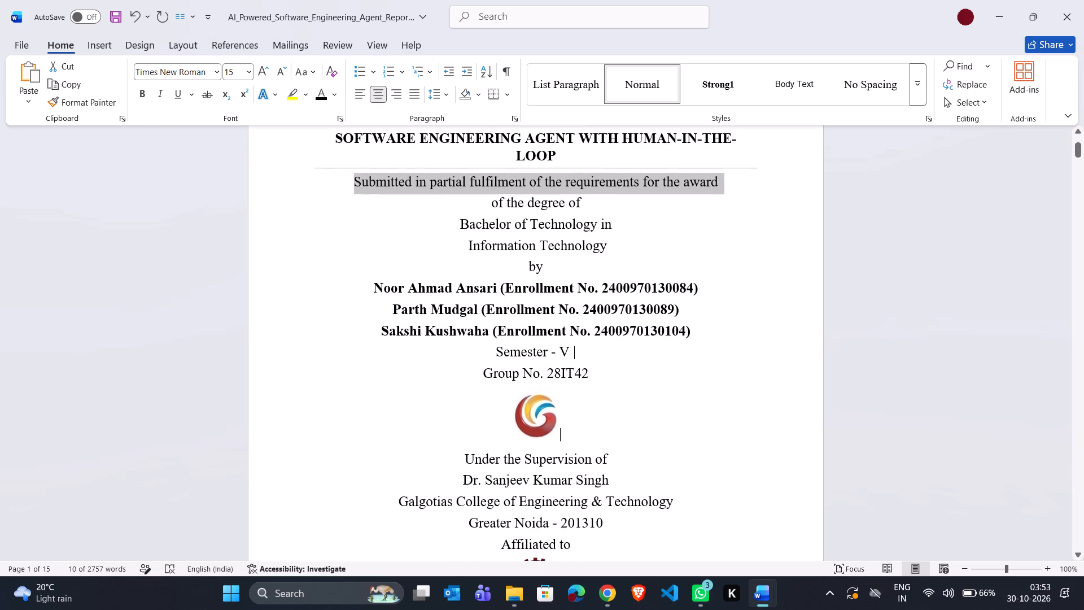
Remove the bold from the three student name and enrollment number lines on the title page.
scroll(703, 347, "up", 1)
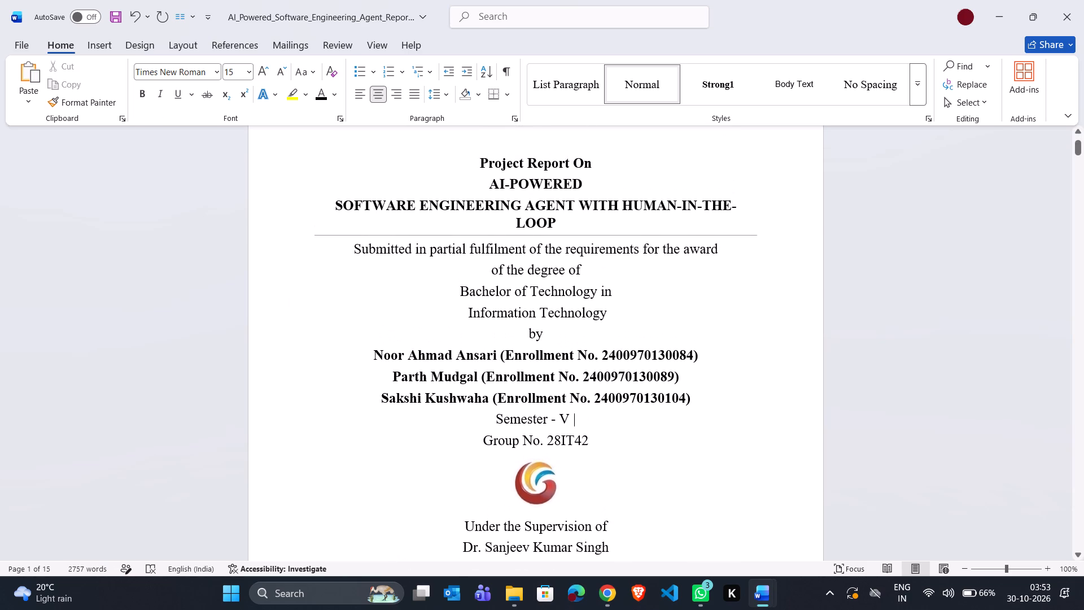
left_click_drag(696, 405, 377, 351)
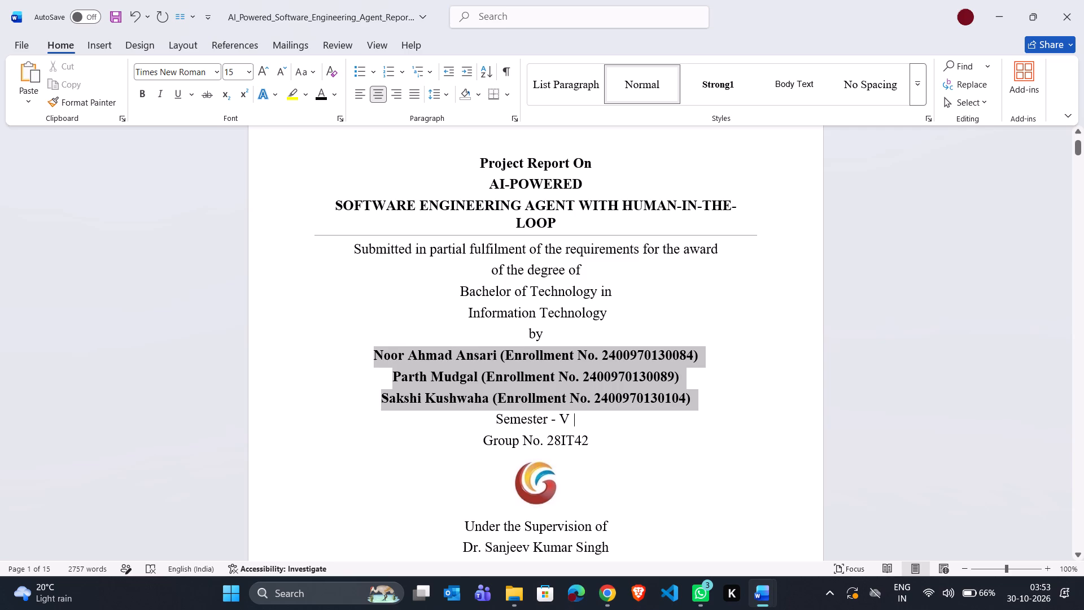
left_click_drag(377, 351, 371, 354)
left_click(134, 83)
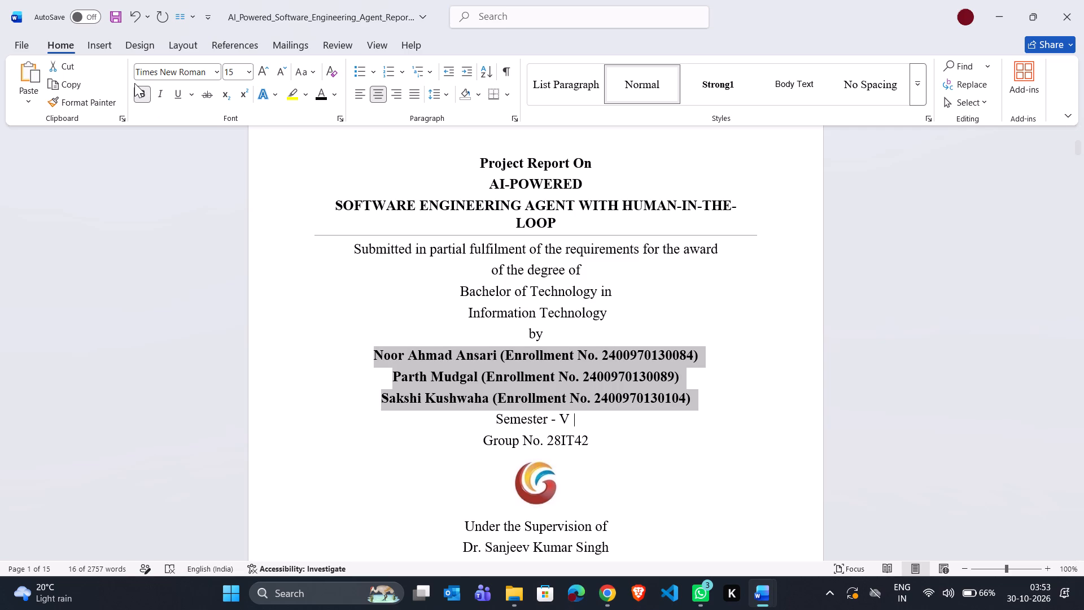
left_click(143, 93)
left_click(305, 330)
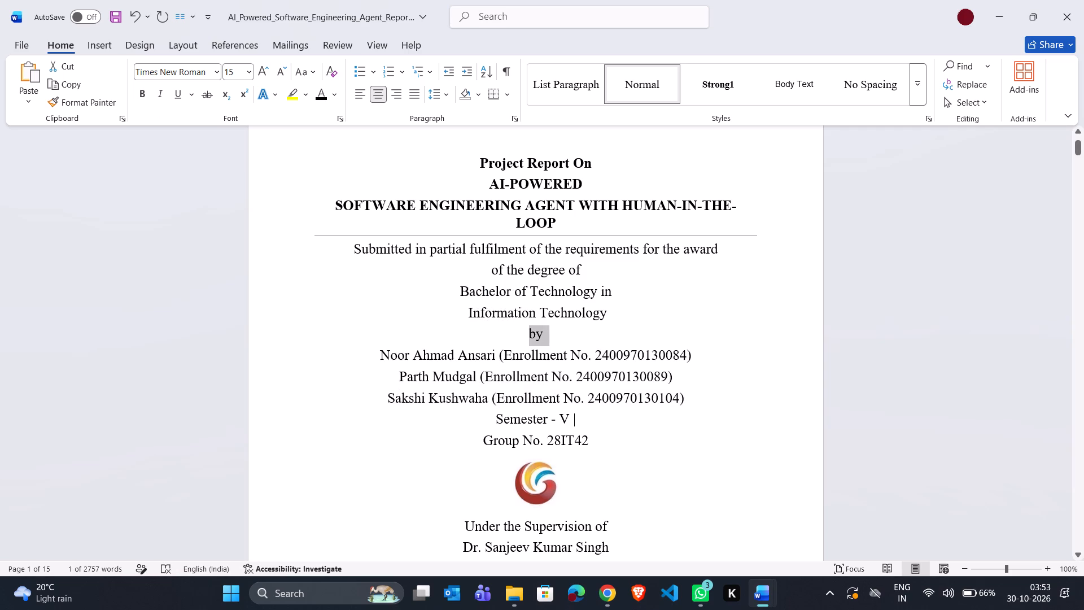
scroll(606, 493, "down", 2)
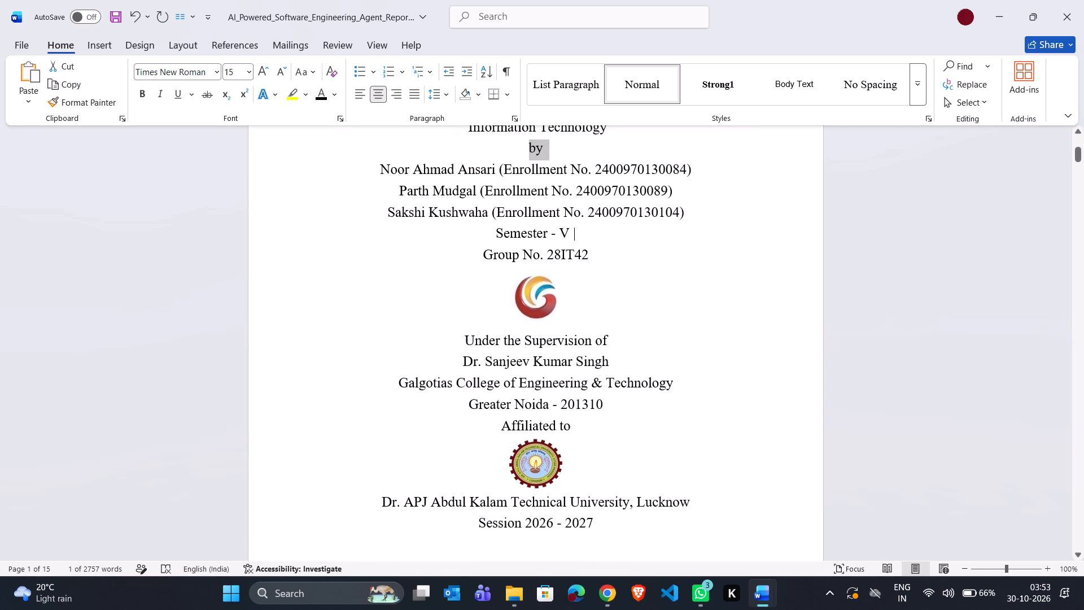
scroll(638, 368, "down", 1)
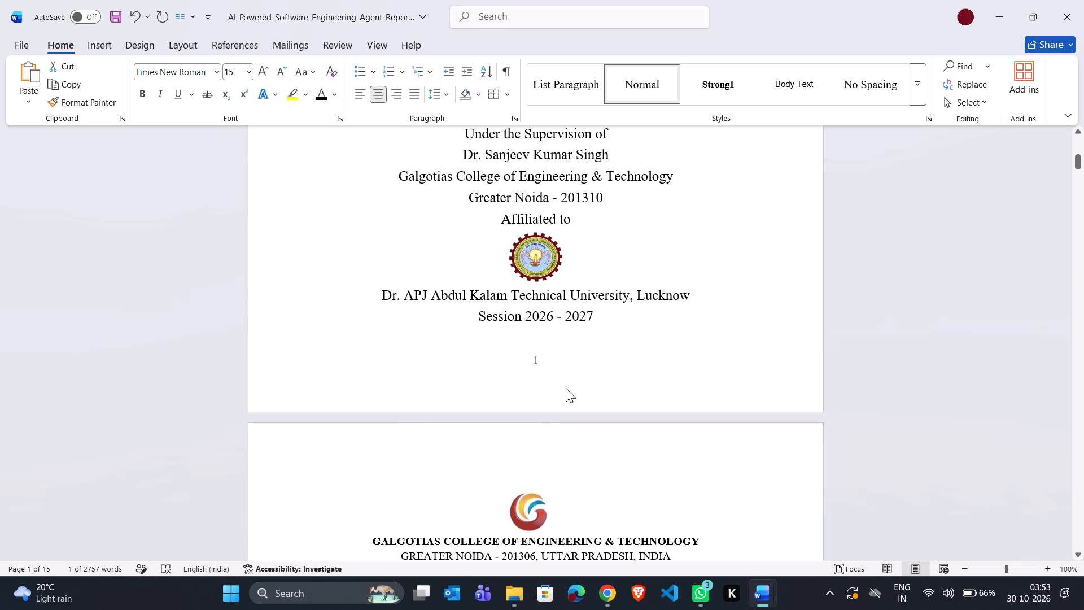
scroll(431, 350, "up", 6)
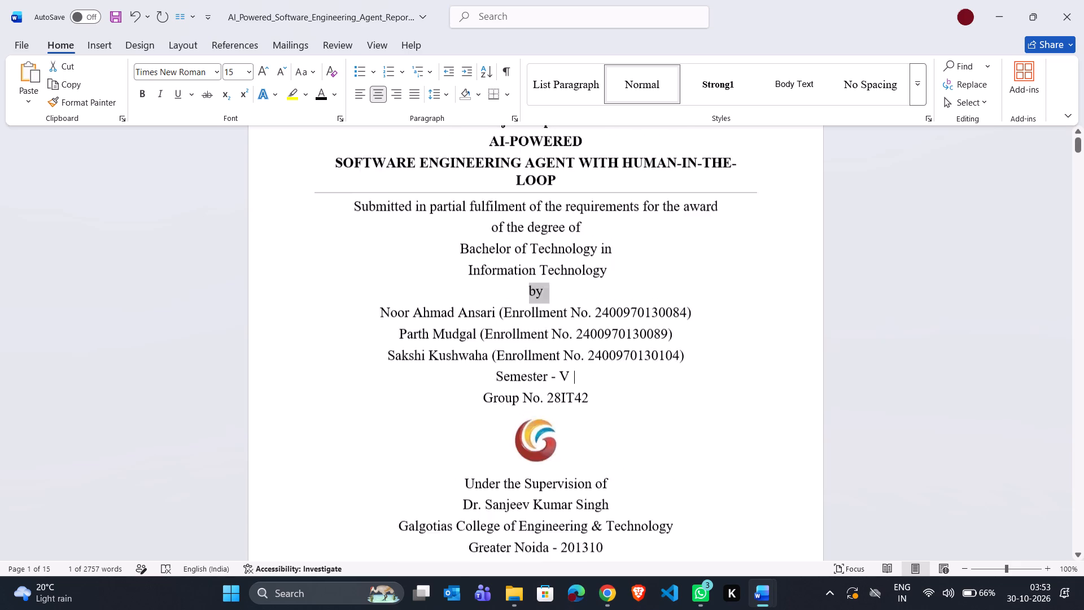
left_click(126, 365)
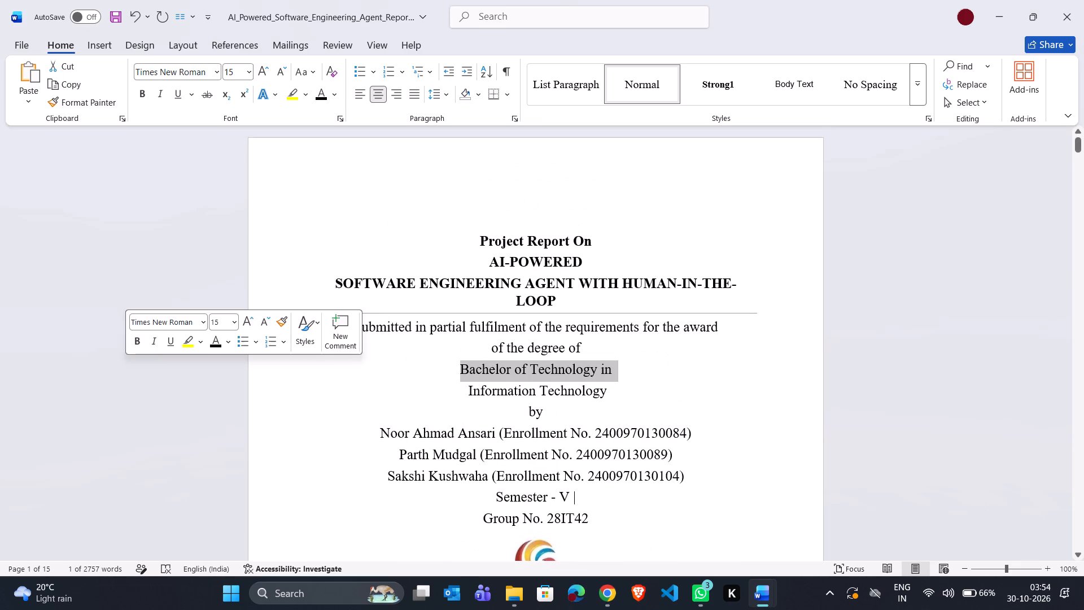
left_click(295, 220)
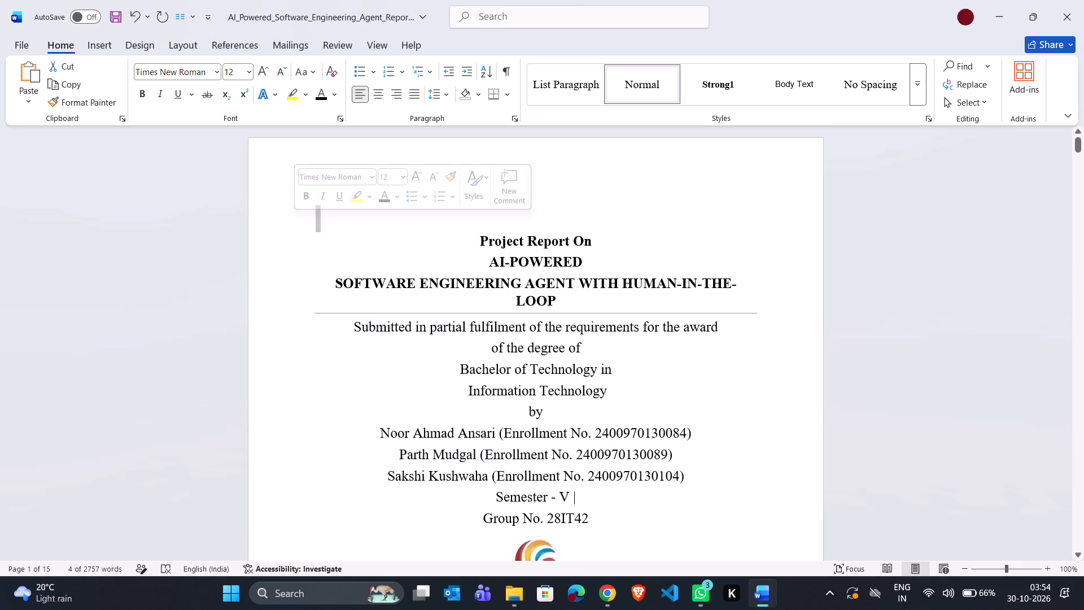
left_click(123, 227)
Save the report in the Downloads folder as a Word document named "AI_Powered_Software_Engineering_Agent_Report (1)".
left_click(23, 46)
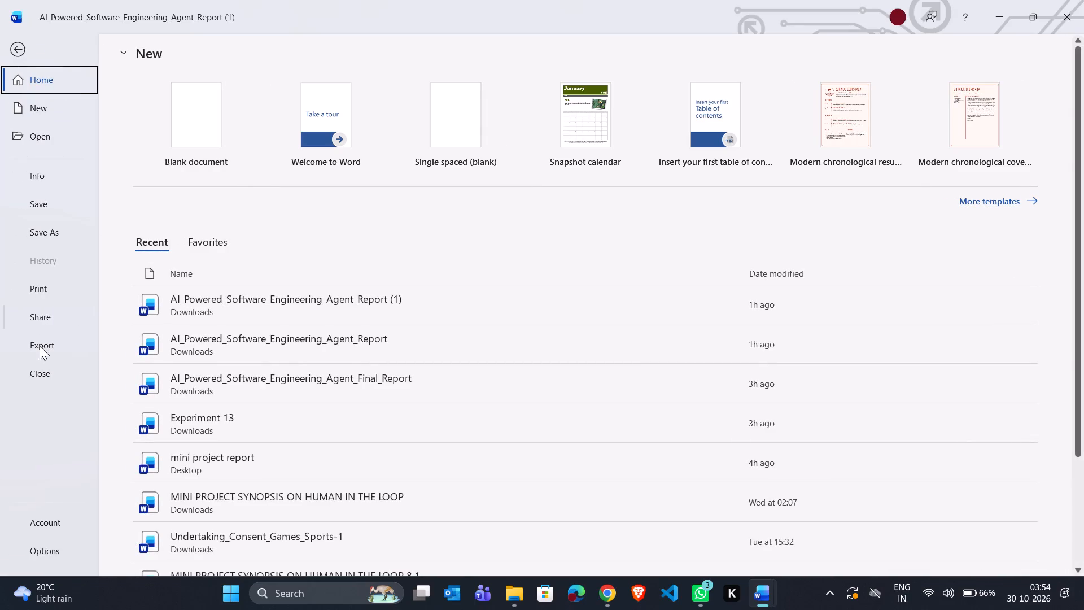
left_click(34, 229)
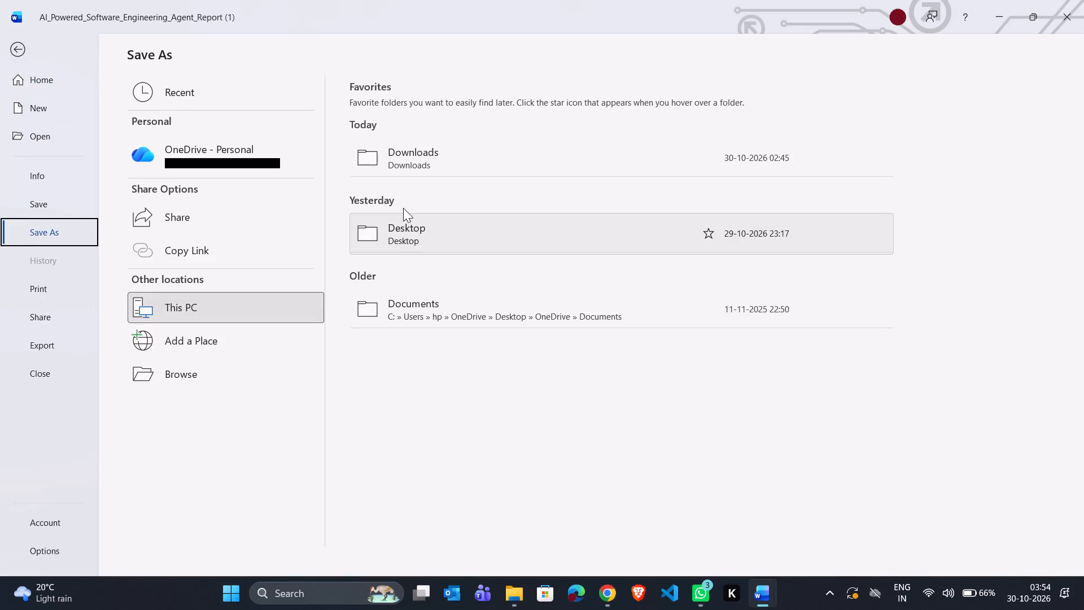
left_click(412, 163)
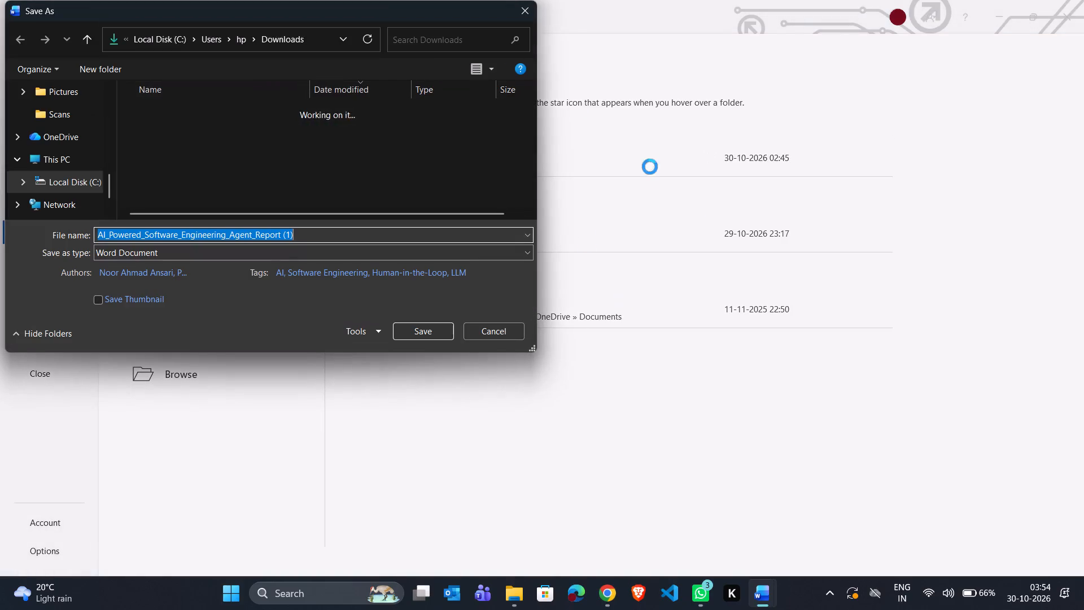
scroll(66, 130, "up", 3)
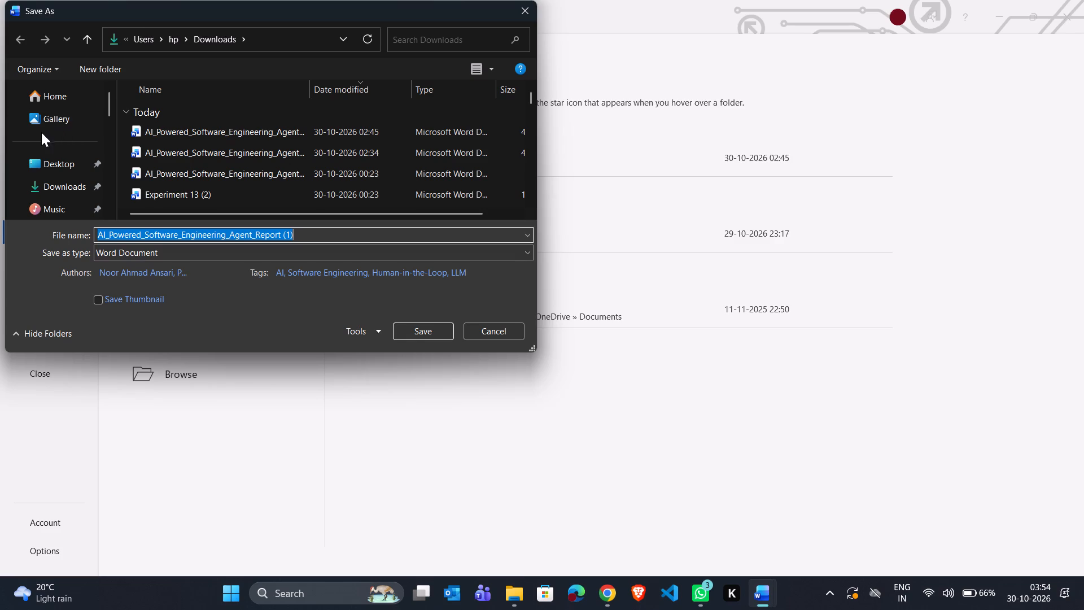
double_click(64, 185)
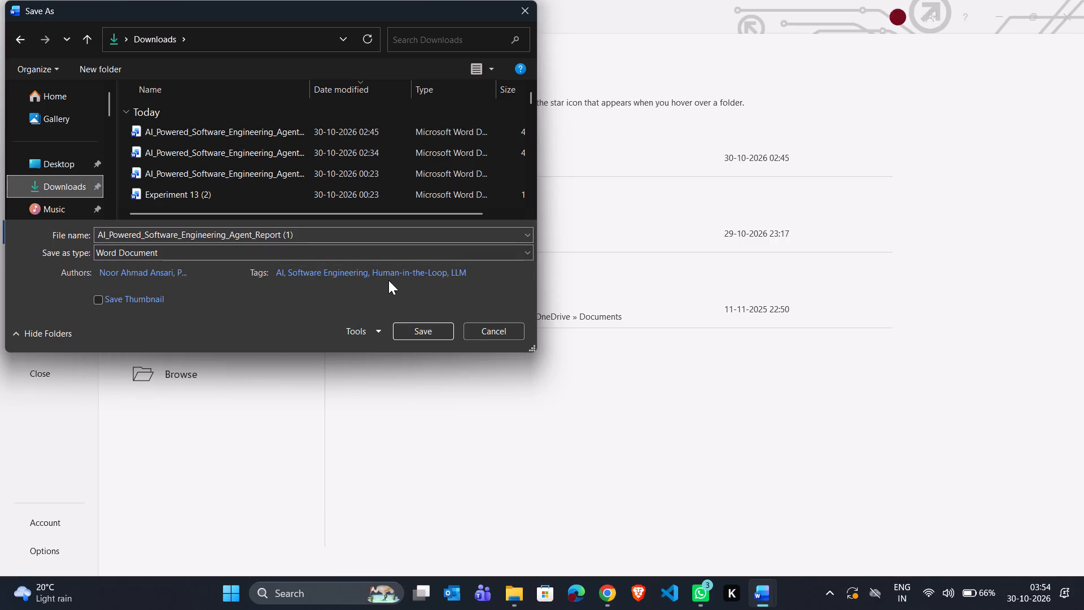
left_click(425, 325)
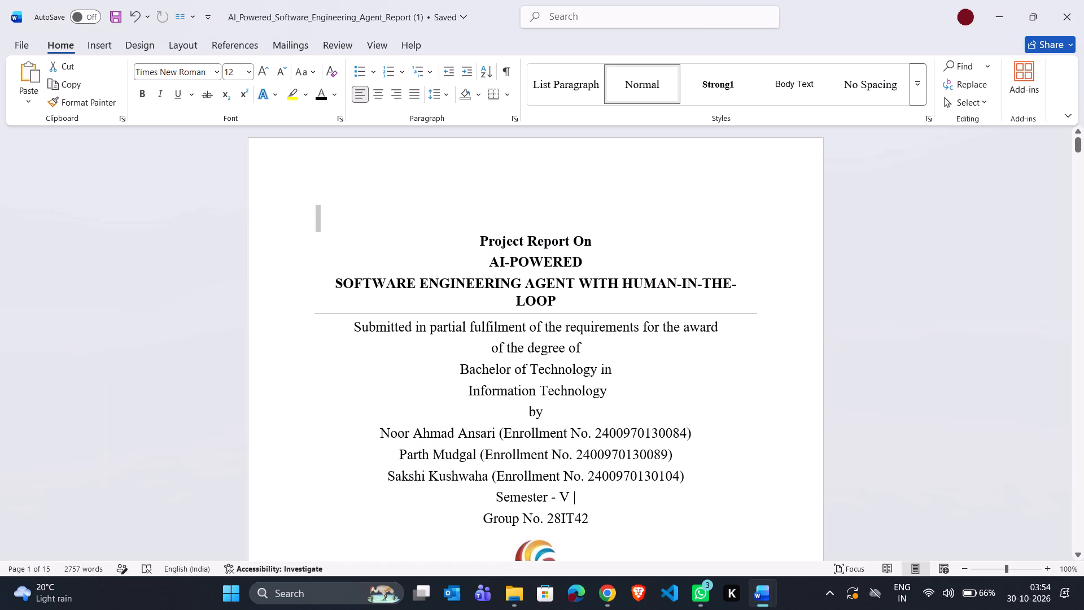
Export the report as a standard-quality PDF named "AI_Powered_Software_Engineering_Agent_Report (1)" in the Downloads folder.
left_click(319, 404)
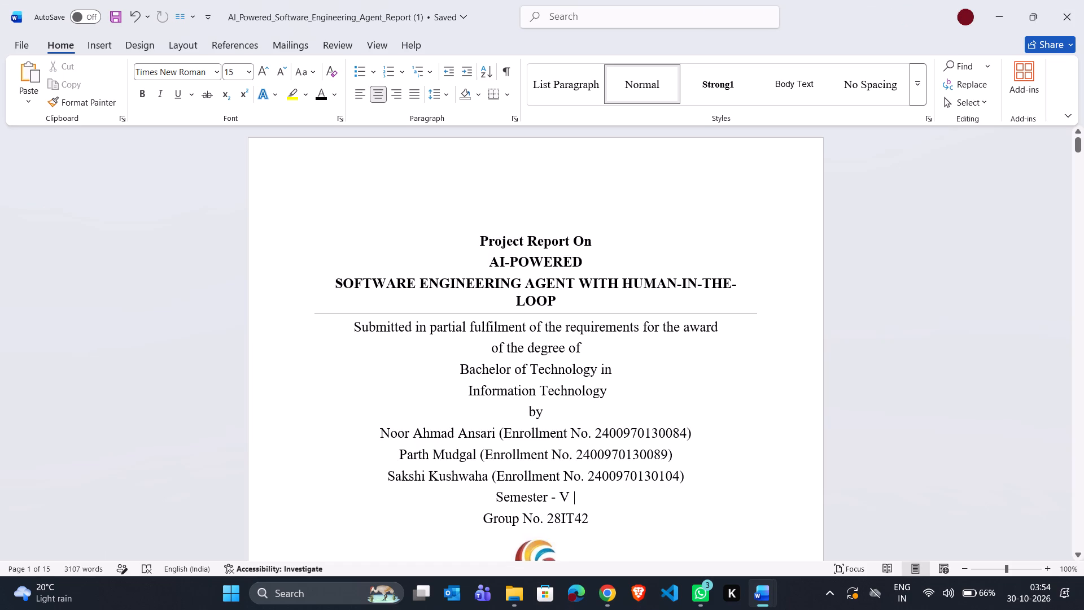
left_click(16, 42)
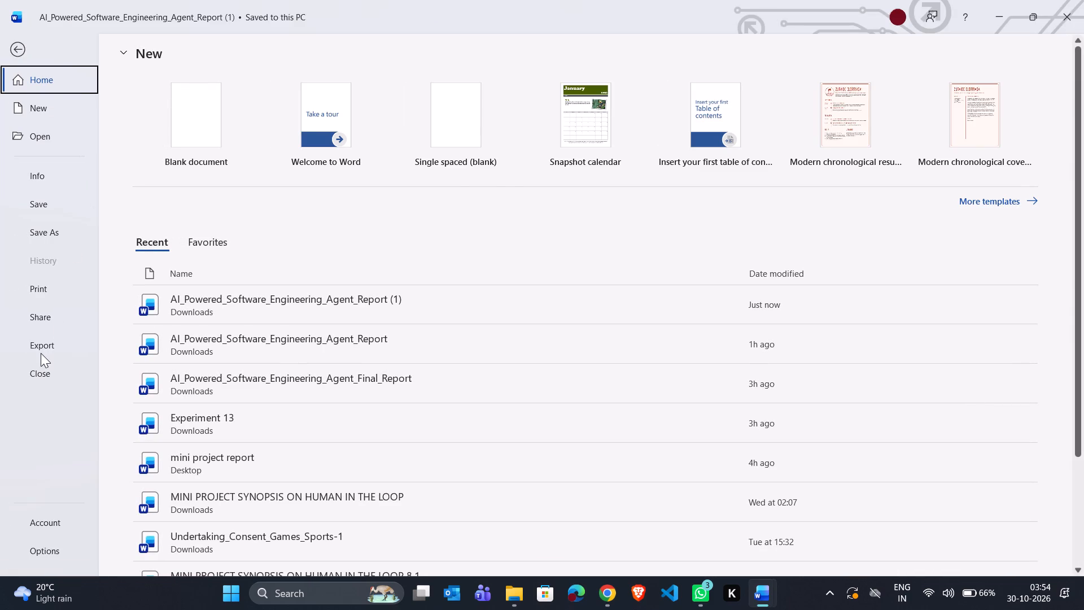
left_click(41, 351)
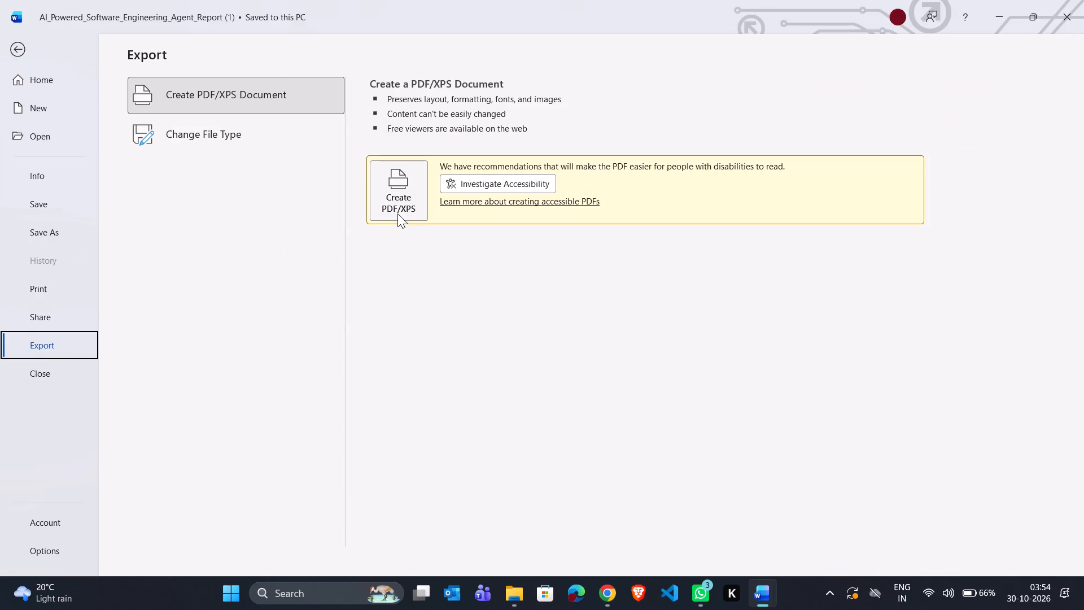
left_click(397, 213)
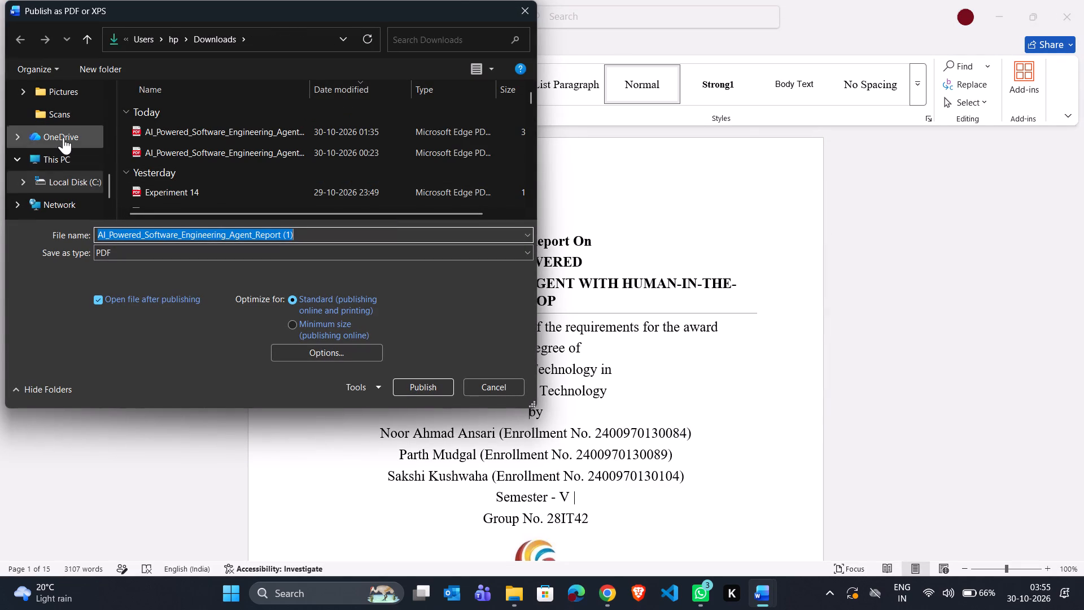
scroll(63, 136, "up", 3)
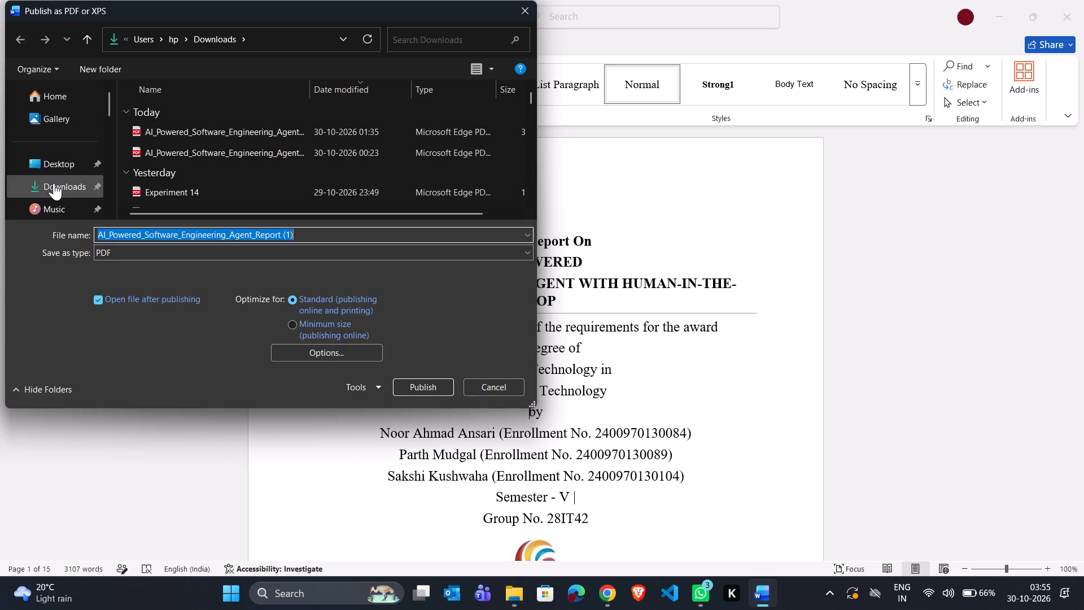
double_click(54, 183)
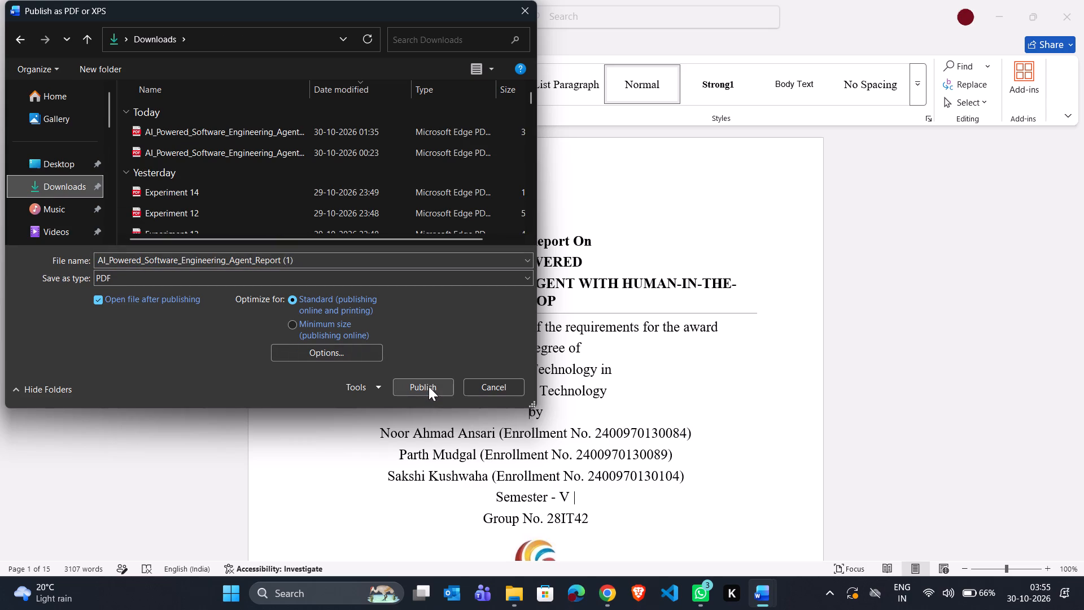
double_click(429, 386)
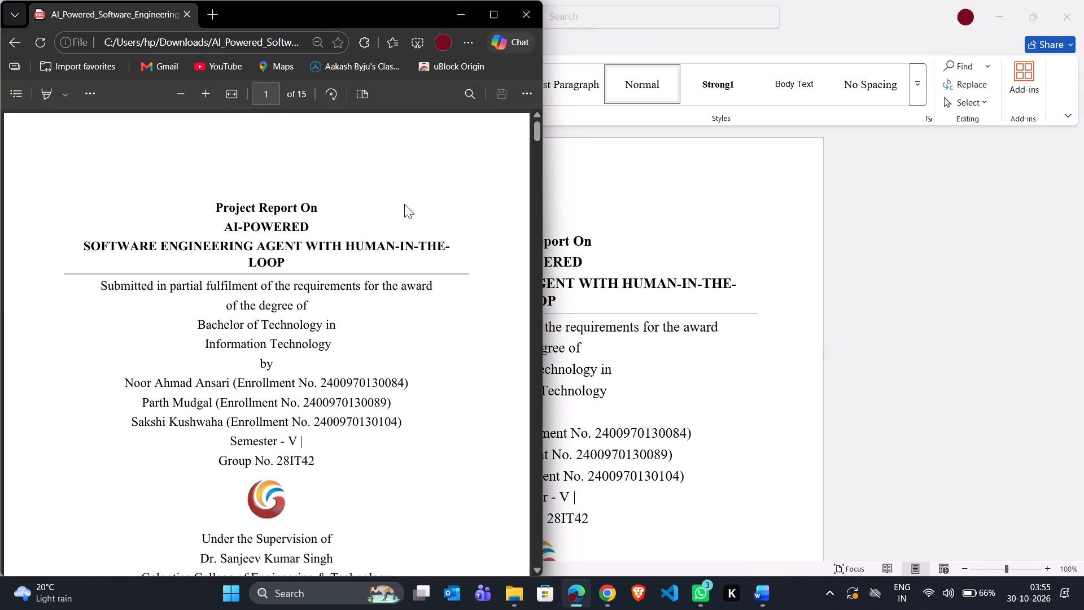
Review the title and certificate pages of the exported PDF, and close it.
scroll(293, 298, "down", 1)
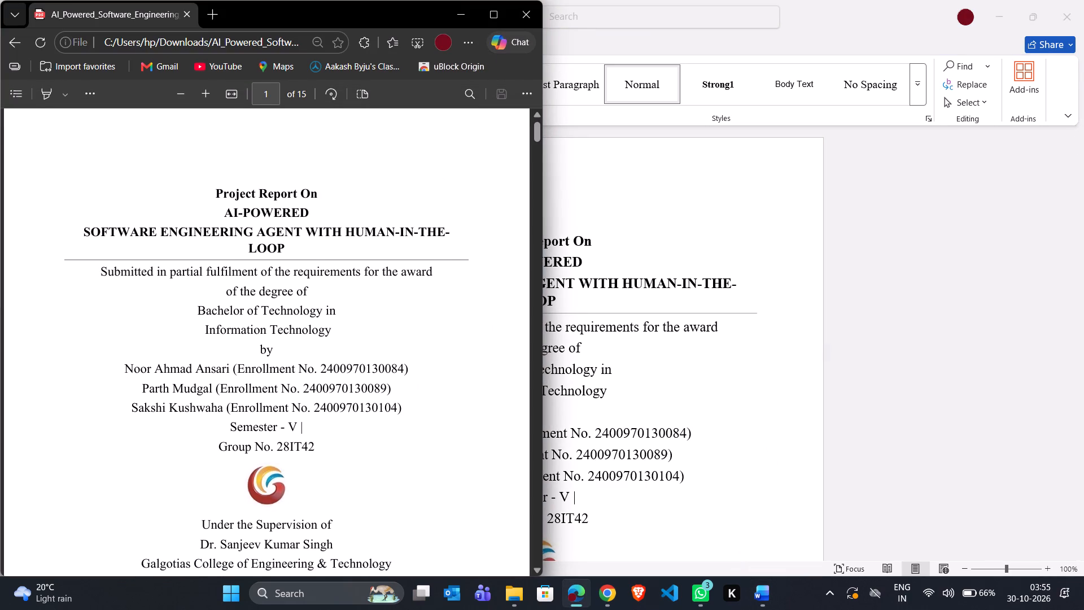
scroll(293, 298, "down", 3)
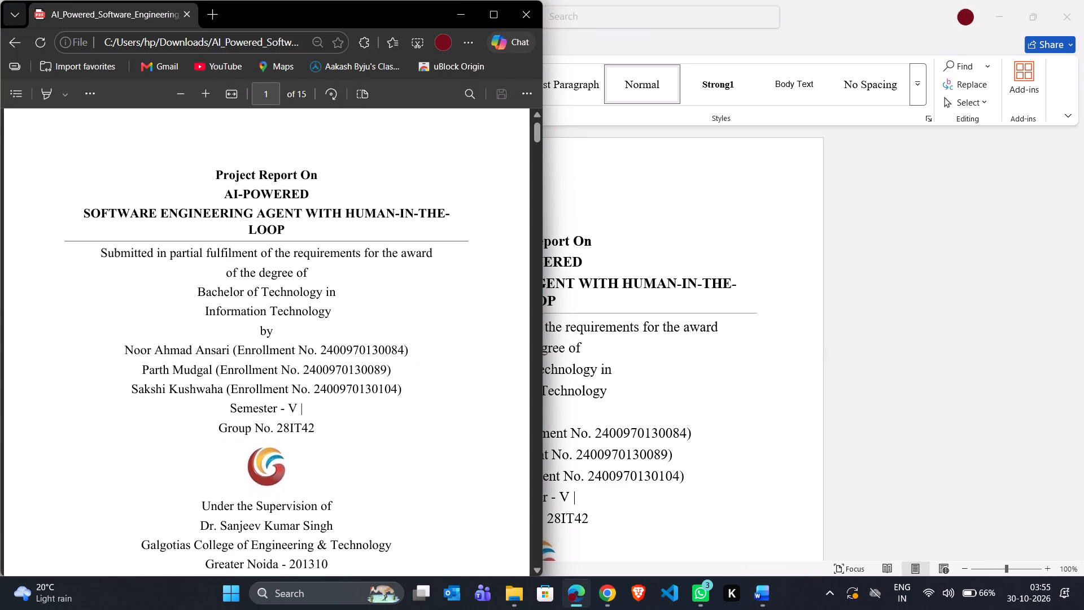
scroll(293, 298, "down", 3)
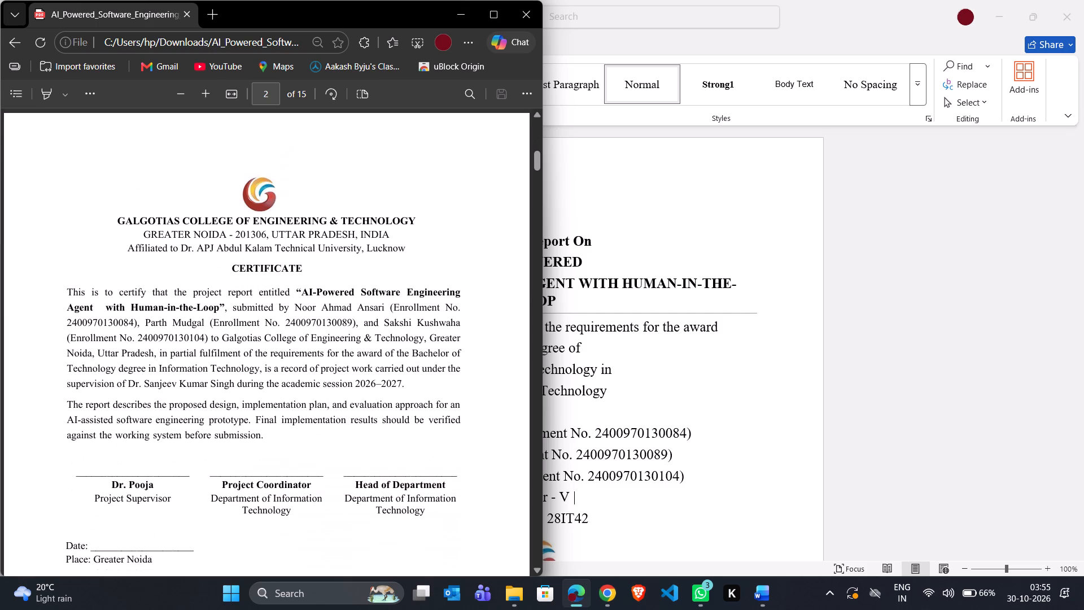
scroll(293, 298, "down", 2)
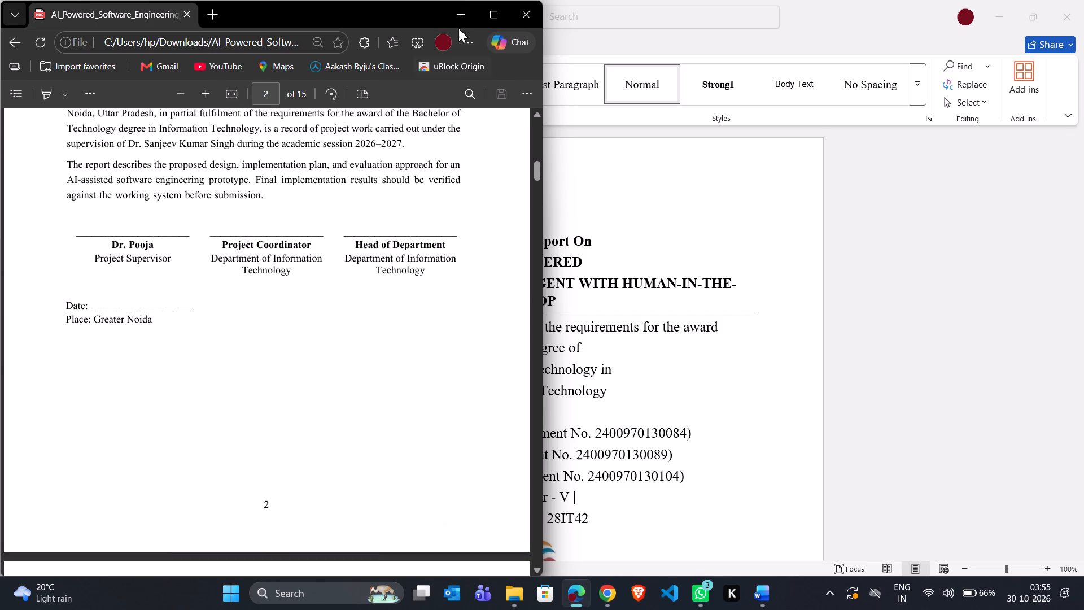
left_click(527, 19)
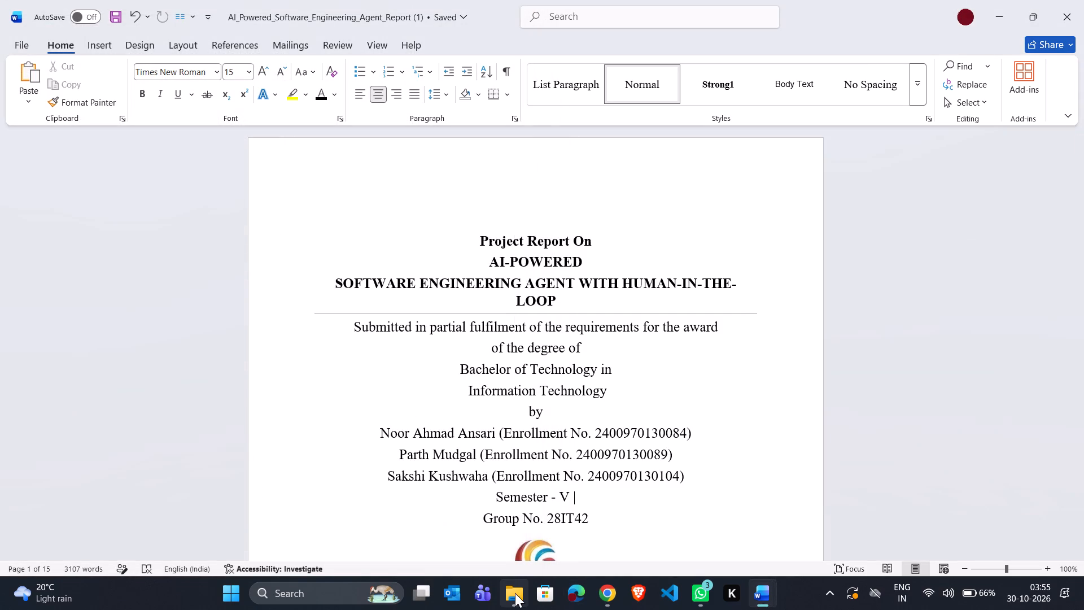
Check the Downloads folder in File Explorer for the newly exported report files, and close the folder.
left_click(515, 593)
scroll(406, 447, "up", 7)
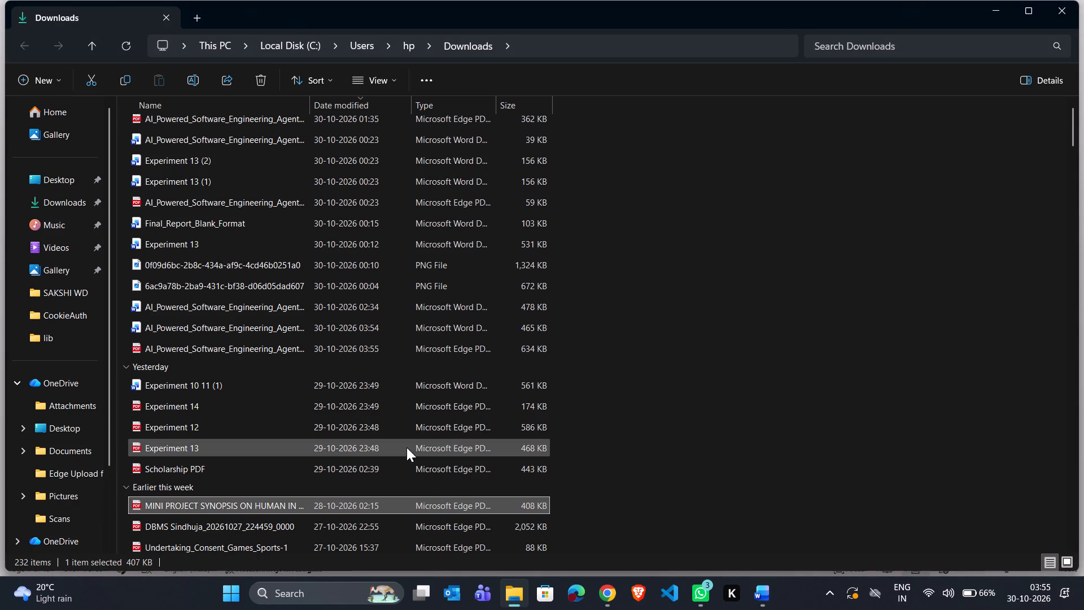
scroll(406, 447, "up", 2)
scroll(199, 282, "up", 4)
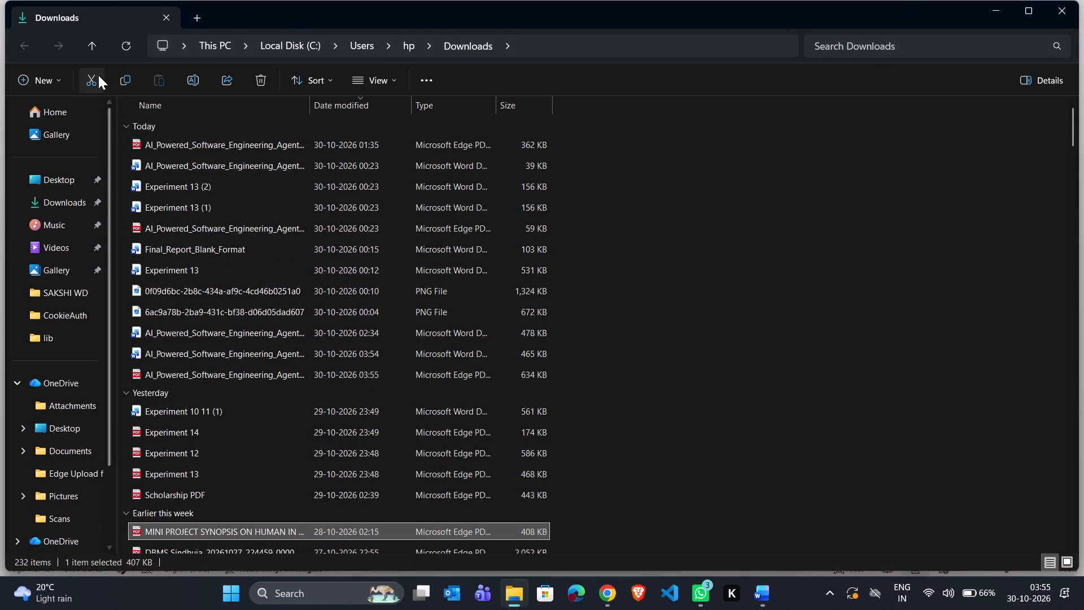
left_click(1060, 14)
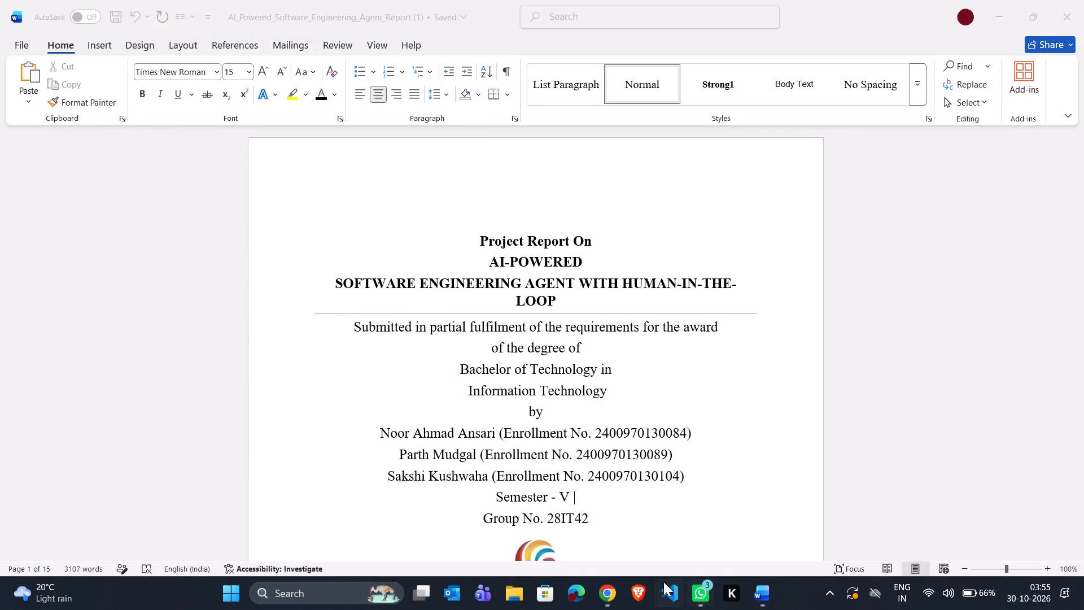
Close Chrome and both open Word documents, "AI_Powered_Software_Engineering_Agent_Report (1)" and "AI_Powered_Software_Engineering_Agent_Final_Report".
left_click(614, 587)
left_click(1076, 12)
left_click(1083, 0)
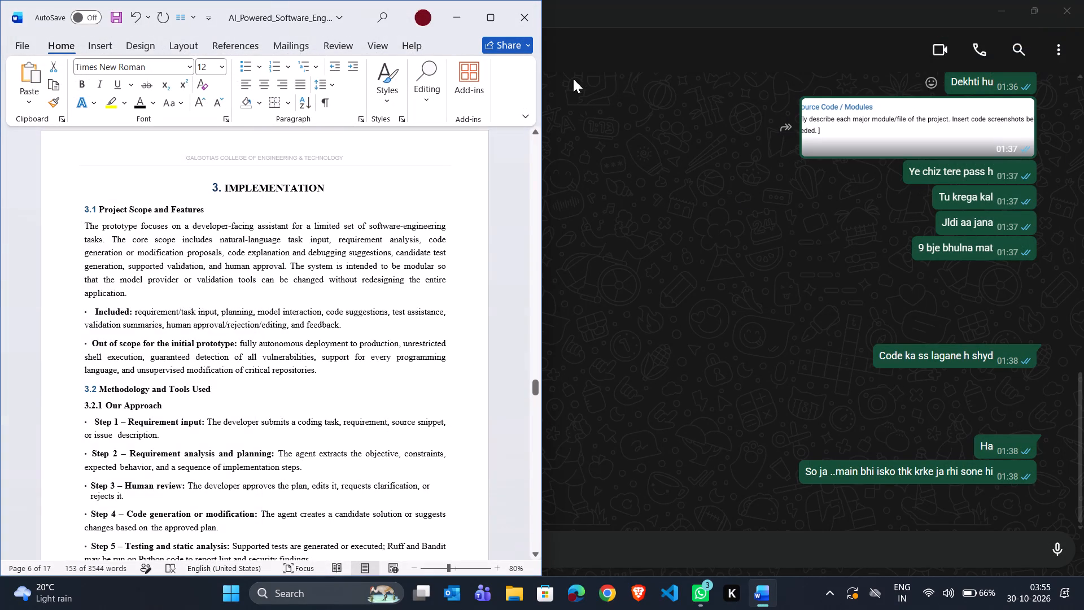
left_click(532, 8)
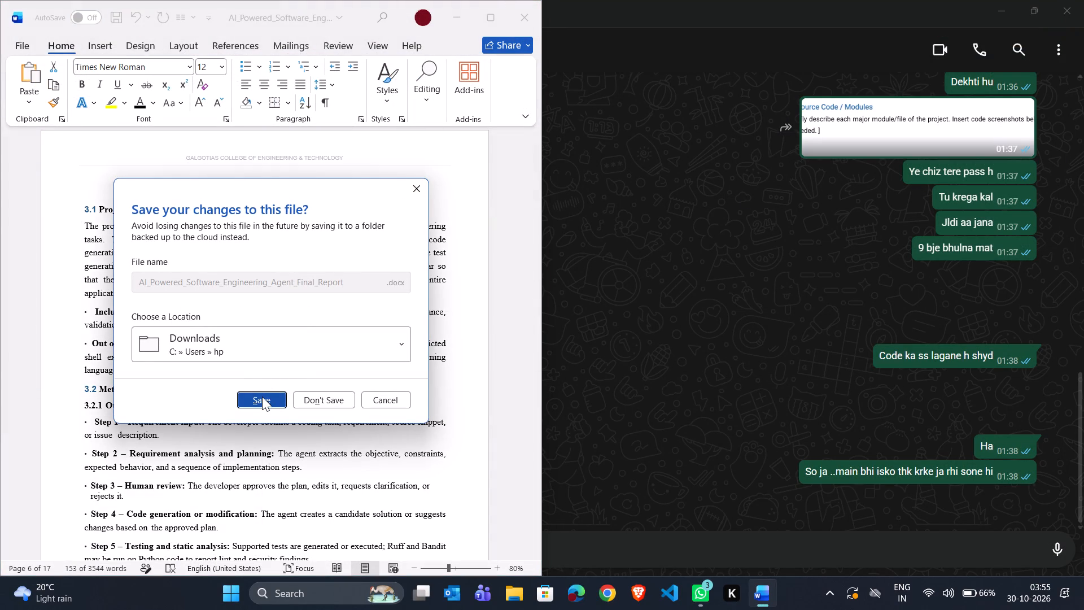
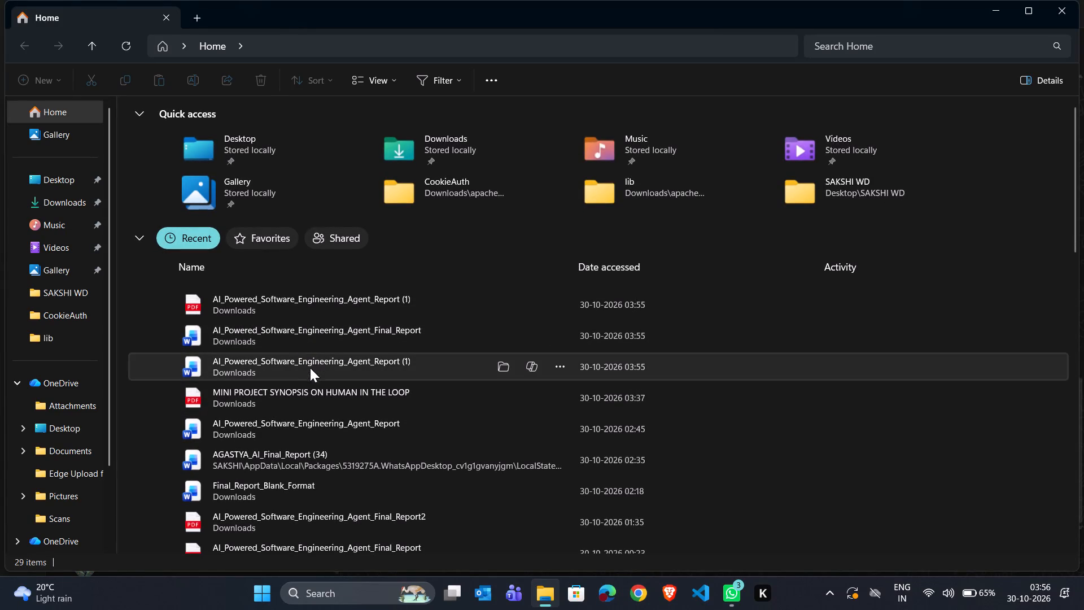
Delete the older Word document AI_Powered_Software_Engineering_Agent_Report, without the (1) suffix, from the Downloads folder.
left_click(281, 422)
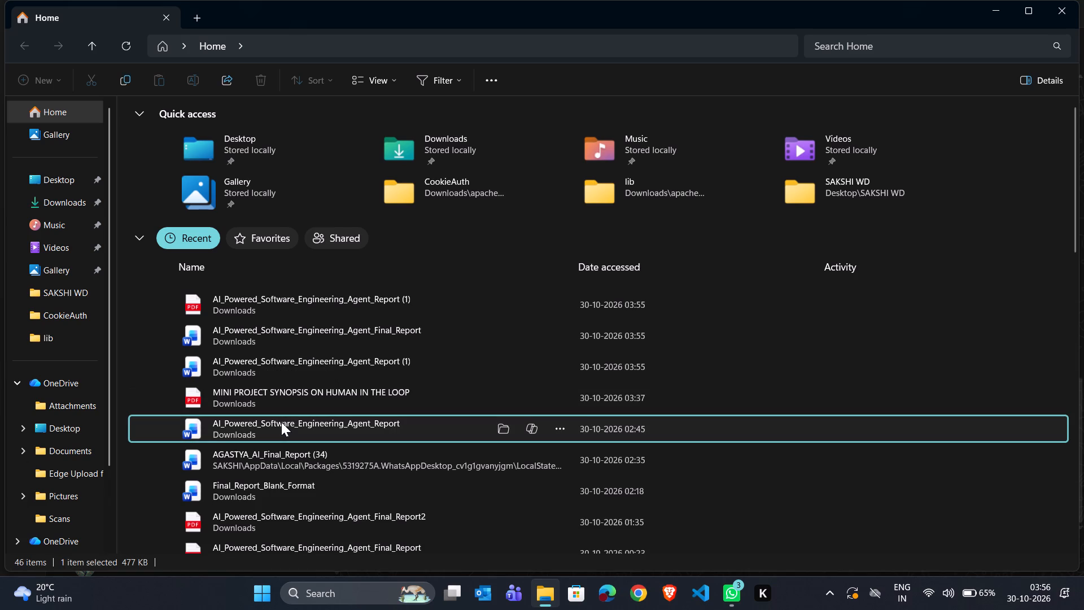
double_click(49, 204)
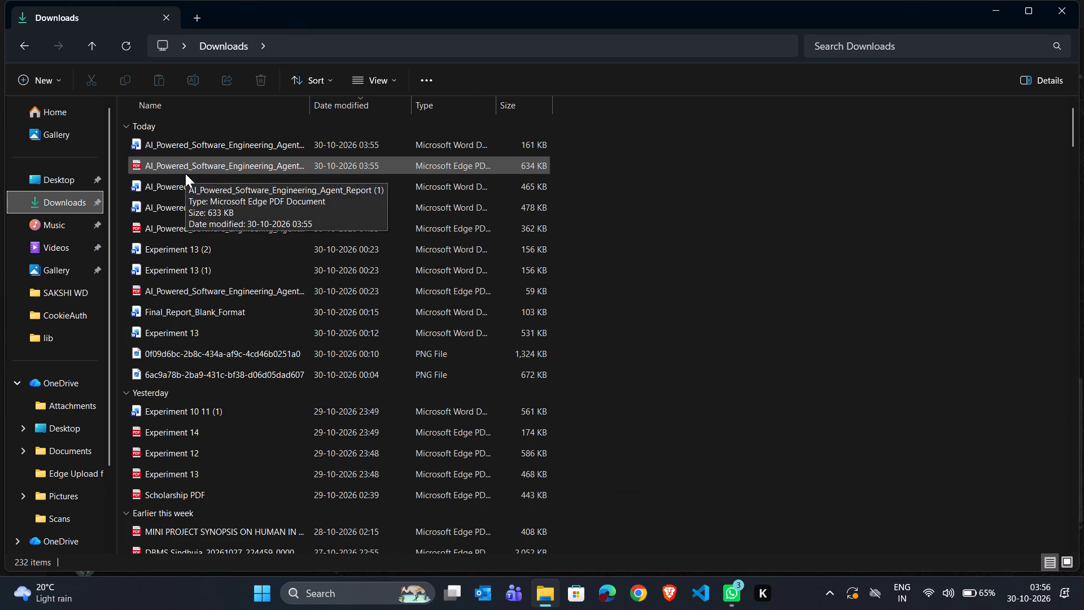
left_click(179, 202)
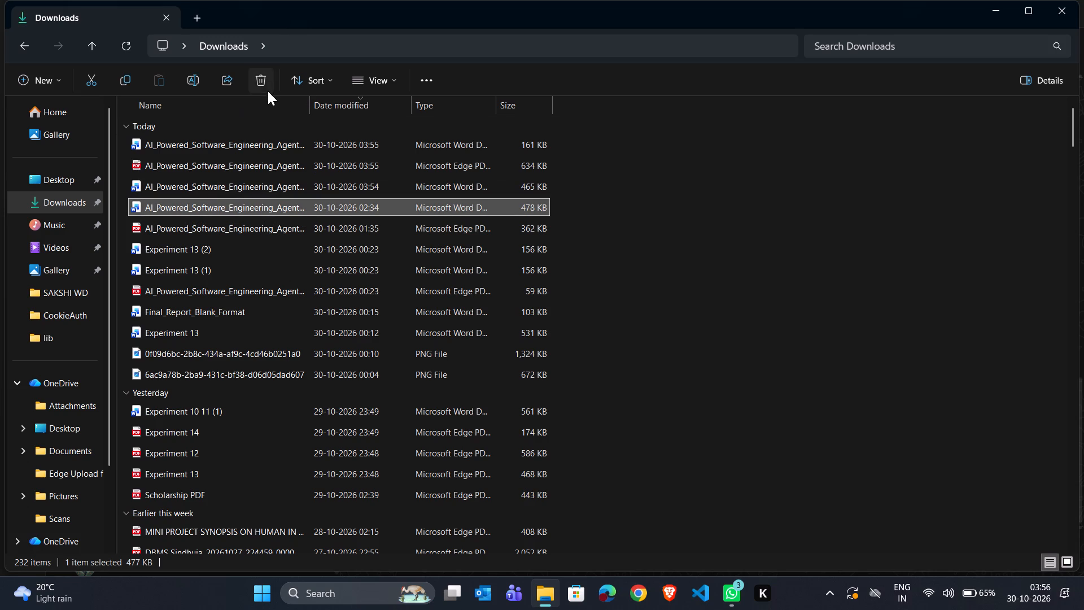
left_click(265, 78)
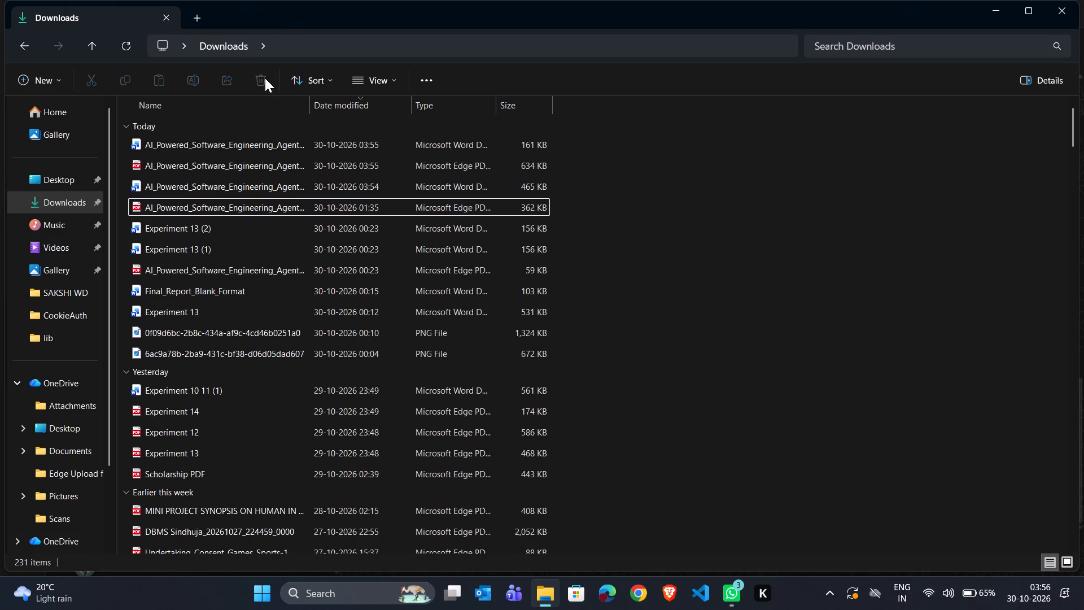
Delete the PDF AI_Powered_Software_Engineering_Agent_Final_Report2 from the Downloads folder.
left_click(206, 205)
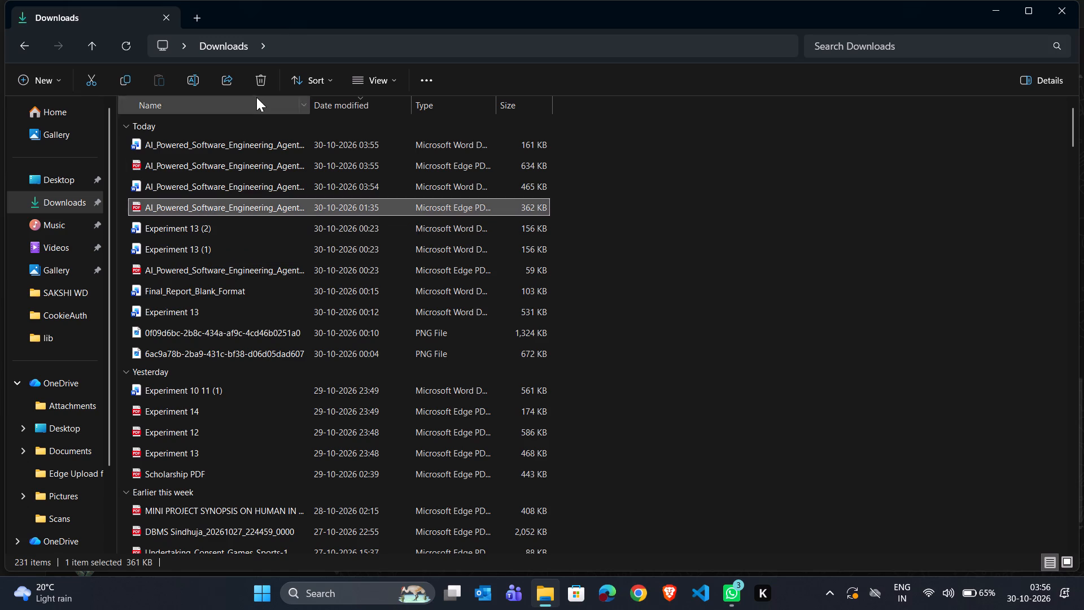
left_click(261, 83)
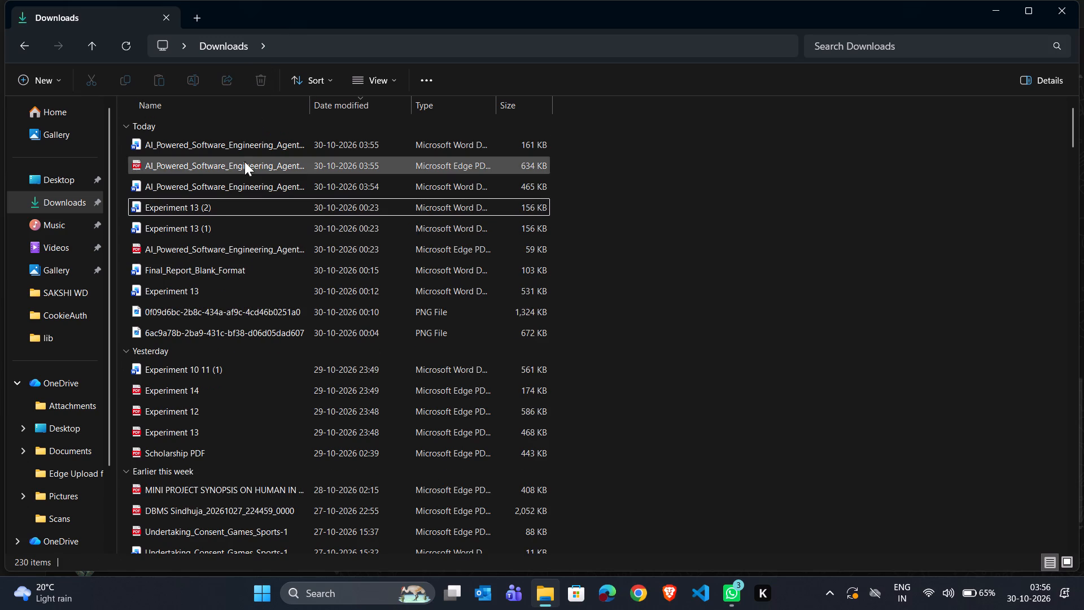
Go back to the Home view of recent files and close the file browser window to return to the WhatsApp chat.
left_click(57, 111)
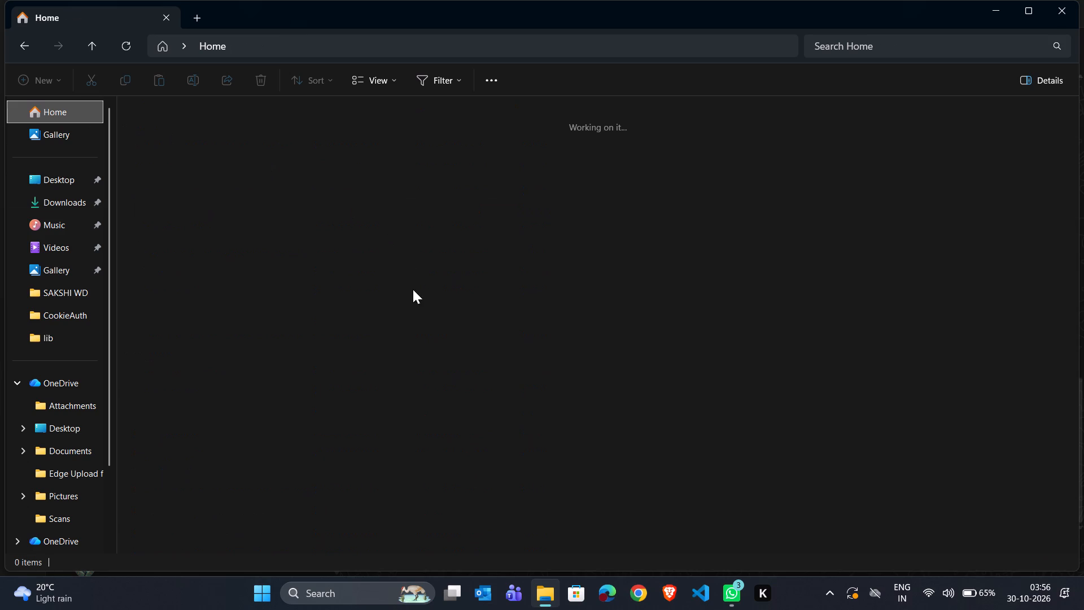
left_click(1083, 0)
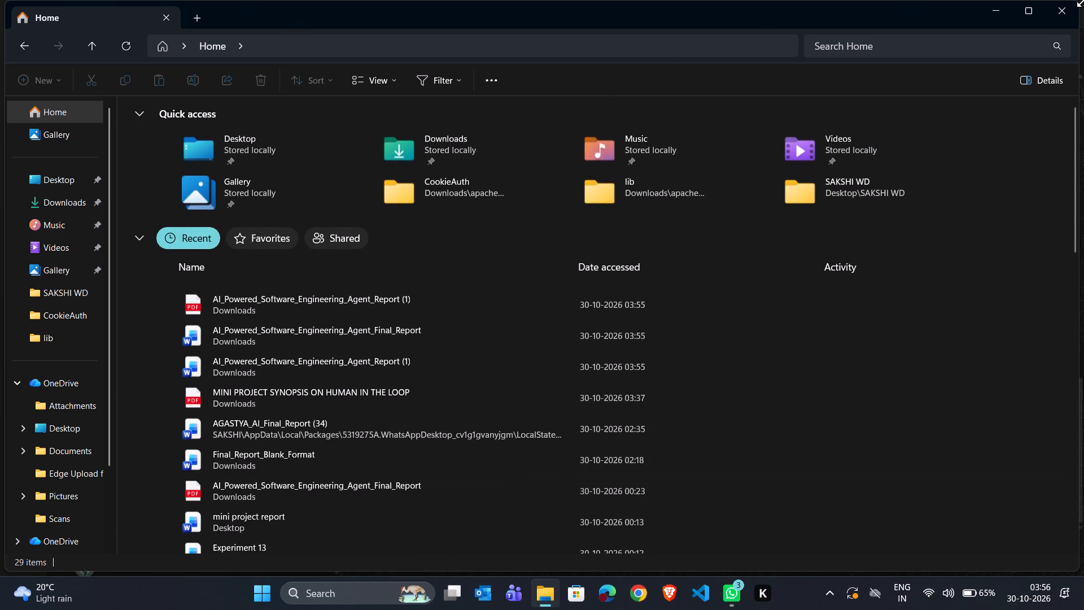
left_click(1061, 16)
scroll(566, 299, "down", 1)
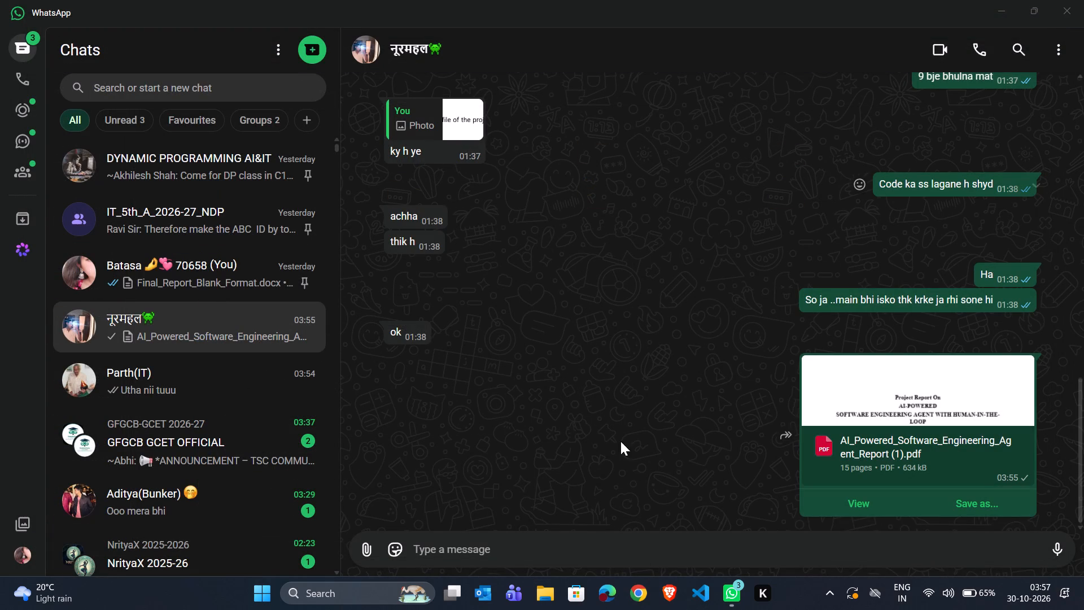
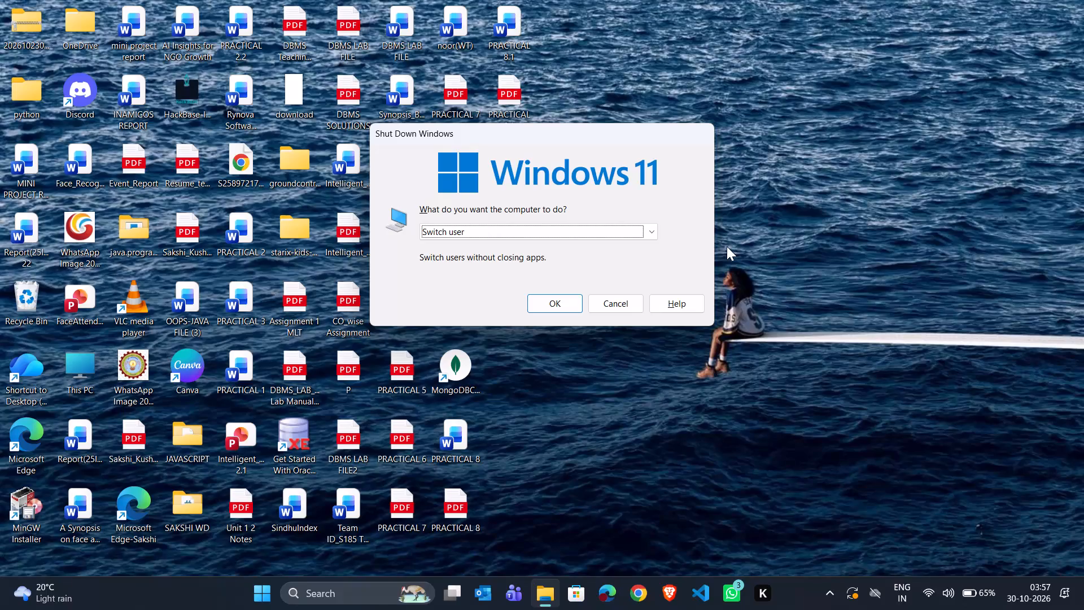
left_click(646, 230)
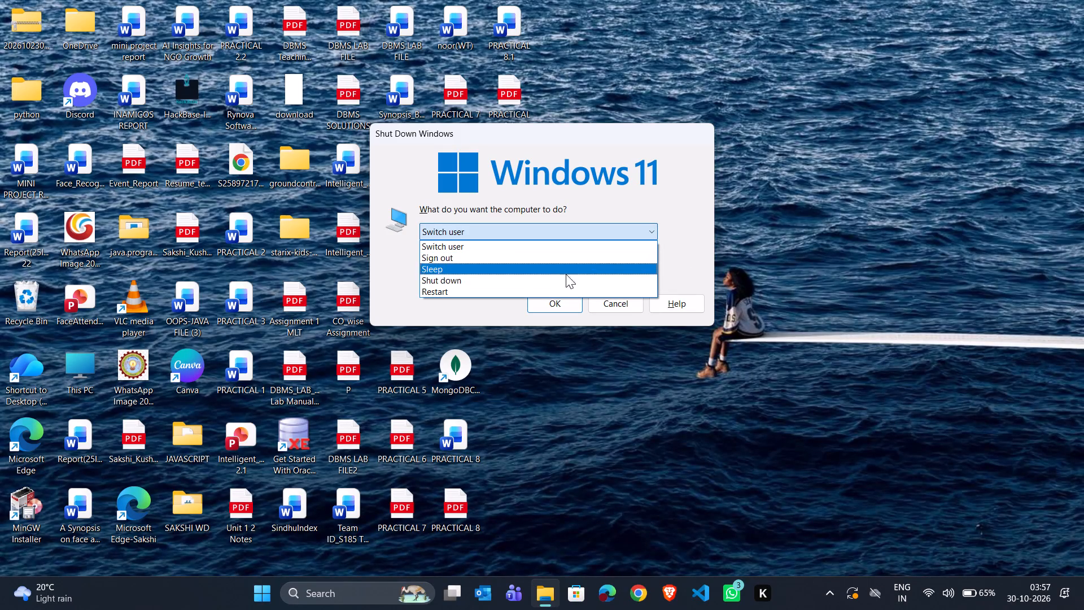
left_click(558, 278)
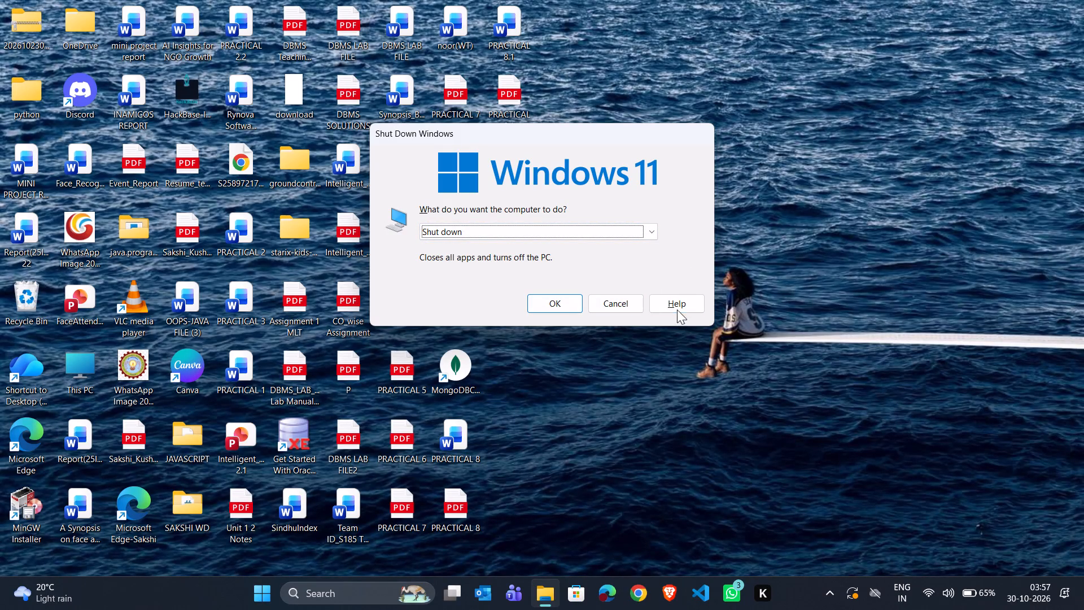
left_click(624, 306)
Open the Windows Update settings and restart the computer to install the pending 2026-10 Preview Update (KB5127936).
left_click(853, 586)
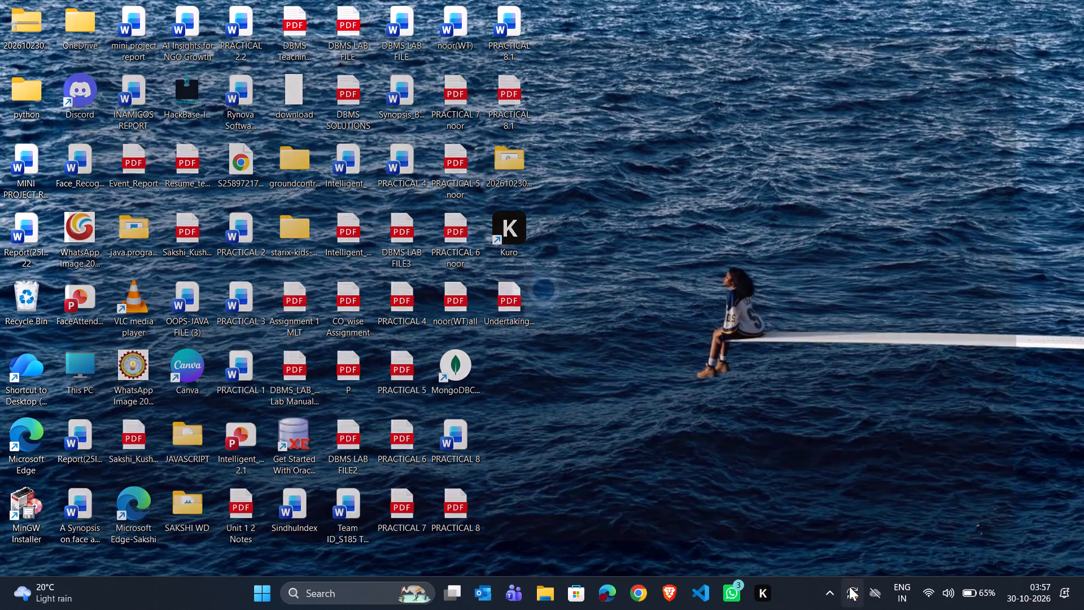
left_click(849, 586)
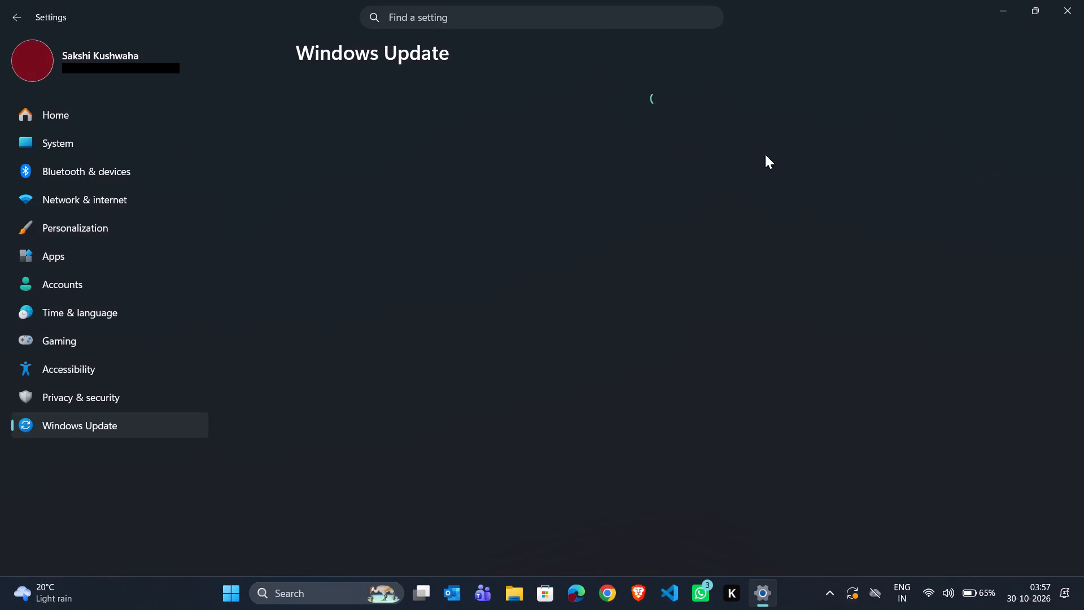
left_click(928, 117)
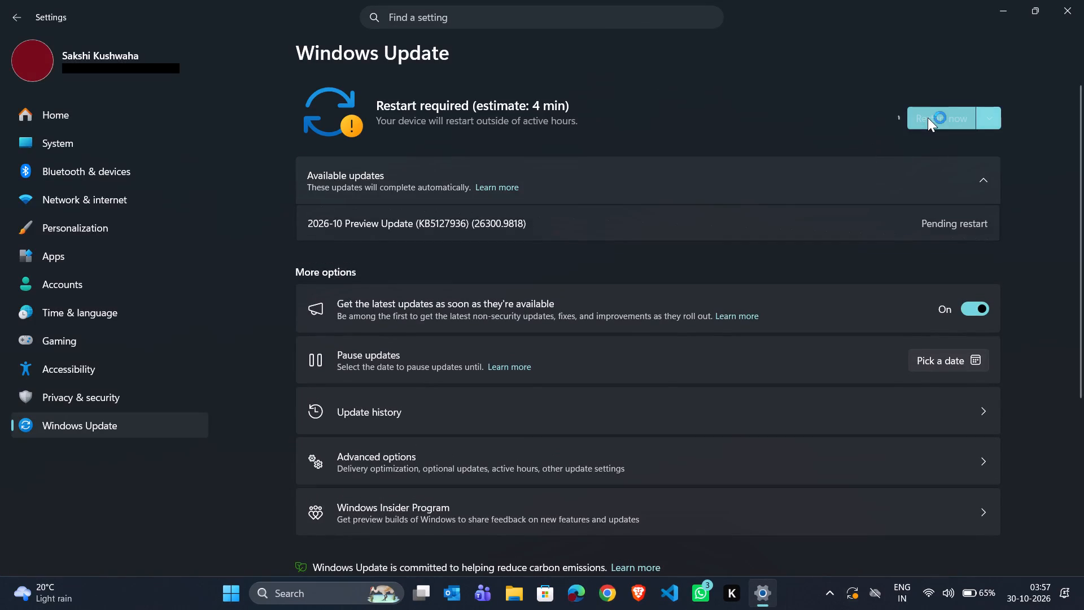